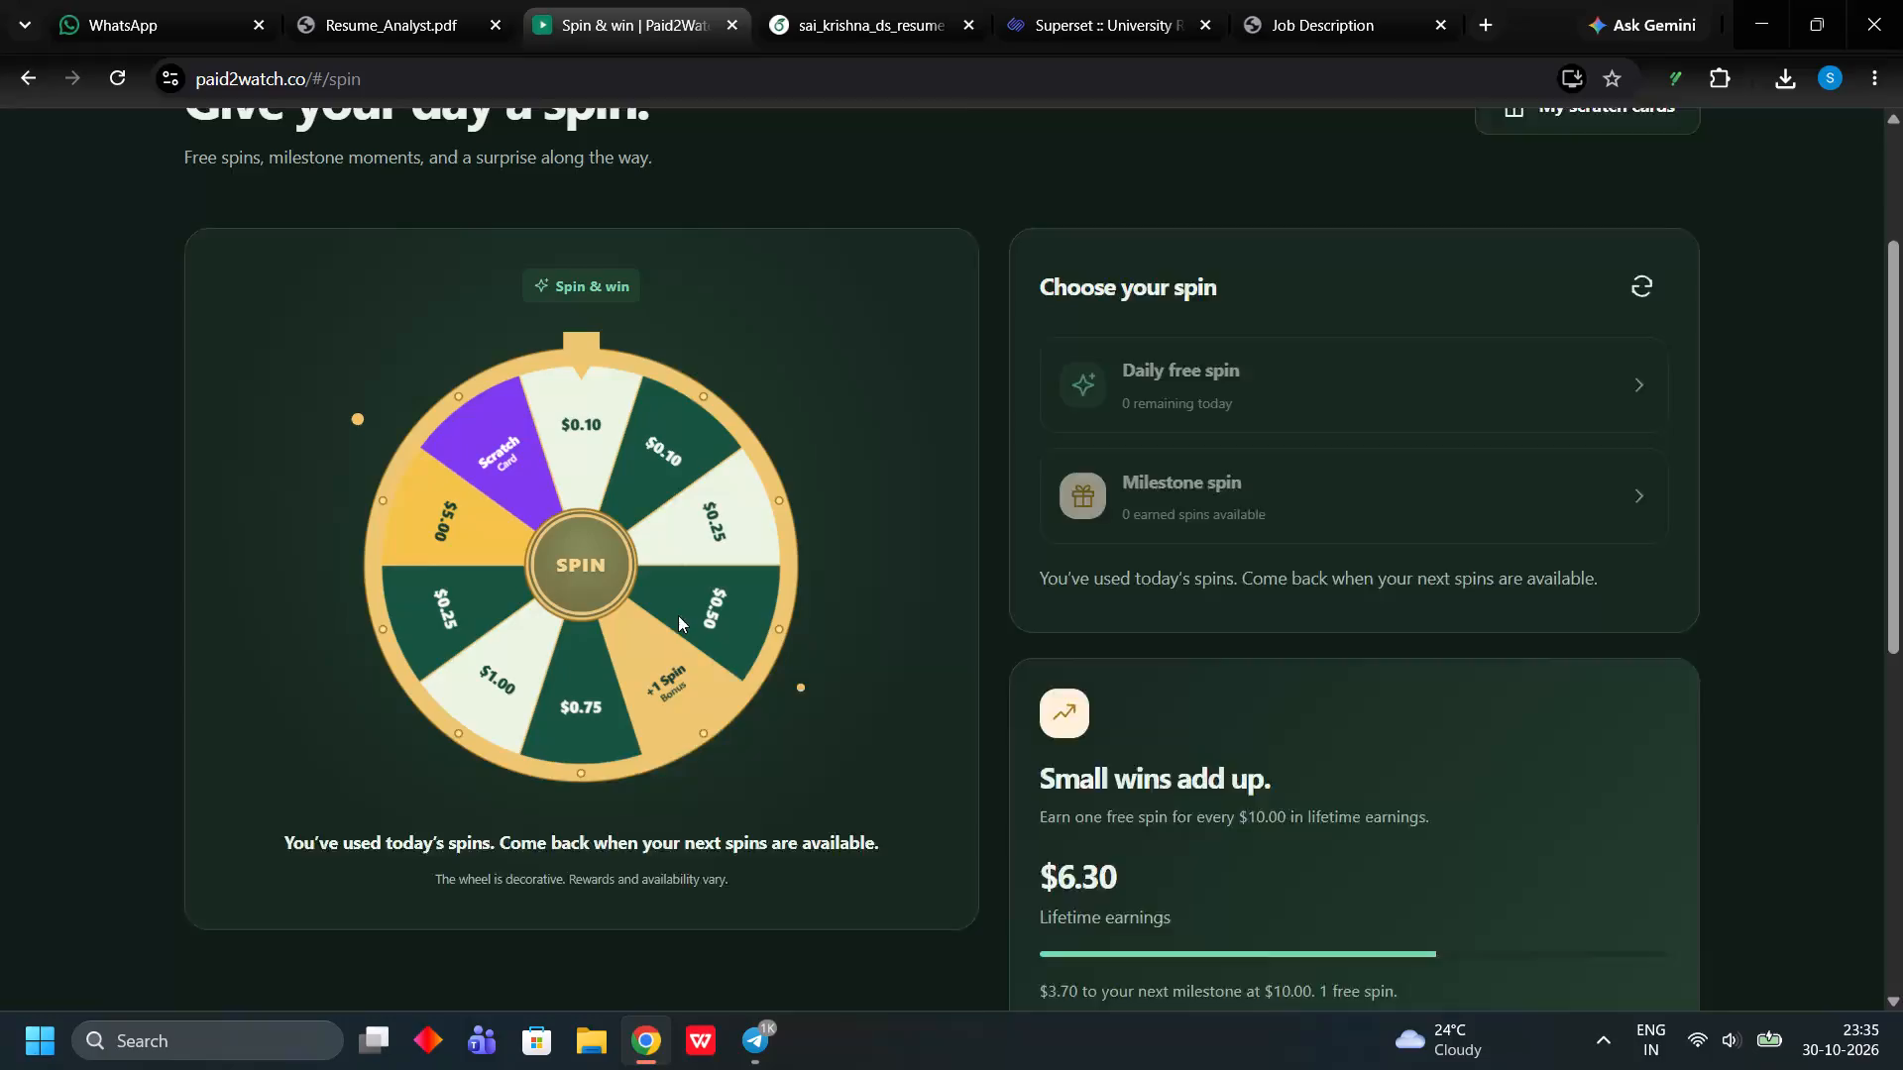
Look over the Paid2Watch spin page, then the Watch & earn dashboard down to the Up next videos.
scroll(676, 595, "up", 1)
scroll(707, 584, "down", 4)
scroll(573, 518, "up", 3)
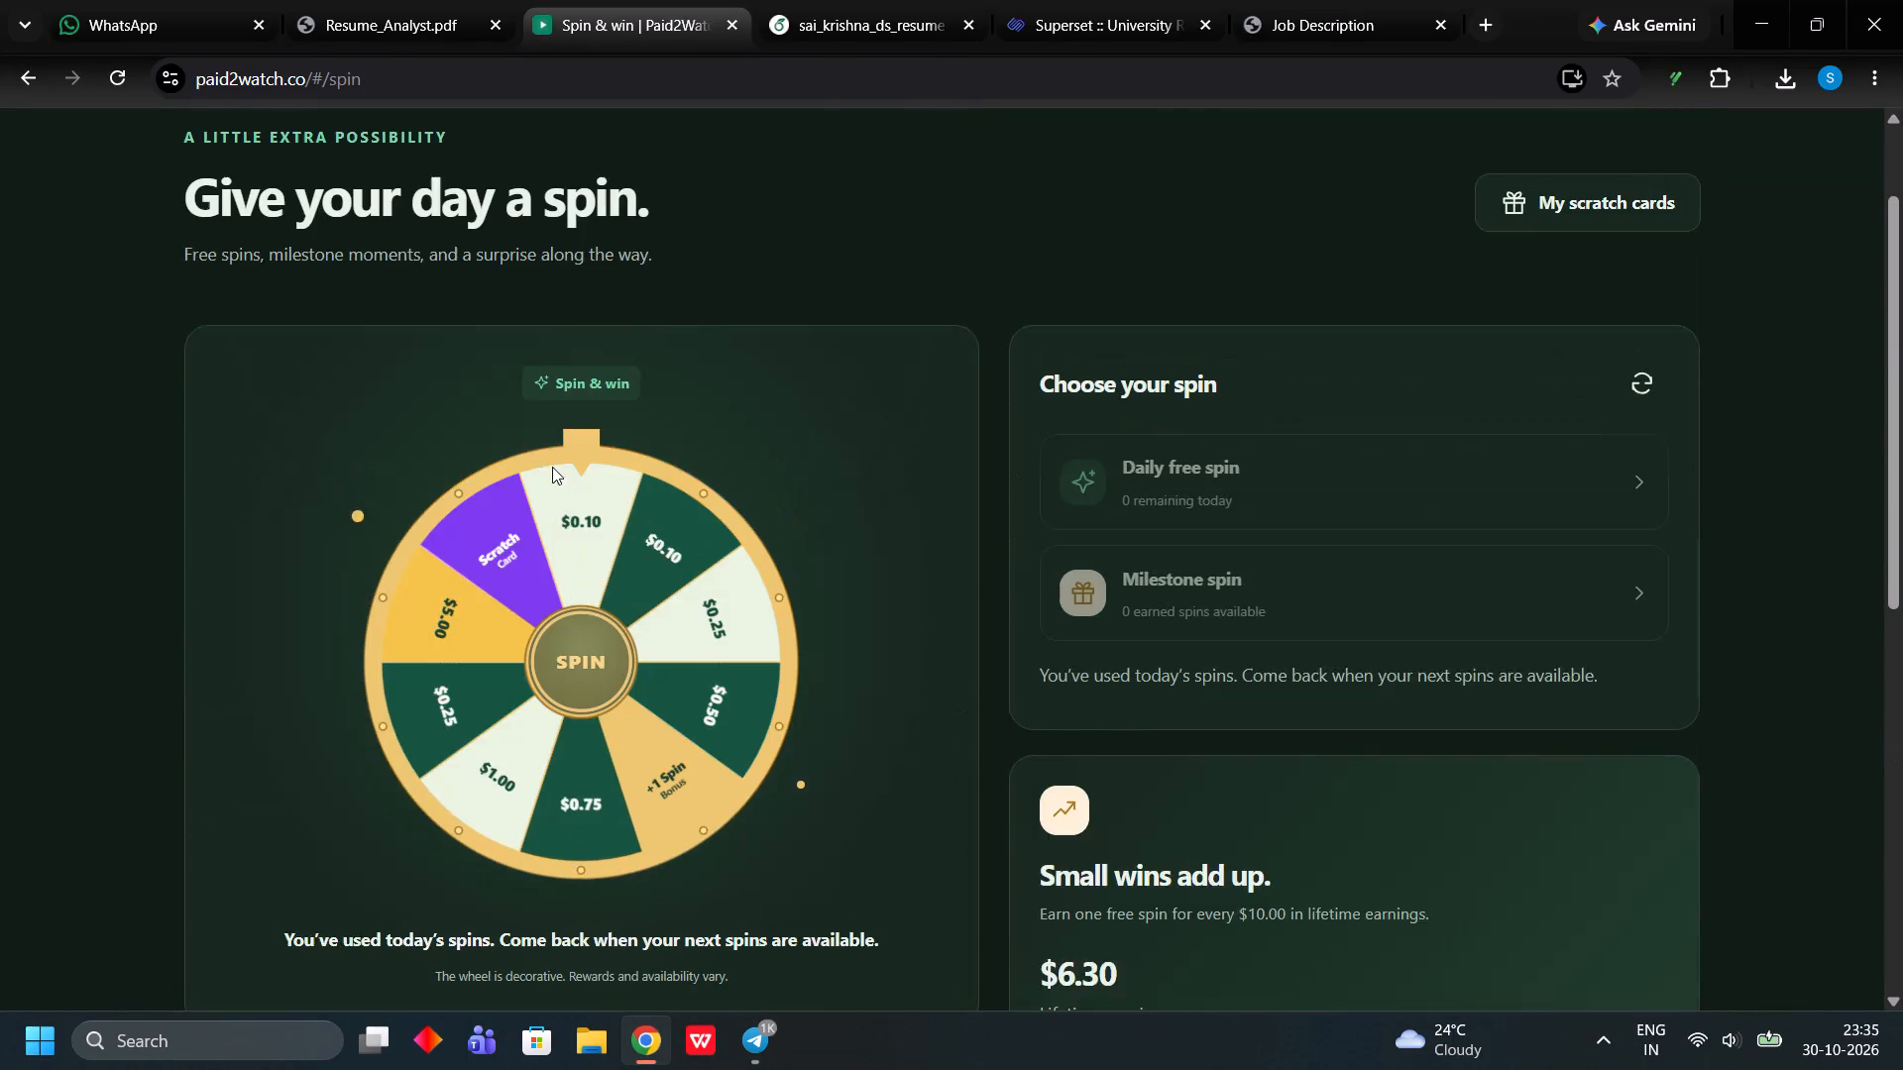
scroll(552, 467, "up", 2)
left_click(10, 68)
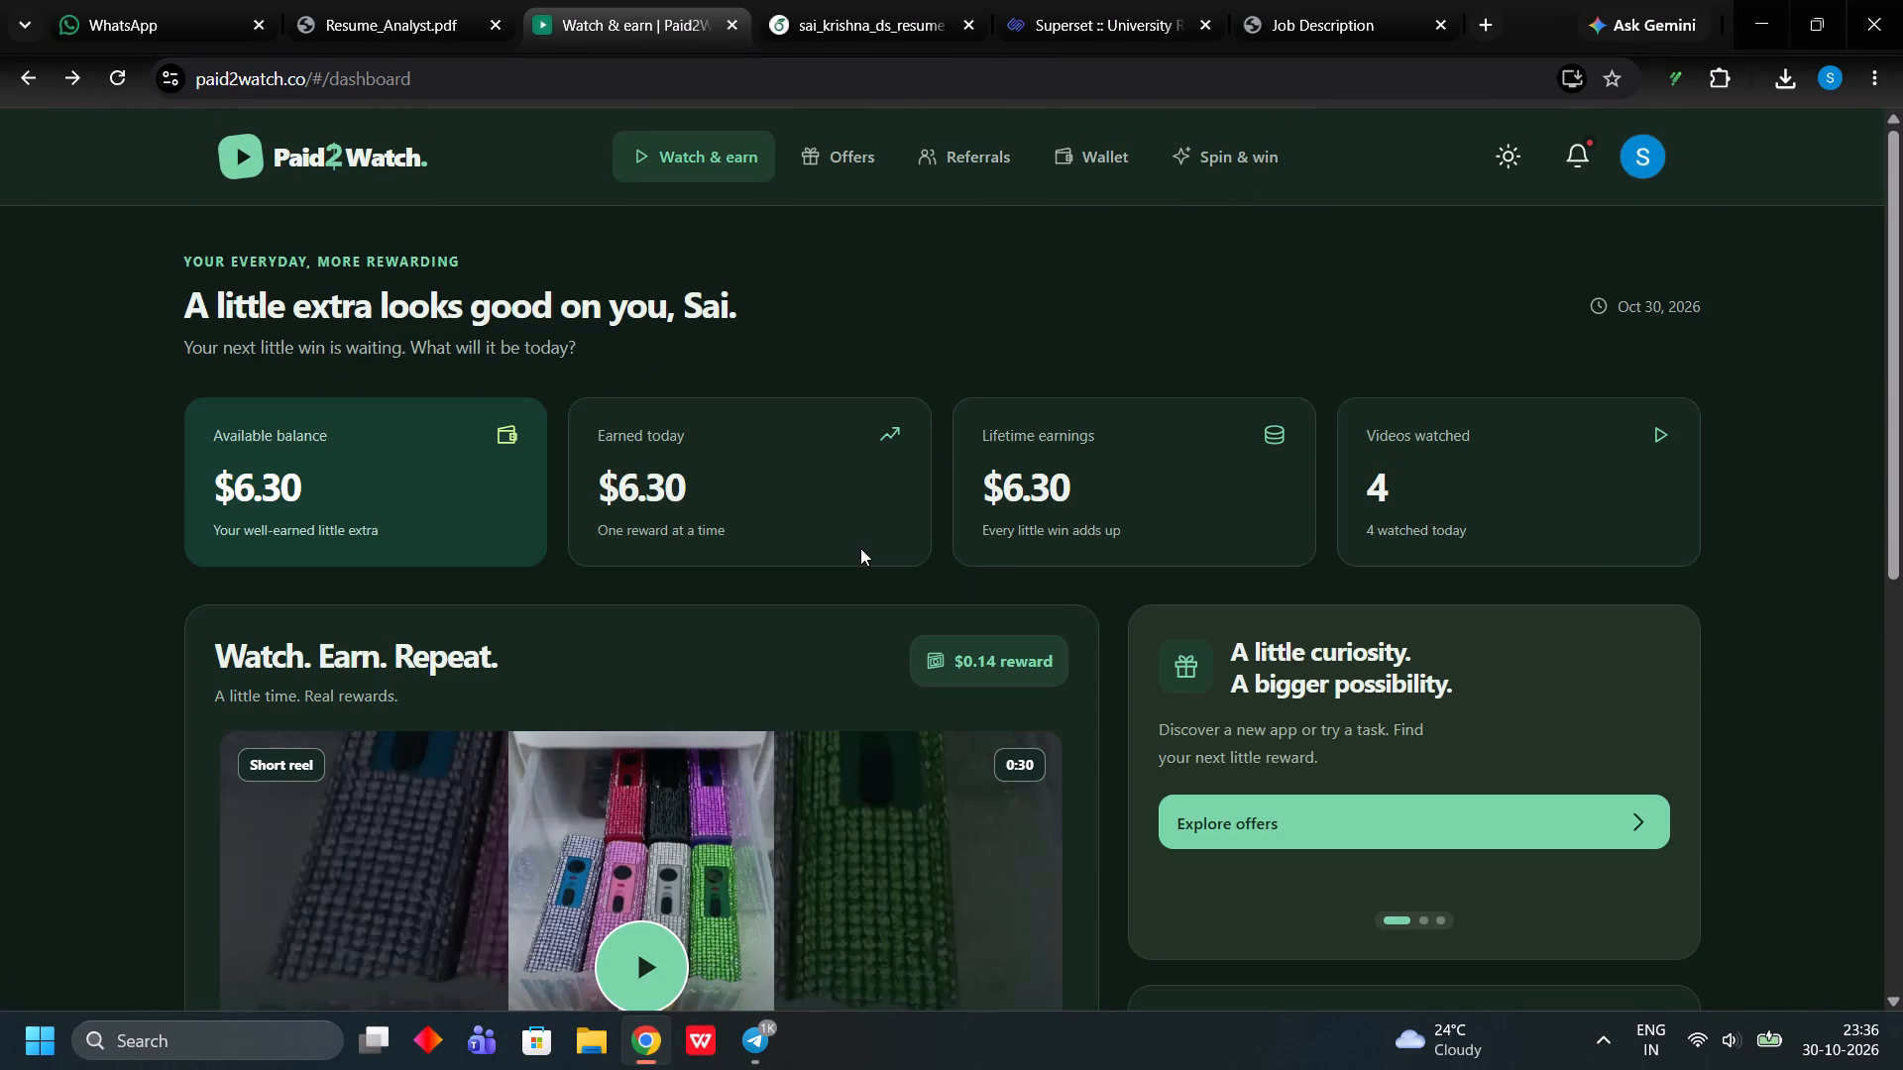
scroll(858, 555, "down", 3)
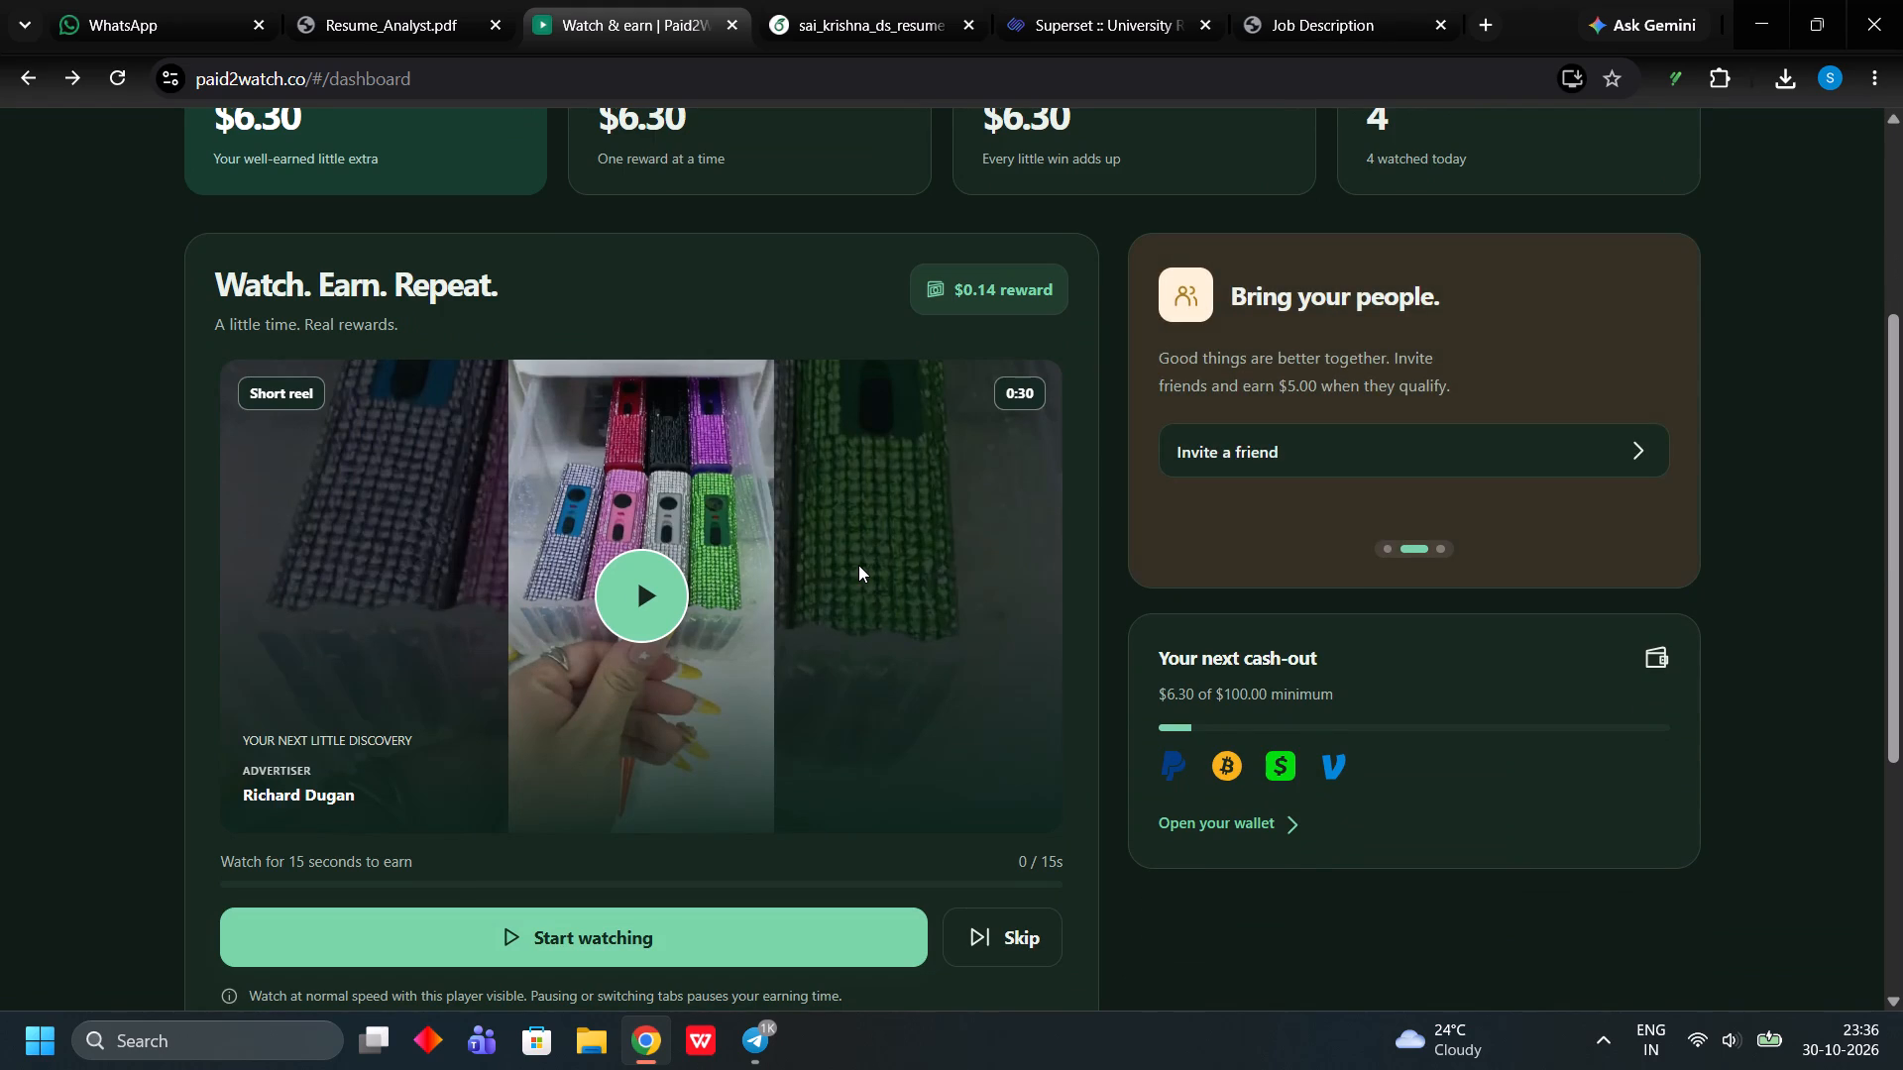
scroll(858, 565, "down", 4)
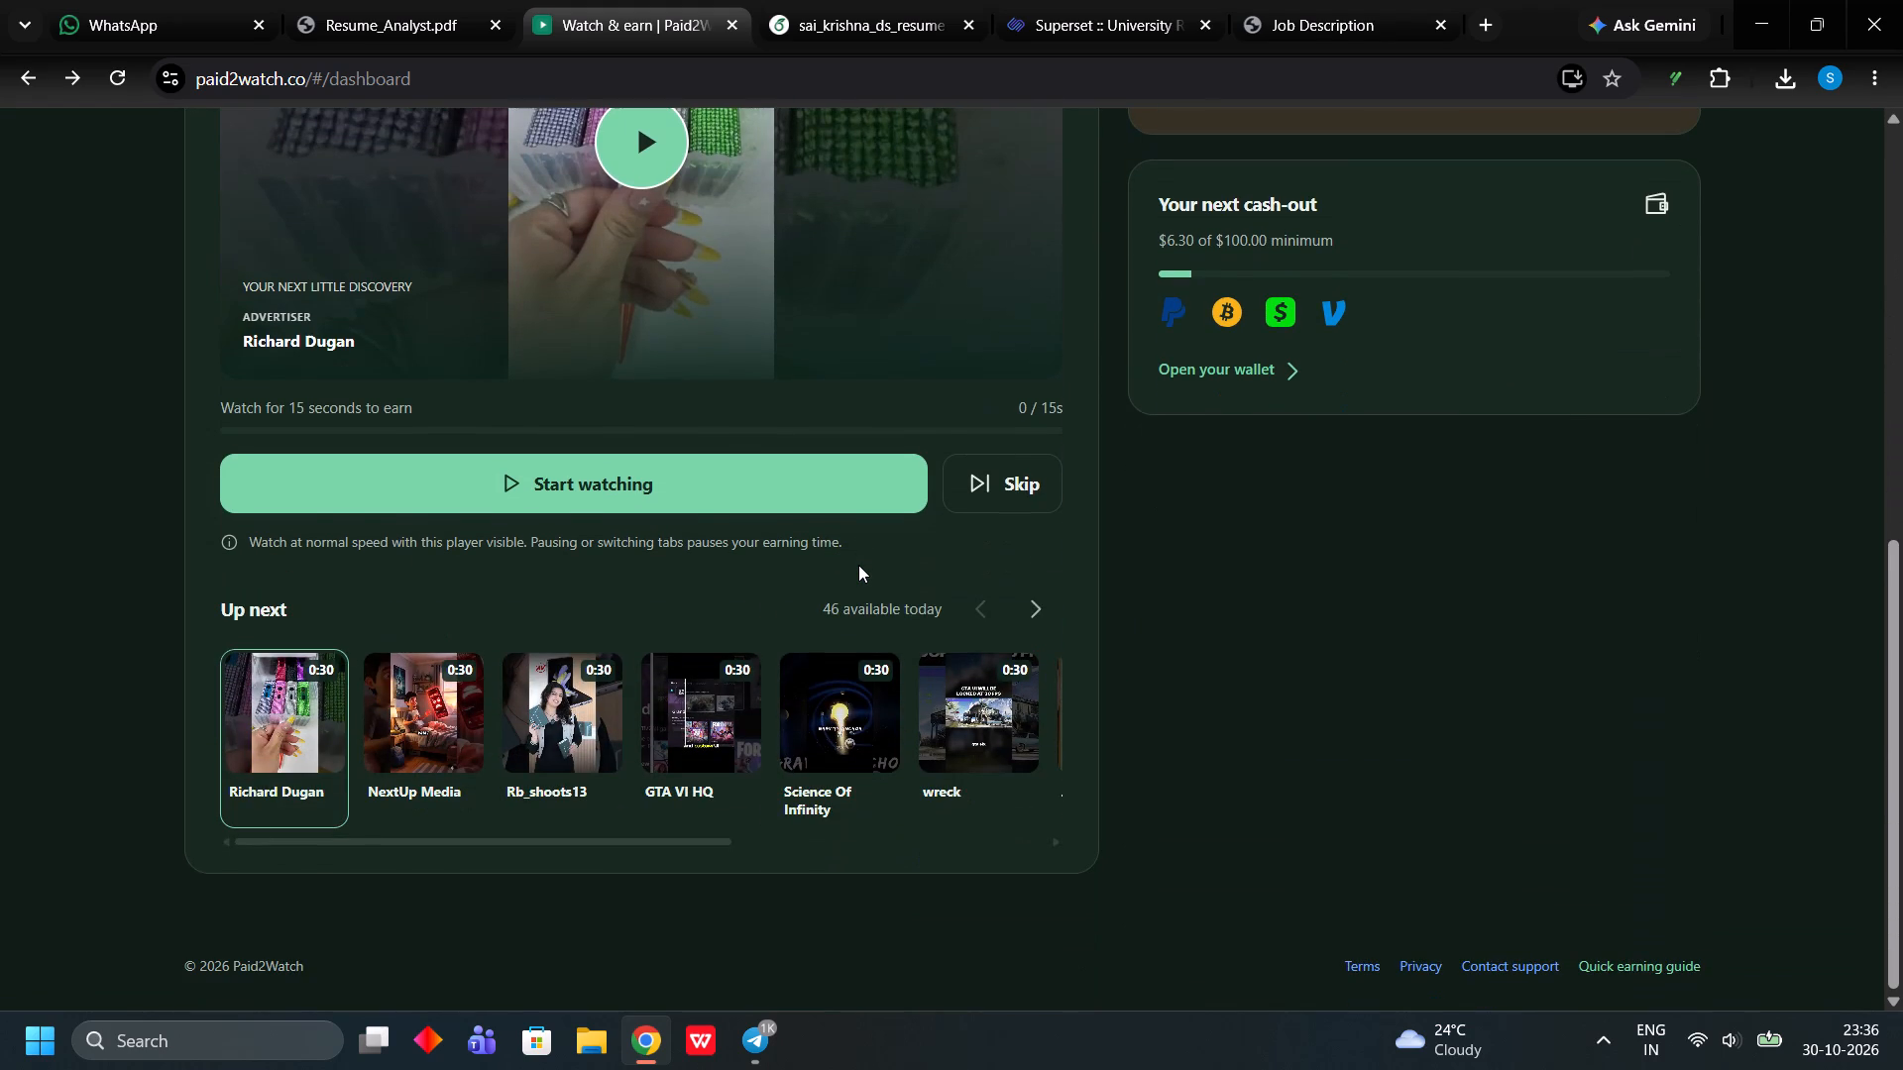
left_click(1260, 416)
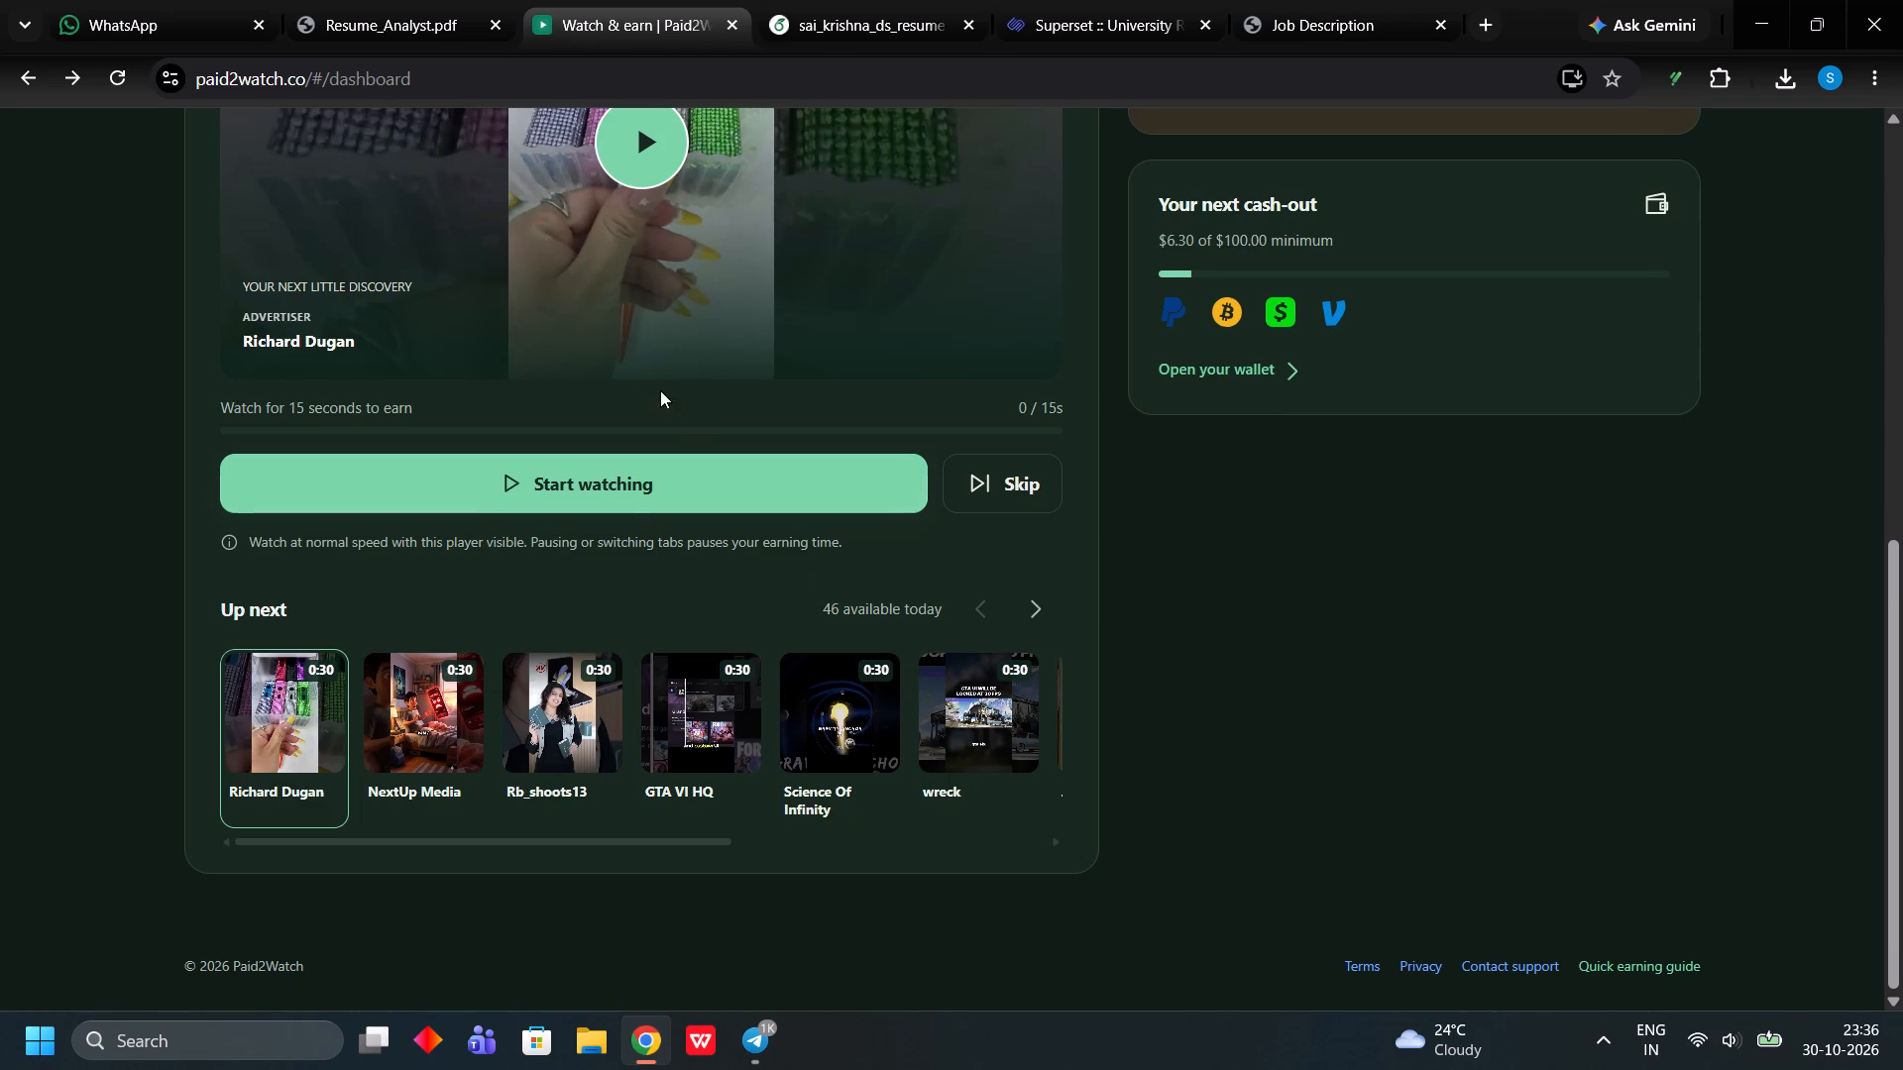
Close the Paid2Watch page.
left_click(731, 28)
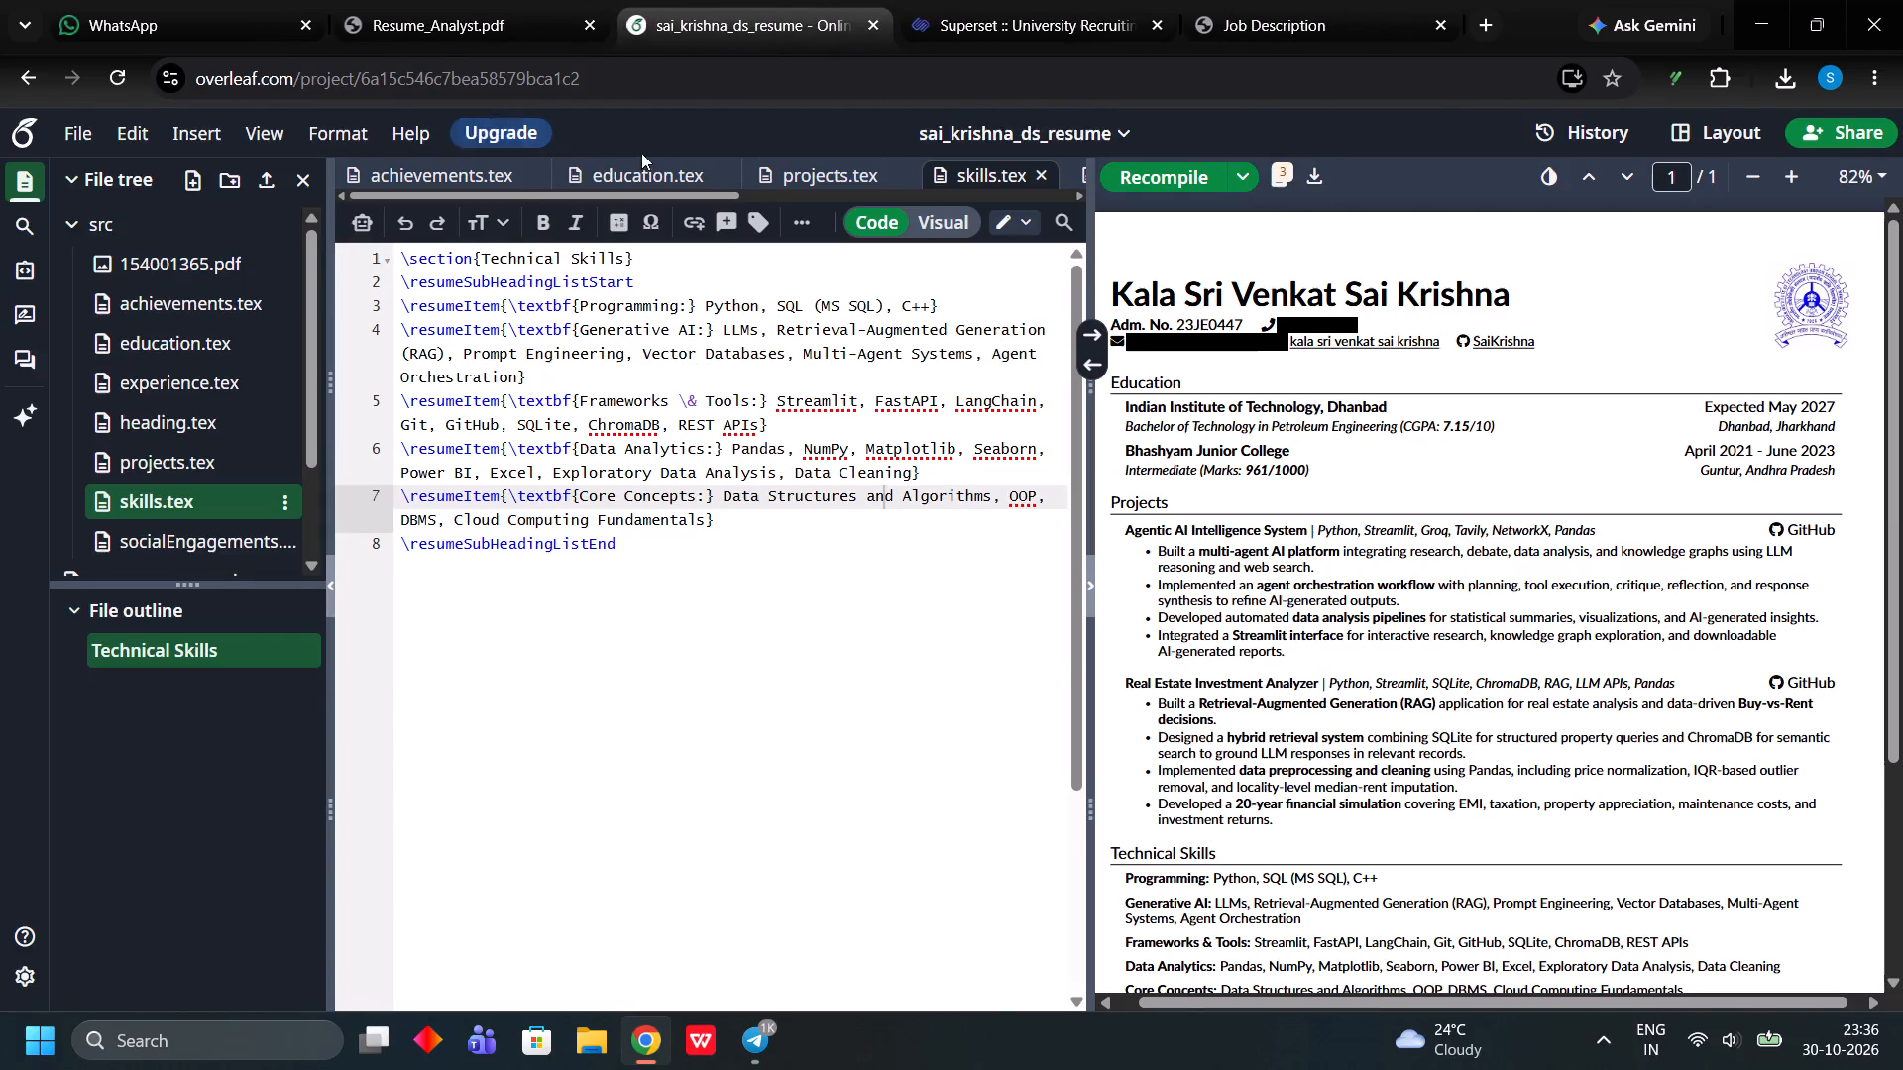
Compare the contents of Resume_Analyst.pdf with the resume in the Overleaf project.
left_click(521, 0)
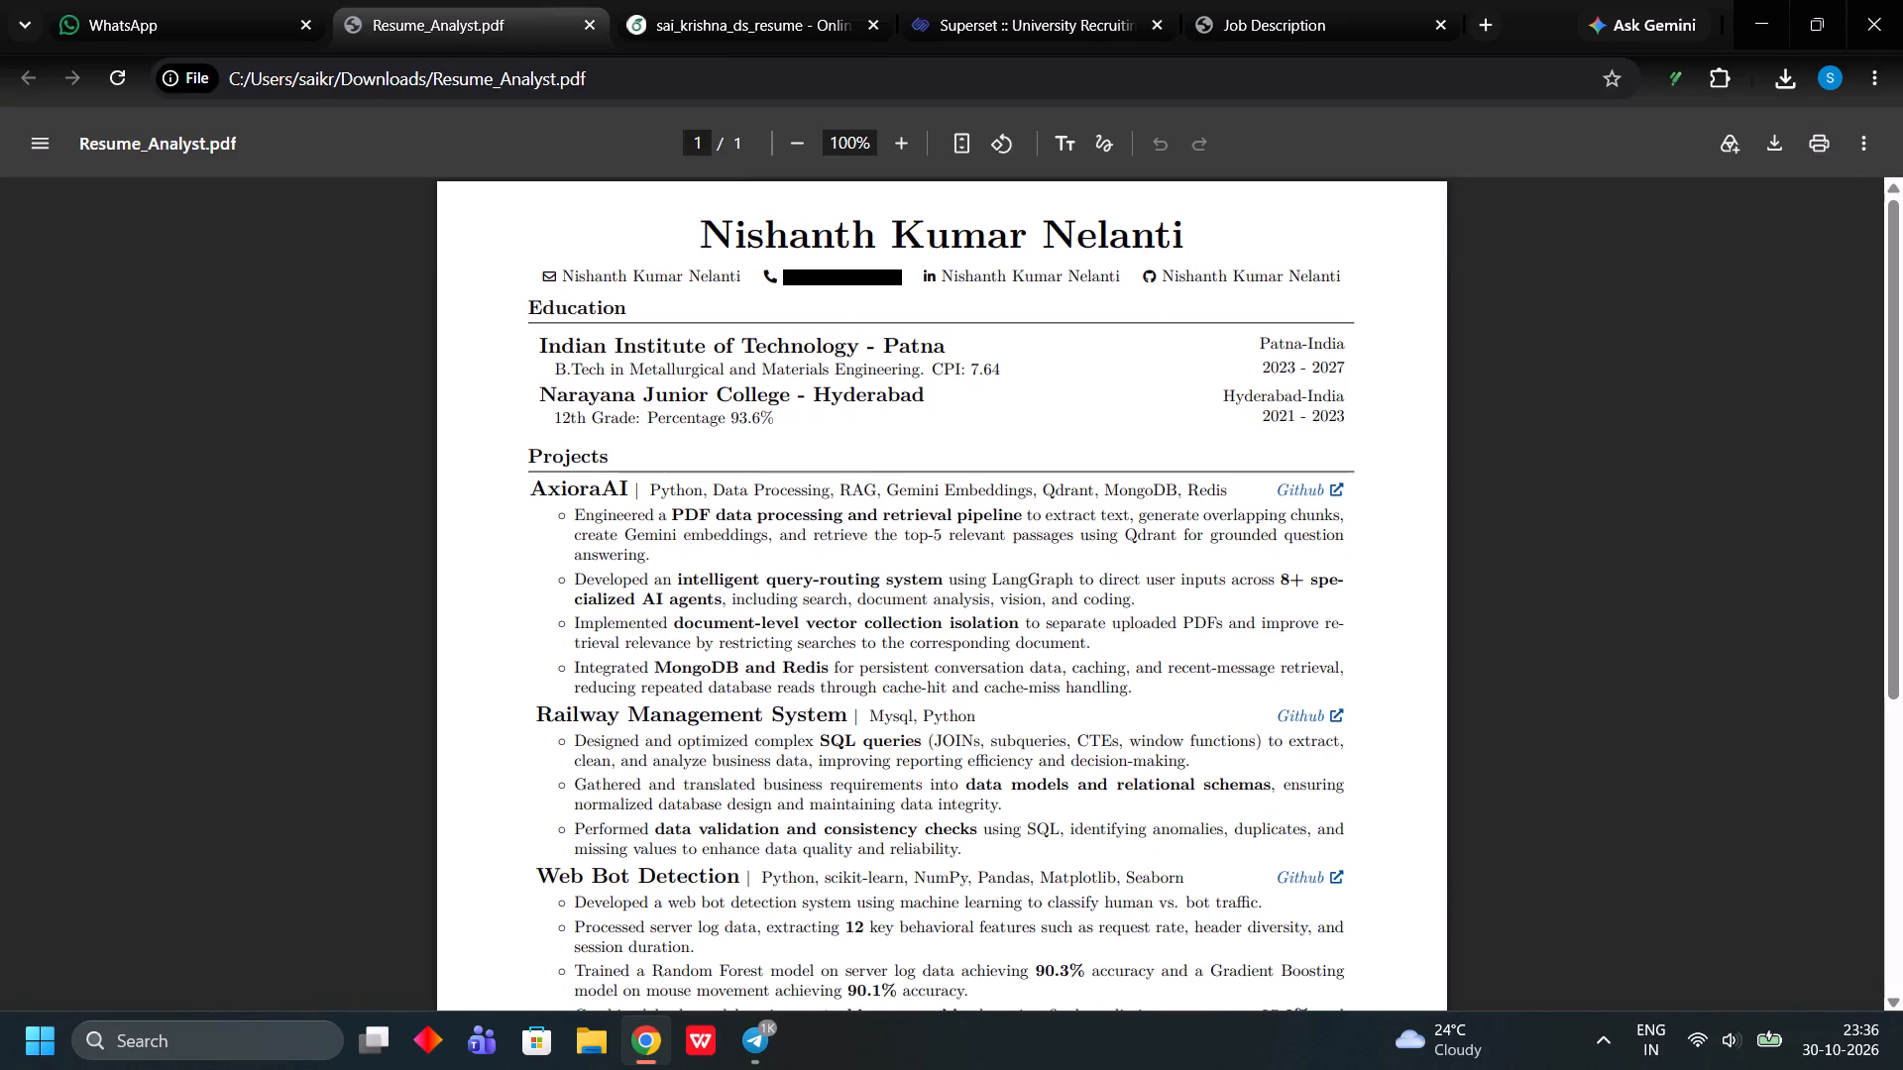
scroll(797, 544, "down", 2)
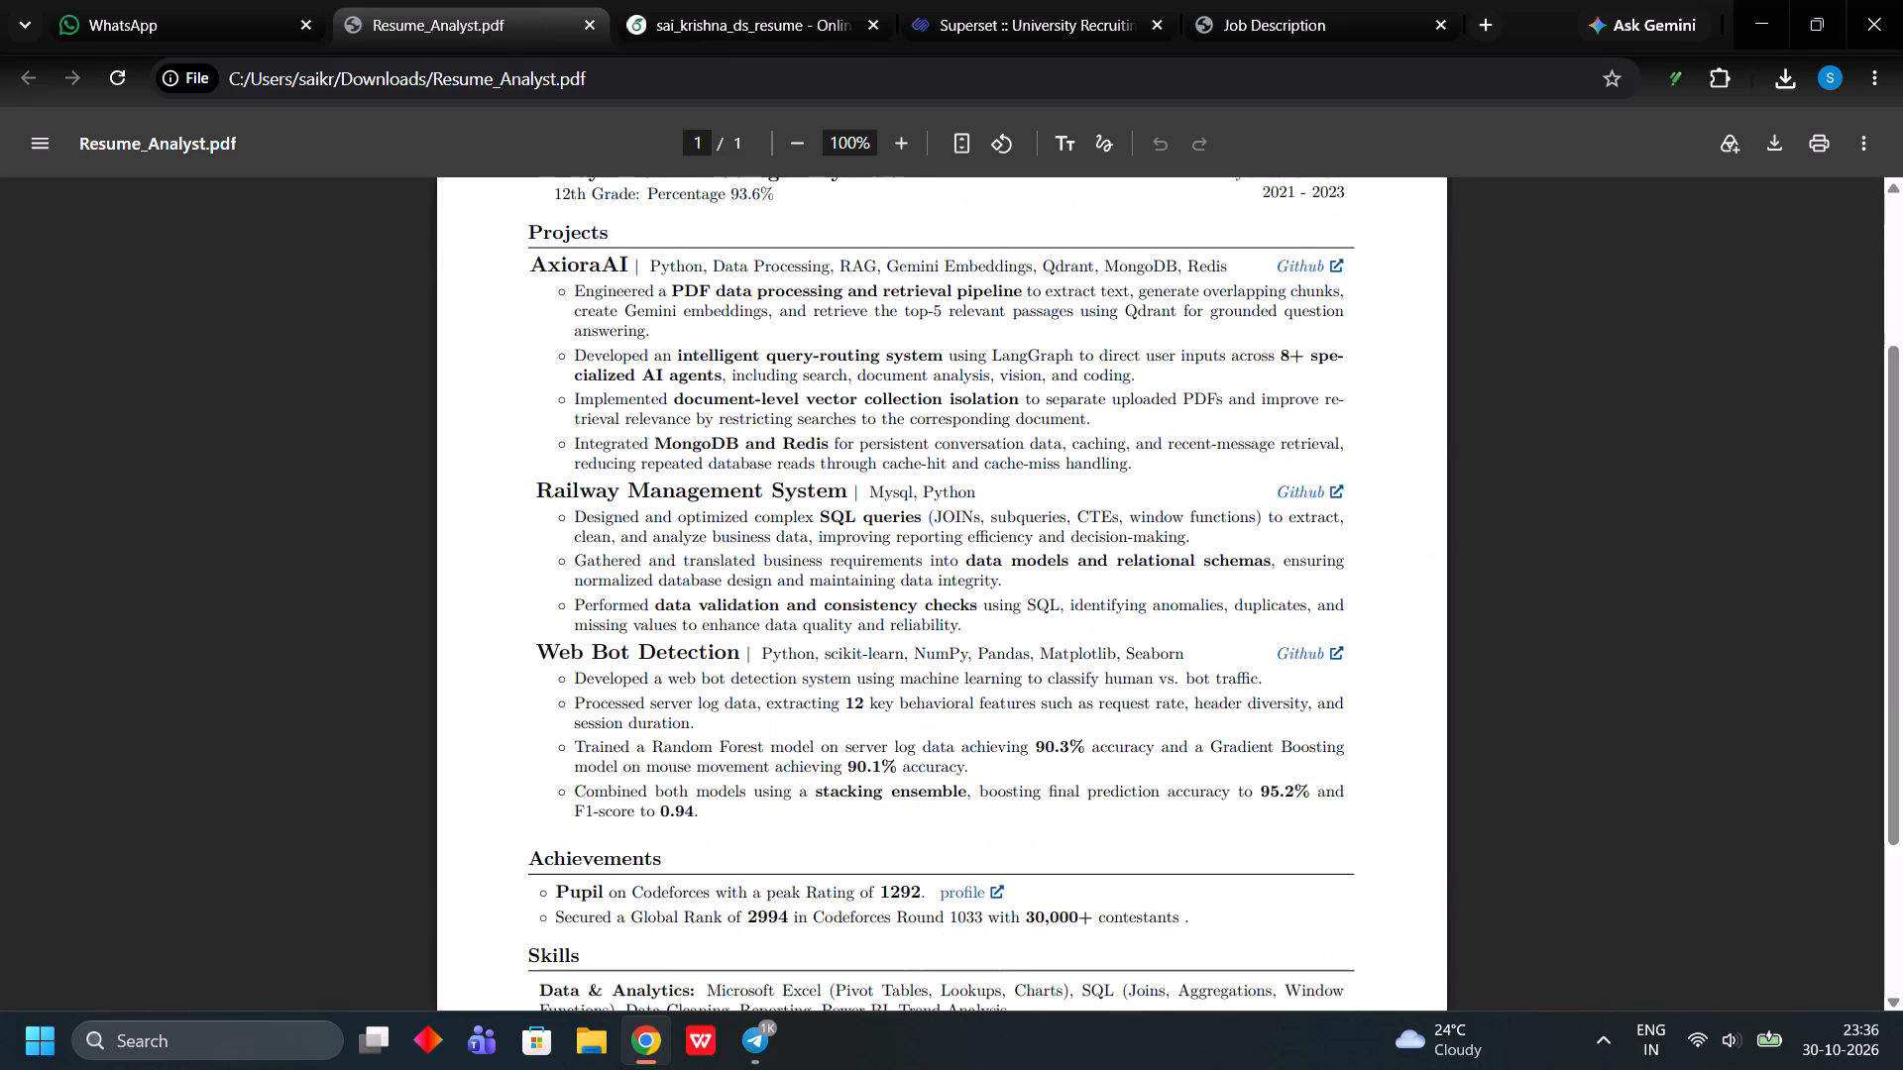
scroll(797, 544, "up", 1)
left_click(741, 0)
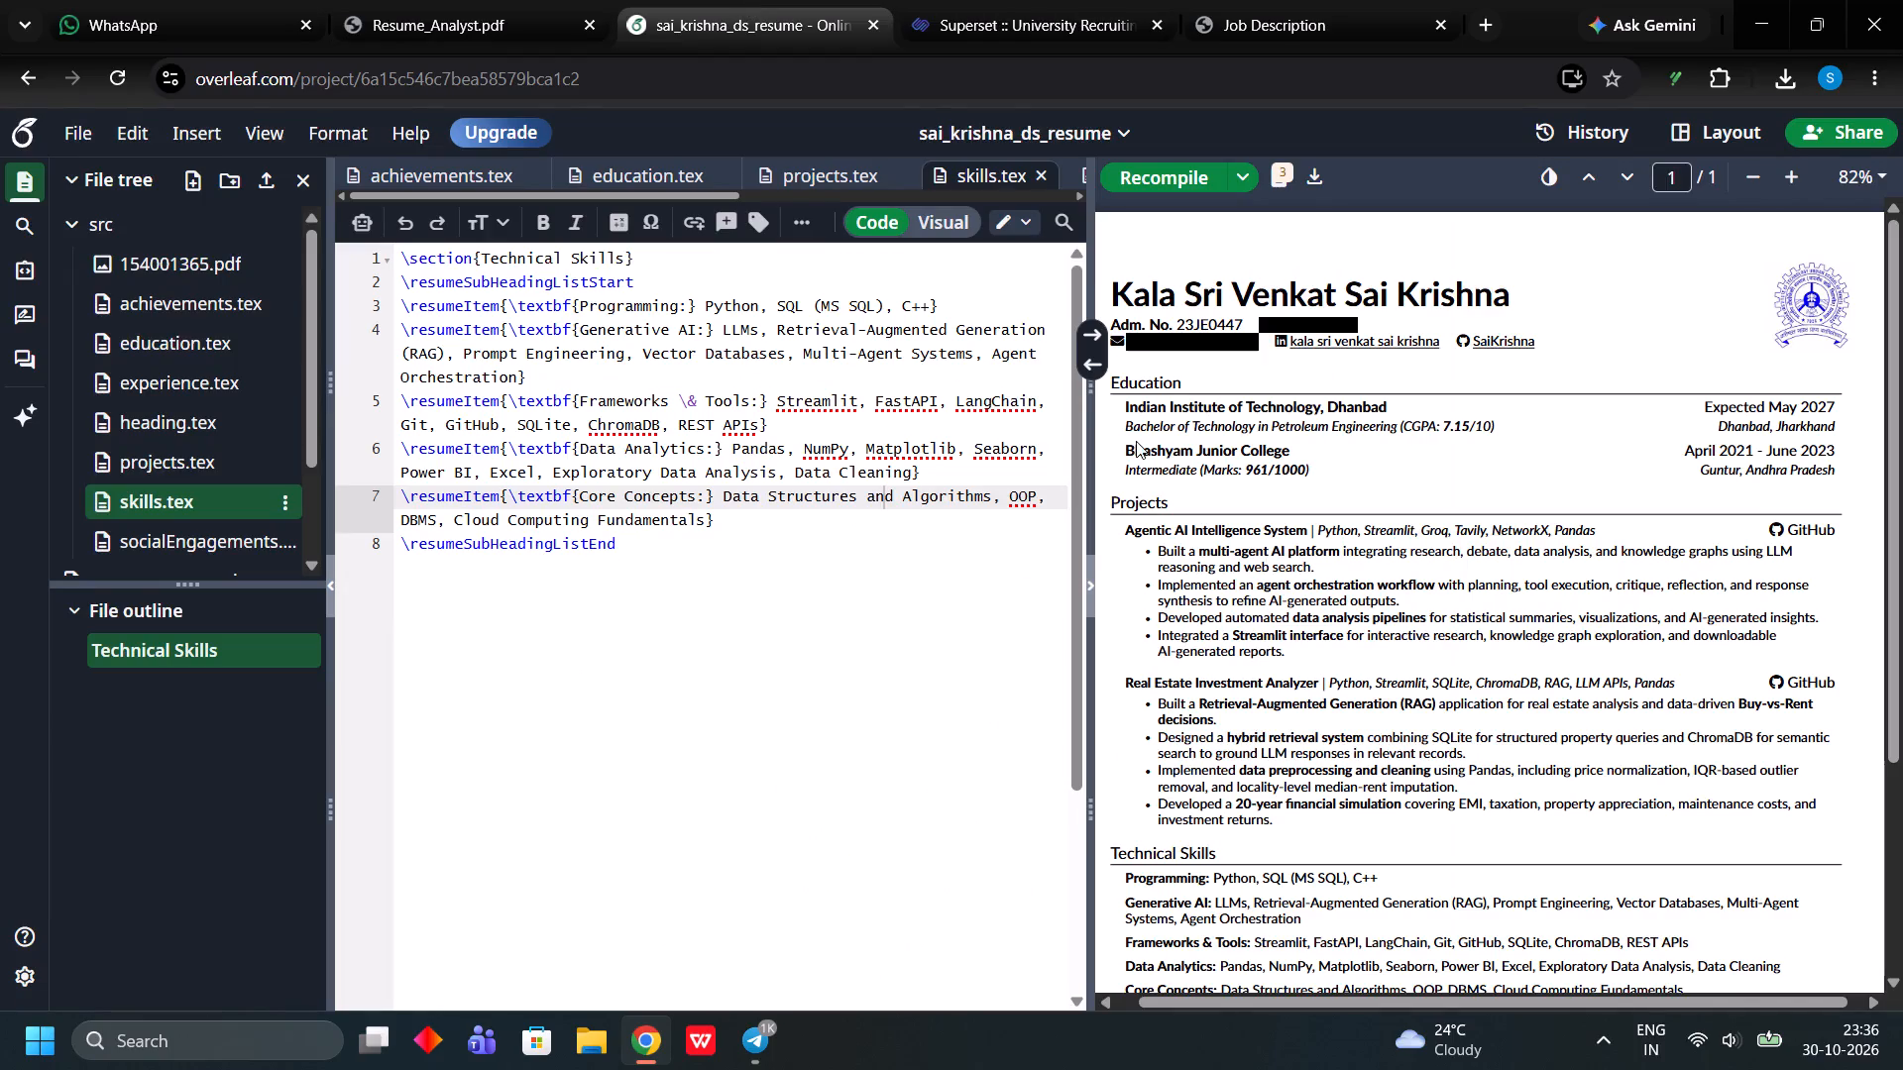
left_click(410, 0)
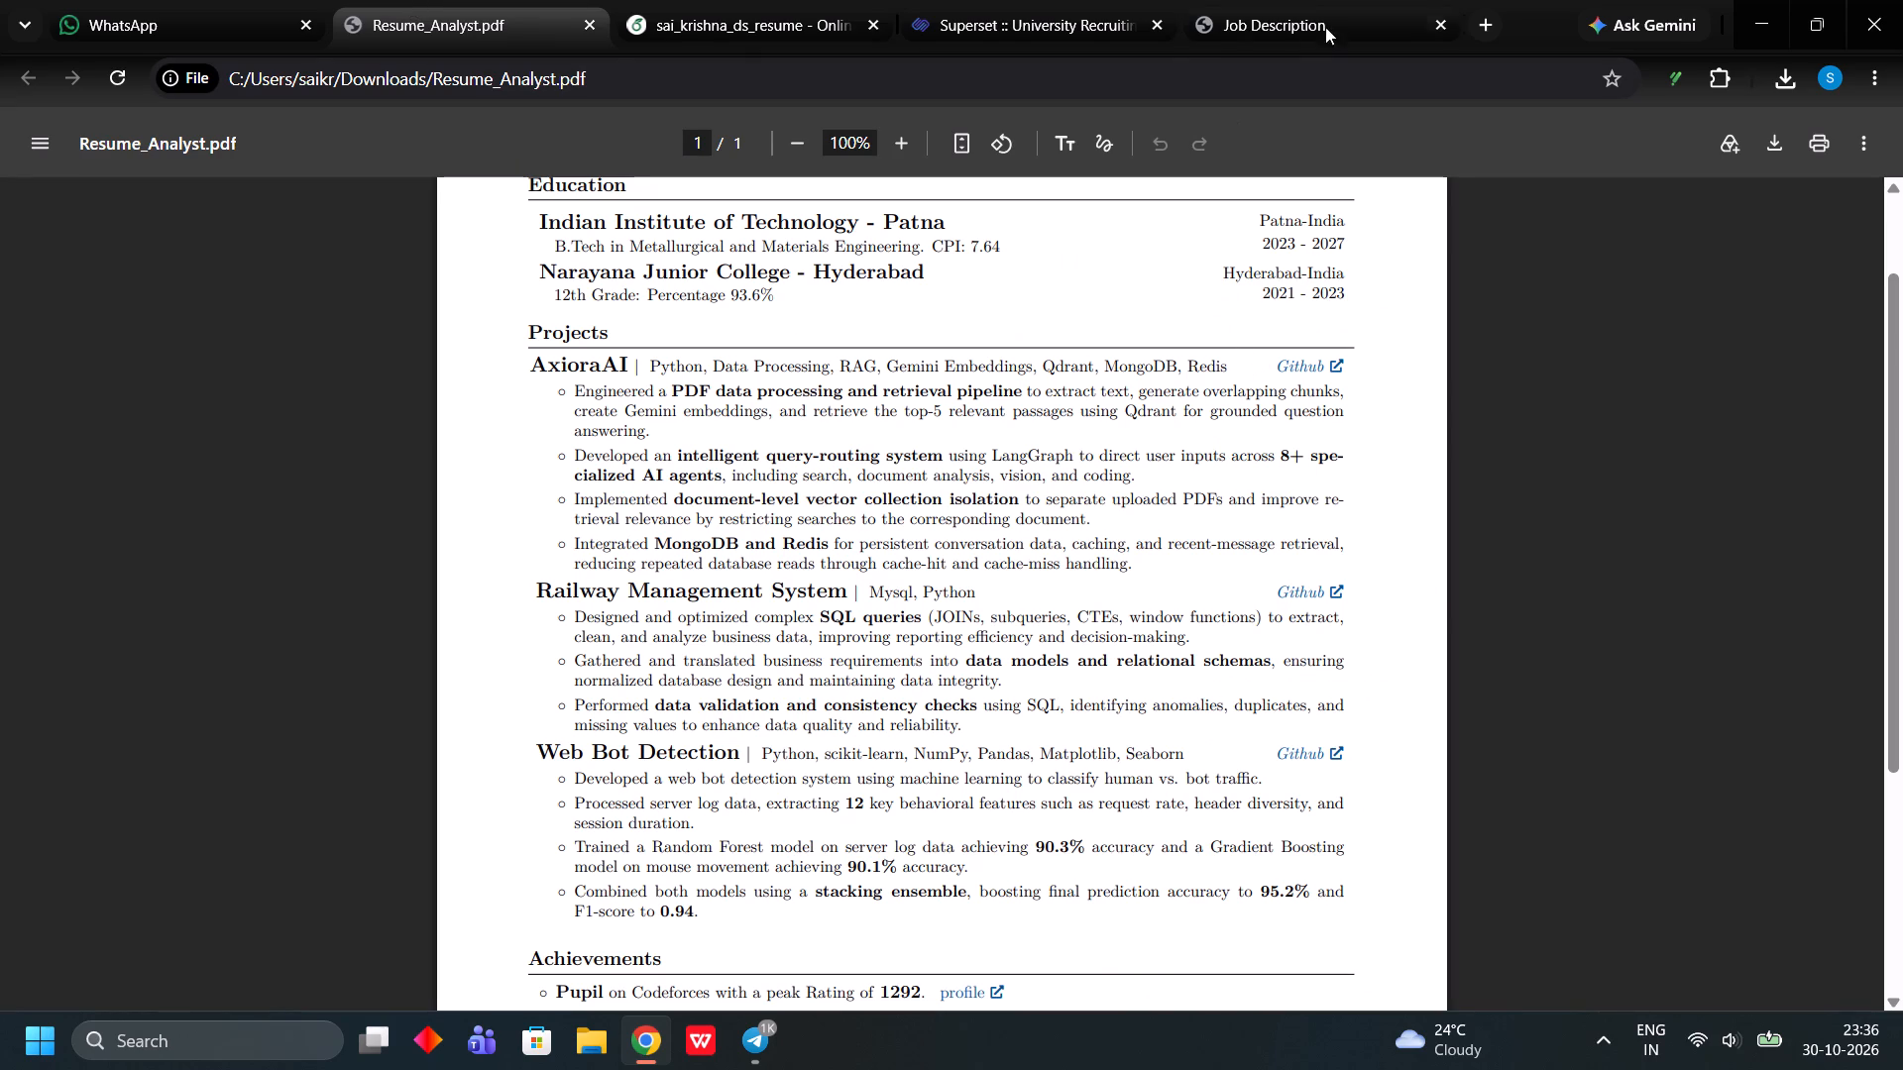
Open GitHub in a new browser tab and go to the account's own list of repositories.
left_click(1491, 9)
type("git")
key("Return")
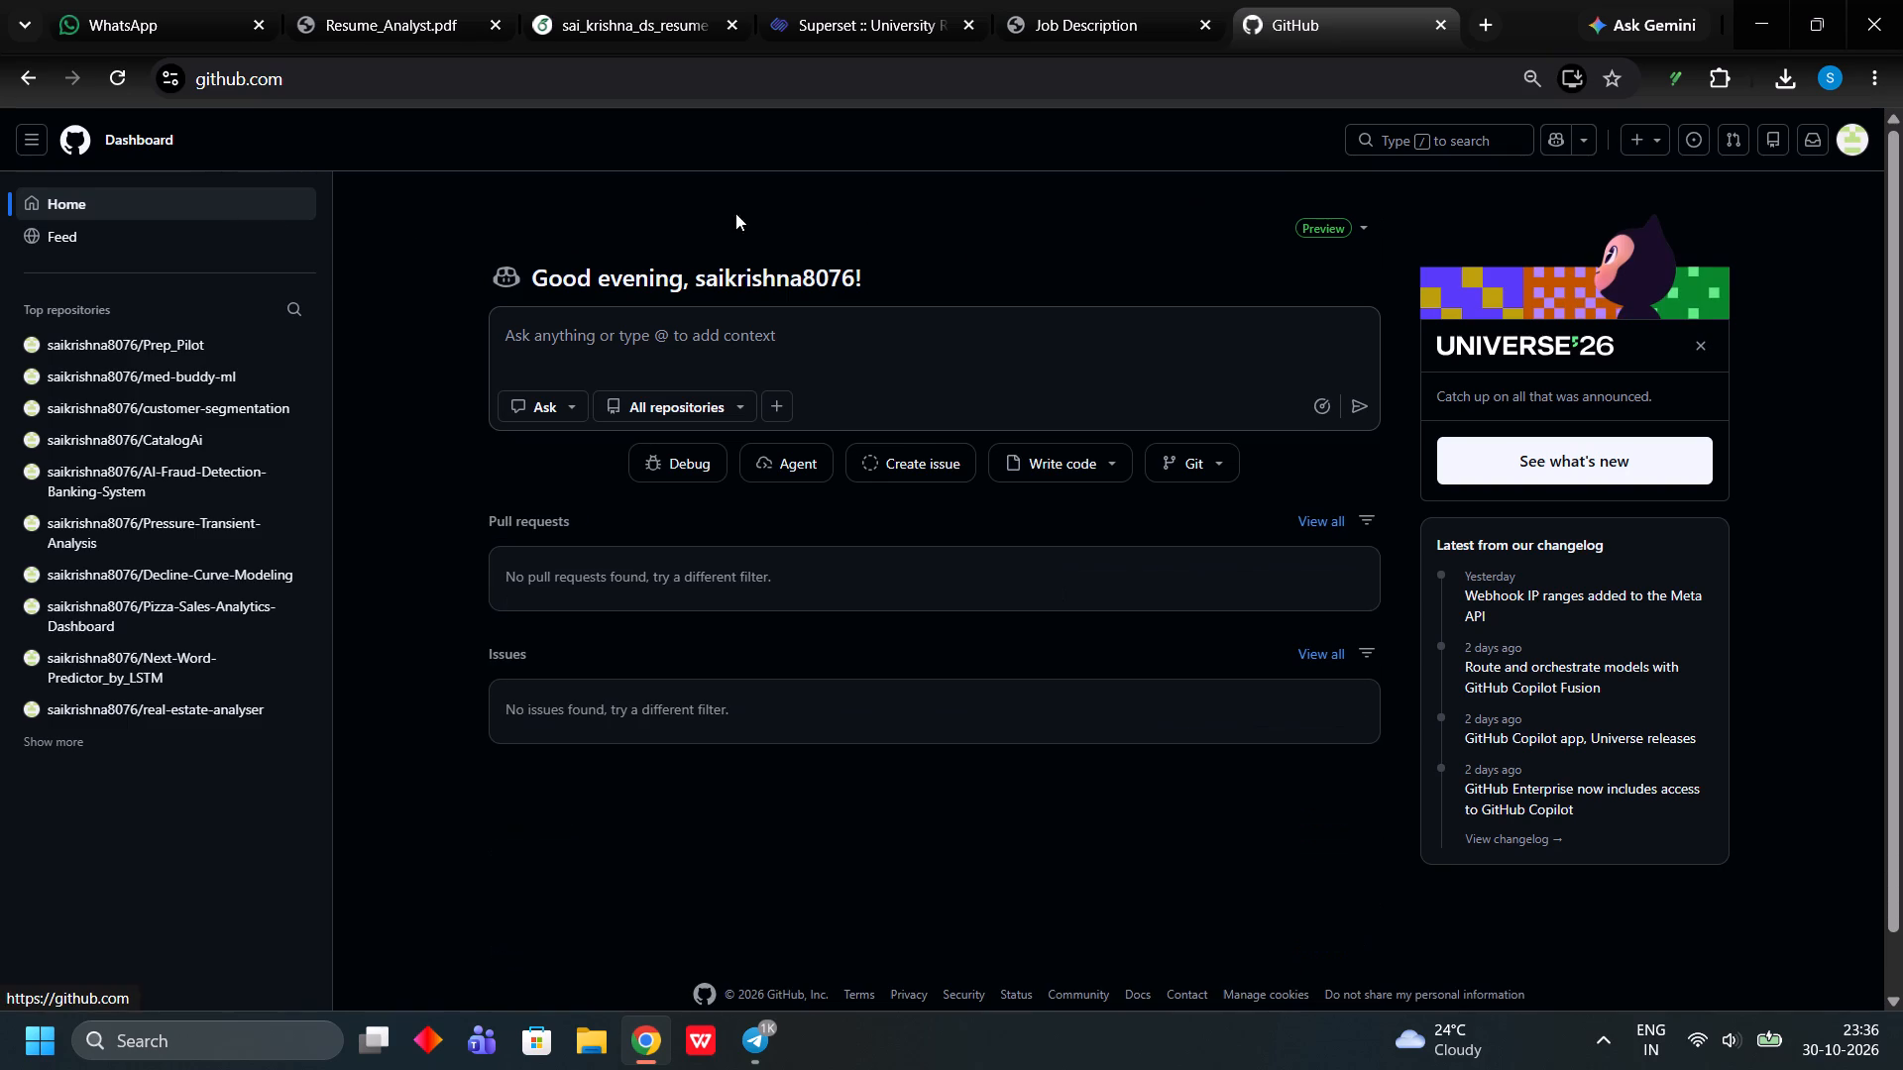
left_click(1851, 139)
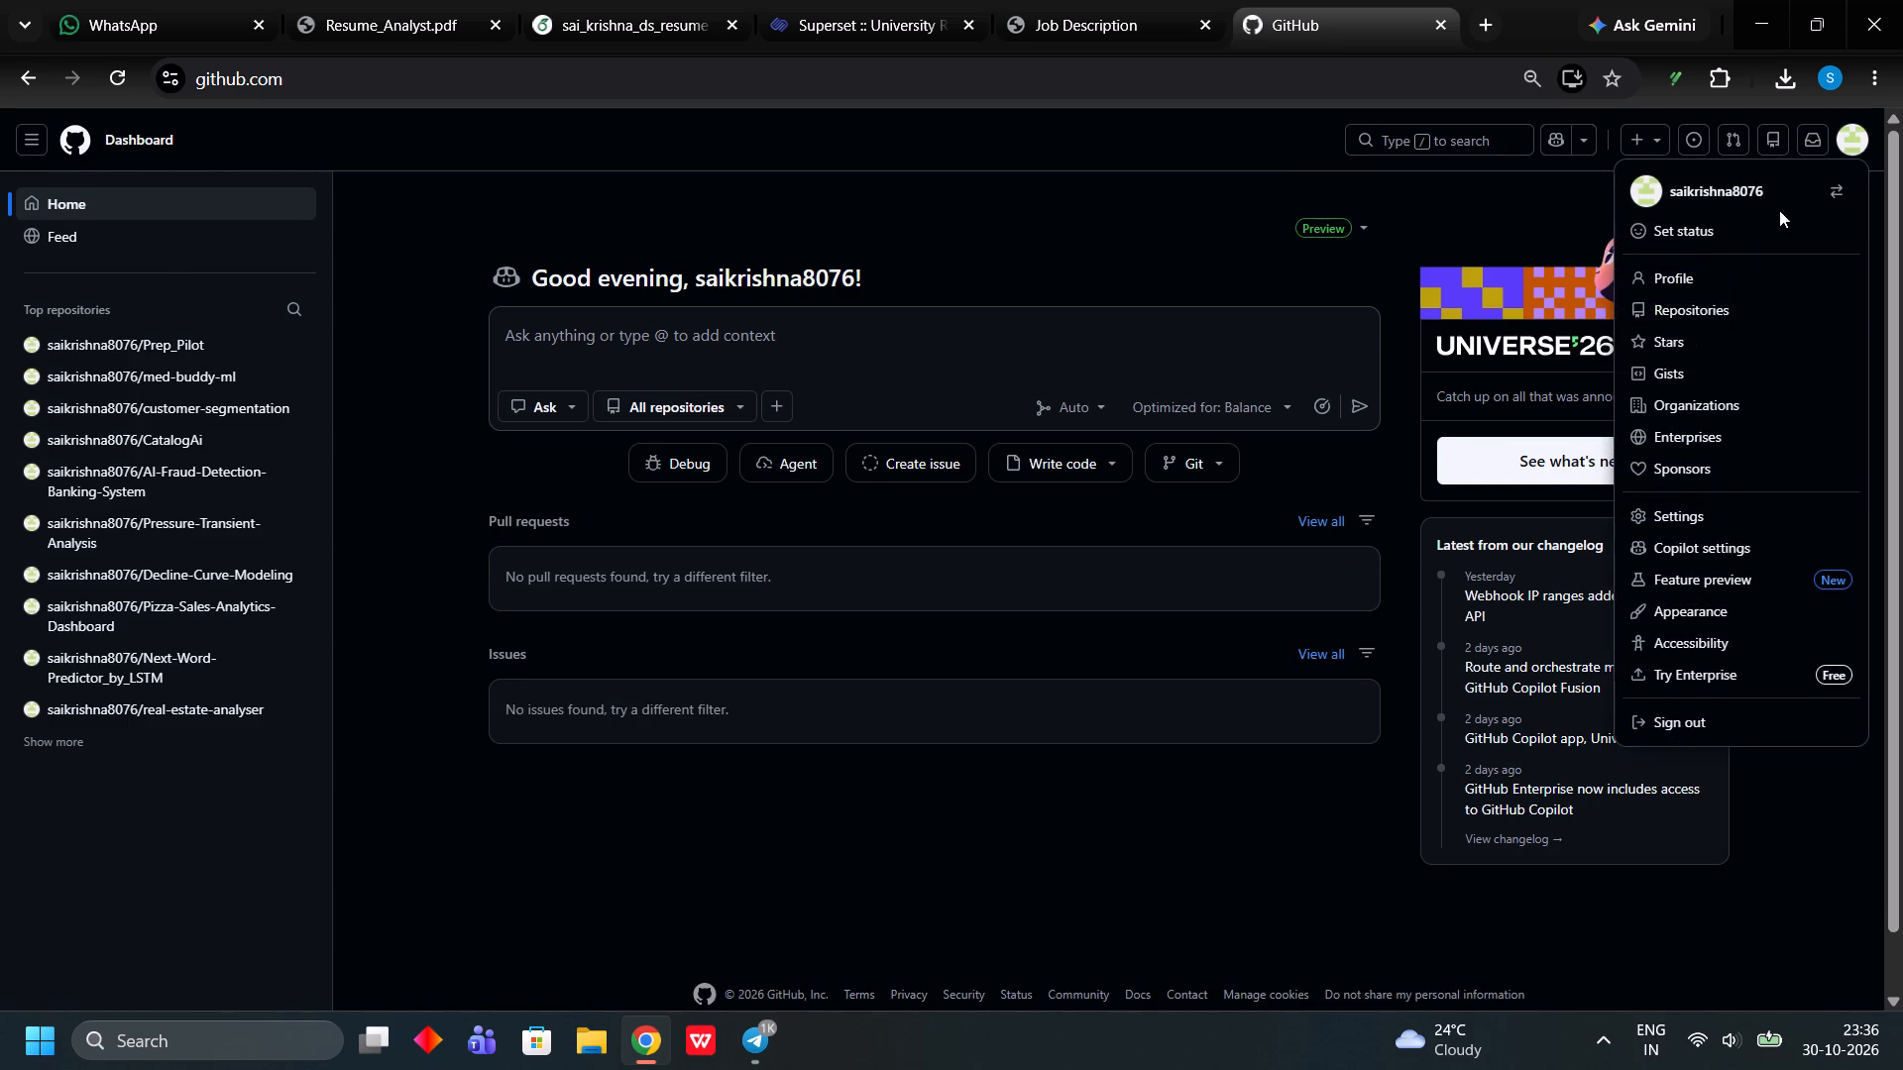
left_click(1727, 316)
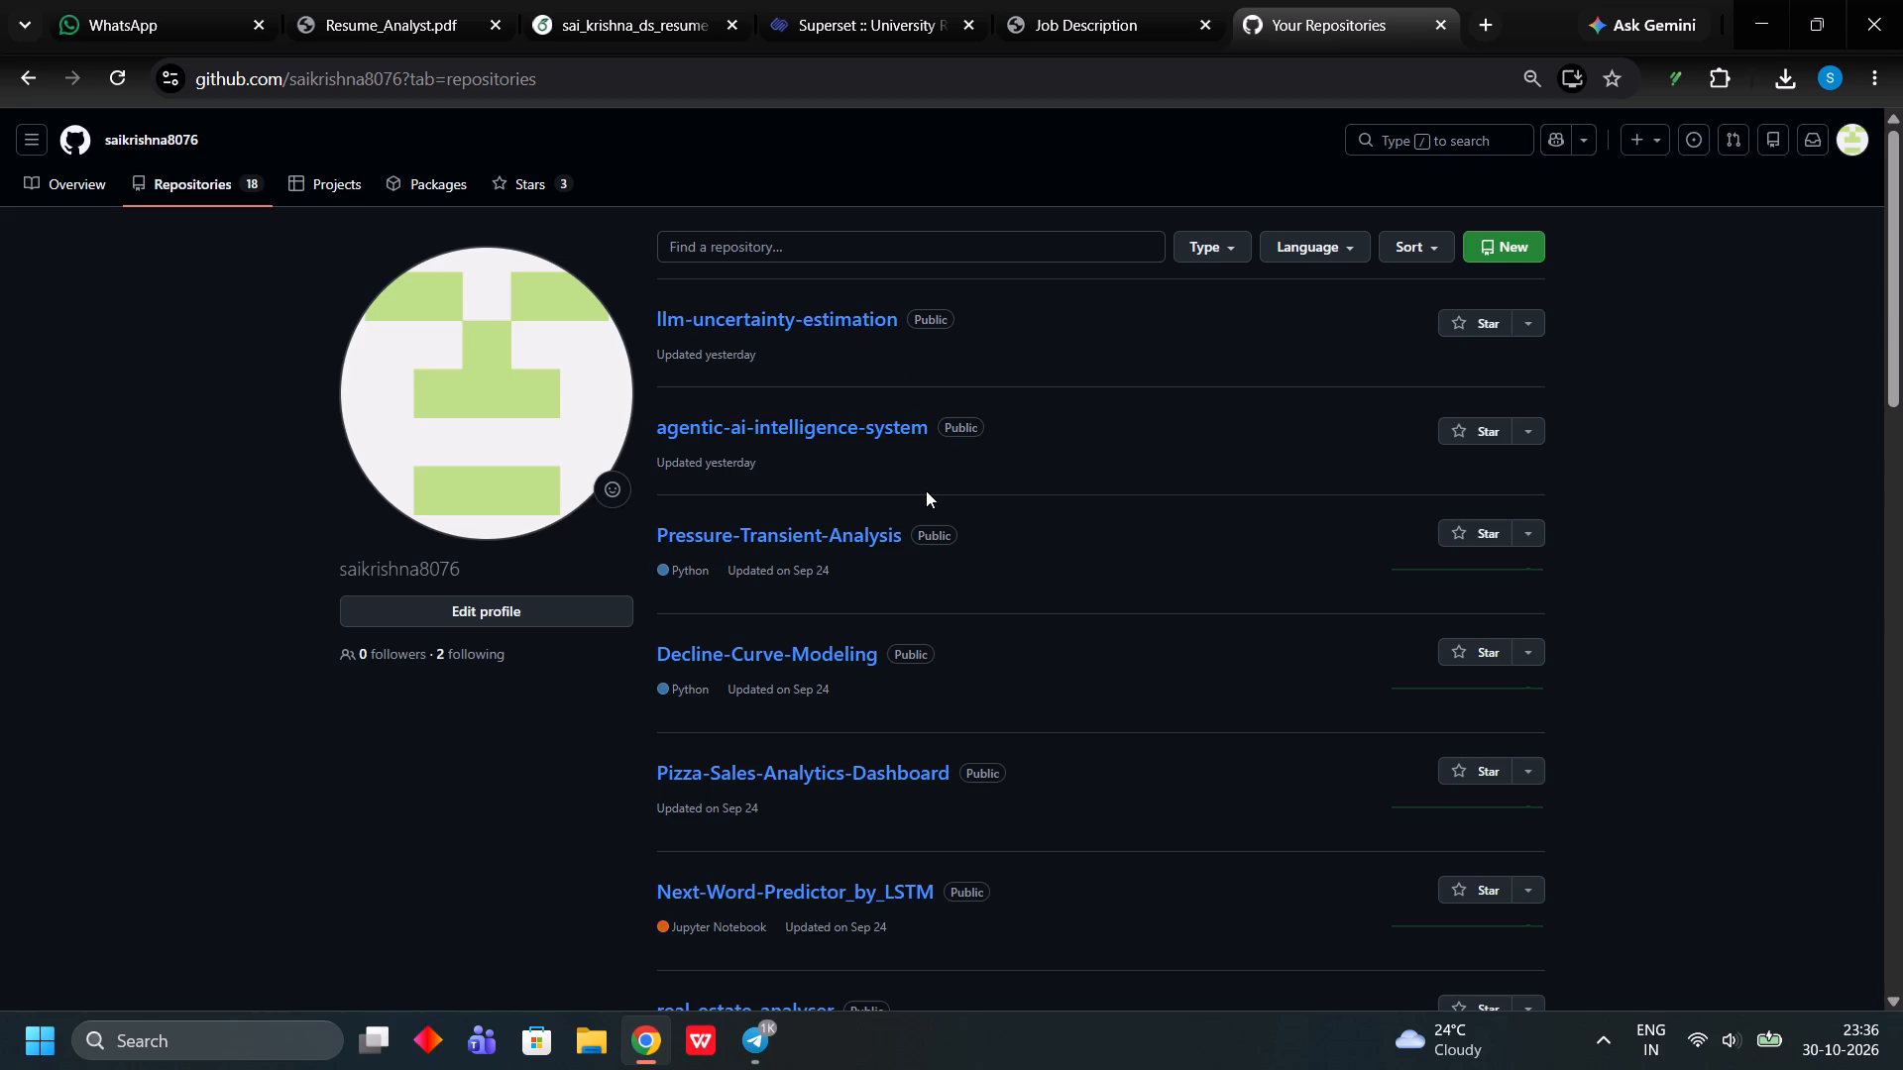
Examine the full list of the account's GitHub repositories for projects.
scroll(926, 490, "down", 16)
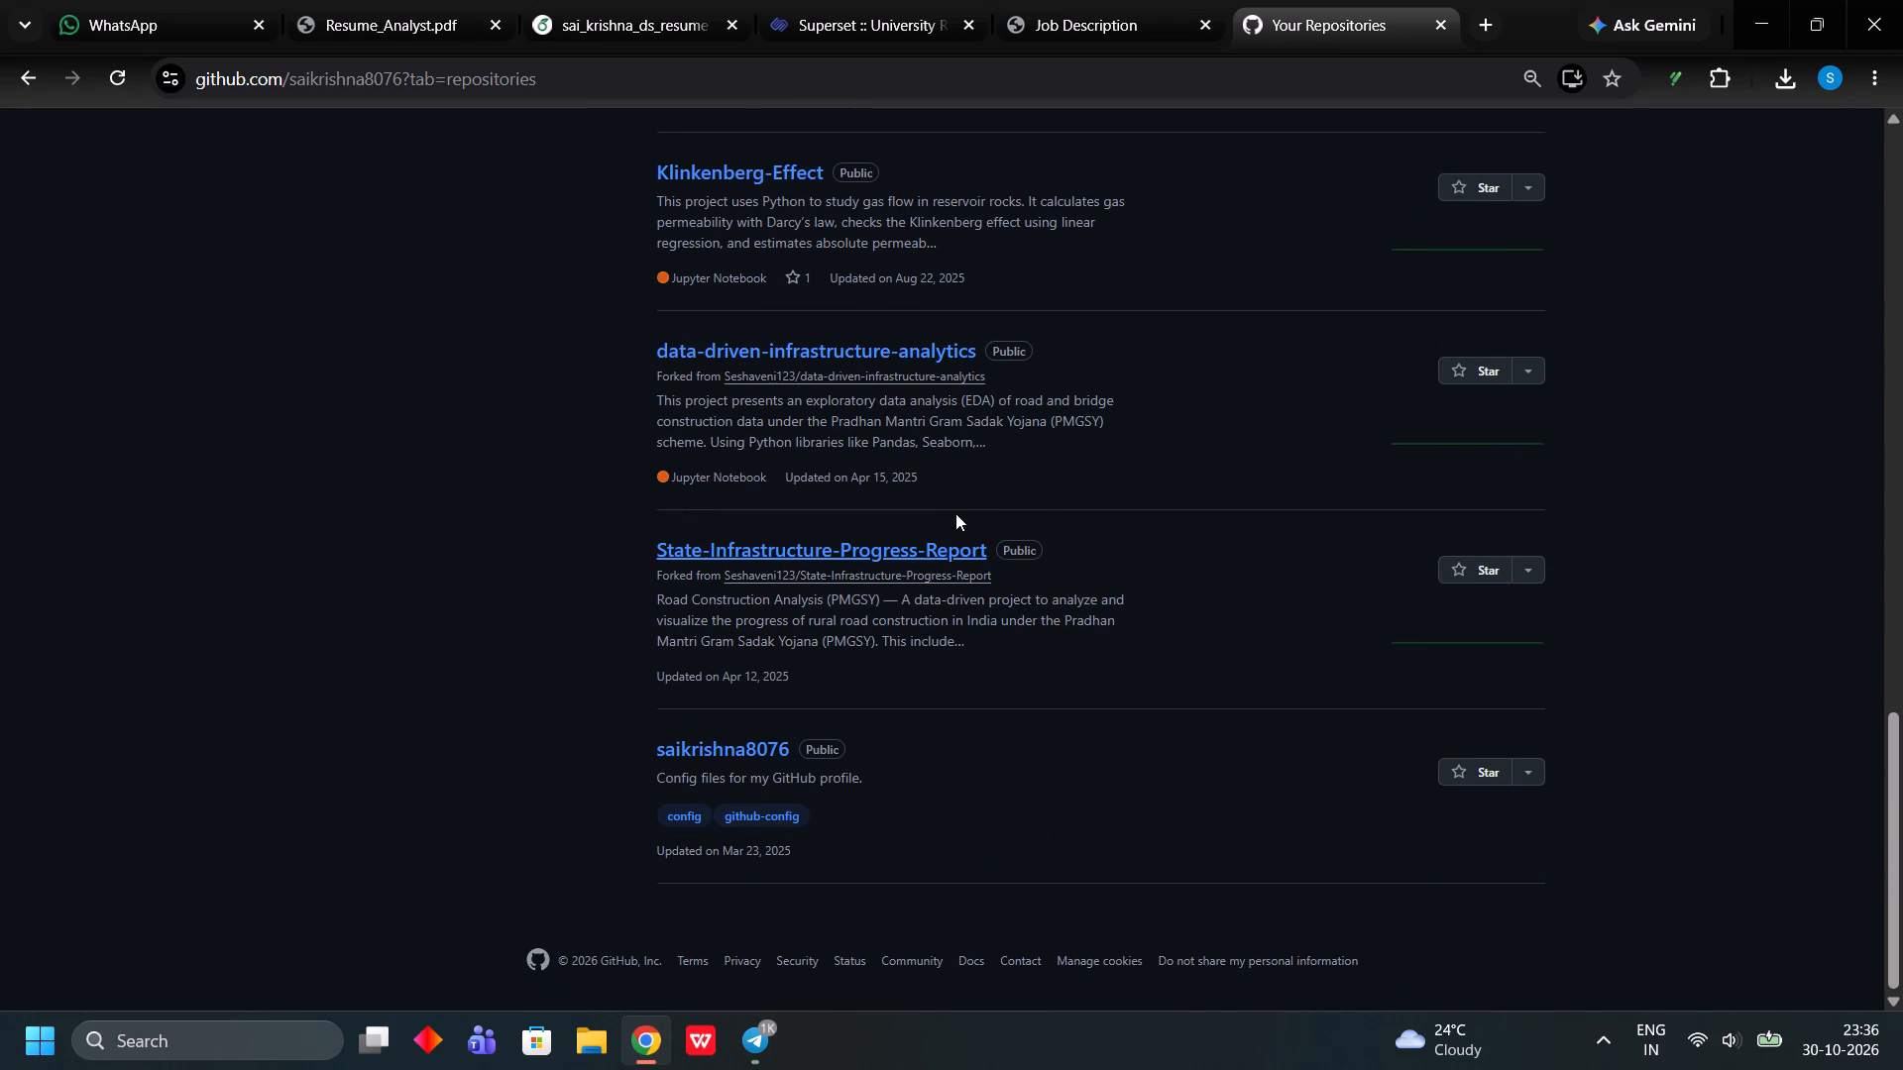
scroll(907, 367, "up", 2)
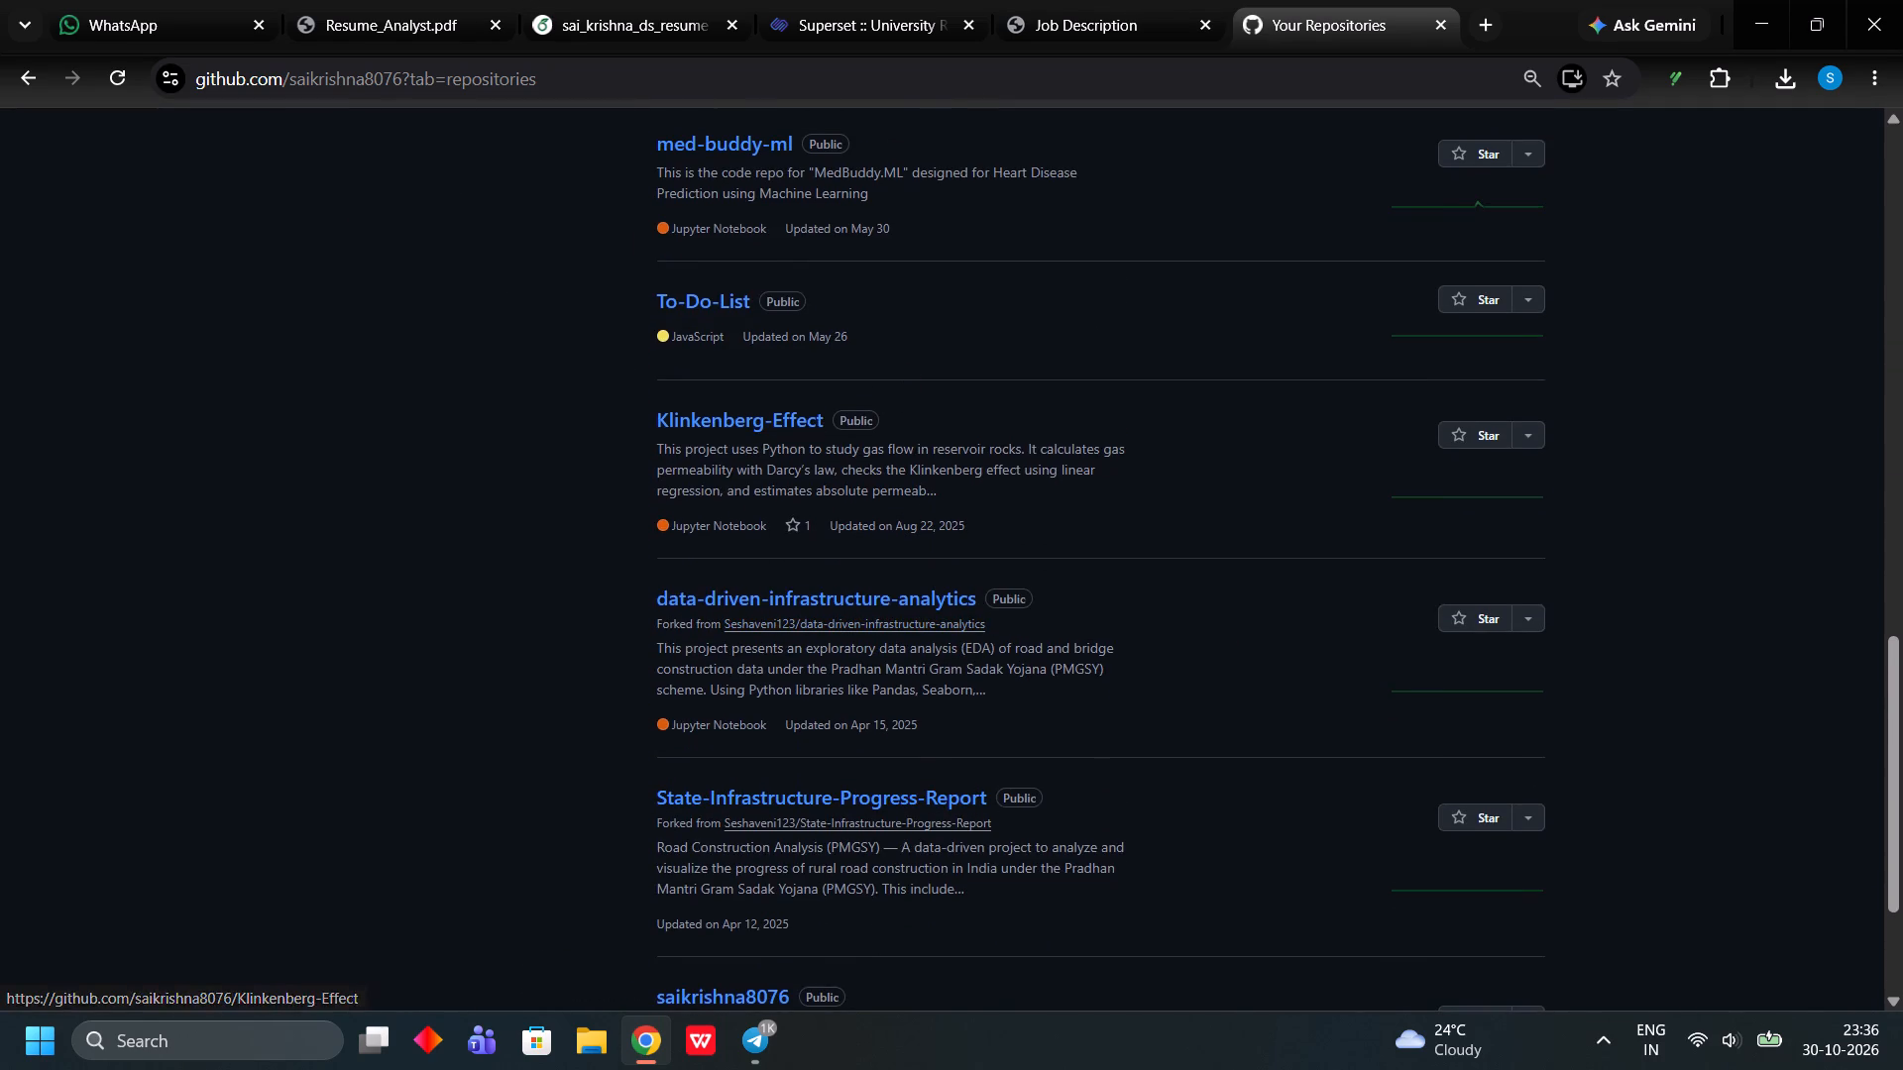
scroll(771, 442, "up", 3)
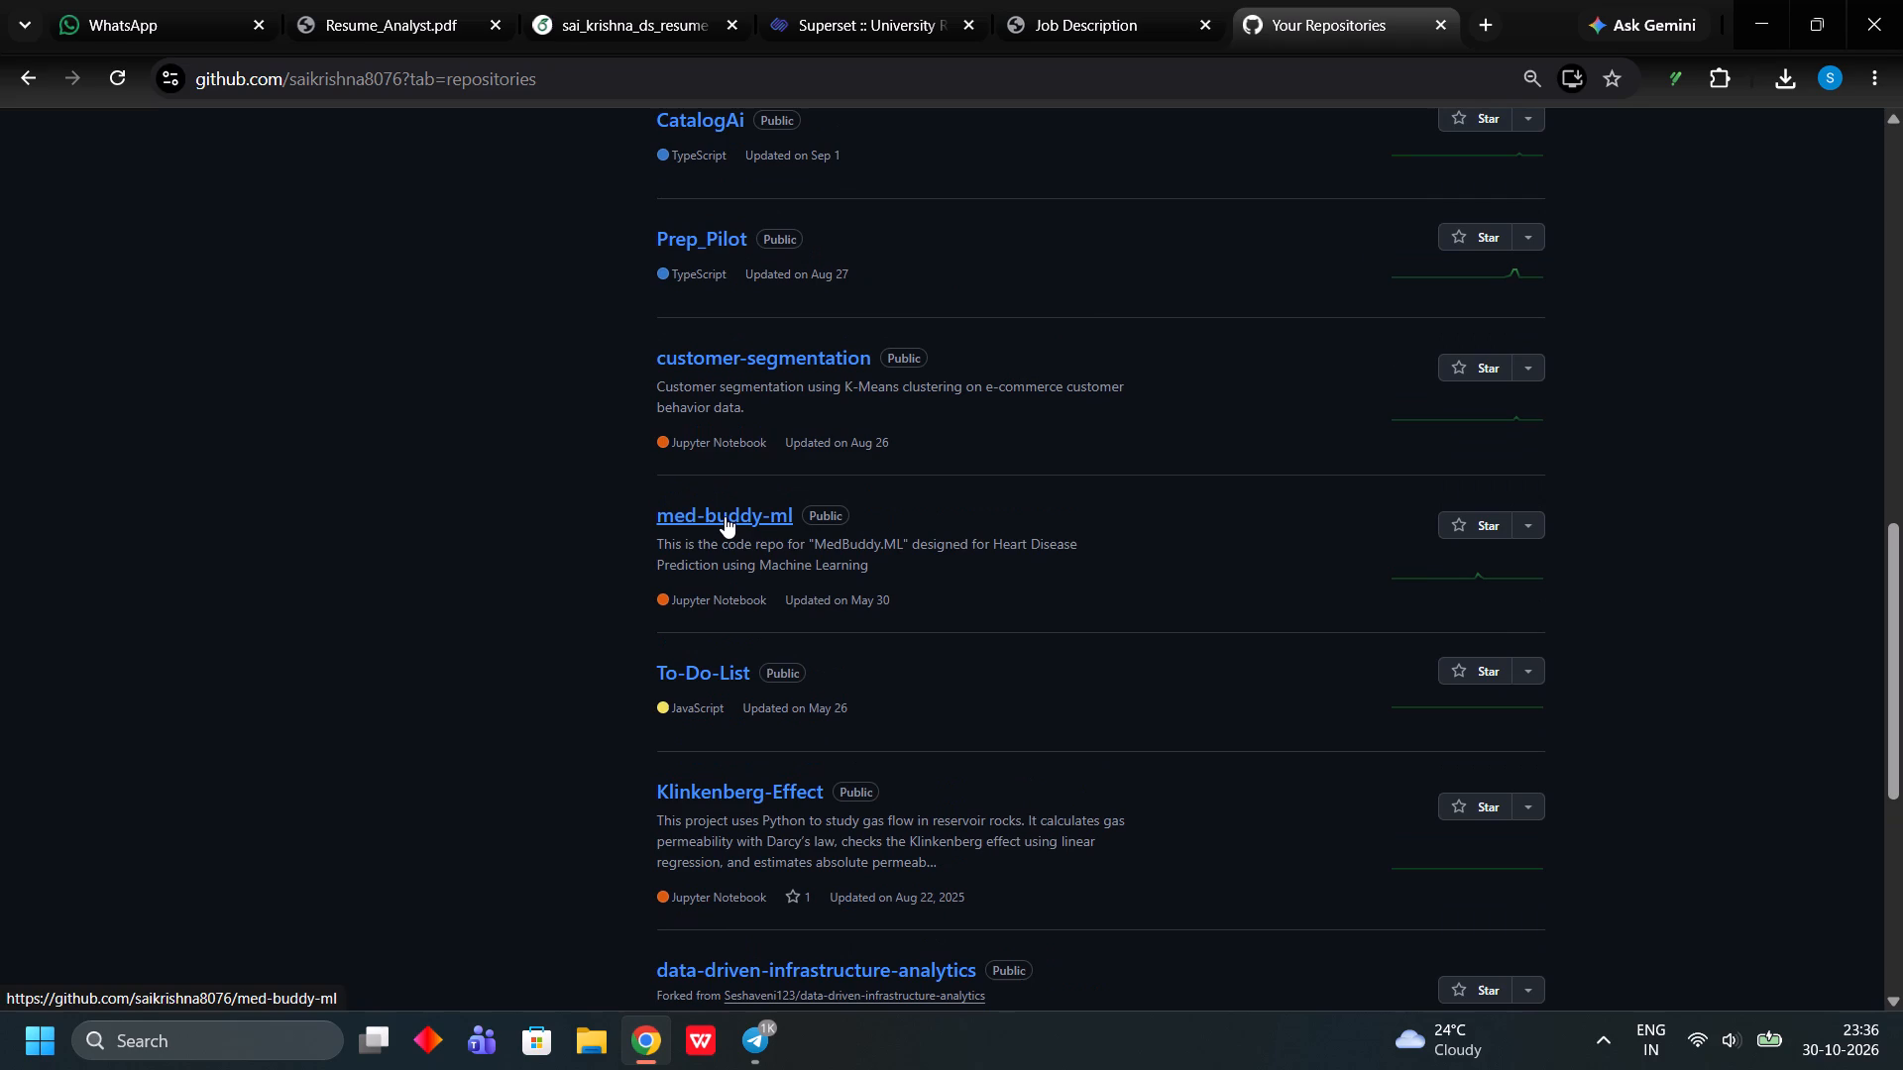
scroll(725, 516, "up", 2)
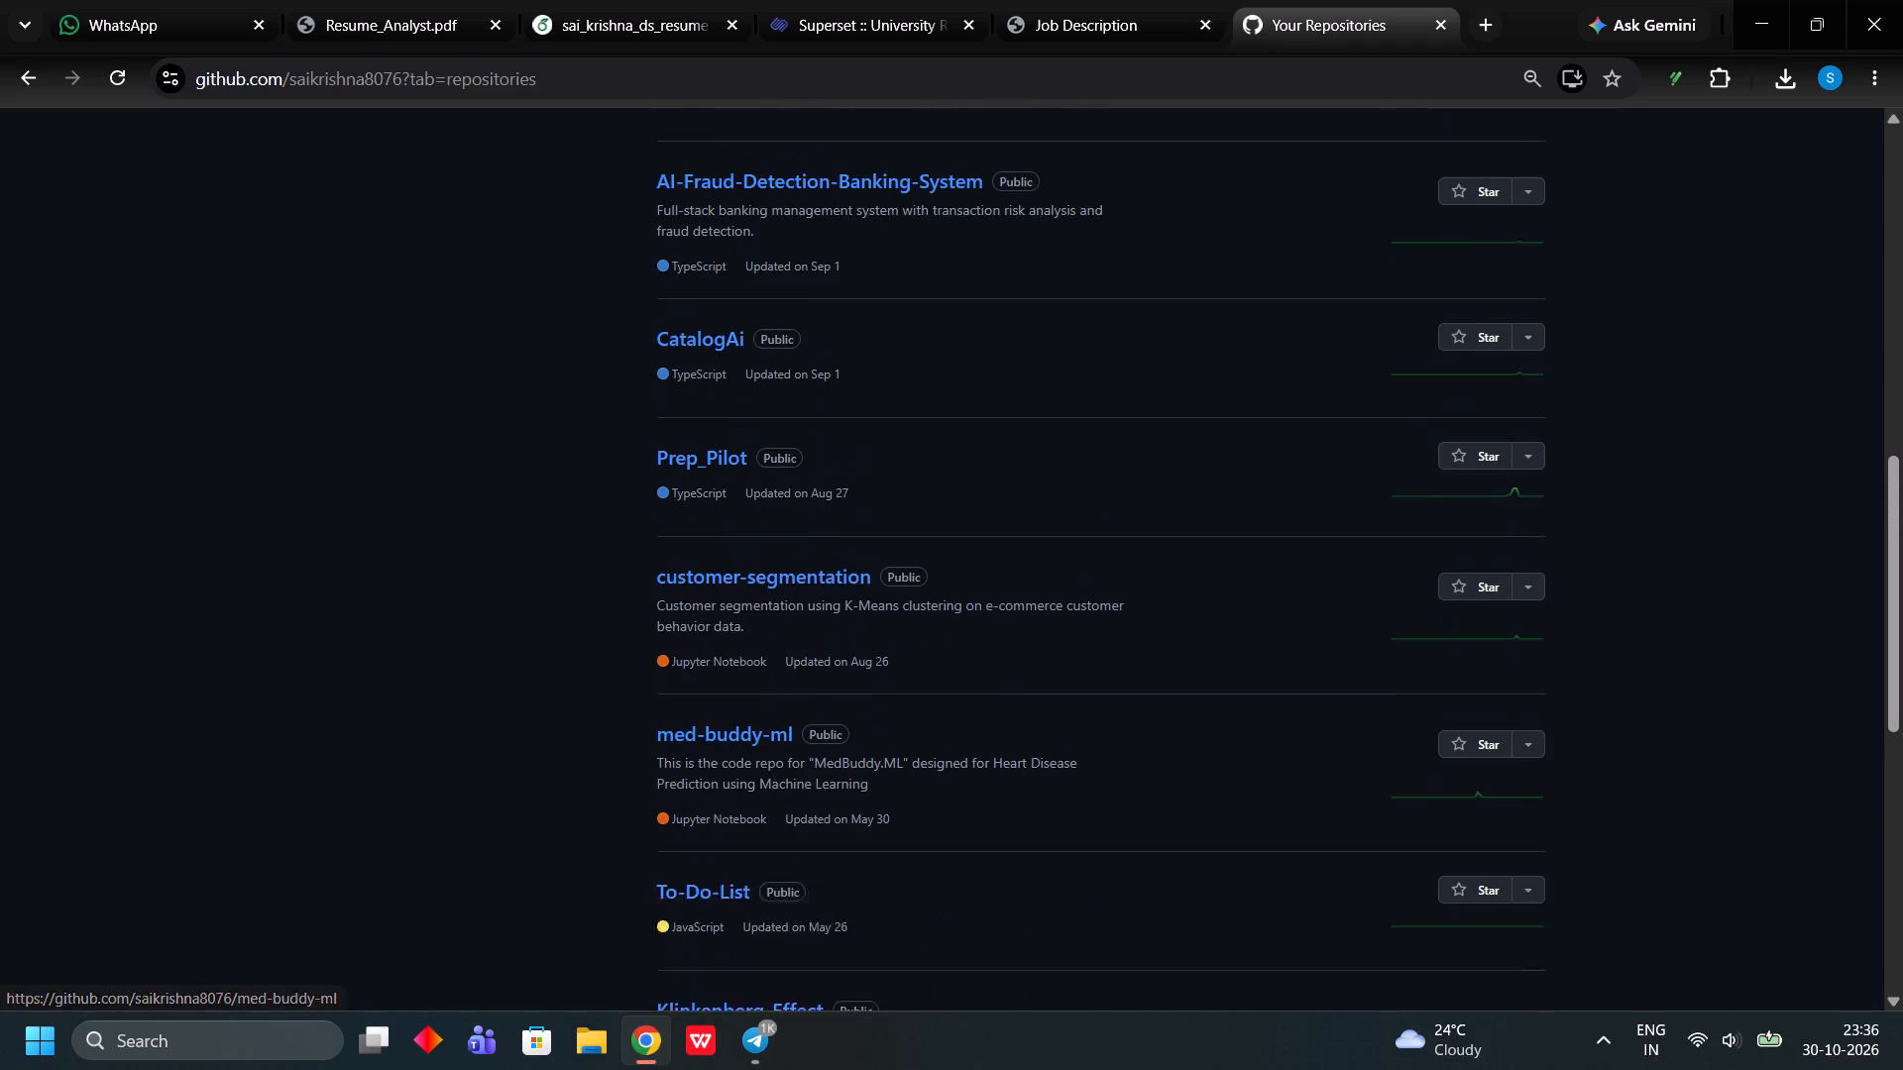
scroll(725, 516, "up", 3)
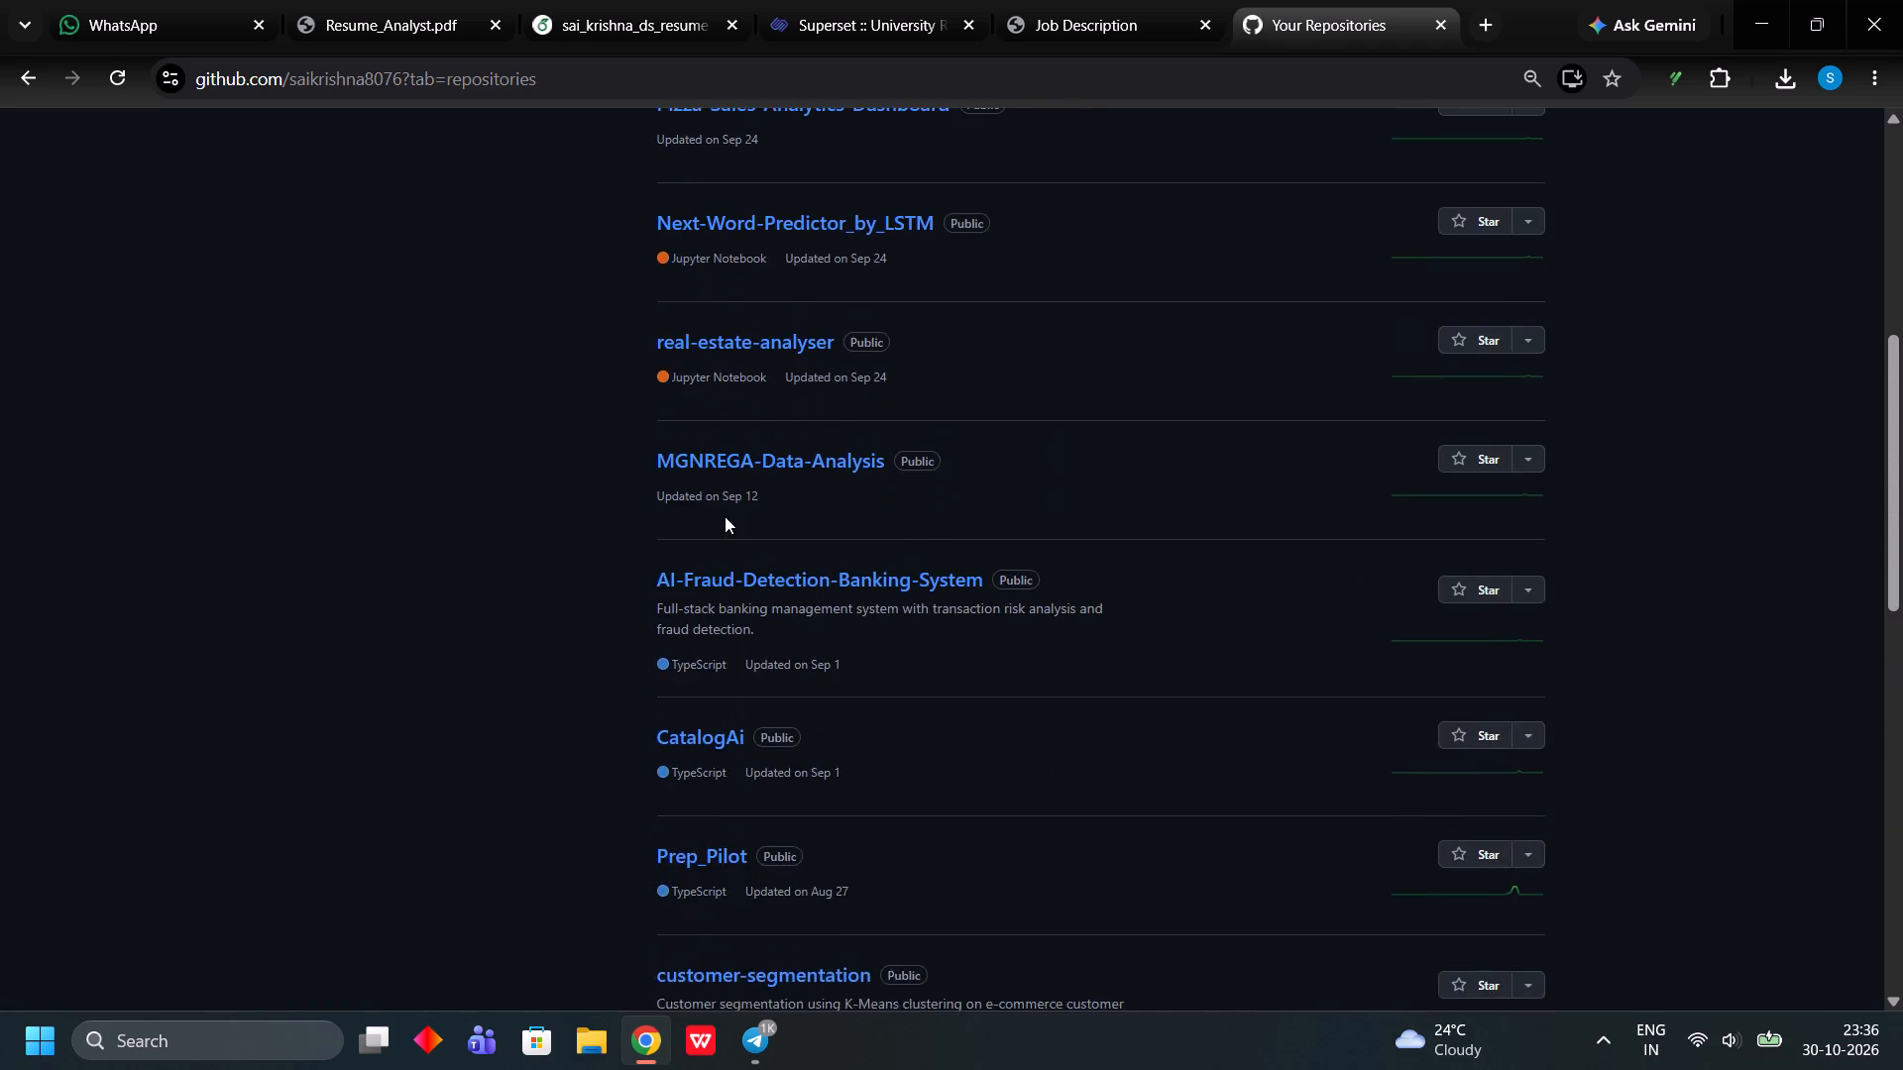
scroll(725, 516, "up", 4)
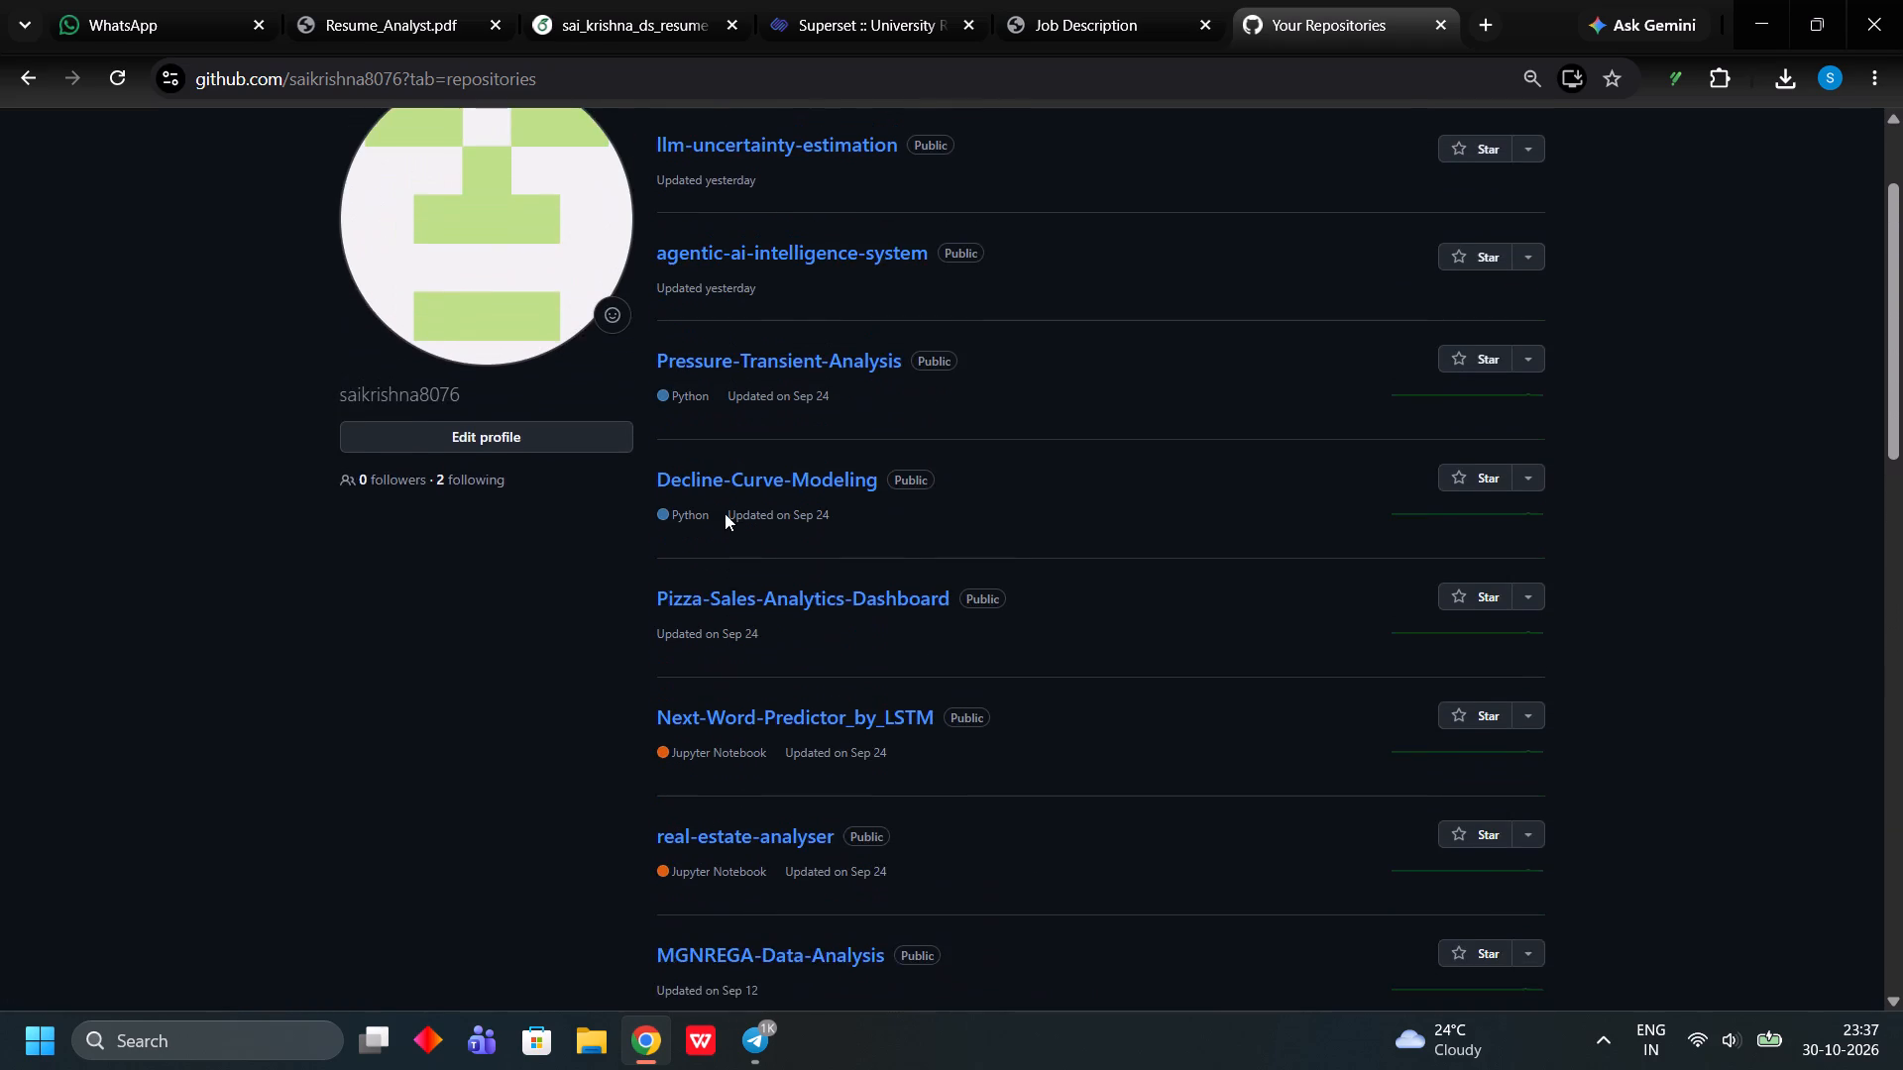
scroll(725, 513, "up", 2)
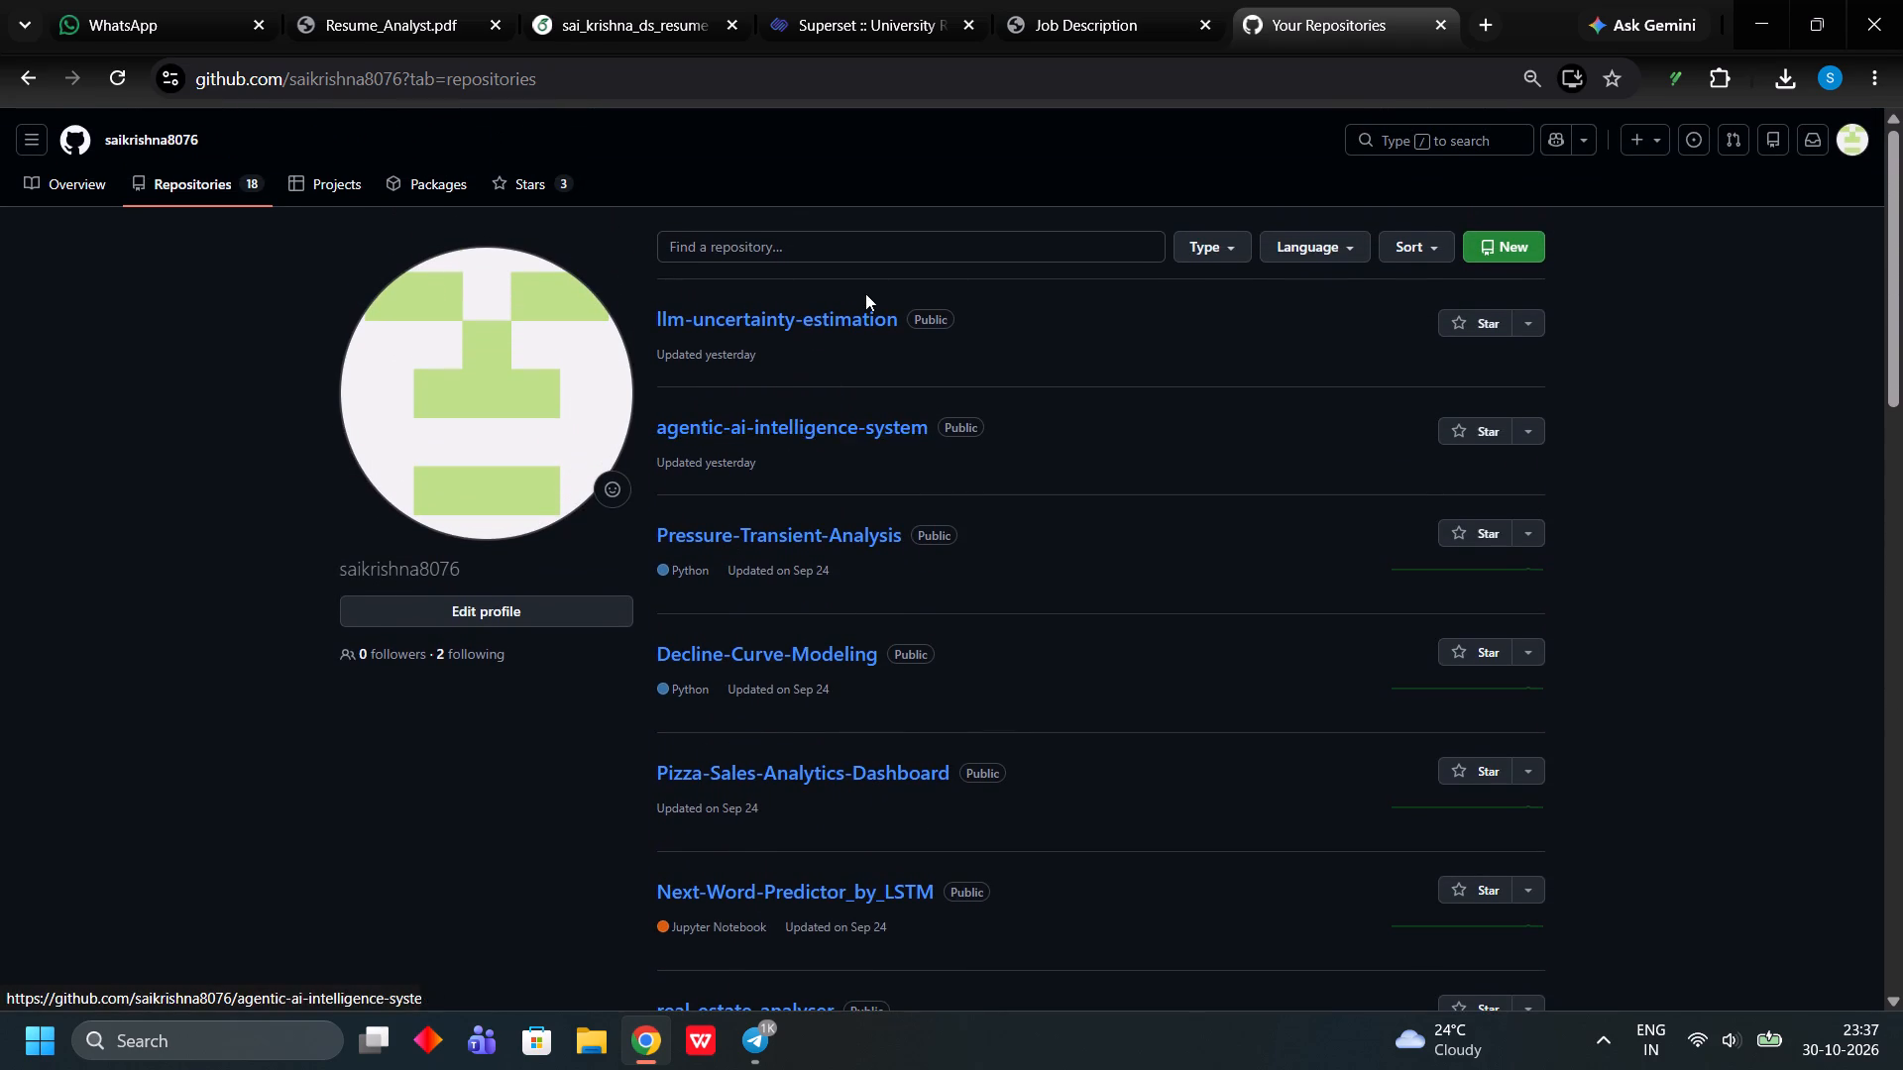
Copy the text AxioraA from the first project's title in Resume_Analyst.pdf.
left_click(401, 0)
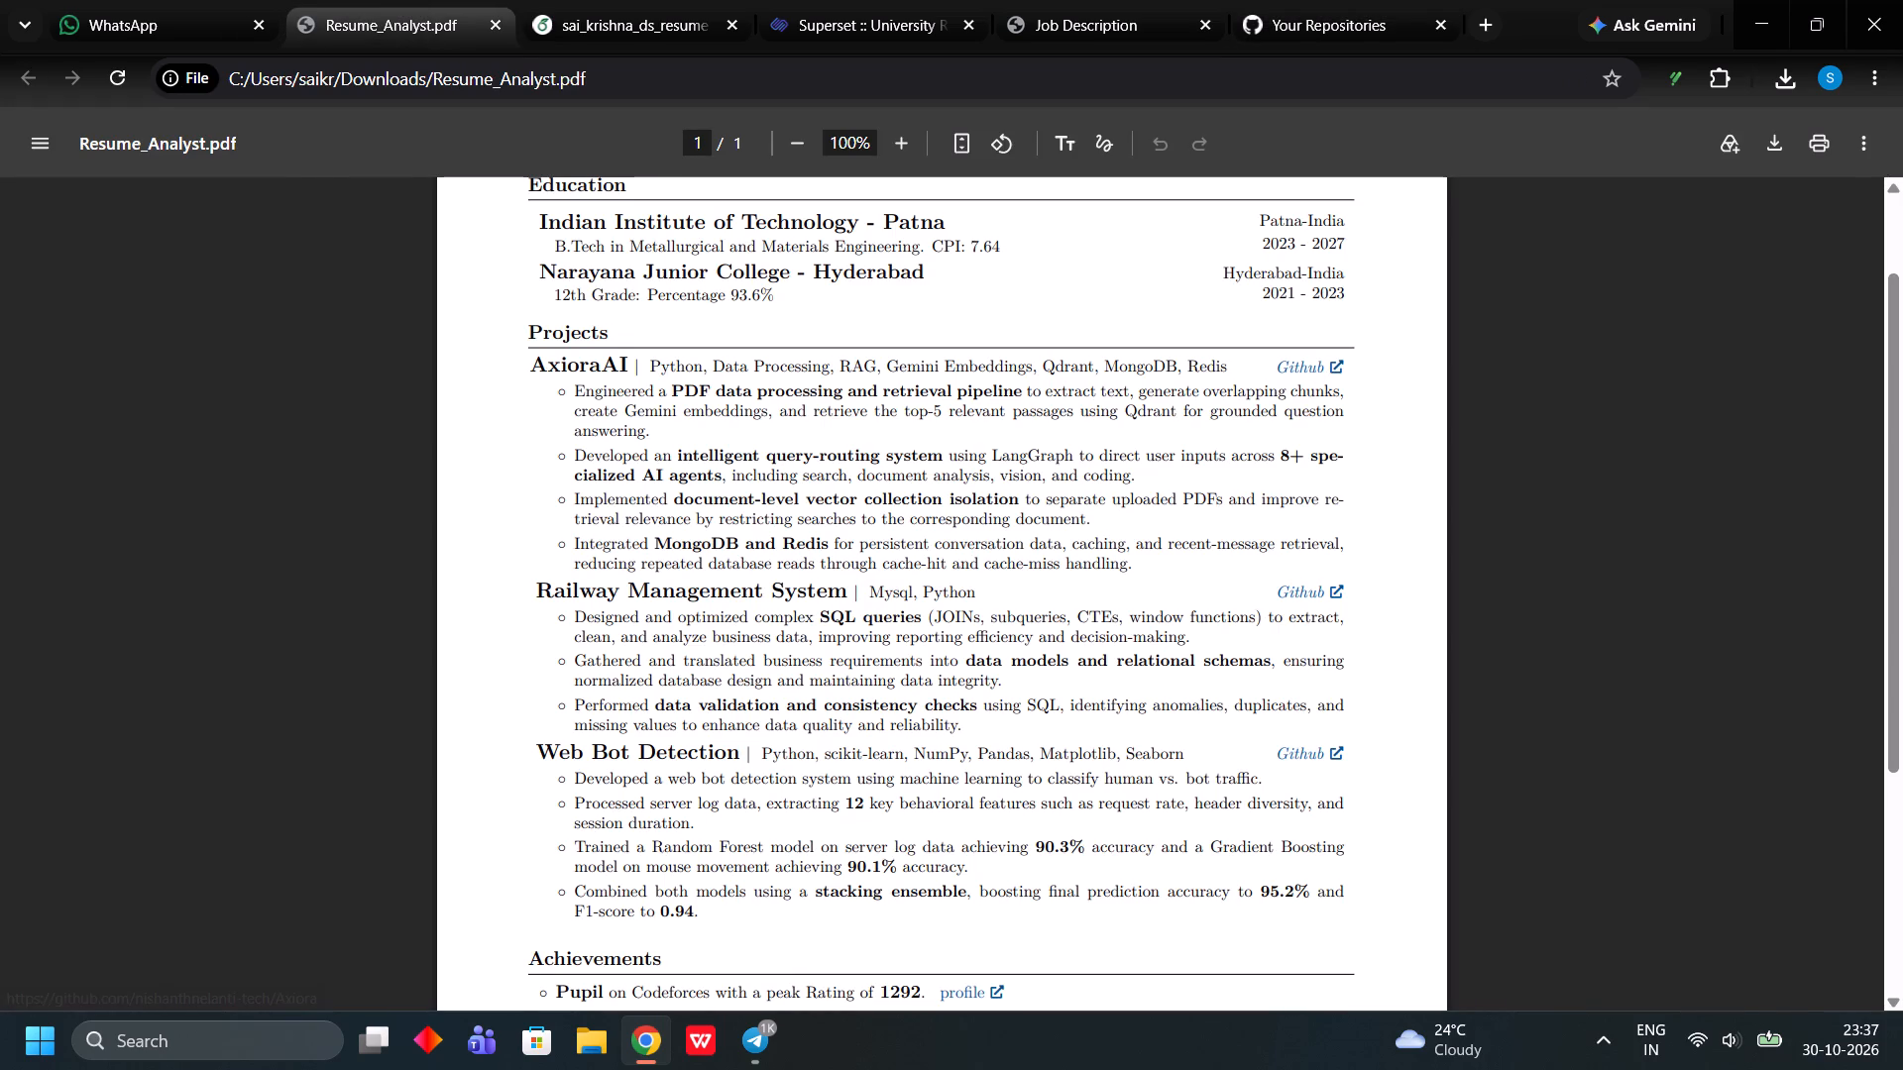
left_click_drag(530, 362, 562, 362)
left_click_drag(562, 362, 626, 366)
left_click(582, 420)
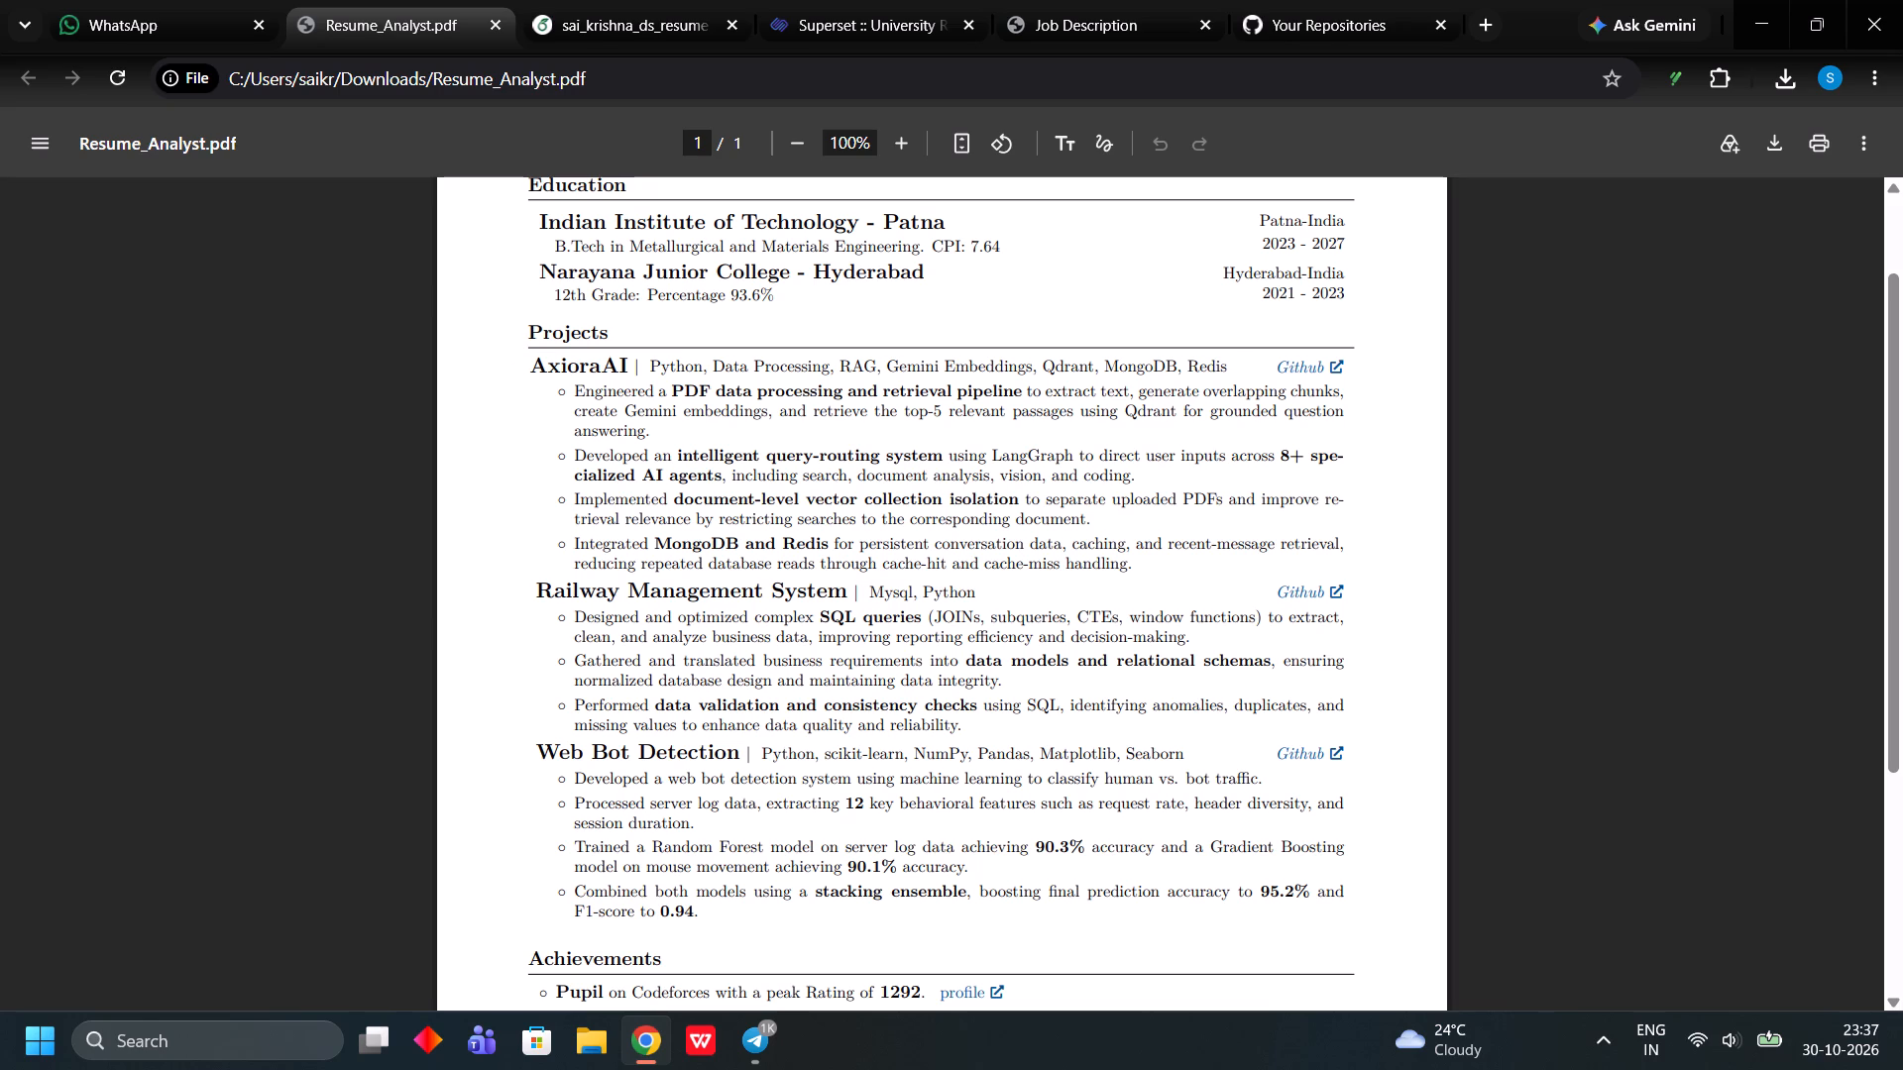
left_click(523, 366)
left_click_drag(523, 361, 581, 367)
left_click_drag(581, 367, 623, 367)
key("ctrl+c")
Open projects.tex in the Overleaf resume project and close all the other open files.
left_click(545, 0)
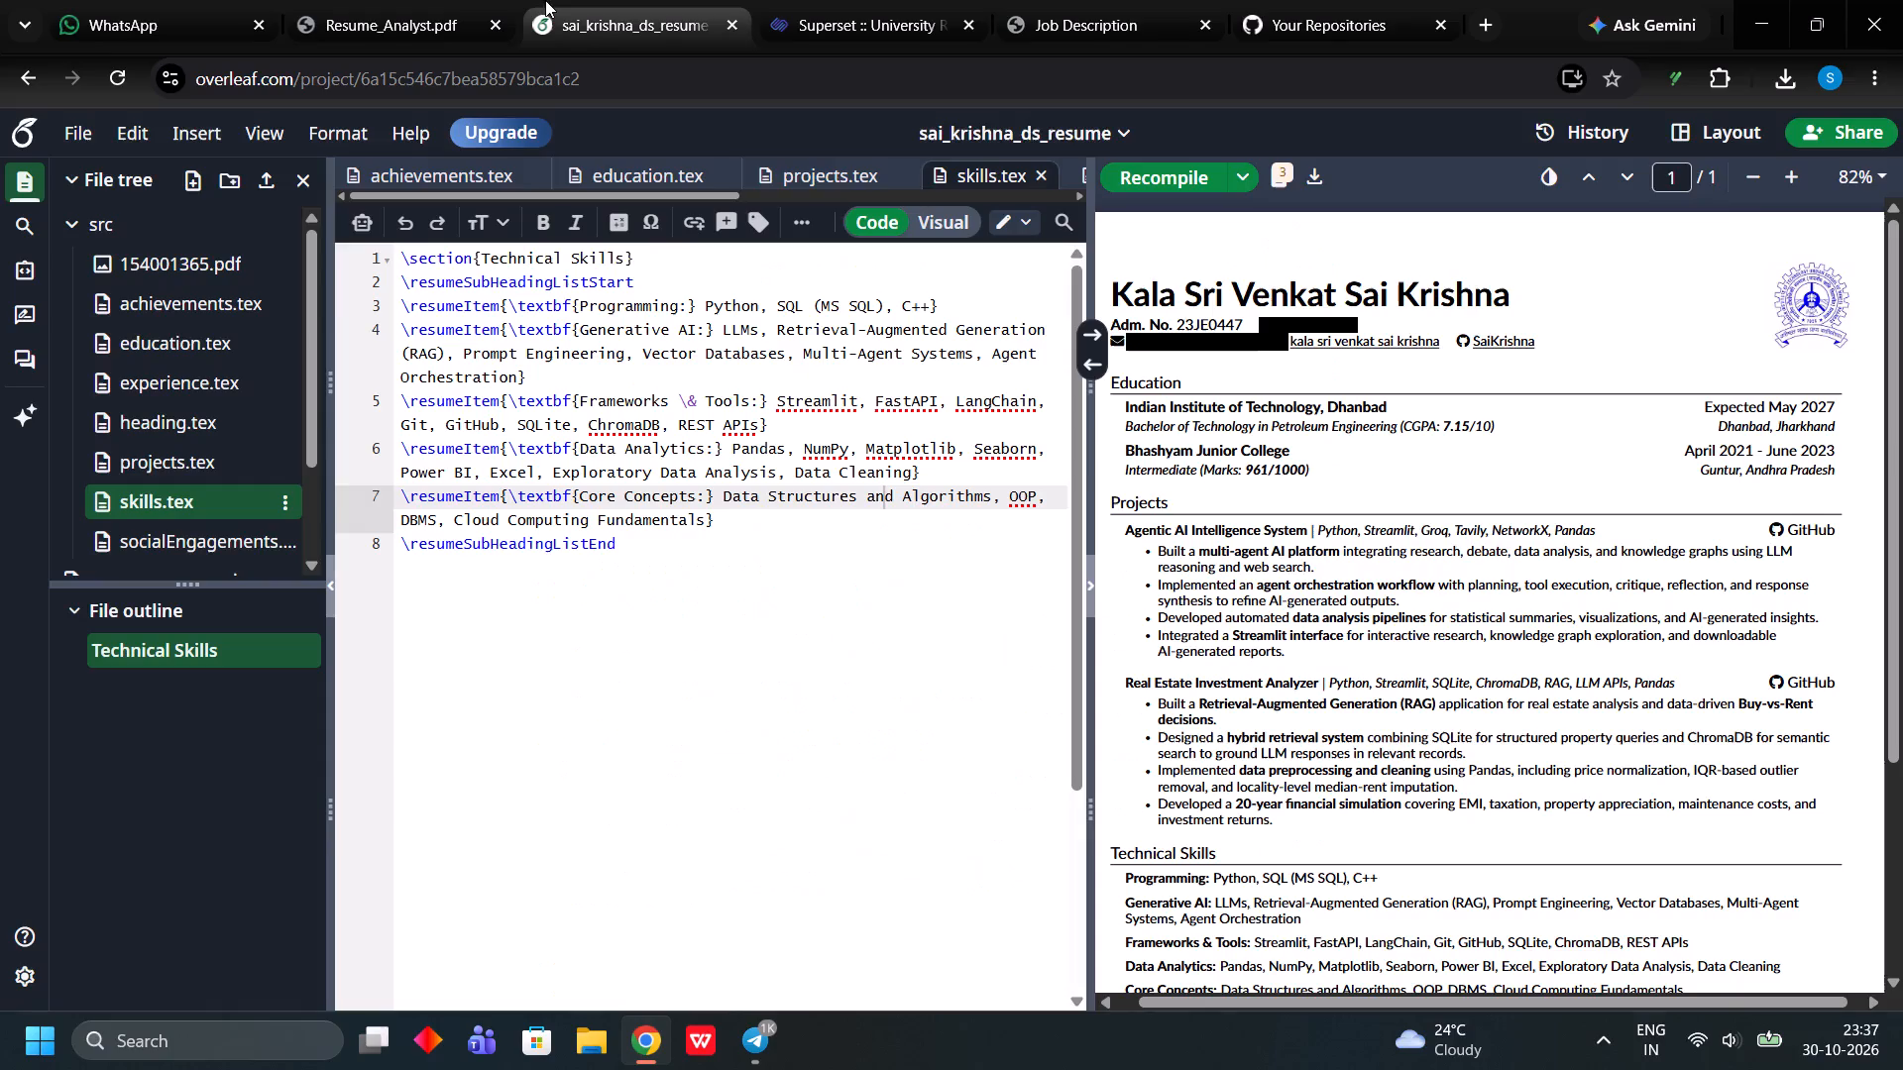
scroll(605, 442, "up", 4)
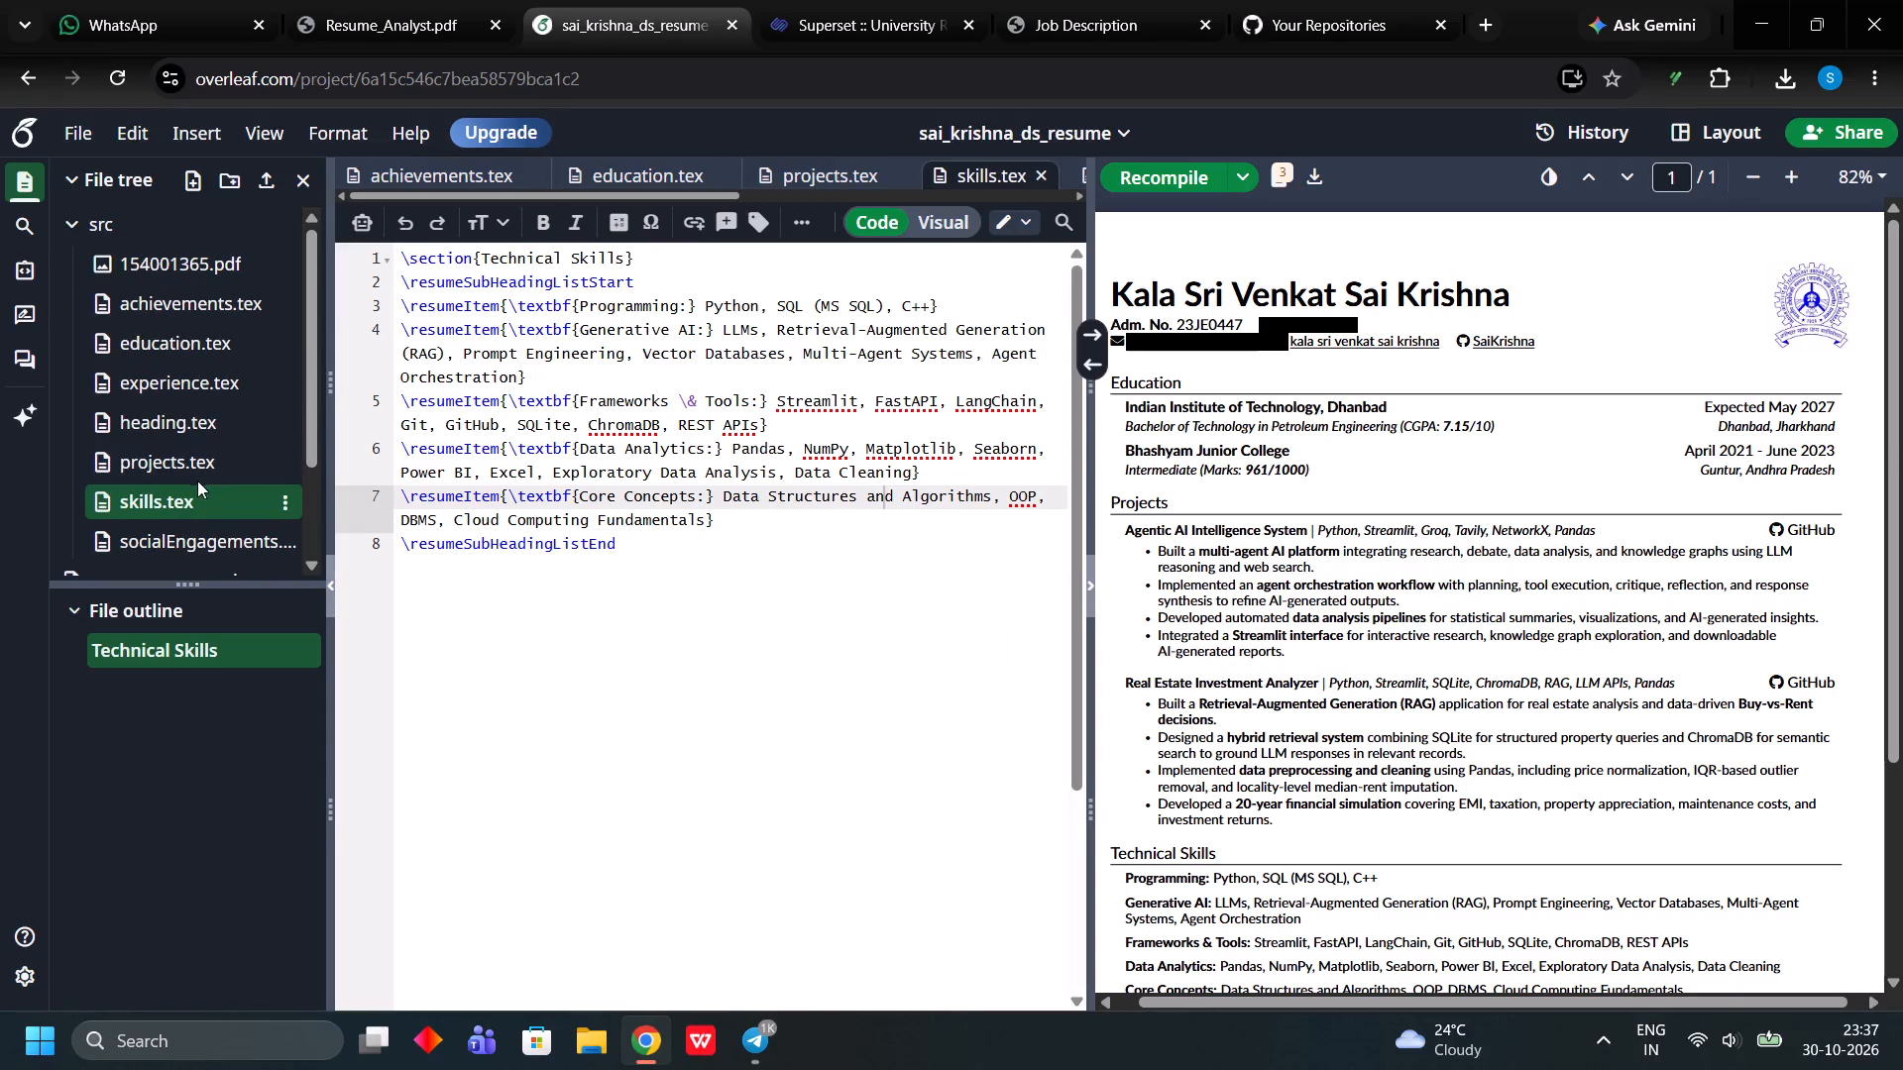
left_click(181, 473)
double_click(530, 179)
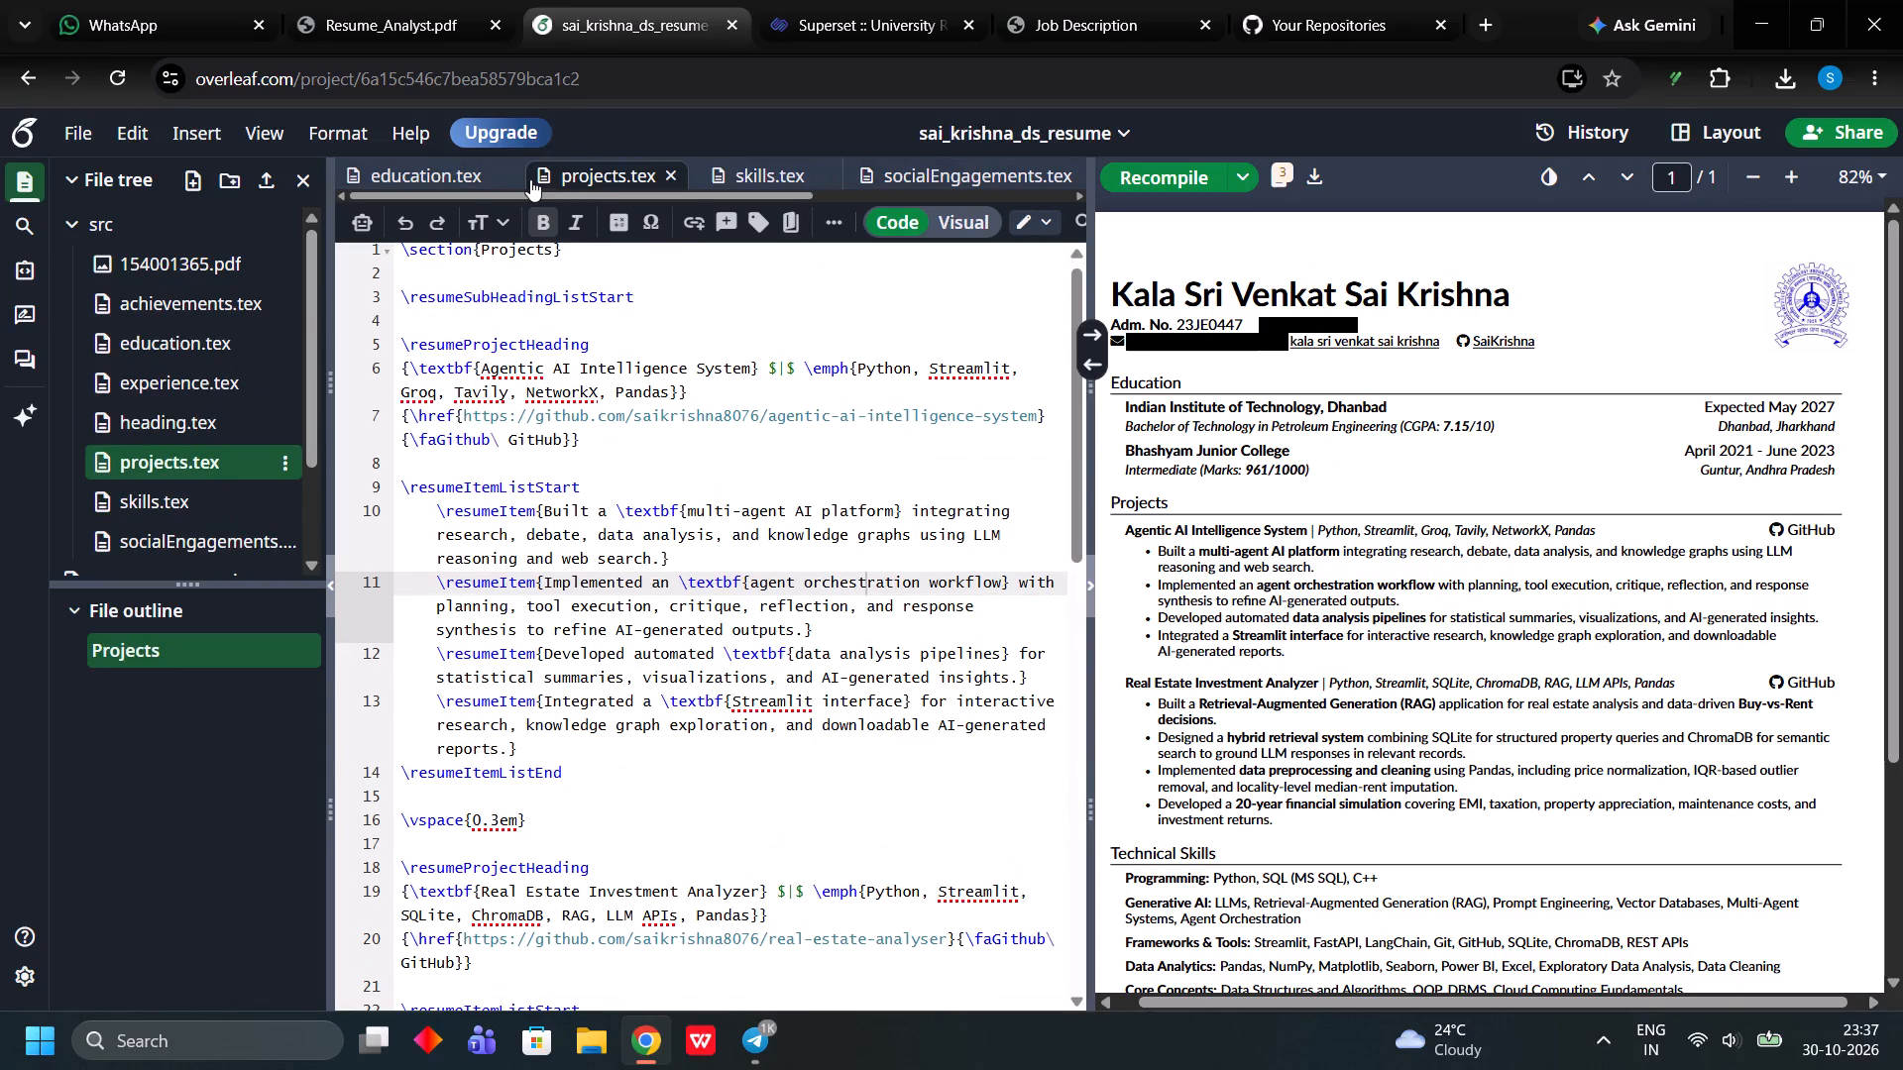
left_click(519, 173)
left_click(502, 172)
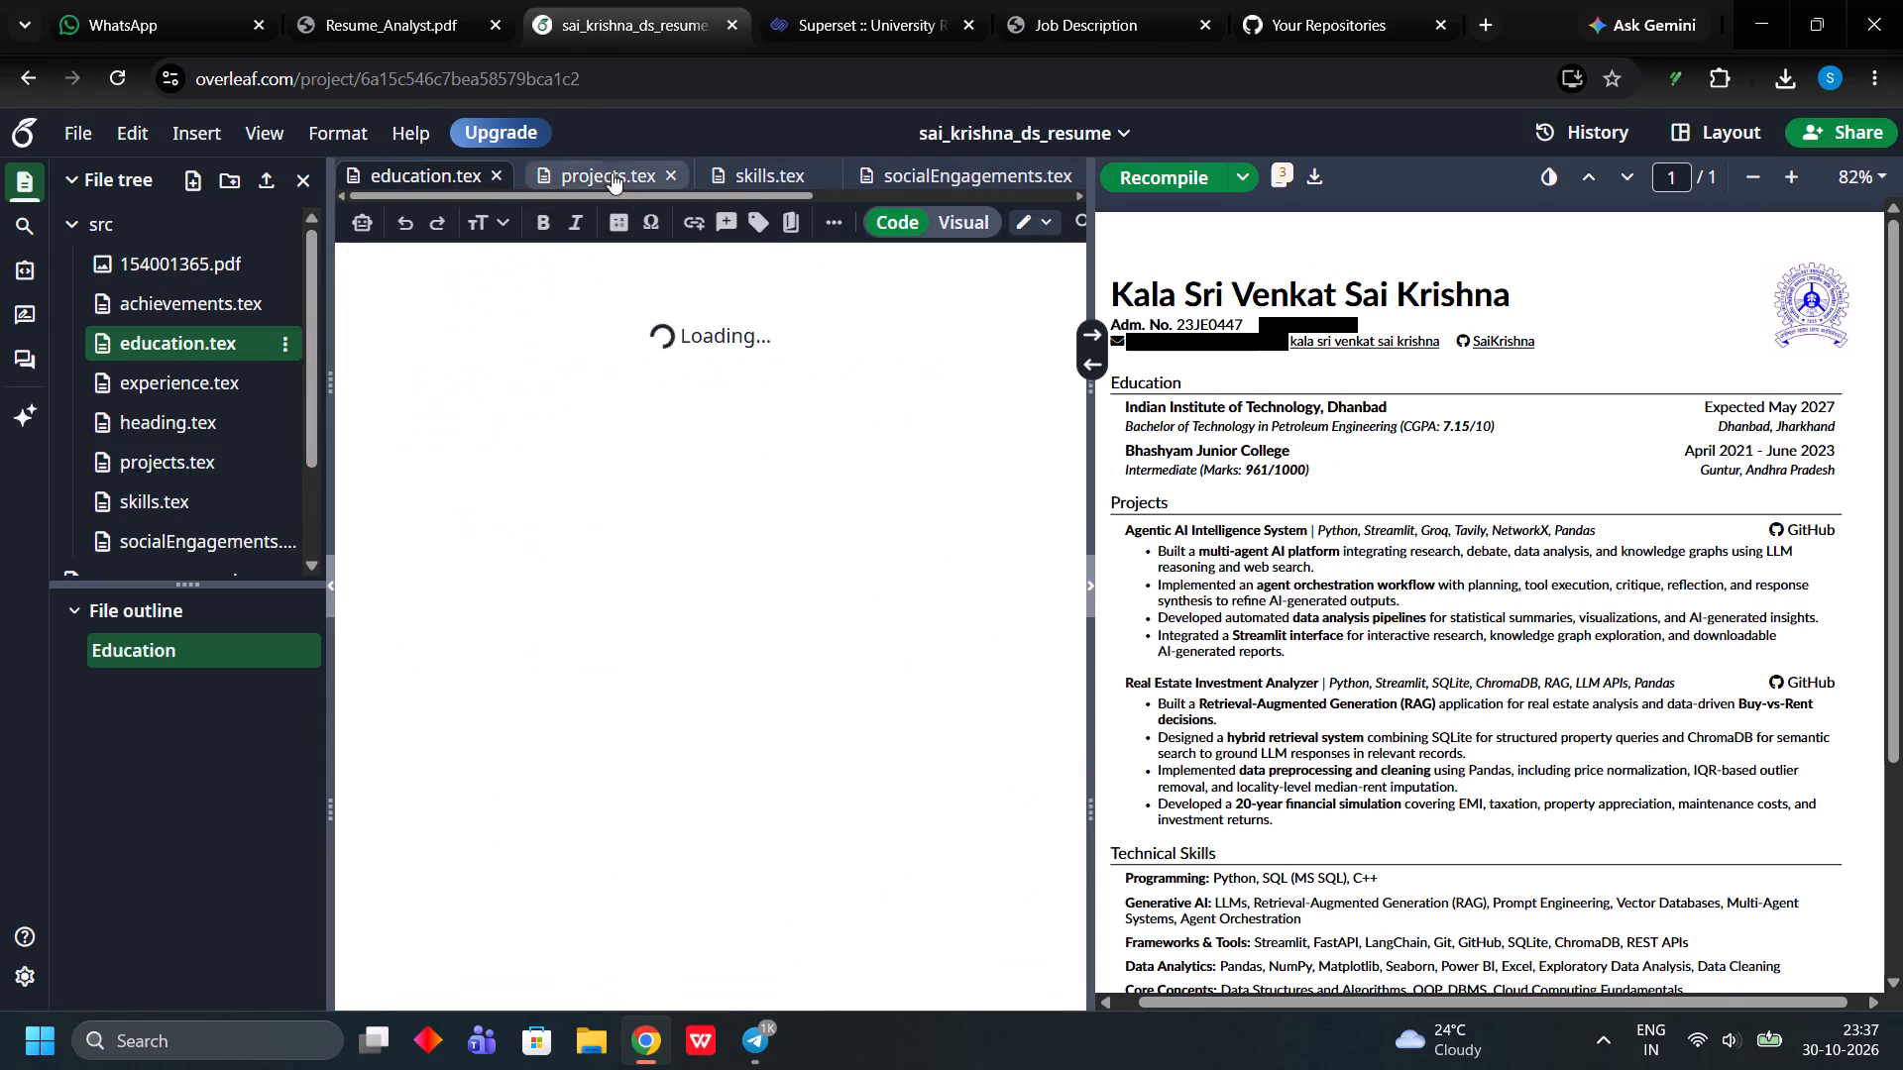
left_click(622, 173)
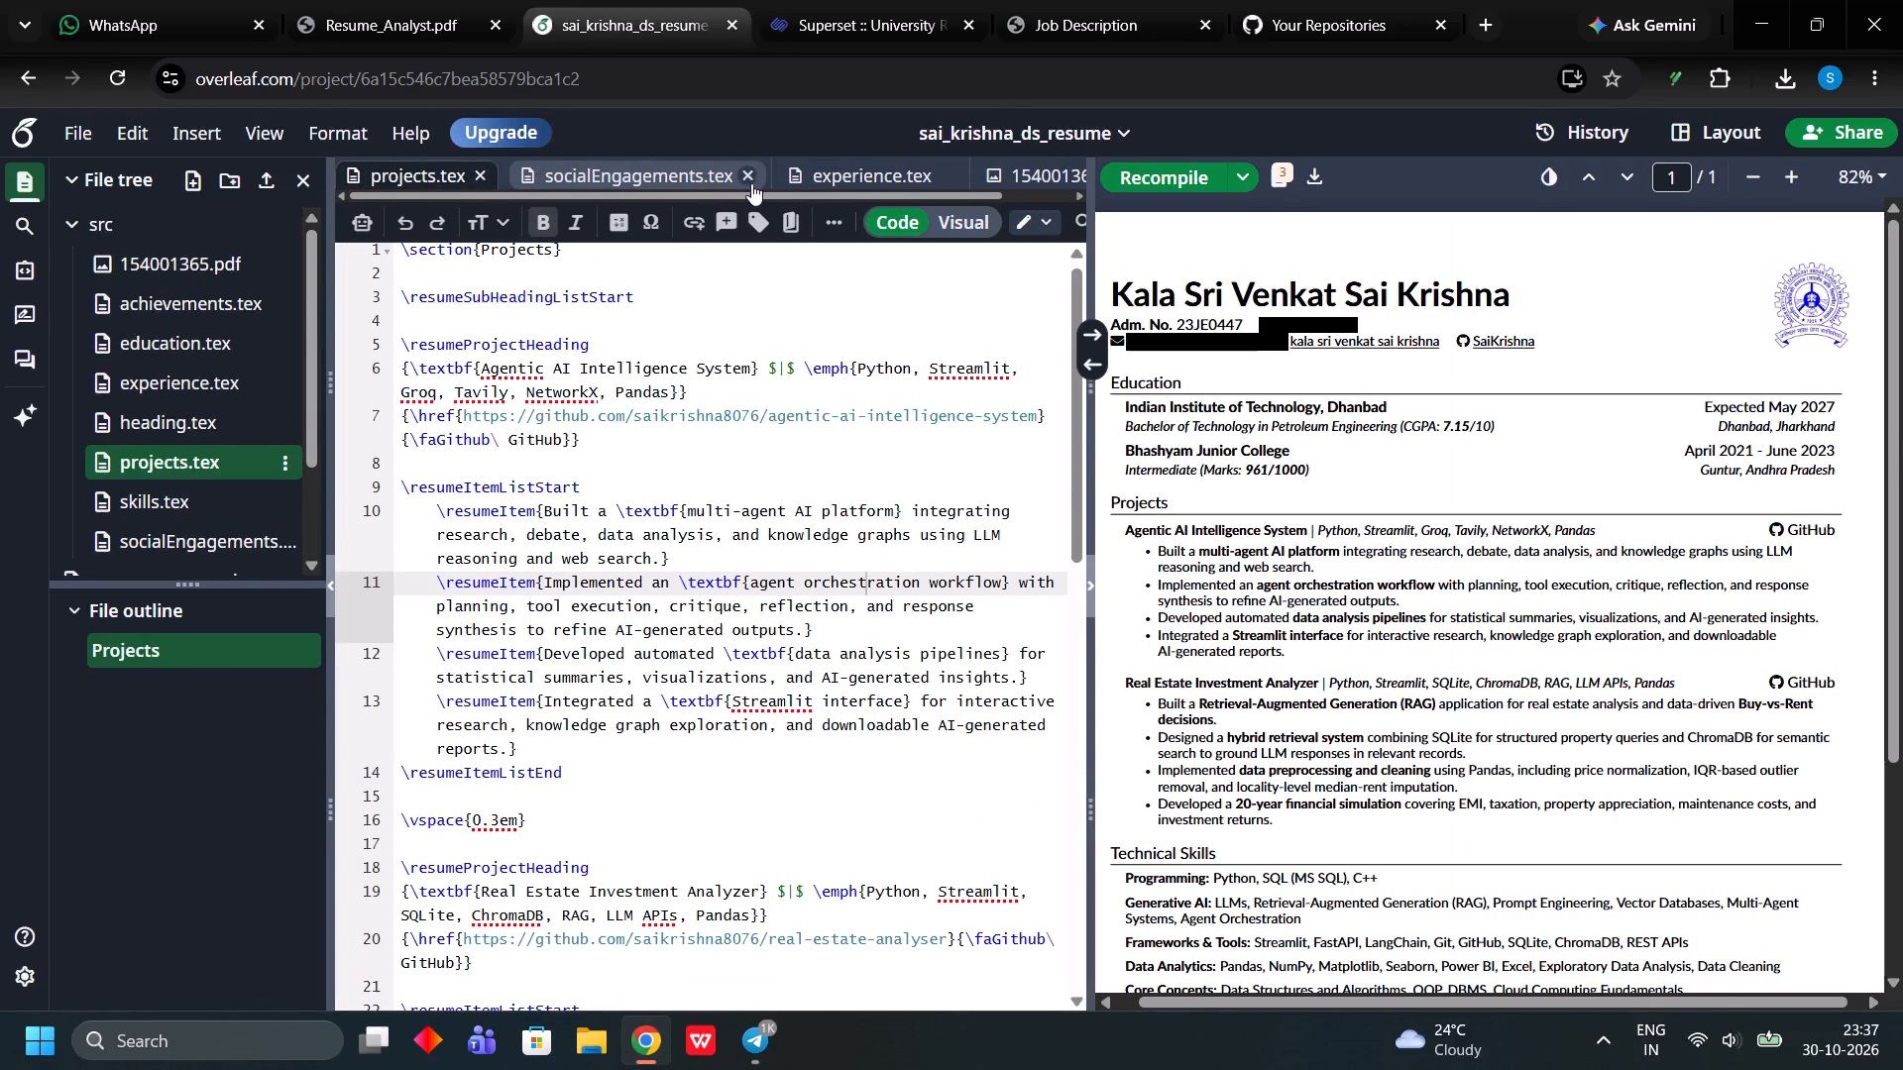
left_click(746, 178)
left_click(678, 184)
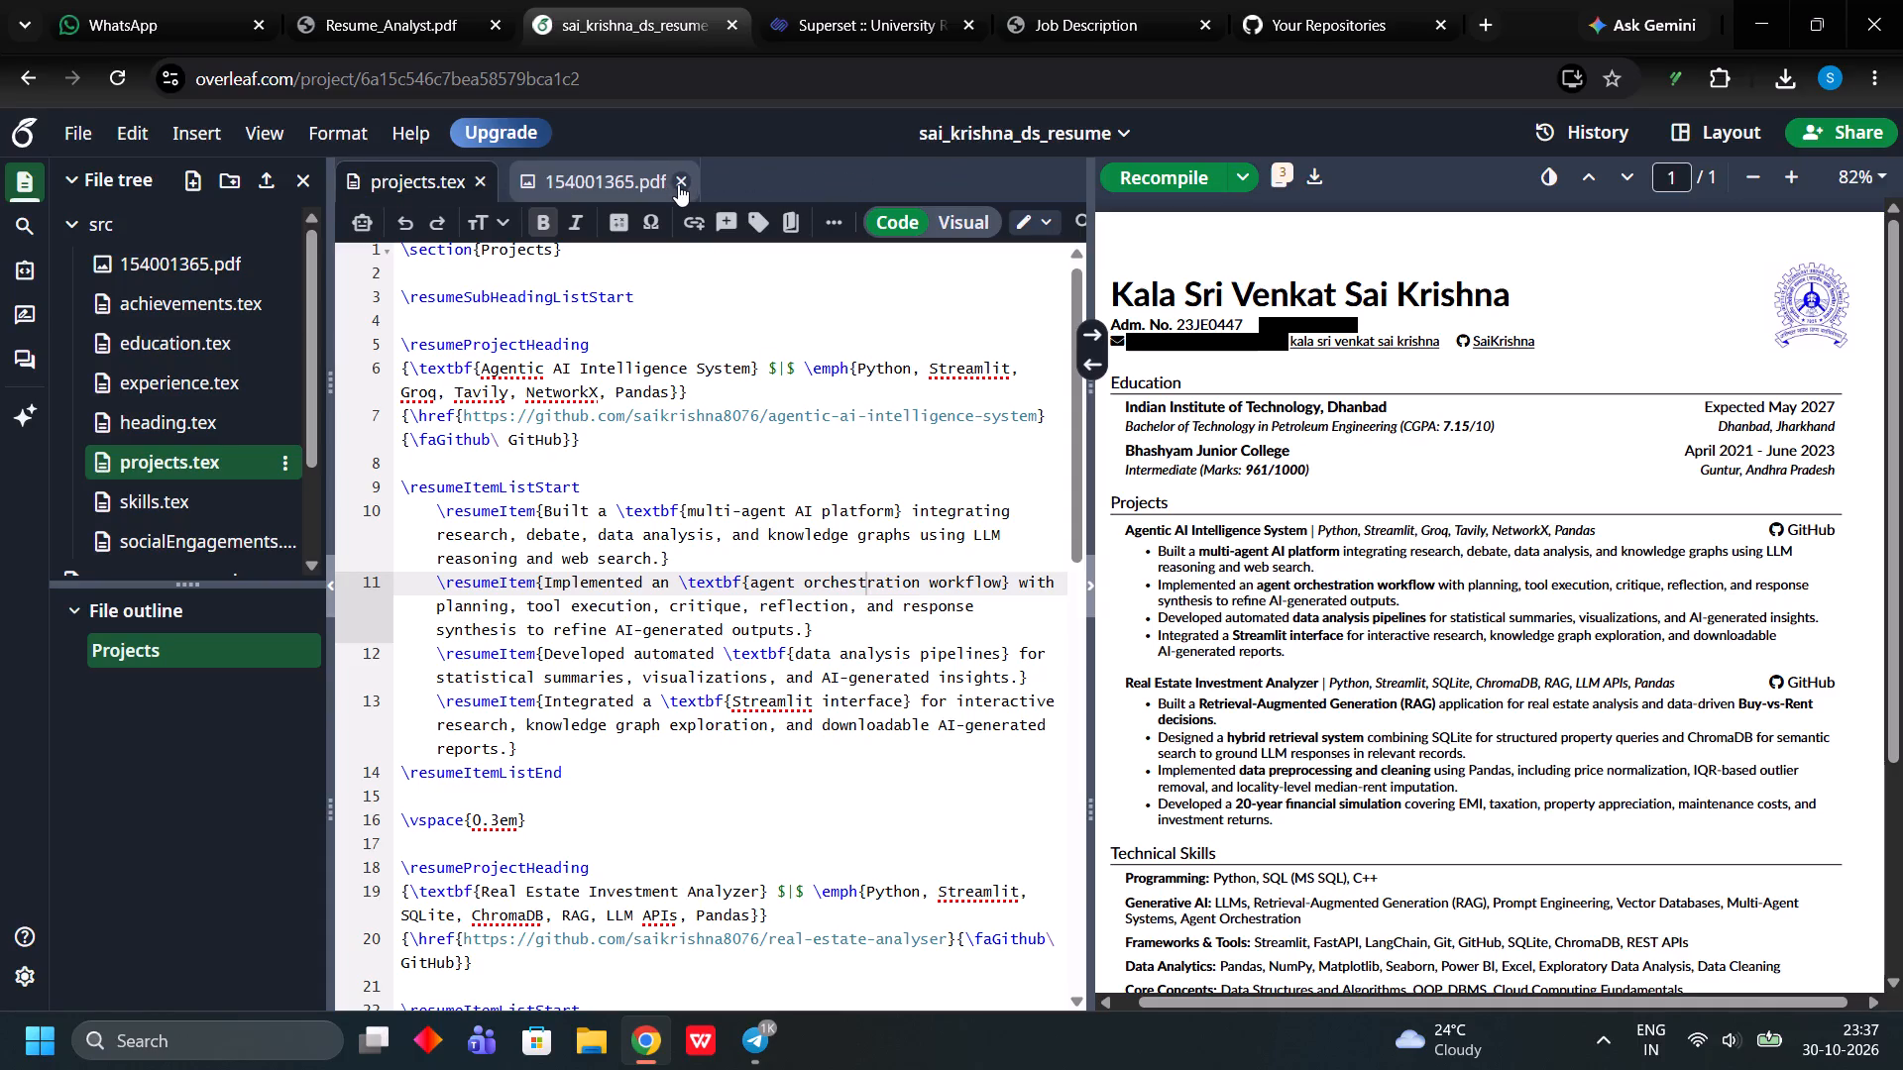
left_click(678, 184)
Replace the project title Agentic AI Intelligence System in projects.tex with the copied text AxioraA.
scroll(605, 441, "up", 3)
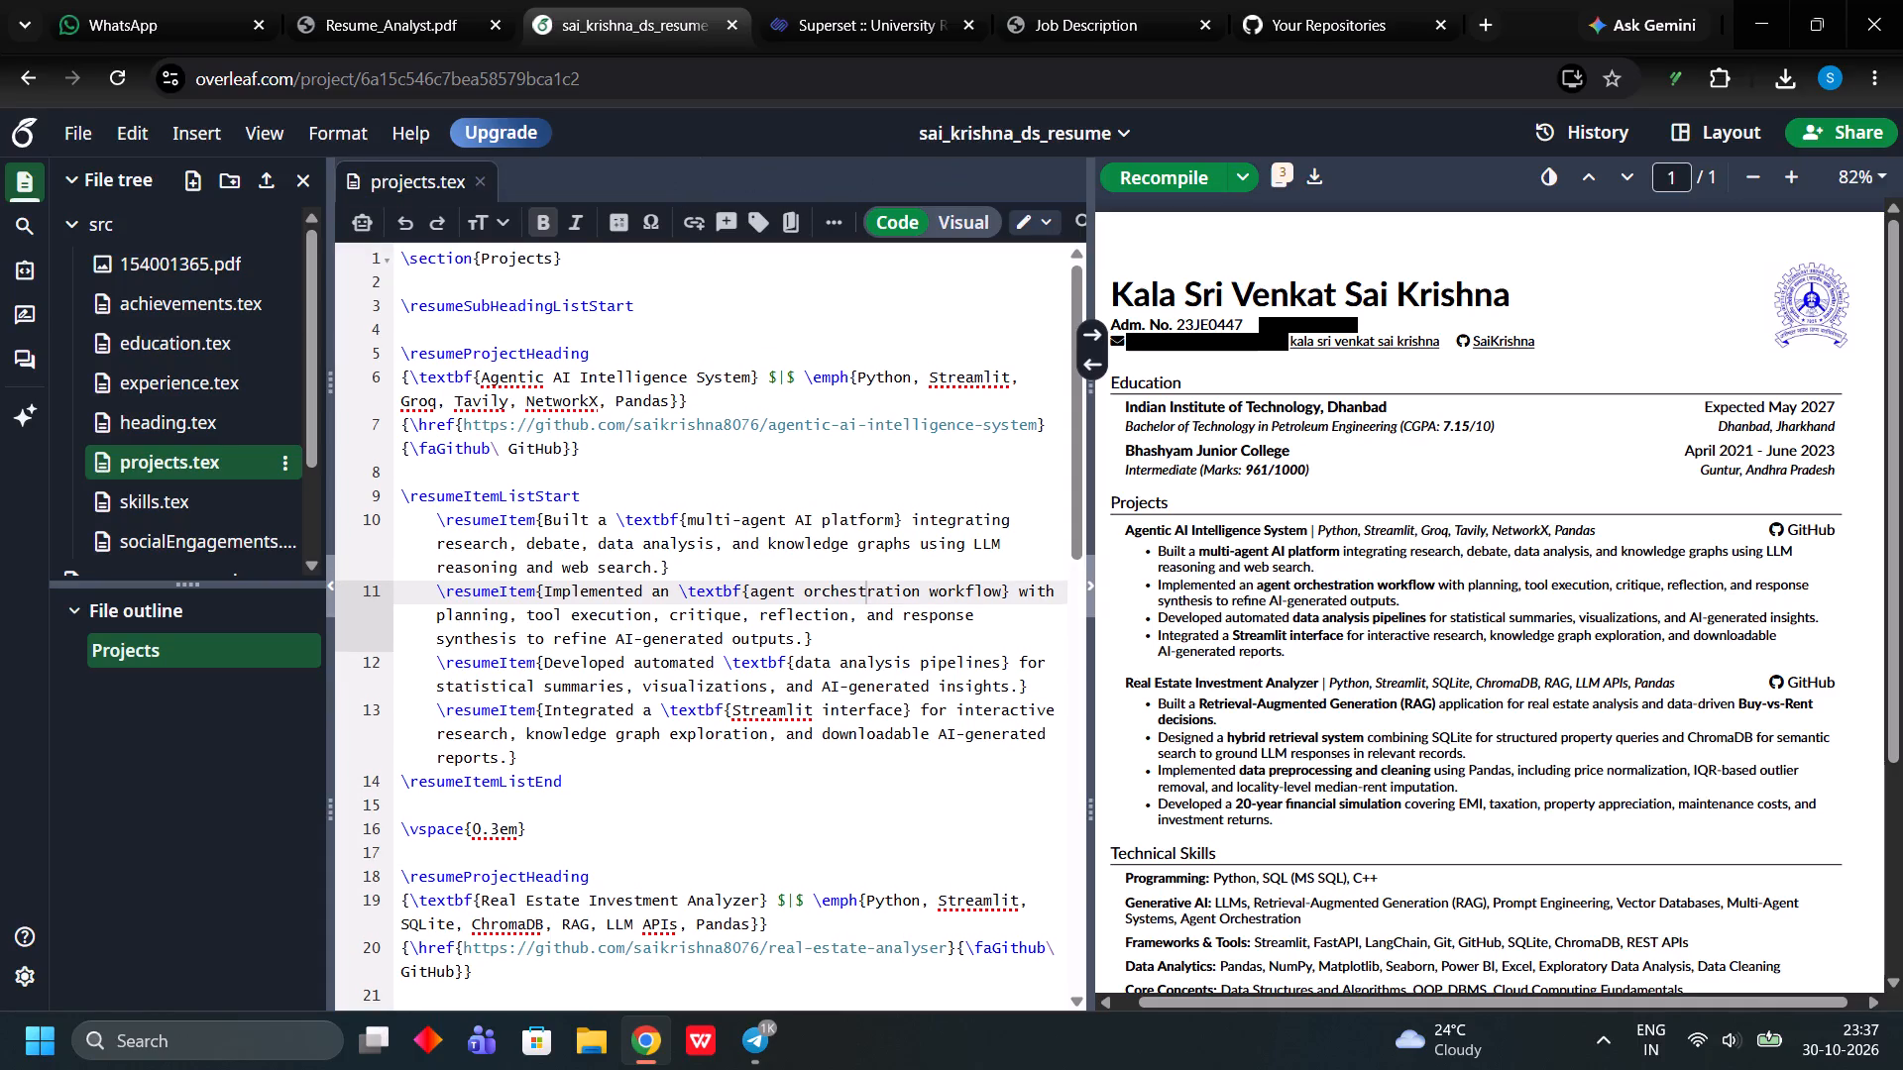
left_click_drag(482, 381, 731, 375)
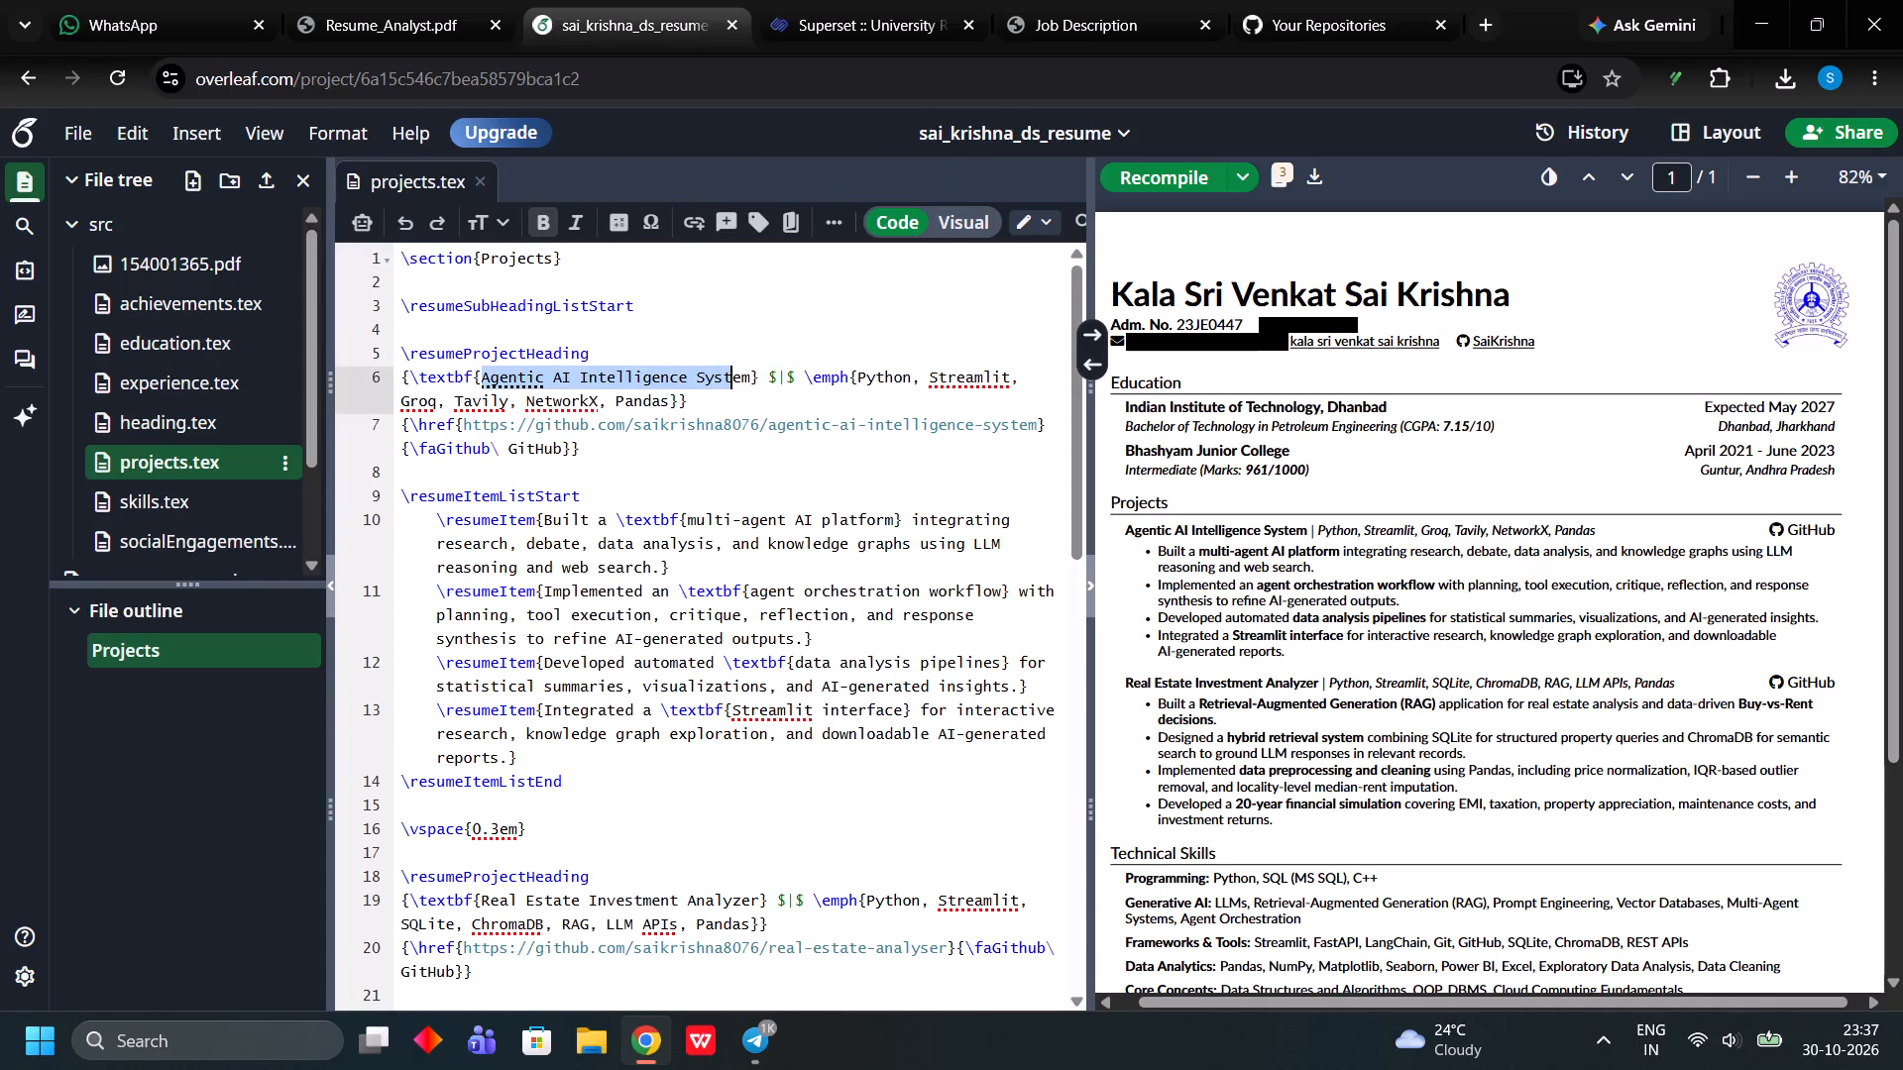
left_click_drag(731, 375, 747, 377)
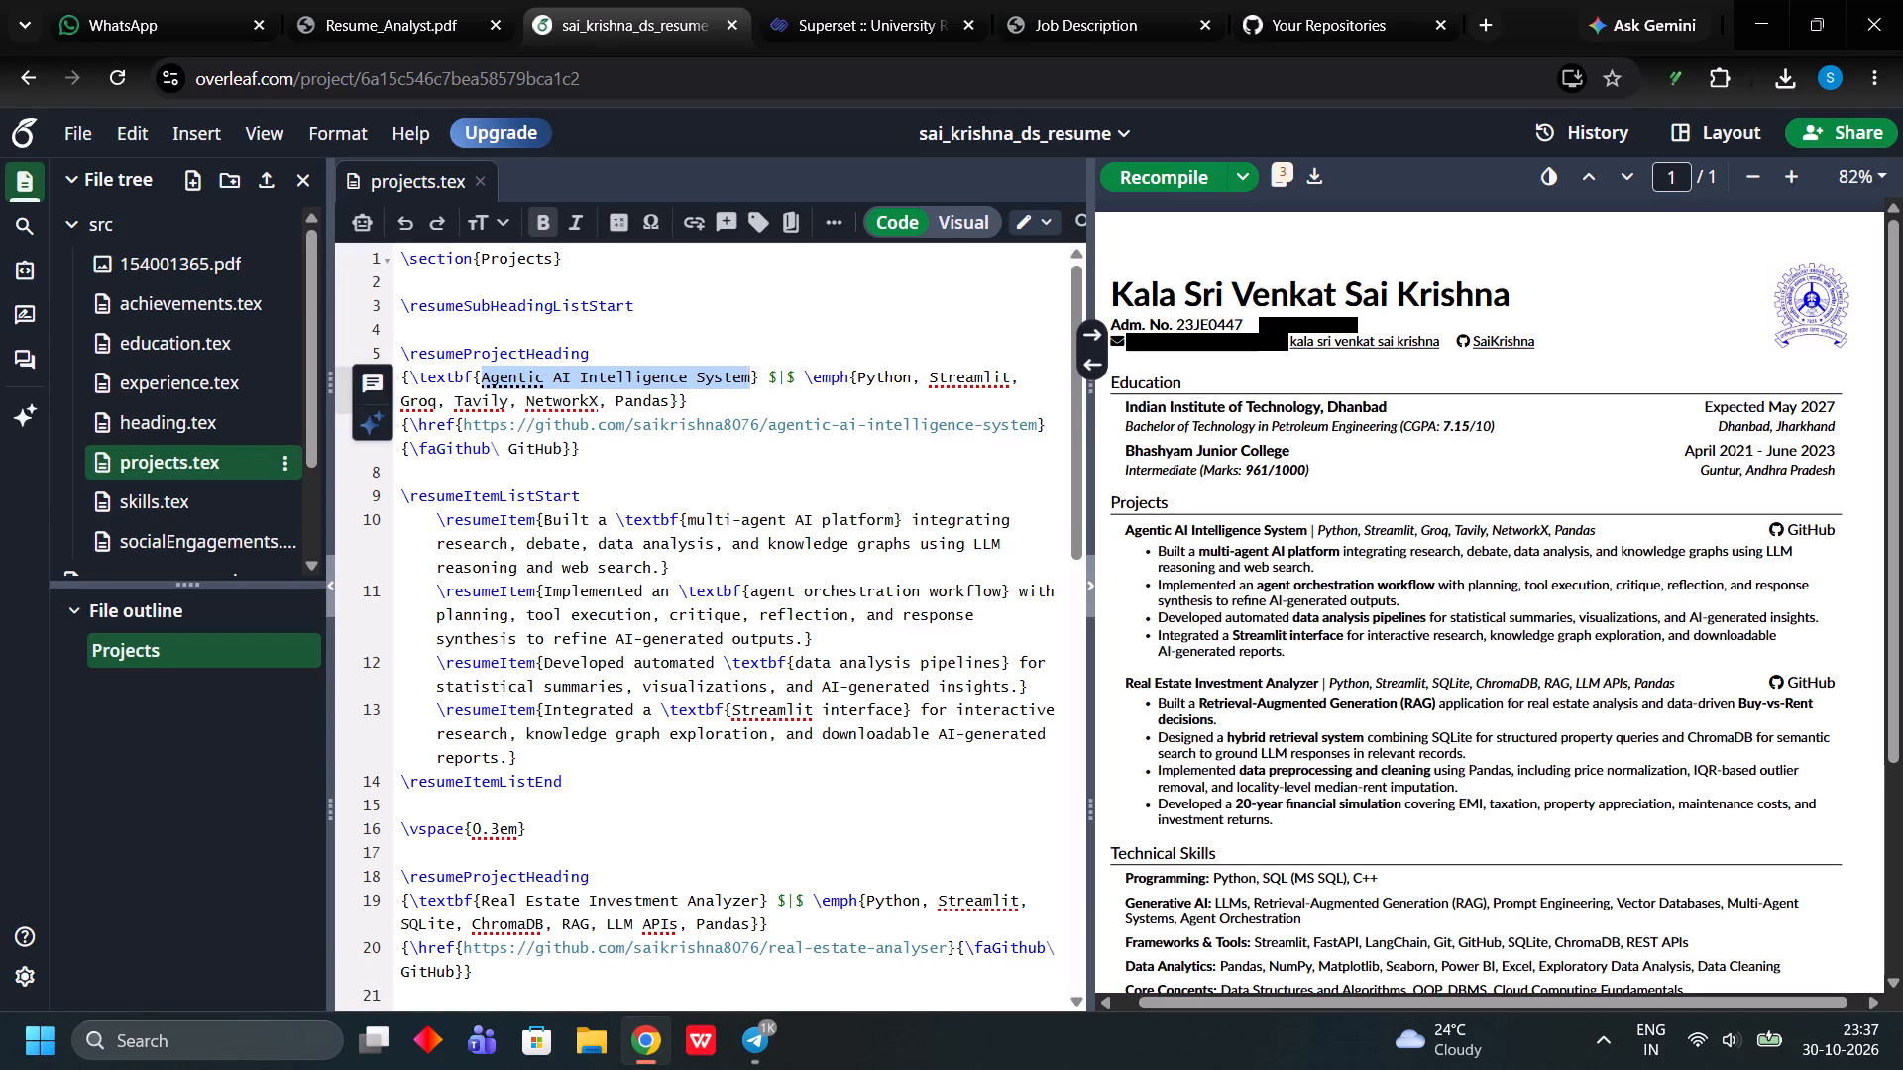
key("ctrl+v")
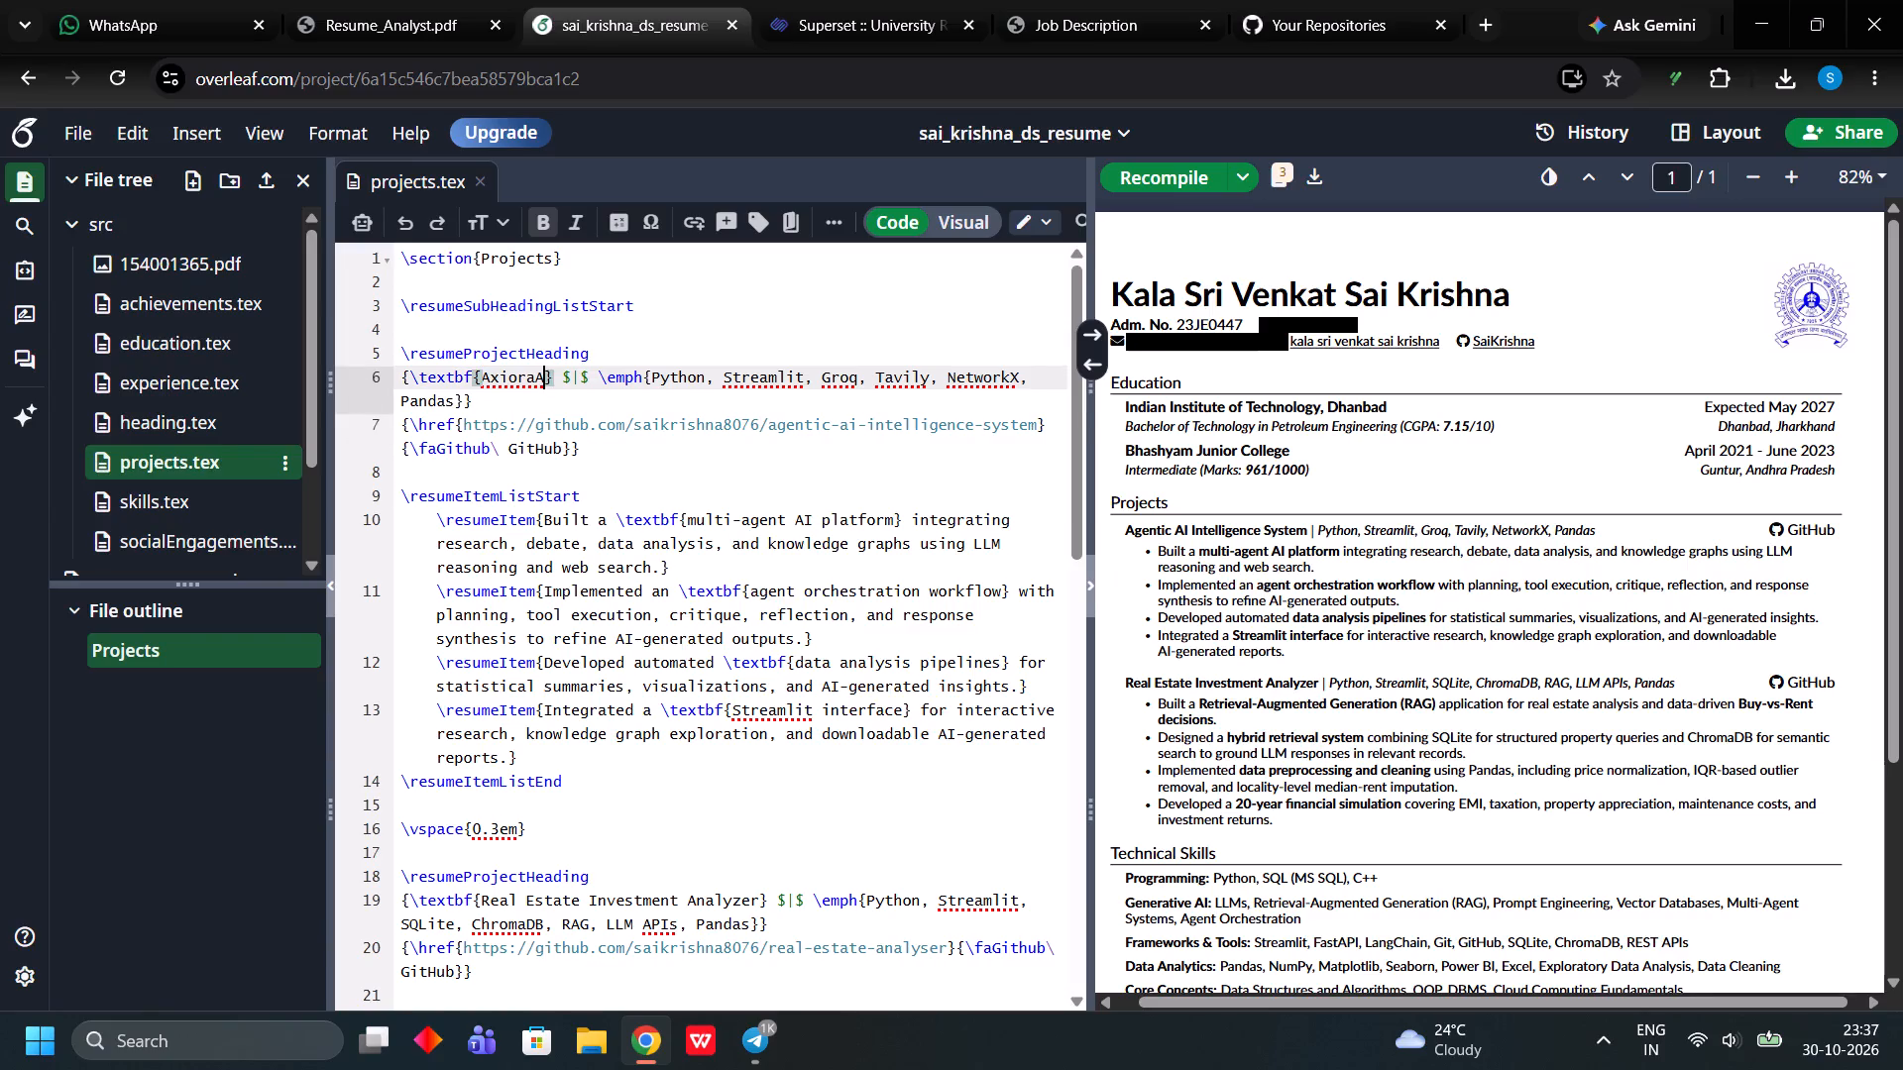
left_click(411, 0)
left_click(648, 0)
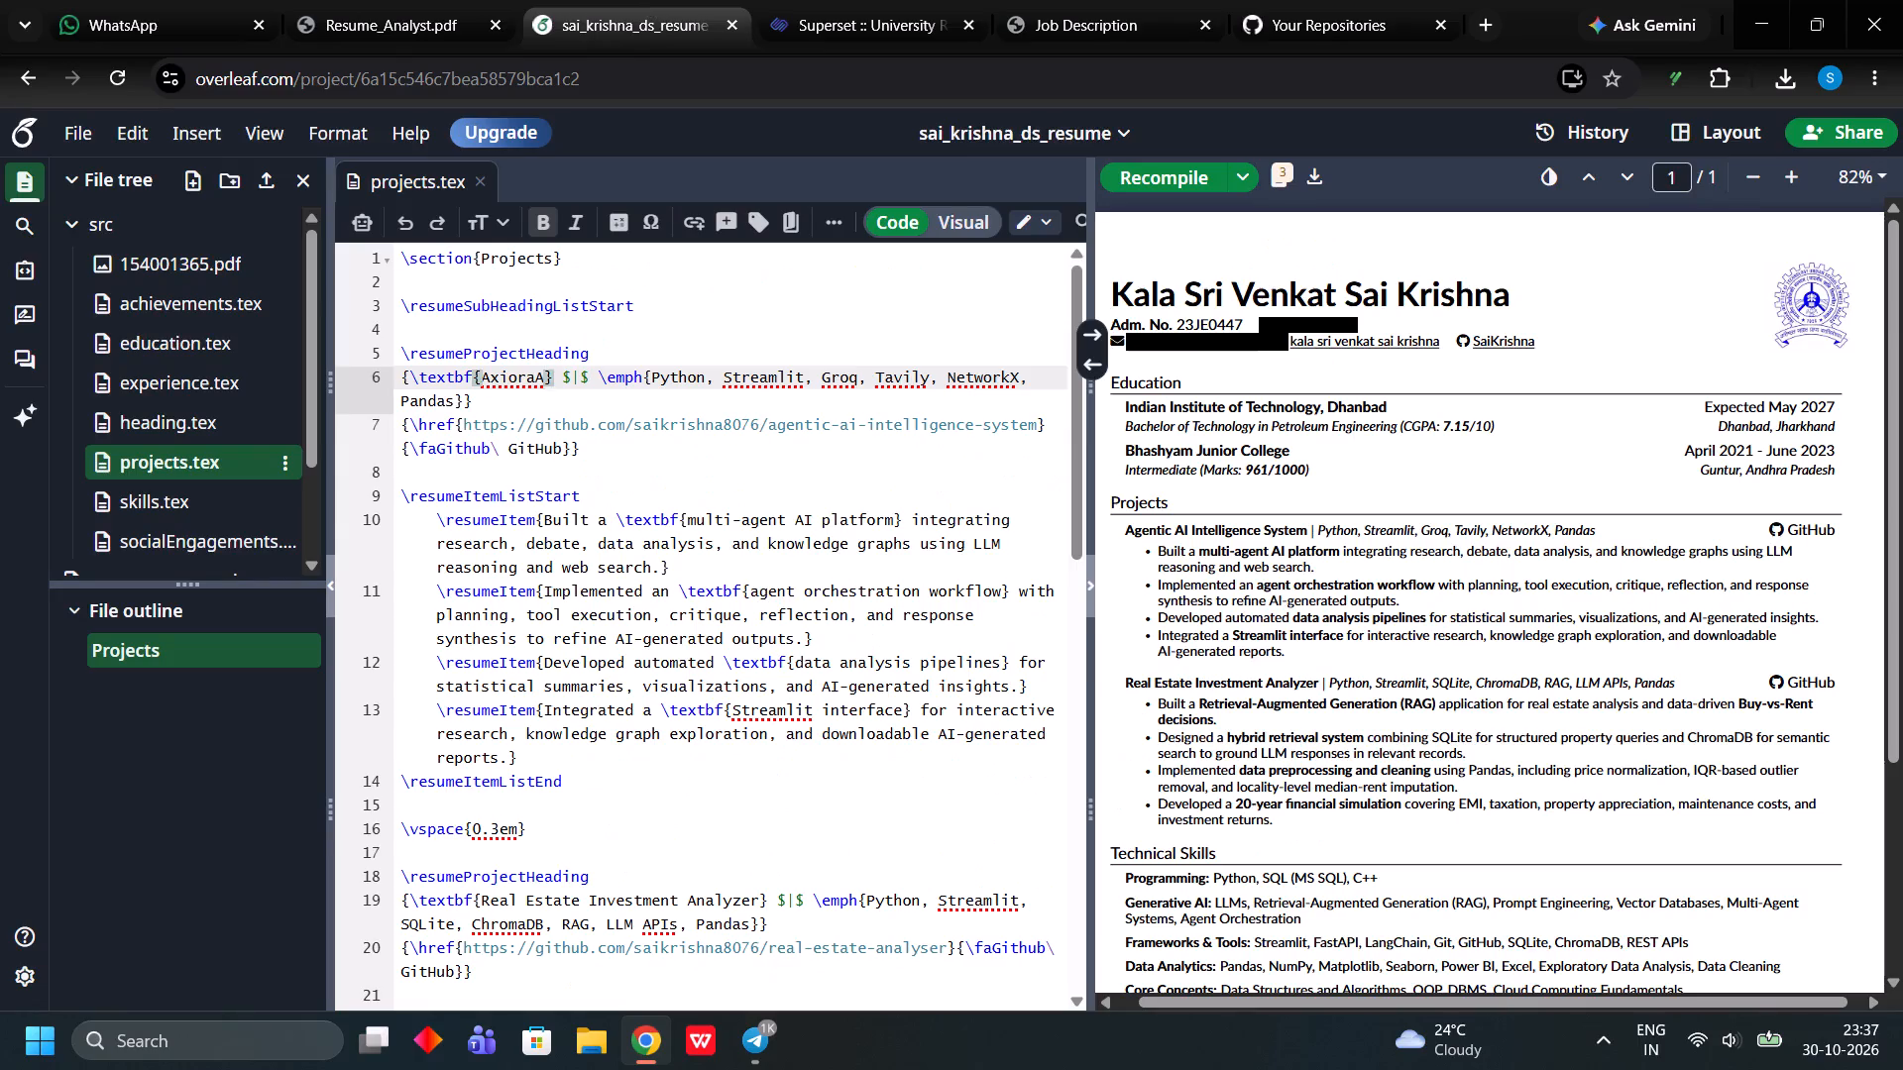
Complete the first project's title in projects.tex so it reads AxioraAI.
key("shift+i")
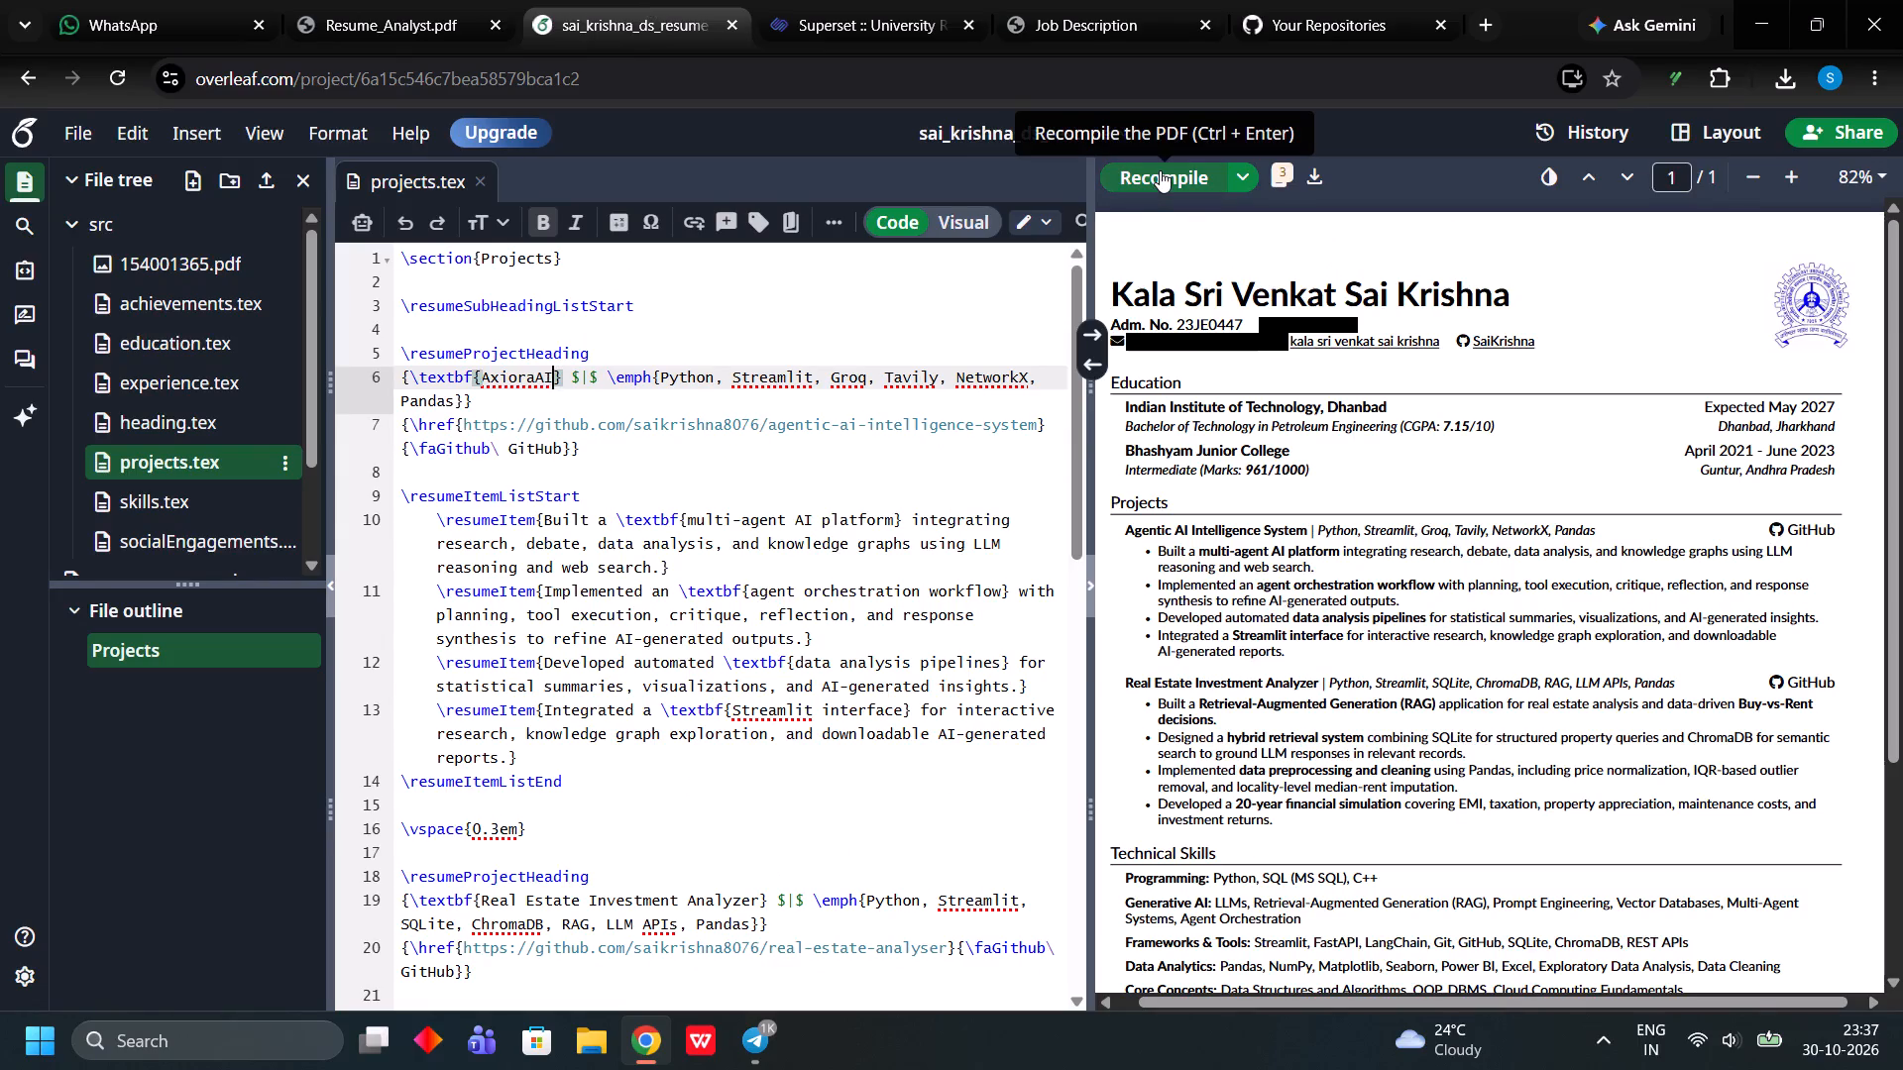
Clear the first project's title, replace it with AxioraAI copied from Resume_Analyst.pdf, and recompile the resume.
key("BackSpace")
key("BackSpace")
key("BackSpace")
key("BackSpace")
key("BackSpace")
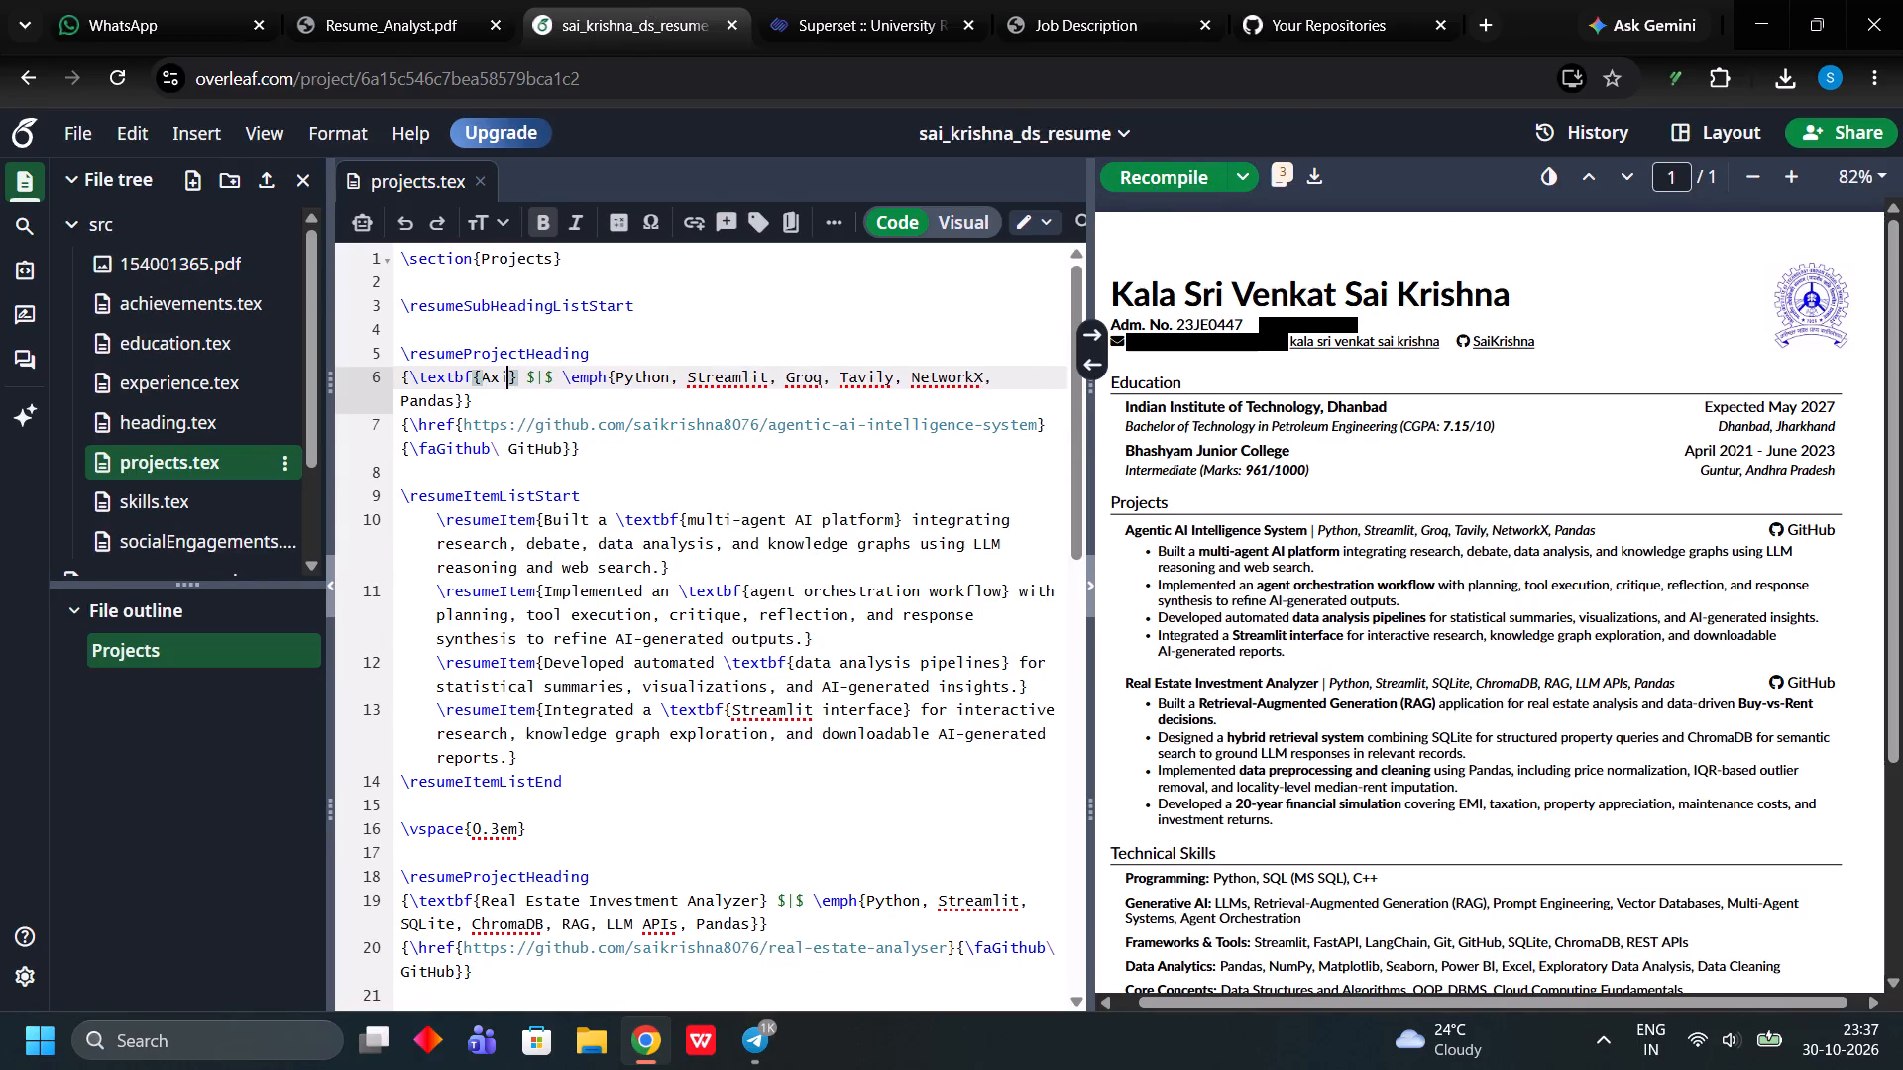
key("BackSpace")
key("BackSpace")
key("BackSpace")
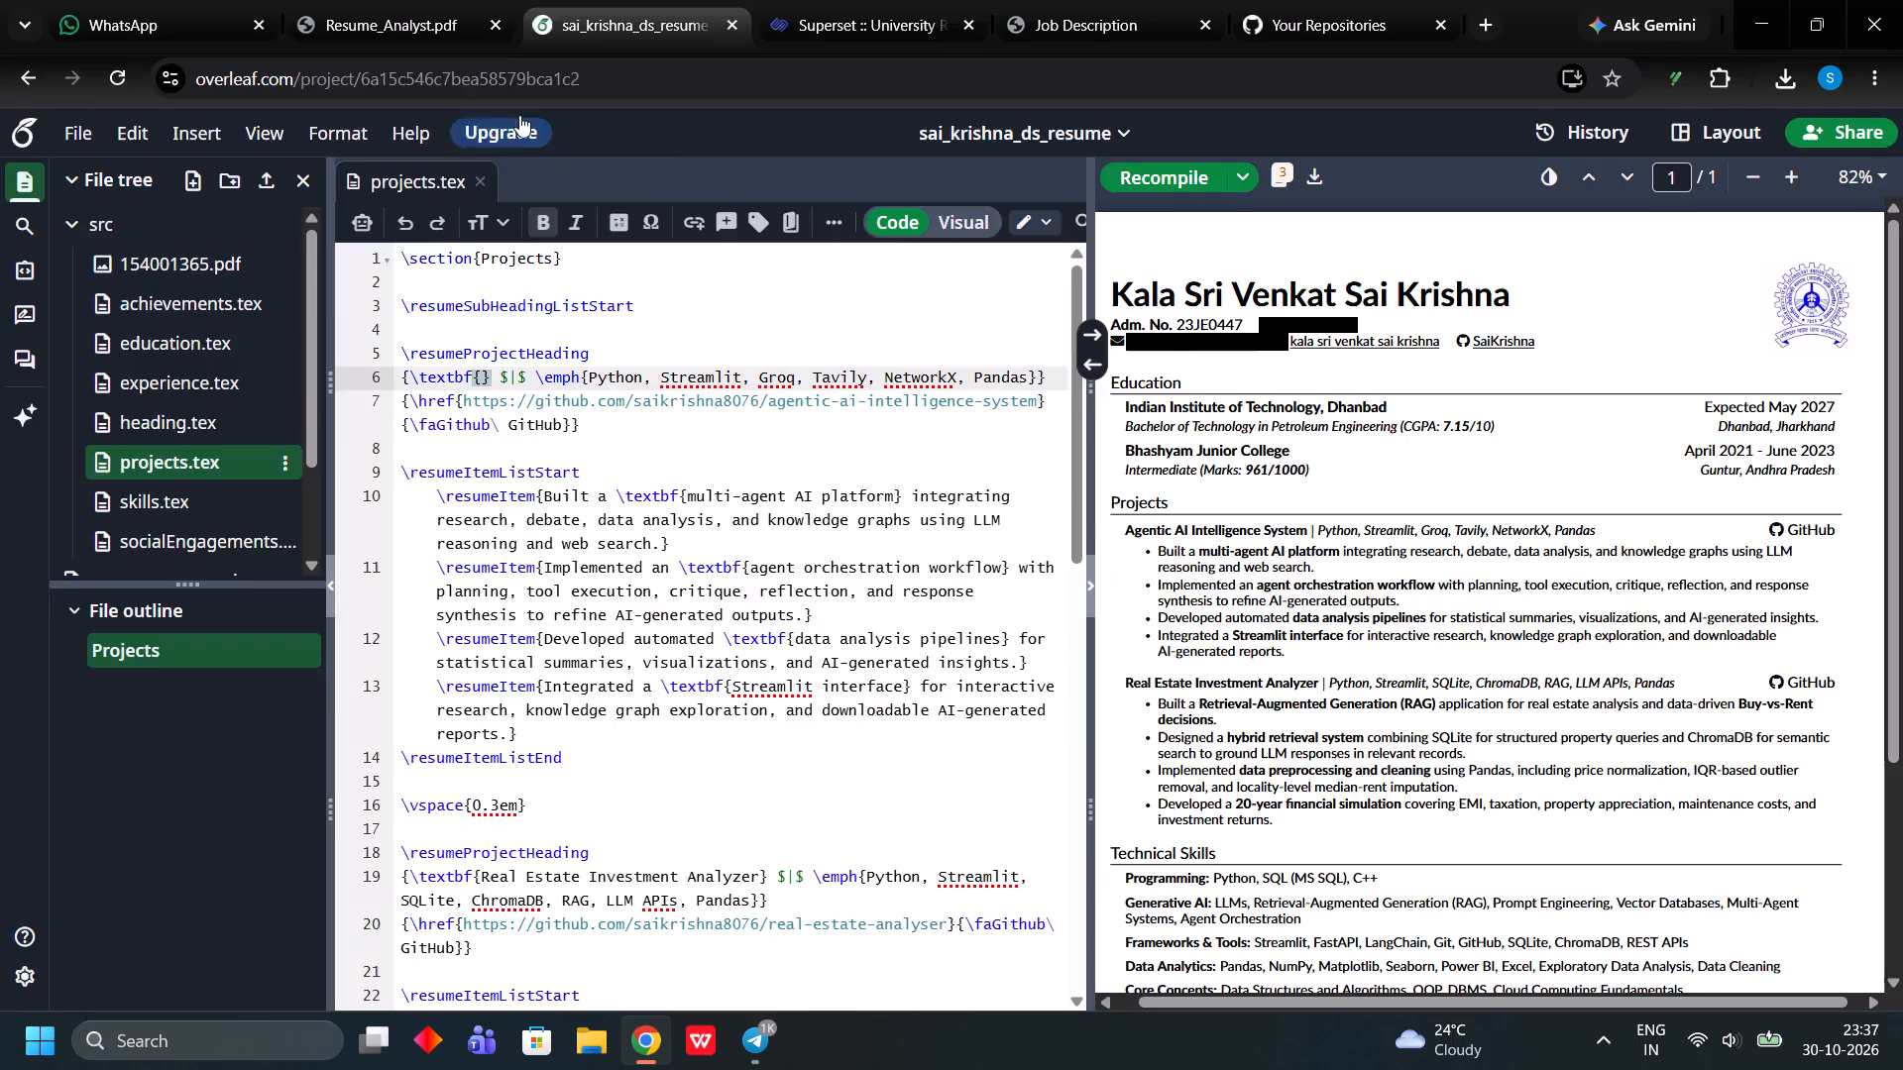
left_click(459, 0)
left_click(627, 360)
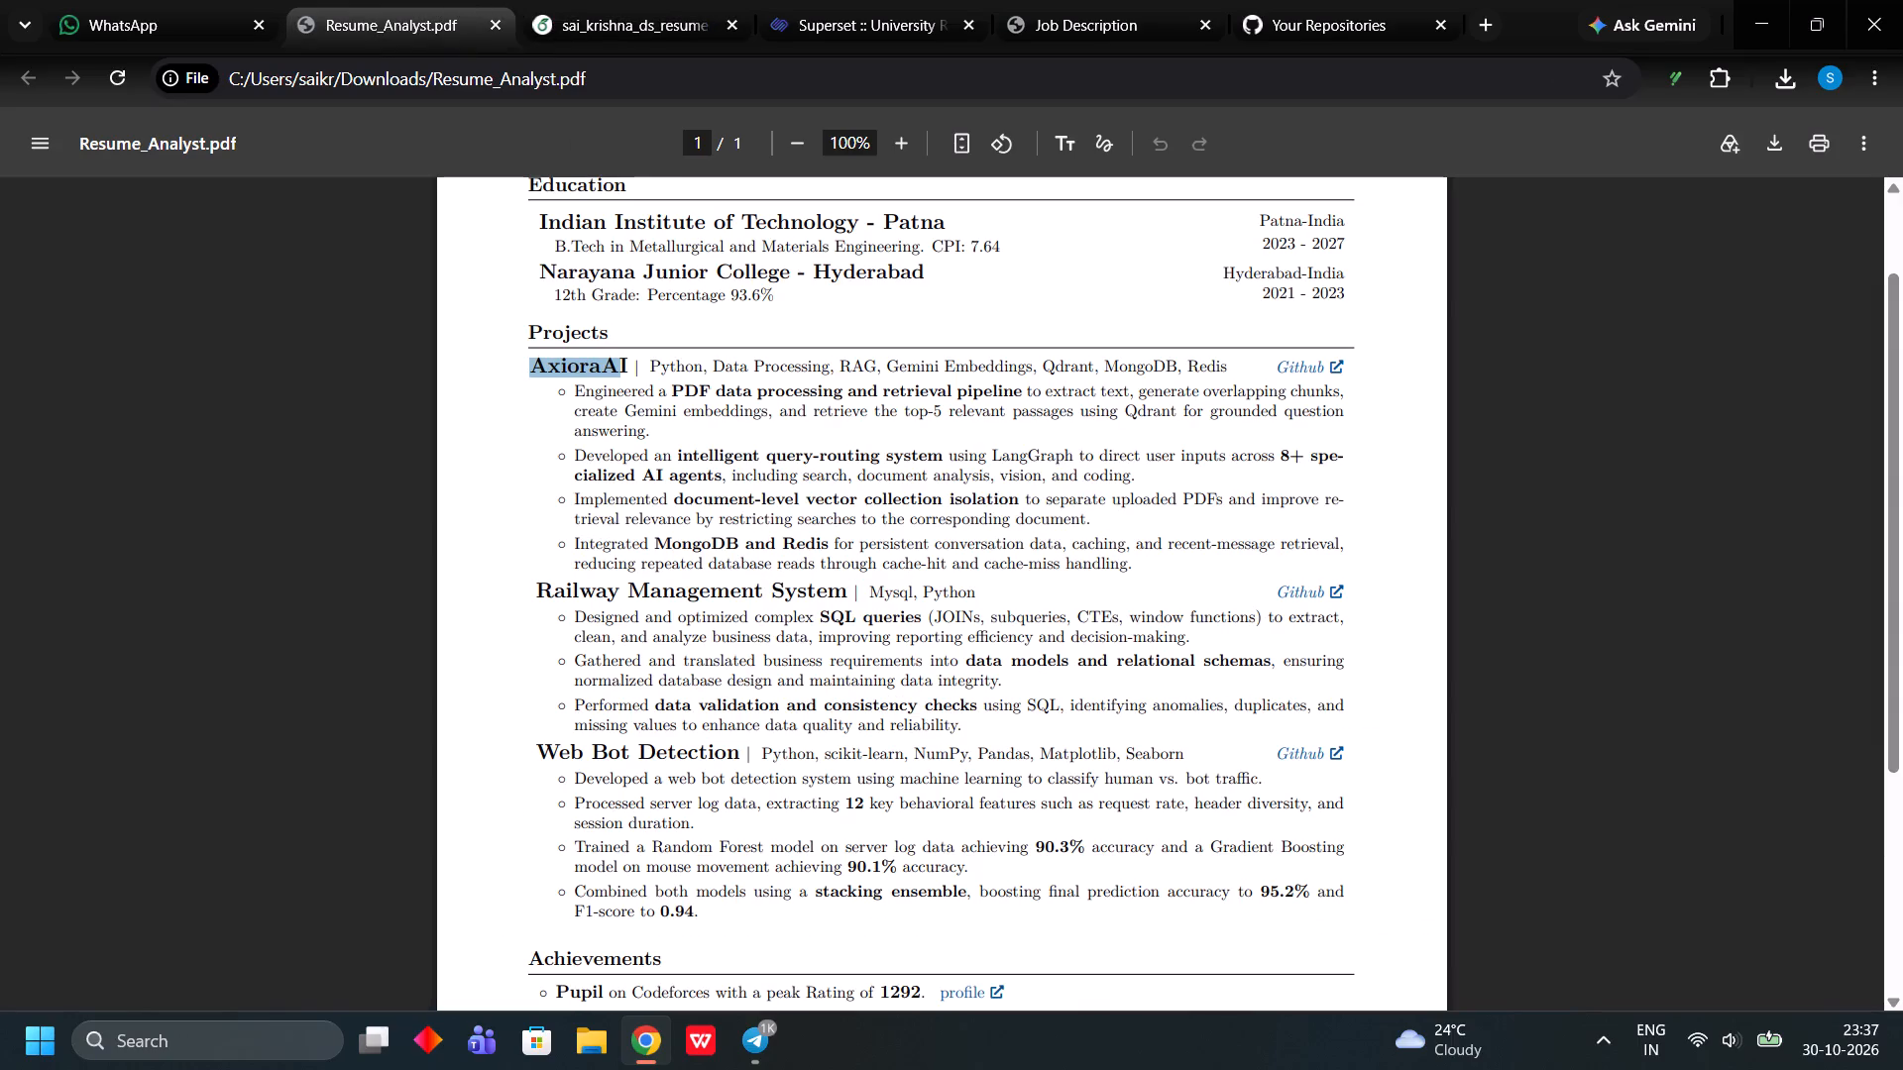
left_click_drag(629, 360, 555, 360)
key("ctrl+c")
left_click(633, 0)
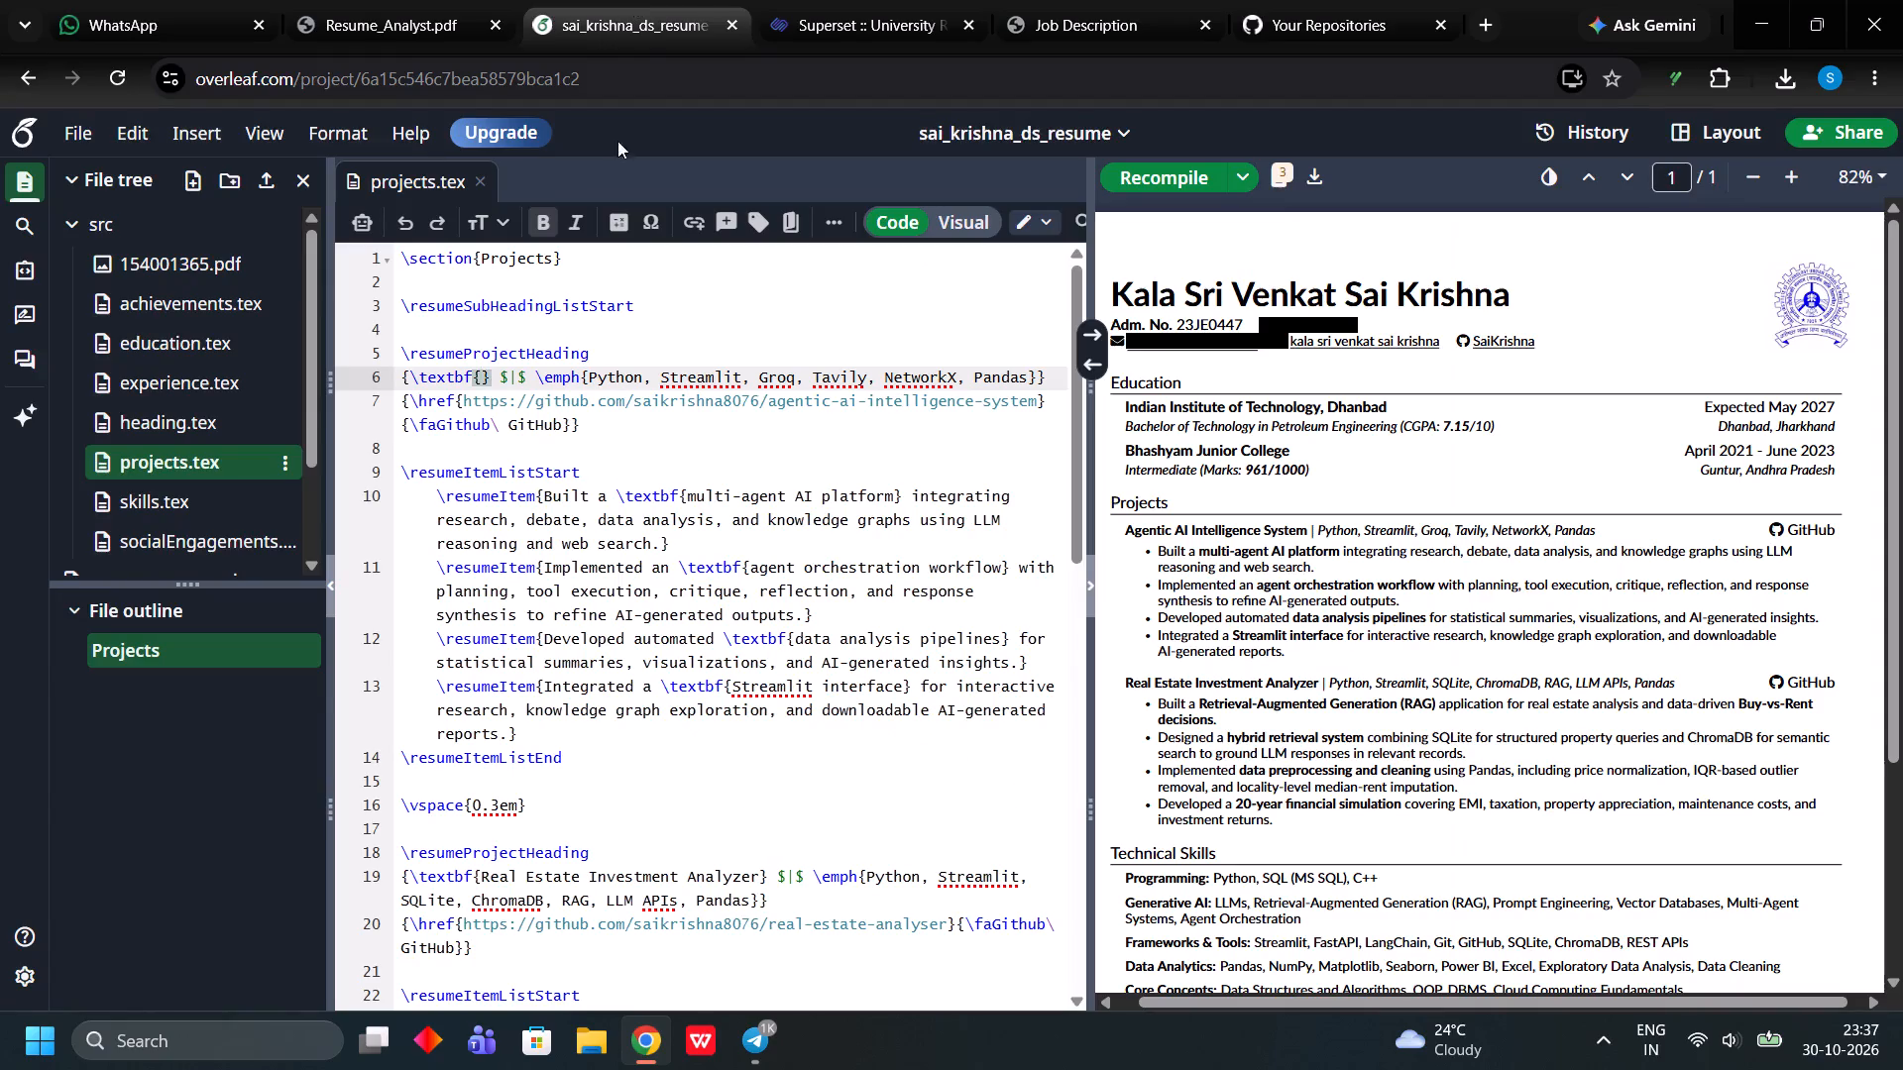
key("ctrl+v")
left_click(1177, 177)
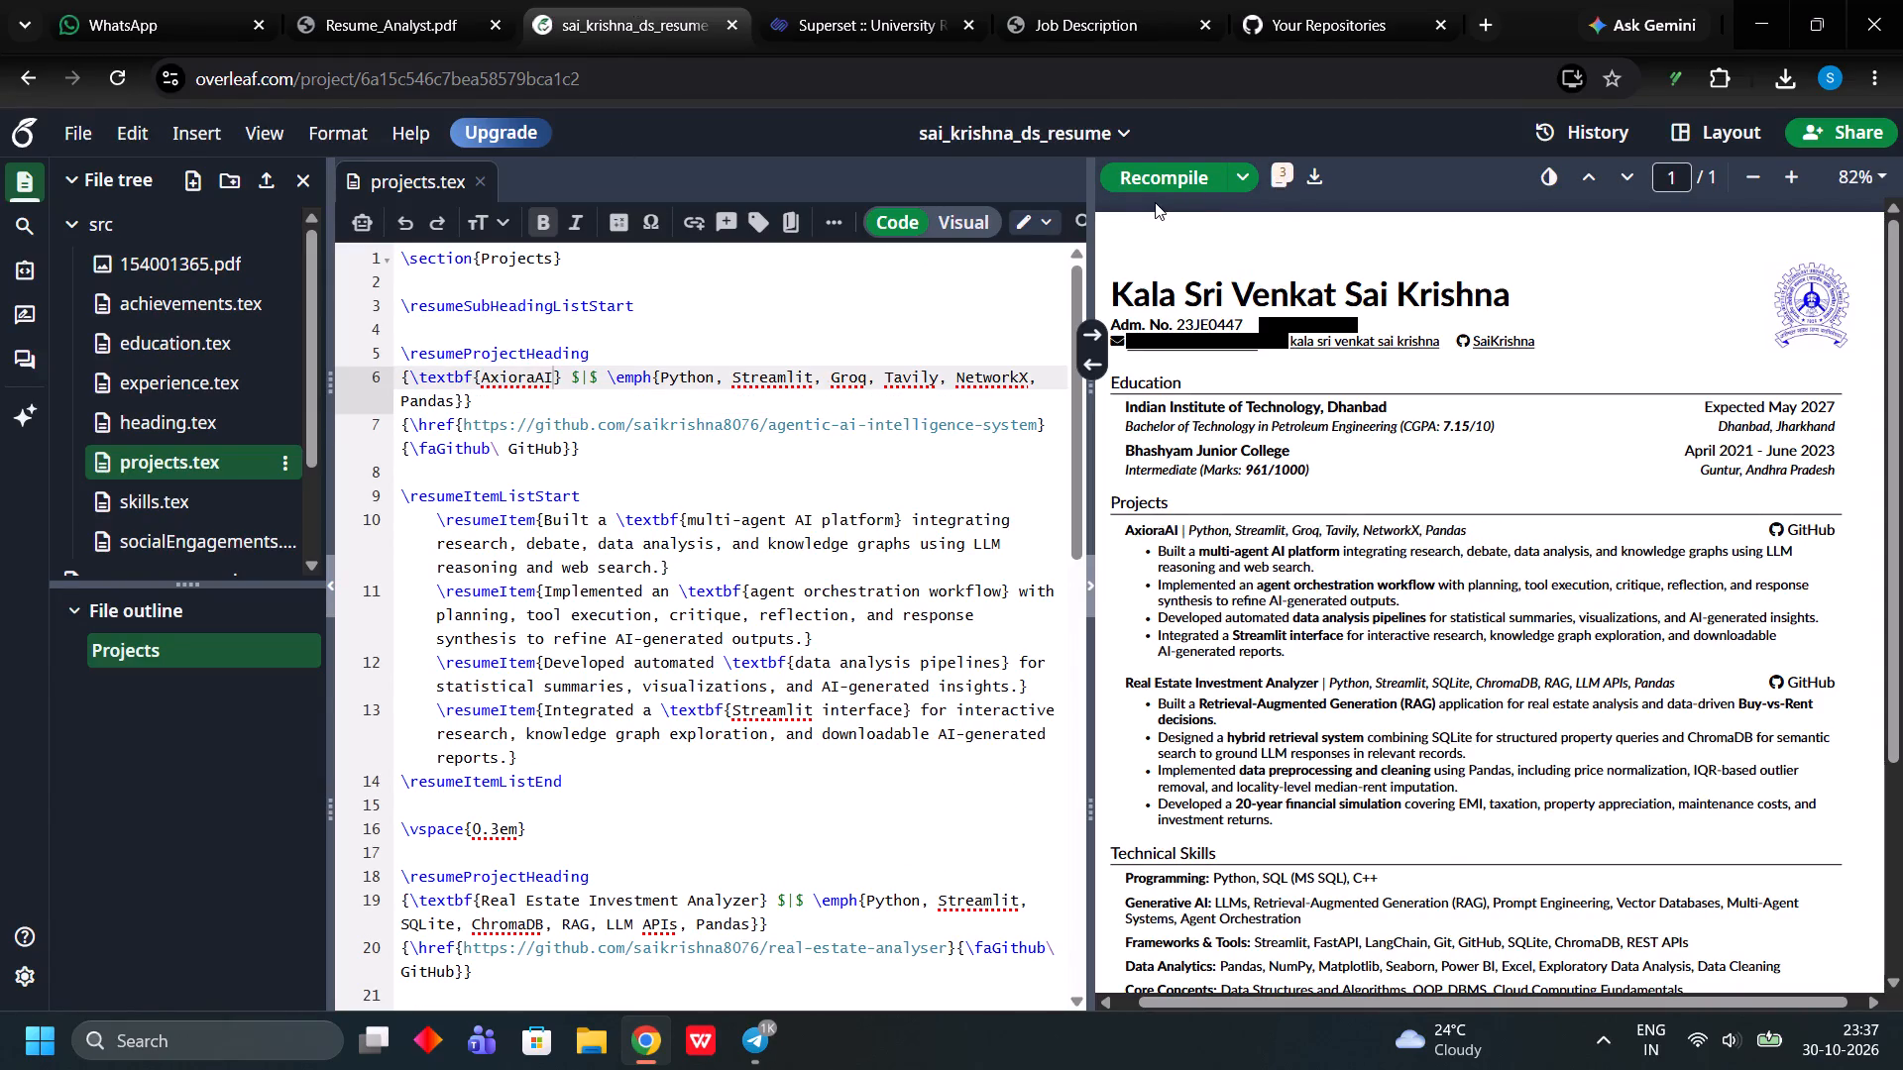
Replace AxioraAI's technology list with "Python, Data Processing, RAG, Gemini Embeddings, Qdrant, MongoDB, Redis" copied from Resume_Analyst.pdf, and recompile.
left_click(461, 0)
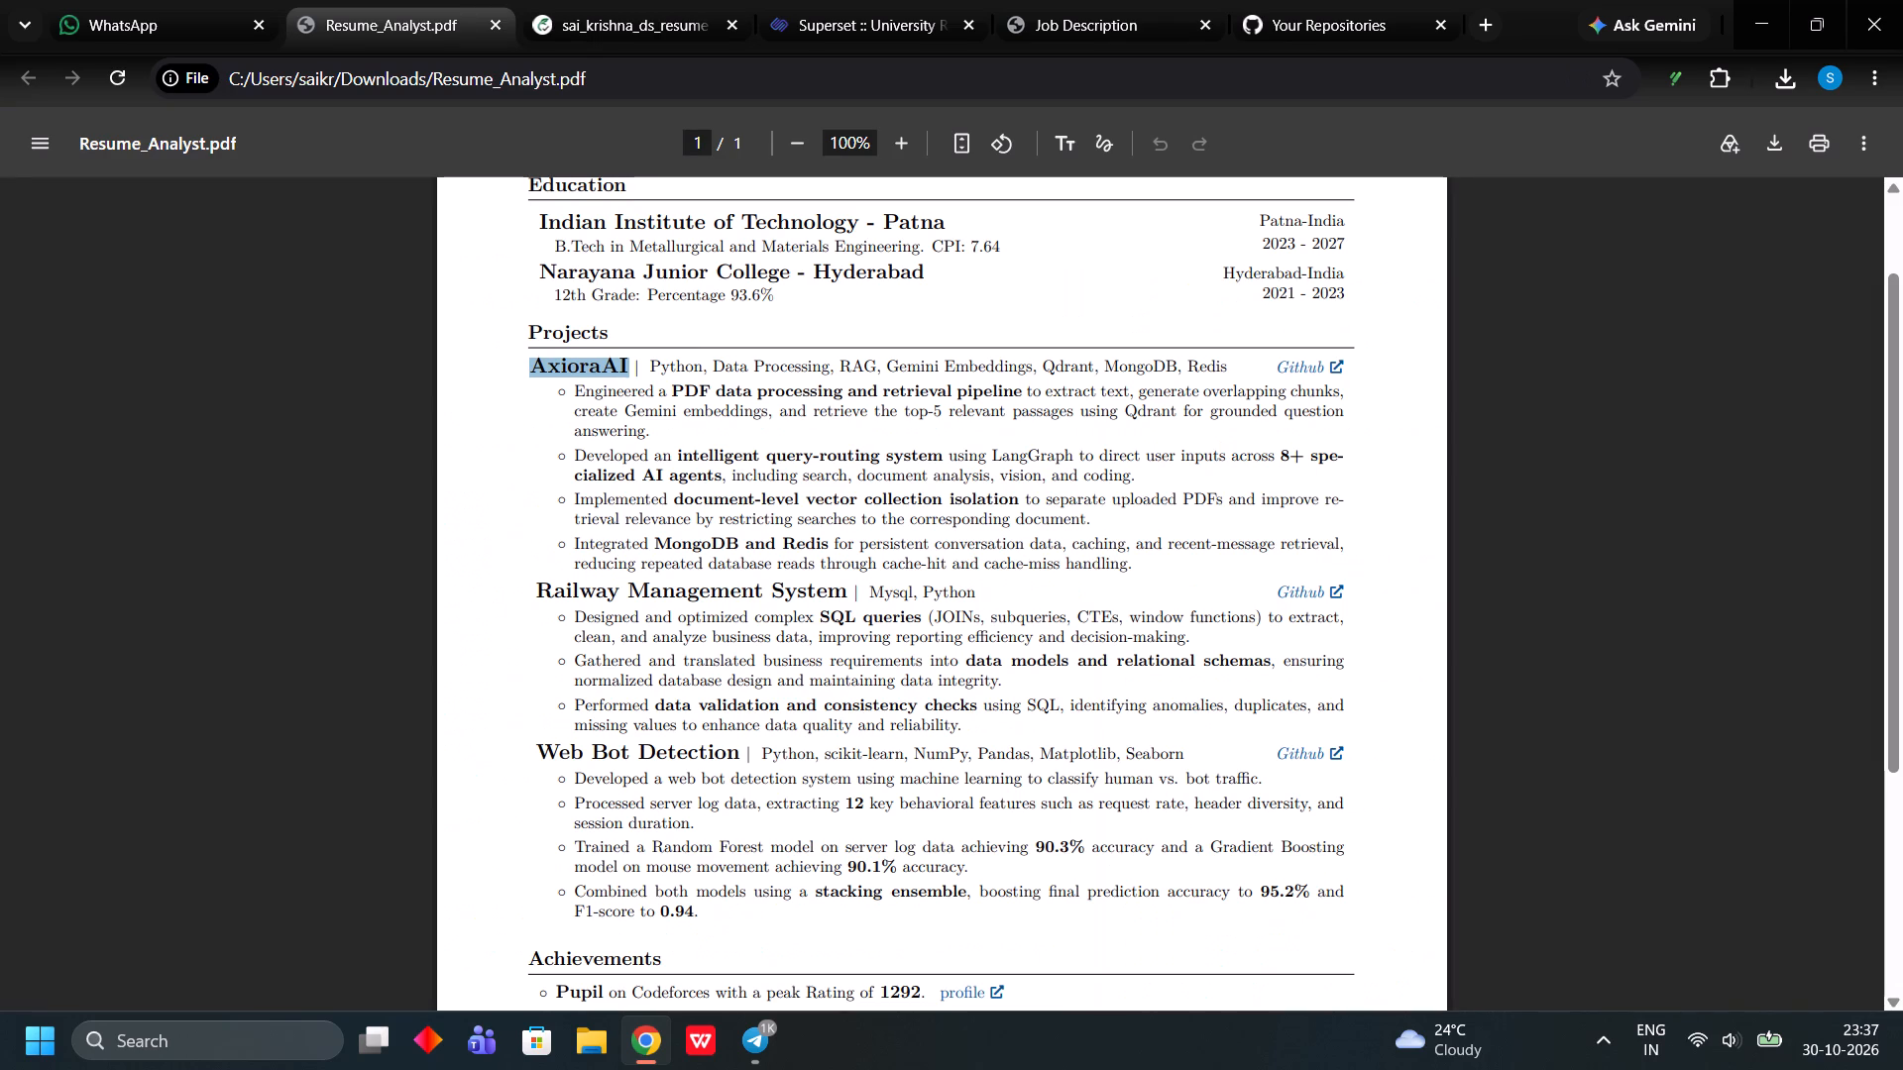
left_click_drag(651, 362, 1244, 369)
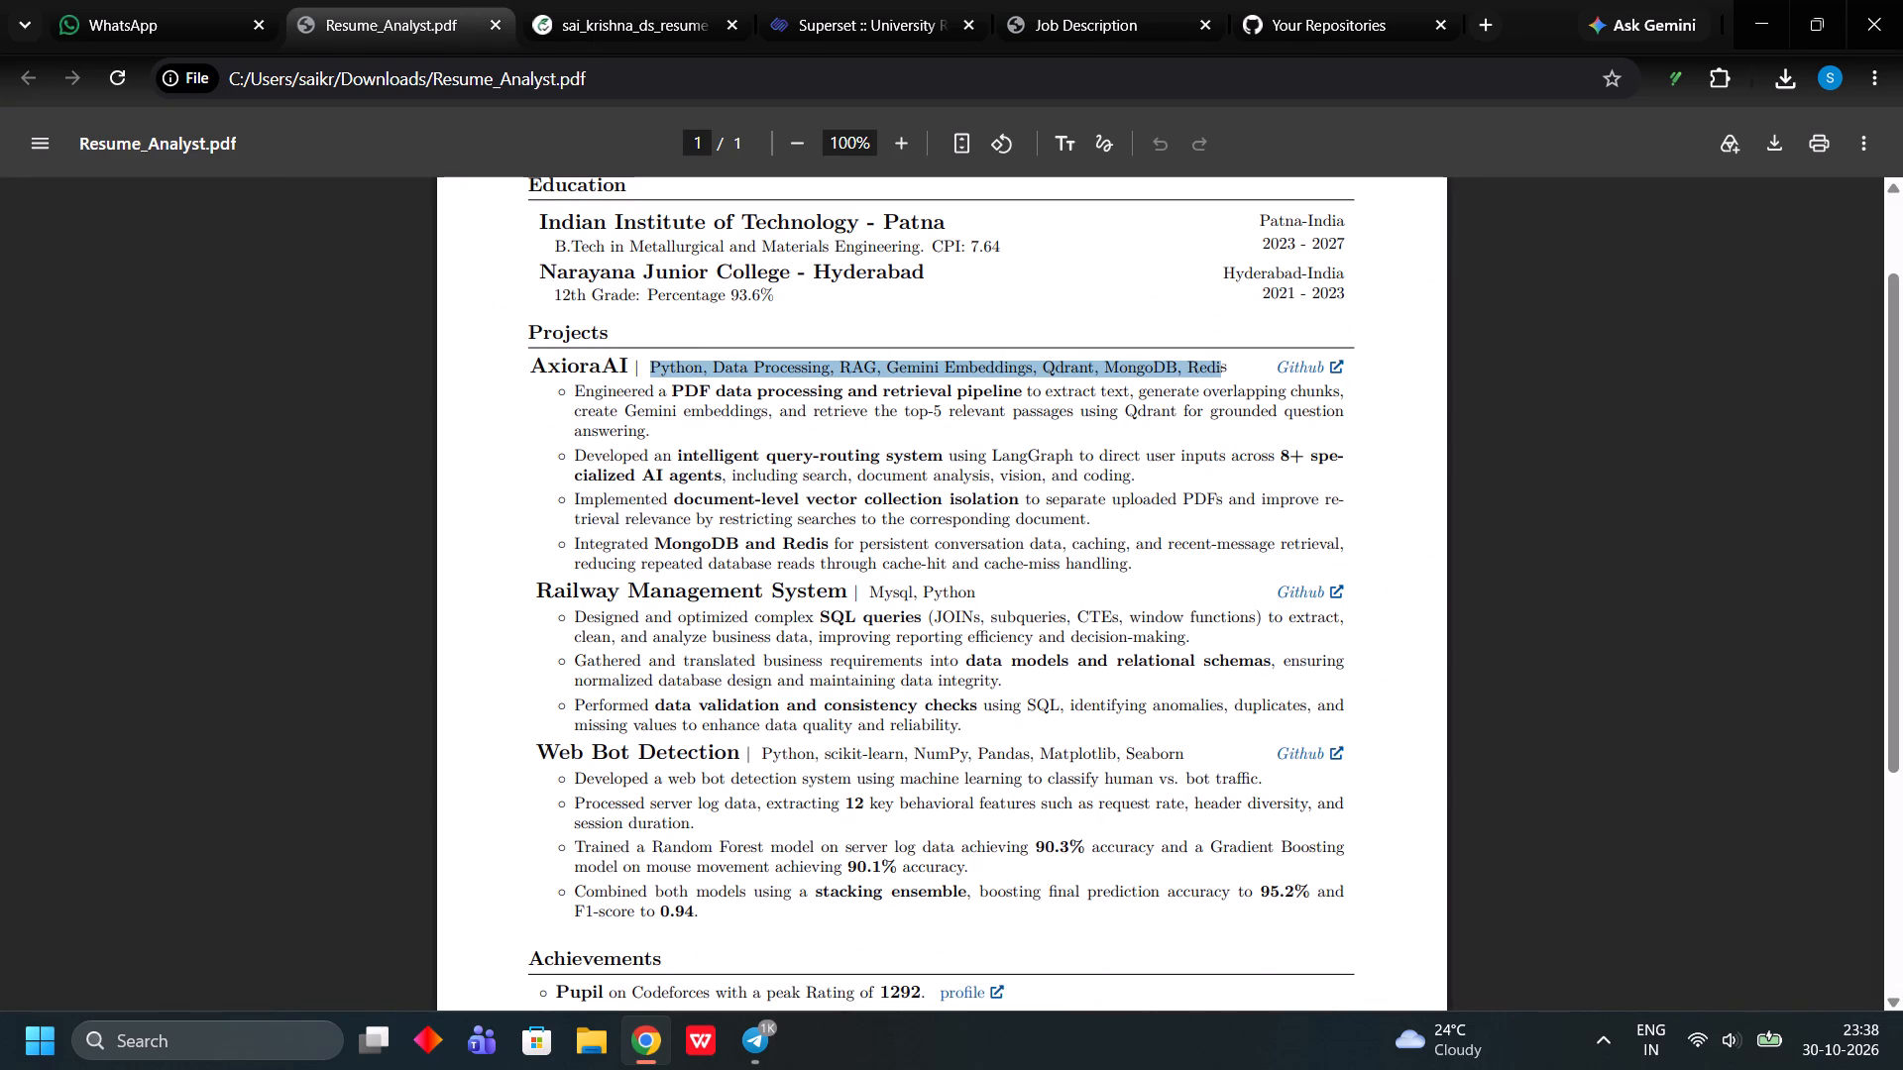
key("ctrl+c")
left_click(700, 0)
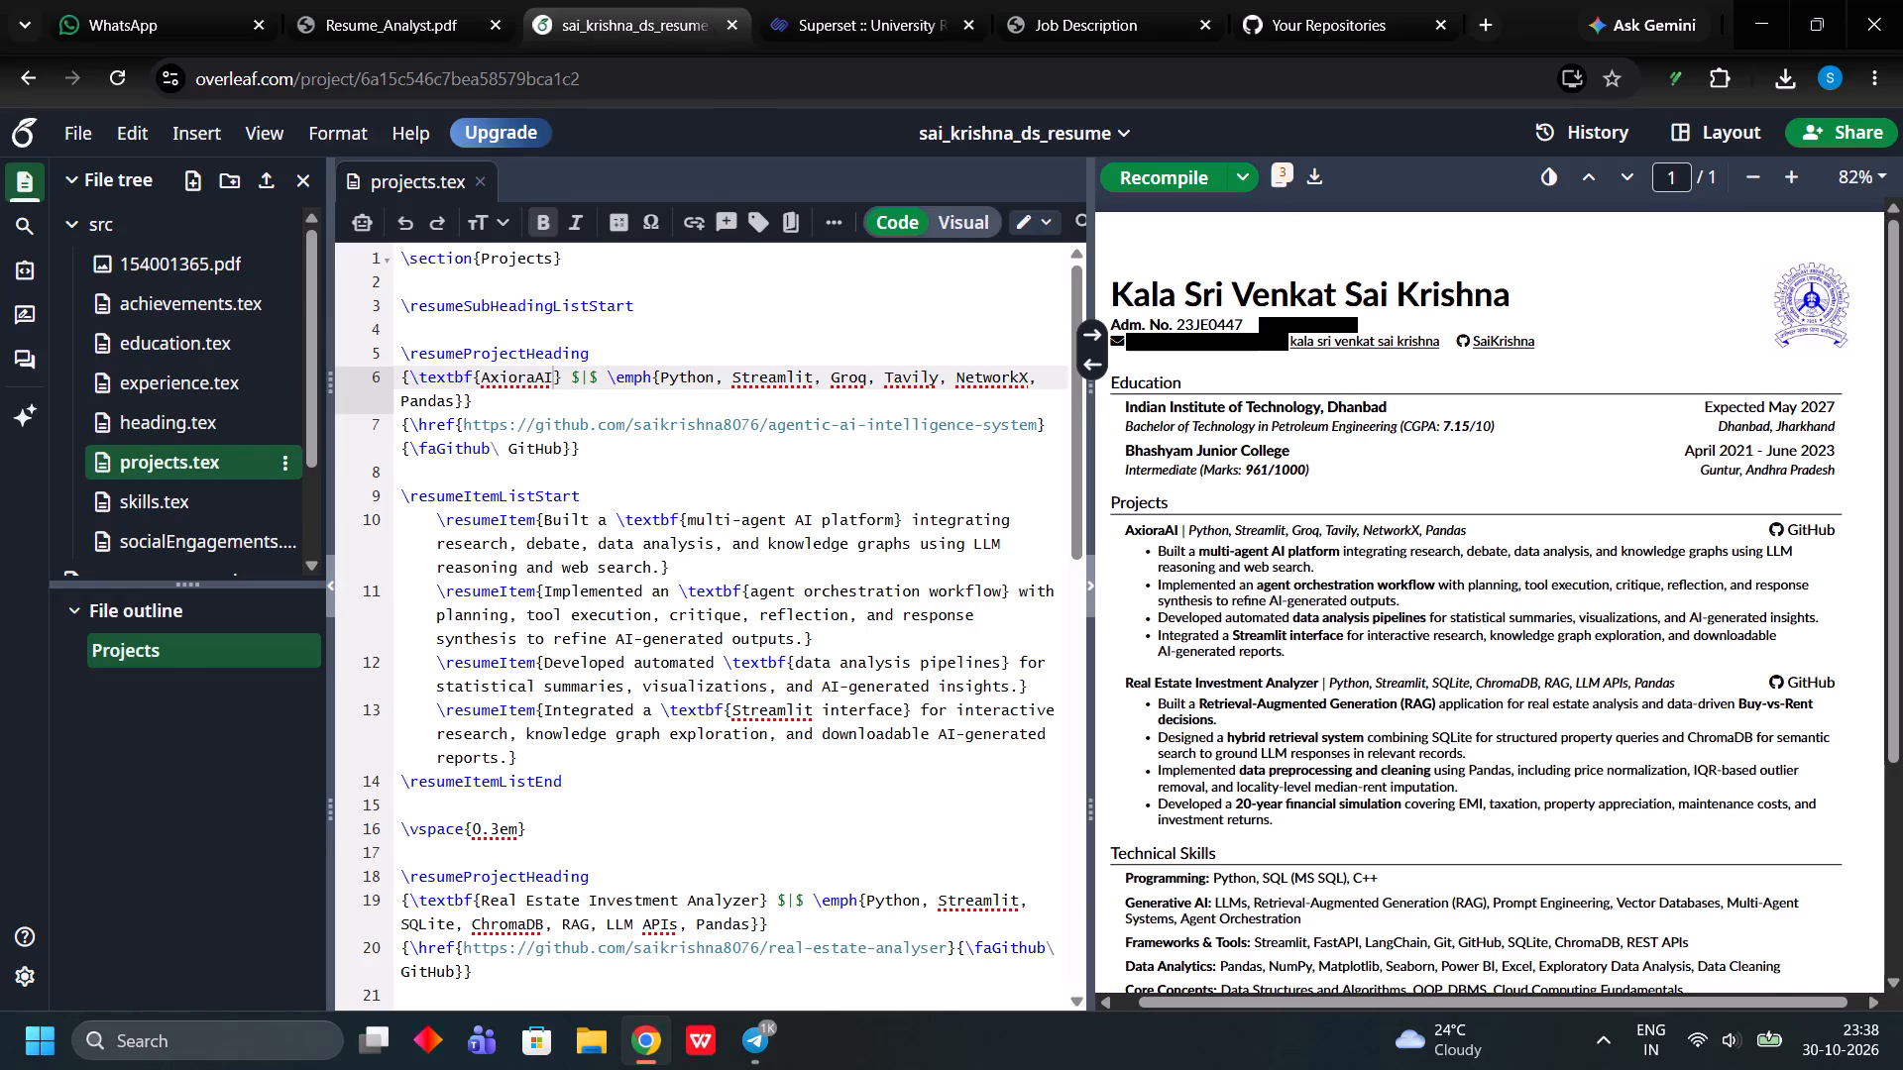
left_click_drag(658, 372, 458, 399)
key("ctrl+v")
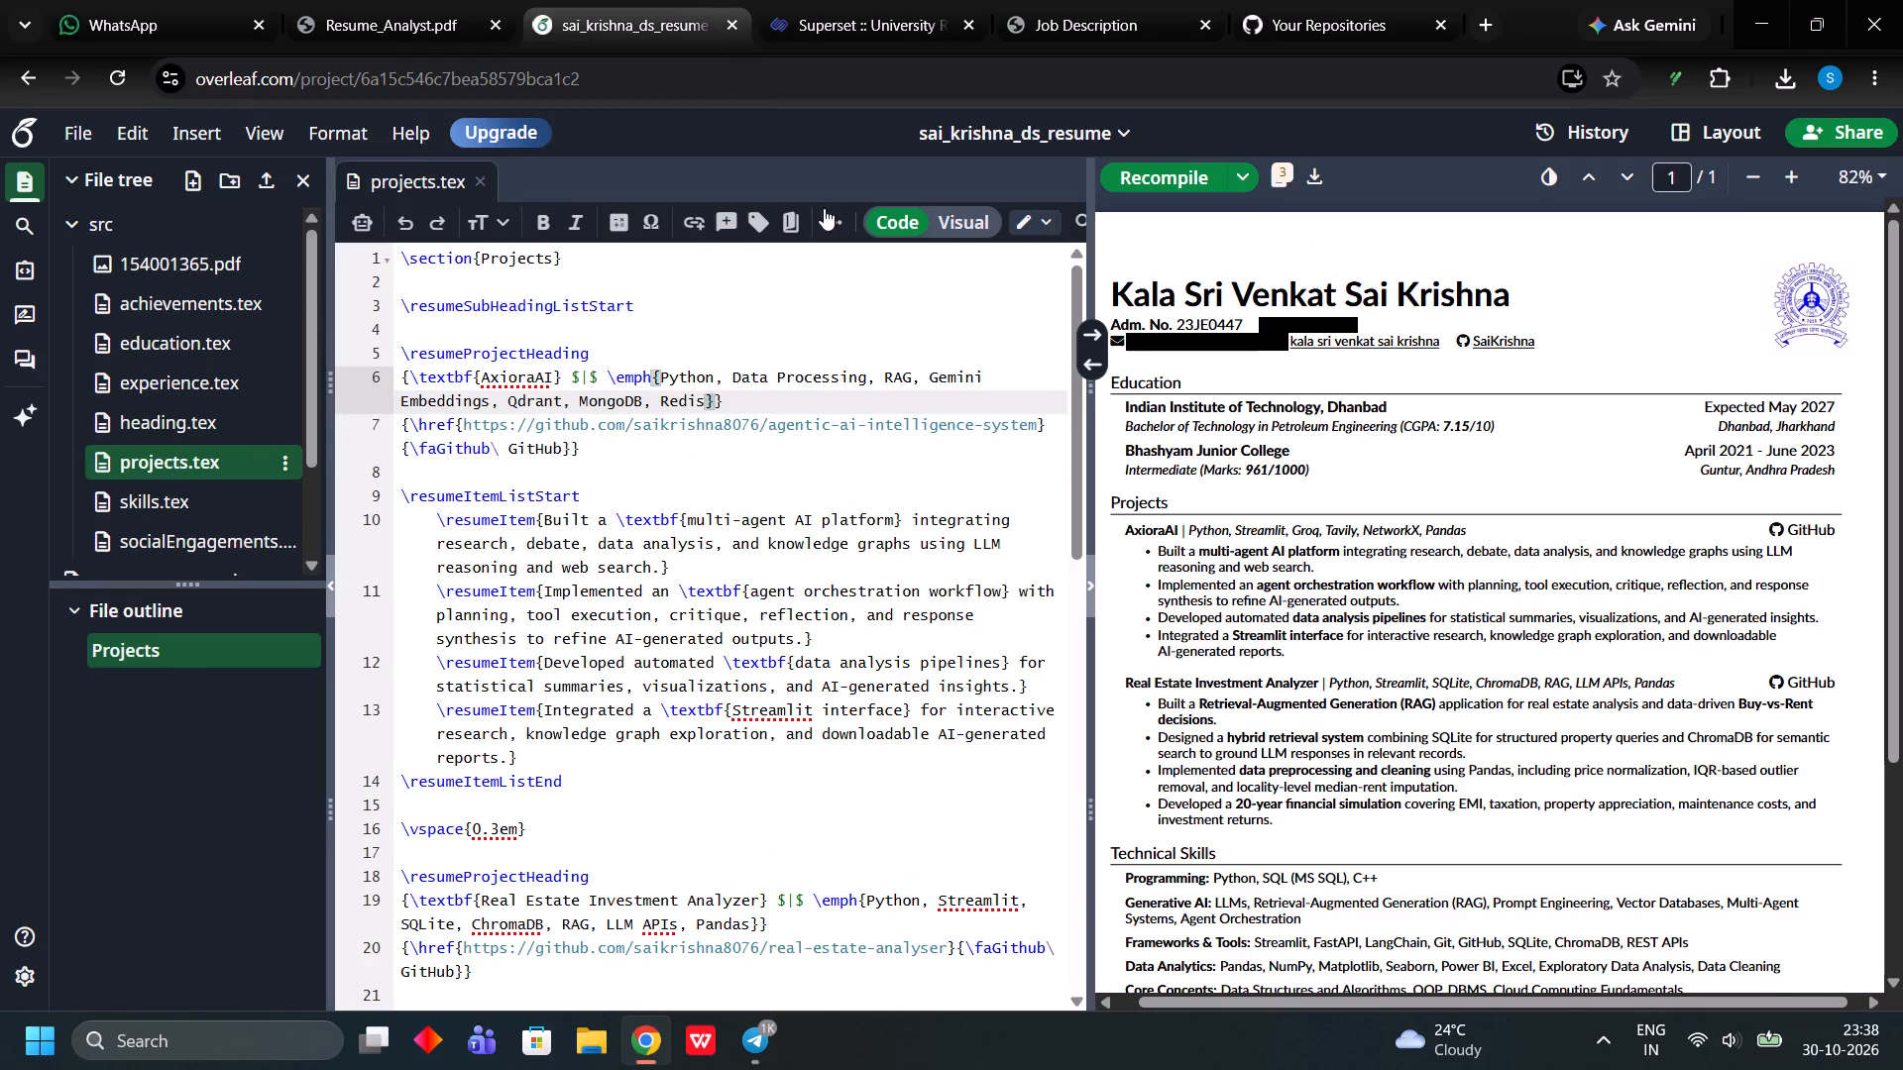
left_click(1124, 175)
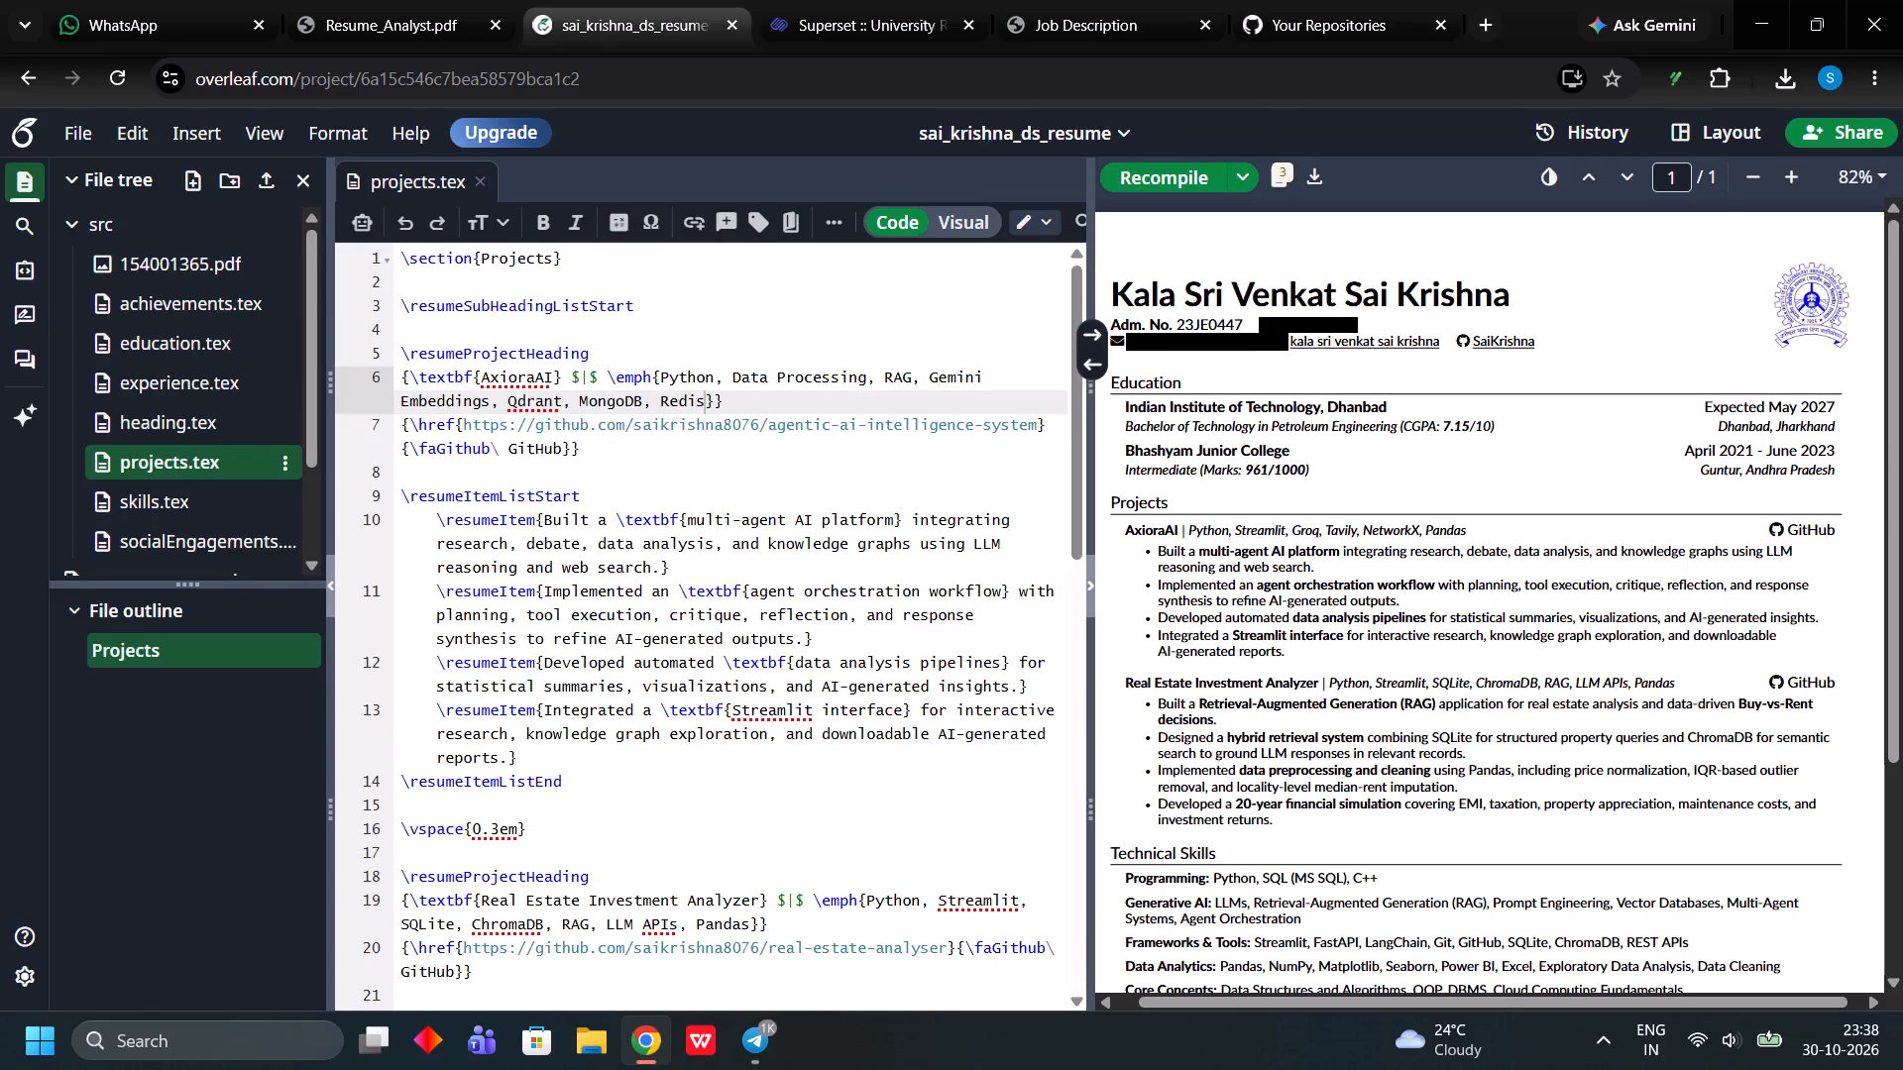
Compare the sections and layout of the compiled resume with those of Resume_Analyst.pdf.
scroll(1445, 523, "down", 1)
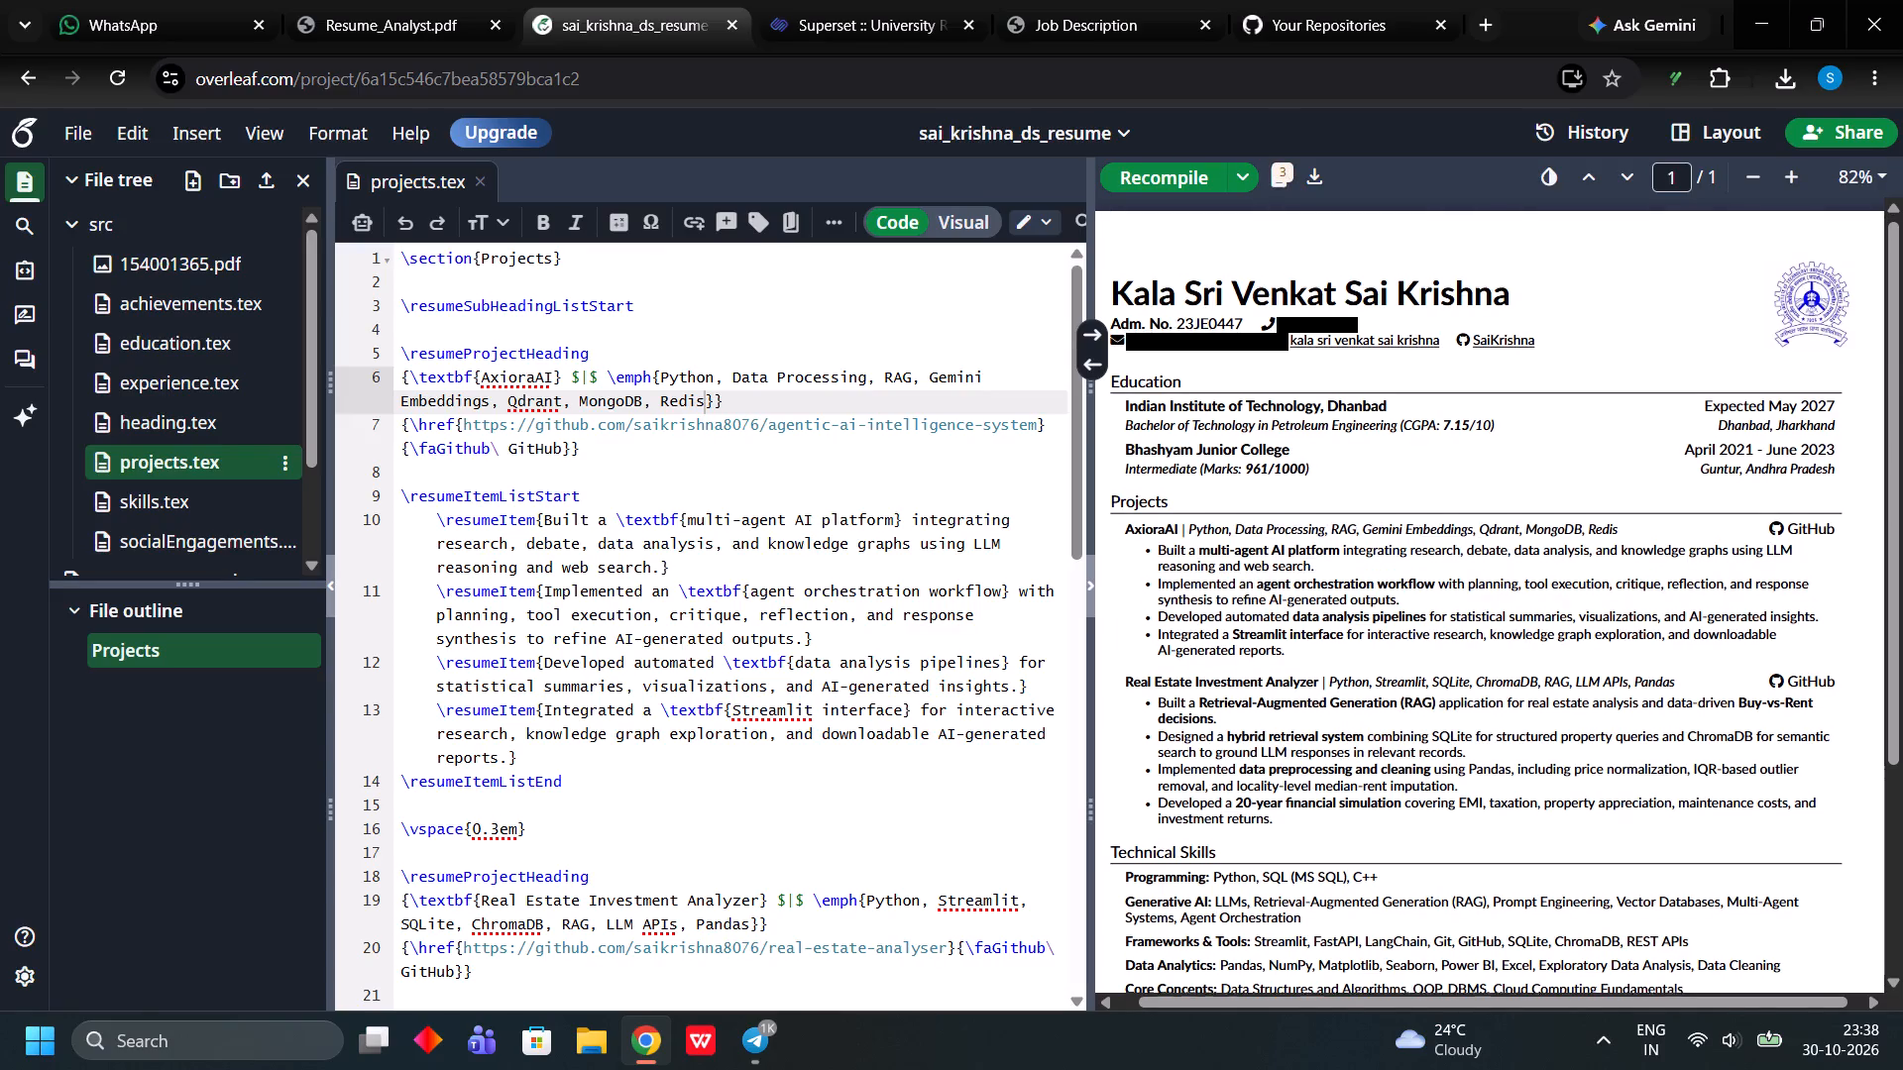
scroll(1445, 523, "down", 4)
scroll(1445, 521, "up", 1)
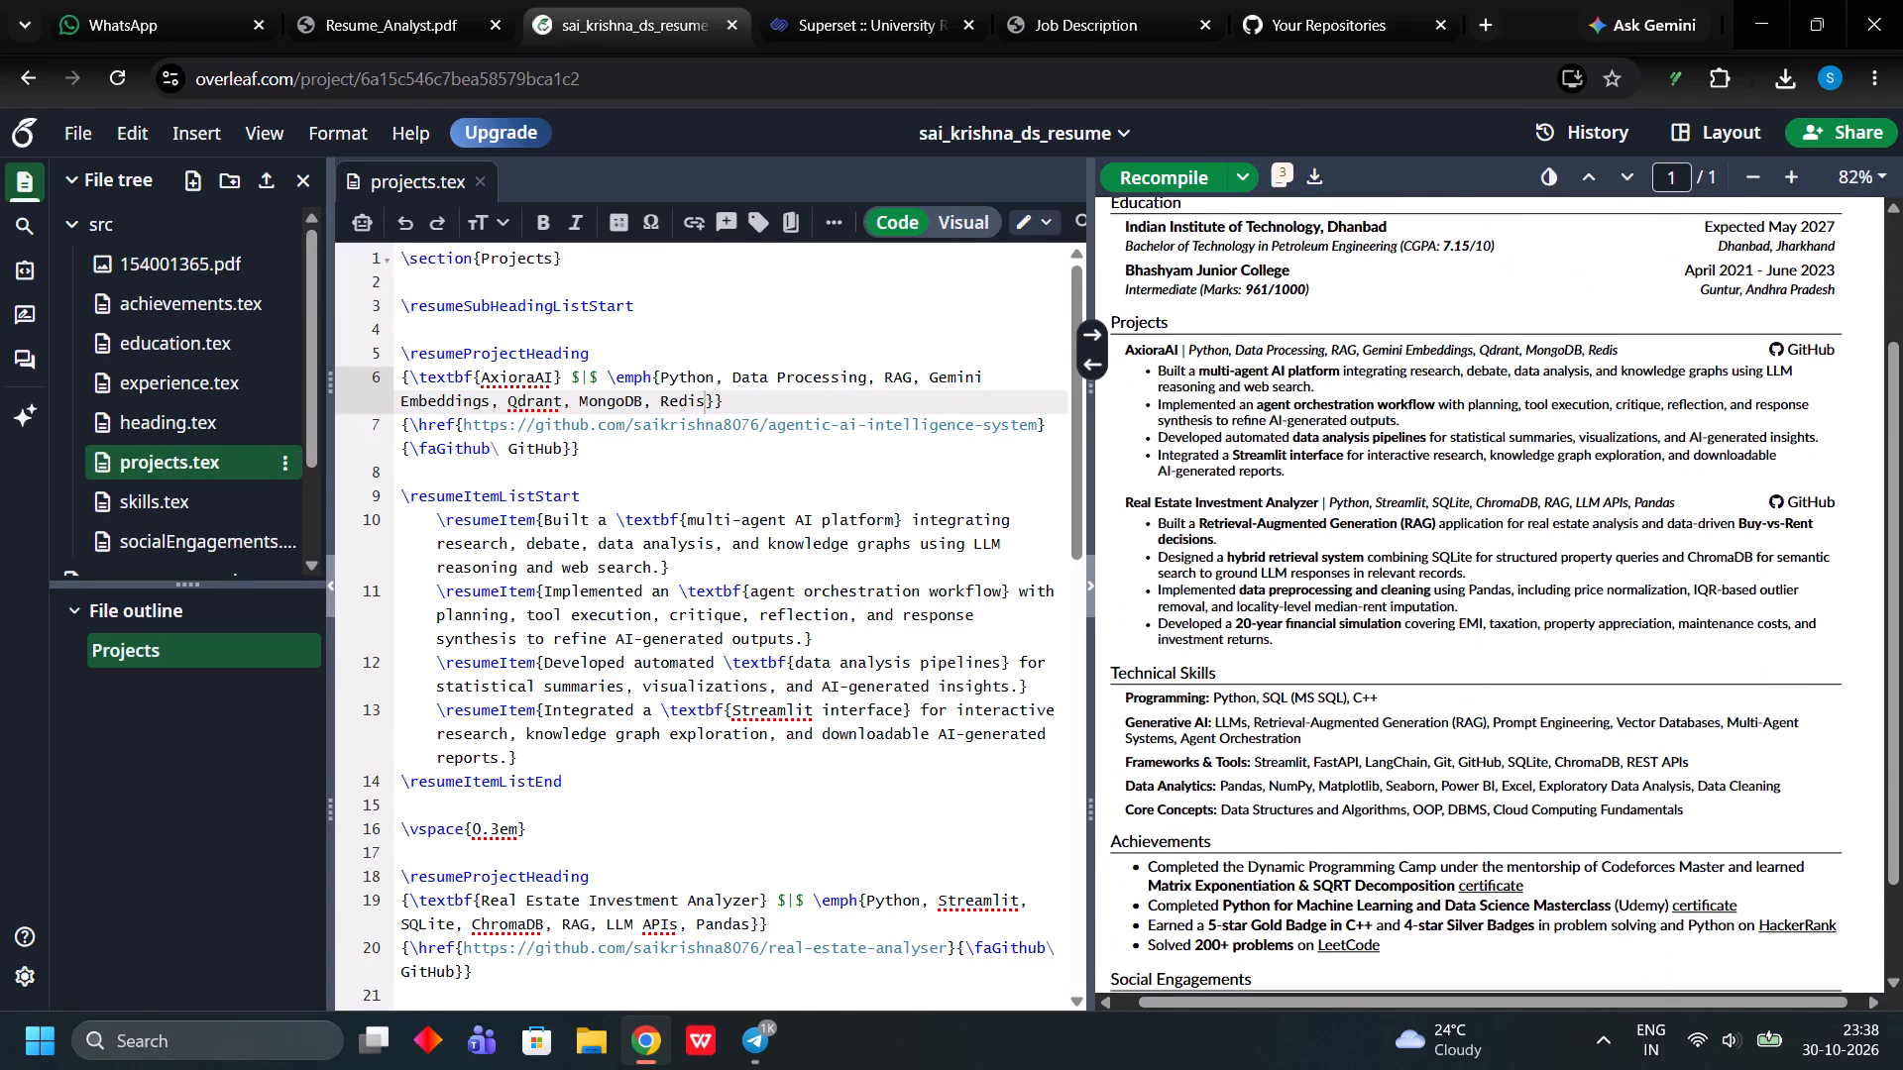
scroll(1445, 521, "up", 4)
left_click(377, 0)
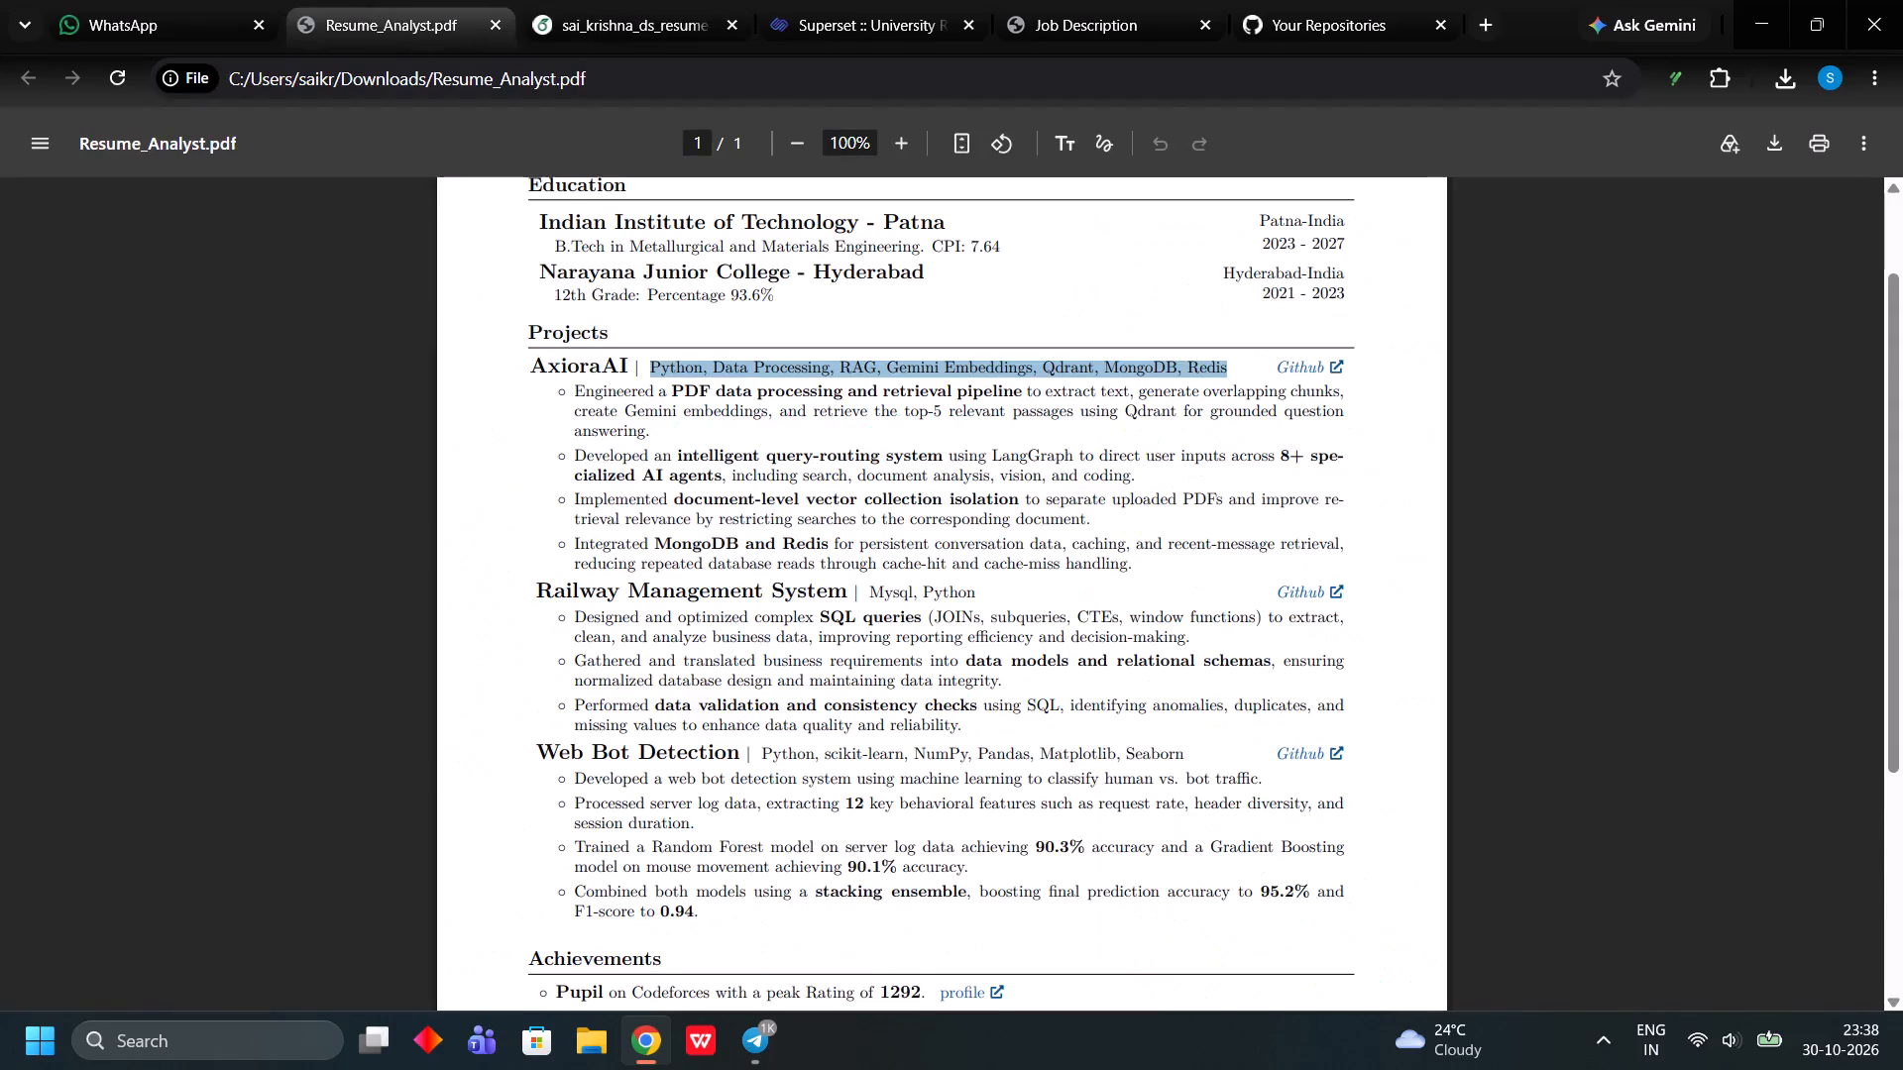
scroll(1257, 777, "up", 3)
scroll(1257, 777, "down", 1)
scroll(822, 285, "up", 3)
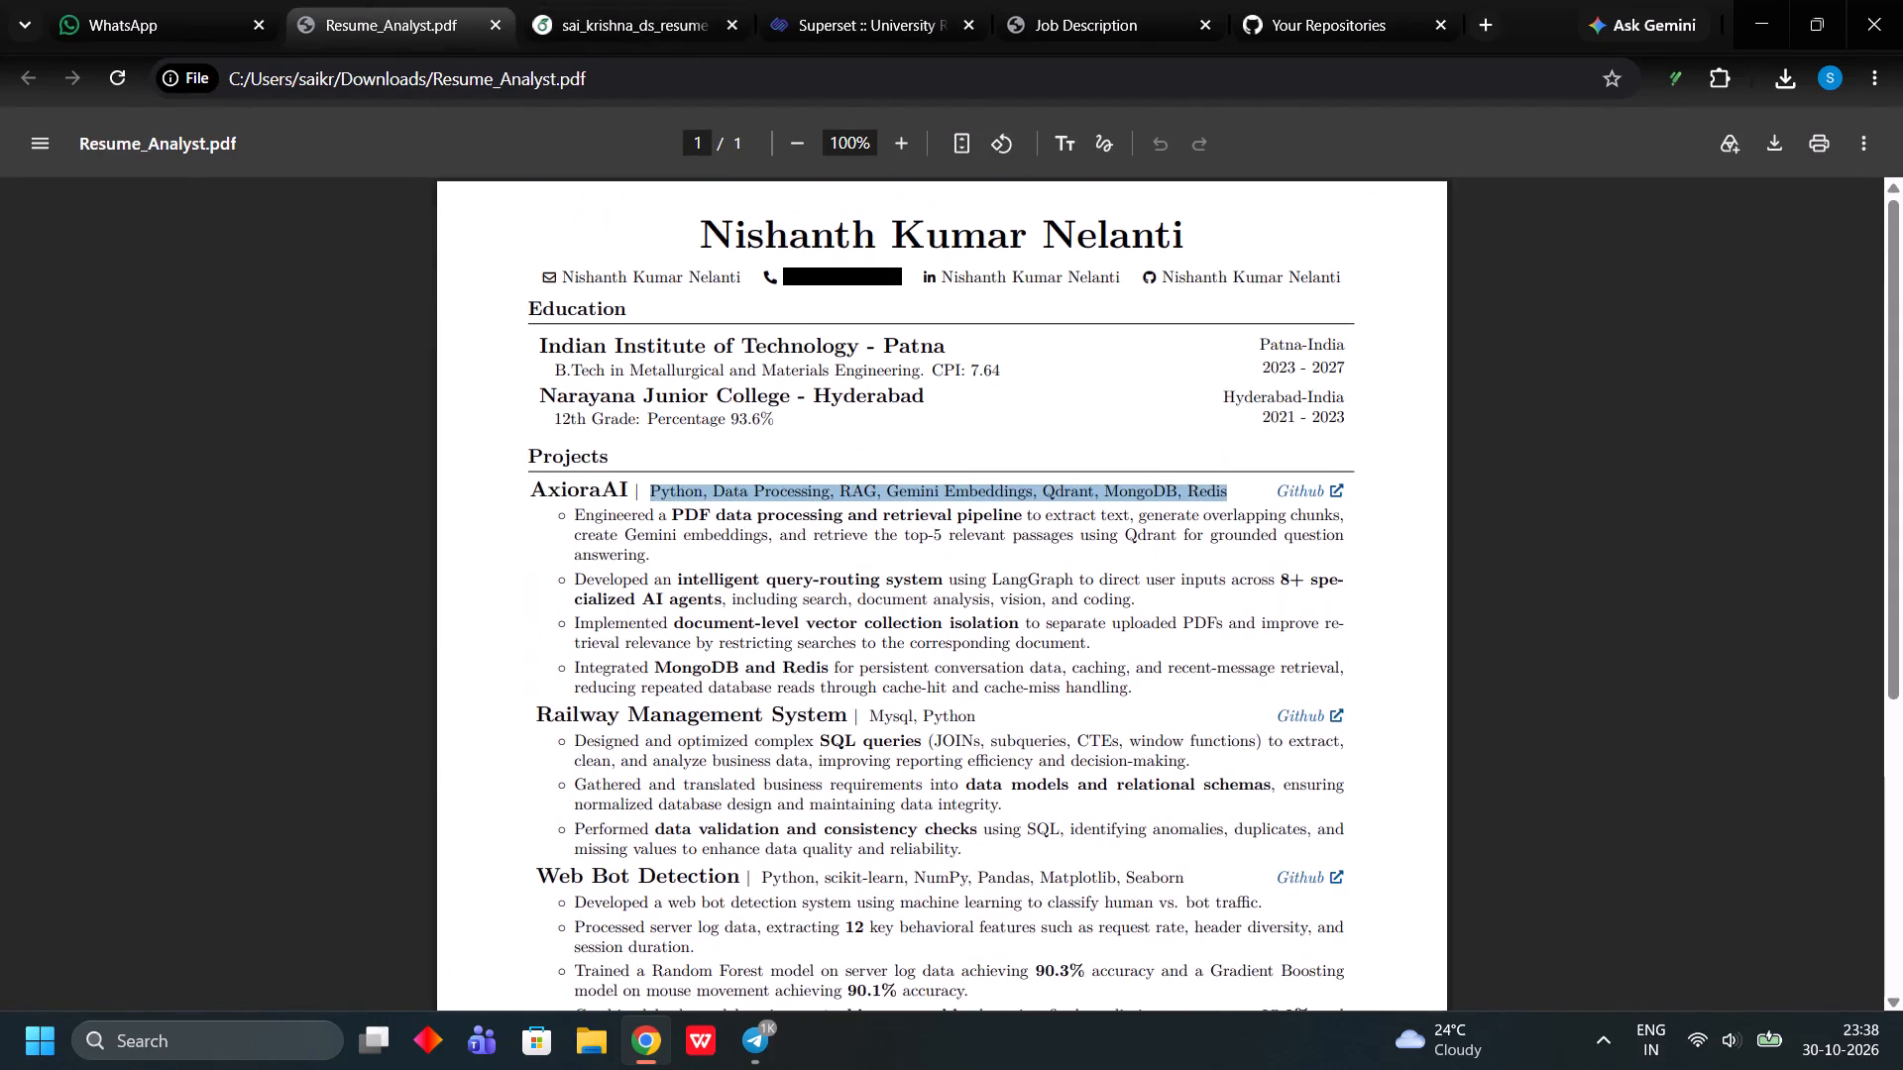
left_click(600, 0)
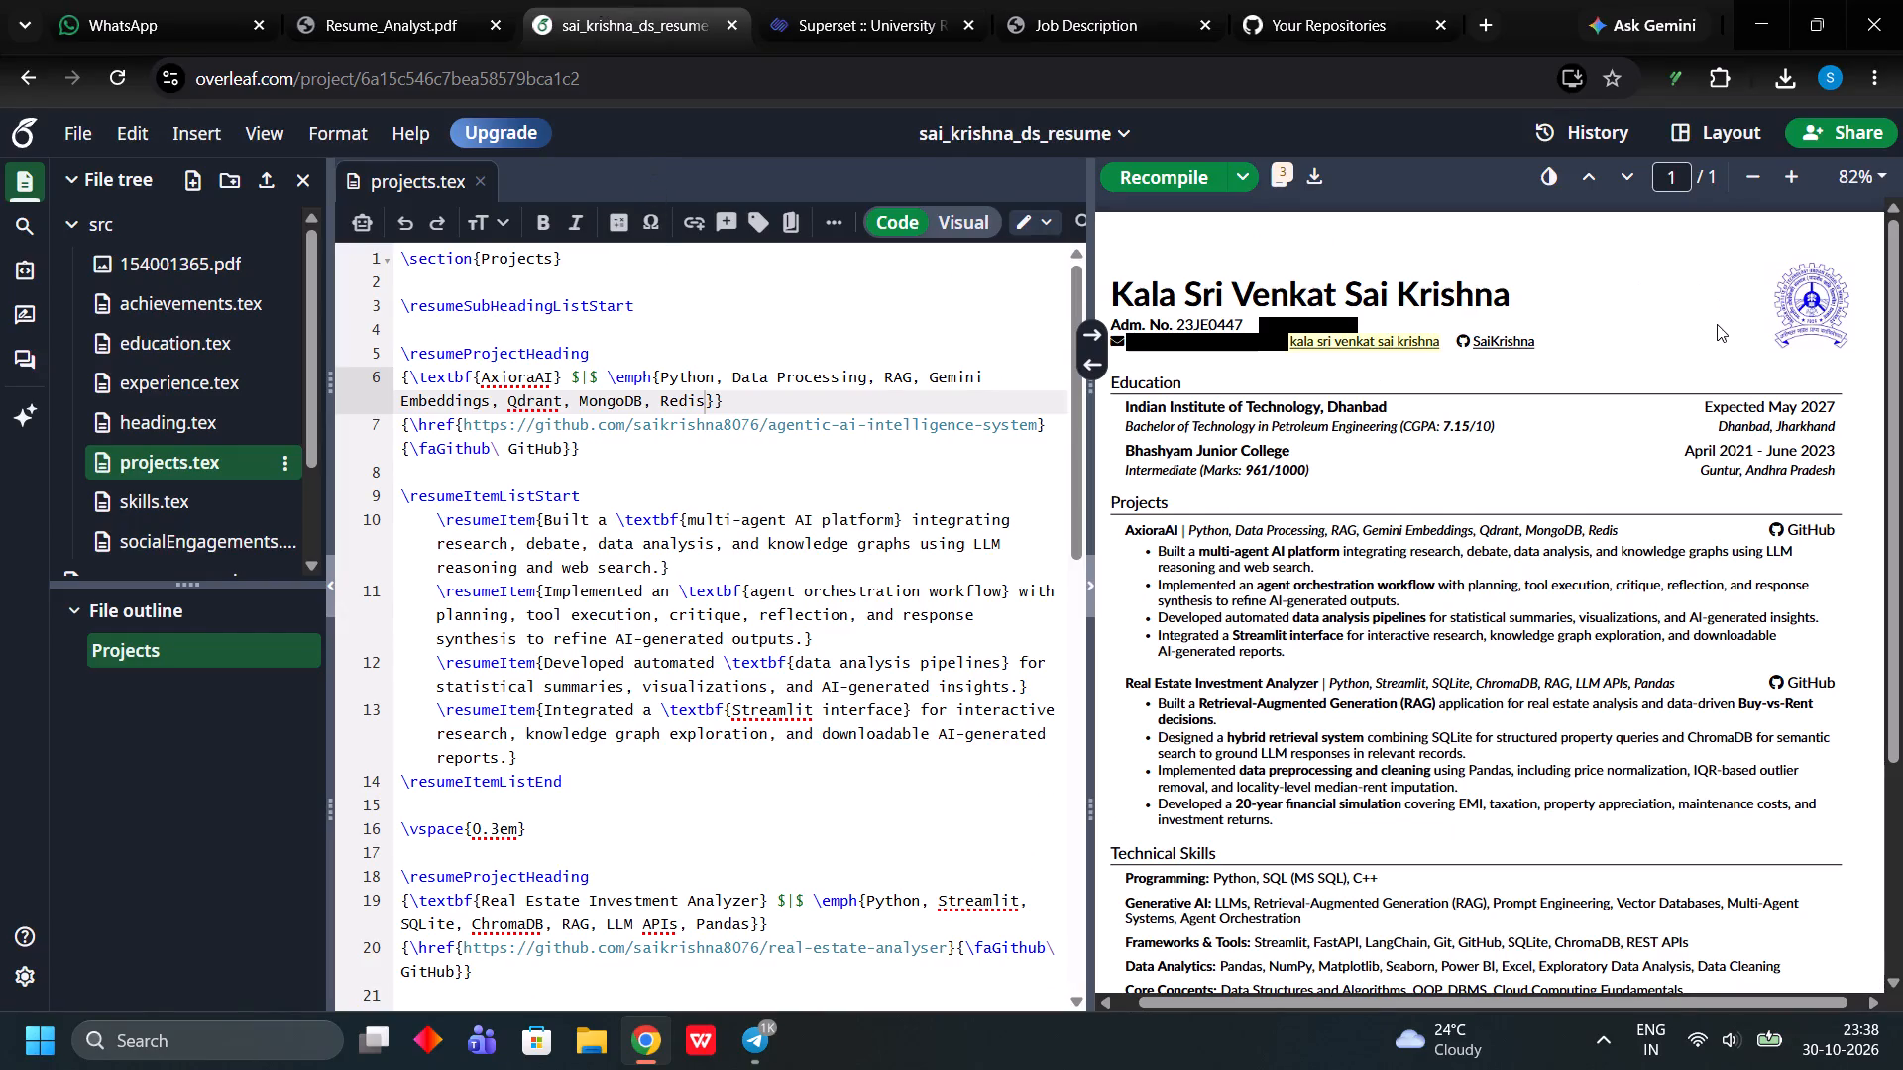
scroll(1687, 359, "down", 4)
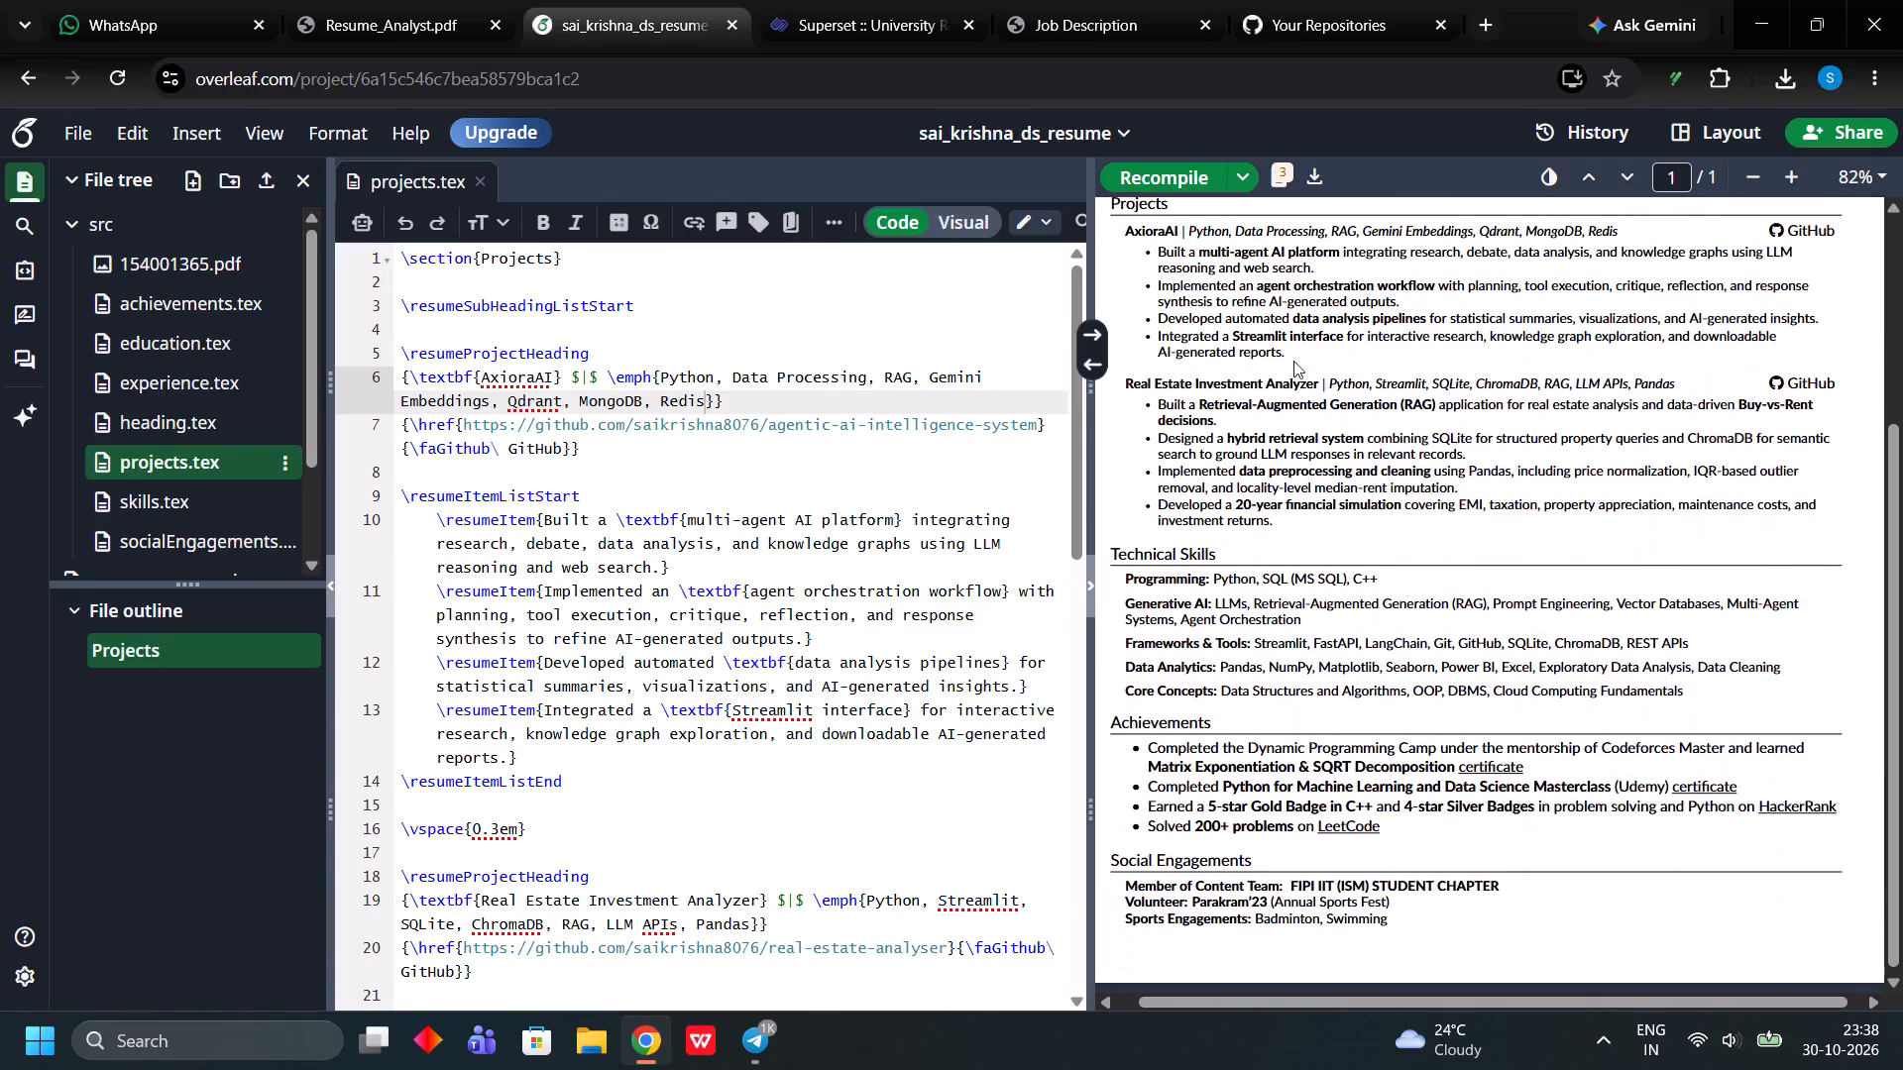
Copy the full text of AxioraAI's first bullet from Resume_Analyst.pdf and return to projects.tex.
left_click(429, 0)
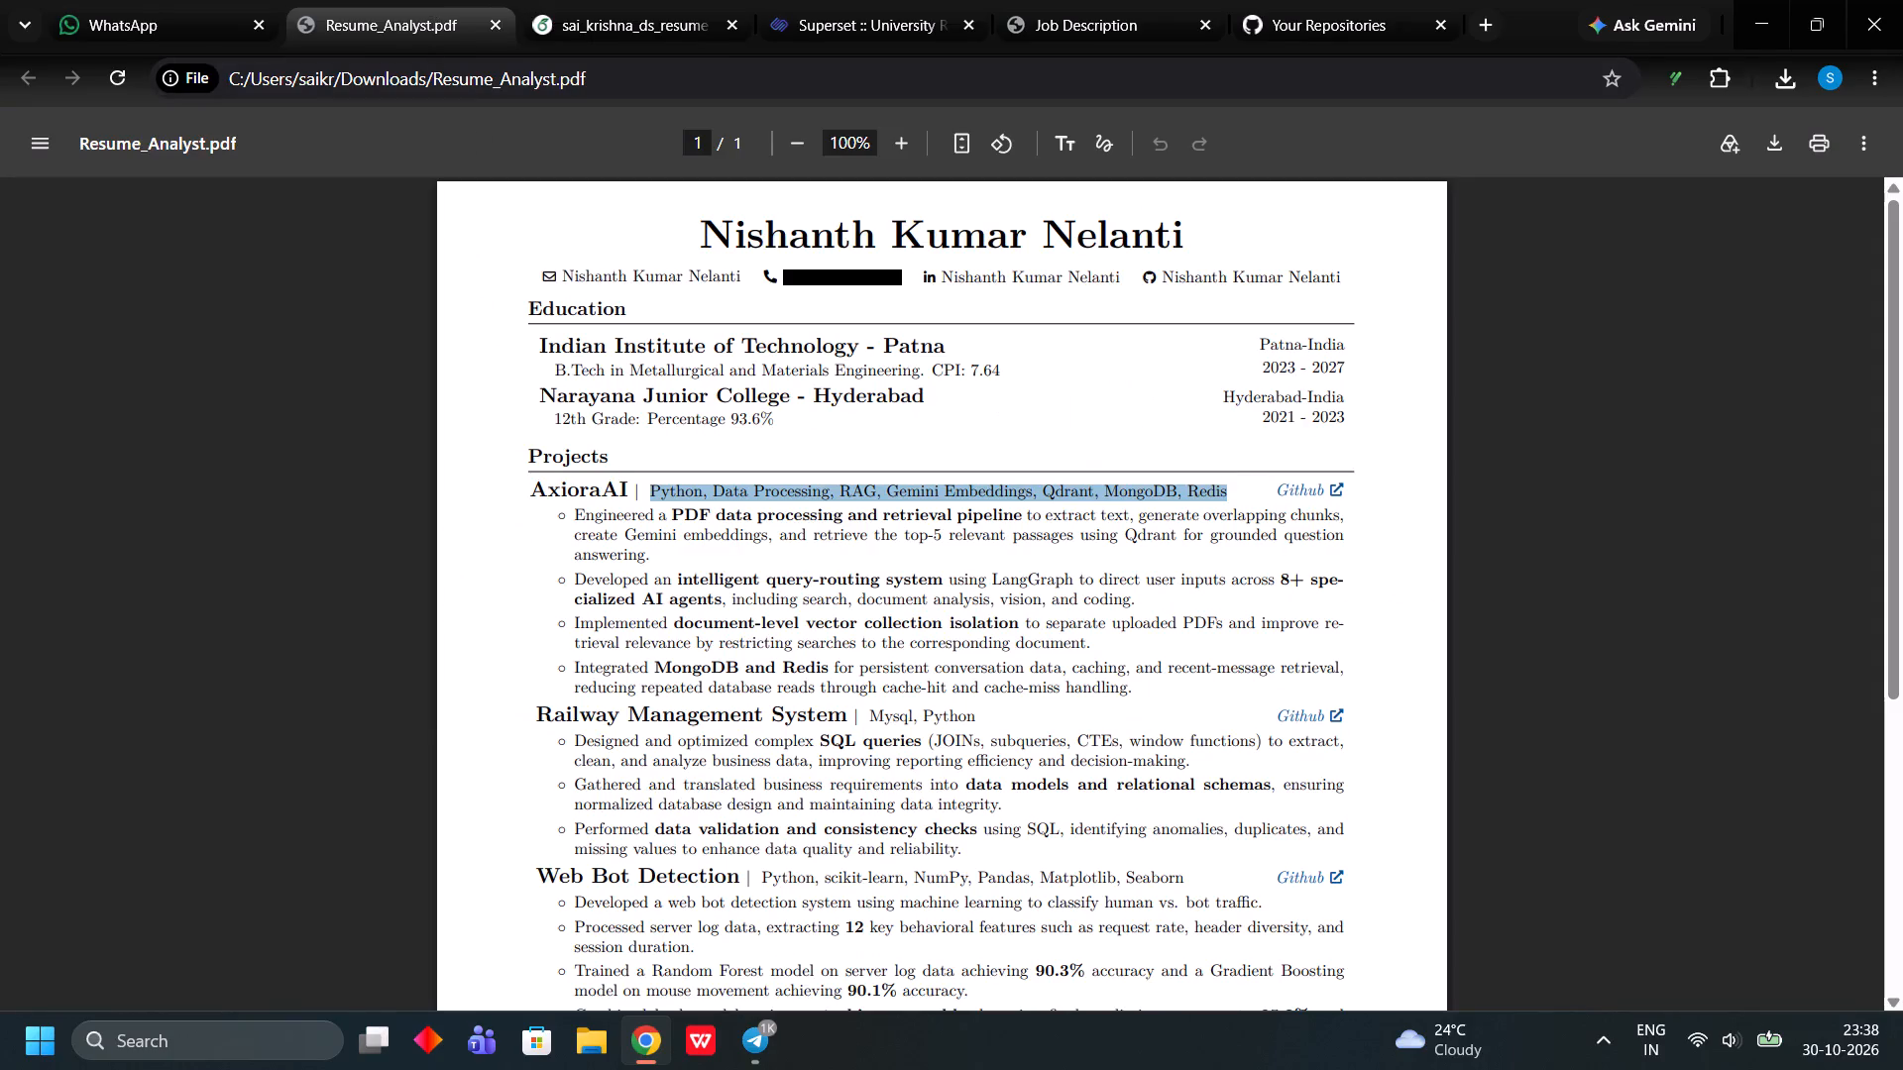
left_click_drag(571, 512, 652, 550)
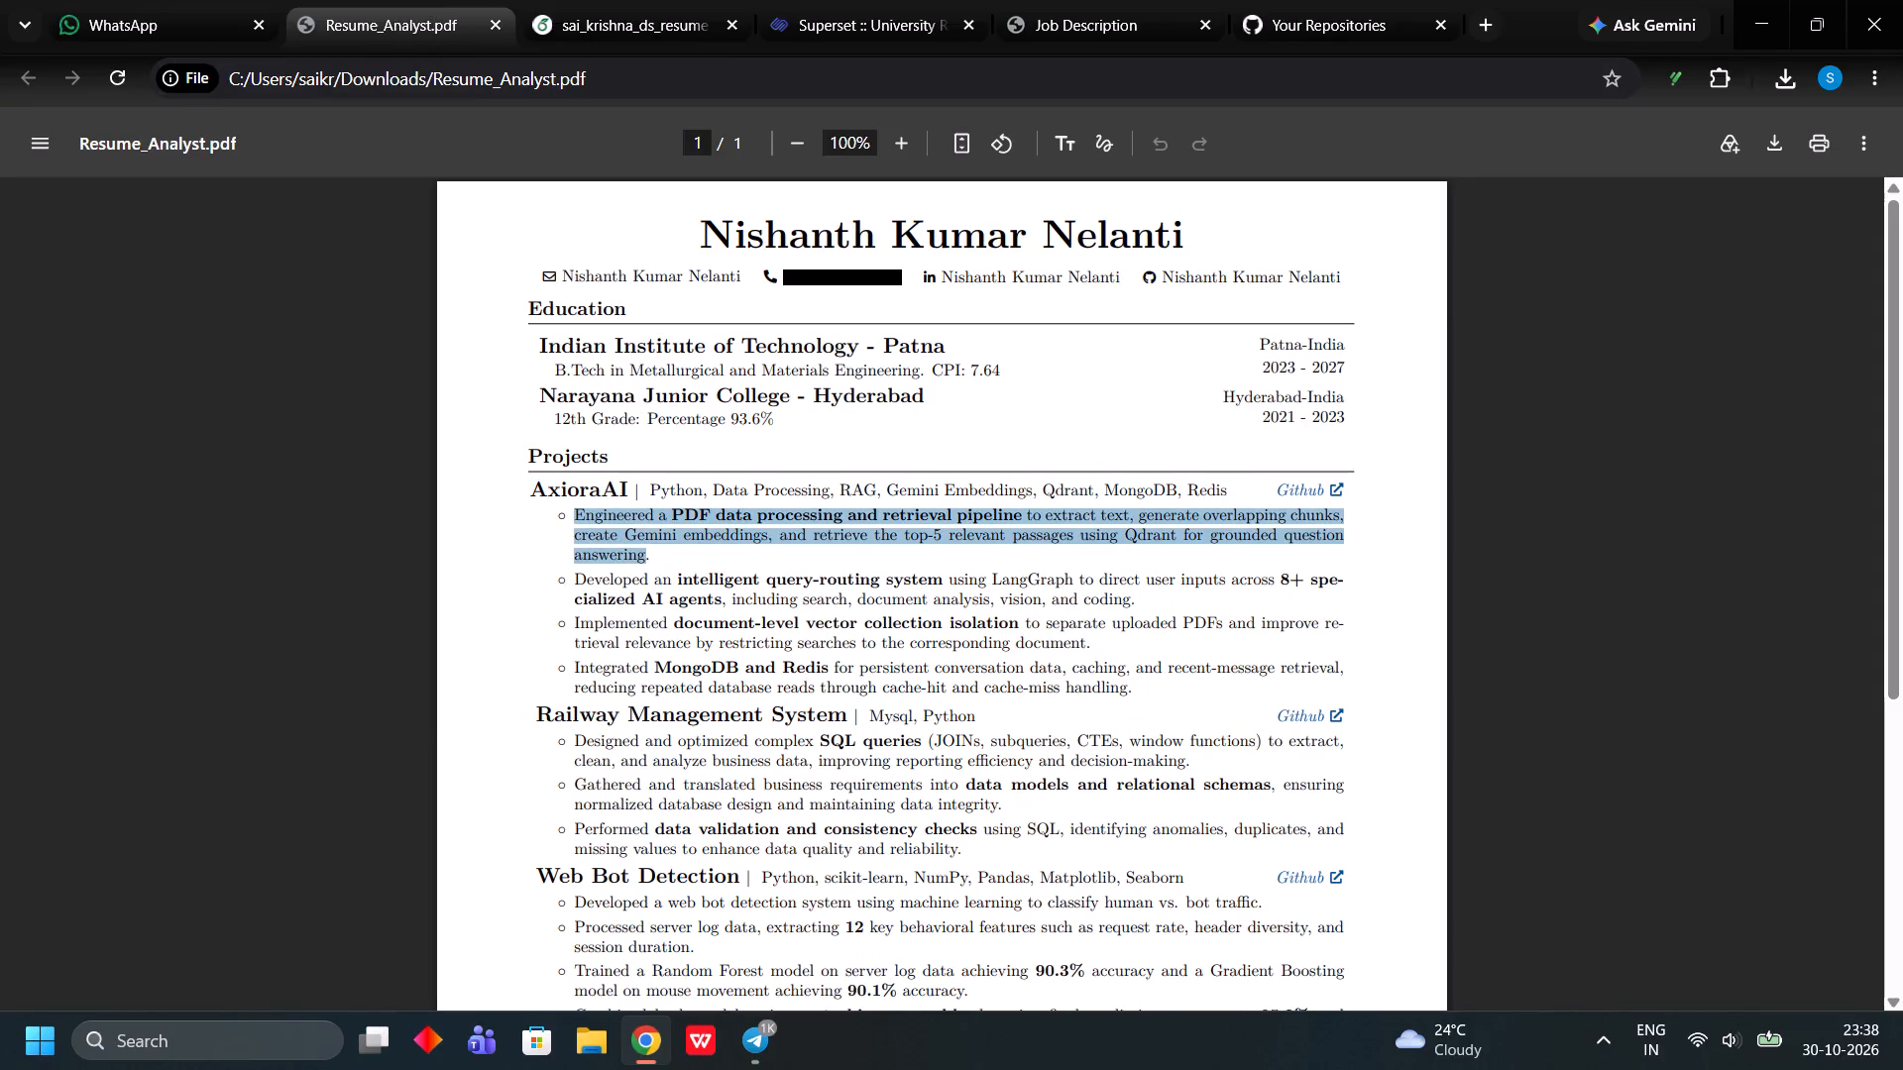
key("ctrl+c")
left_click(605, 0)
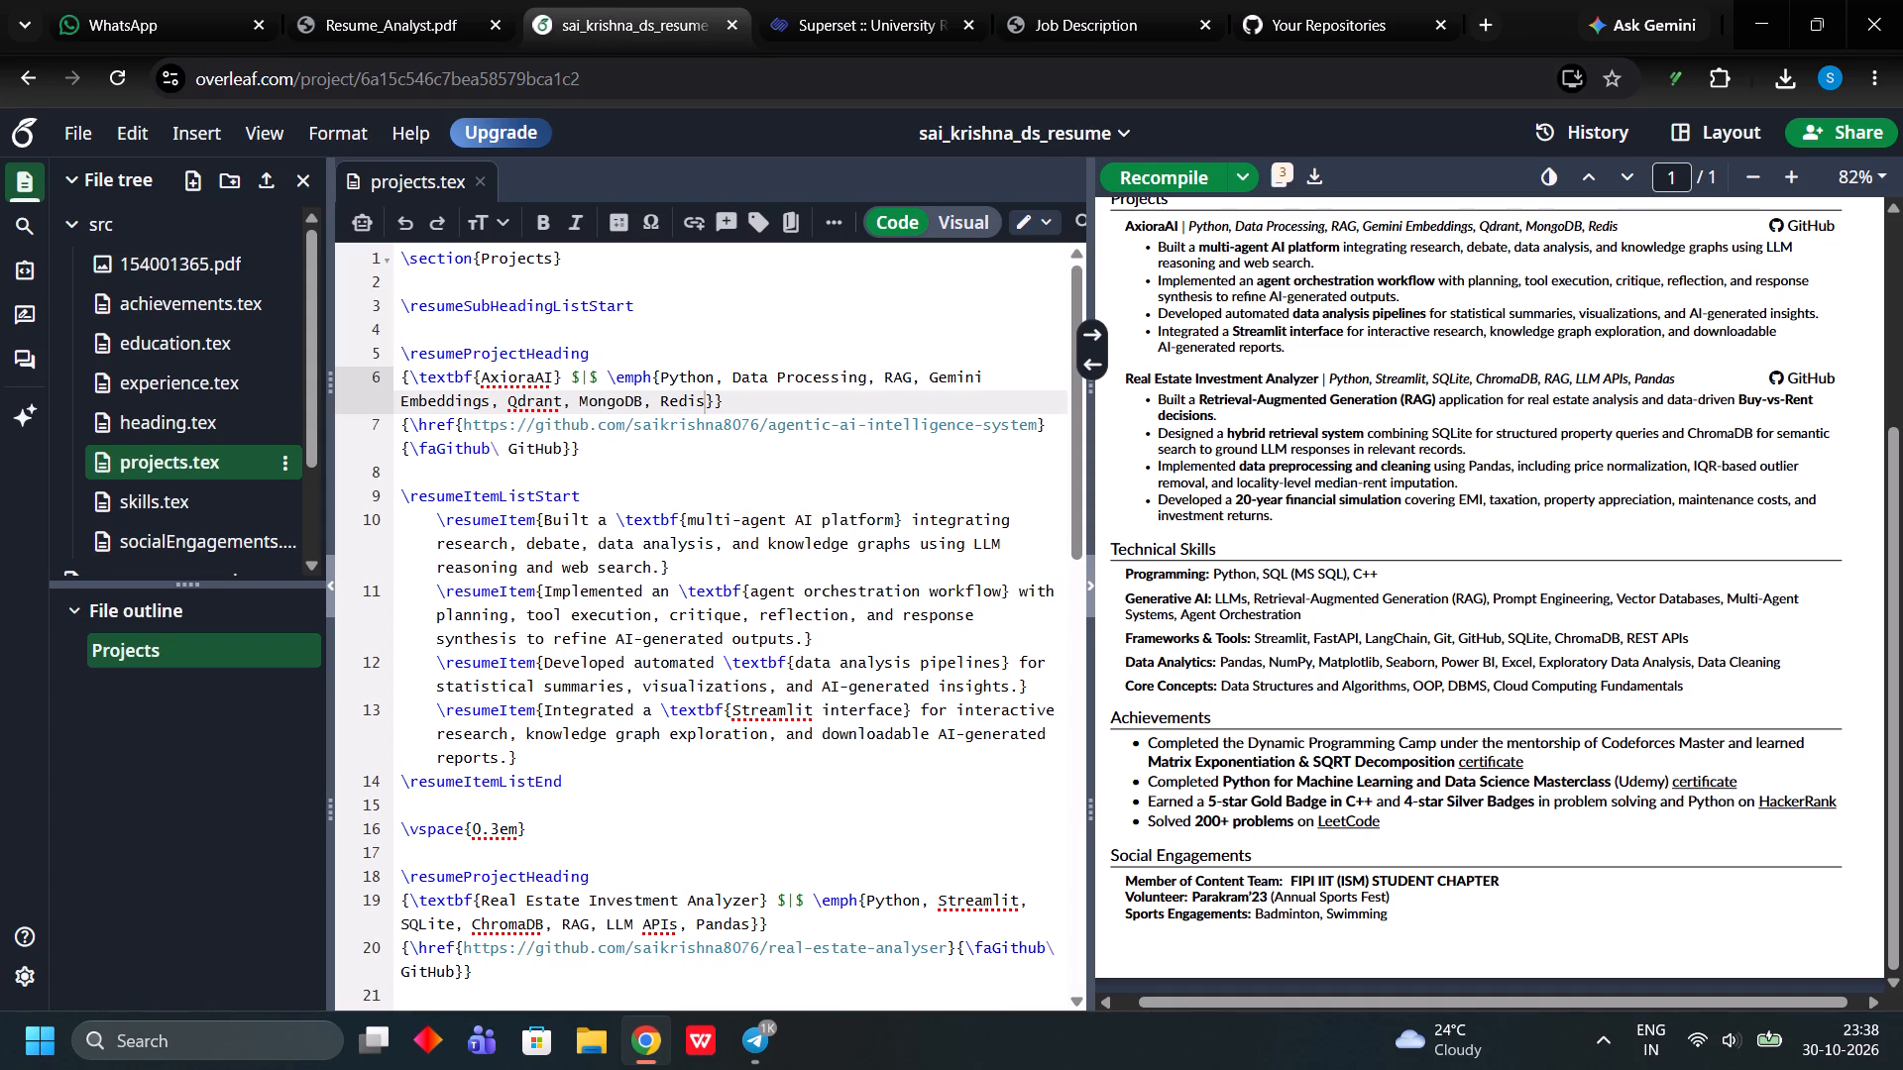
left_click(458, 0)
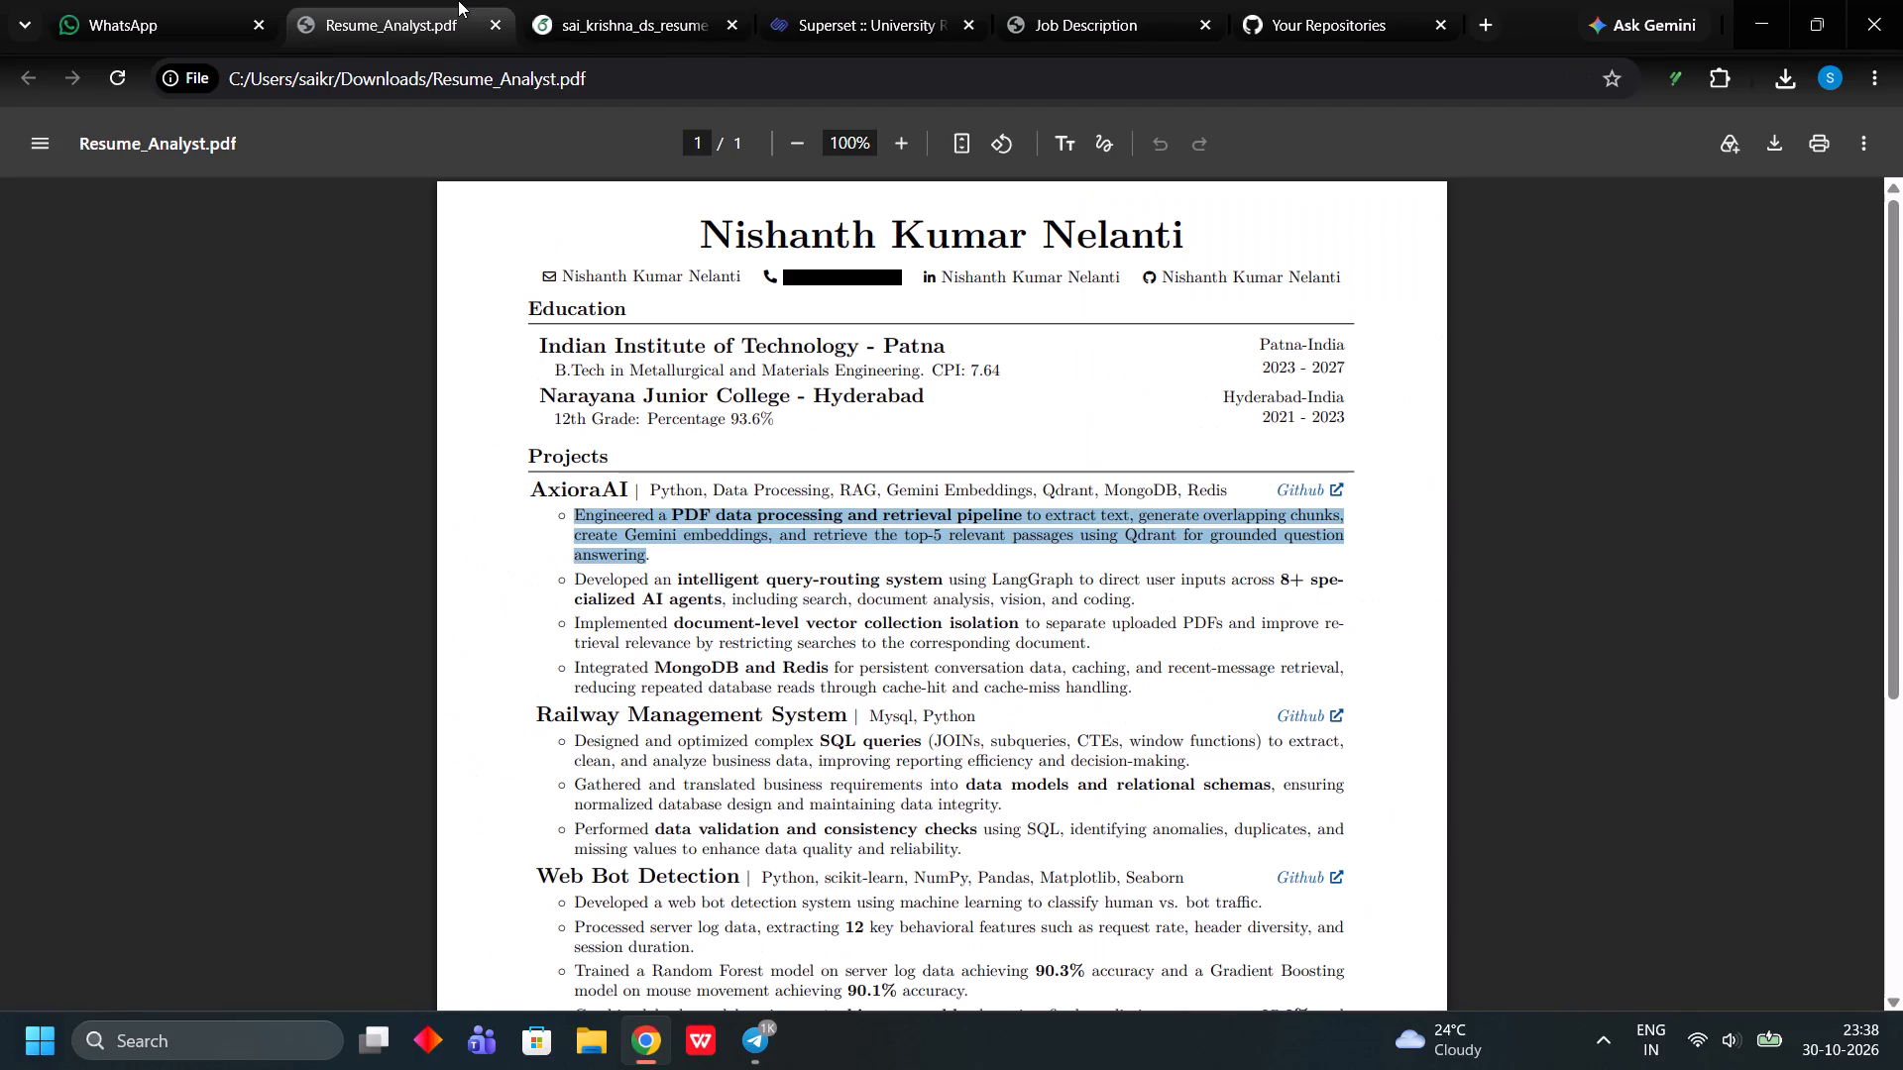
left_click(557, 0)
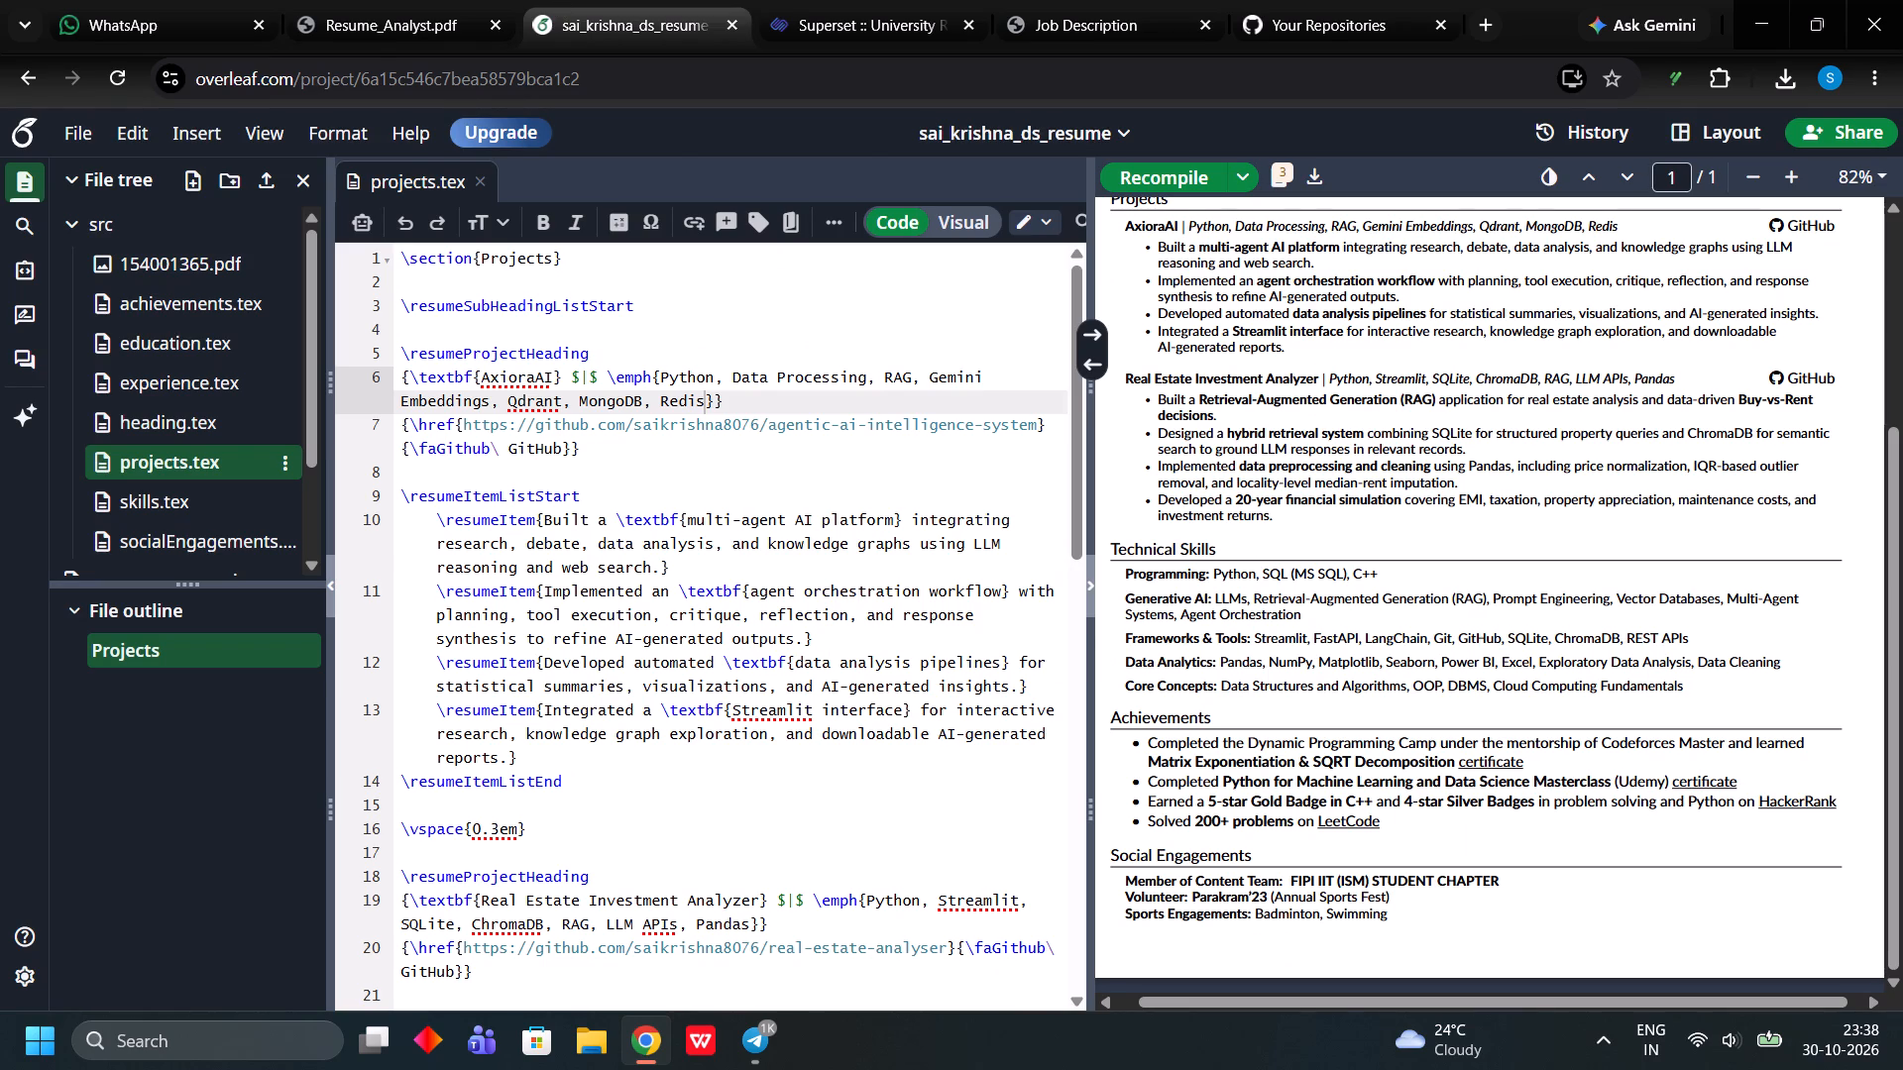
Replace the opening words of AxioraAI's first bullet in projects.tex with "Engineered a" copied from Resume_Analyst.pdf.
left_click(398, 0)
left_click(840, 565)
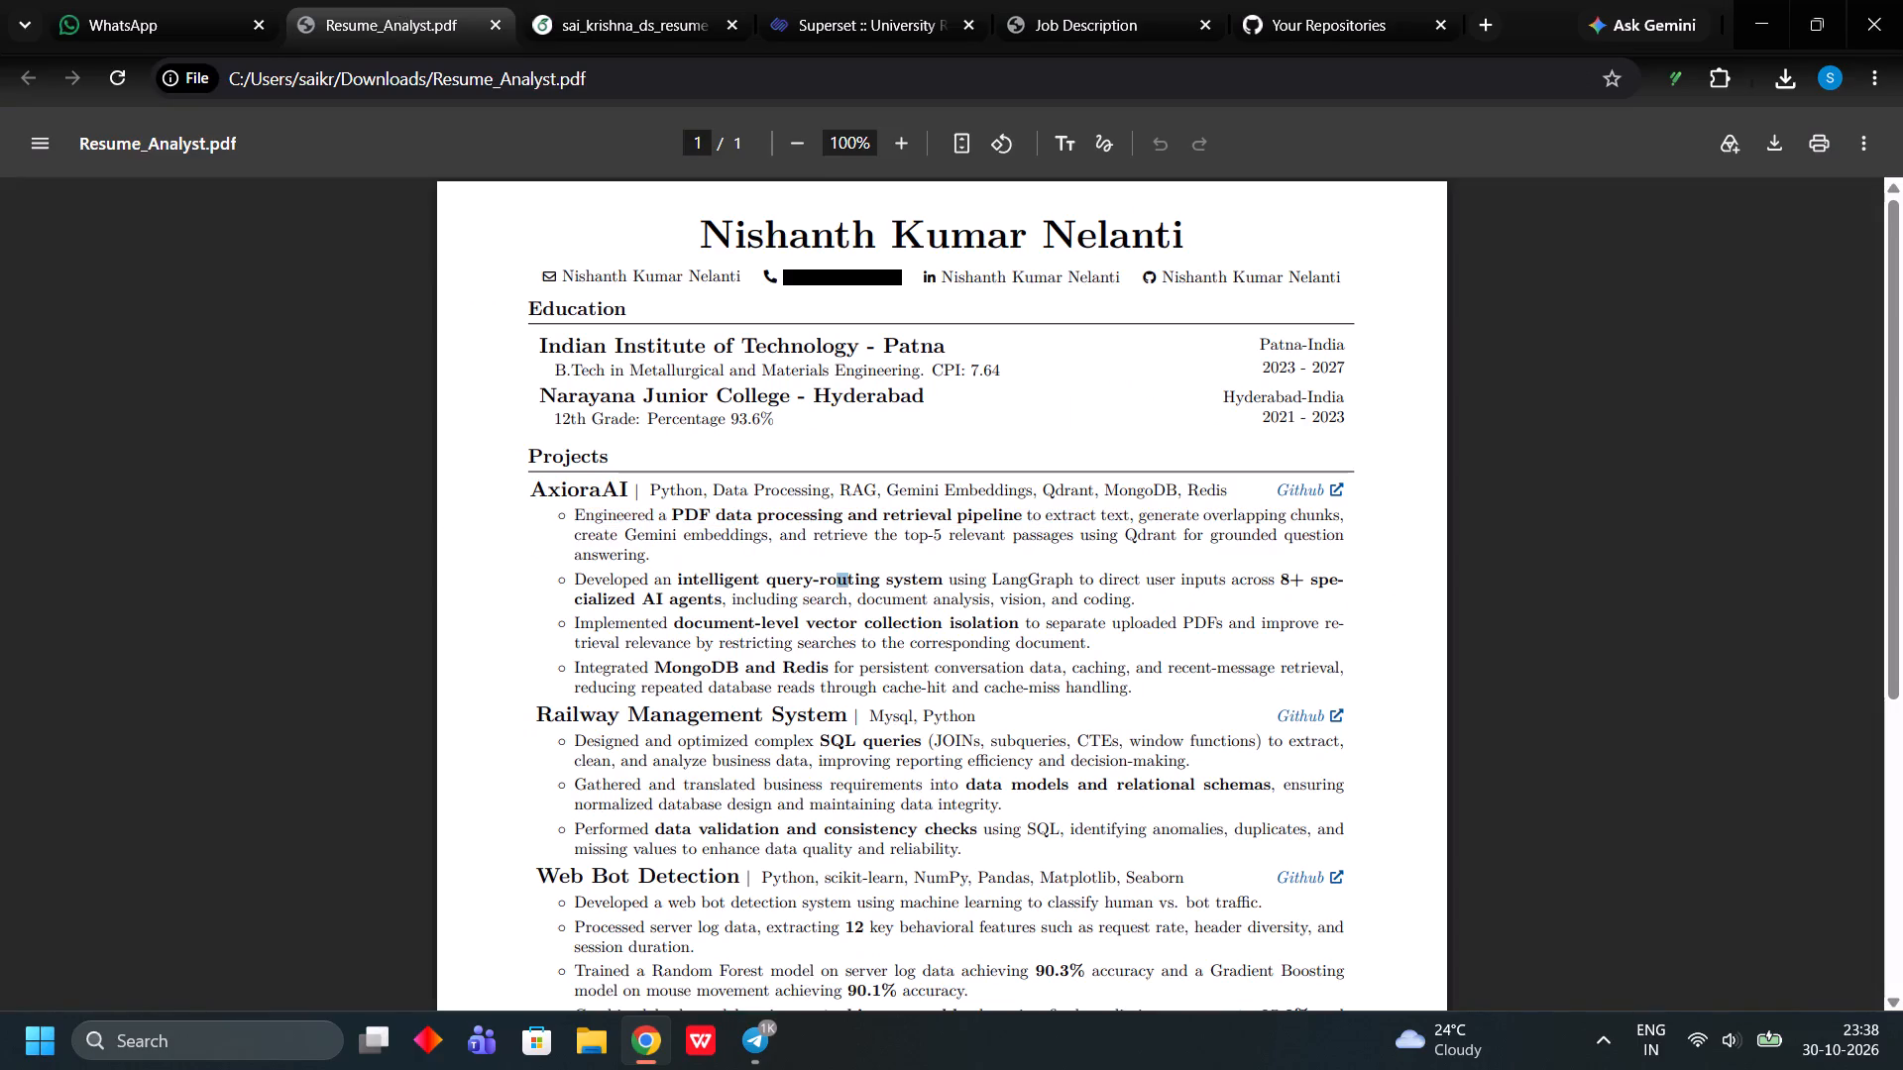
left_click_drag(574, 513, 669, 512)
key("ctrl+c")
left_click(642, 24)
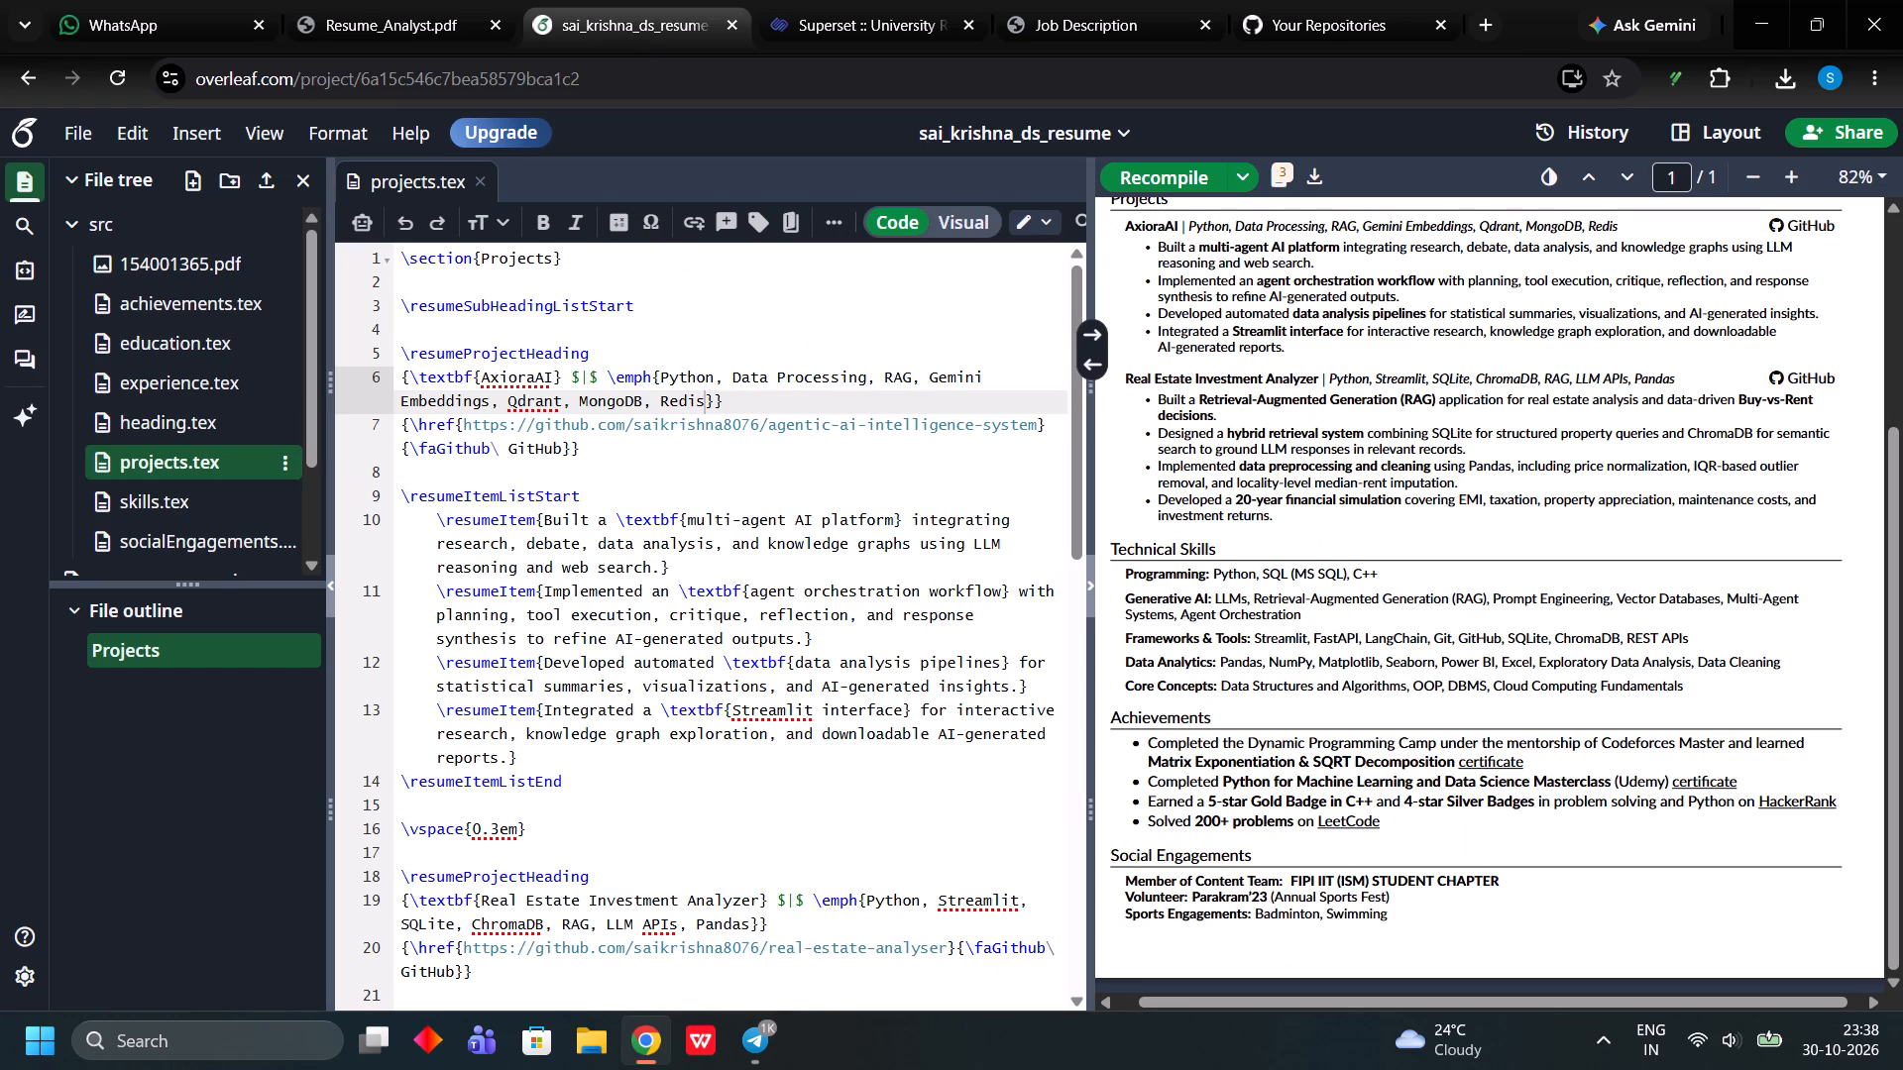
left_click_drag(542, 518, 612, 515)
key("ctrl+v")
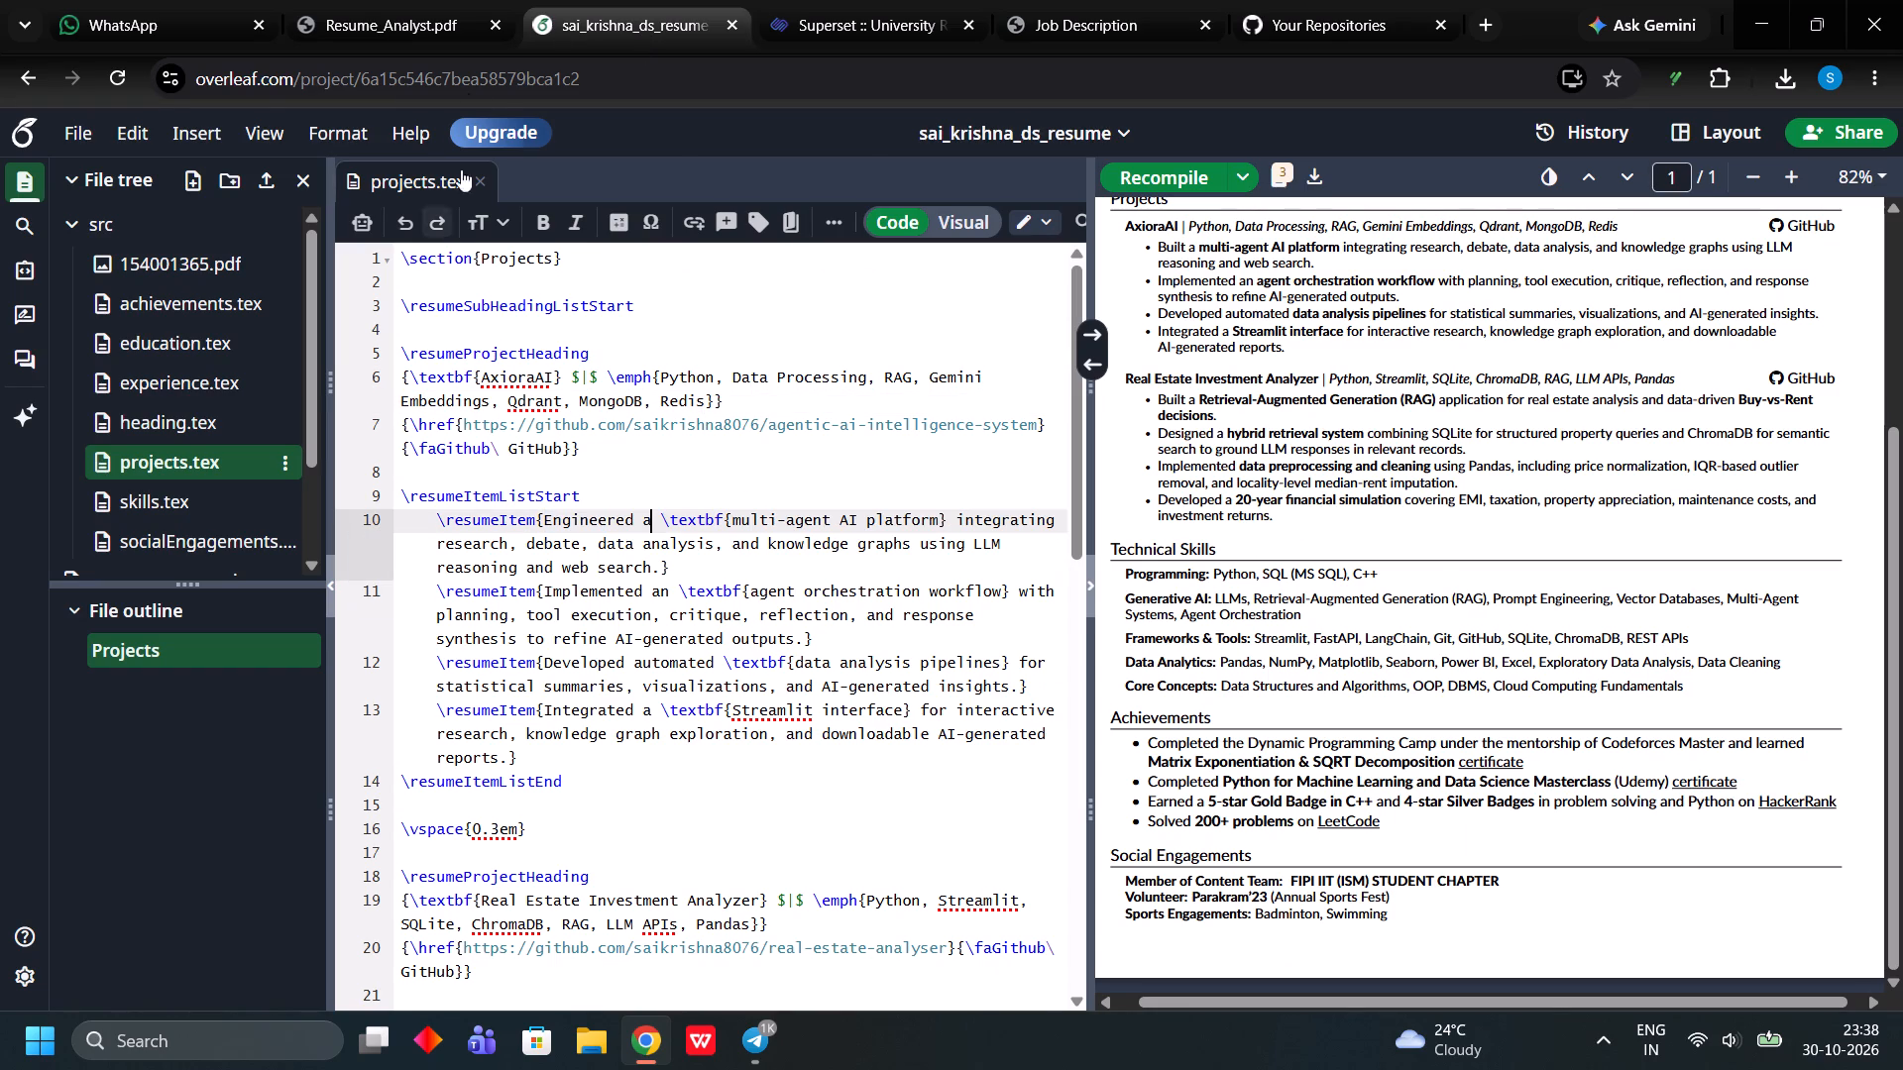
Replace the bold phrase in AxioraAI's first bullet with "PDF data processing and retrieval pipeline" copied from Resume_Analyst.pdf.
left_click(400, 0)
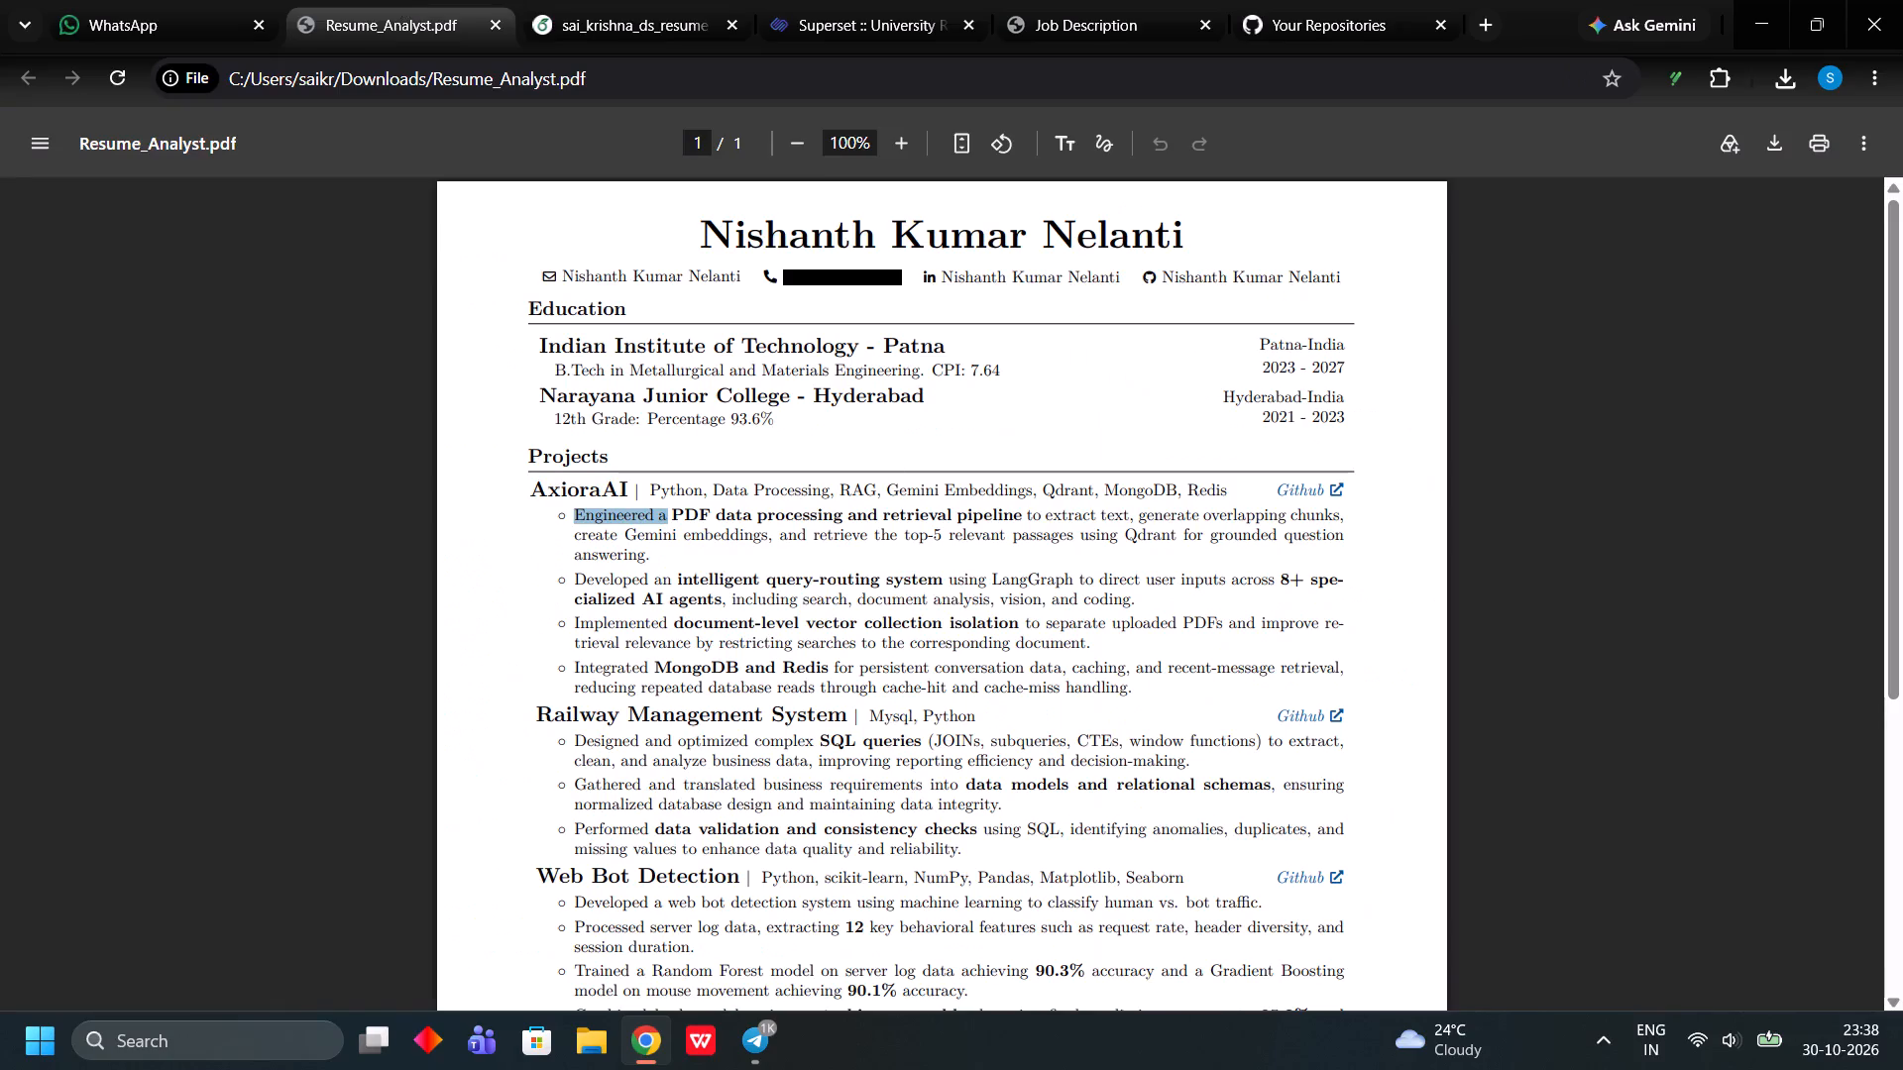
left_click_drag(677, 510, 1006, 516)
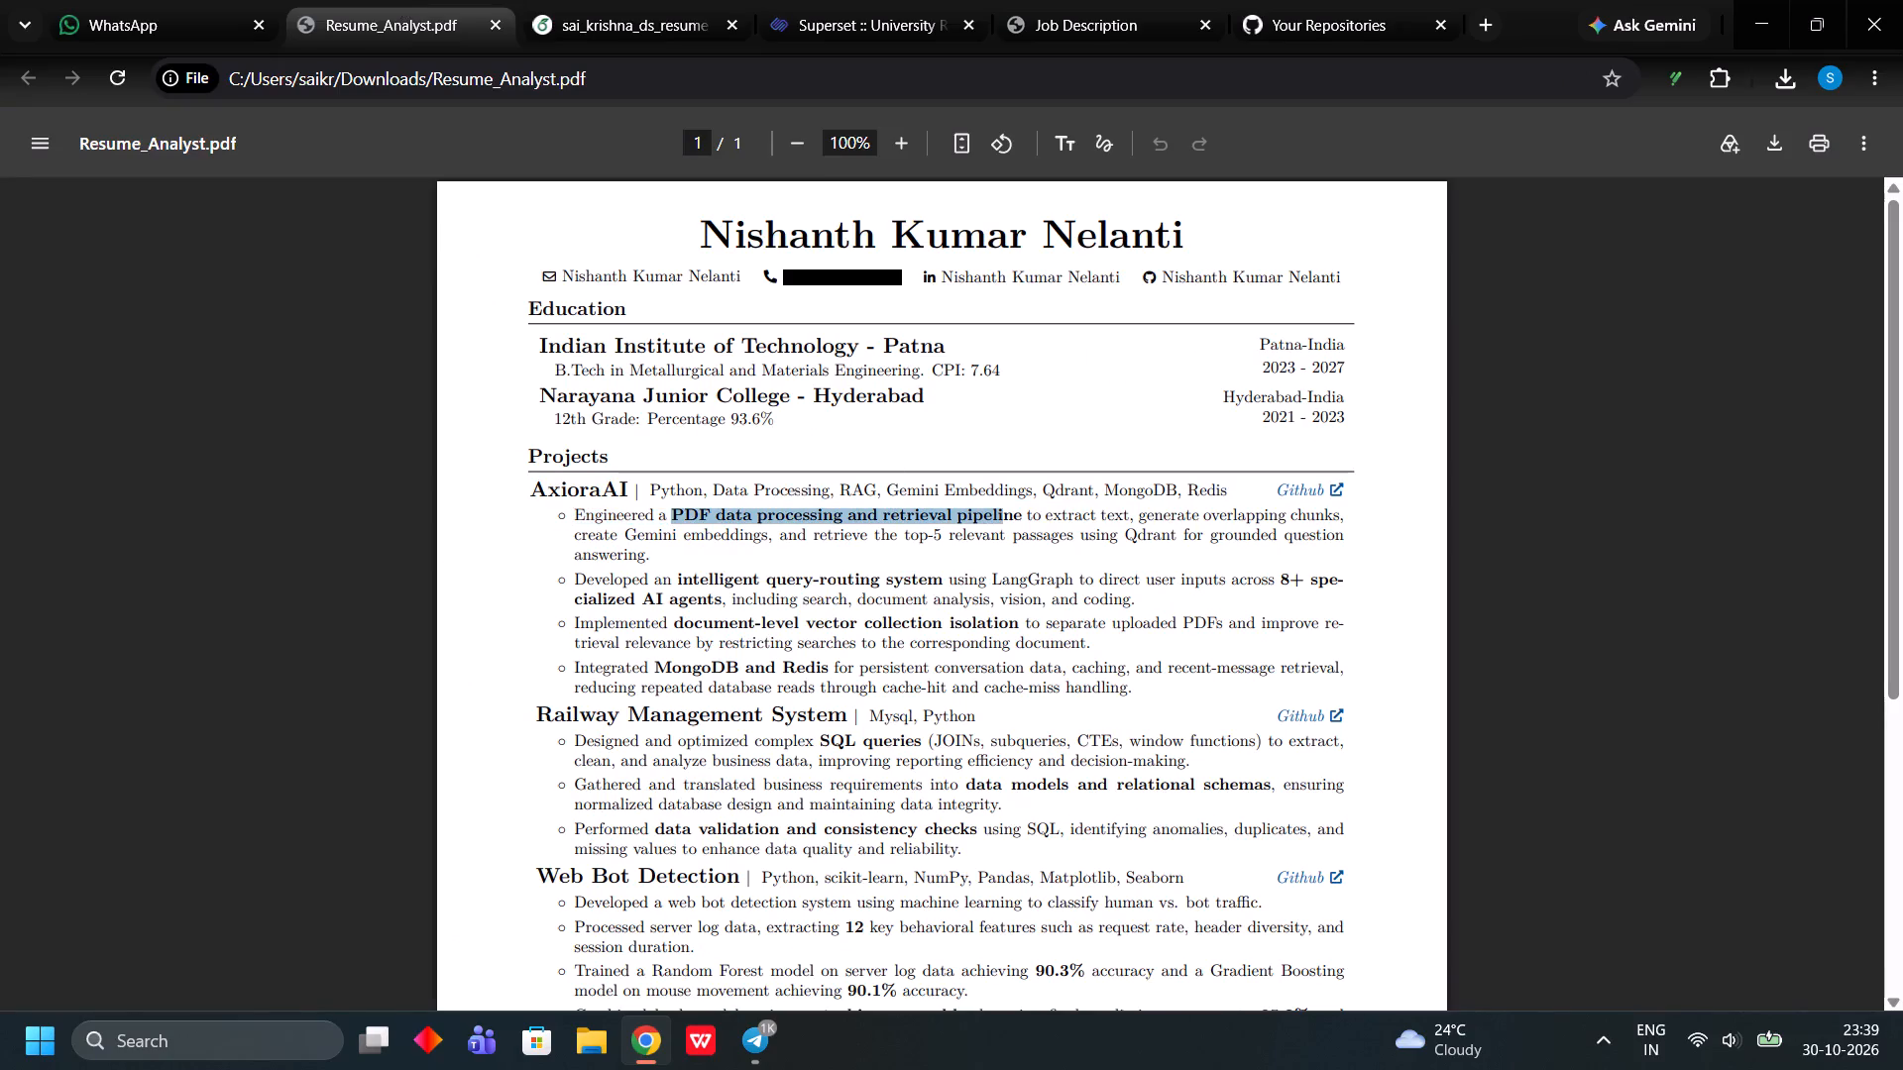
left_click_drag(1006, 516, 1021, 516)
key("ctrl+c")
left_click(616, 0)
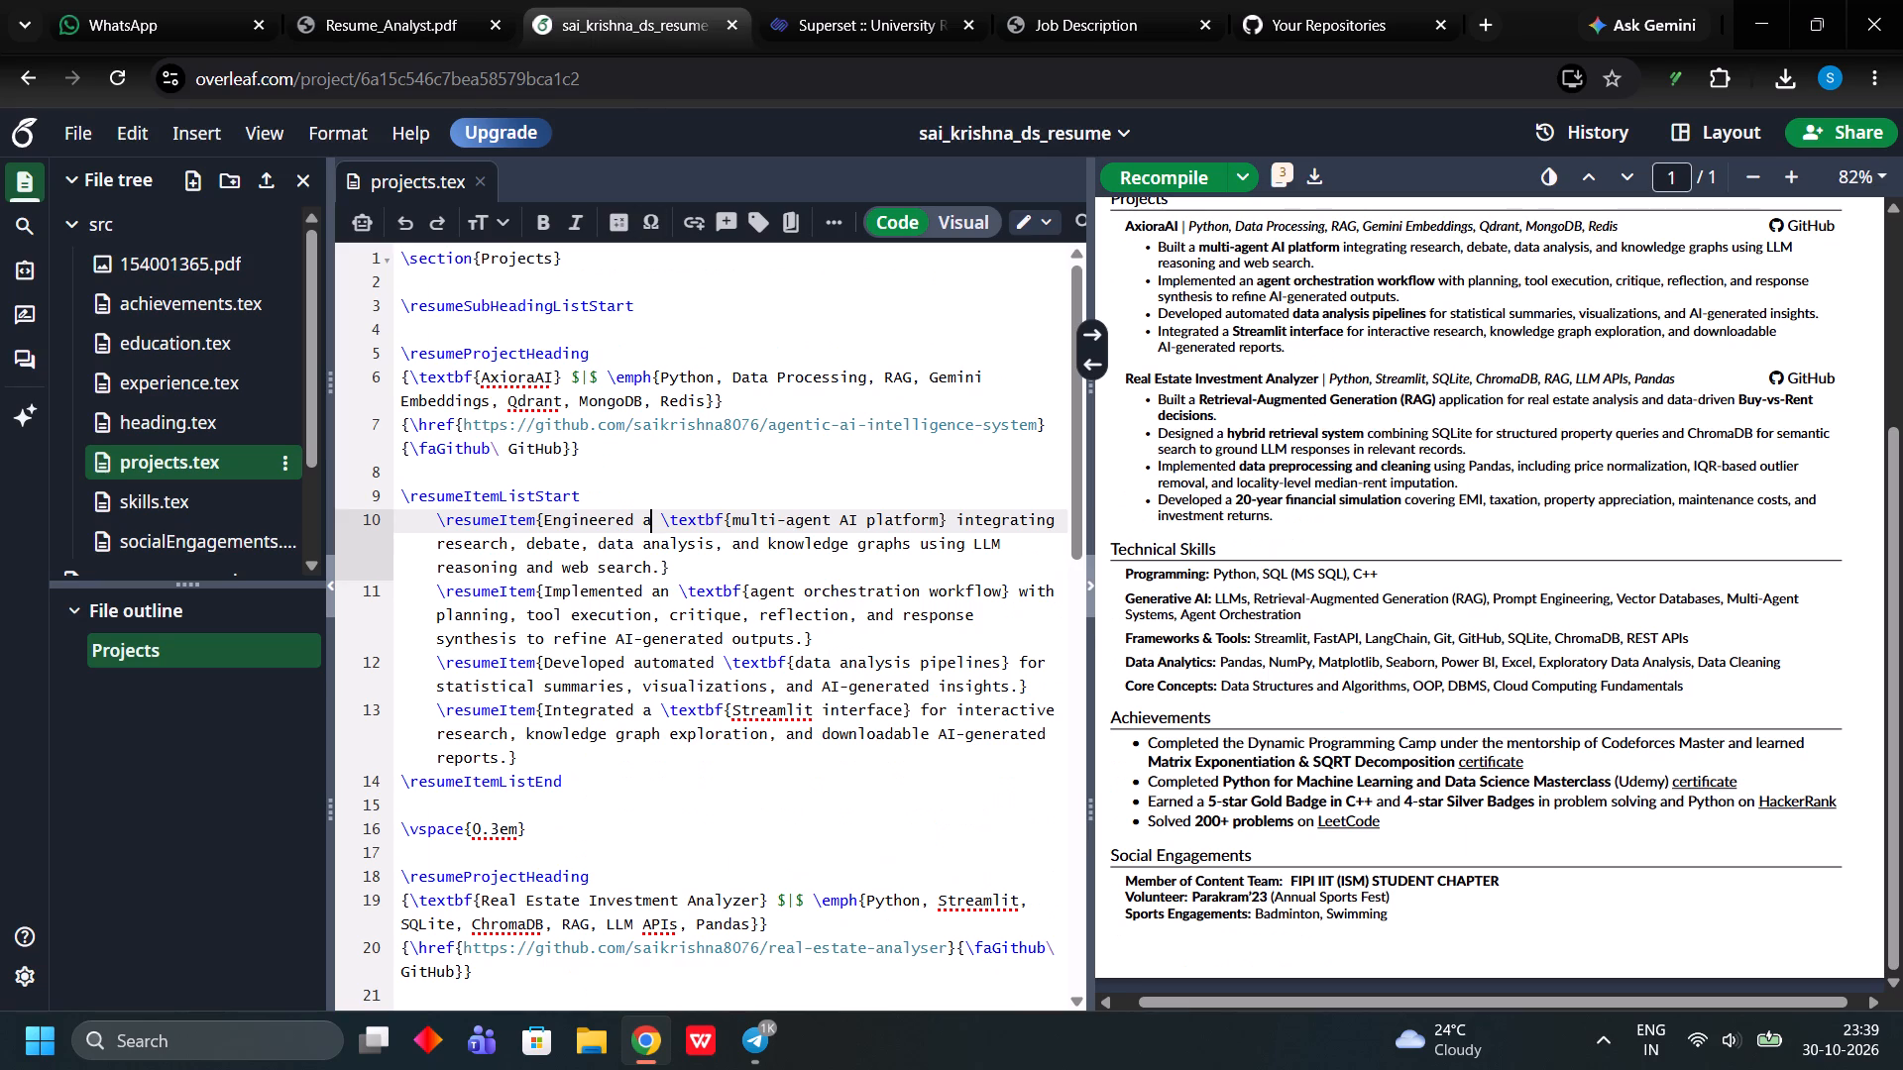
triple_click(854, 513)
left_click(854, 513)
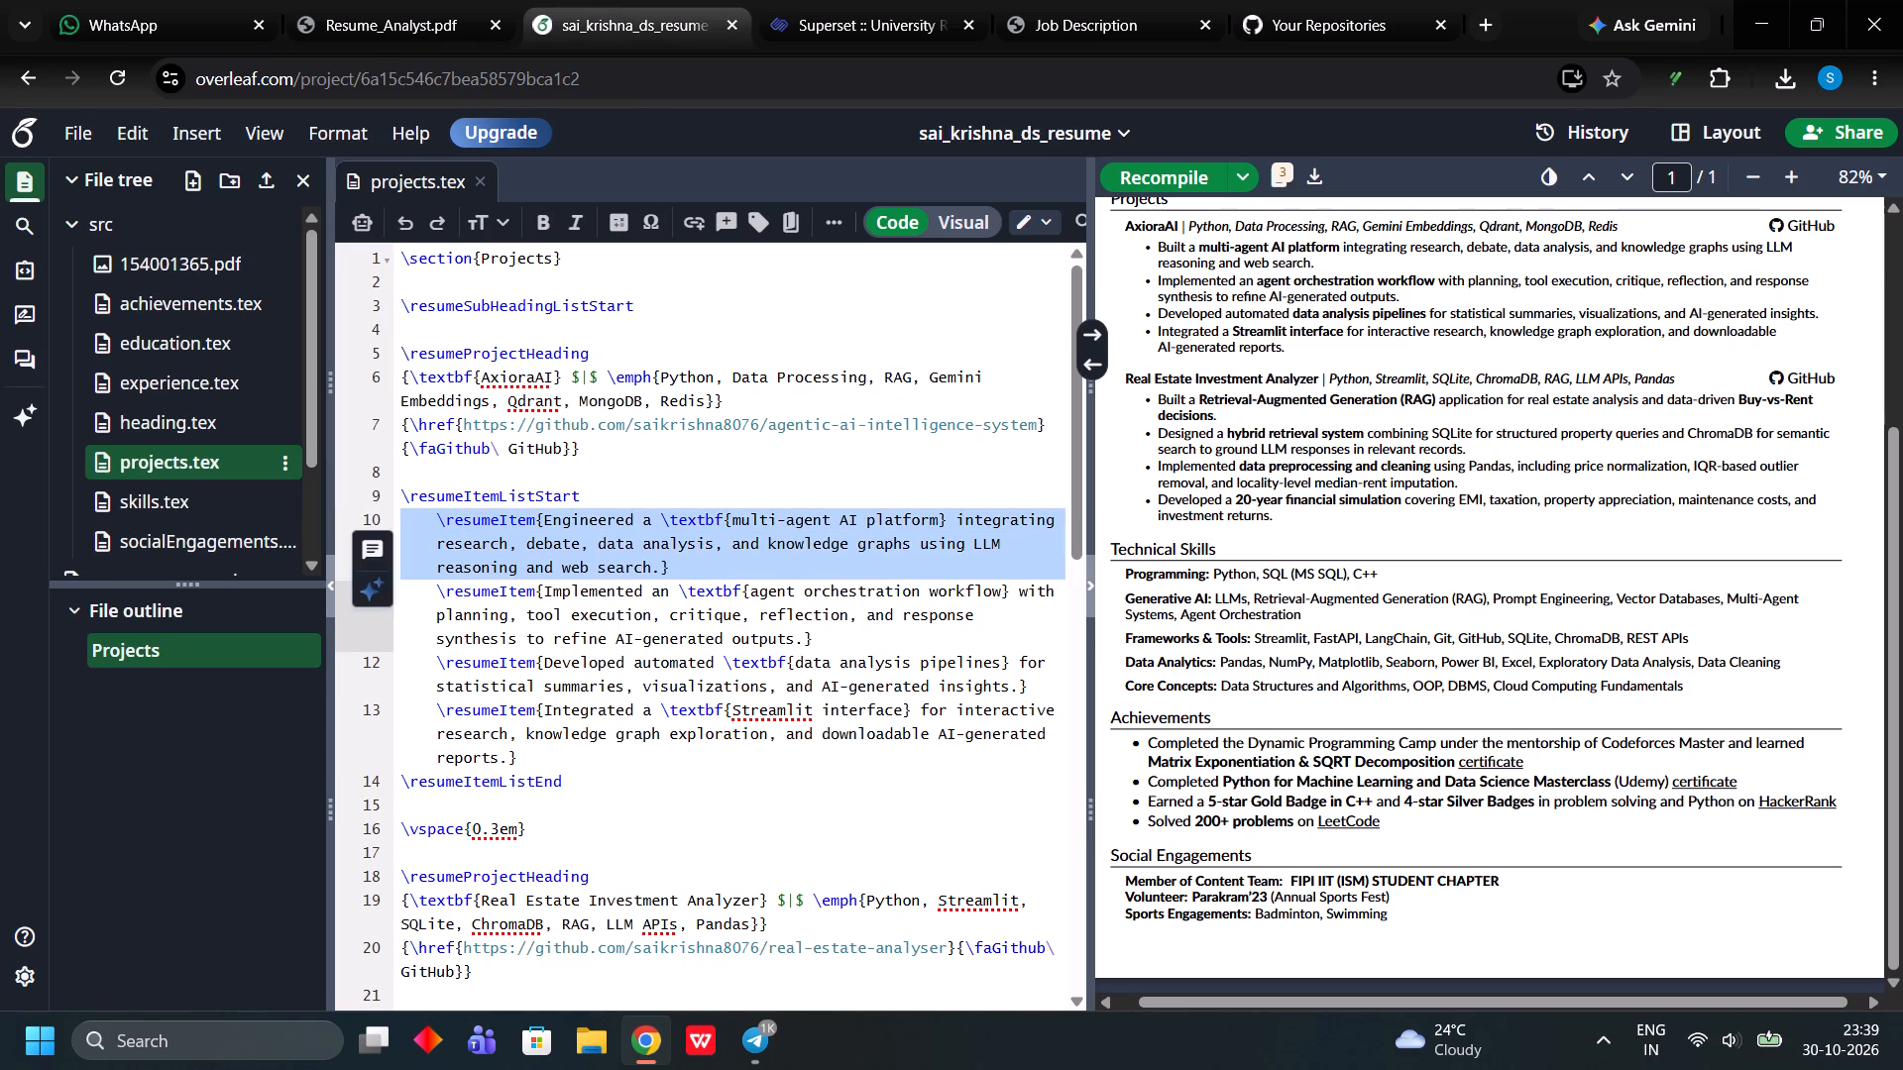
left_click(760, 516)
left_click_drag(733, 520, 935, 509)
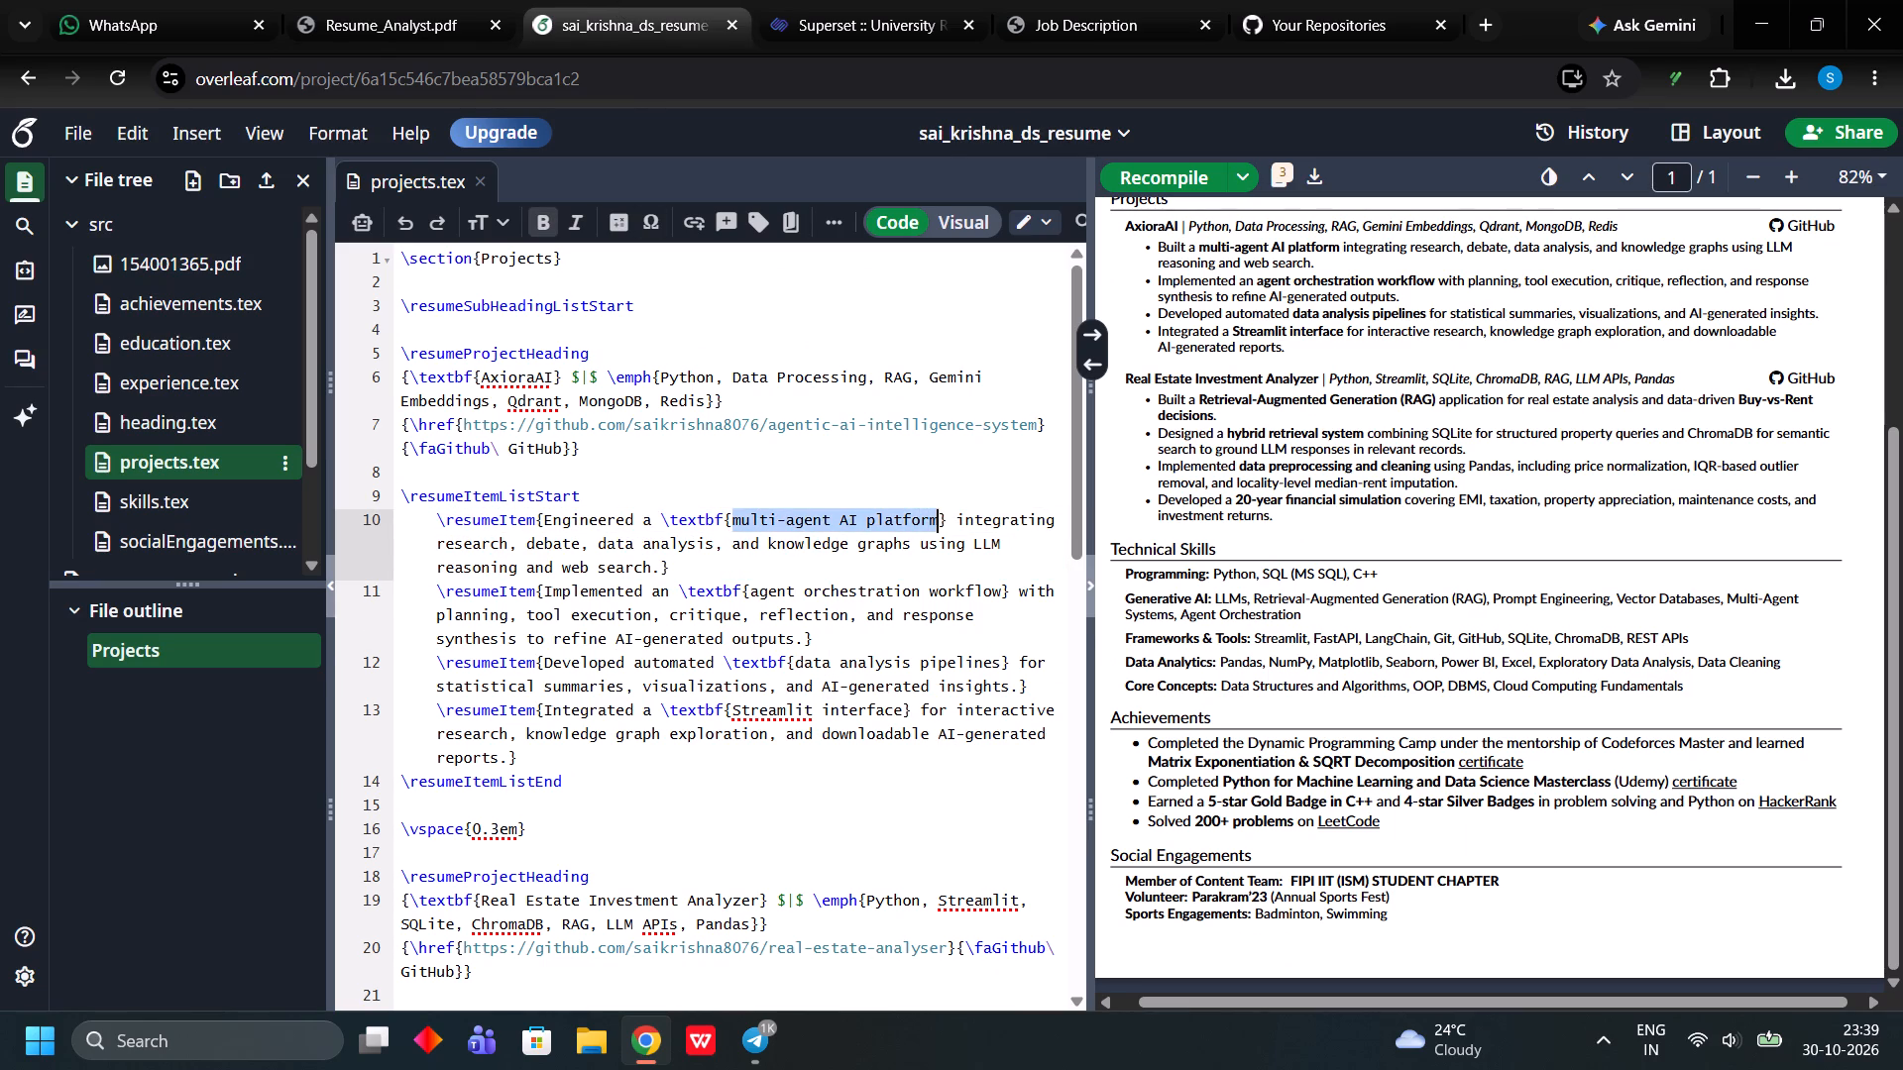
left_click_drag(935, 509, 938, 509)
key("ctrl+v")
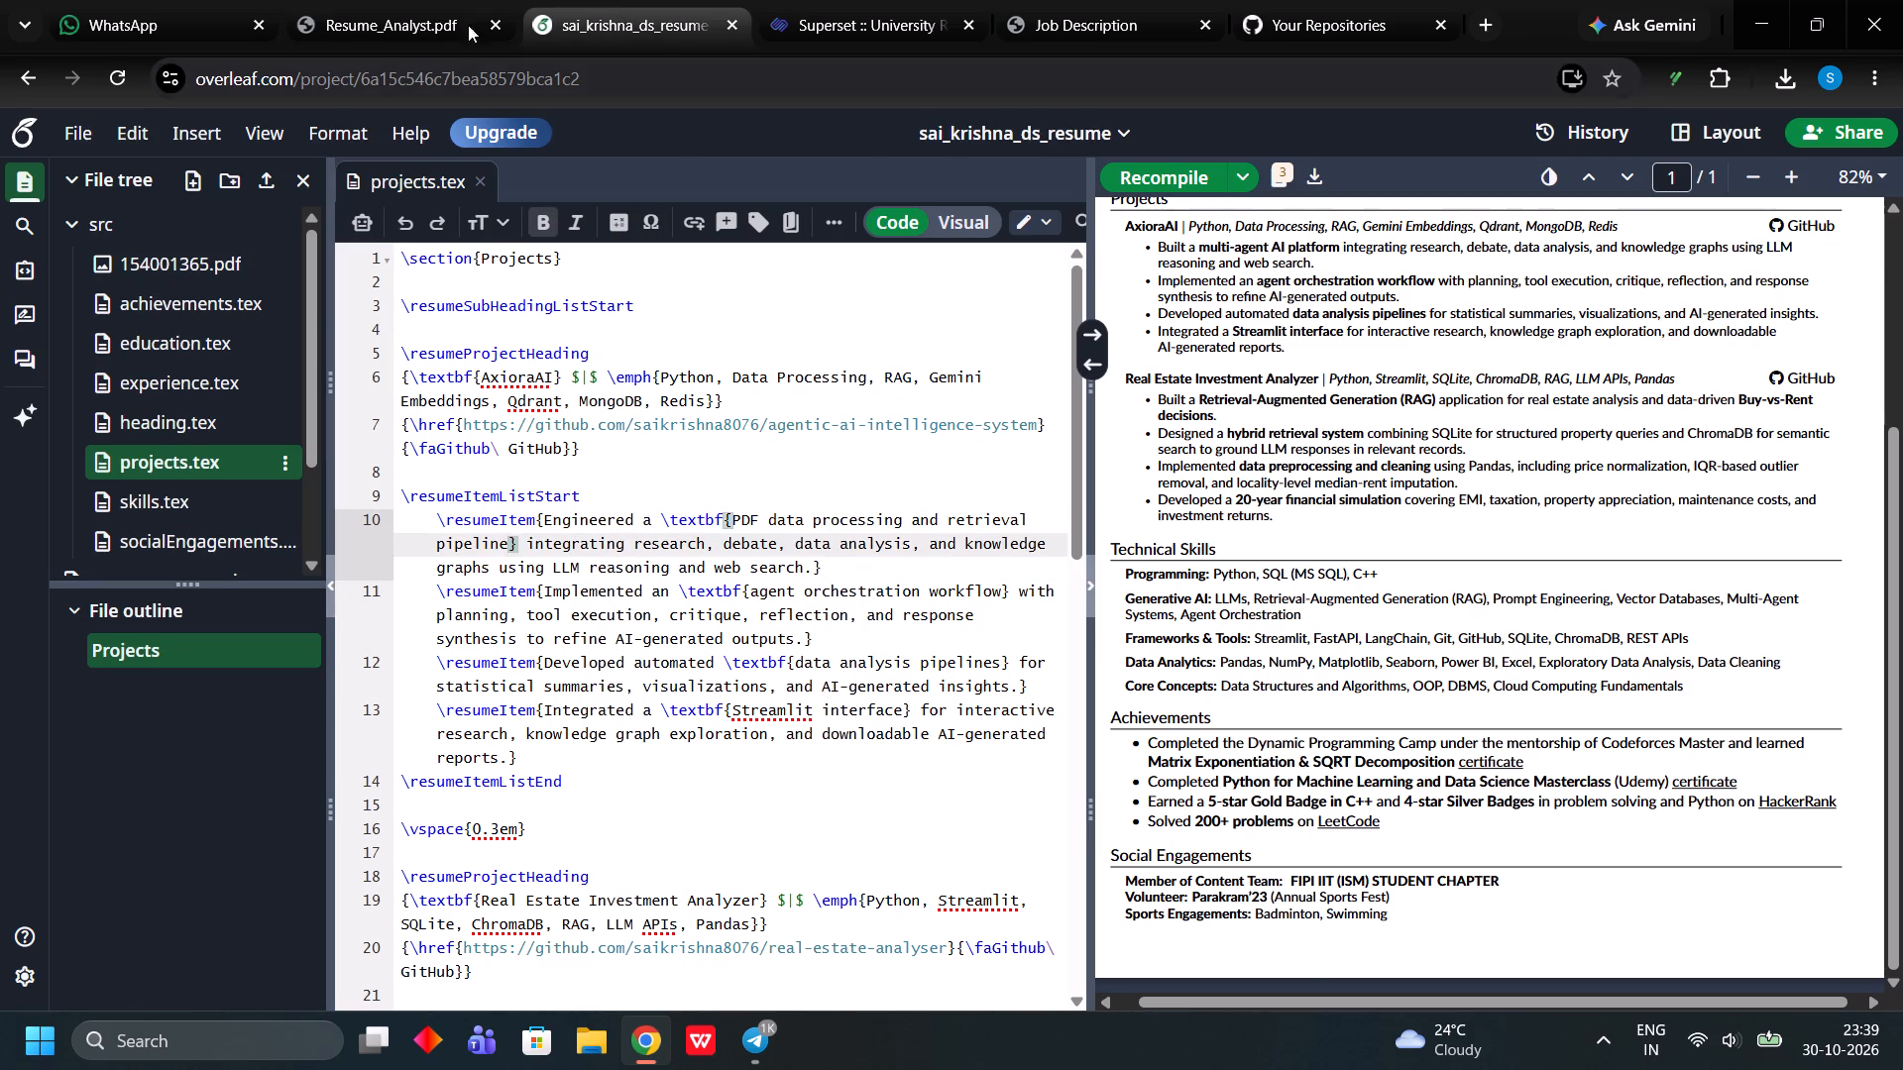
Replace the rest of AxioraAI's first bullet, after the bold phrase and a space, with "to extract text… grounded question answering." copied from Resume_Analyst.pdf.
left_click(427, 0)
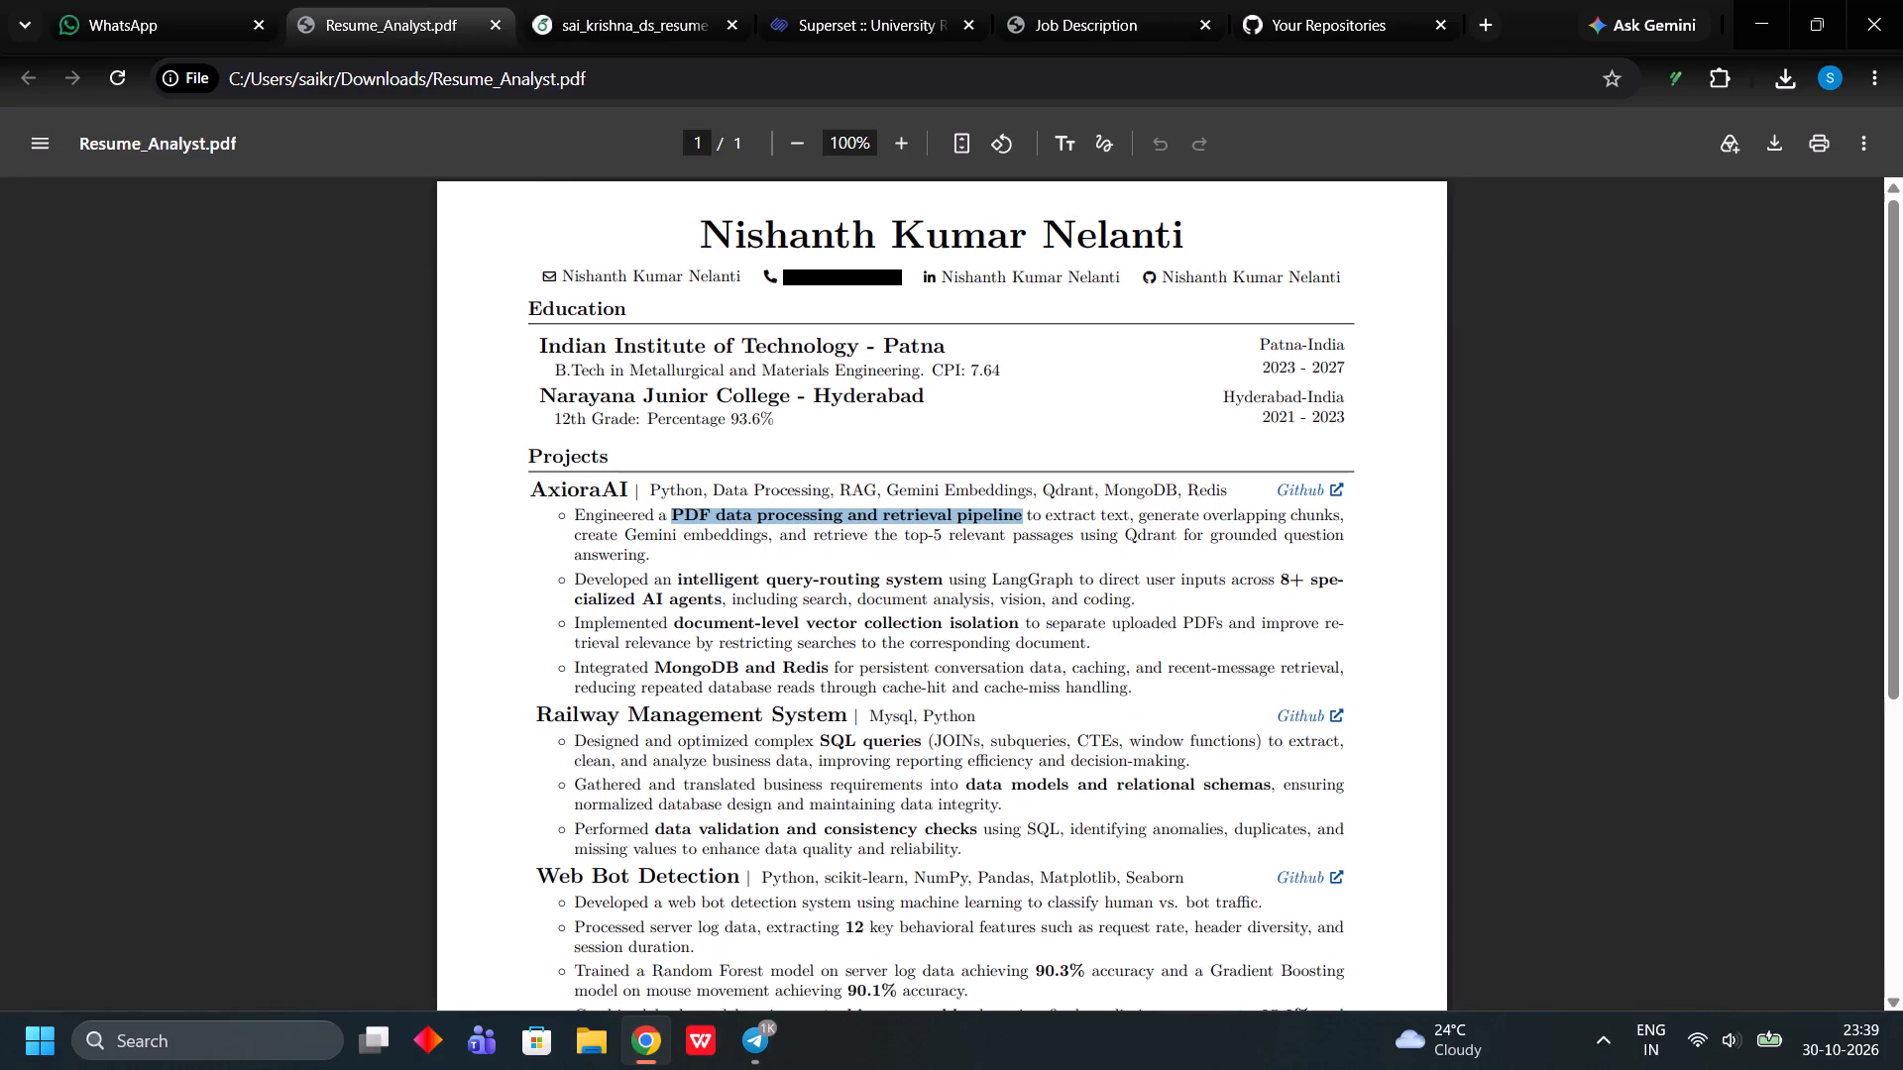
left_click_drag(1029, 516, 661, 556)
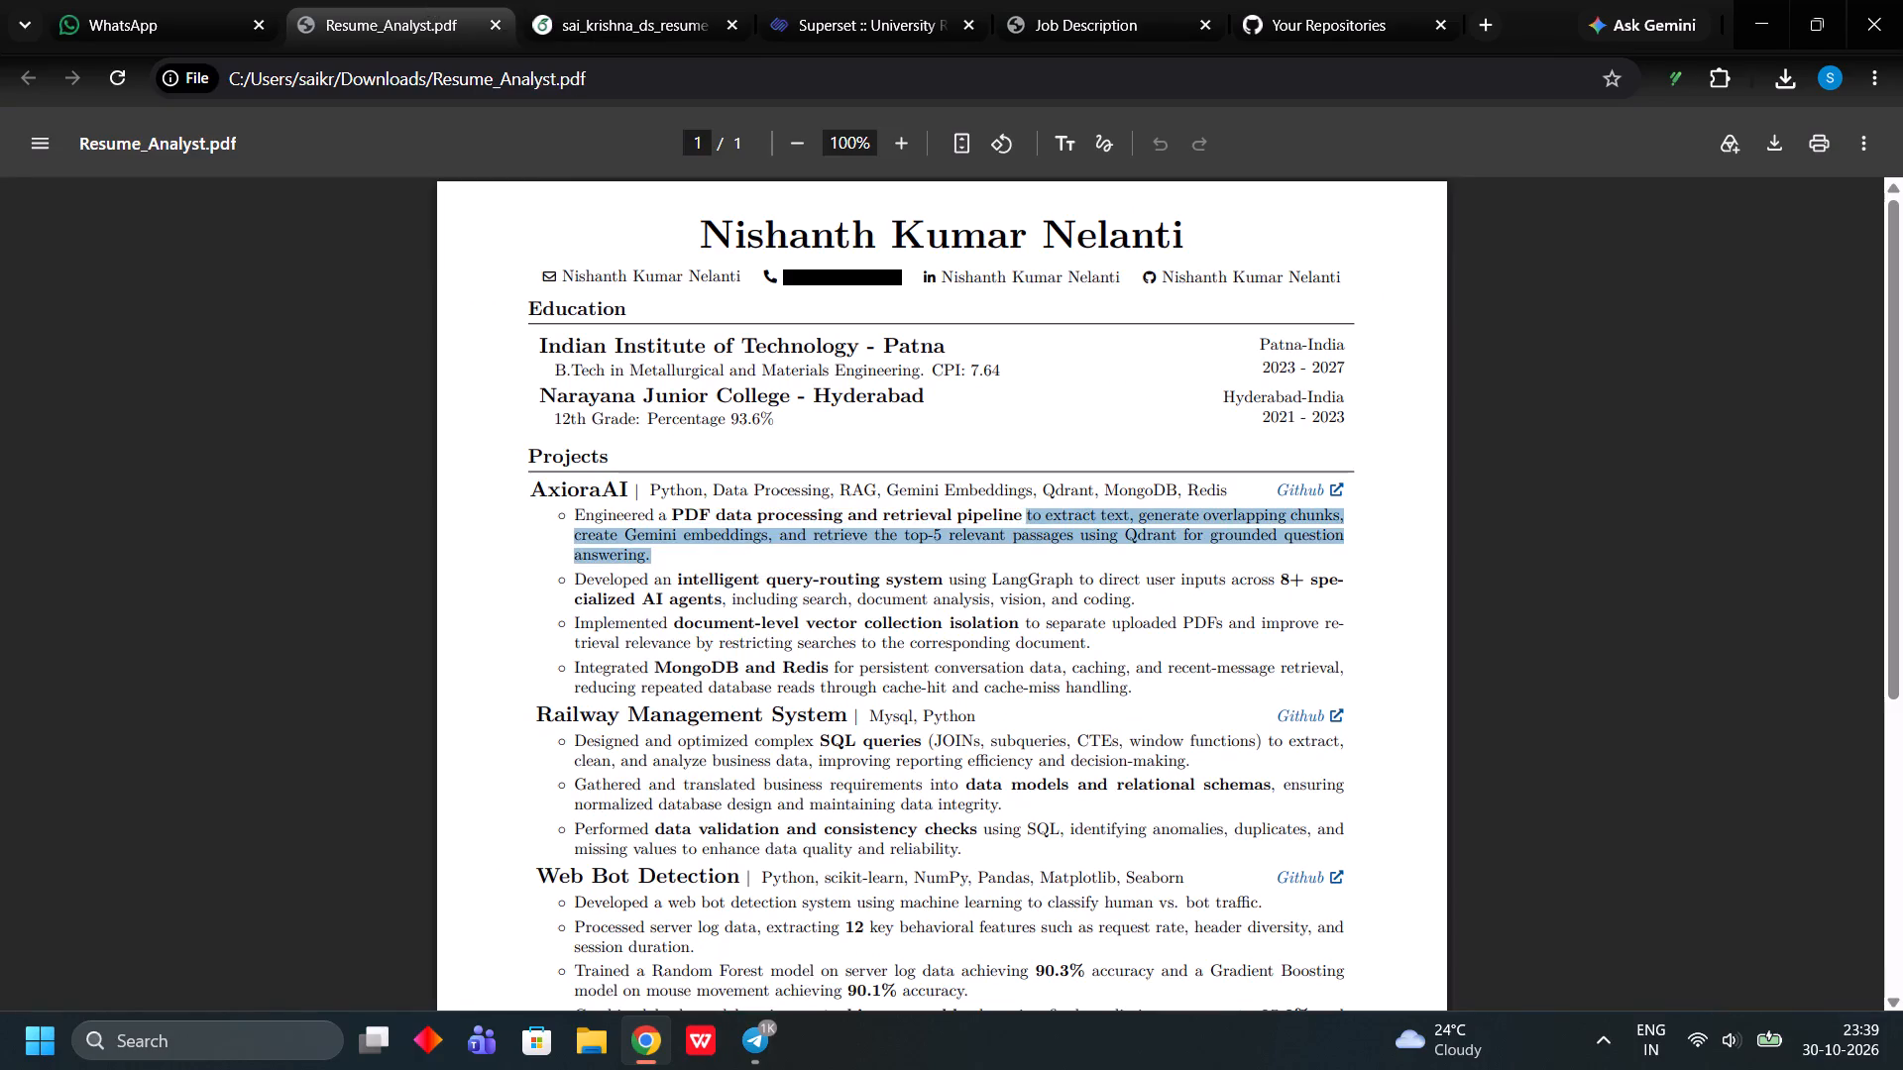
key("ctrl+c")
left_click(681, 0)
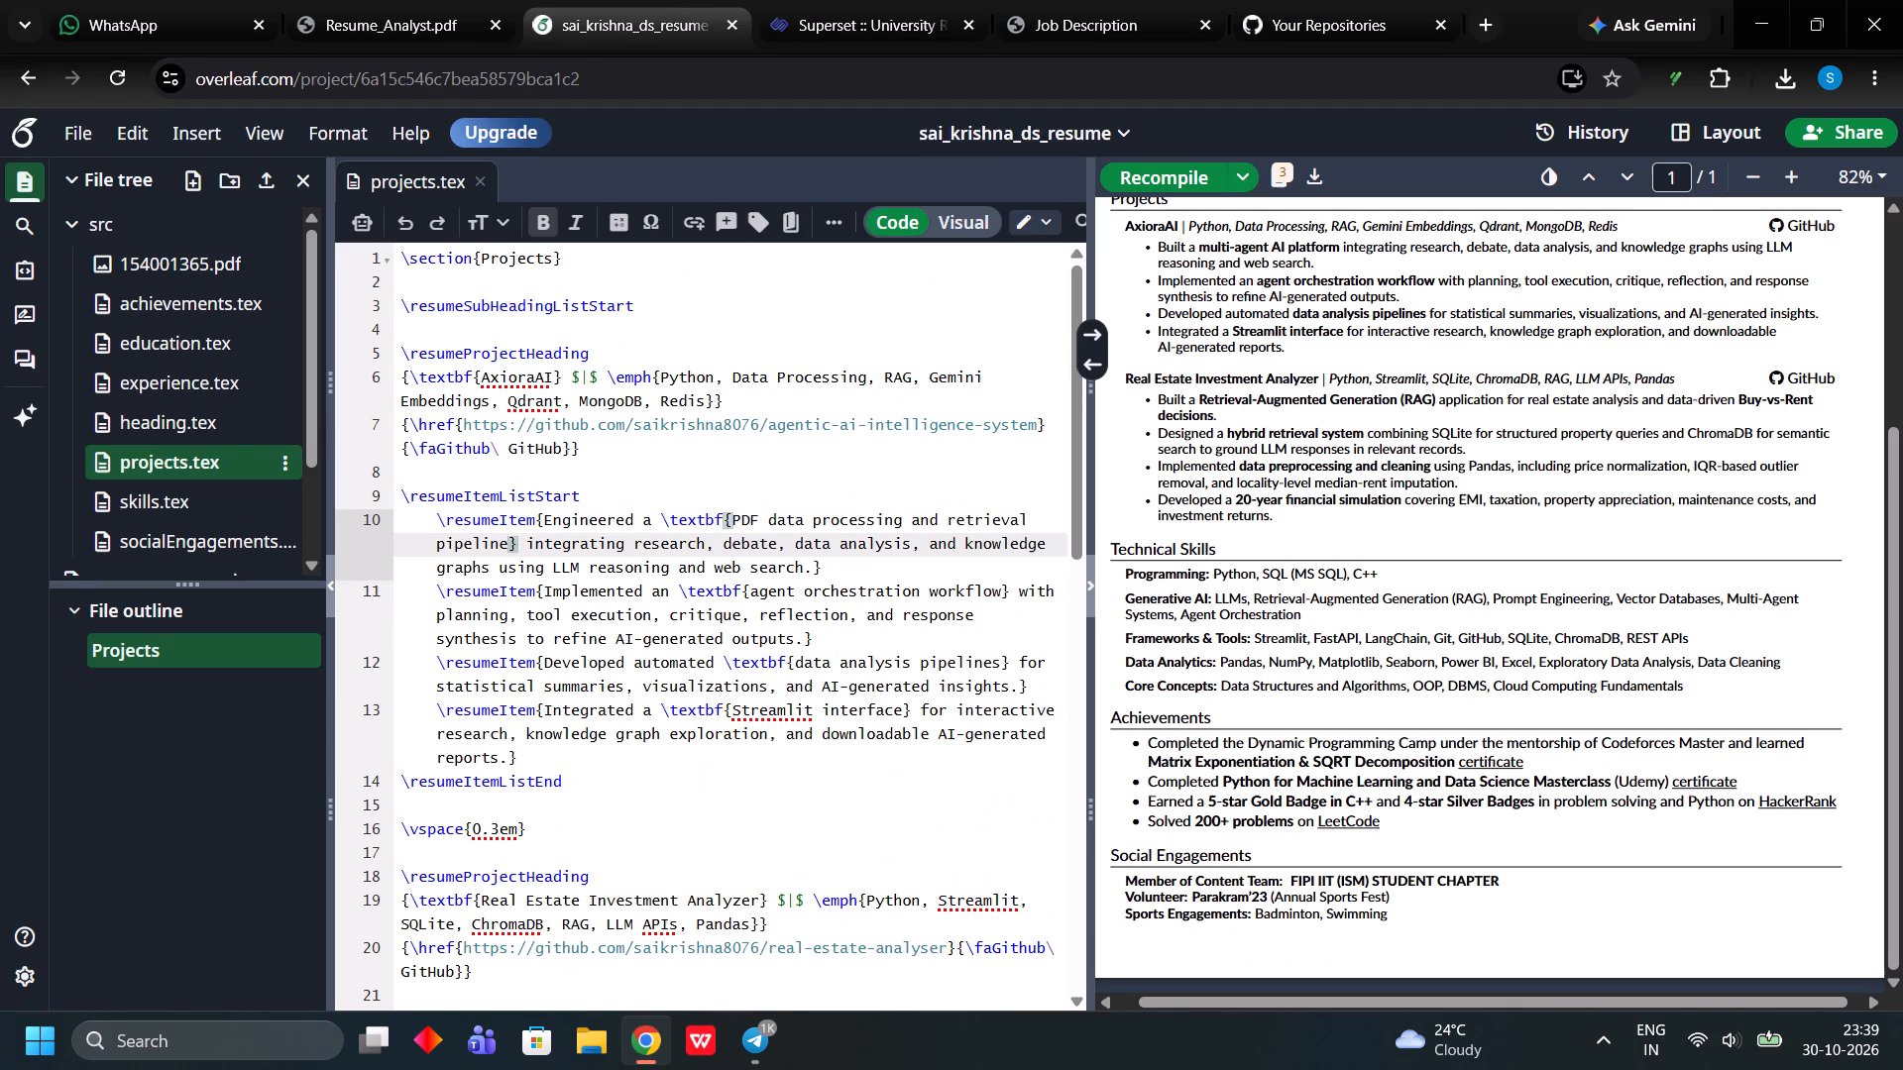
left_click_drag(521, 543, 811, 561)
key("ctrl+v")
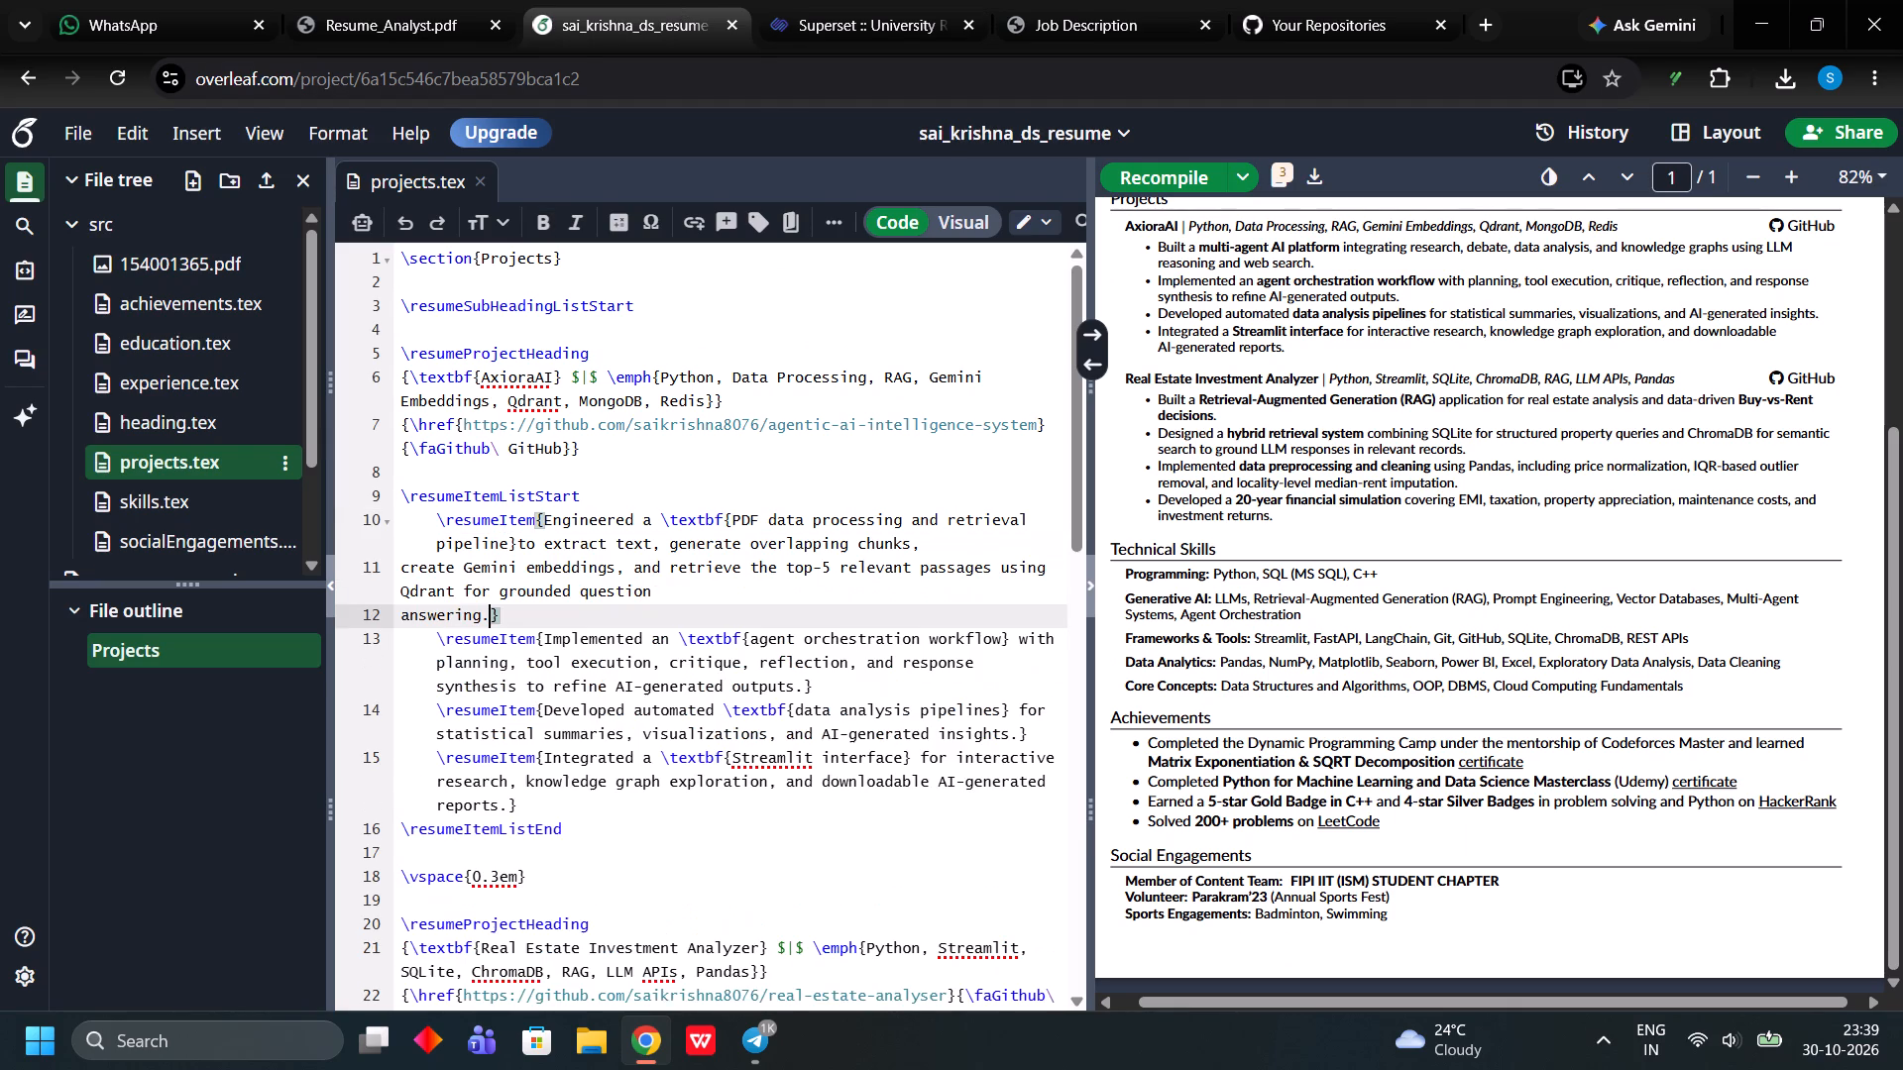
left_click(520, 537)
key("space")
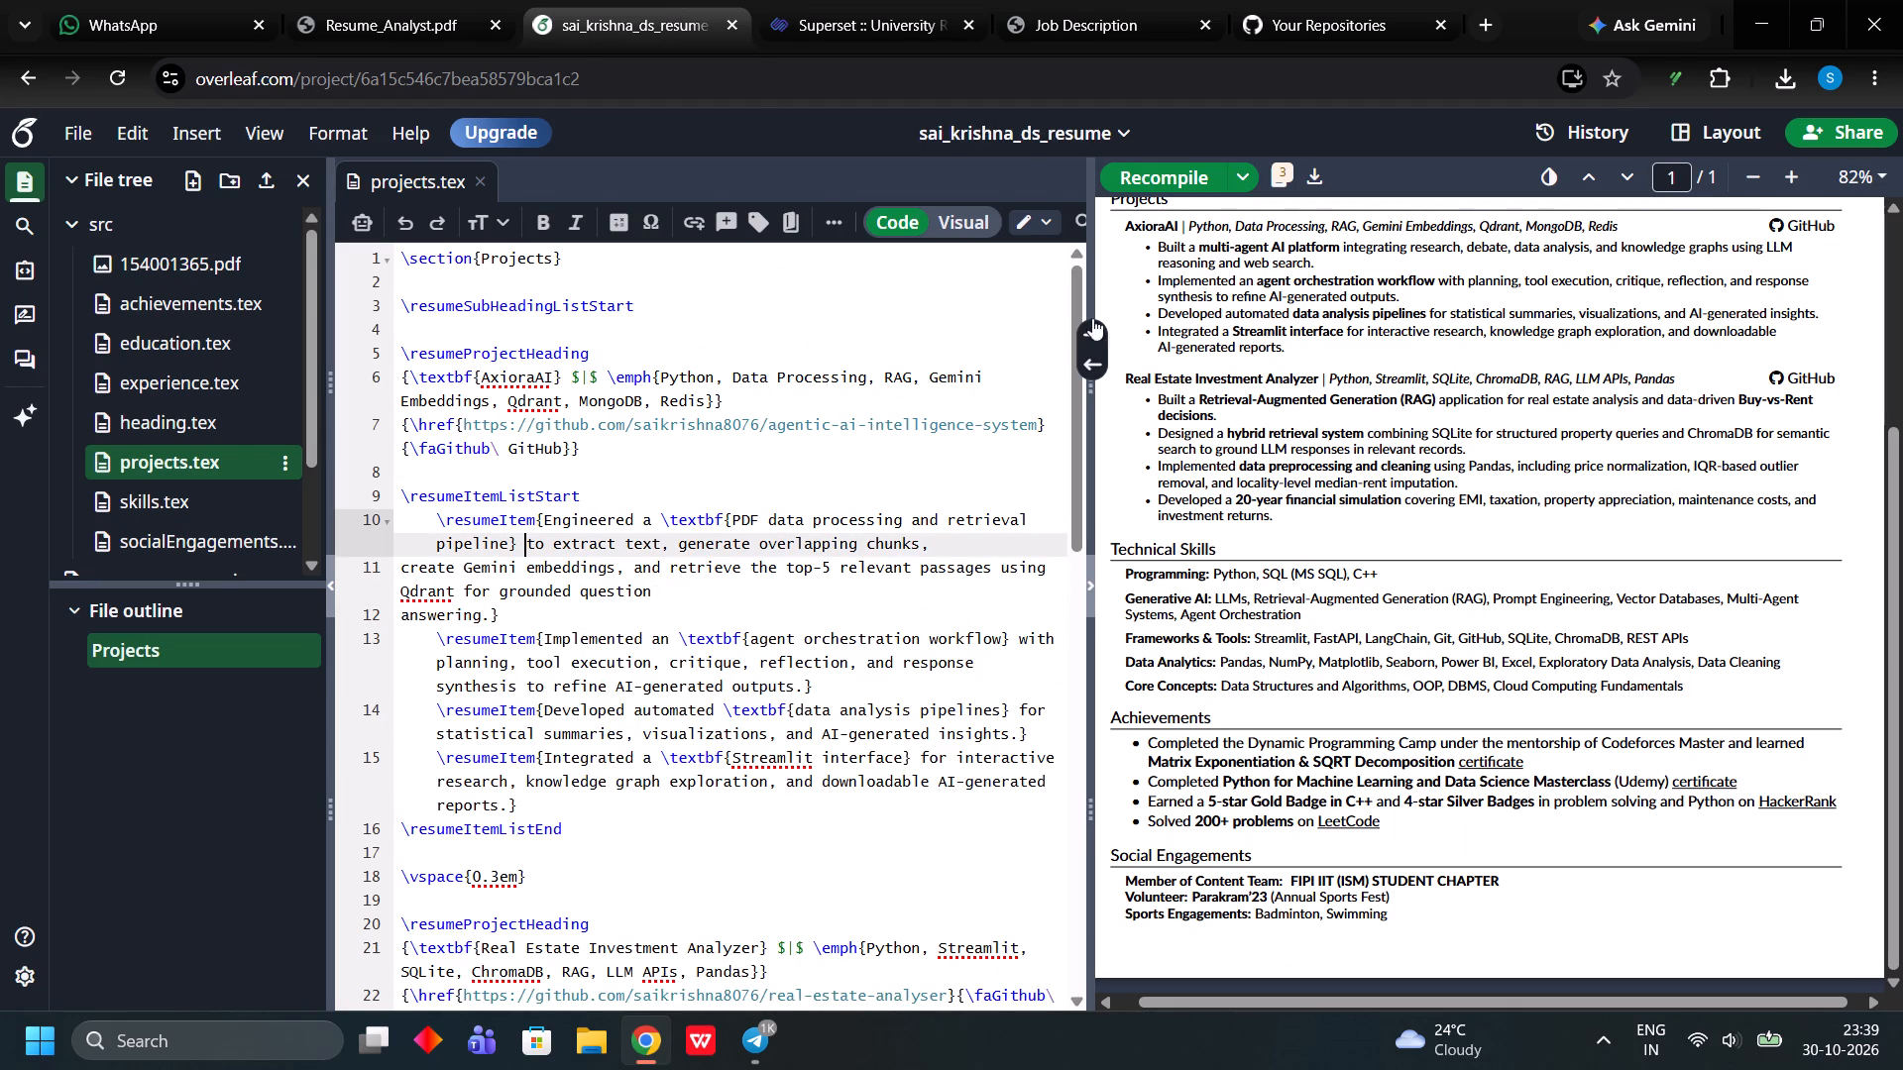
Recompile the resume and check AxioraAI's first bullet in the compiled Projects section.
left_click(1195, 157)
left_click(1193, 177)
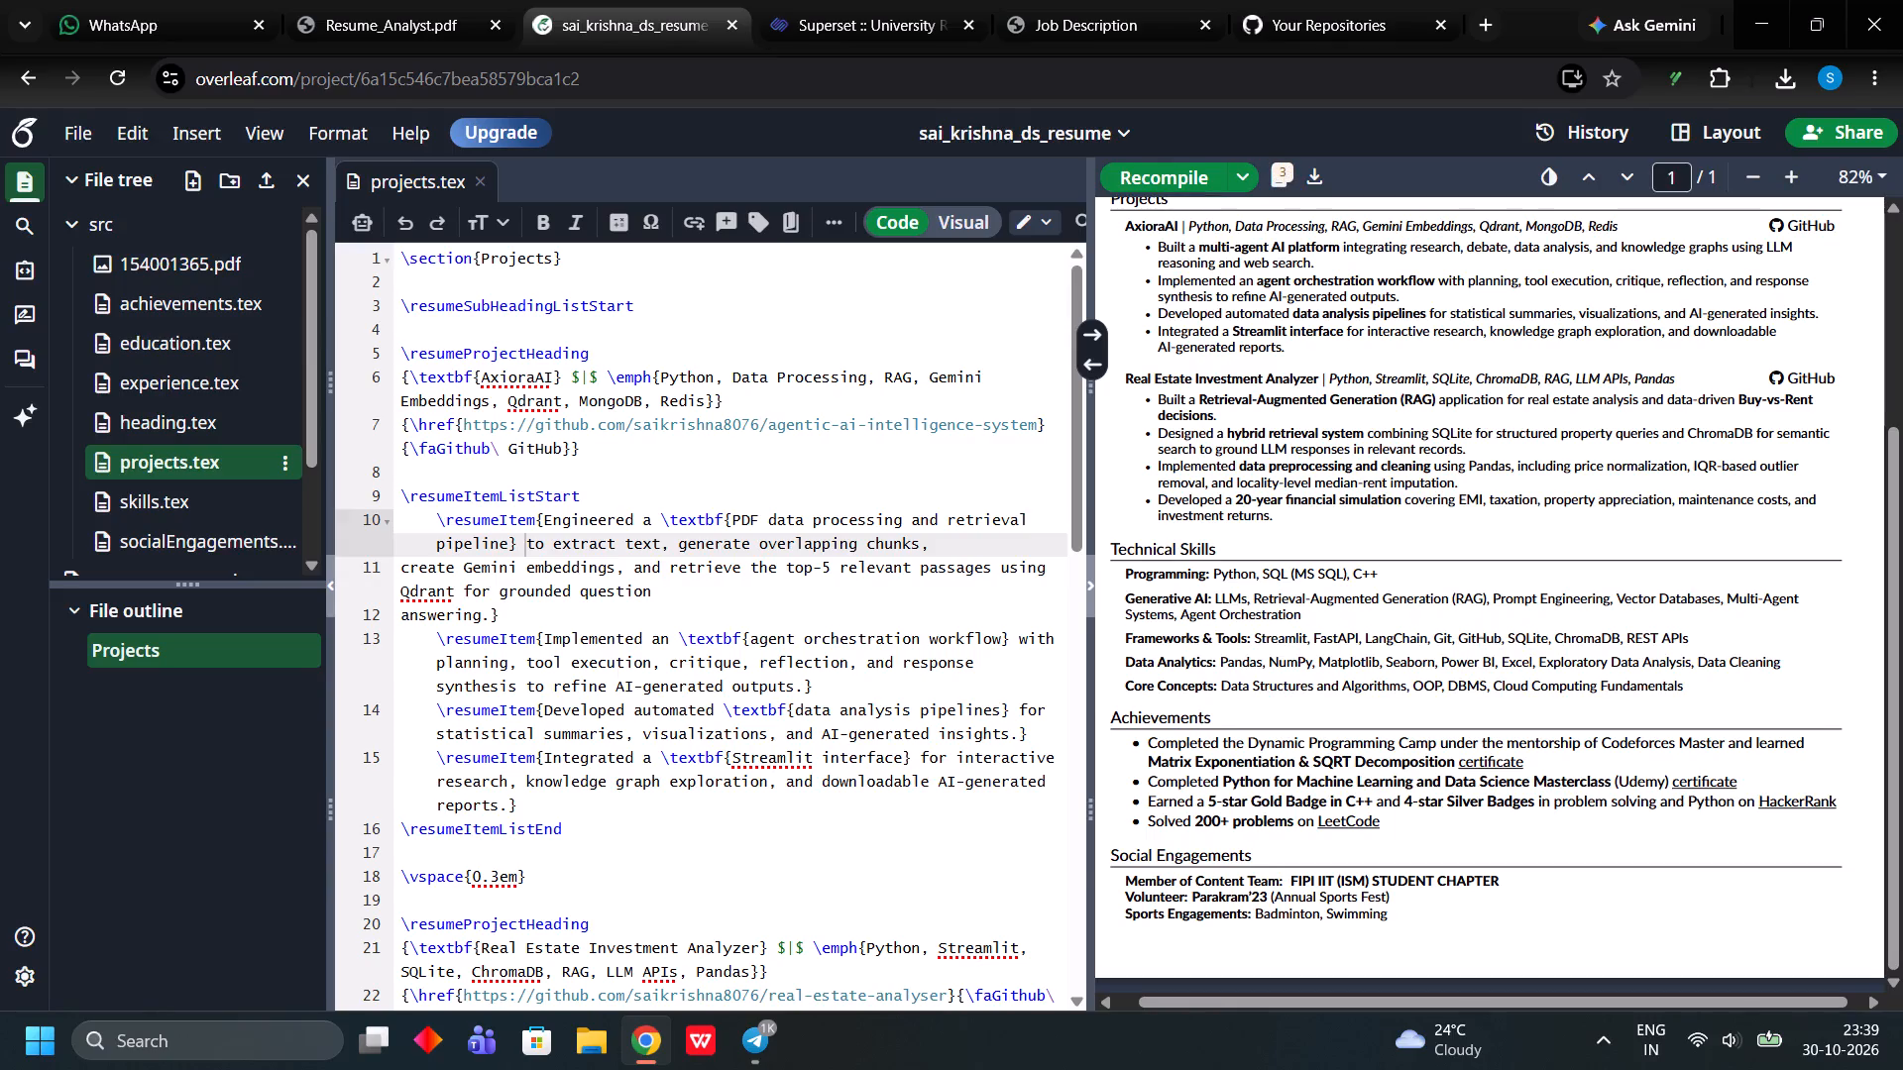
scroll(1359, 403, "up", 1)
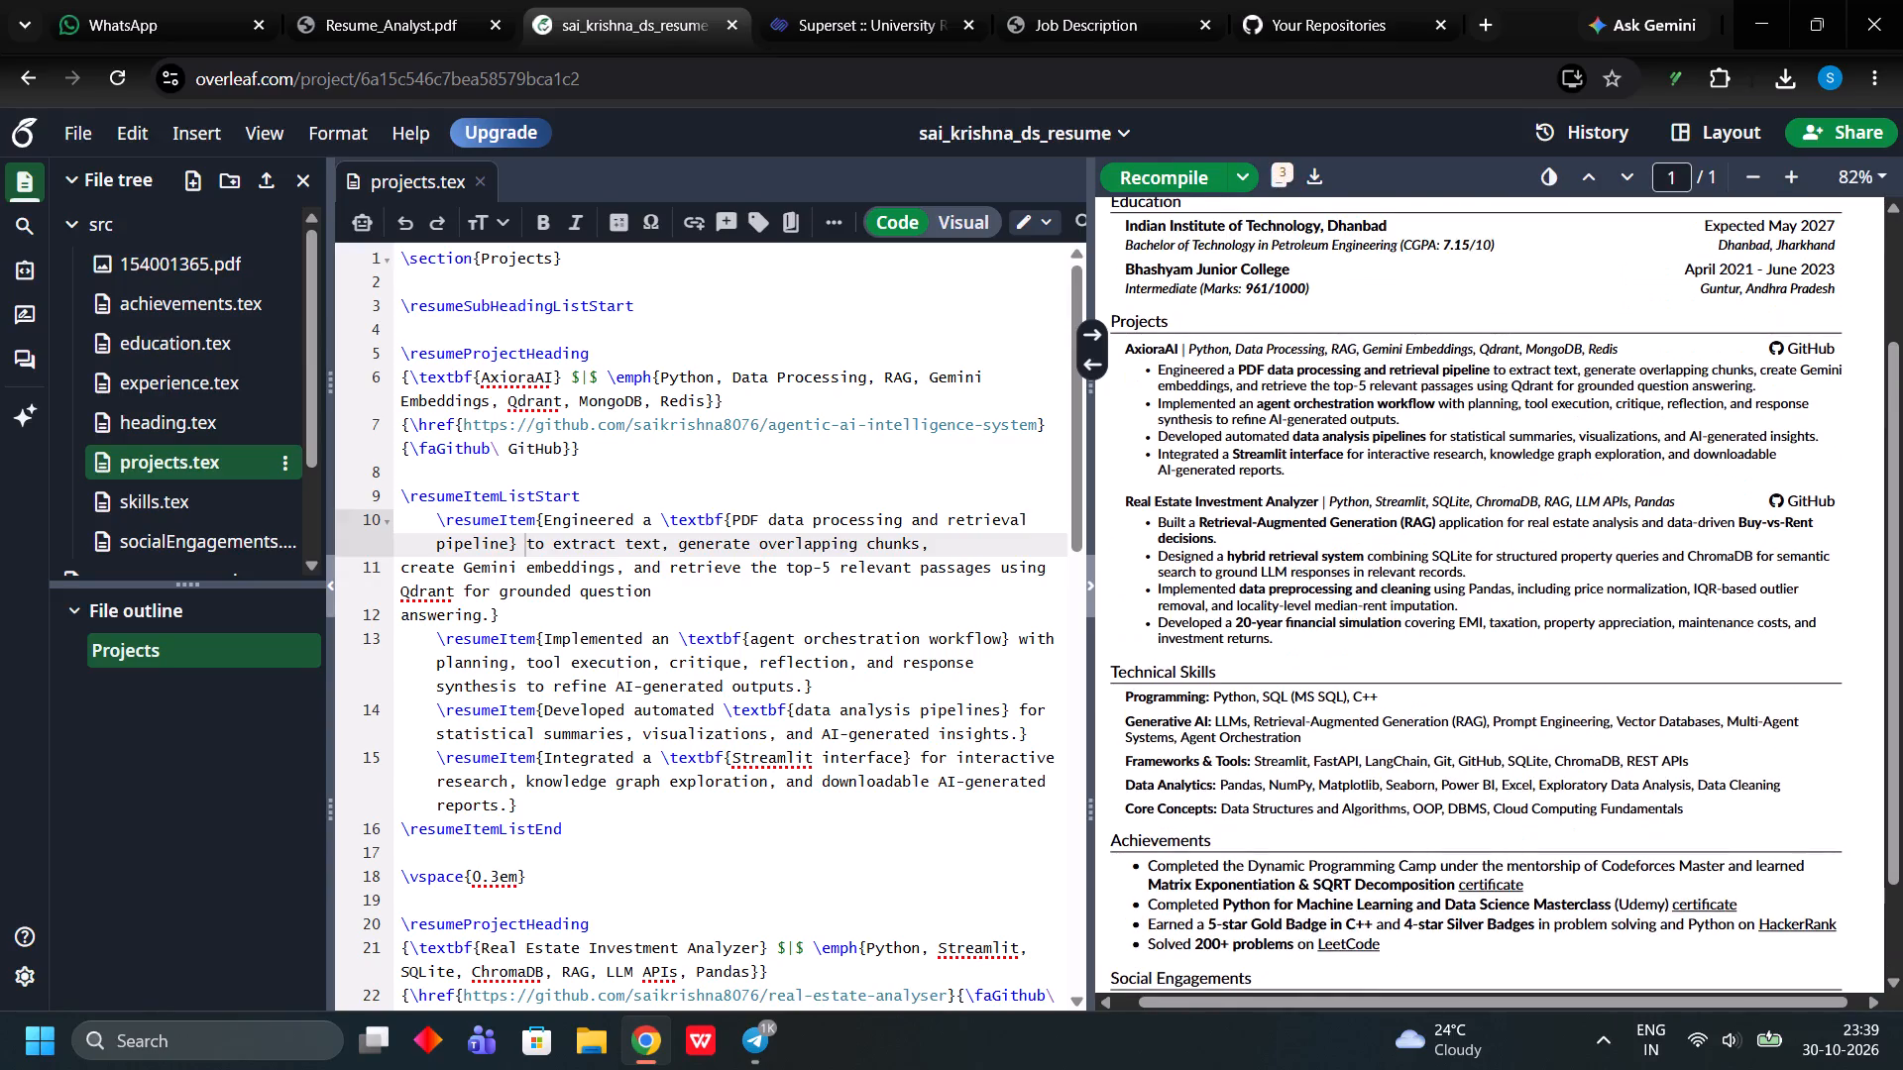
scroll(1356, 399, "up", 1)
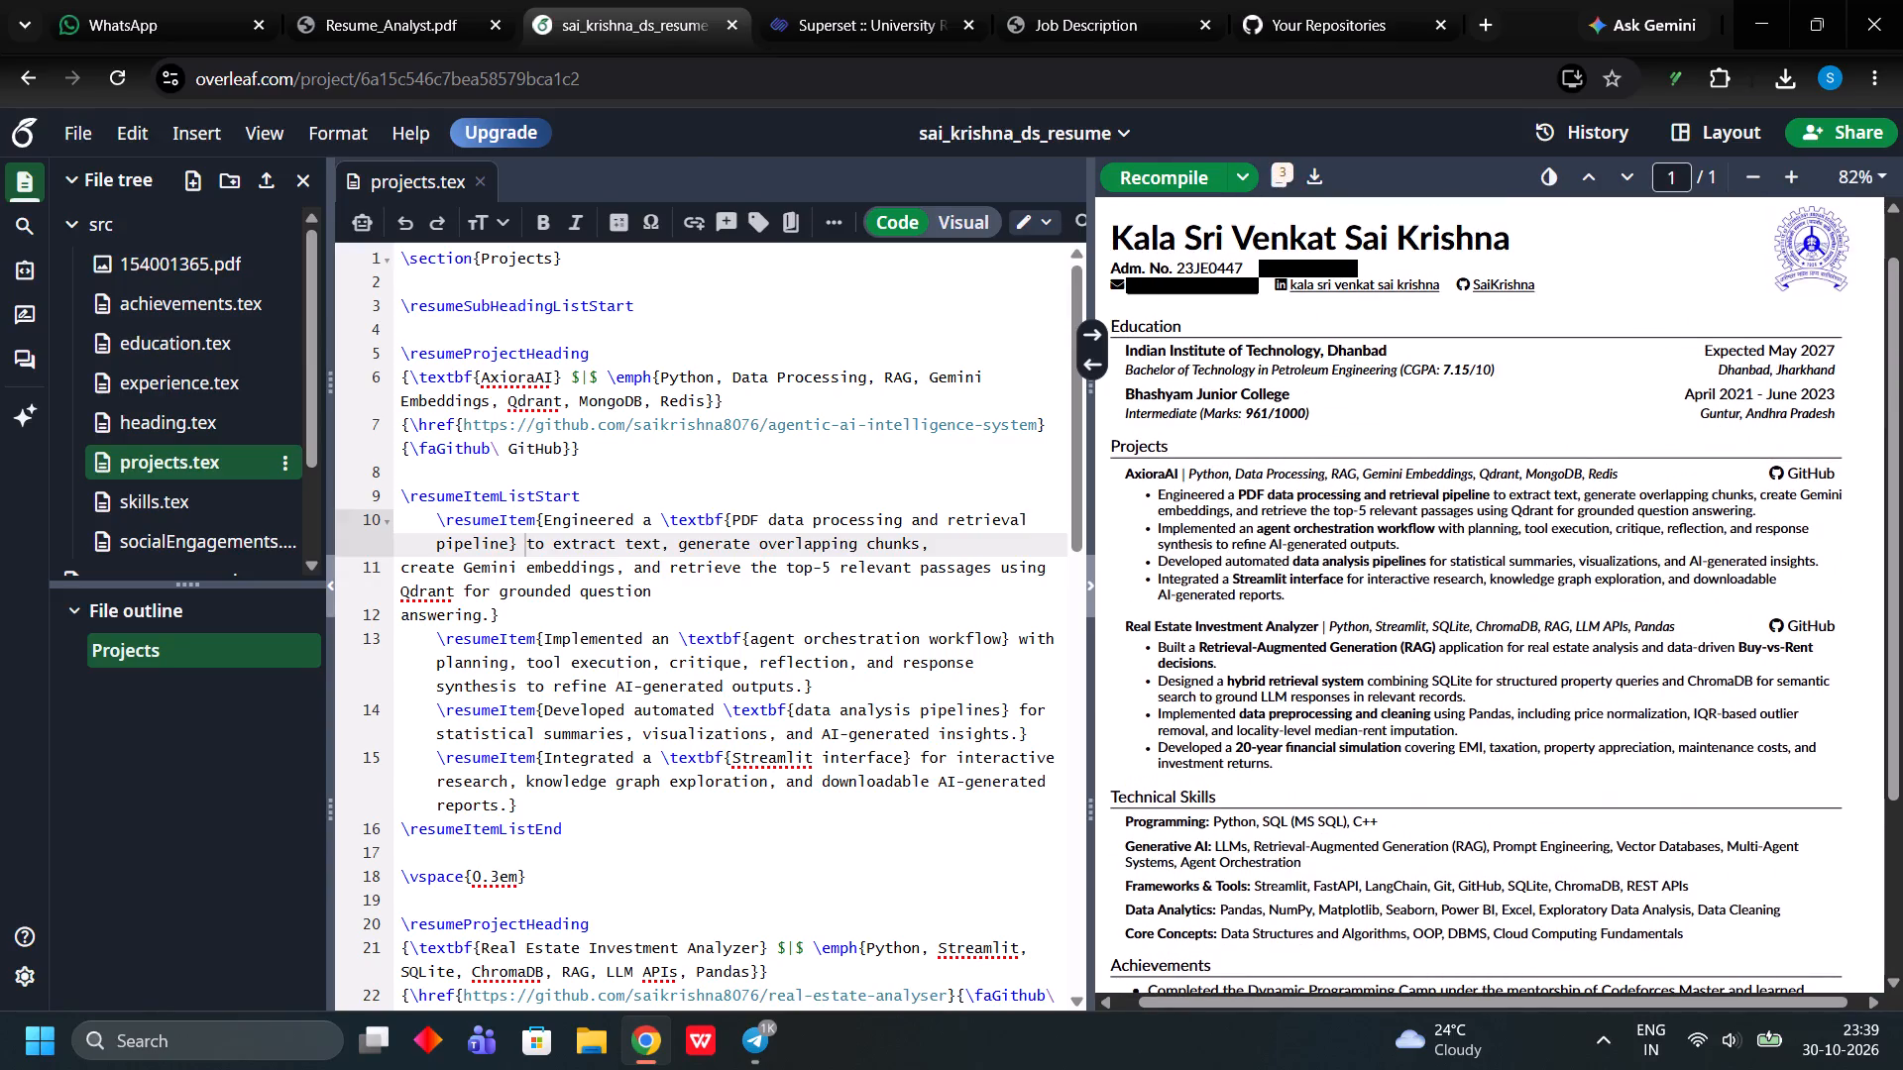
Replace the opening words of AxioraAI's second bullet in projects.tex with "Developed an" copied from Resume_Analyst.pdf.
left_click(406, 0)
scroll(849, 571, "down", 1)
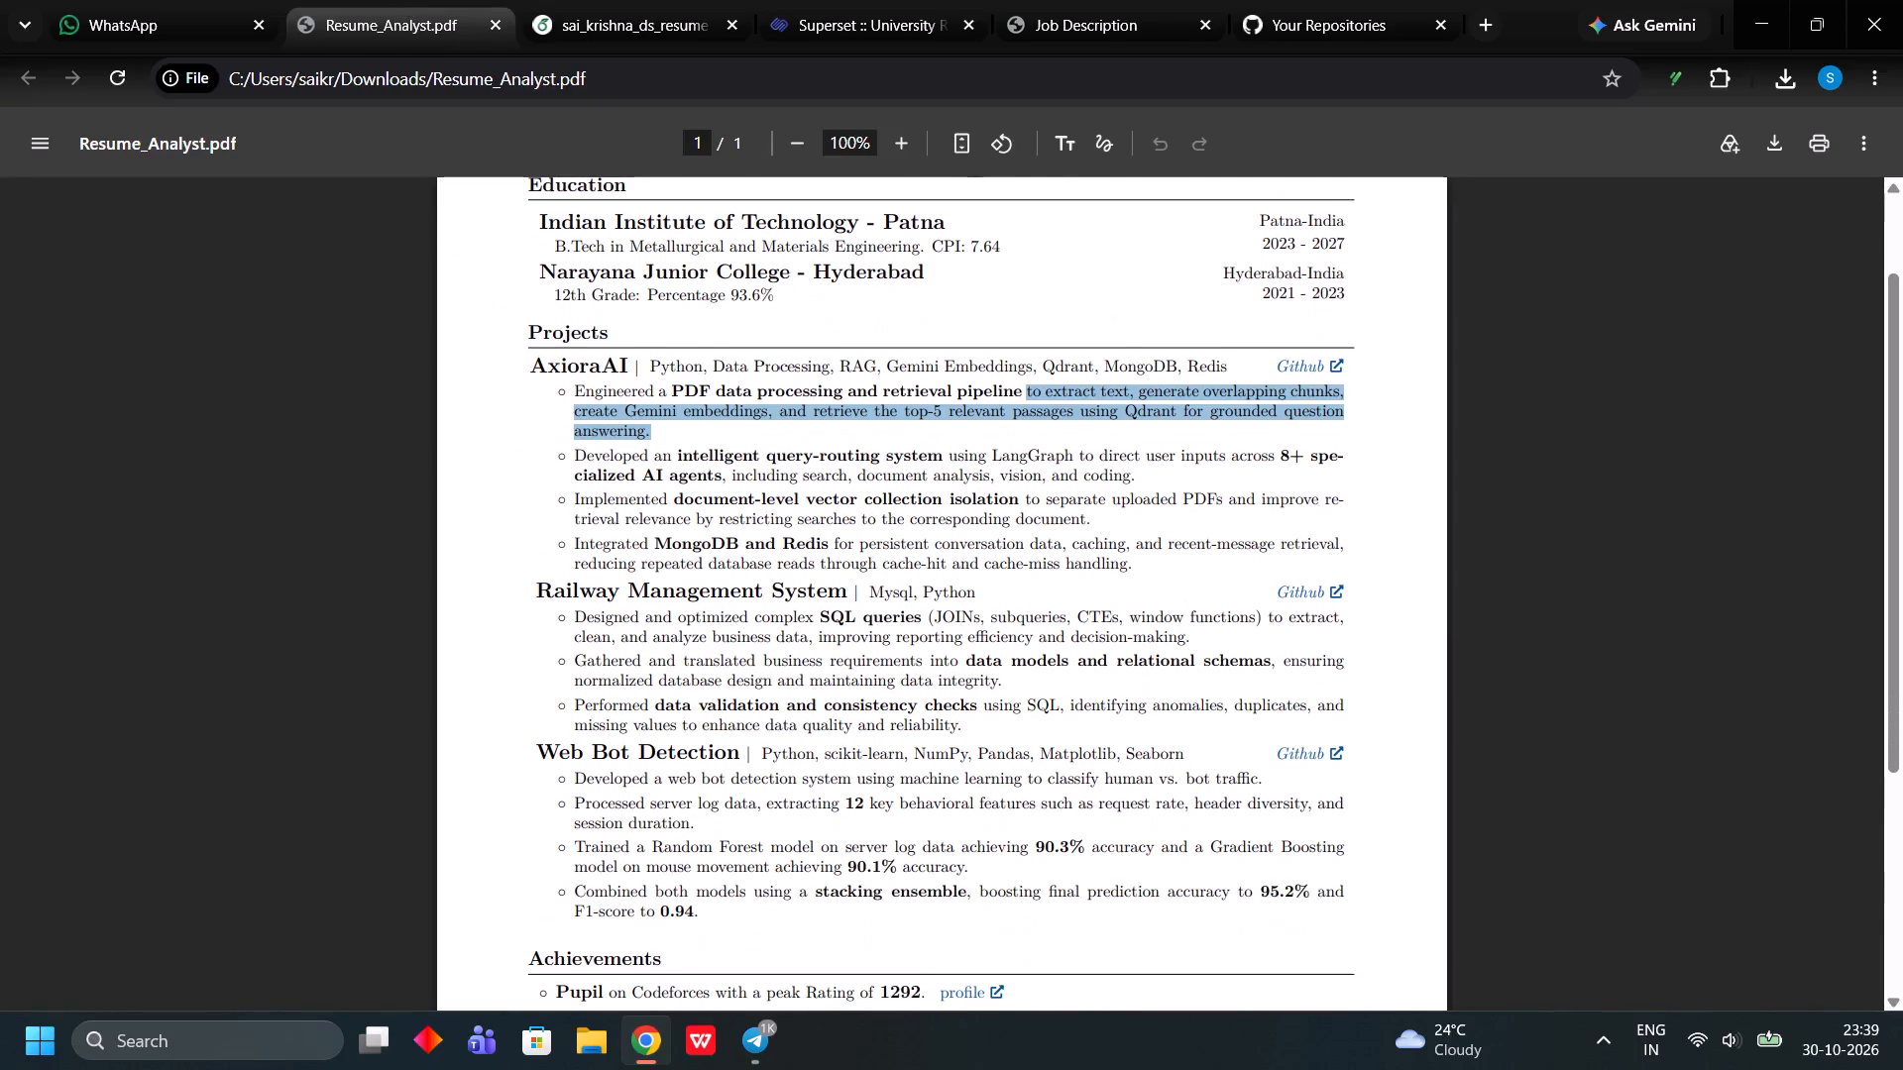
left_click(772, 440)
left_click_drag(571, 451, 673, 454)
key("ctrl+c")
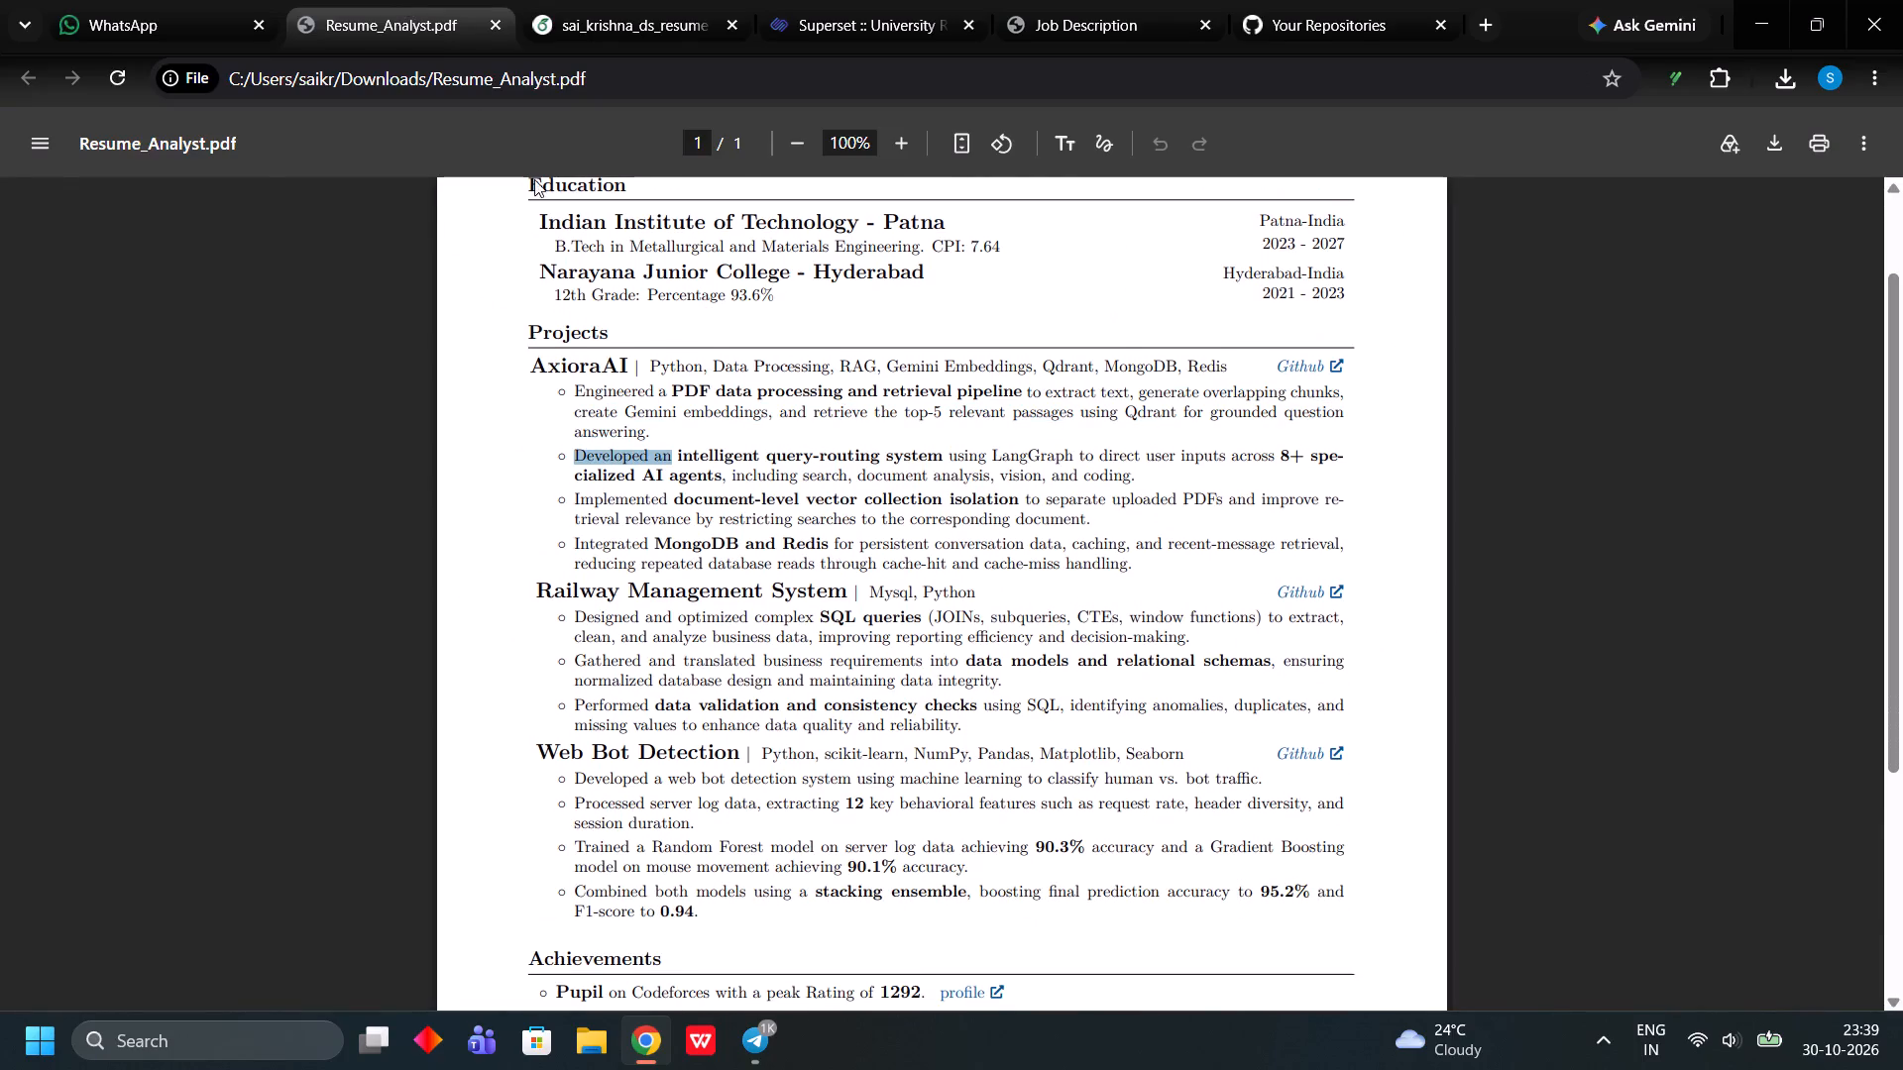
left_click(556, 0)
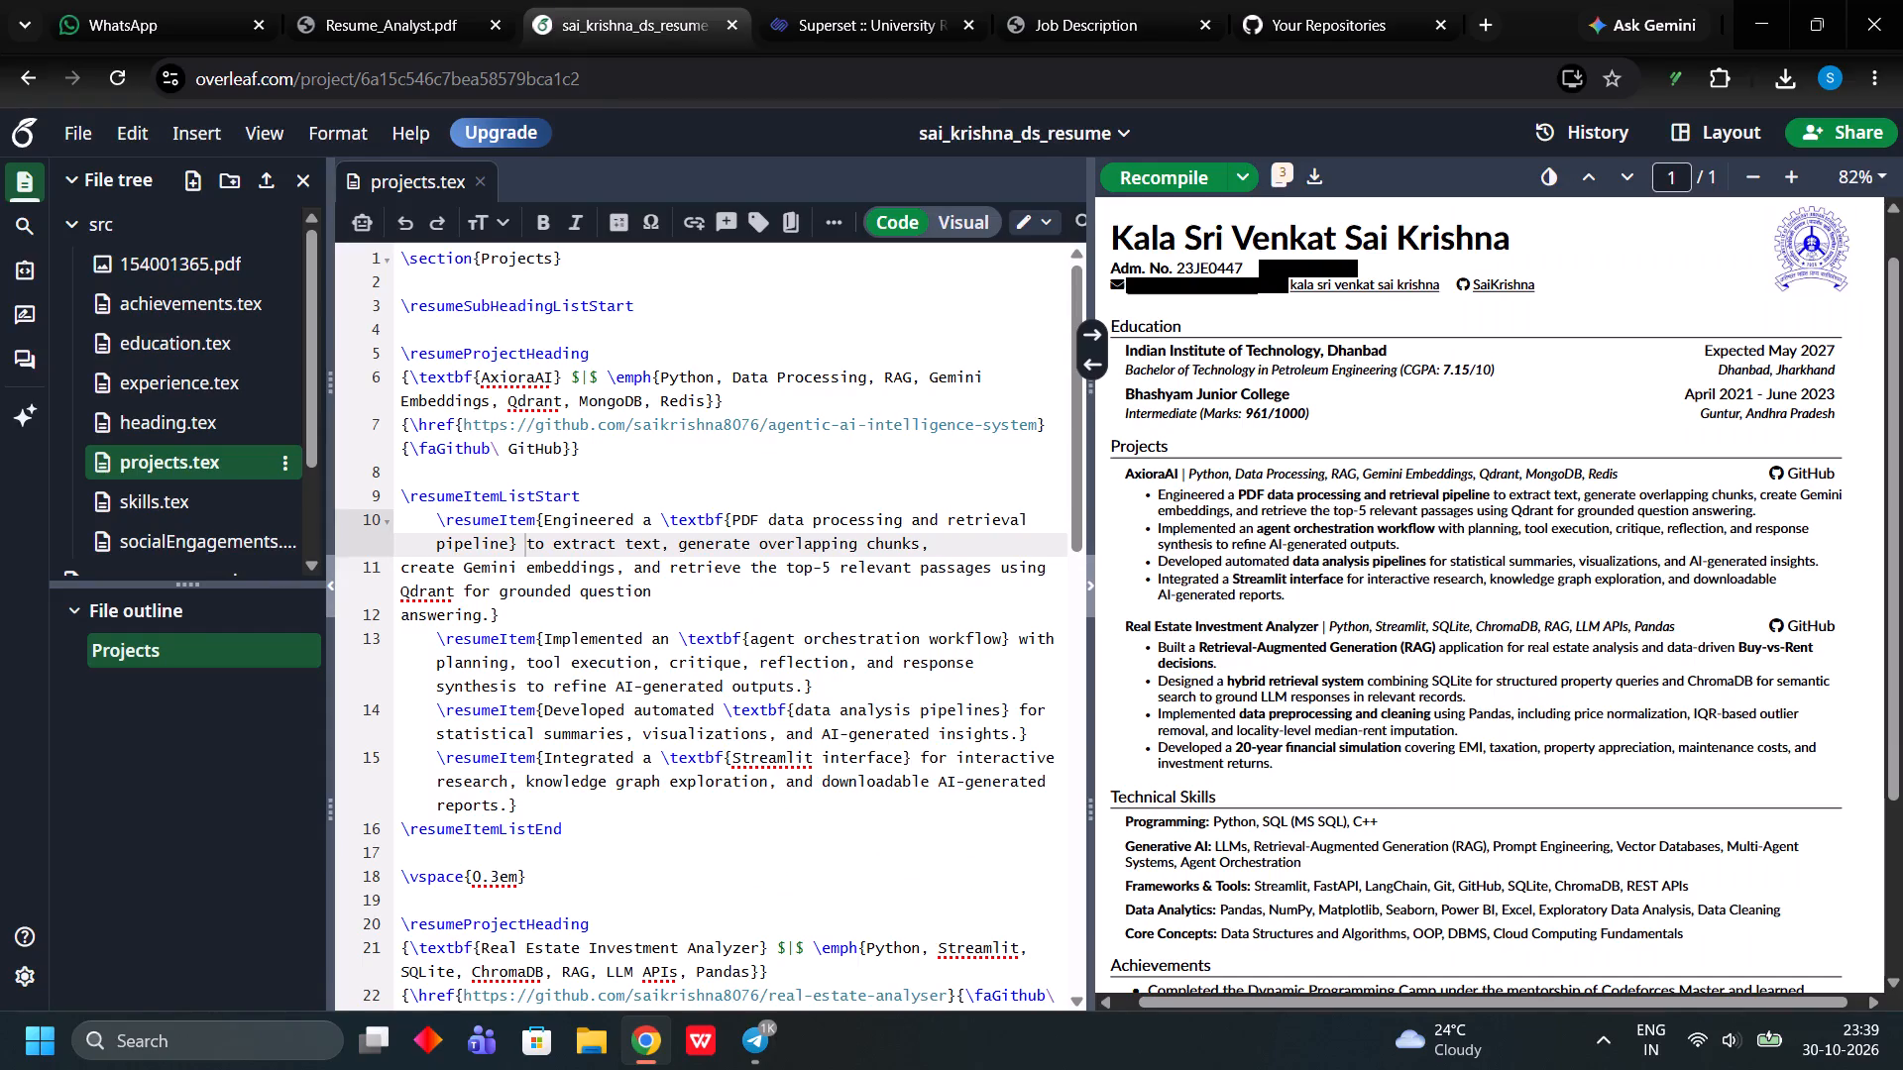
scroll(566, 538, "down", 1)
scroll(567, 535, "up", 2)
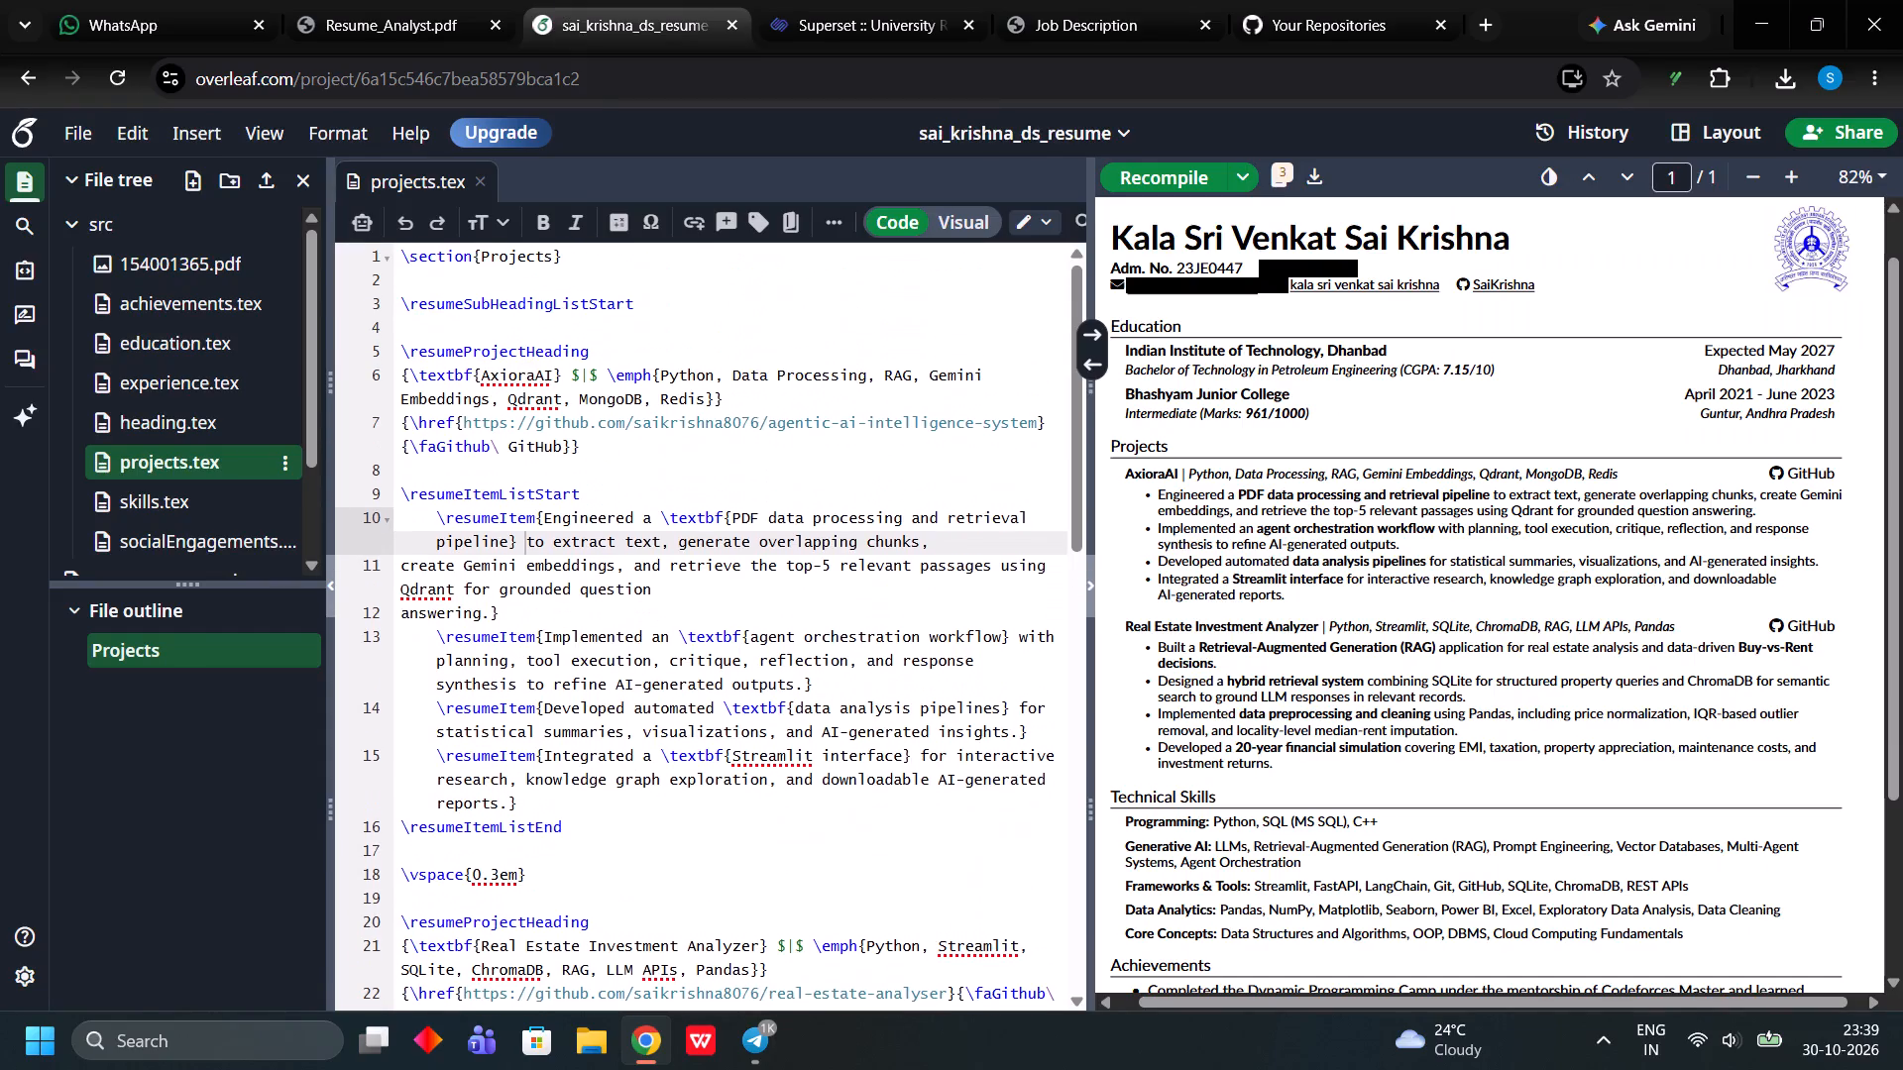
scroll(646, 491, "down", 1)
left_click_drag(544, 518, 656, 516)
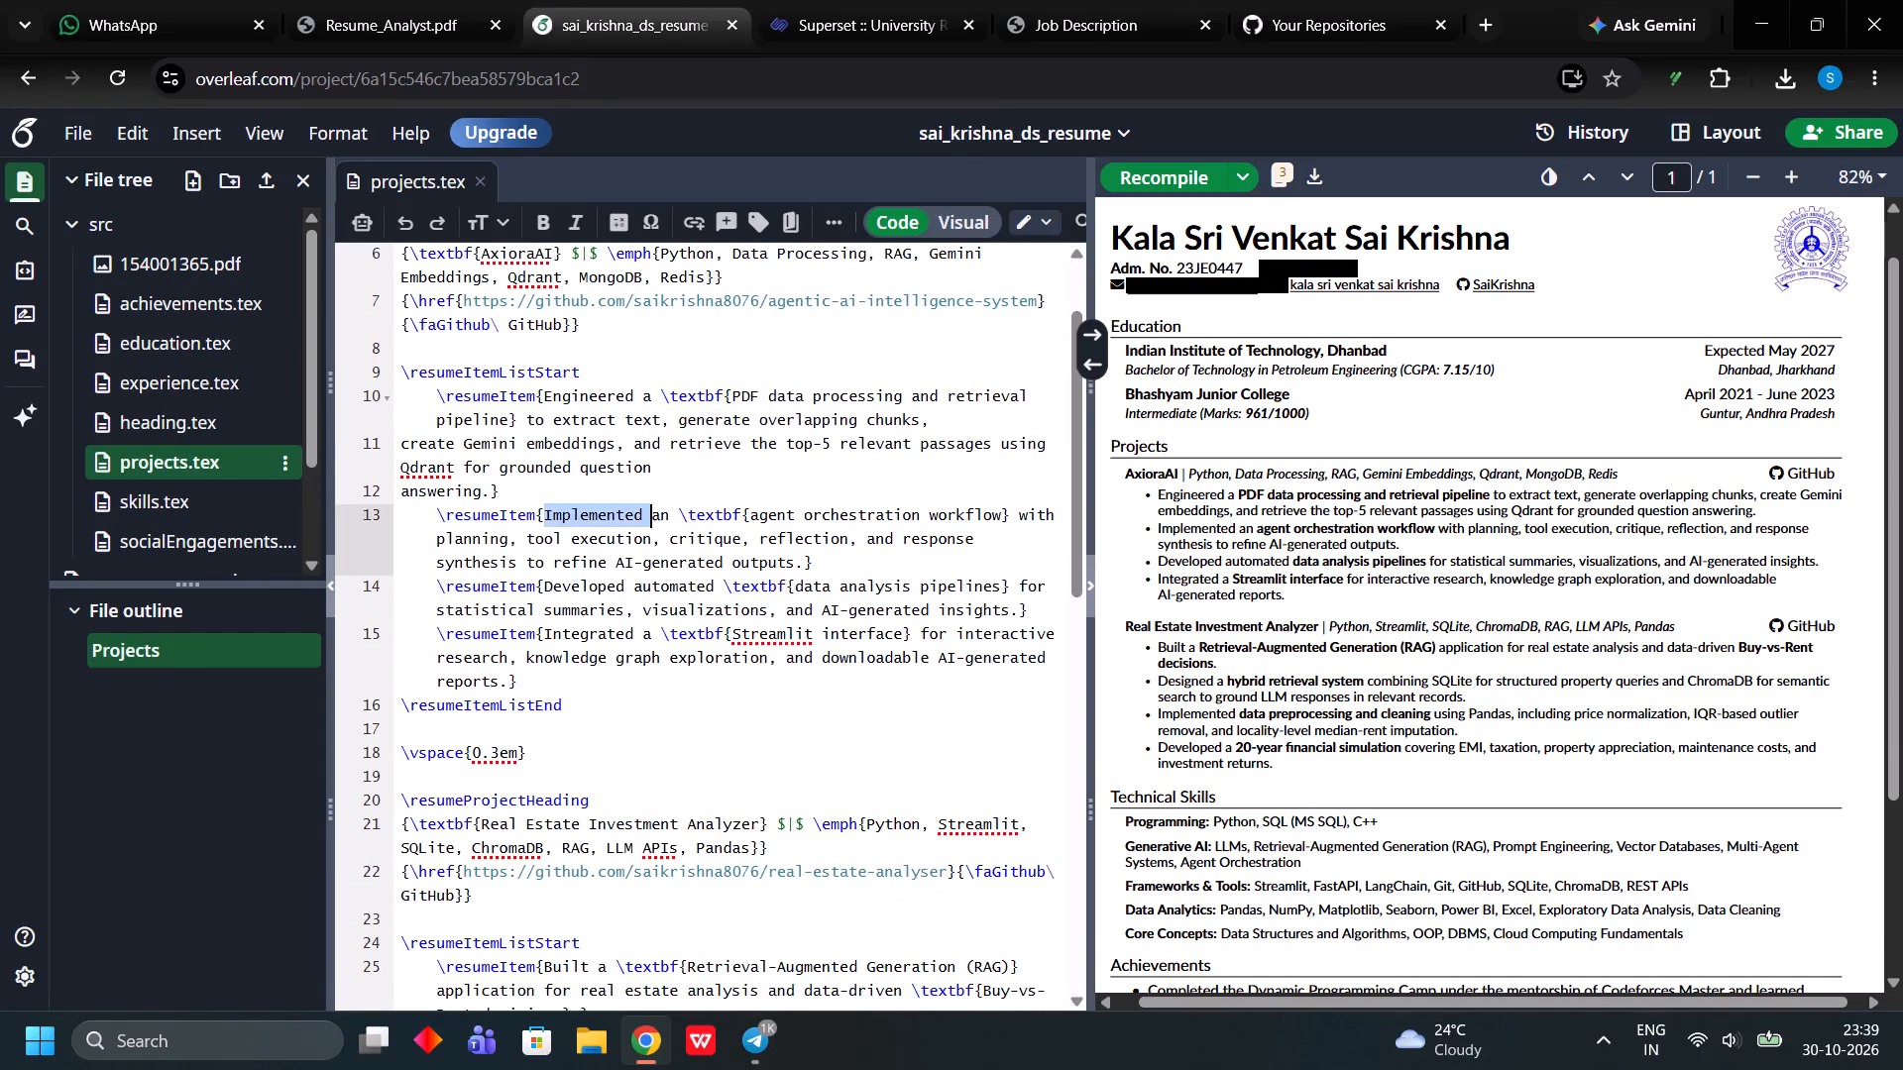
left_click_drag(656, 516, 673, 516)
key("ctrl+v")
Replace the whole text of AxioraAI's second bullet in projects.tex with the "Developed an intelligent query-routing system" bullet copied from Resume_Analyst.pdf.
left_click(473, 0)
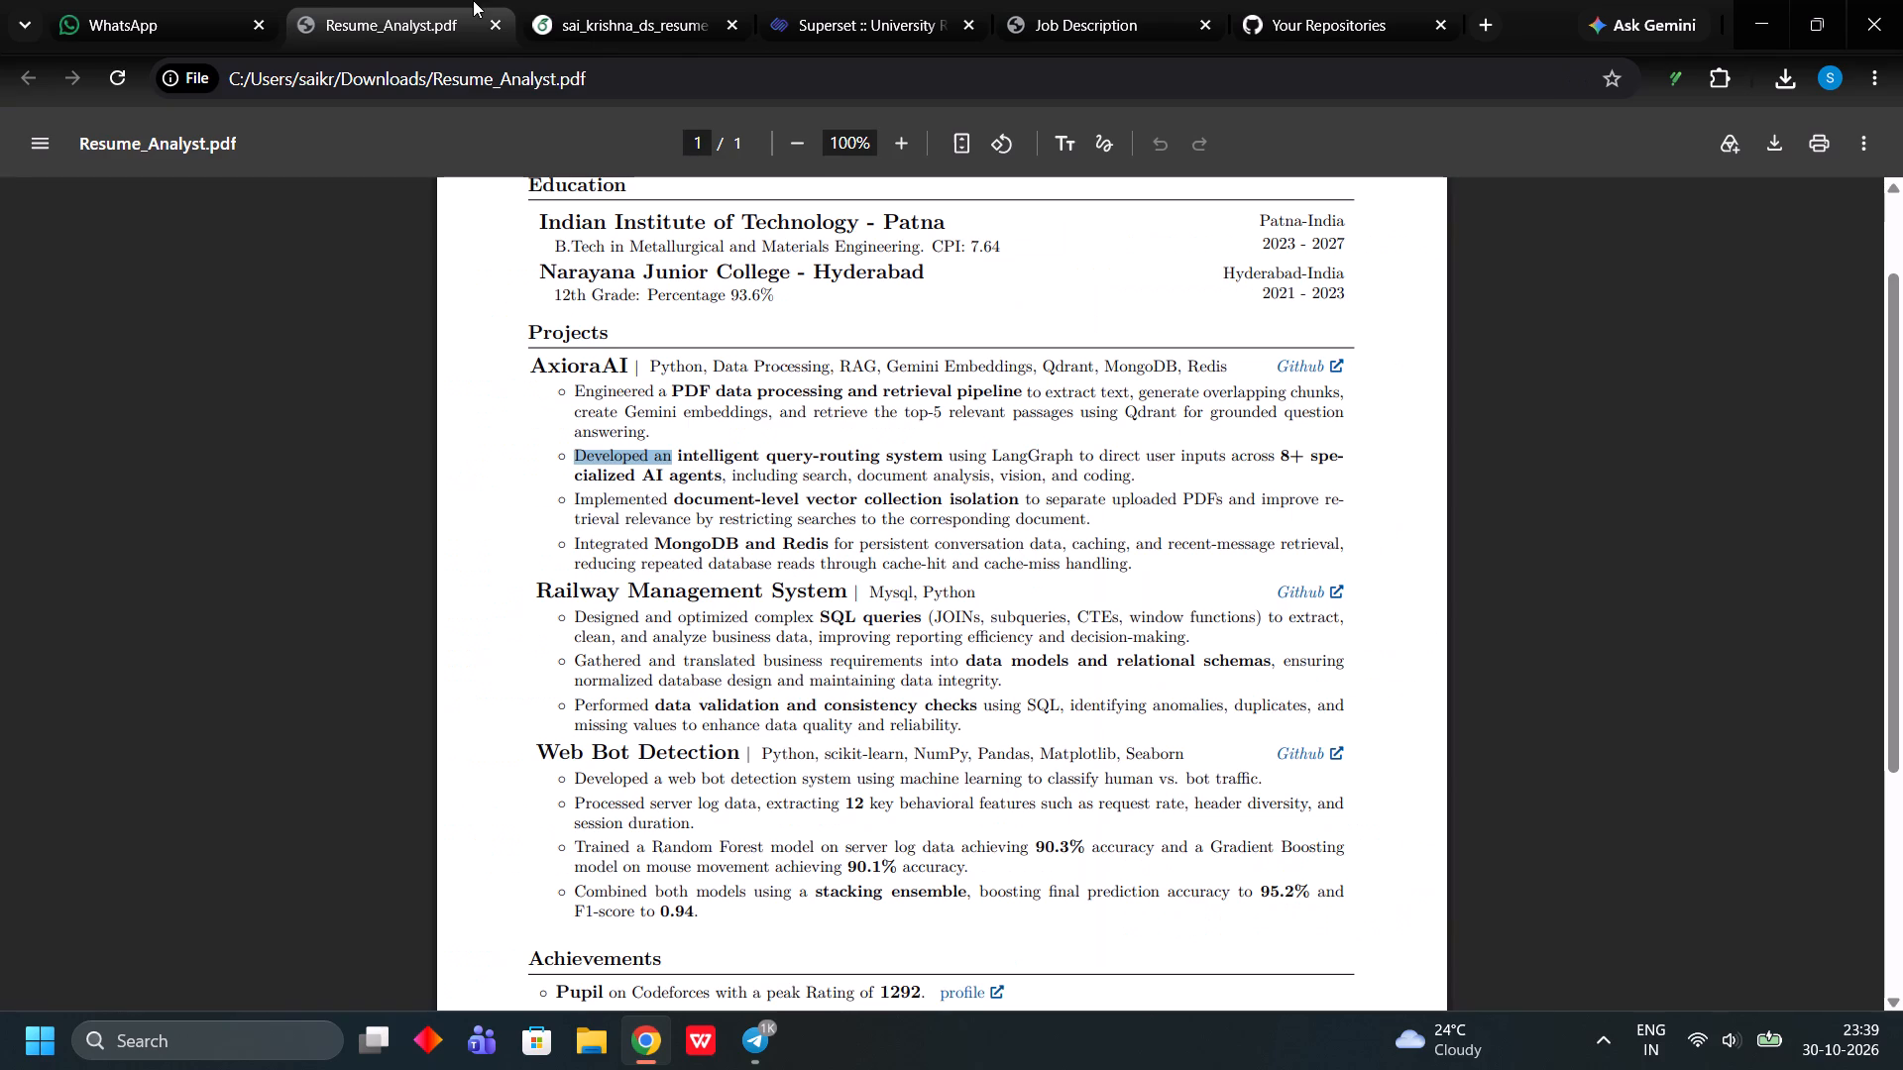
left_click_drag(677, 455, 882, 452)
left_click(902, 579)
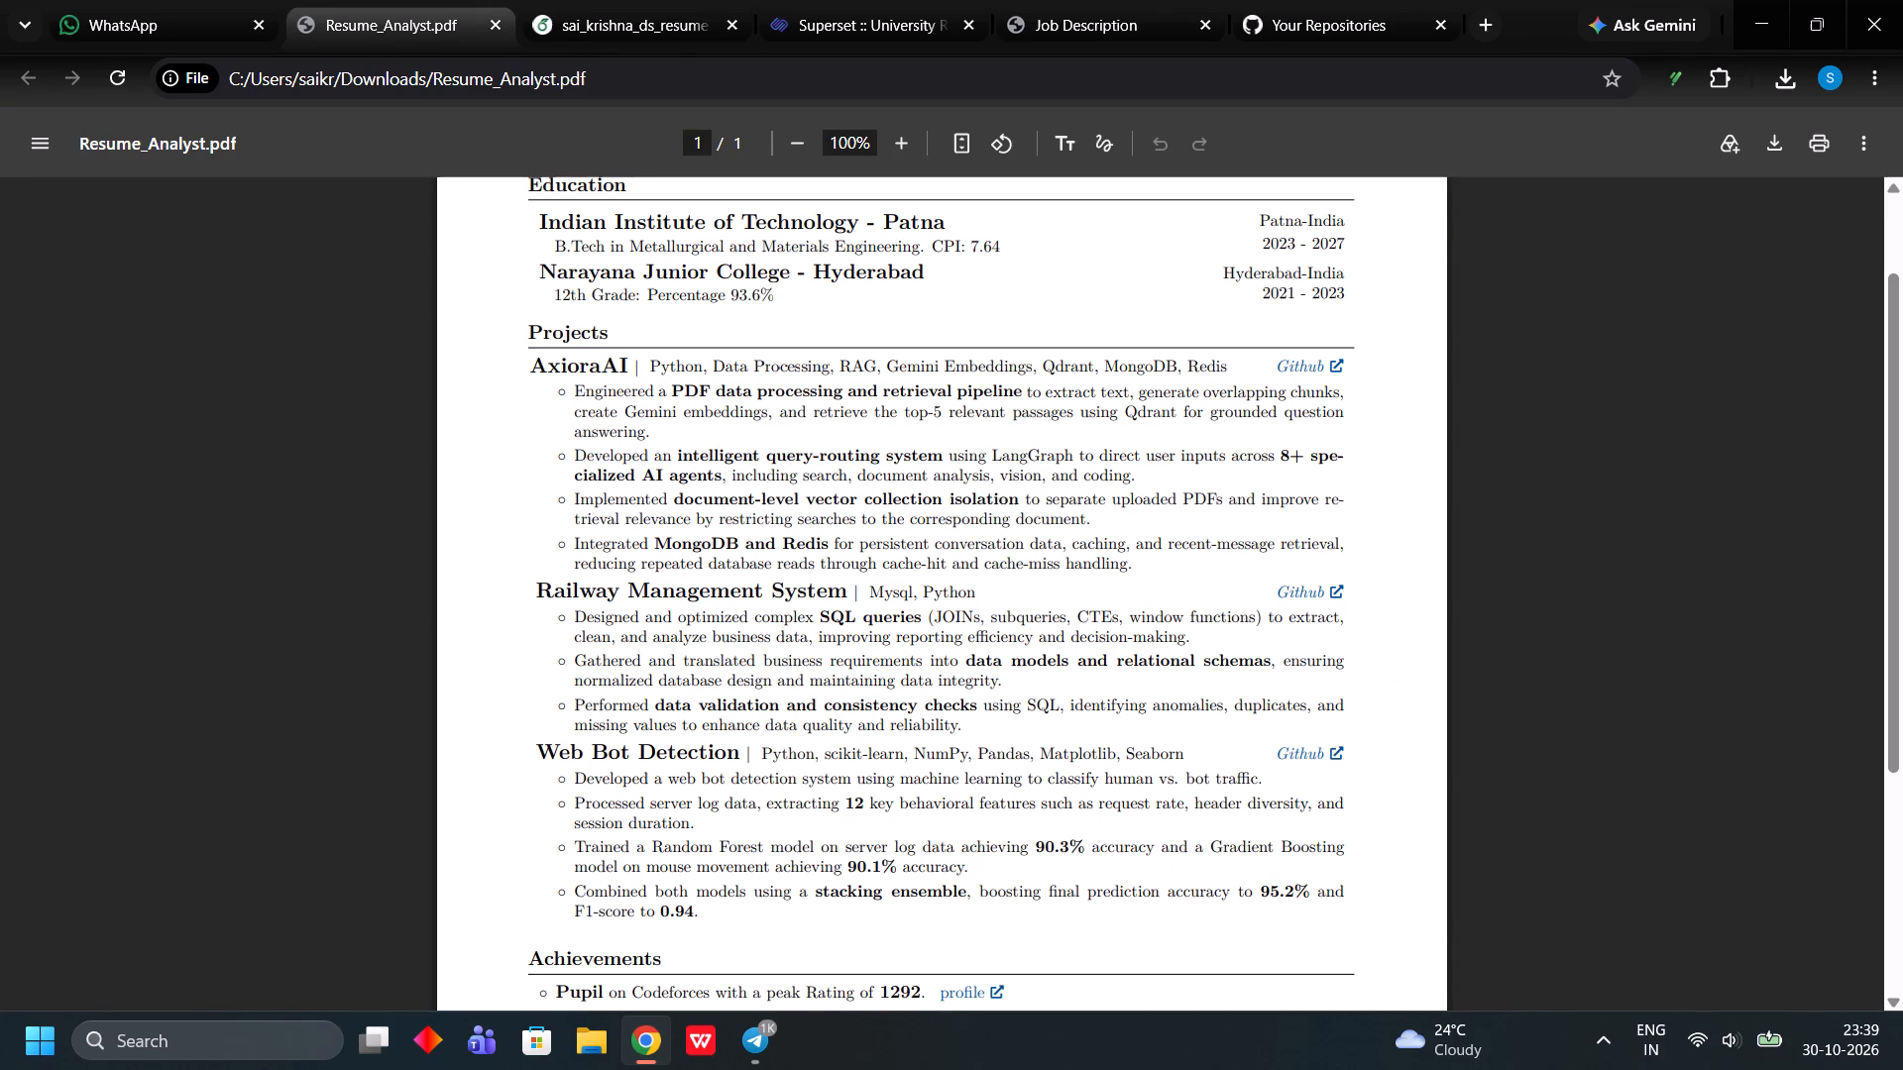
left_click_drag(939, 460, 683, 460)
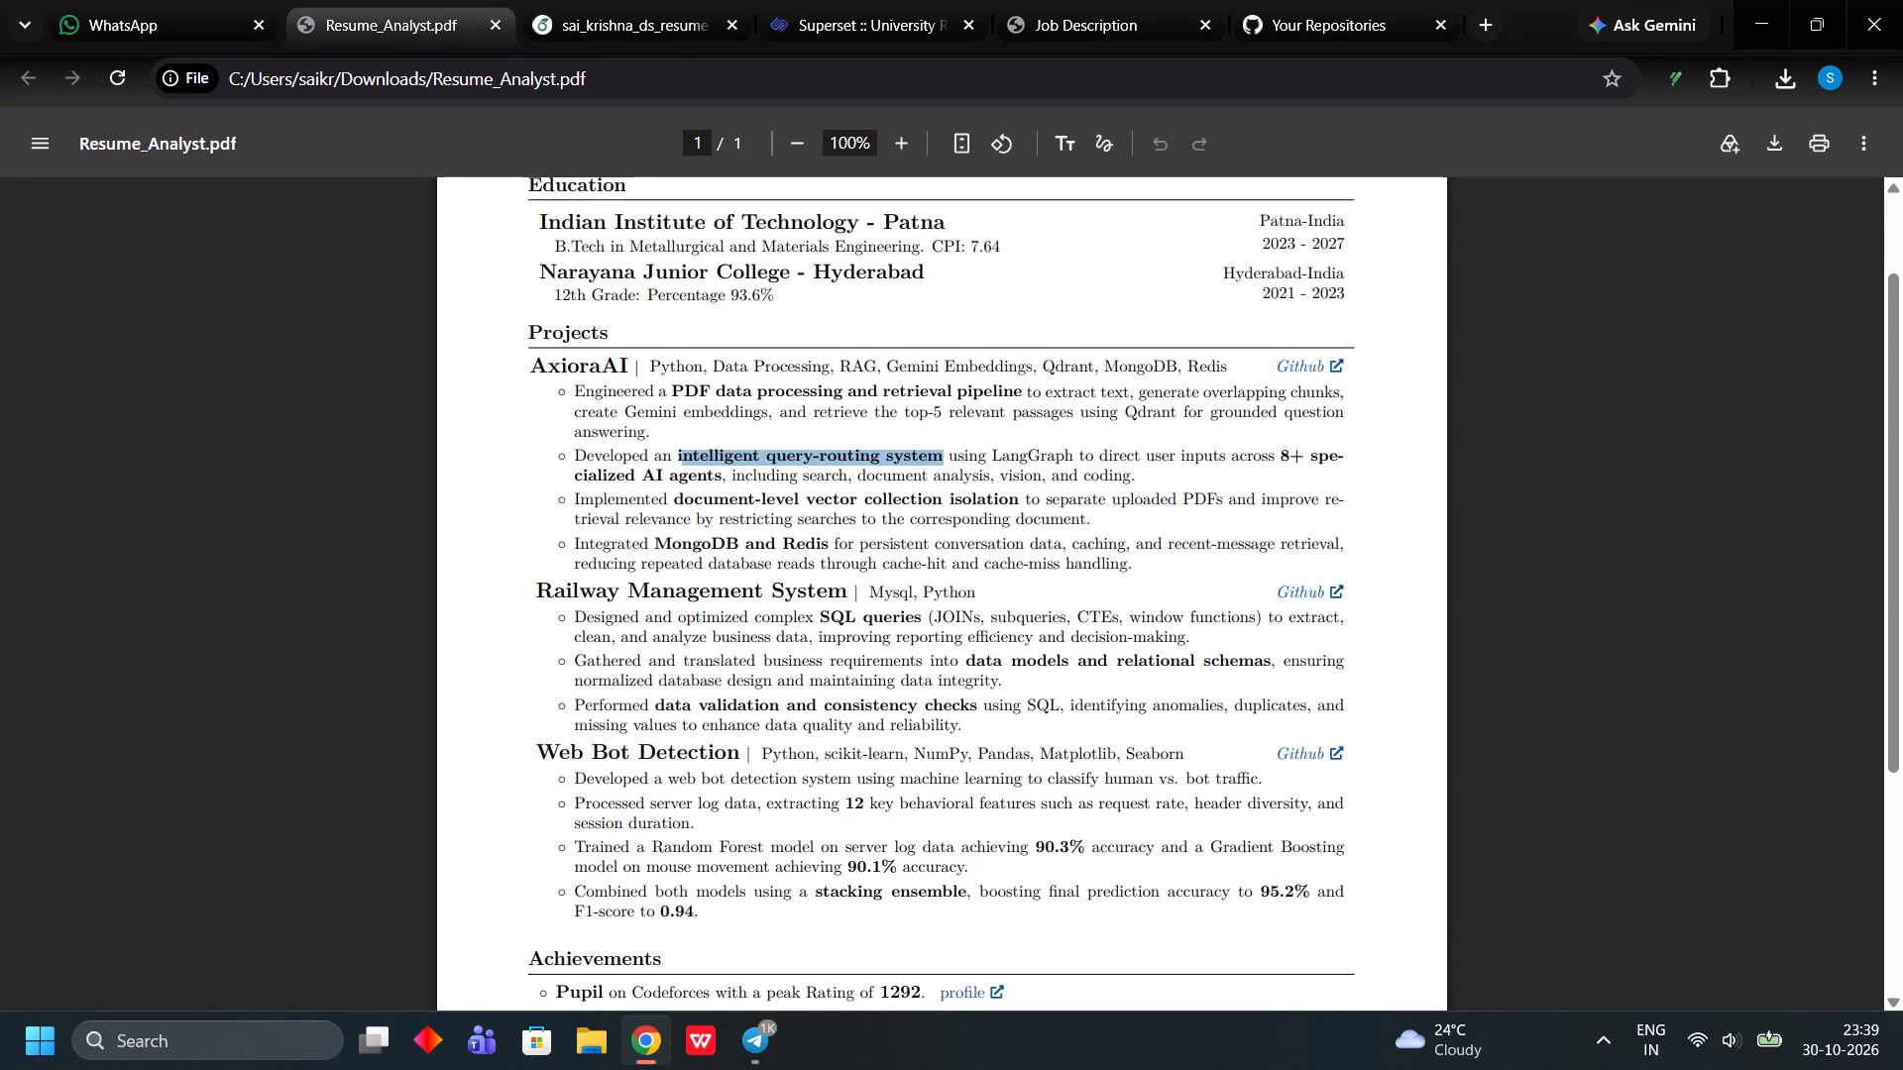
left_click(683, 459)
left_click_drag(576, 450, 1143, 458)
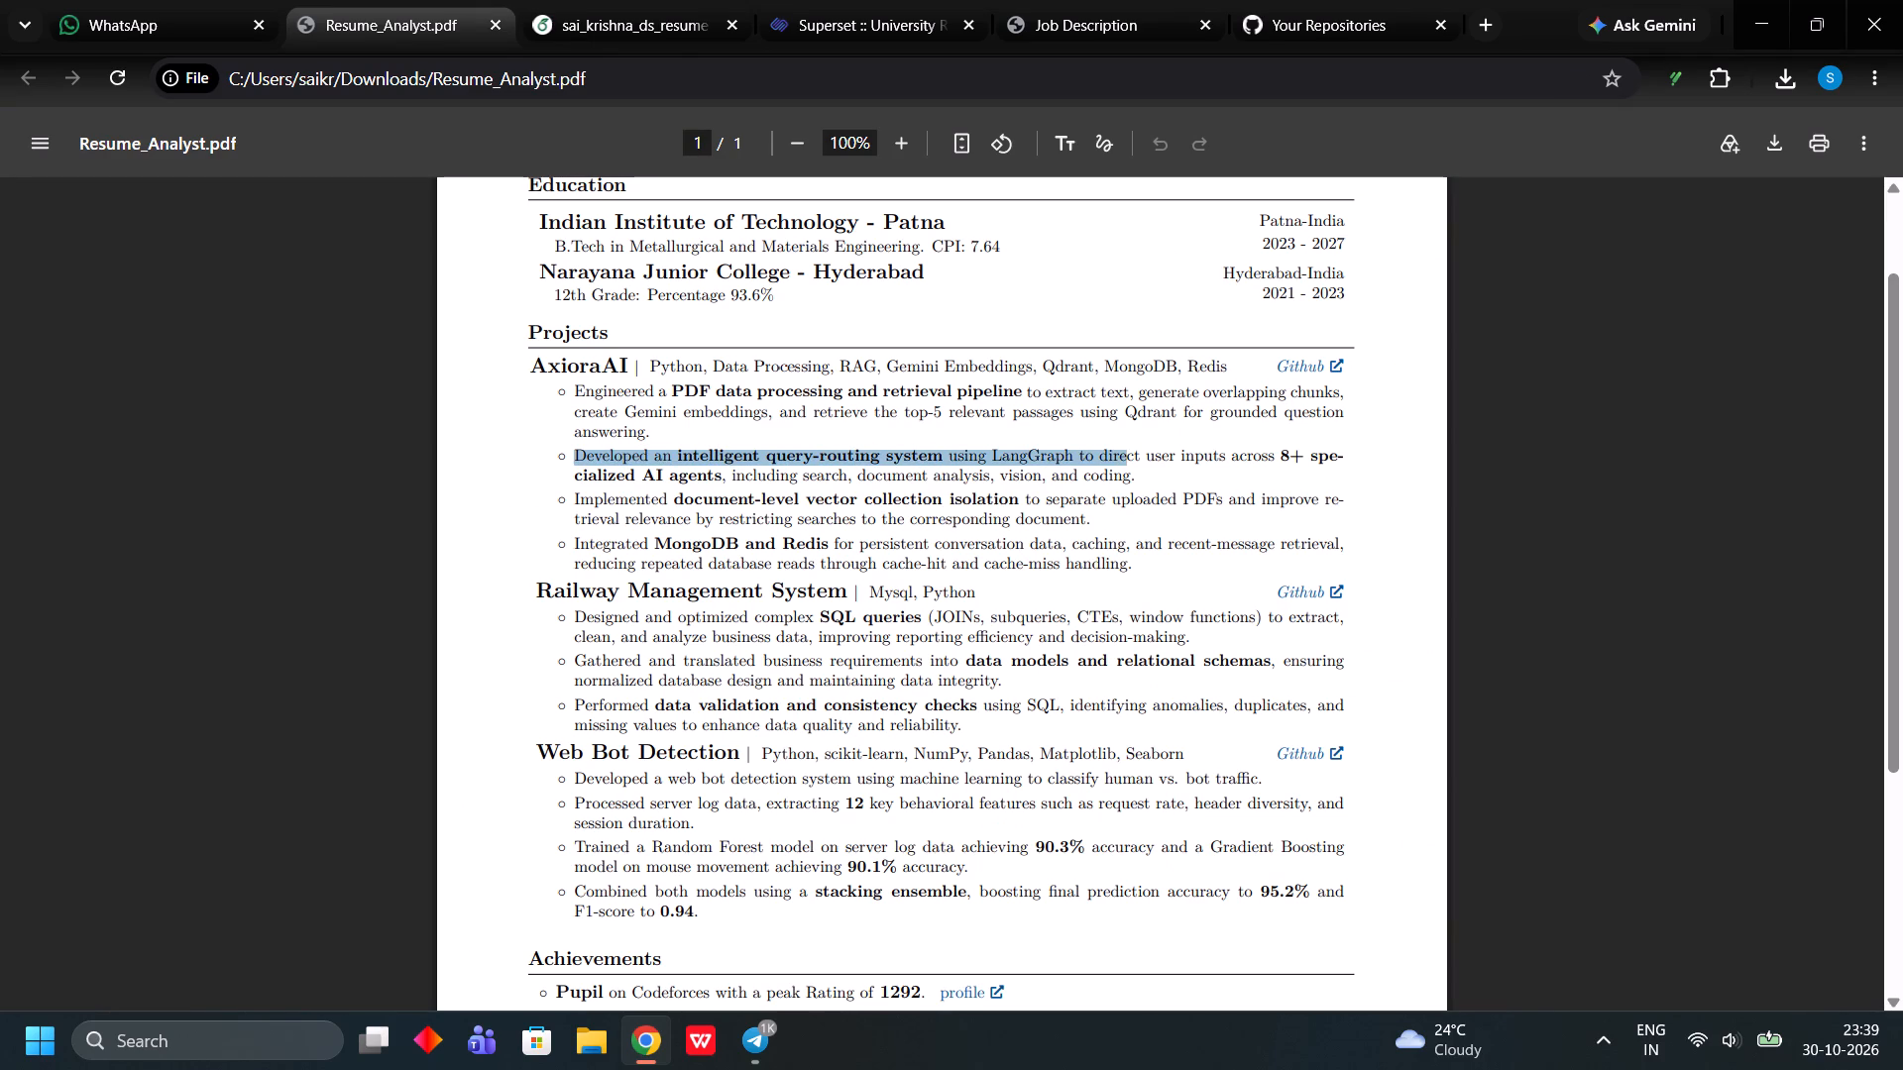
left_click_drag(1143, 458, 1143, 473)
left_click(1136, 475)
left_click_drag(1136, 475, 712, 472)
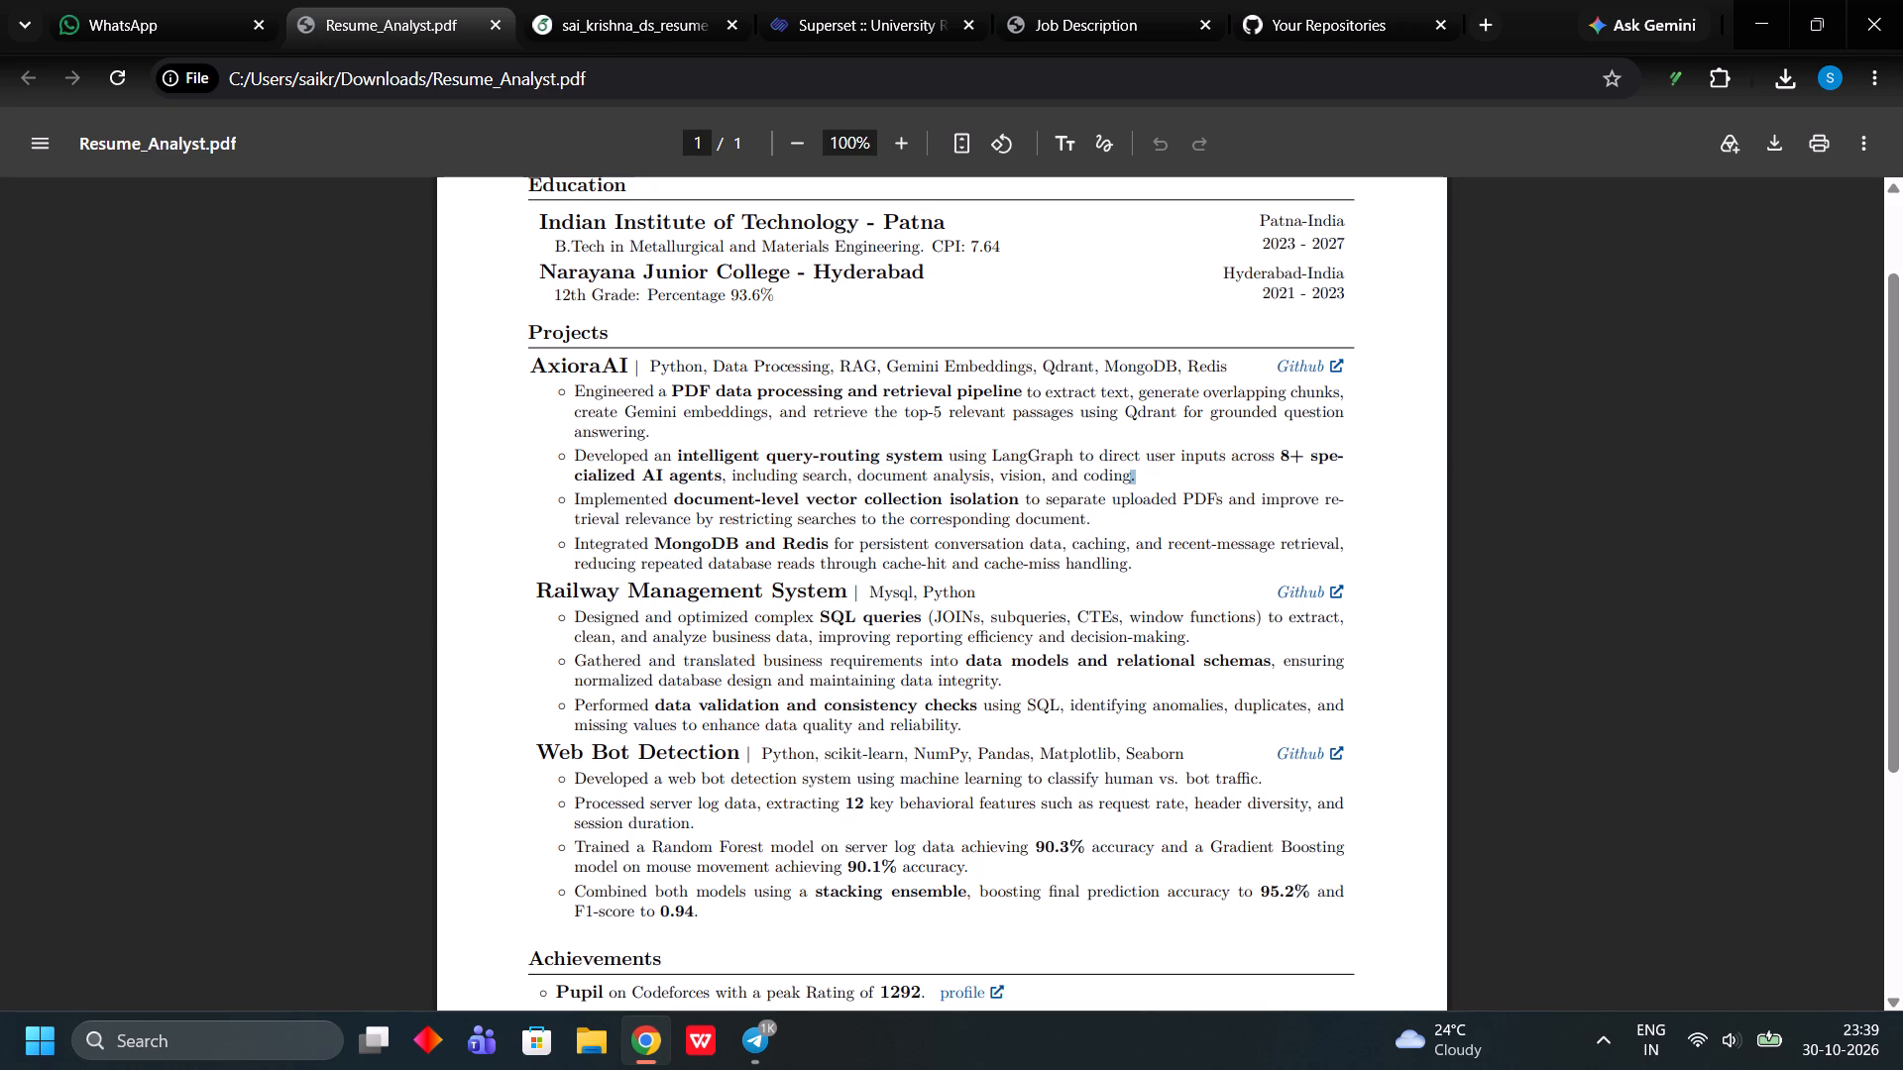
left_click_drag(712, 472, 569, 450)
left_click(569, 450)
left_click_drag(580, 454, 1085, 463)
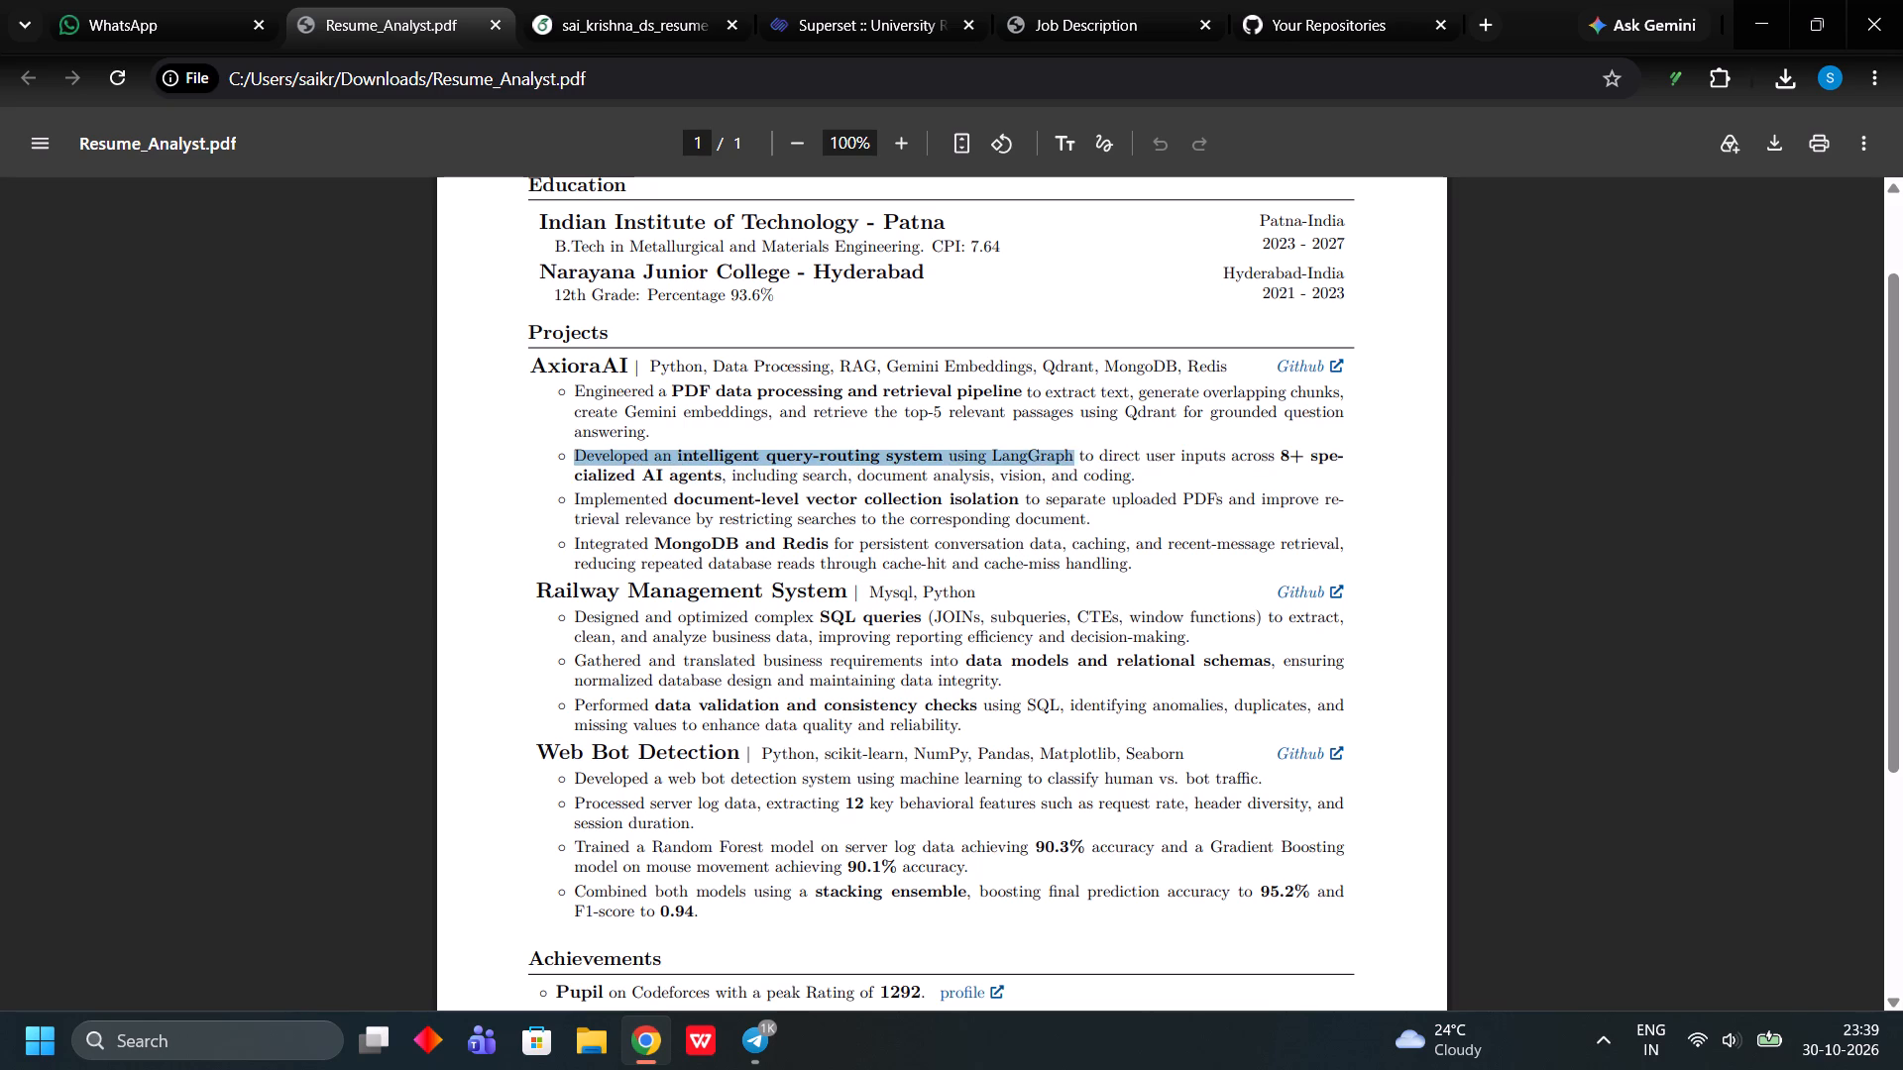
left_click_drag(1085, 463, 1136, 477)
key("ctrl+c")
left_click(553, 0)
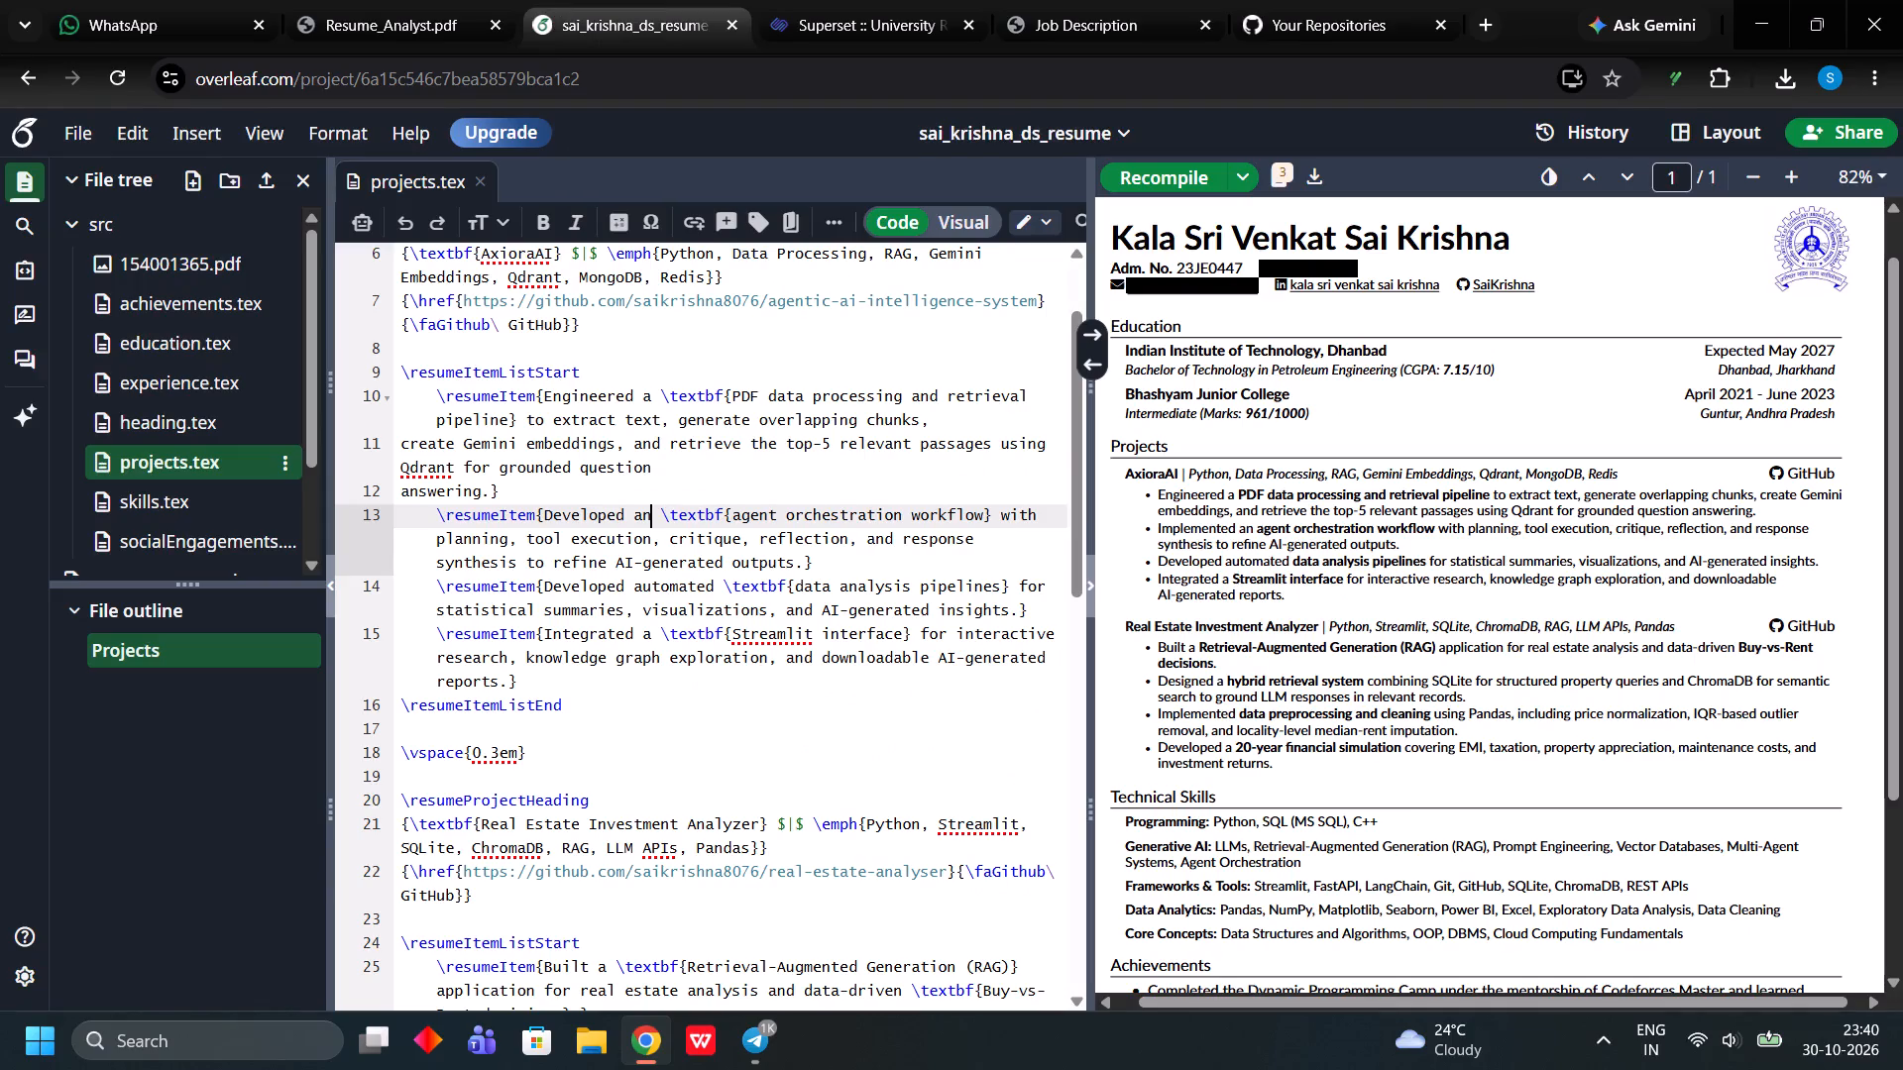
left_click_drag(544, 513, 769, 551)
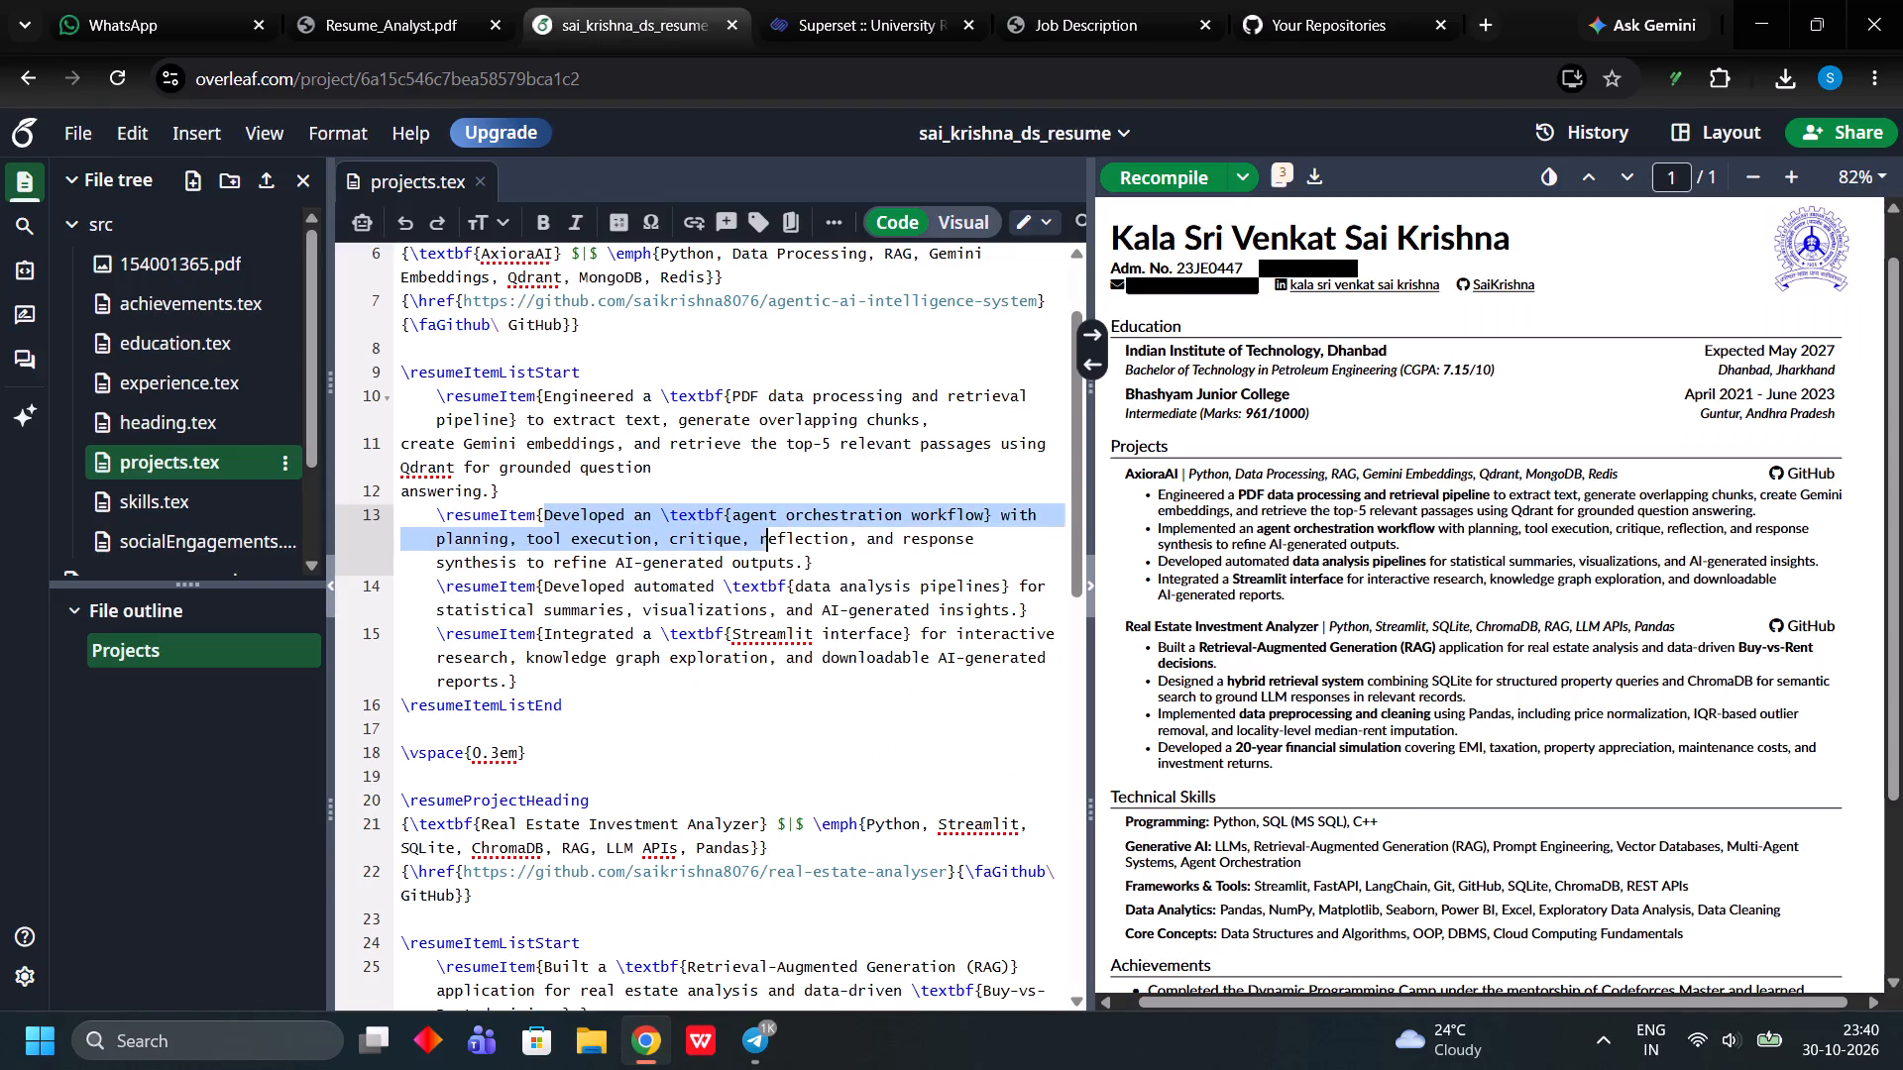
left_click_drag(769, 551, 807, 568)
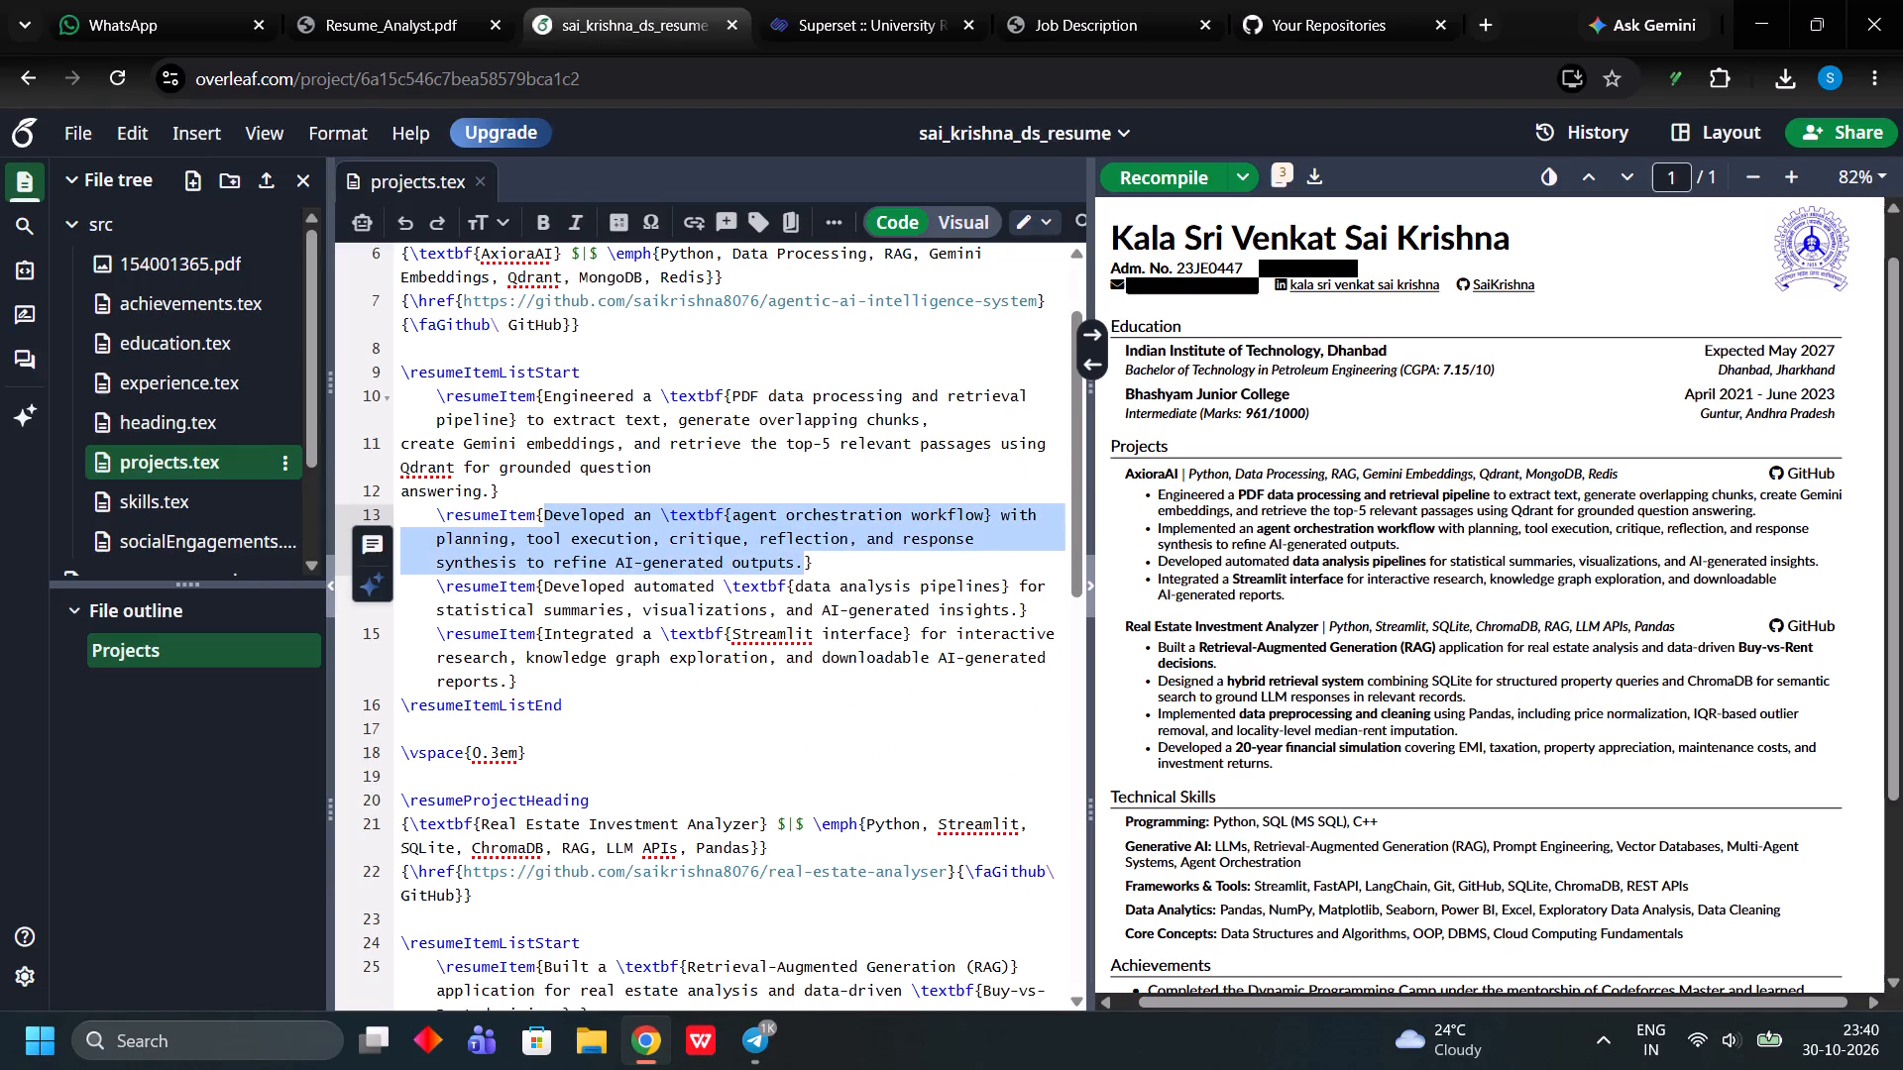
key("ctrl+v")
Replace the text of AxioraAI's third bullet in projects.tex with the "Implemented document-level vector collection isolation" bullet copied from Resume_Analyst.pdf.
left_click(408, 0)
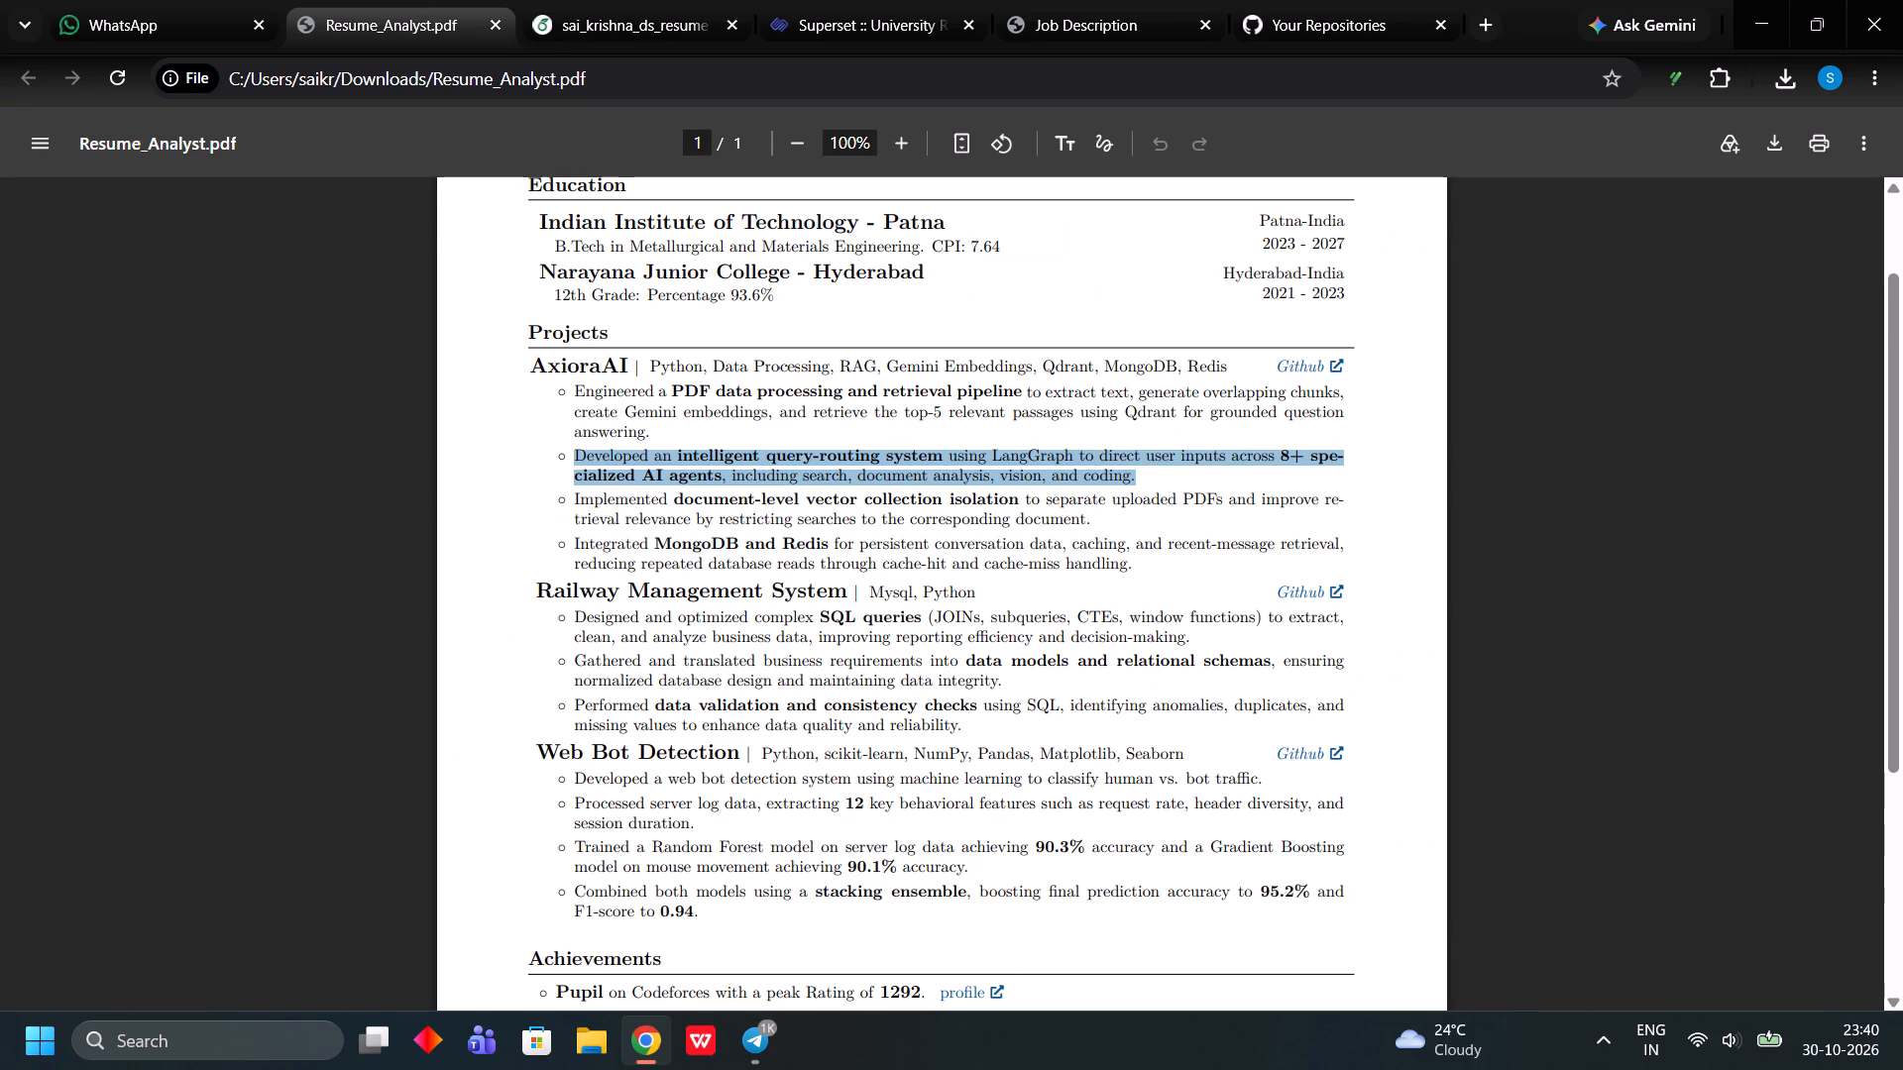
left_click_drag(571, 495, 1151, 517)
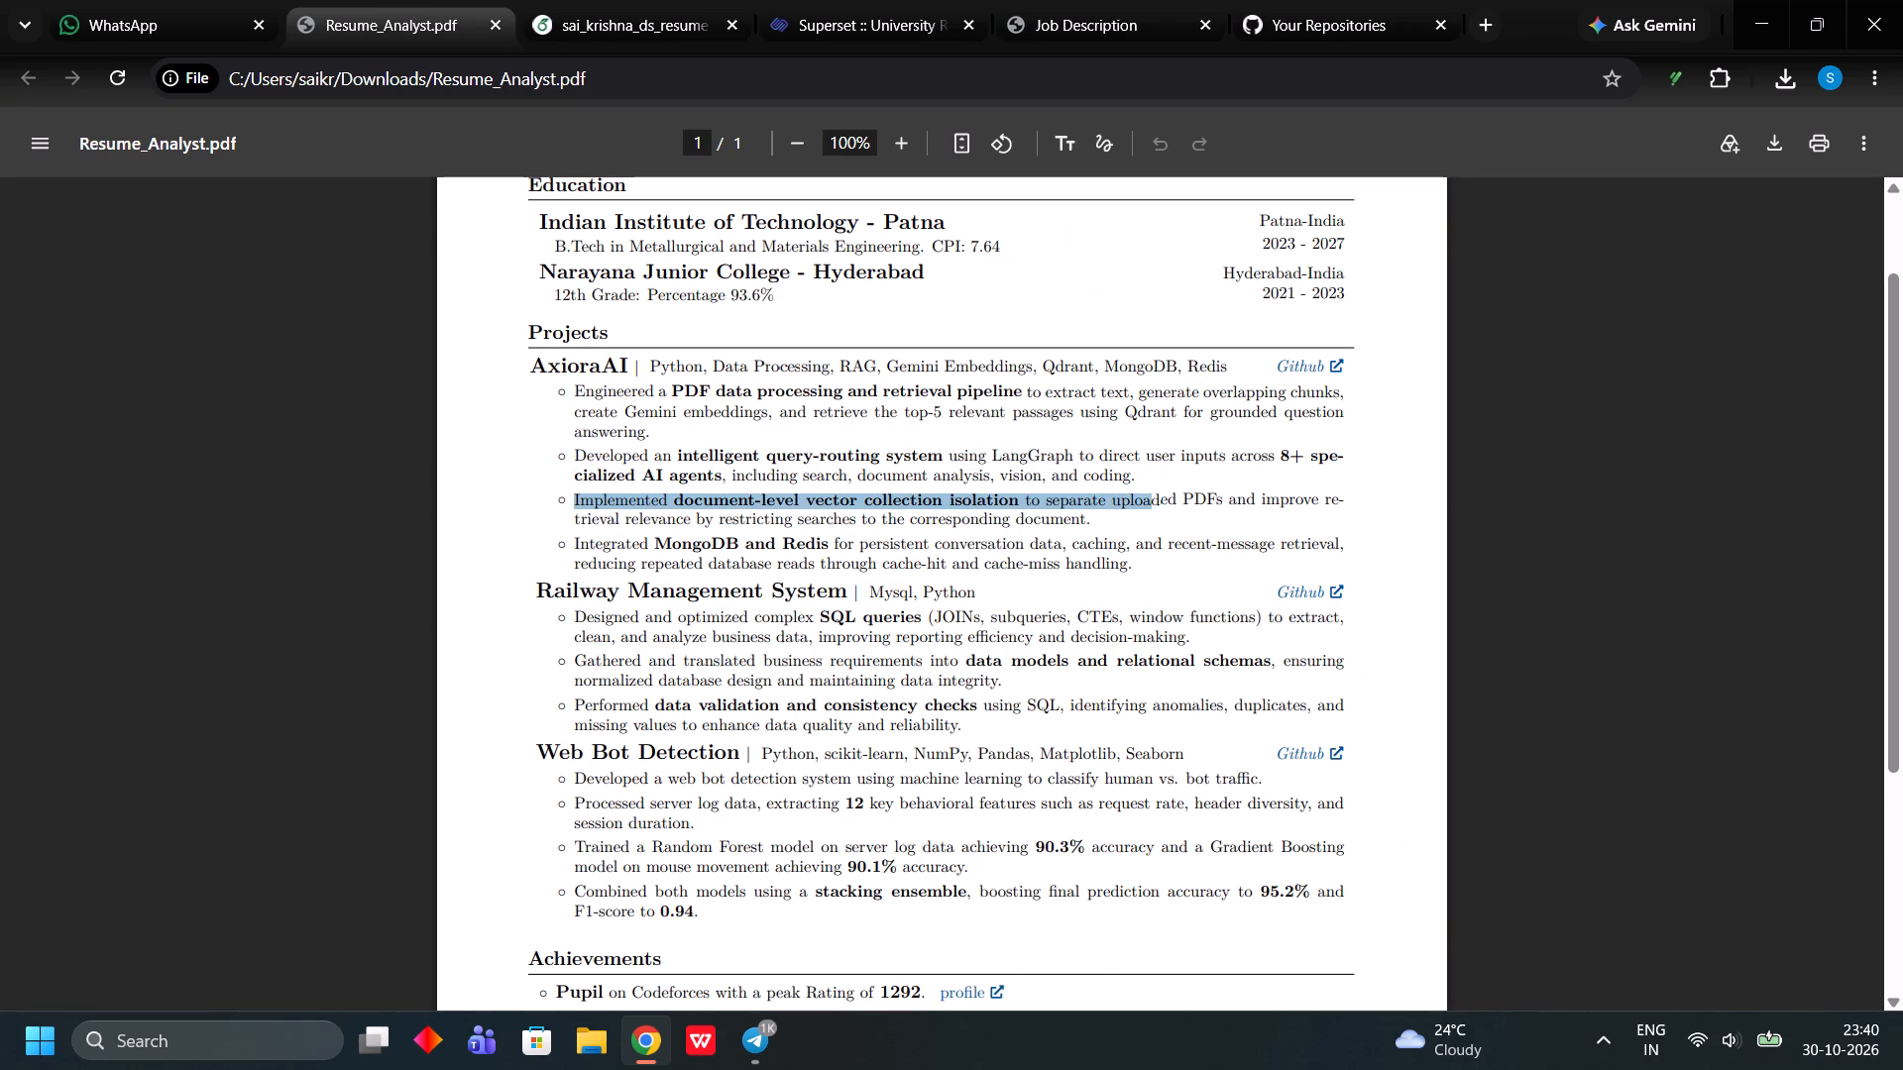
left_click_drag(1151, 517, 1091, 520)
key("ctrl+c")
left_click(590, 0)
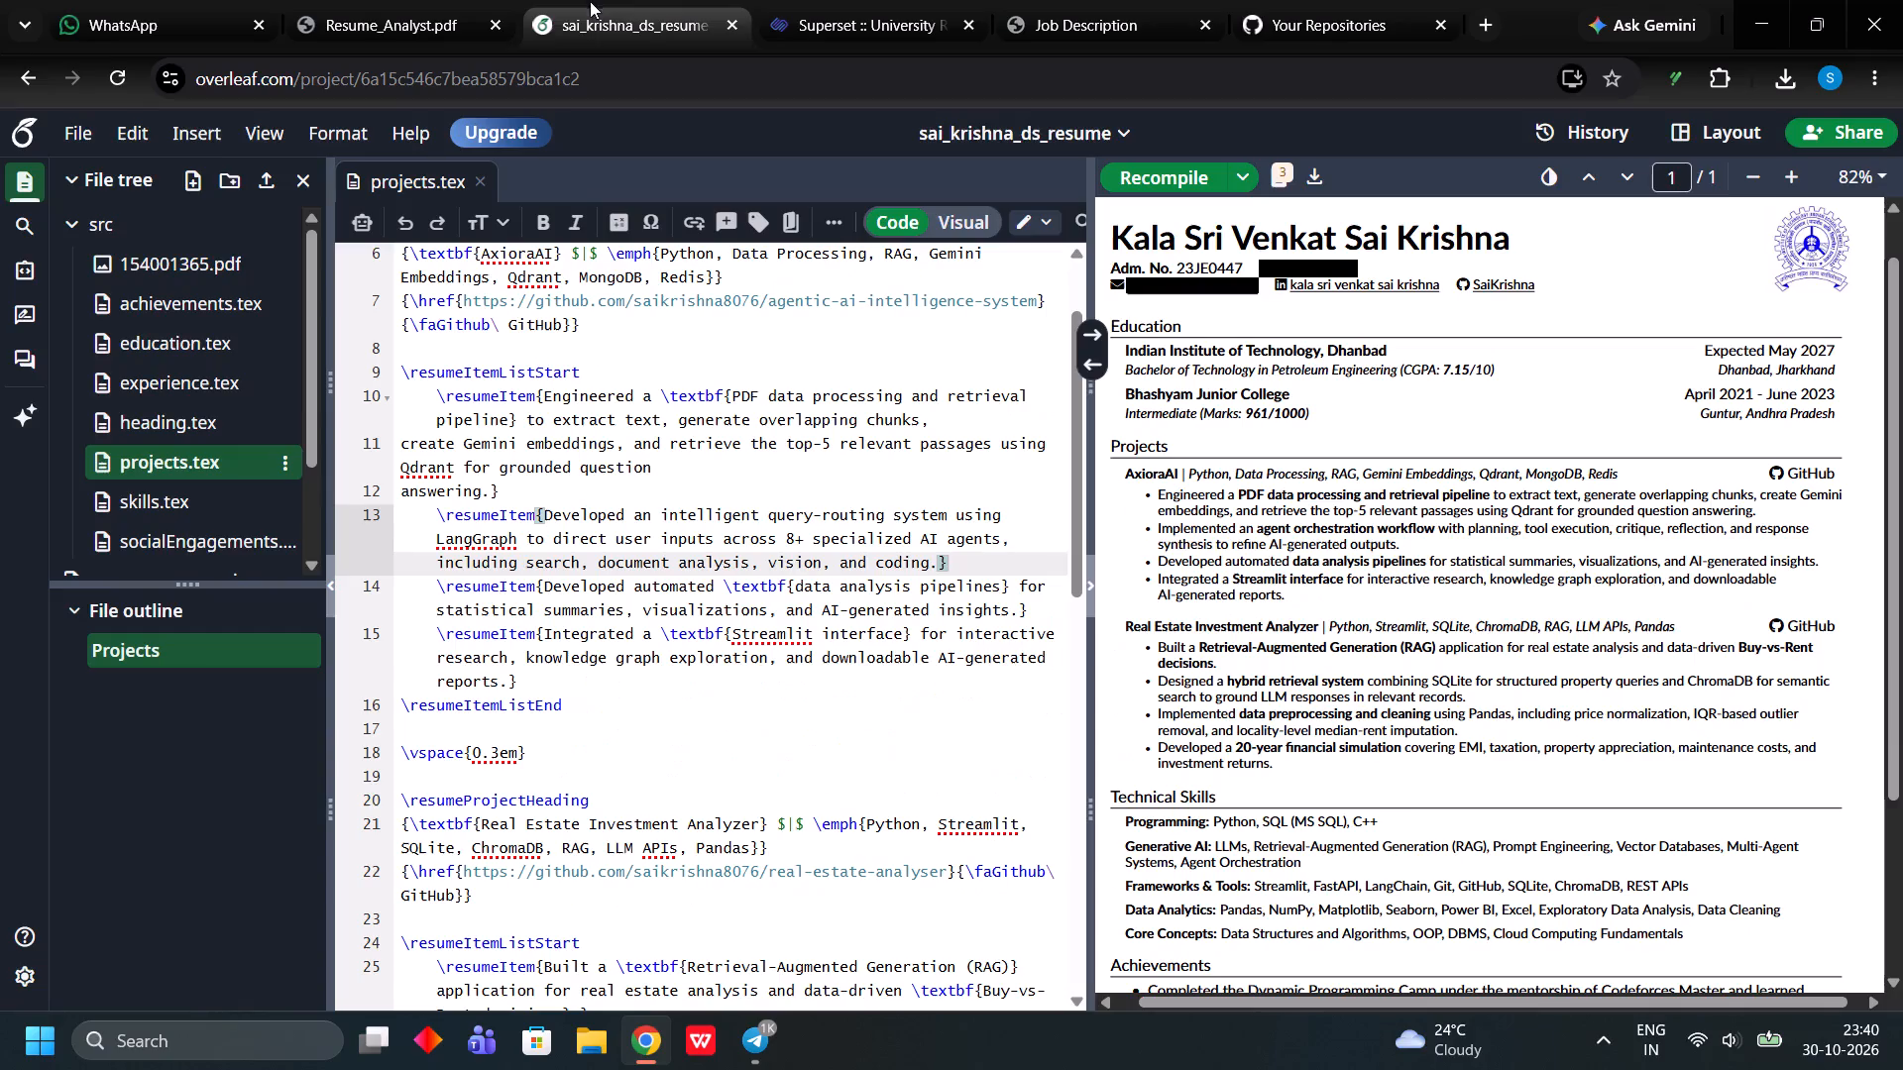
left_click_drag(539, 586, 544, 586)
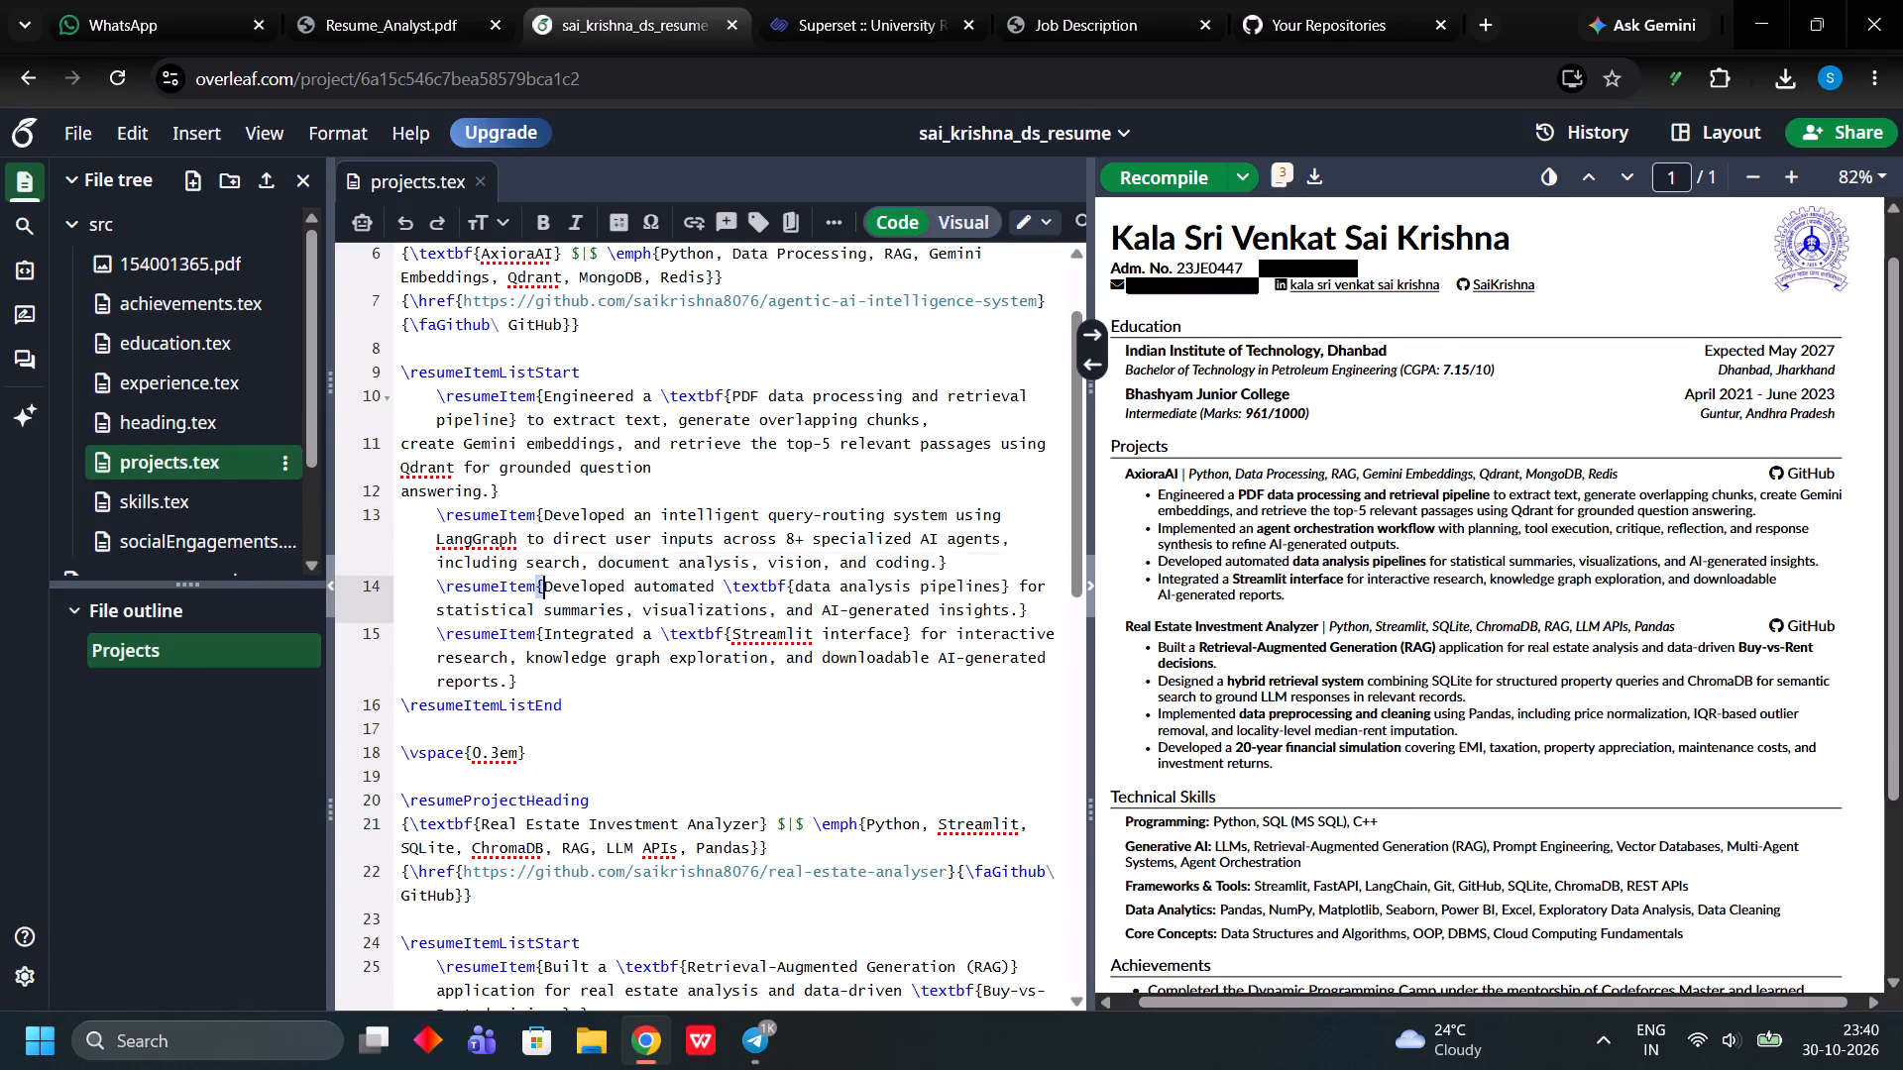
left_click_drag(544, 586, 728, 613)
left_click(726, 613)
left_click_drag(545, 589, 1012, 618)
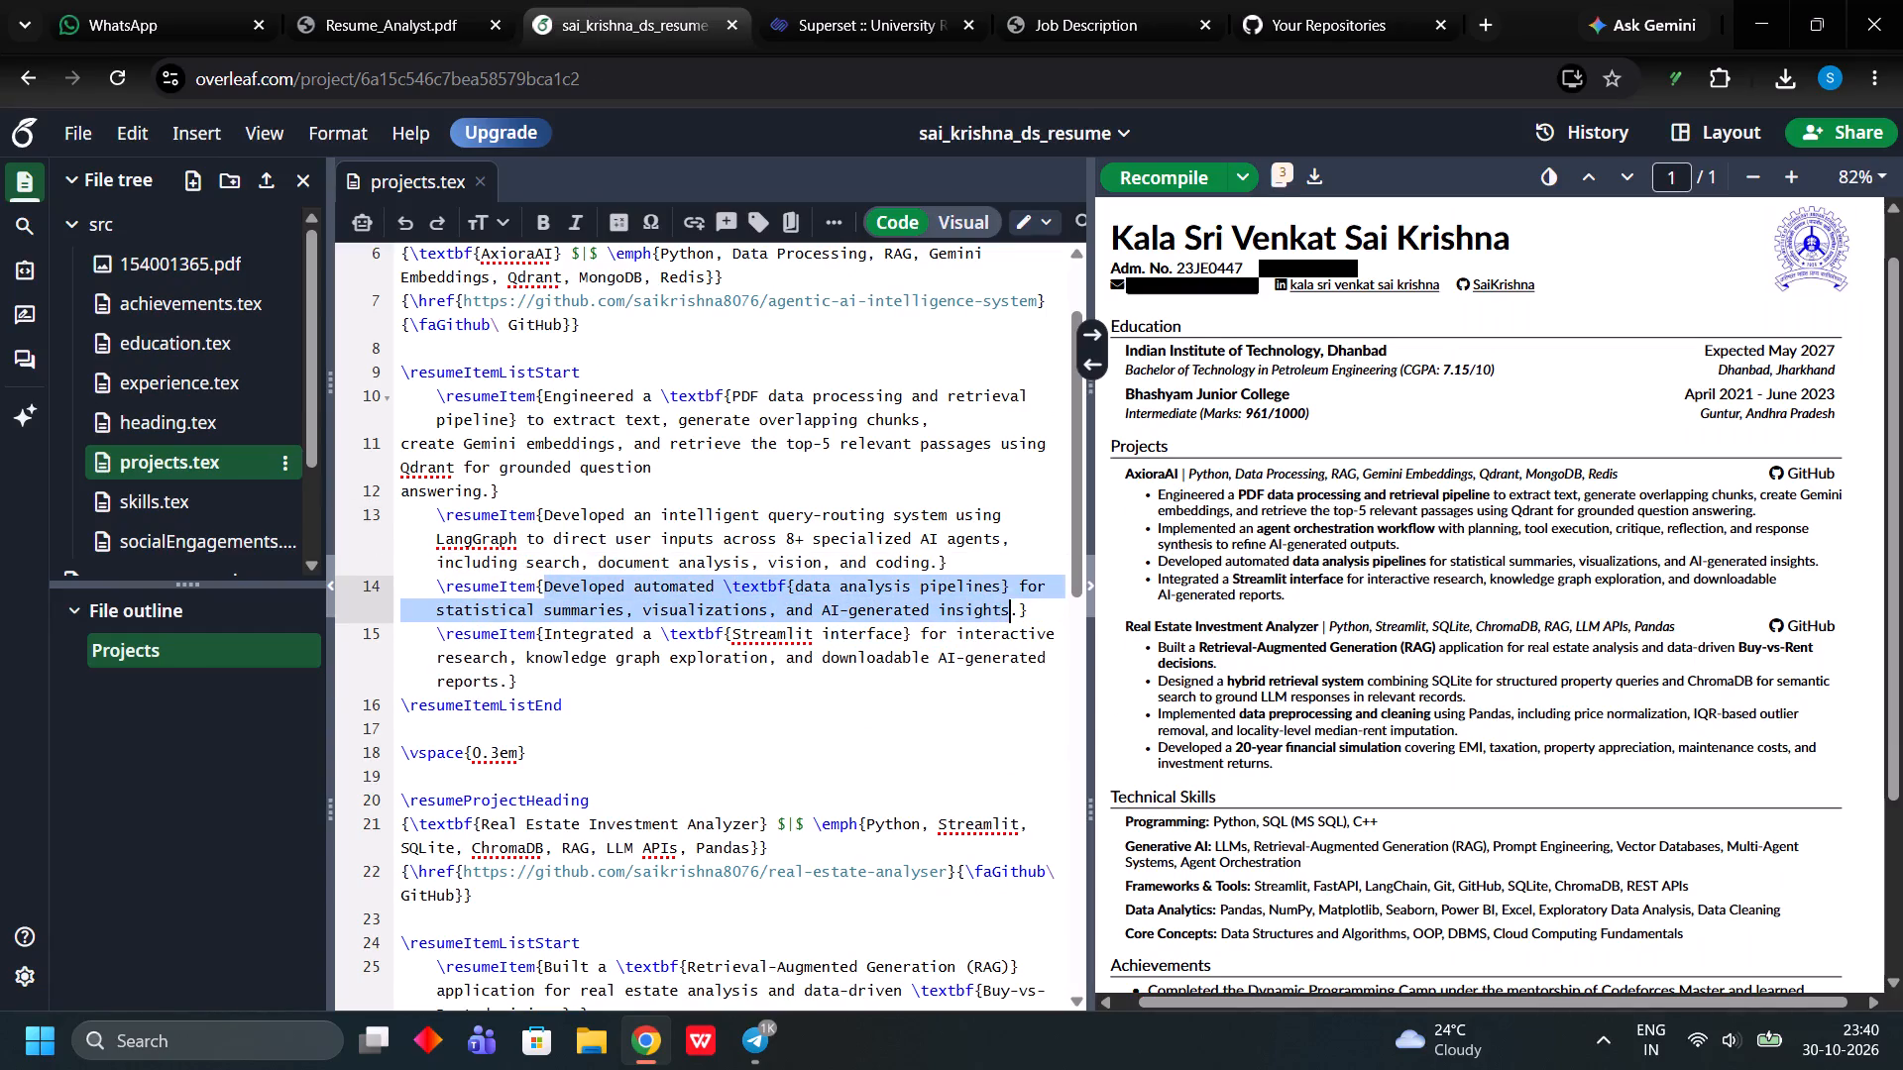
left_click_drag(1012, 618, 1015, 616)
key("ctrl+v")
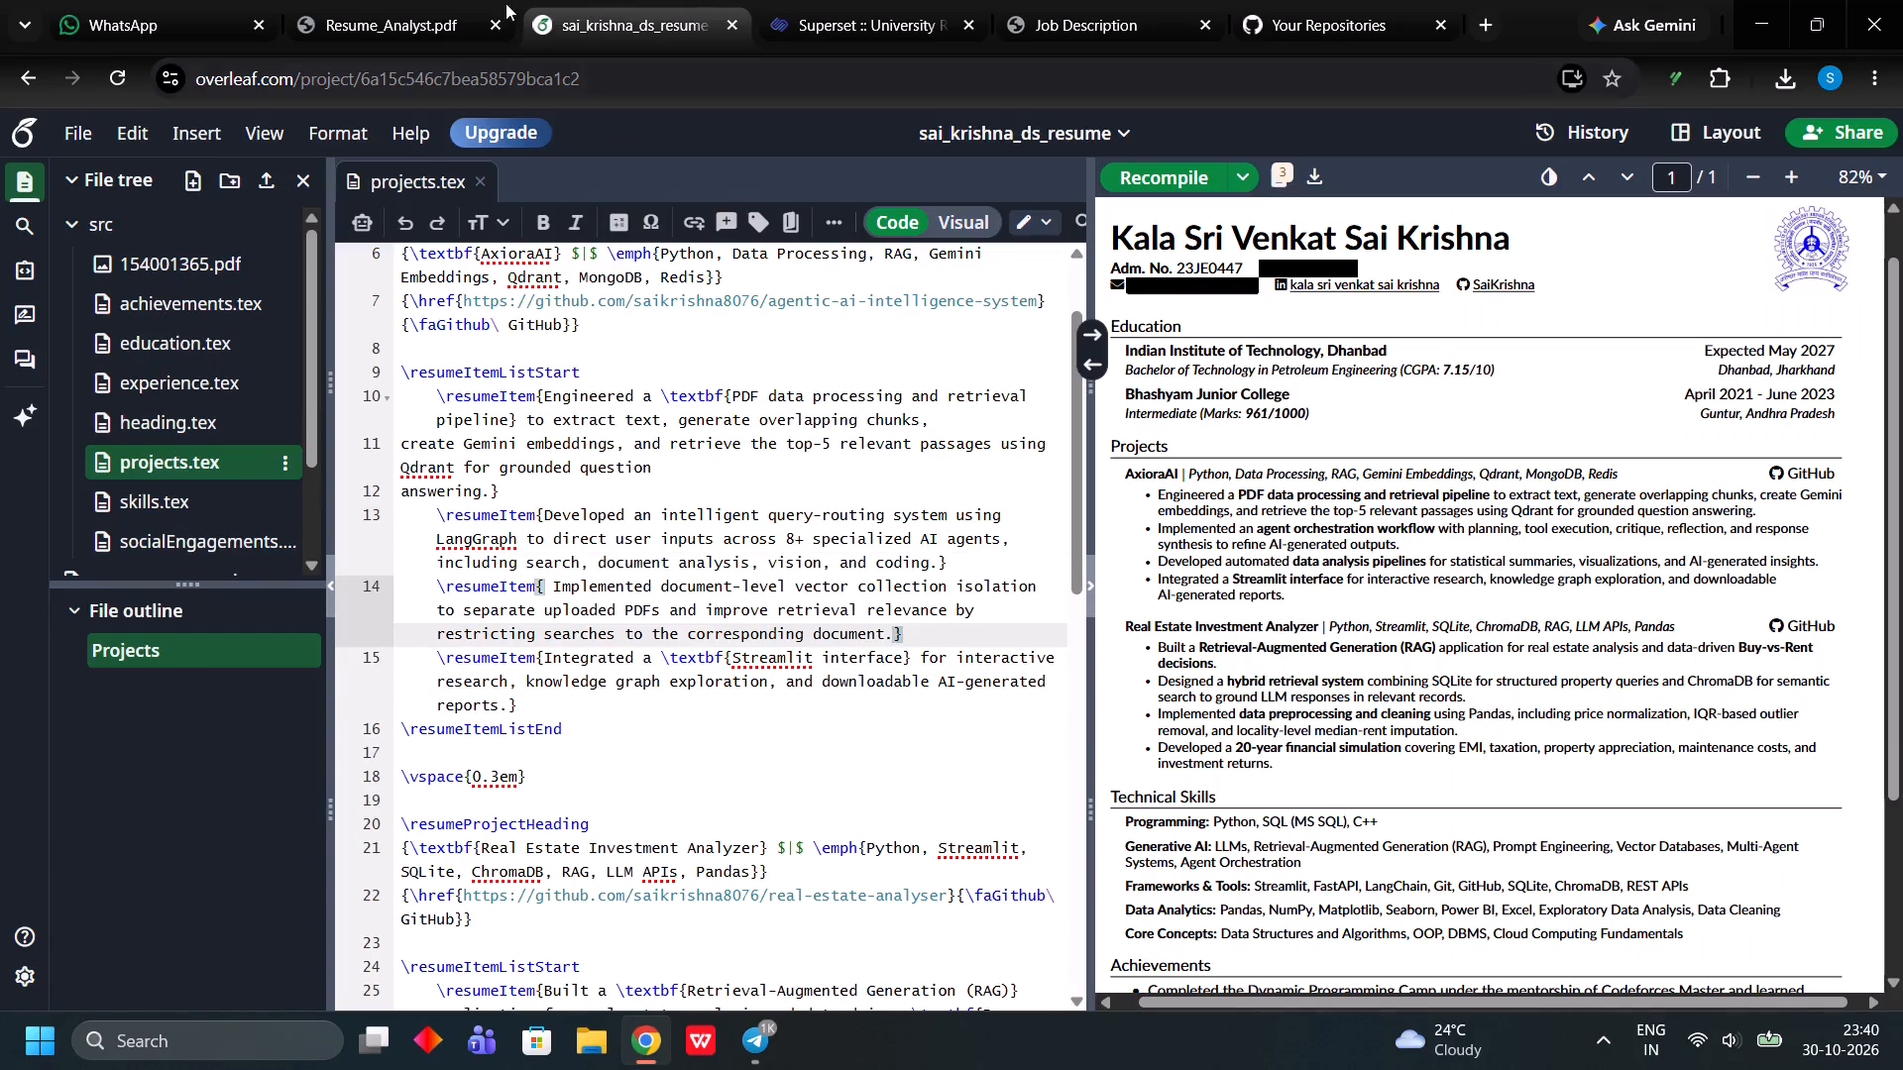
Replace the text of AxioraAI's fourth bullet in projects.tex with the "Integrated MongoDB and Redis" bullet copied from Resume_Analyst.pdf.
left_click(362, 0)
left_click_drag(569, 541, 616, 542)
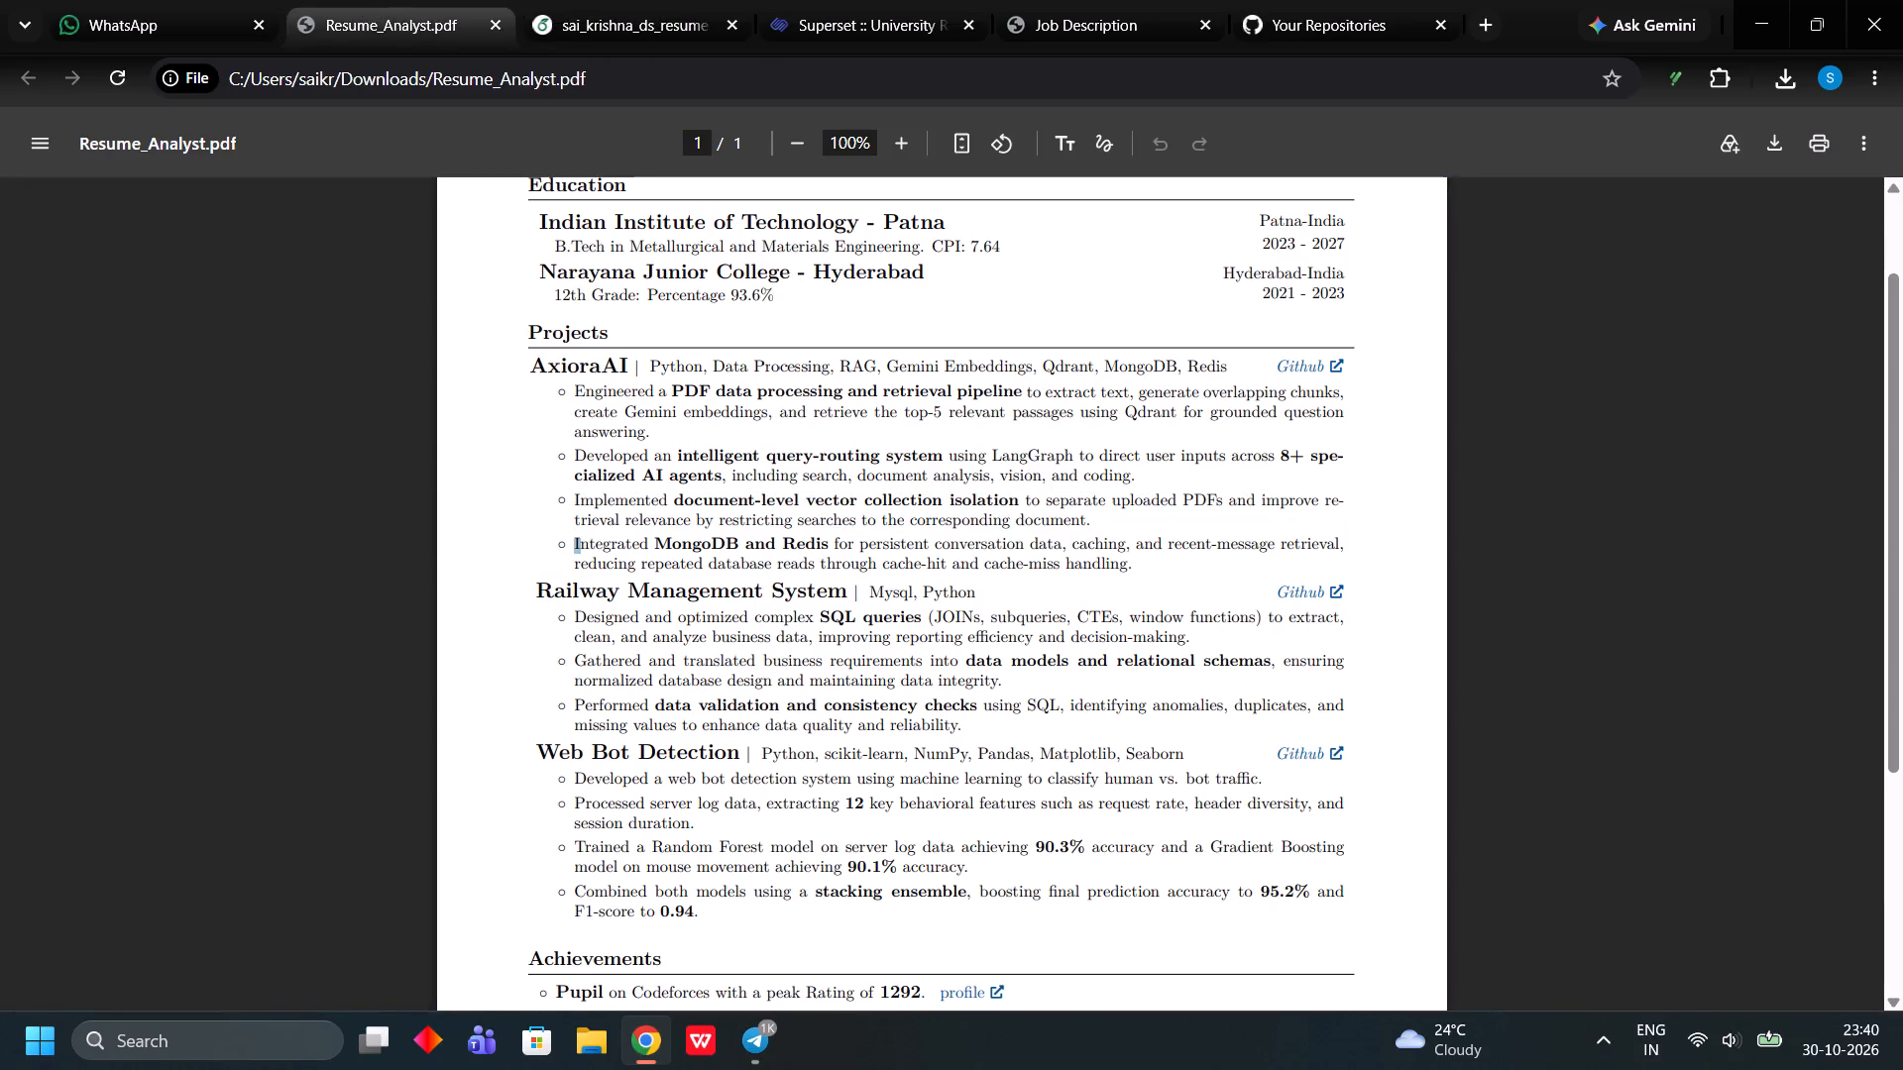
left_click_drag(616, 542, 1145, 575)
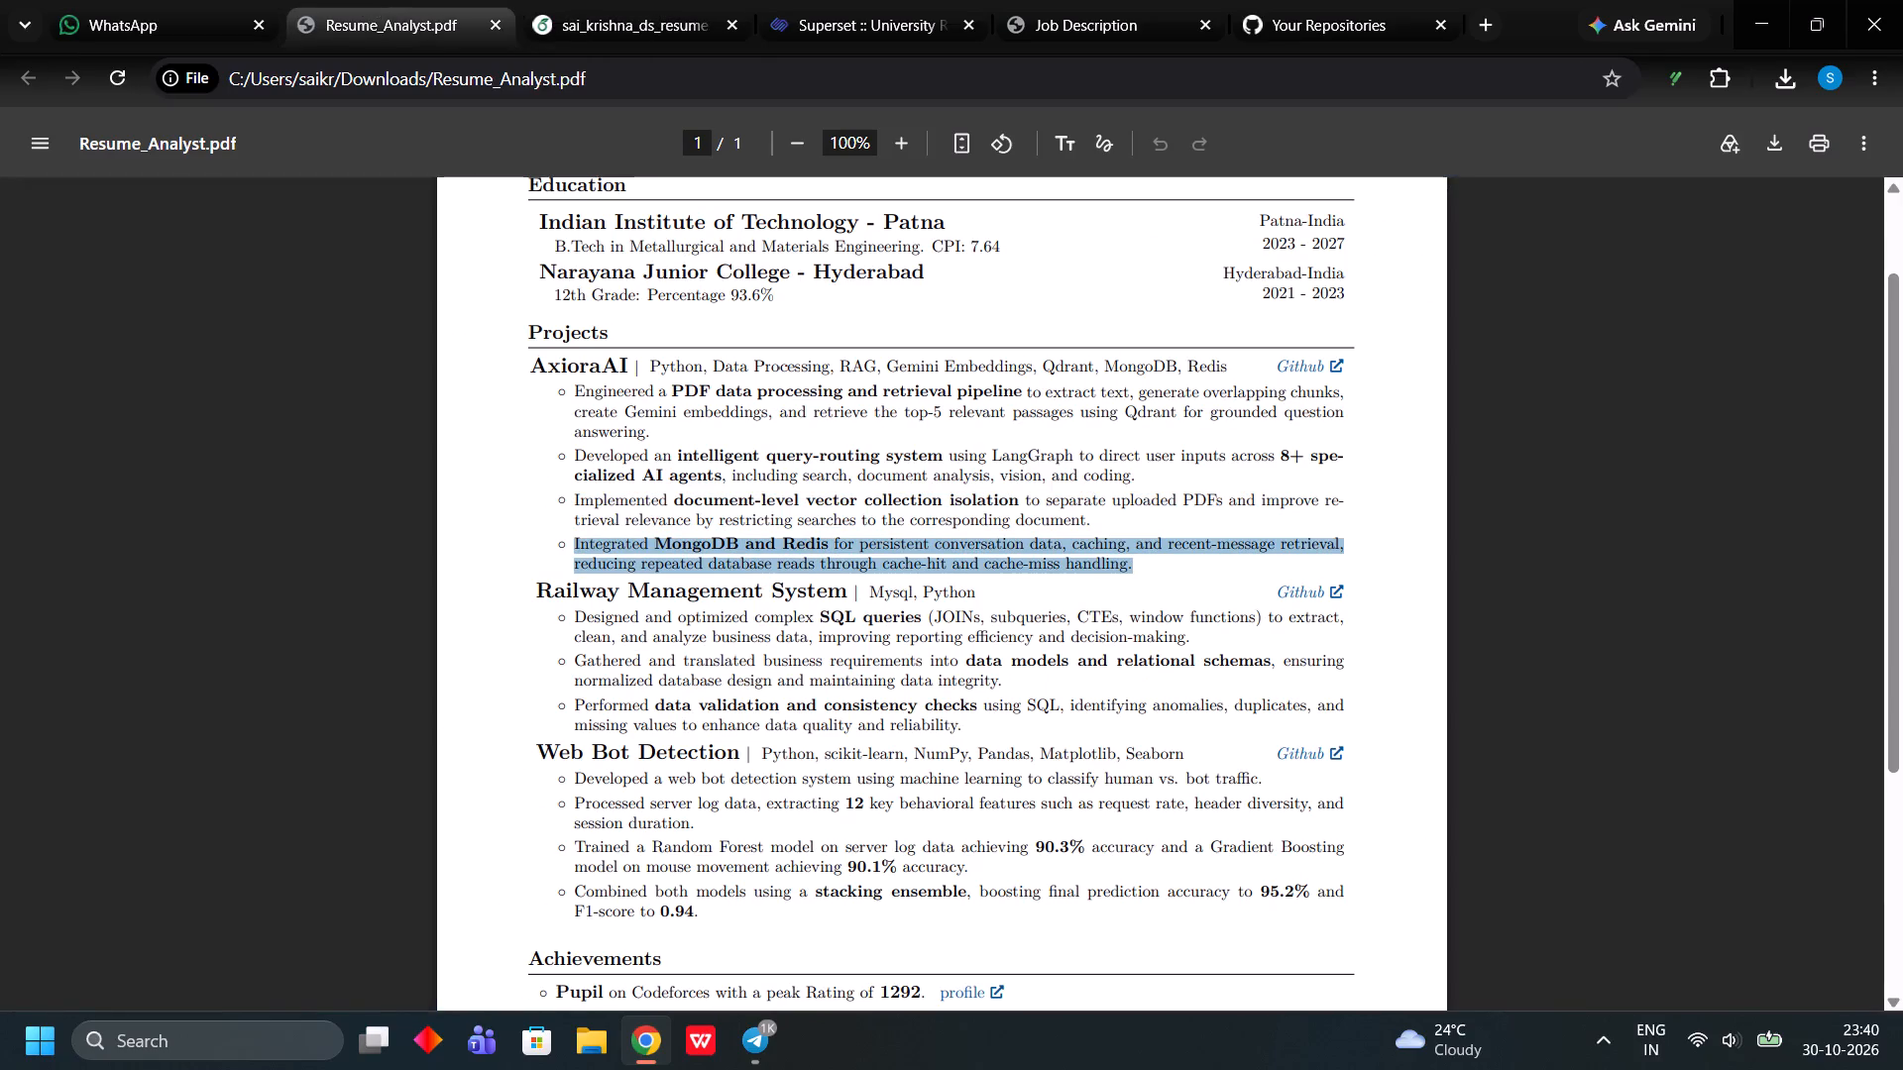
key("ctrl+c")
left_click(629, 0)
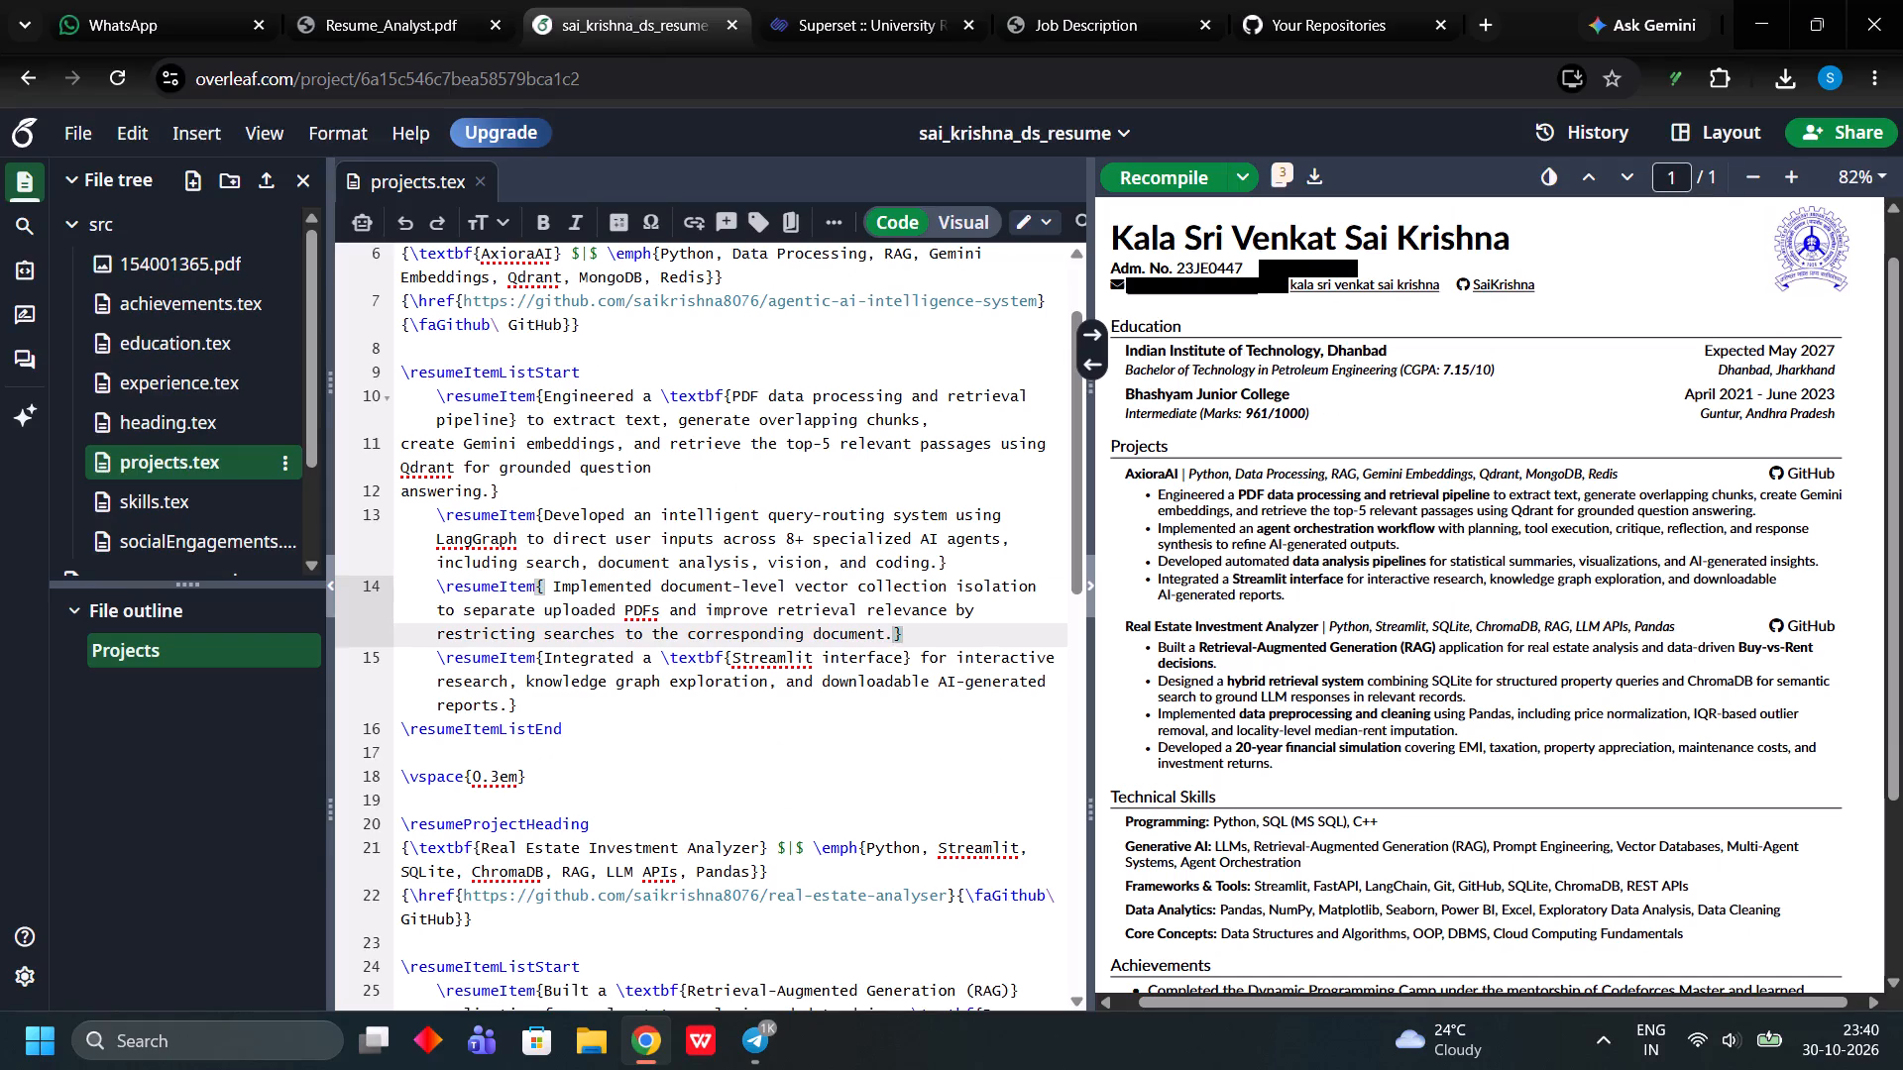
left_click_drag(545, 652, 518, 703)
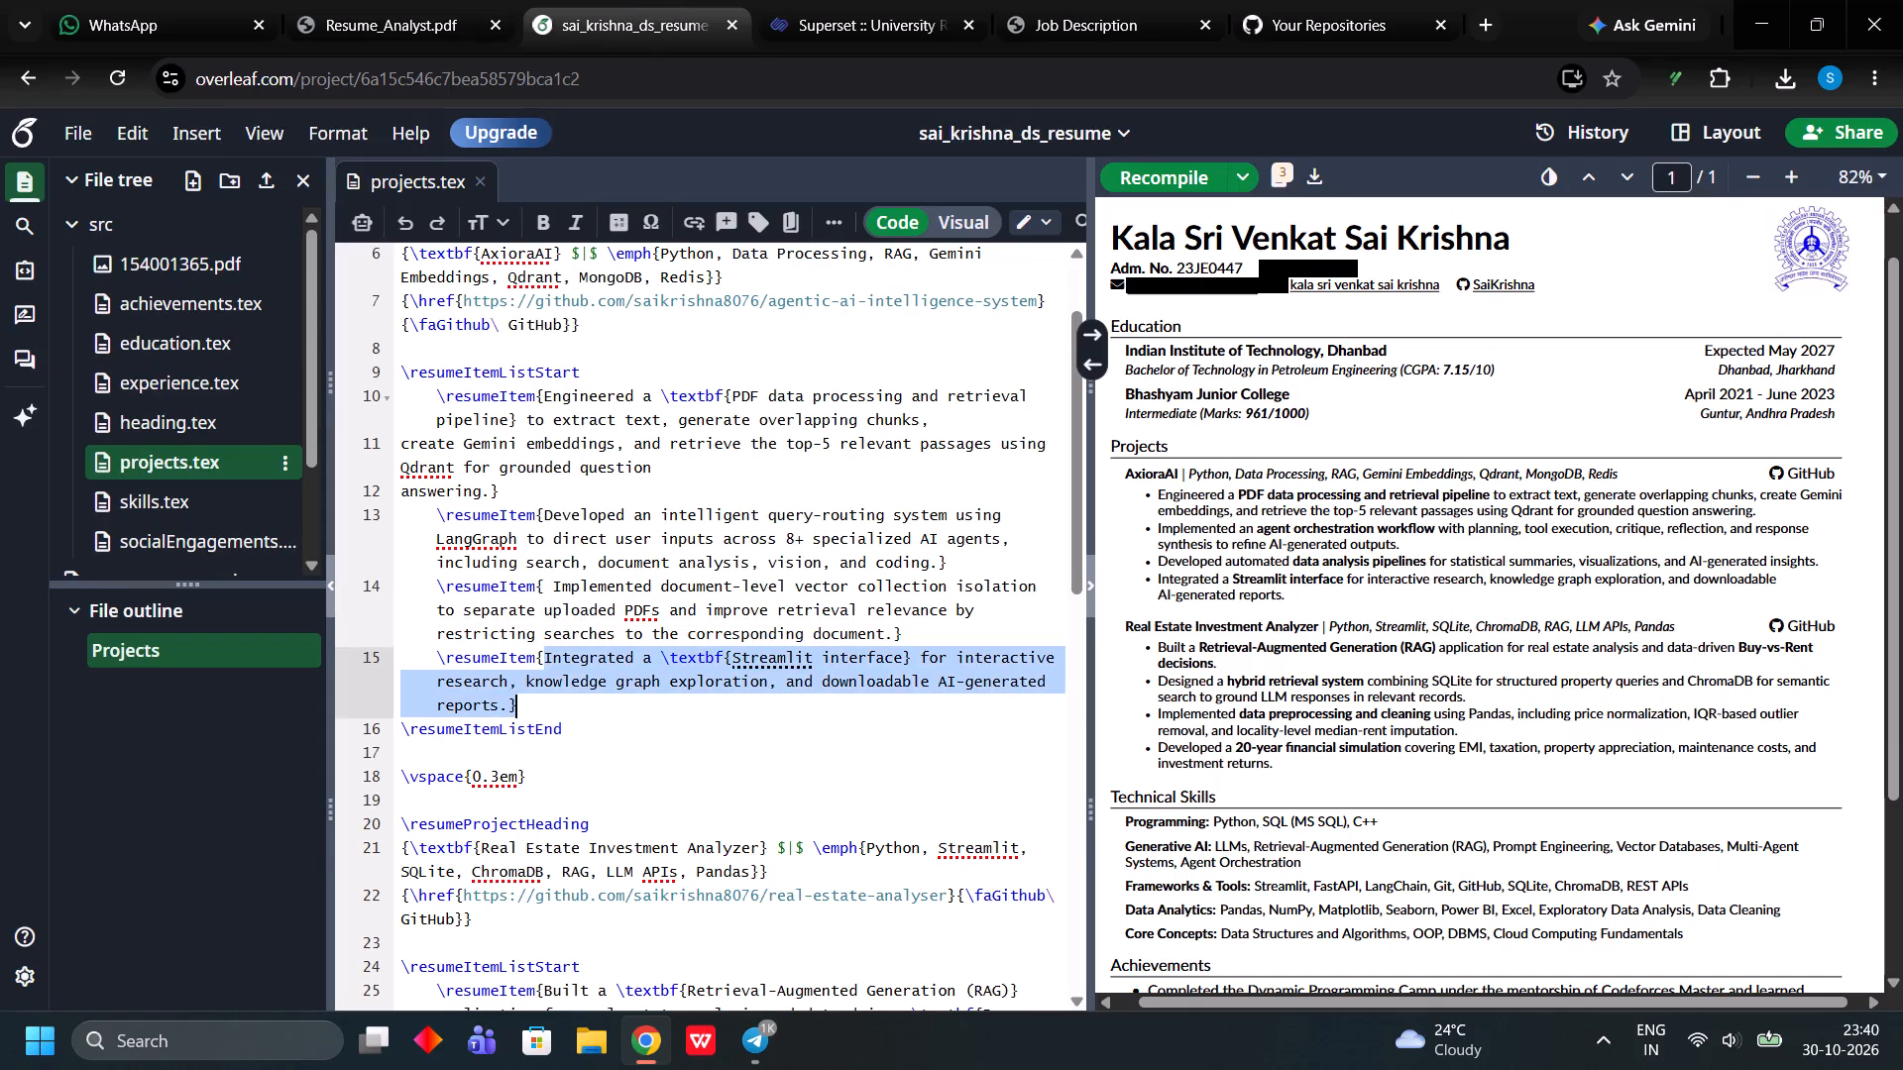
left_click_drag(518, 703, 505, 705)
key("ctrl+v")
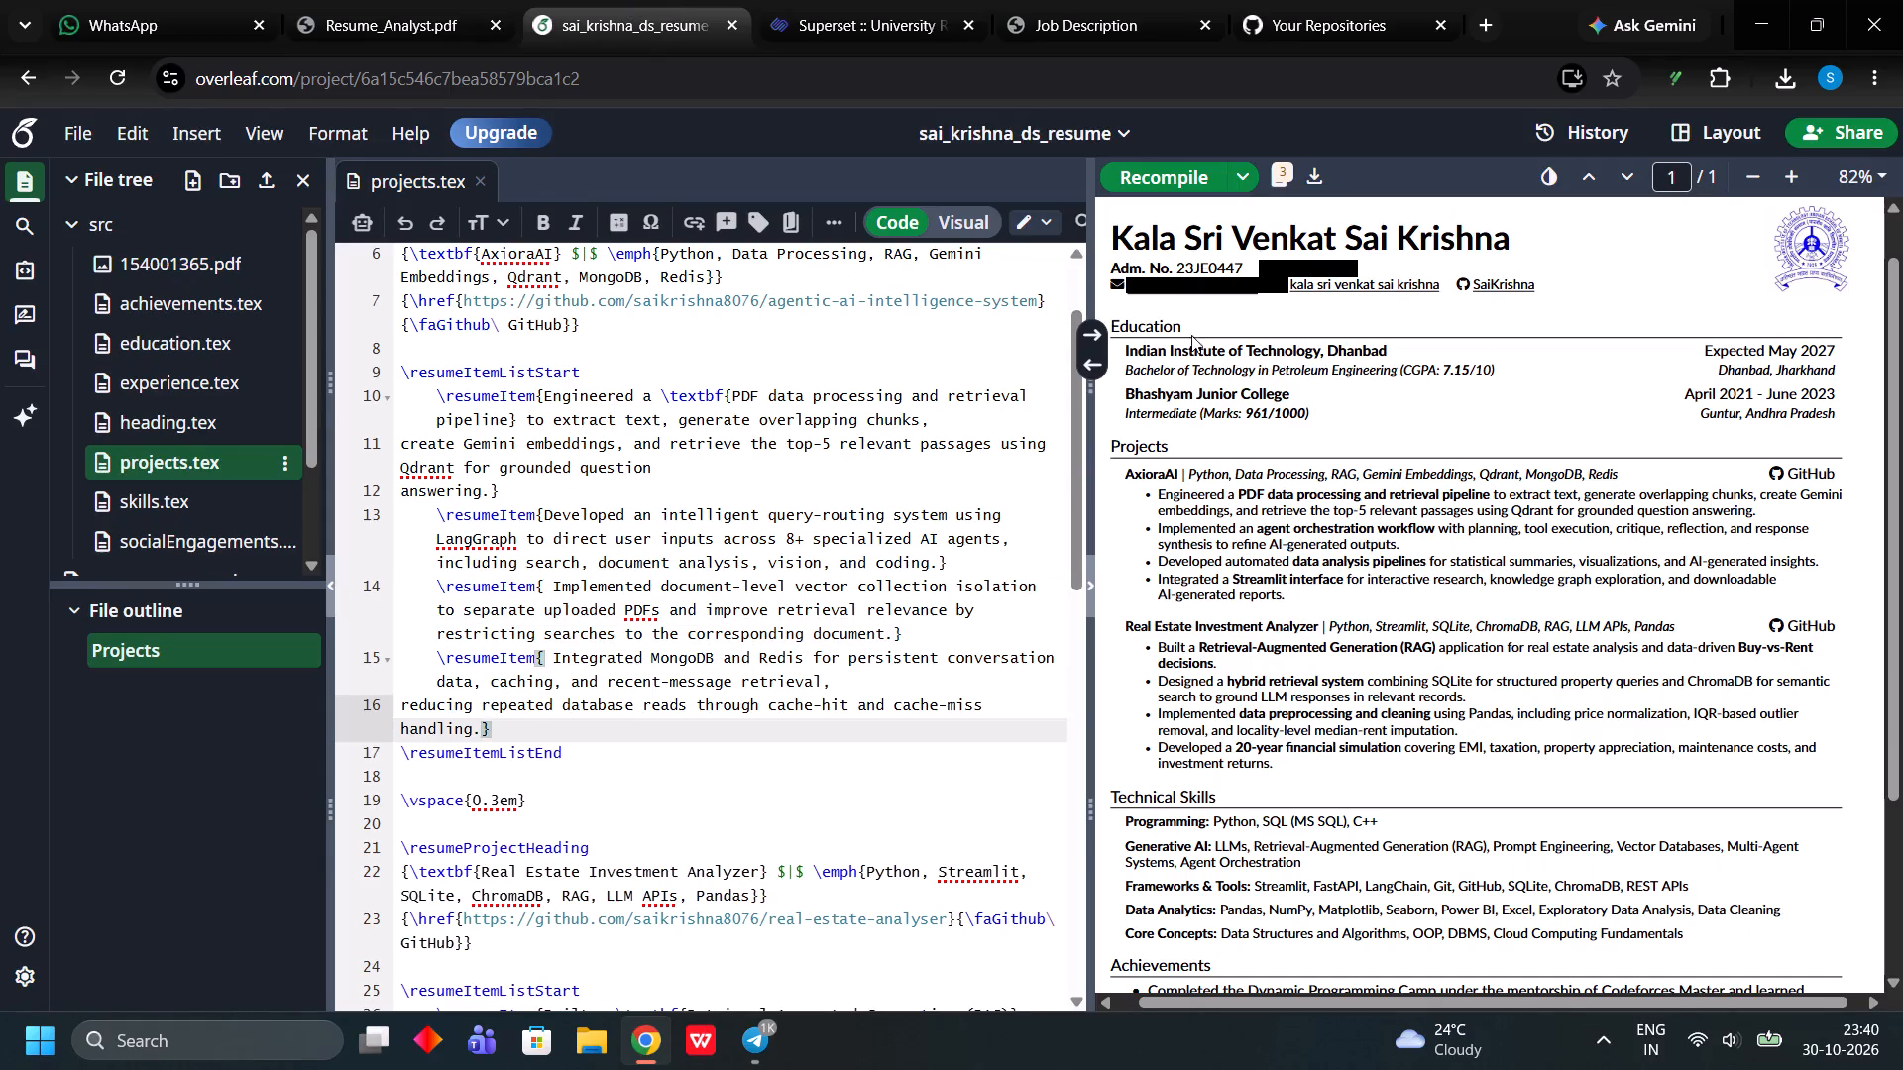
Remove the extra space before "Integrated" at the start of AxioraAI's fourth bullet in projects.tex.
left_click(557, 660)
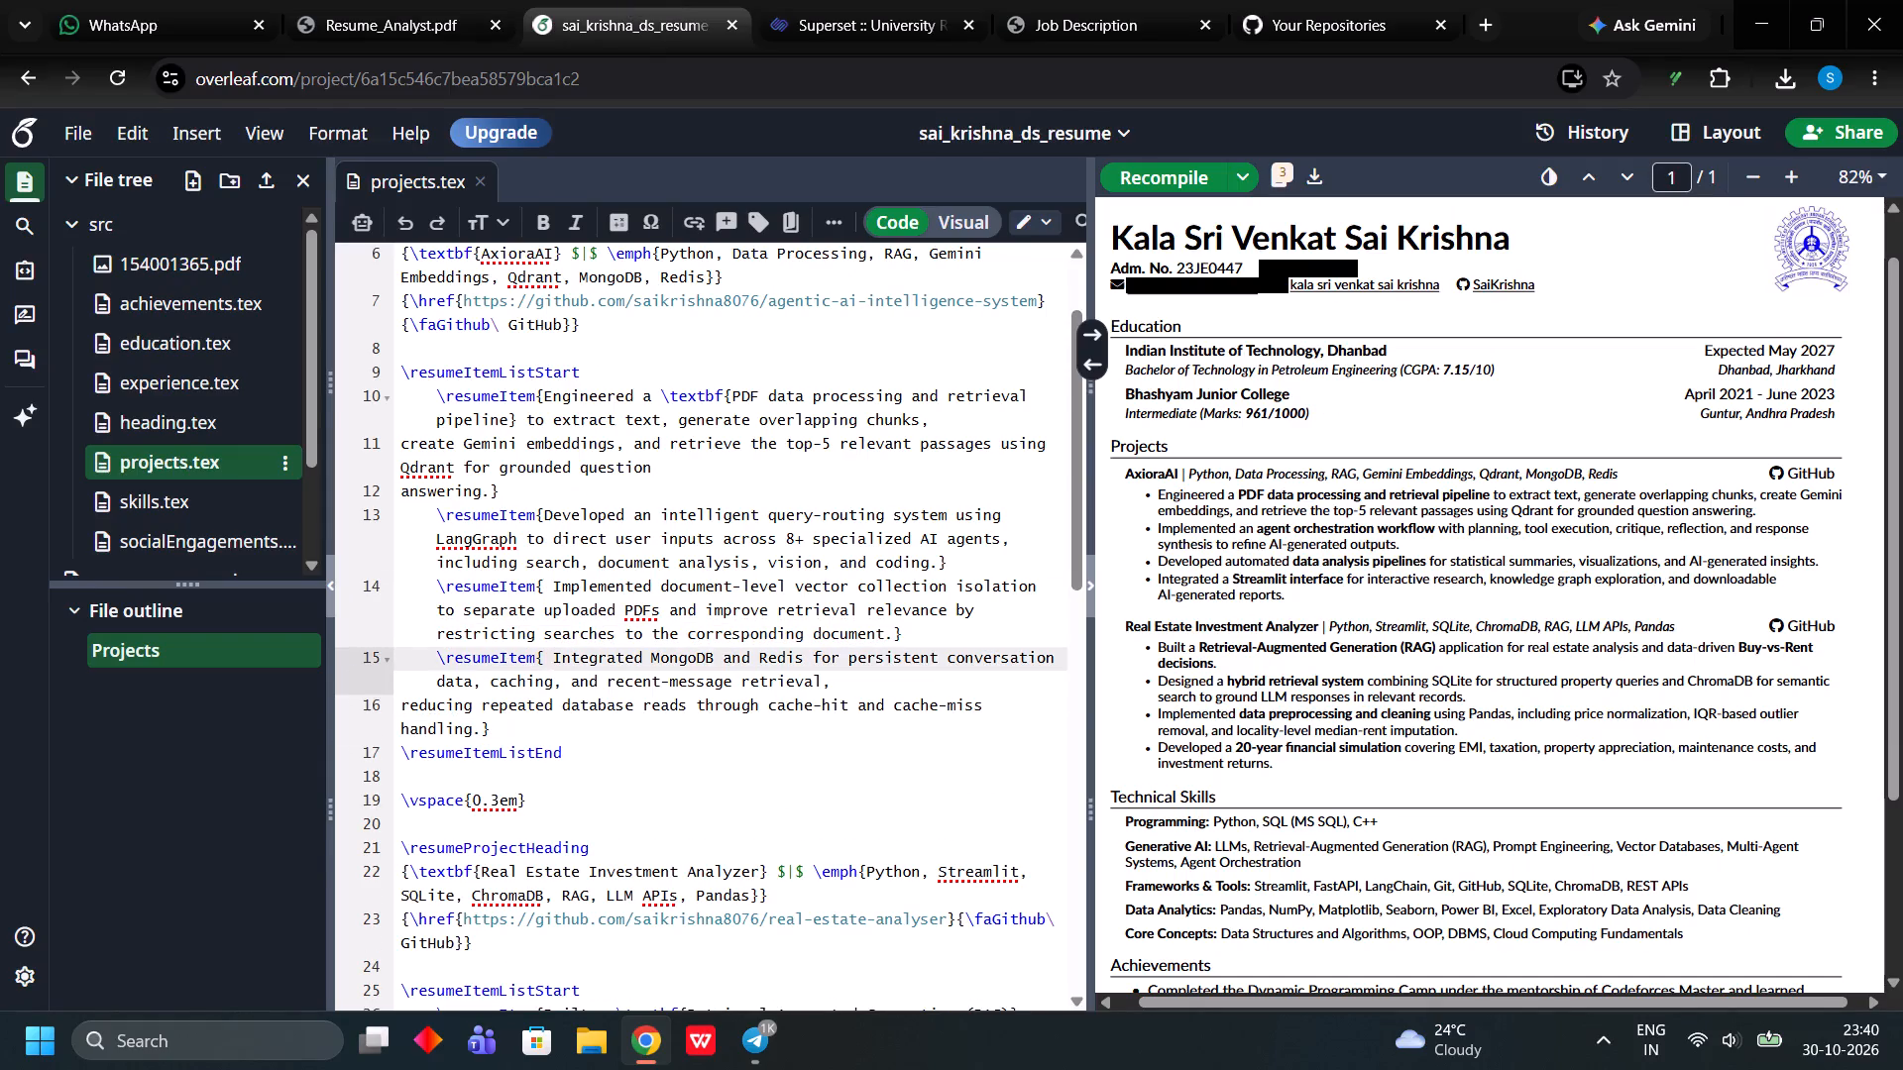
key("BackSpace")
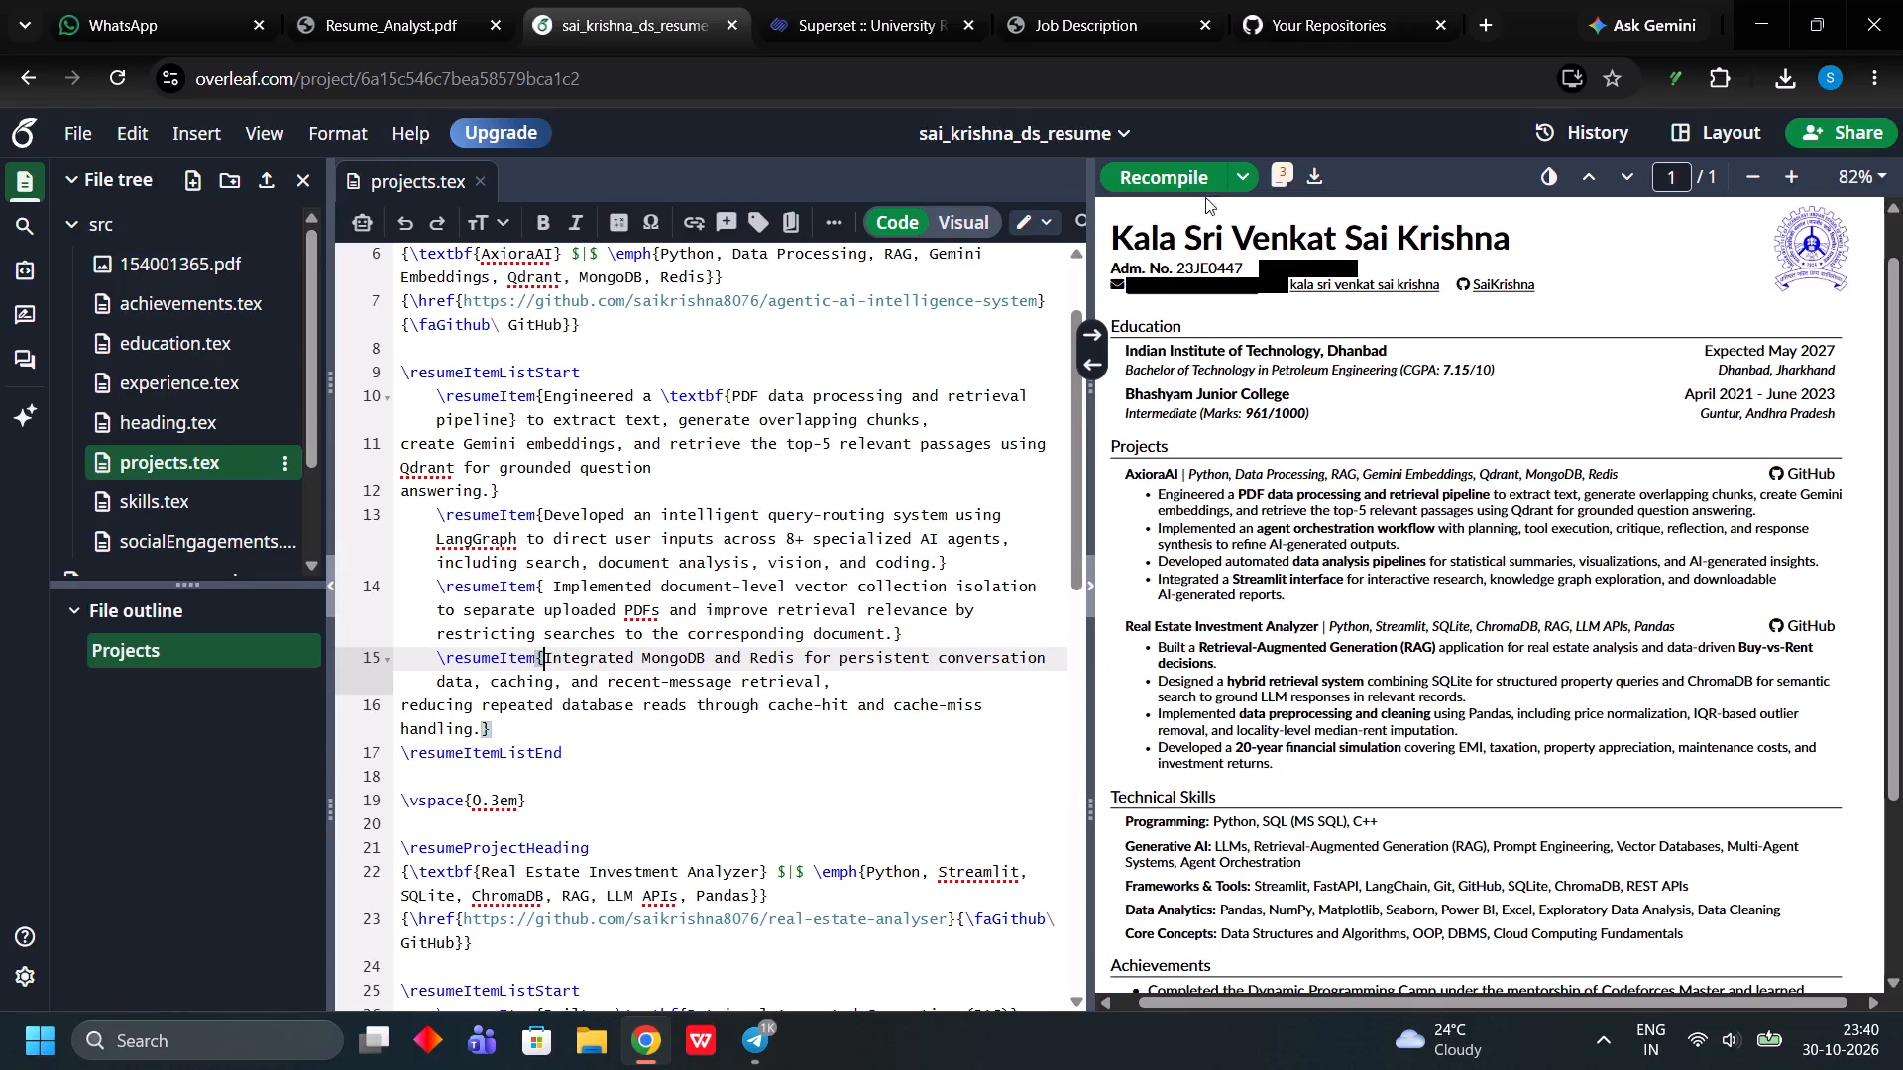
Recompile the resume and look over the updated Projects section and the rest of the page in the preview.
left_click(1179, 182)
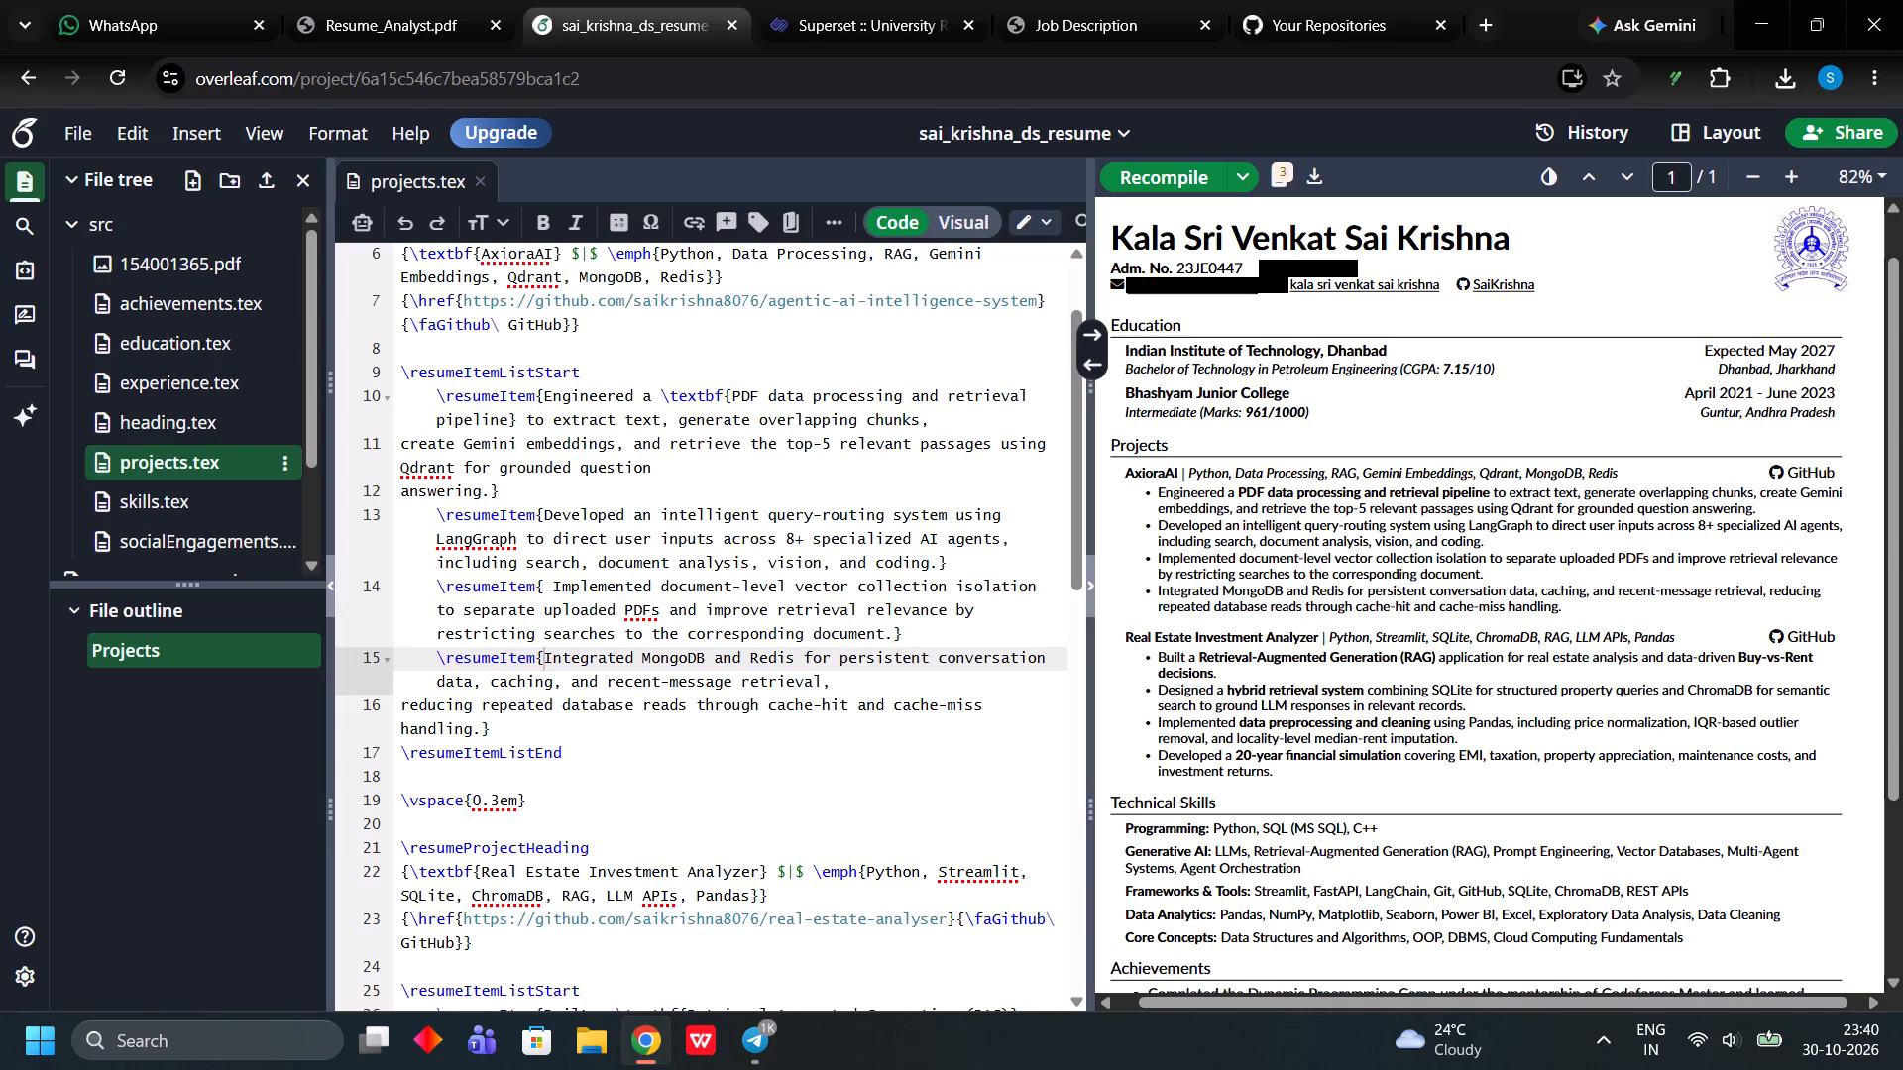
scroll(1306, 488, "down", 4)
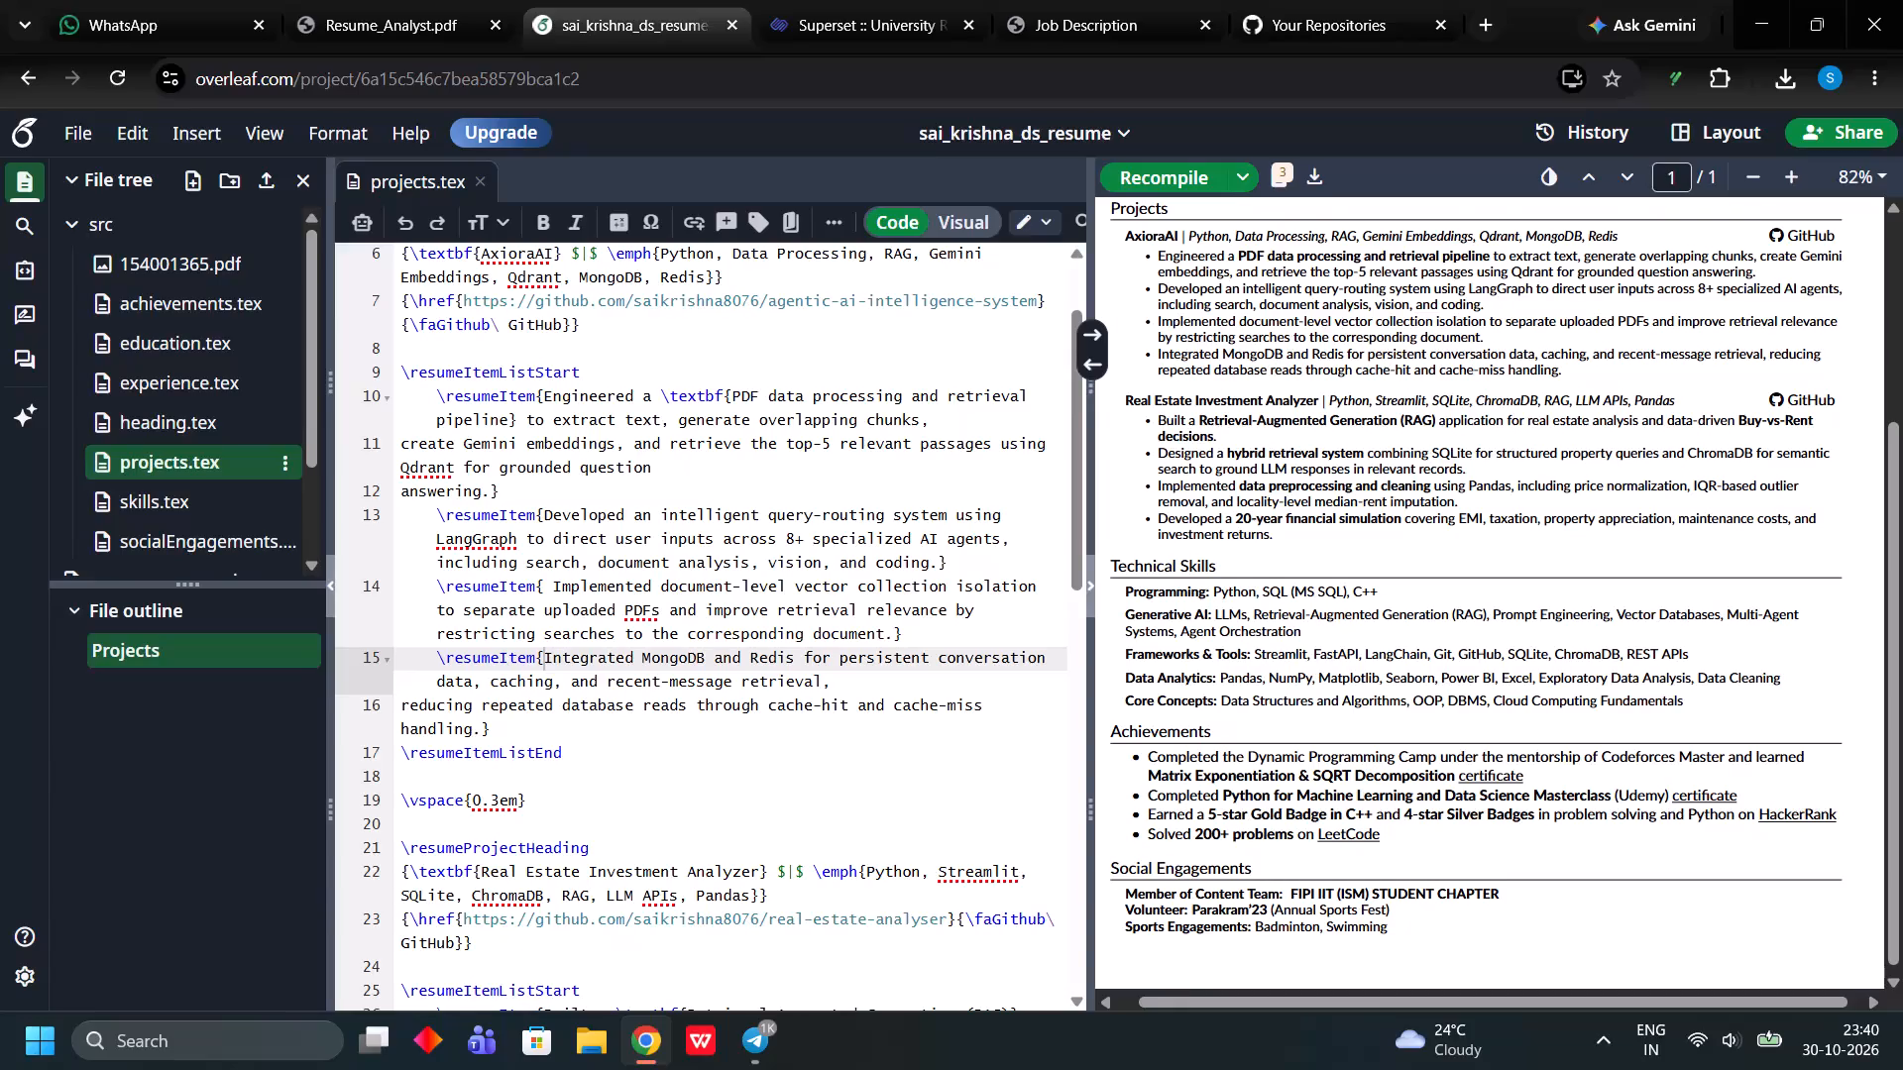
scroll(1289, 478, "up", 3)
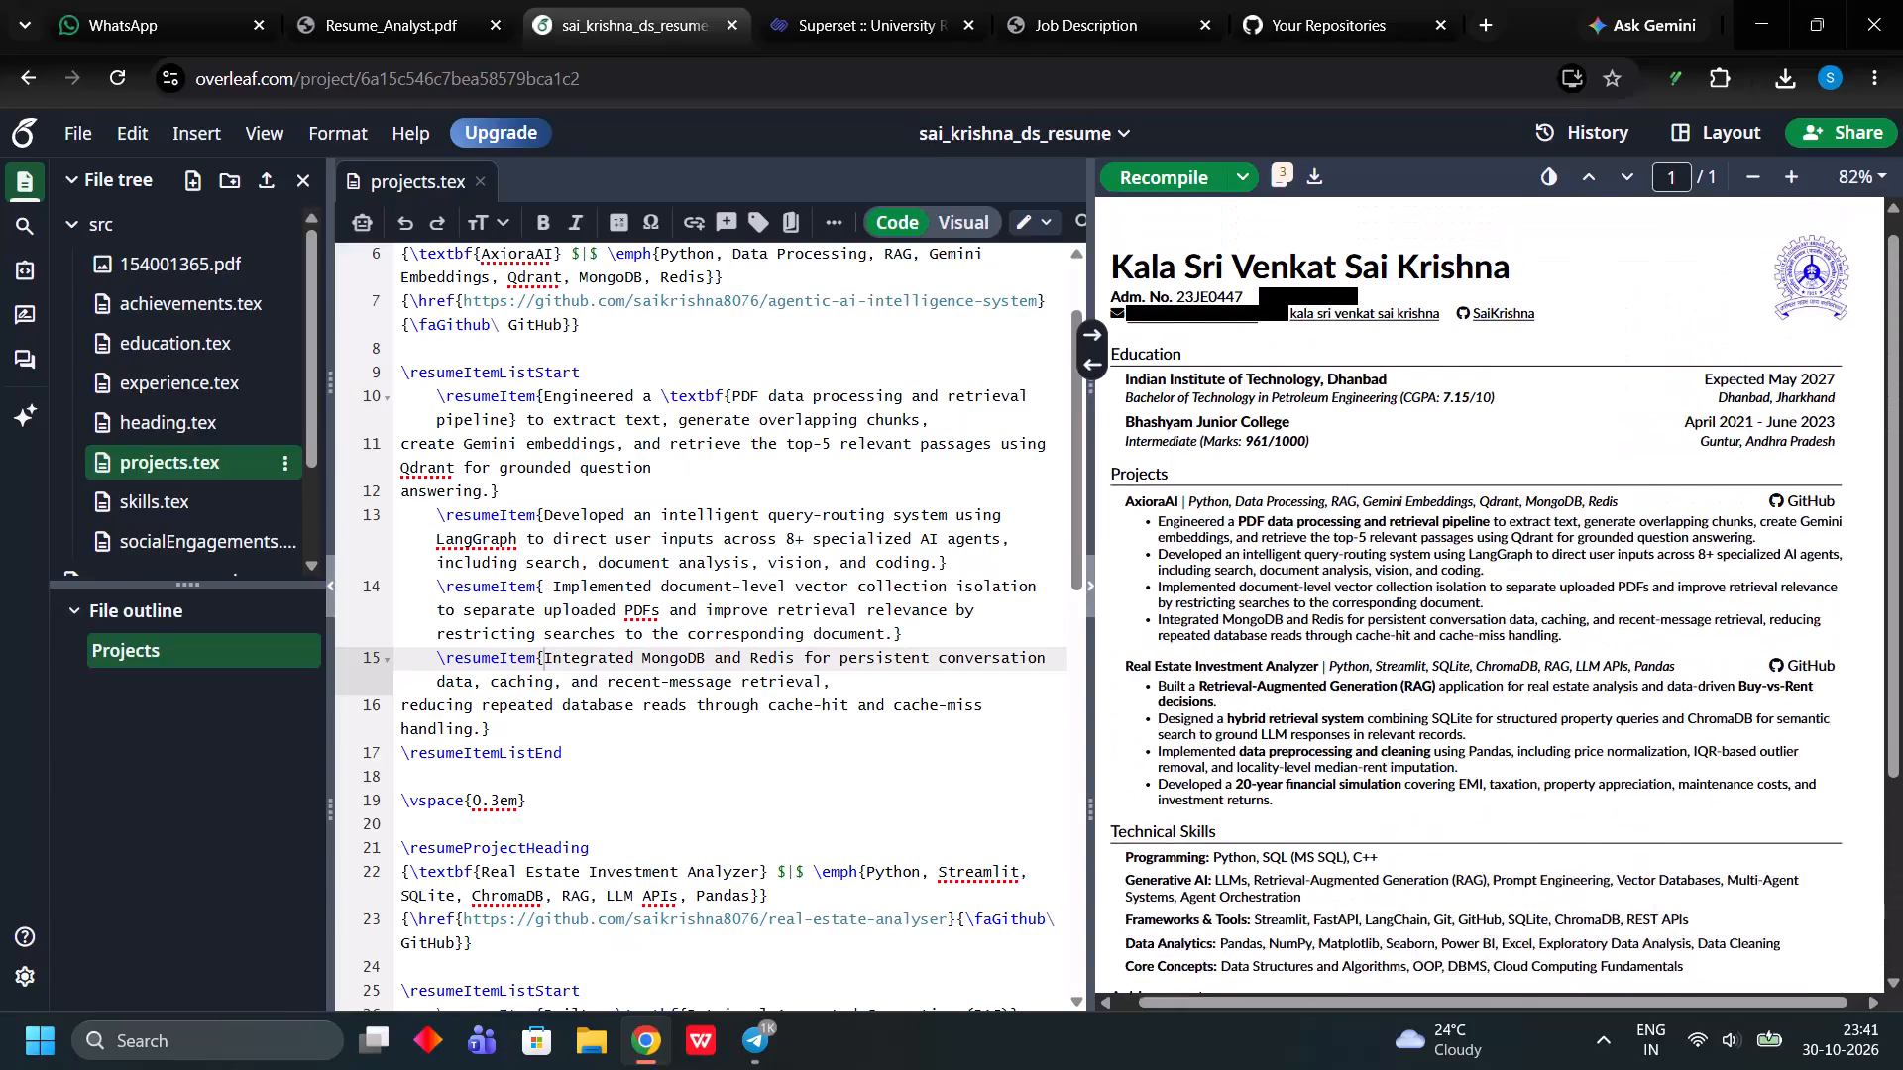
Check Resume_Analyst.pdf for bold phrases and wrap "MongoDB and Redis" in \textbf{} in AxioraAI's fourth bullet in projects.tex.
left_click(377, 0)
scroll(773, 529, "down", 1)
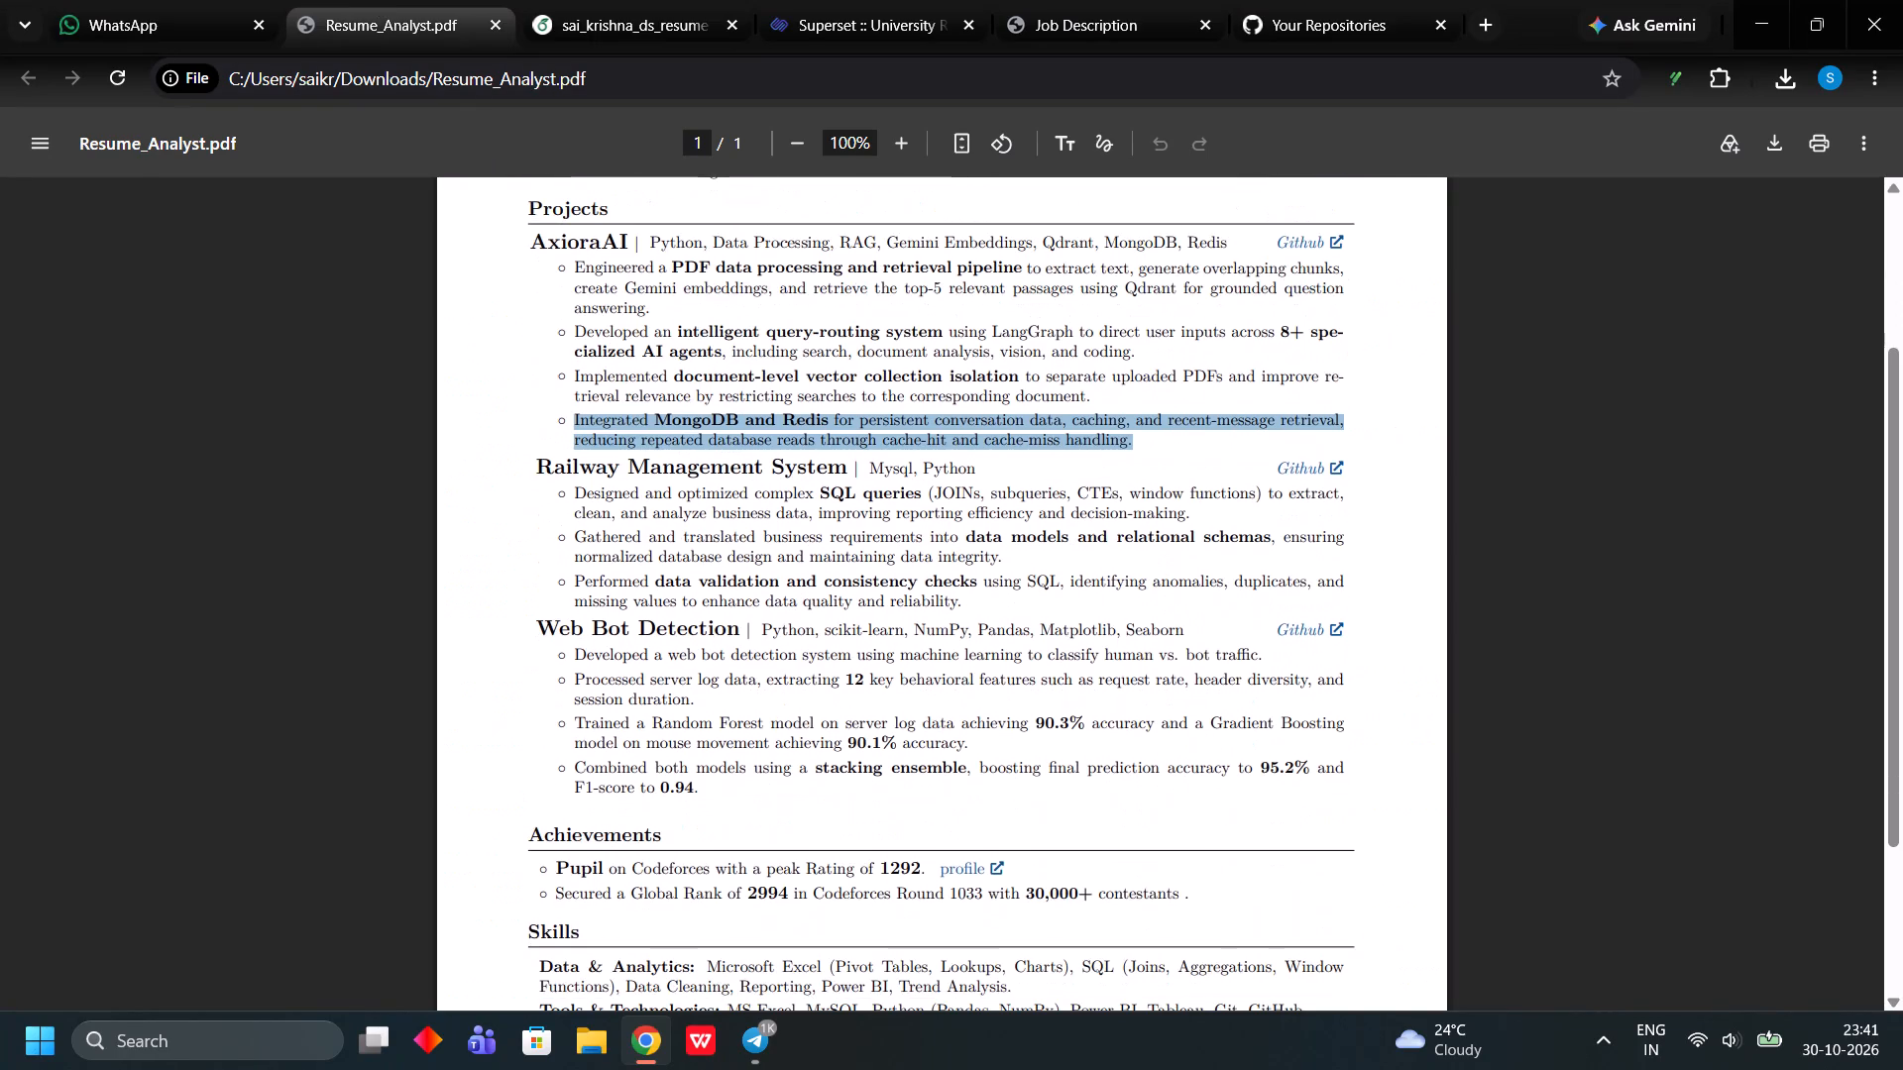
left_click(728, 441)
left_click(657, 0)
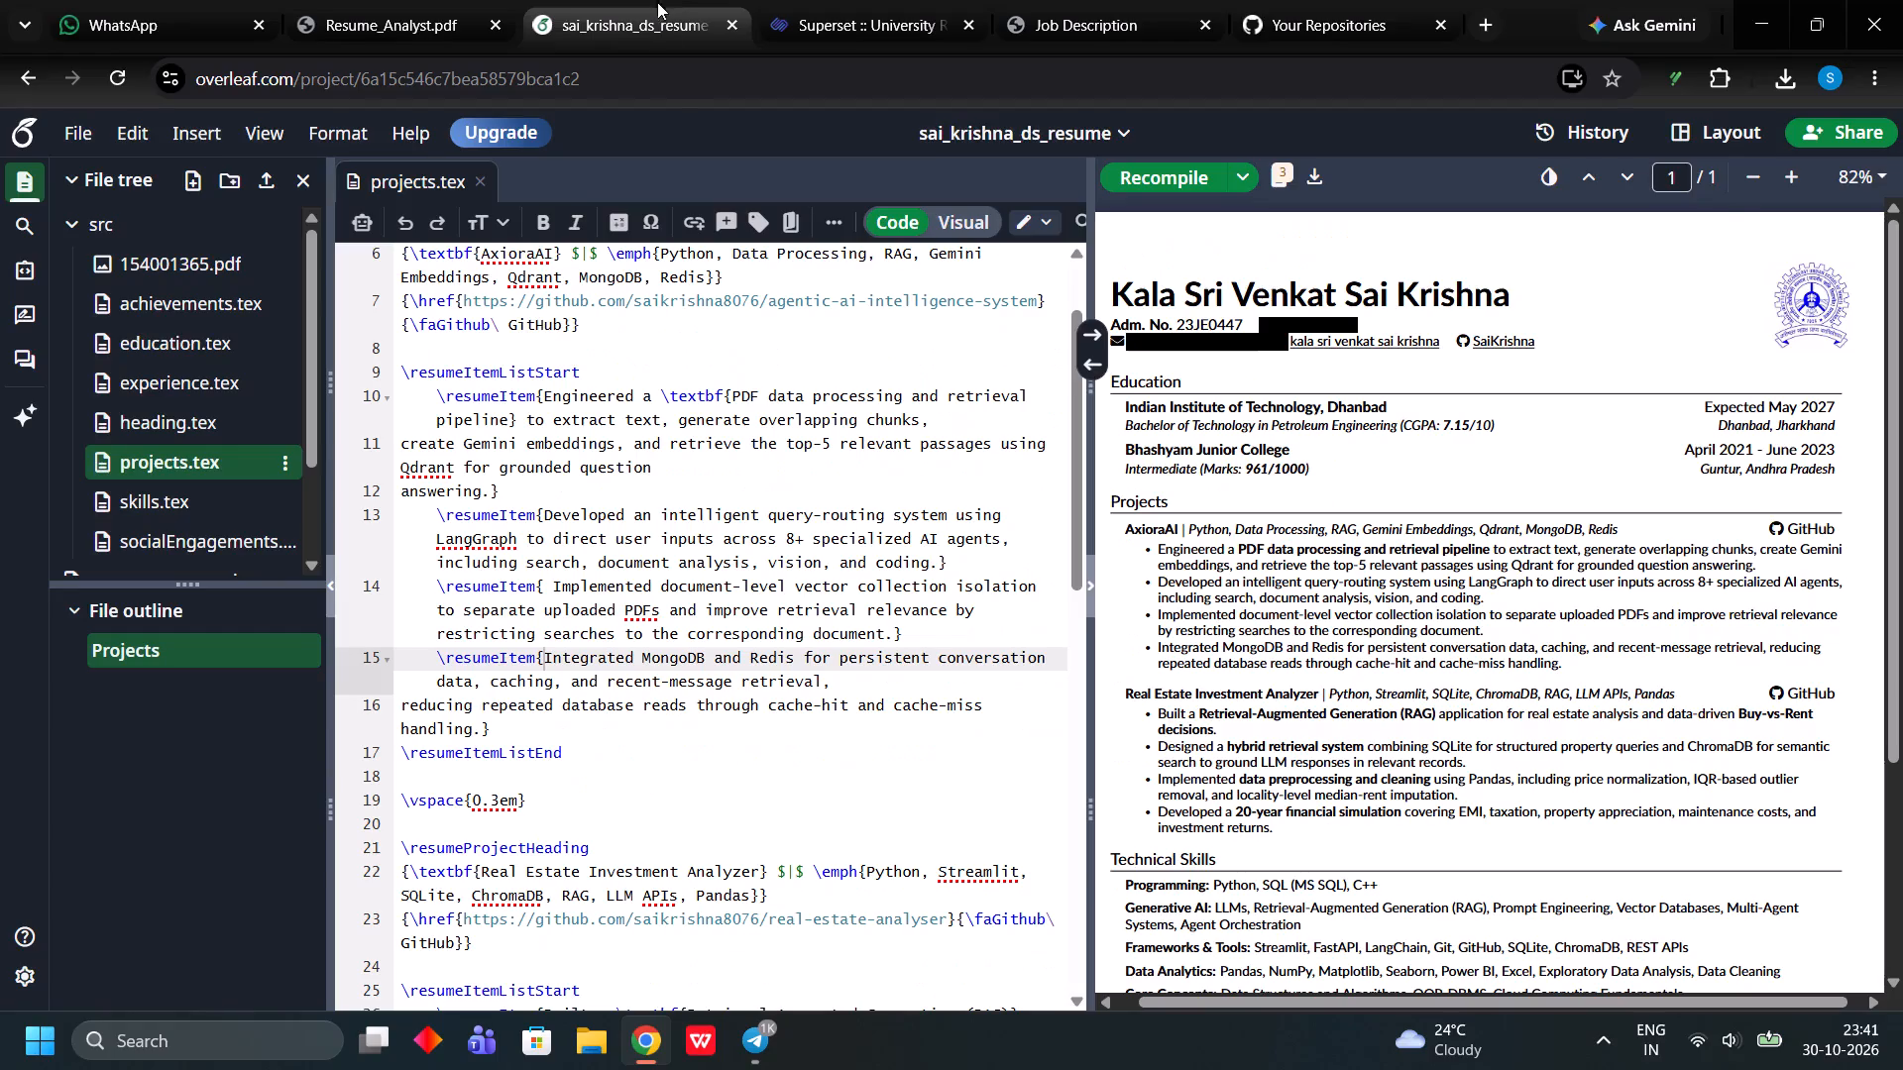
left_click_drag(659, 396, 711, 398)
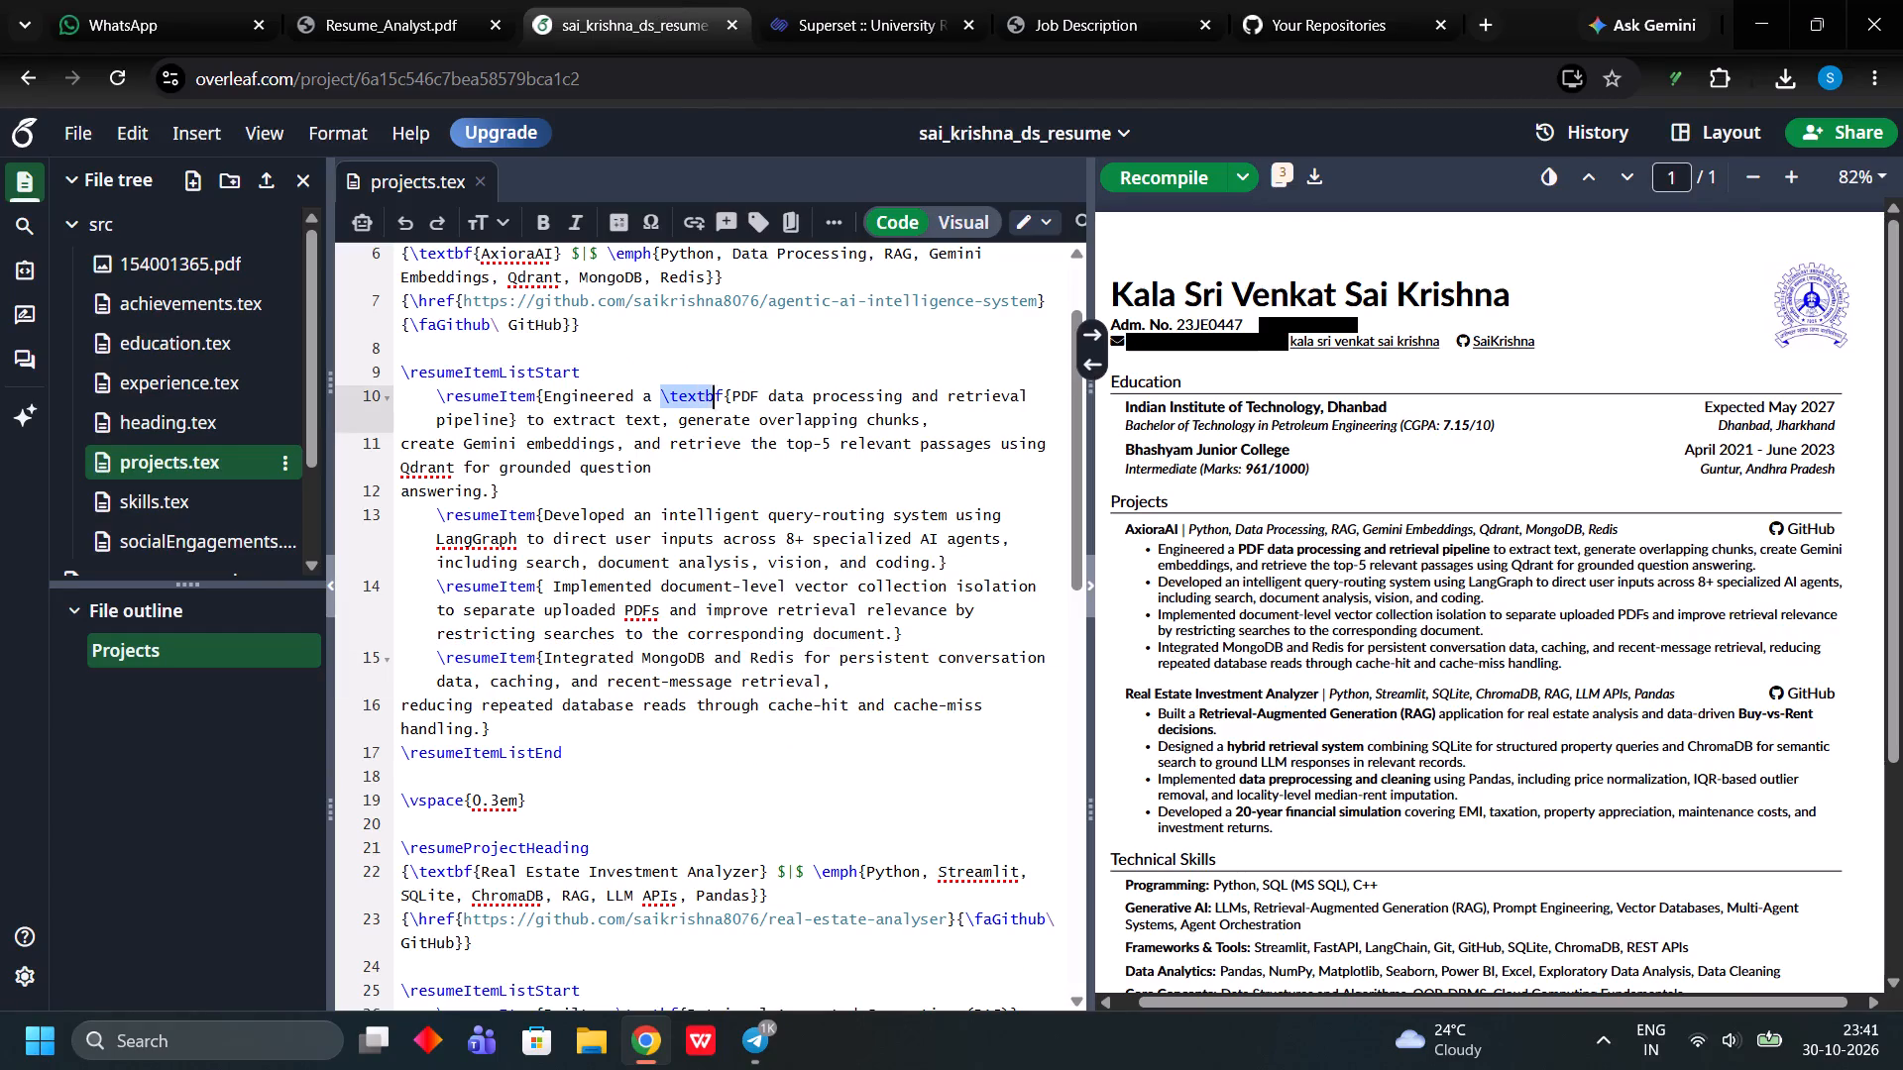
left_click_drag(711, 398, 722, 398)
key("ctrl+c")
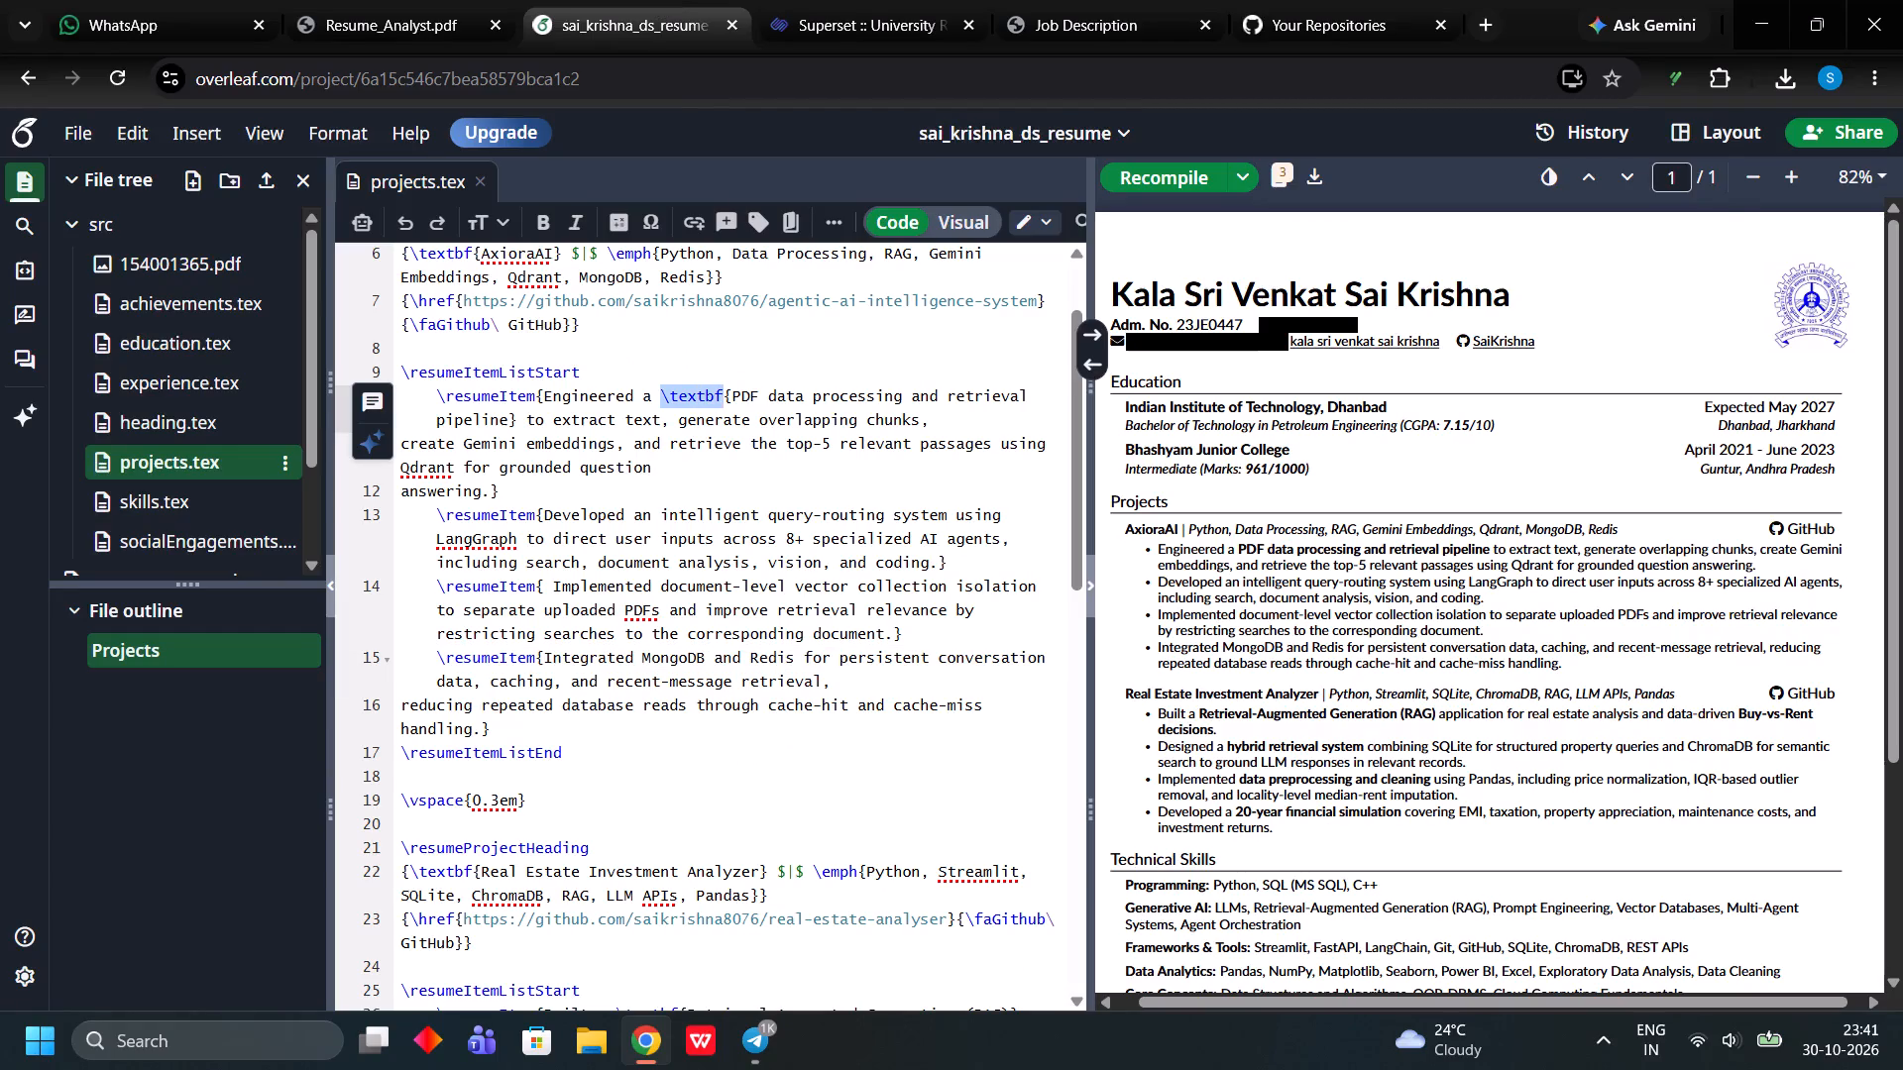
left_click(637, 656)
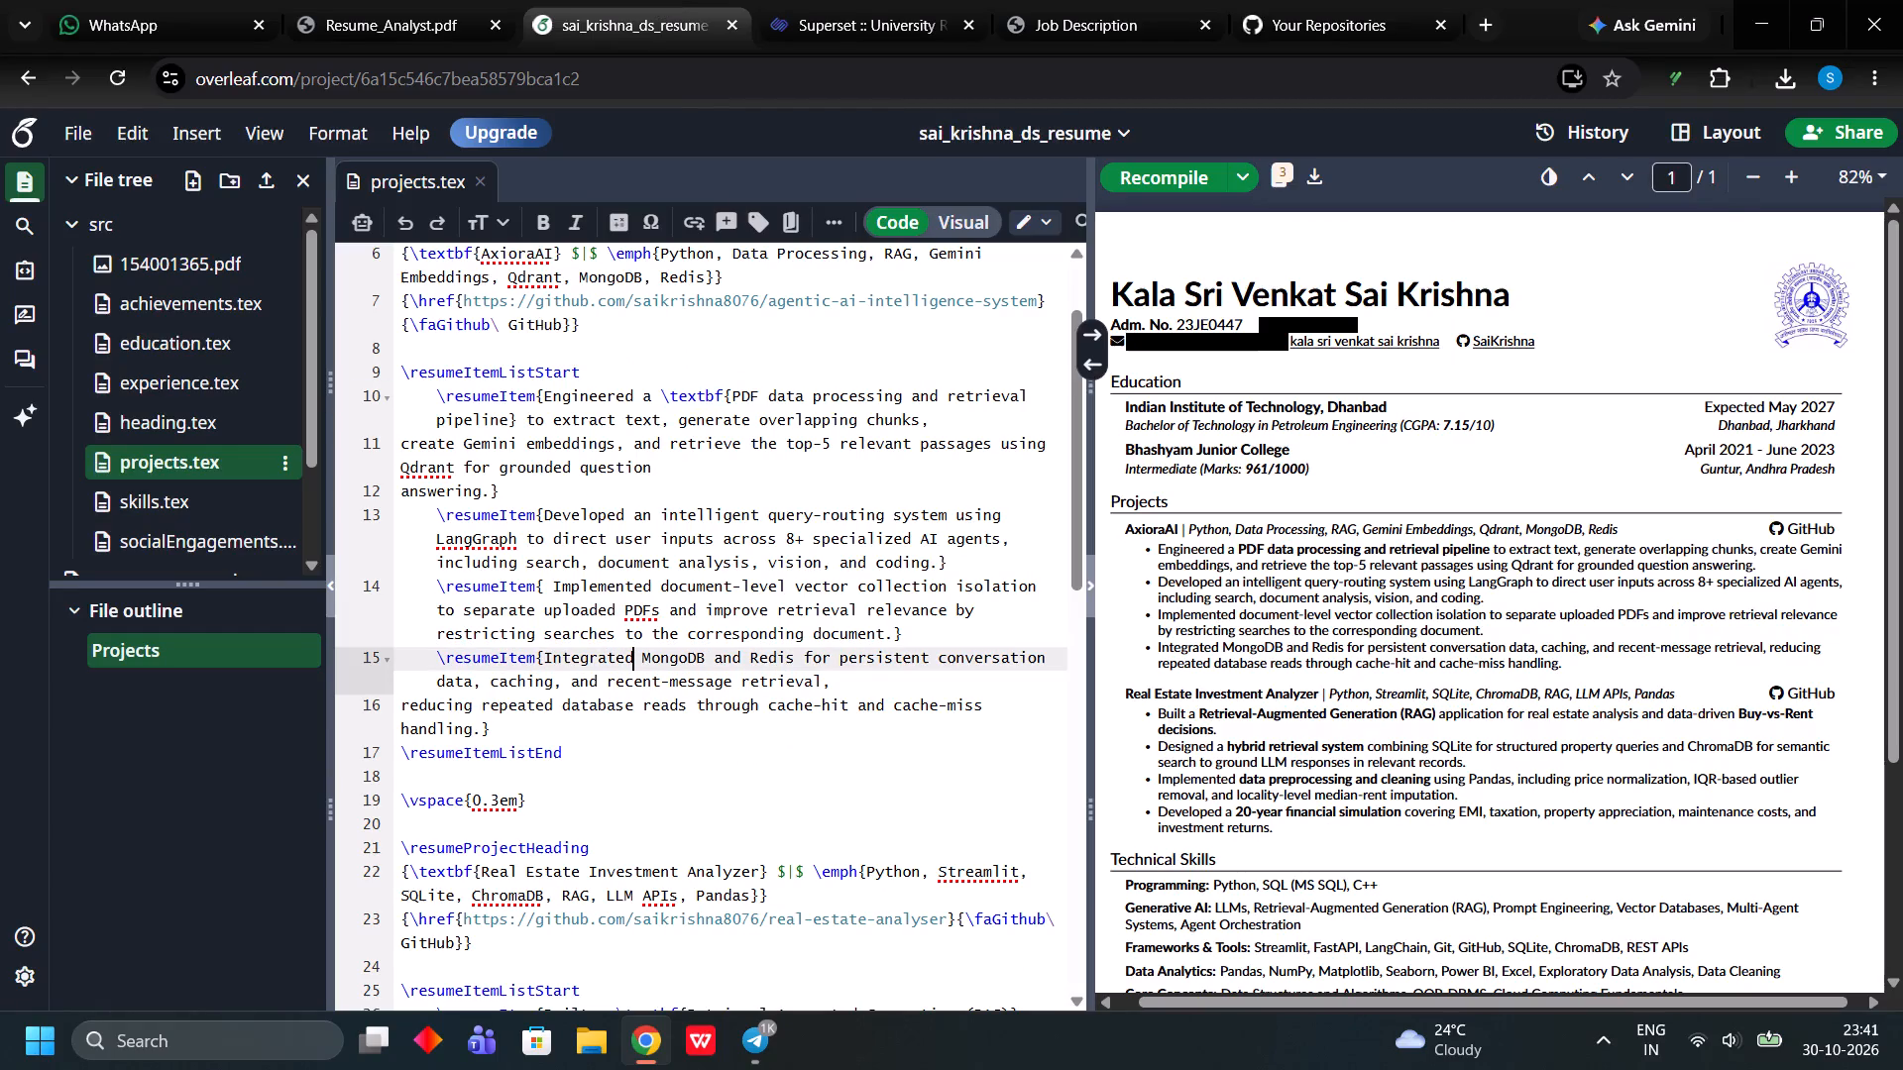
key("ctrl+v")
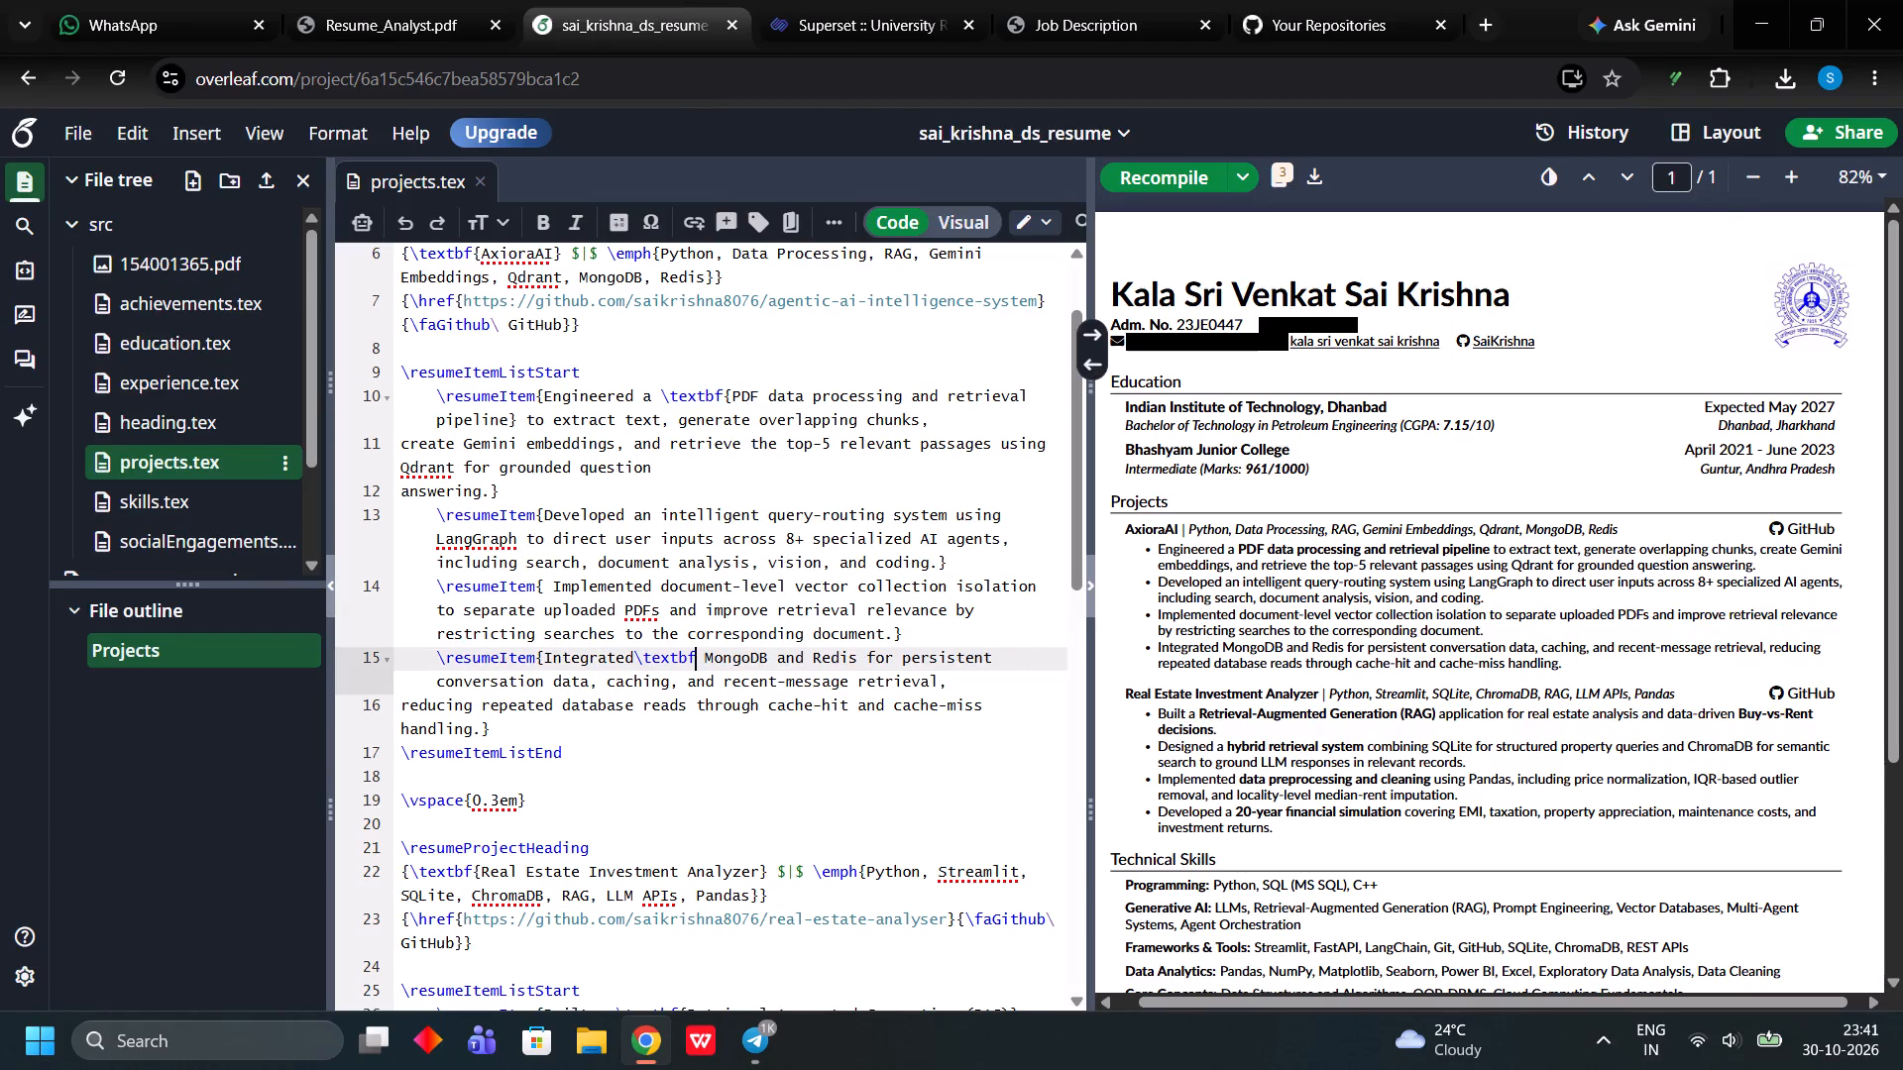
left_click(628, 653)
left_click(636, 656)
key("space")
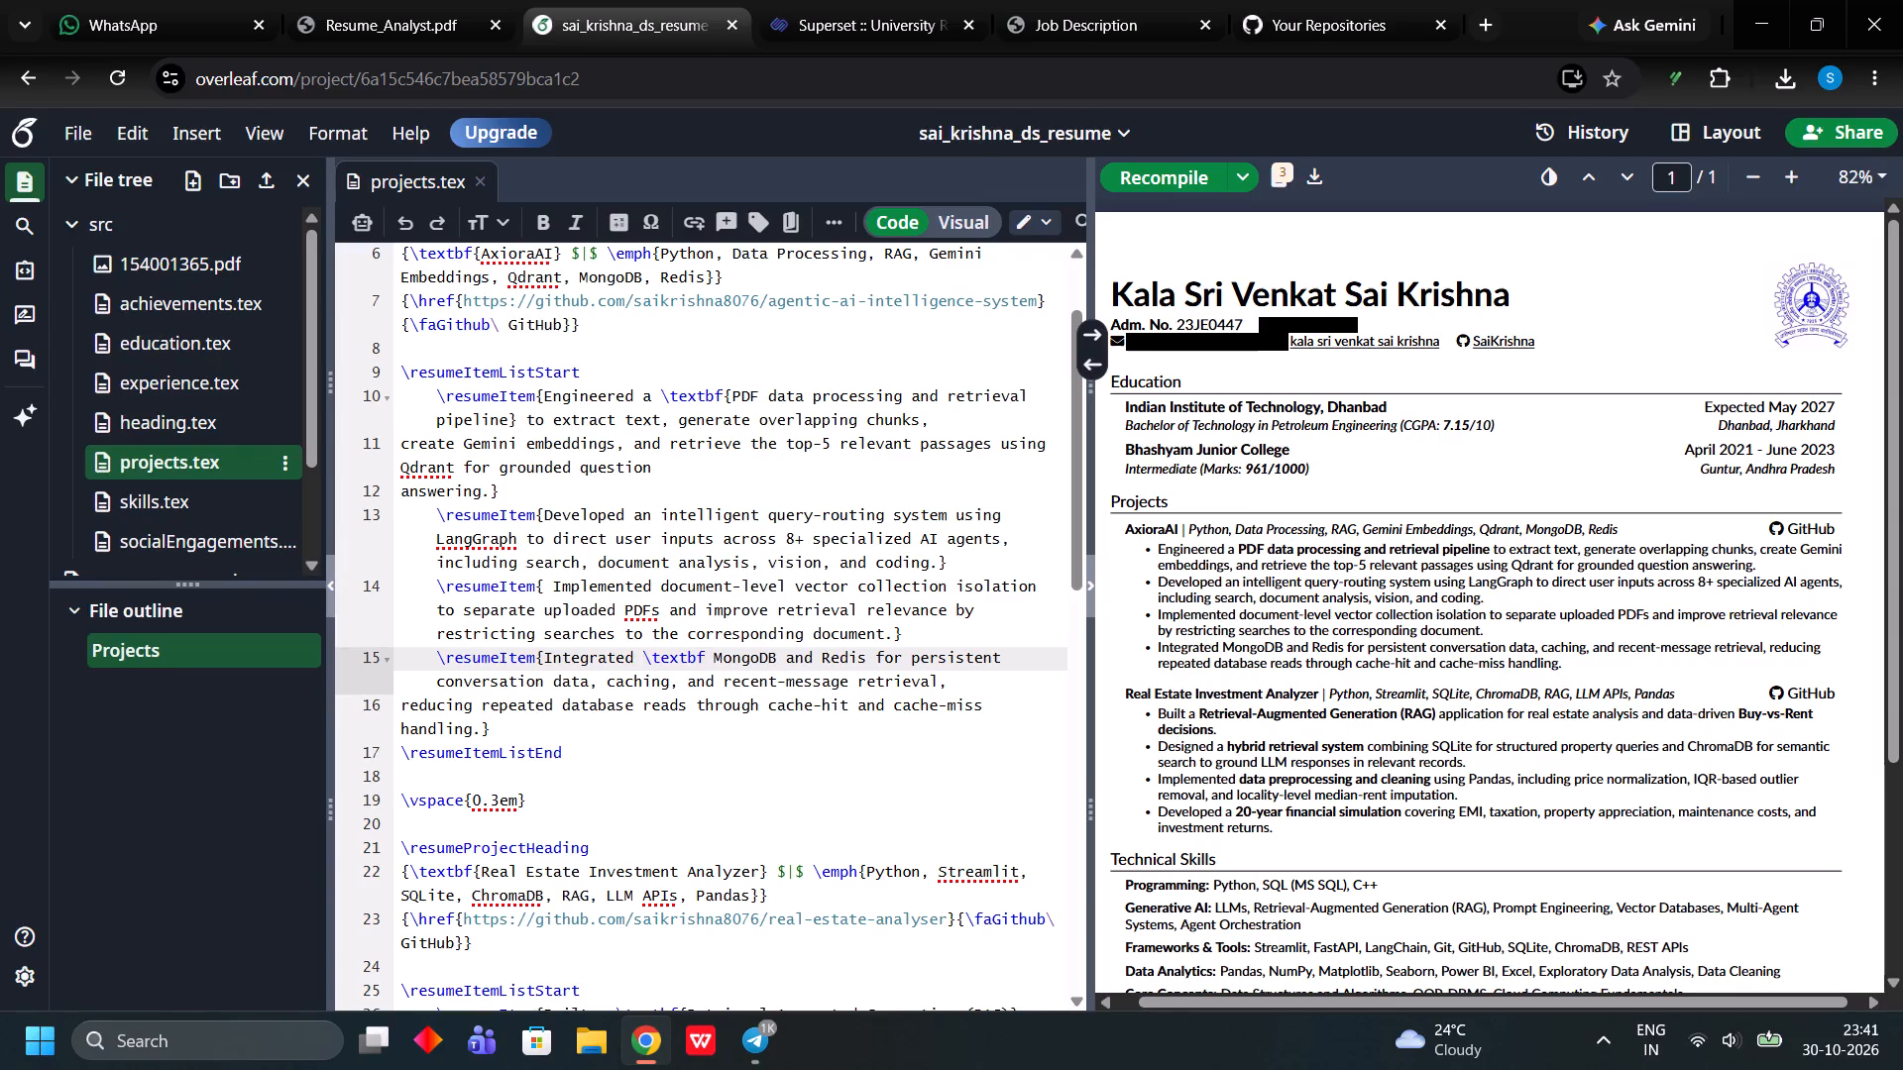
left_click(705, 652)
key("Right")
key("BackSpace")
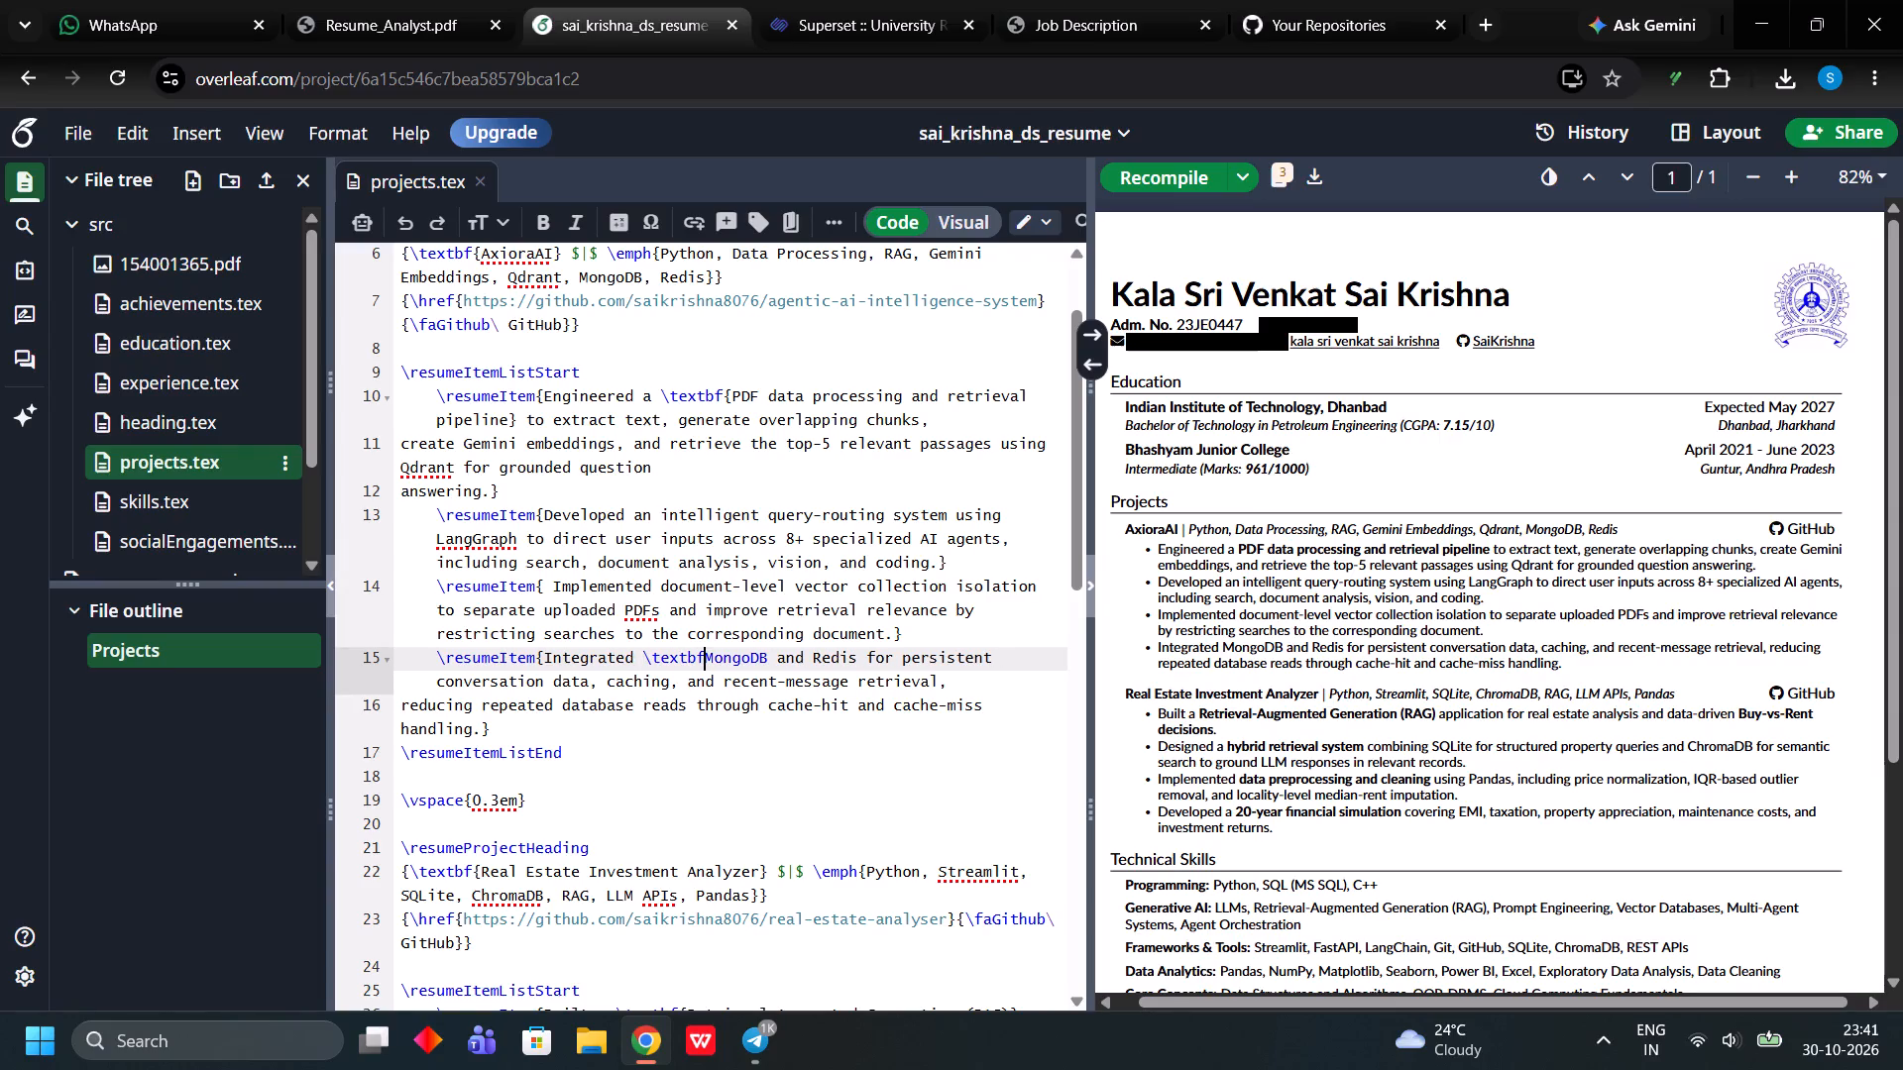
key("shift+braceleft")
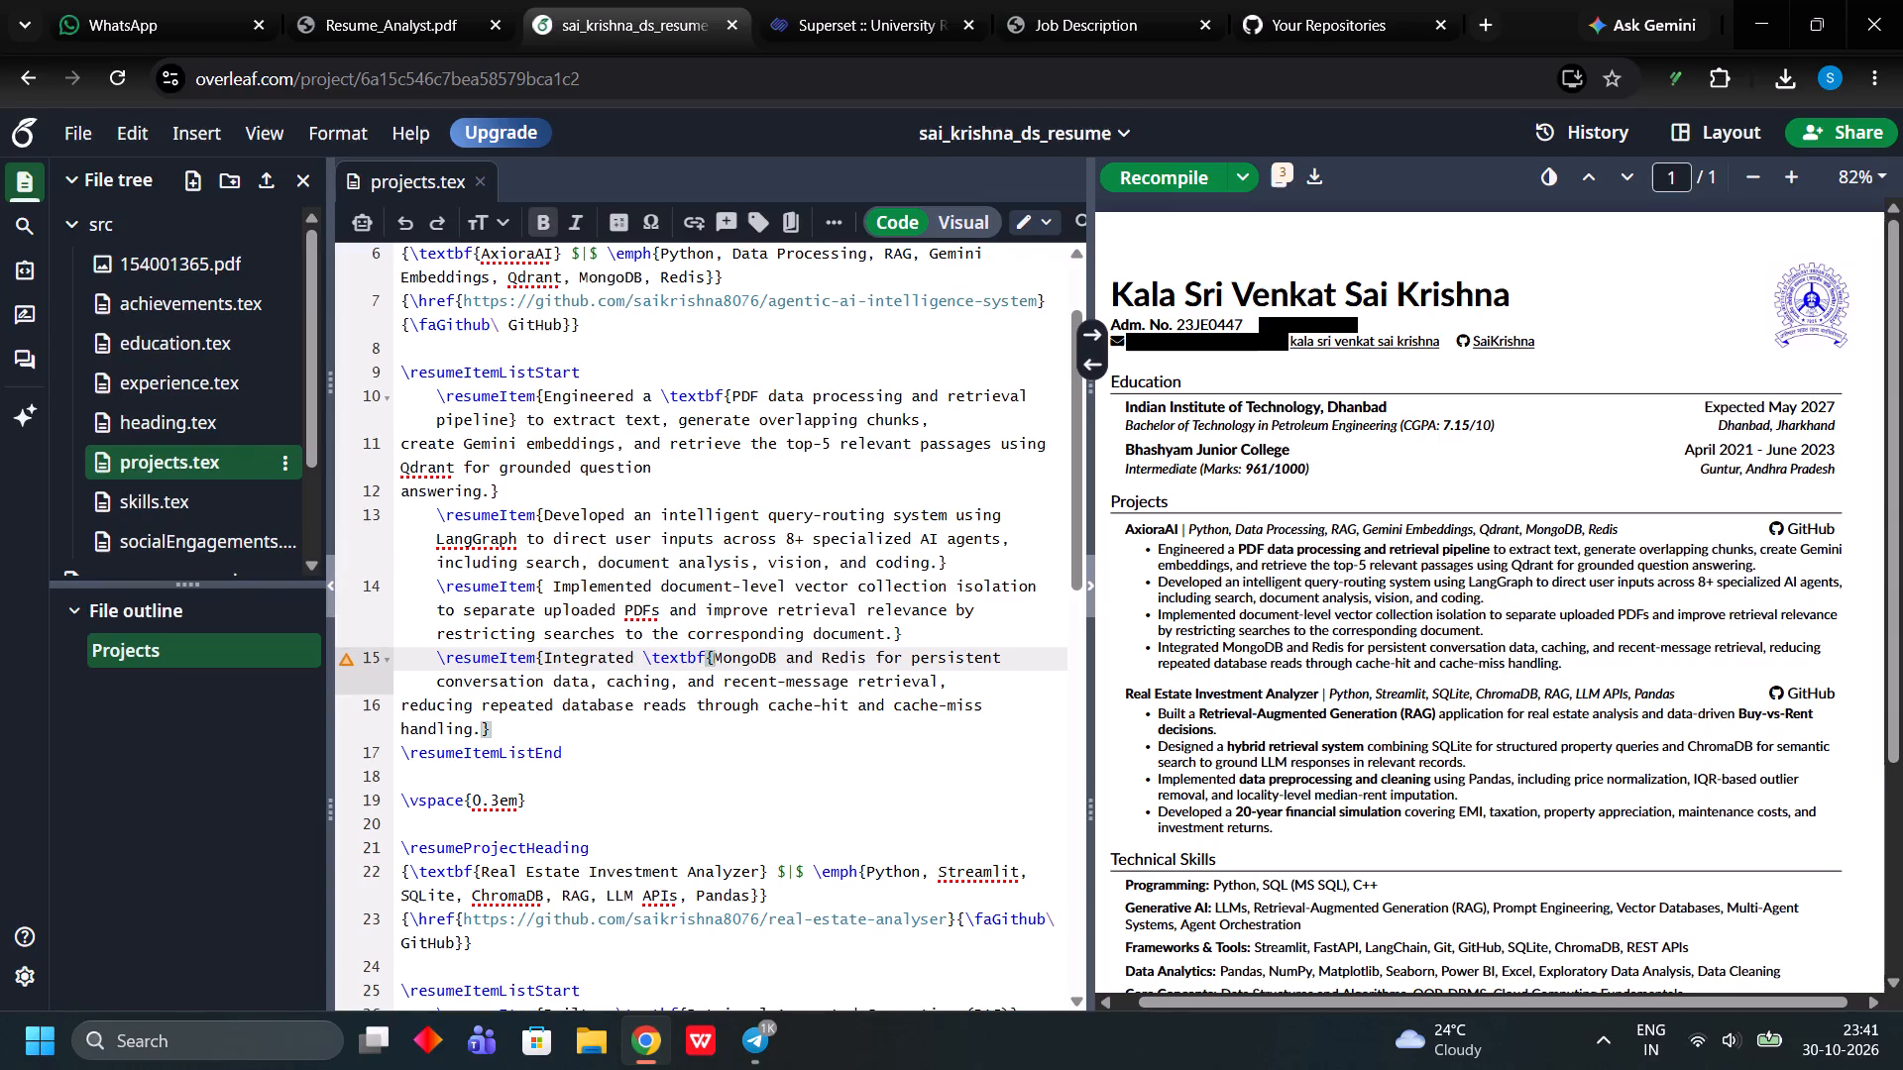
key("Right")
key("Right")
key("Right")
key("Right")
key("Right")
key("Right")
key("Right")
key("Right")
key("Right")
key("Right")
key("Right")
key("Right")
key("Right")
key("Right")
key("Right")
key("Right")
key("Right")
key("shift+braceright")
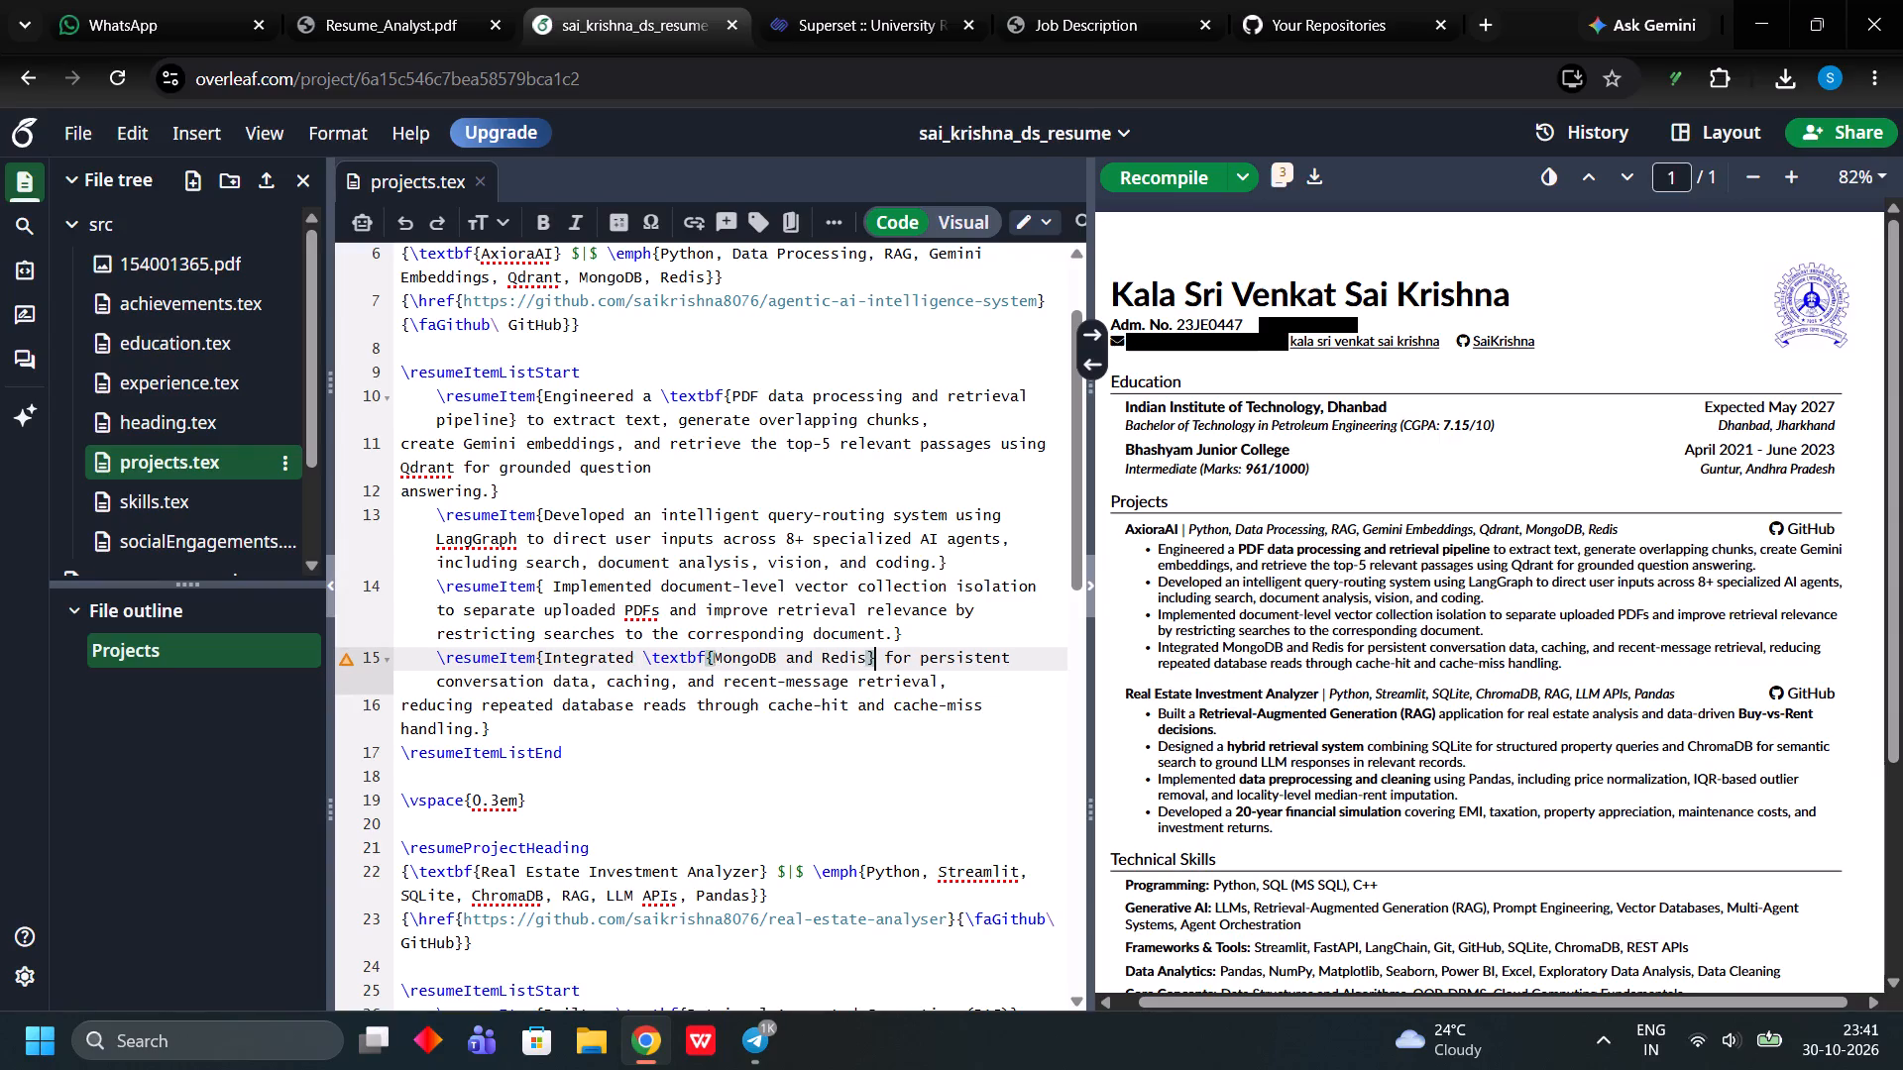
Wrap "document-level vector collection isolation" in \textbf{} in AxioraAI's third bullet, matching the bold text in Resume_Analyst.pdf.
left_click(413, 0)
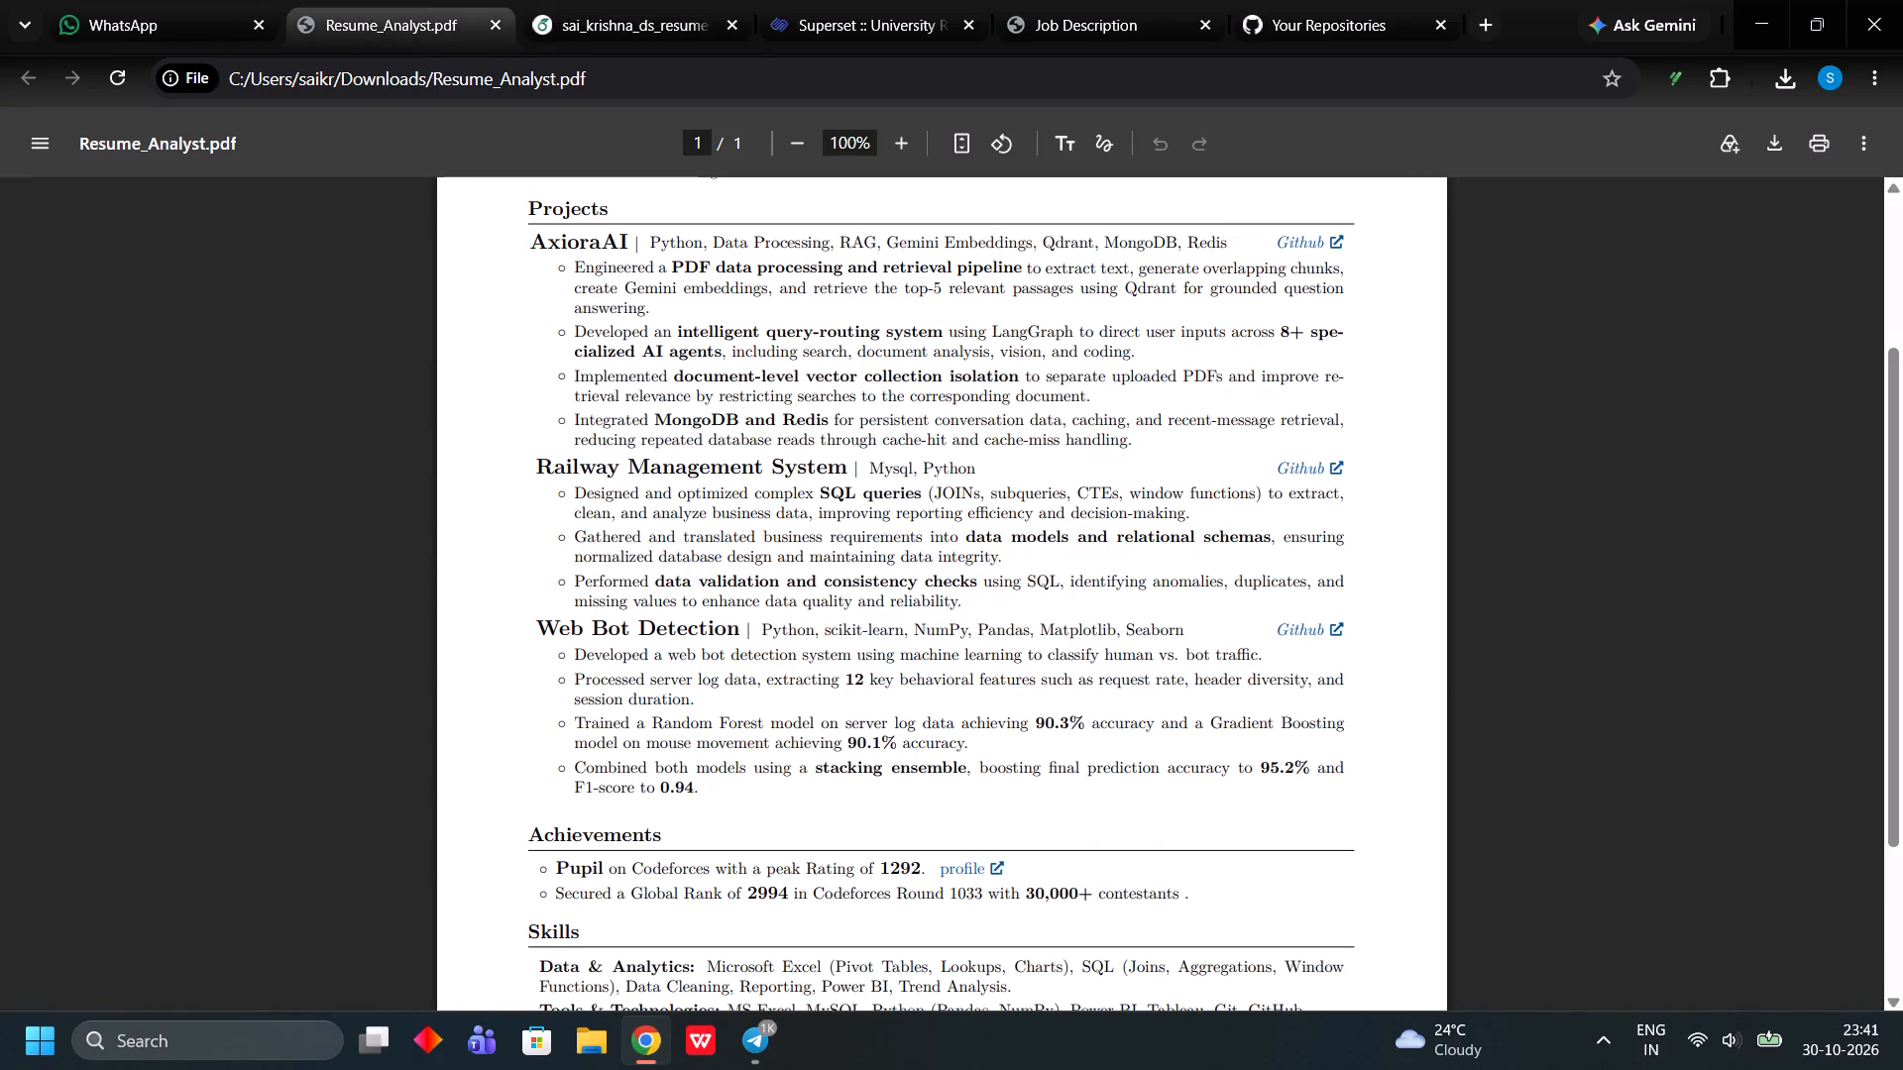
left_click(660, 0)
left_click(663, 583)
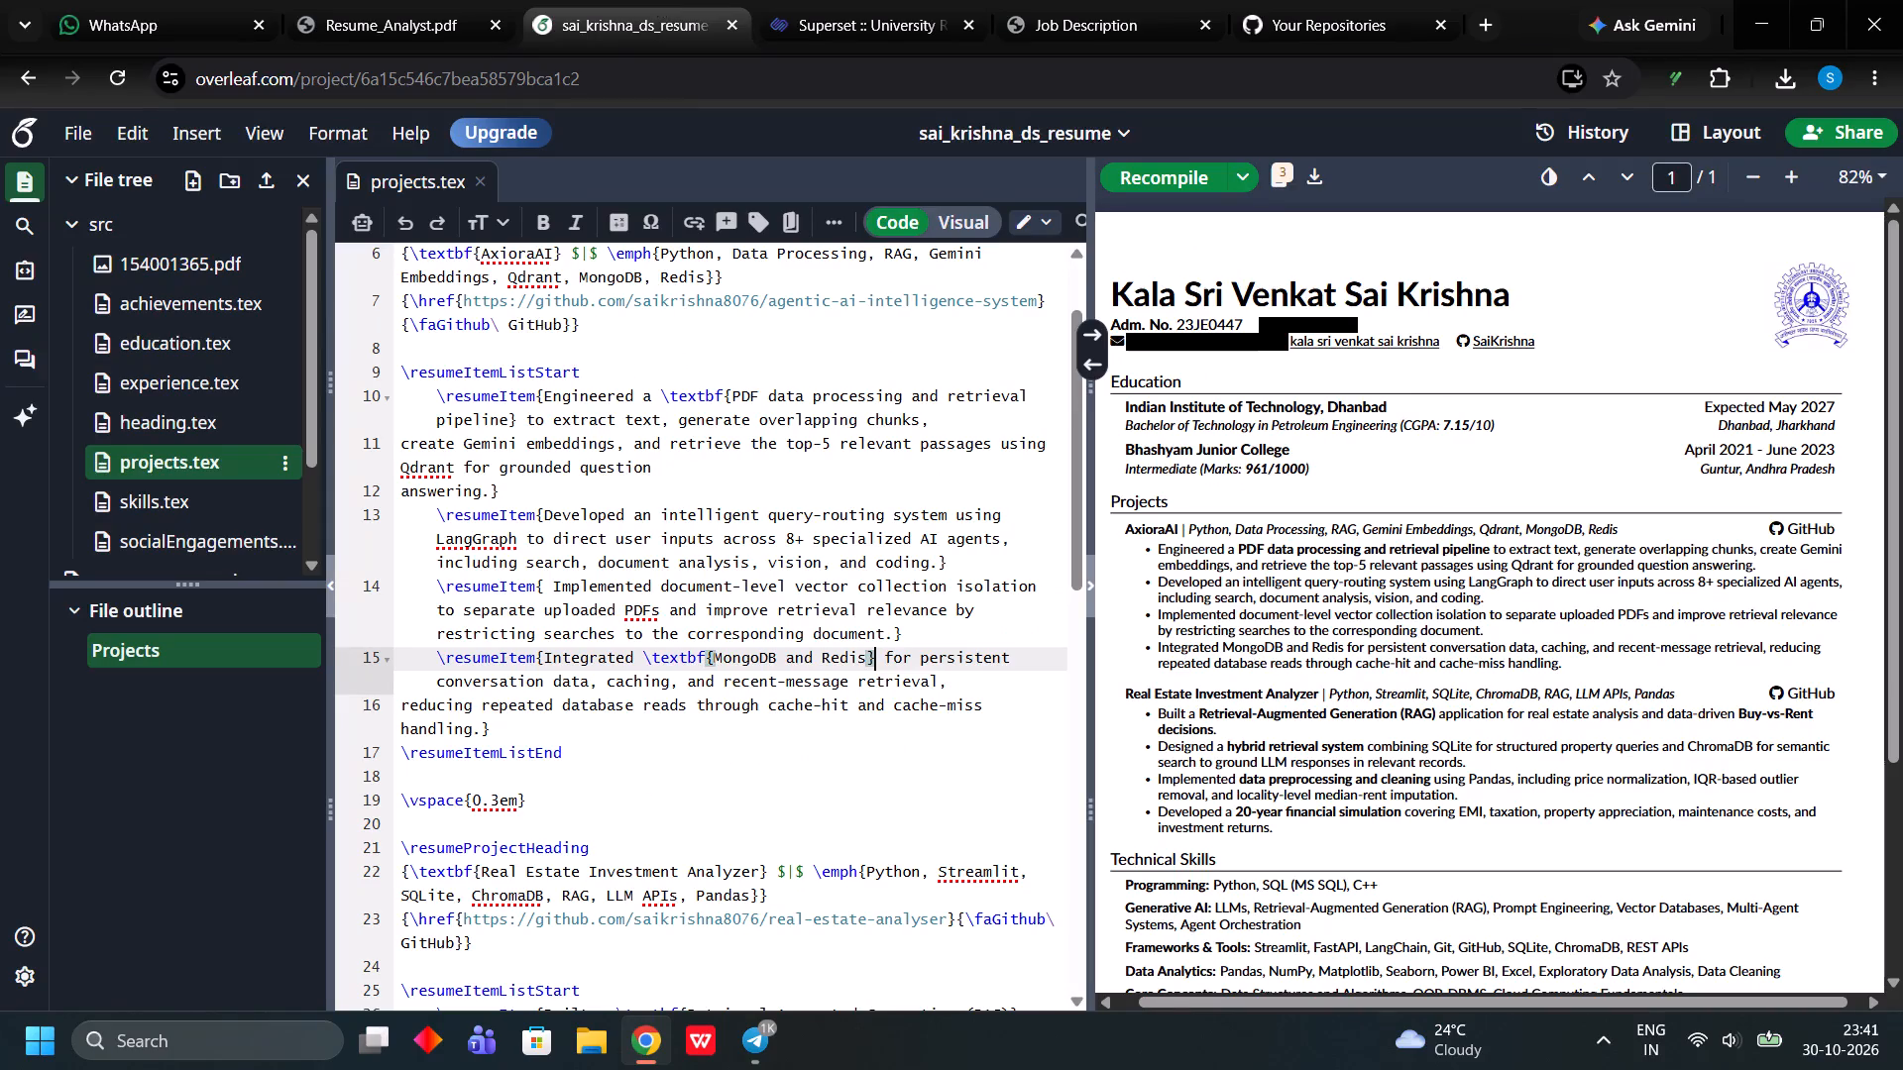
key("ctrl+v")
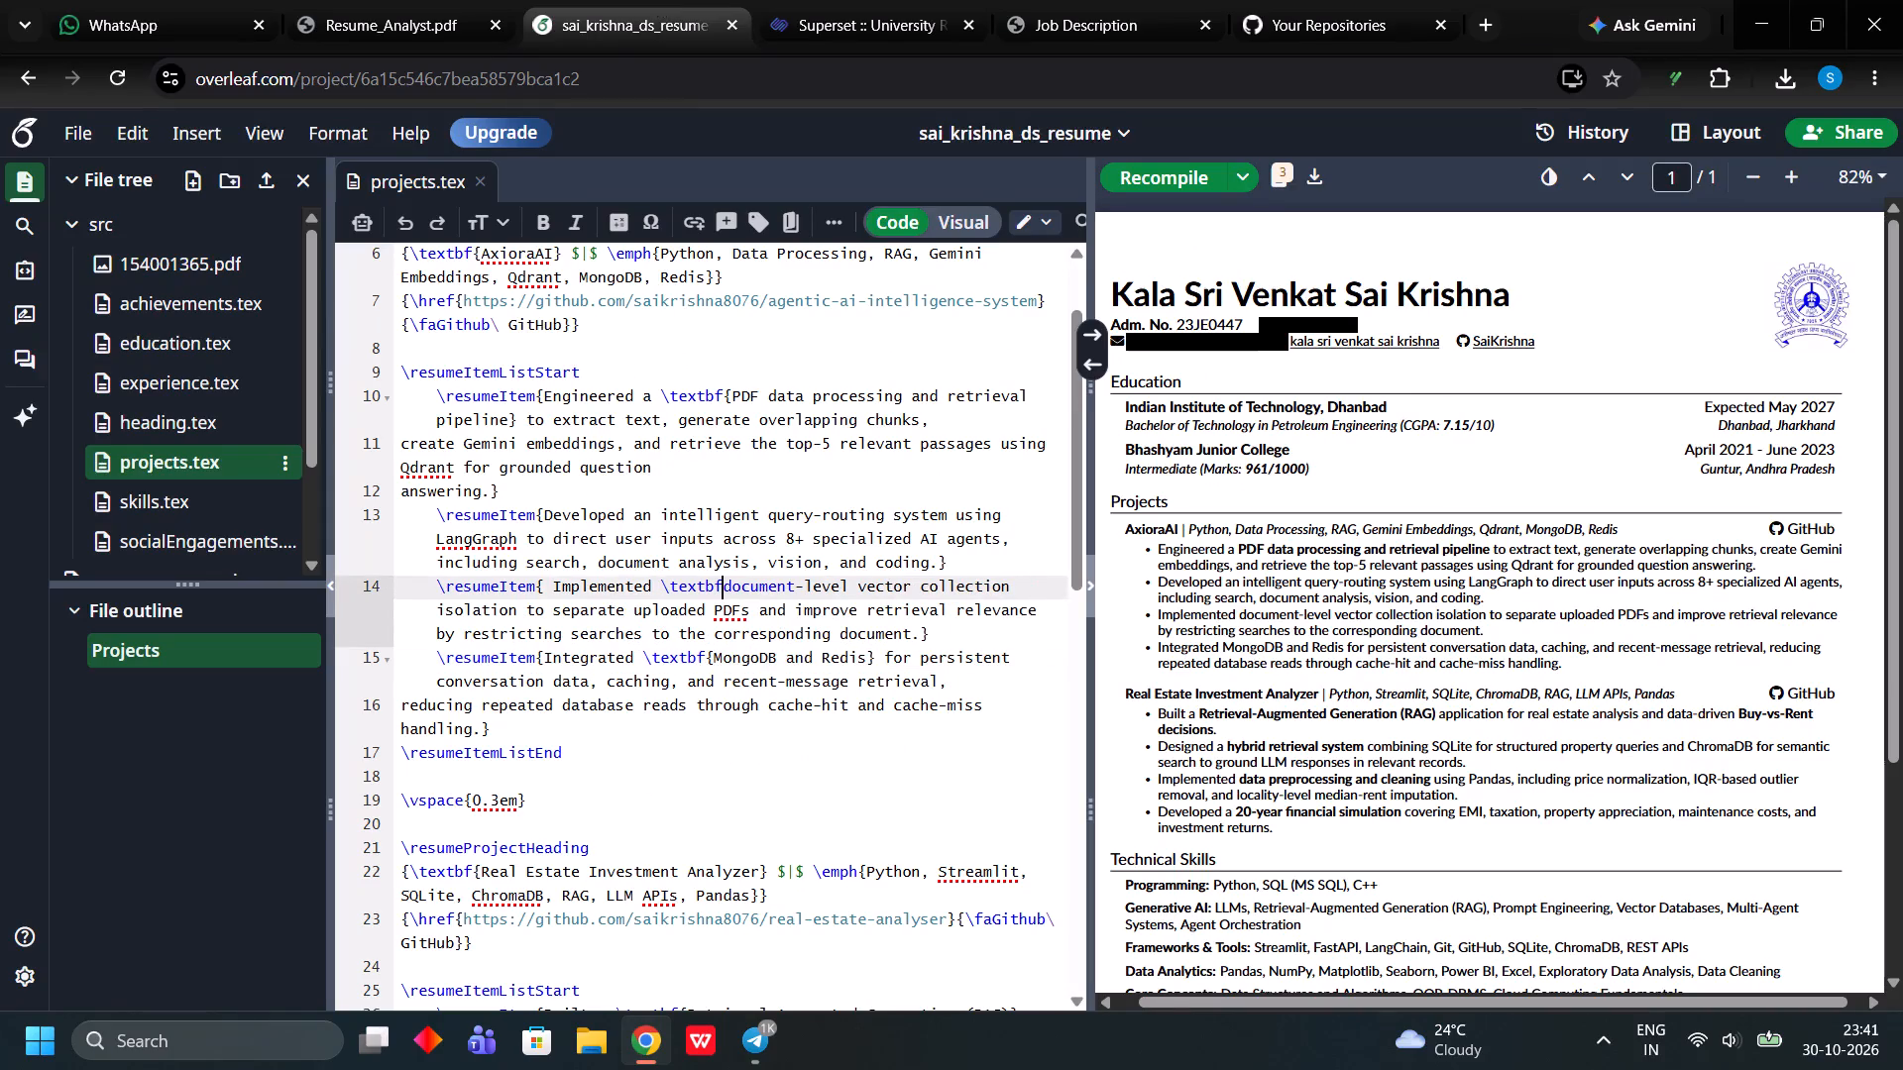
key("shift+braceleft")
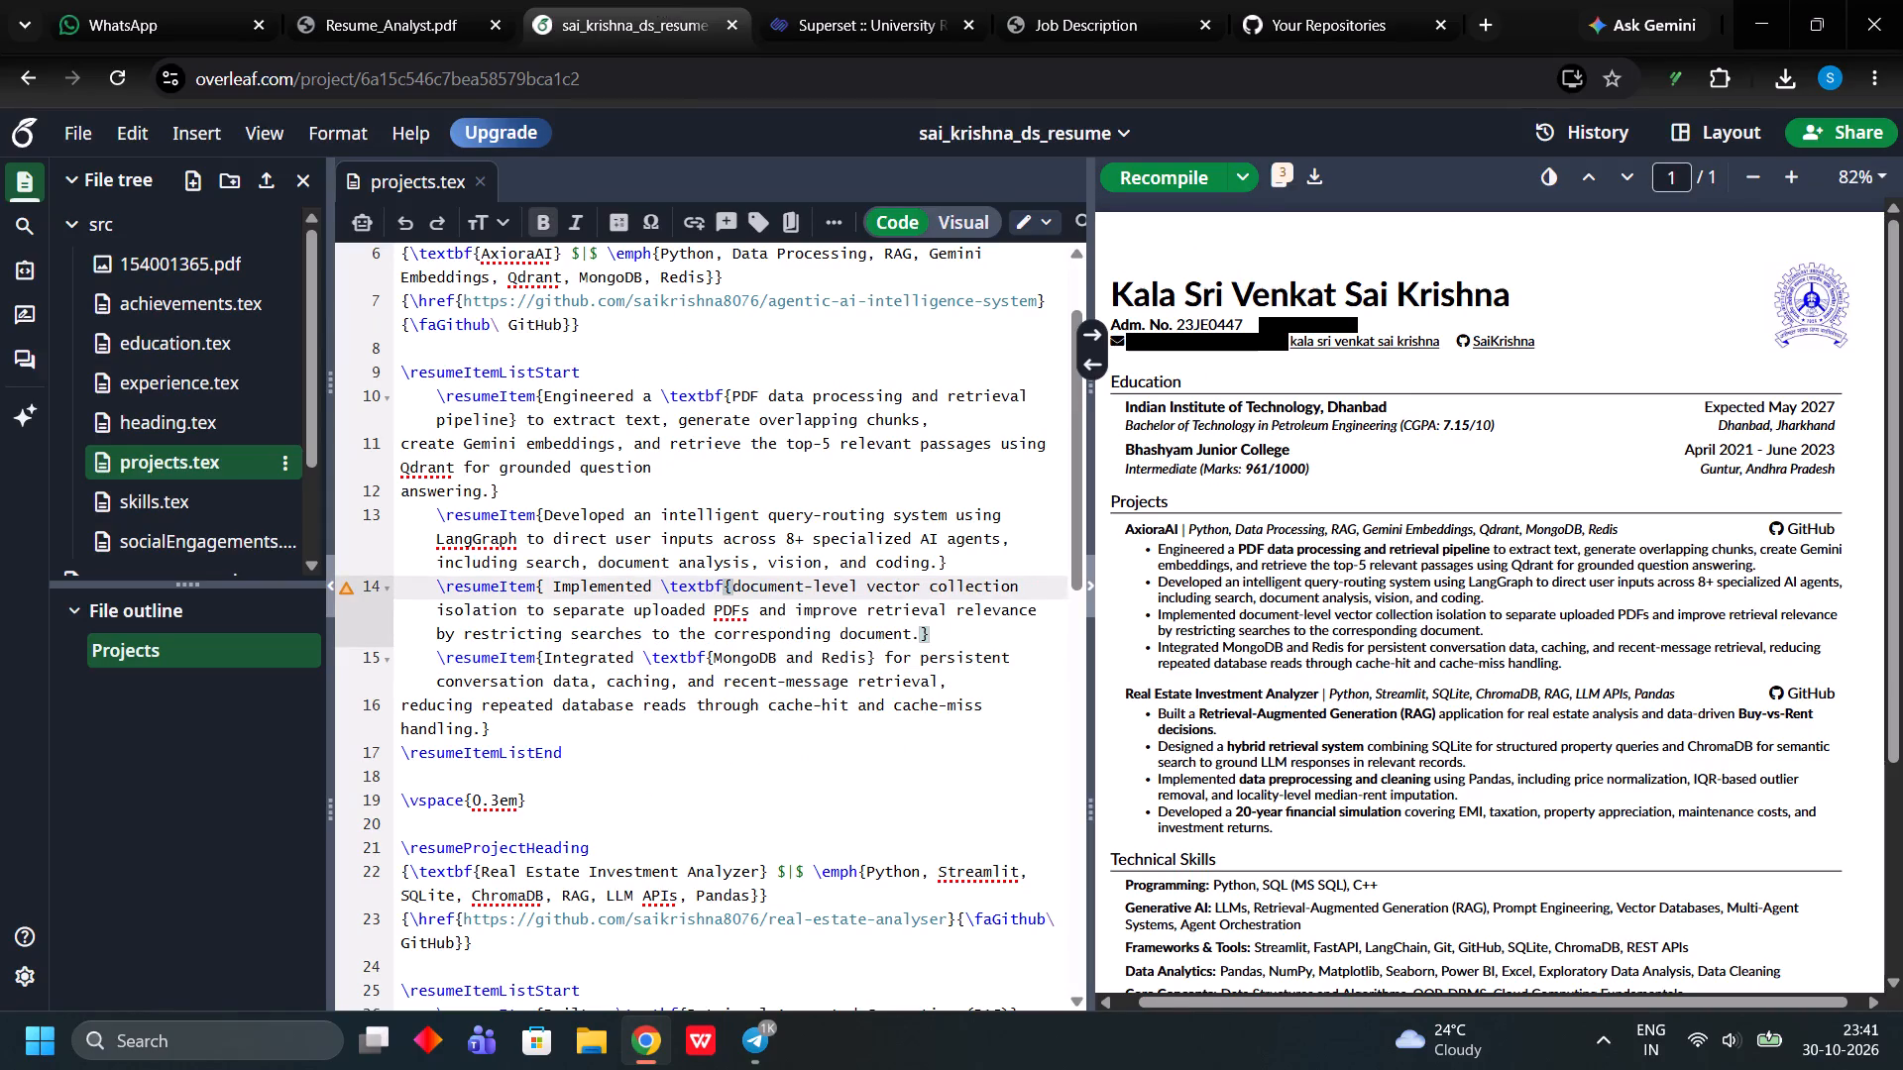
key("Down")
key("Left")
key("Left")
key("Left")
key("Left")
key("Left")
key("Left")
key("Left")
key("Left")
key("Left")
key("Left")
key("Left")
key("Left")
key("Left")
key("Left")
key("Left")
key("Left")
key("Left")
key("Left")
key("Left")
key("Left")
key("Left")
key("Left")
key("shift+braceright")
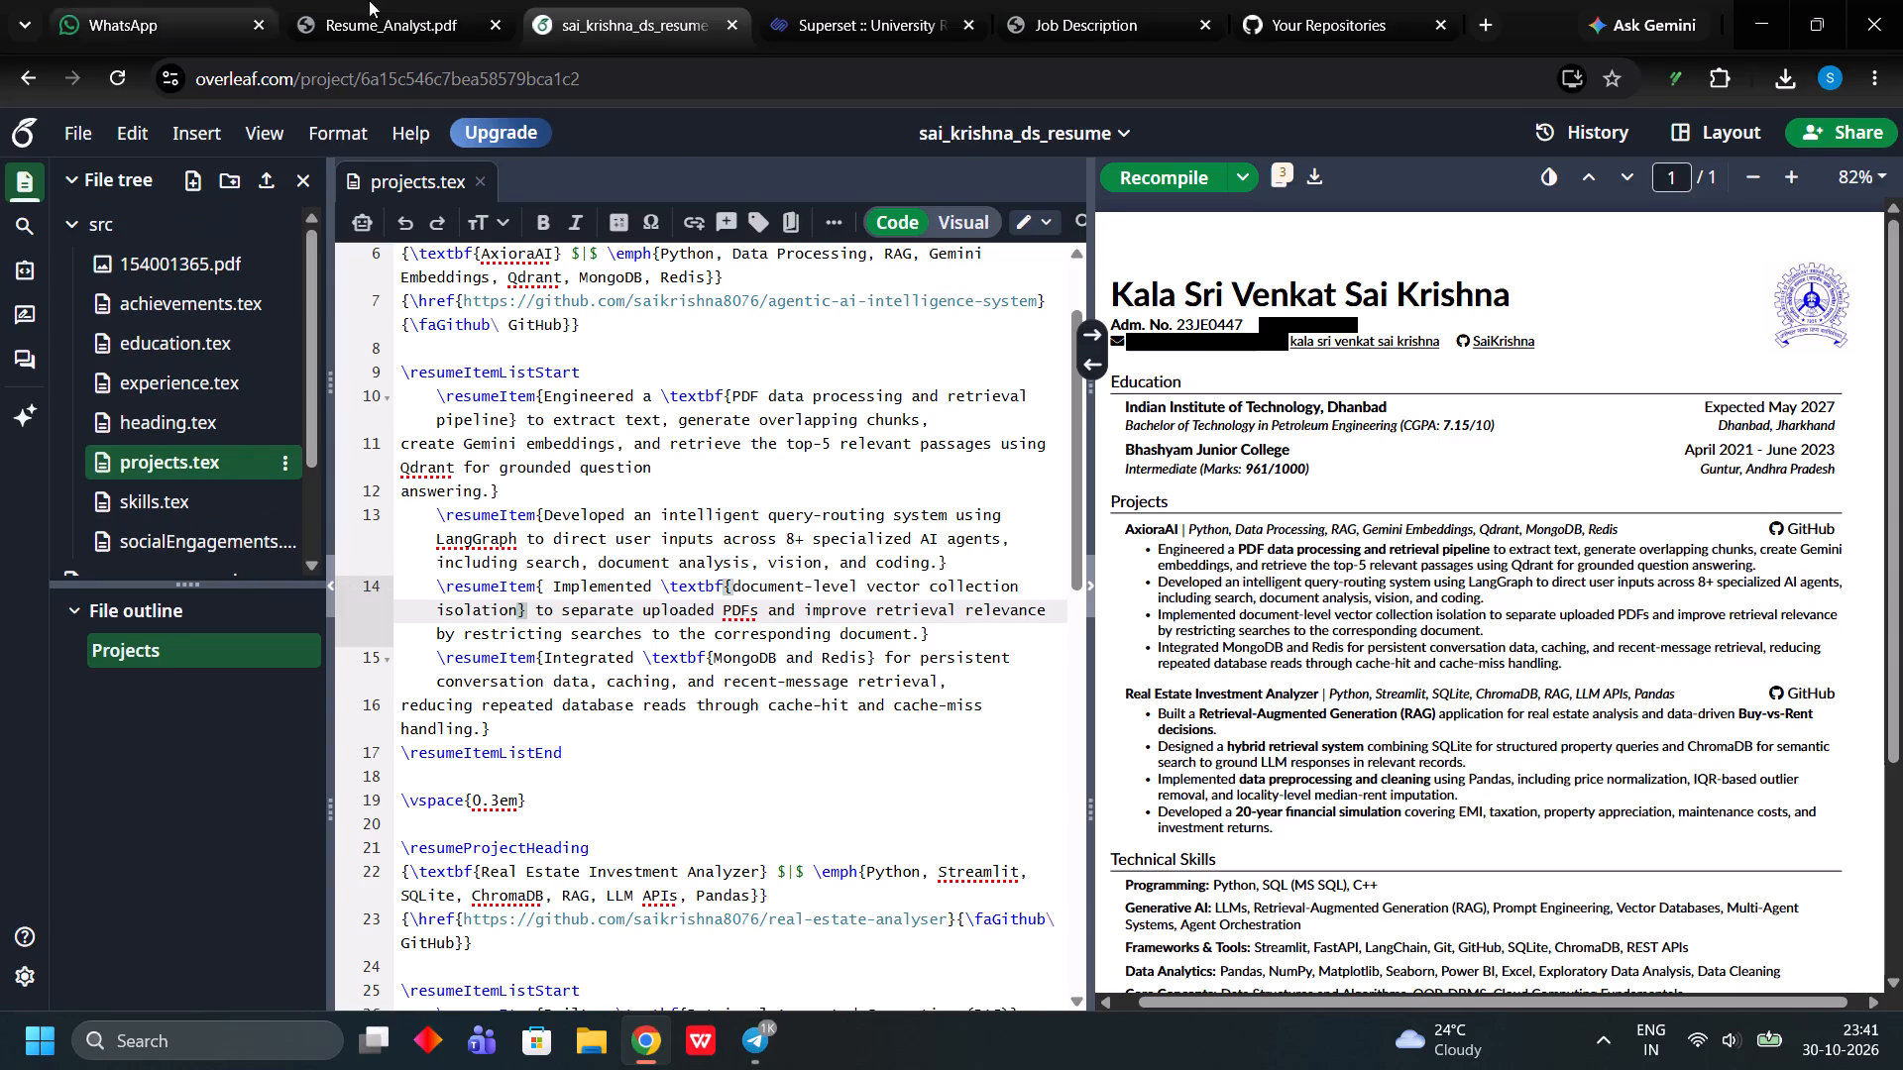
Wrap "intelligent query-routing system" in \textbf{} in AxioraAI's second bullet, matching the bold text in Resume_Analyst.pdf.
left_click(503, 0)
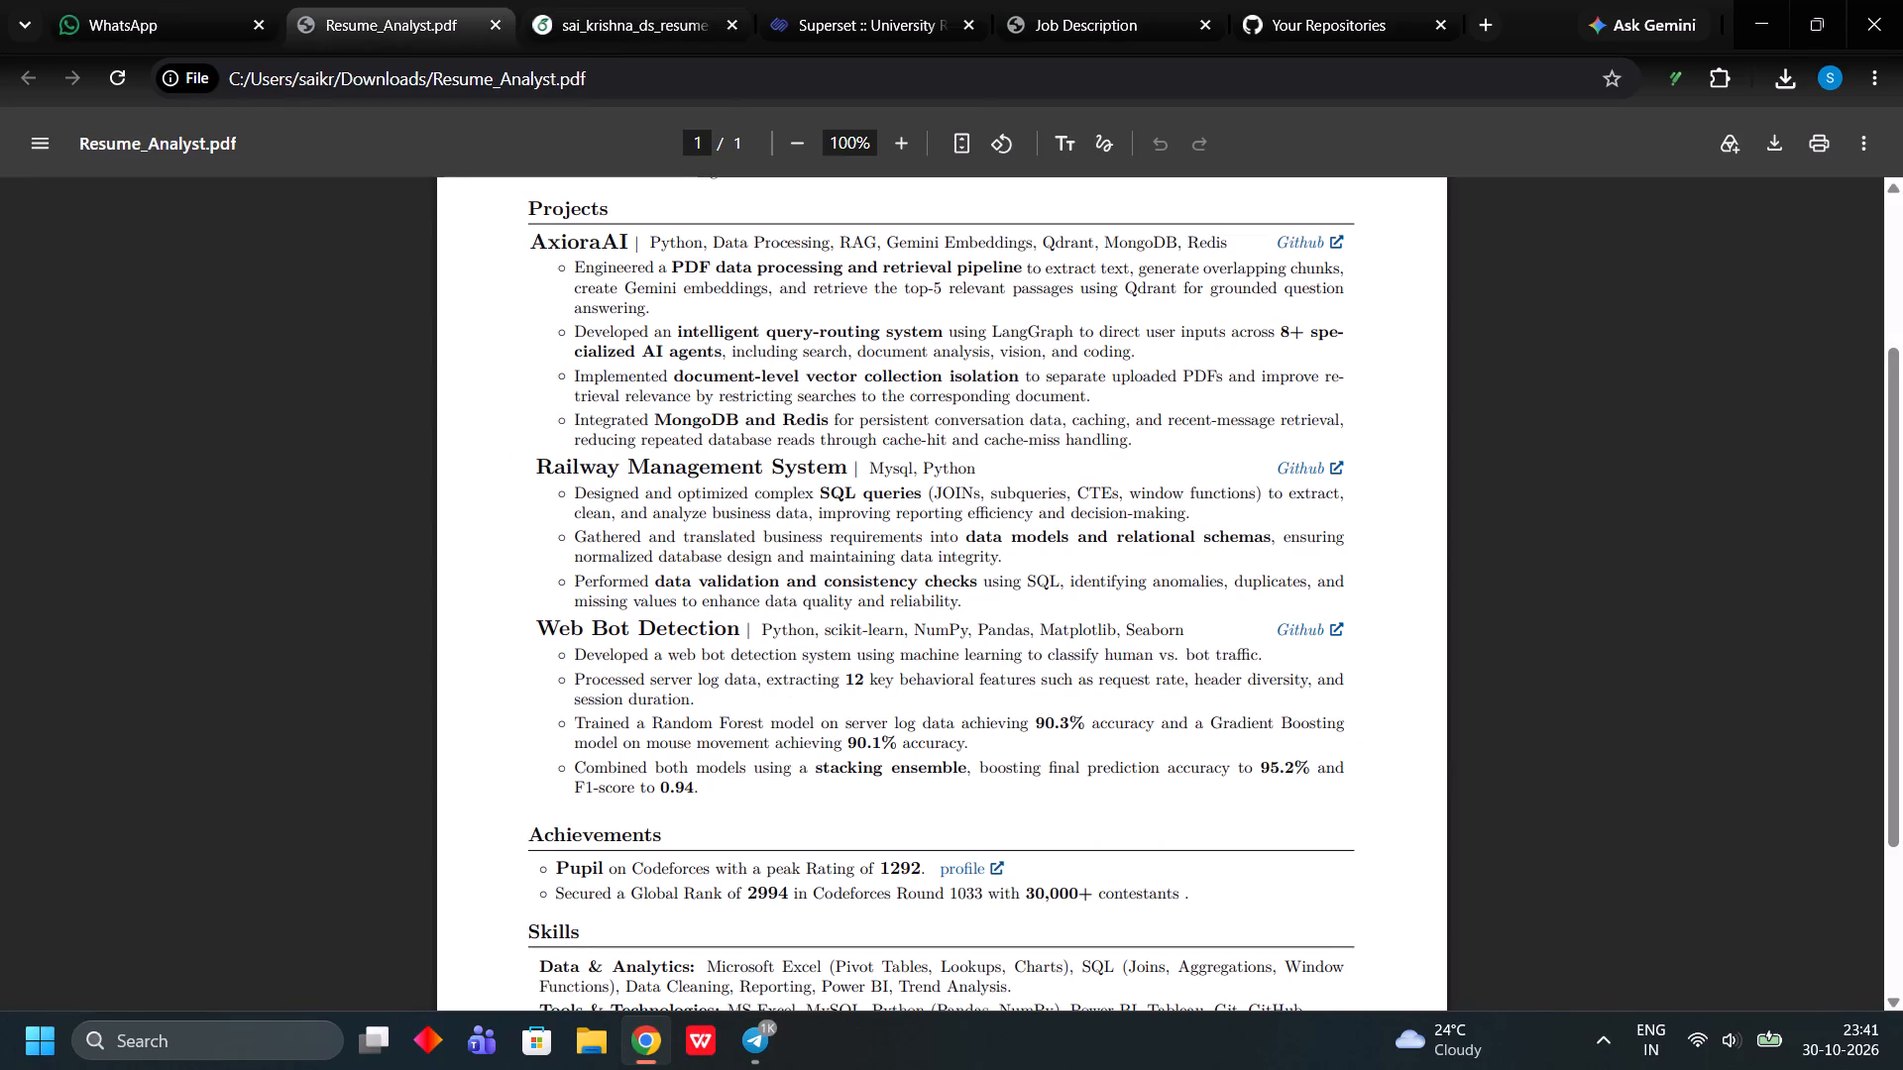
left_click(603, 0)
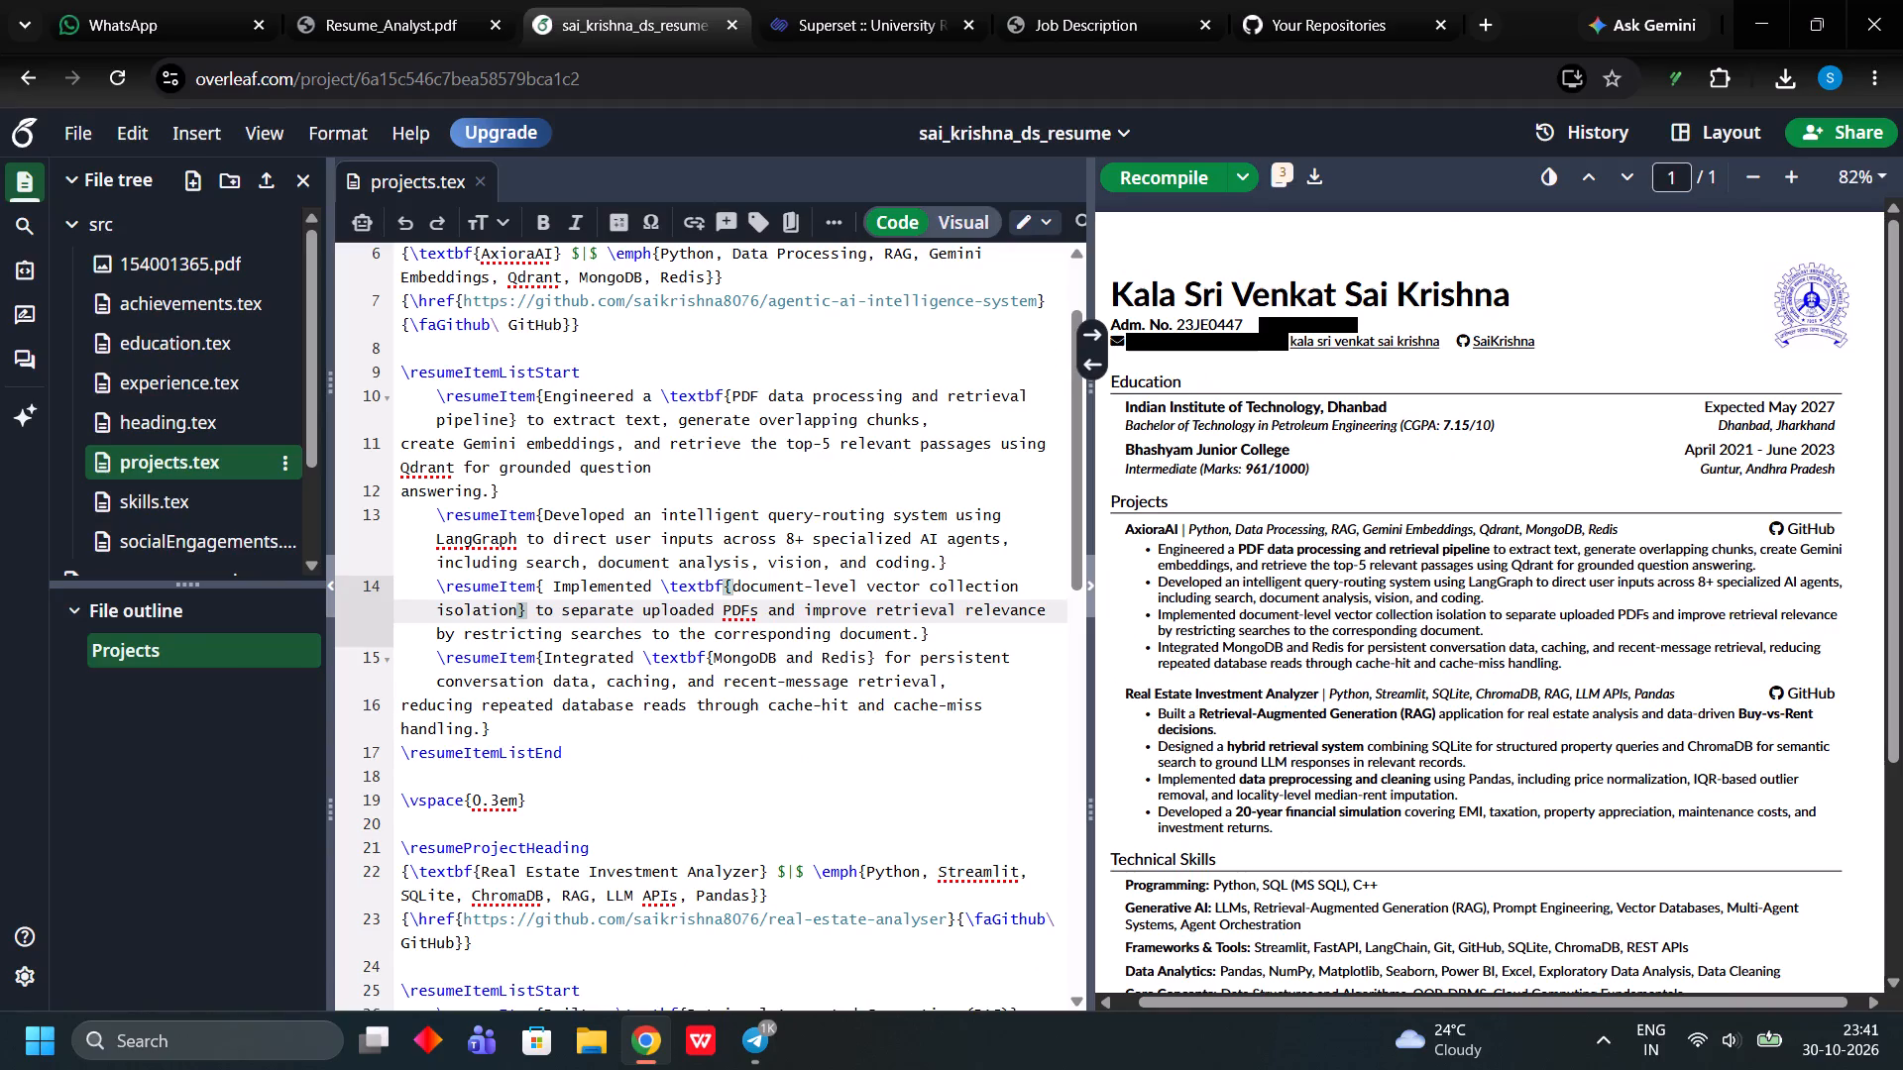
left_click(658, 511)
key("ctrl+v")
key("shift+braceleft")
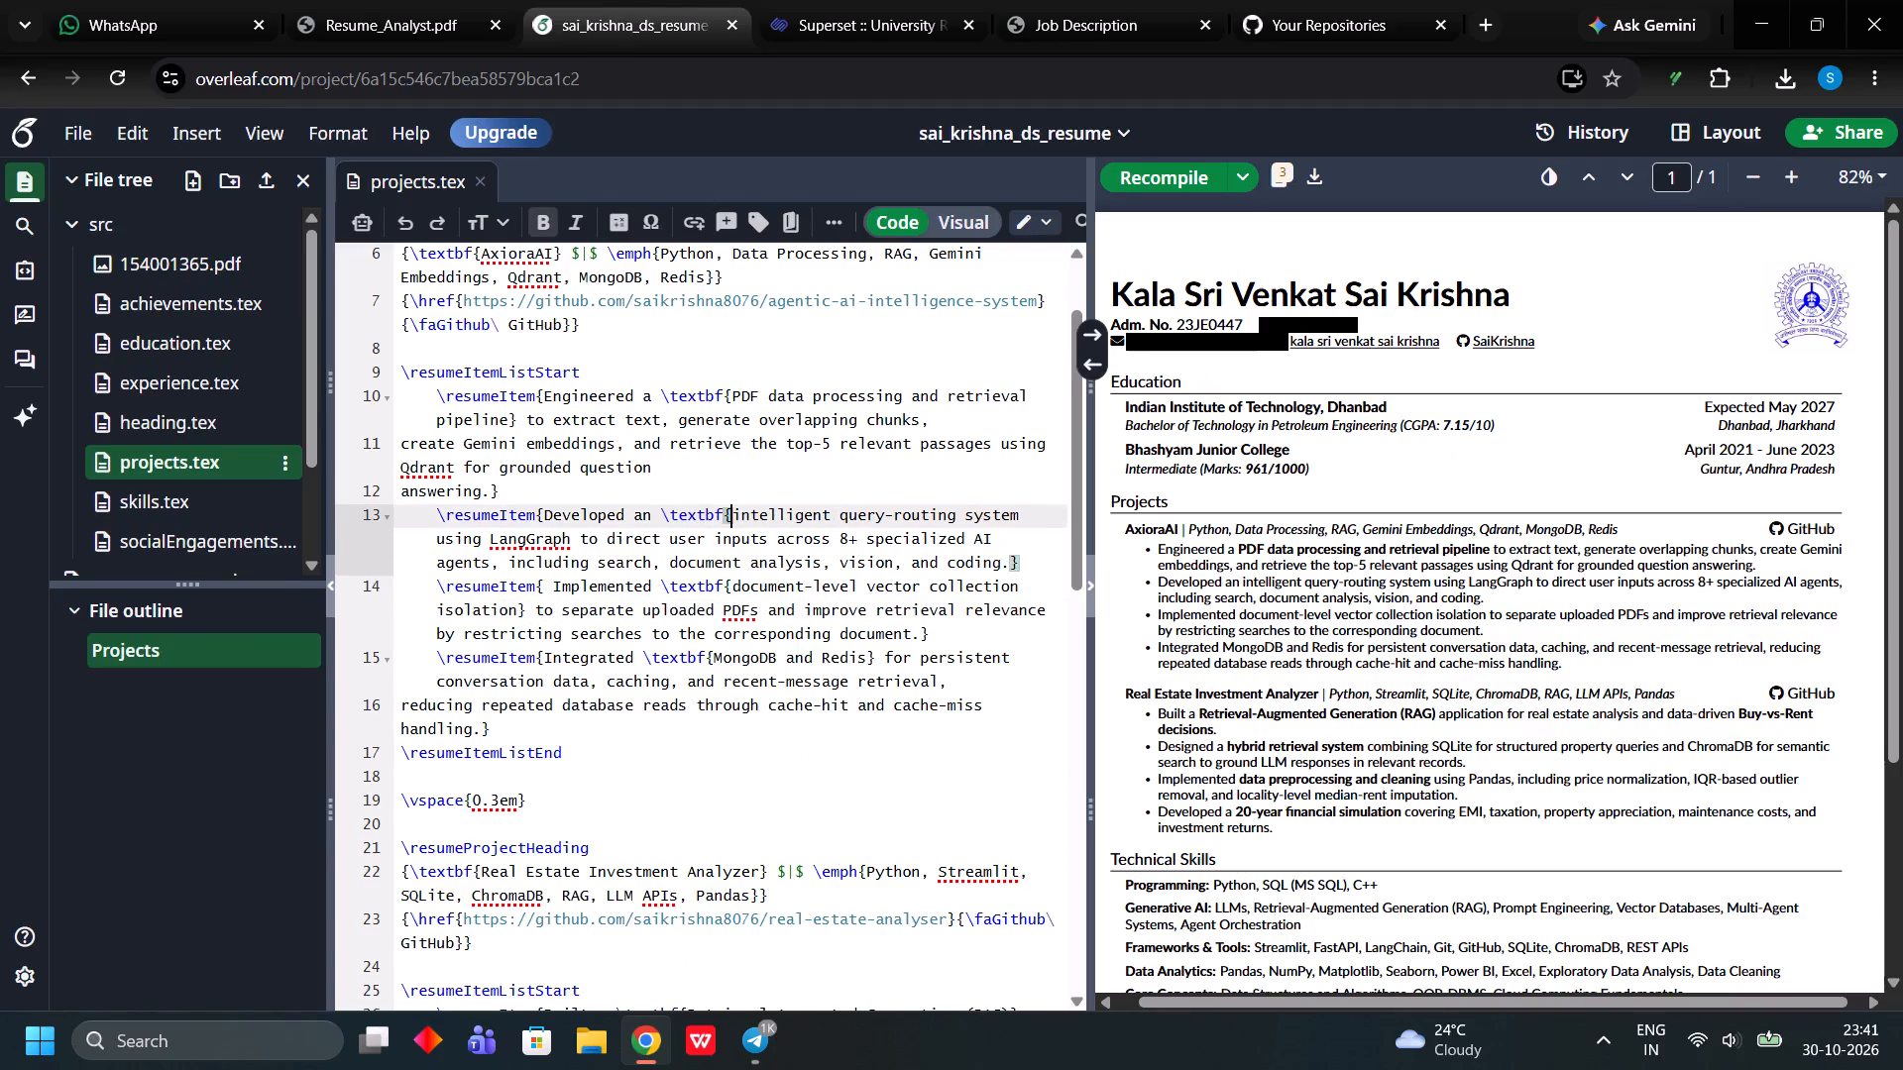
key("Right")
key("Right")
key("Right")
key("Right")
key("Right")
key("Right")
key("Right")
key("Right")
key("Right")
key("Right")
key("Right")
key("Right")
key("Right")
key("Right")
key("Right")
key("Right")
key("Right")
key("Right")
key("Right")
key("Right")
key("Right")
key("Right")
key("Right")
key("Right")
key("Right")
key("shift+braceright")
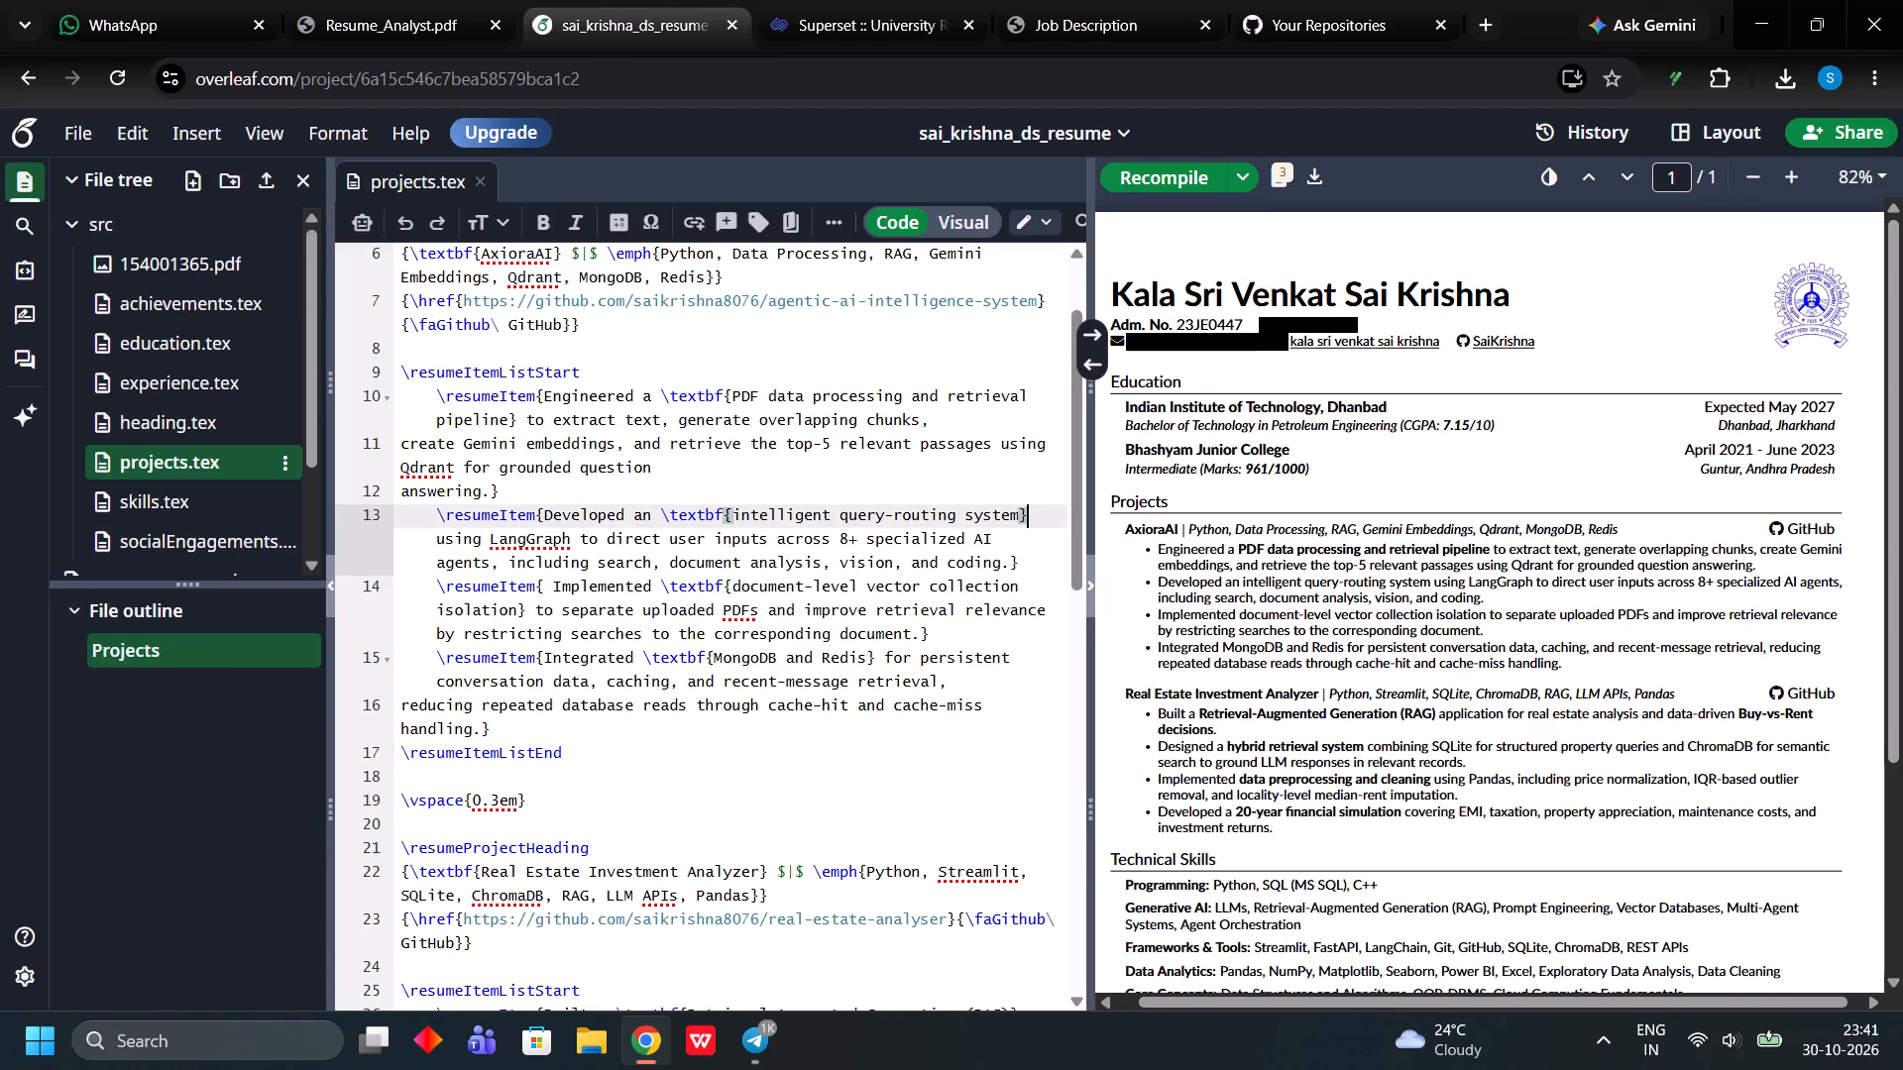
Wrap "8+ specialized AI agents" in \textbf{} in AxioraAI's second bullet, matching the bold text in Resume_Analyst.pdf.
left_click(311, 0)
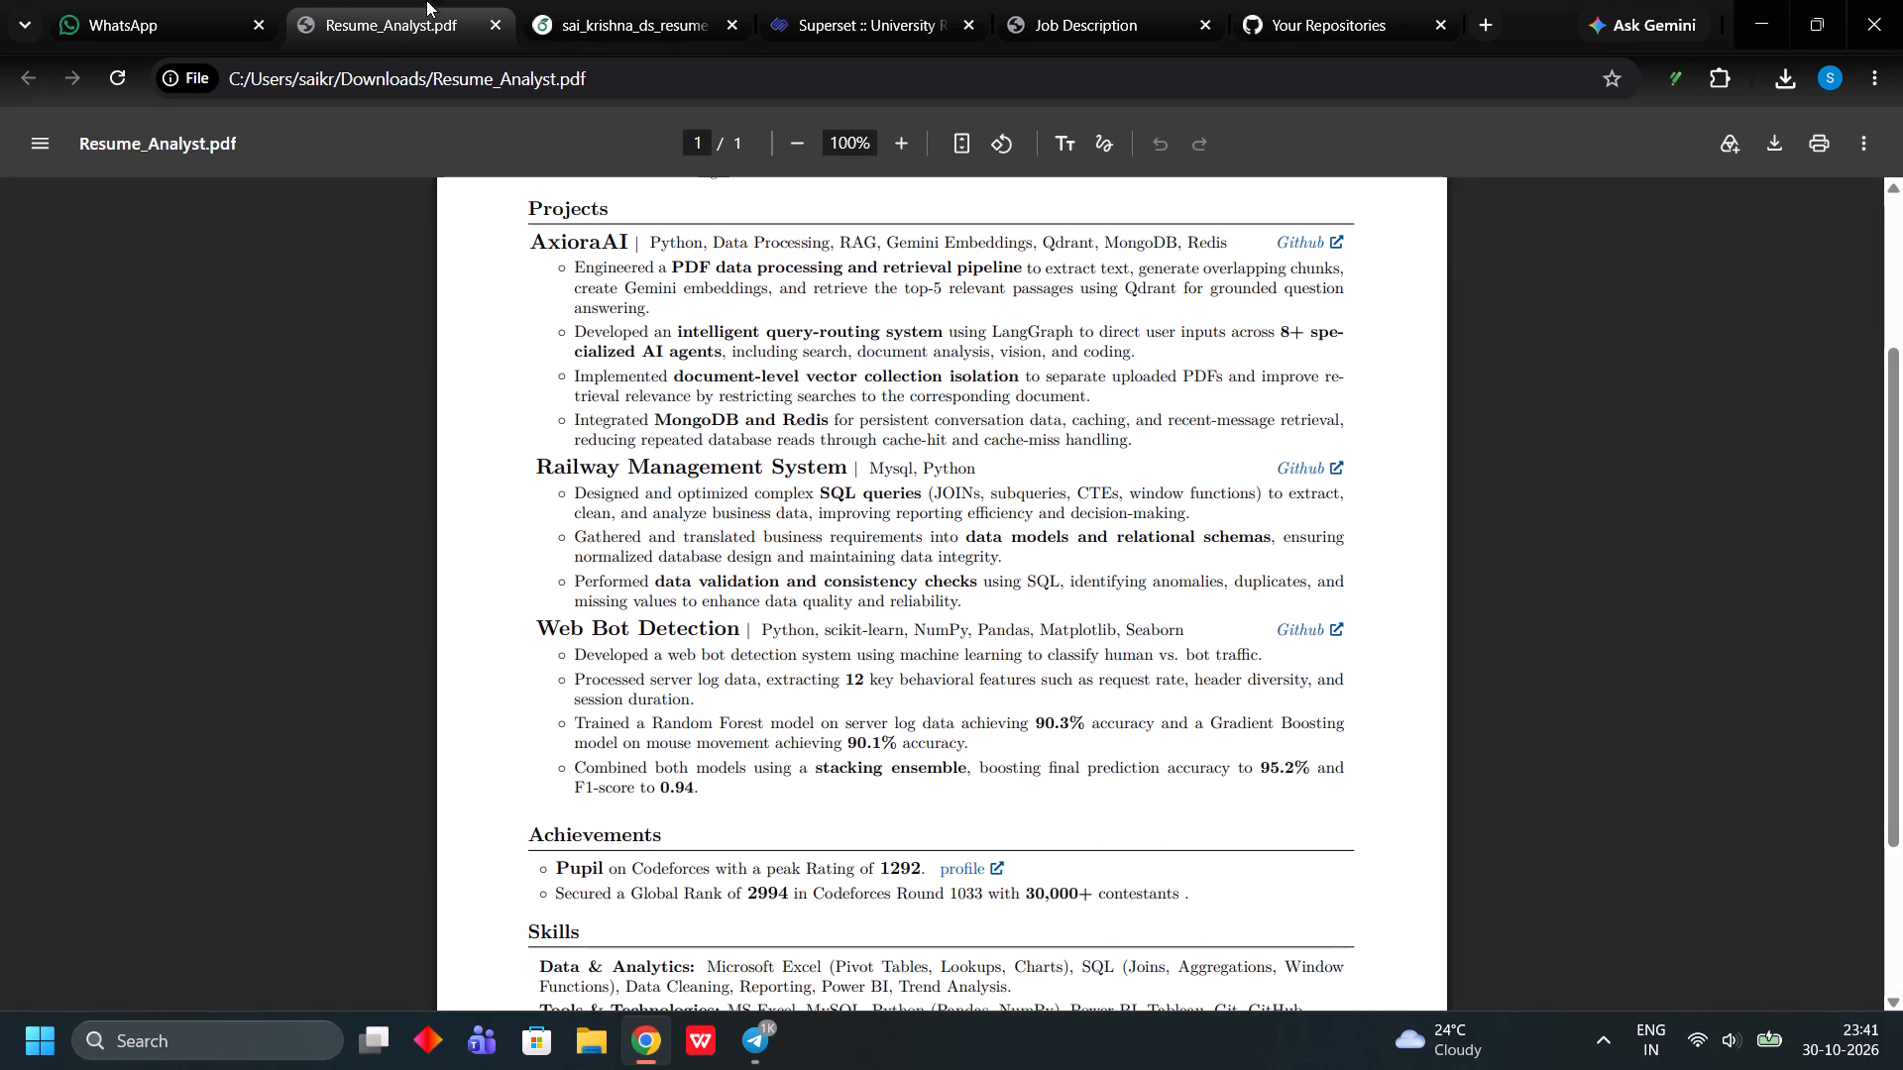
left_click(483, 0)
left_click(511, 0)
left_click(548, 0)
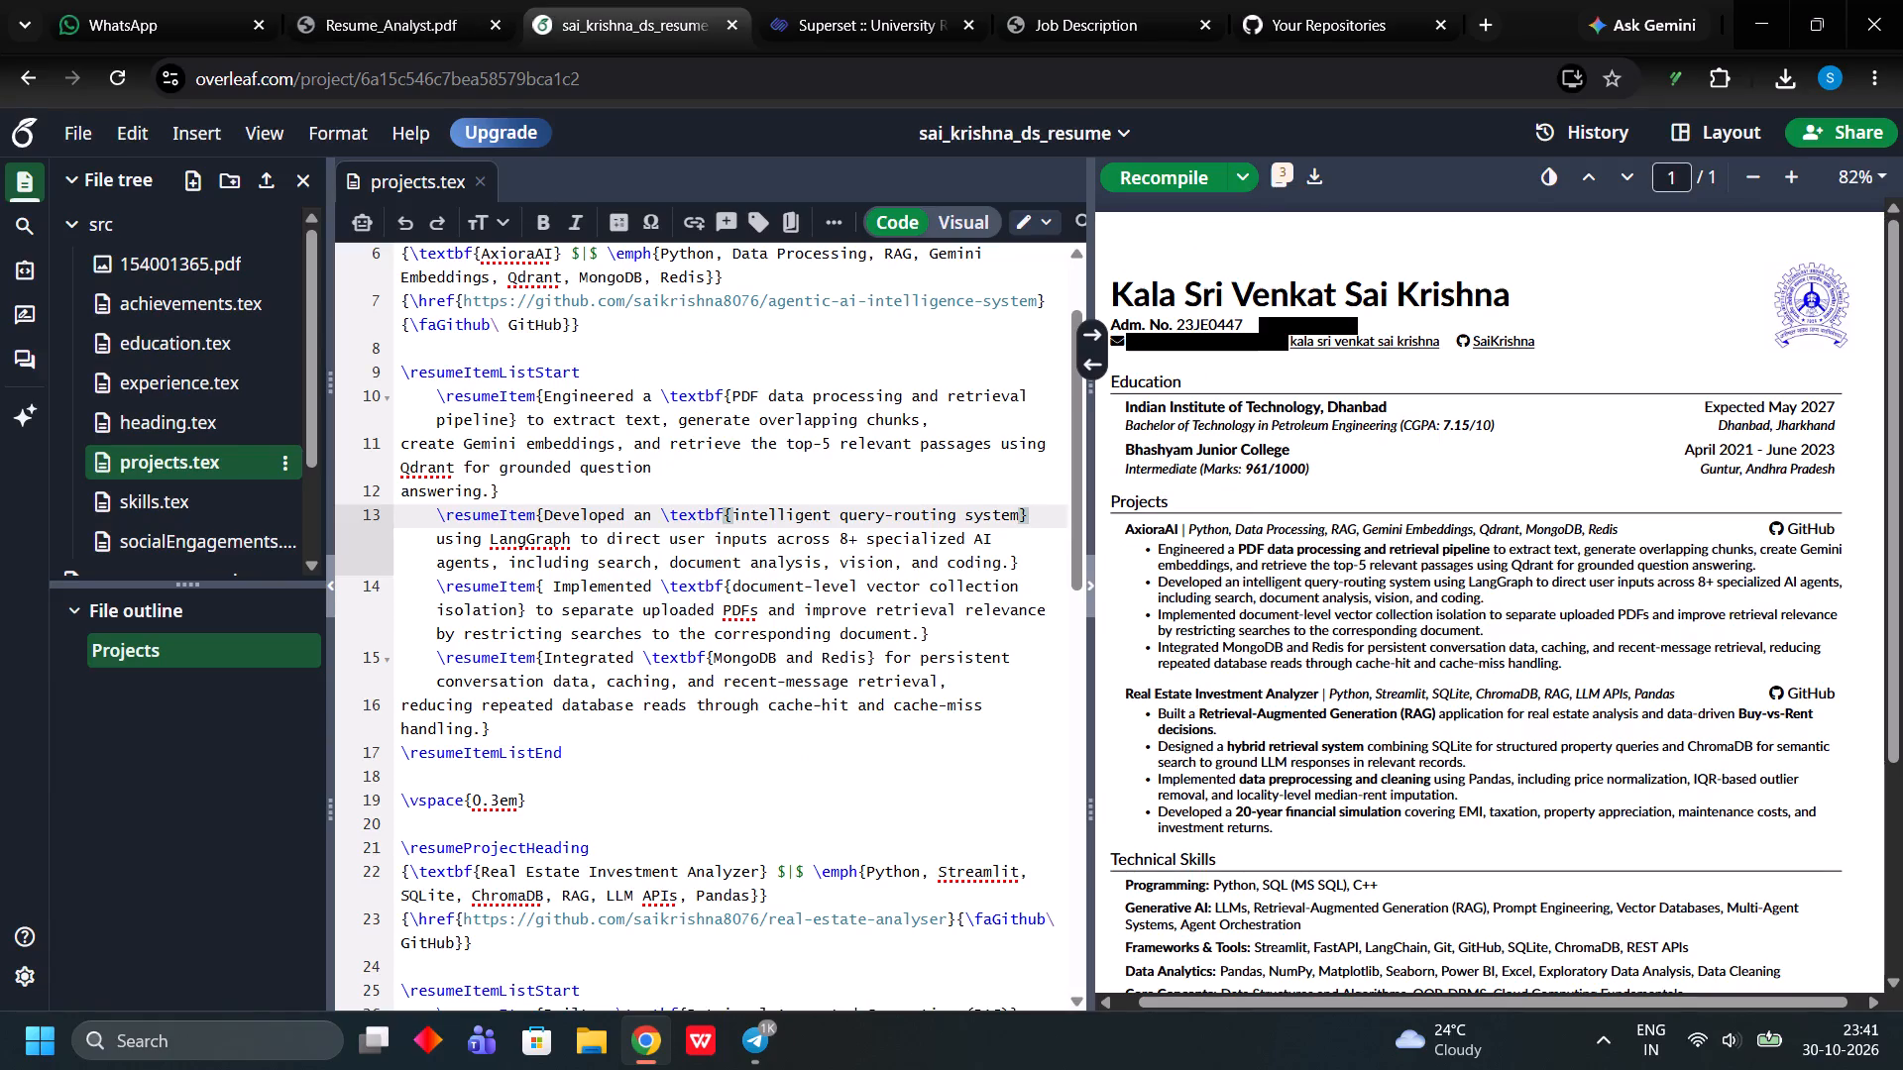
left_click(840, 533)
key("ctrl+v")
key("shift+braceleft")
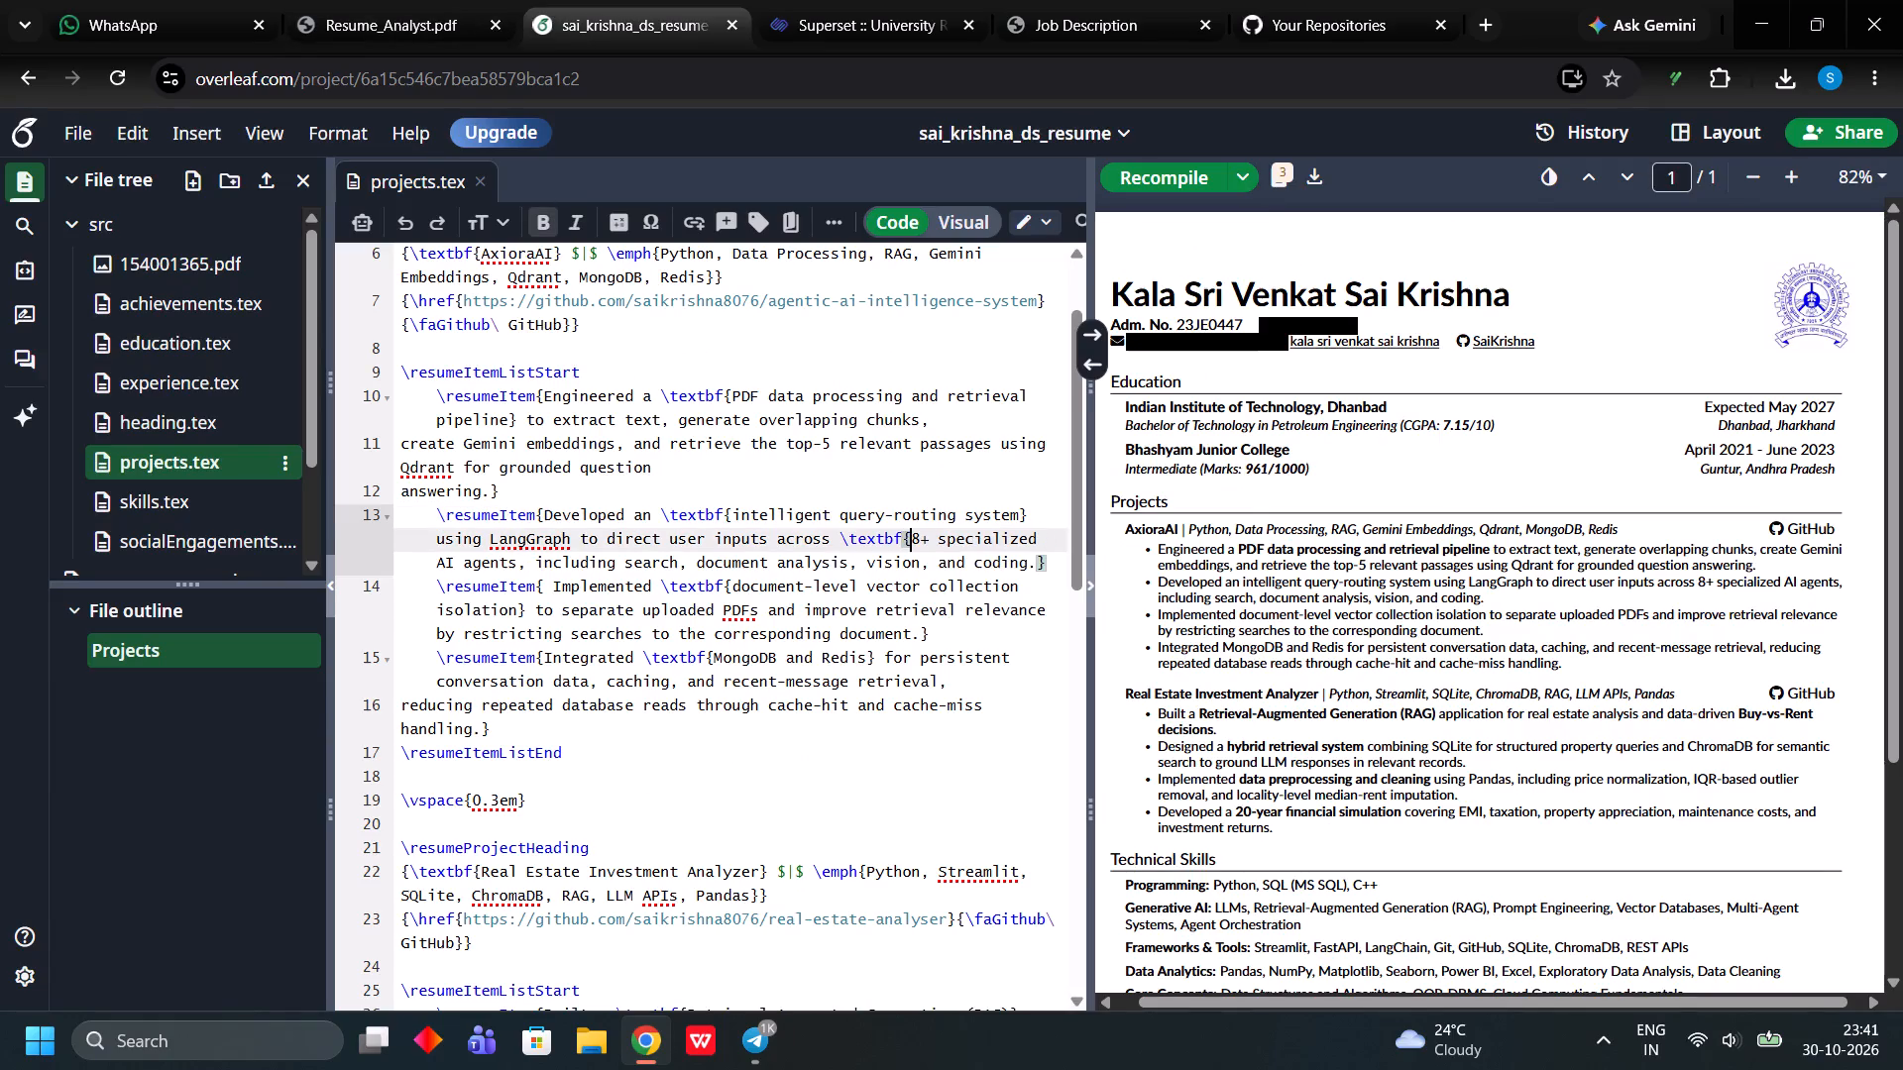
key("Down")
key("Left")
key("Left")
key("Left")
key("Left")
key("Left")
key("Left")
key("Left")
key("Left")
key("Left")
key("Left")
key("Left")
key("Left")
key("Left")
key("Left")
key("Left")
key("Left")
key("Left")
key("Left")
key("Left")
key("Left")
key("Left")
key("Right")
key("shift+braceright")
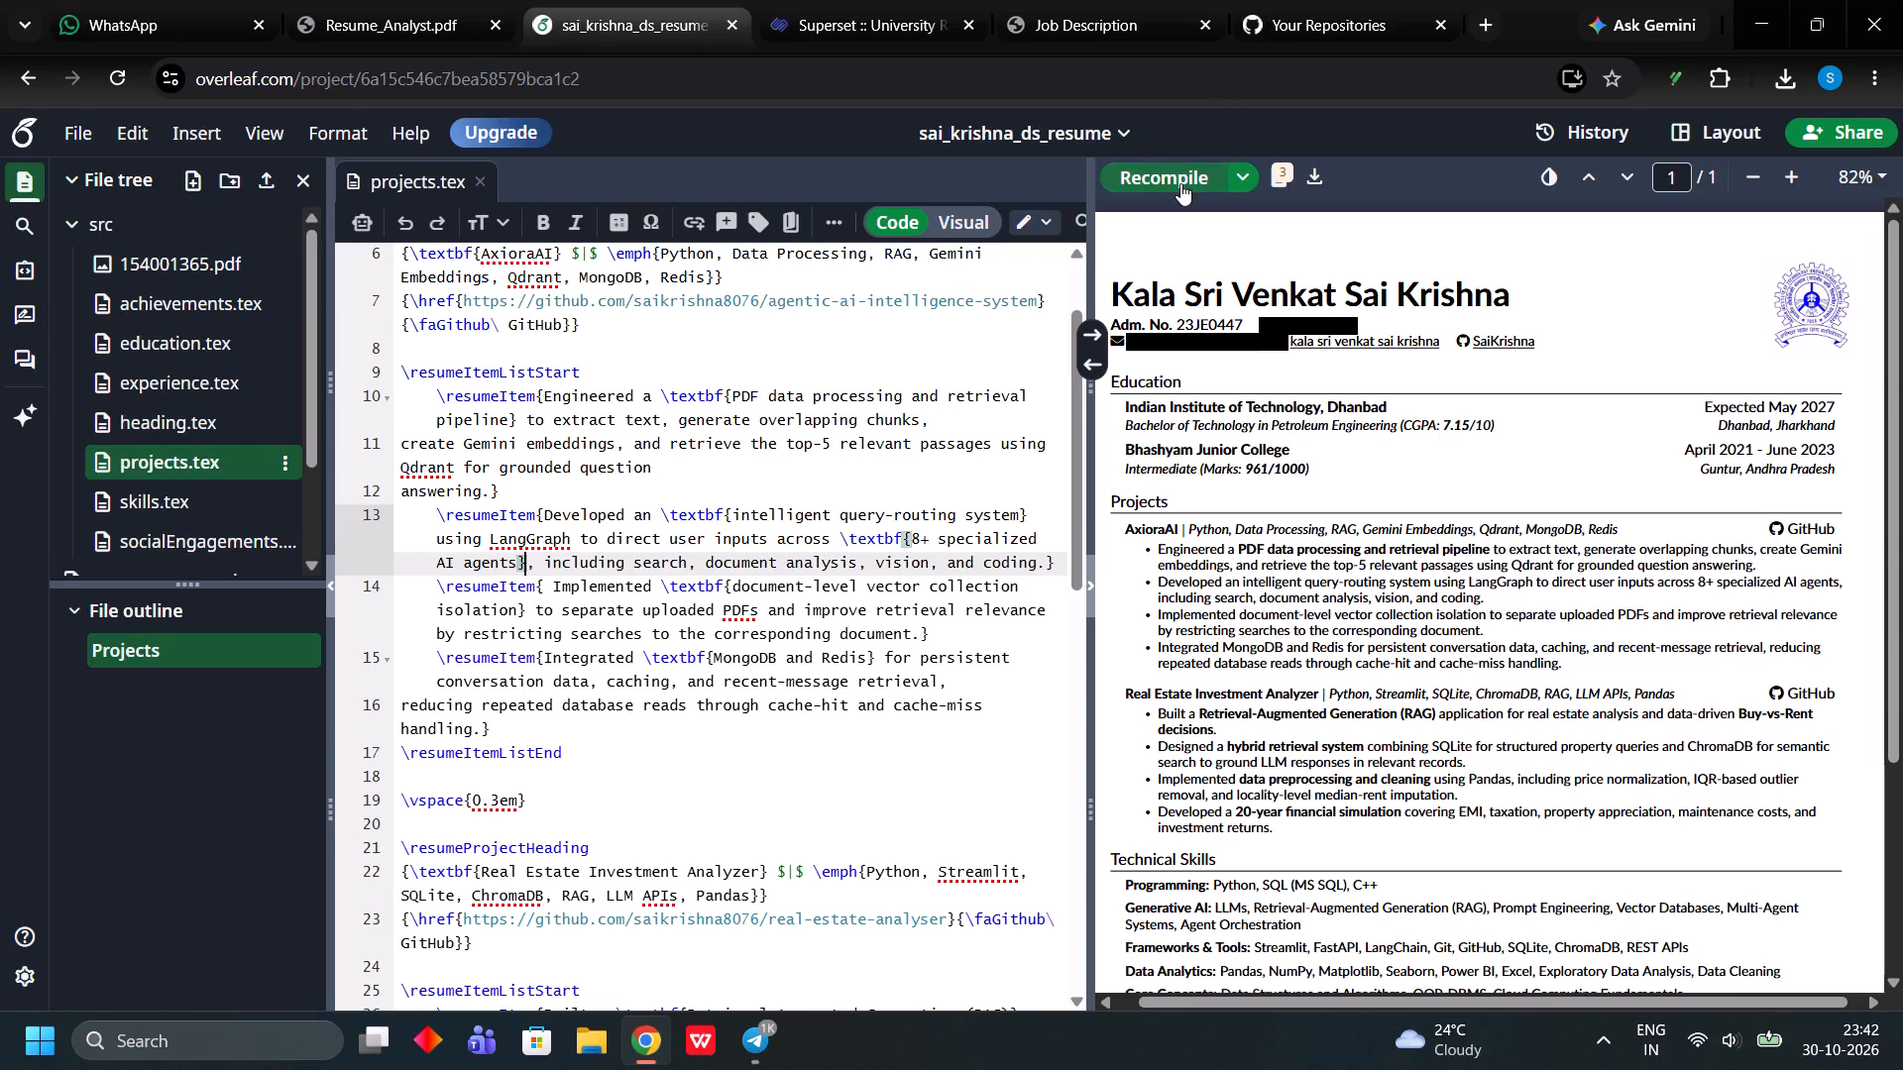
Recompile the resume to apply the bold formatting in the AxioraAI bullets.
left_click(1180, 183)
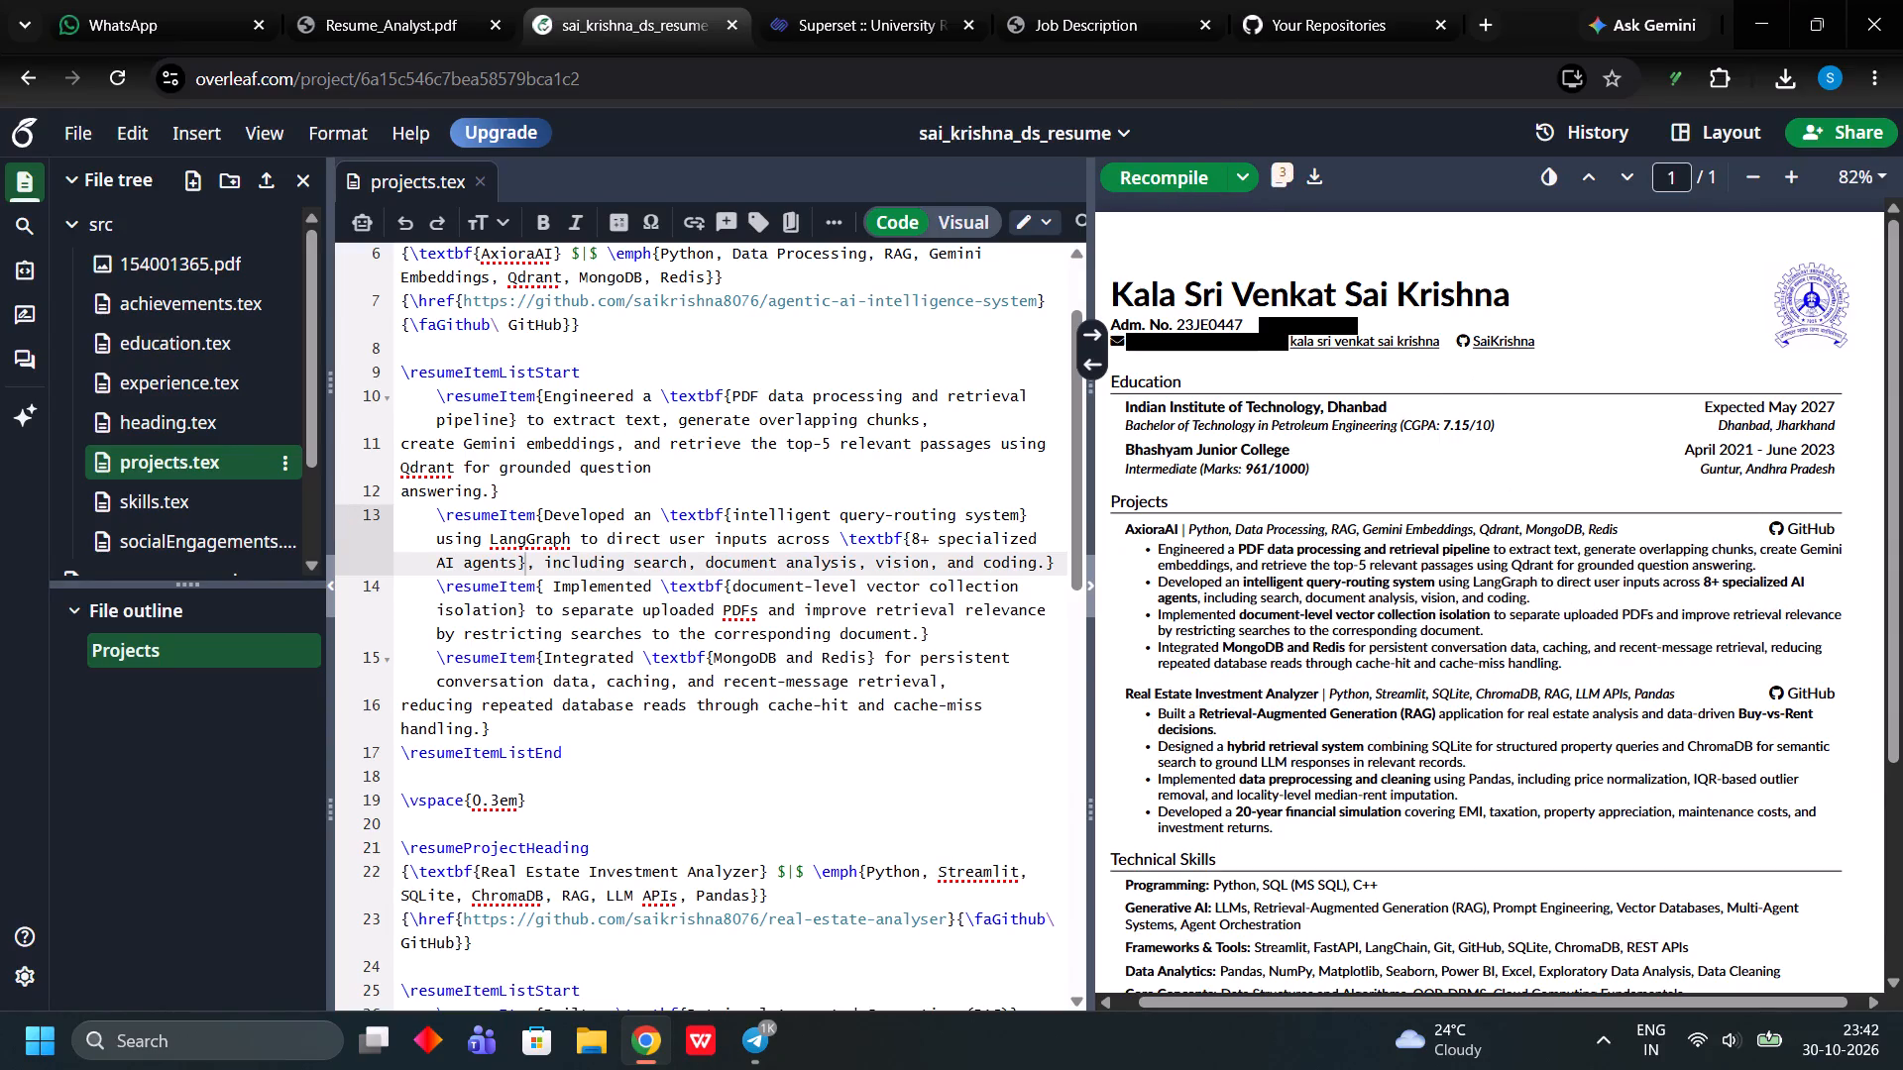
Review the compiled resume preview and the remaining project entries in Resume_Analyst.pdf.
scroll(1896, 1069, "up", 2)
scroll(1884, 1069, "down", 2)
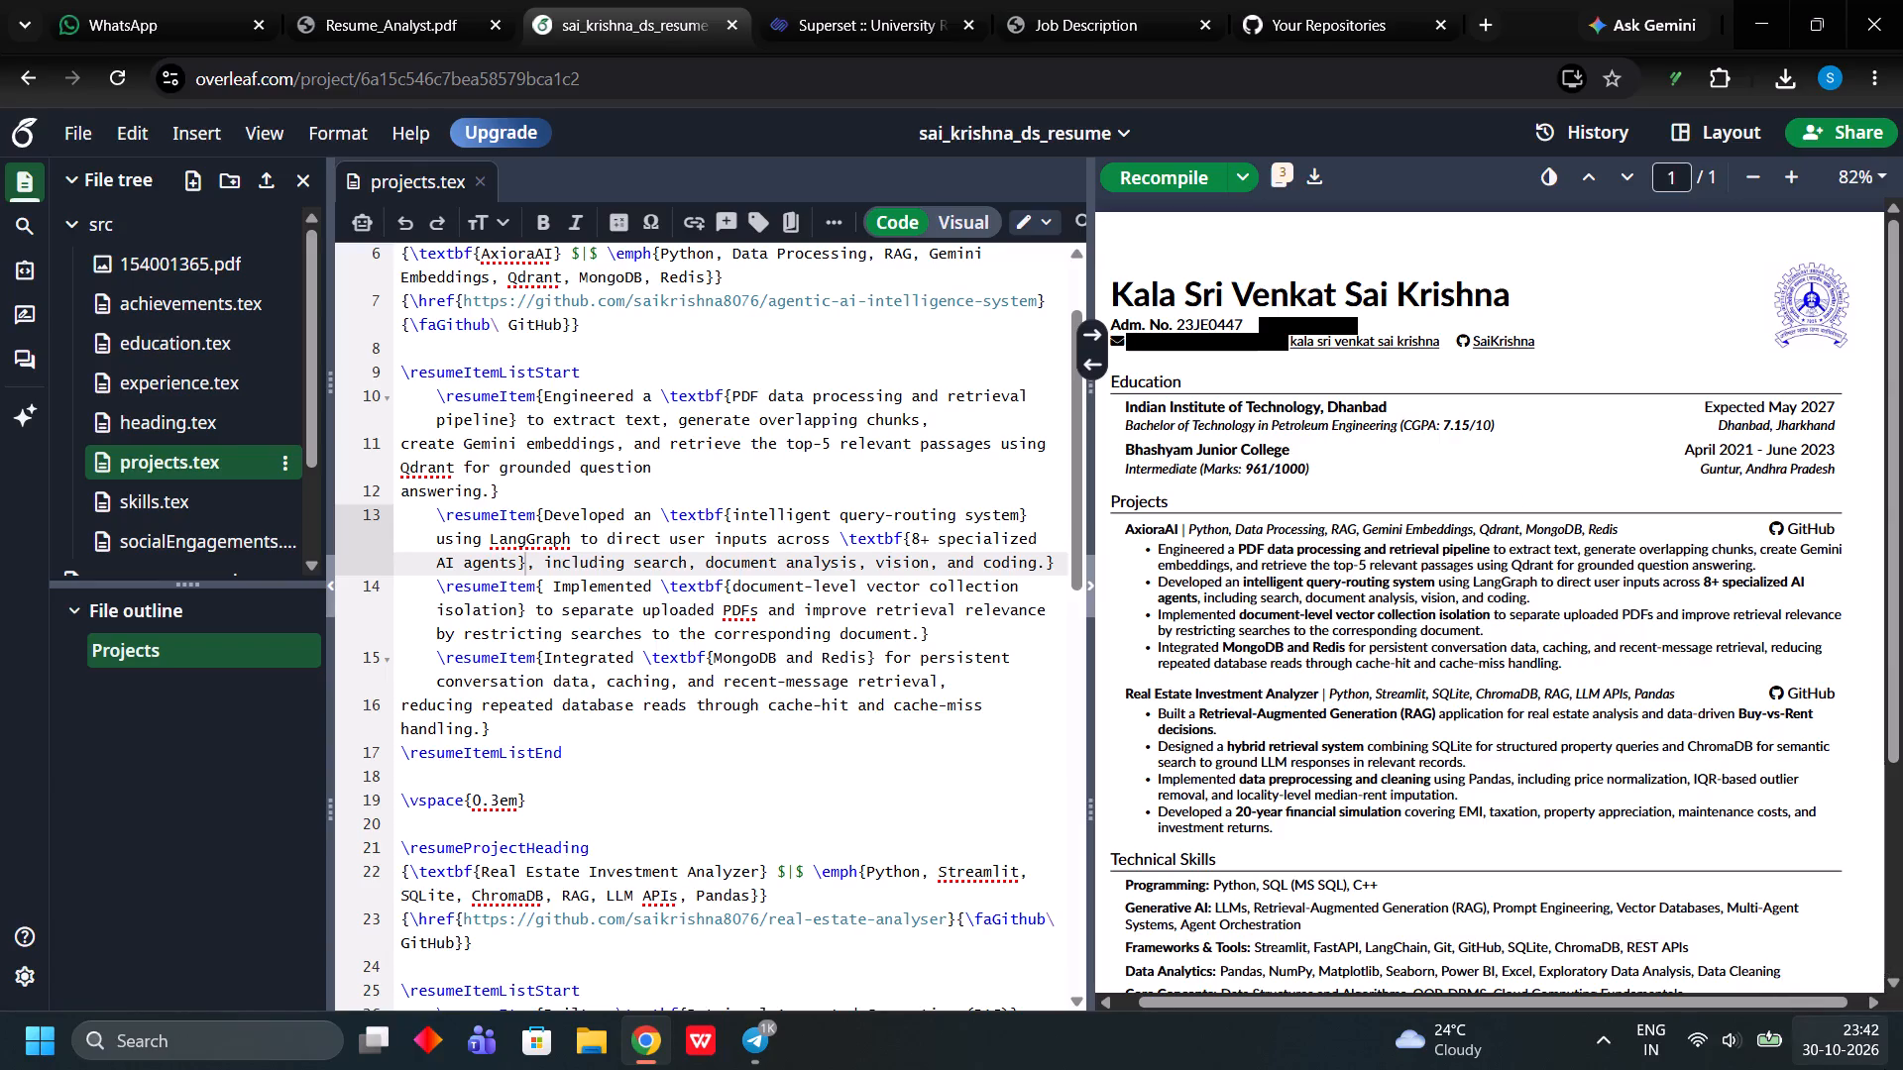
scroll(1884, 1069, "down", 1)
scroll(1693, 615, "down", 2)
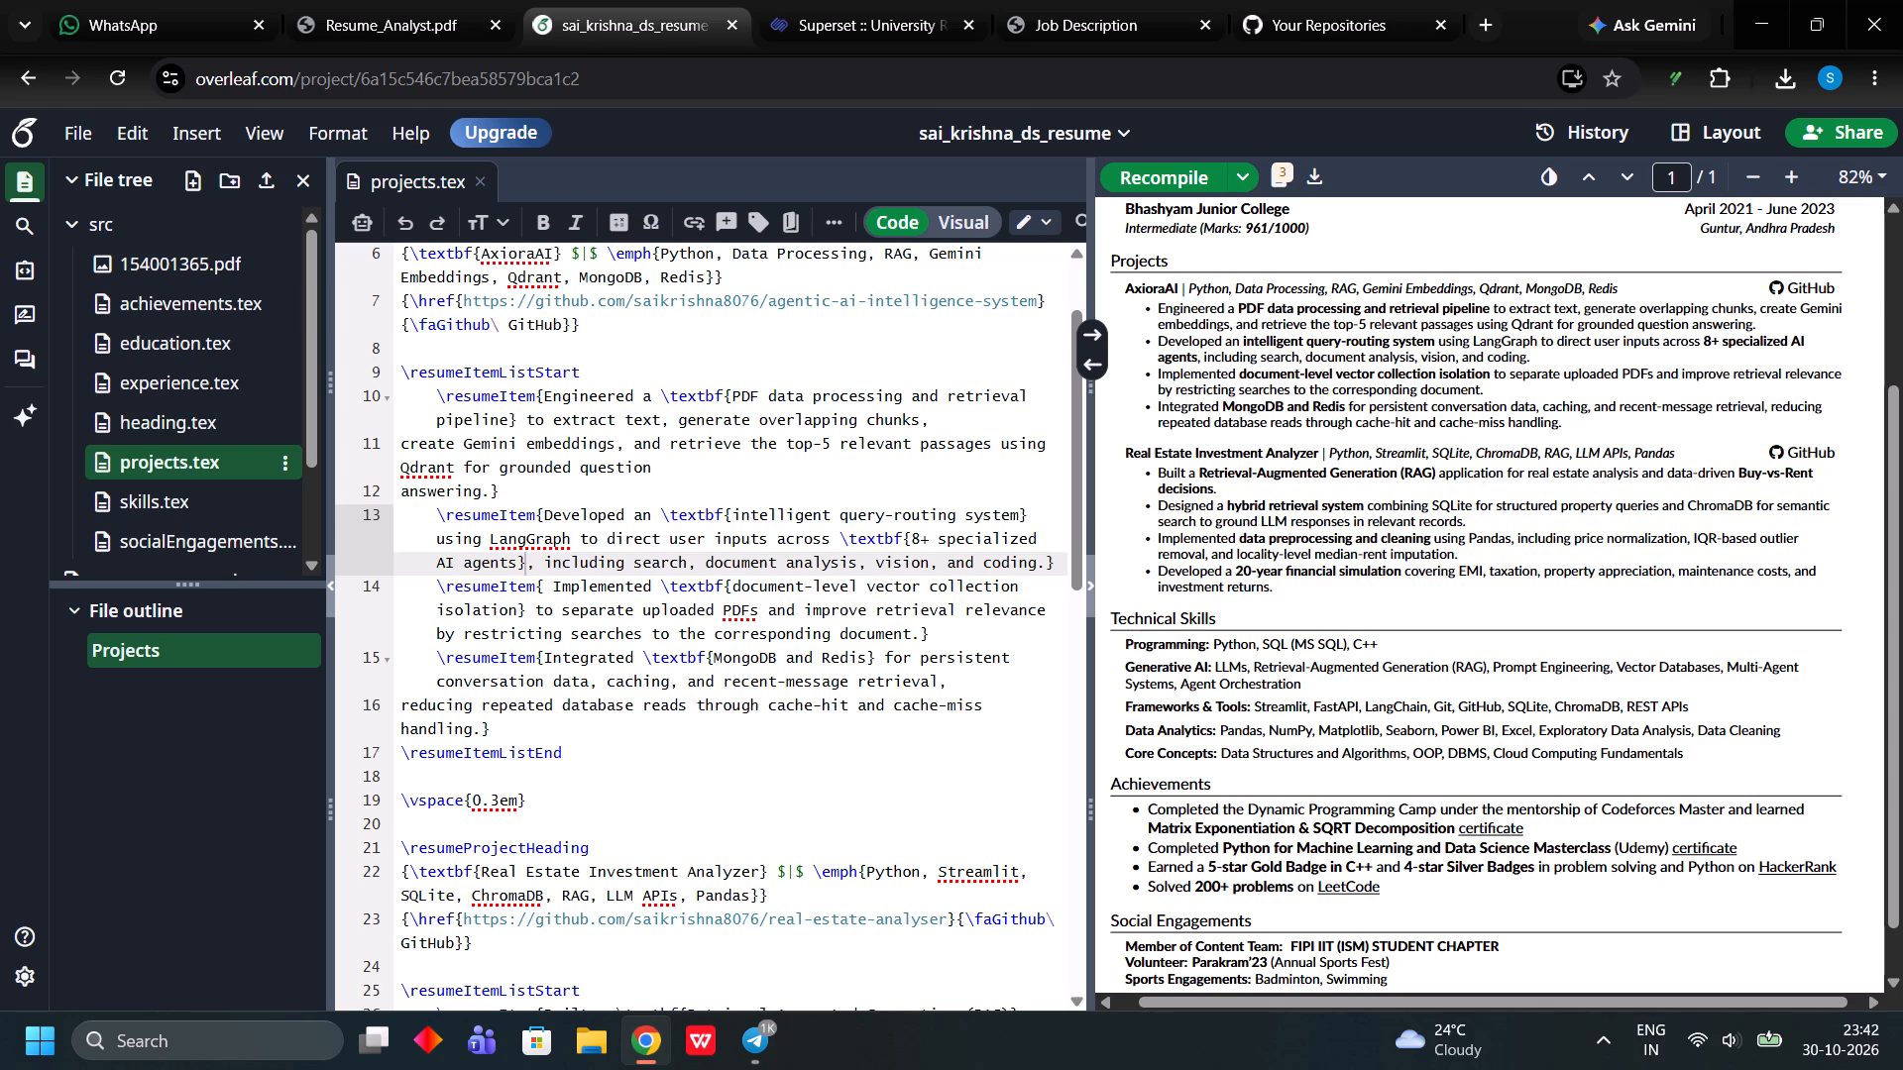
left_click(334, 0)
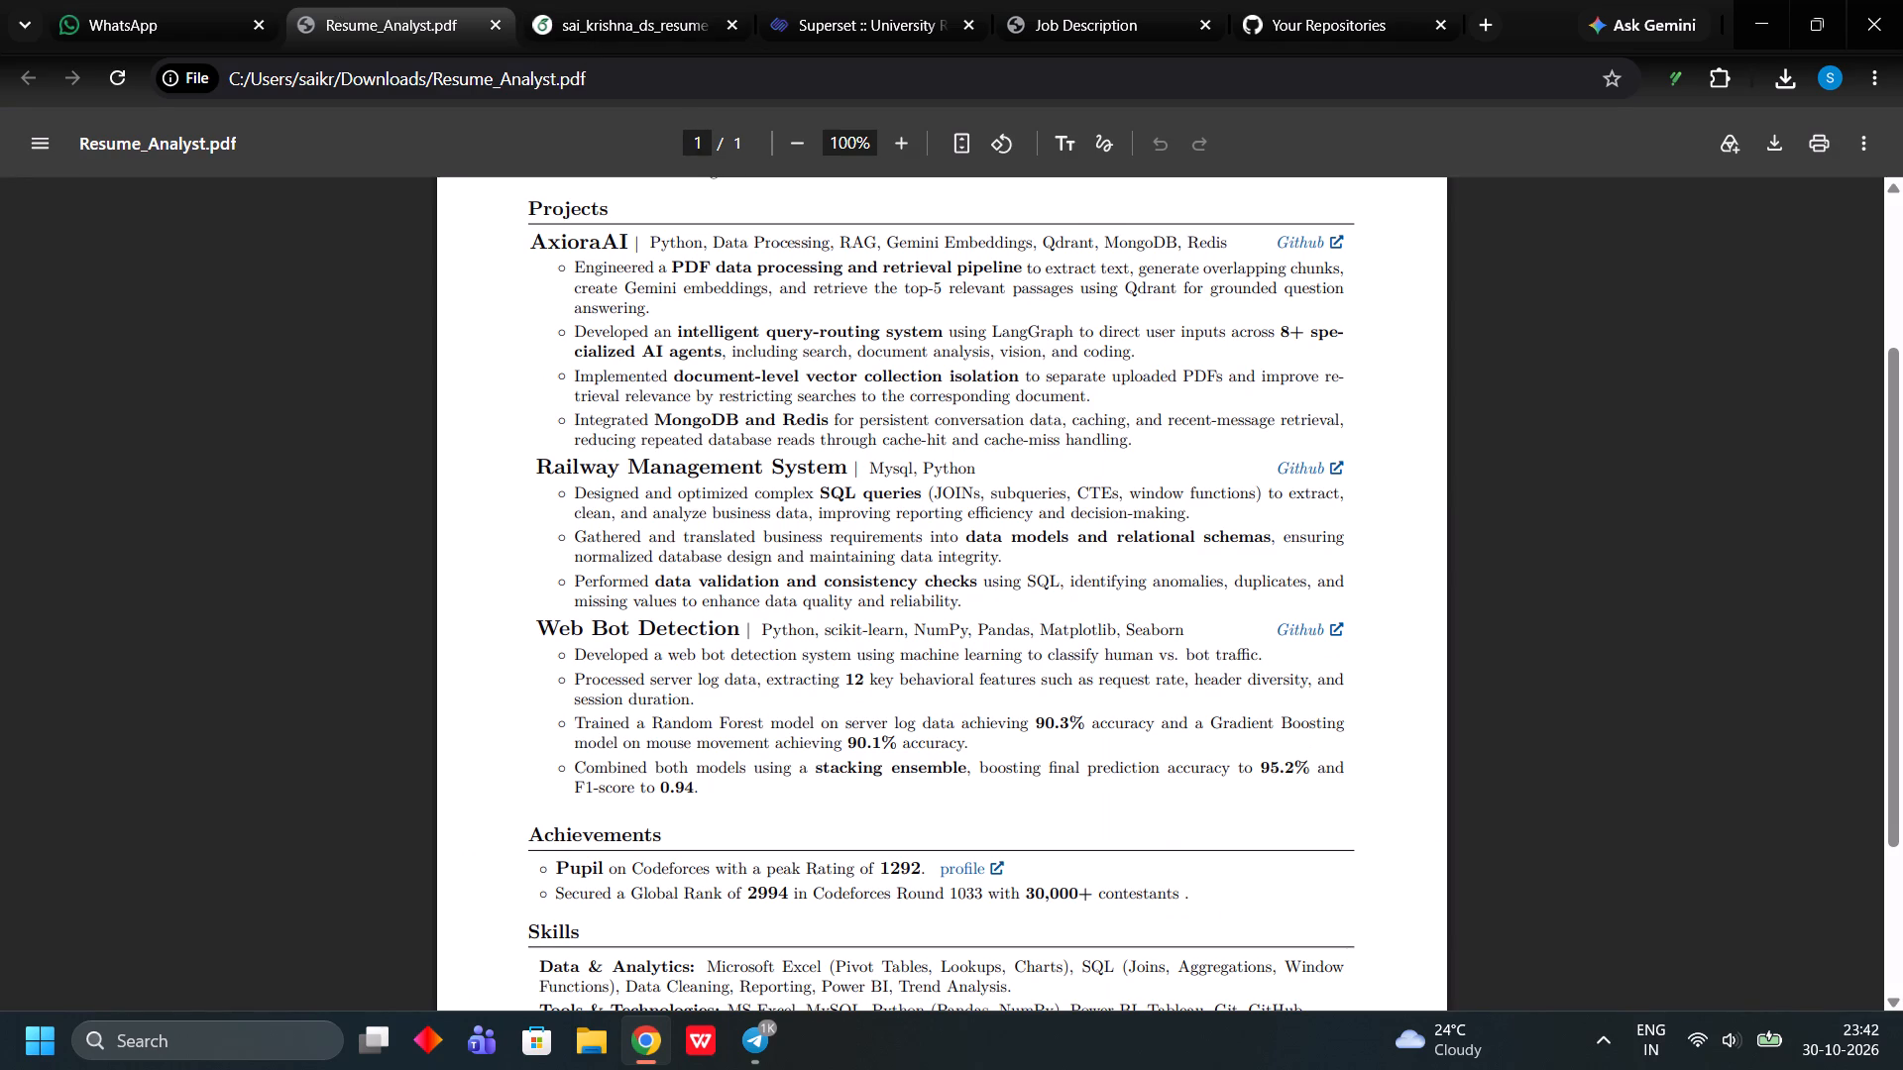
scroll(1042, 634, "down", 1)
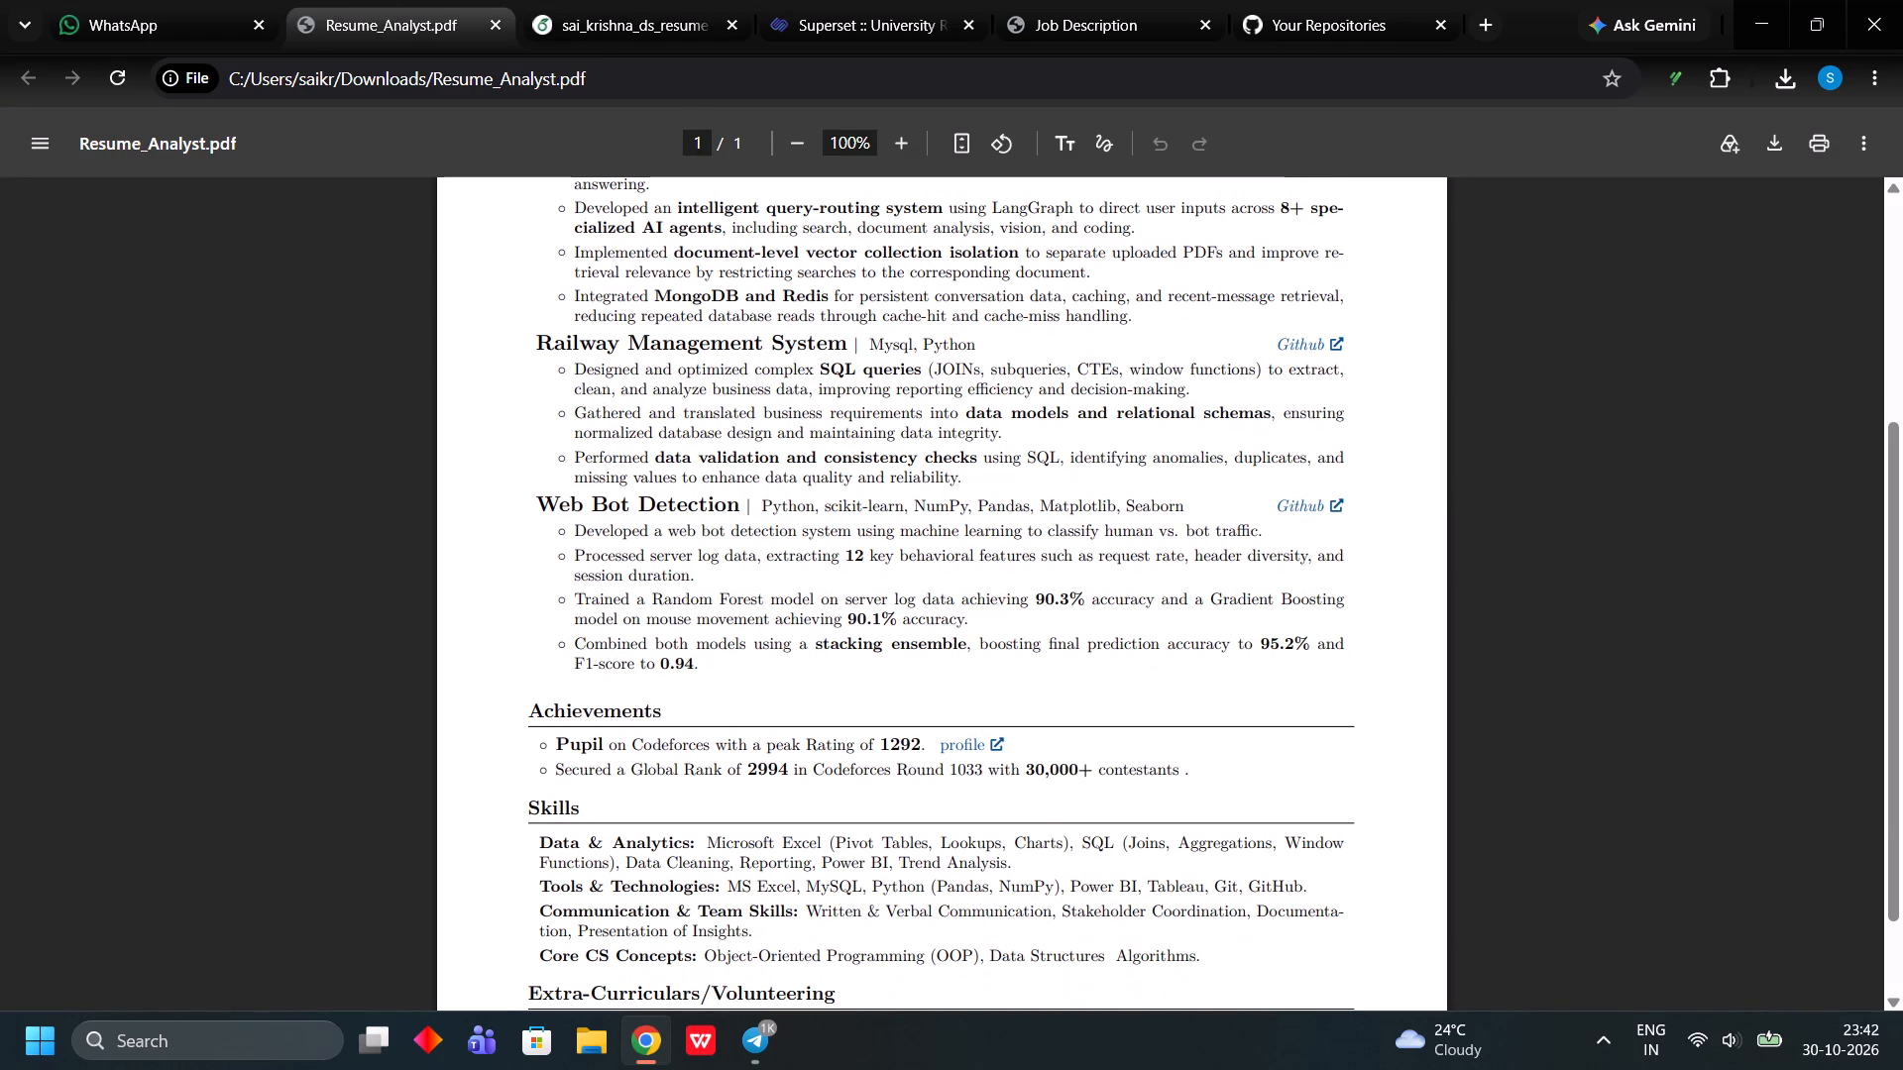
scroll(1042, 634, "down", 3)
scroll(1042, 634, "up", 3)
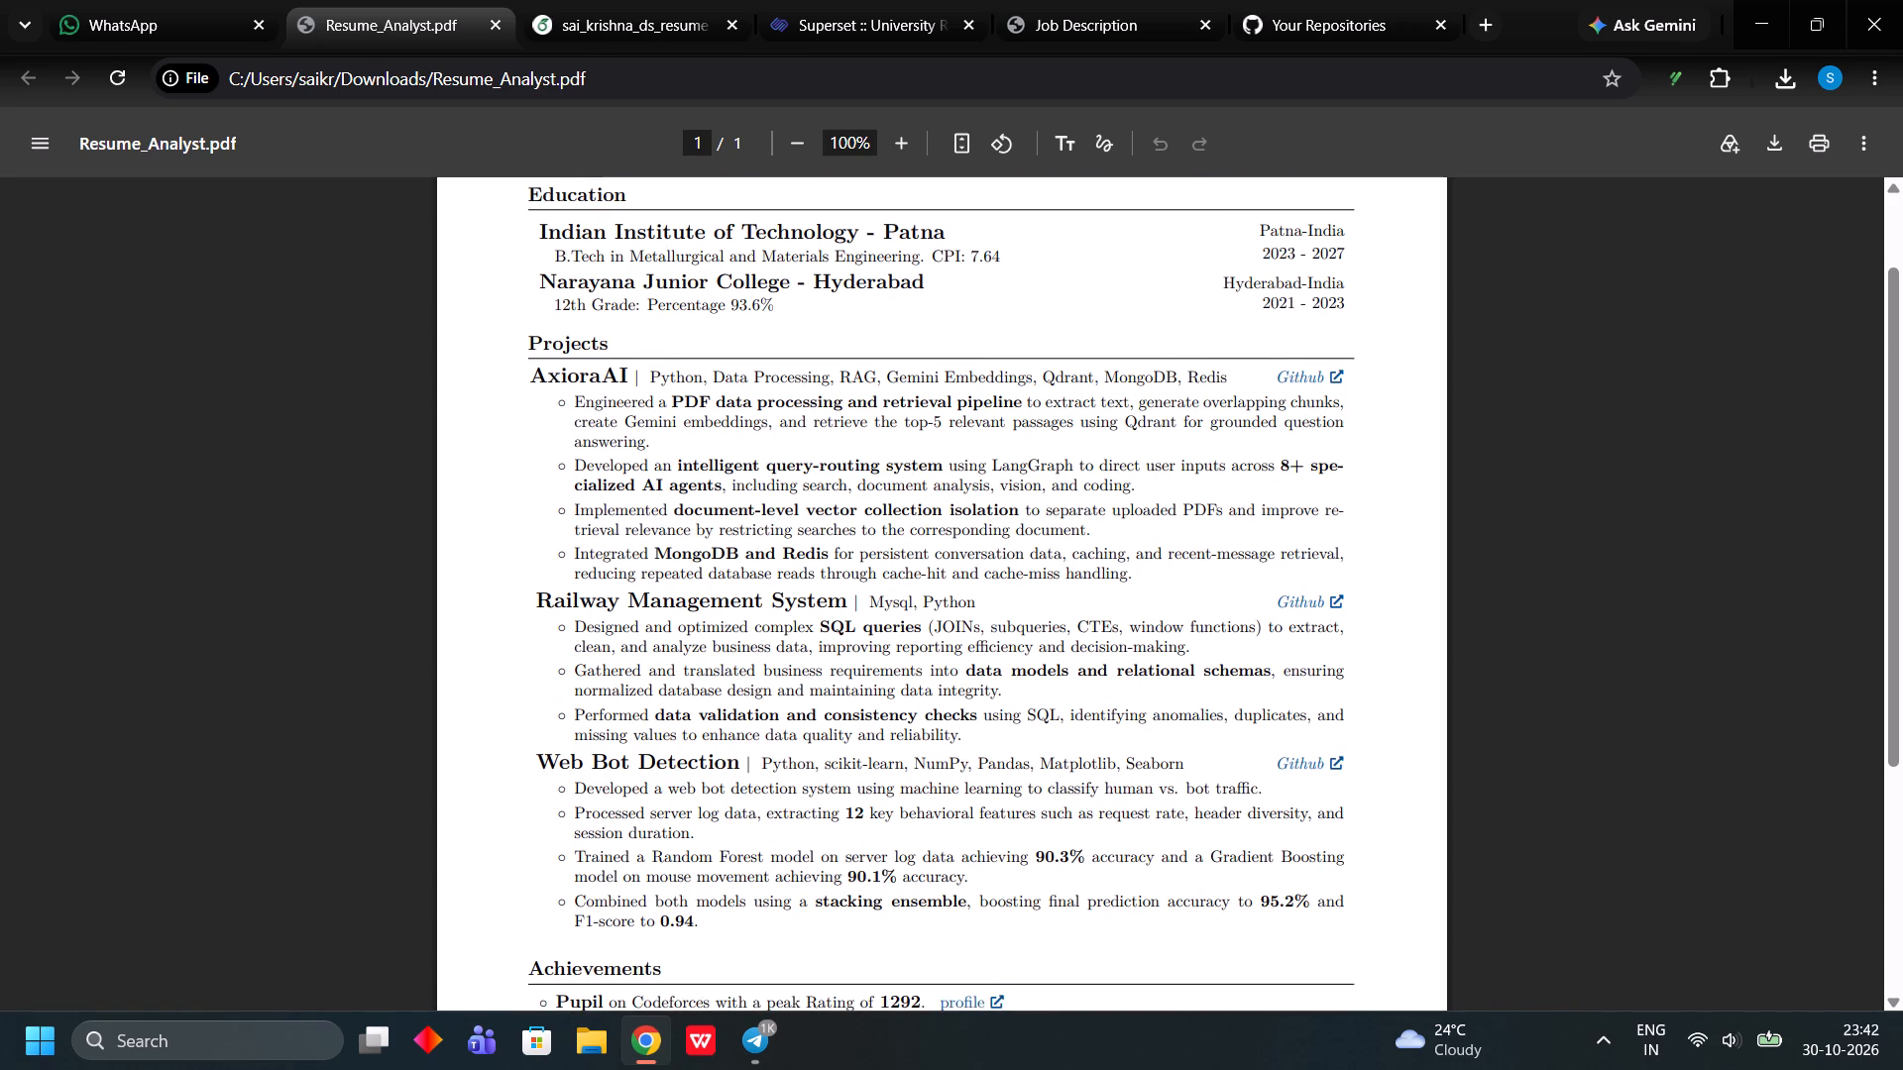
Replace the second project's title, Real Estate Investment Analyzer, with "Railway Management System" copied from Resume_Analyst.pdf, without a trailing space.
left_click_drag(532, 600, 850, 594)
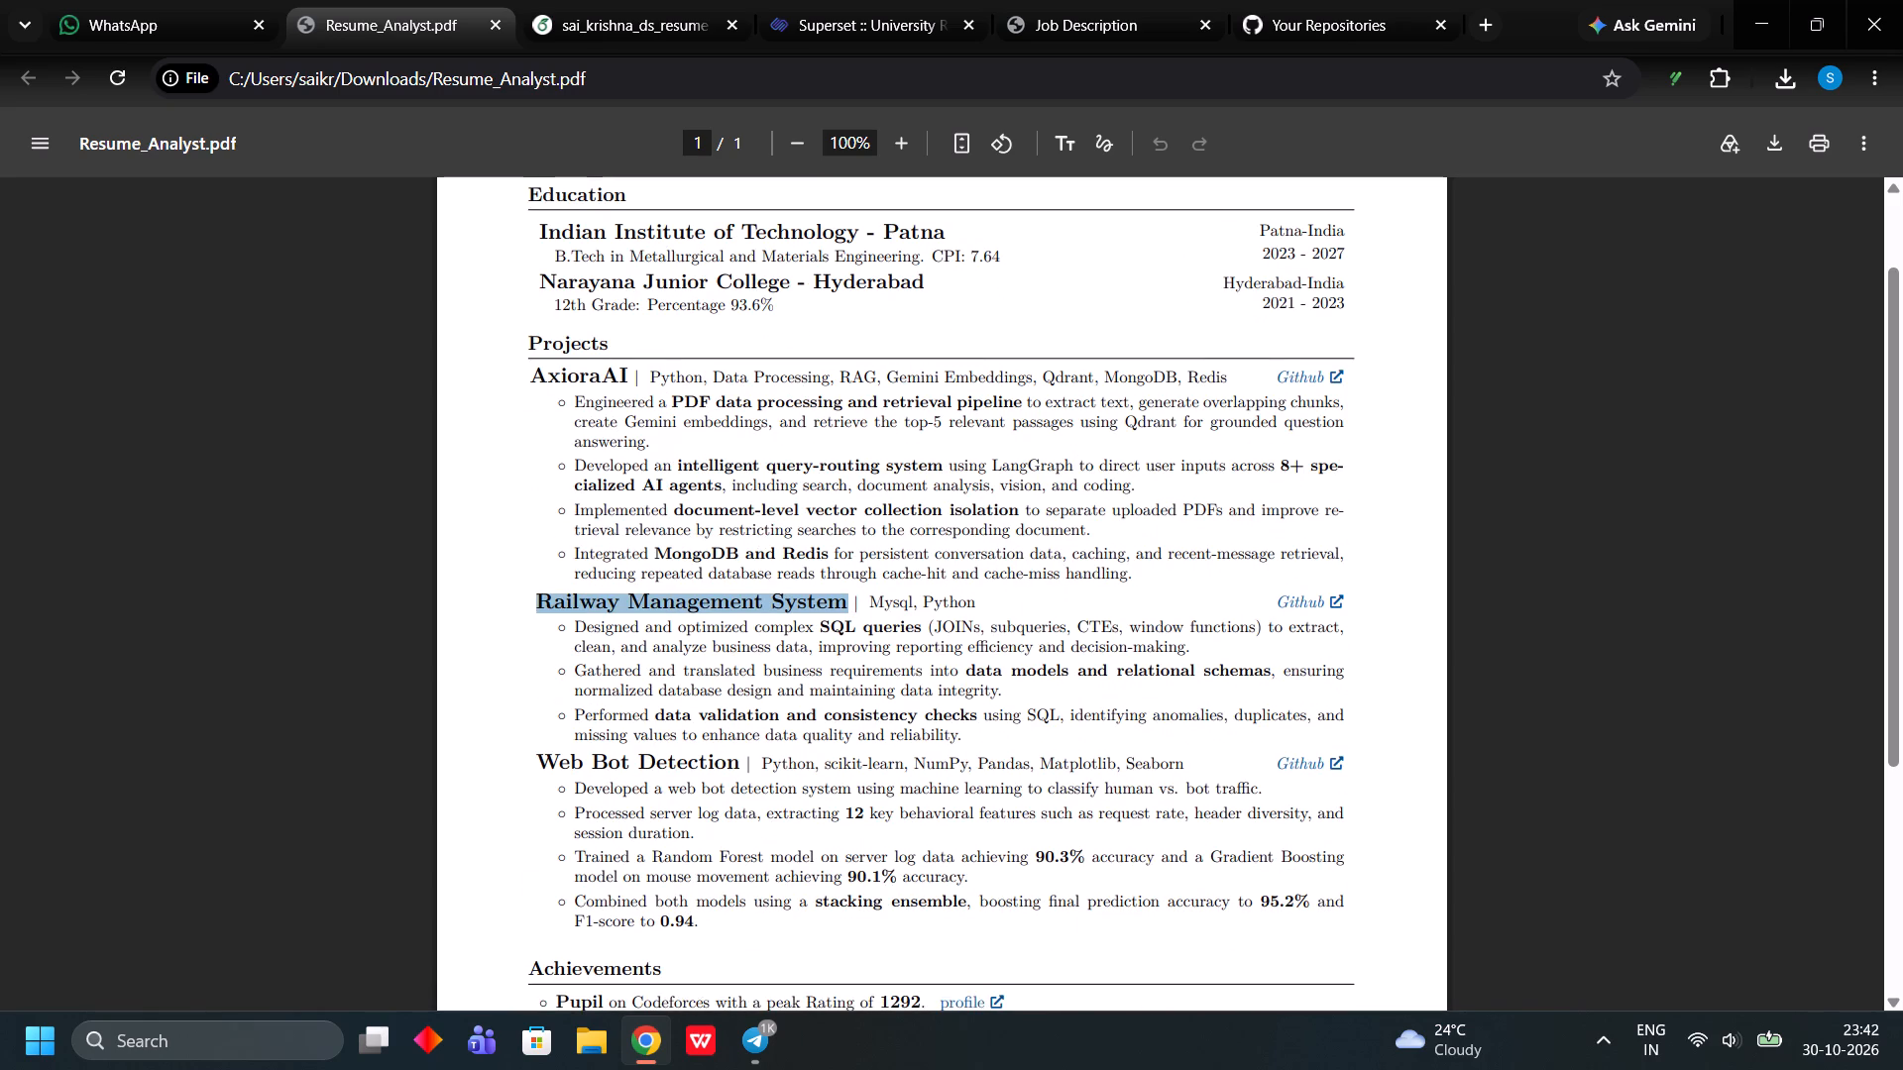
left_click_drag(850, 594, 846, 591)
key("ctrl+c")
left_click(645, 0)
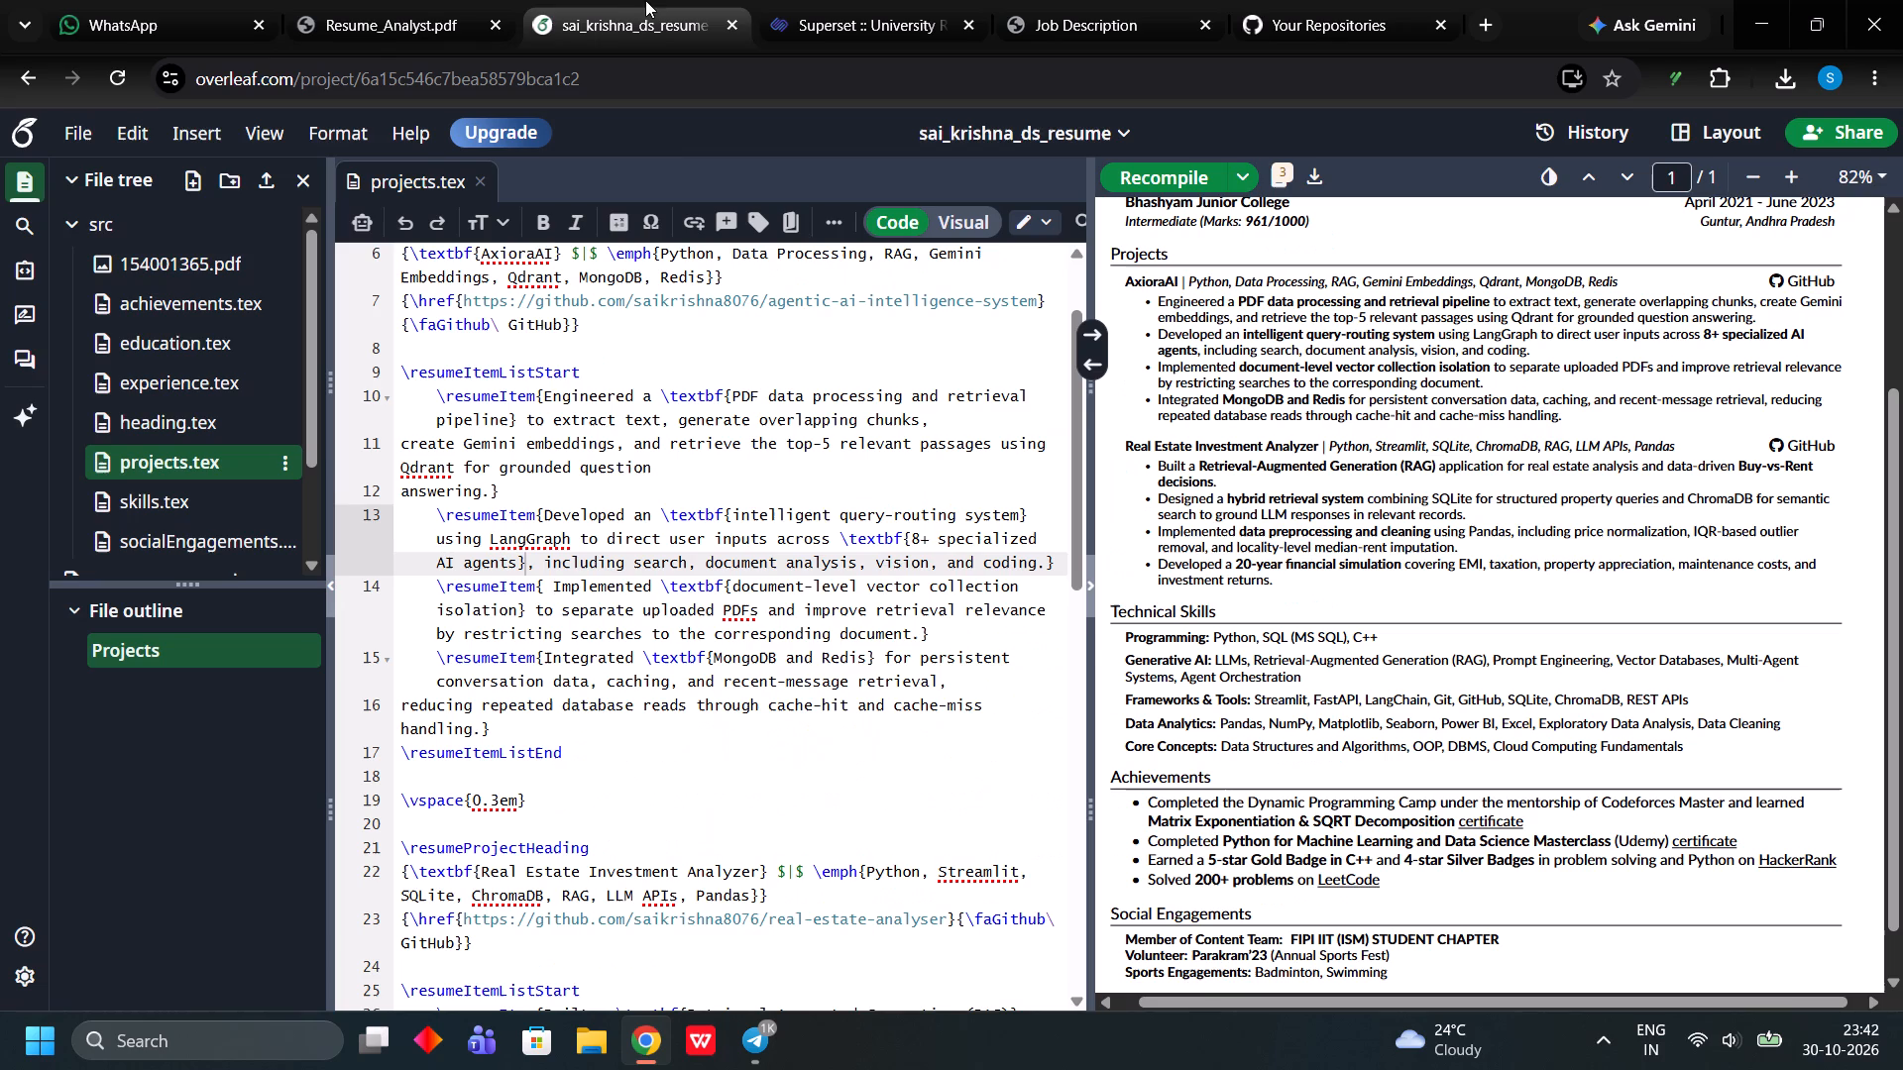
scroll(679, 649, "down", 2)
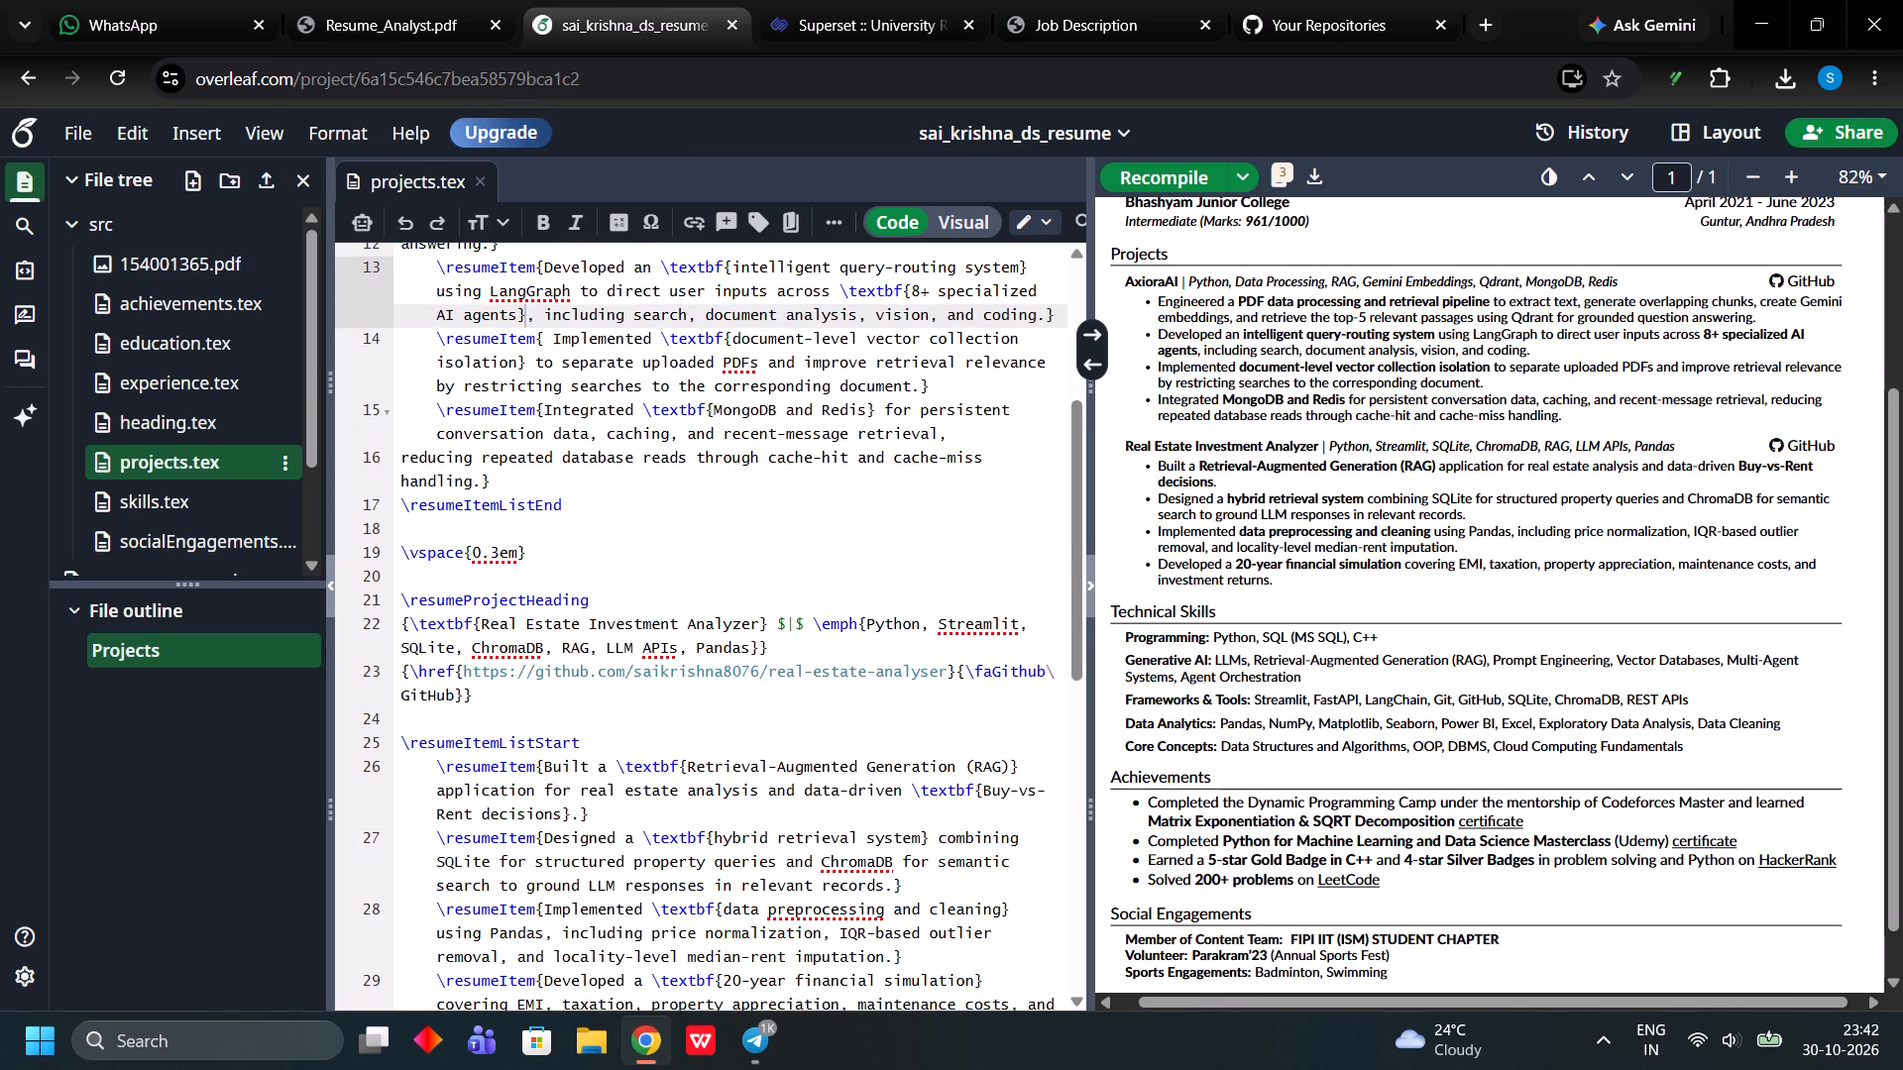
left_click(475, 619)
left_click(481, 619)
left_click_drag(481, 619, 621, 616)
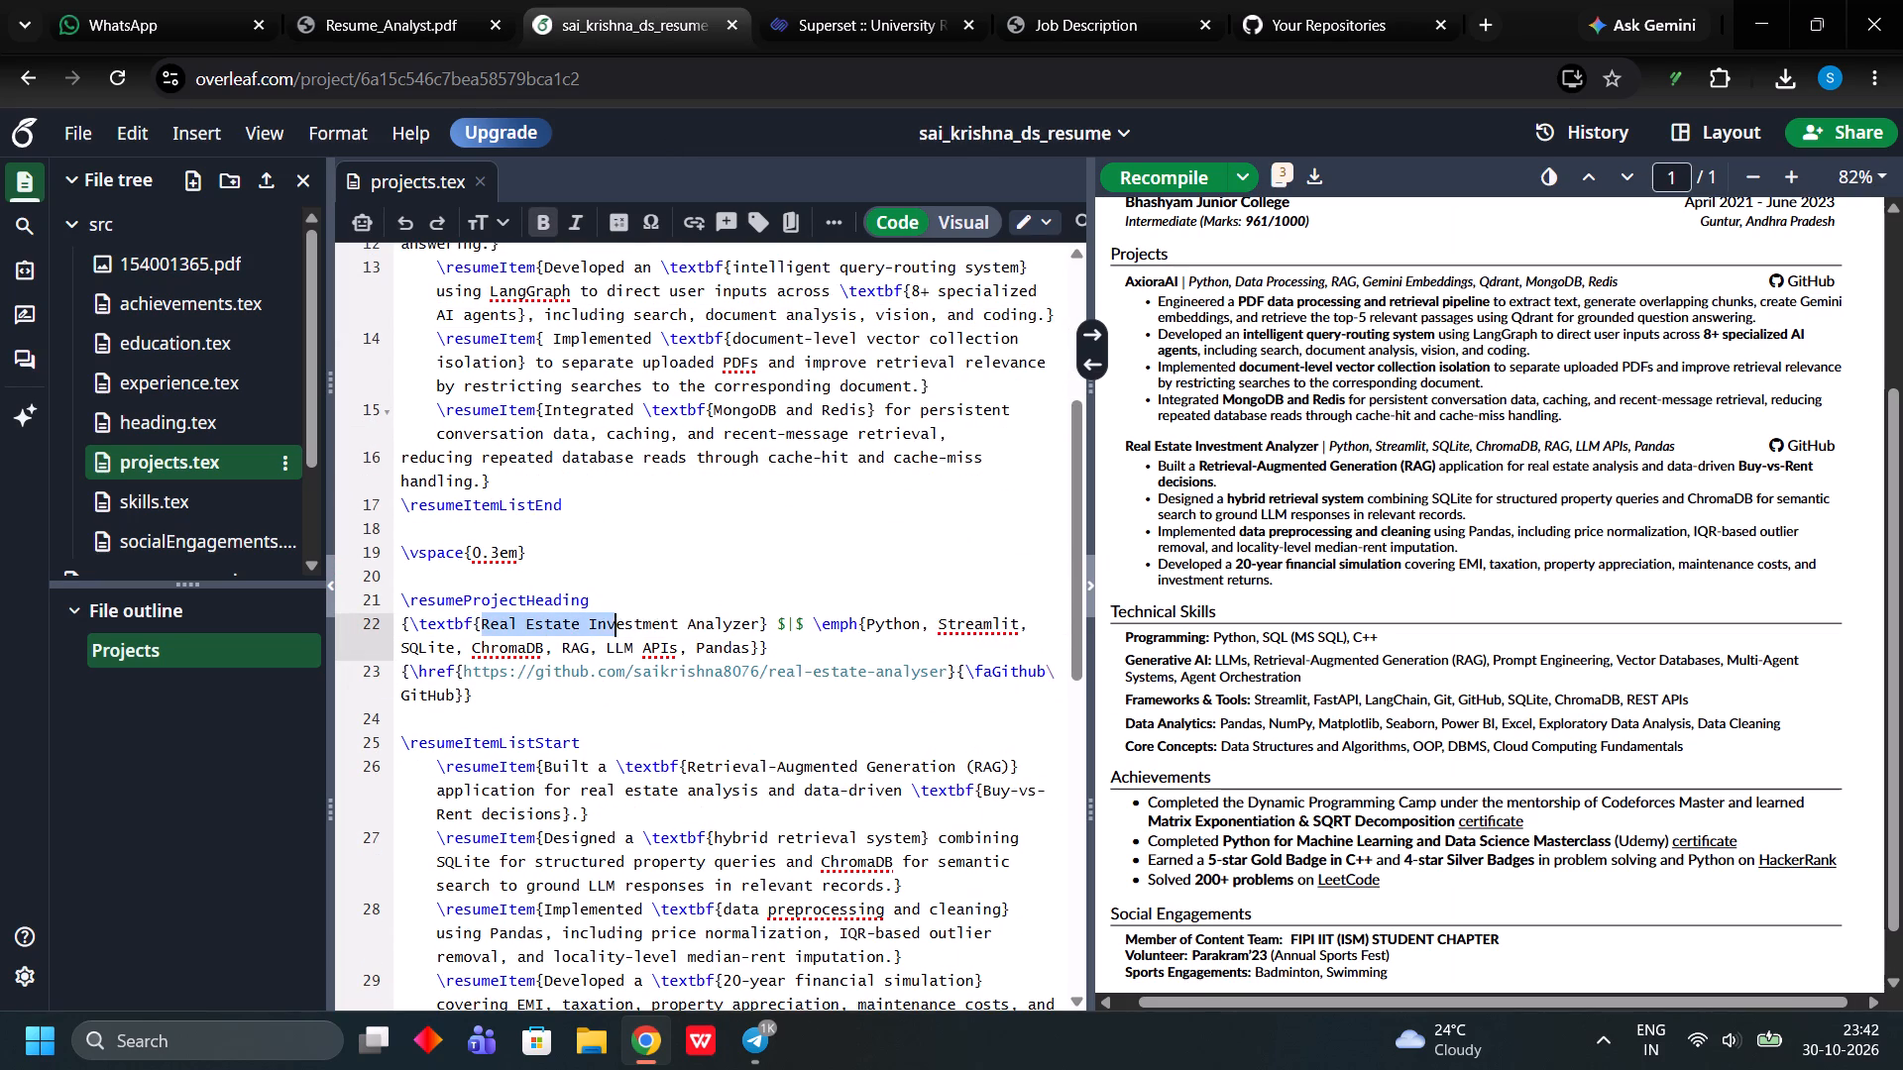
left_click_drag(621, 616, 757, 627)
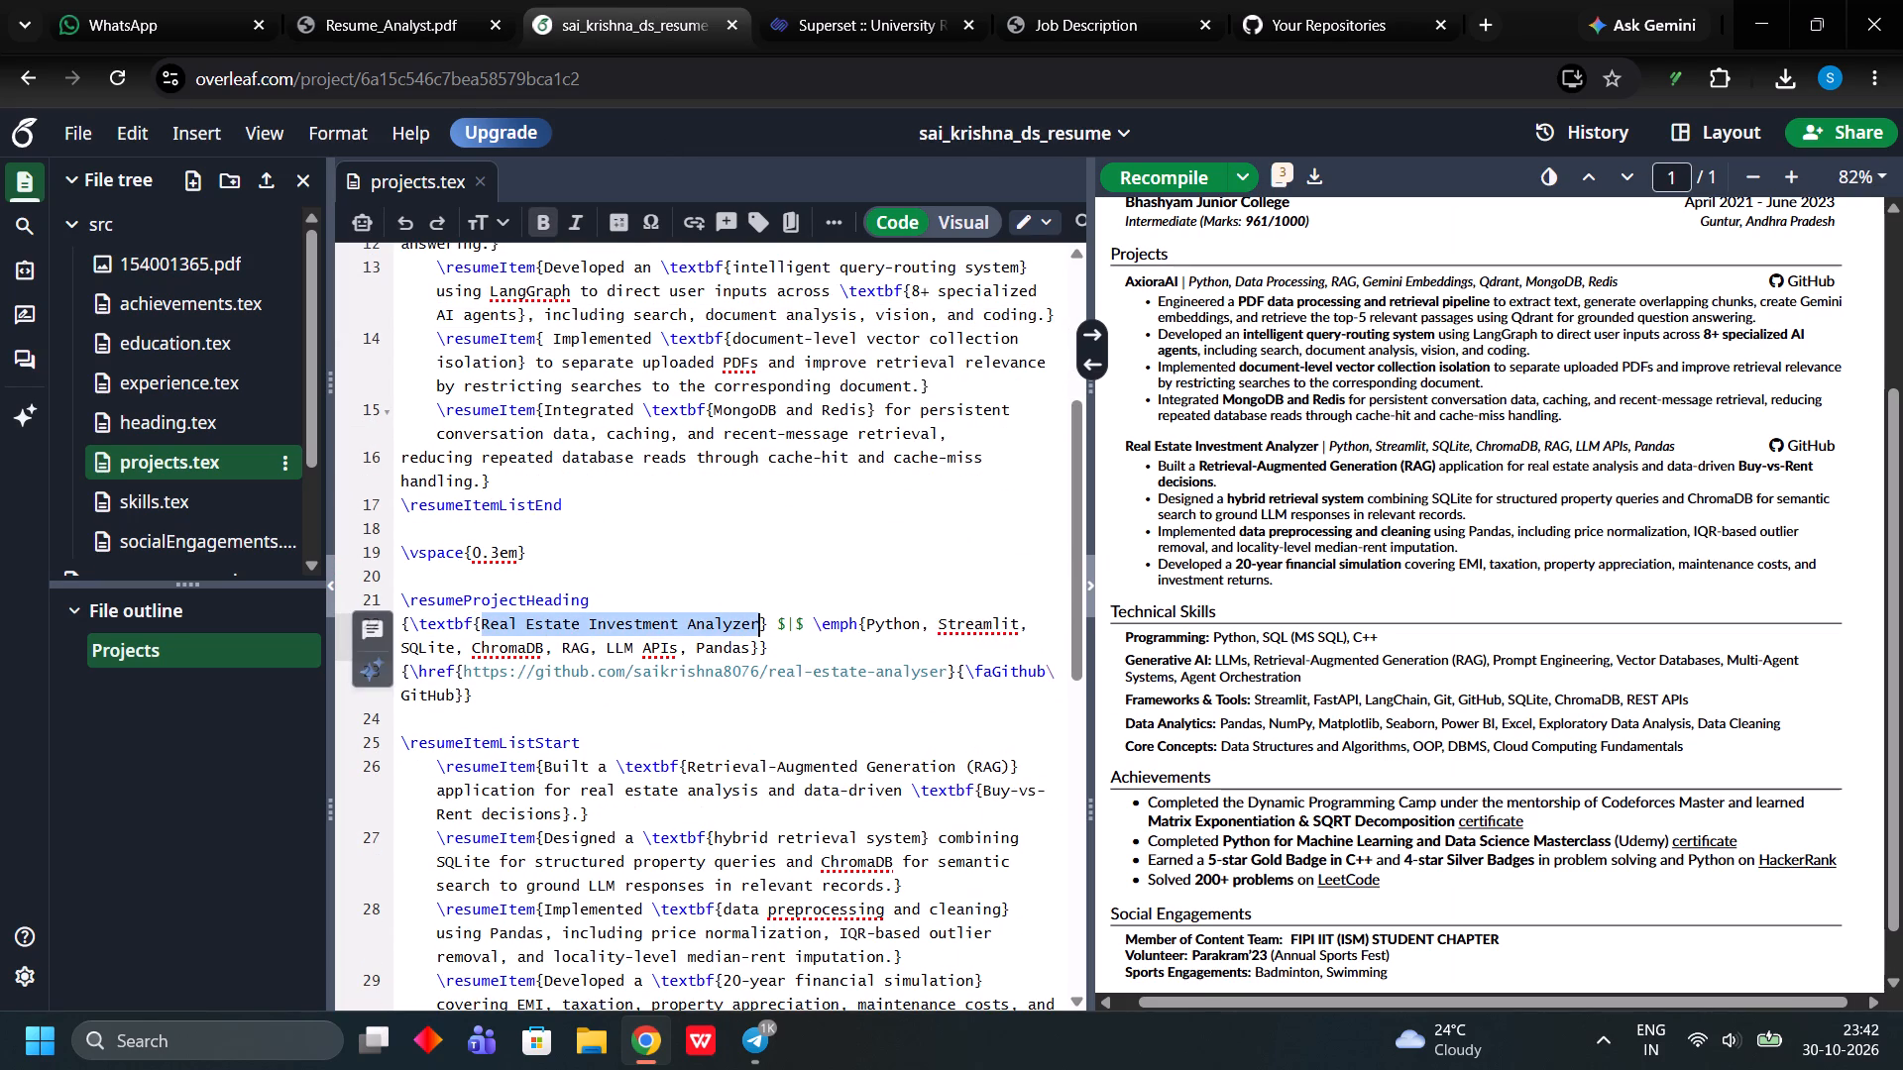
key("ctrl+v")
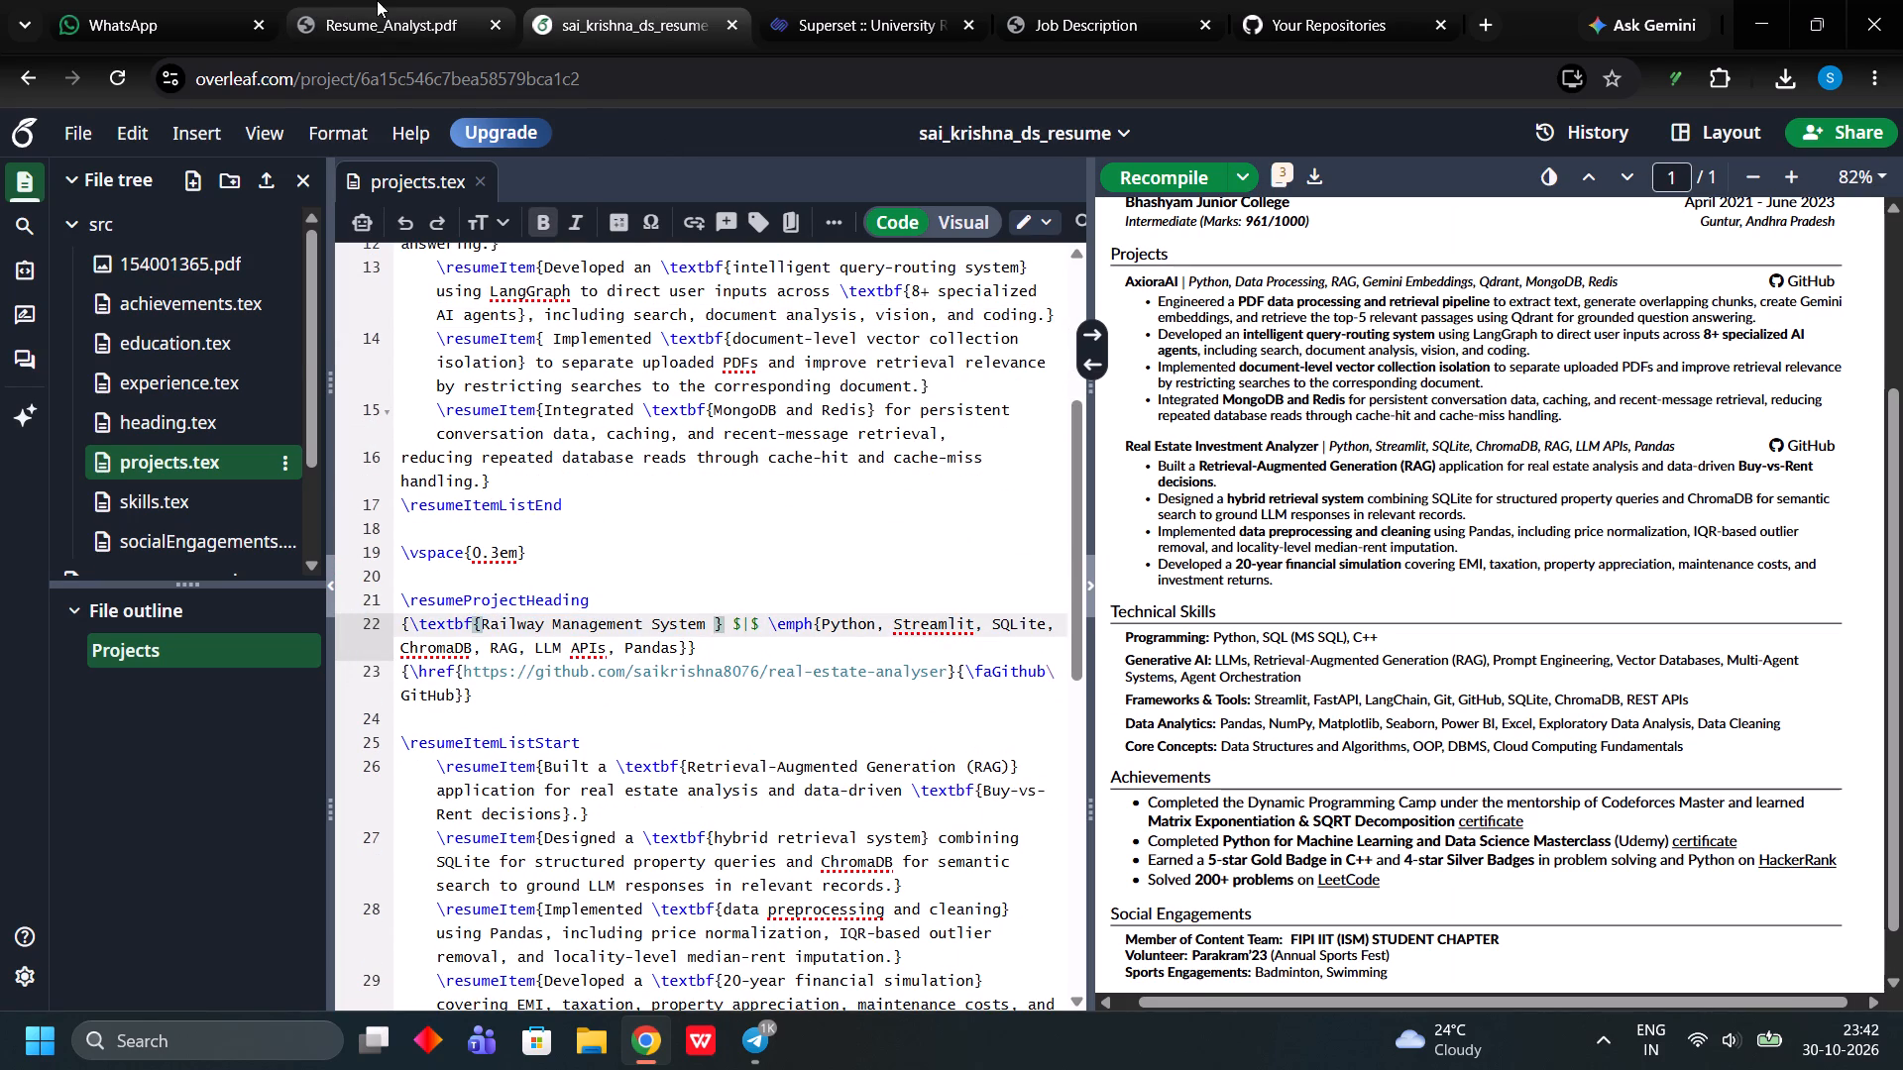
key("BackSpace")
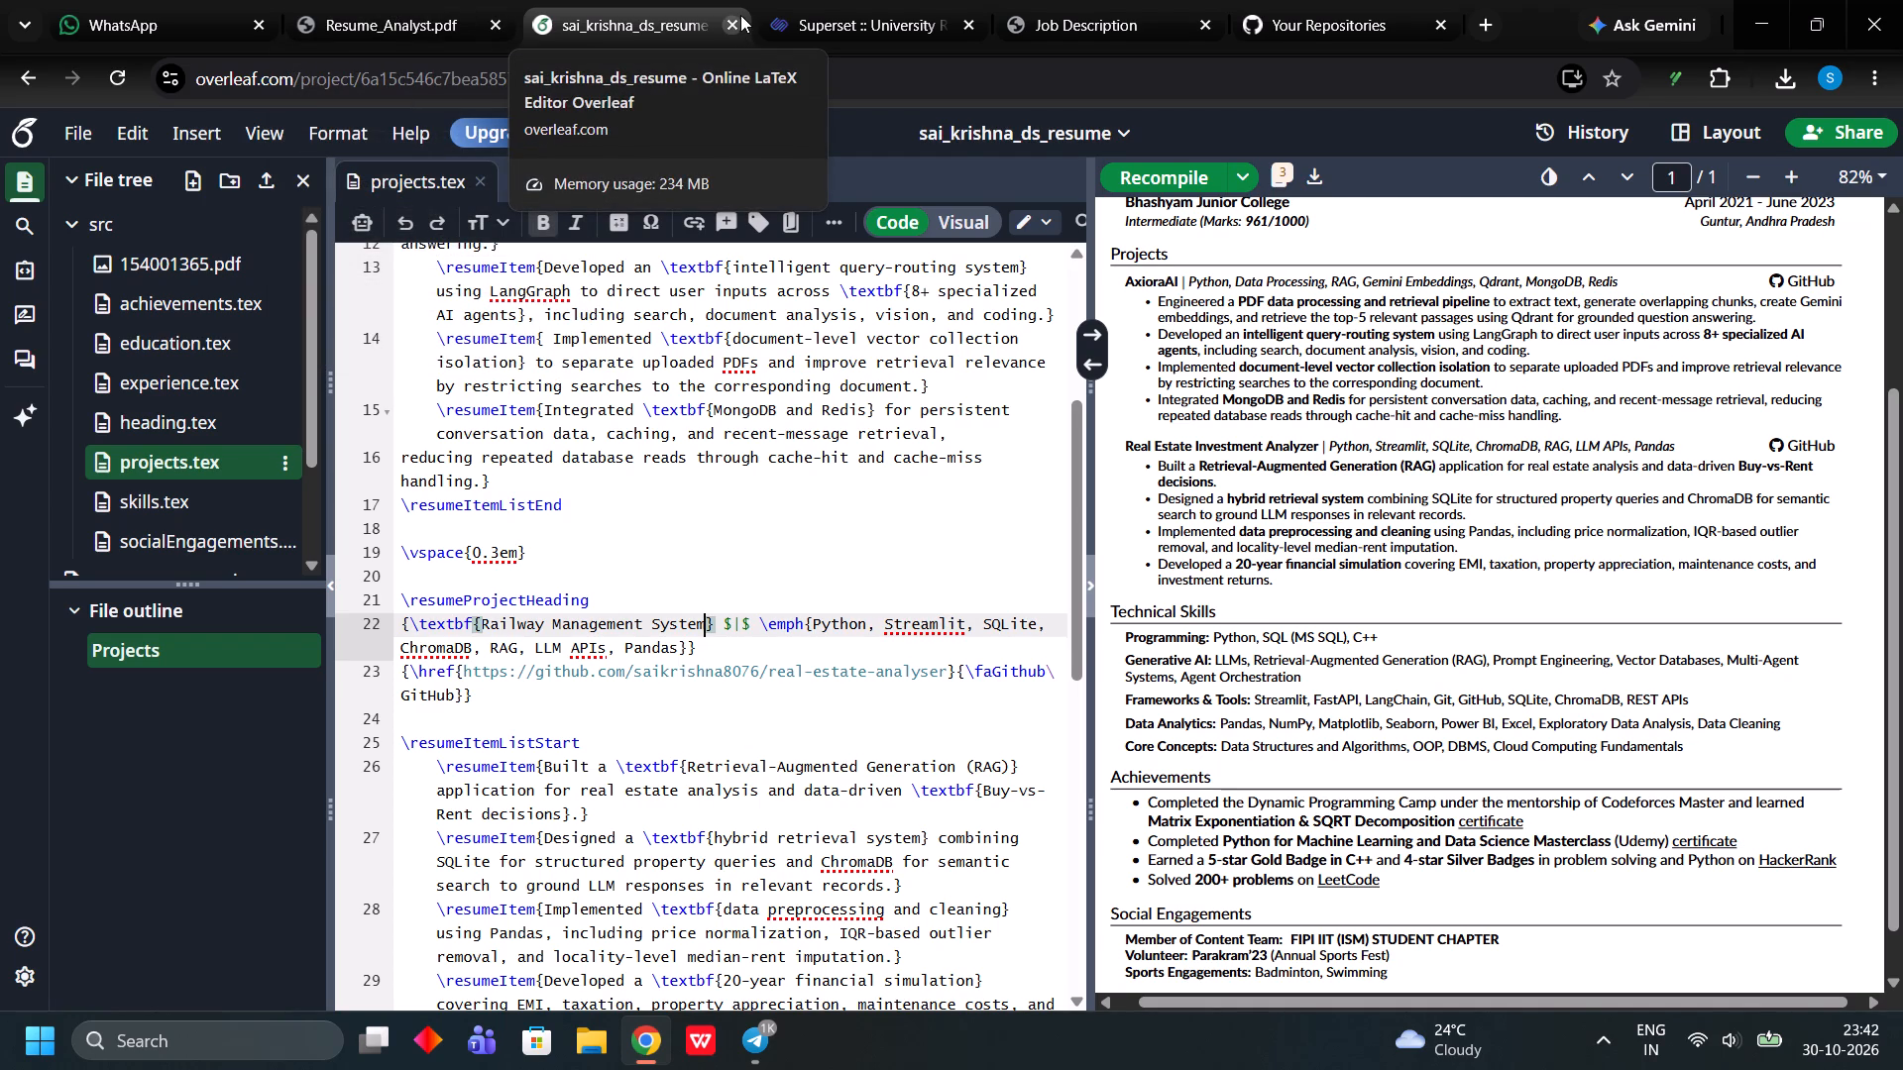
Replace the technology list in the Railway Management System heading with "Mysql, Python" copied from Resume_Analyst.pdf.
left_click(386, 0)
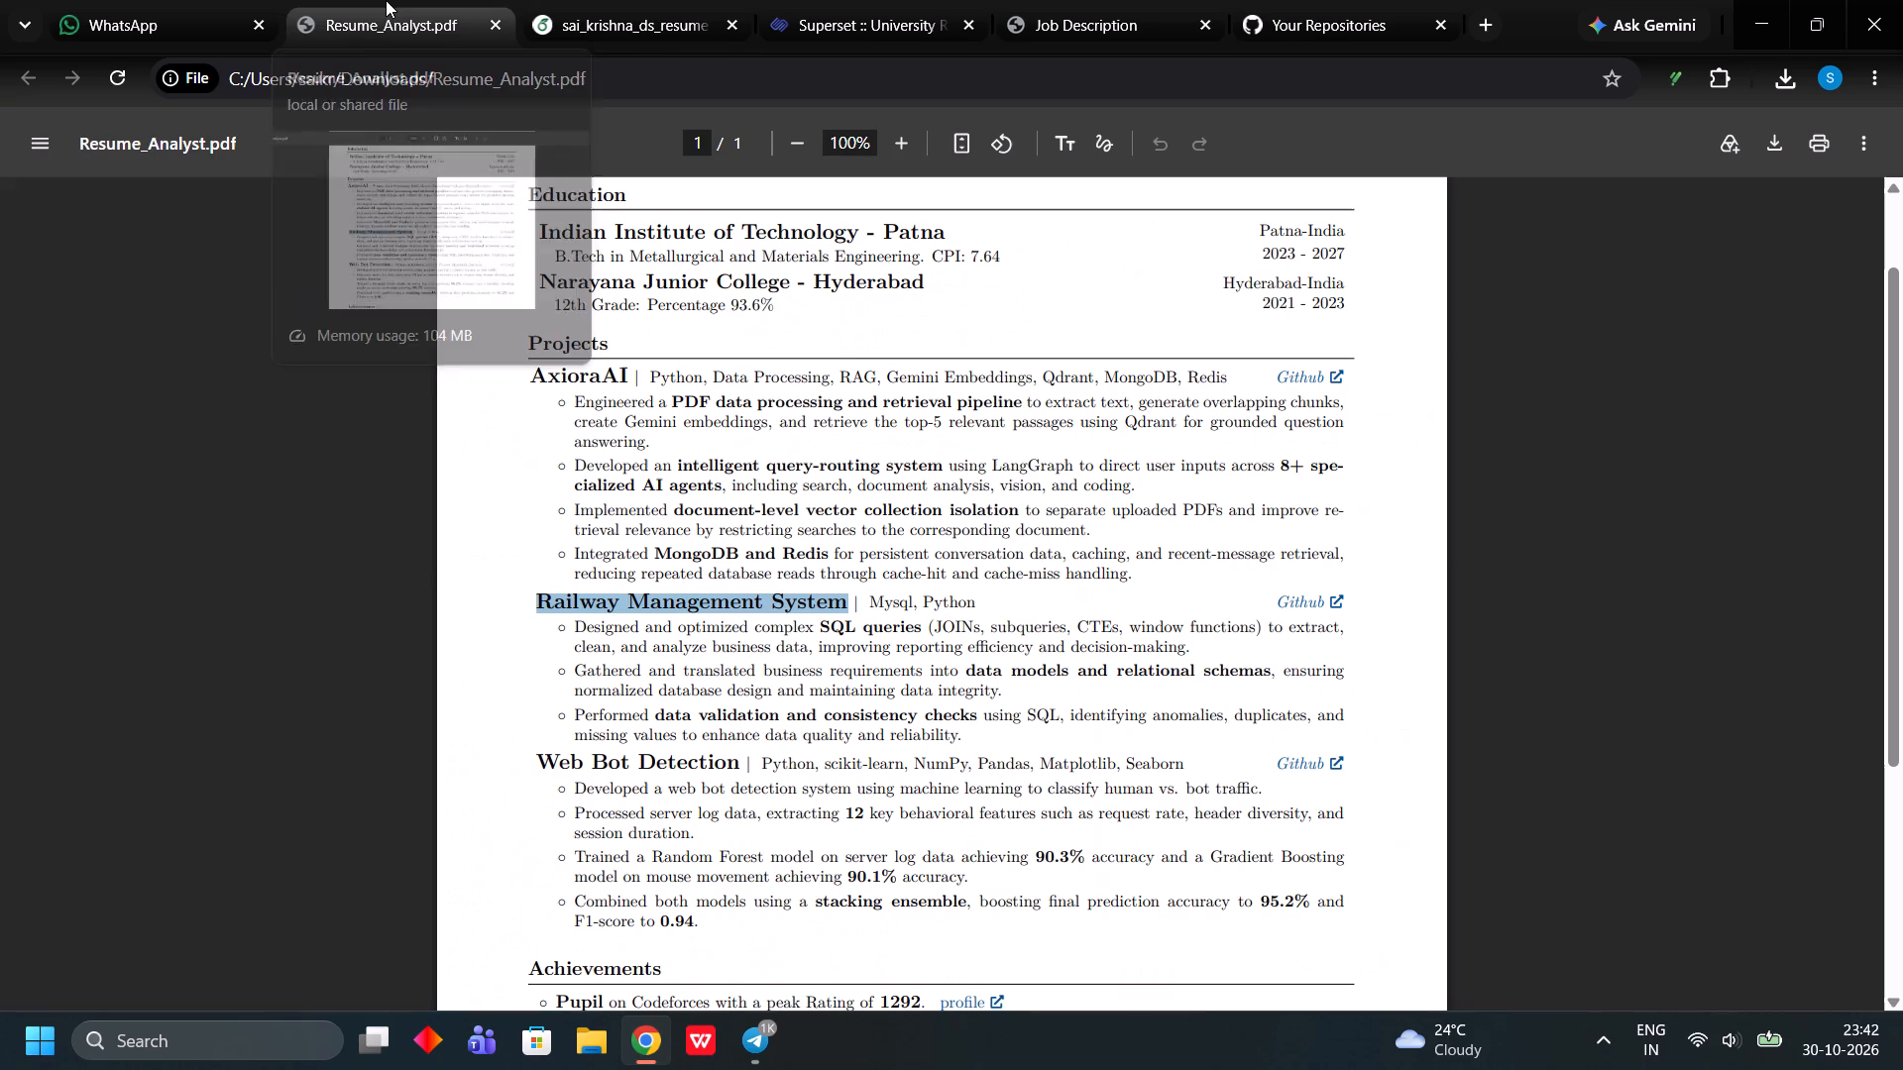
left_click_drag(867, 598, 962, 613)
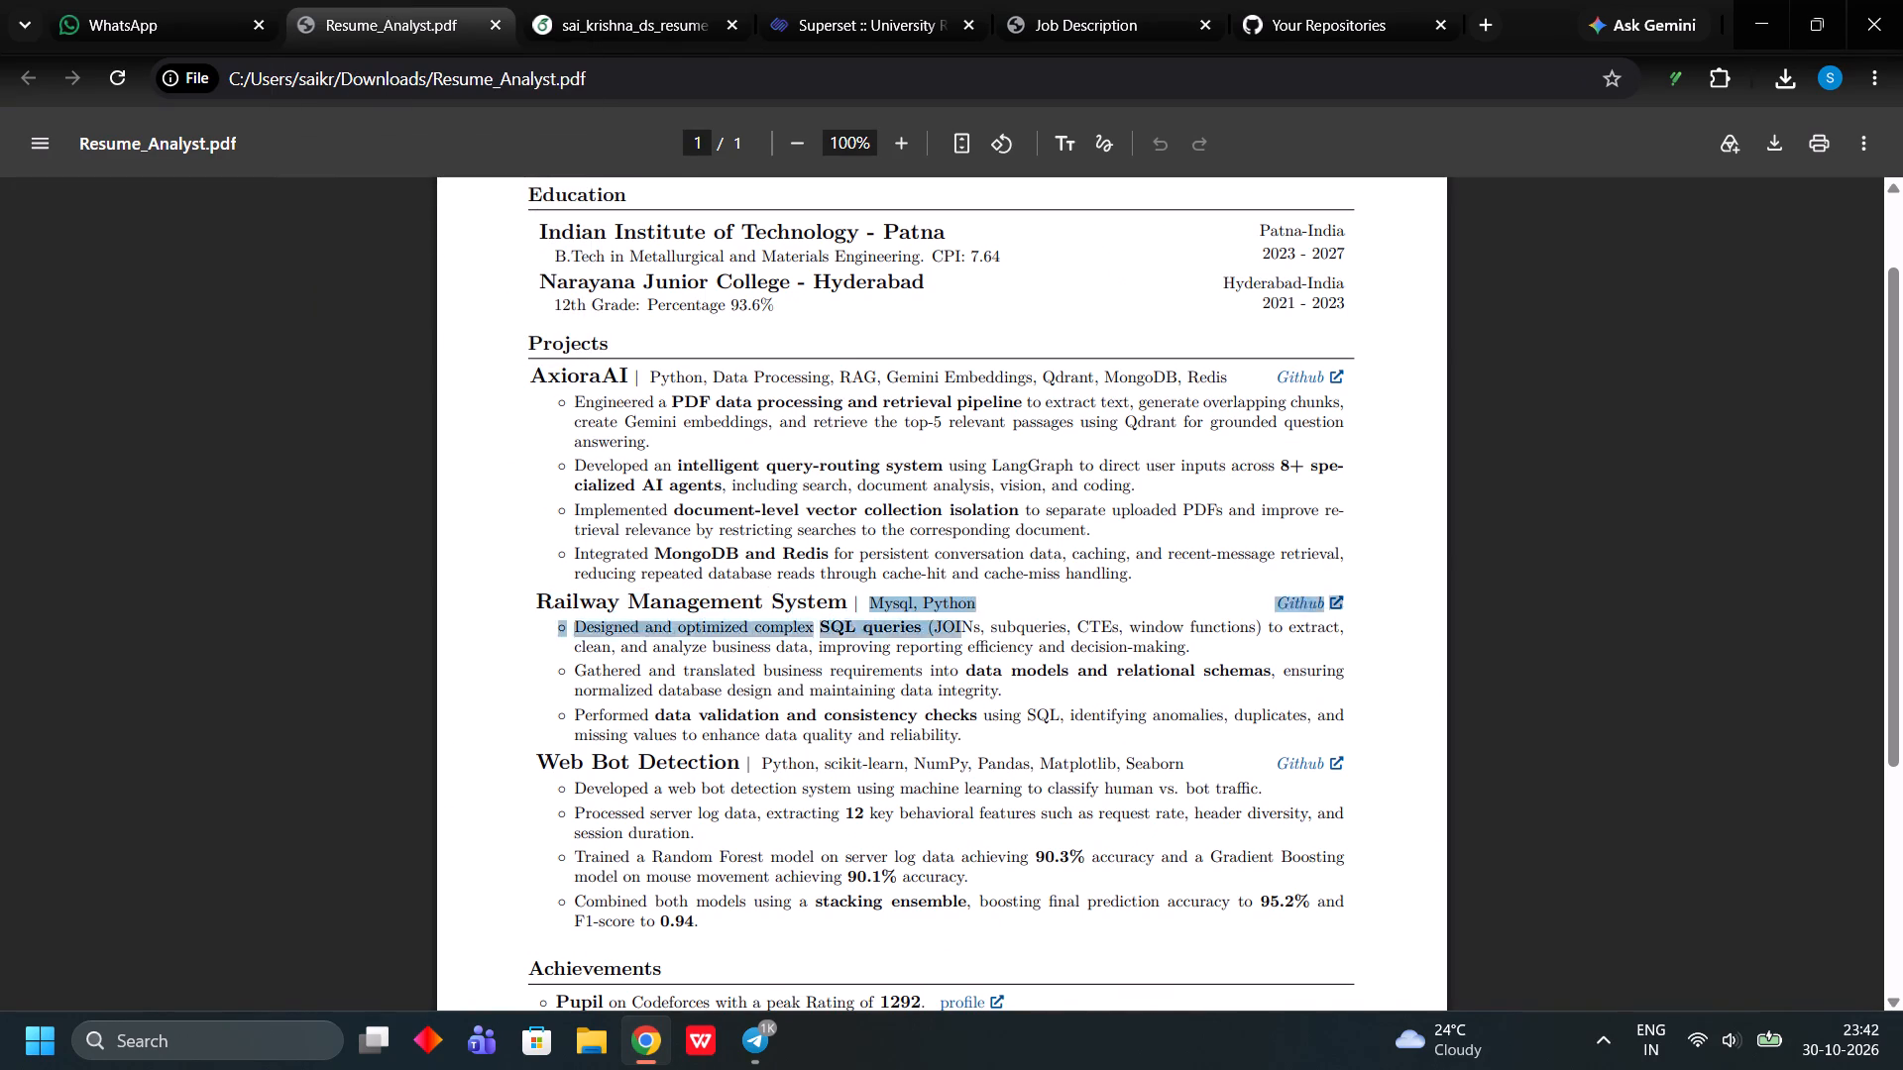
left_click_drag(962, 613, 977, 613)
key("ctrl+c")
left_click(643, 0)
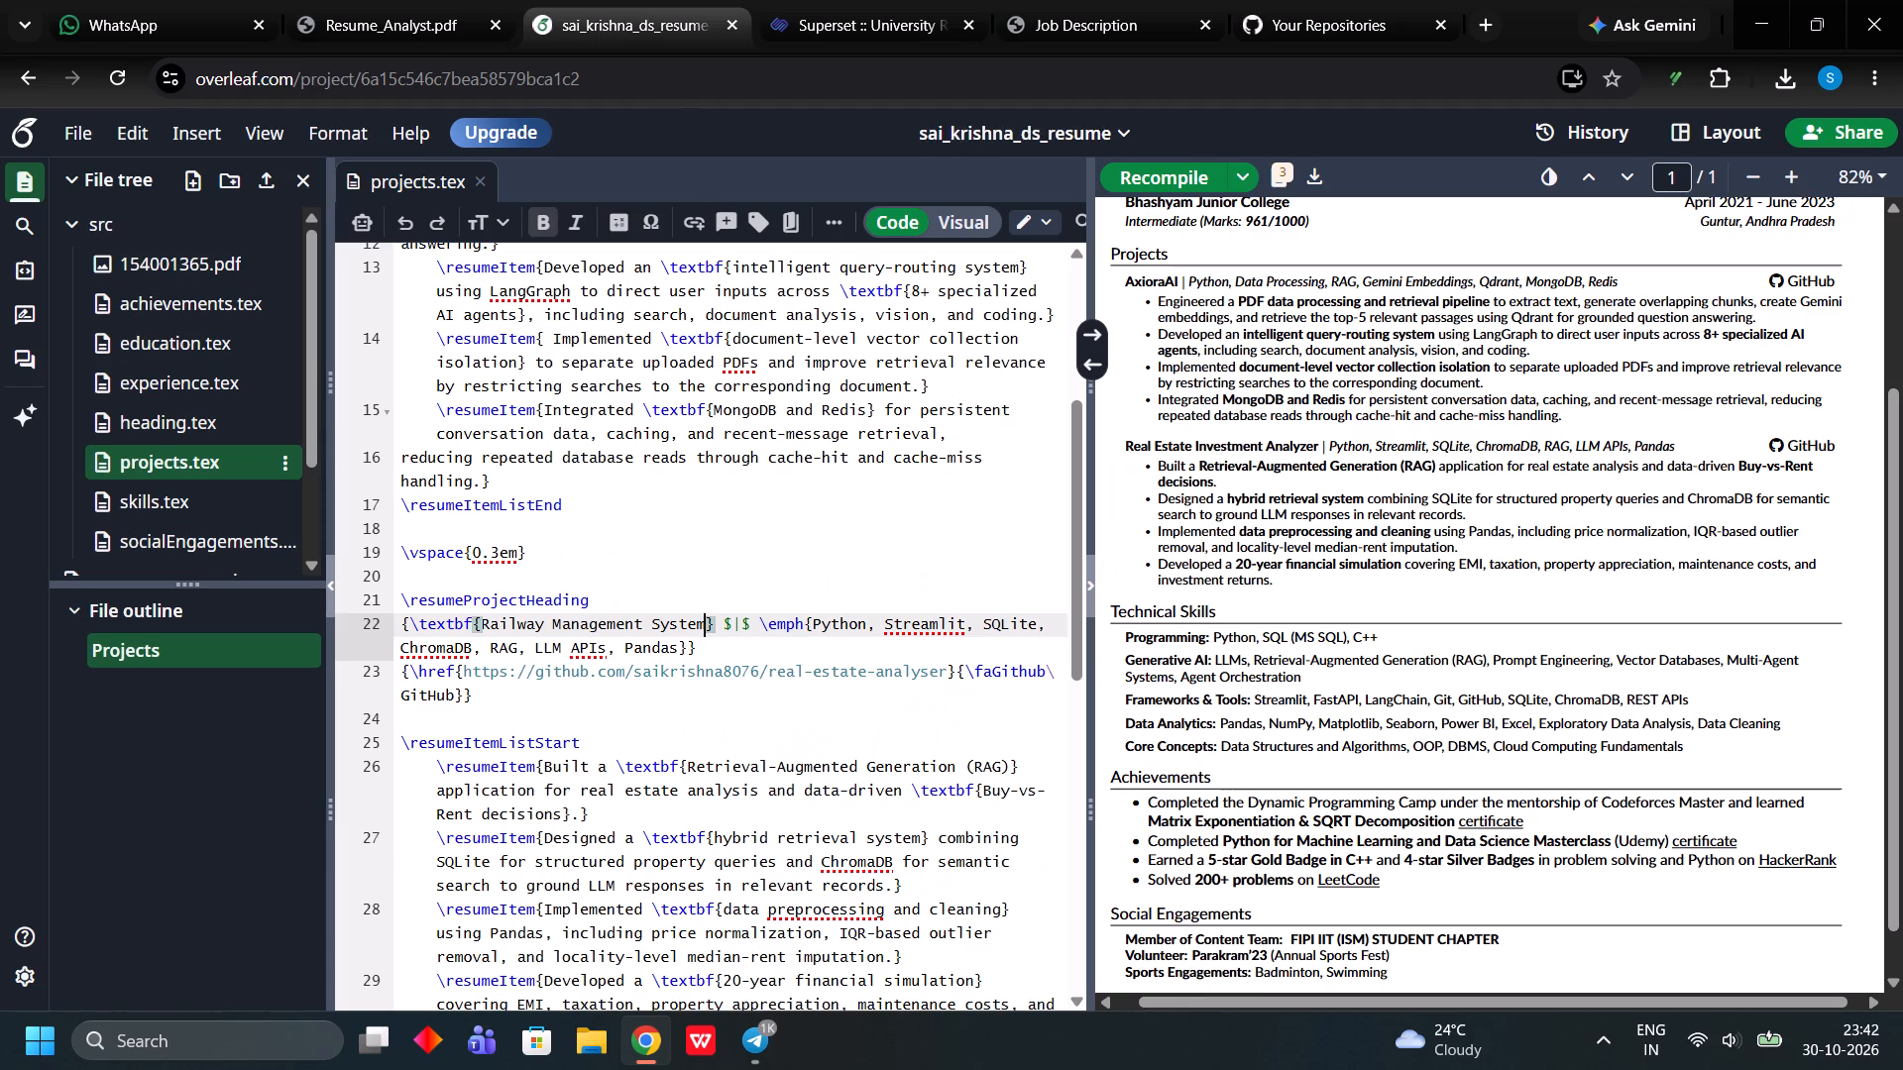
left_click_drag(815, 621, 677, 656)
key("ctrl+v")
Replace Railway Management System's first bullet with the "Designed and optimized complex SQL queries" text from Resume_Analyst.pdf.
left_click(375, 0)
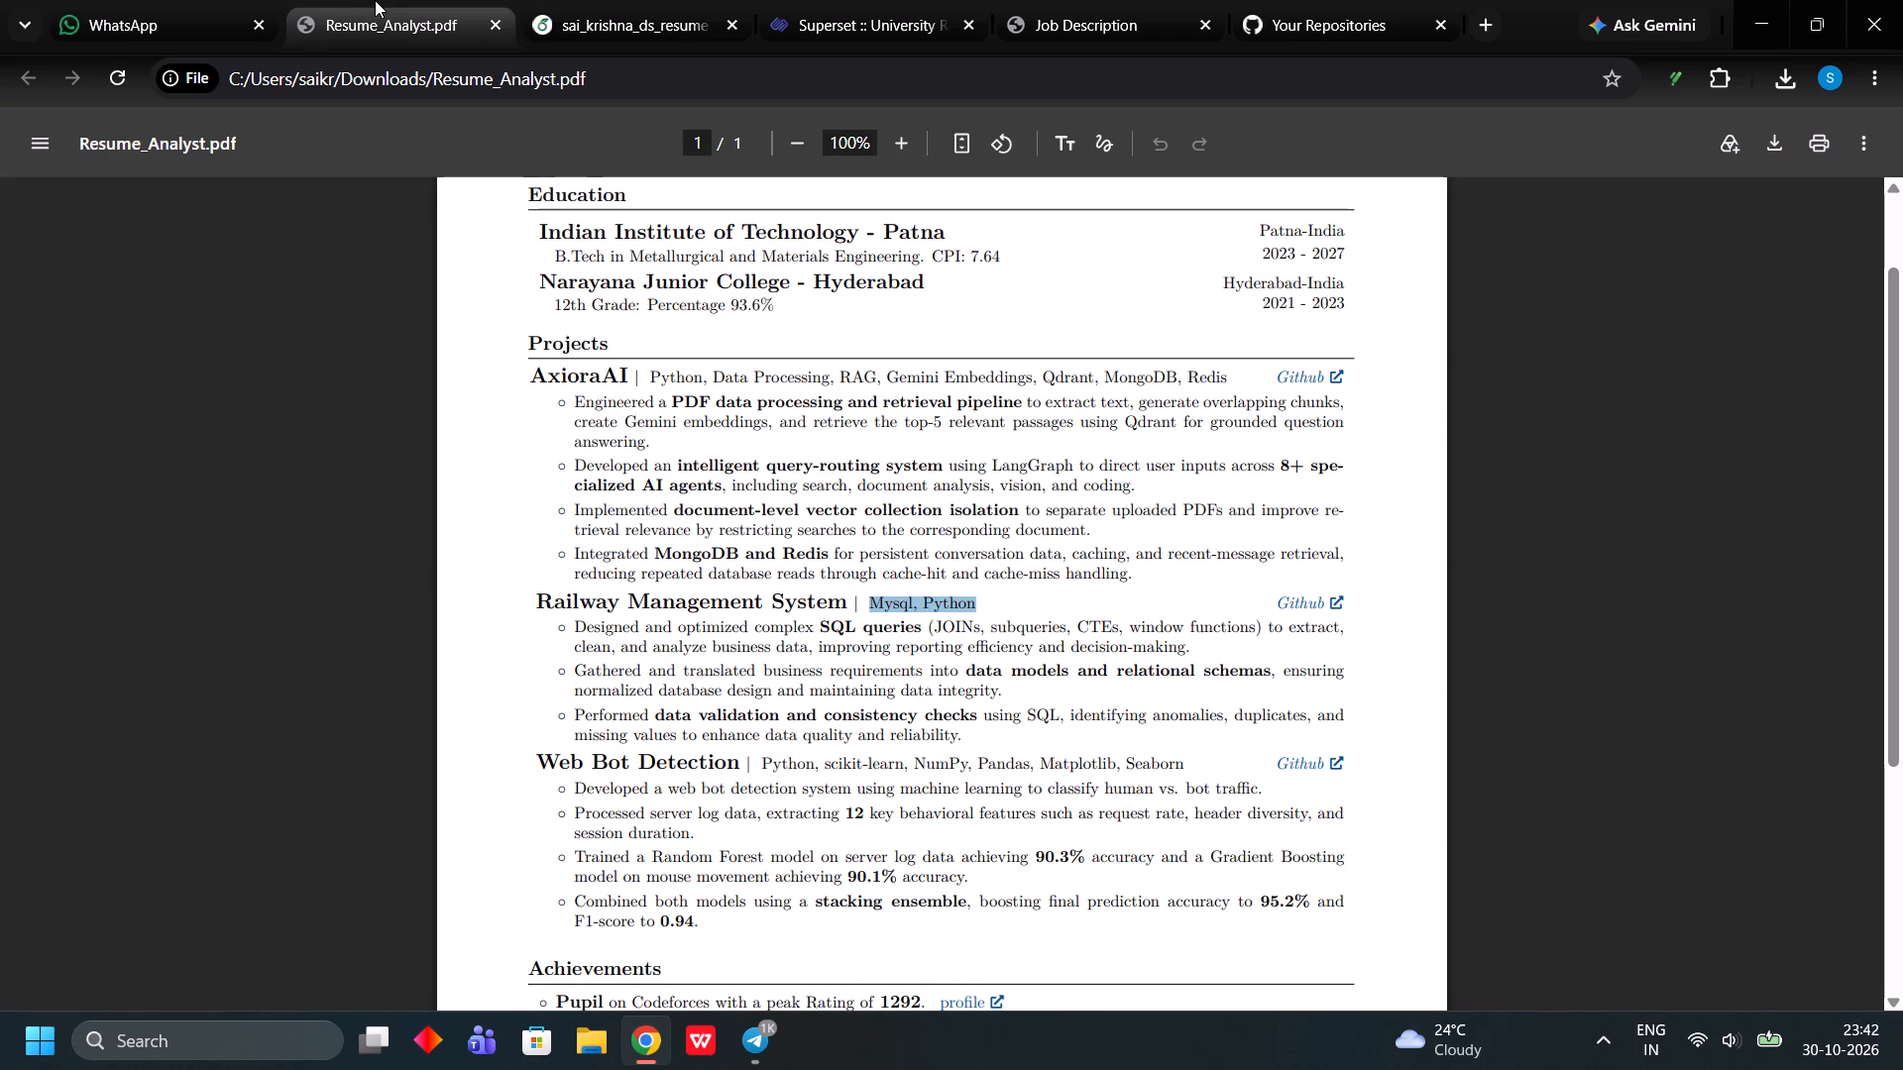
left_click_drag(575, 623, 1068, 624)
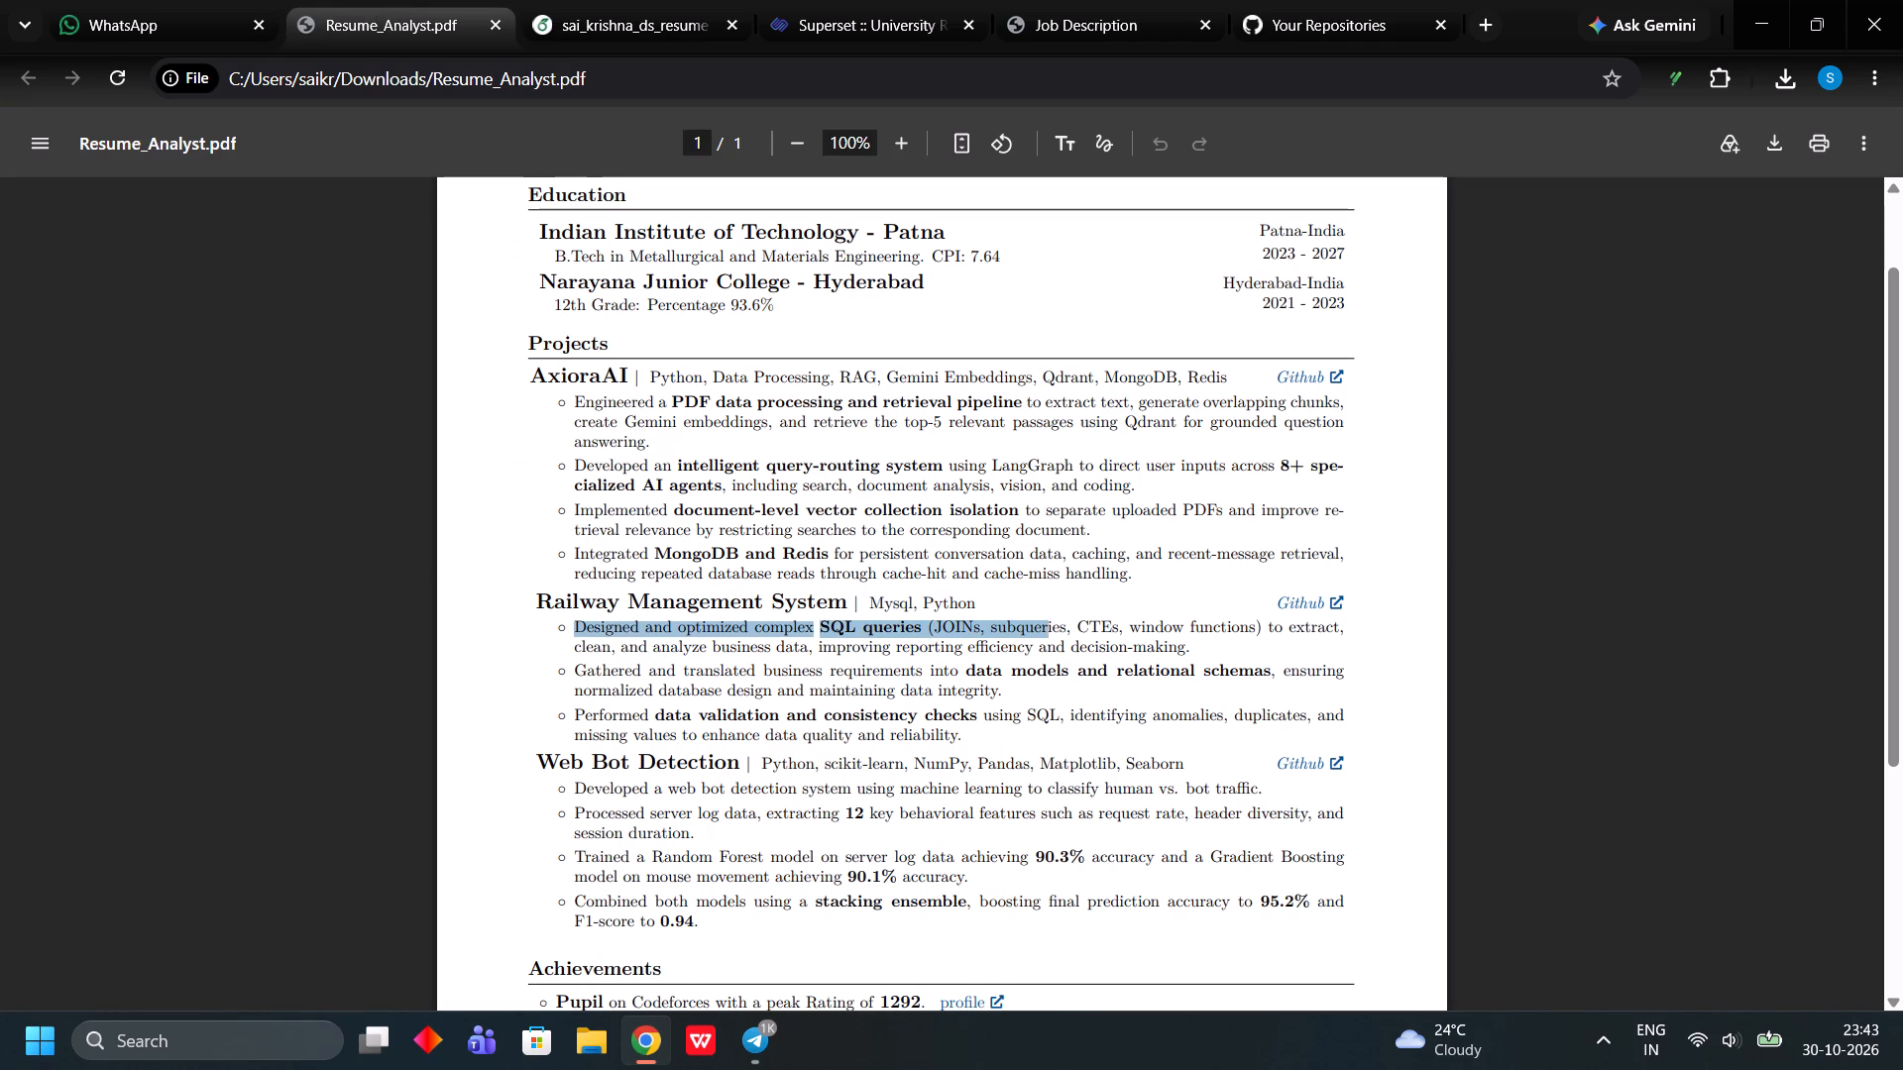
left_click_drag(1068, 624, 1192, 654)
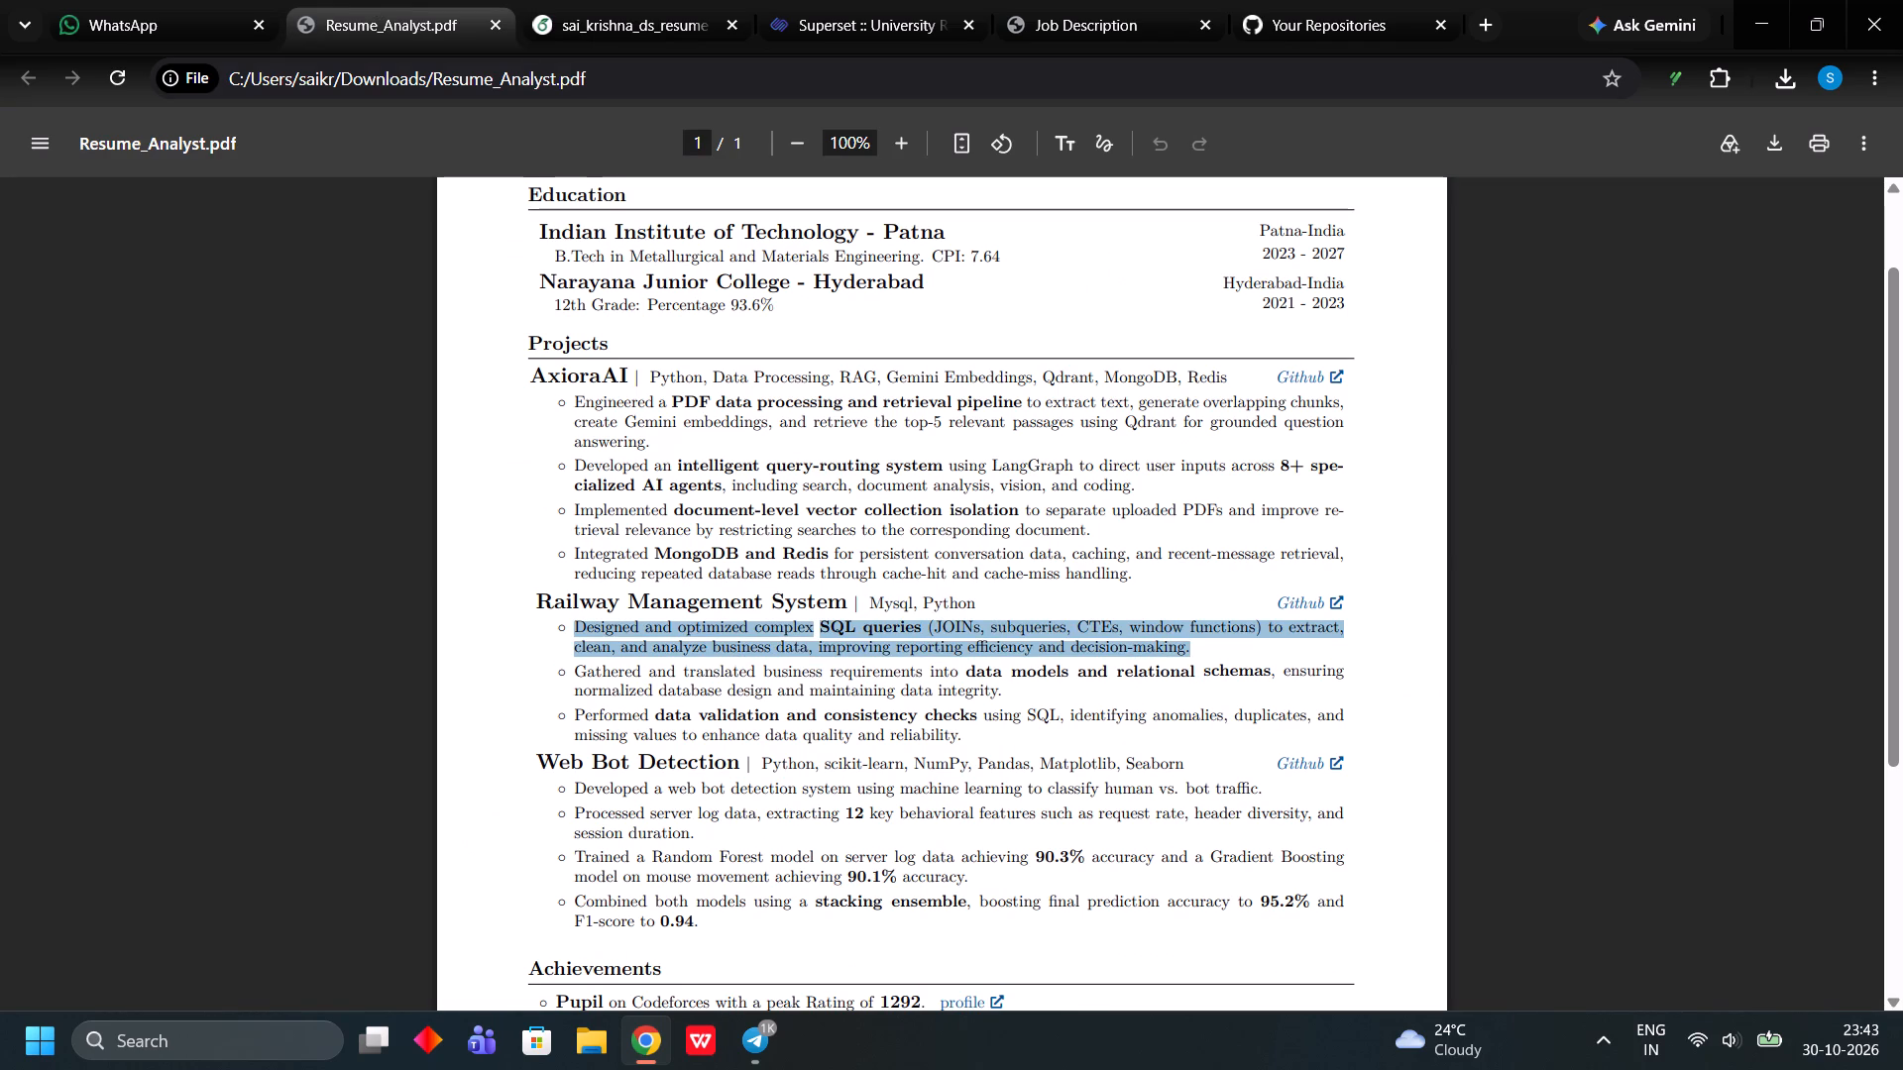
key("ctrl+c")
left_click(639, 0)
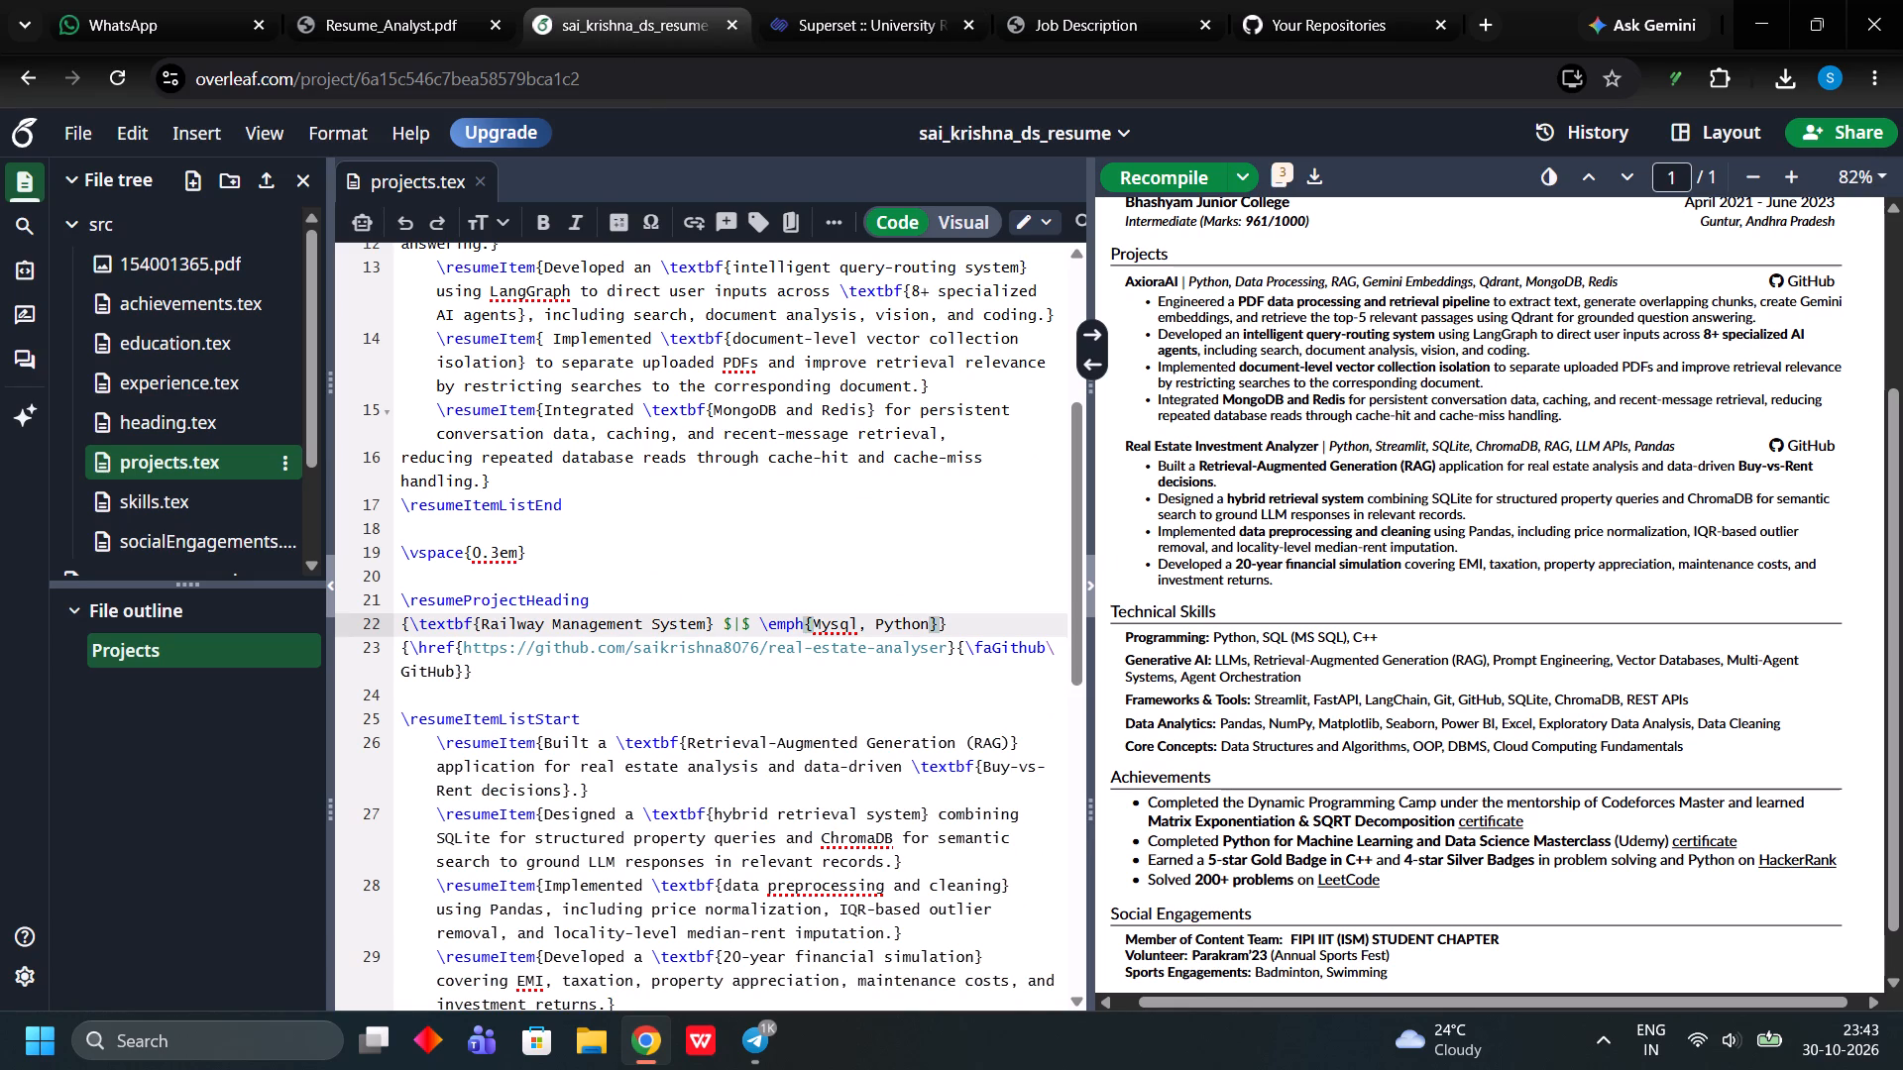
left_click_drag(540, 744, 575, 796)
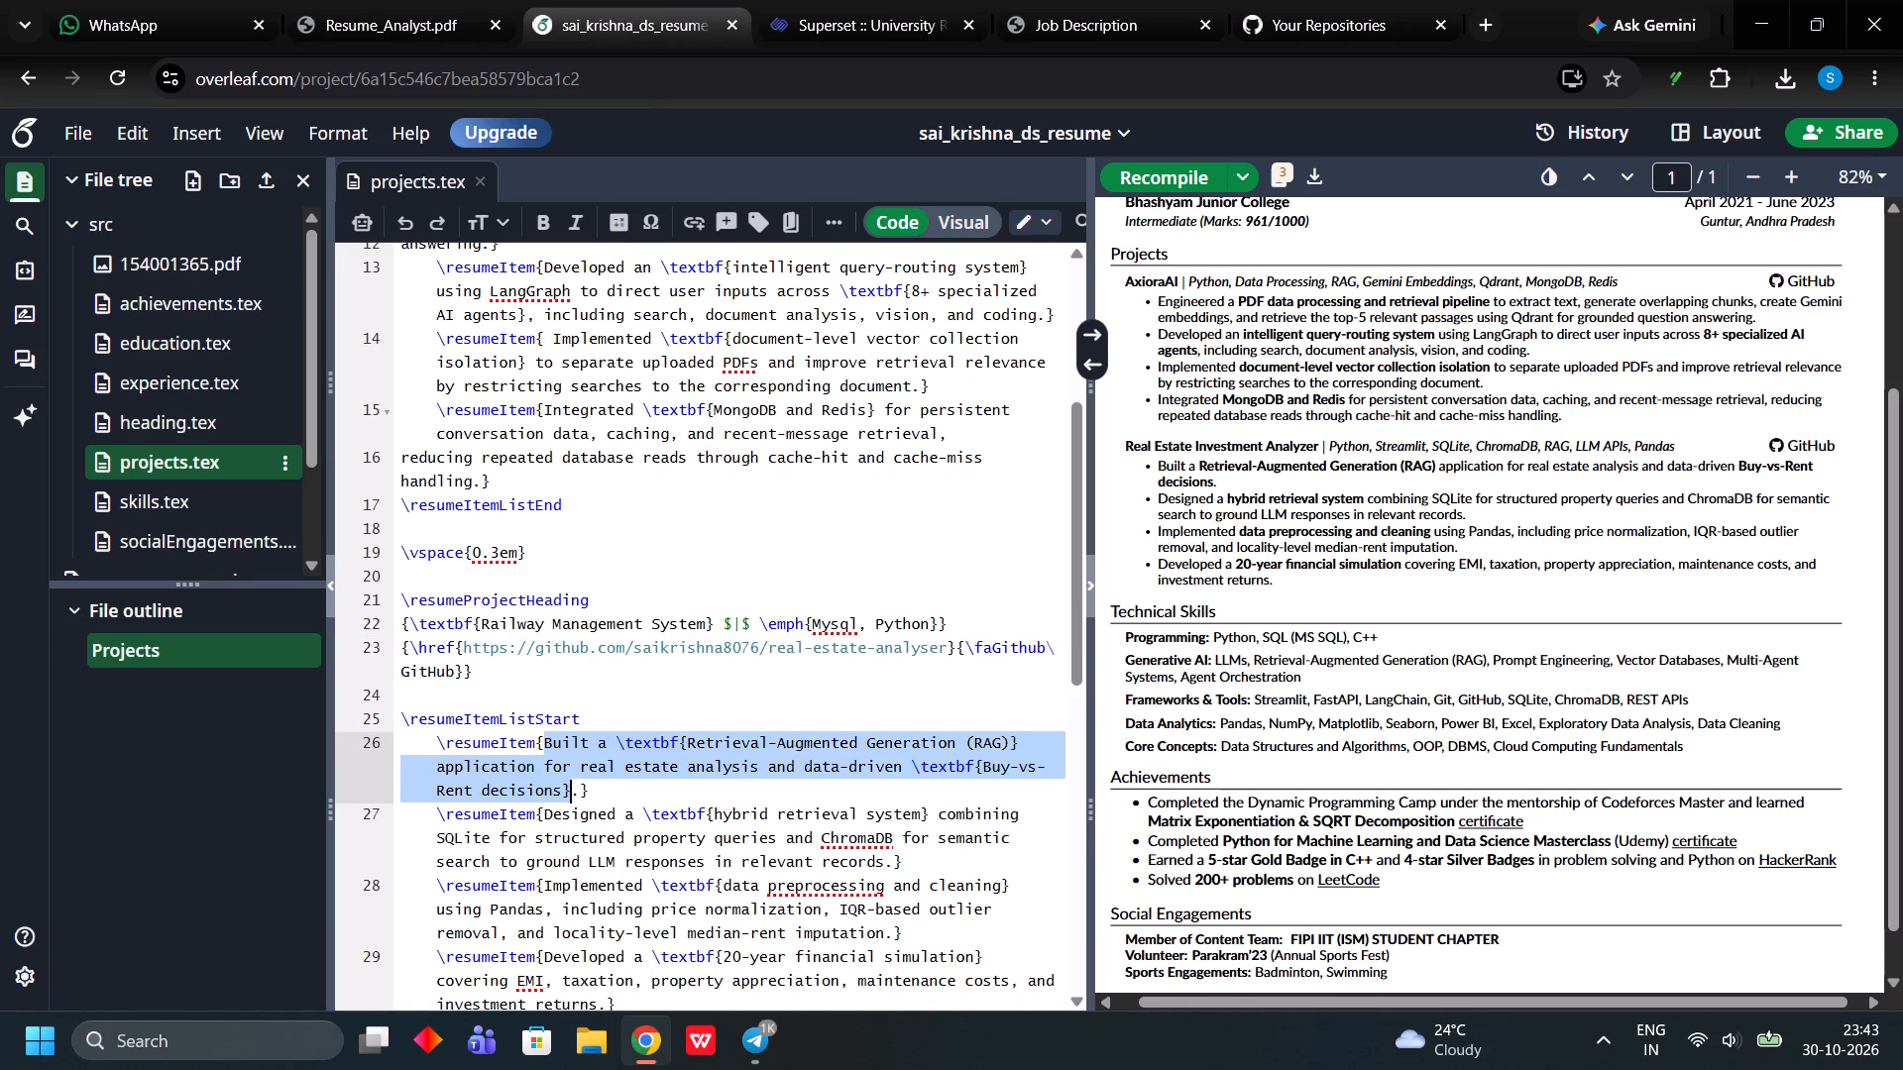
left_click_drag(575, 796, 584, 796)
key("ctrl+v")
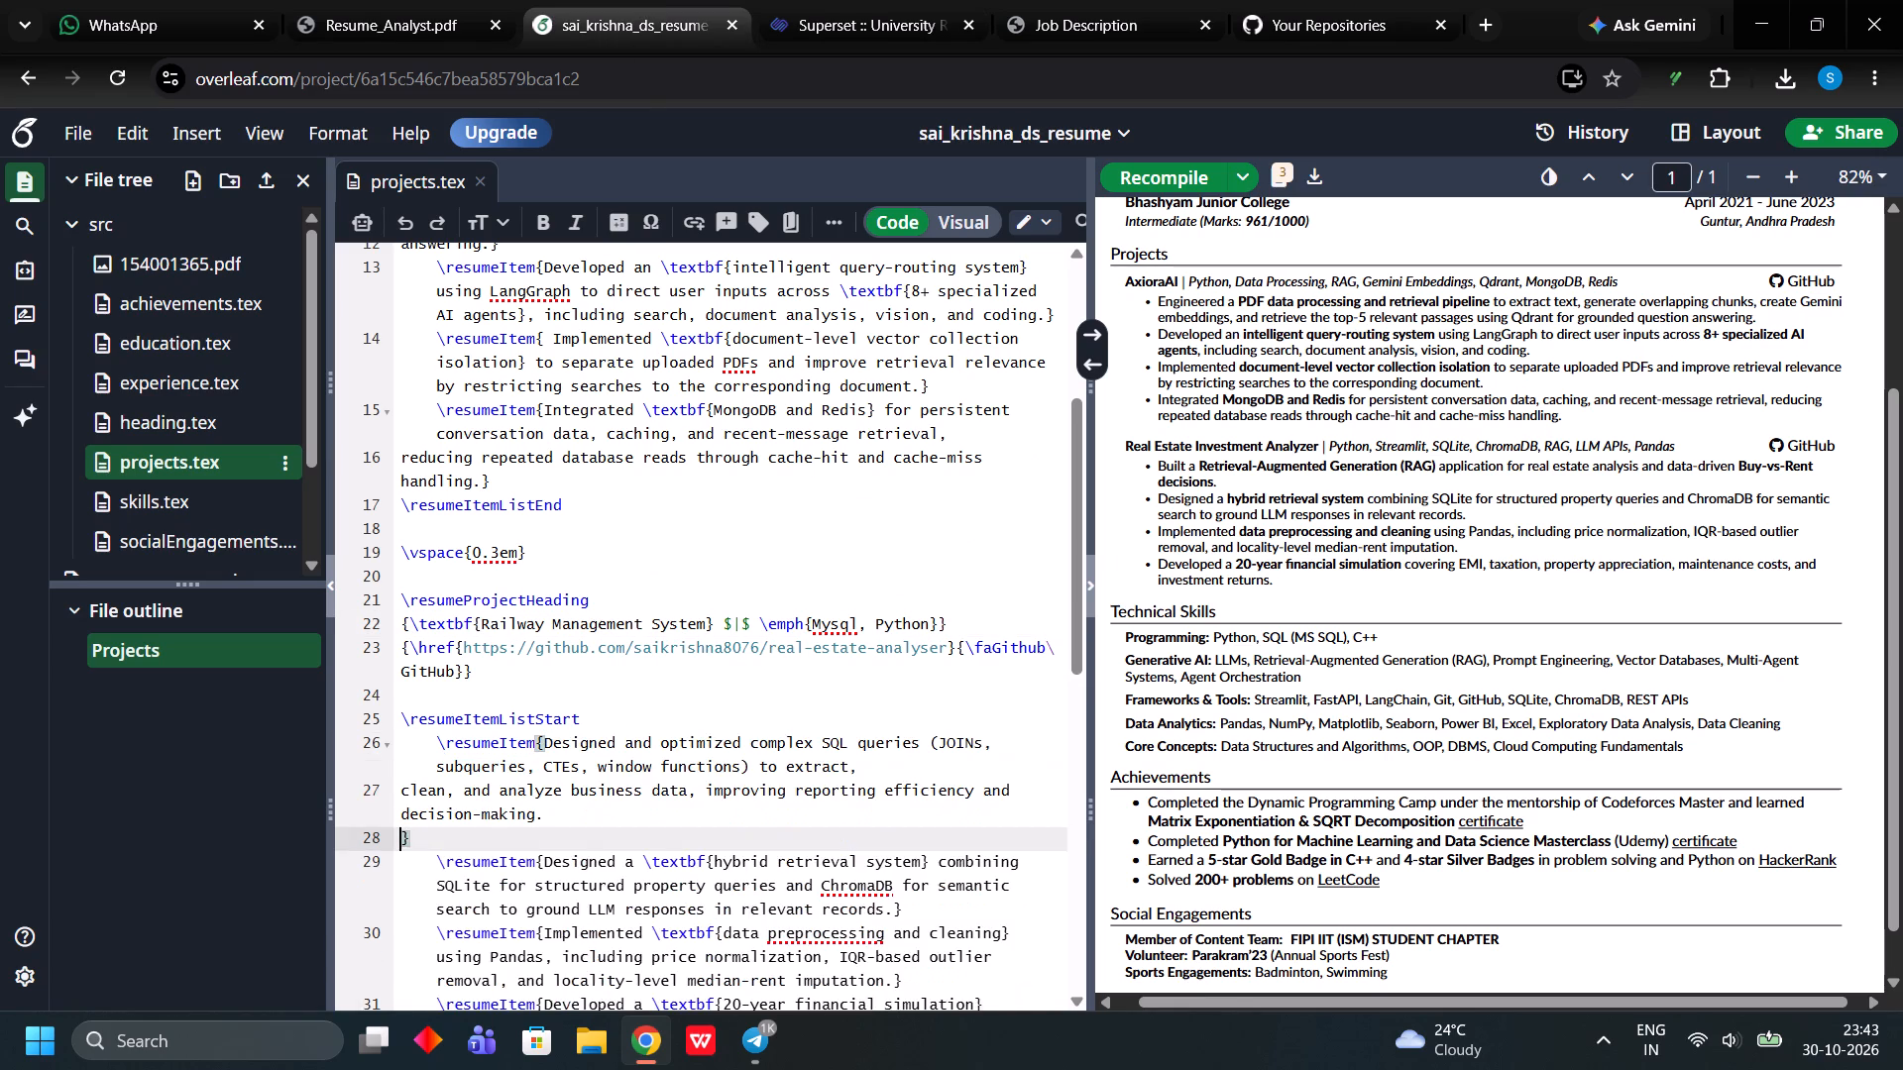
Replace Railway Management System's second bullet with the "Gathered and translated business requirements" text from Resume_Analyst.pdf.
scroll(880, 665, "down", 2)
left_click(450, 0)
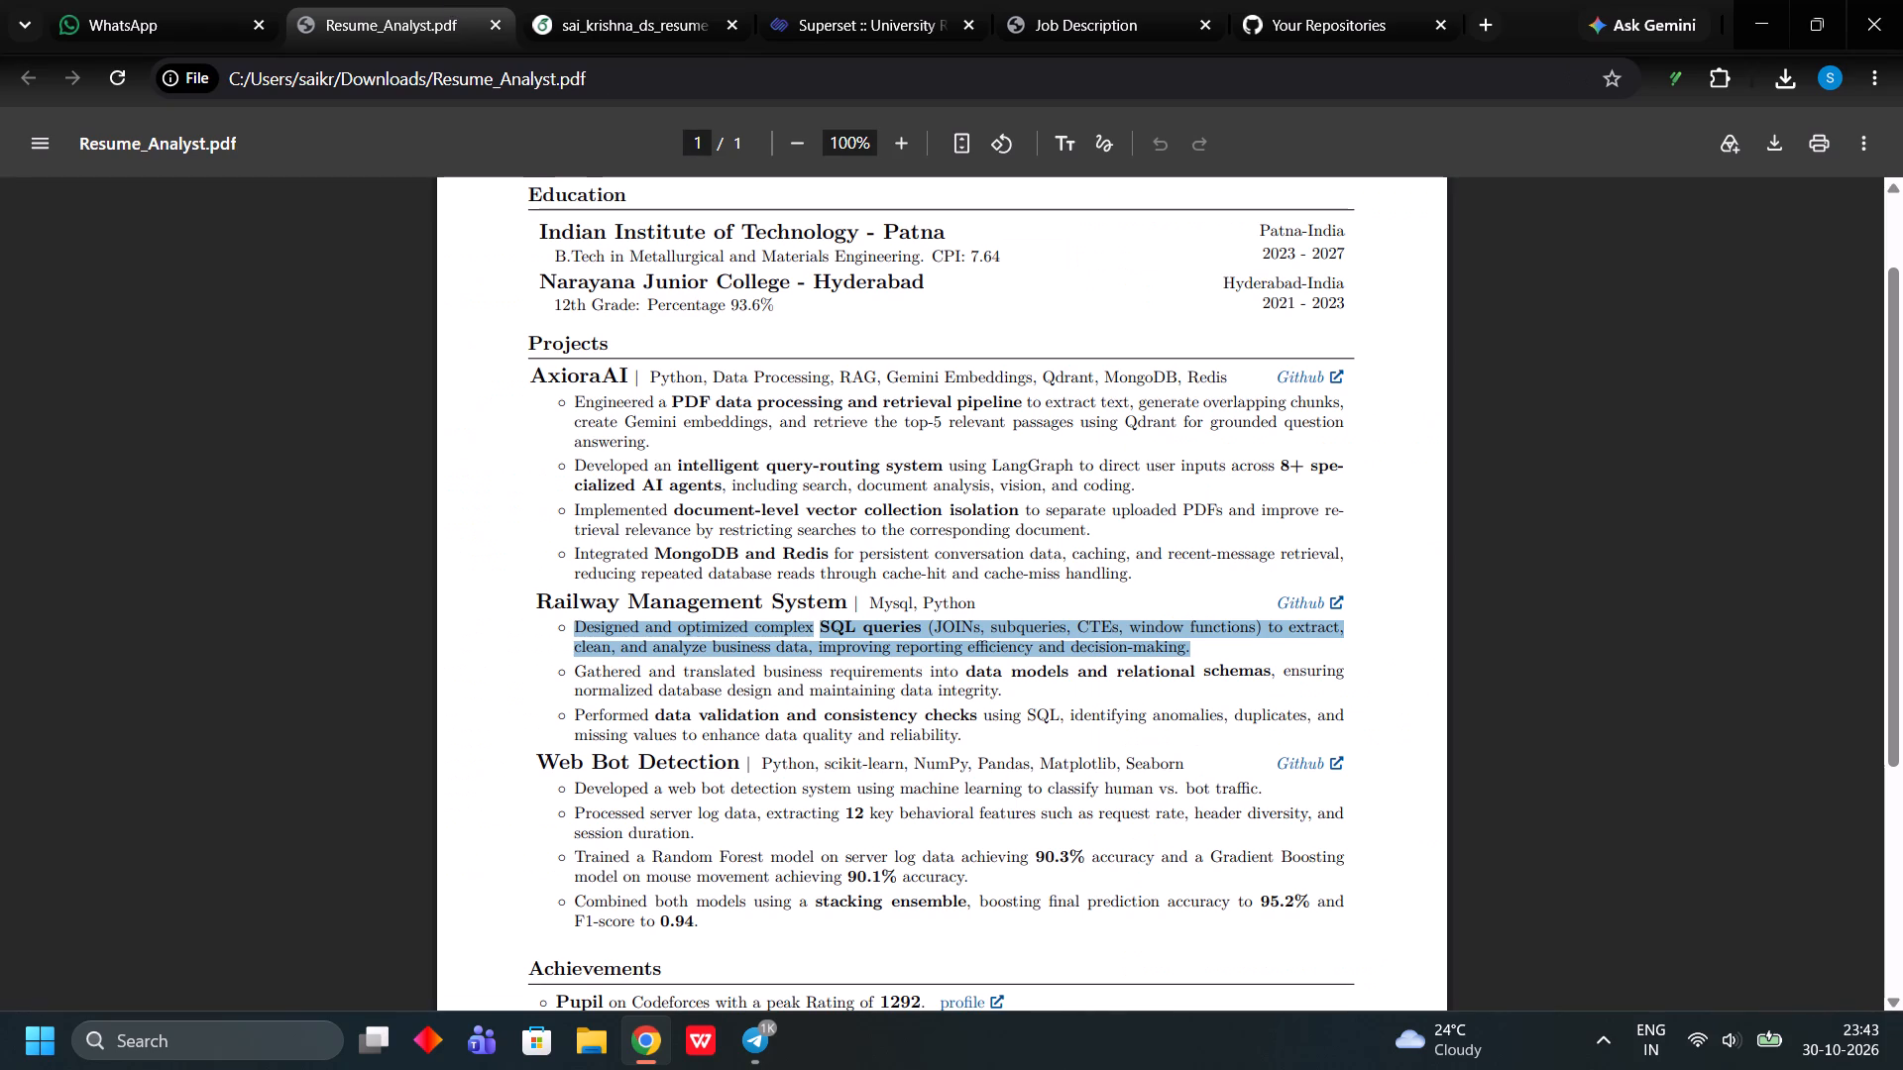
left_click_drag(575, 665, 1039, 672)
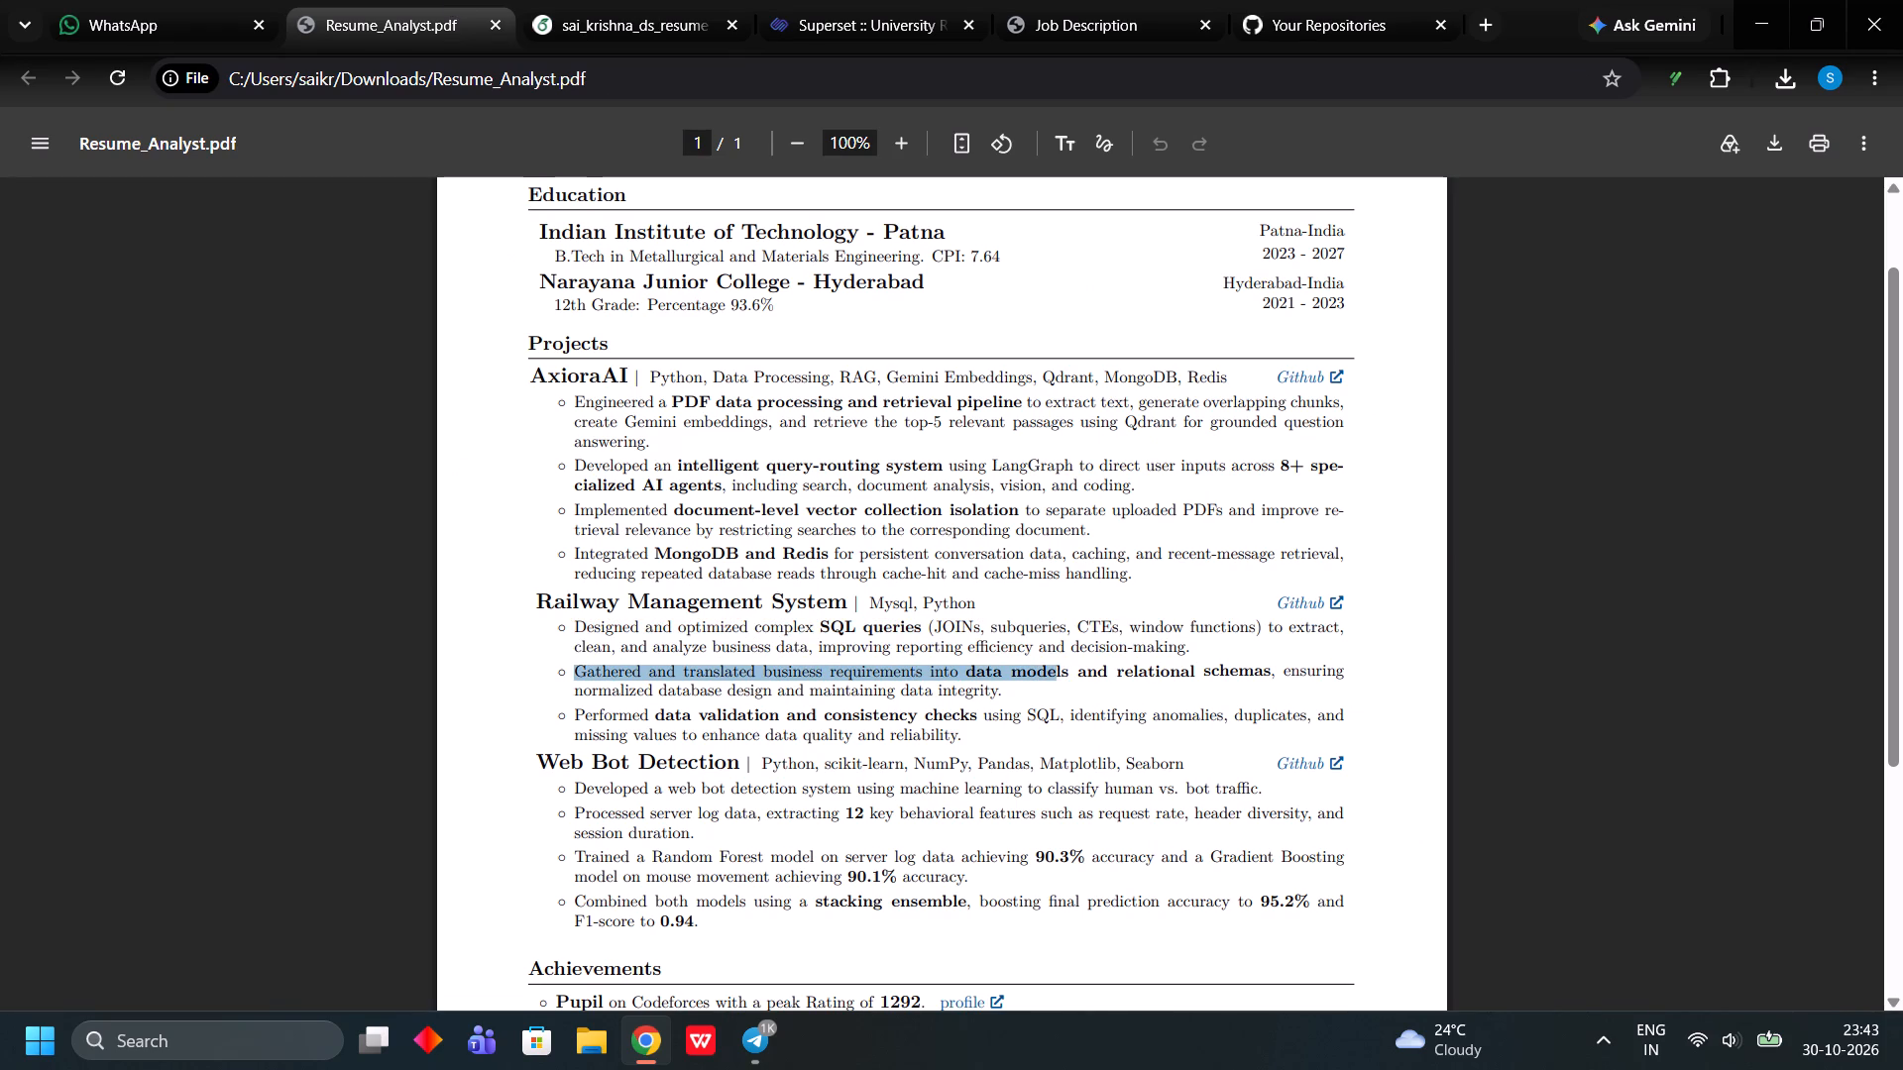
left_click_drag(1039, 672, 1007, 690)
left_click(1007, 690)
left_click_drag(1007, 693, 736, 682)
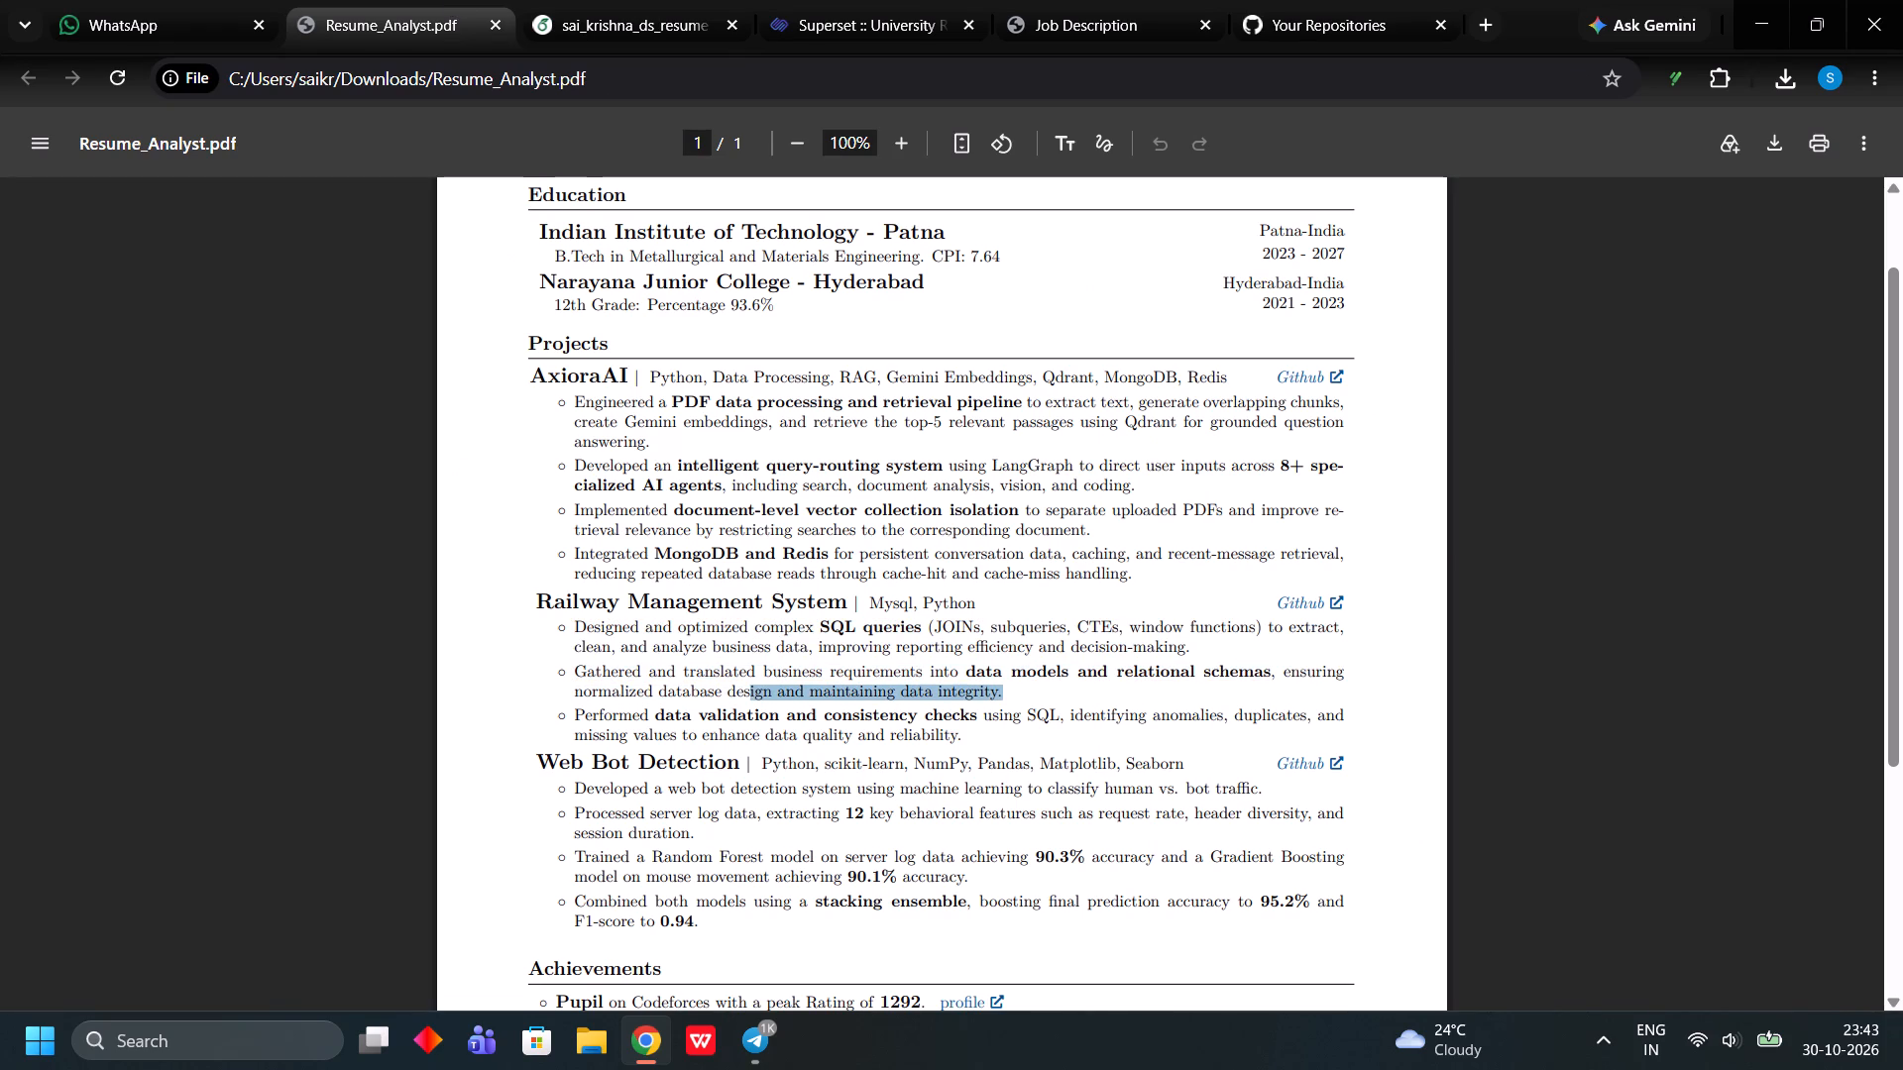
left_click_drag(736, 682, 577, 670)
key("ctrl+c")
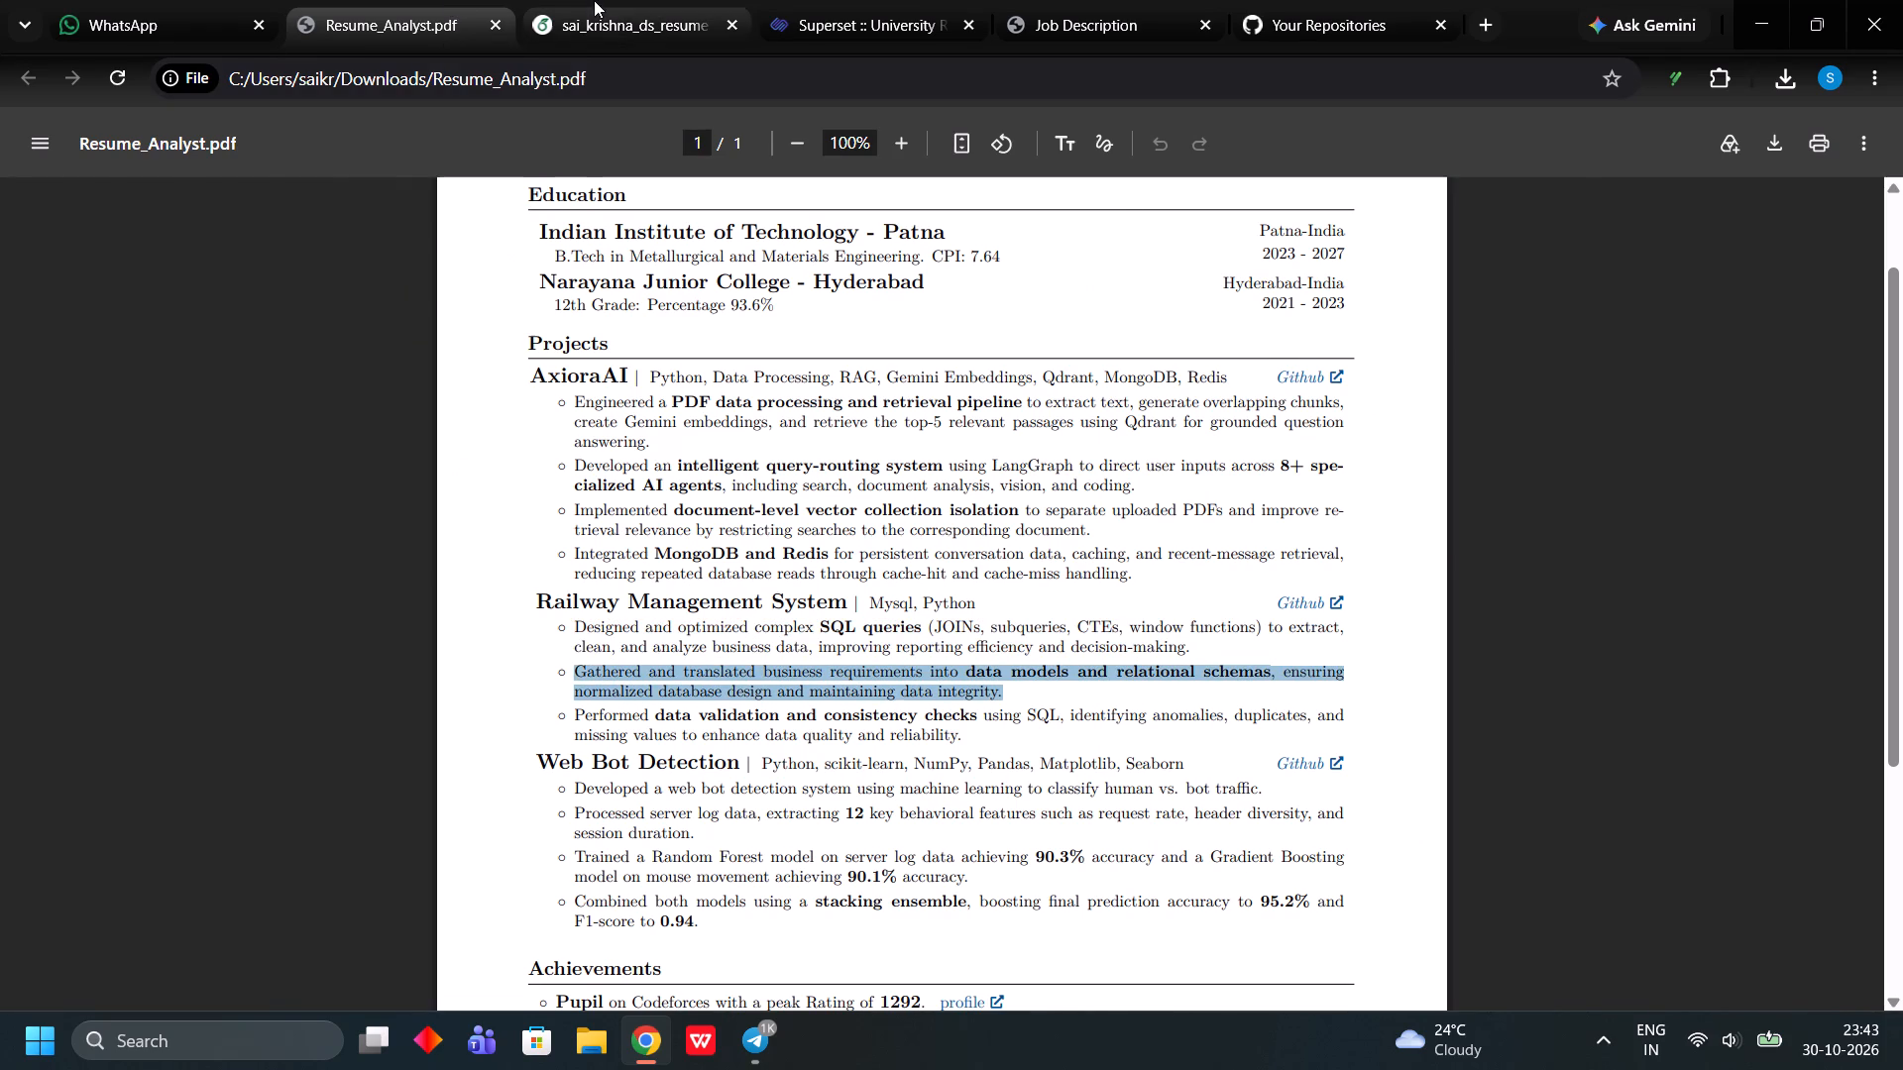
left_click_drag(596, 0, 623, 0)
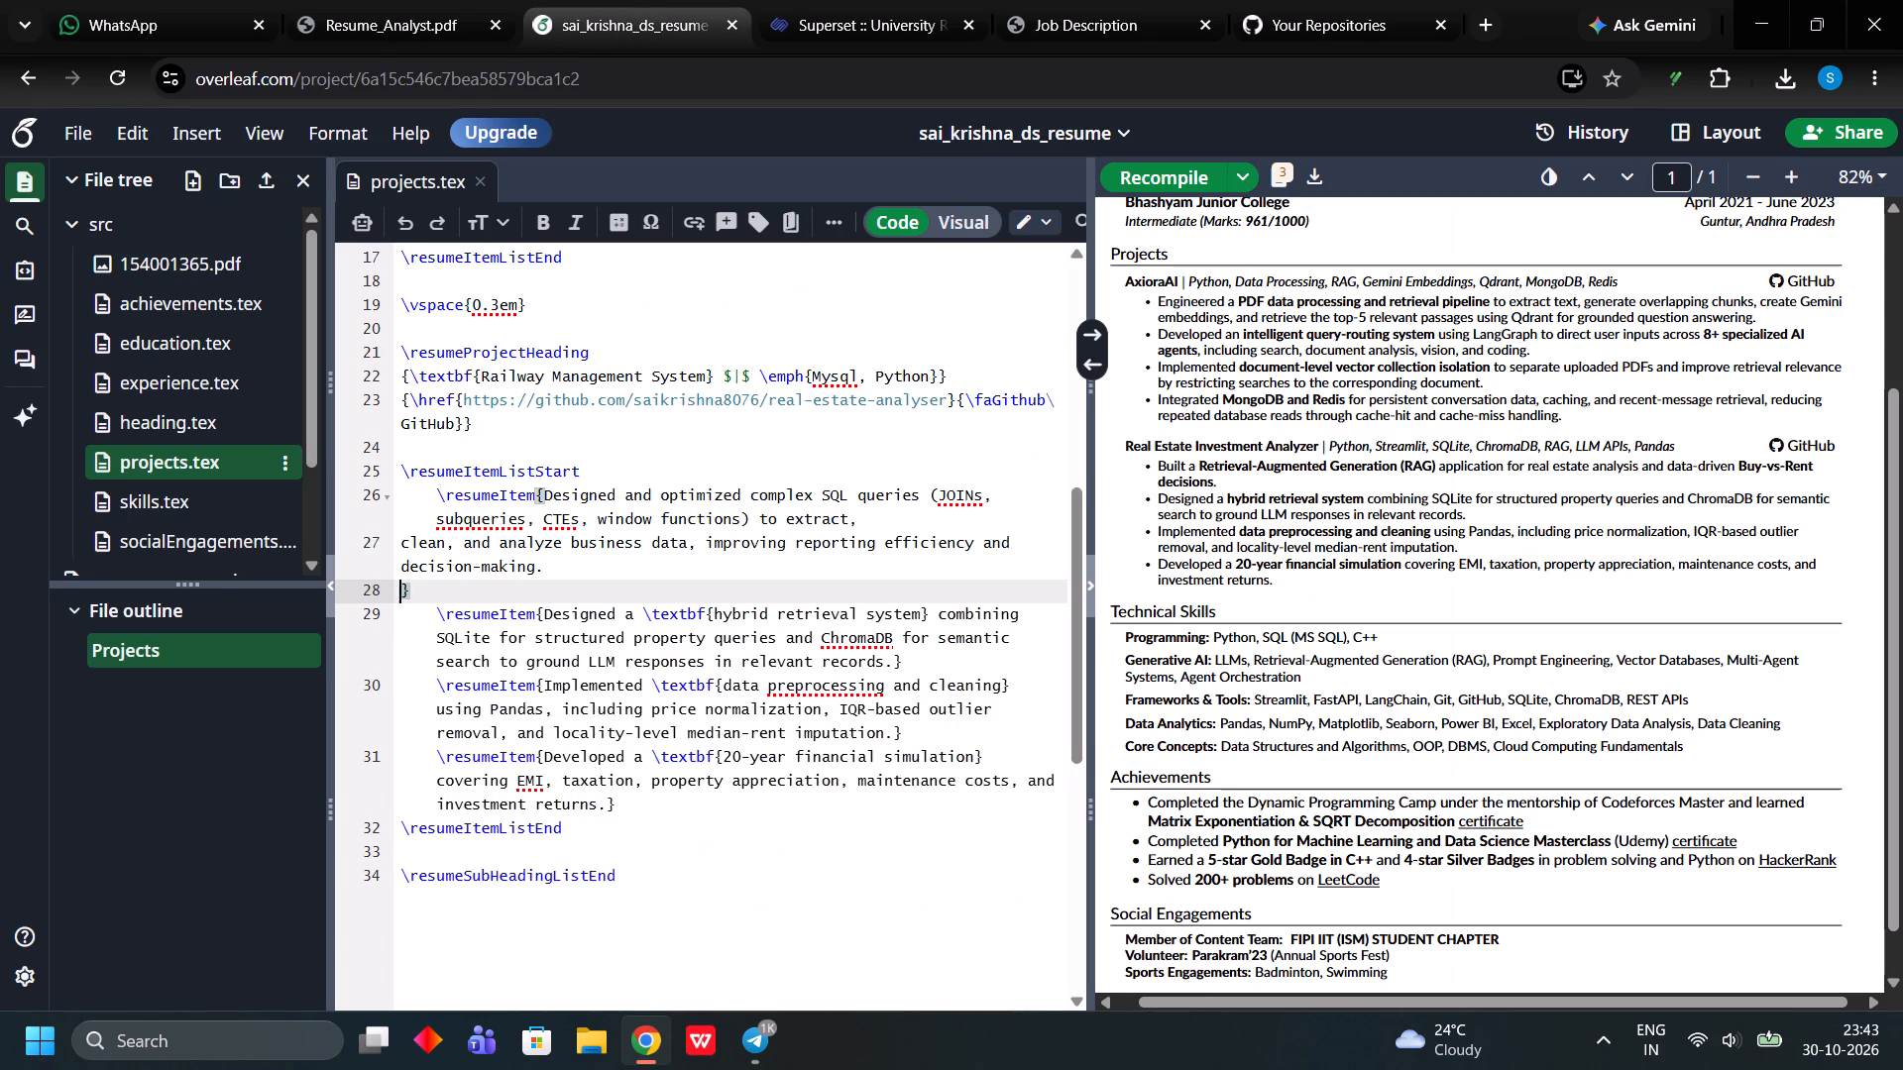
left_click_drag(540, 612, 893, 663)
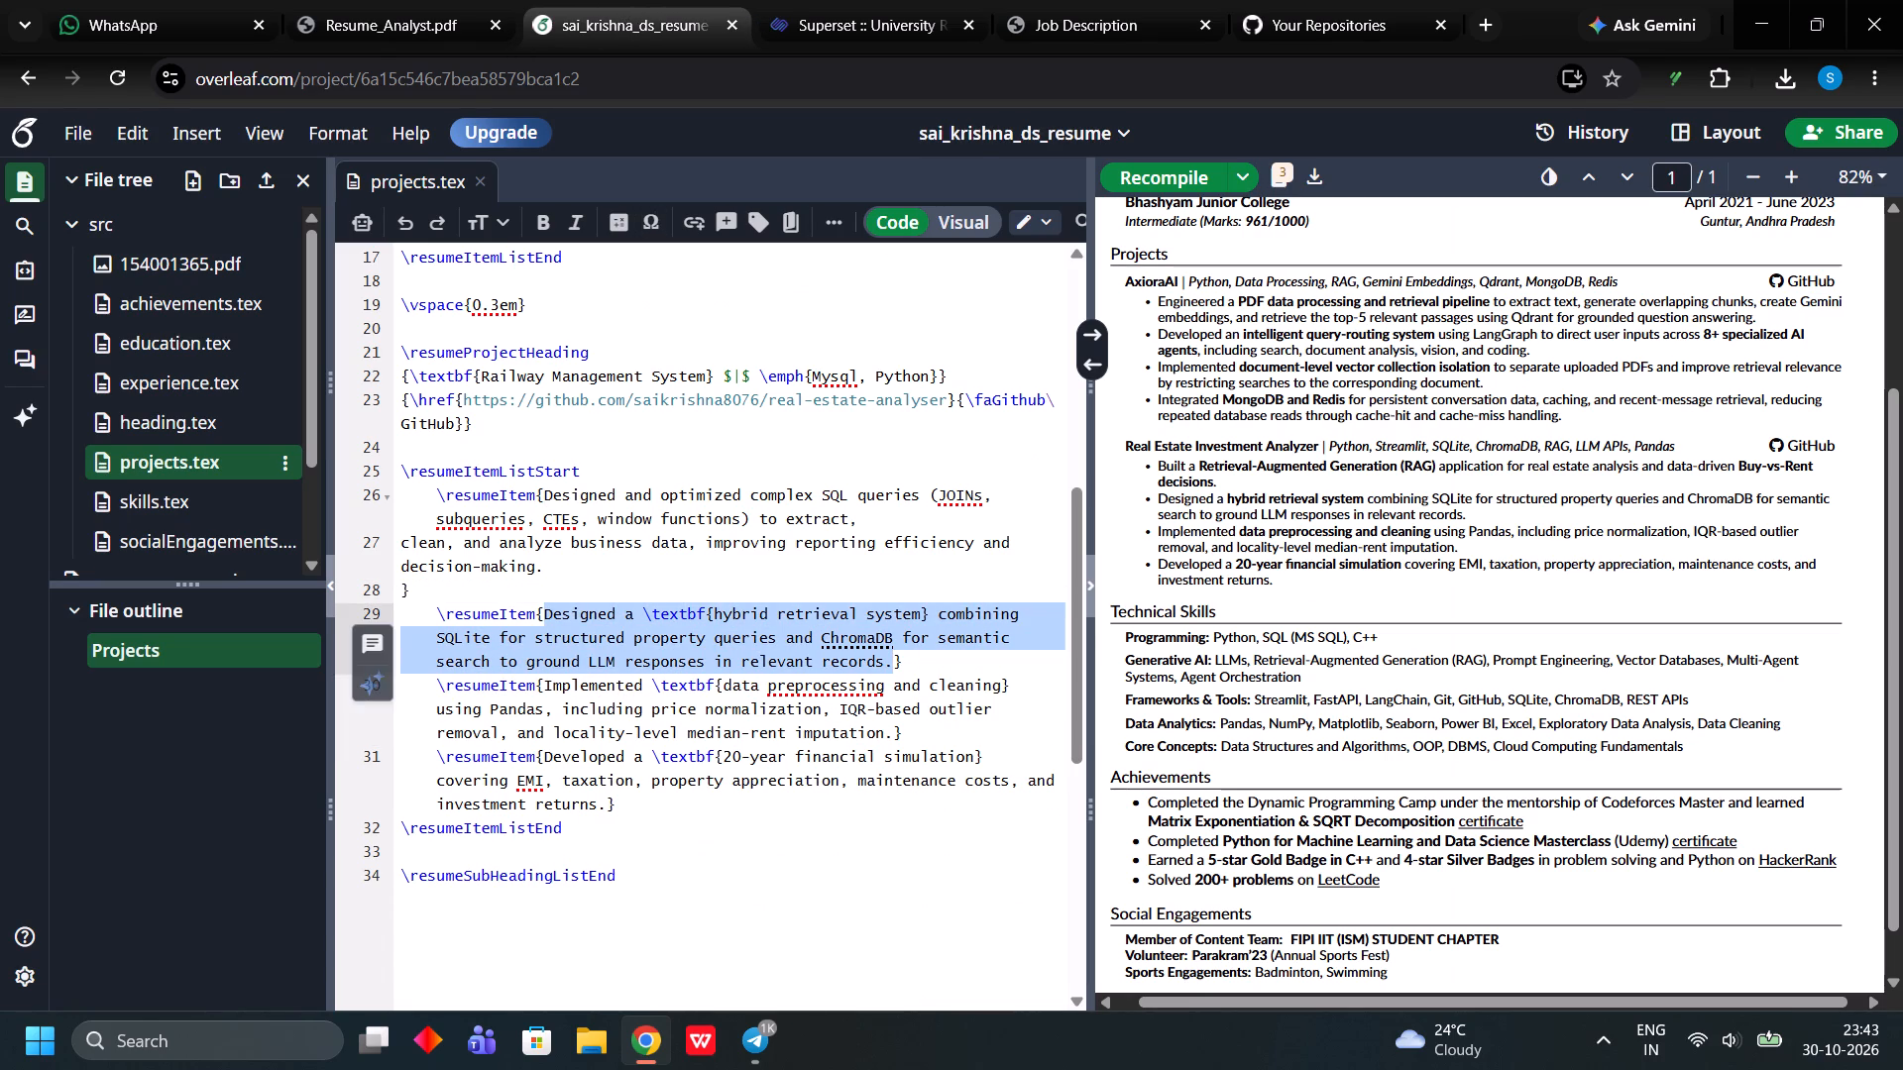
key("ctrl+v")
Replace Railway Management System's third bullet with the "Performed data validation and consistency checks" text from Resume_Analyst.pdf.
left_click(401, 0)
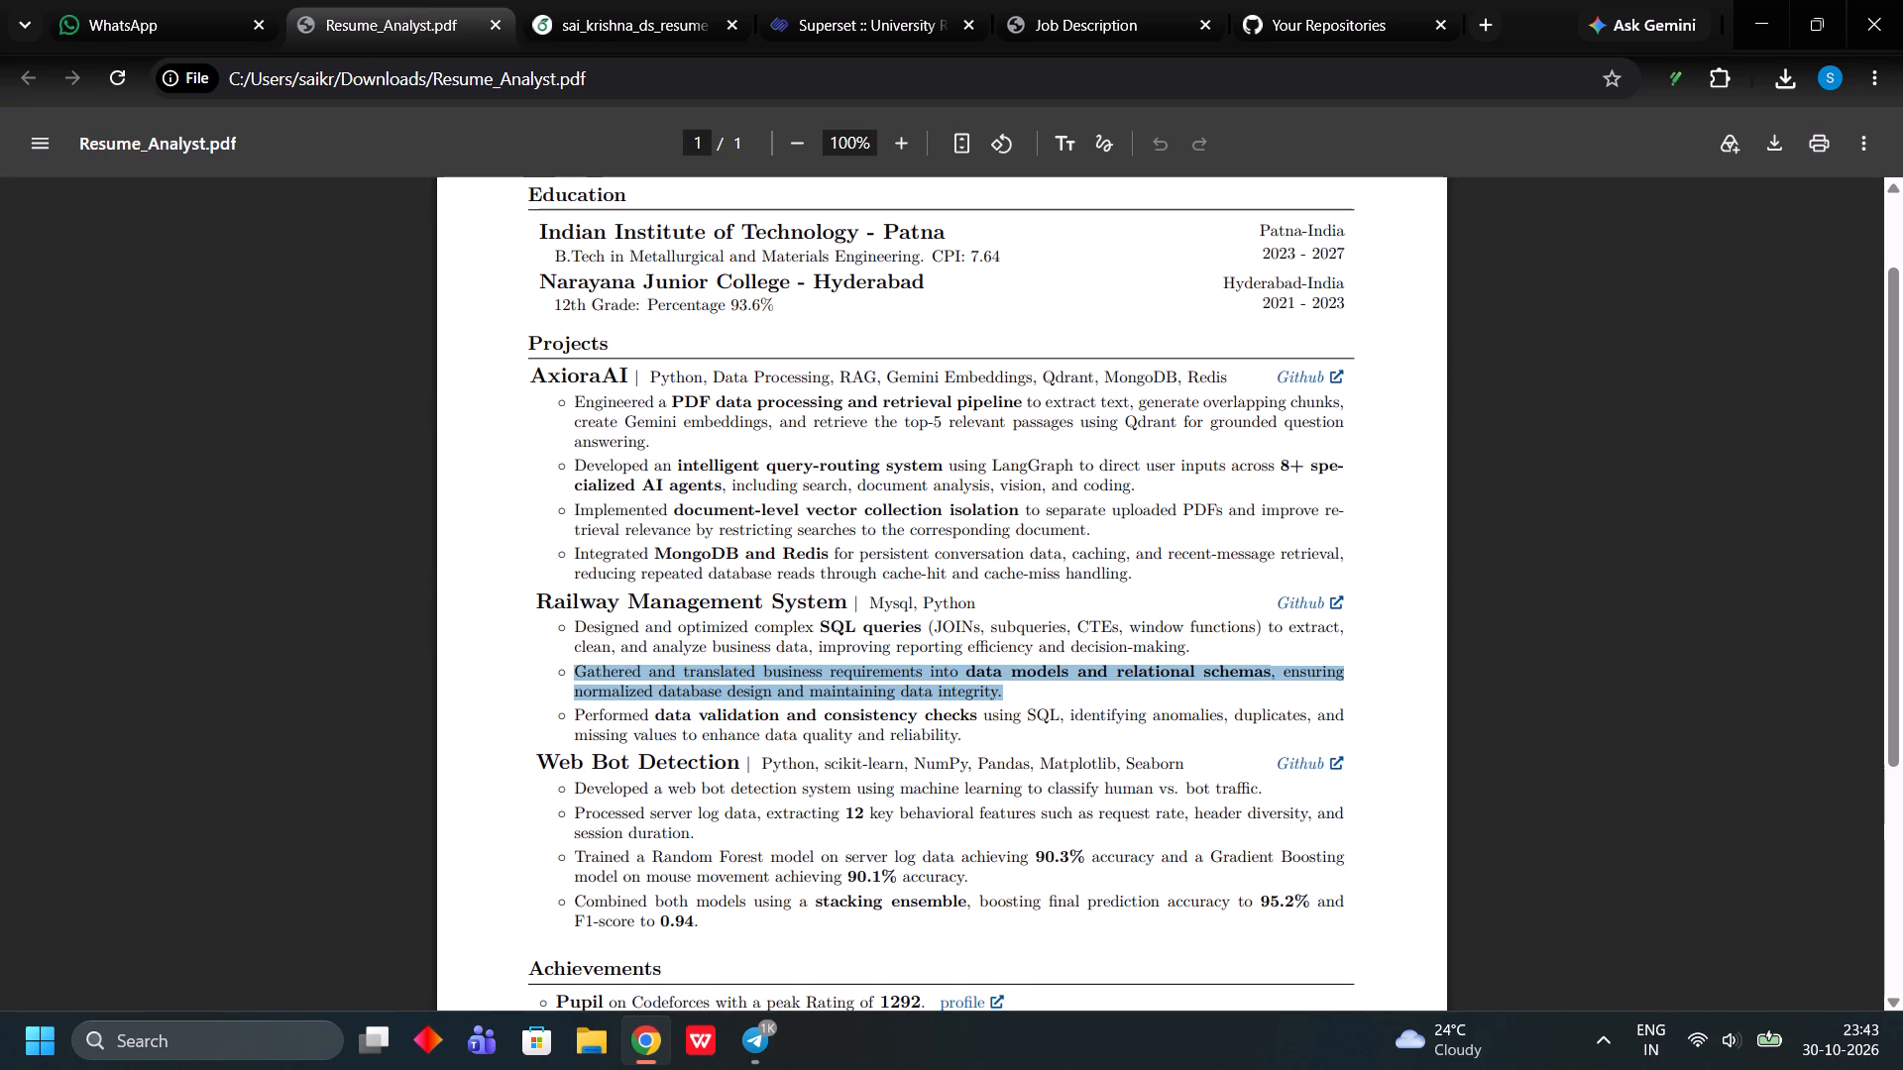
left_click_drag(571, 709, 962, 735)
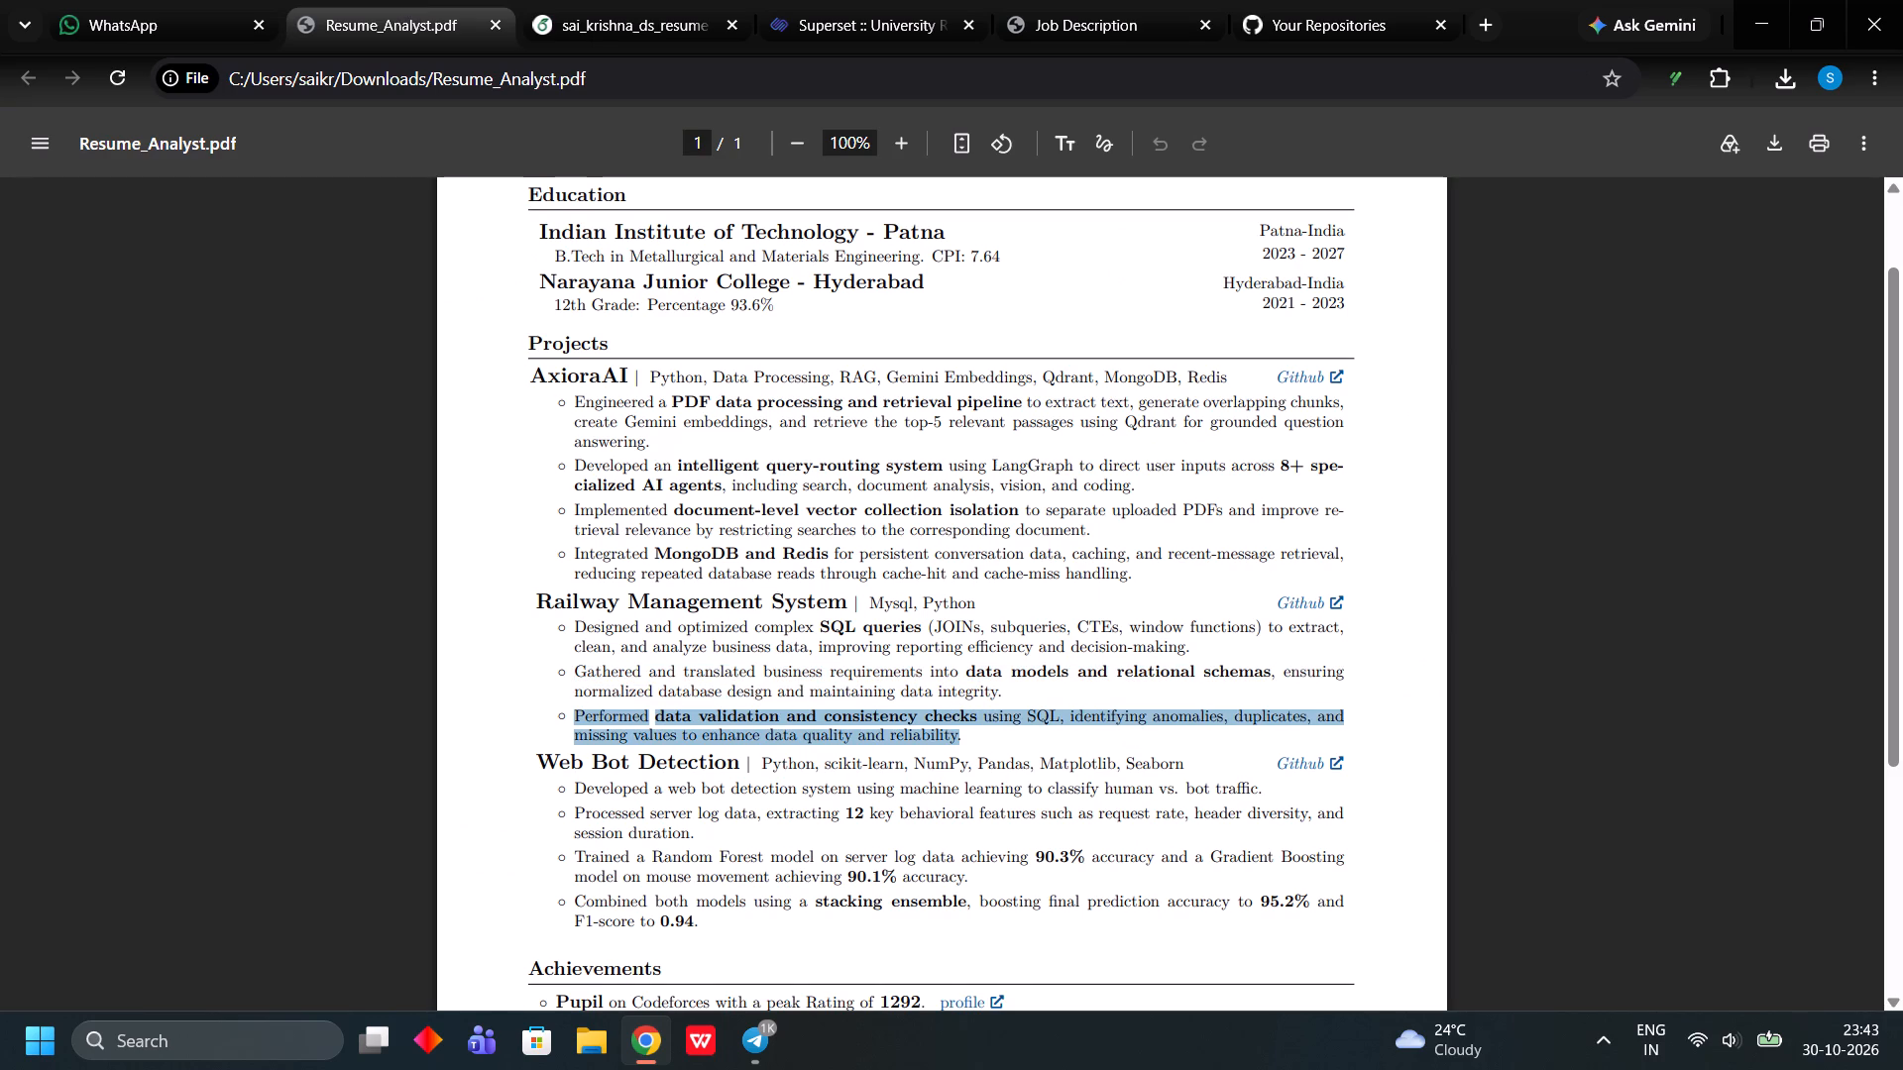
left_click_drag(962, 735, 966, 738)
key("ctrl+c")
left_click(583, 0)
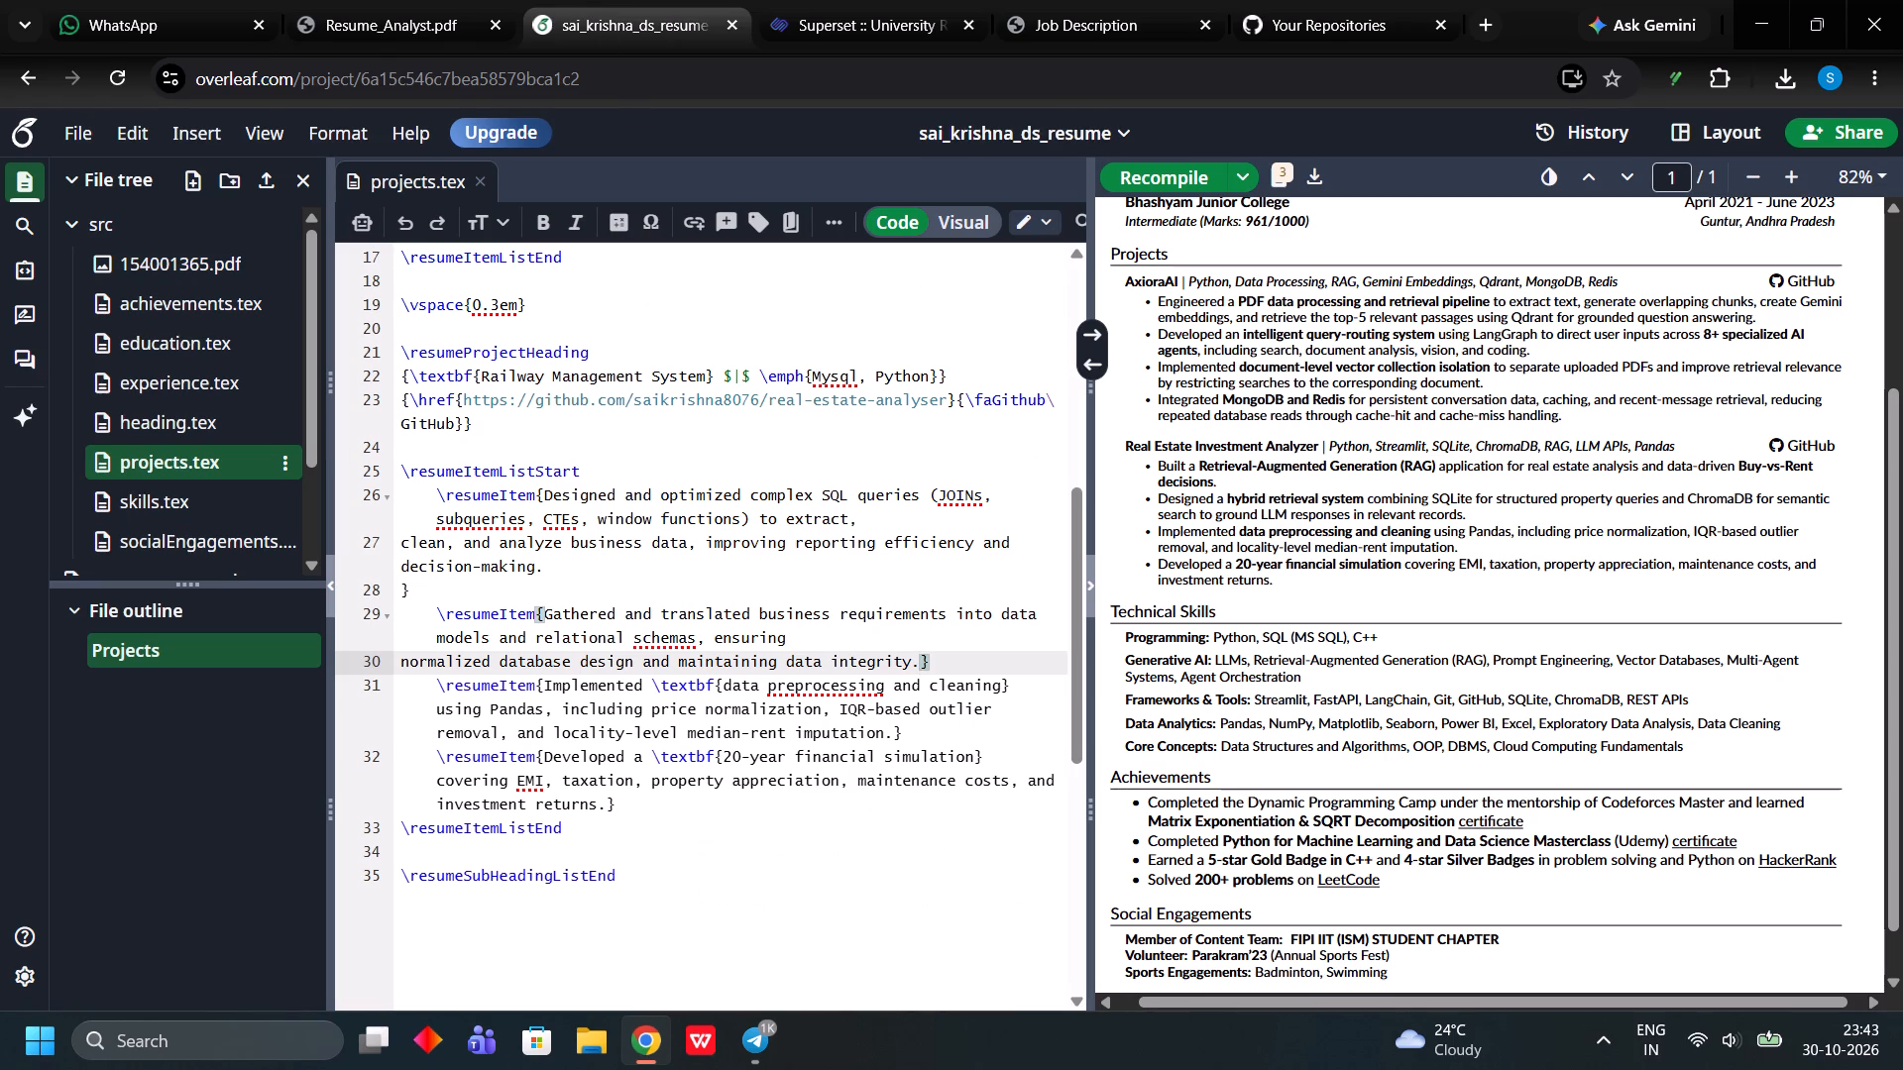
left_click_drag(544, 690, 895, 736)
key("ctrl+v")
Recompile the resume to apply the Railway Management System content.
left_click(1148, 169)
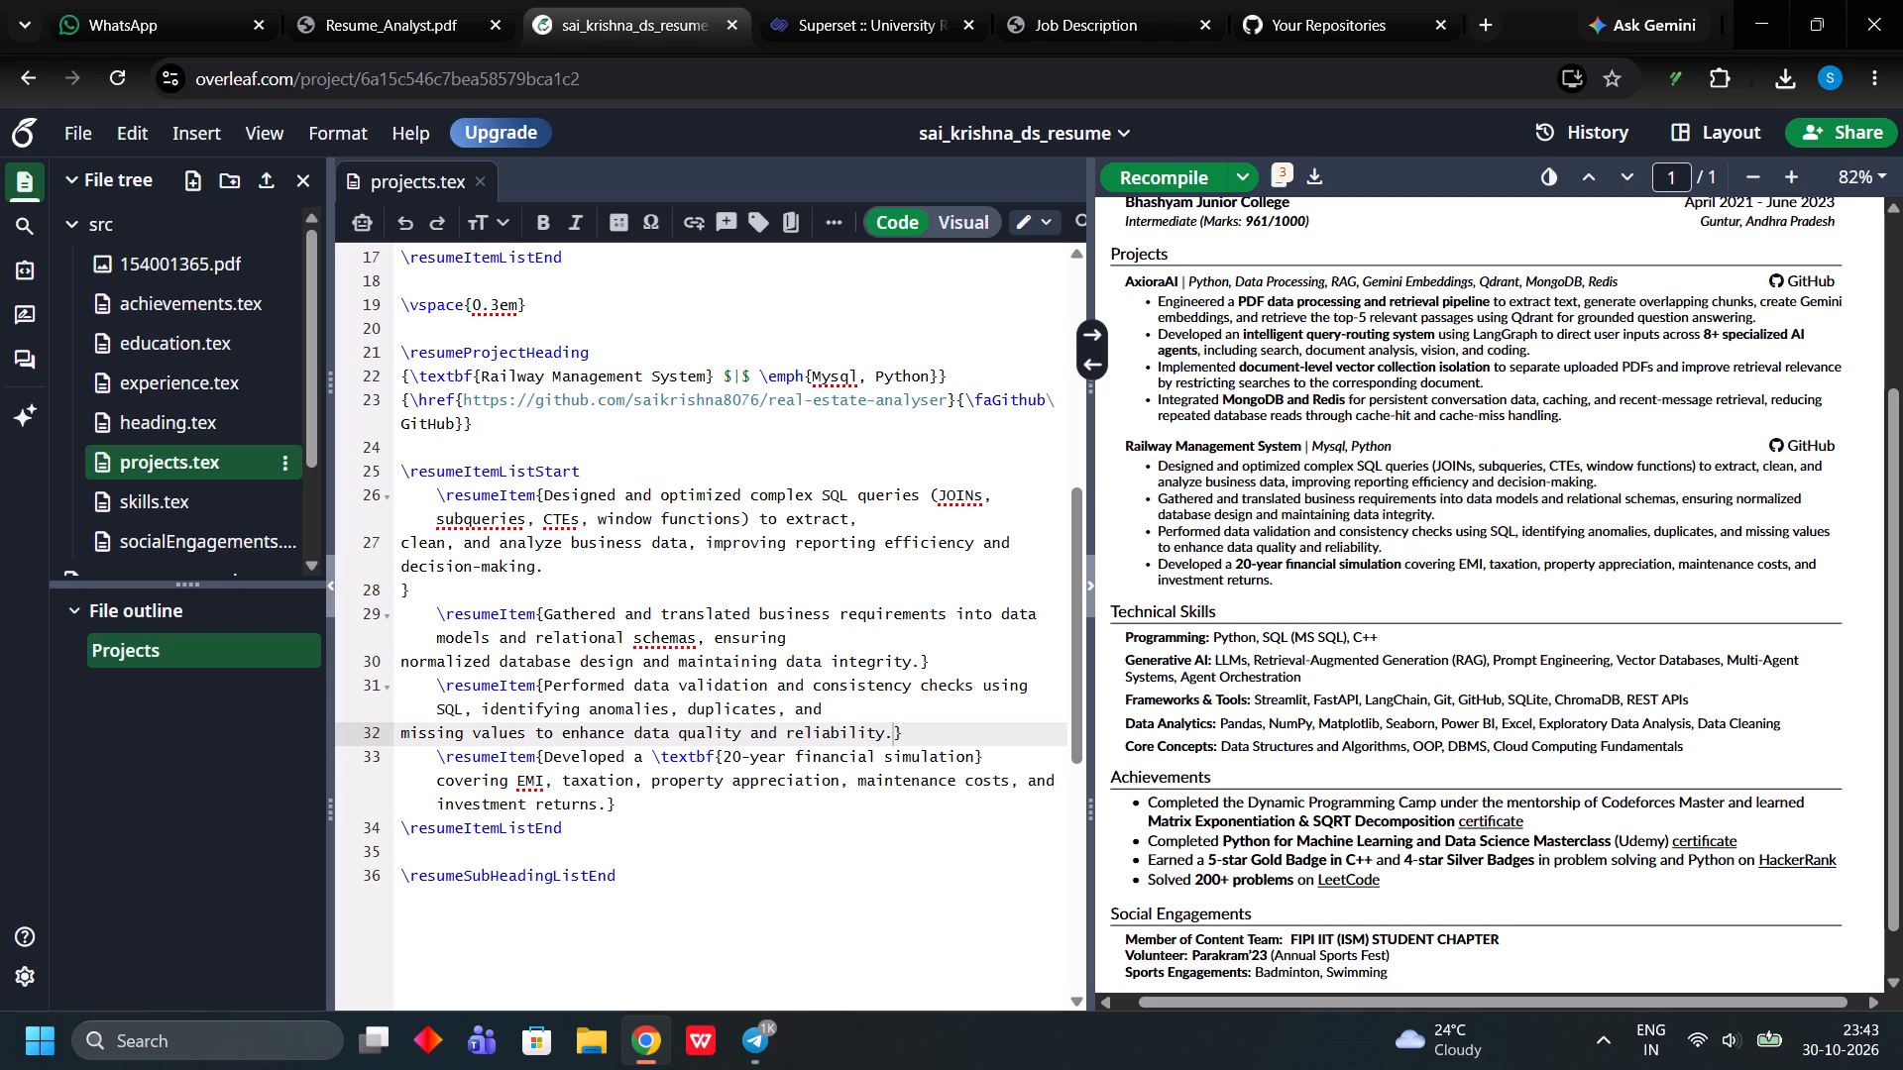
Check the Railway Management System entry in Resume_Analyst.pdf against the resume's version.
left_click(498, 0)
scroll(952, 631, "down", 1)
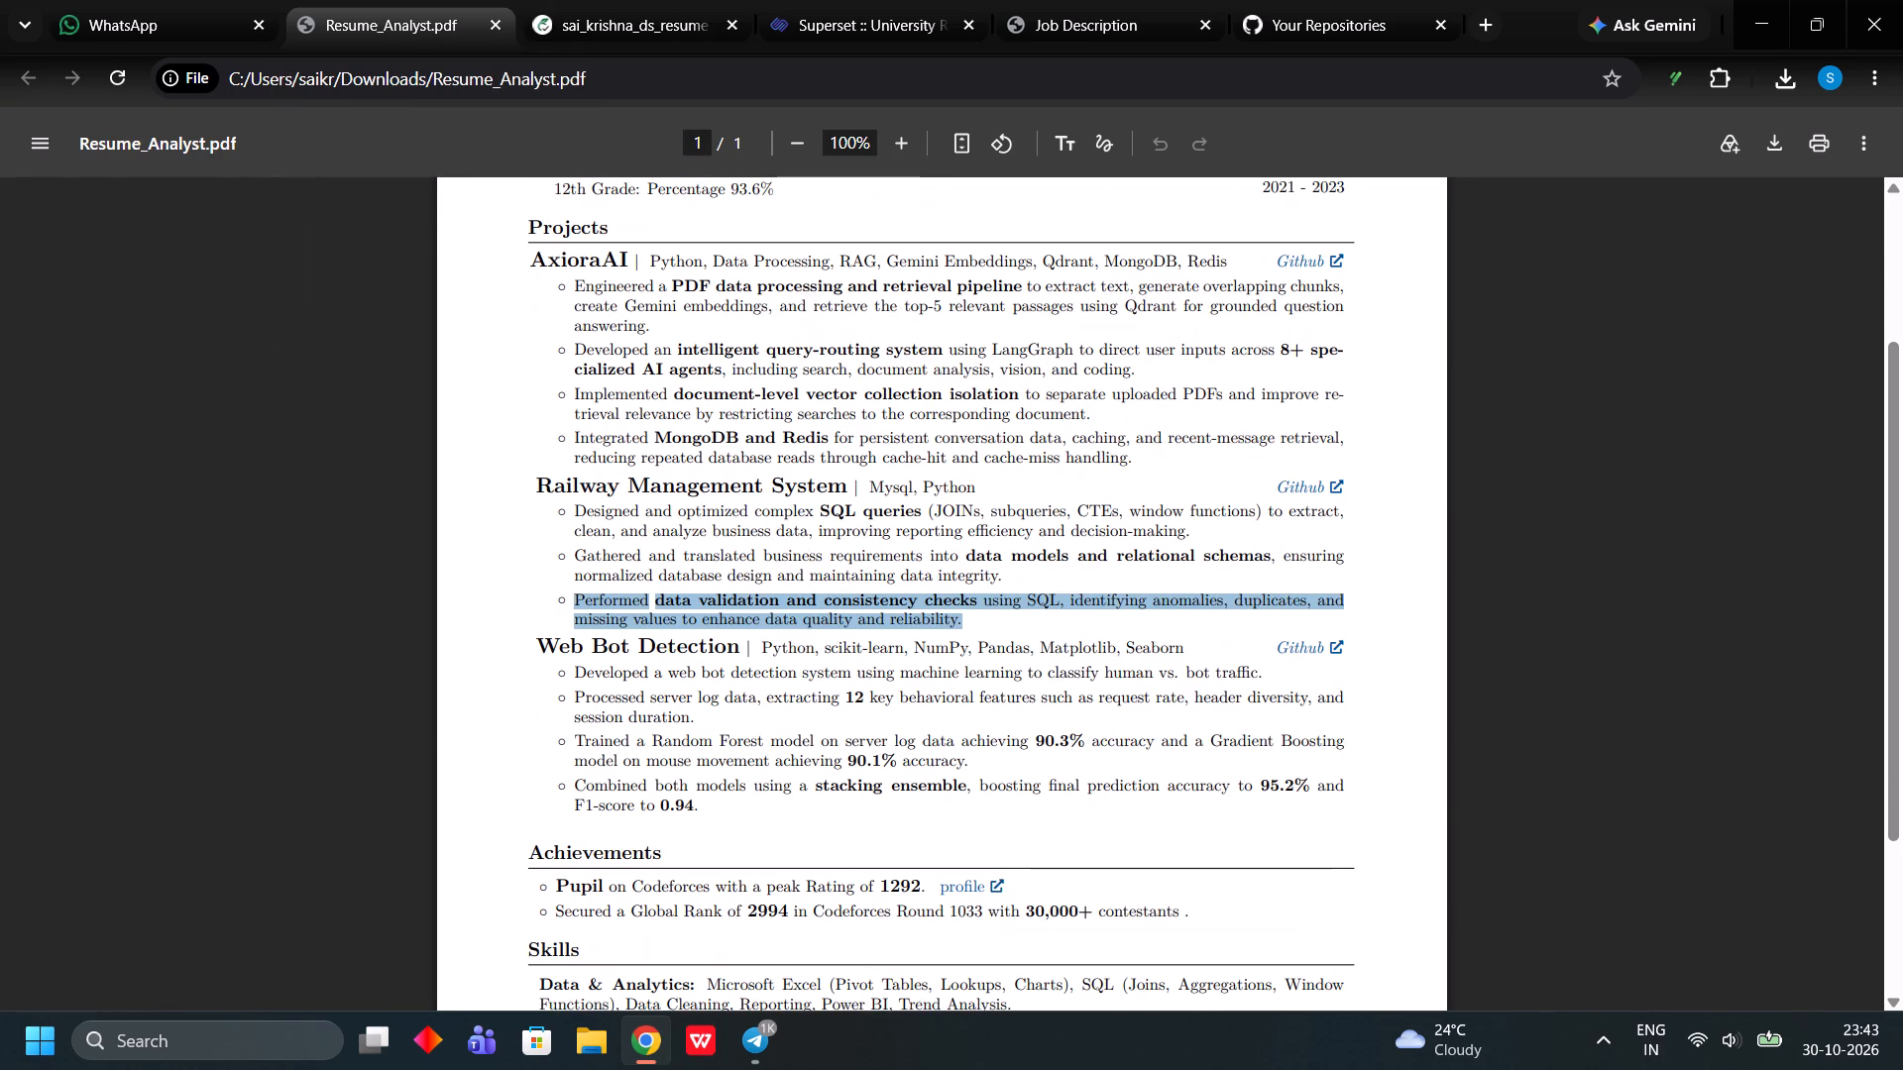
left_click(674, 0)
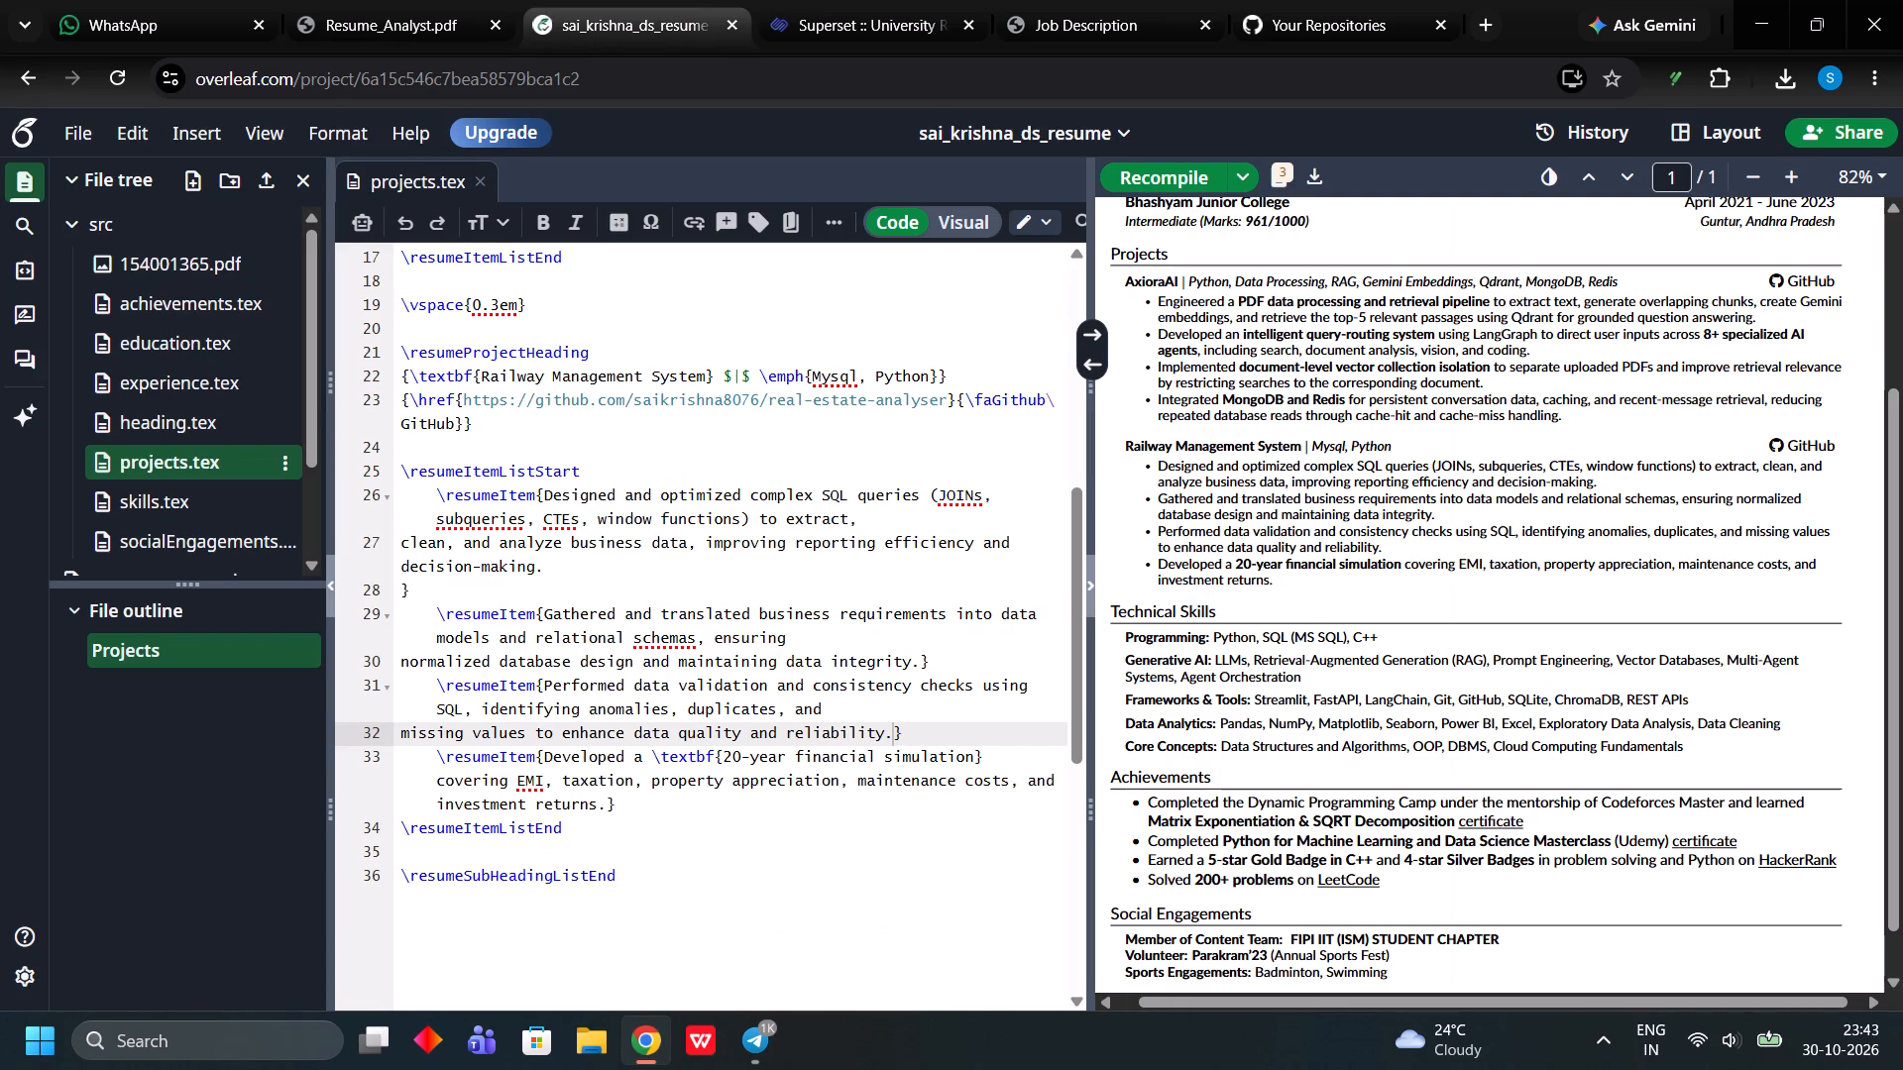
Bold "SQL queries" in Railway Management System's first bullet with \textbf, reusing the command from the AxioraAI entry.
left_click(820, 491)
scroll(855, 507, "up", 3)
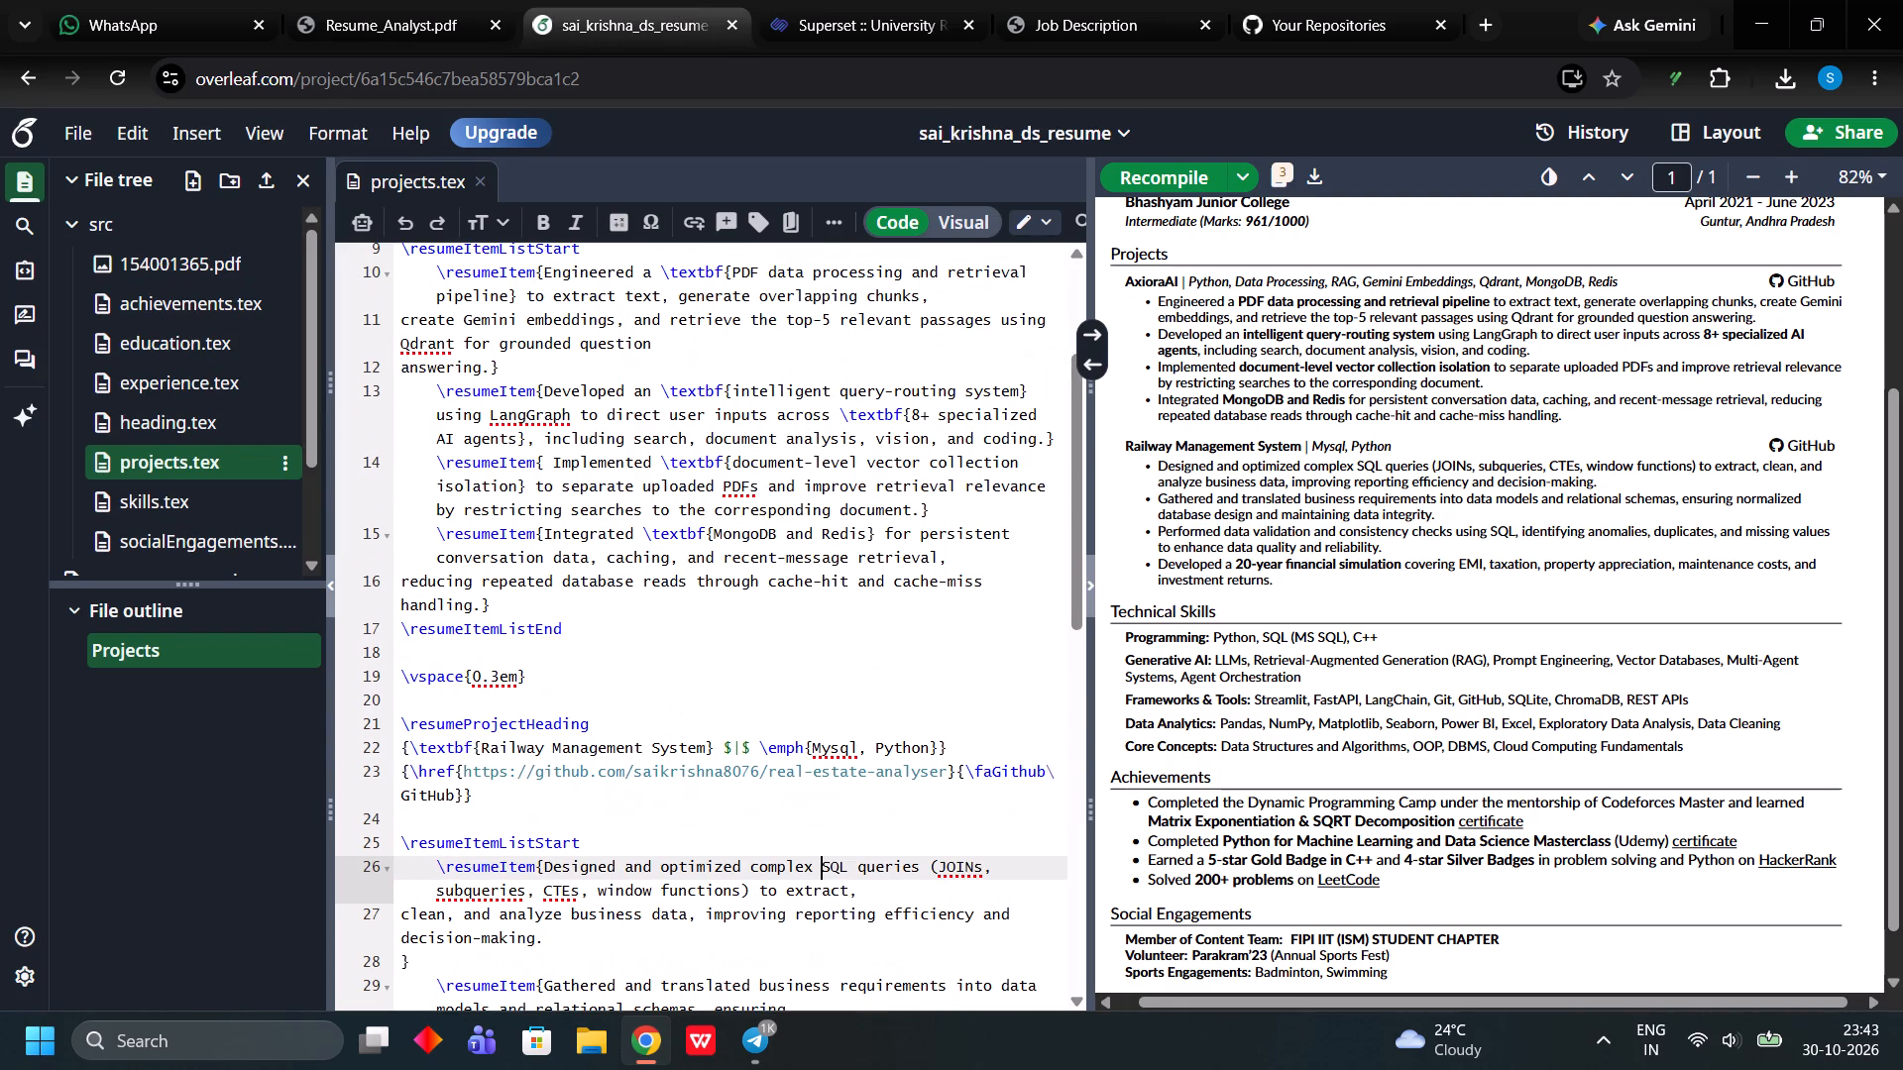
left_click_drag(723, 465, 660, 465)
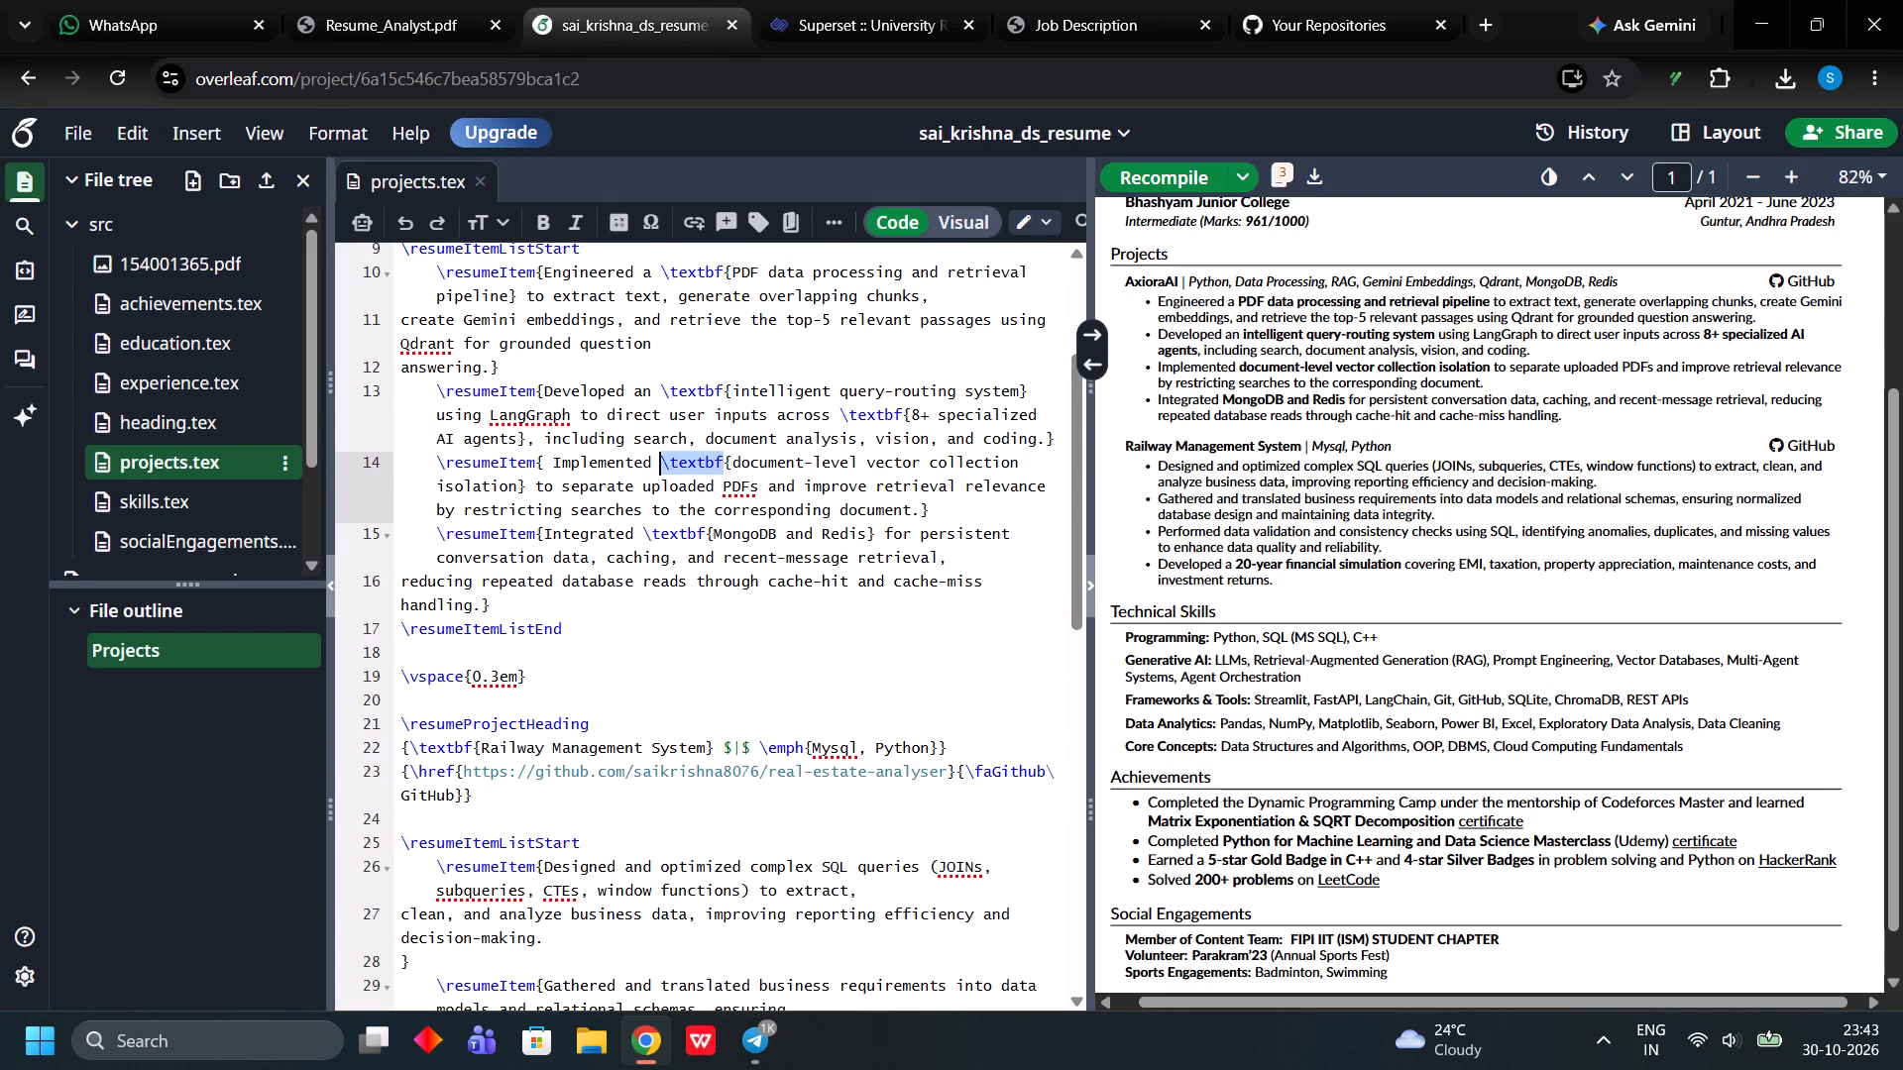
key("ctrl+c")
scroll(895, 551, "down", 3)
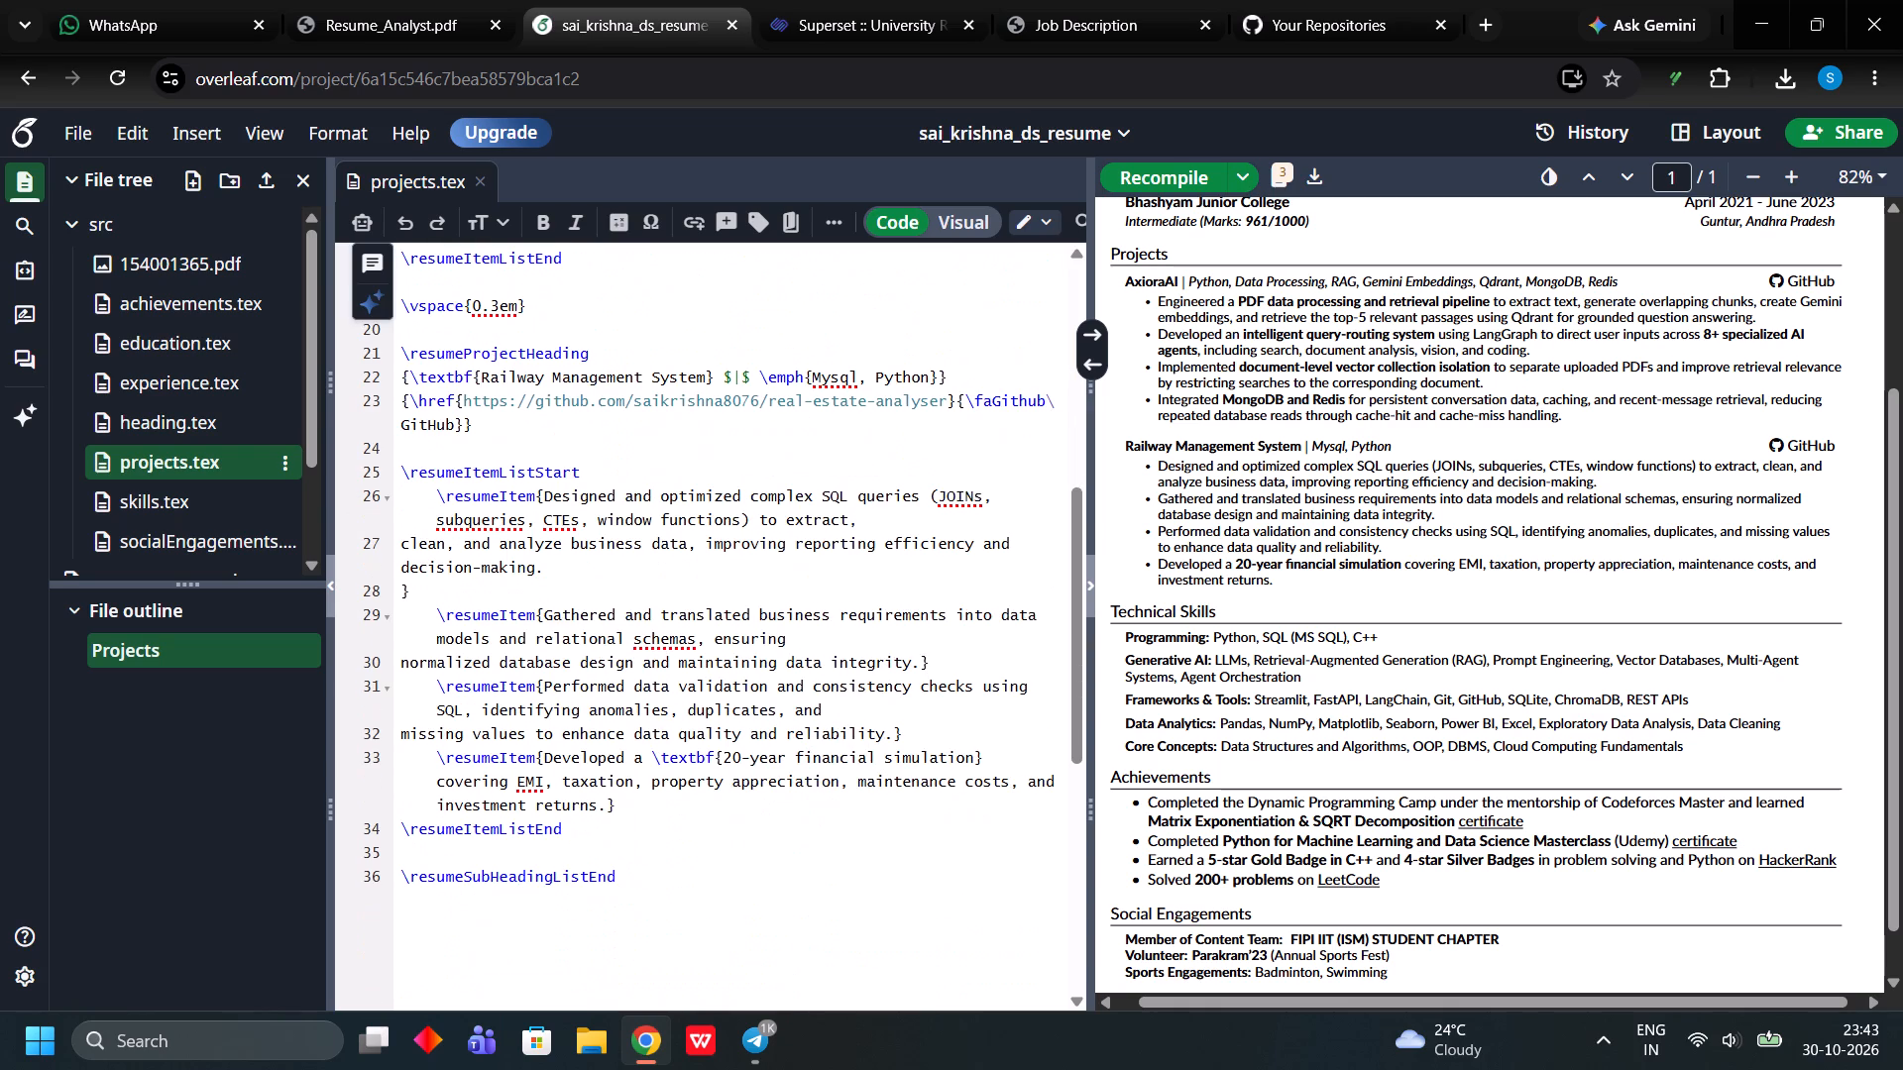
left_click(823, 489)
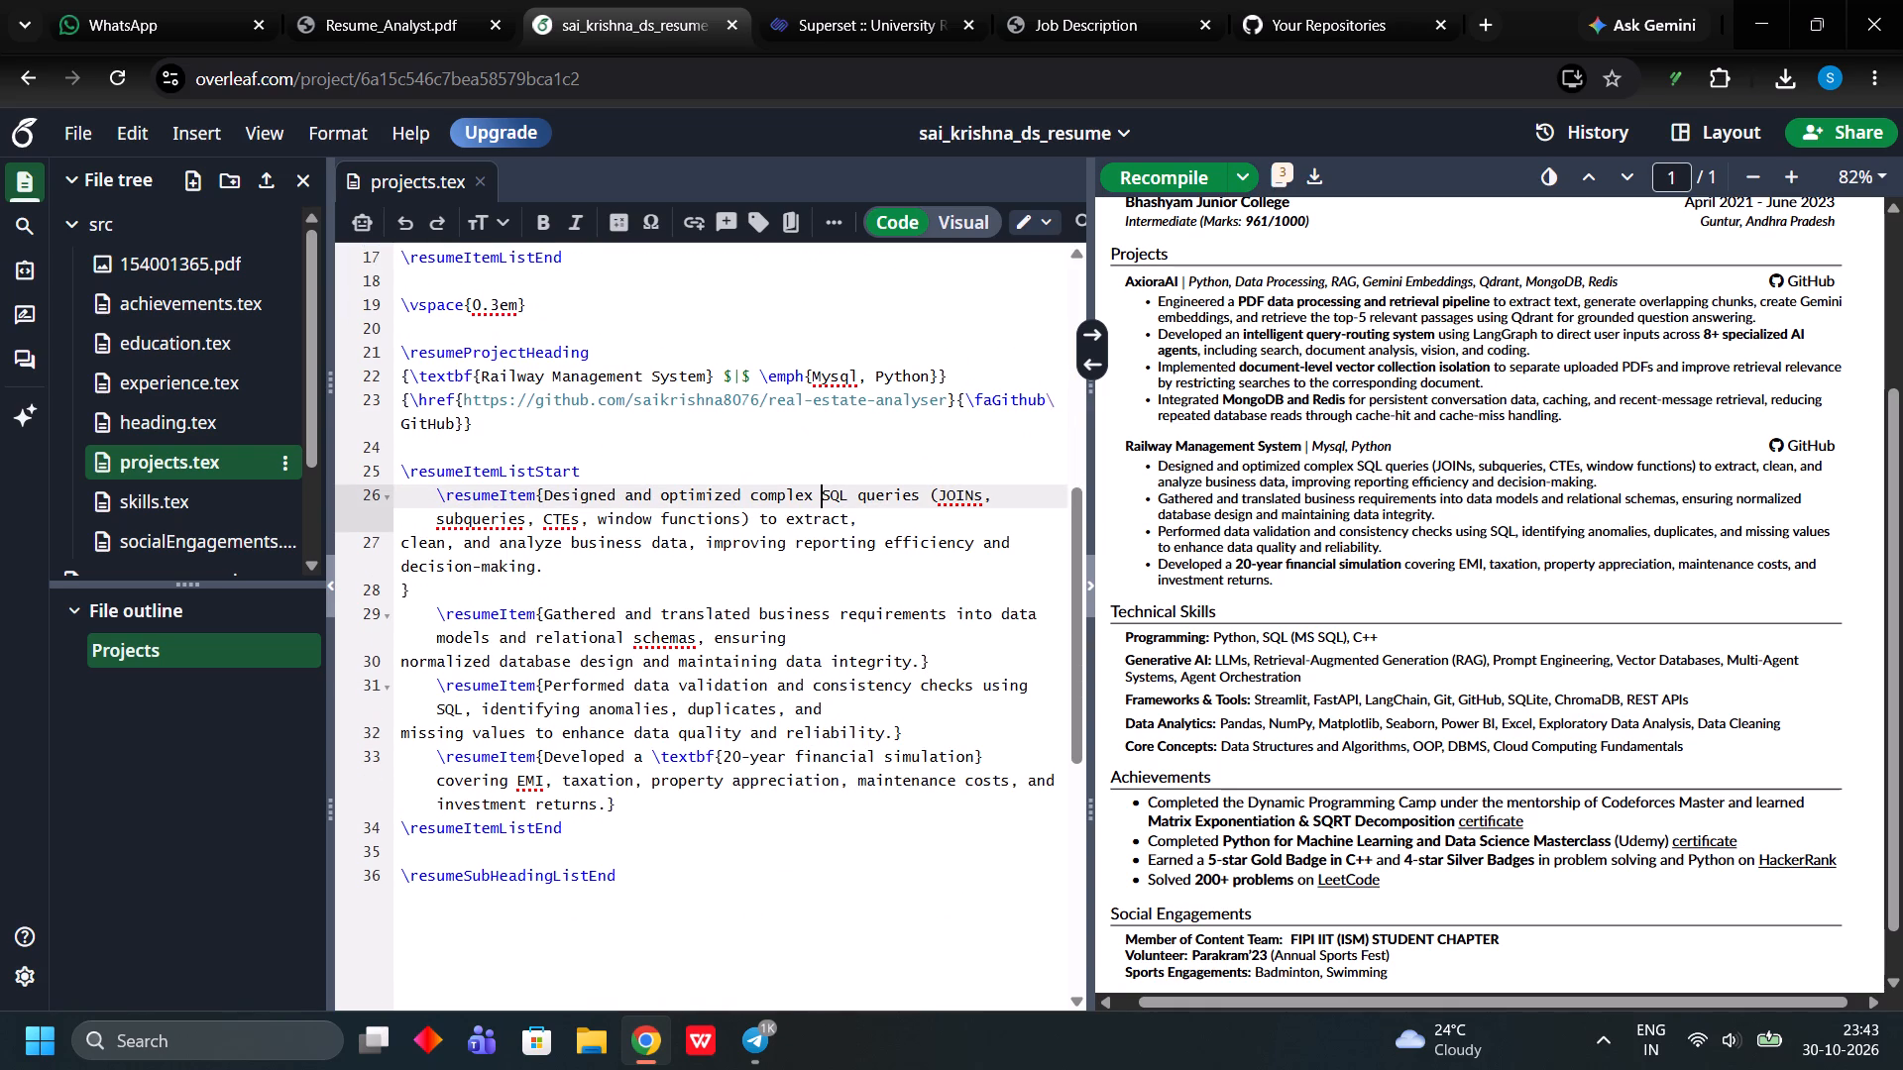
key("ctrl+v")
key("shift+braceleft")
key("Right")
key("Right")
key("Right")
key("Right")
key("Right")
key("Right")
key("Right")
key("Right")
key("Right")
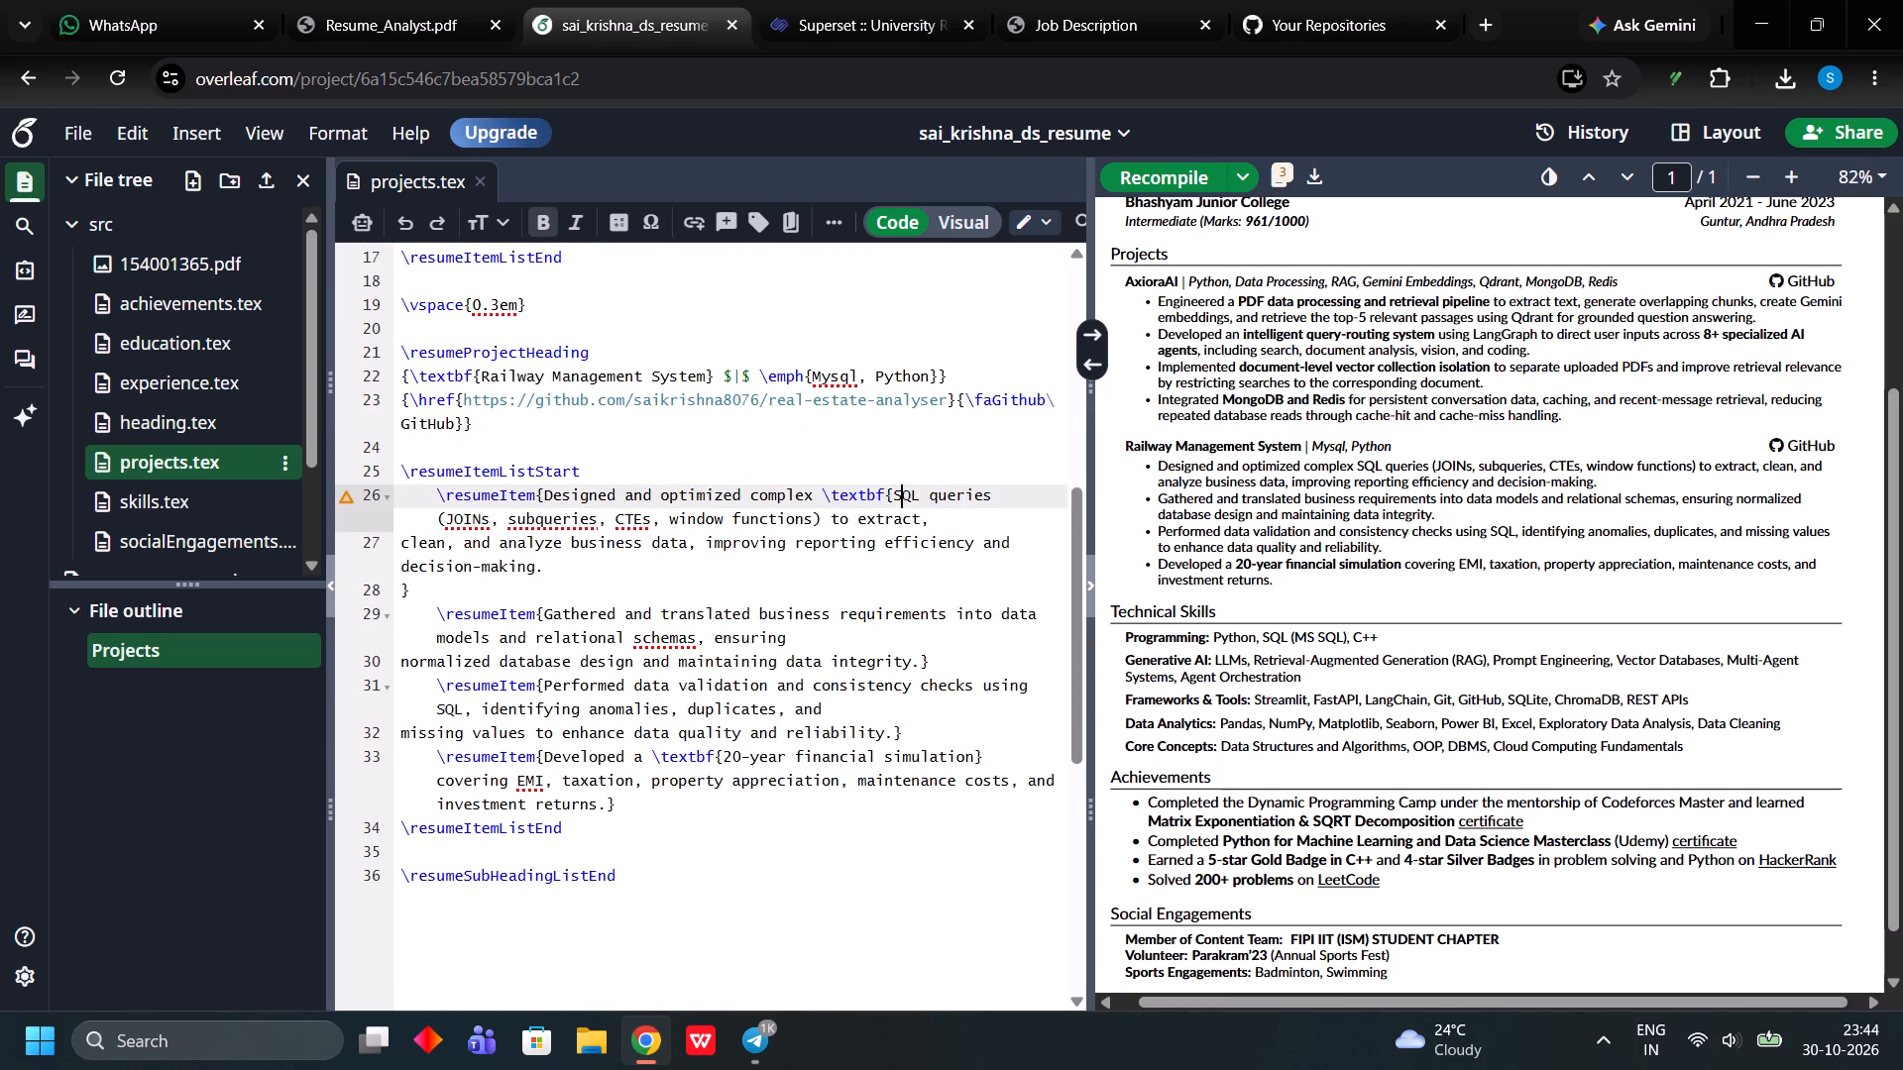
key("Right")
key("Right")
key("shift+braceright")
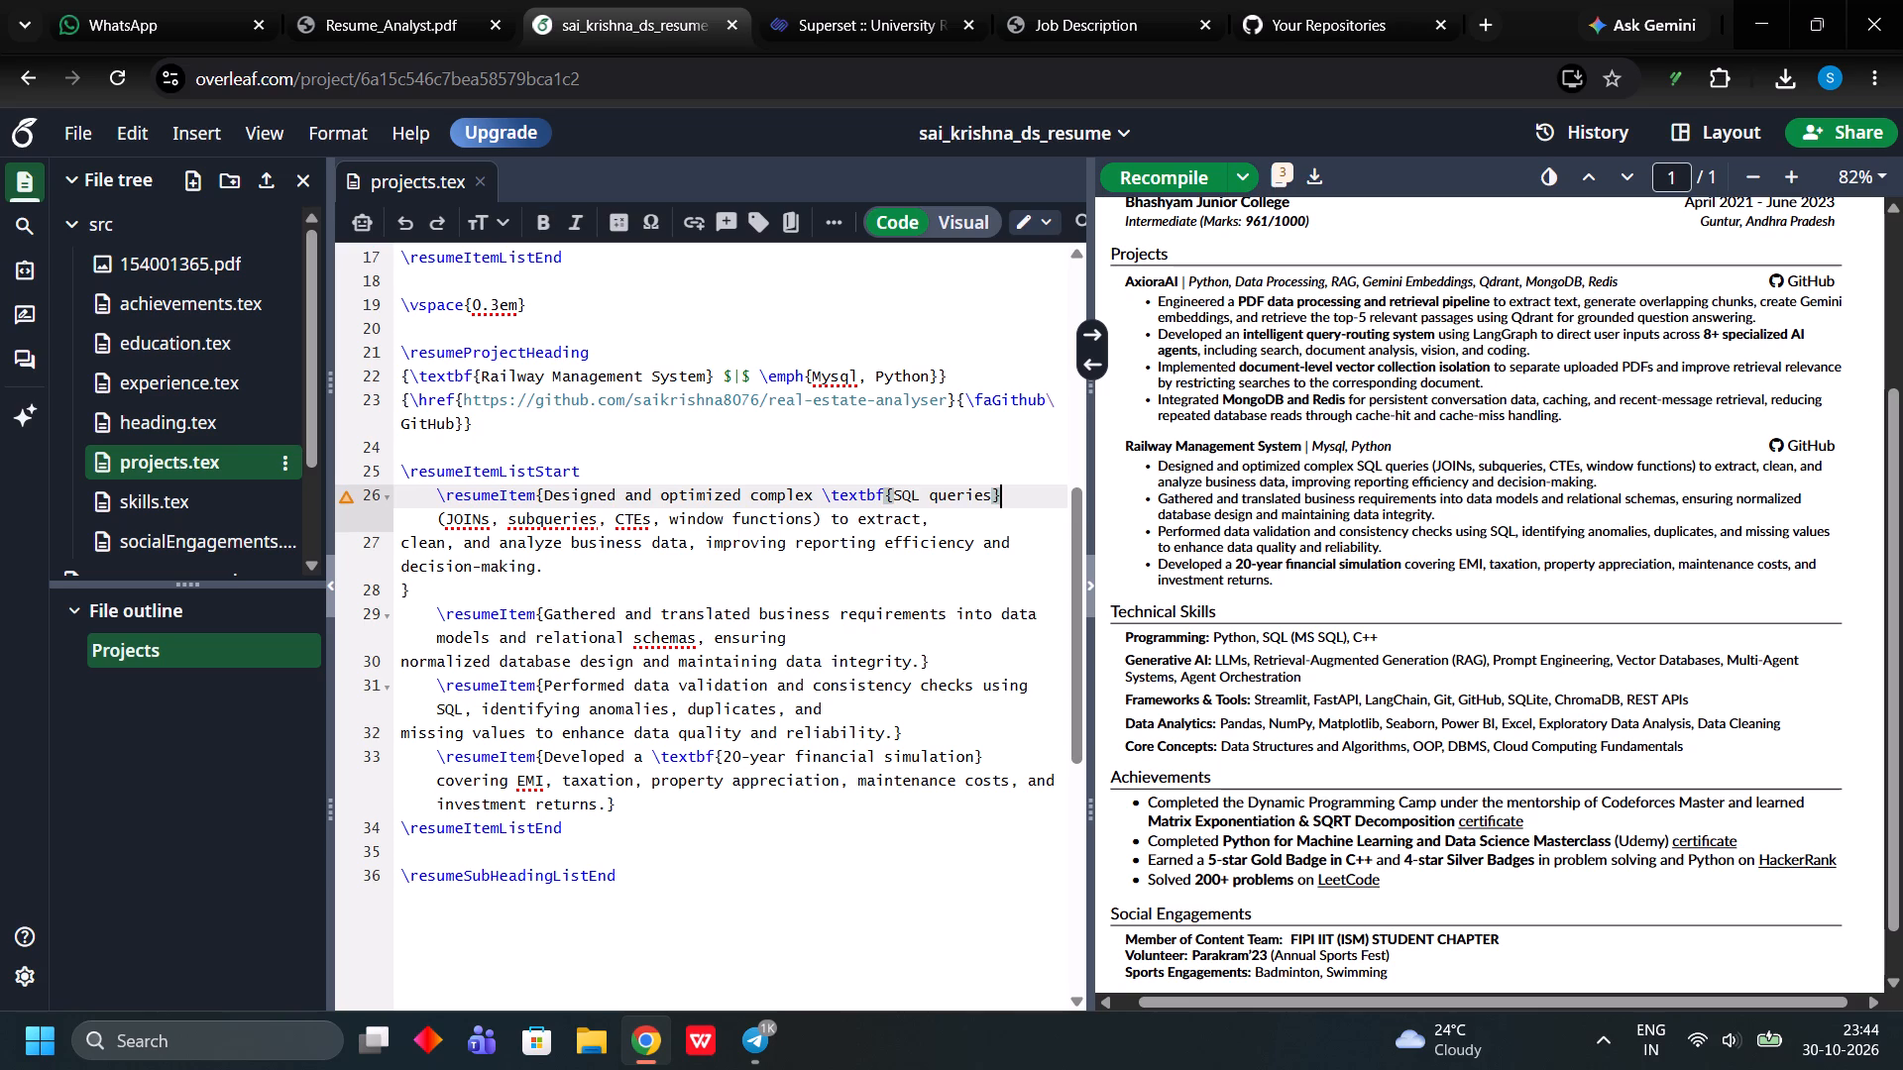
Bold "data models and relational schemas" in Railway Management System's second bullet with \textbf, matching Resume_Analyst.pdf.
left_click(392, 0)
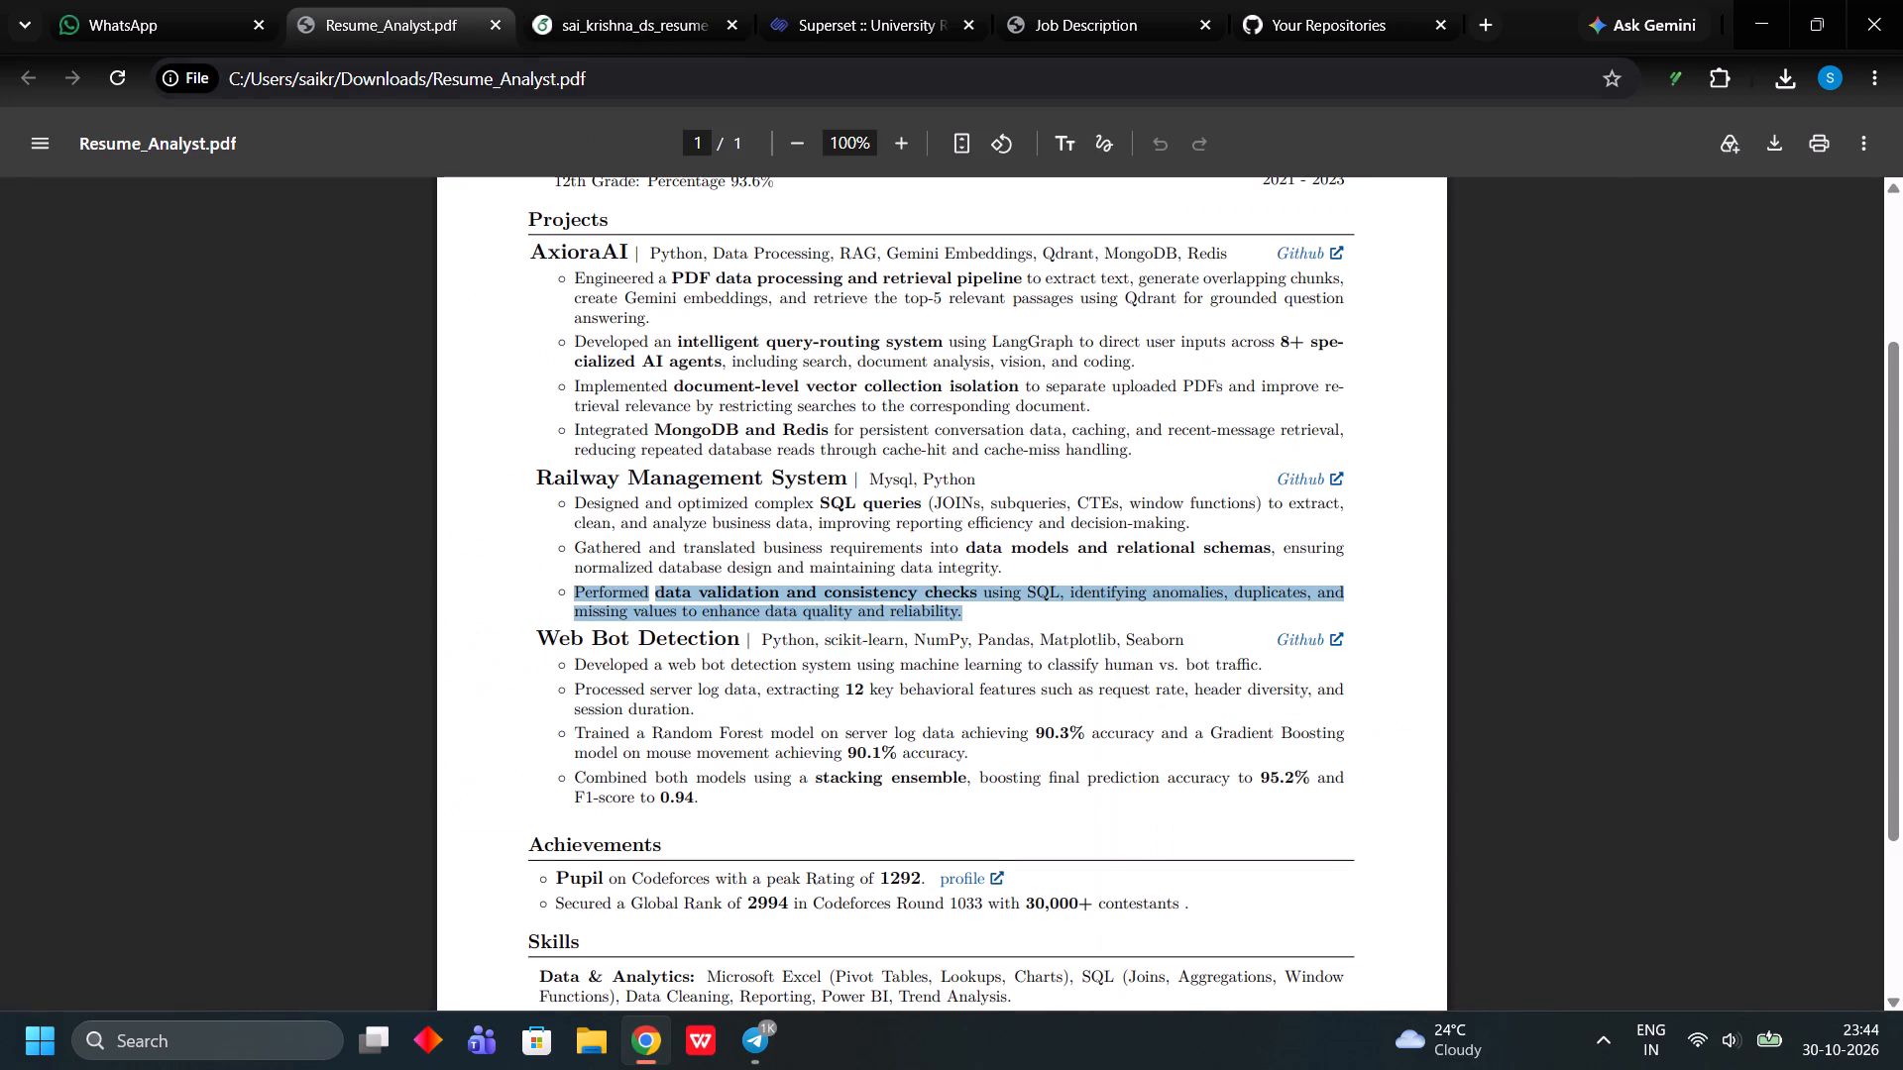
left_click(1022, 584)
left_click(686, 0)
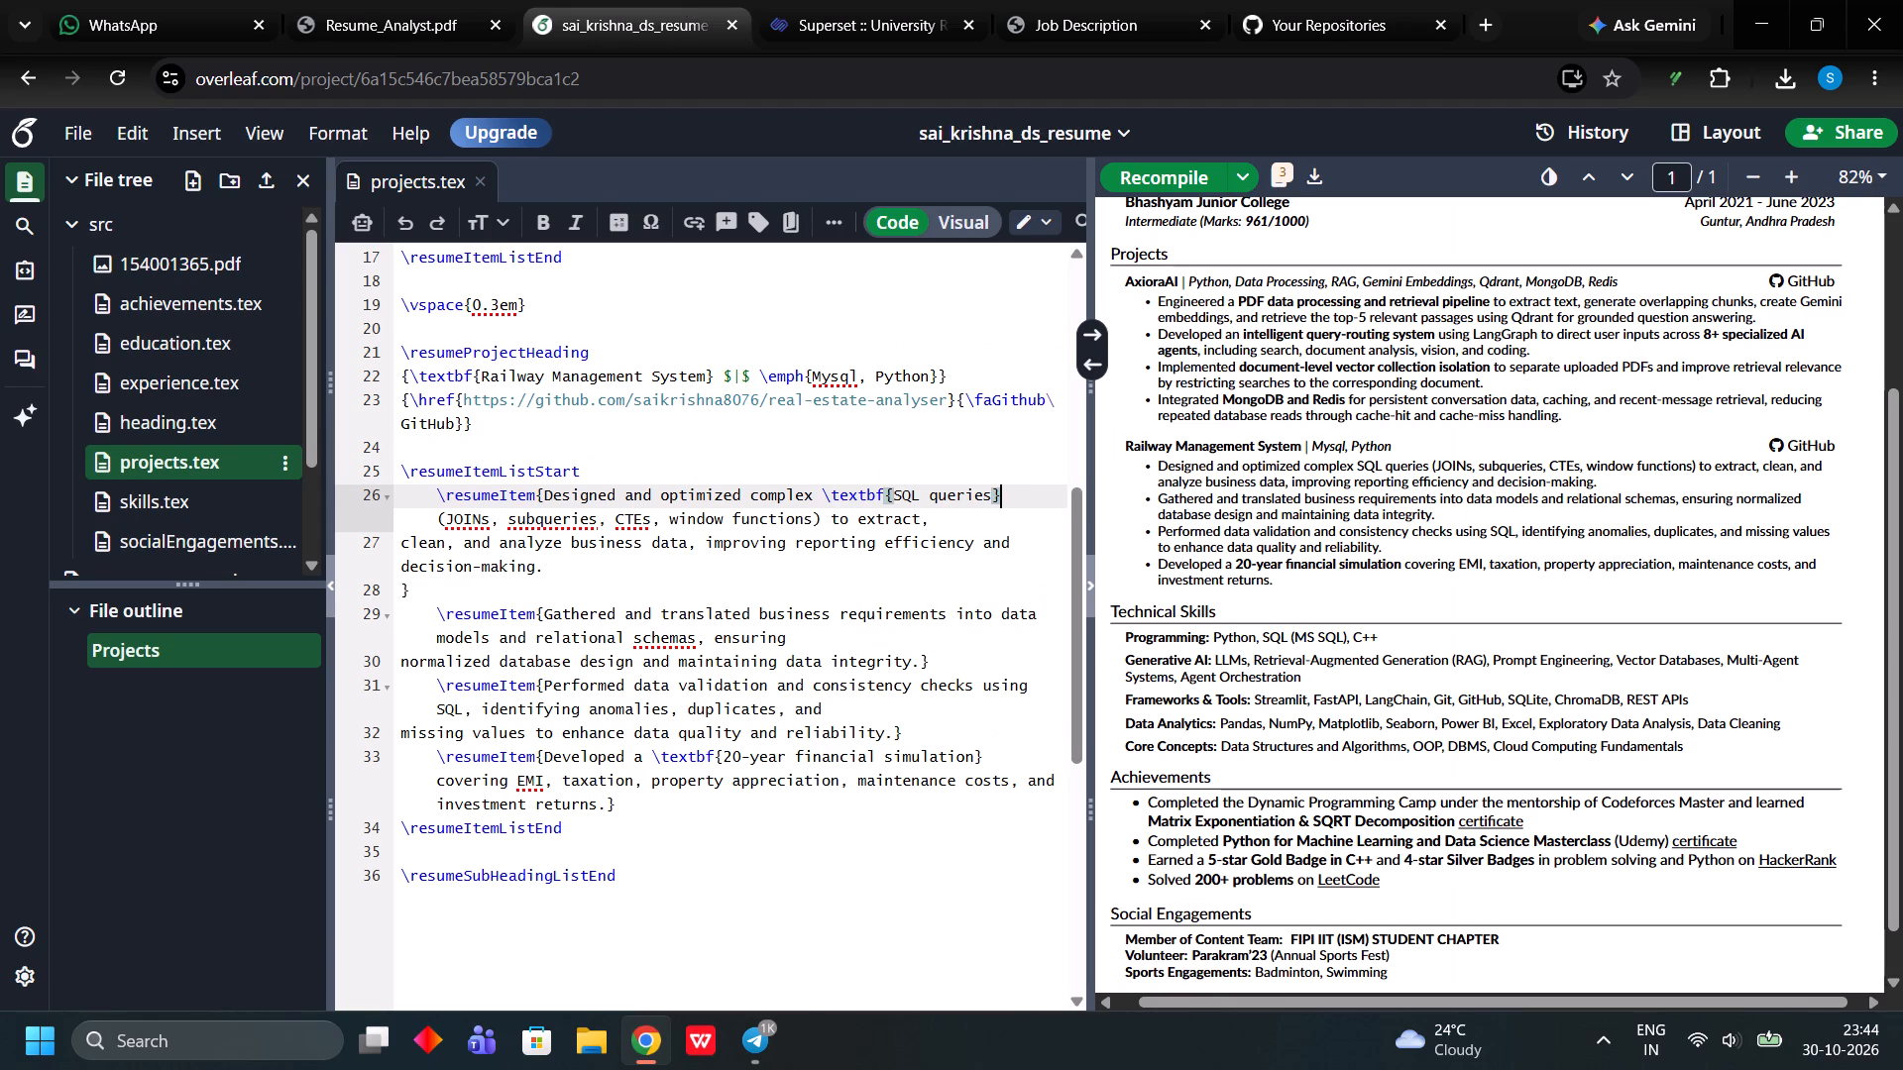
left_click(997, 613)
key("Right")
key("ctrl+v")
key("shift+braceleft")
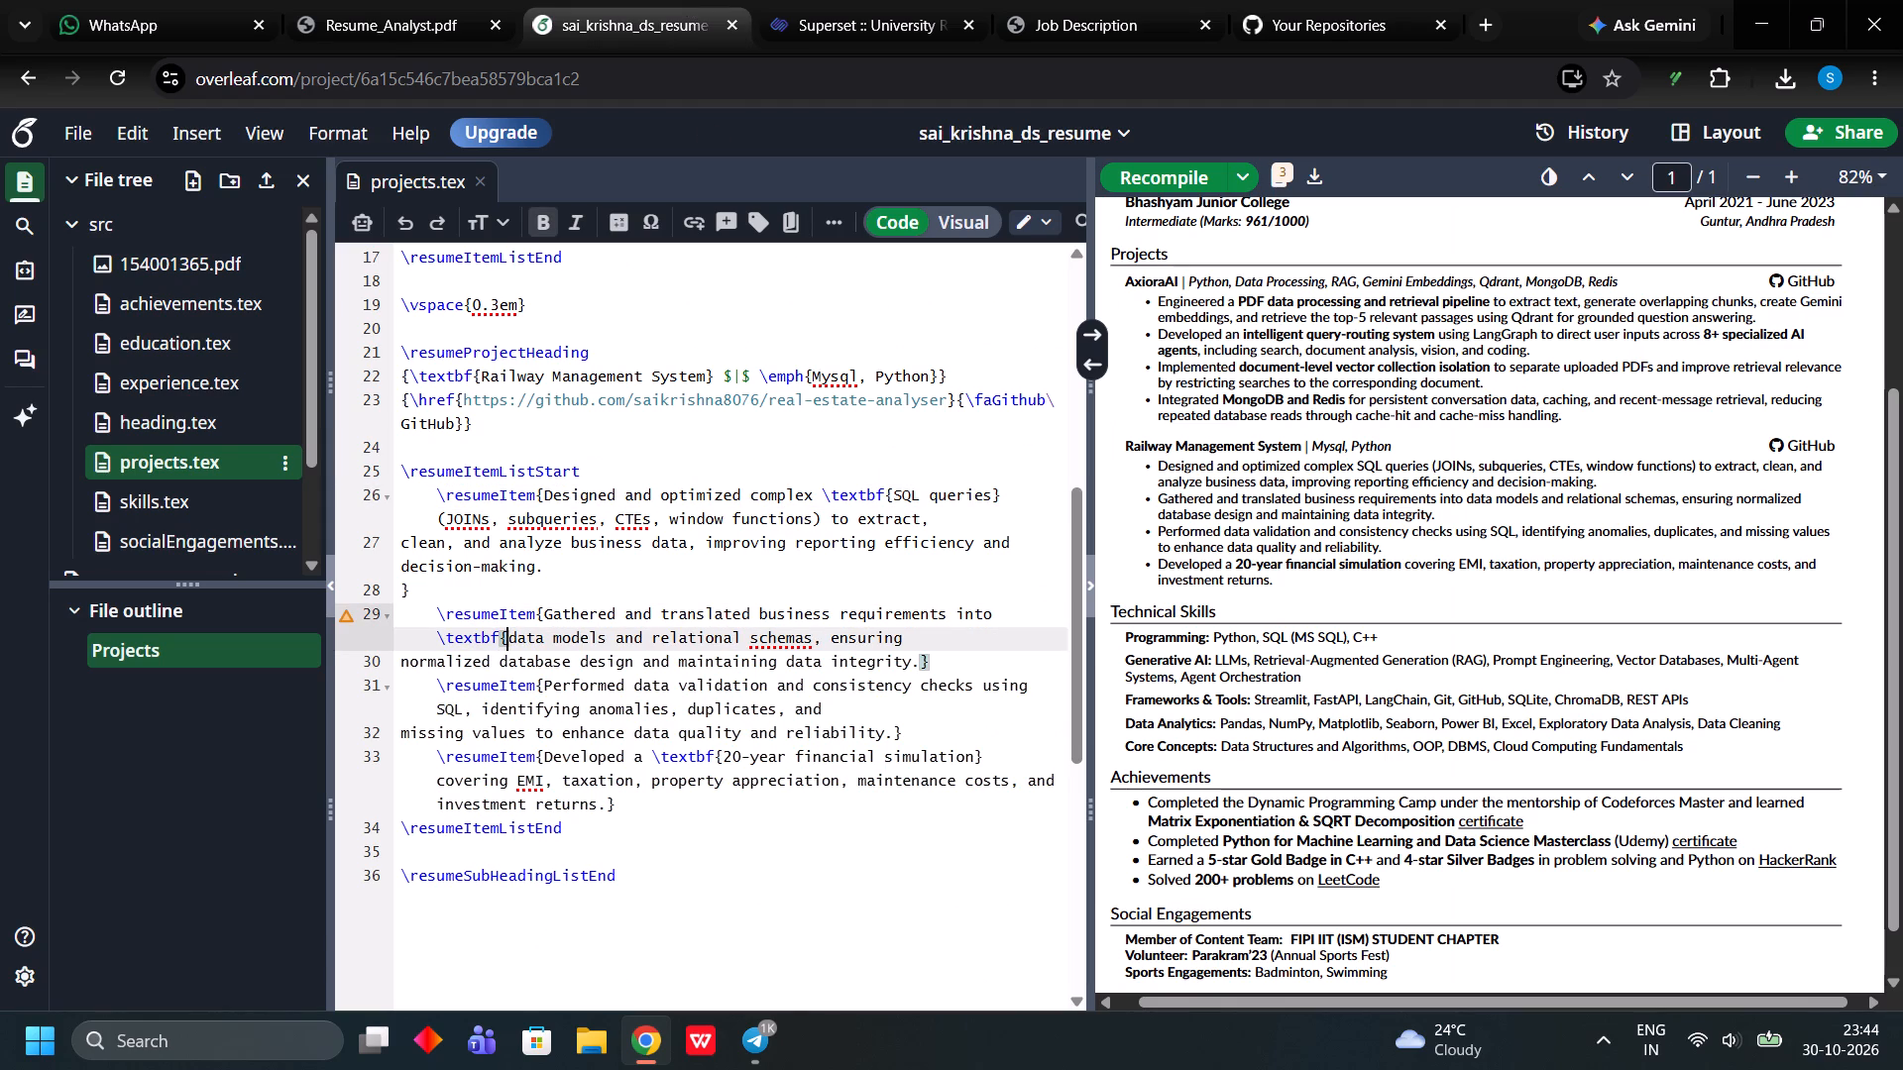
key("Right")
key("Right")
key("Right")
key("Right")
key("Right")
key("Right")
key("Right")
key("Right")
key("Right")
key("Right")
key("Right")
key("Right")
key("Right")
key("Right")
key("Right")
key("Right")
key("Right")
key("Right")
key("Right")
key("Right")
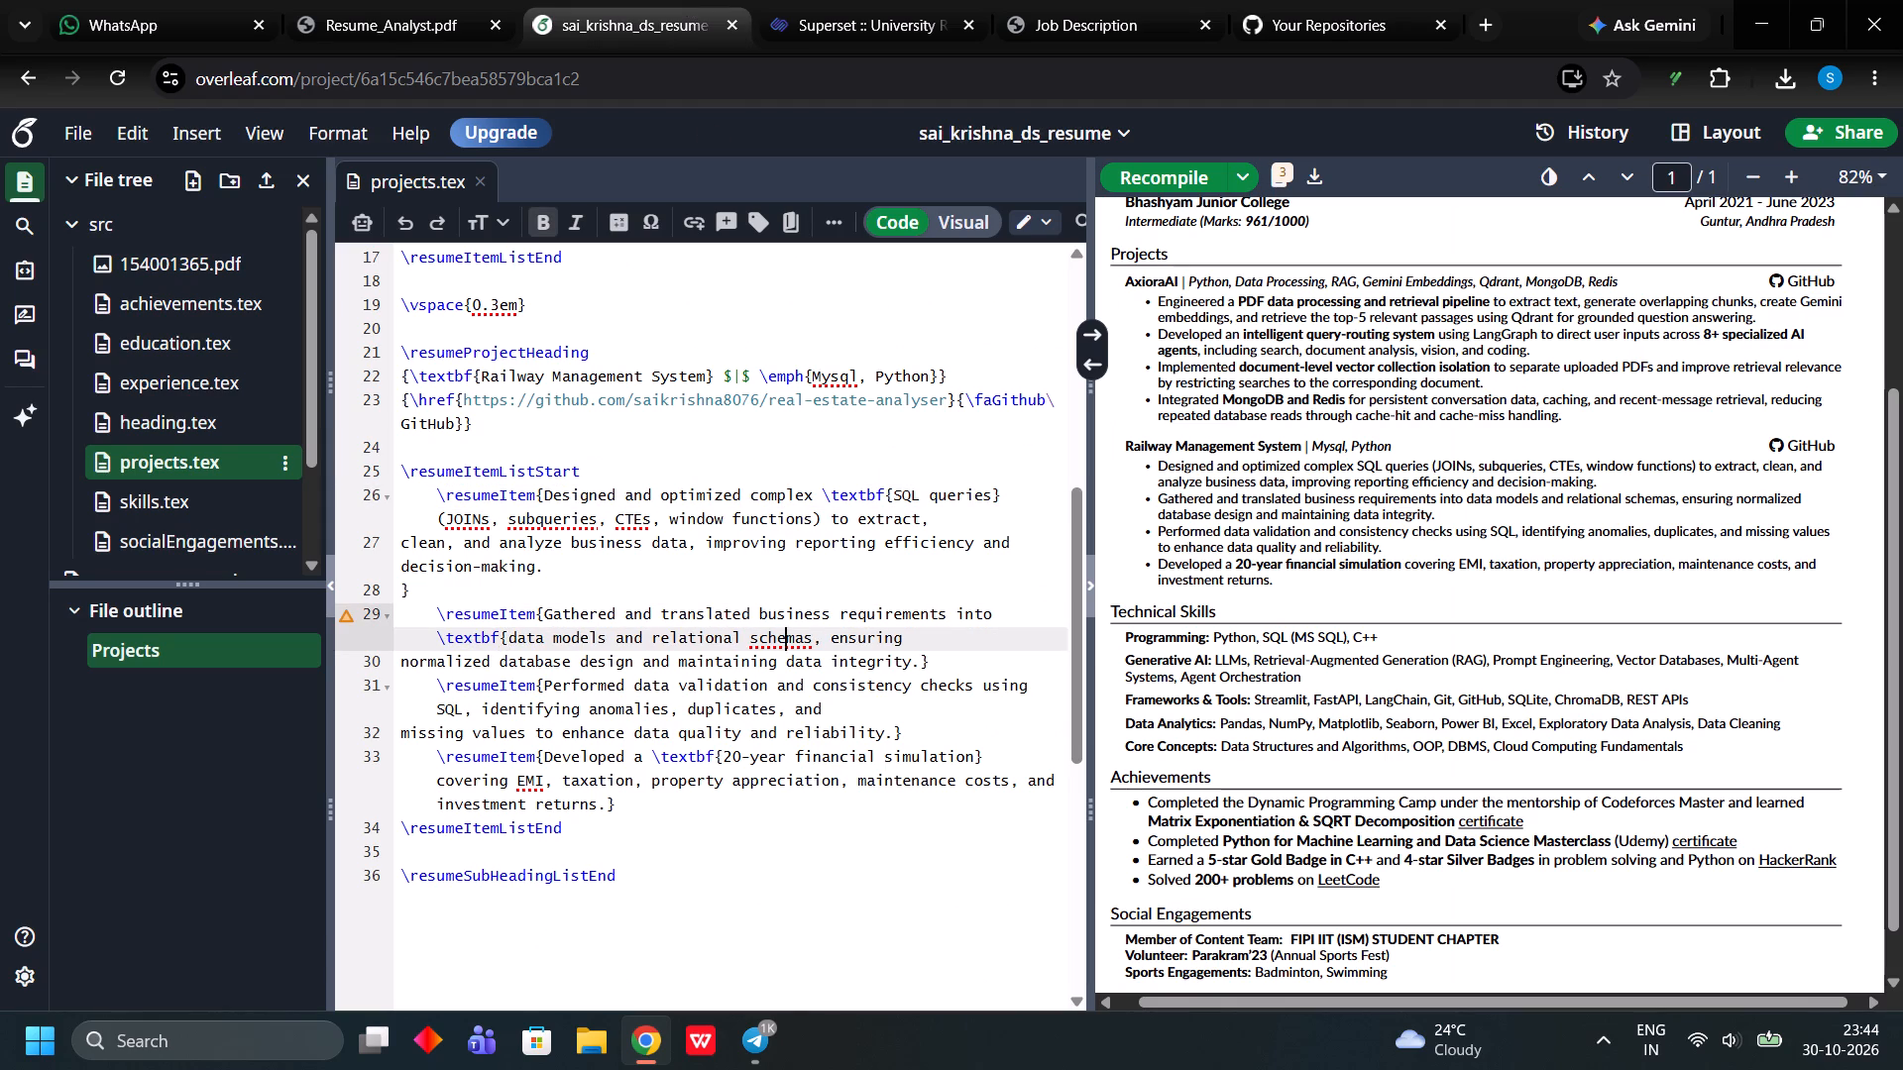
key("shift+braceright")
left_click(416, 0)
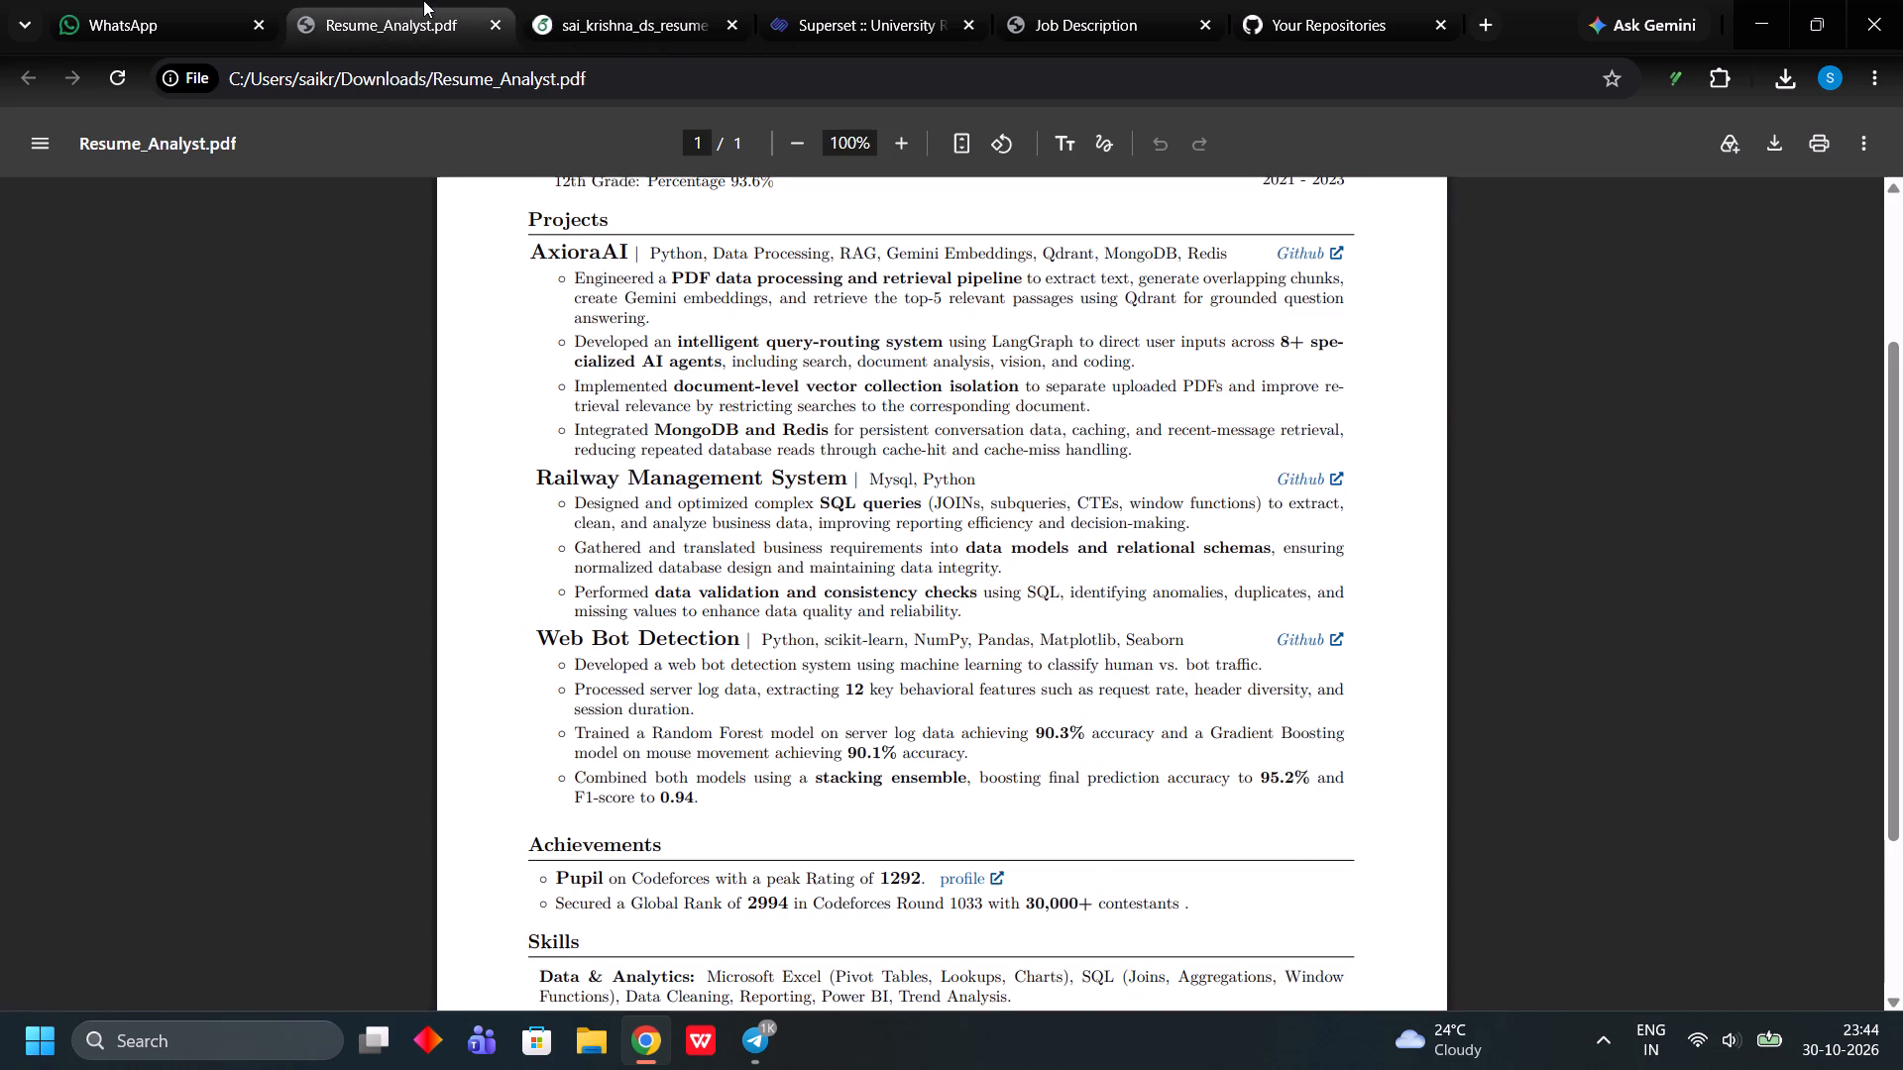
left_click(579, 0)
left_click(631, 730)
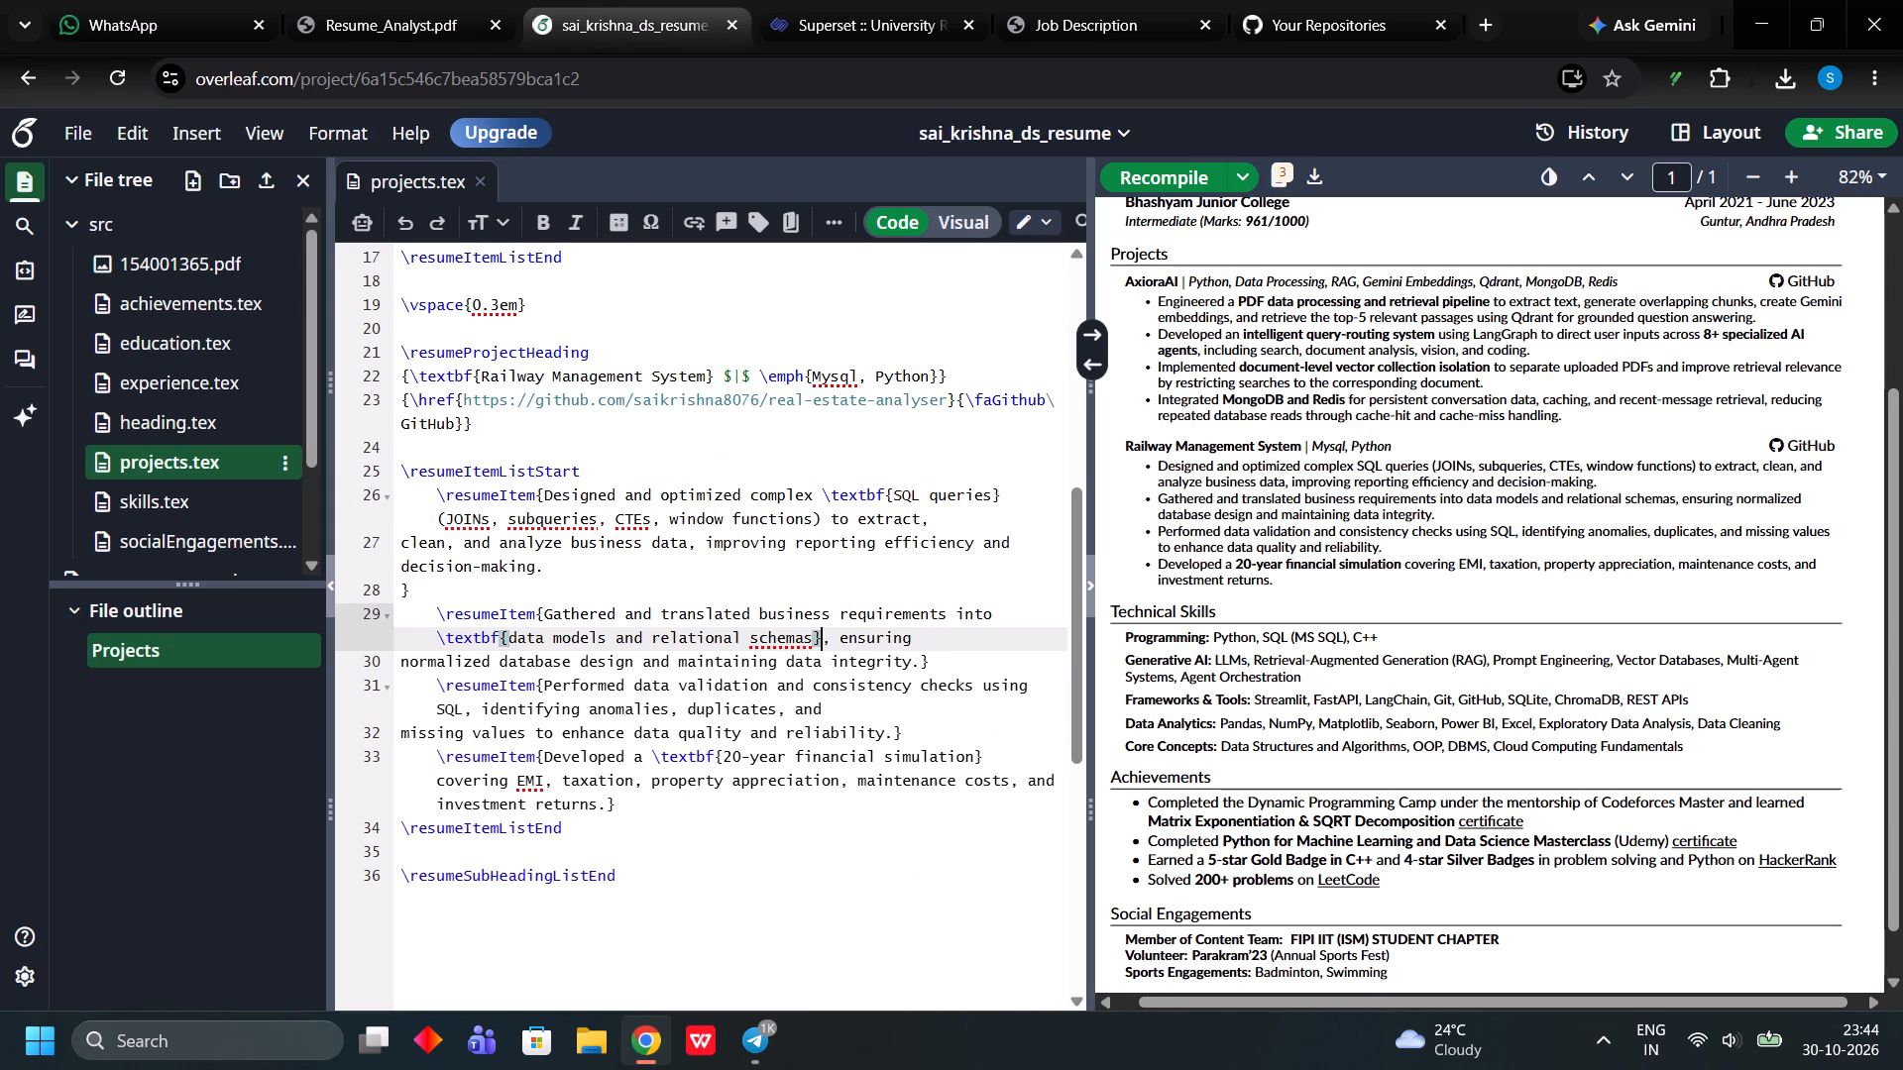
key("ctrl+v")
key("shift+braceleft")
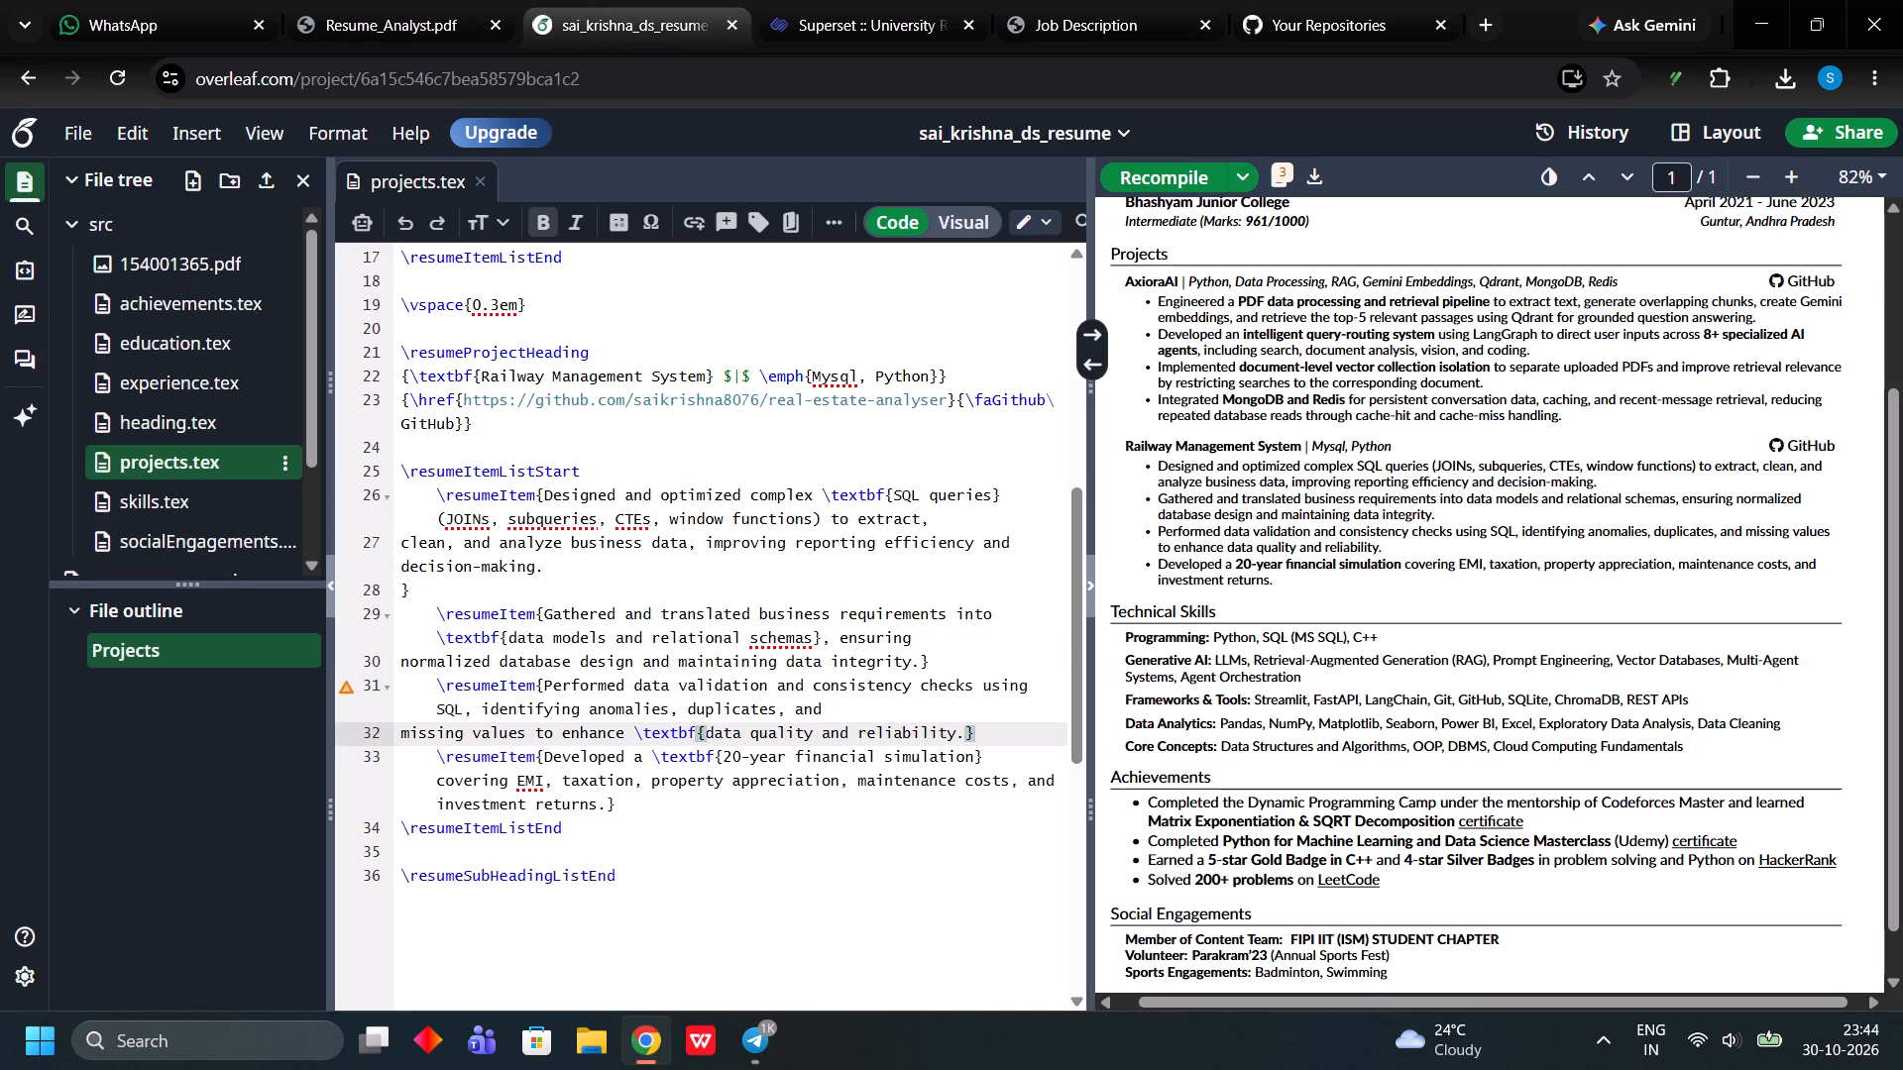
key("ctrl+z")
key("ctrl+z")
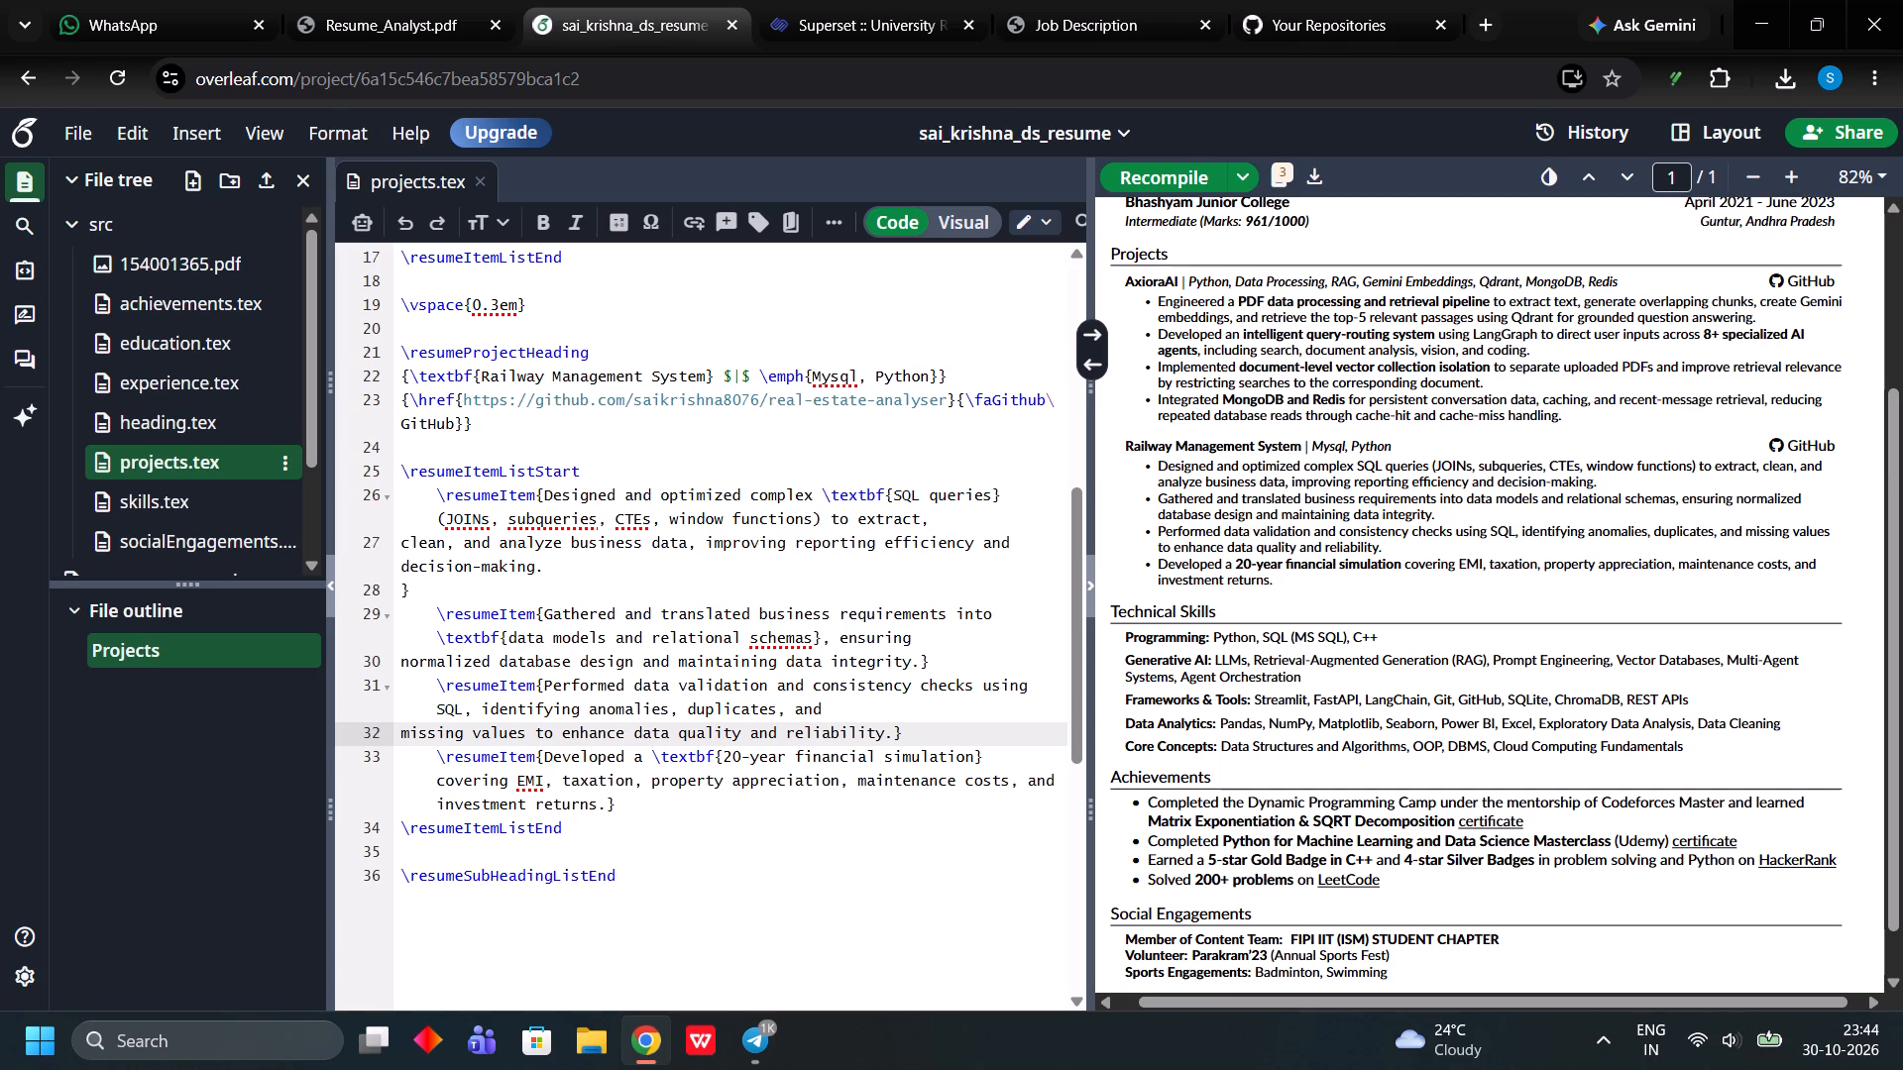
Bold "data validation and consistency checks" in Railway Management System's third bullet with \textbf, matching Resume_Analyst.pdf.
left_click(417, 0)
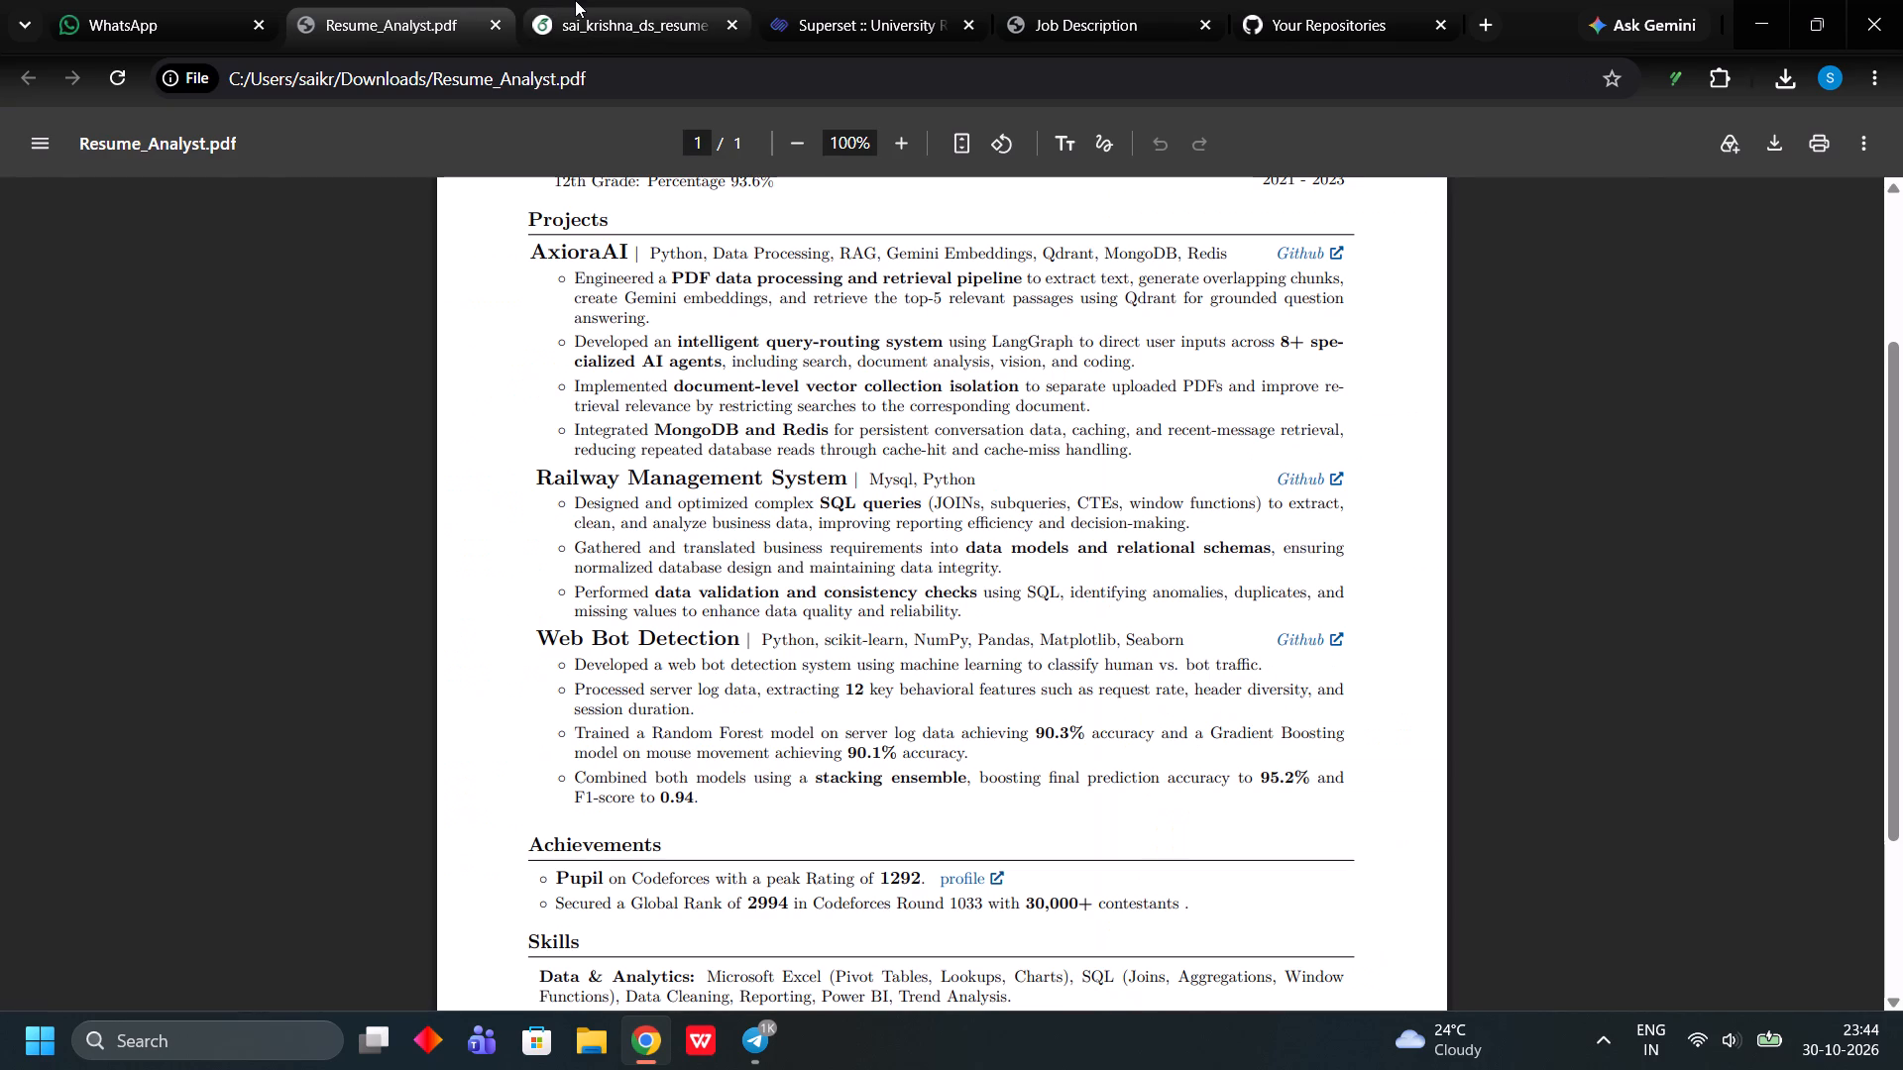
left_click(583, 0)
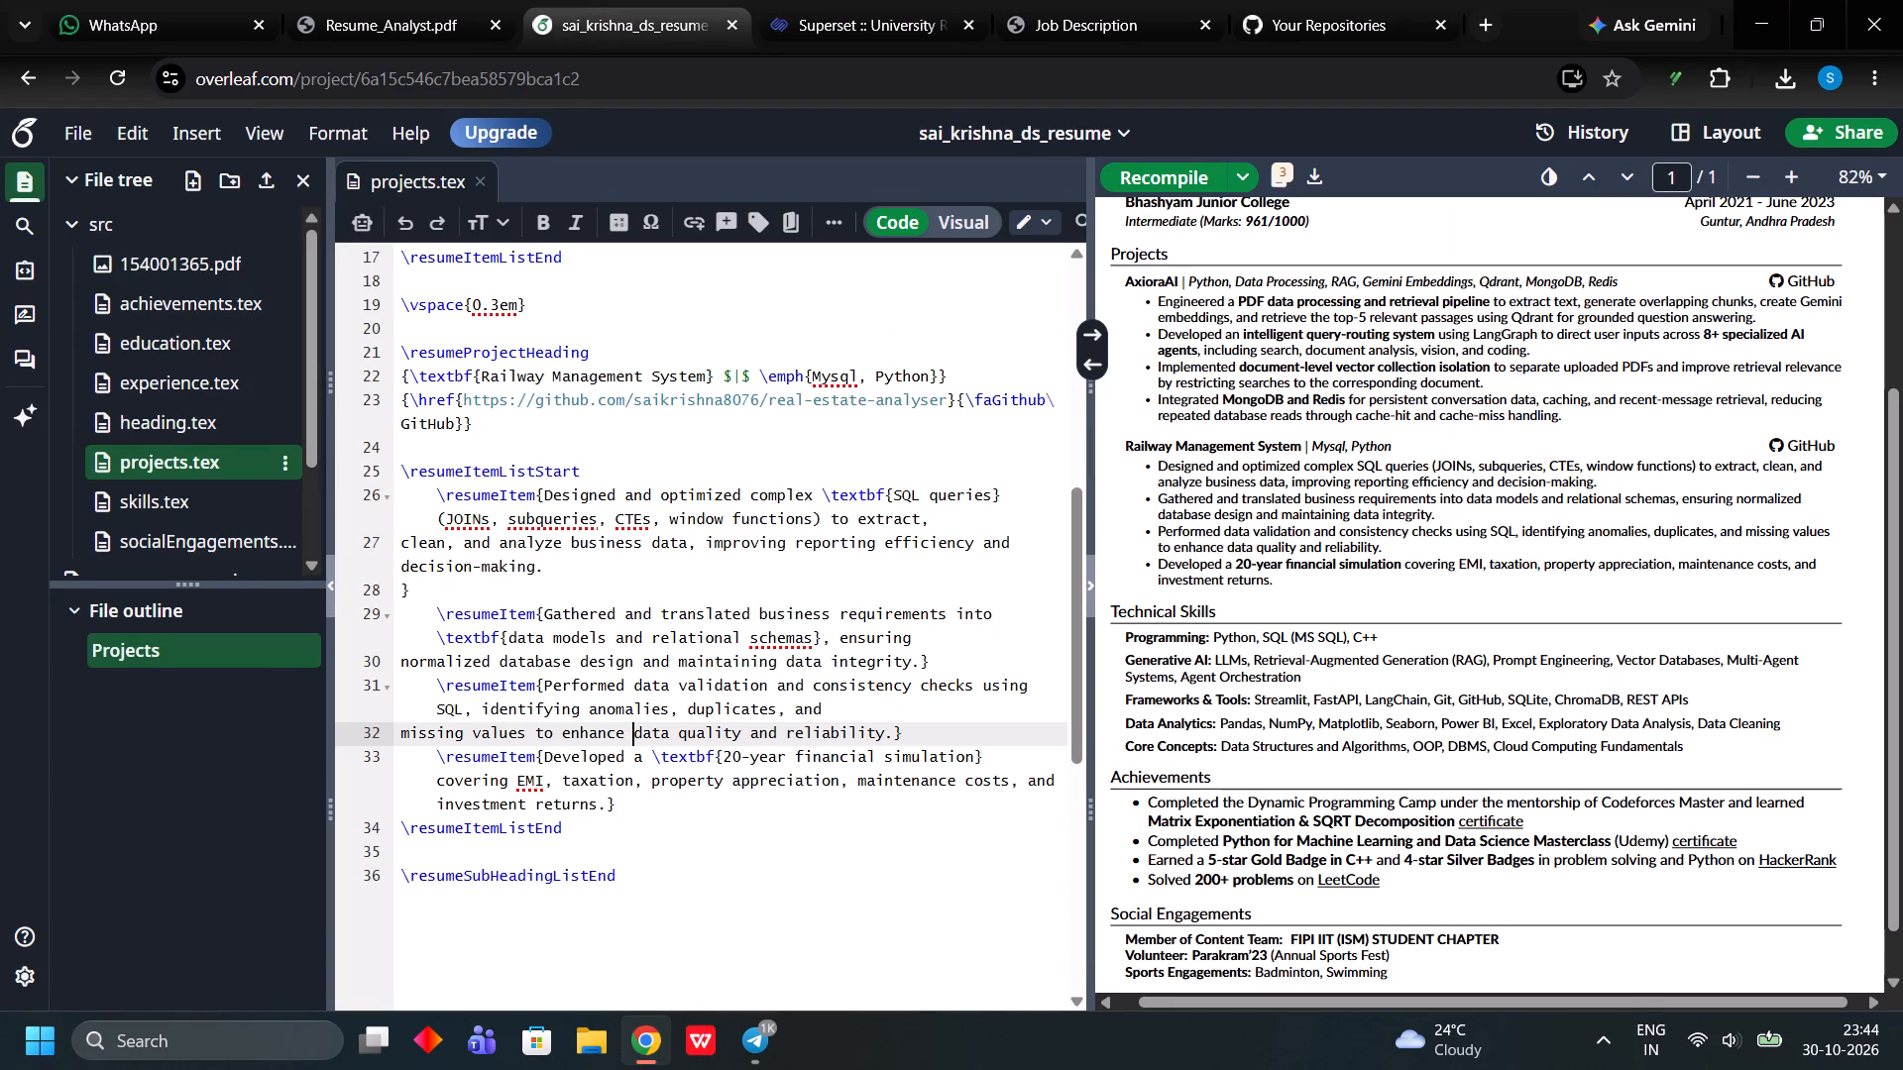
left_click(635, 685)
key("ctrl+v")
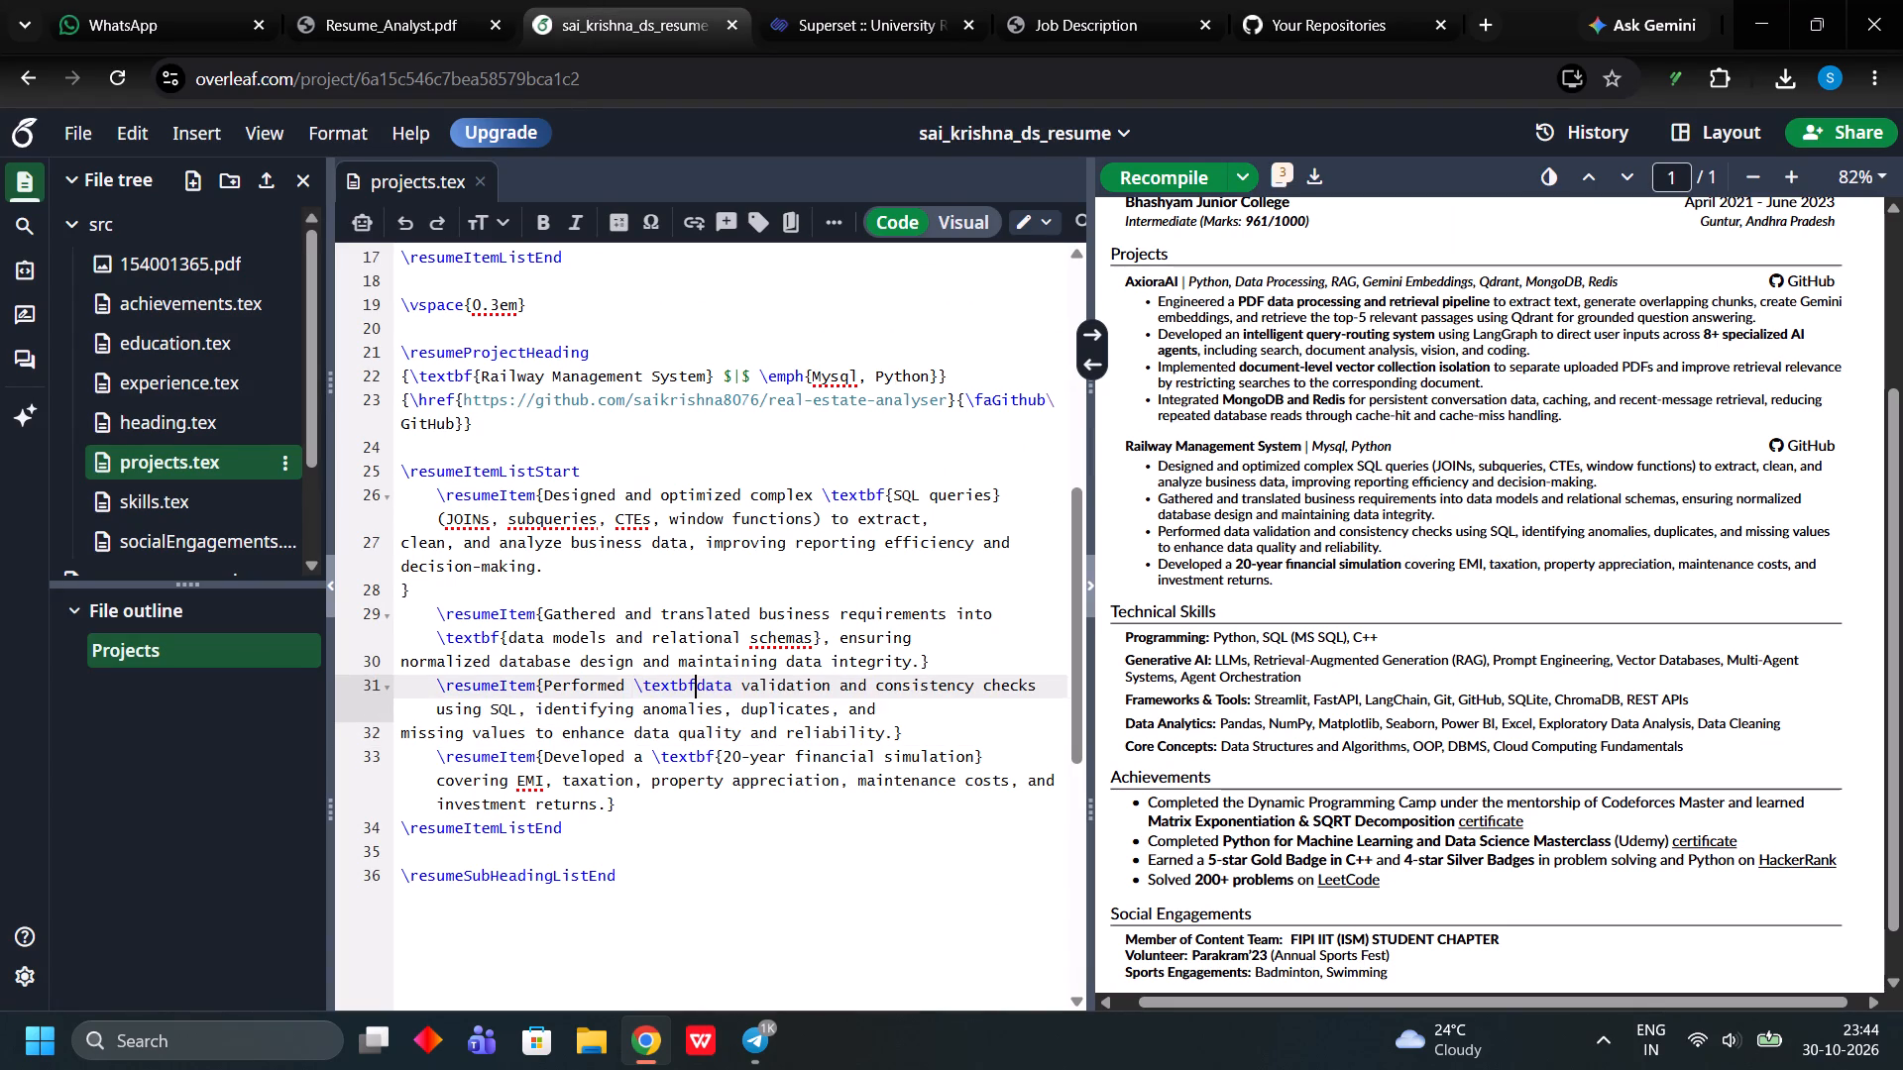
key("shift+braceleft")
key("Right")
key("Right")
key("Right")
key("Right")
key("Right")
key("Right")
key("Right")
key("Right")
key("Right")
key("Right")
key("Right")
key("Right")
key("Right")
key("Right")
key("Right")
key("Right")
key("Right")
key("Right")
key("Right")
key("Right")
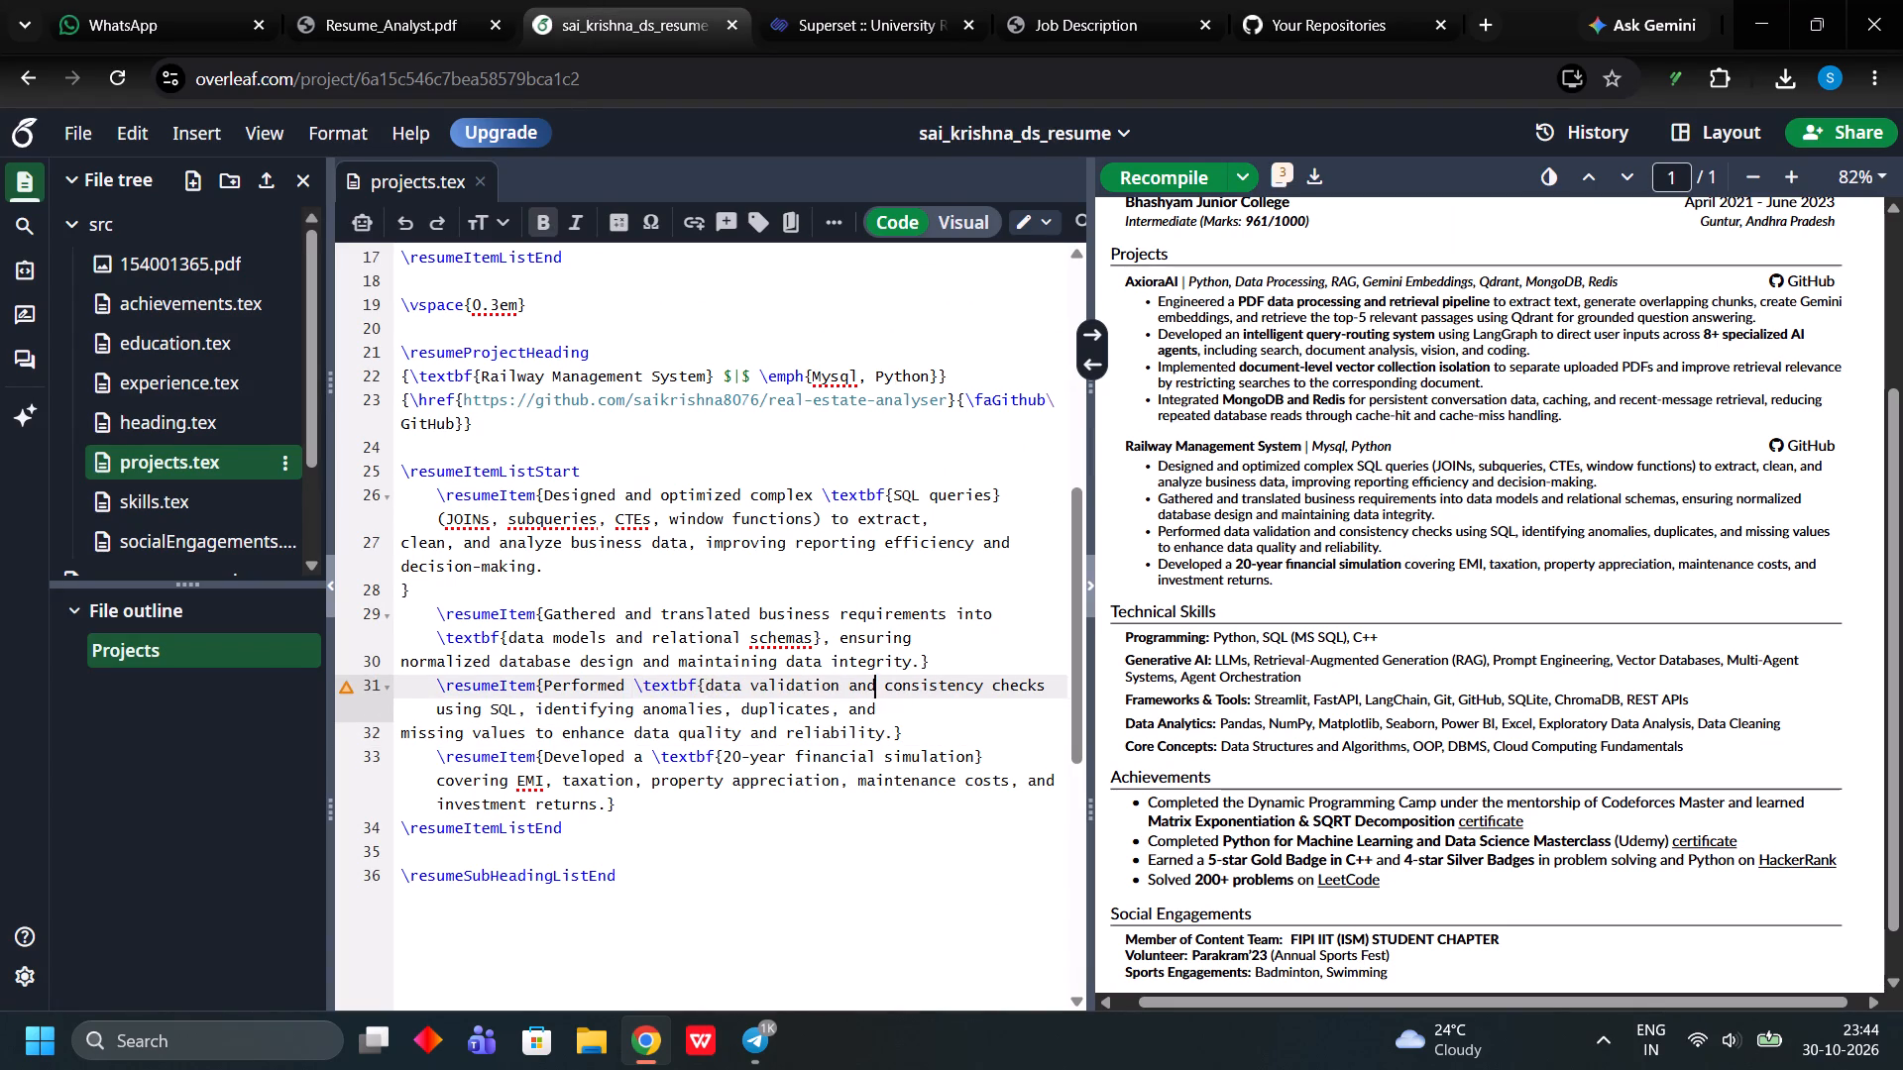
key("Right")
key("Right")
key("shift+braceright")
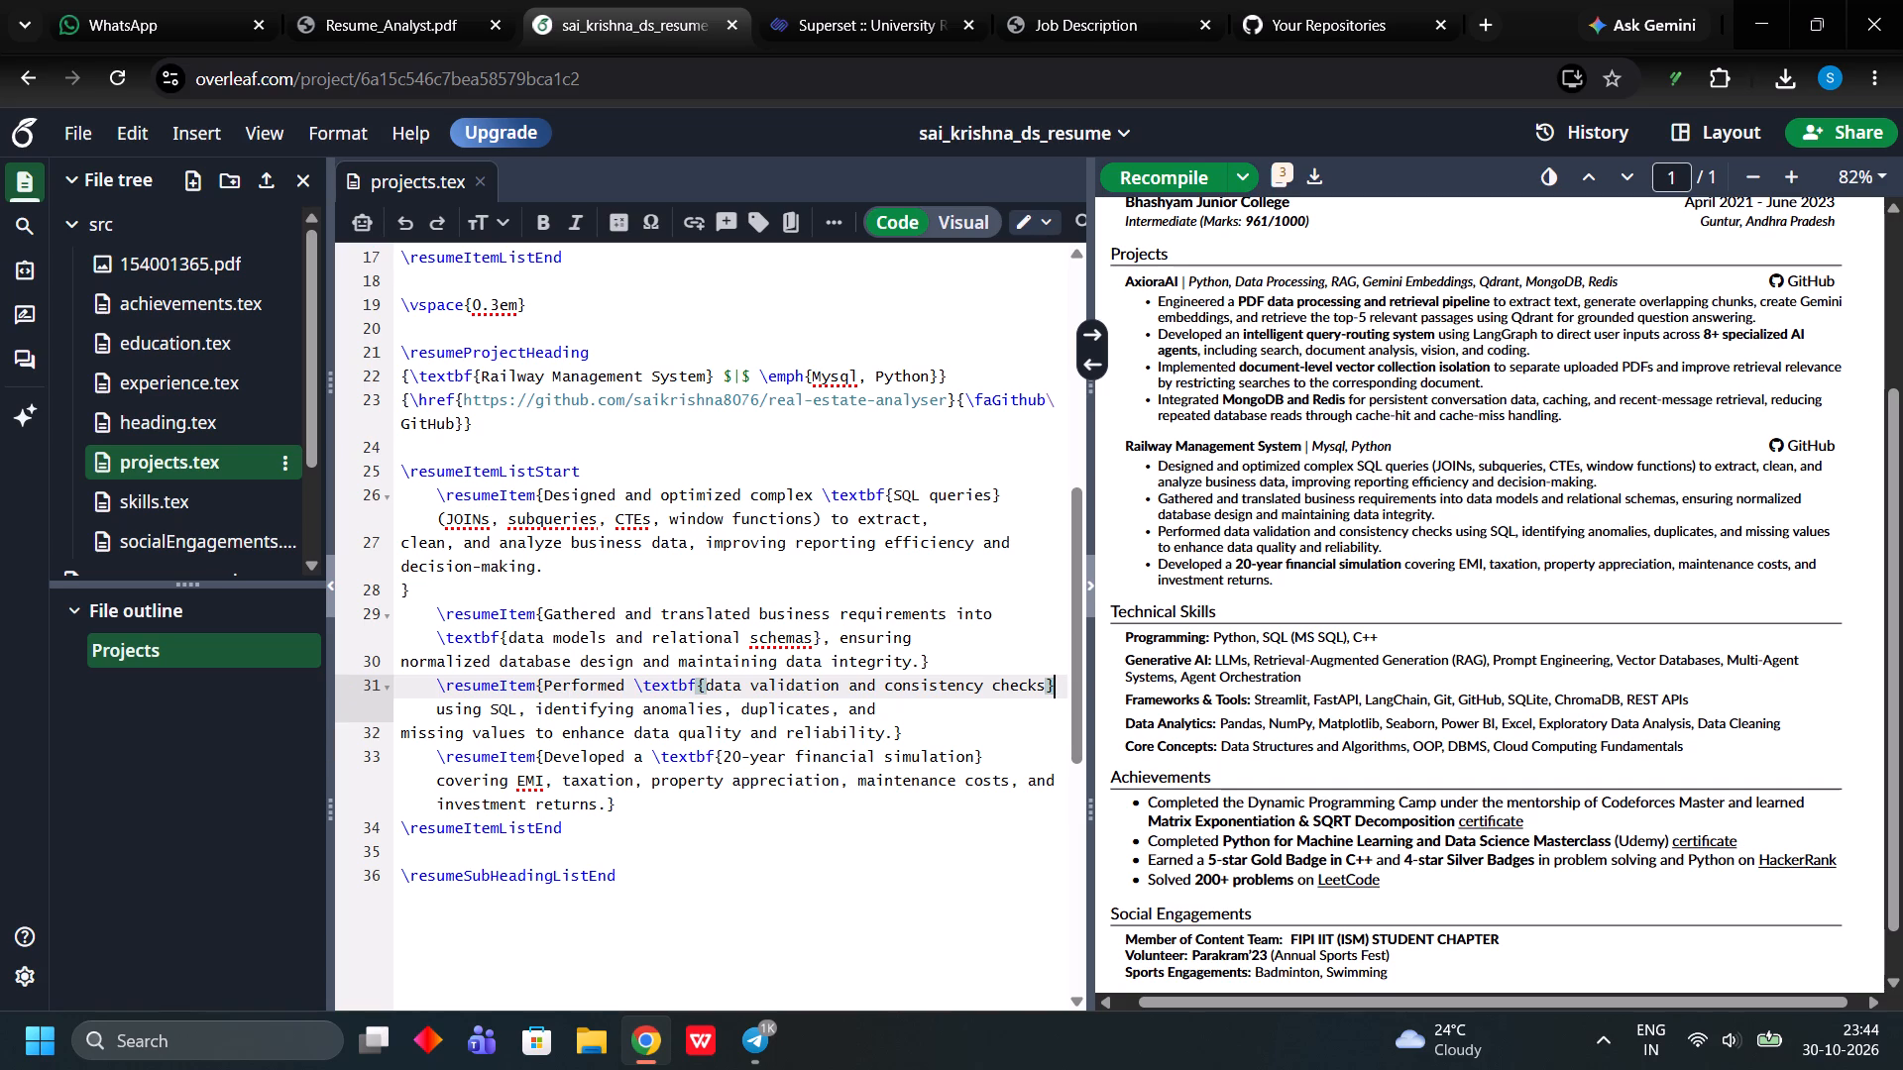
Delete Railway Management System's leftover fourth bullet about the 20-year financial simulation.
left_click_drag(435, 751, 626, 806)
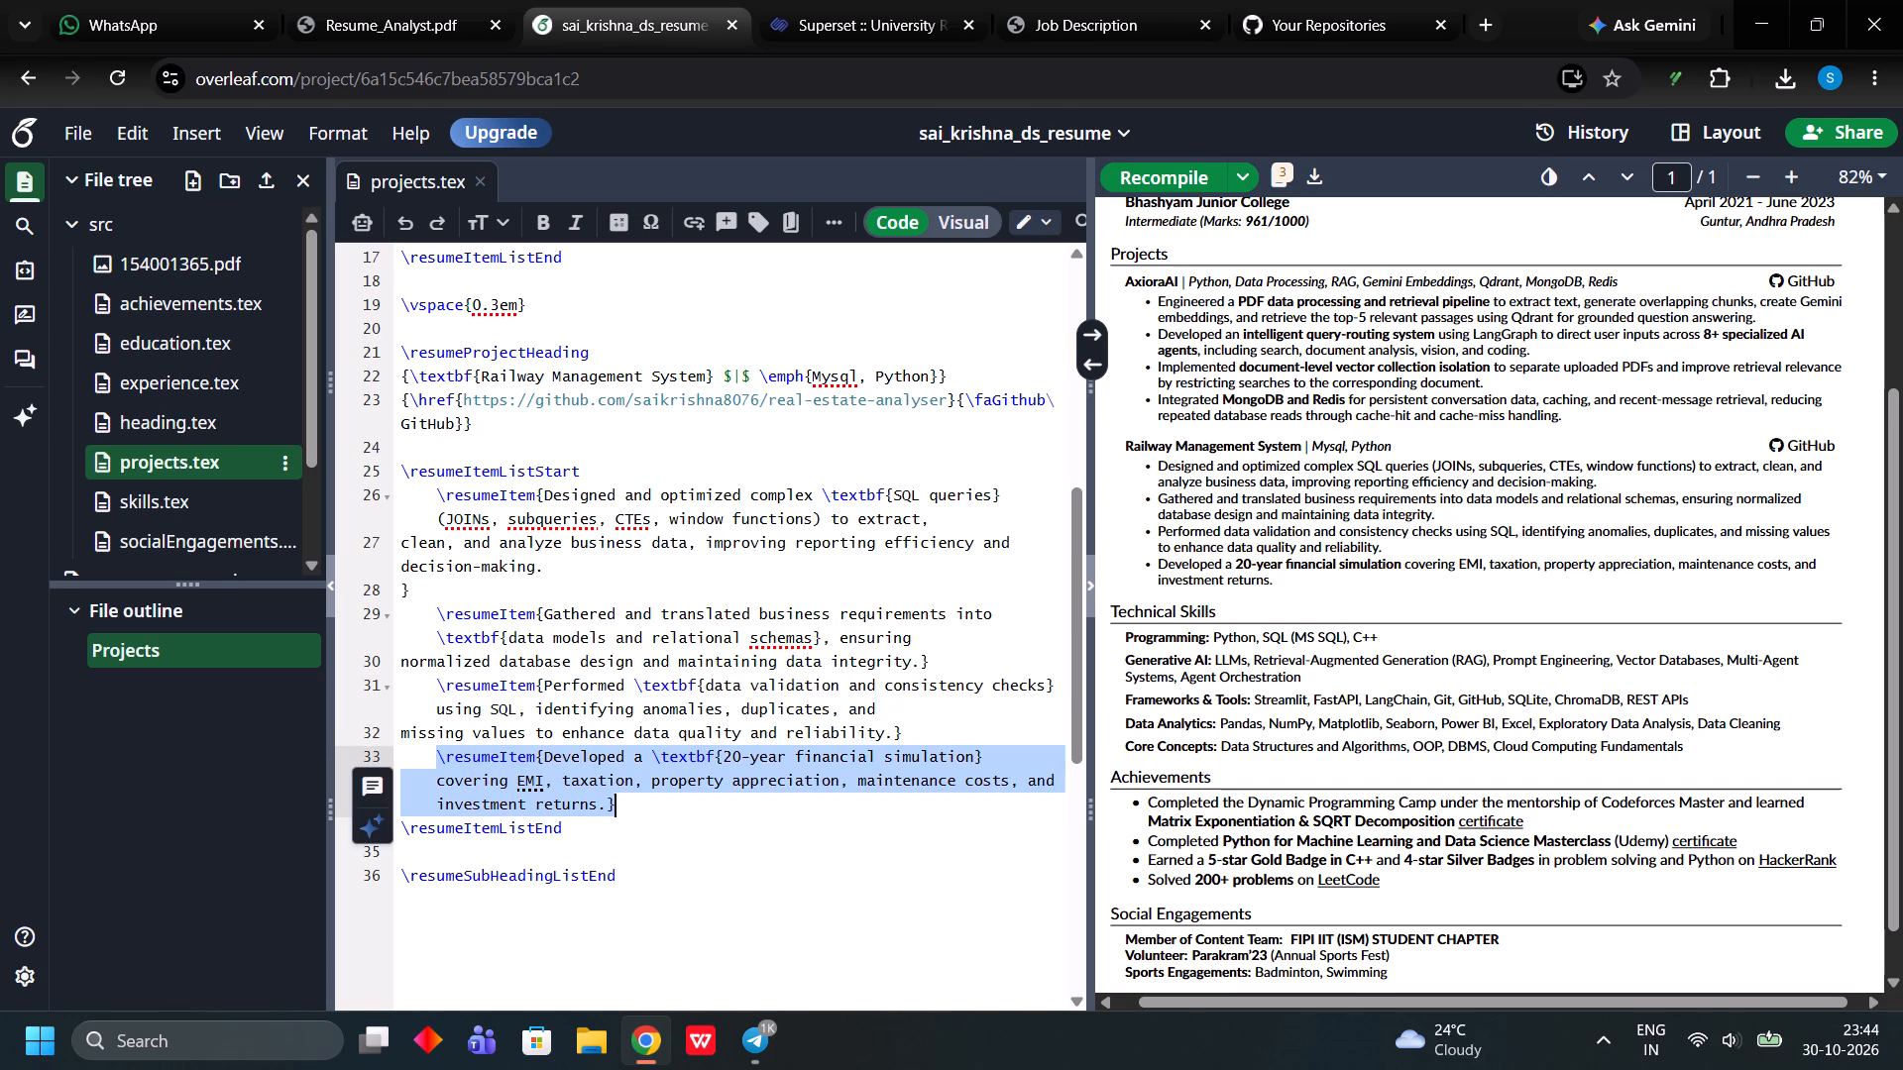
key("BackSpace")
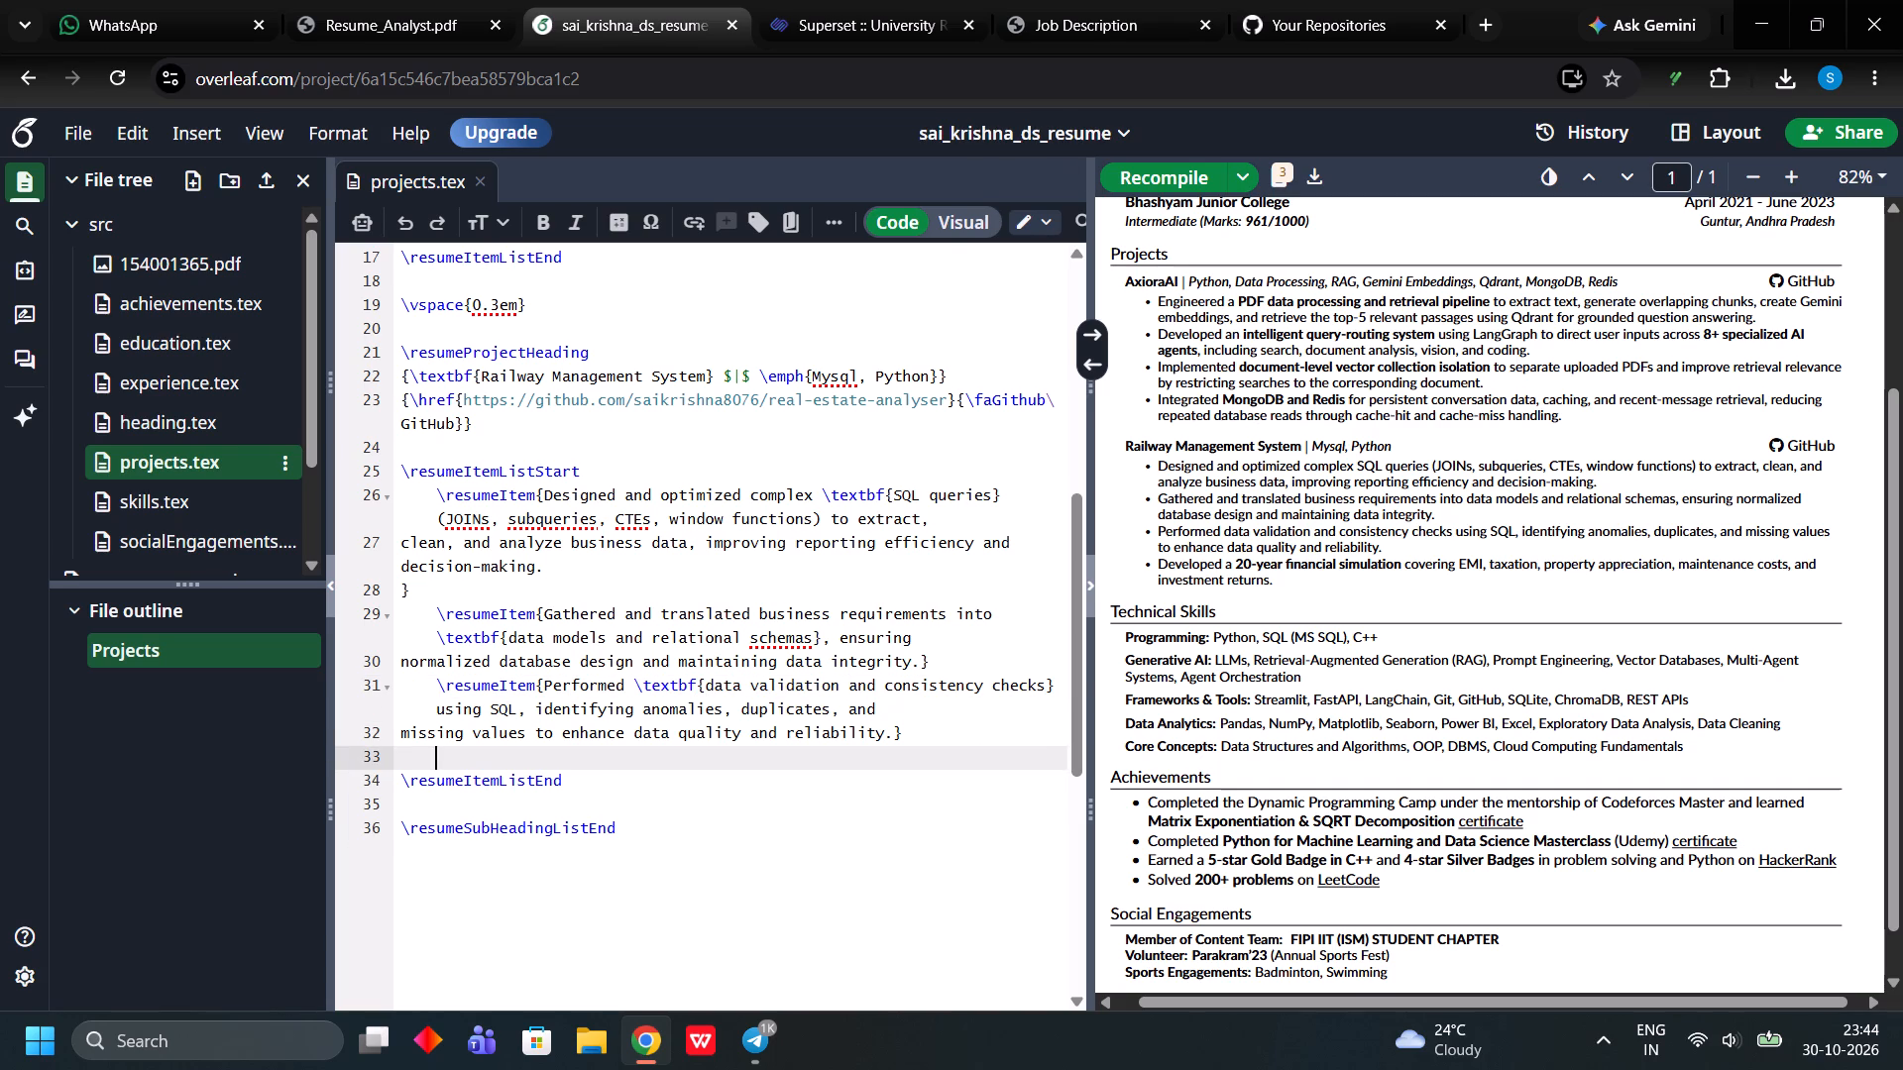
Recompile the resume to apply the Railway Management System bolding and bullet removal.
left_click(1177, 193)
left_click(1168, 182)
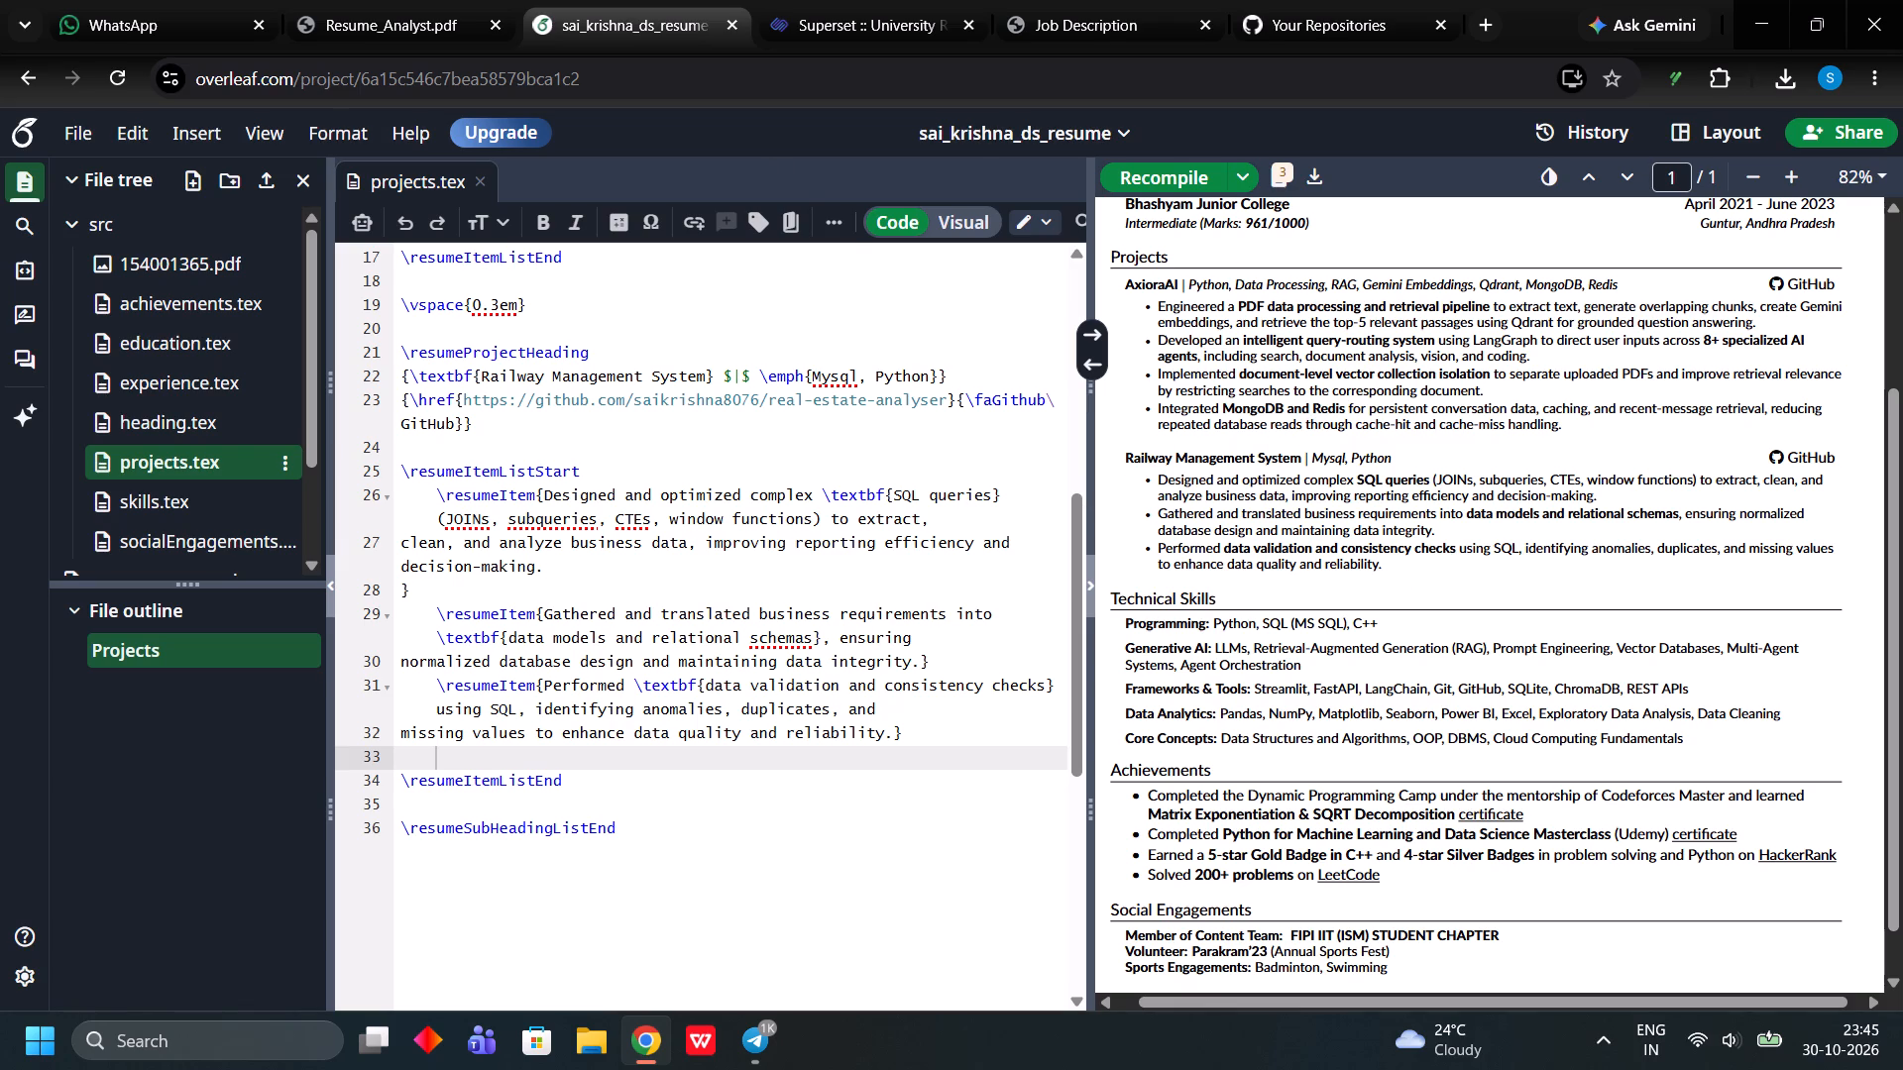
scroll(1449, 356, "up", 3)
scroll(1446, 359, "down", 2)
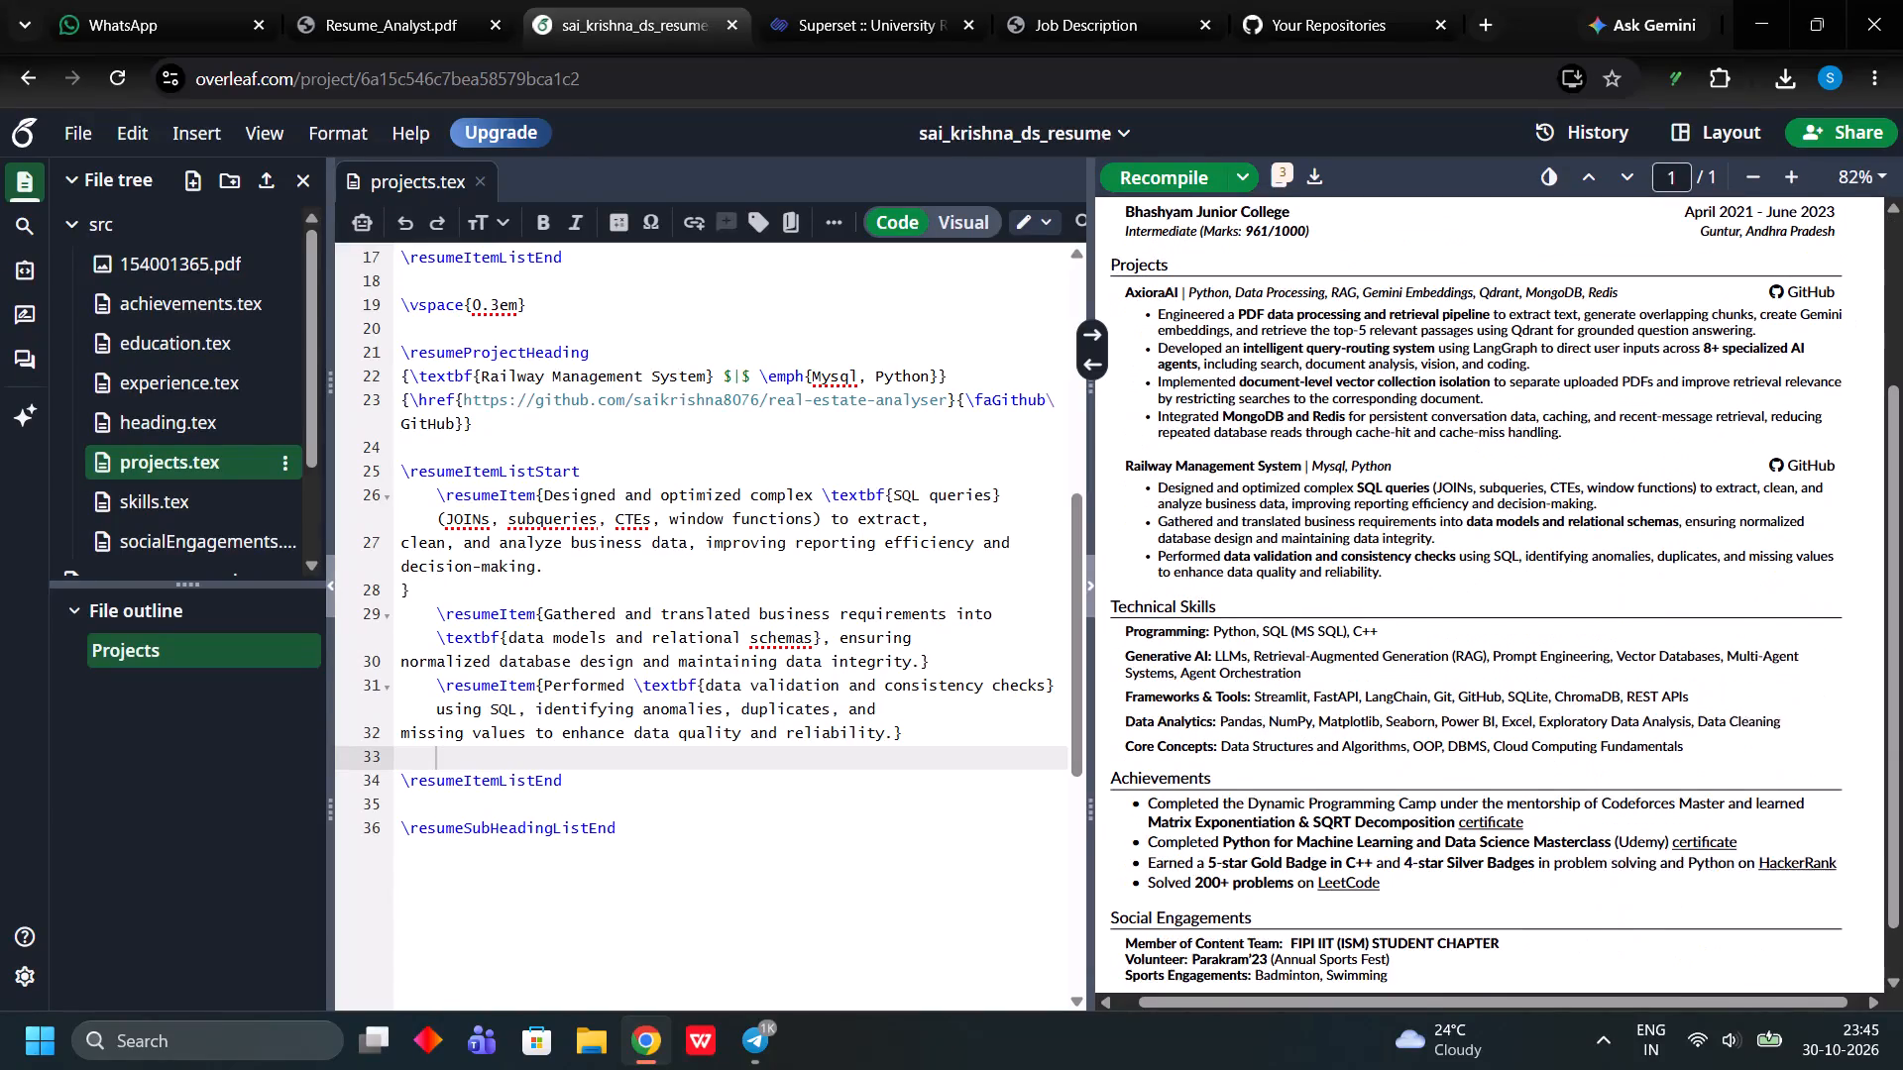
Duplicate the whole Railway Management System block, including its \vspace{0.3em} line, below the original in projects.tex as a third project entry.
left_click(336, 0)
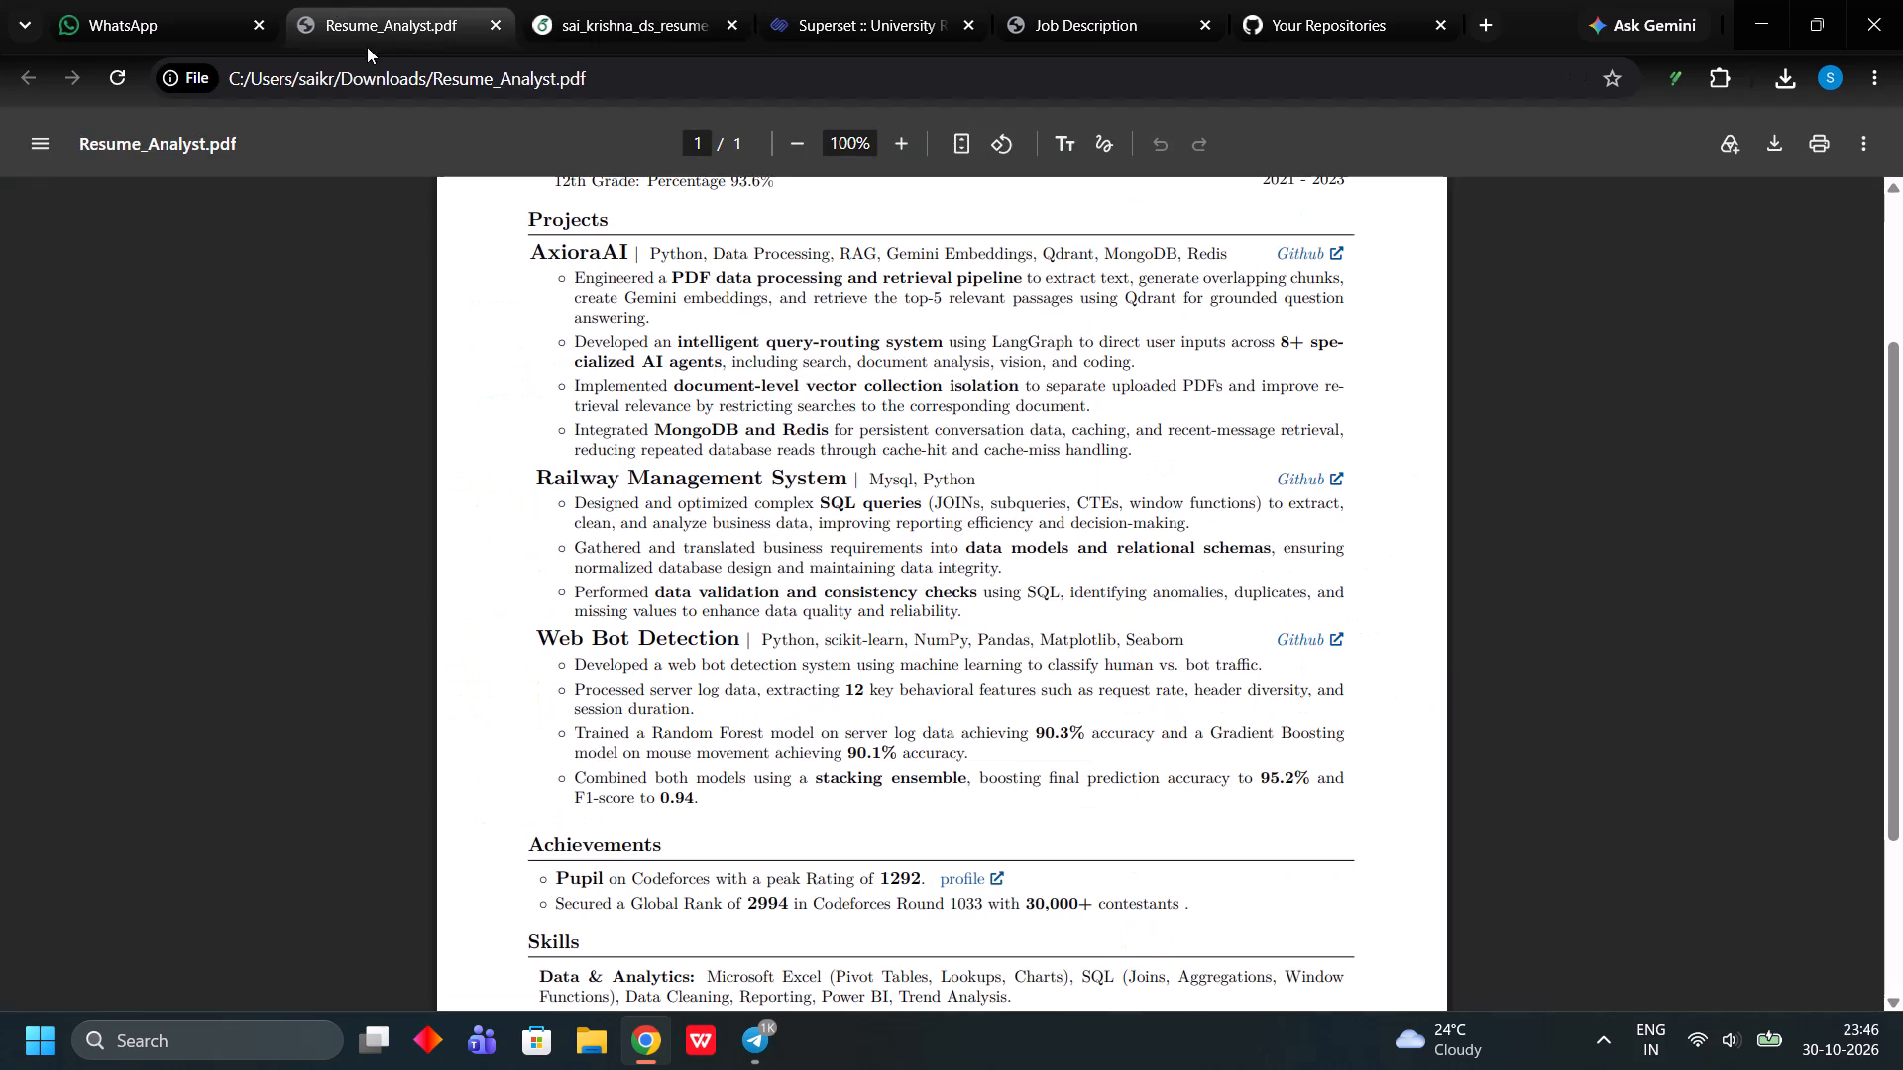
left_click(621, 0)
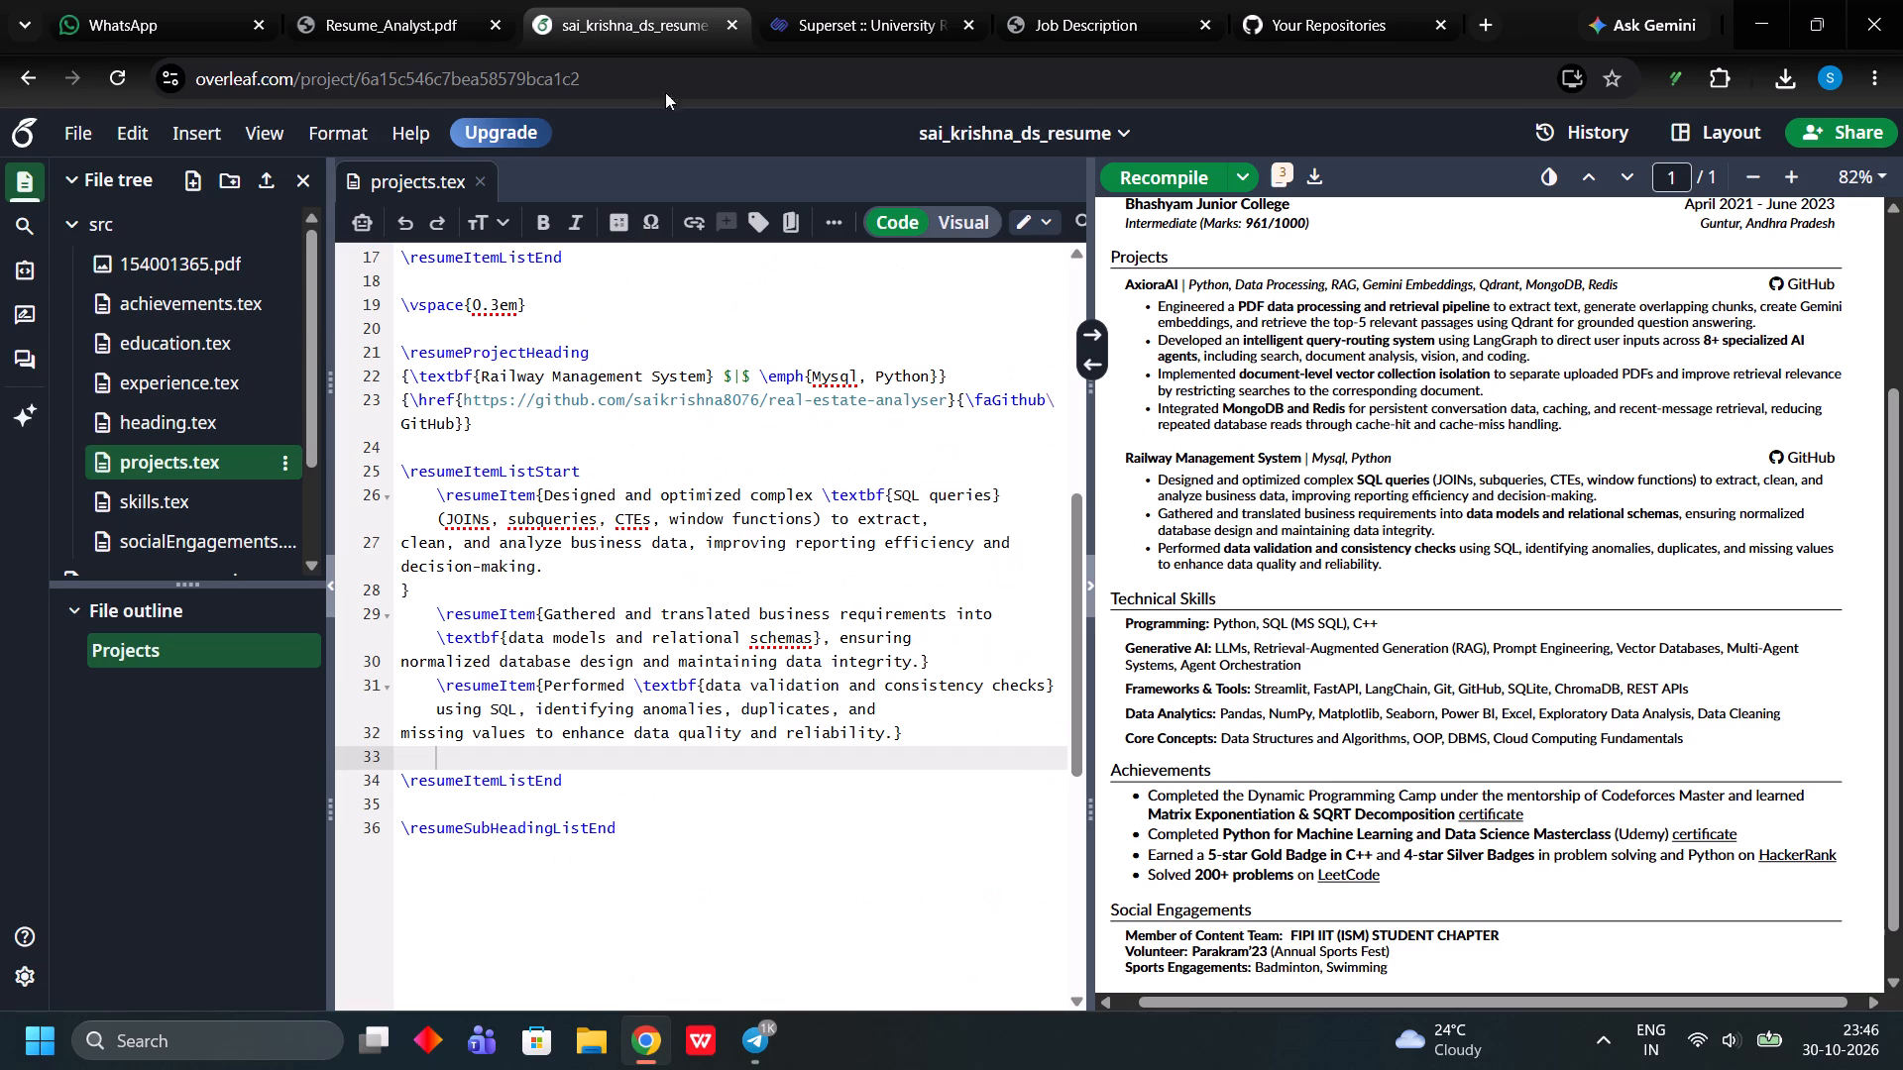
left_click(400, 464)
scroll(581, 449, "up", 1)
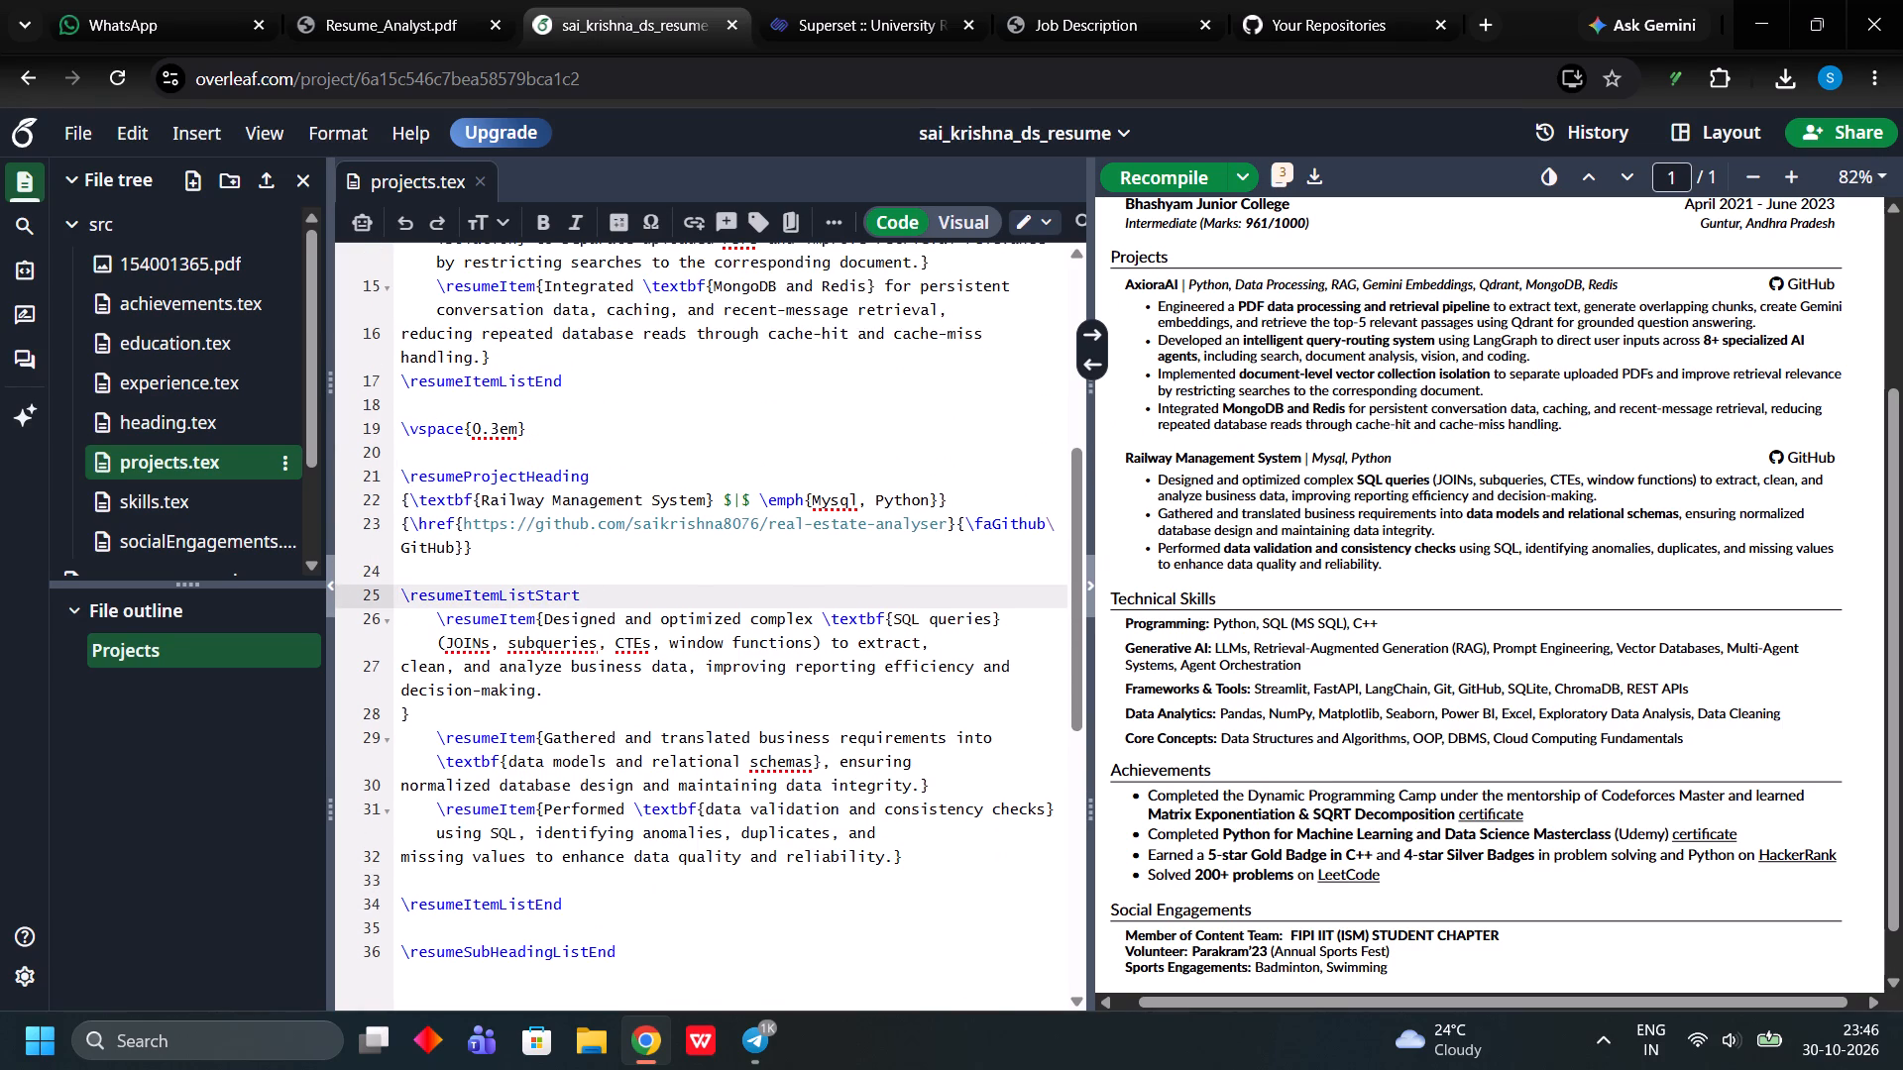
left_click_drag(399, 422, 553, 847)
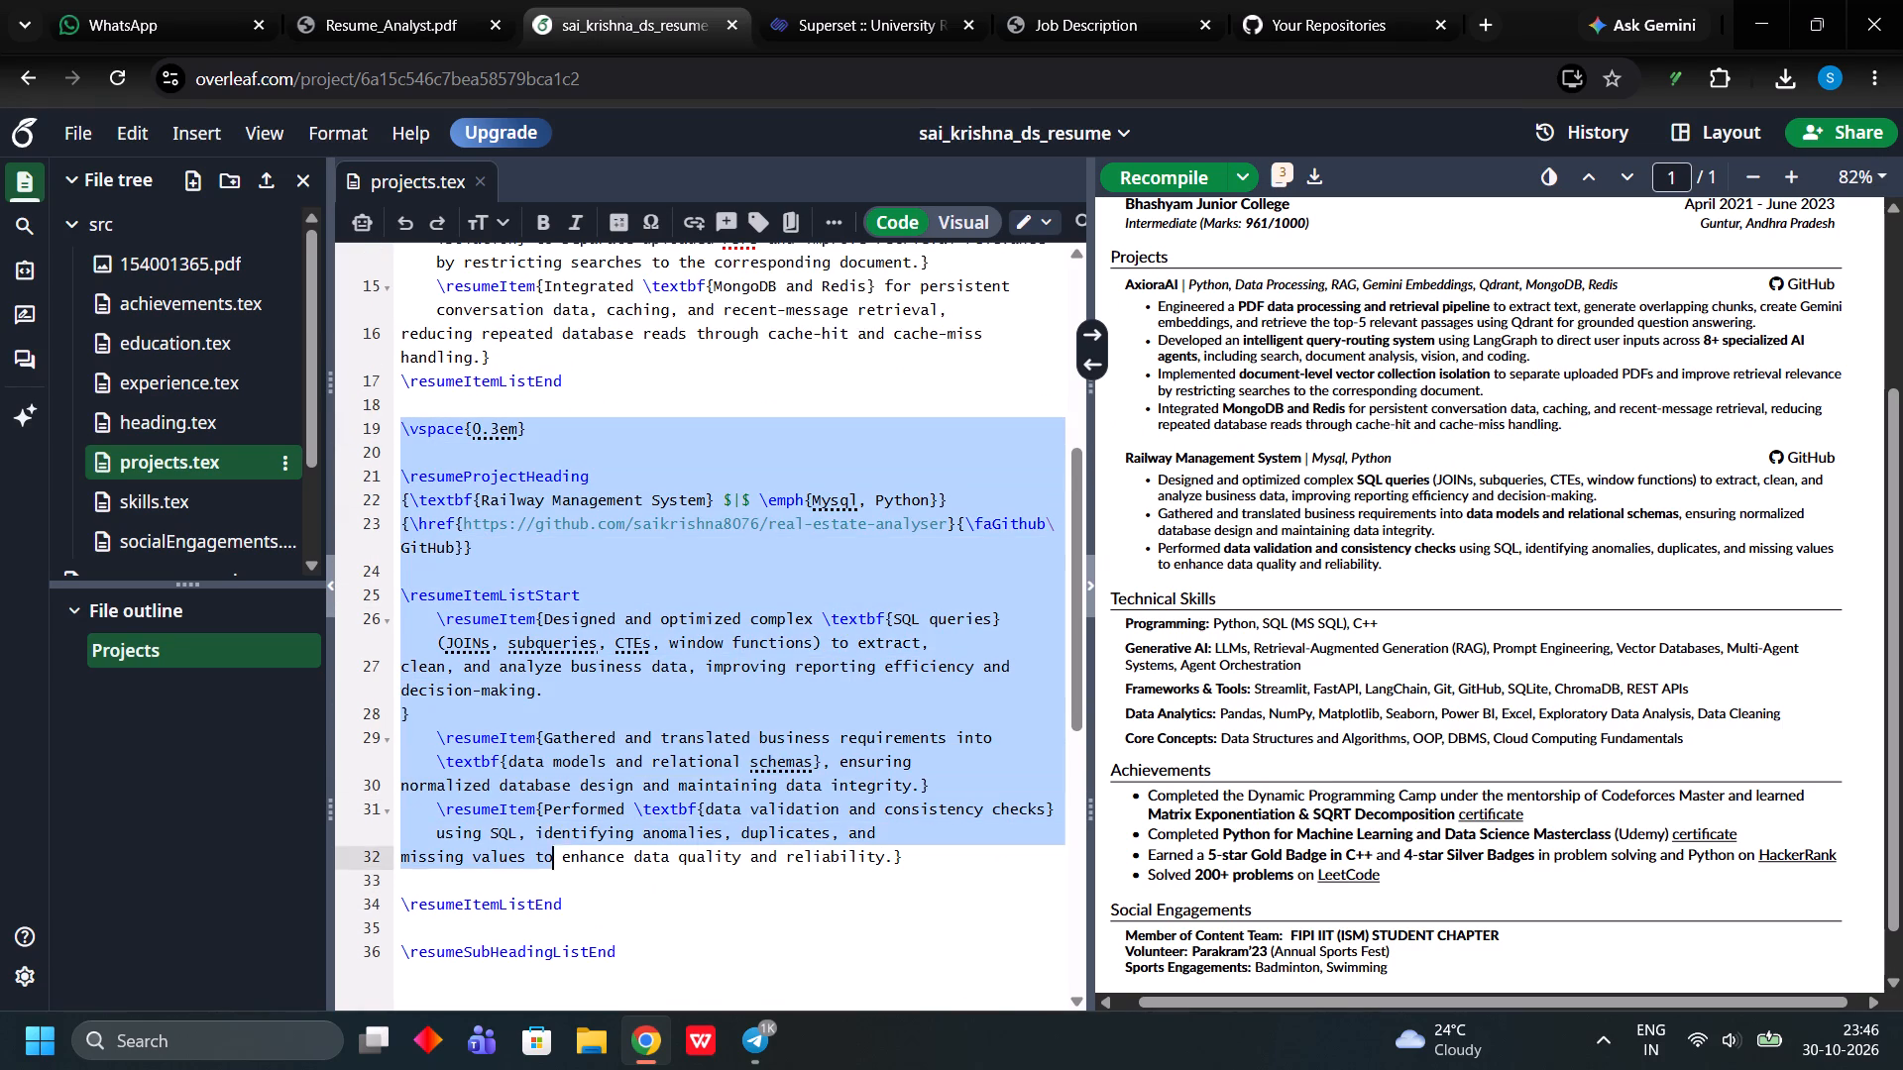
left_click_drag(553, 847, 569, 899)
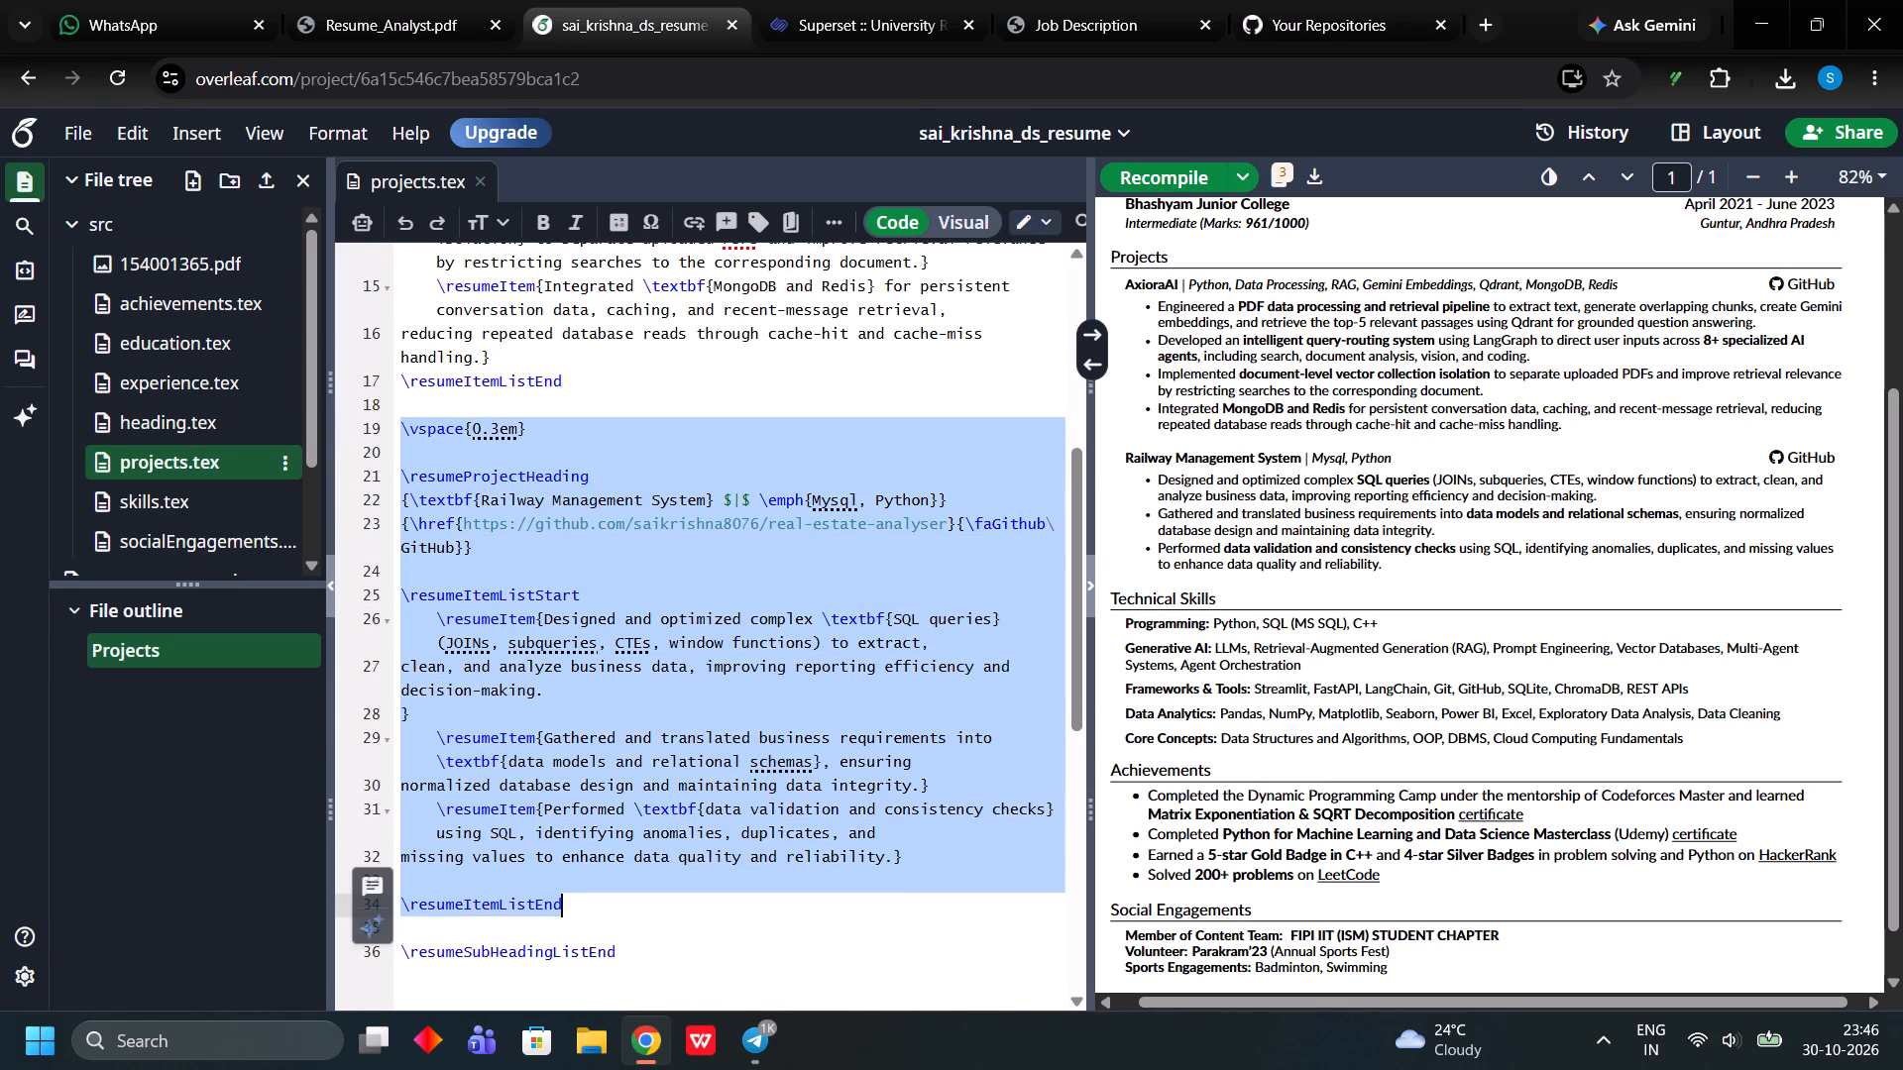
scroll(618, 838, "up", 5)
scroll(618, 838, "down", 5)
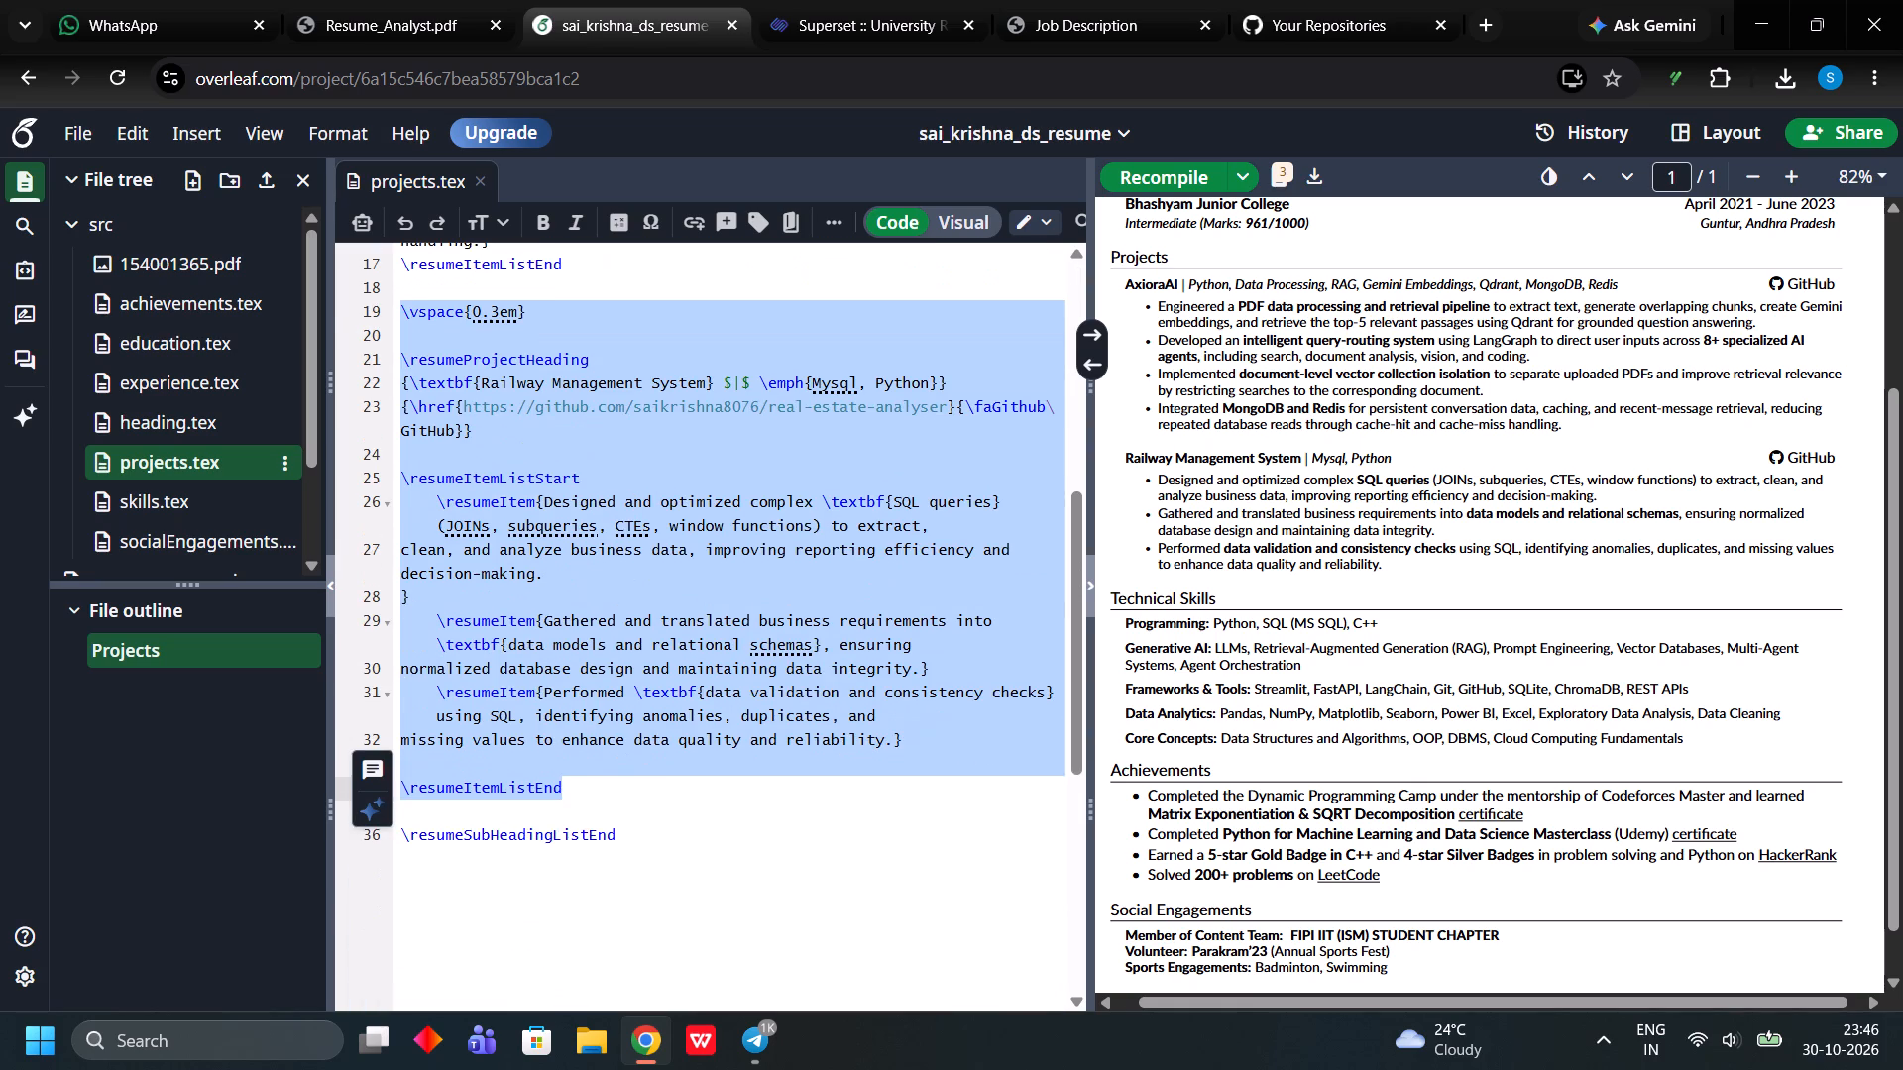
key("ctrl+v")
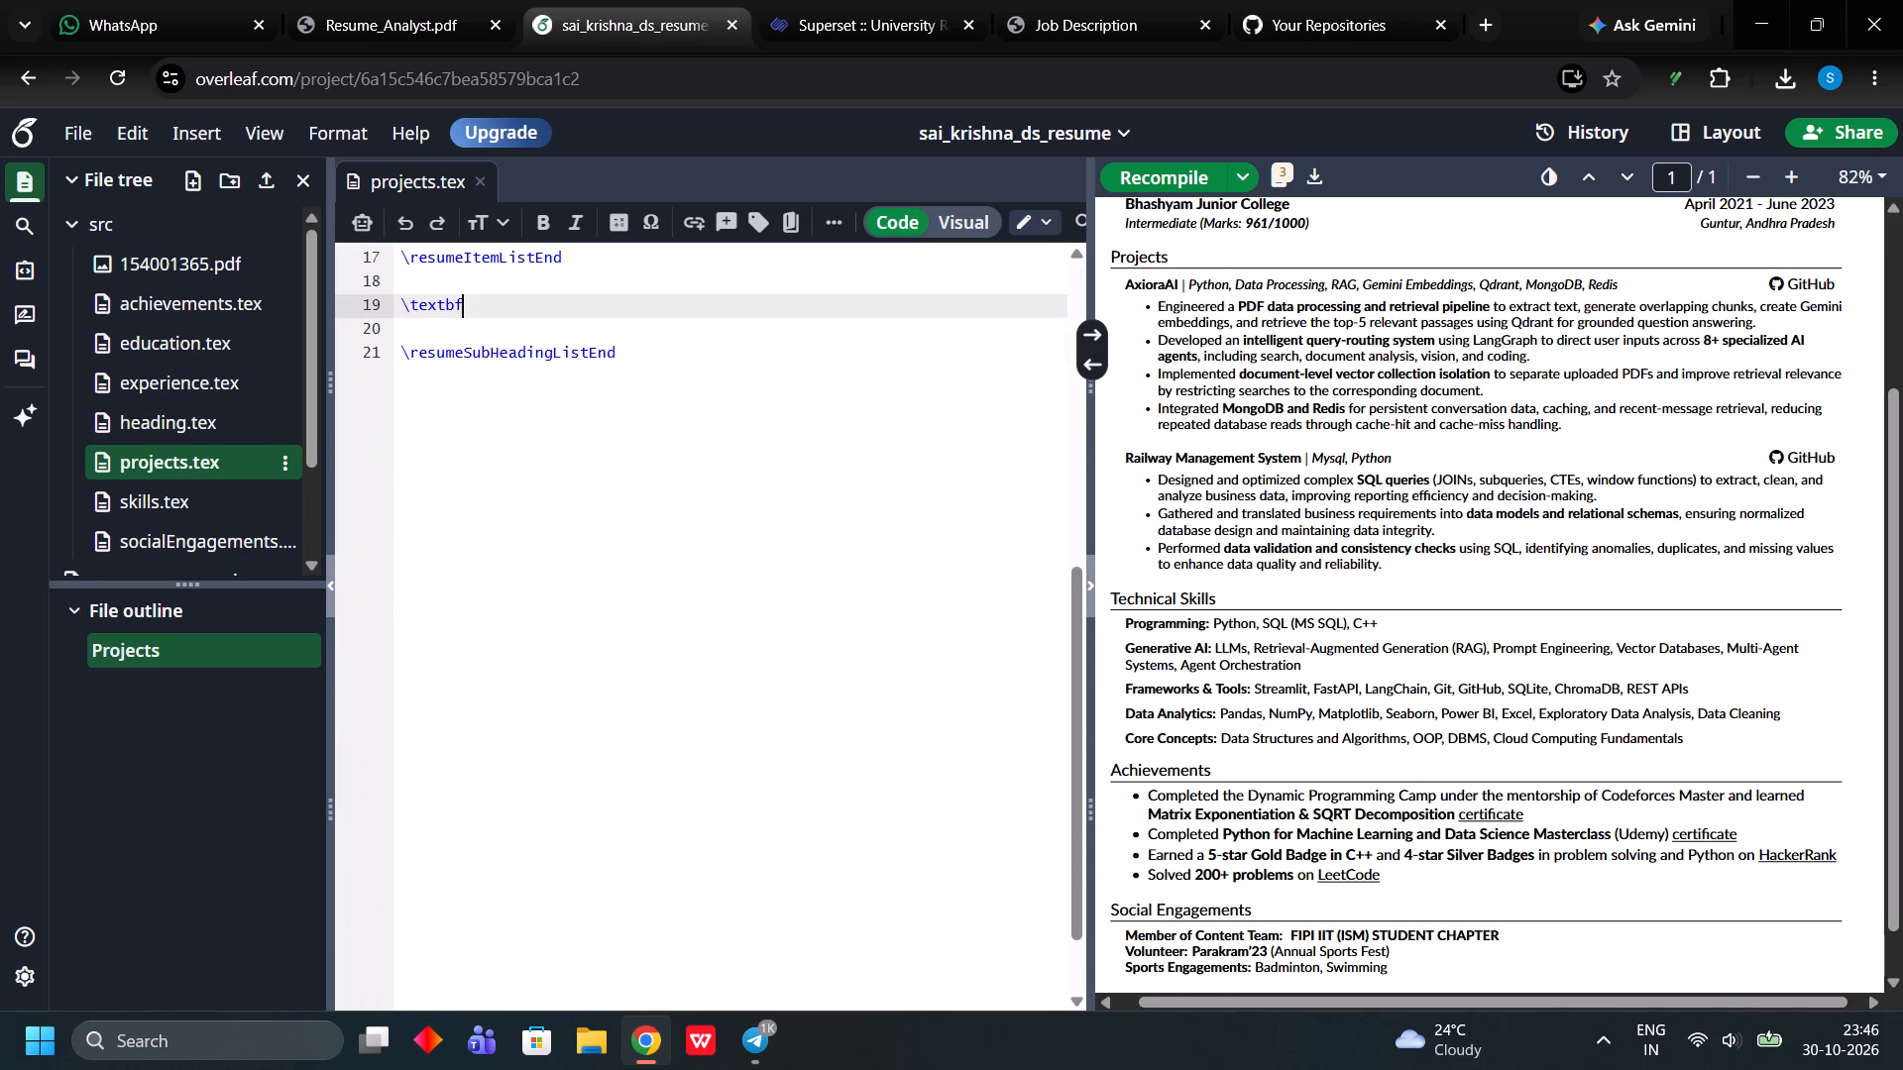
key("ctrl+z")
key("ctrl+c")
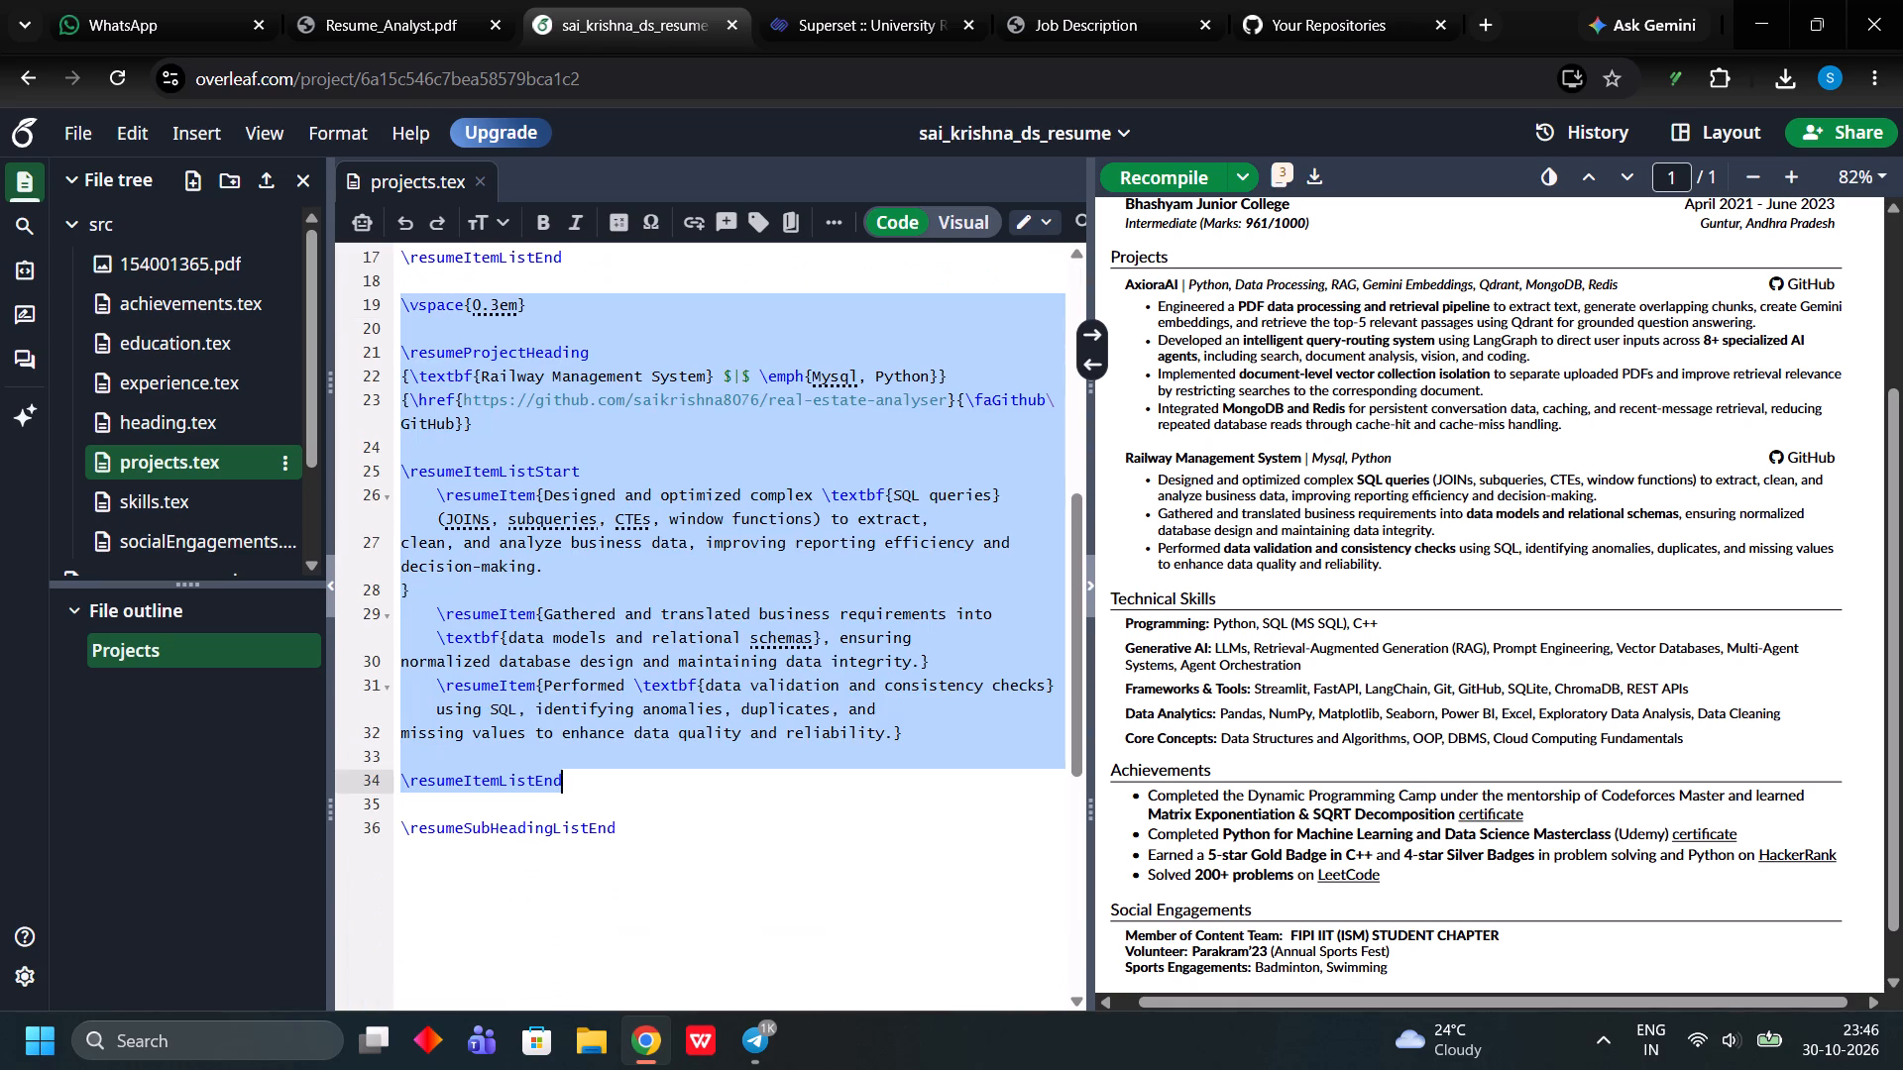
left_click(613, 787)
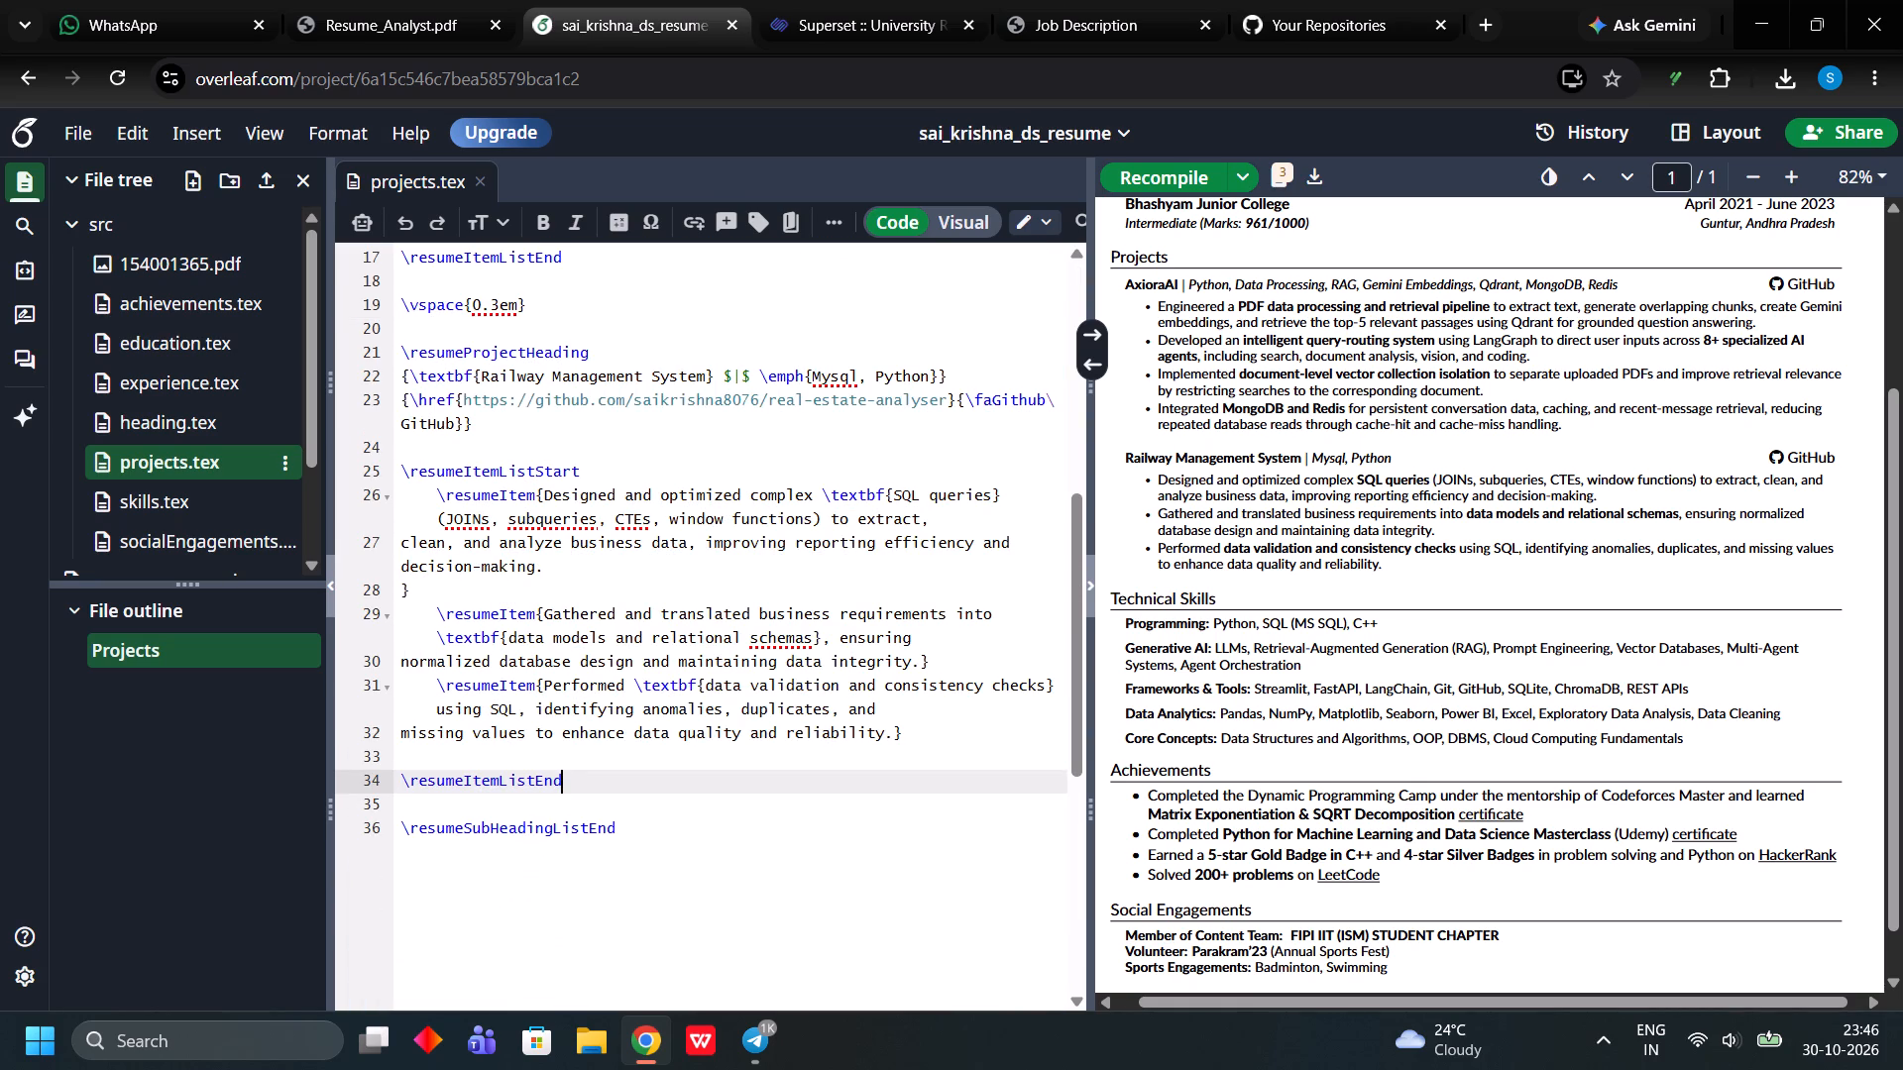
key("Return")
key("Return")
key("ctrl+v")
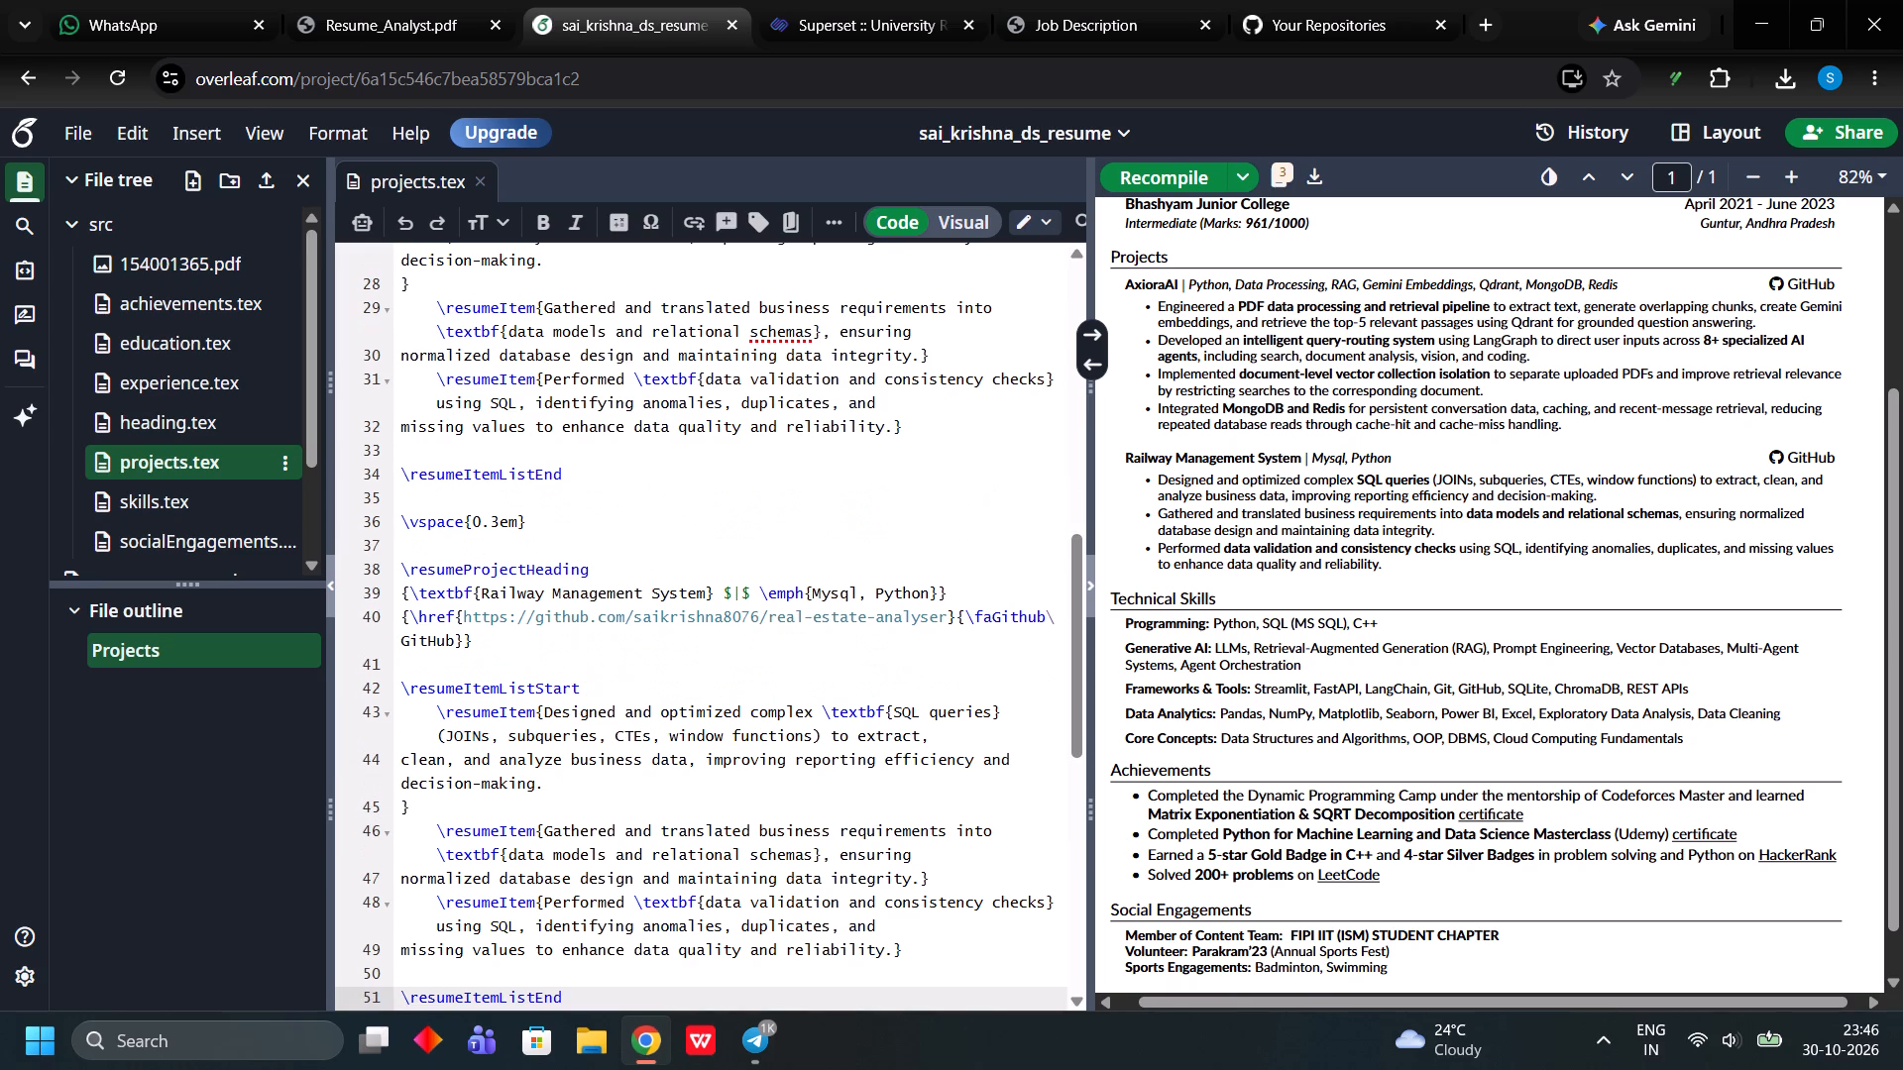
Recompile the resume with the duplicated project block and check its page layout in the preview.
left_click(1167, 174)
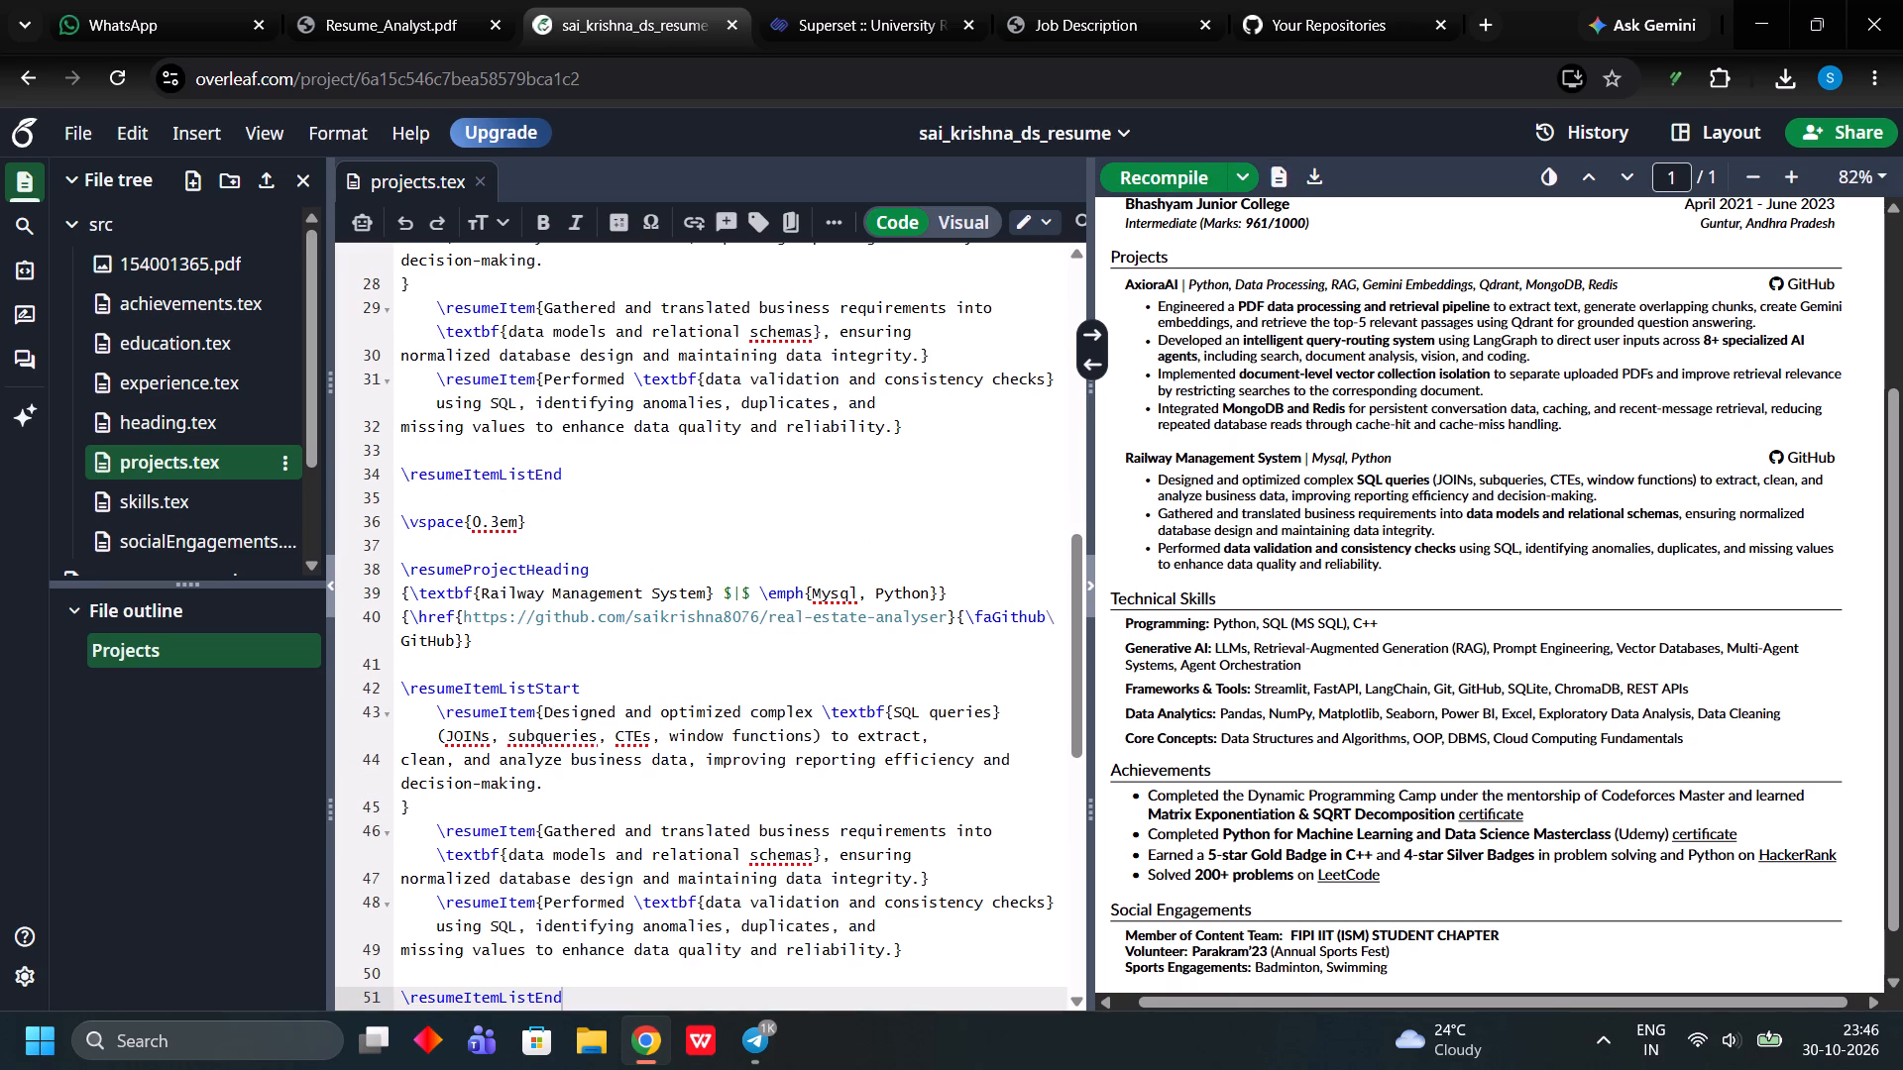
scroll(1419, 488, "down", 2)
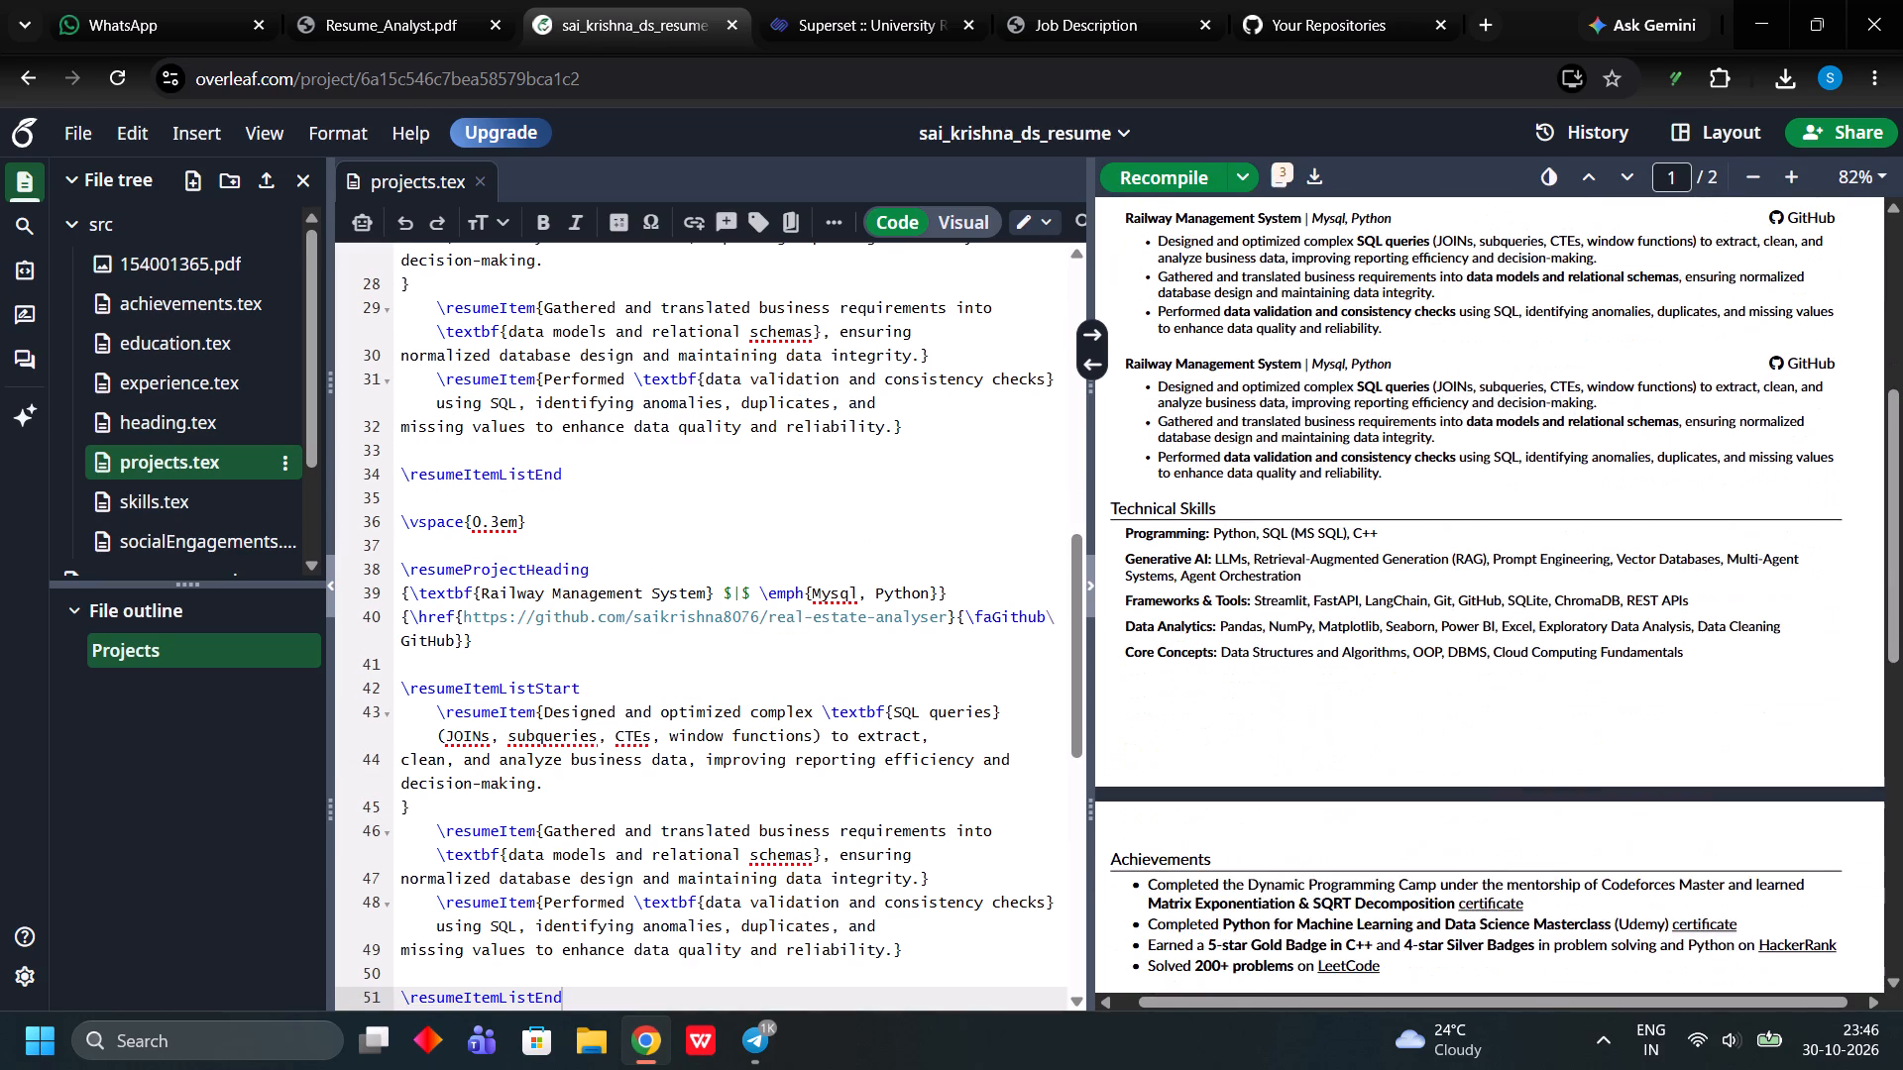
scroll(1419, 488, "down", 2)
scroll(1419, 488, "up", 5)
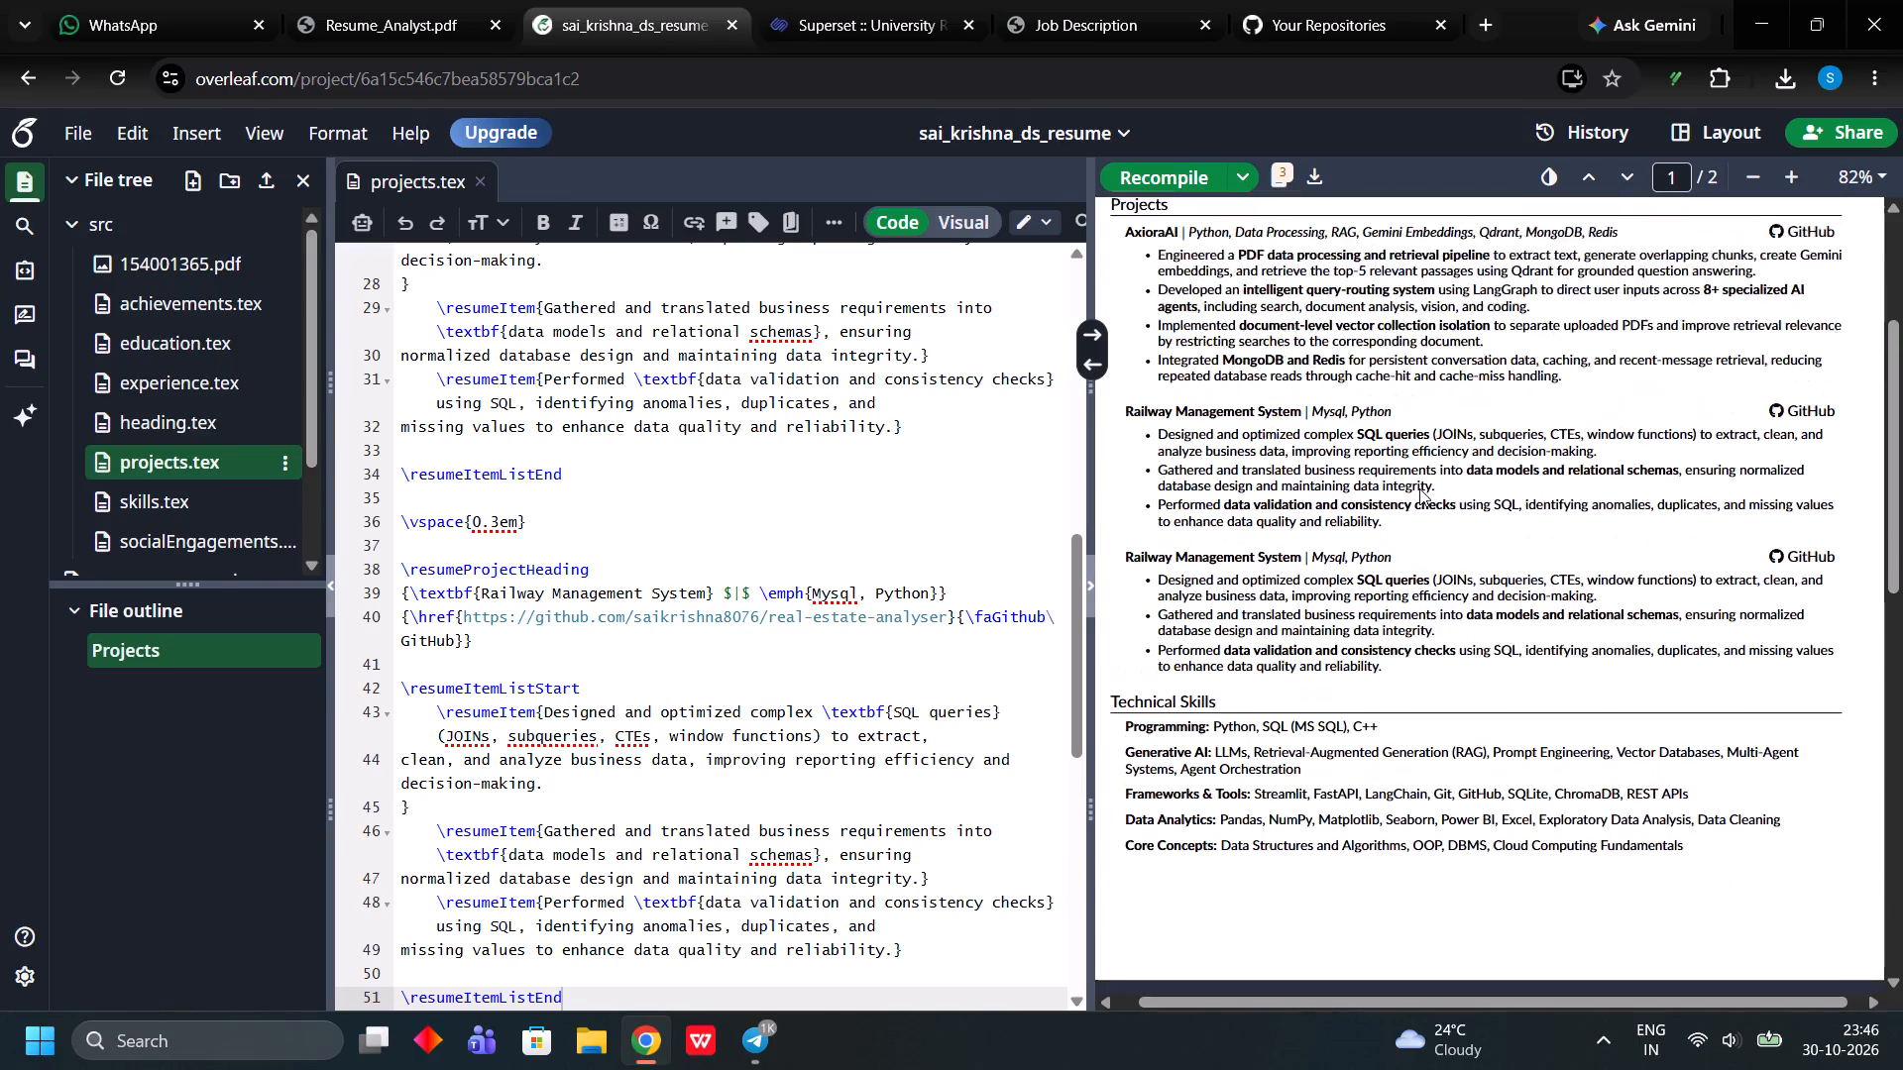
scroll(1419, 488, "up", 2)
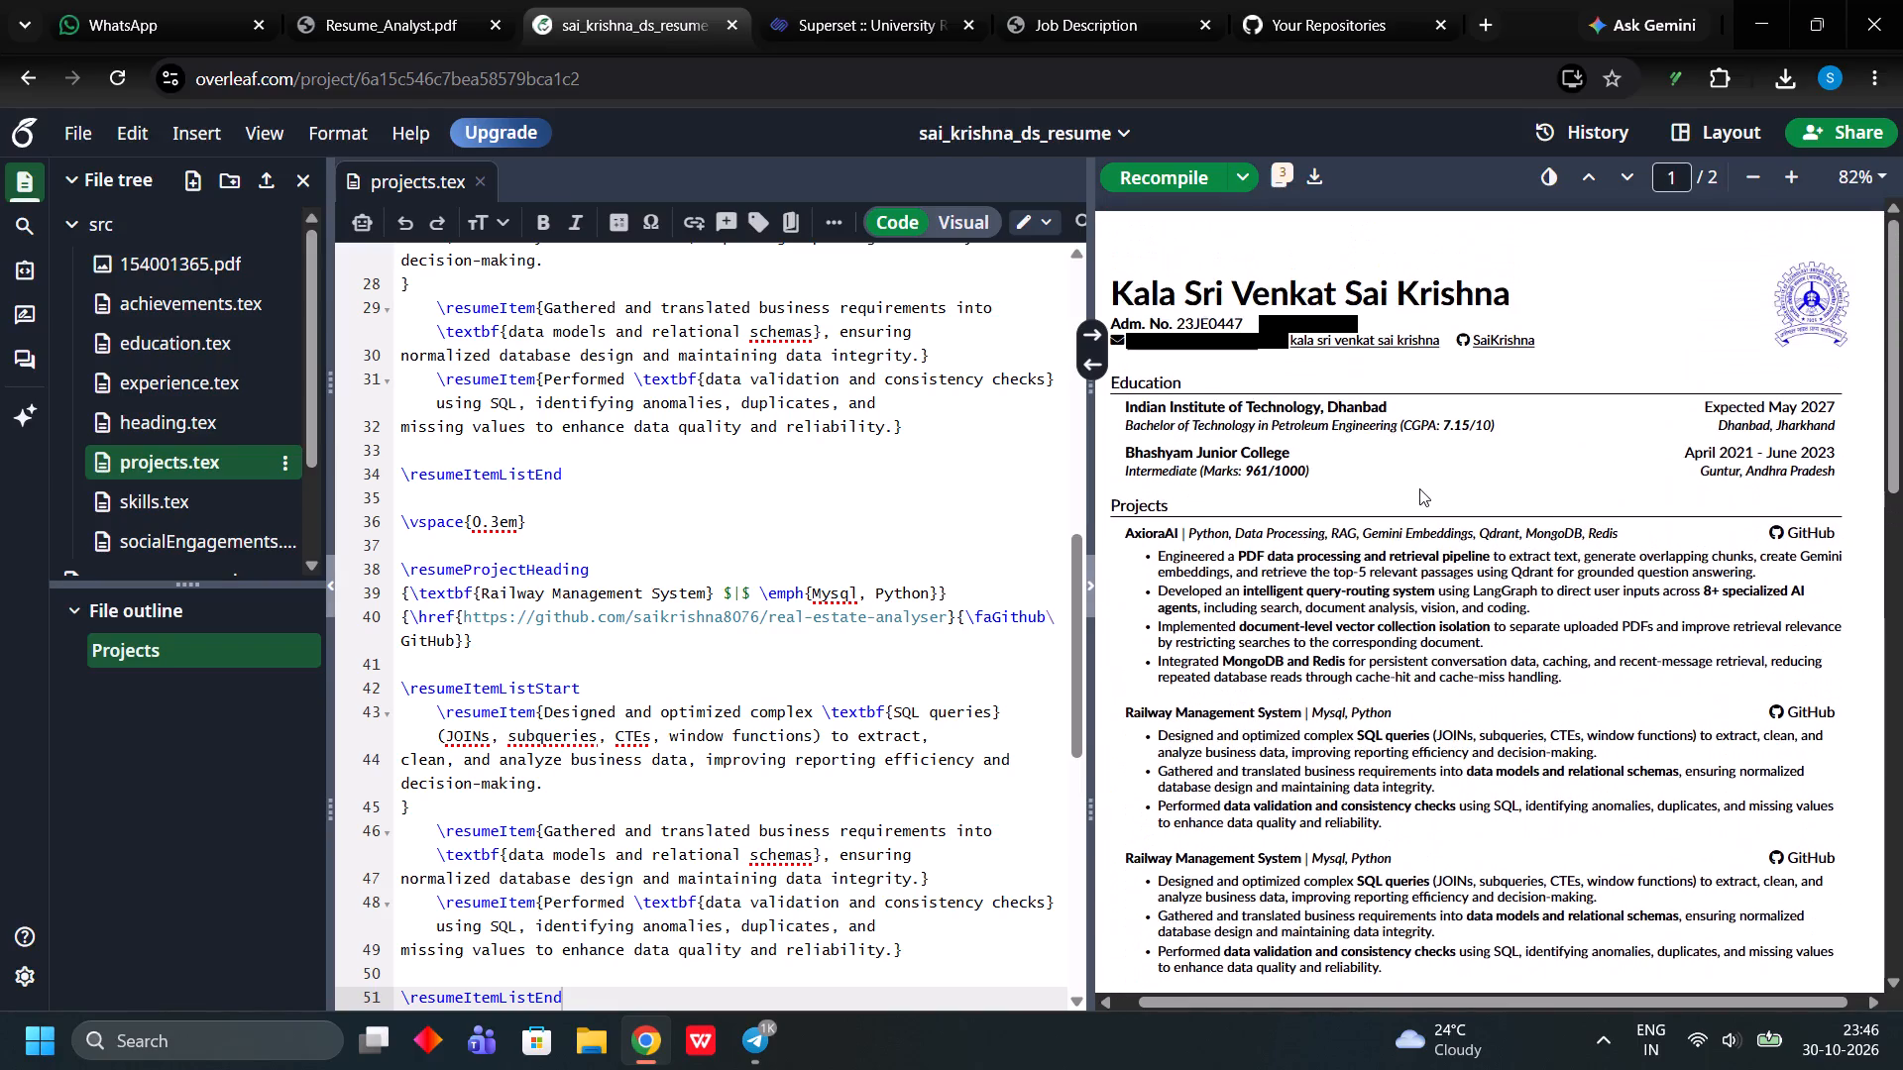
Compare Resume_Analyst.pdf with the compiled resume, examining the Projects, Achievements and Skills sections and how they fit the page.
left_click(432, 0)
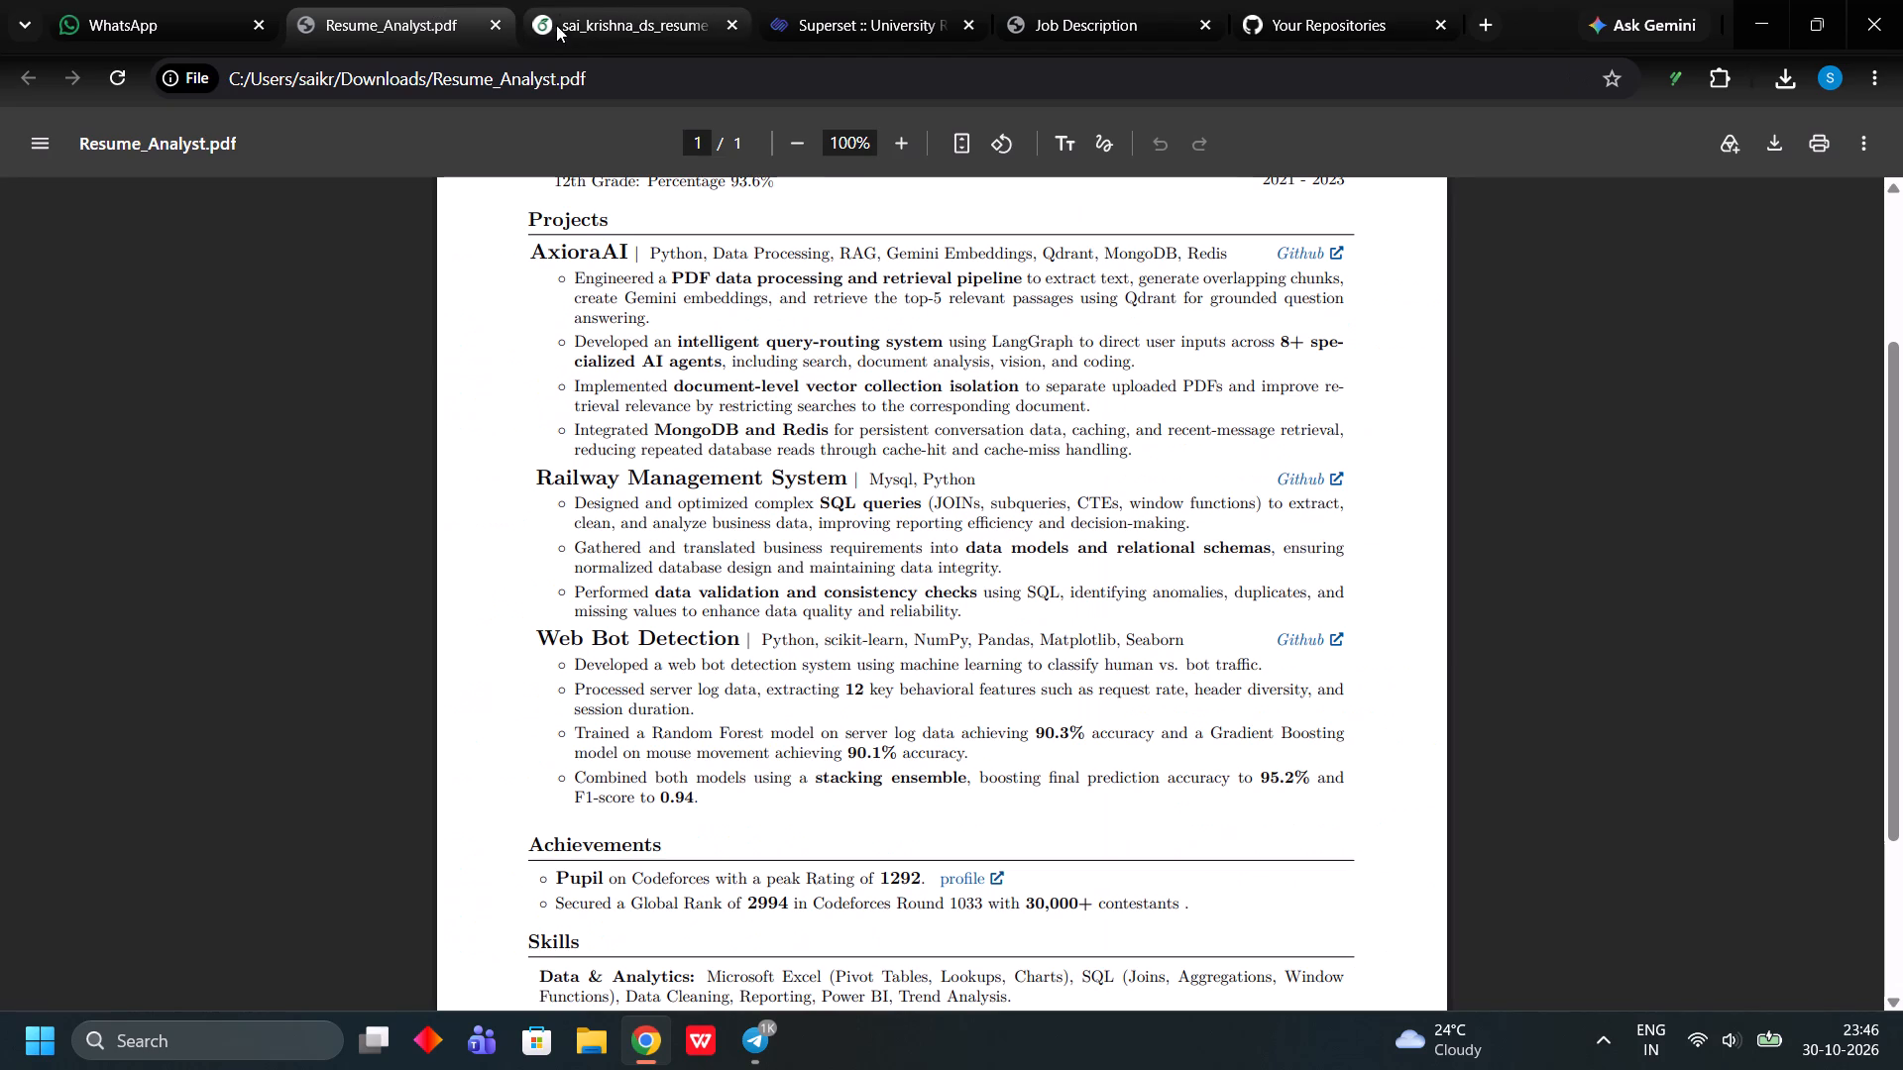
scroll(923, 425, "down", 2)
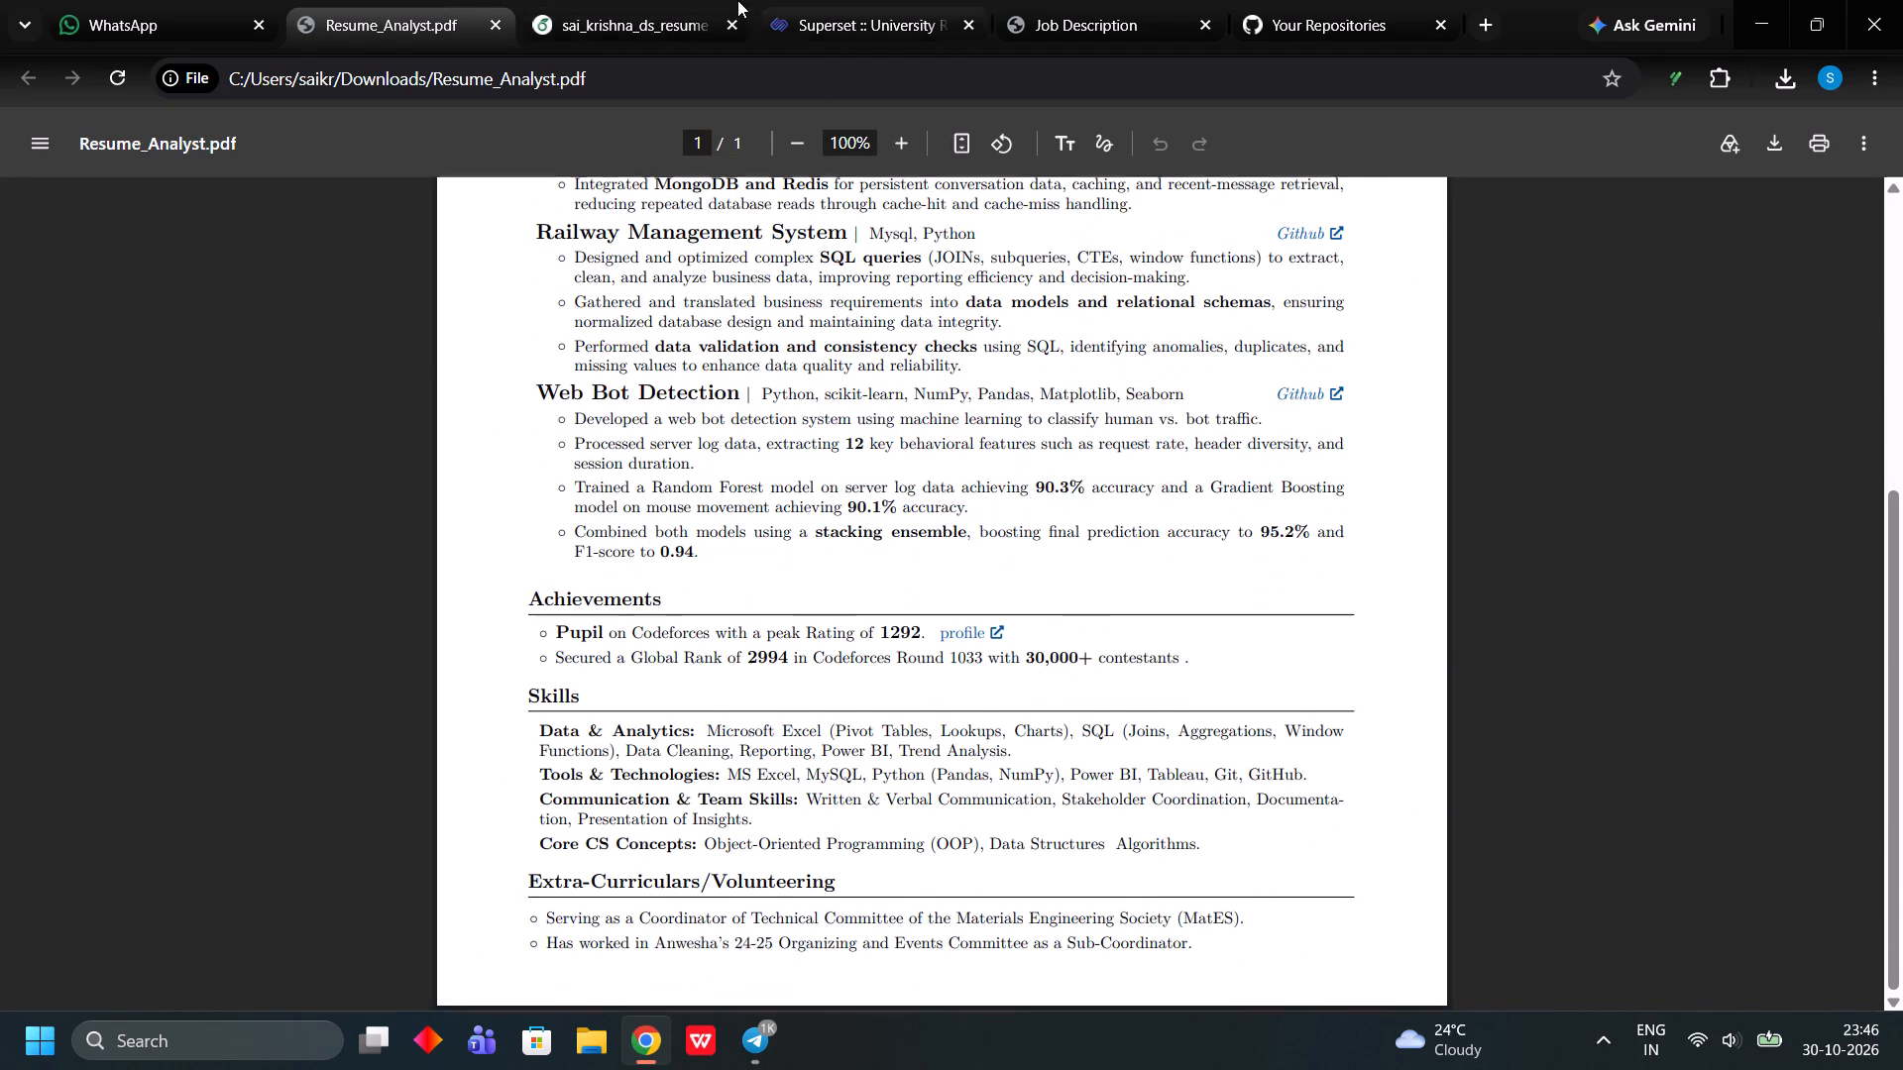
left_click(673, 0)
scroll(1761, 633, "down", 3)
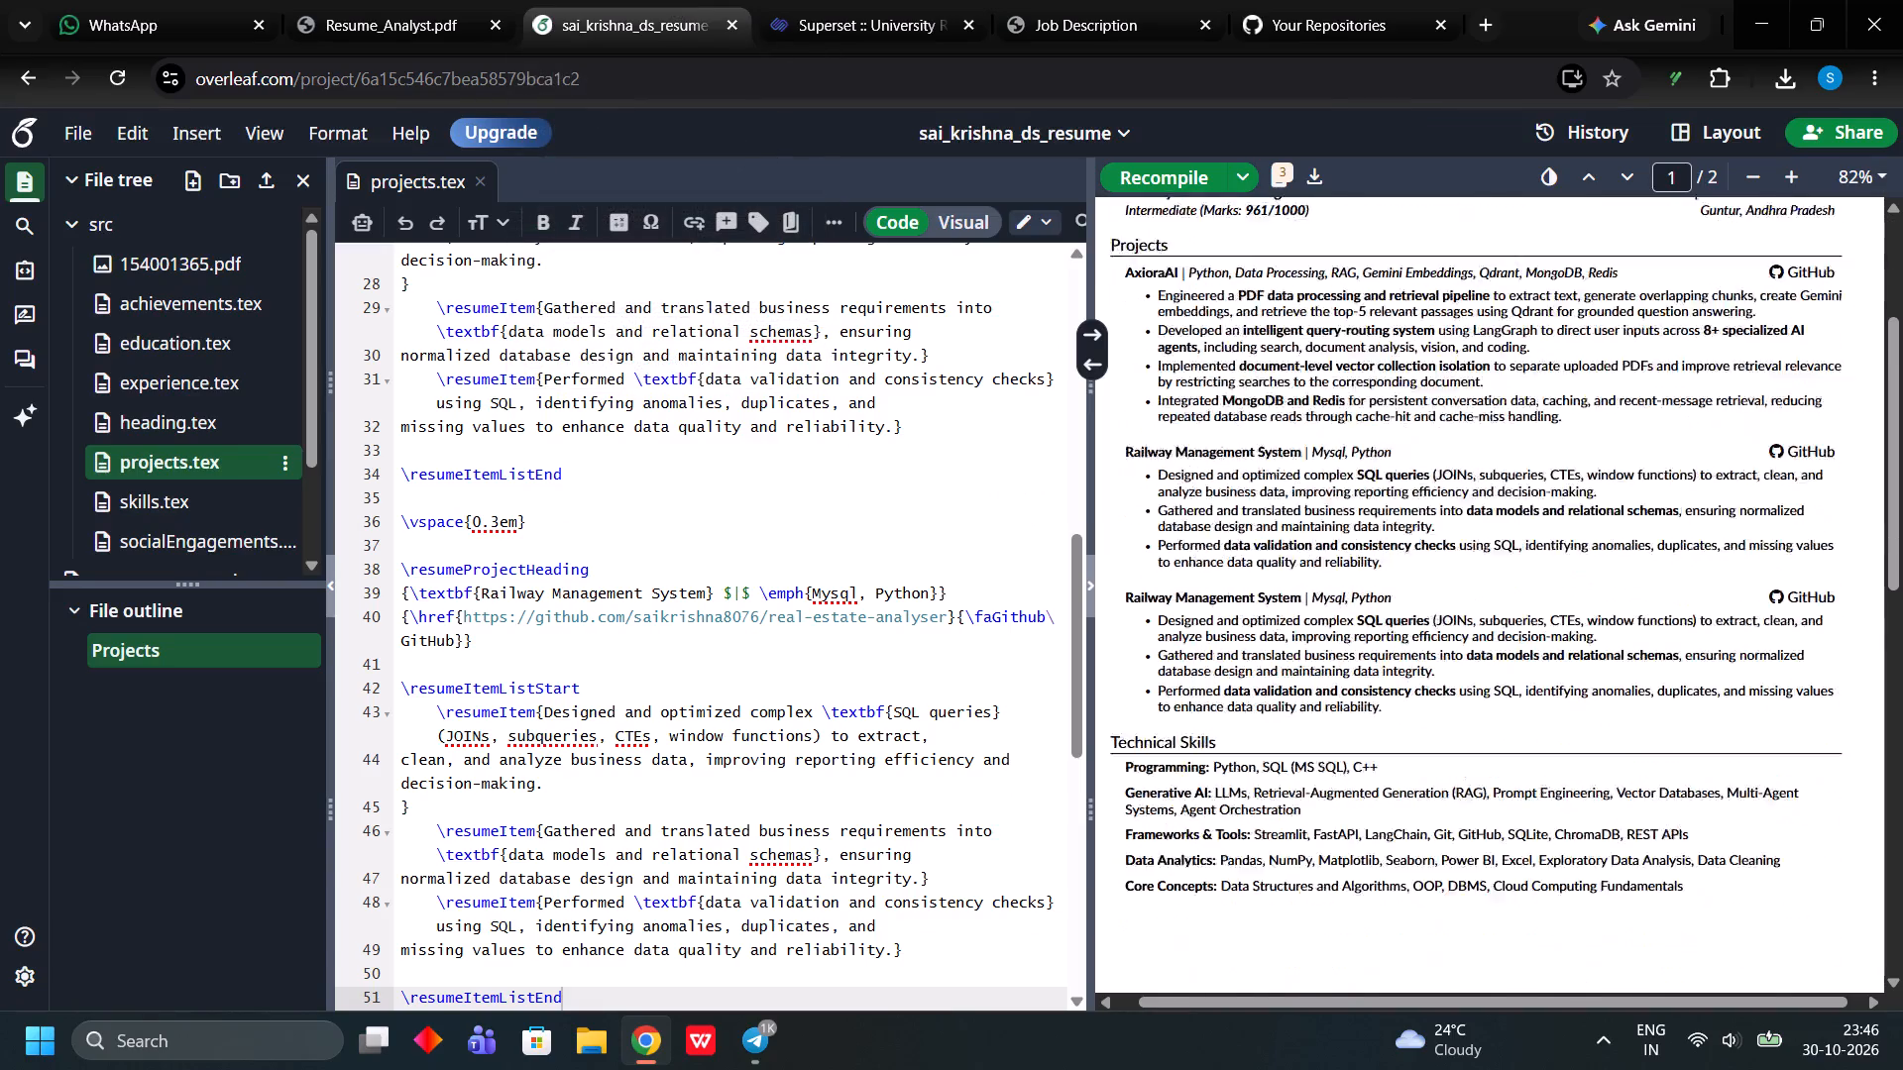
scroll(1761, 633, "down", 3)
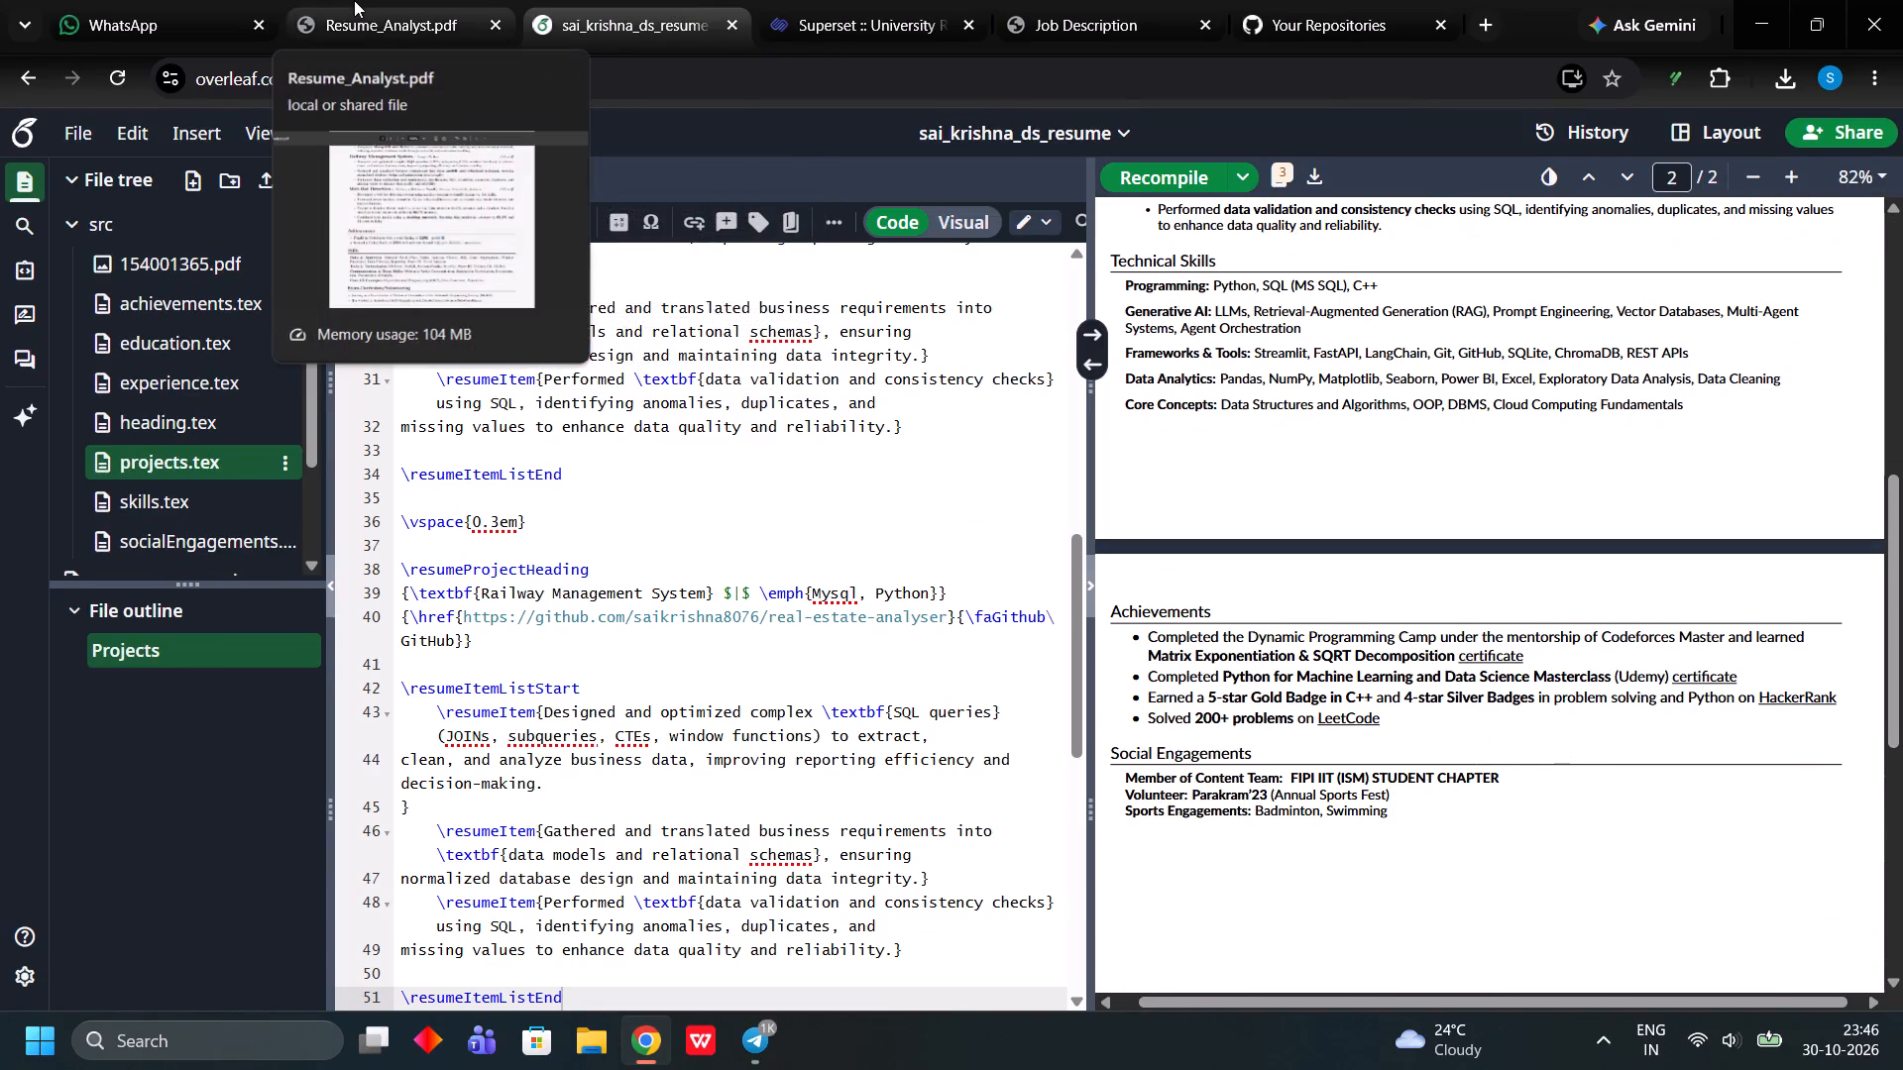
left_click(354, 0)
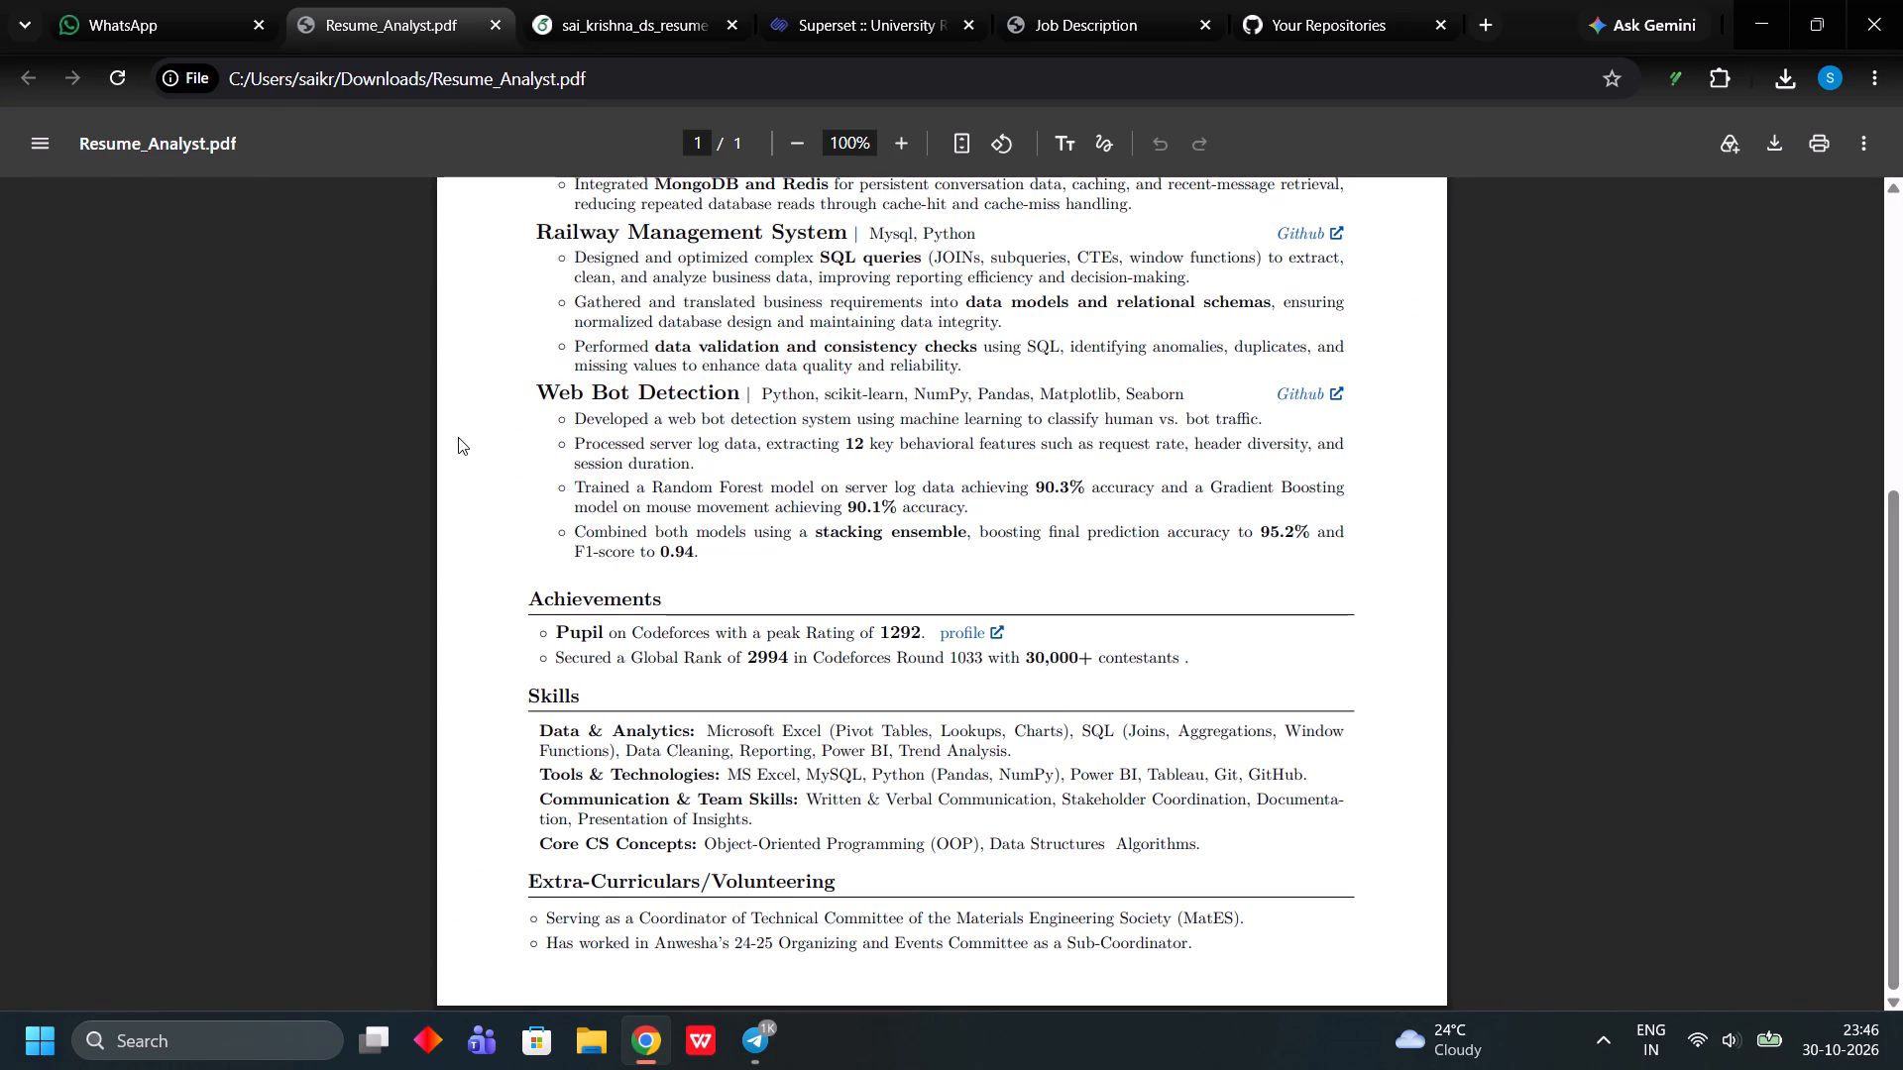
left_click(595, 0)
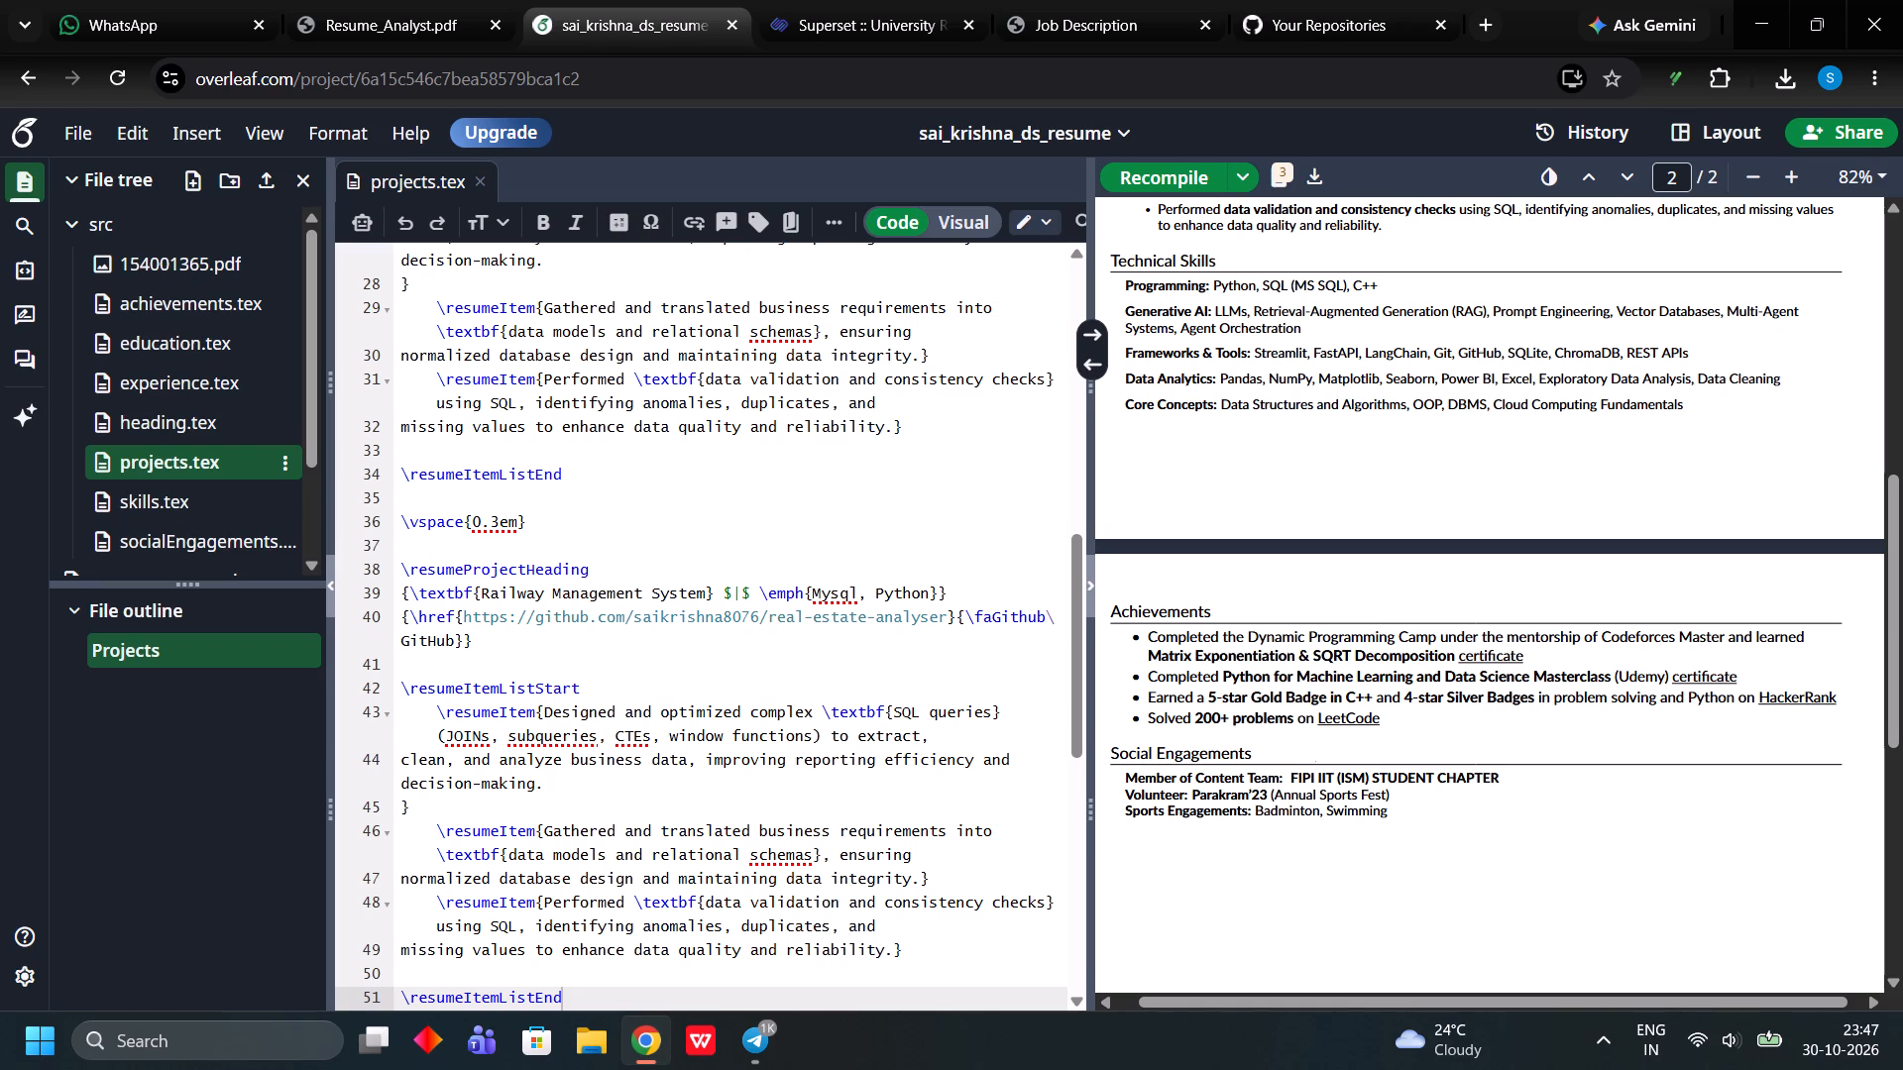
left_click(427, 0)
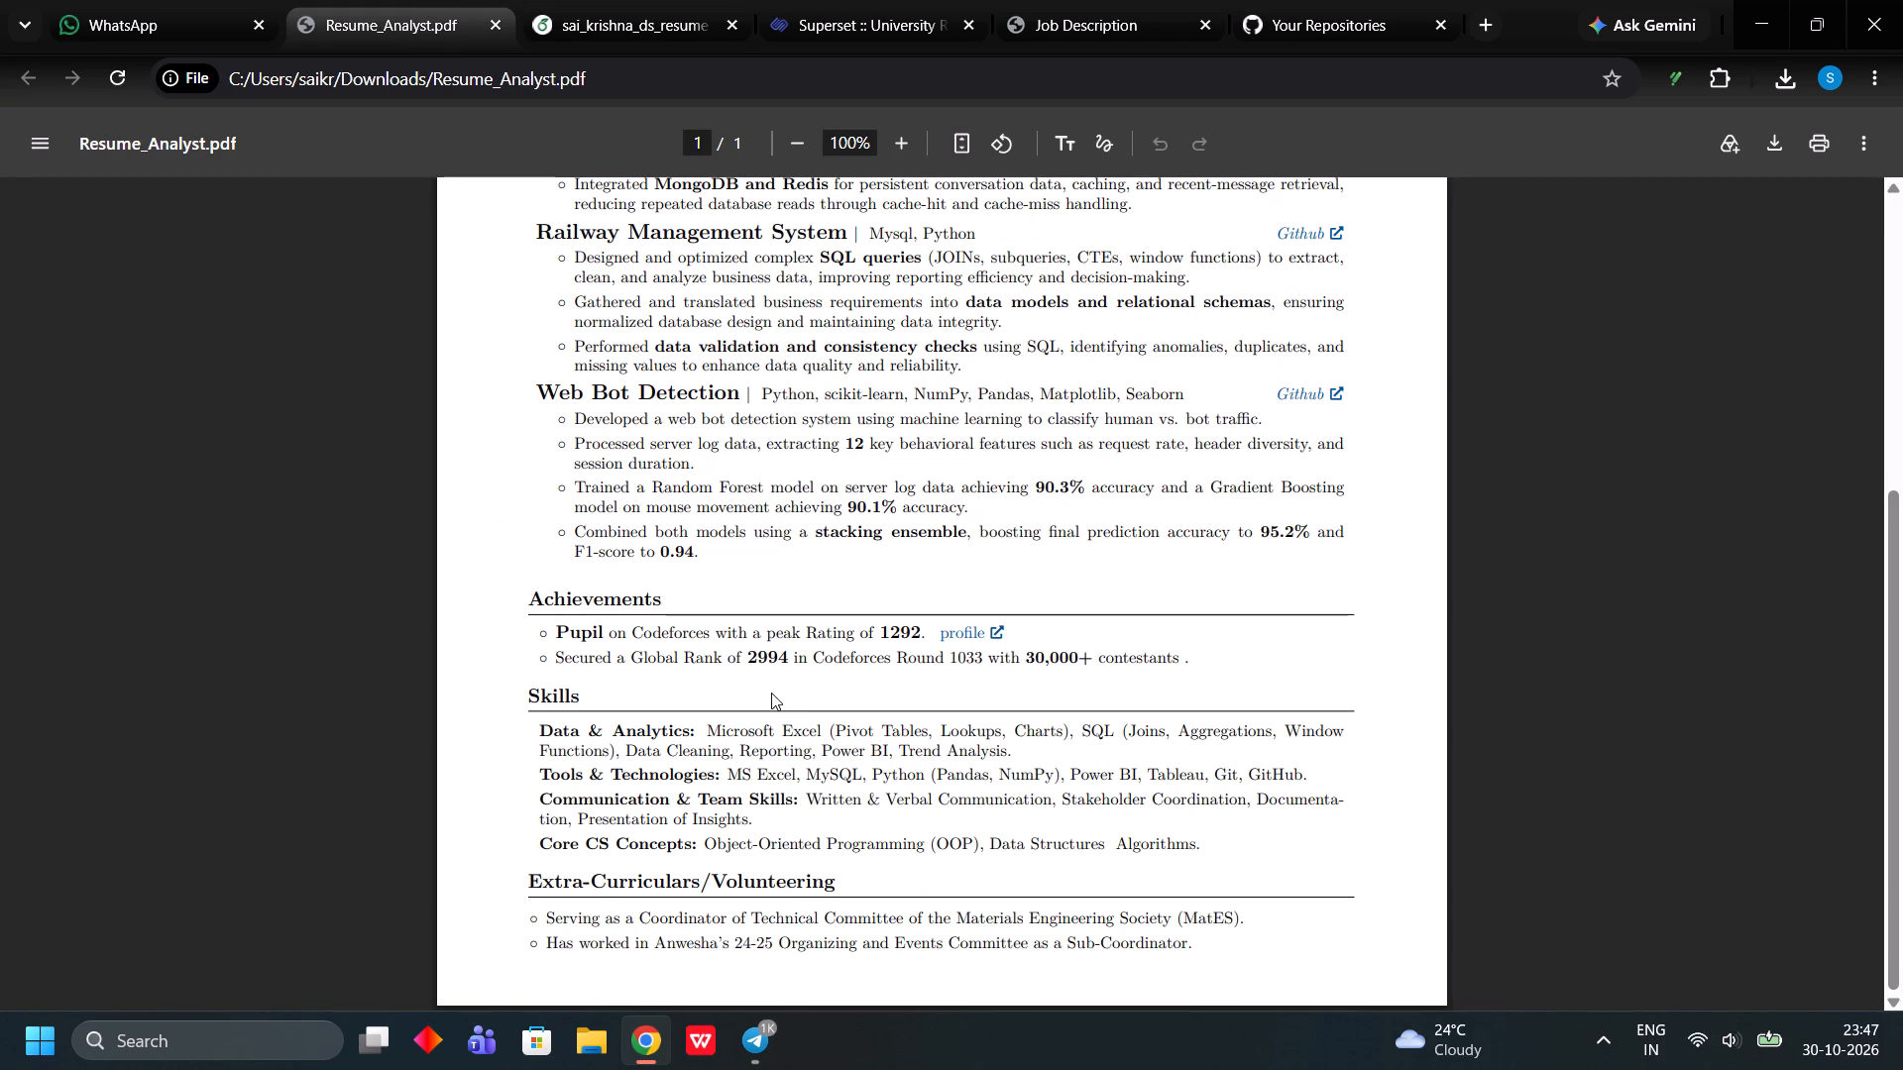
scroll(764, 688, "up", 4)
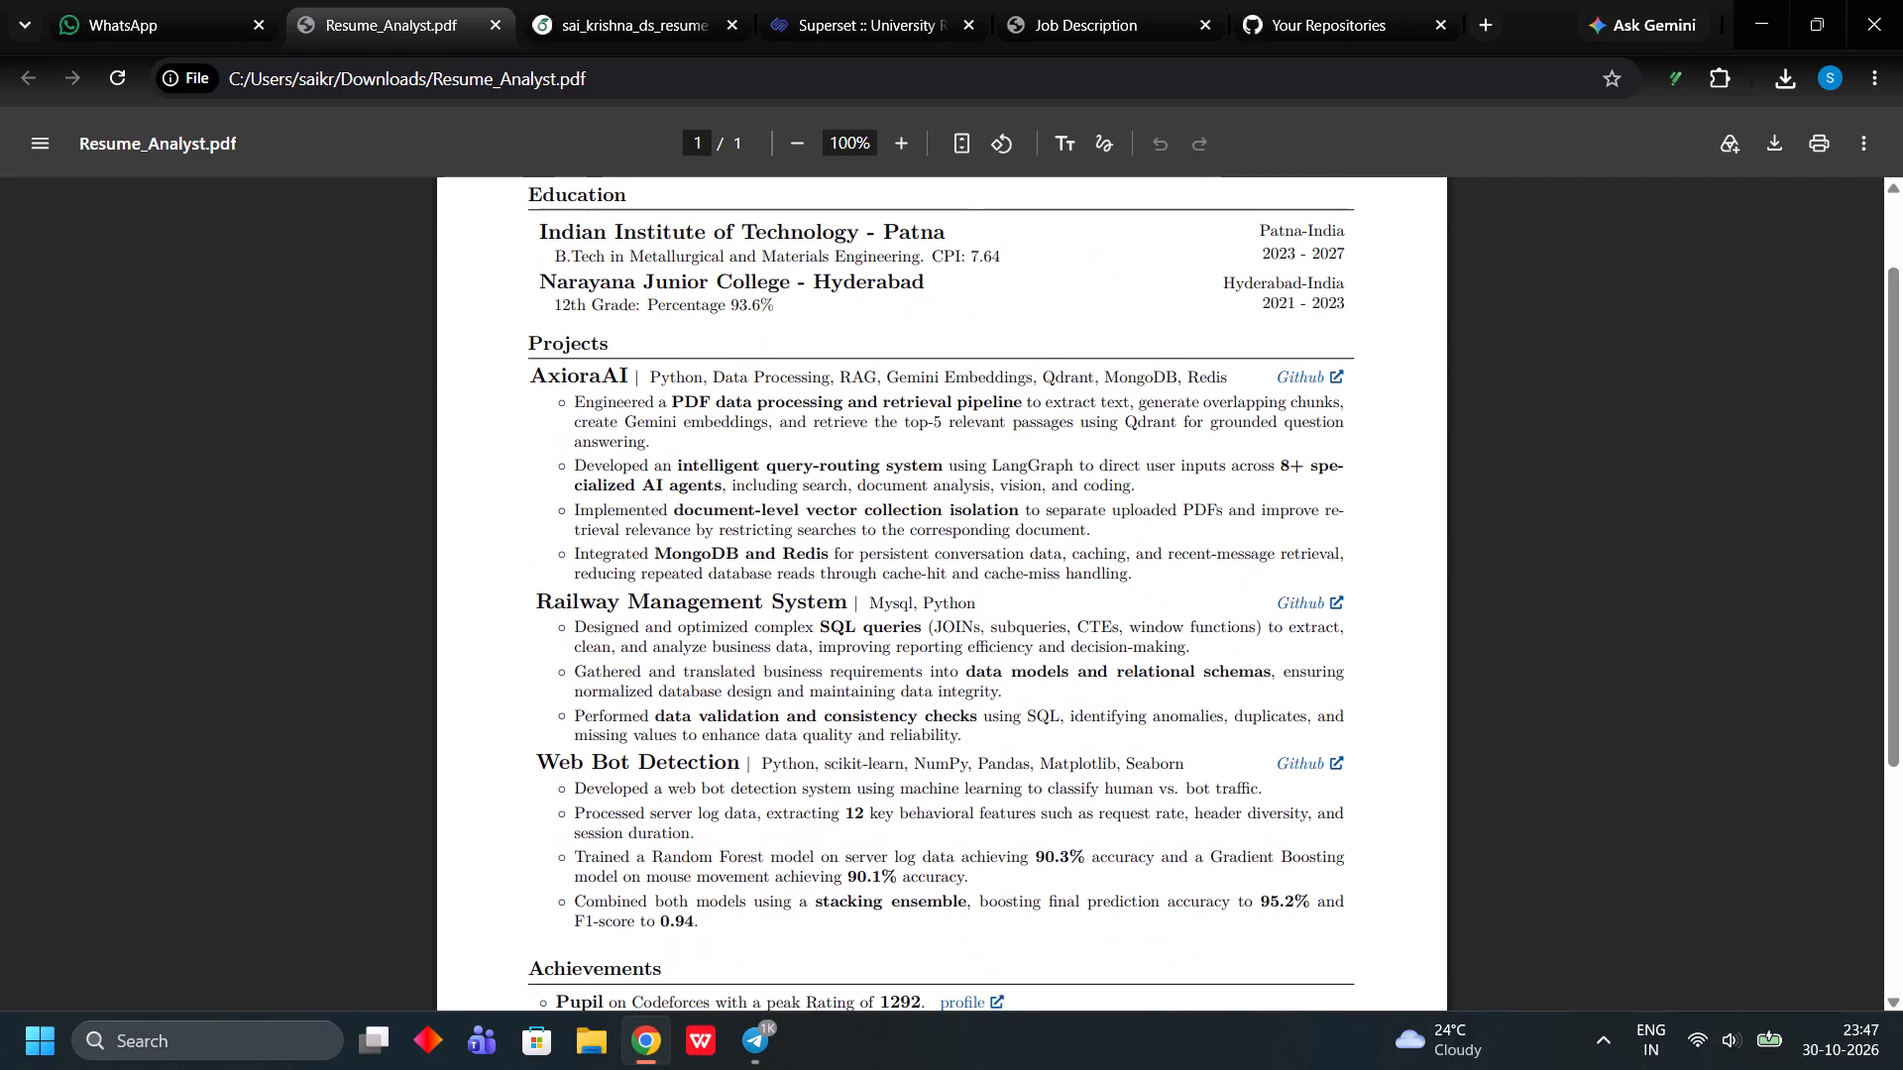
left_click(592, 0)
scroll(1251, 466, "up", 4)
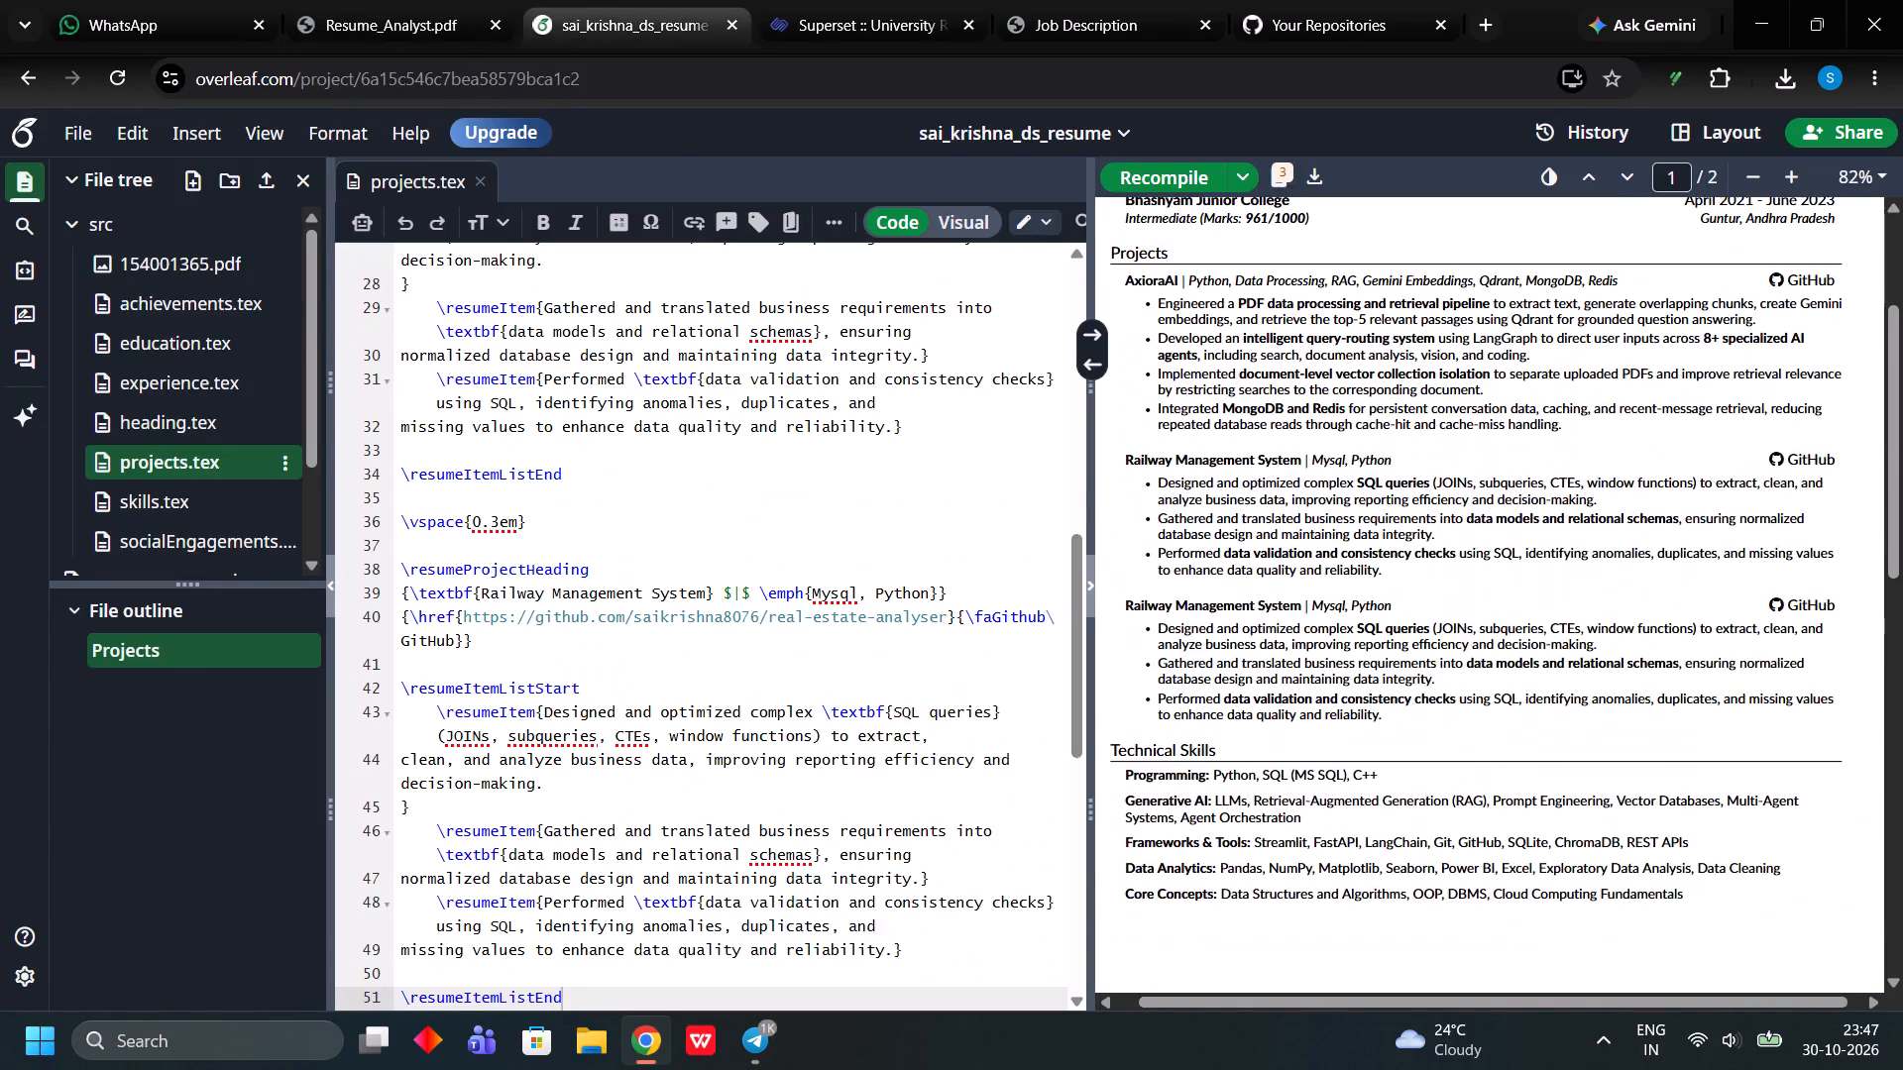
Replace the duplicated project's title with "Web Bot Detection", copied from Resume_Analyst.pdf.
left_click(363, 0)
scroll(714, 666, "down", 2)
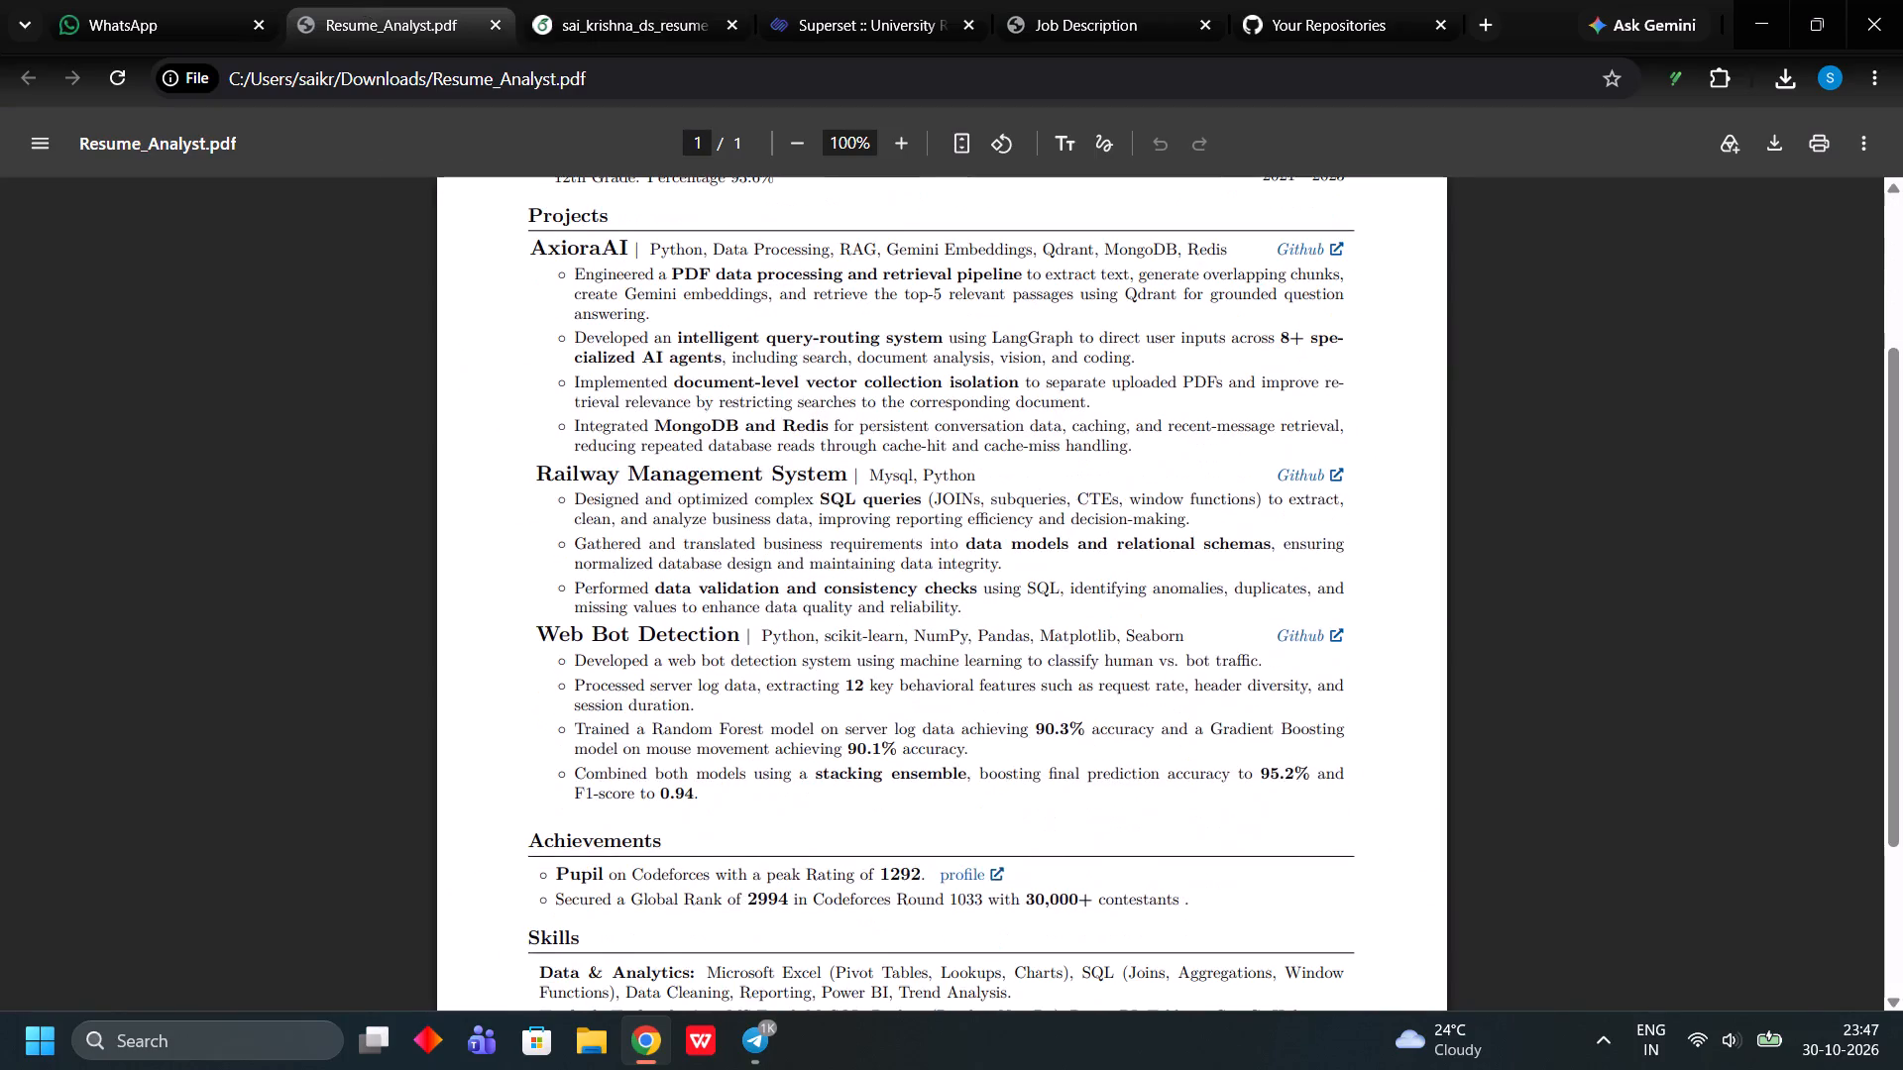
left_click_drag(532, 620, 745, 628)
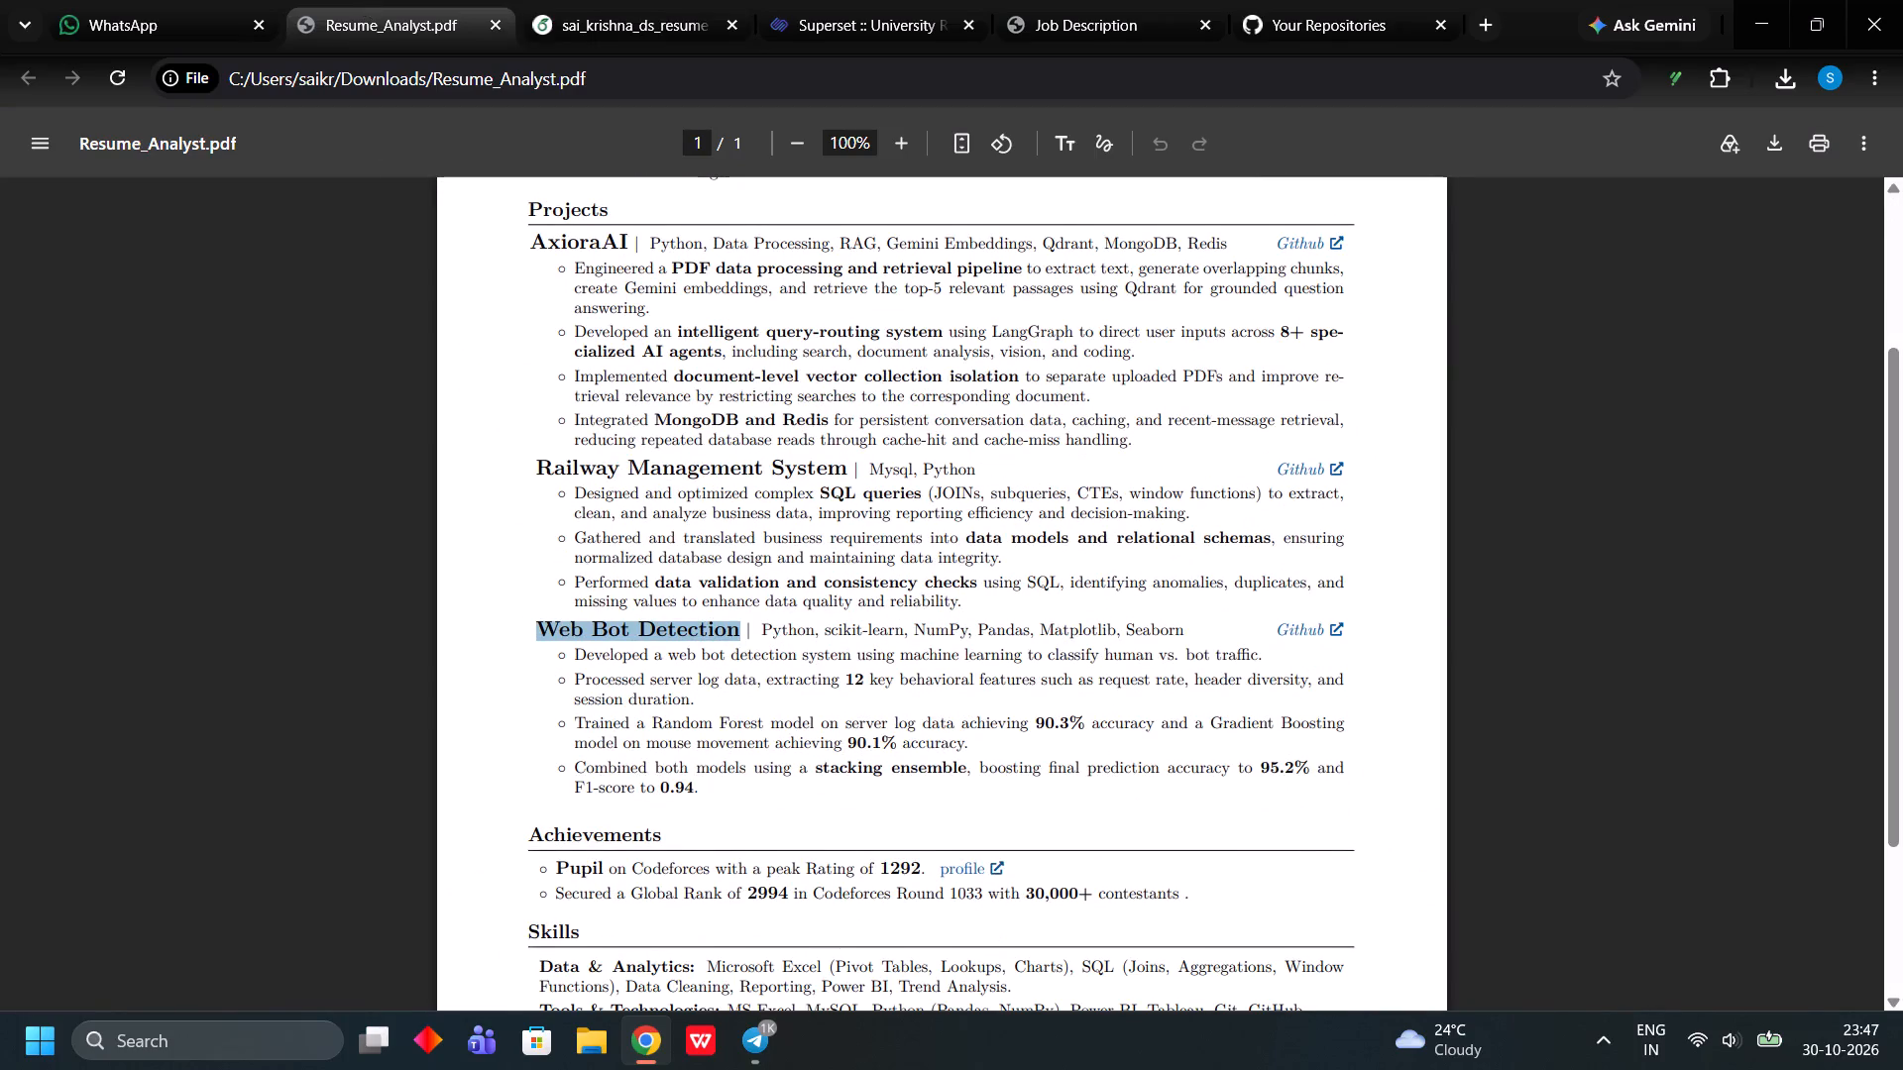
key("ctrl+c")
left_click(673, 0)
scroll(489, 699, "down", 2)
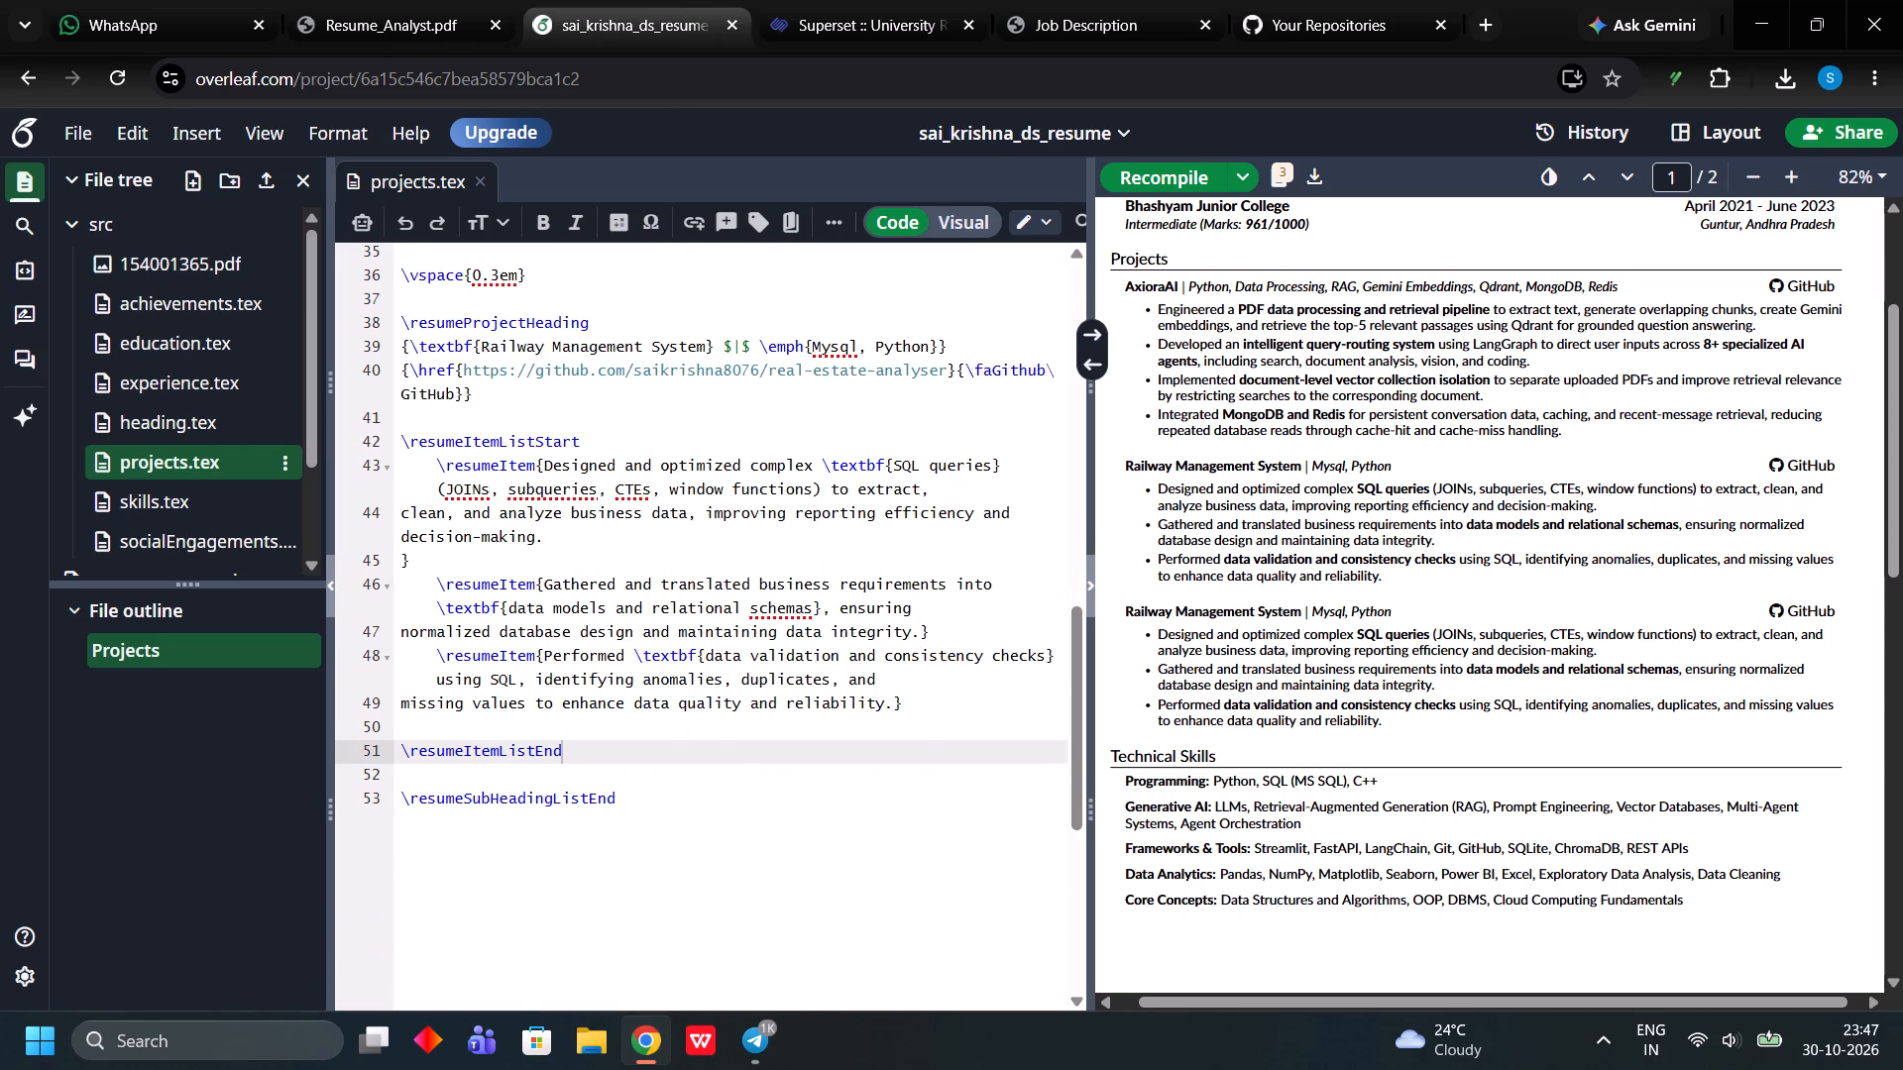
left_click_drag(482, 338, 707, 345)
key("ctrl+v")
Replace Web Bot Detection's technology list with "Python, scikit-learn, NumPy, Pandas, Matplotlib, Seaborn" from Resume_Analyst.pdf.
left_click(357, 0)
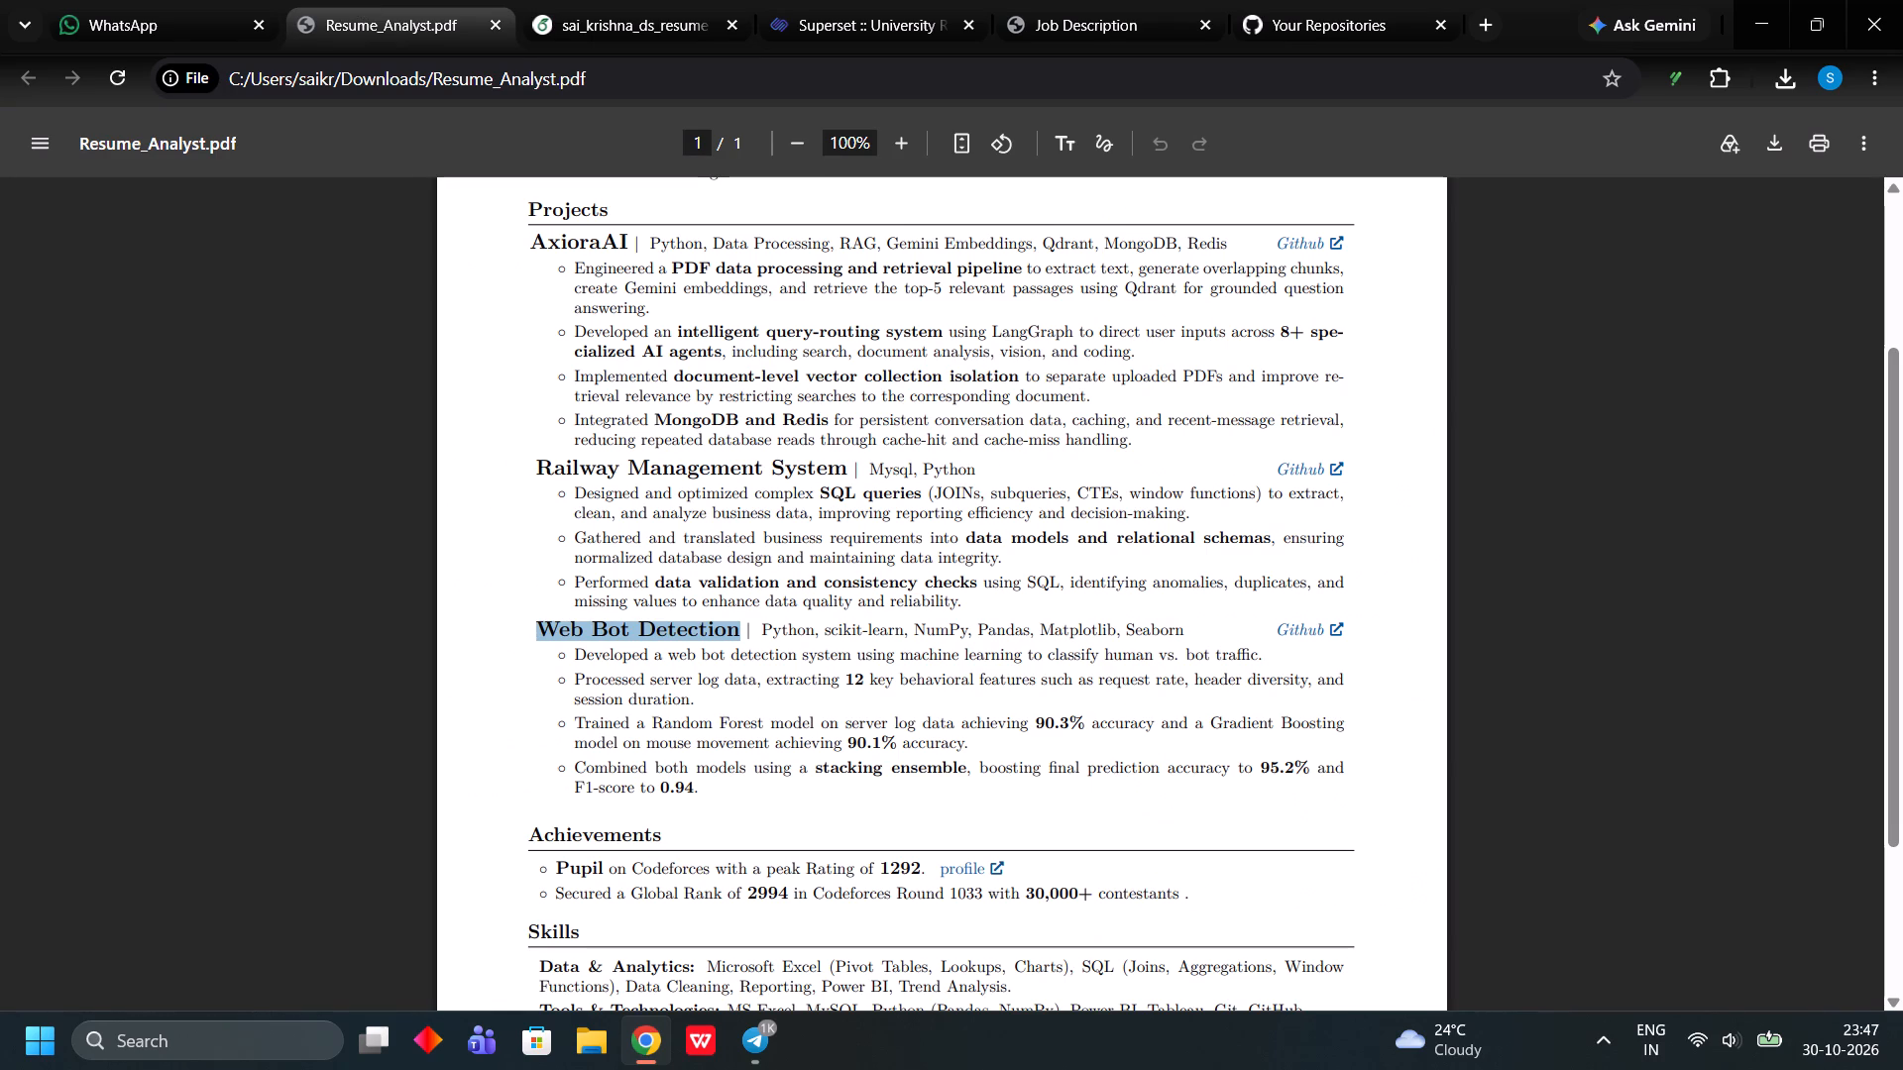
left_click_drag(756, 622, 1181, 622)
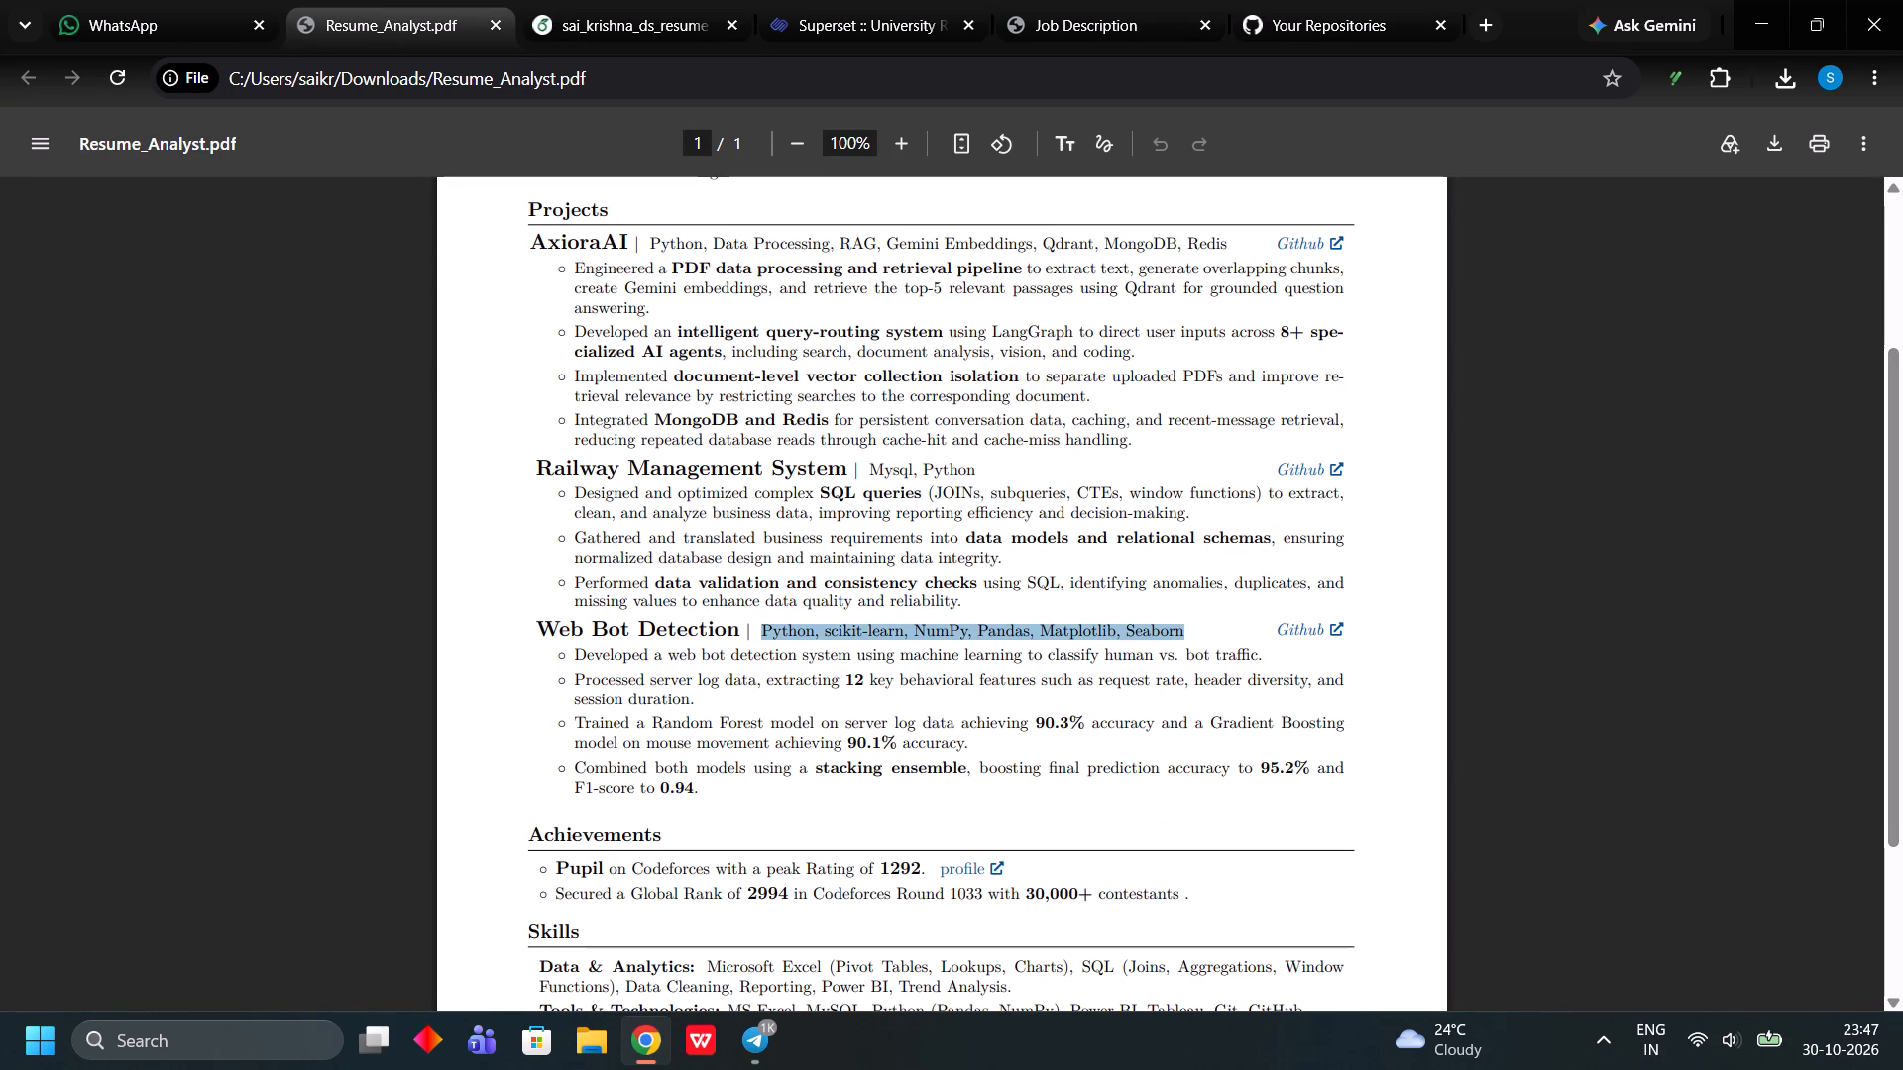
key("ctrl+c")
left_click(574, 0)
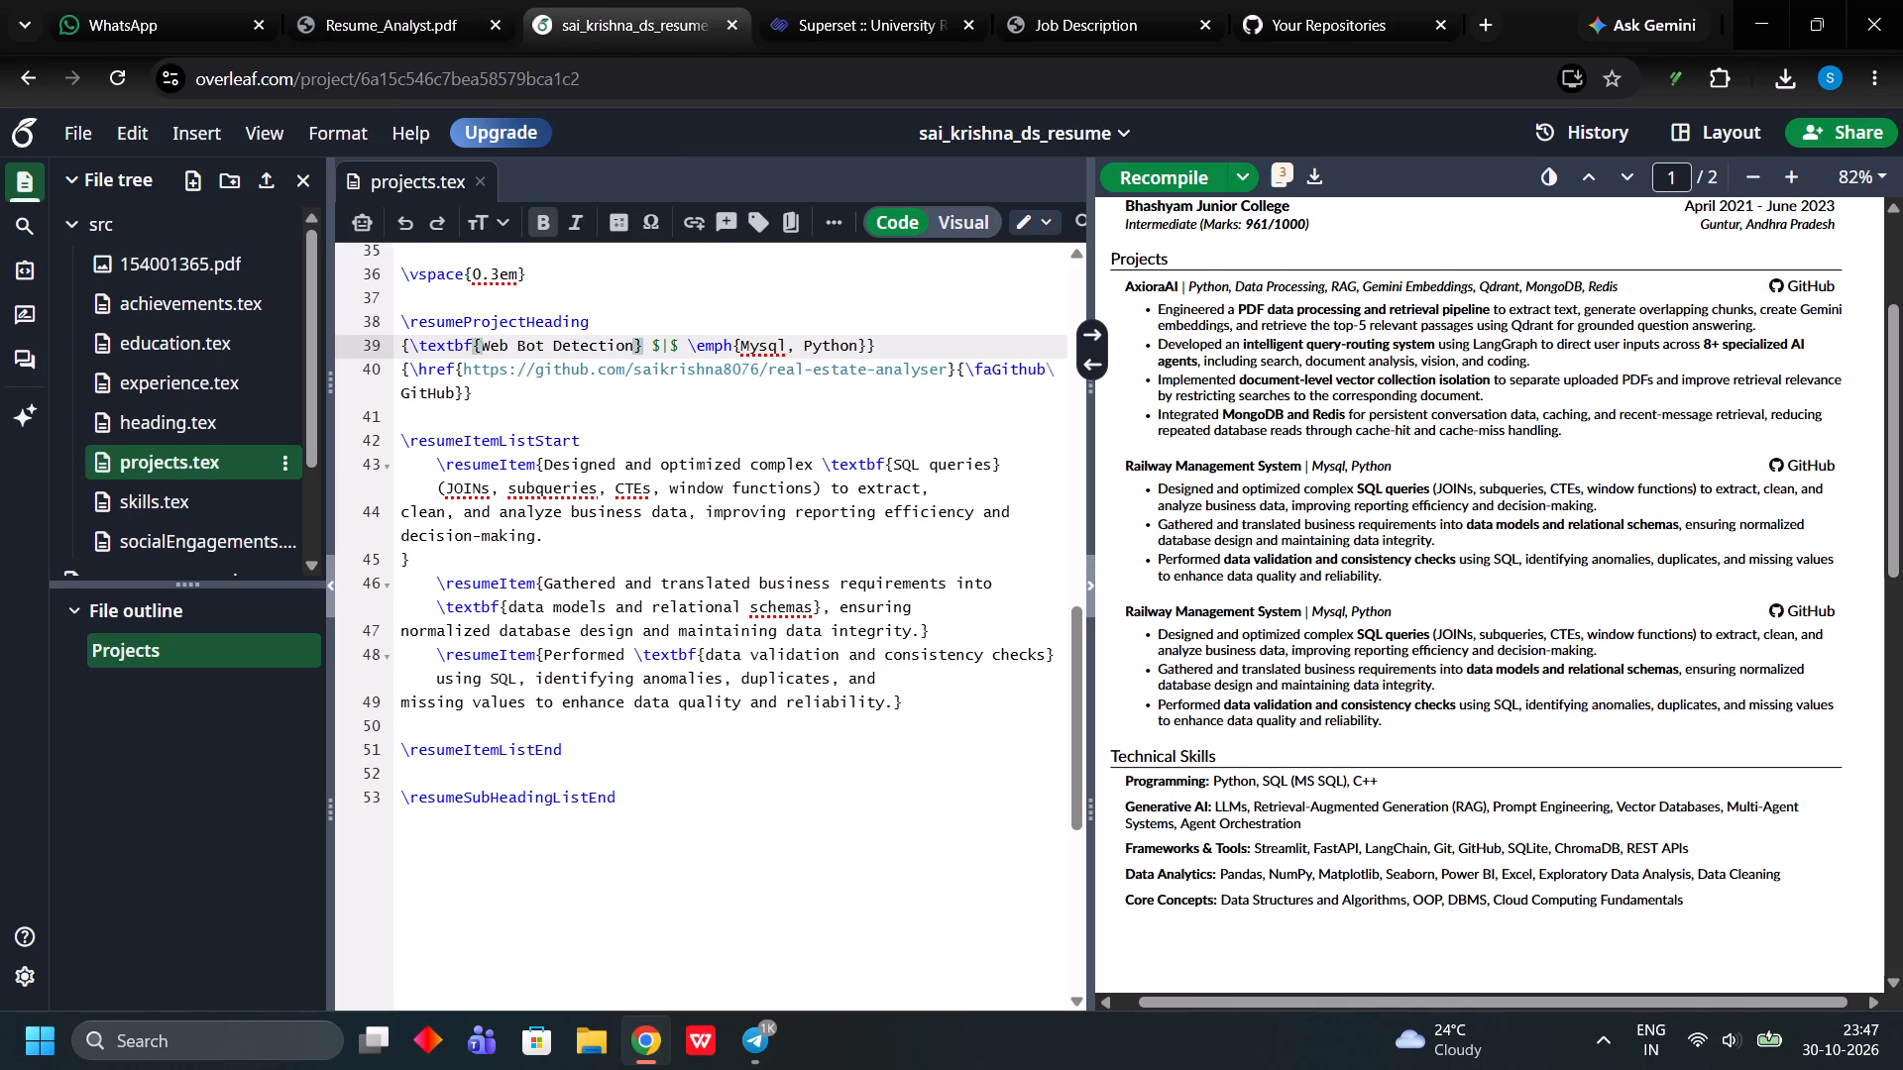
left_click_drag(738, 347, 852, 347)
left_click(855, 349)
left_click_drag(855, 349, 755, 340)
key("ctrl+v")
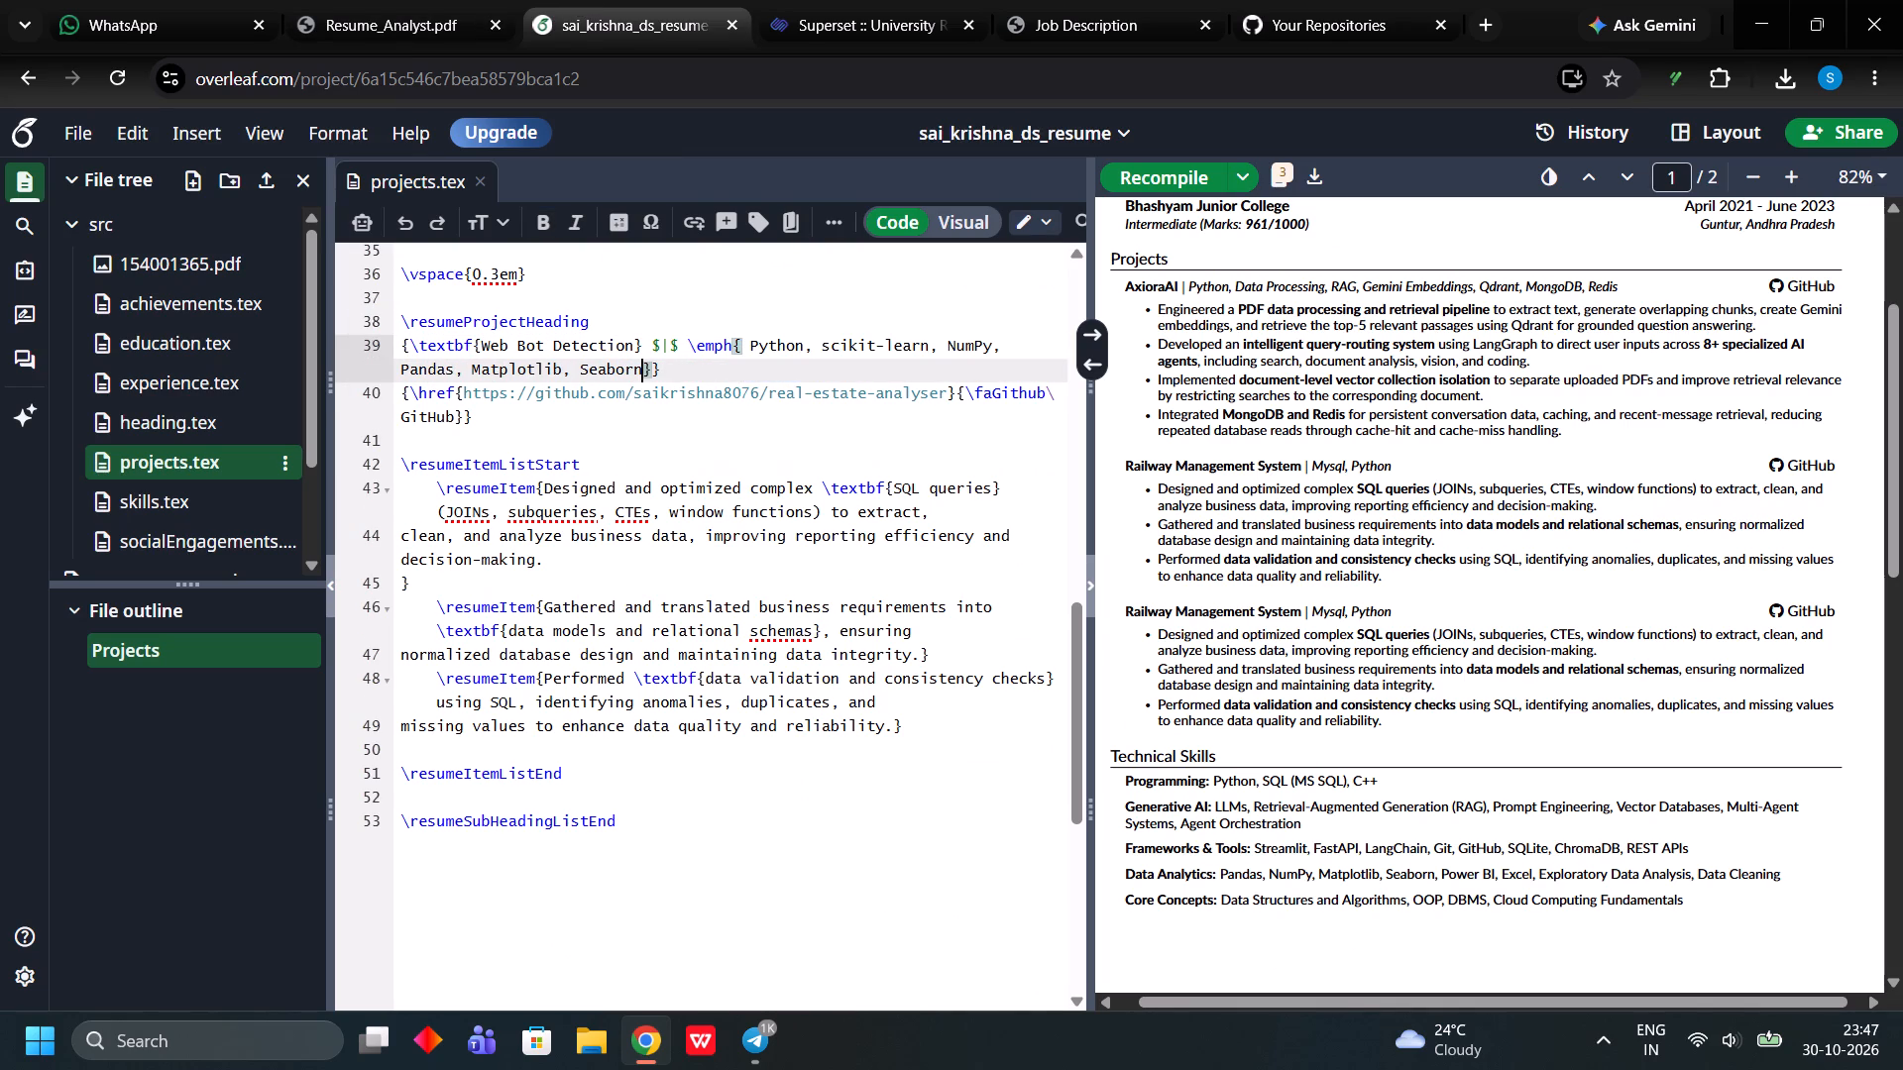
Replace Web Bot Detection's first bullet with "Developed a web bot detection system using machine learning to classify human vs. bot traffic." from Resume_Analyst.pdf.
left_click(433, 0)
scroll(847, 501, "down", 1)
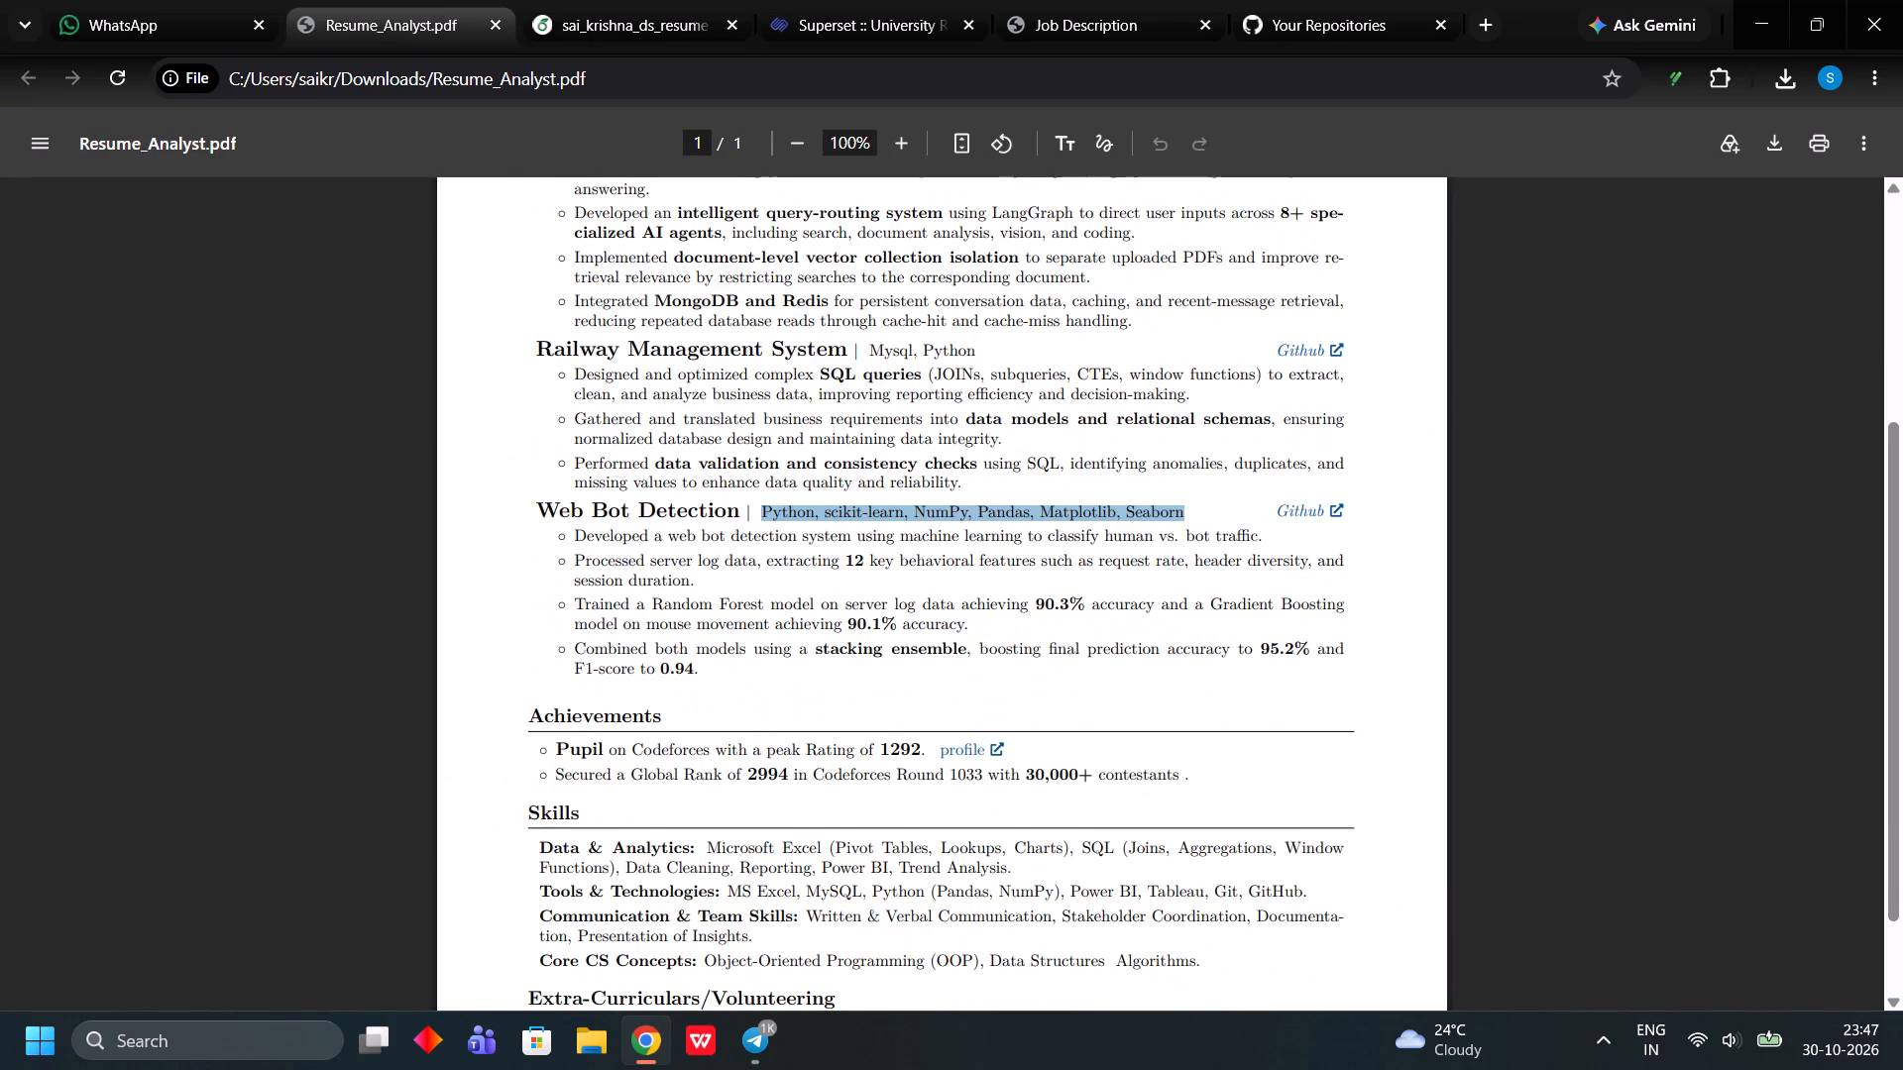
left_click_drag(566, 527, 1263, 530)
key("ctrl+c")
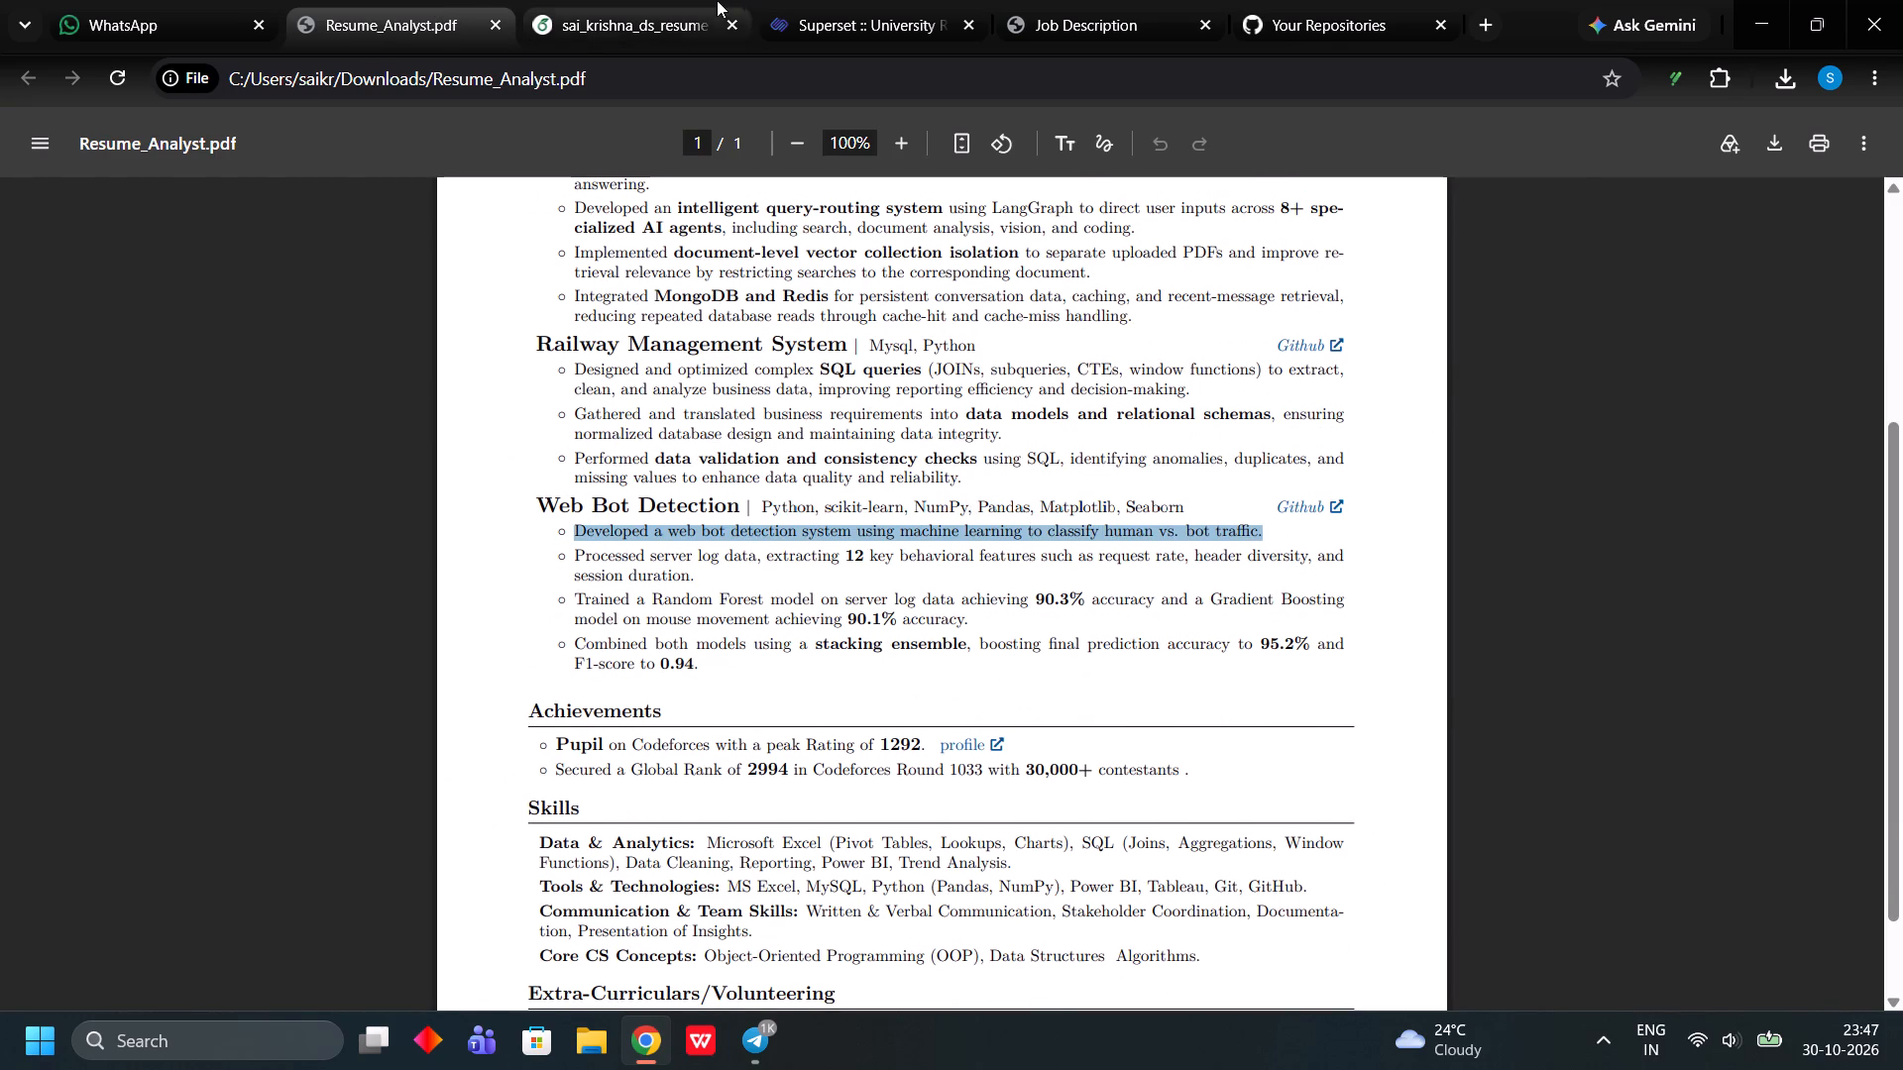
left_click(717, 0)
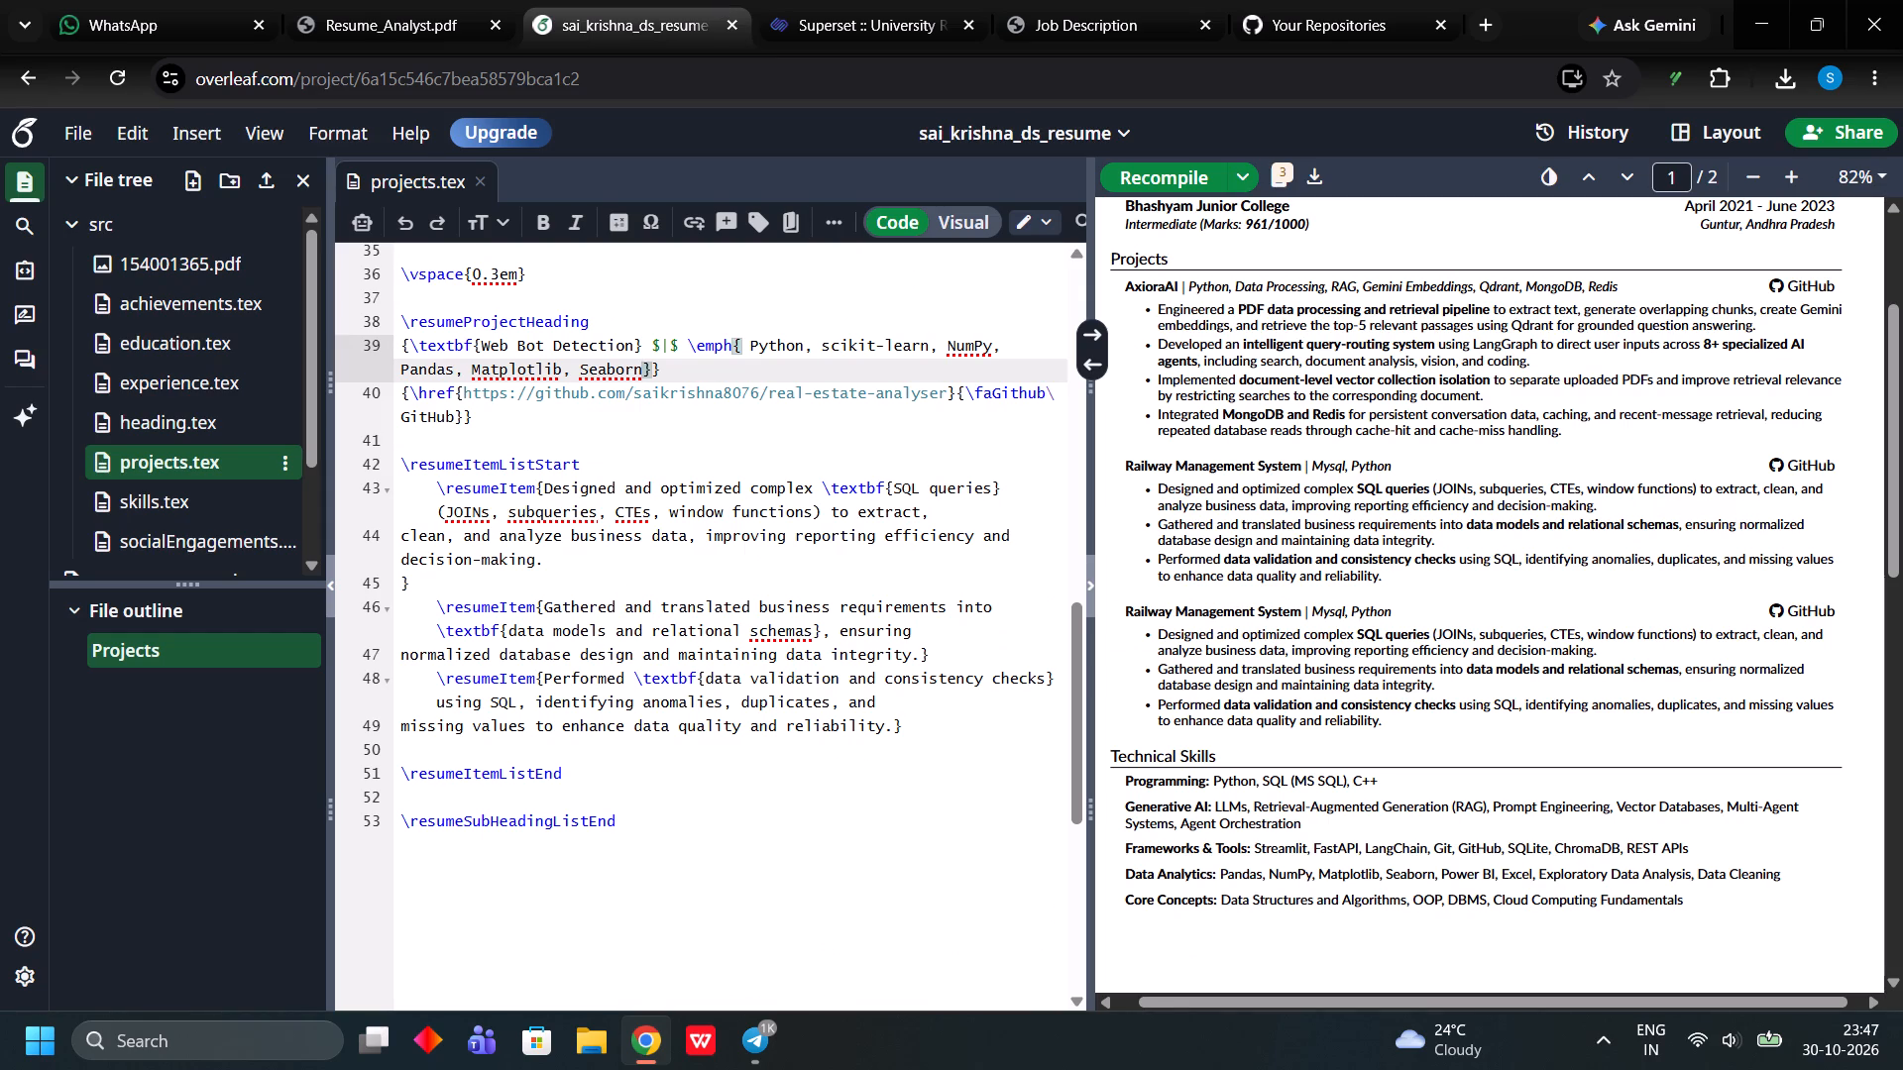
left_click_drag(543, 484, 545, 562)
key("ctrl+v")
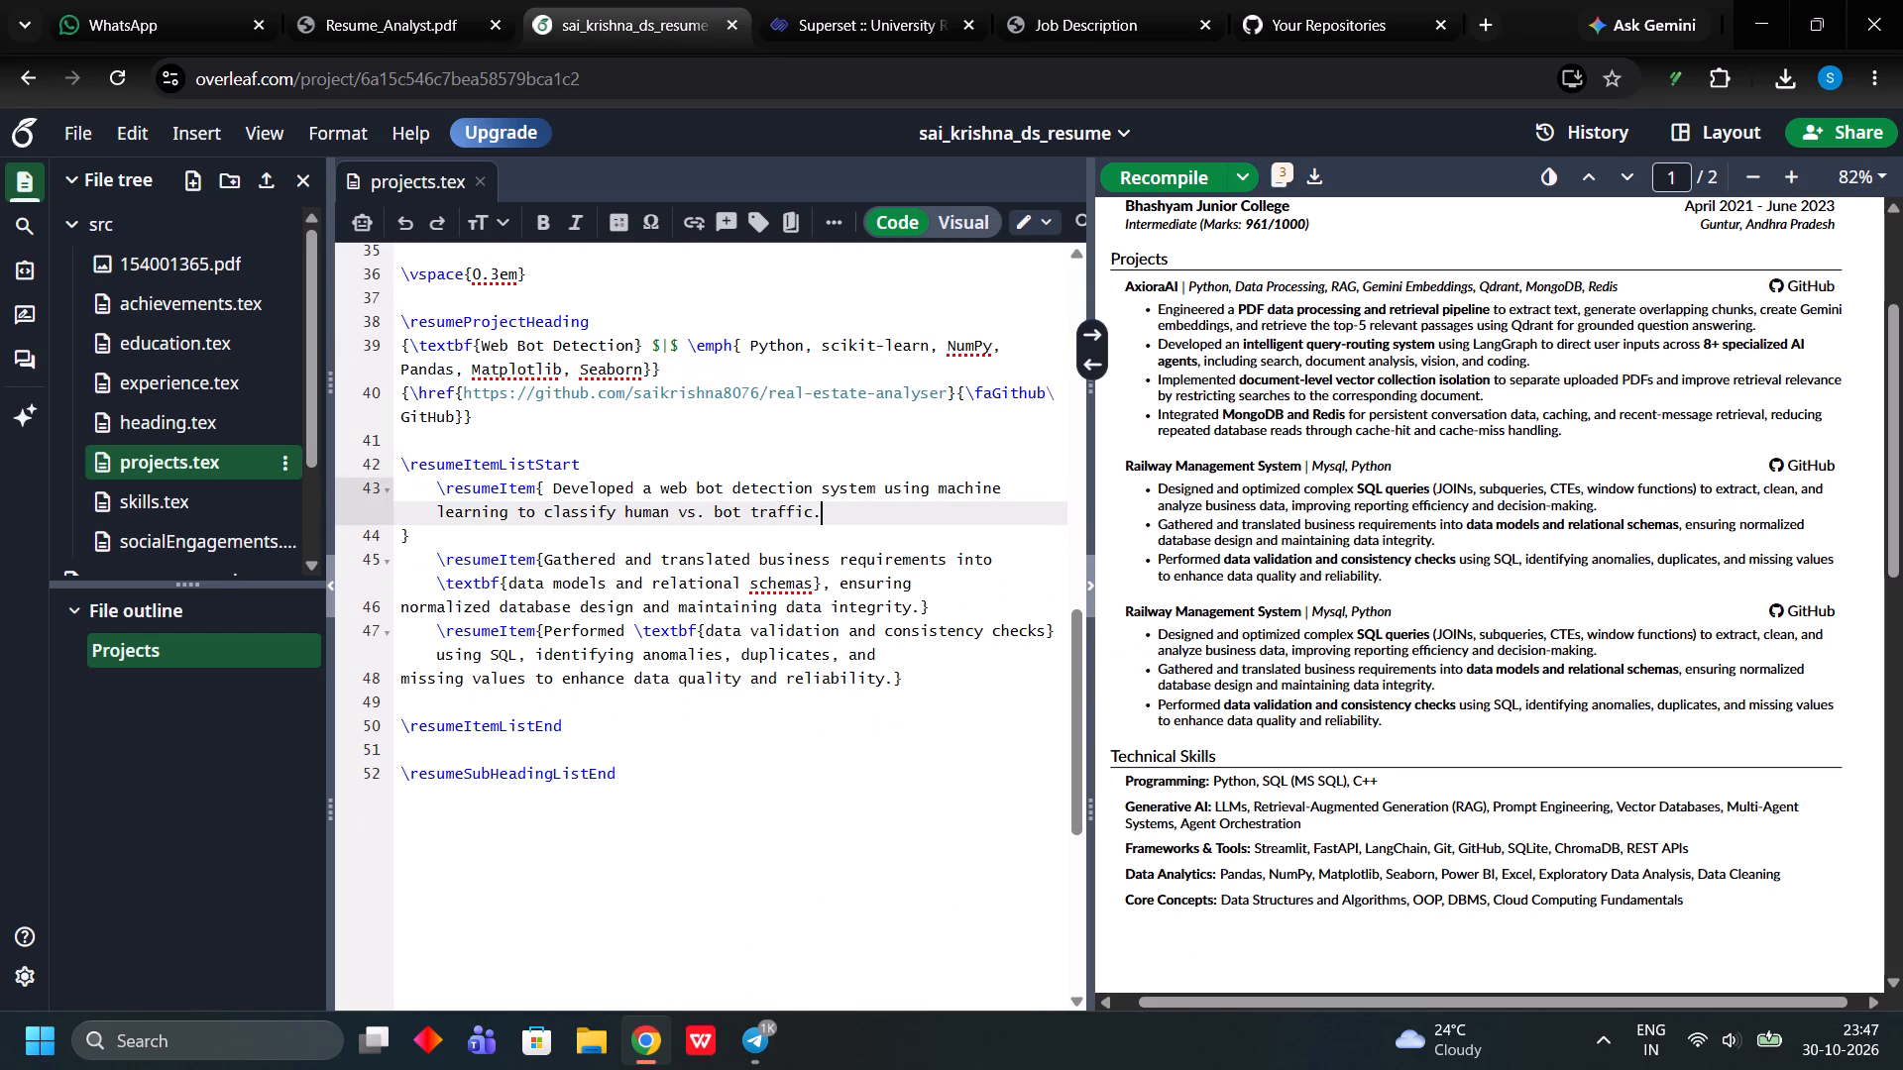
Replace Web Bot Detection's second bullet with "Processed server log data, extracting 12 key behavioral features such as request rate, header diversity, and session duration." from Resume_Analyst.pdf.
left_click(346, 0)
left_click_drag(570, 558, 694, 581)
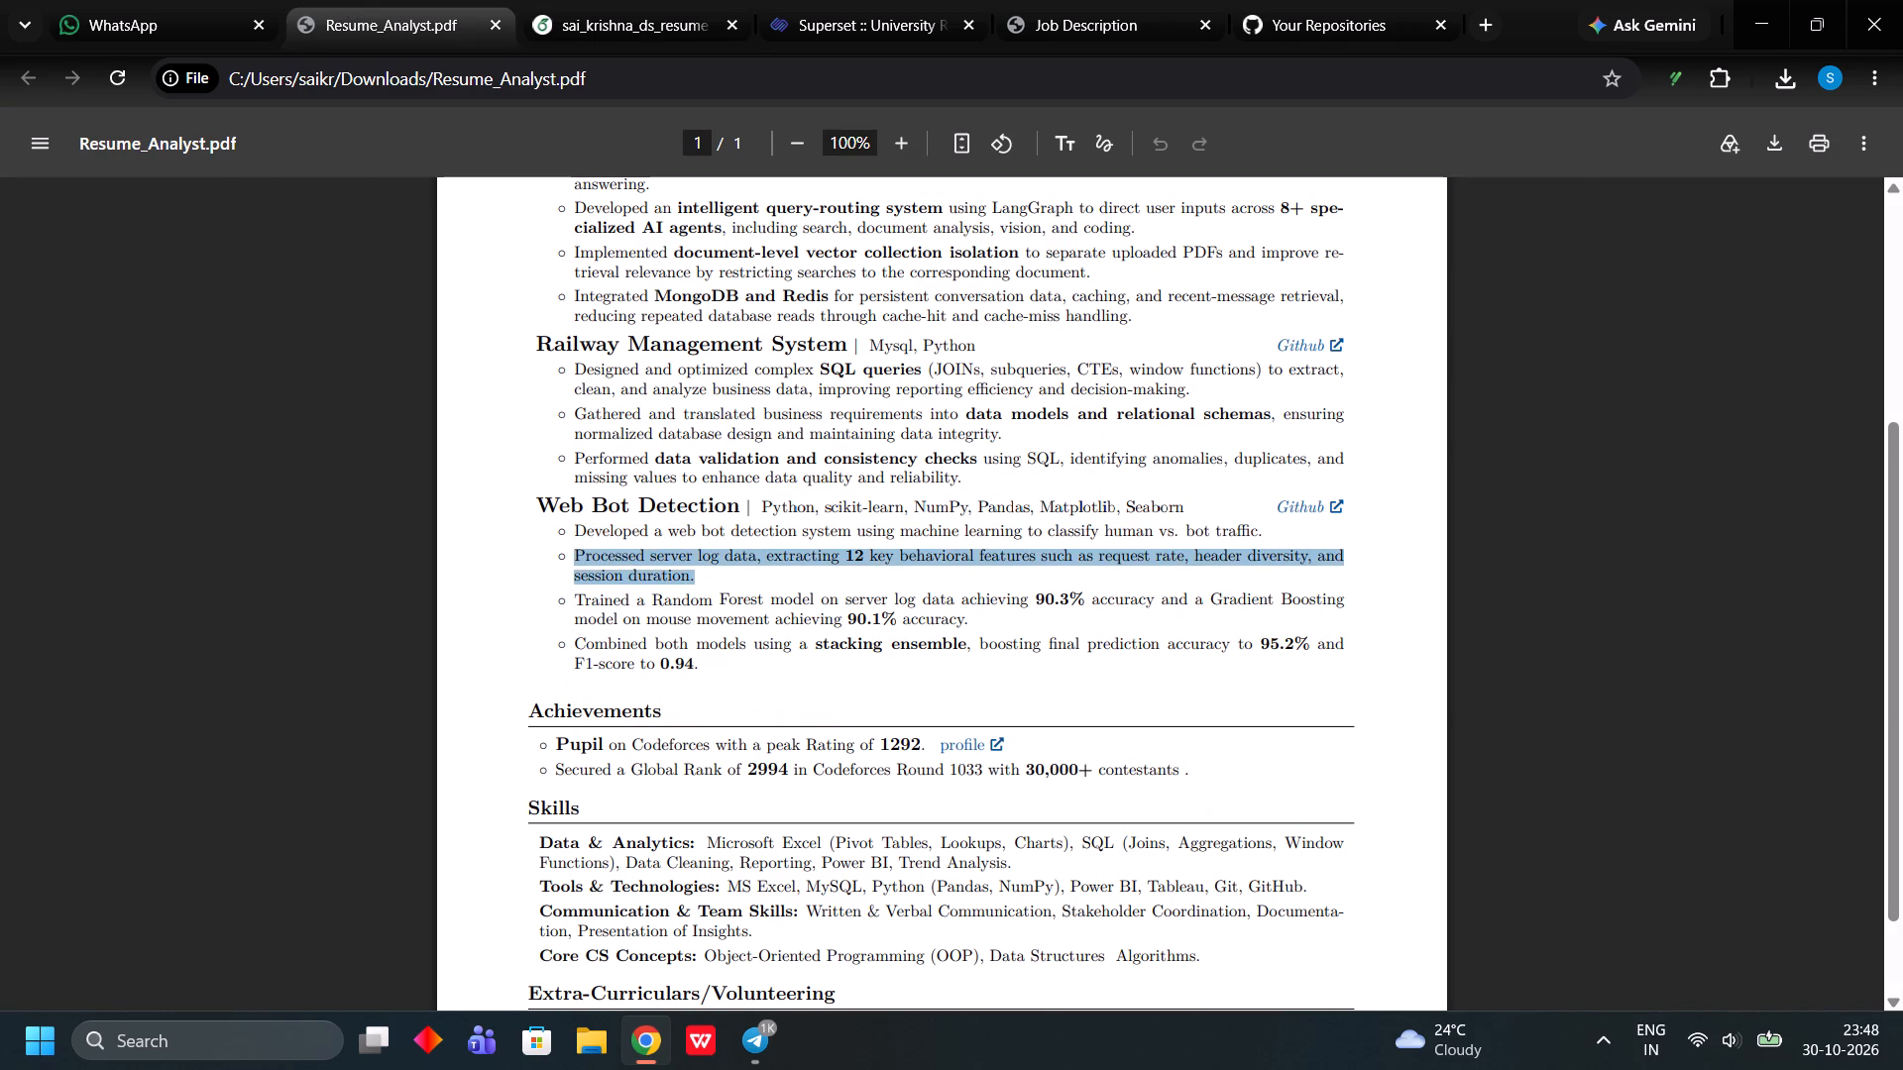
key("ctrl+c")
left_click(588, 0)
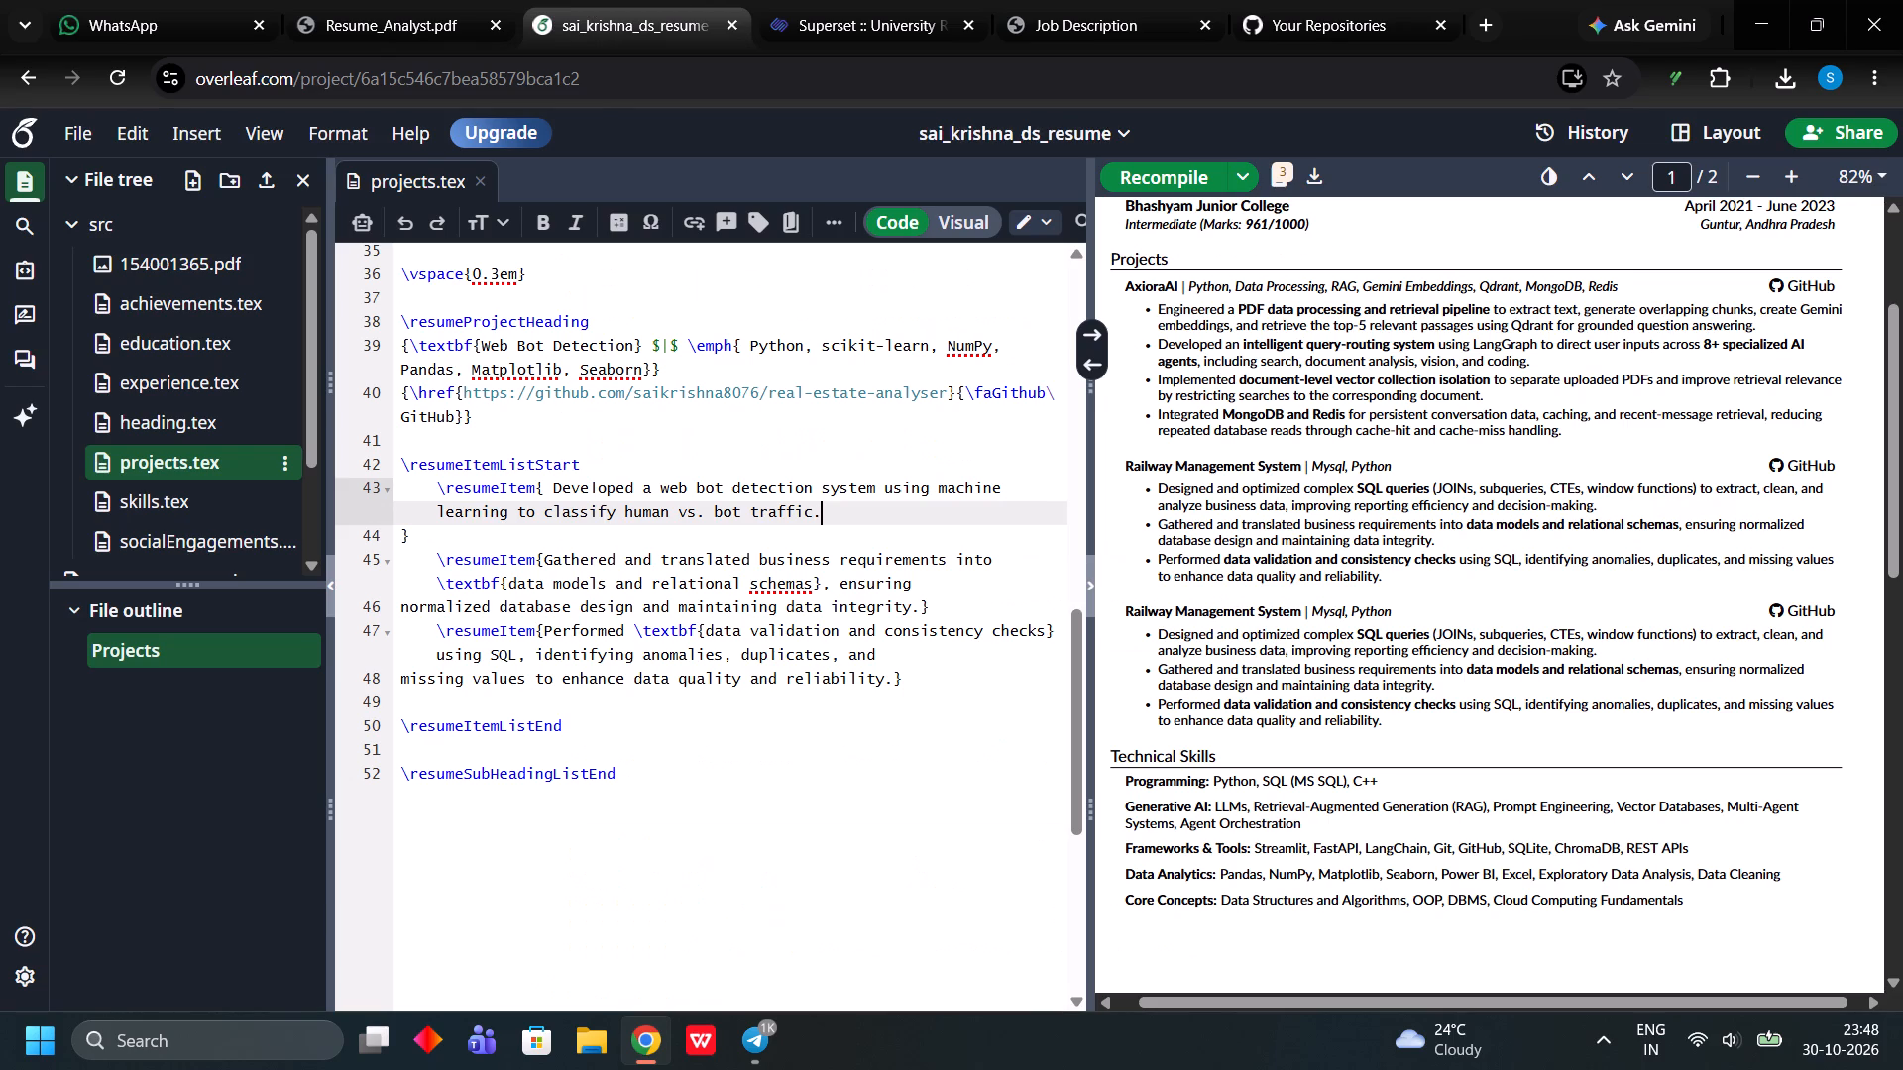
left_click_drag(542, 561, 900, 616)
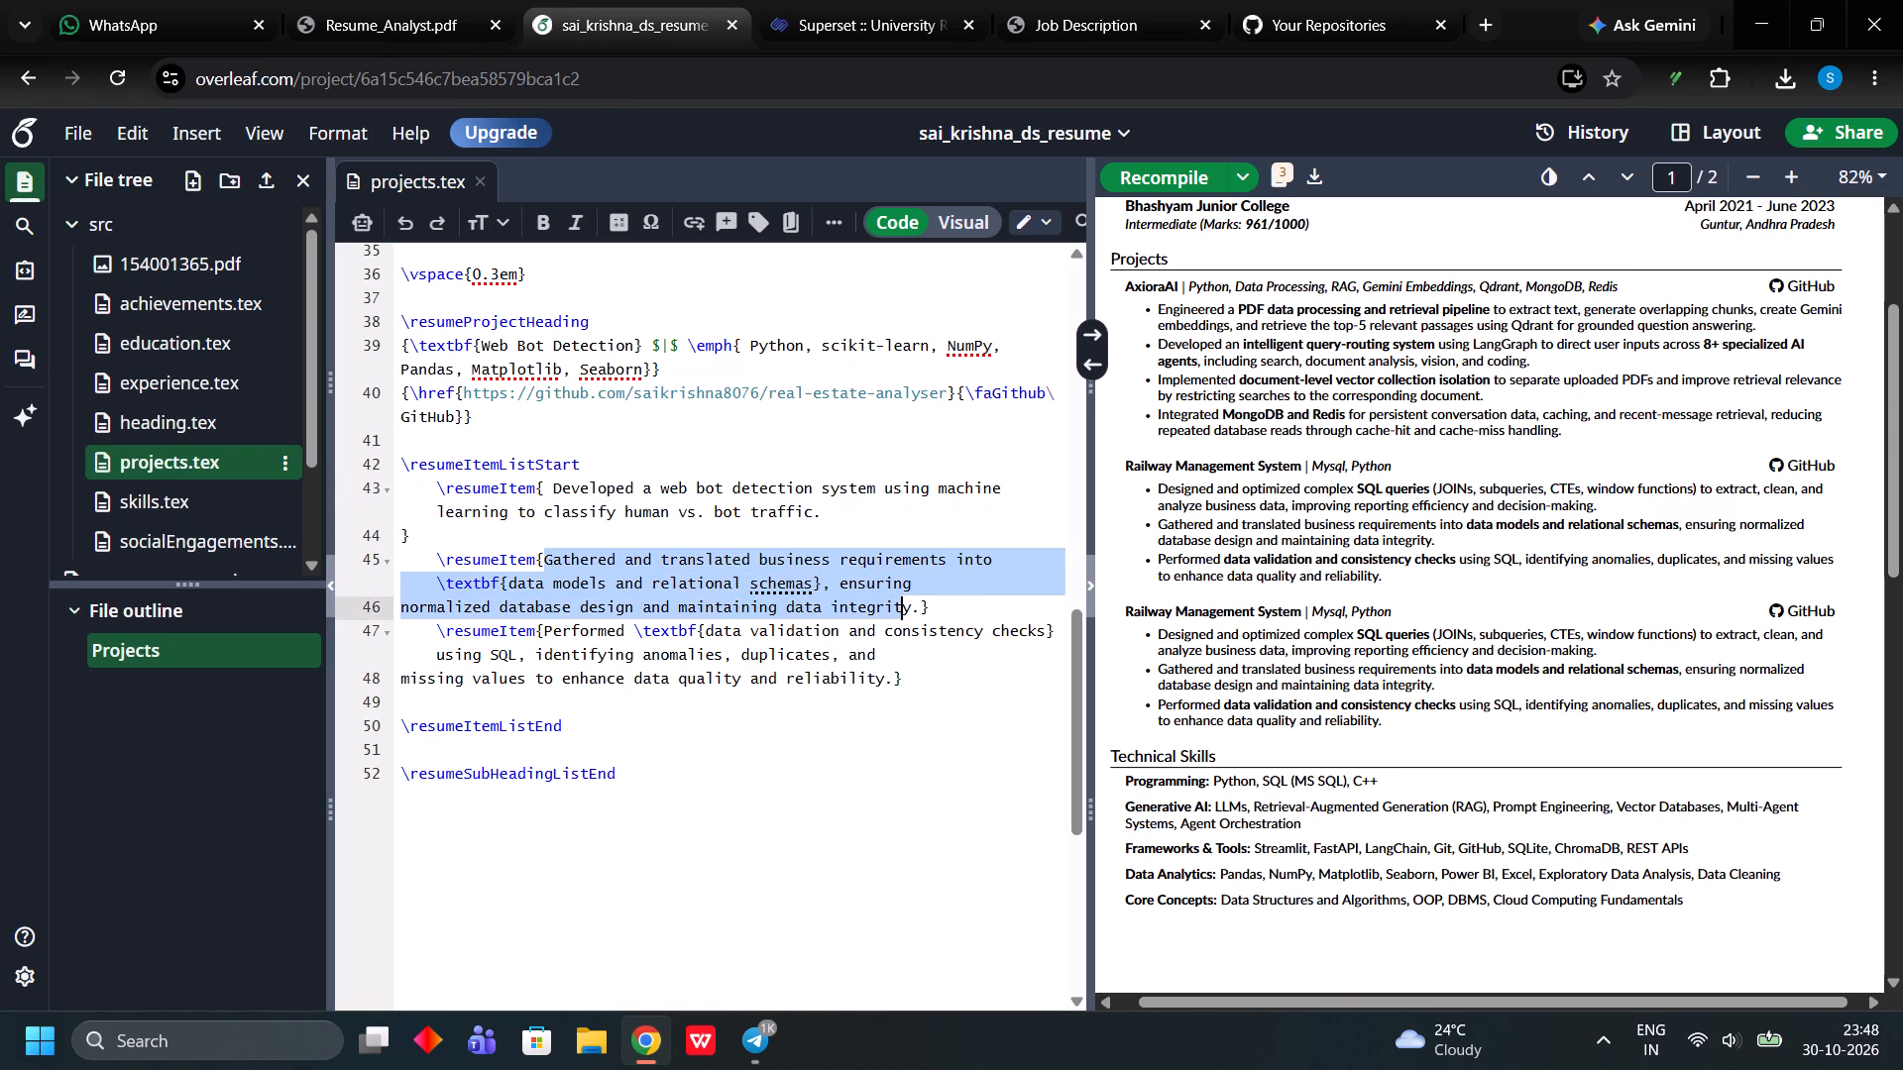
left_click_drag(900, 616, 915, 611)
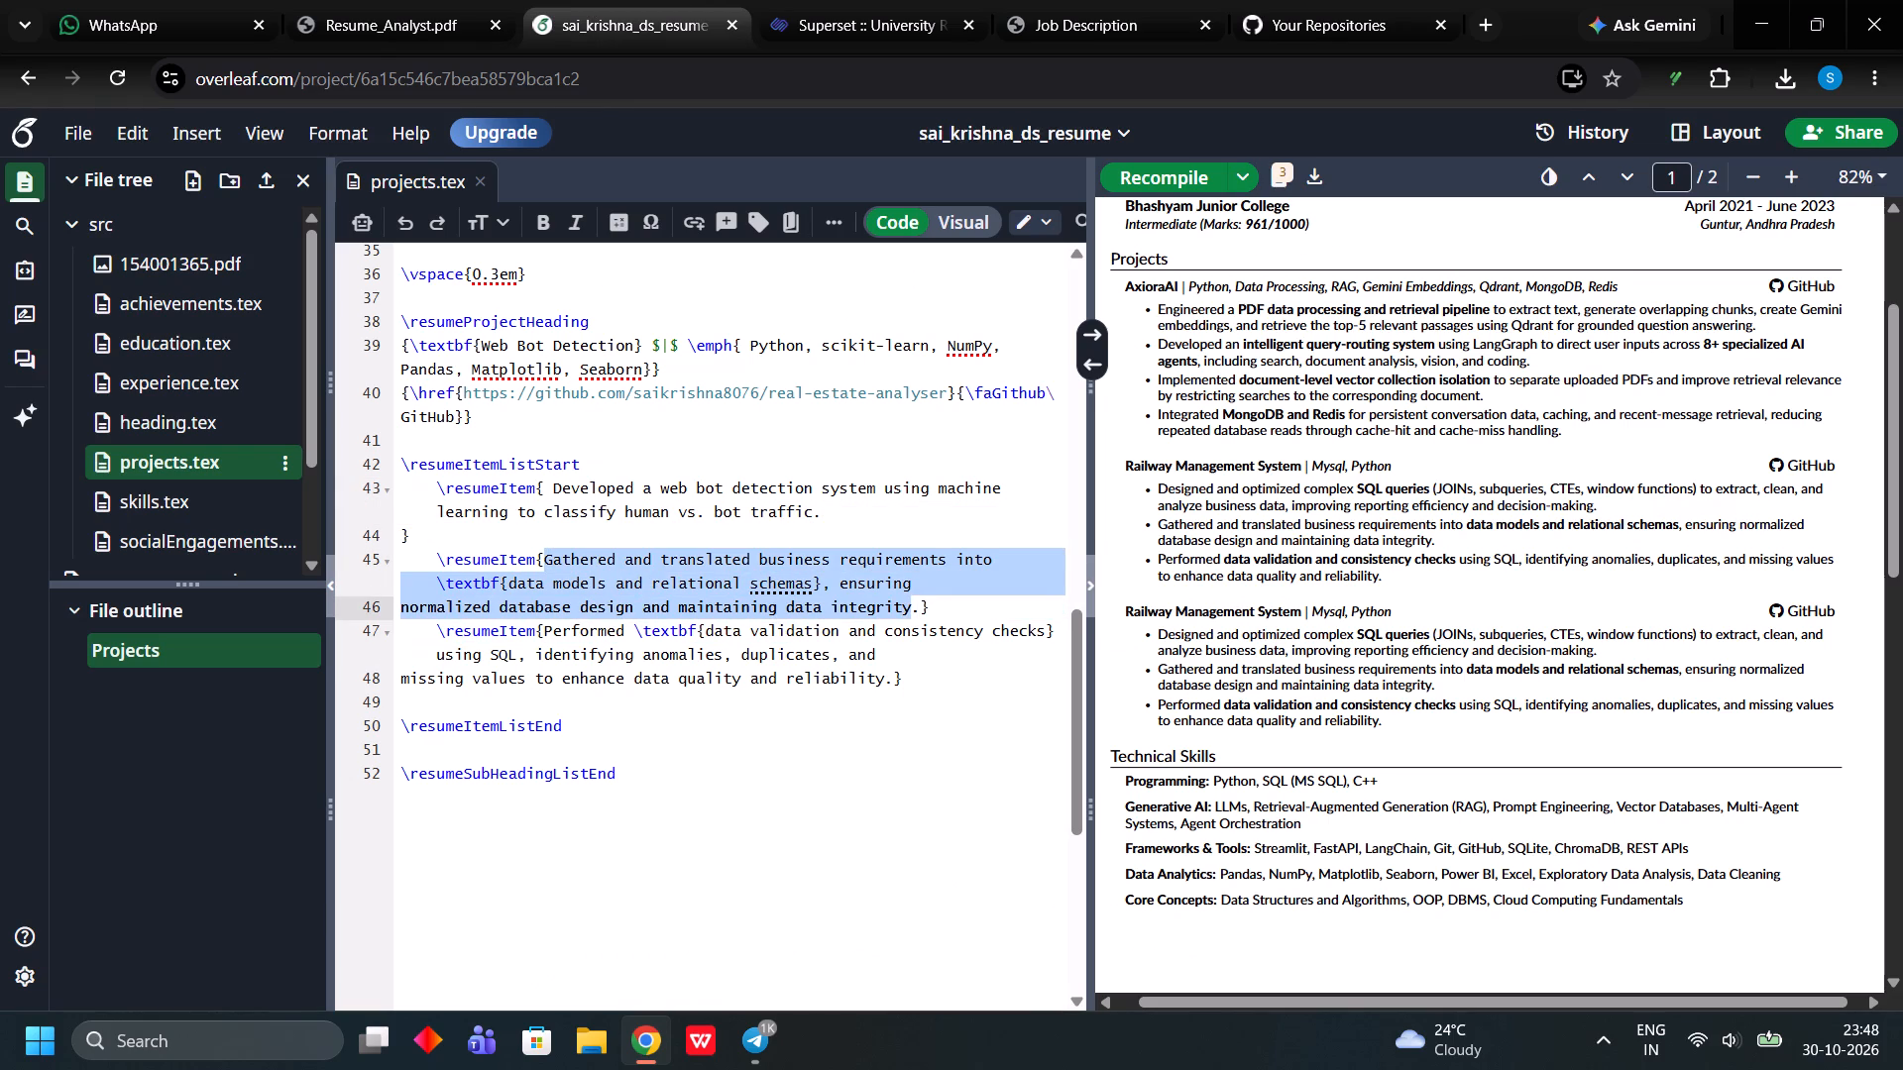
left_click_drag(915, 611, 924, 611)
key("ctrl+v")
Replace Web Bot Detection's third bullet with the Random Forest (90.3%) and Gradient Boosting (90.1%) accuracy sentence from Resume_Analyst.pdf.
left_click(383, 0)
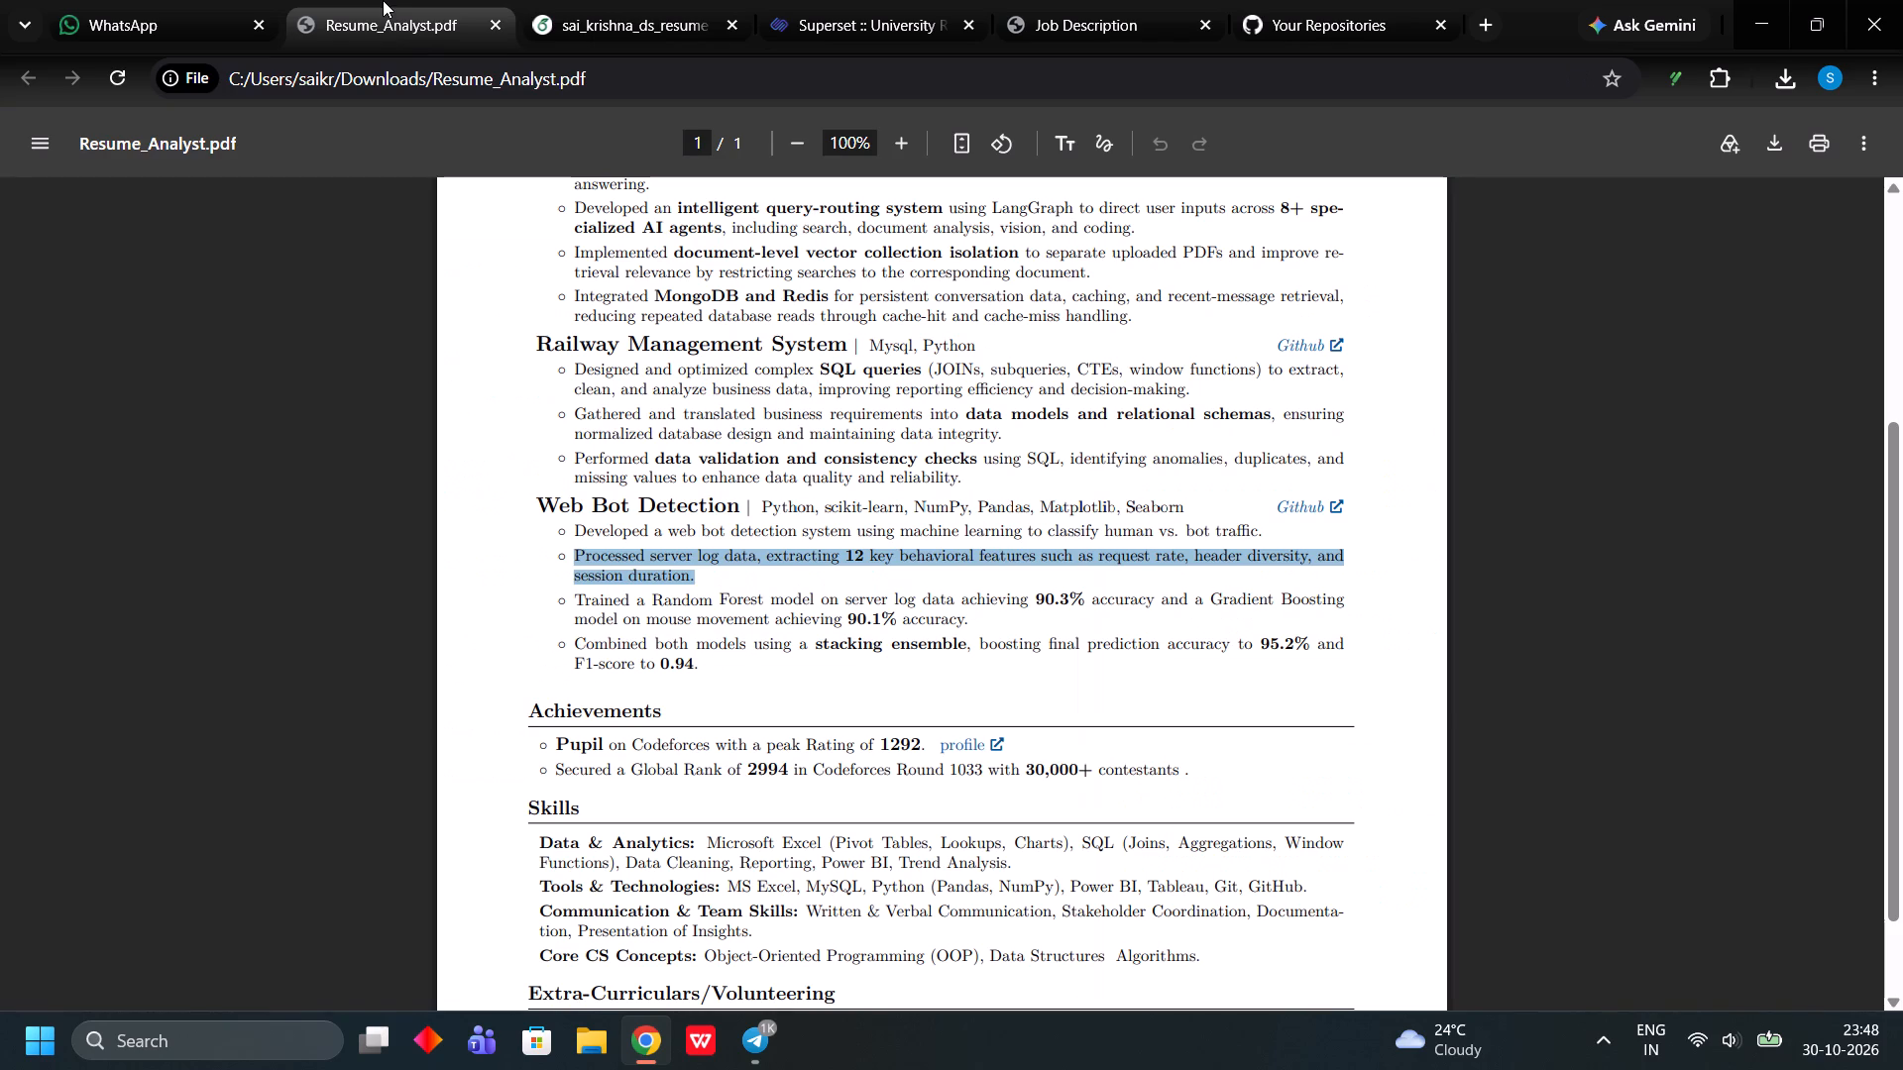
left_click_drag(579, 599, 970, 639)
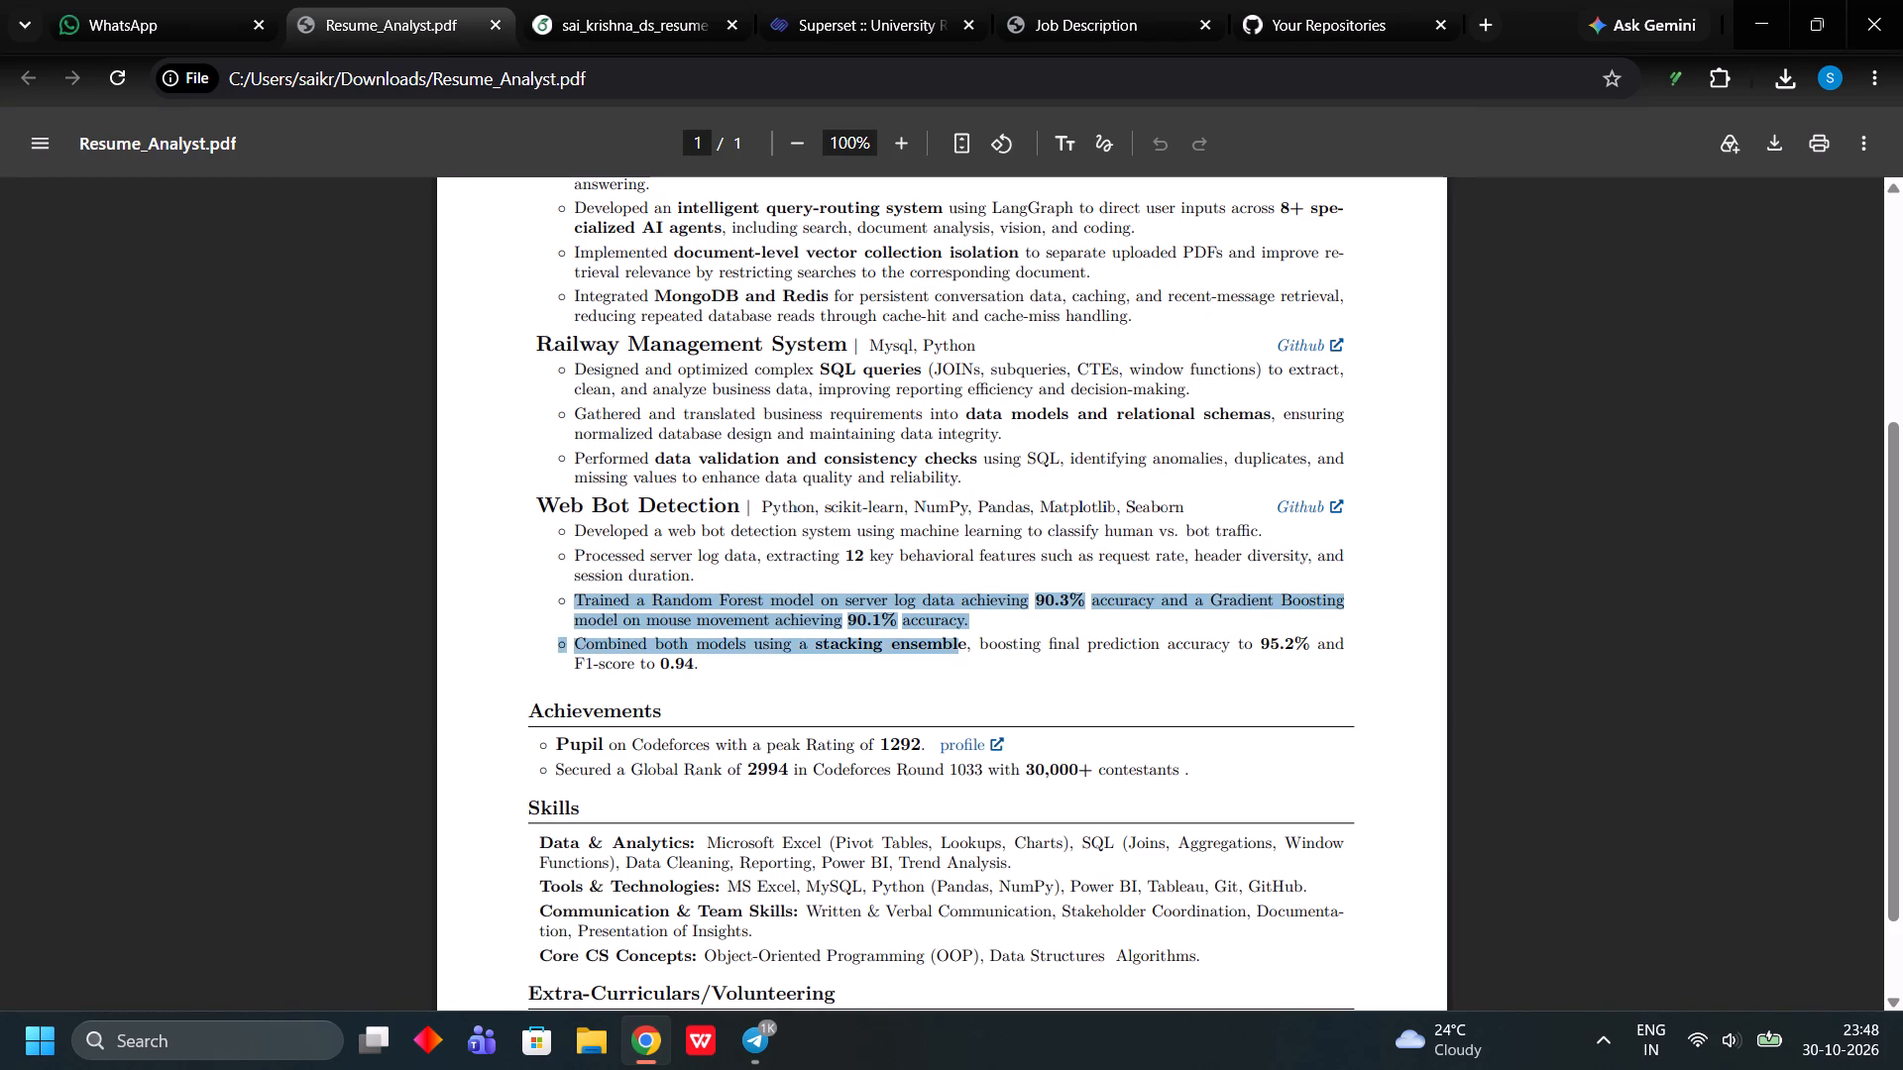
left_click_drag(970, 639, 977, 621)
key("ctrl+c")
left_click(635, 0)
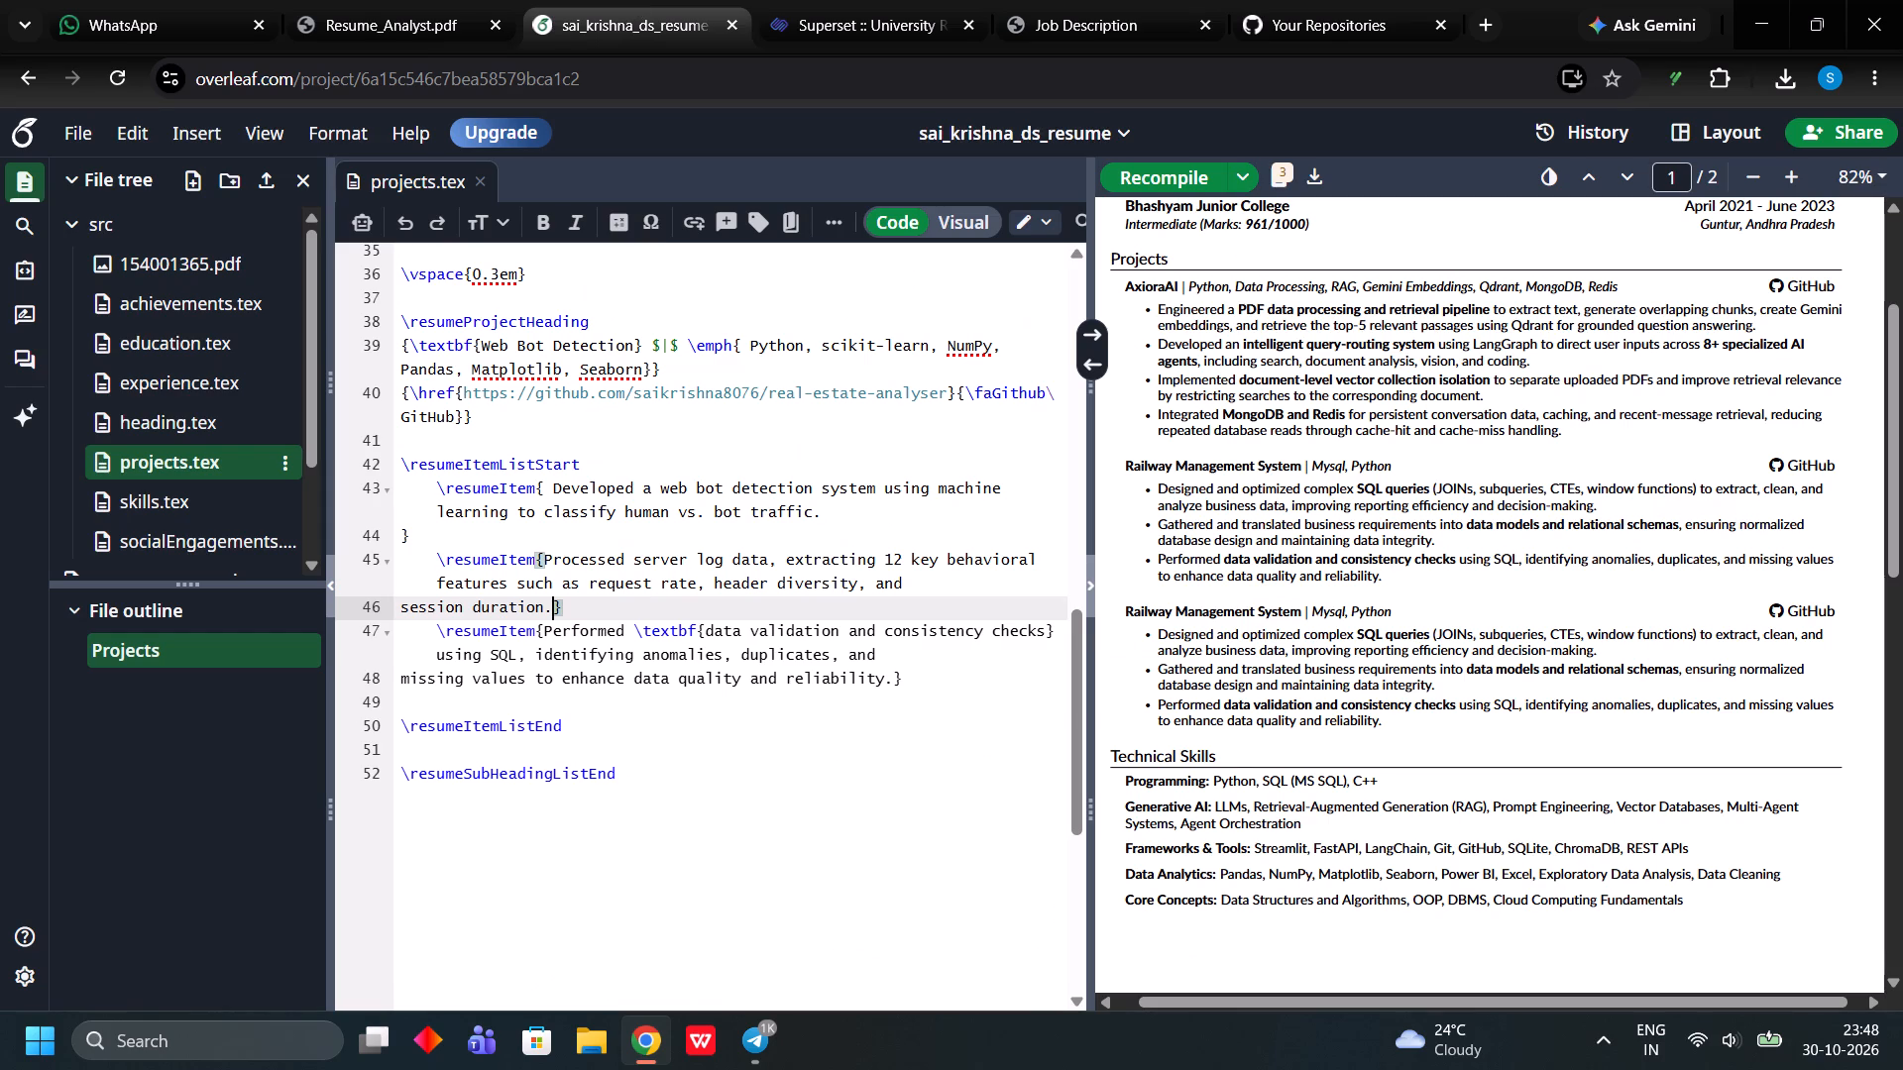
left_click_drag(540, 632, 894, 692)
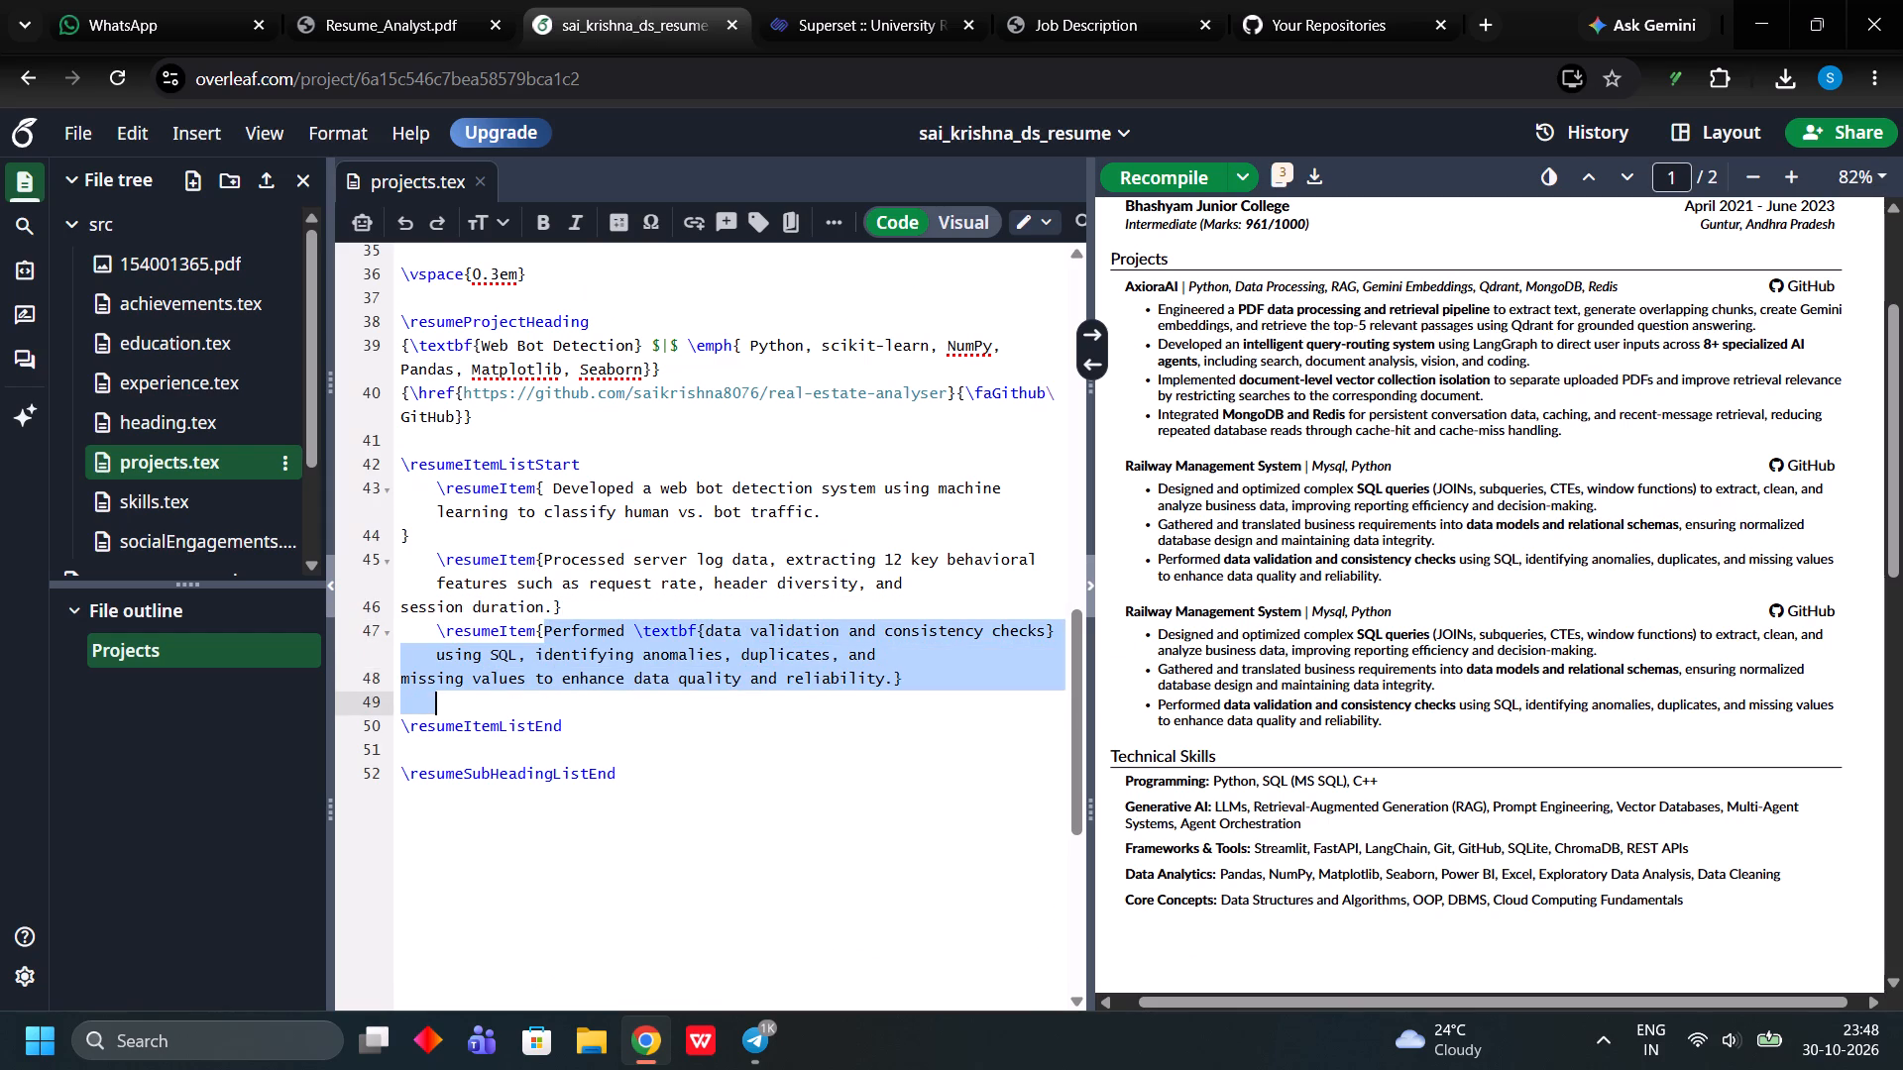
left_click_drag(894, 692, 890, 688)
key("ctrl+v")
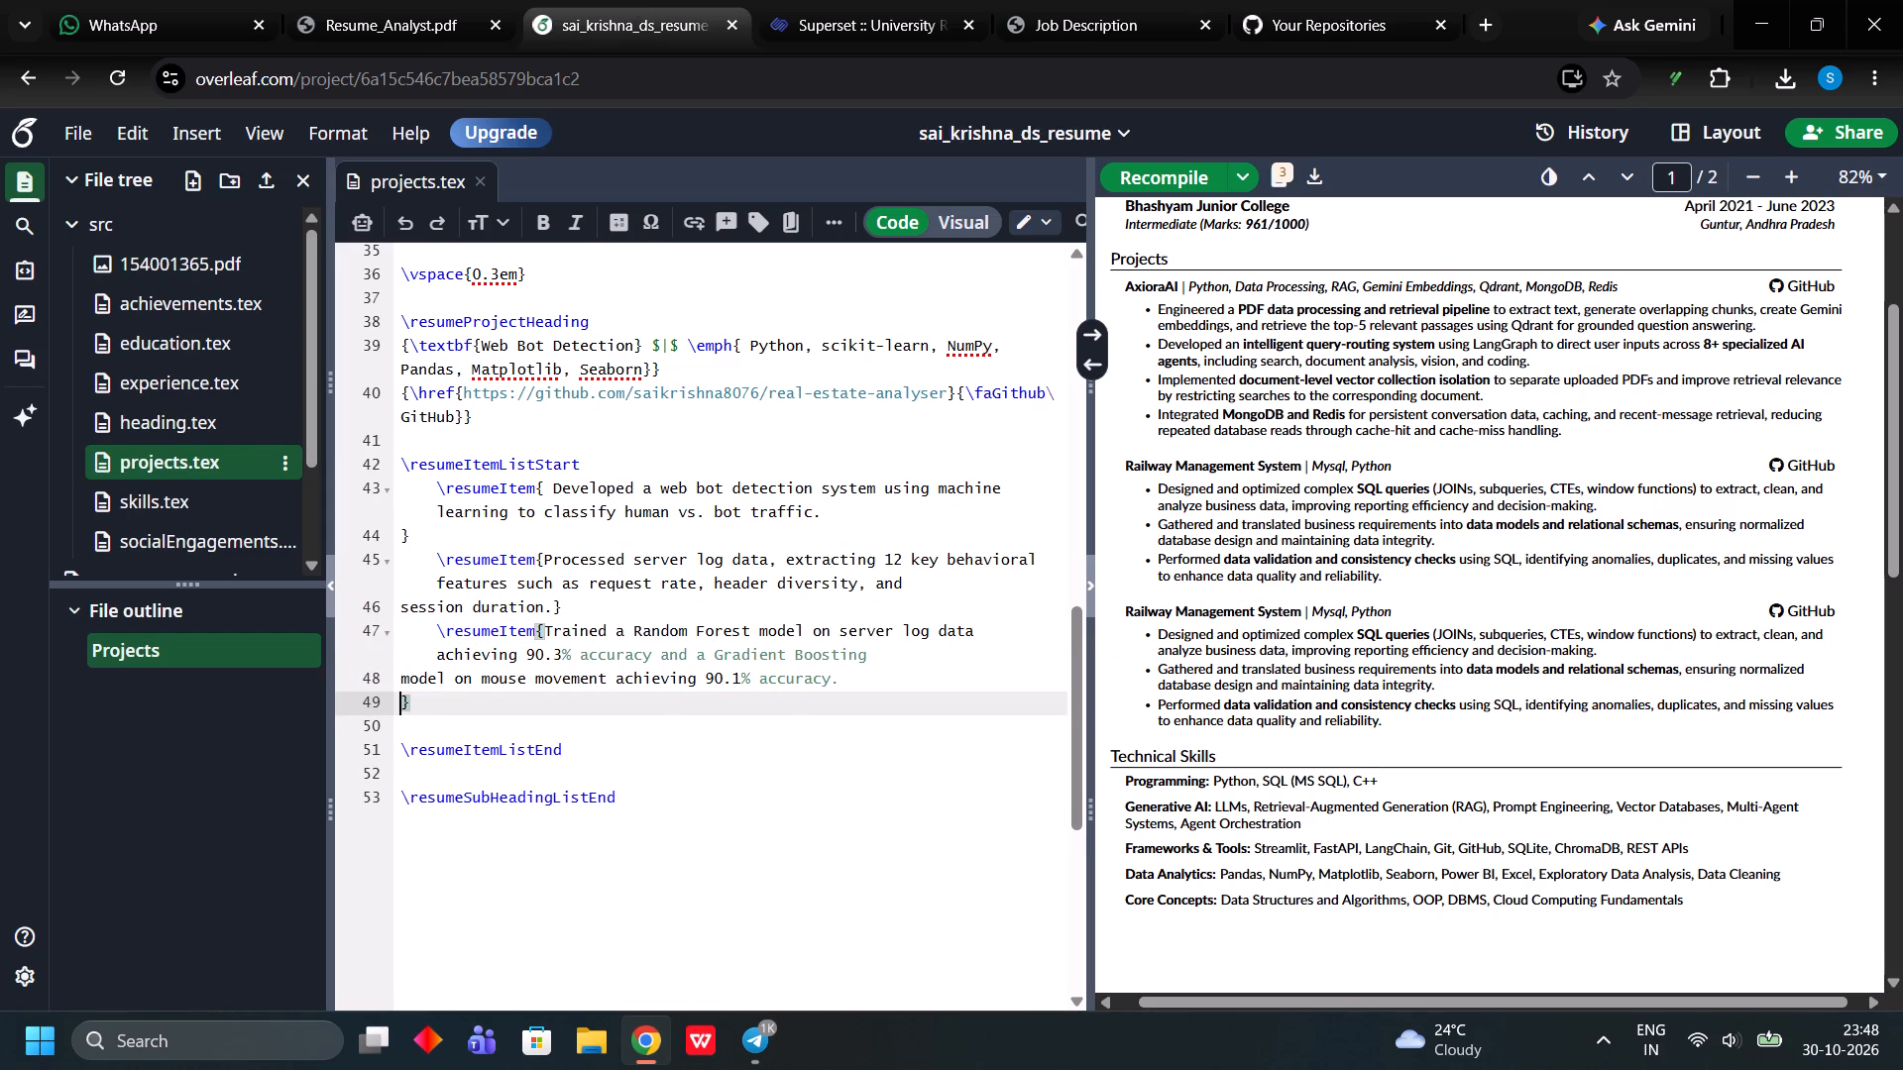
Add an empty, indented \resumeItem{} entry on a new line after Web Bot Detection's third bullet.
left_click(616, 682)
key("Down")
key("Return")
key("space")
key("space")
key("space")
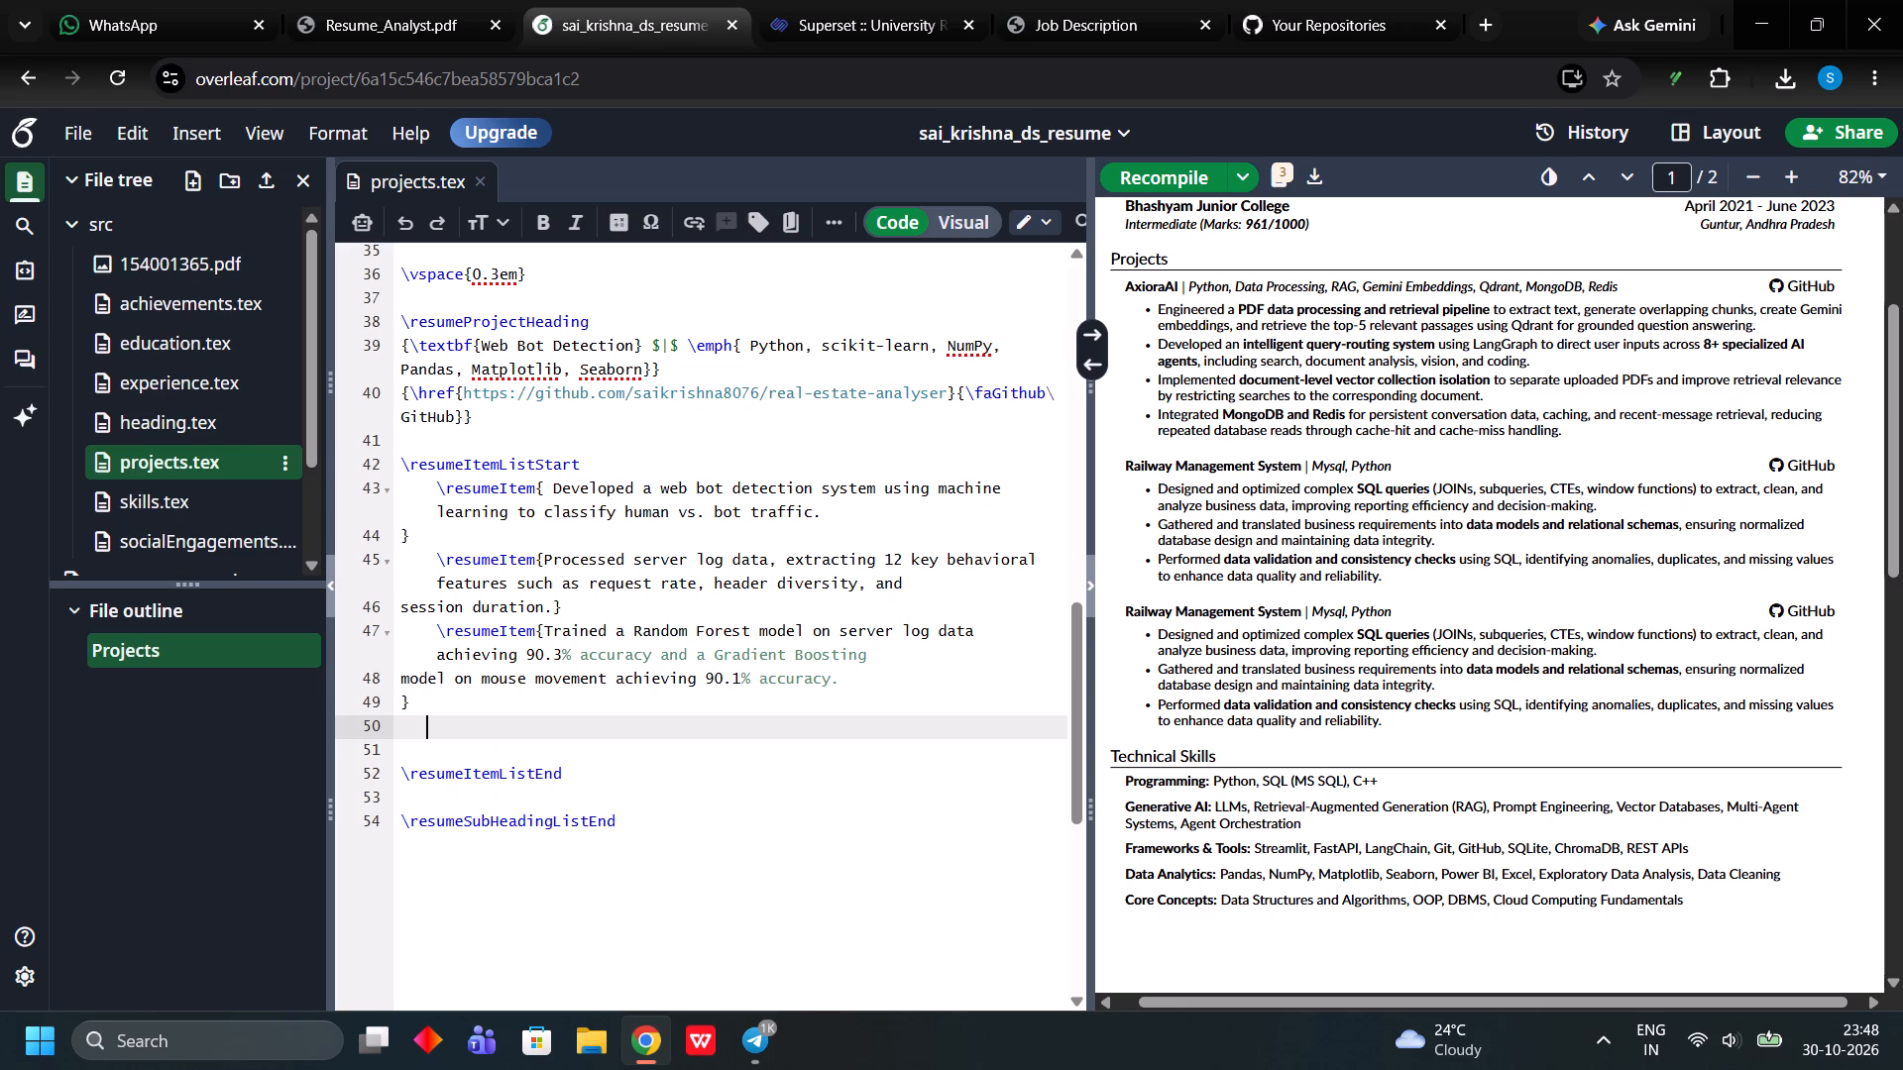
key("backslash")
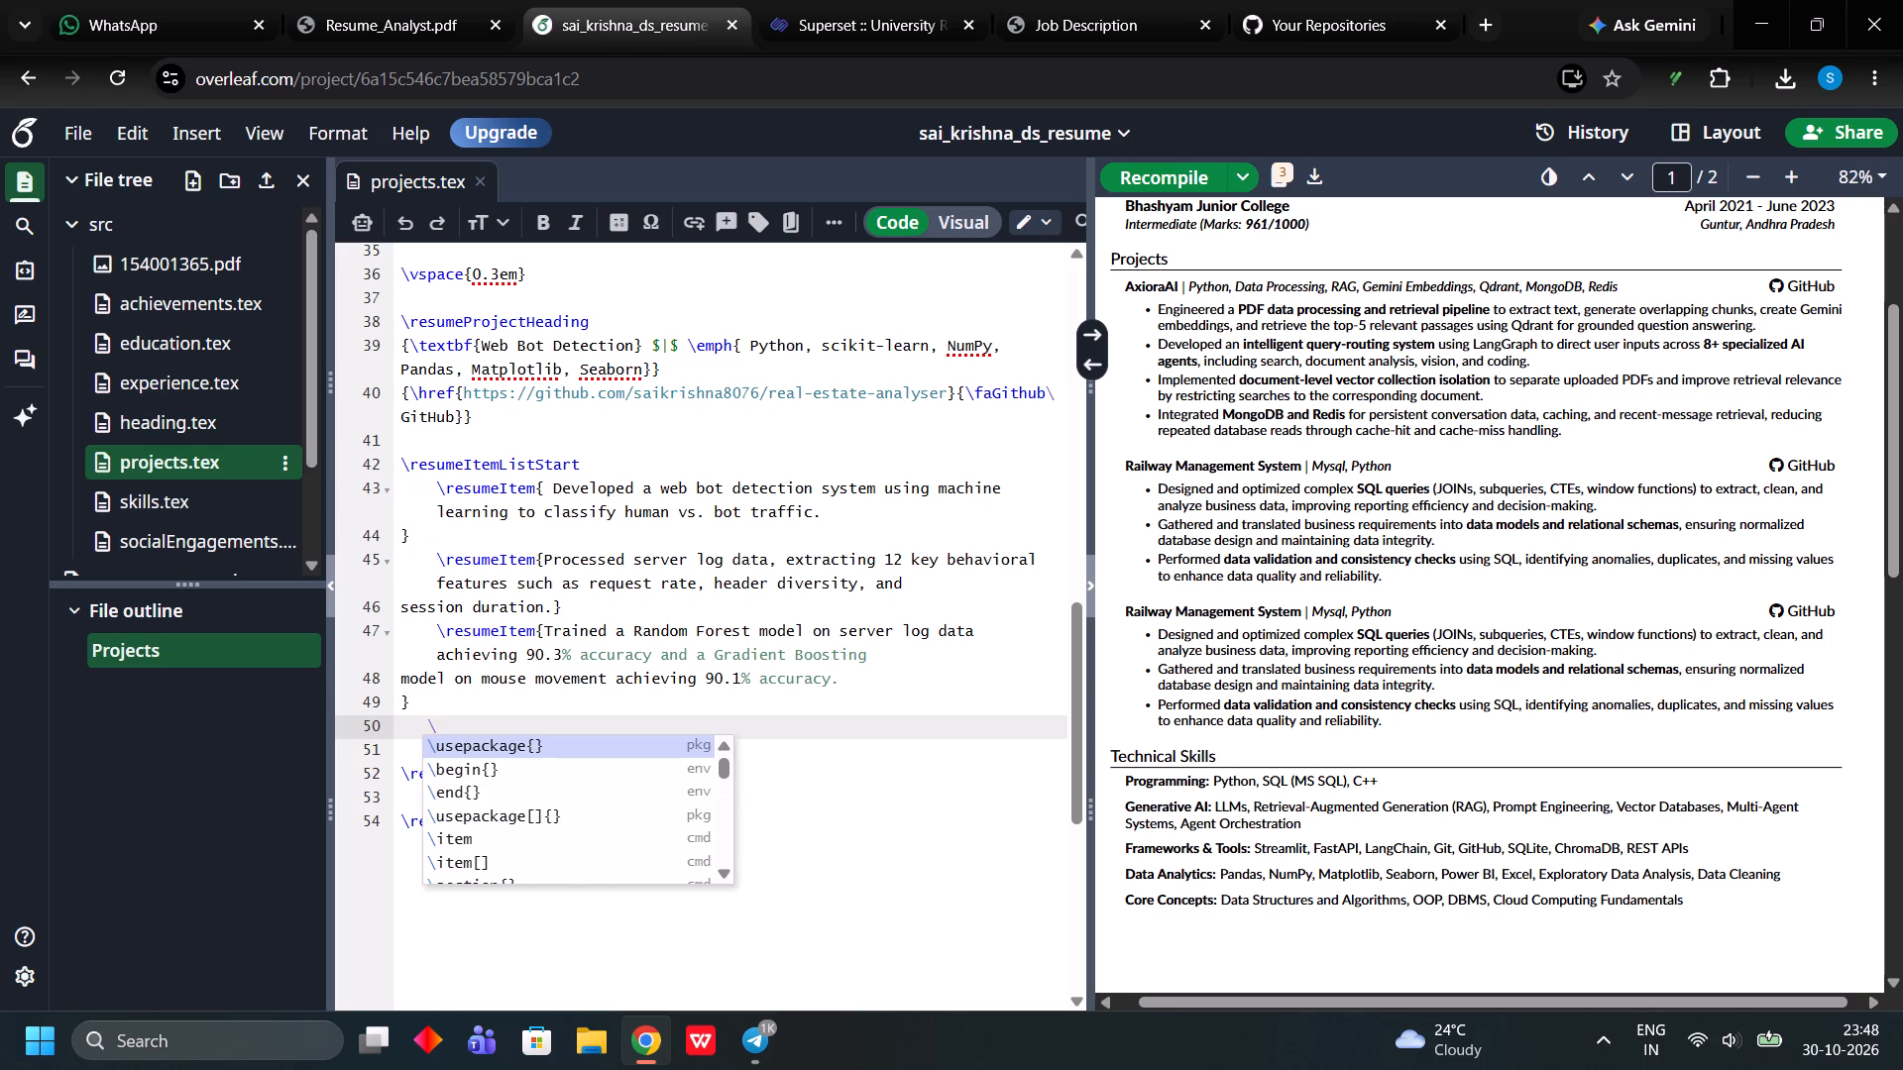
key("BackSpace")
key("space")
key("backslash")
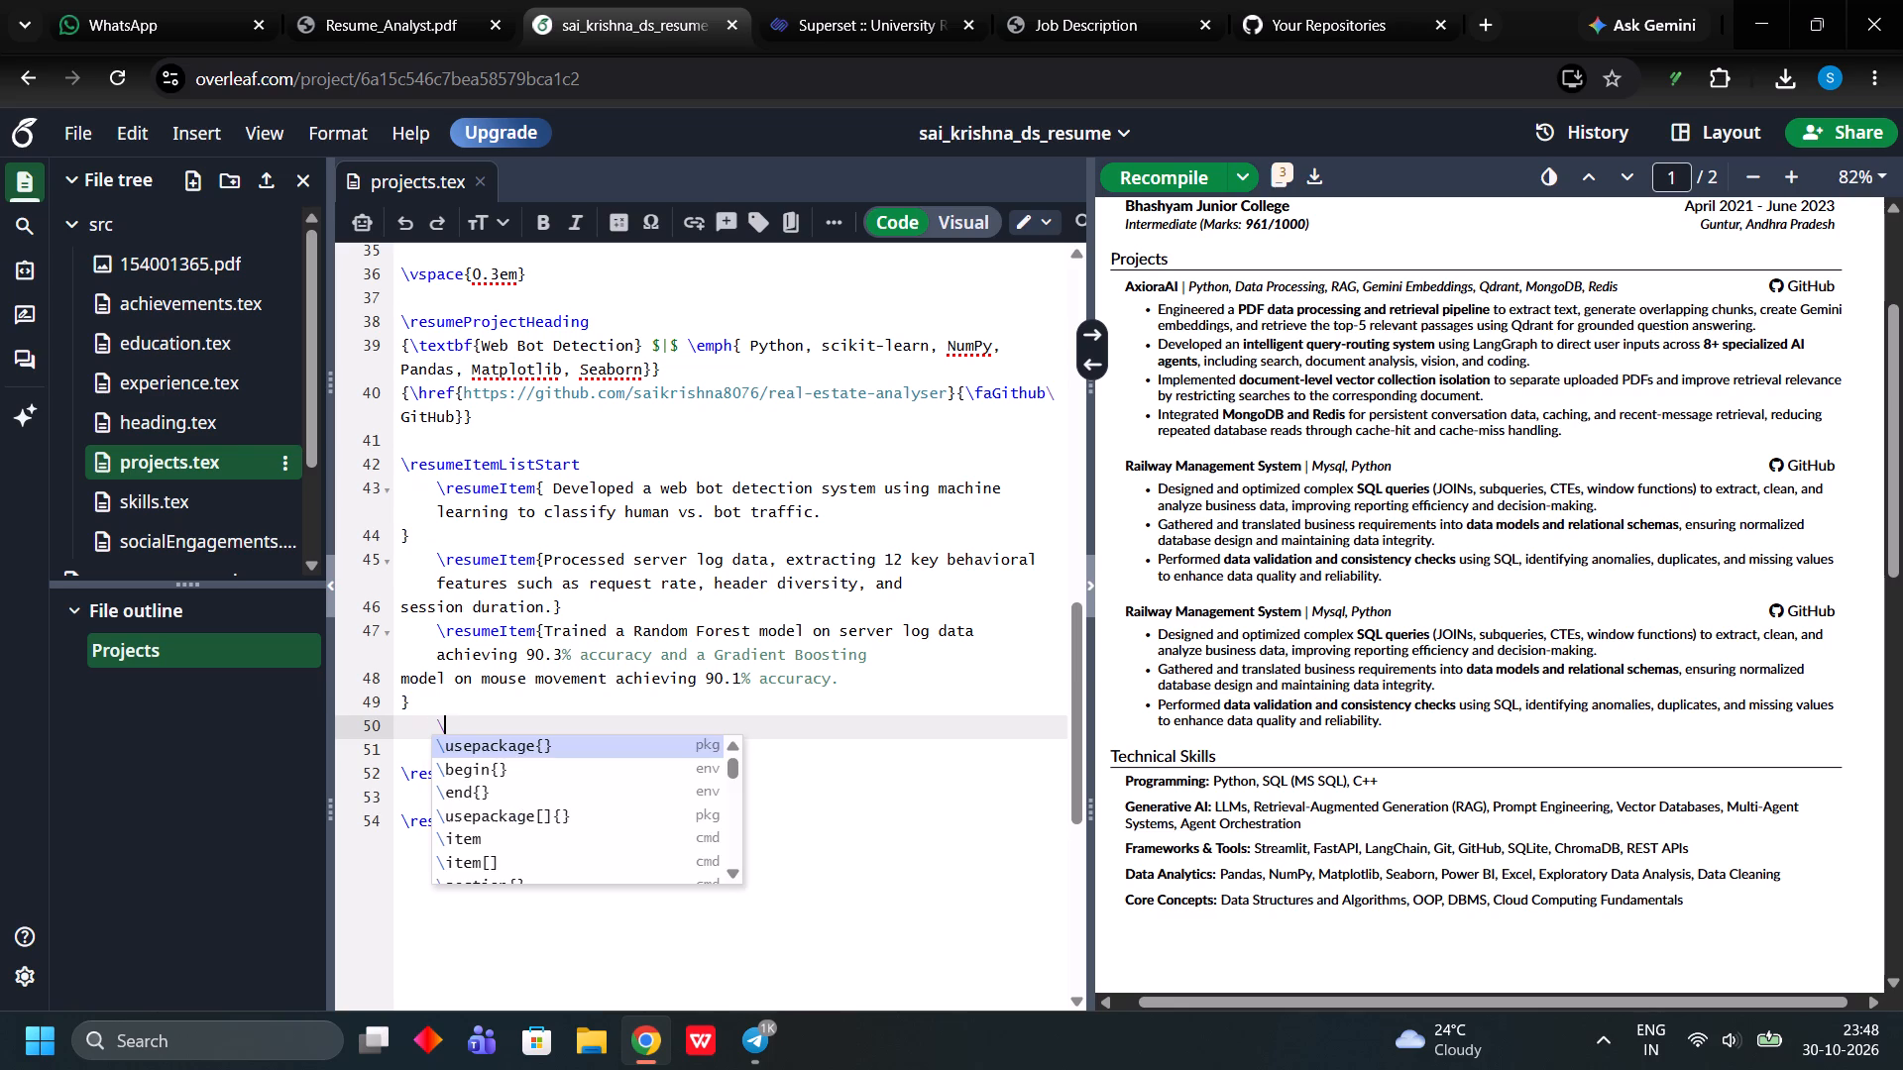
type("resumeI")
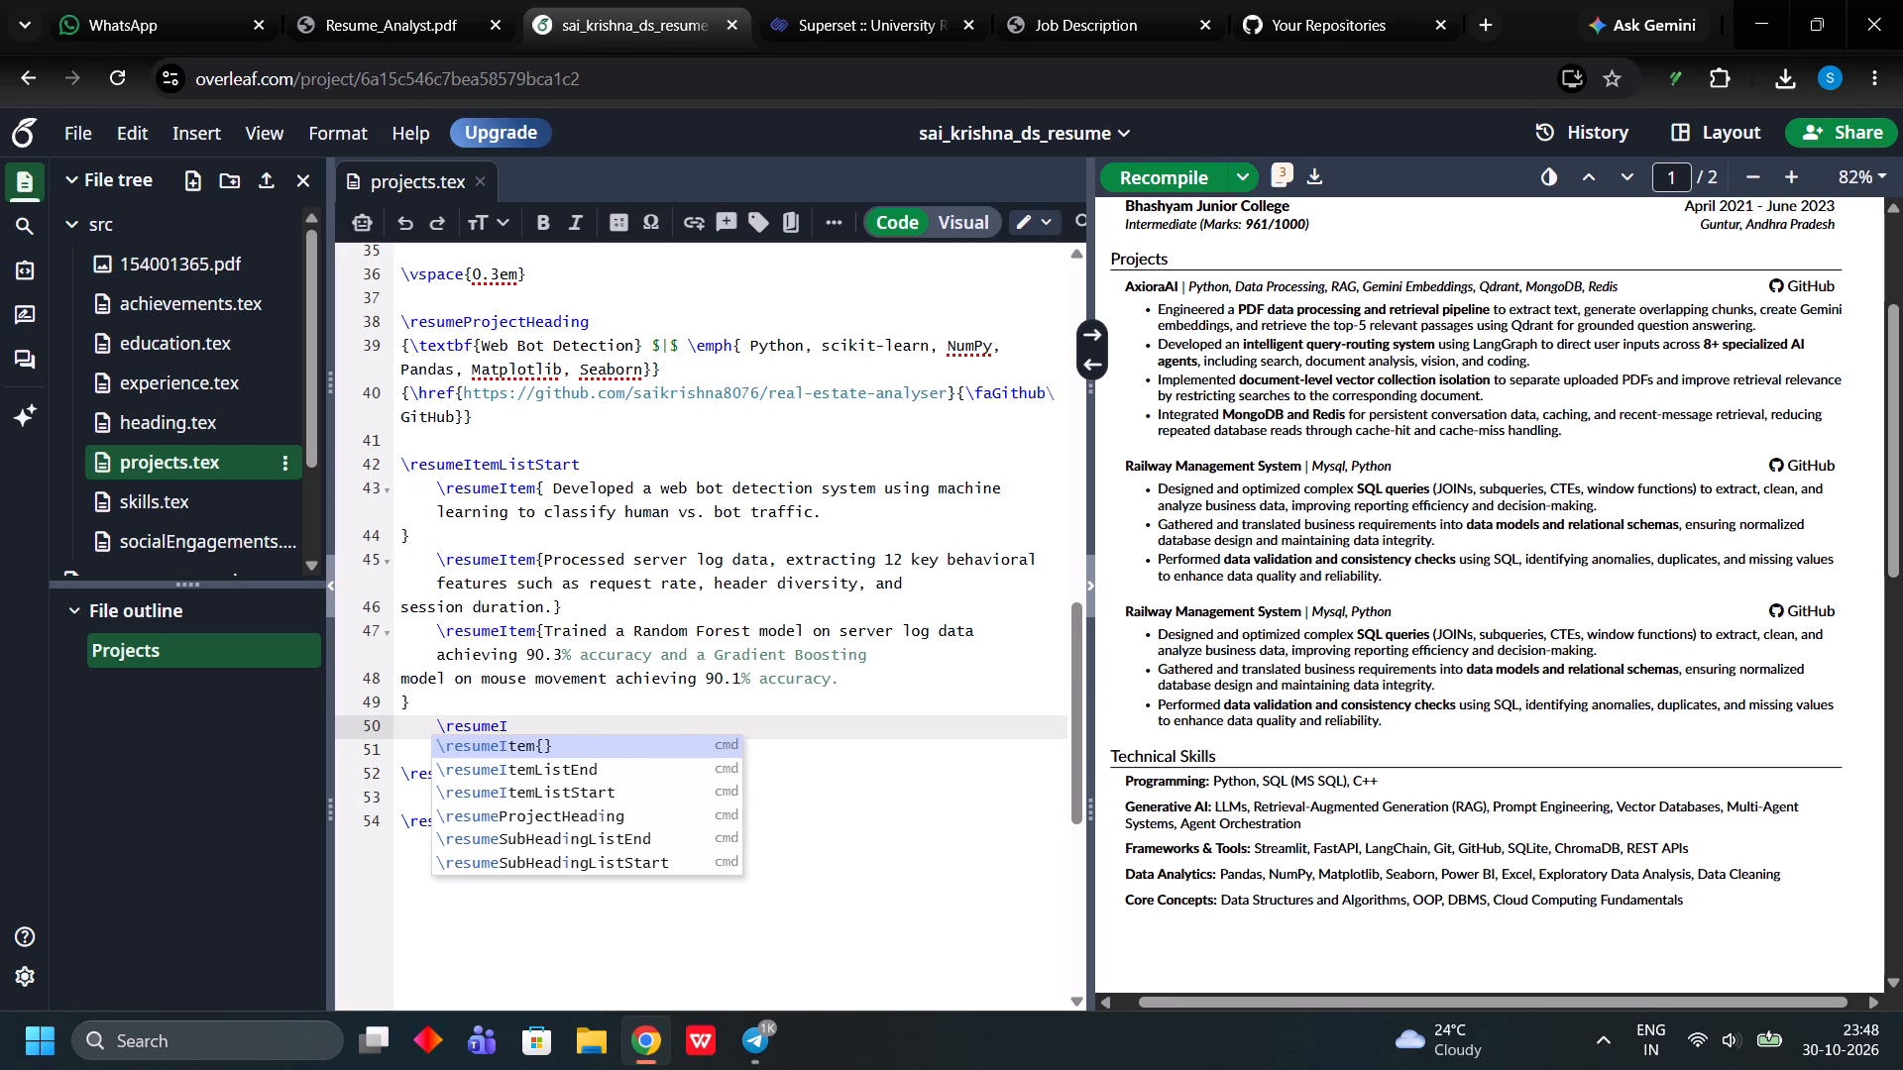
key("Return")
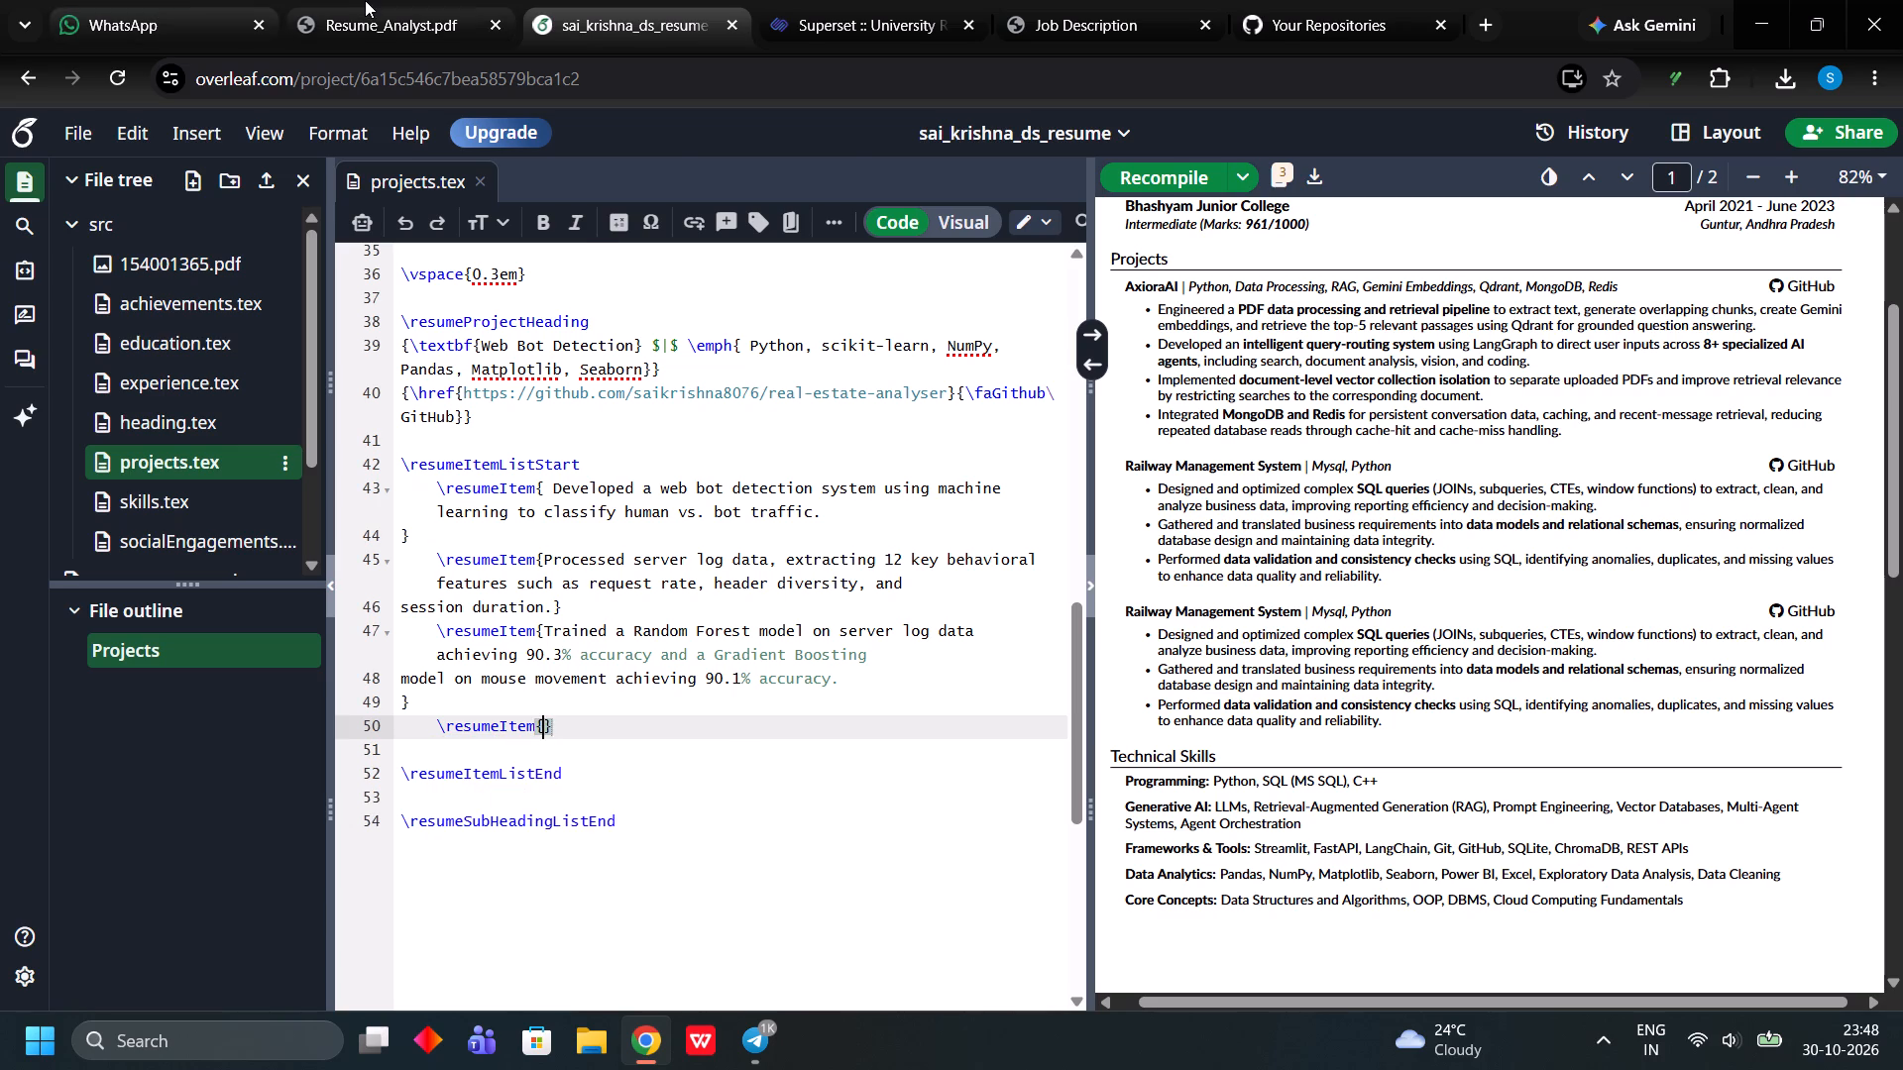
Fill the fourth bullet with "Combined both models using a stacking ensemble, boosting final prediction accuracy to 95.2% and F1-score to 0.94." from Resume_Analyst.pdf.
left_click(367, 0)
left_click_drag(571, 636, 728, 662)
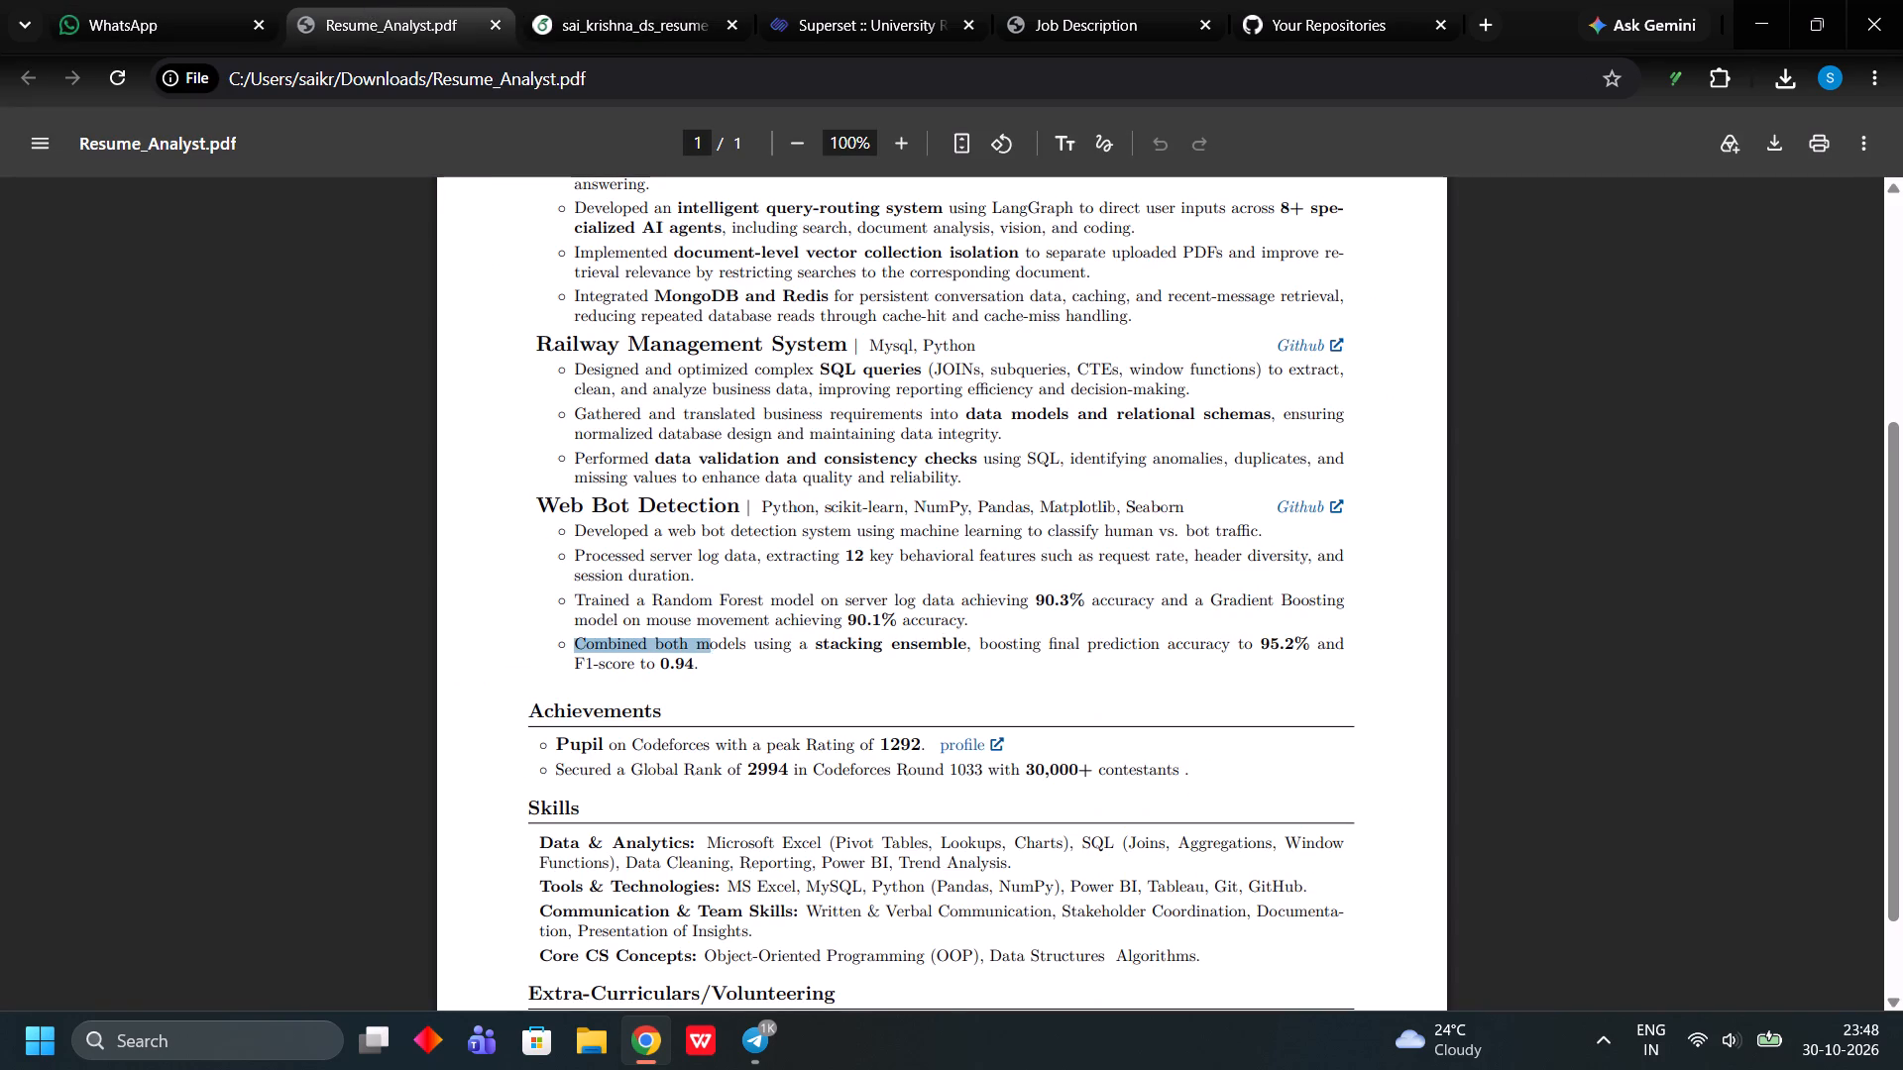
left_click_drag(728, 662, 703, 662)
key("ctrl+c")
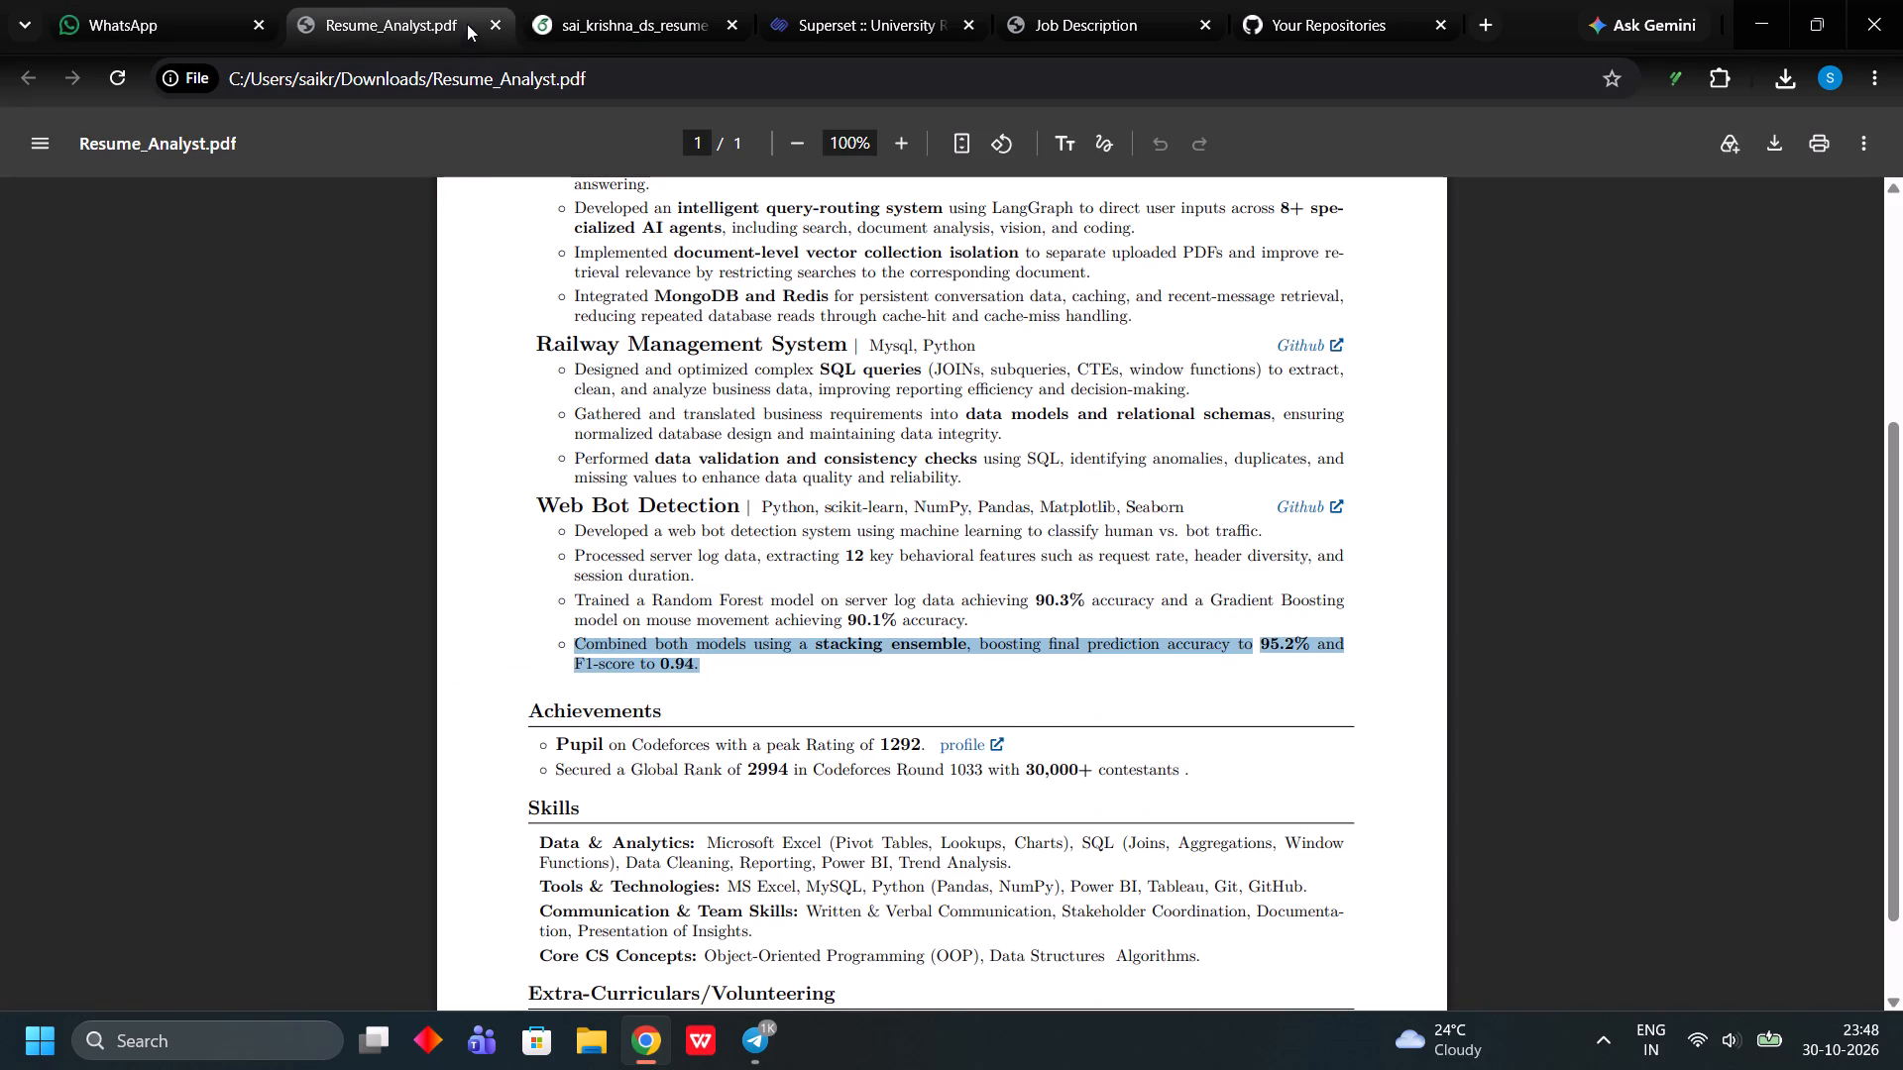
left_click(595, 0)
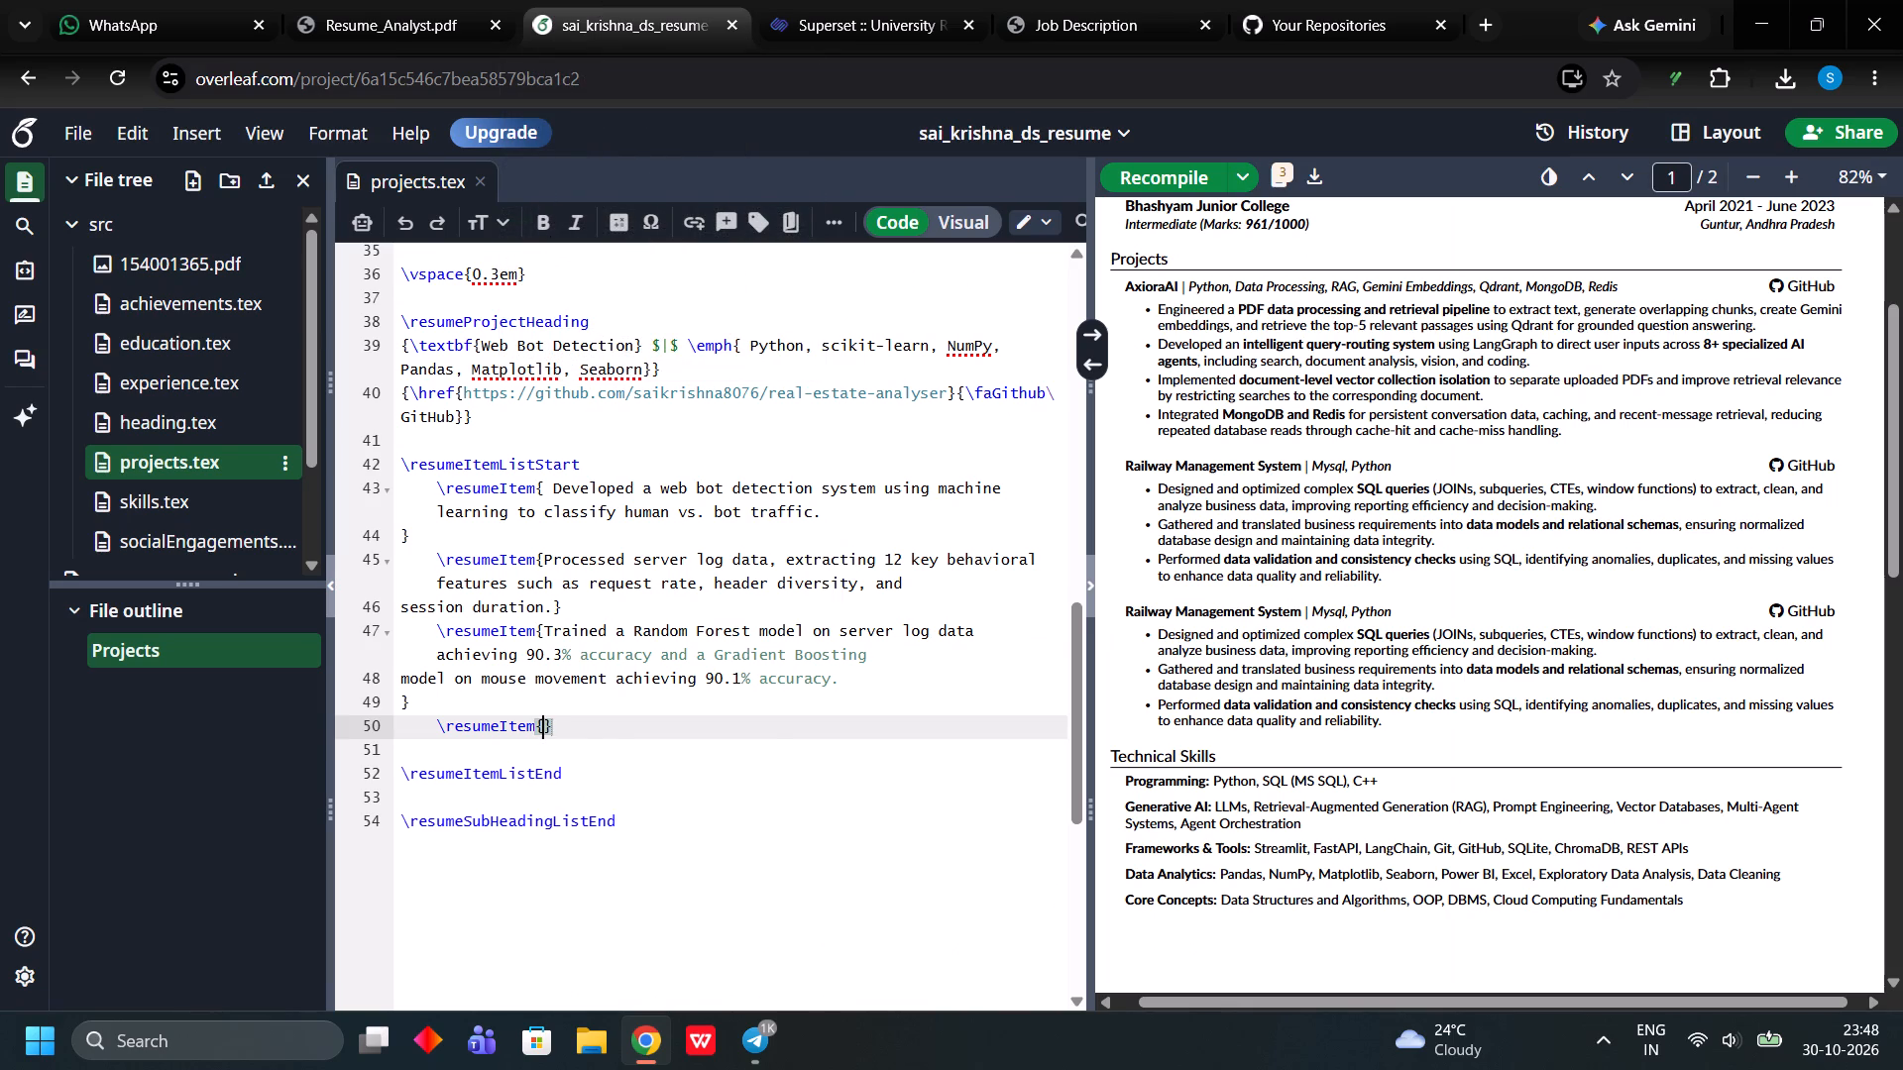
key("ctrl+v")
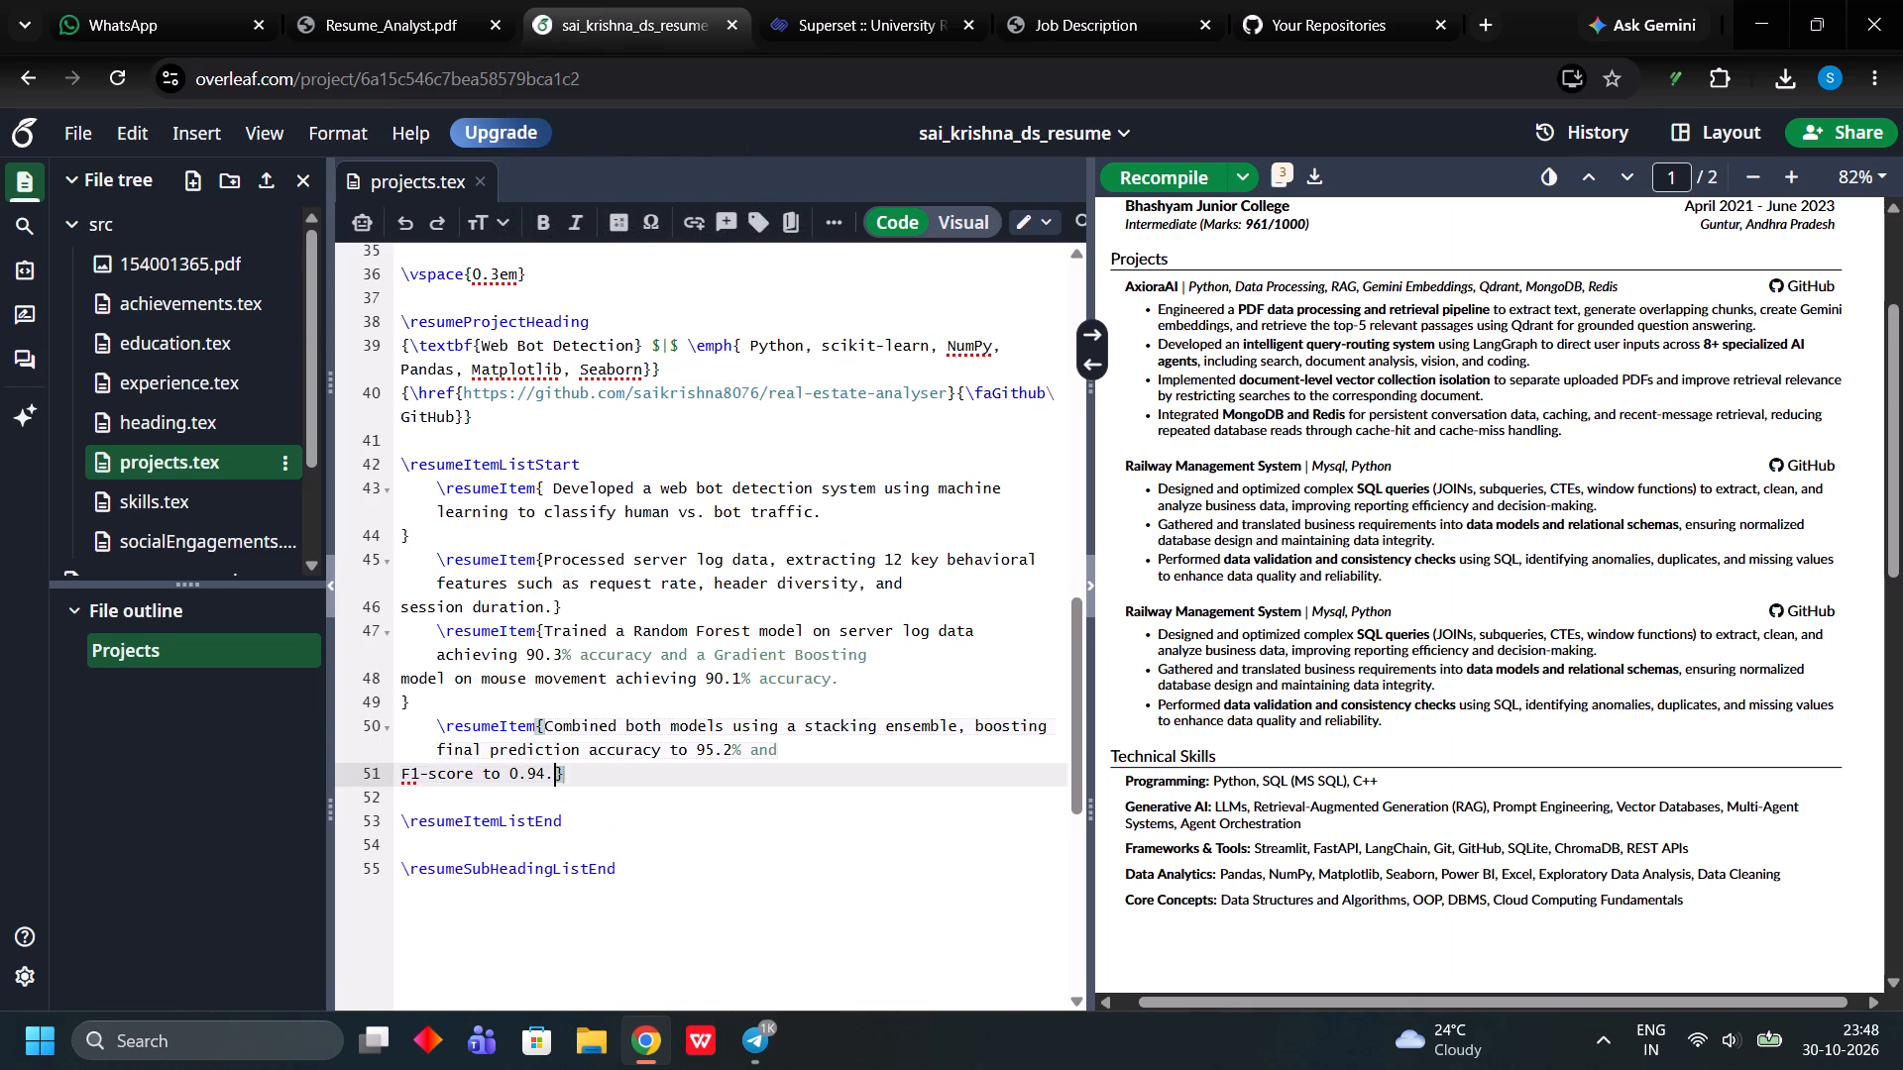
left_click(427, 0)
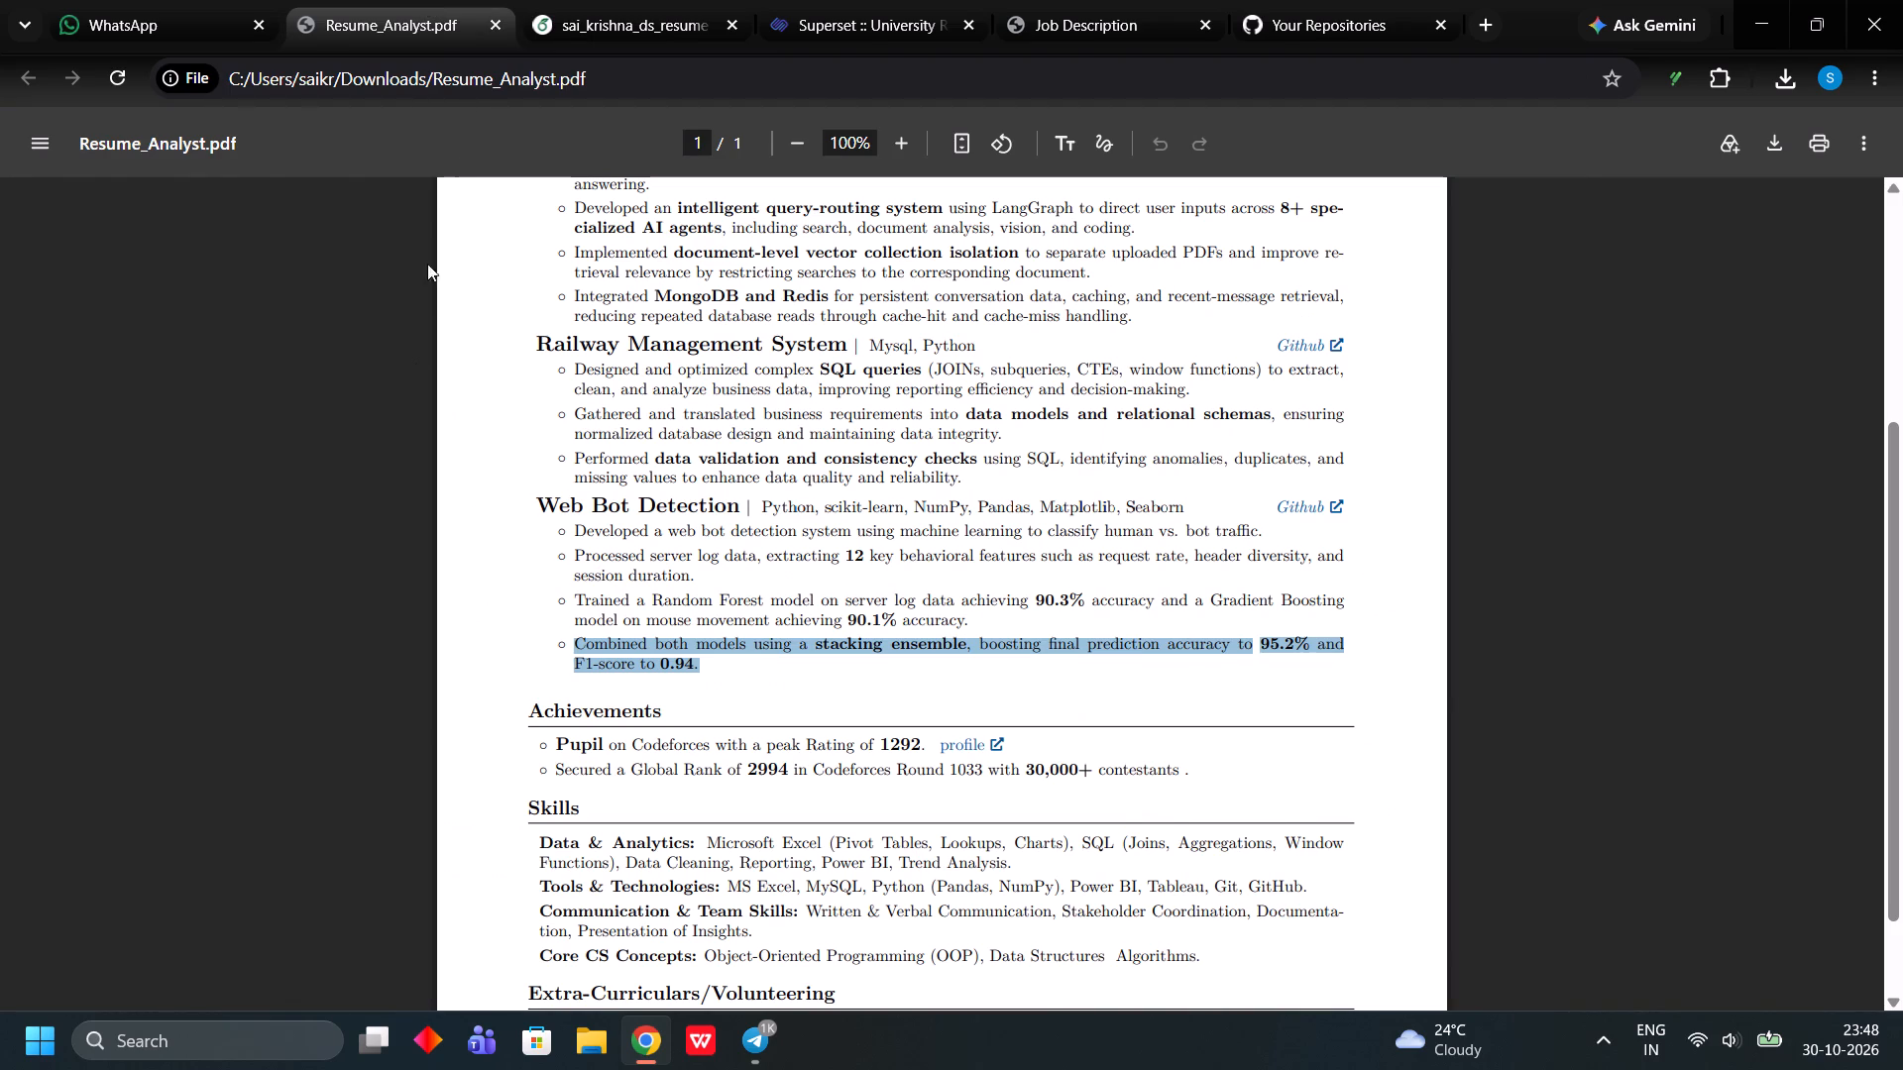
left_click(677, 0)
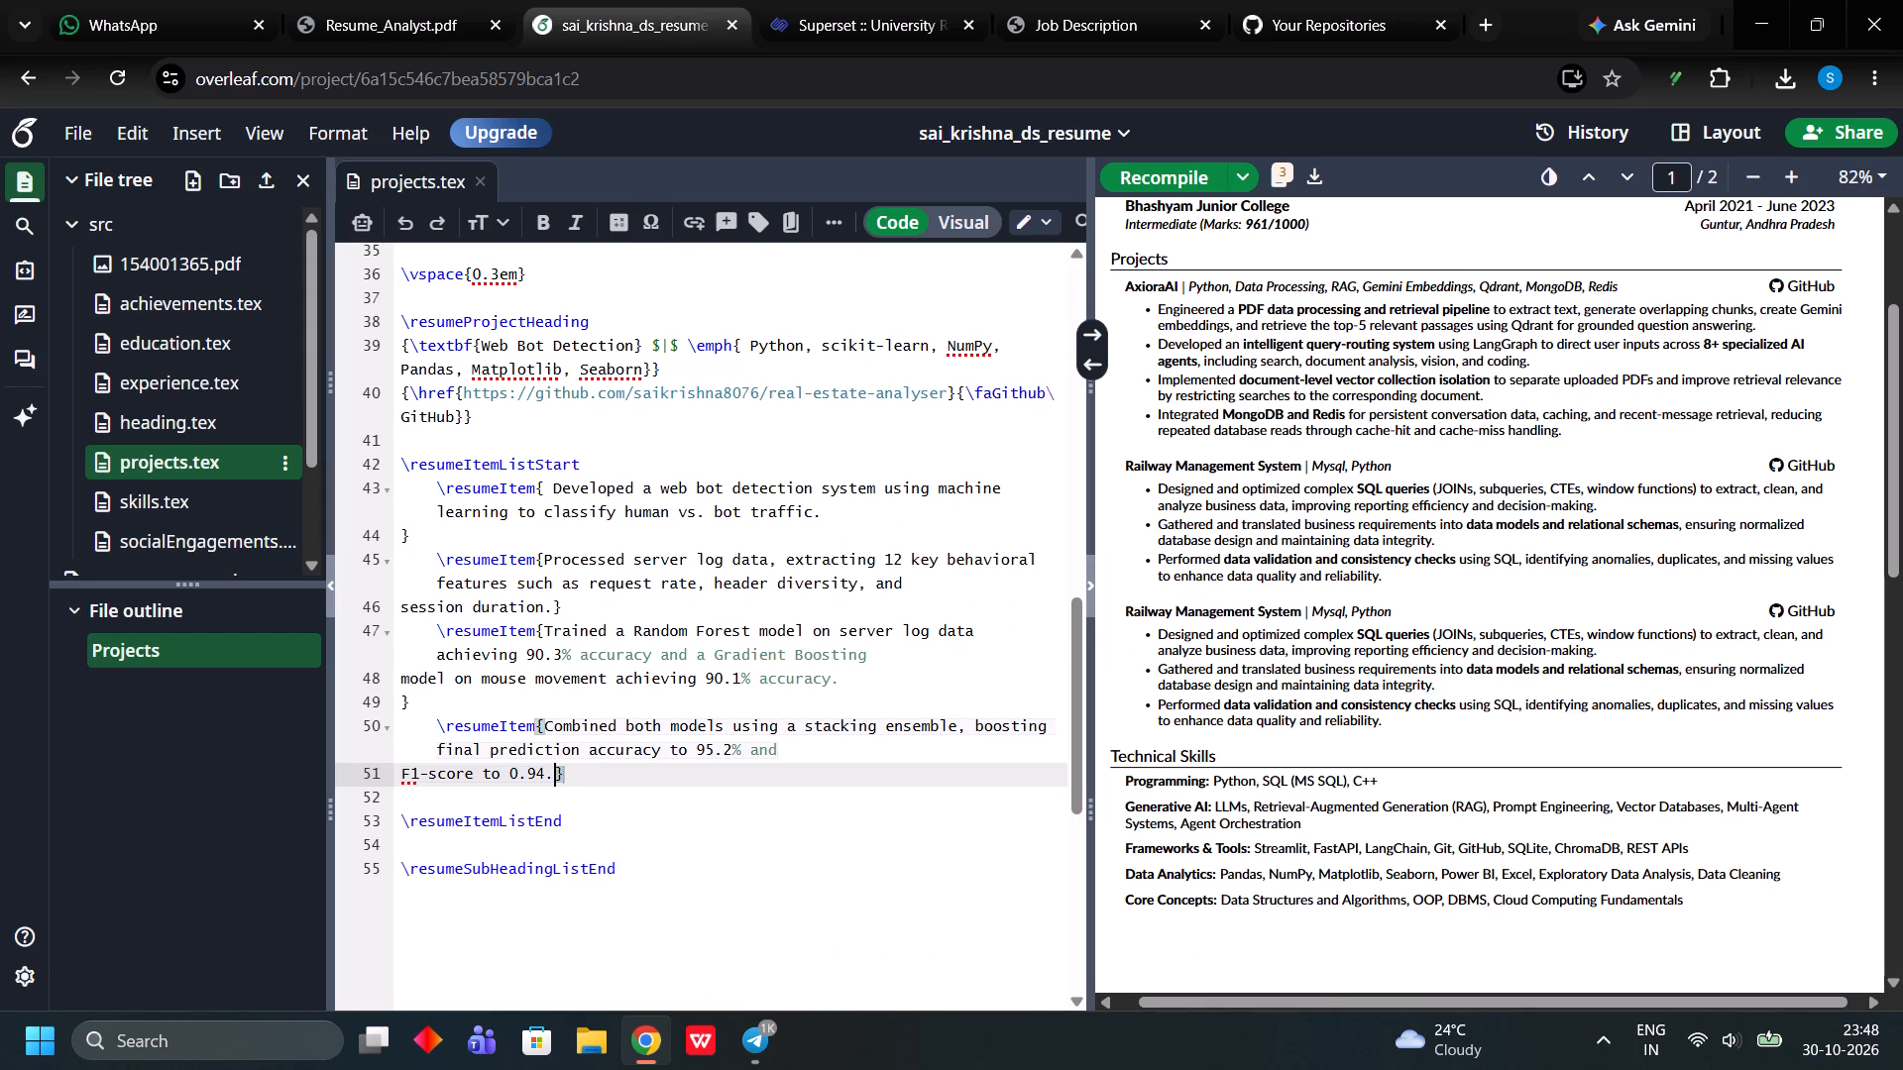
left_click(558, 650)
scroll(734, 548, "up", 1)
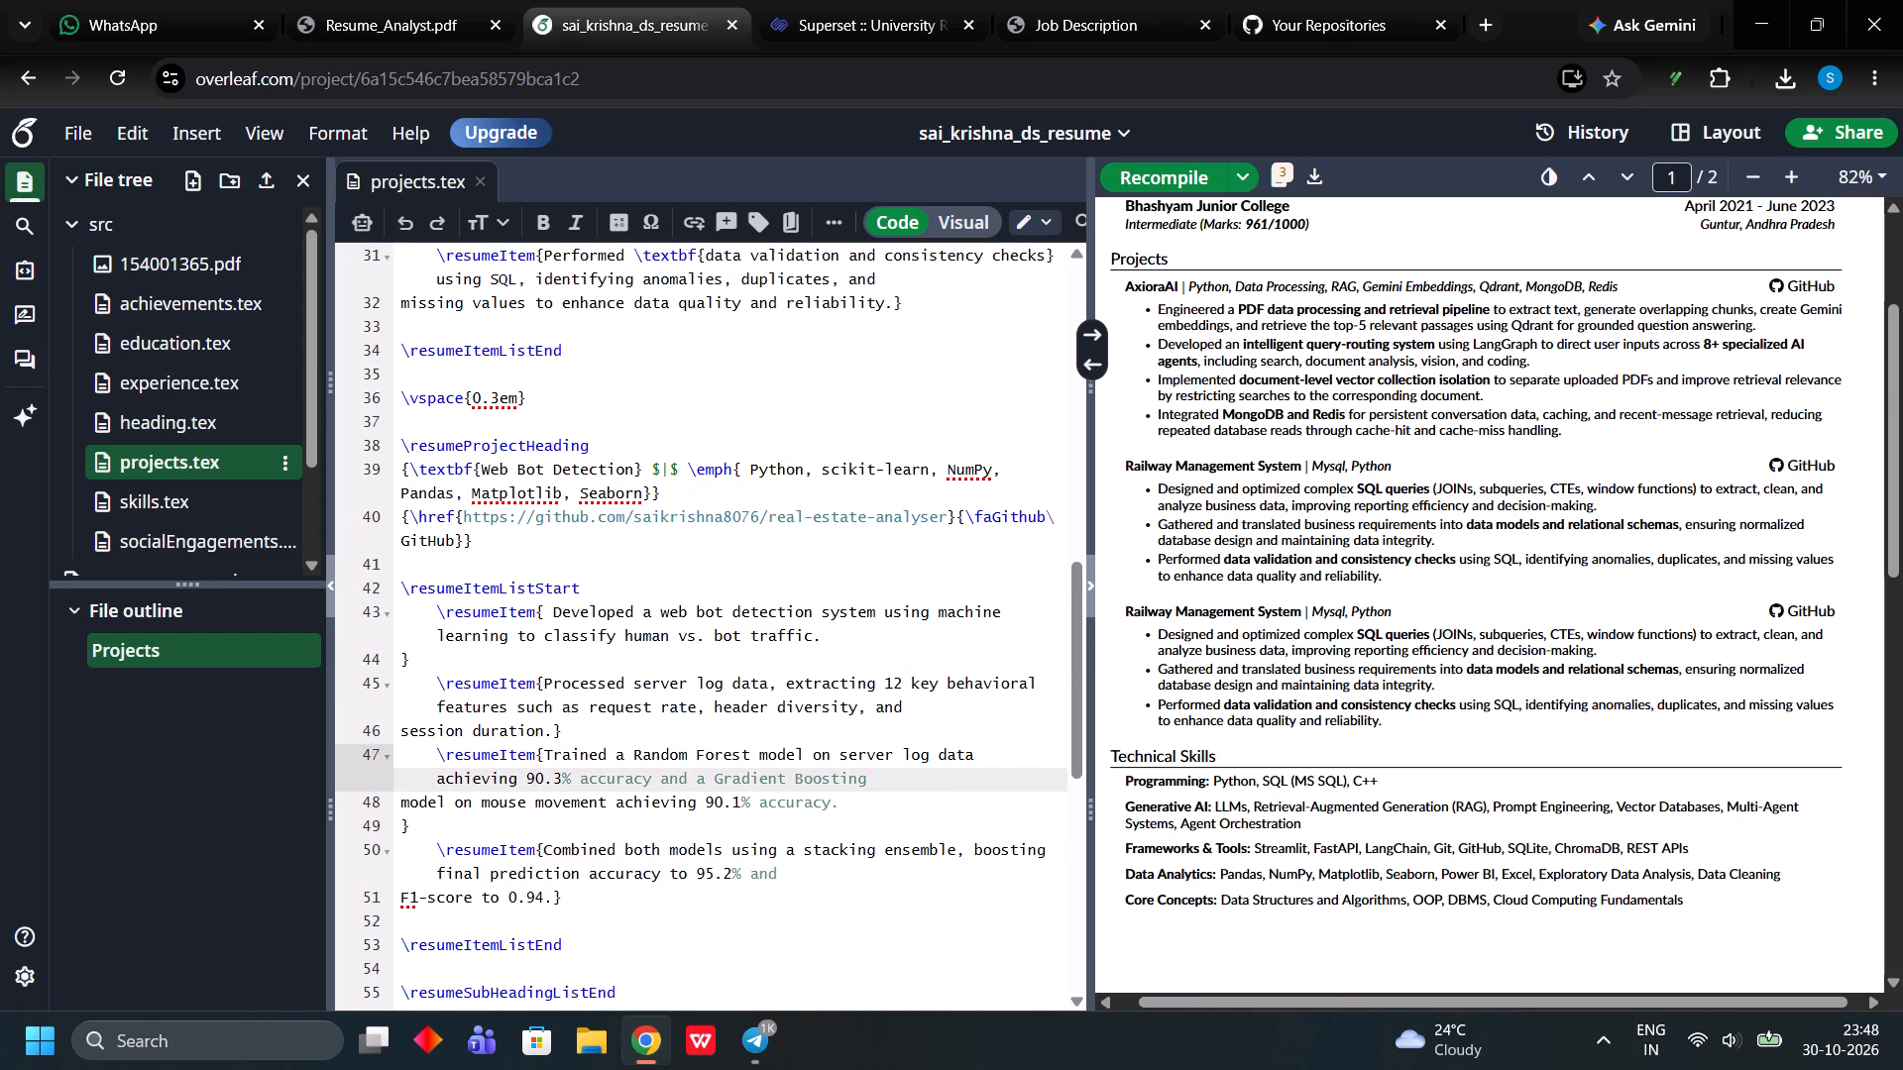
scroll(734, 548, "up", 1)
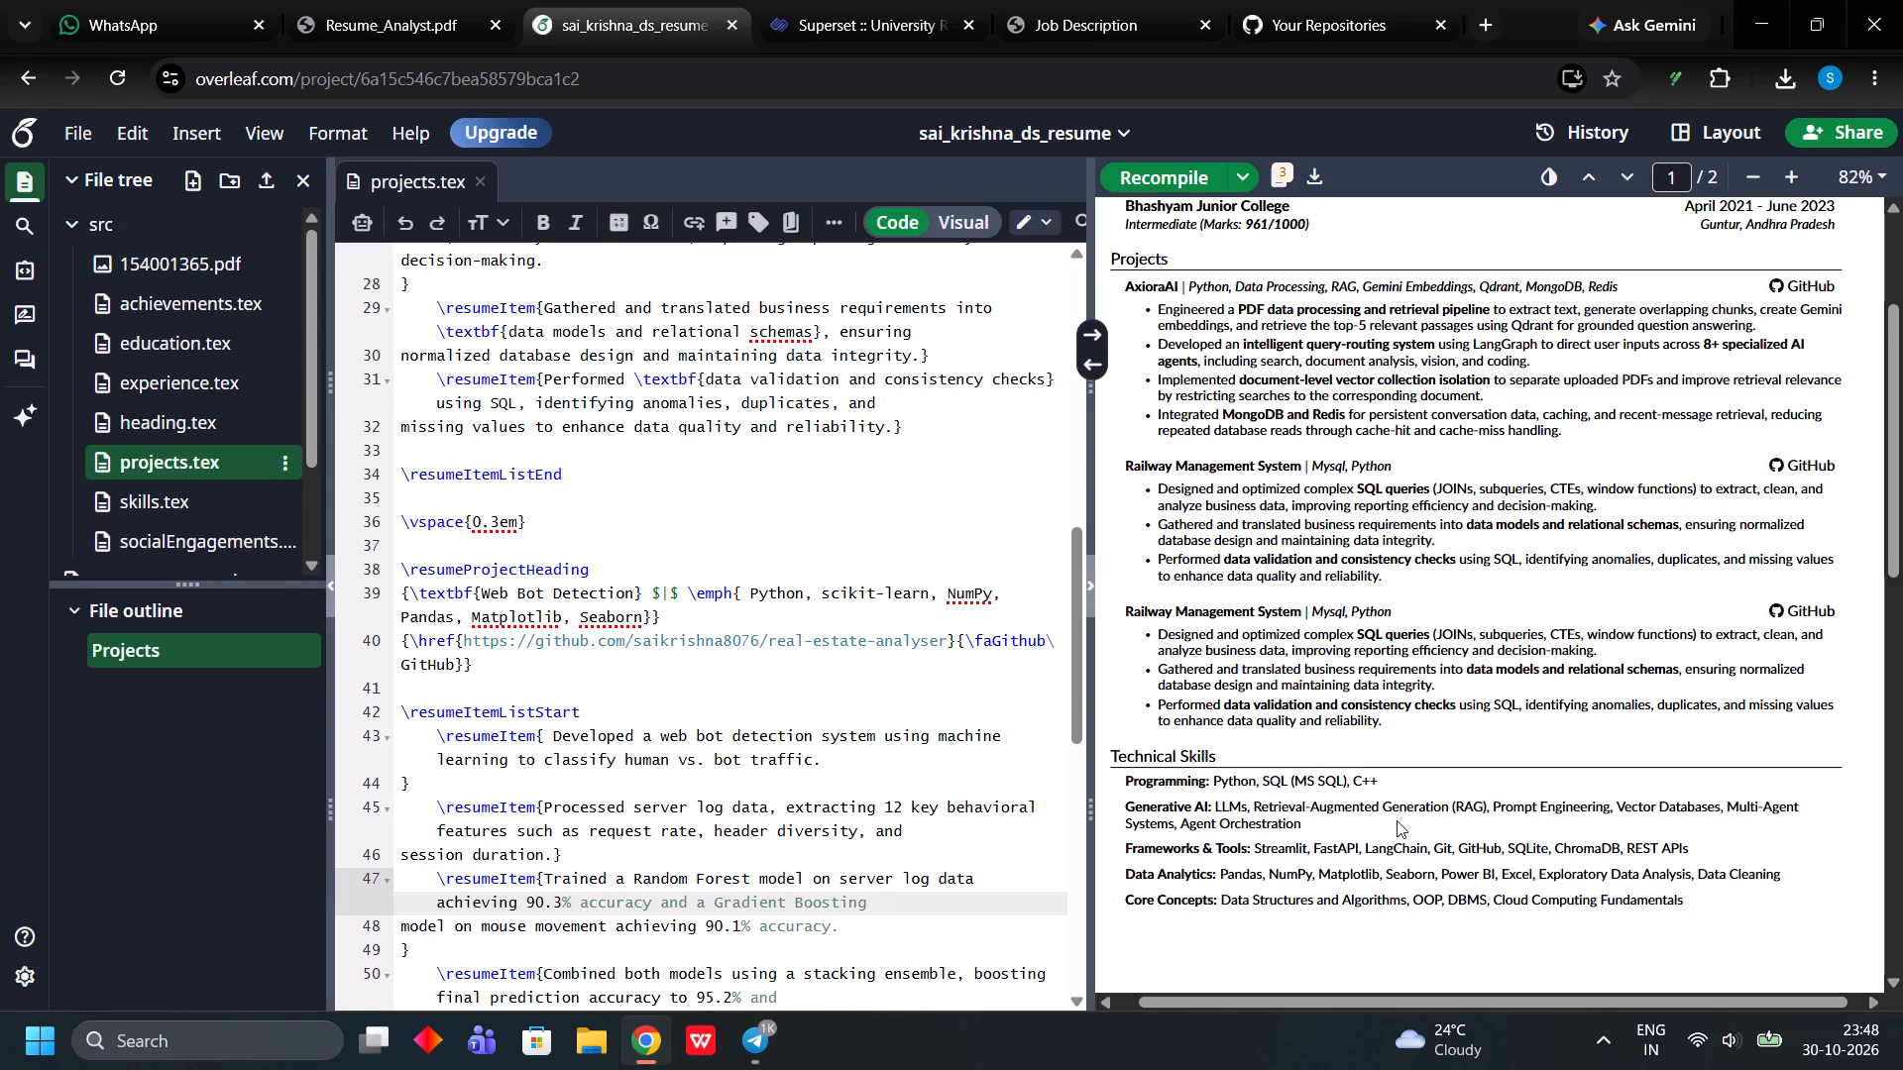
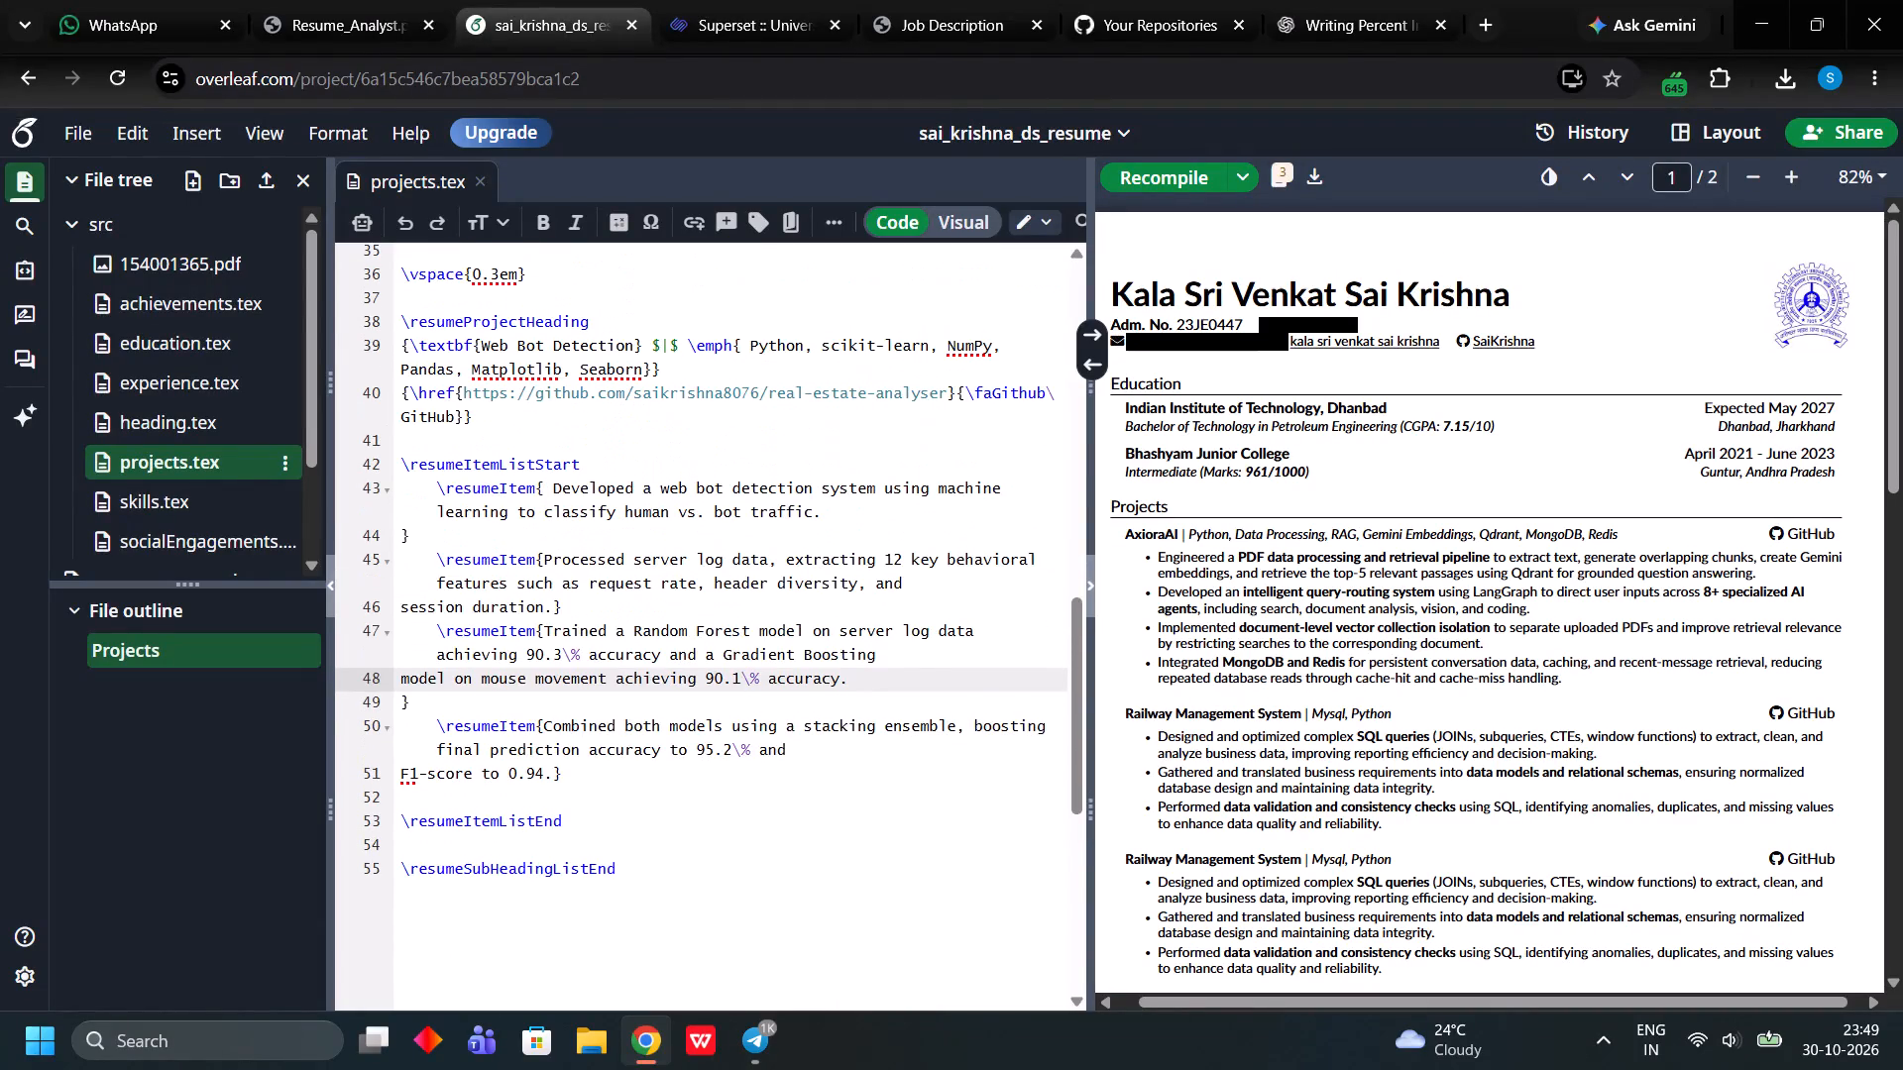
Compare the Web Bot Detection bullets in projects.tex with those in Resume_Analyst.pdf, including the bolded terms, and return to the Overleaf project.
scroll(756, 629, "down", 3)
scroll(1548, 874, "down", 2)
scroll(797, 700, "up", 2)
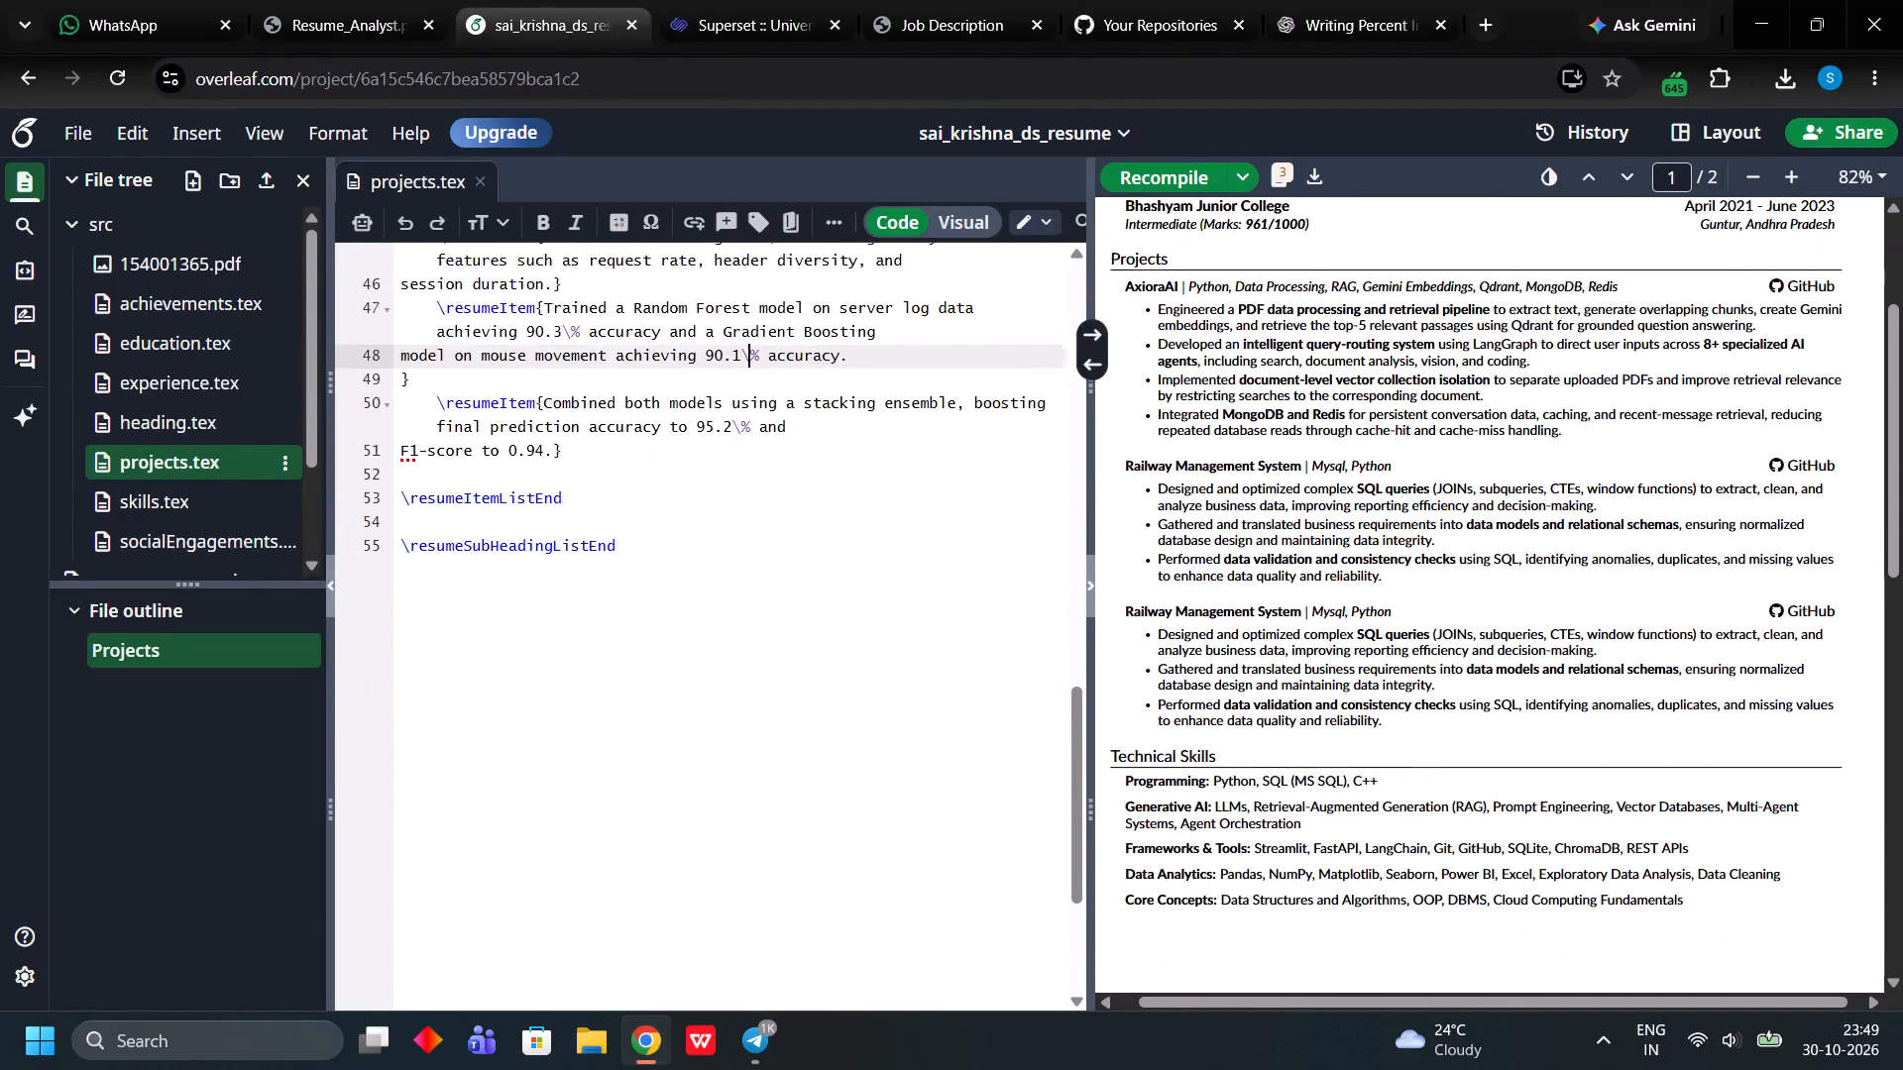
left_click(395, 0)
left_click(869, 622)
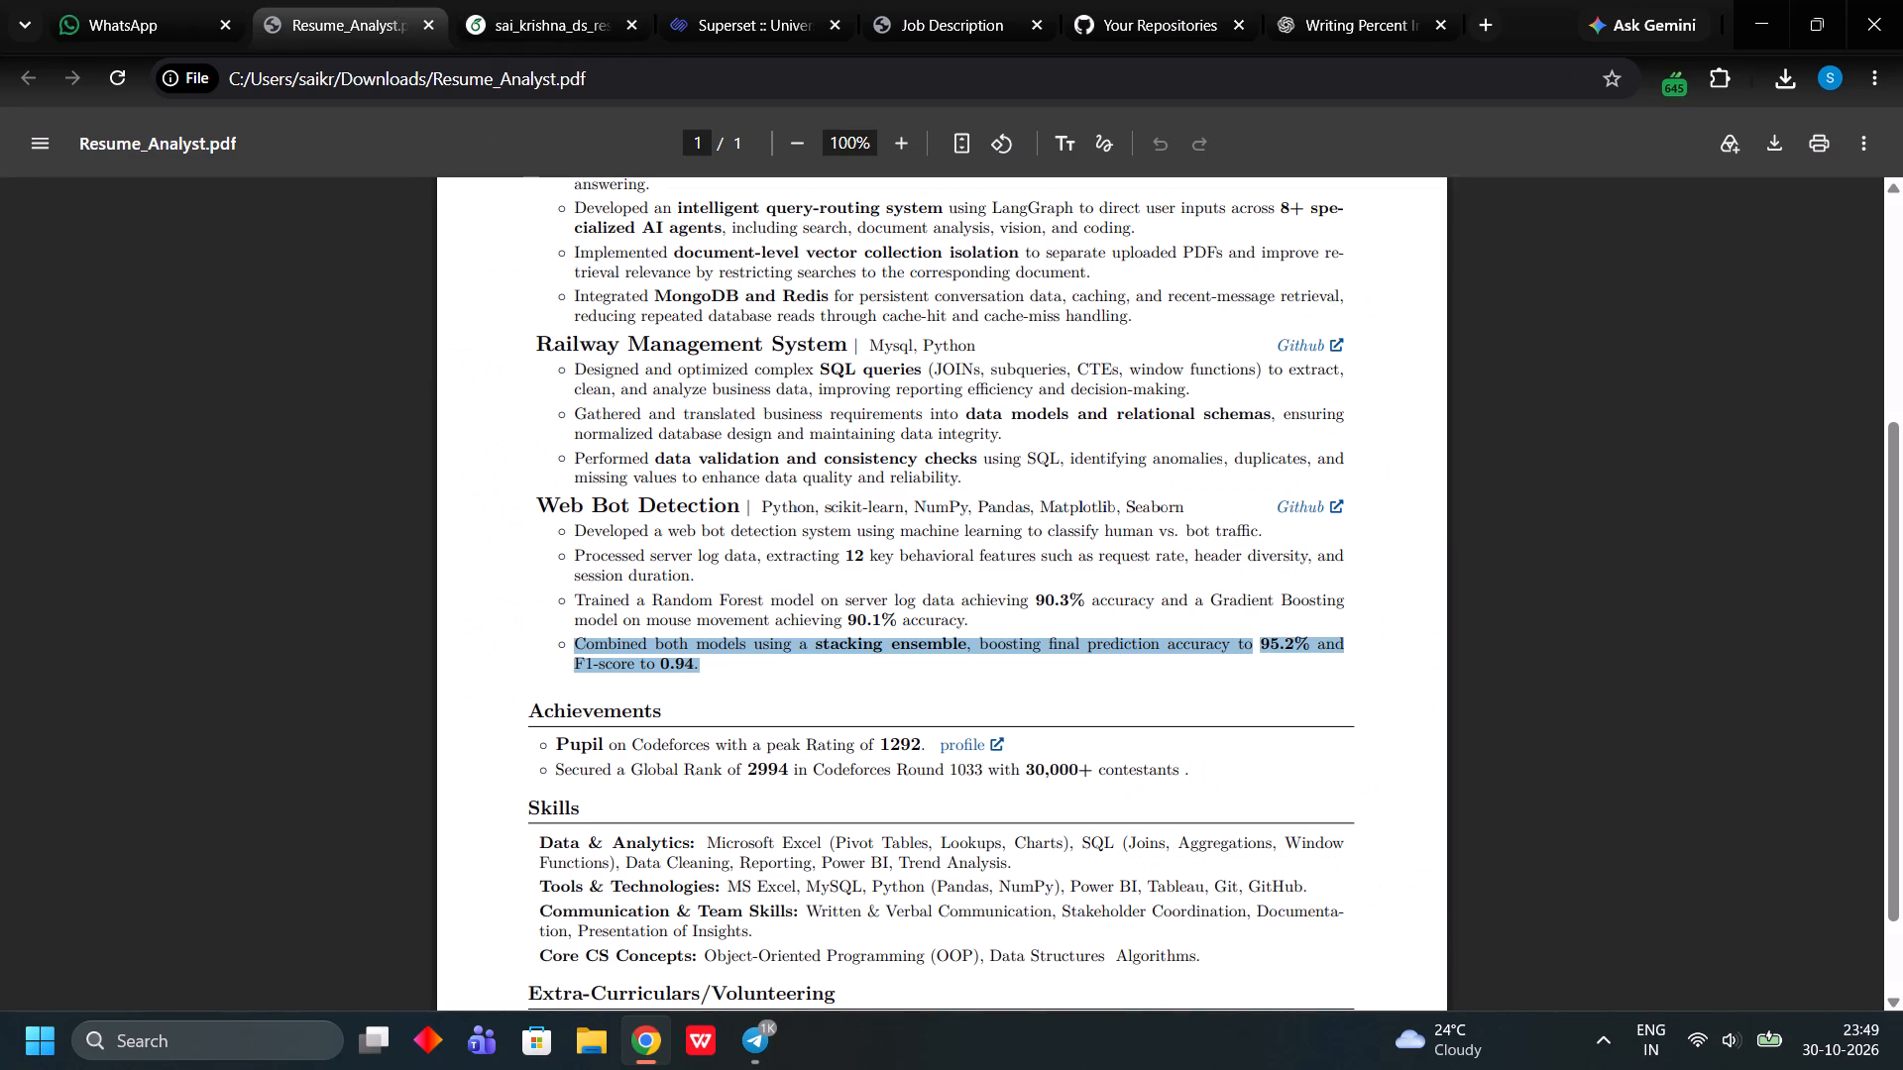
left_click(550, 0)
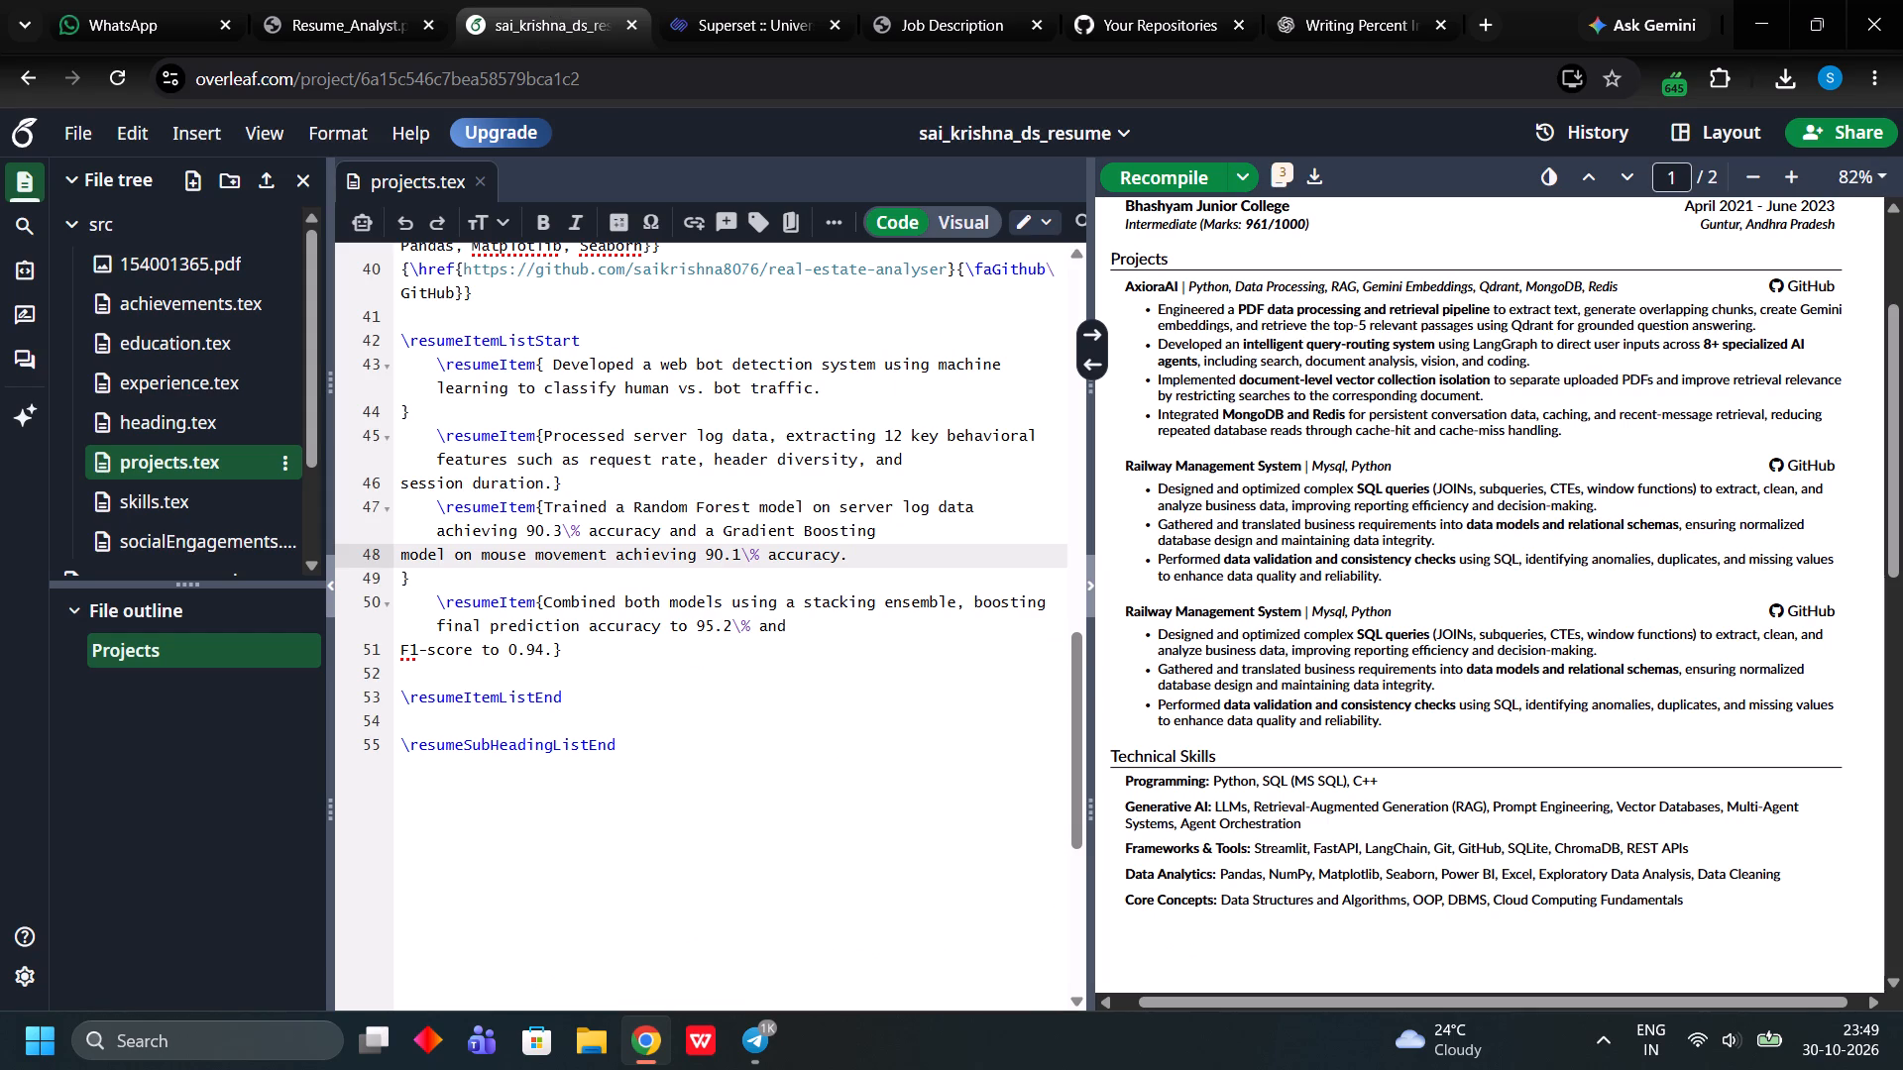
Bold the number 12 in Web Bot Detection's second bullet by wrapping it in \textbf{}.
left_click(885, 423)
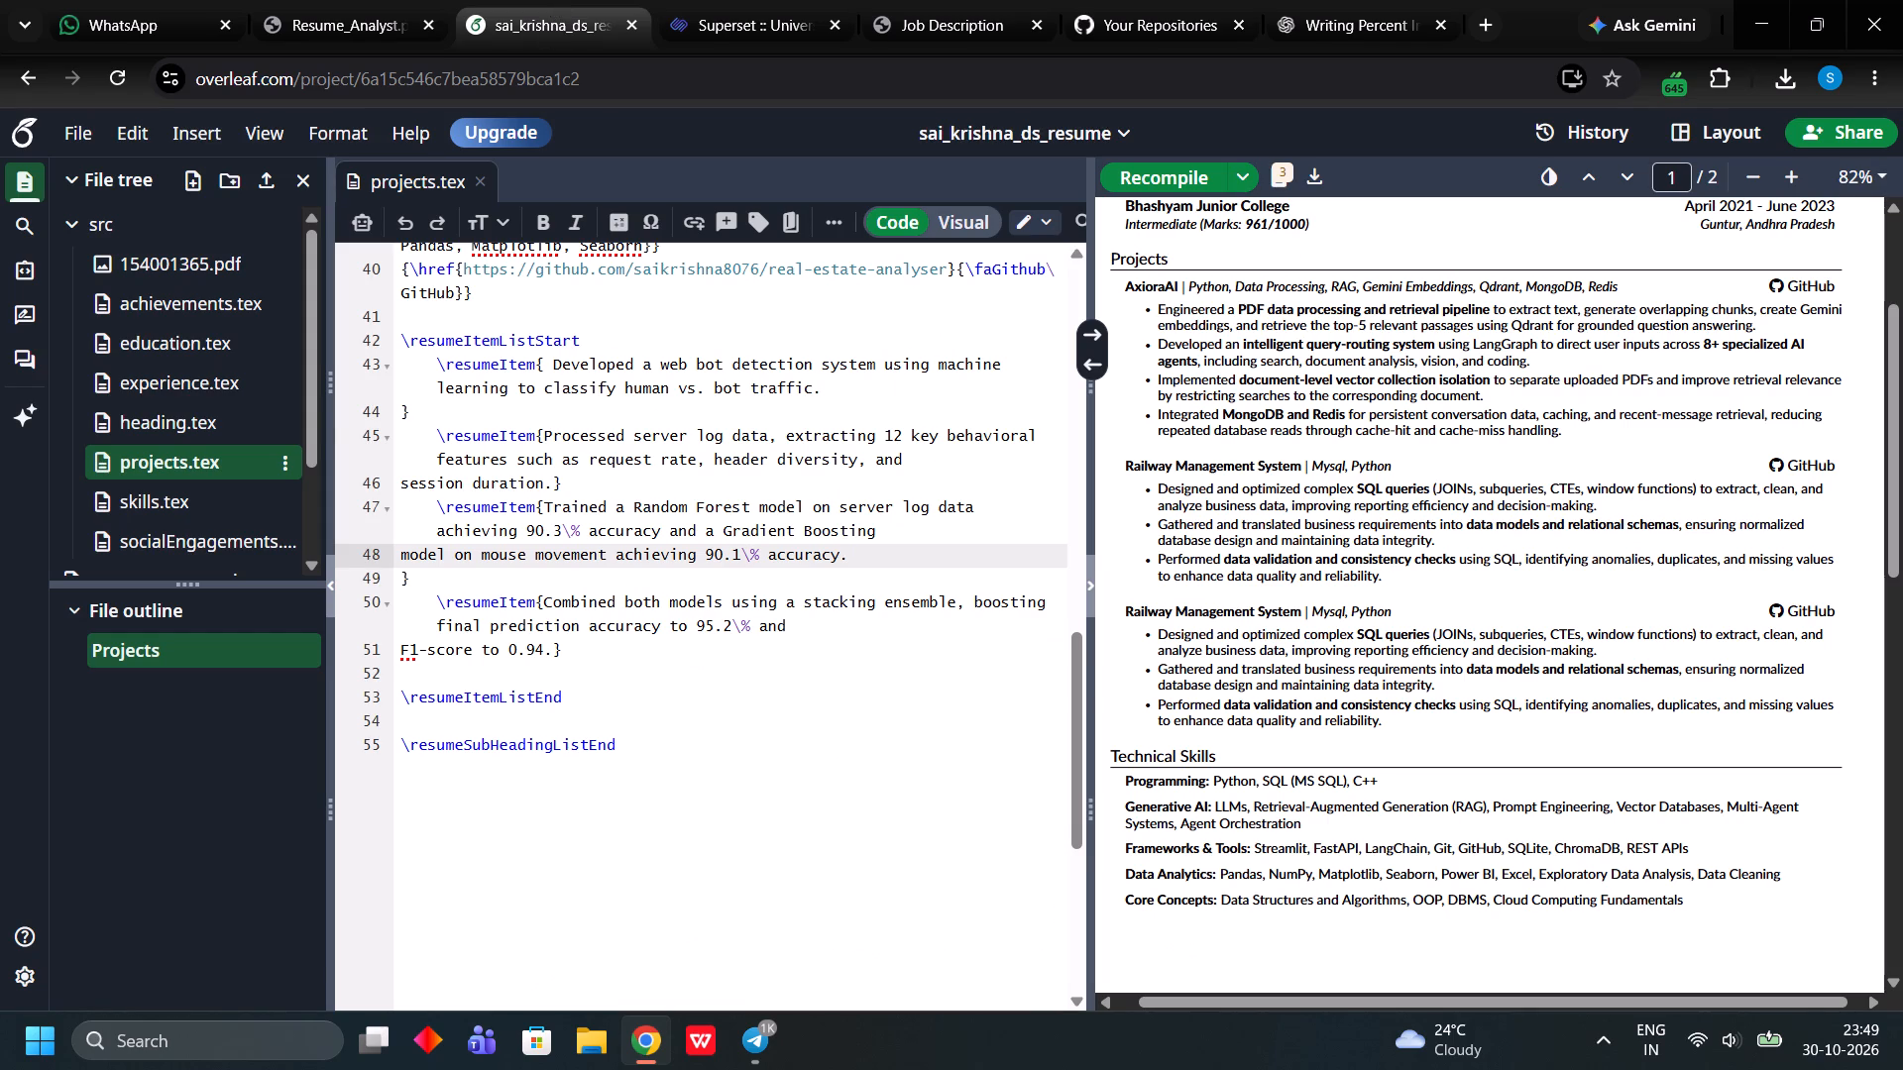
left_click(891, 439)
scroll(728, 478, "up", 3)
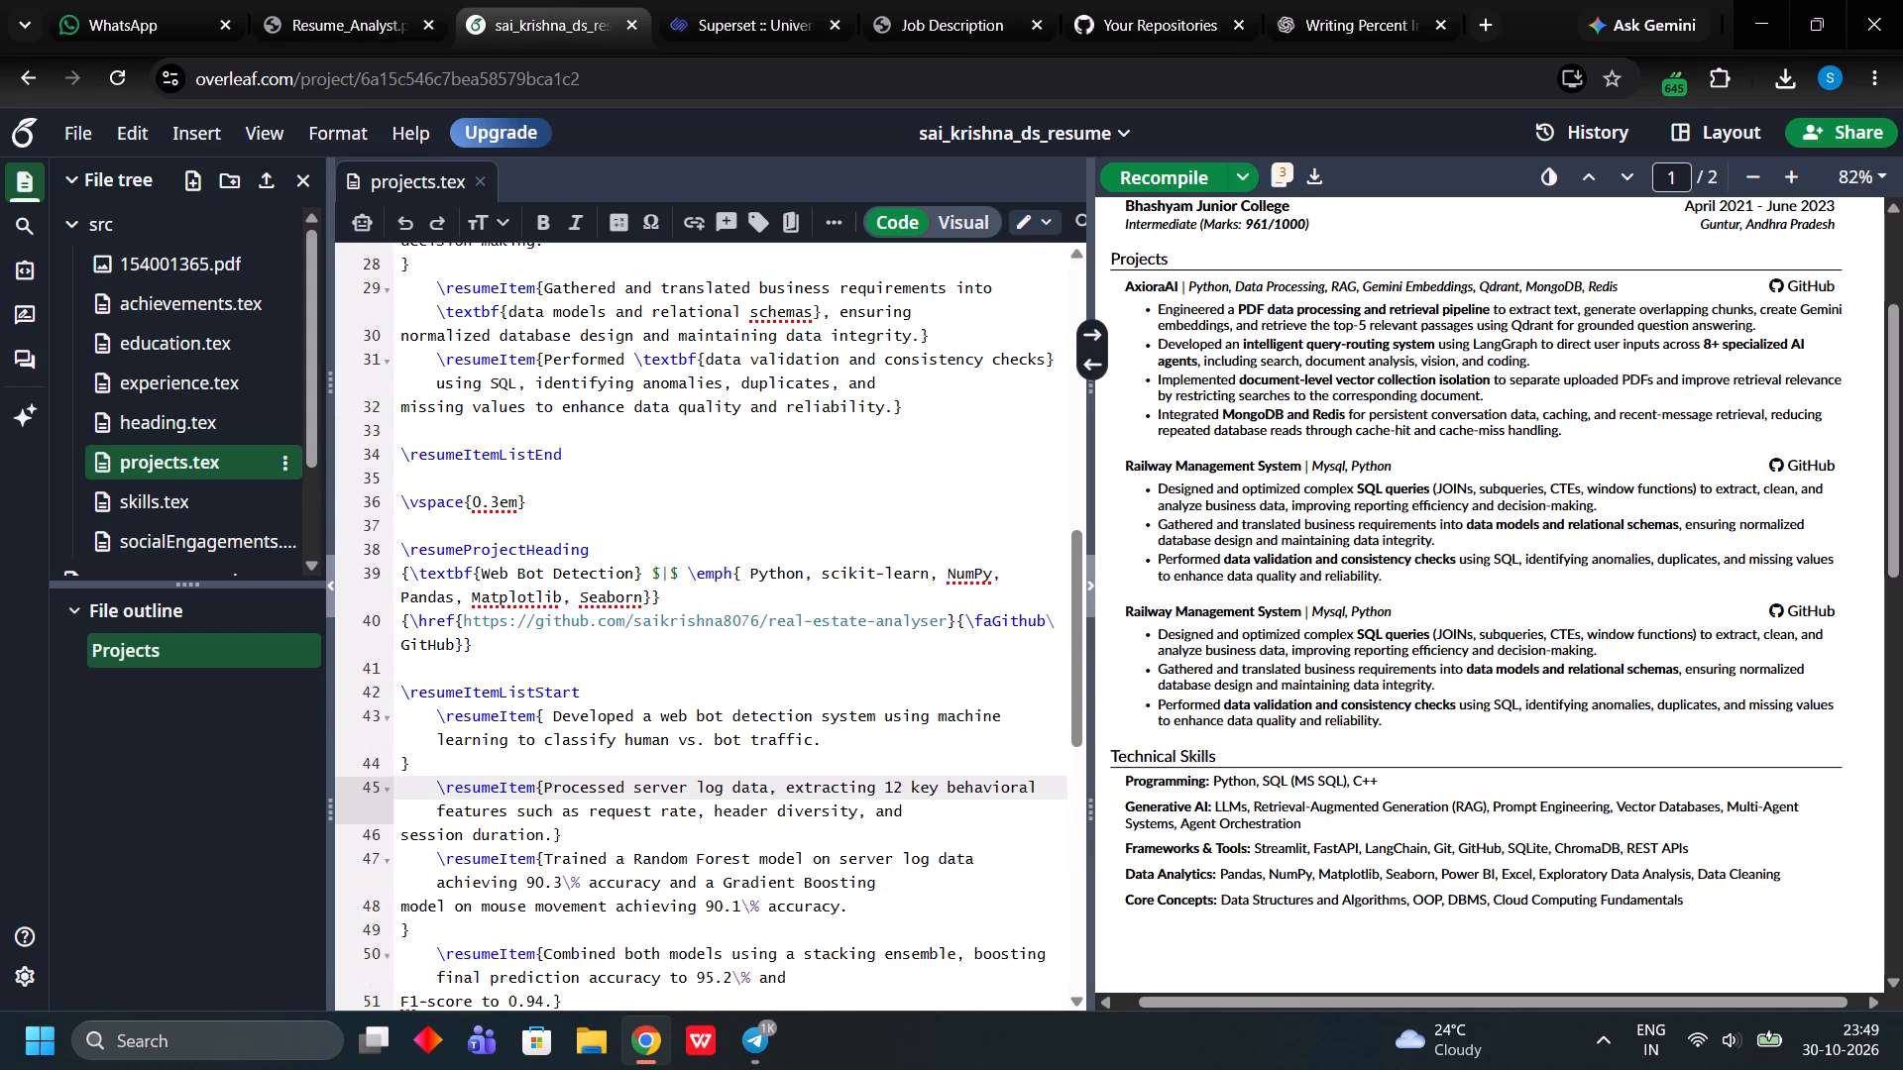
left_click_drag(699, 378, 638, 378)
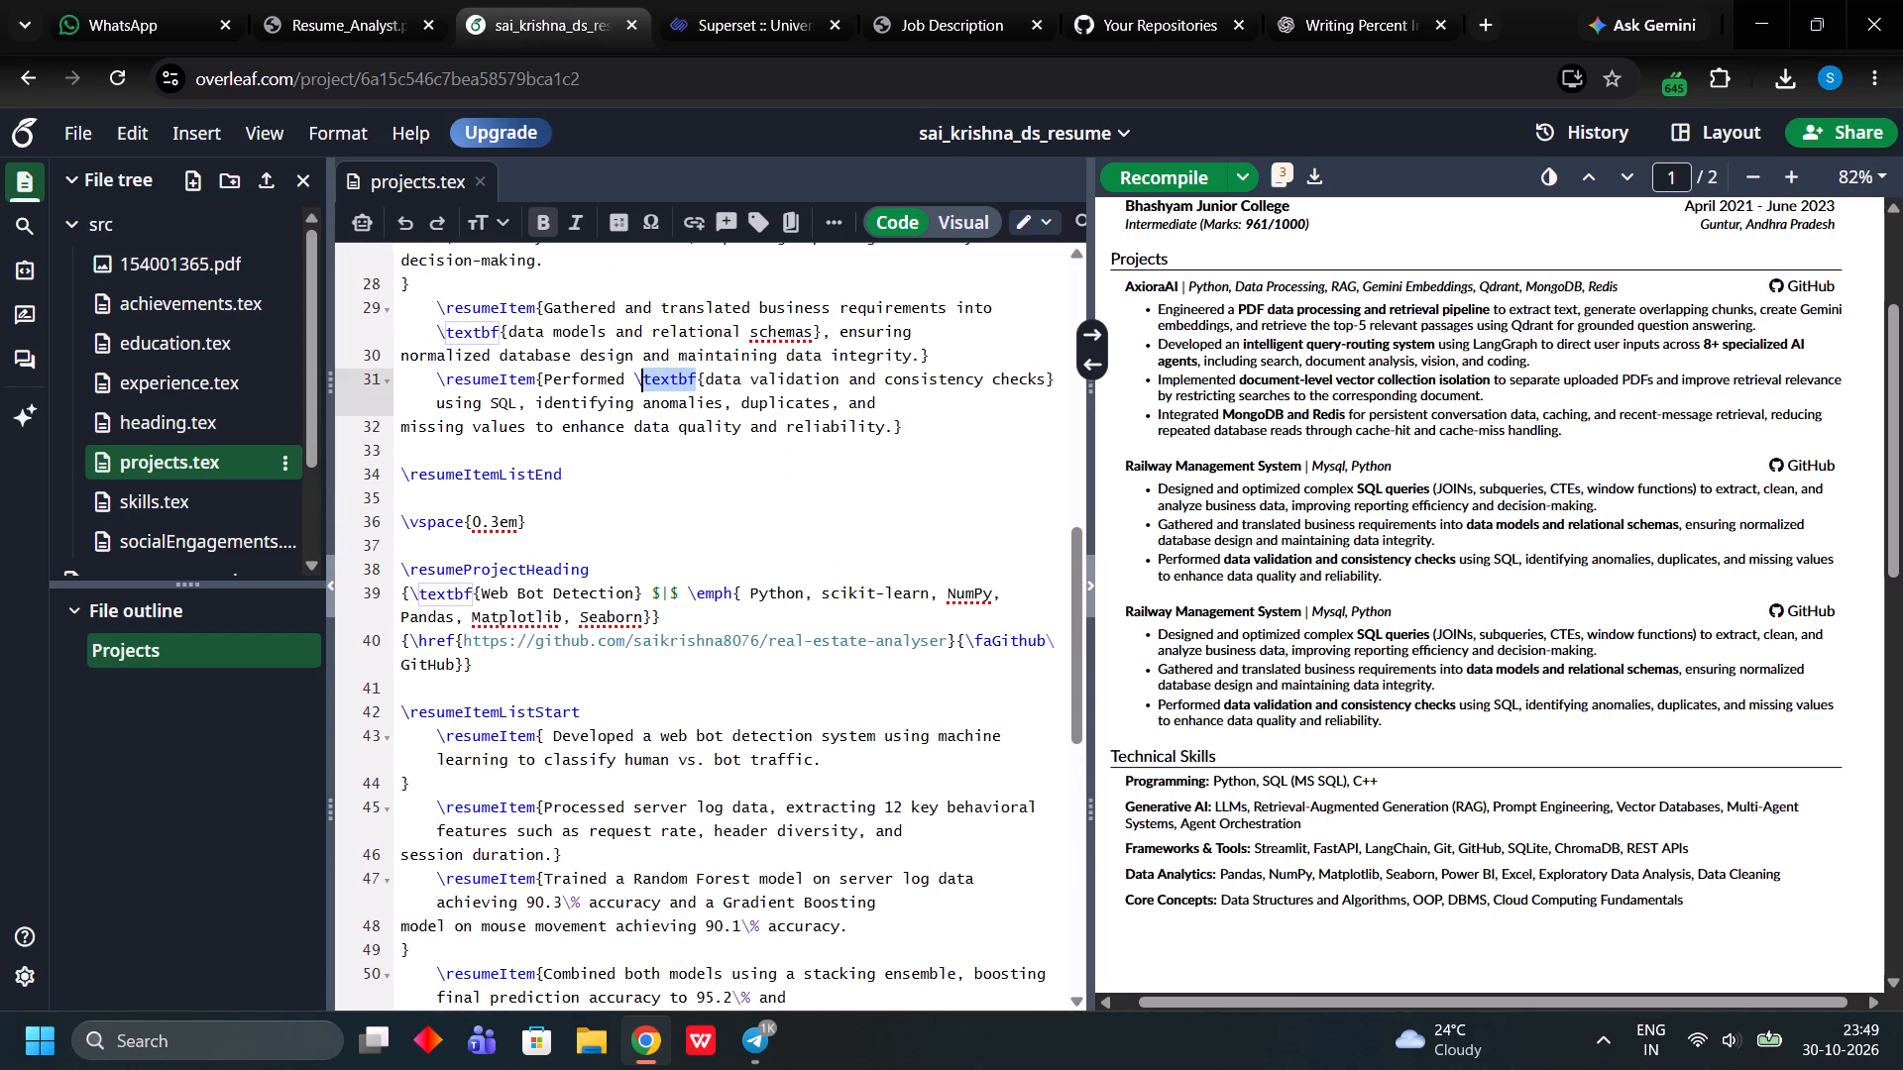
left_click_drag(638, 378, 635, 374)
key("ctrl+c")
scroll(900, 593, "down", 2)
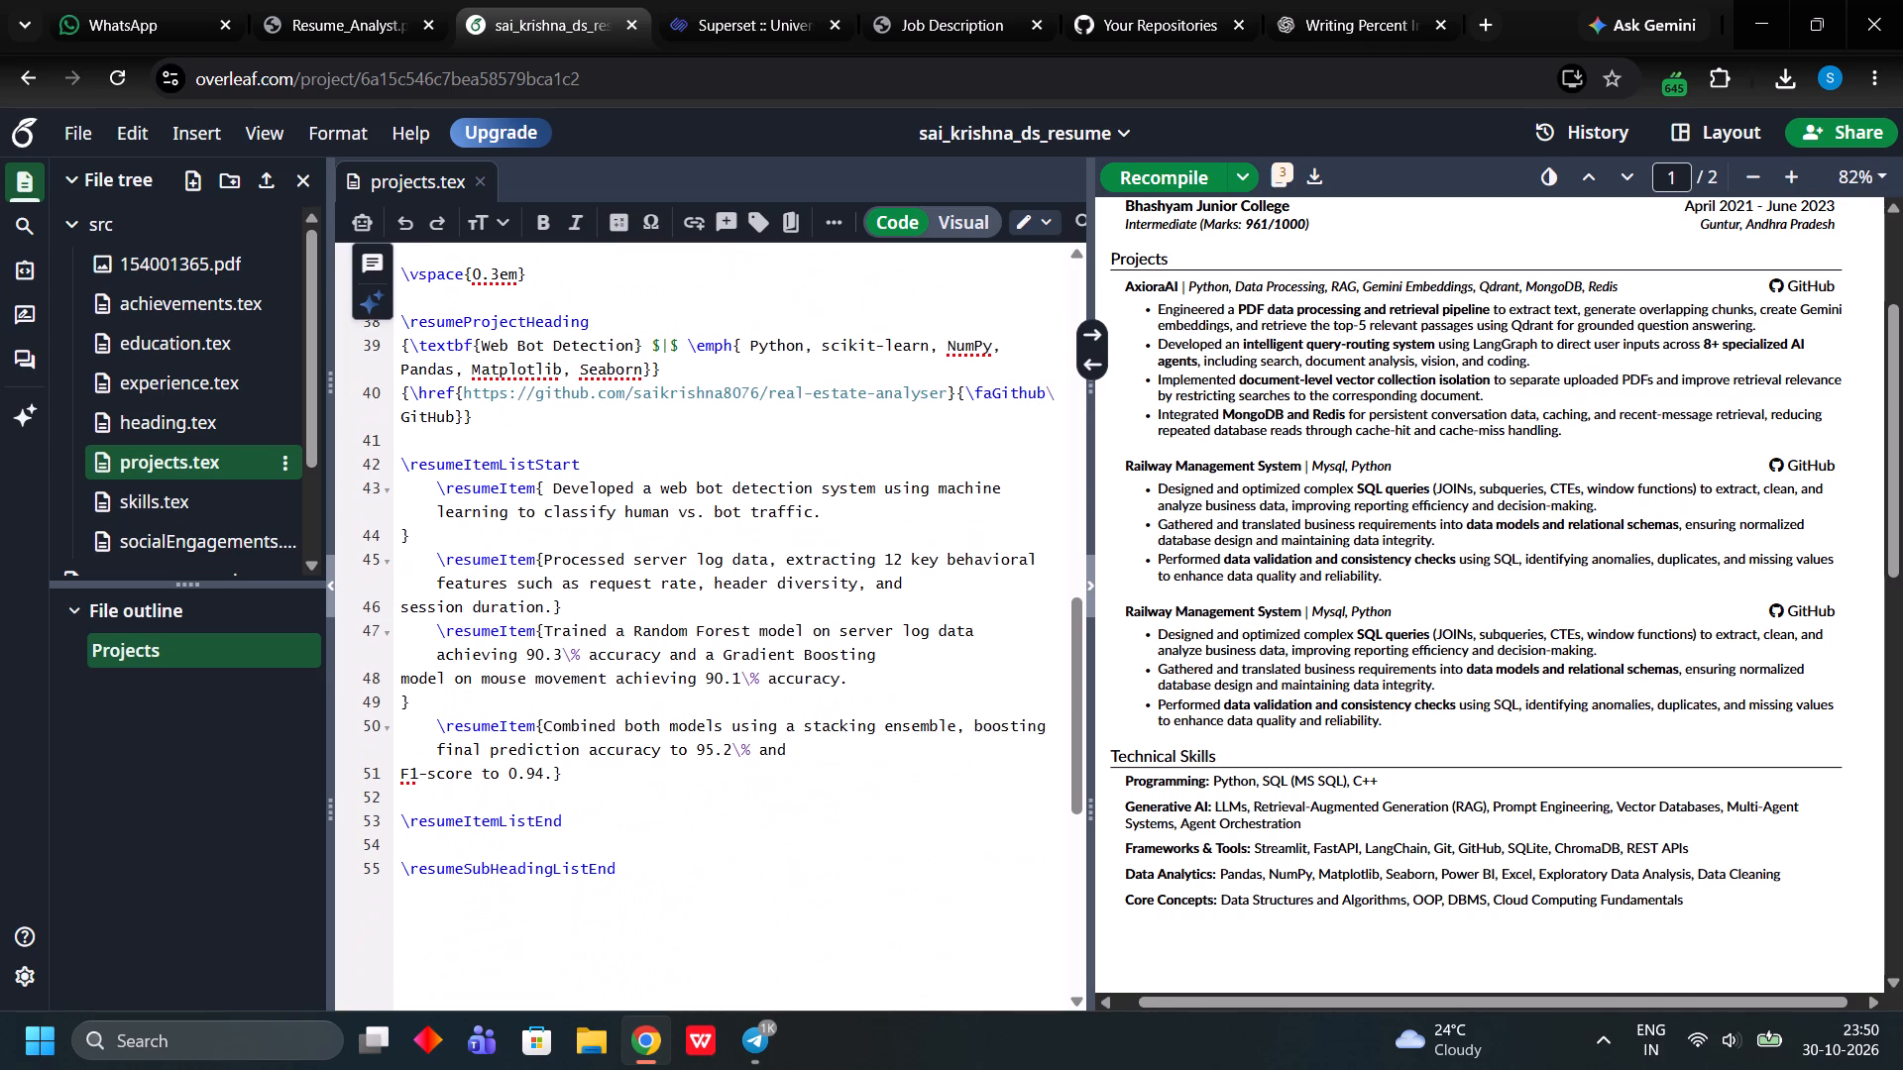
left_click(884, 559)
key("ctrl+v")
key("shift+braceleft")
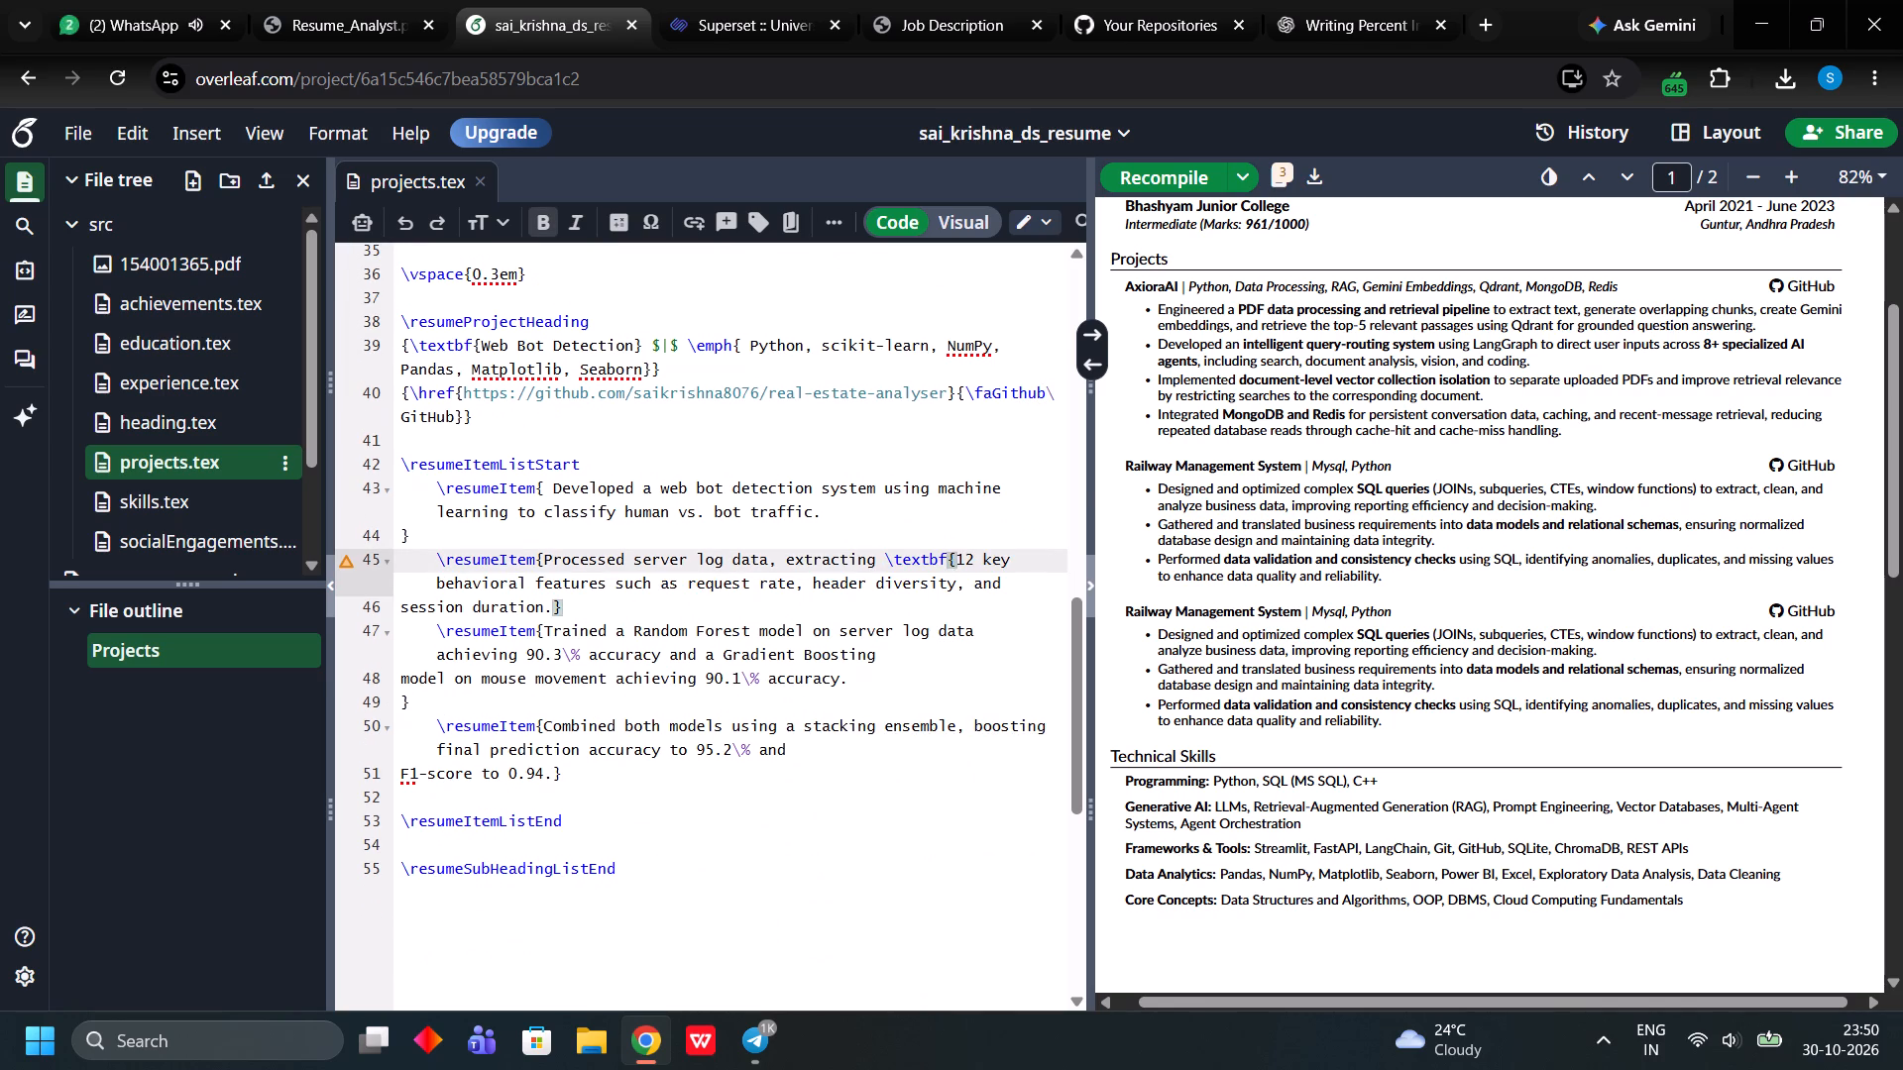
key("Right")
key("Right")
key("shift+braceright")
Wrap 90.3\% in \textbf{} in Web Bot Detection's third bullet, matching the bold highlights in Resume_Analyst.pdf.
left_click(324, 0)
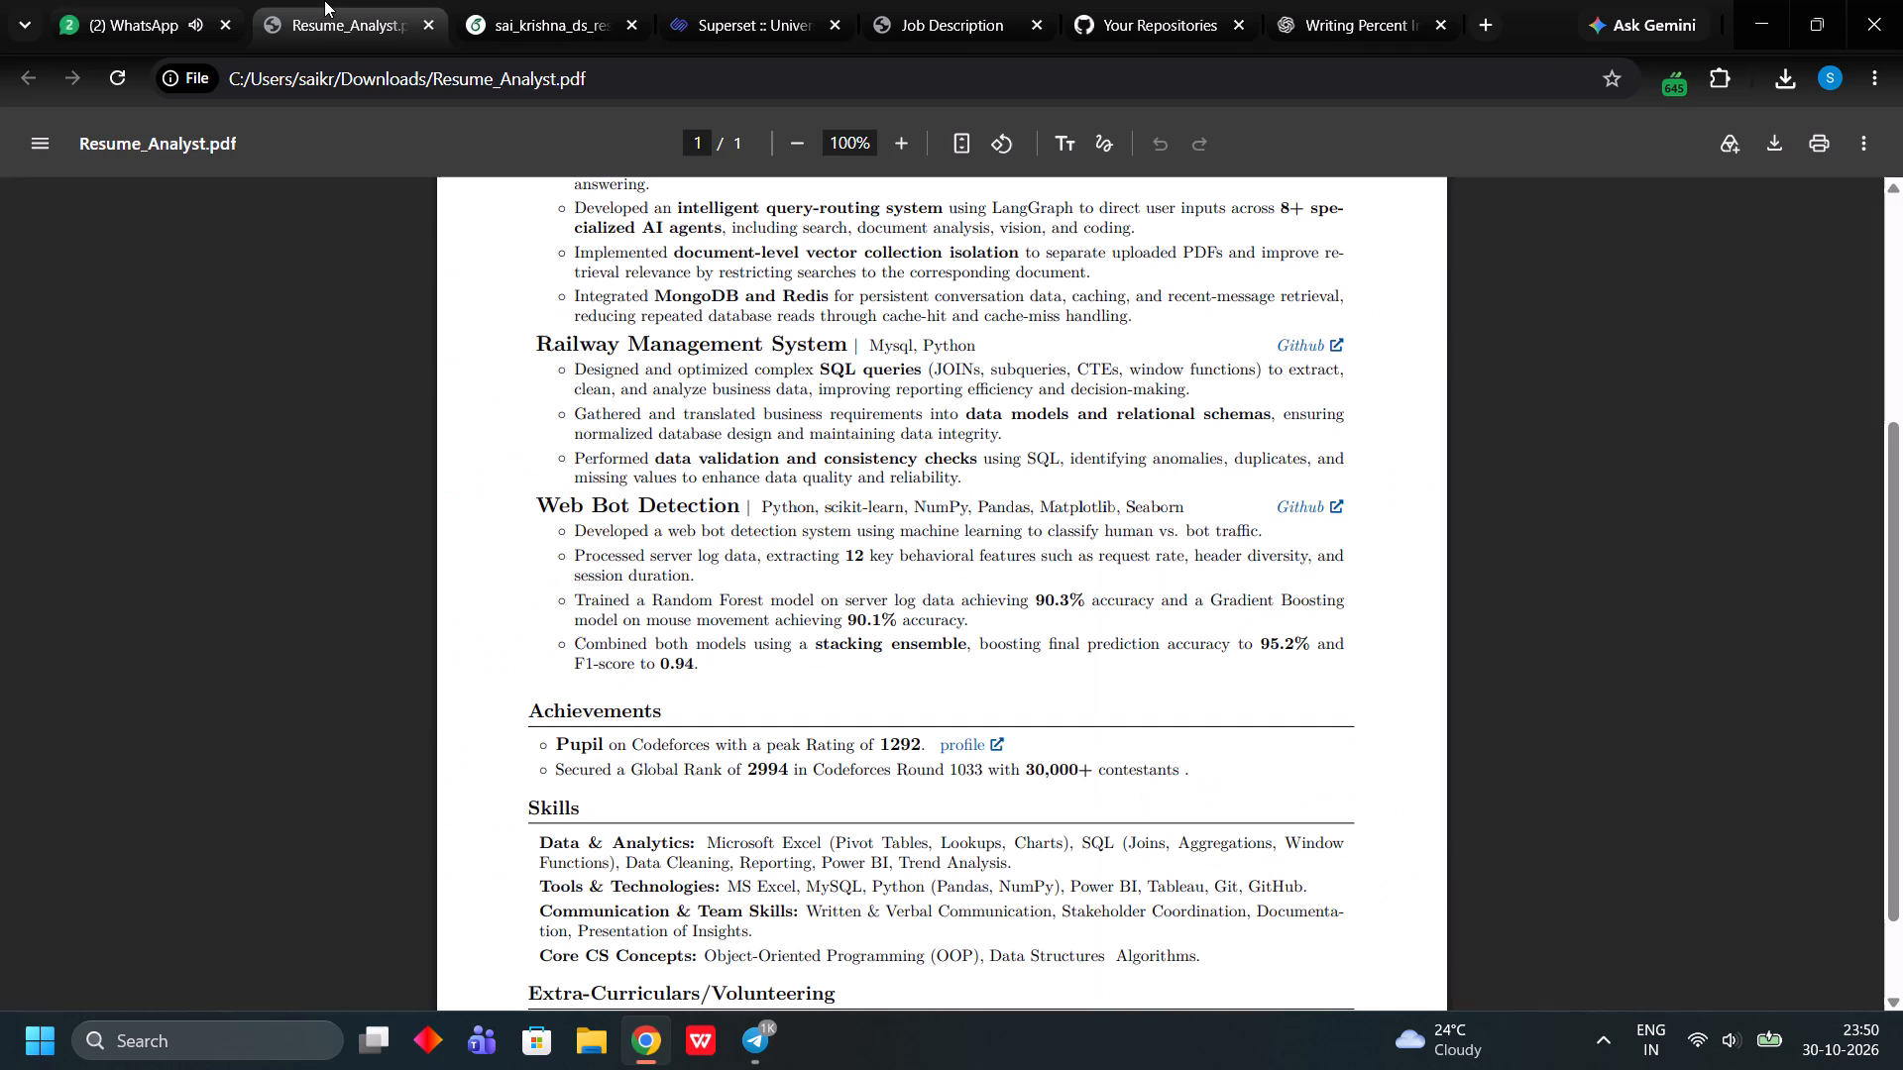
left_click(529, 0)
left_click(525, 660)
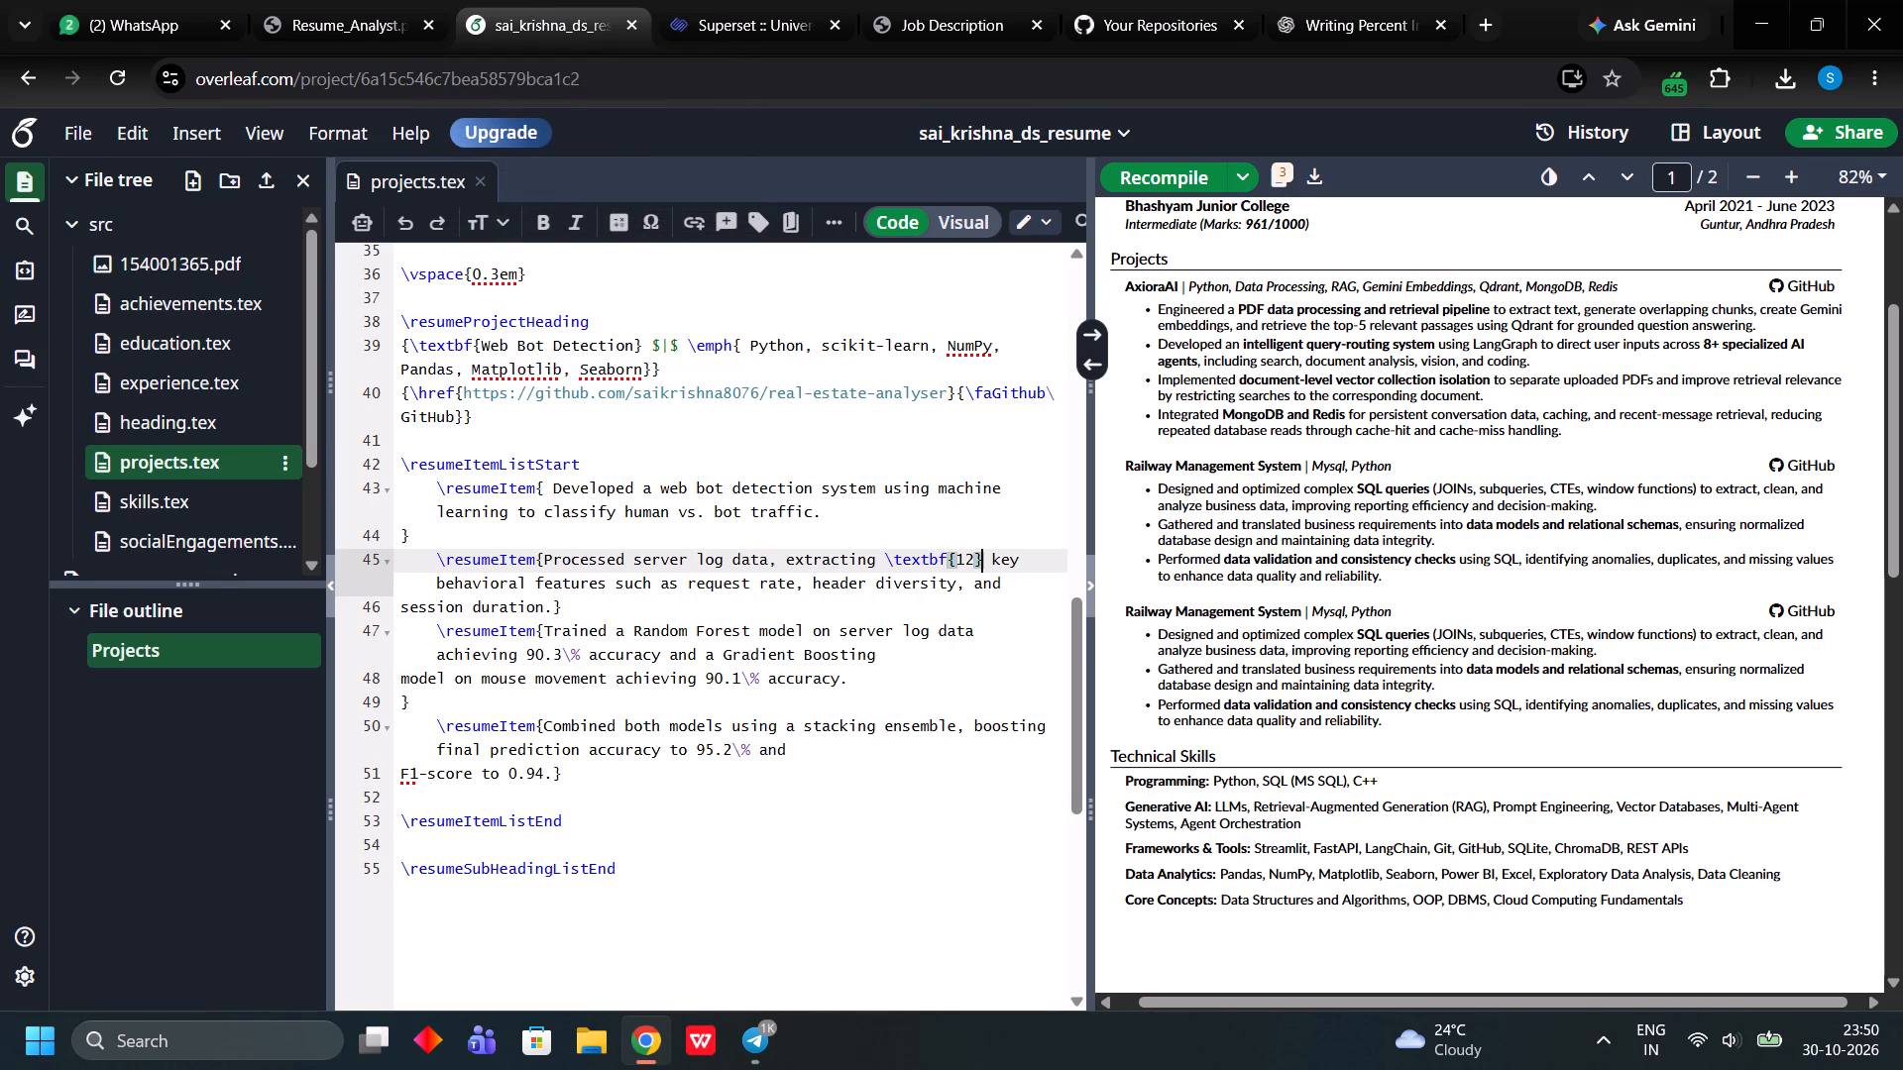
key("ctrl+v")
key("ctrl+bracketleft")
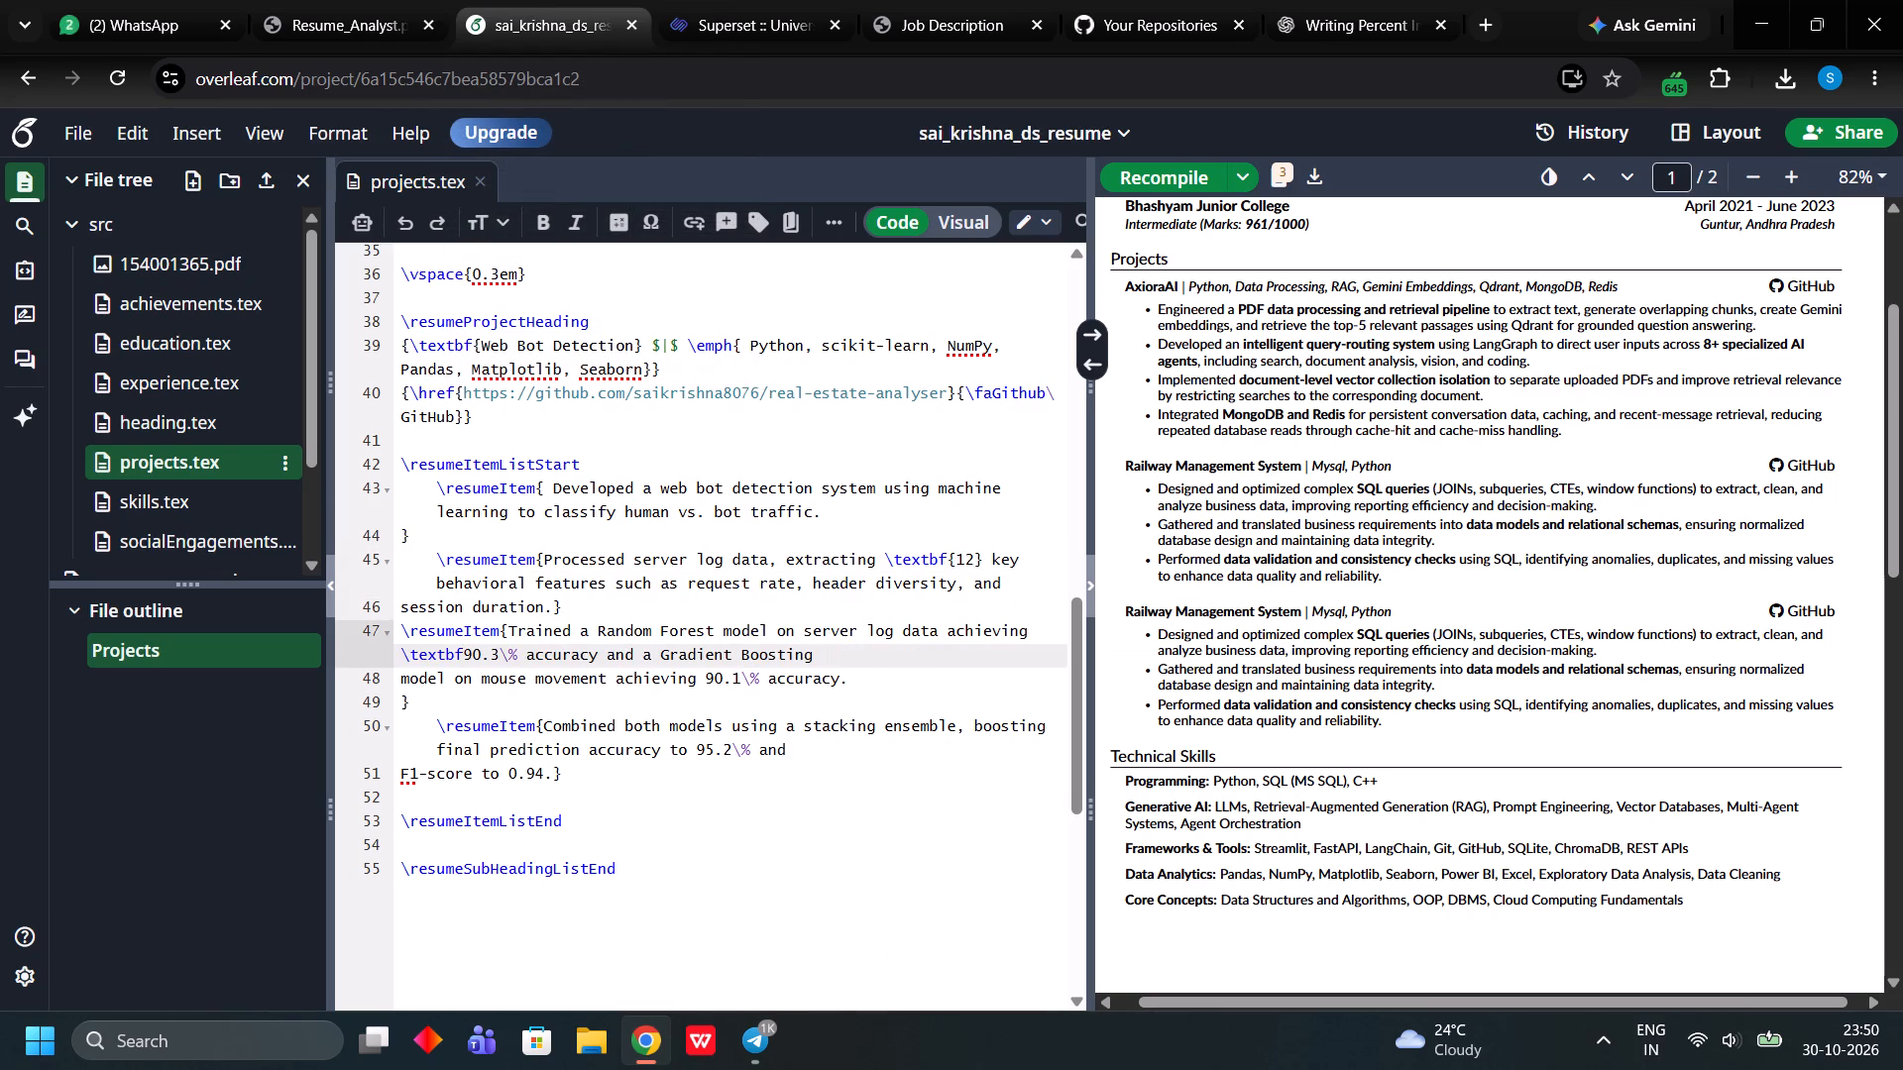
key("ctrl+z")
key("shift+braceleft")
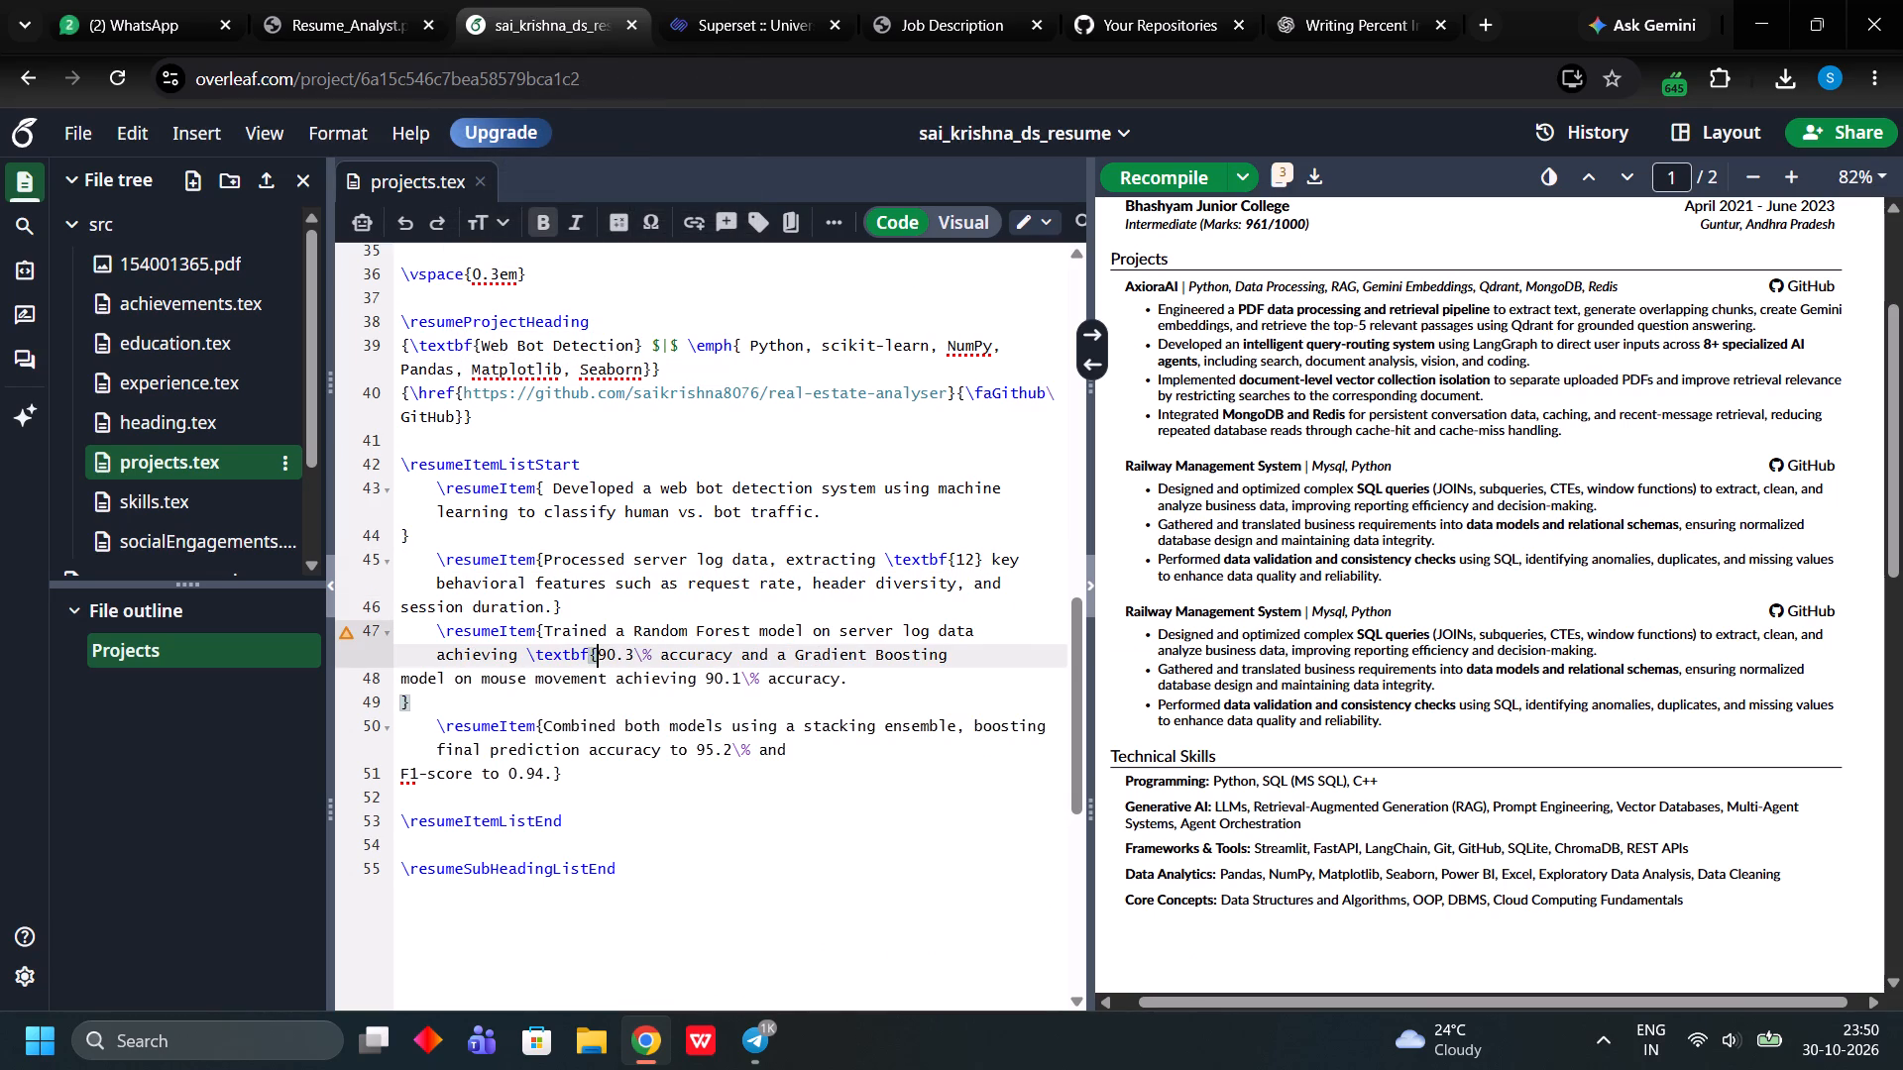
key("Right")
key("Right")
key("Right")
key("Right")
key("Right")
key("Right")
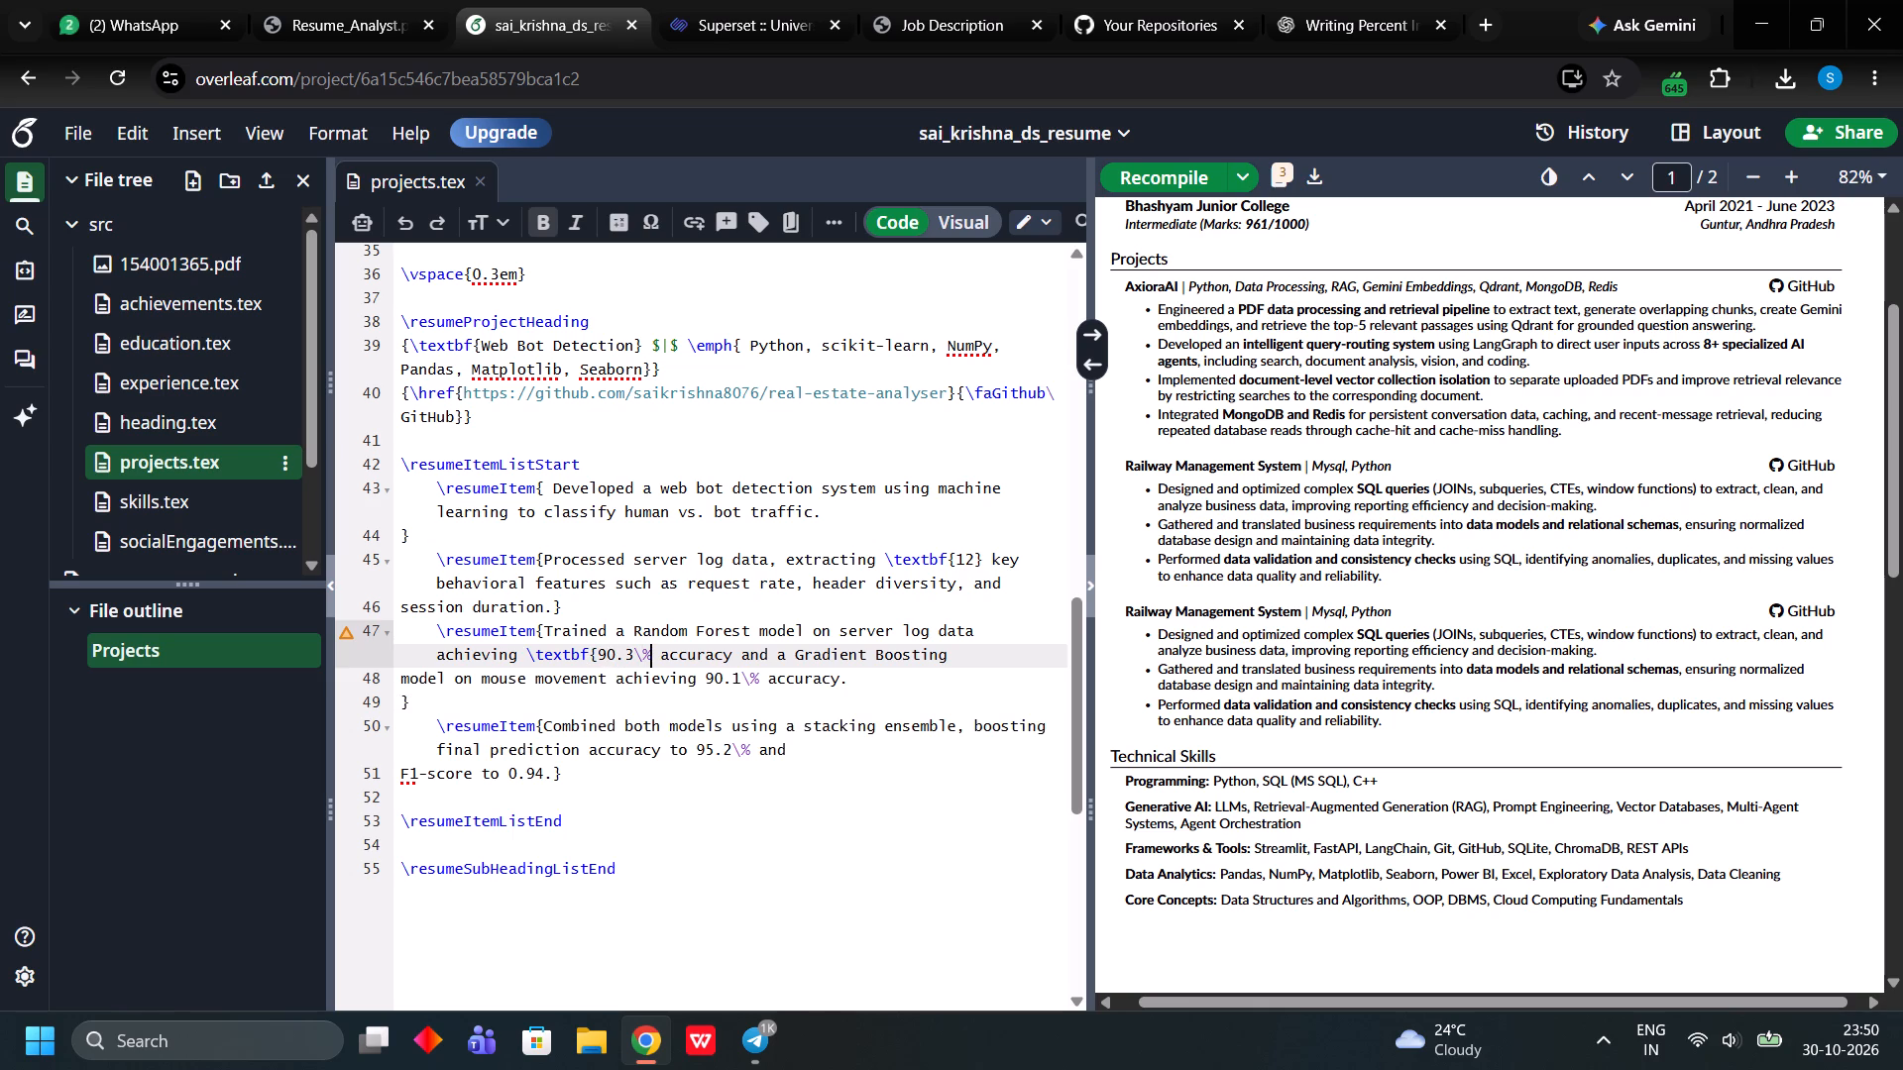
key("shift+braceright")
Wrap 90.1\% in \textbf{} on the second line of Web Bot Detection's third bullet.
key("Down")
key("Right")
key("Right")
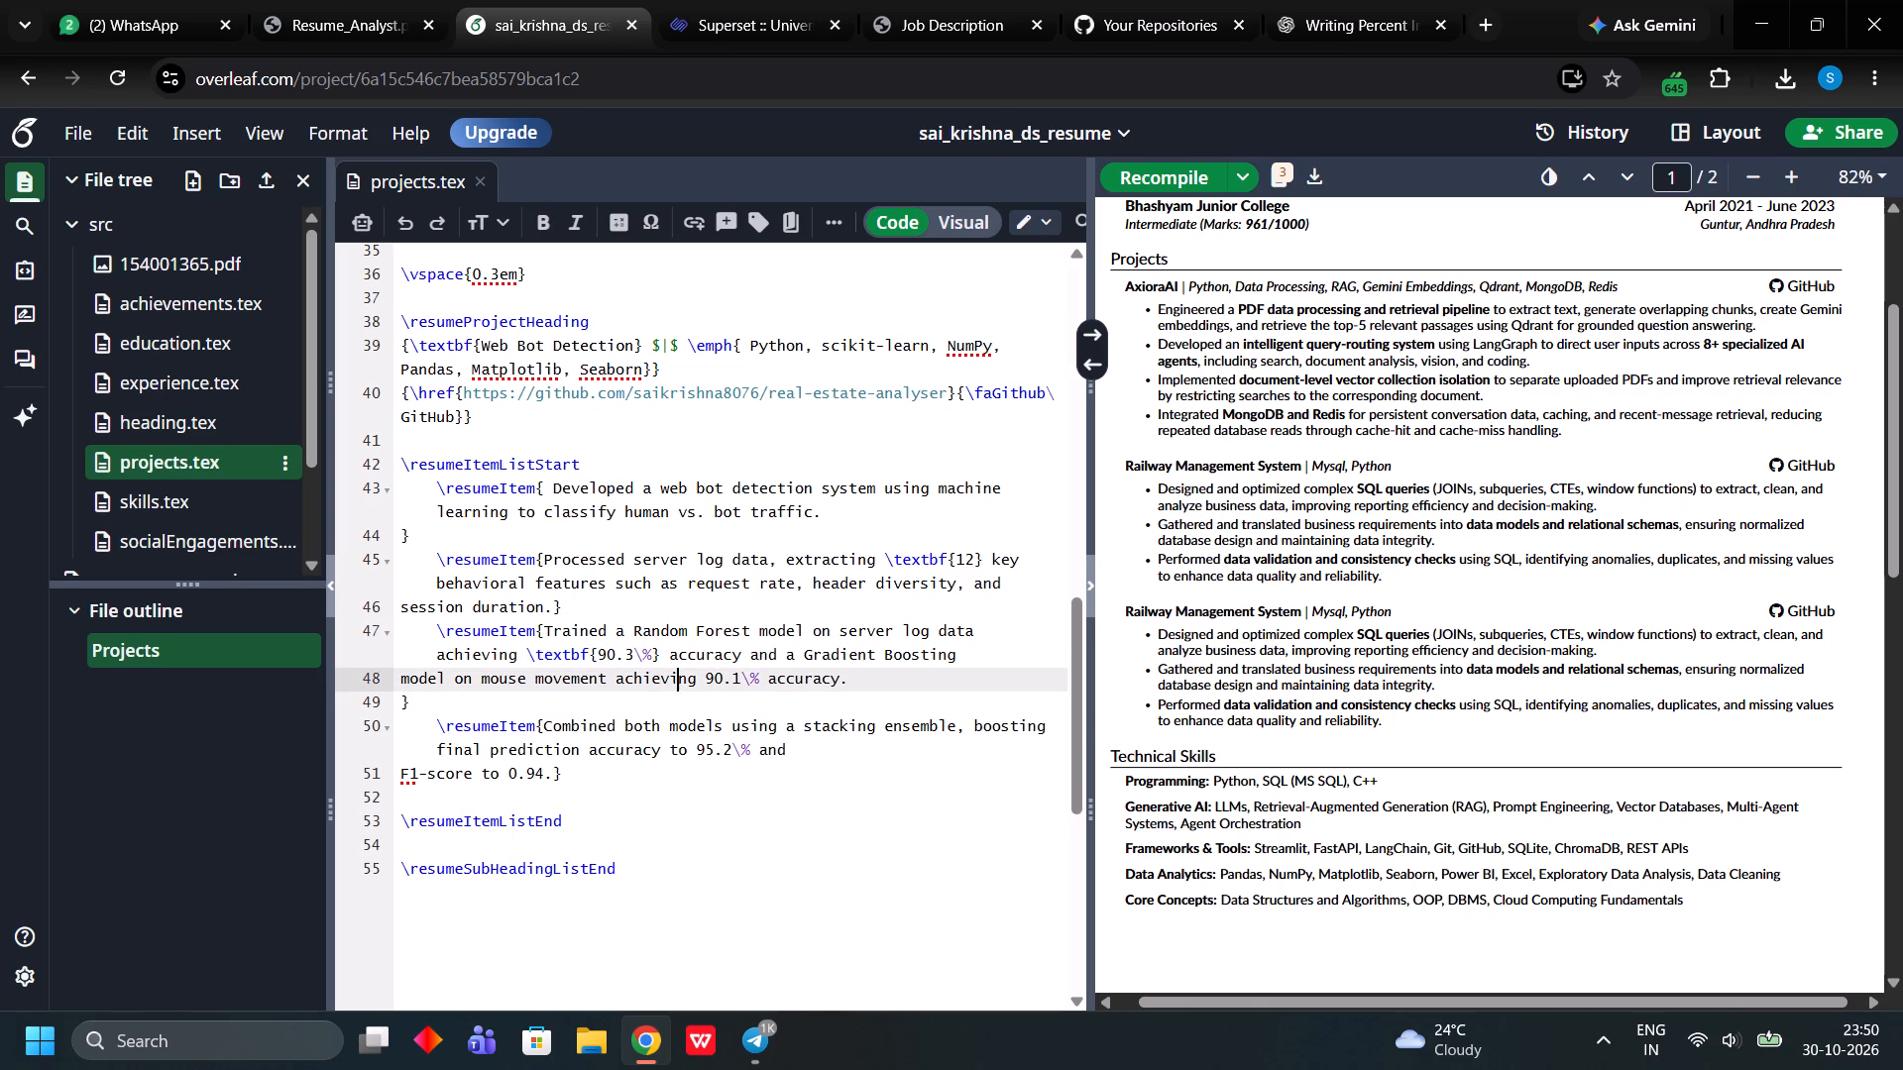
key("Right")
key("Right")
key("Right")
key("ctrl+v")
key("shift+braceleft")
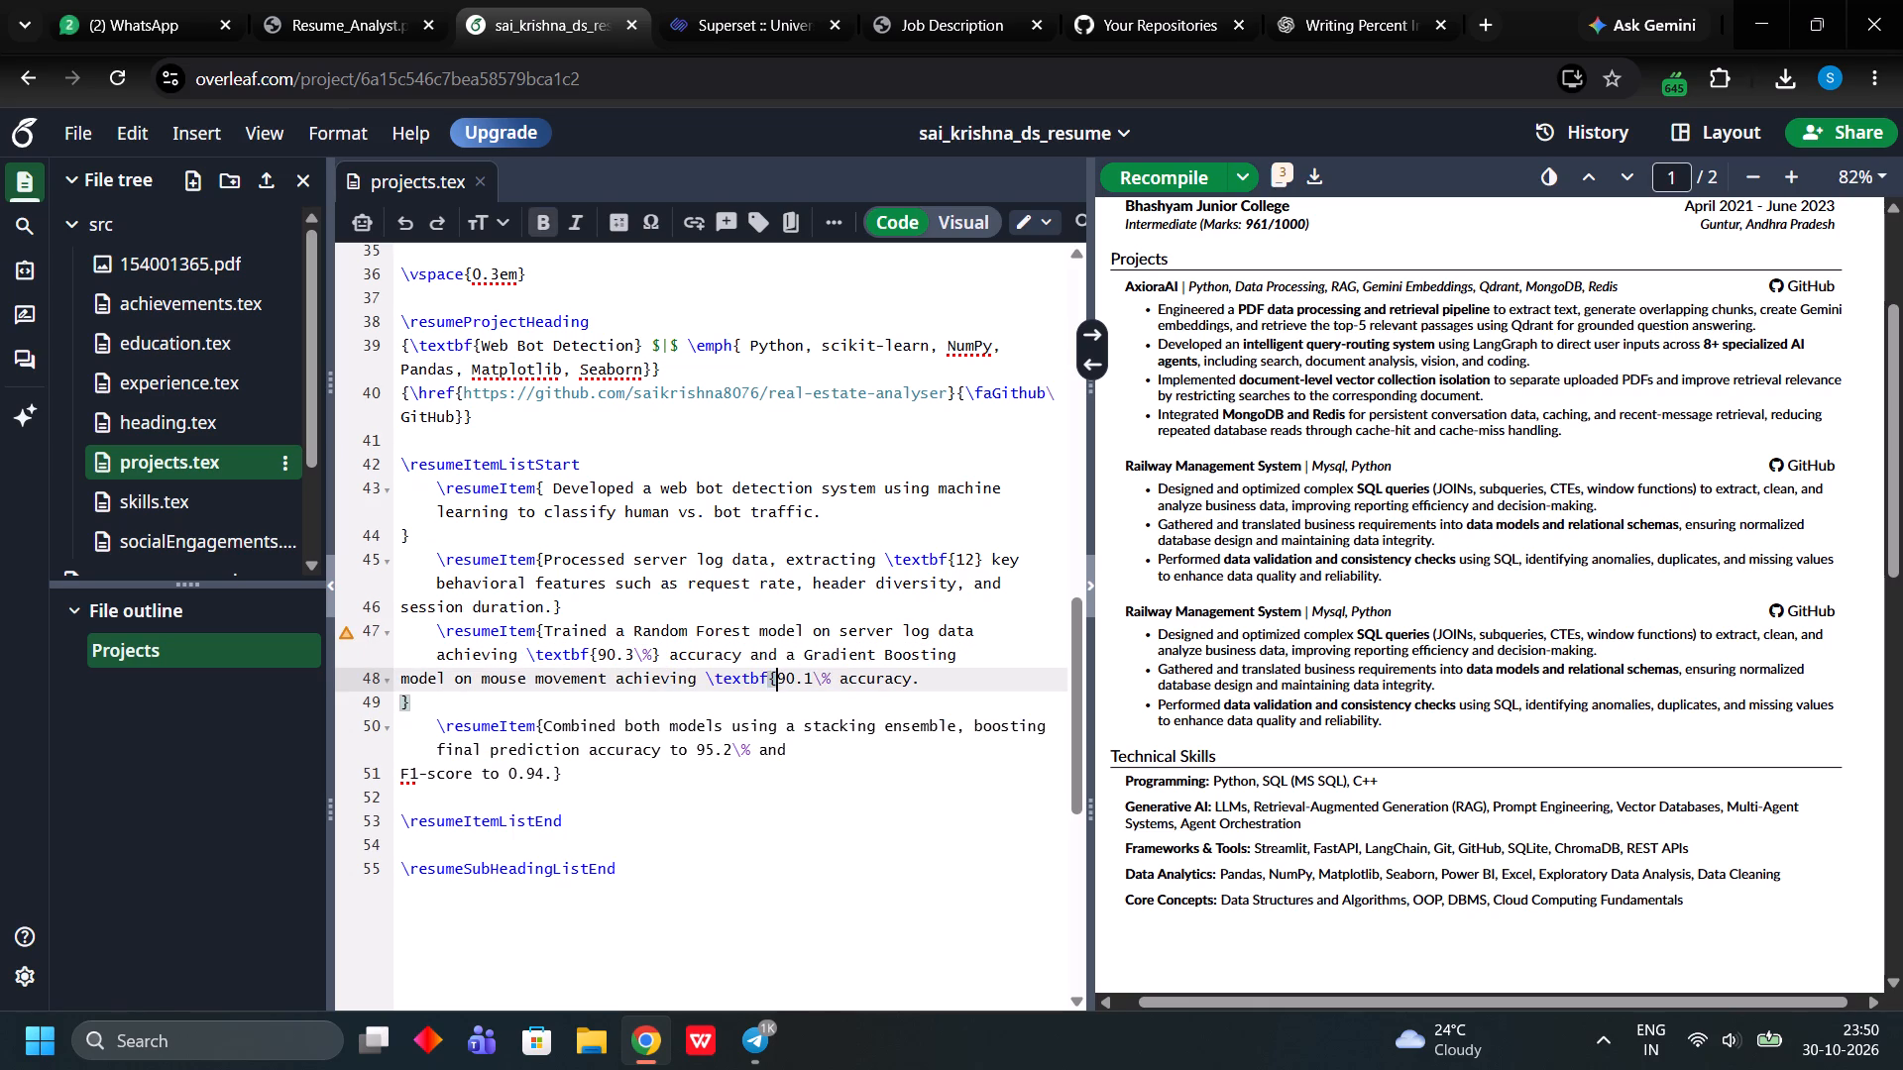
key("Right")
key("Right")
key("Right")
key("Right")
key("Right")
key("Right")
key("shift+braceright")
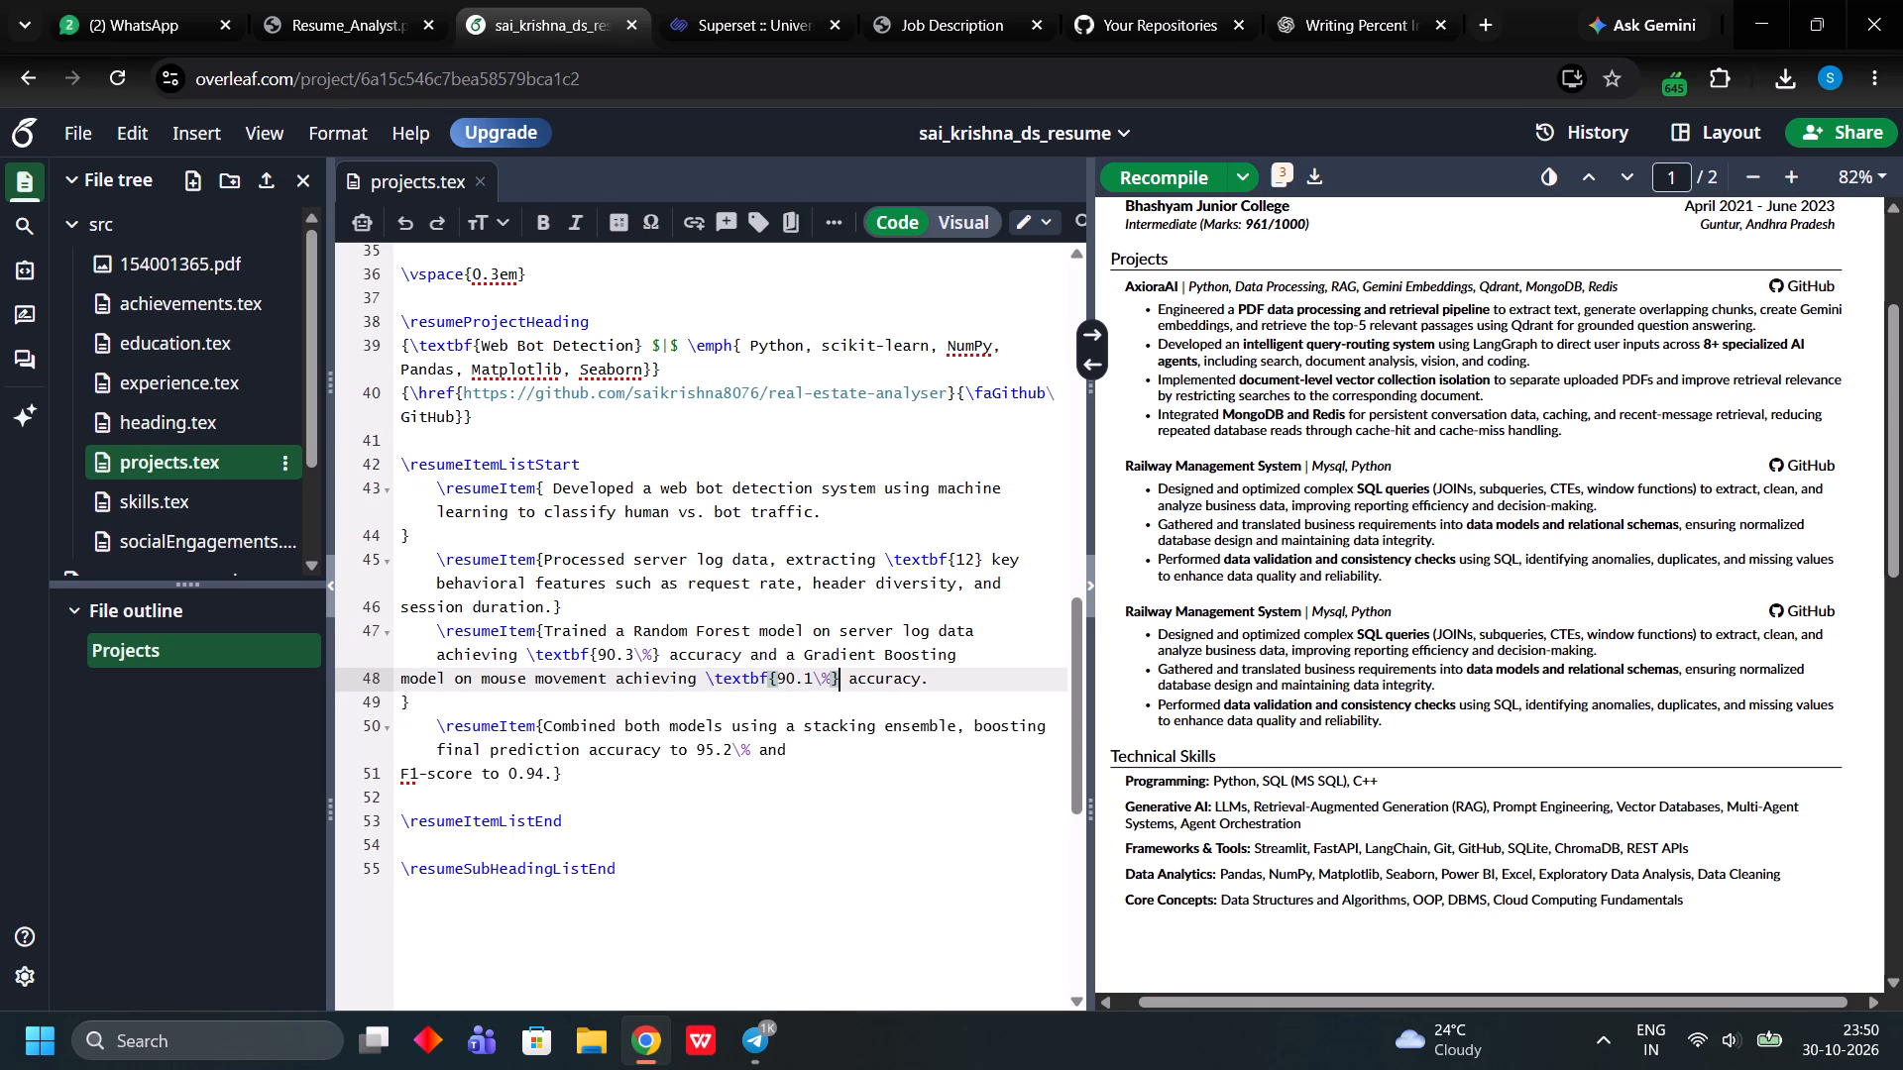
Wrap "stacking ensemble" in \textbf{} in Web Bot Detection's fourth bullet, following Resume_Analyst.pdf and keeping the comma outside the braces.
left_click(275, 0)
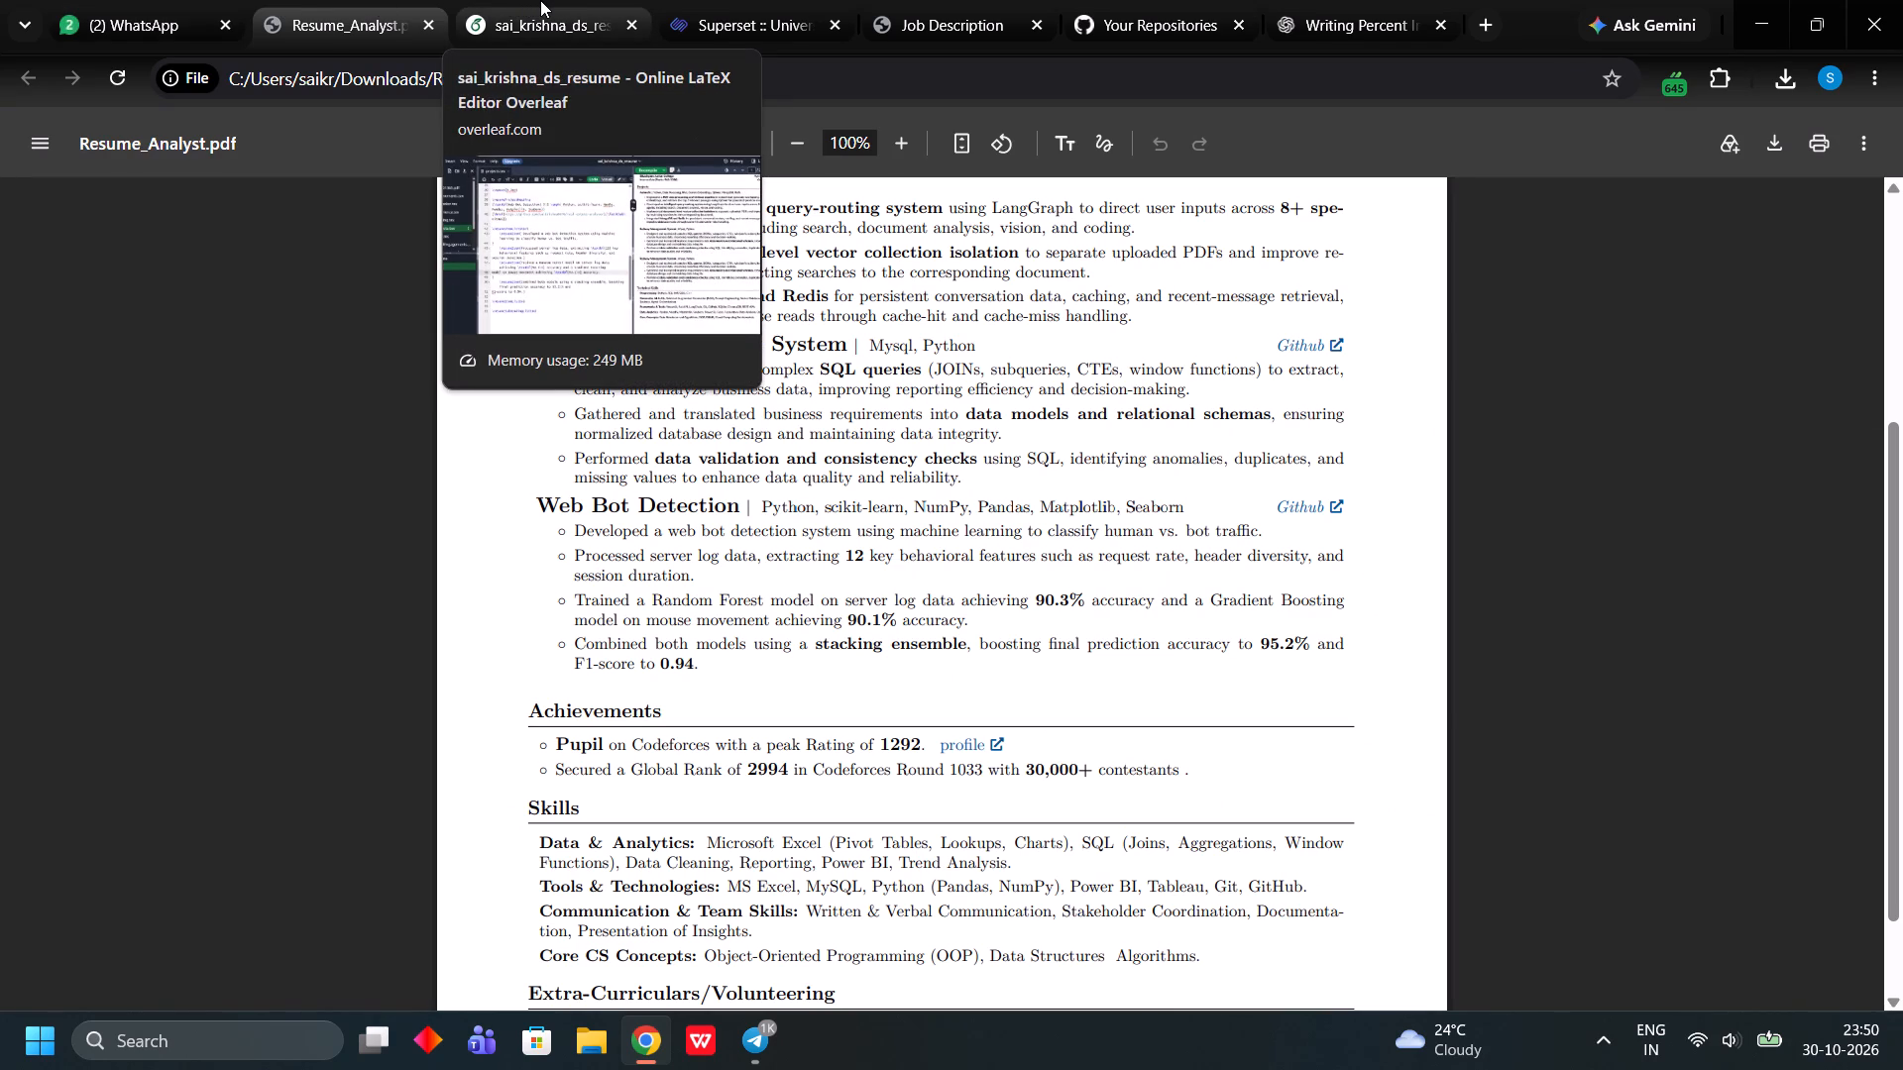
left_click(540, 0)
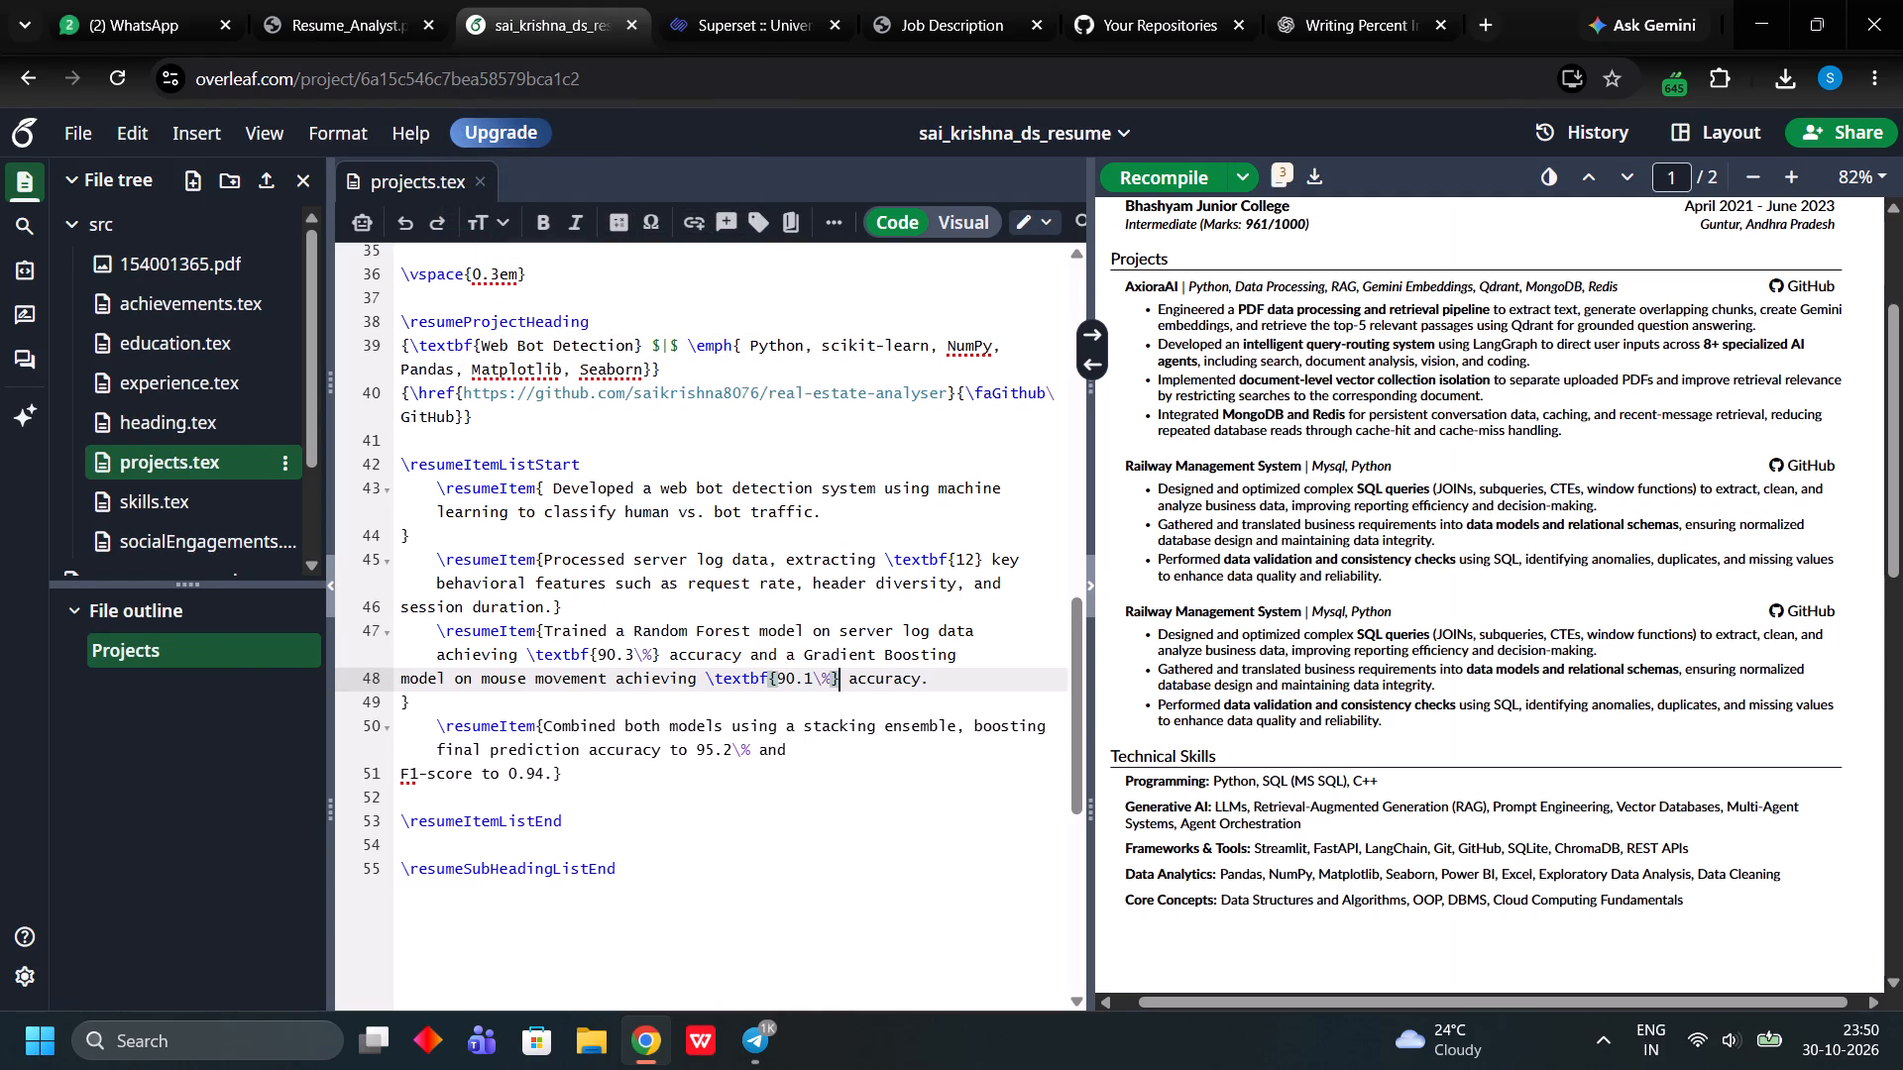
left_click(809, 722)
key("ctrl+v")
key("shift+braceleft")
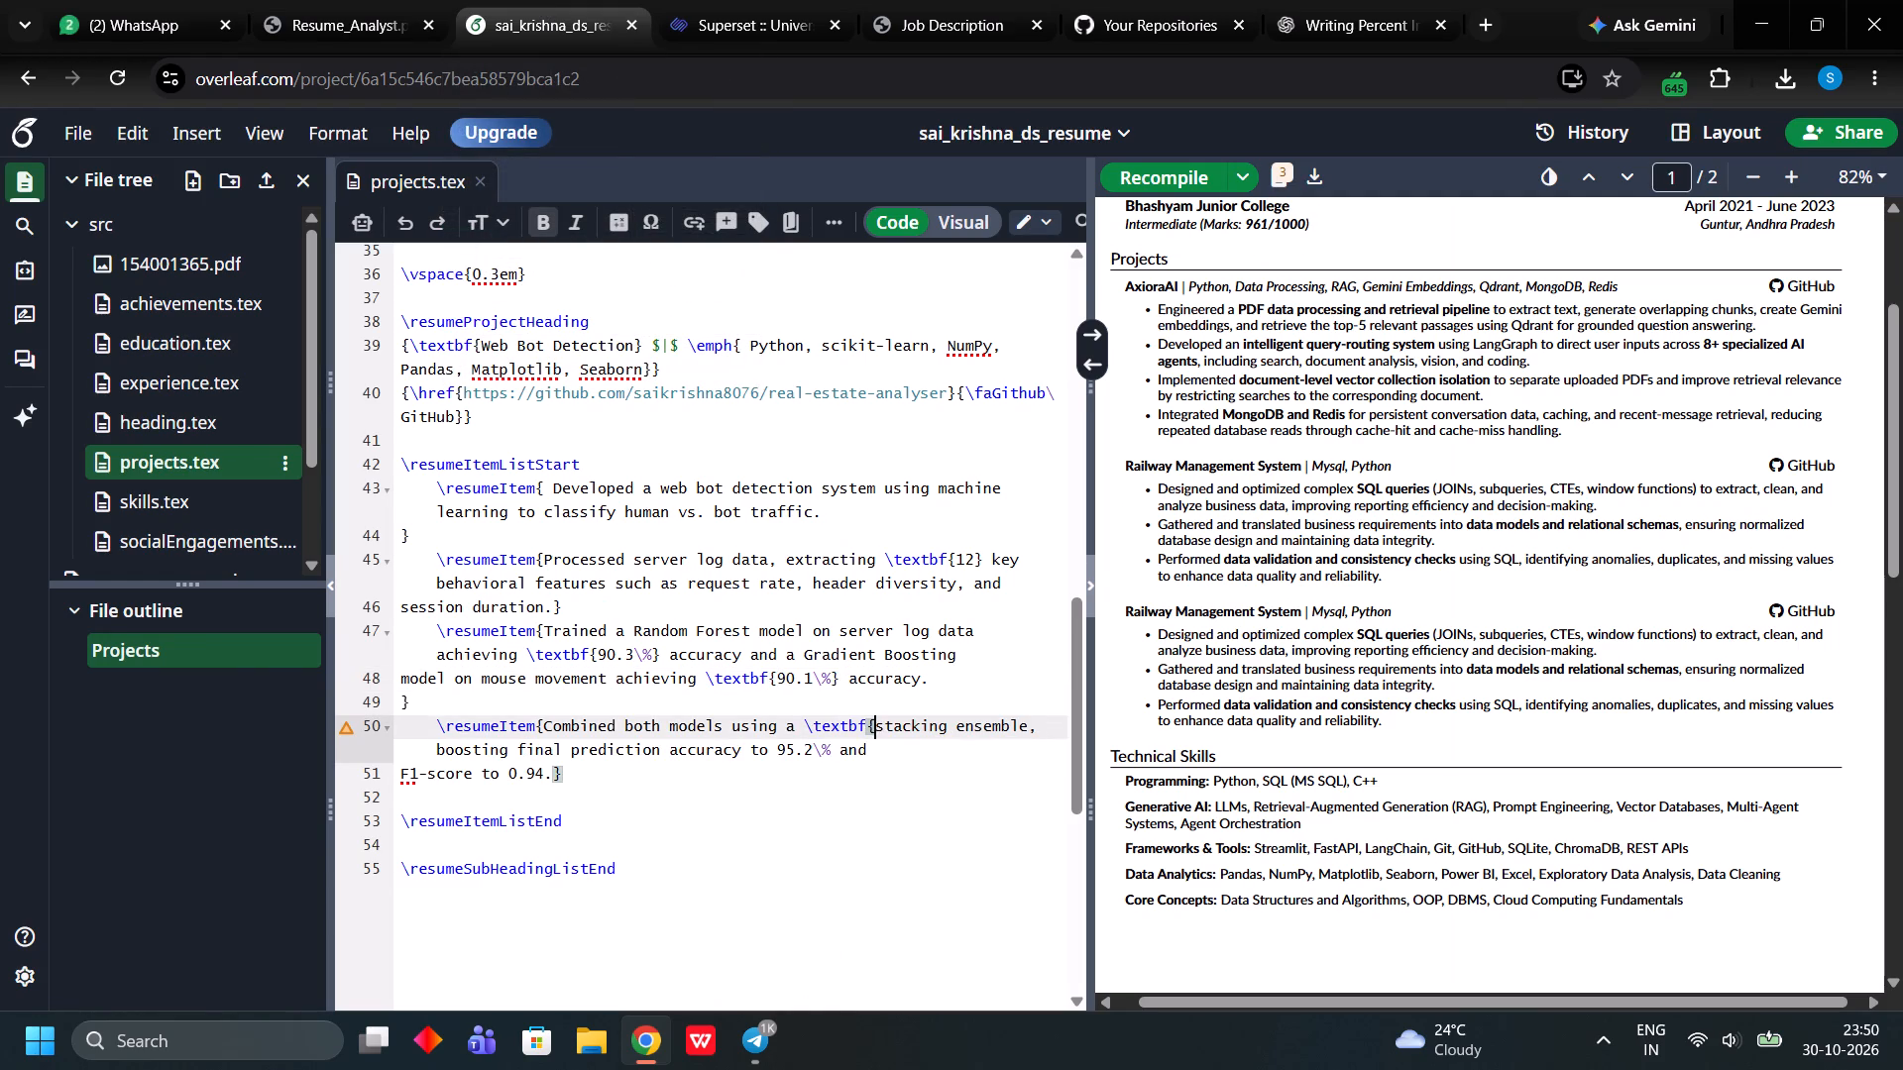
key("Right")
key("Right")
key("Right")
key("Right")
key("Right")
key("Right")
key("Right")
key("Right")
key("Right")
key("Right")
key("Right")
key("Right")
key("Right")
key("Right")
key("Right")
key("Right")
key("Right")
key("Right")
key("Left")
key("shift+braceright")
Wrap 95.2\% in \textbf{} in Web Bot Detection's fourth bullet.
key("Down")
key("Left")
key("Left")
key("Left")
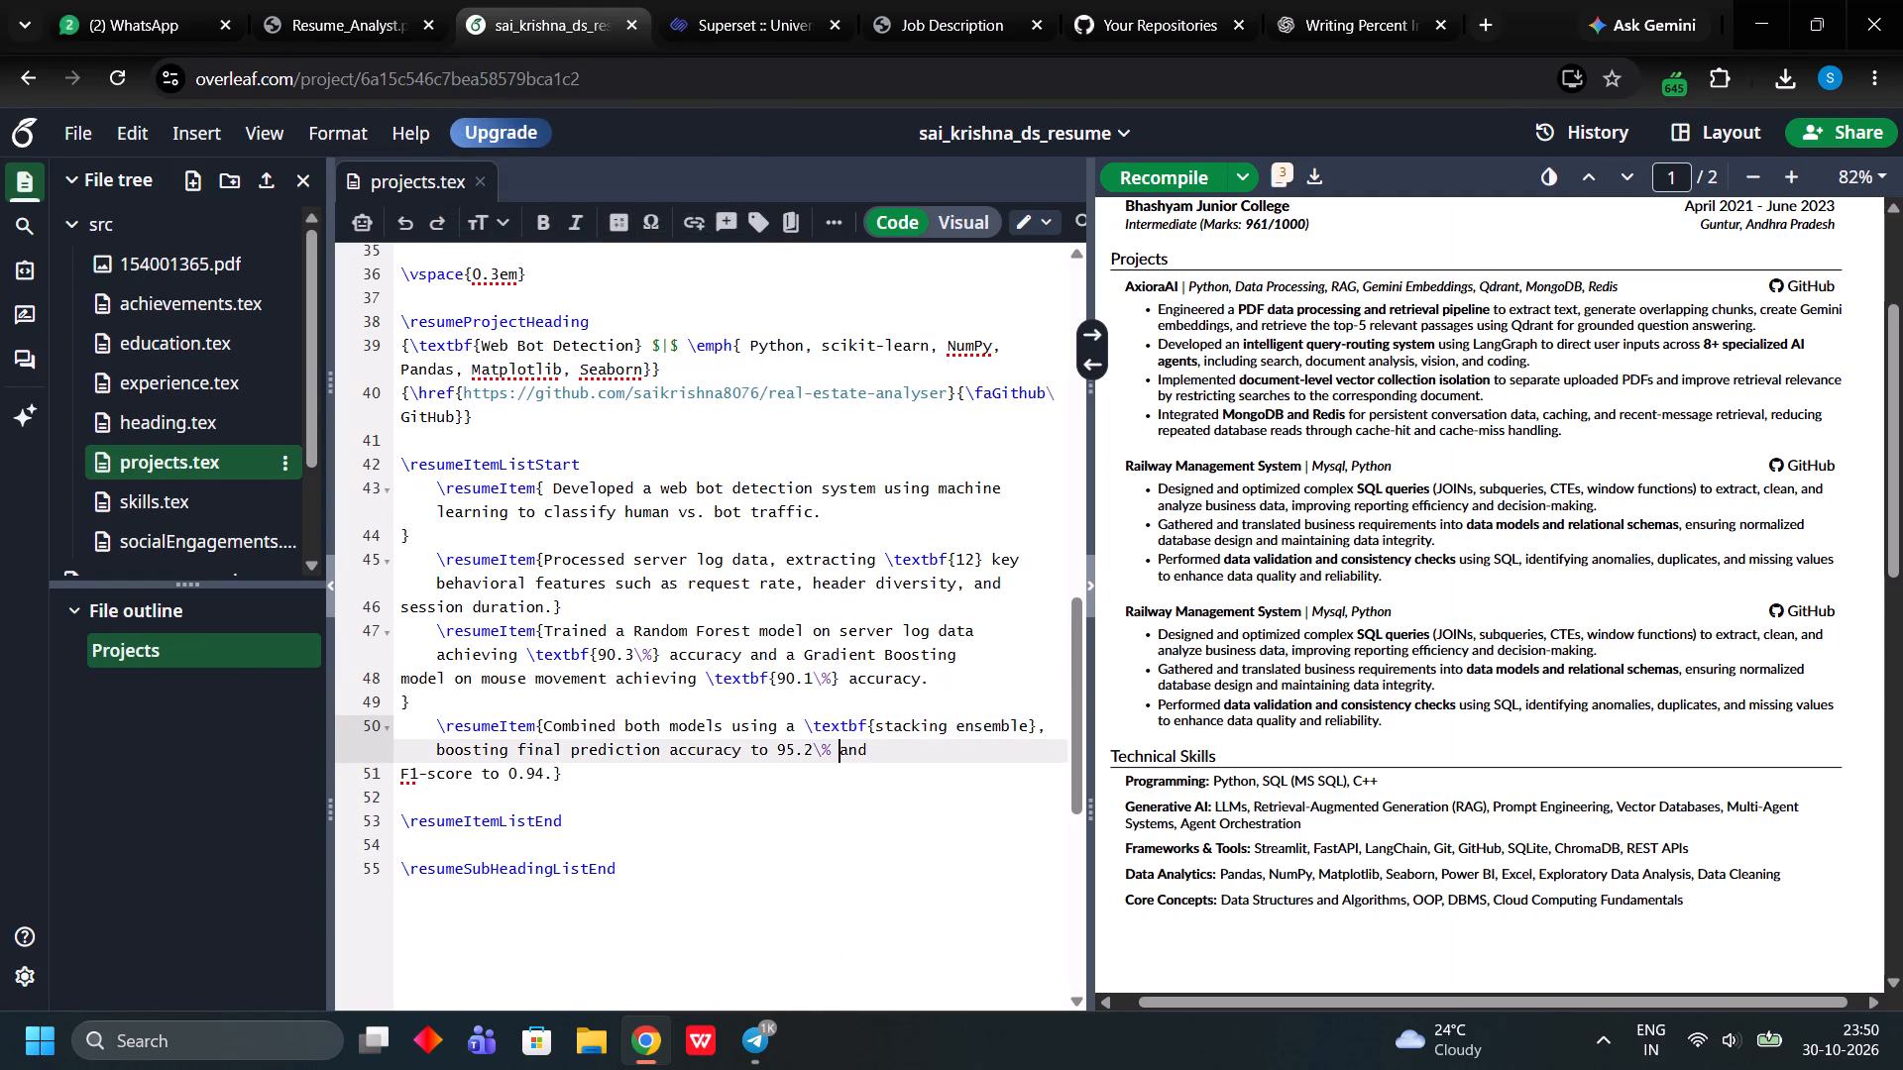
key("Left")
key("shift+braceright")
key("Left")
key("Left")
key("Left")
key("Left")
key("Left")
key("Left")
key("Left")
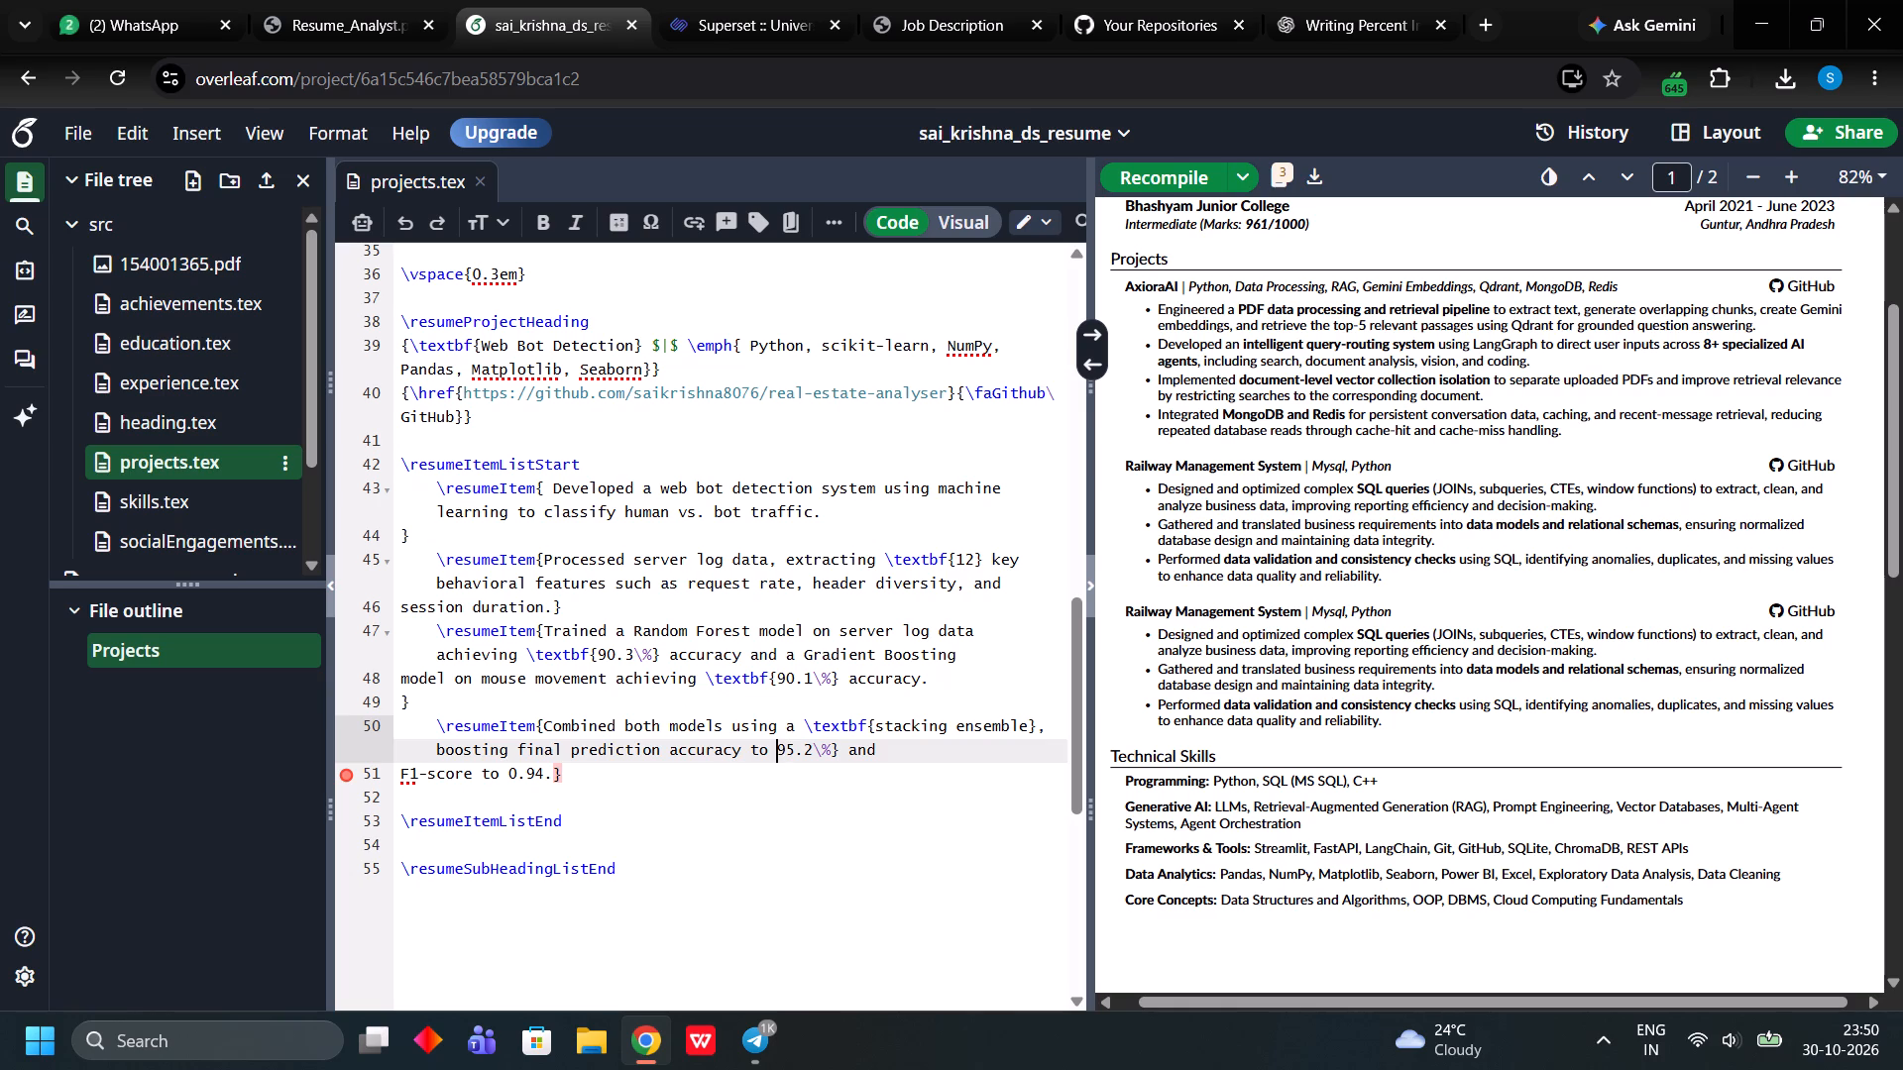
key("shift+braceleft")
key("Left")
key("ctrl+v")
Wrap the F1-score value 0.94 in \textbf{} at the end of Web Bot Detection's fourth bullet.
key("Down")
key("Left")
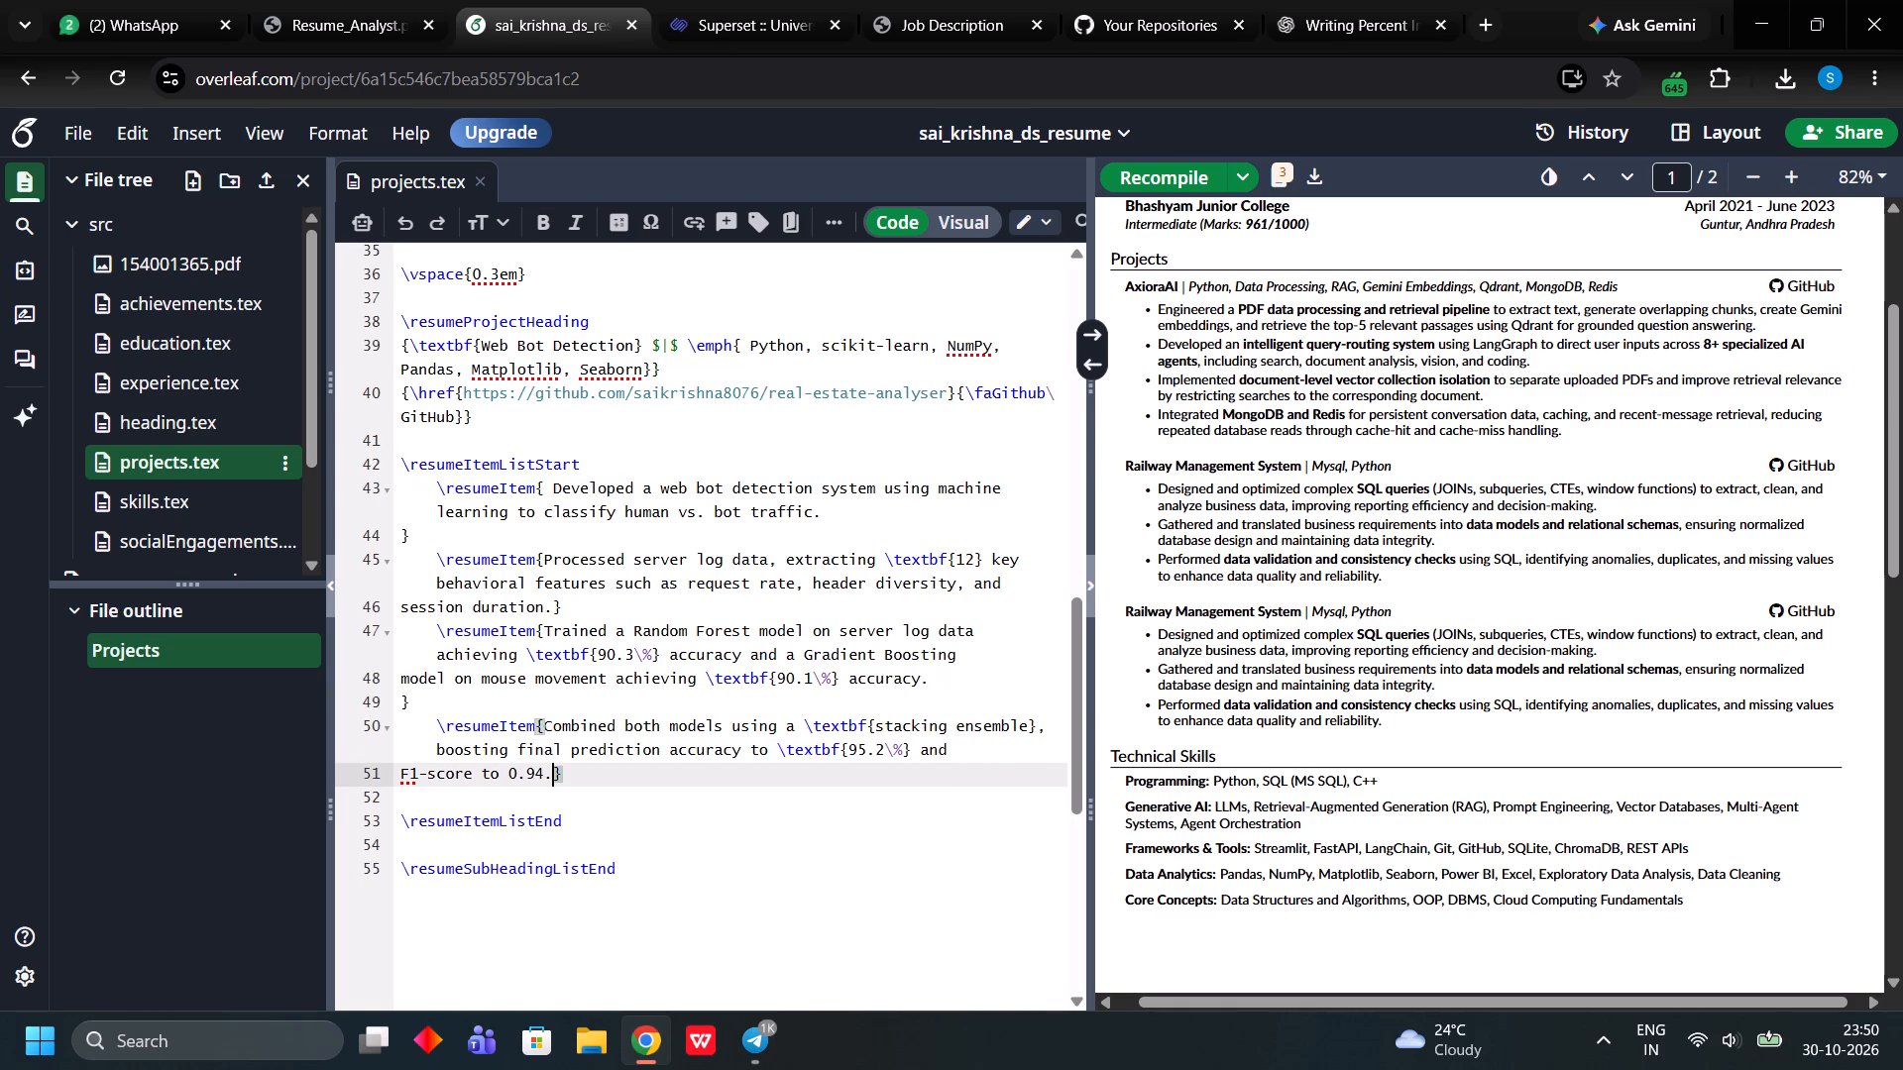
key("Left")
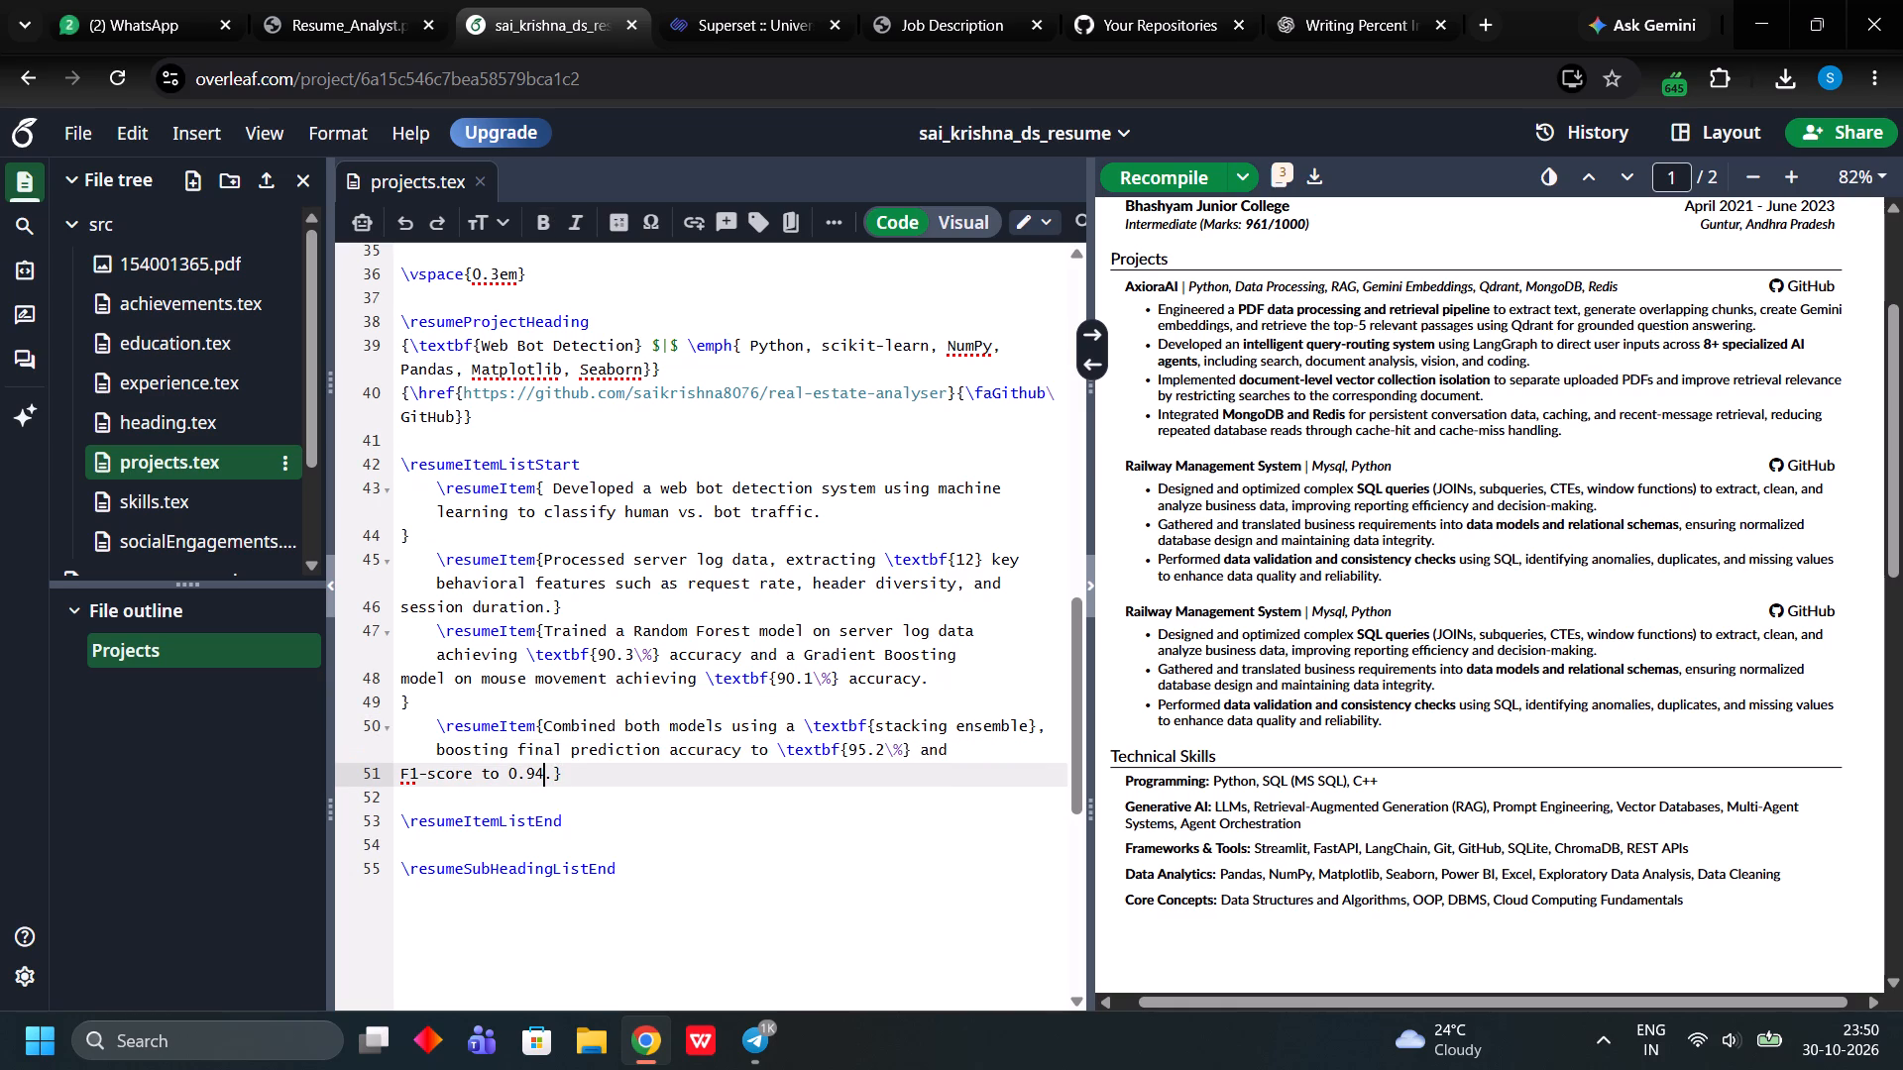
key("shift+braceright")
key("Left")
key("Left")
key("Left")
key("Left")
key("Left")
key("shift+braceleft")
key("Left")
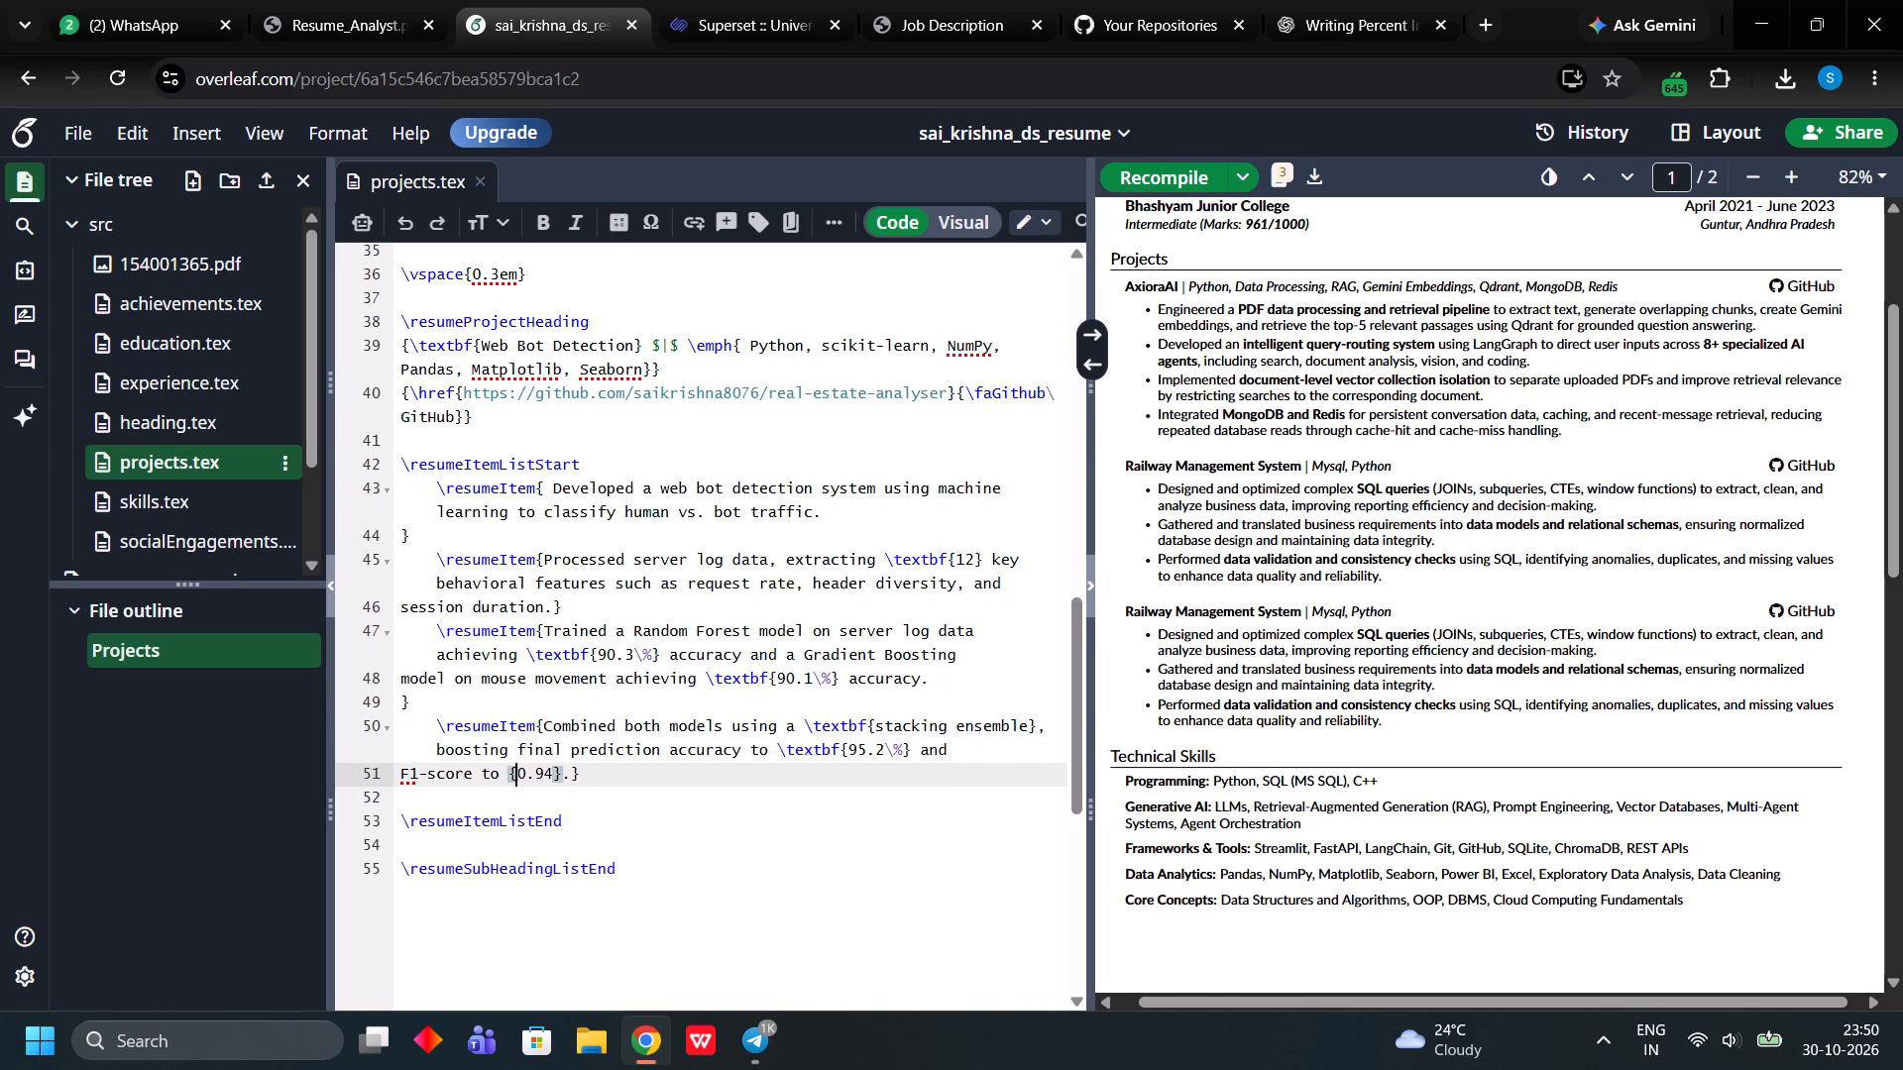
key("ctrl+v")
Check the bold highlights against Resume_Analyst.pdf and recompile the resume.
left_click(381, 0)
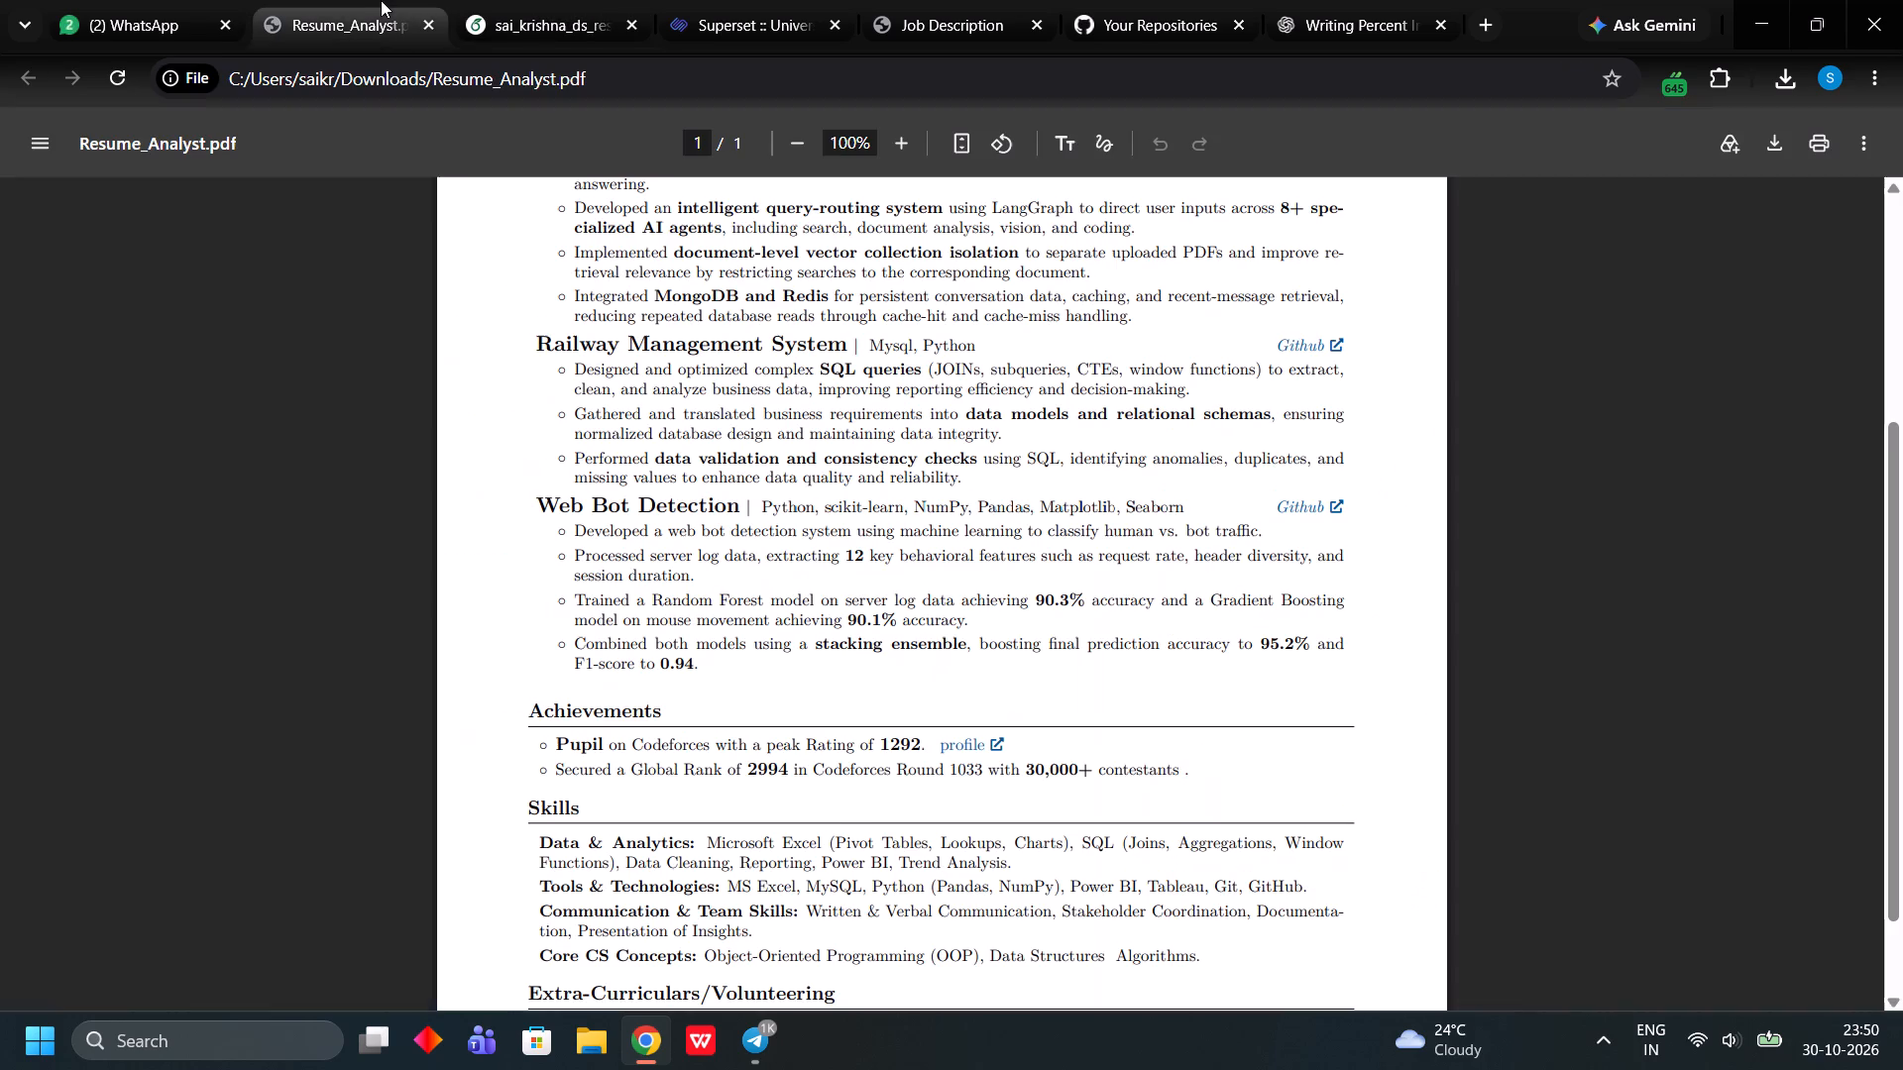
left_click(521, 0)
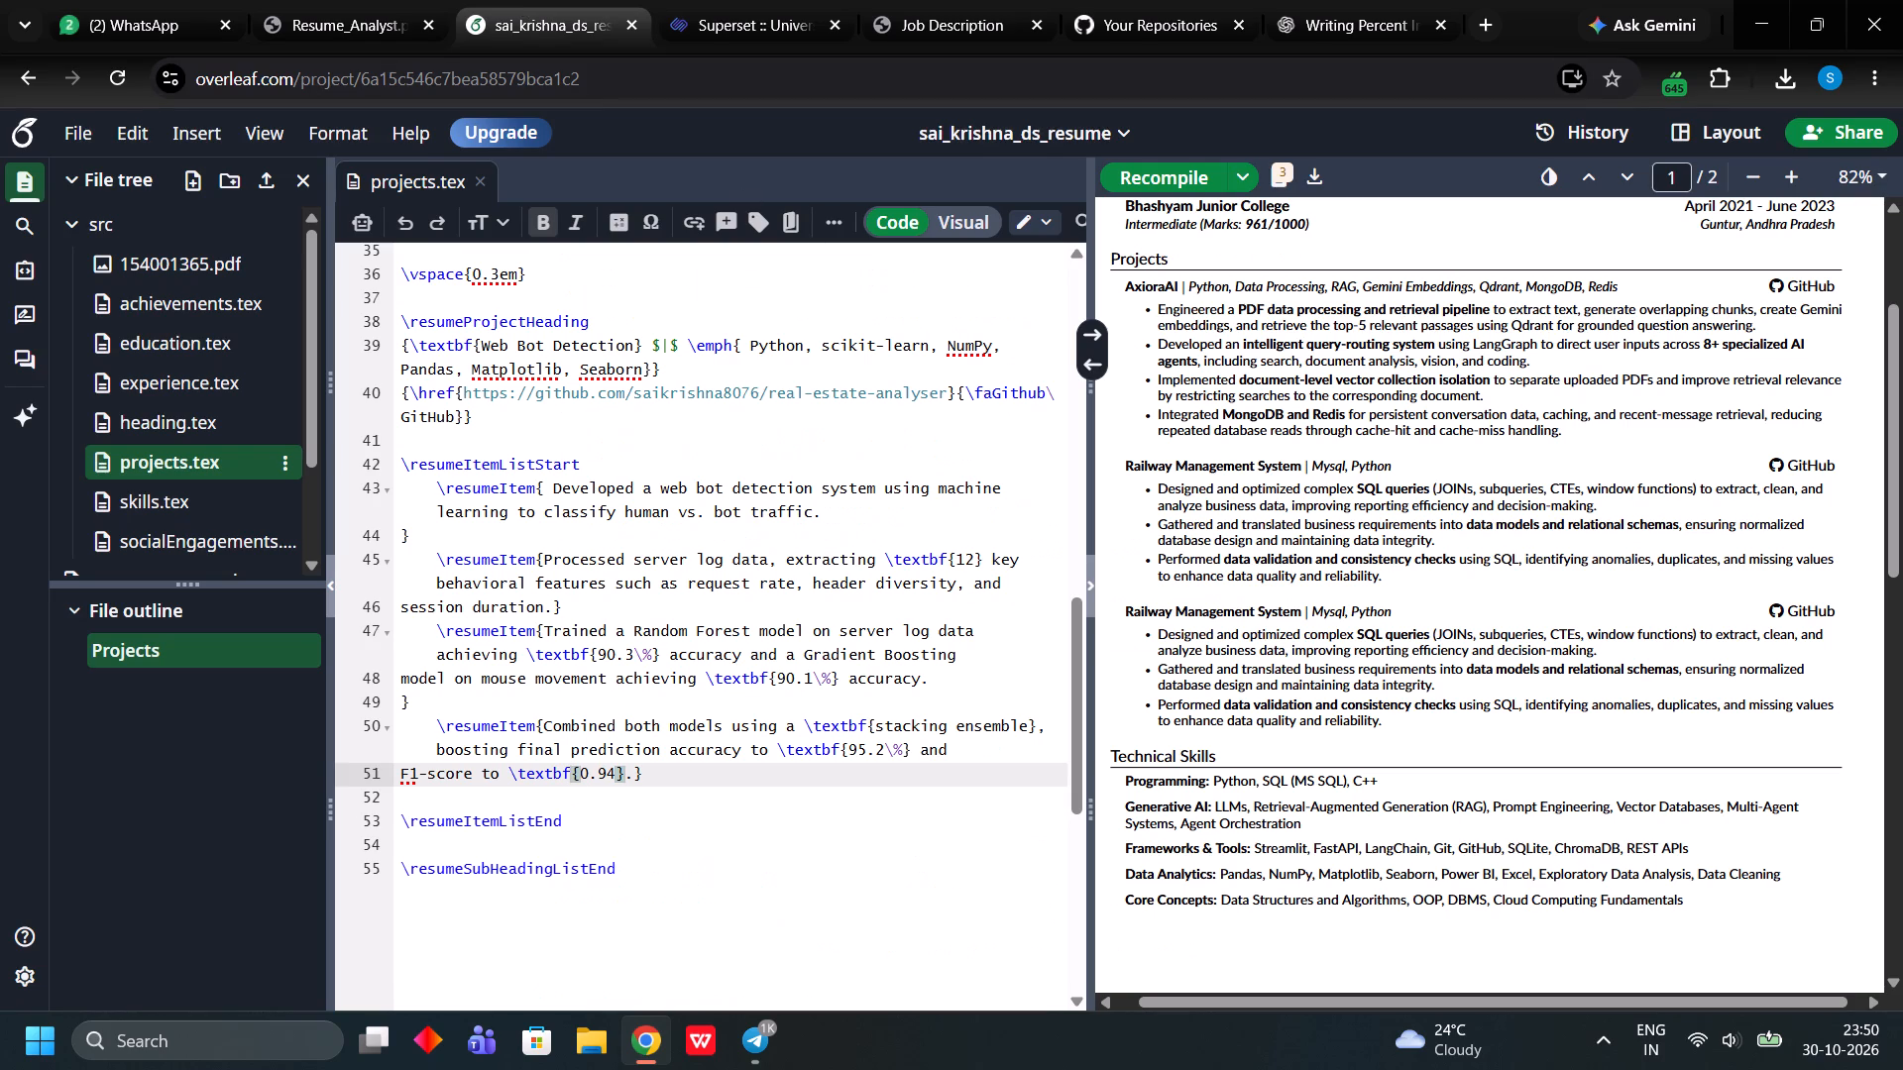
left_click(1186, 175)
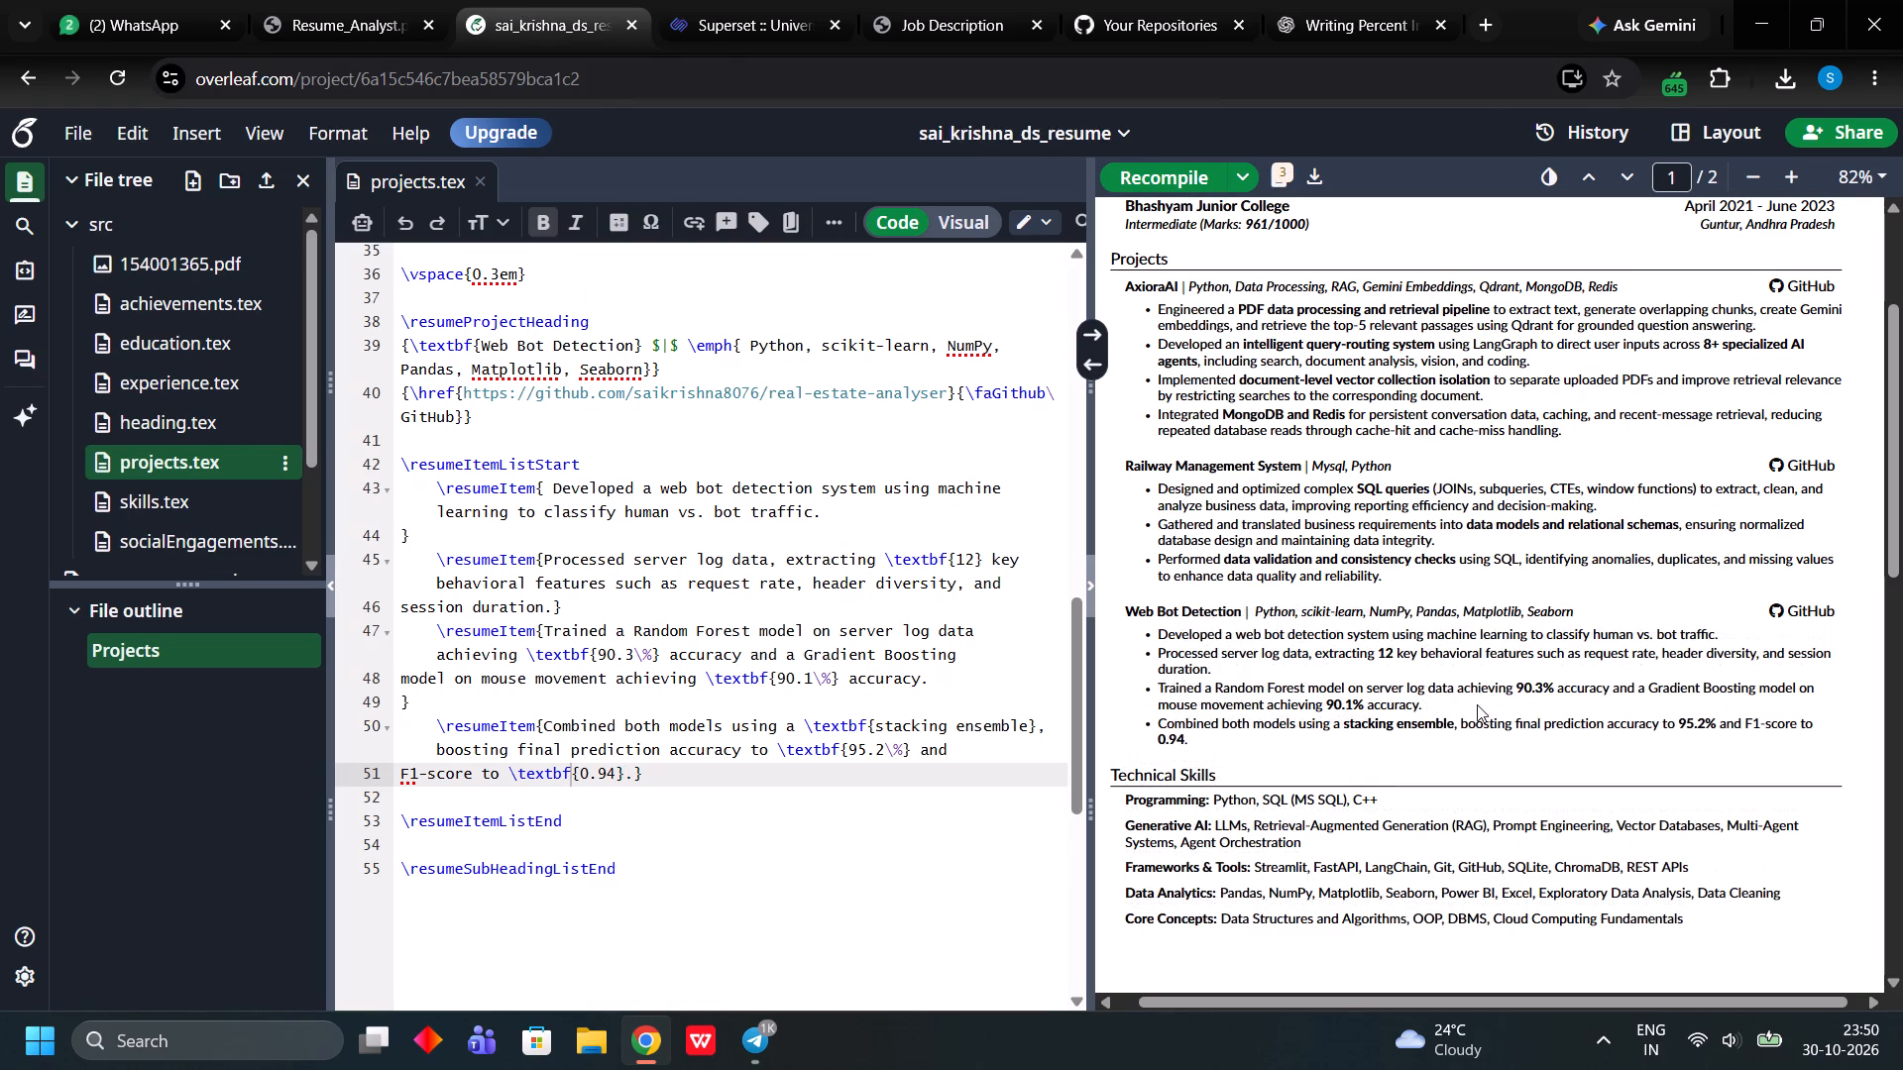
Comment out the Sports Engagements line in socialEngagements.tex and recompile the resume.
scroll(1489, 701, "down", 6)
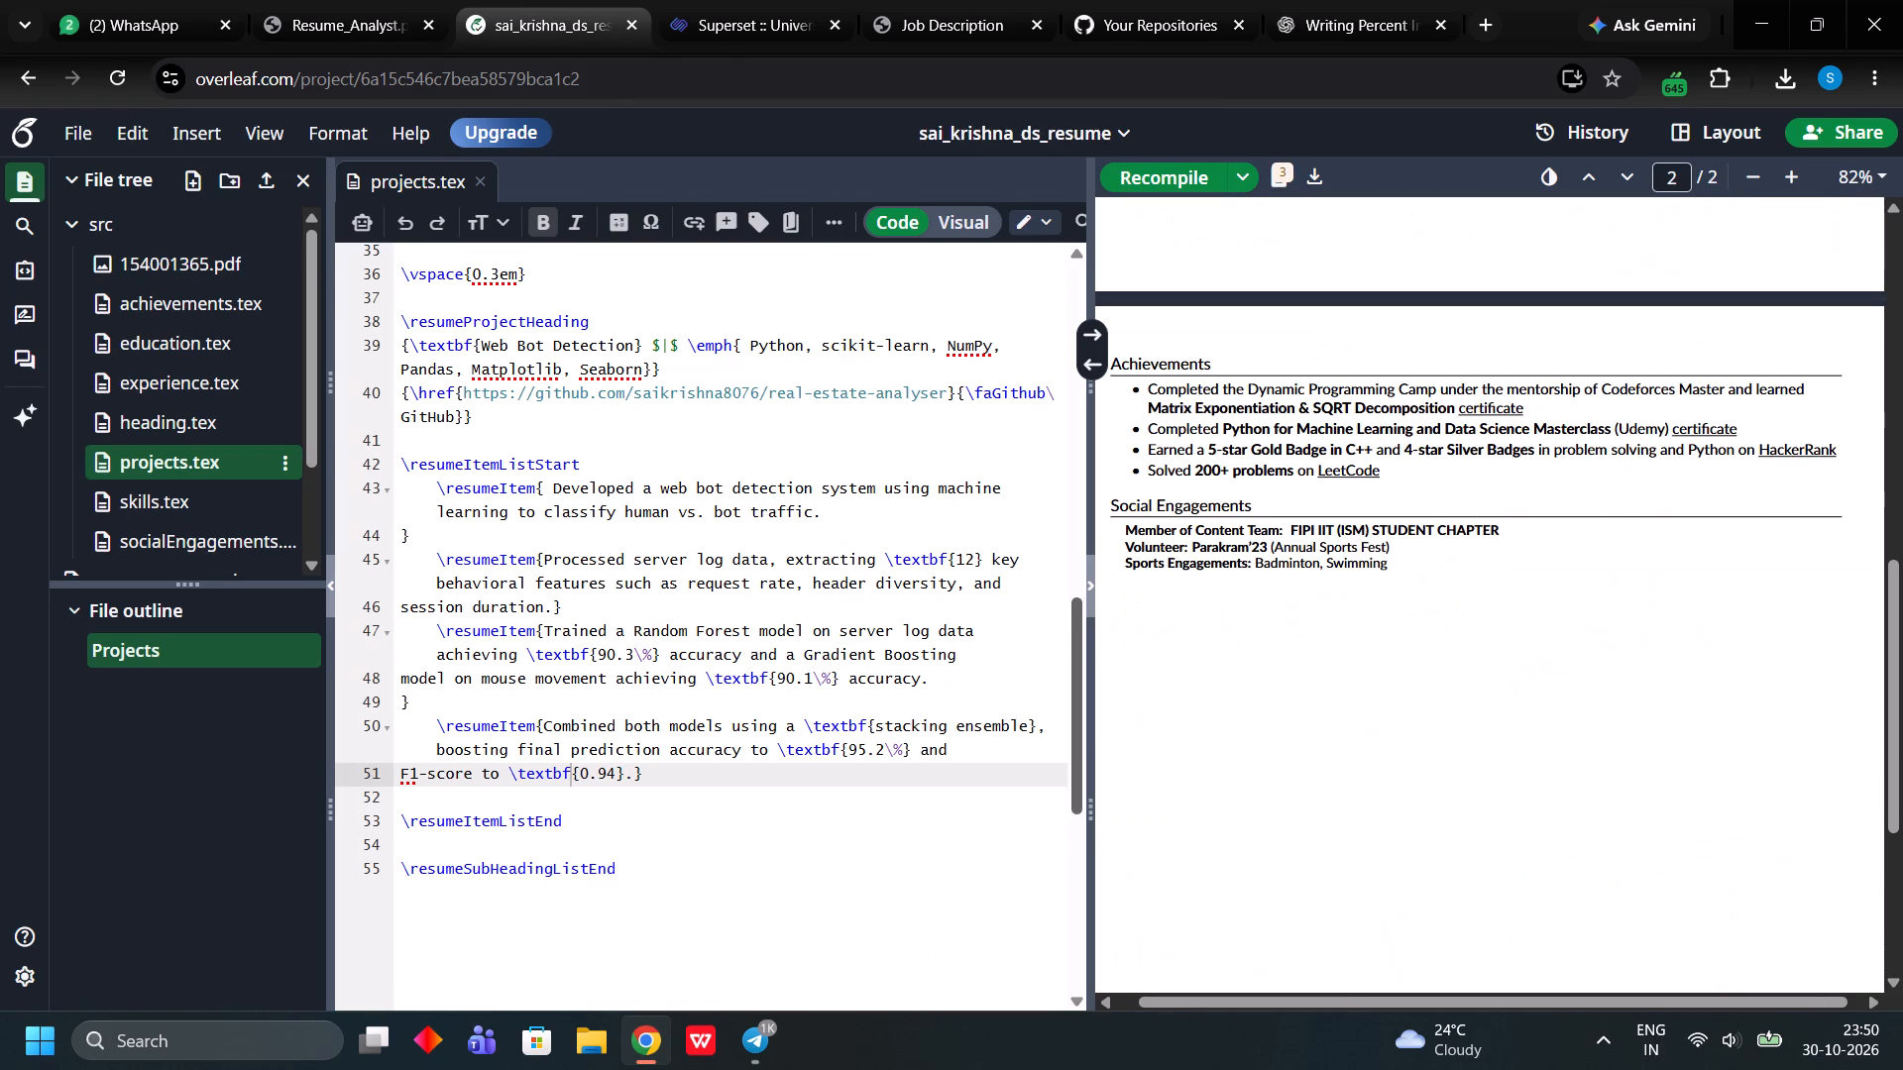
scroll(154, 523, "down", 1)
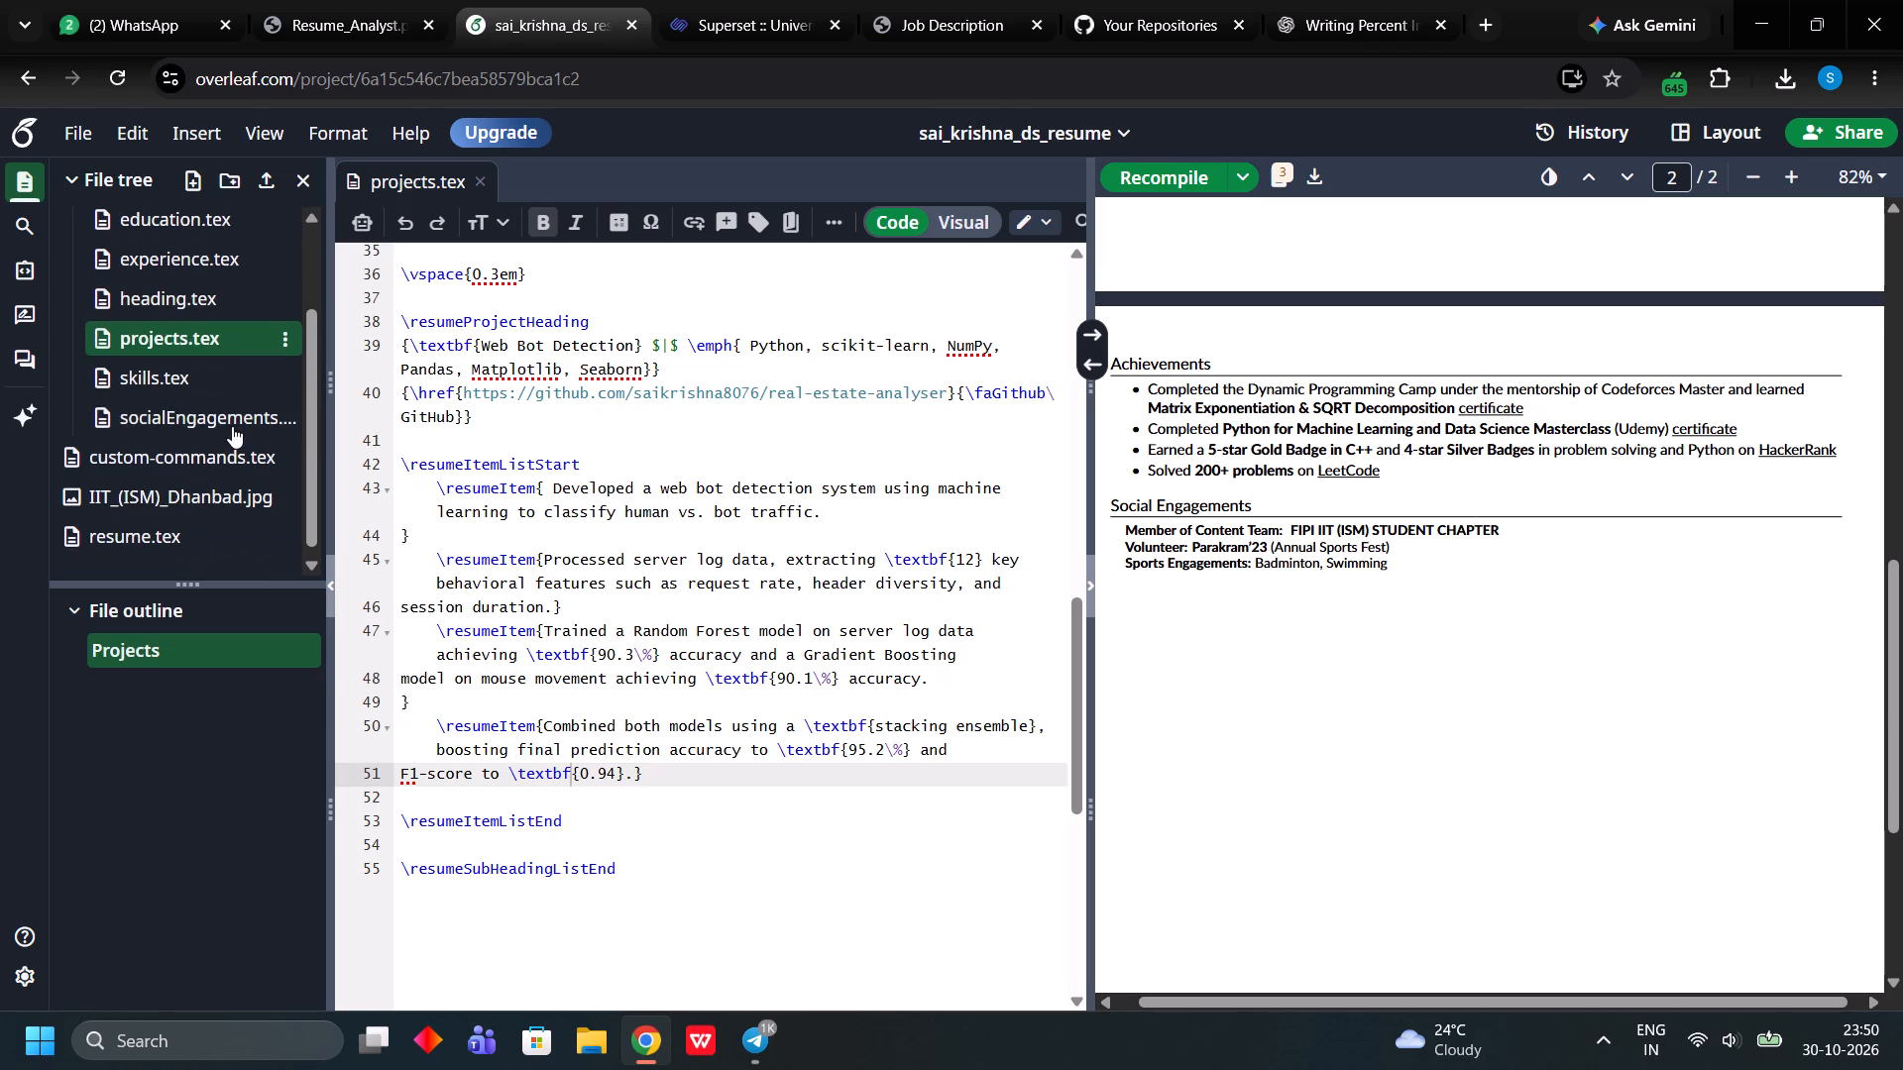
left_click(232, 420)
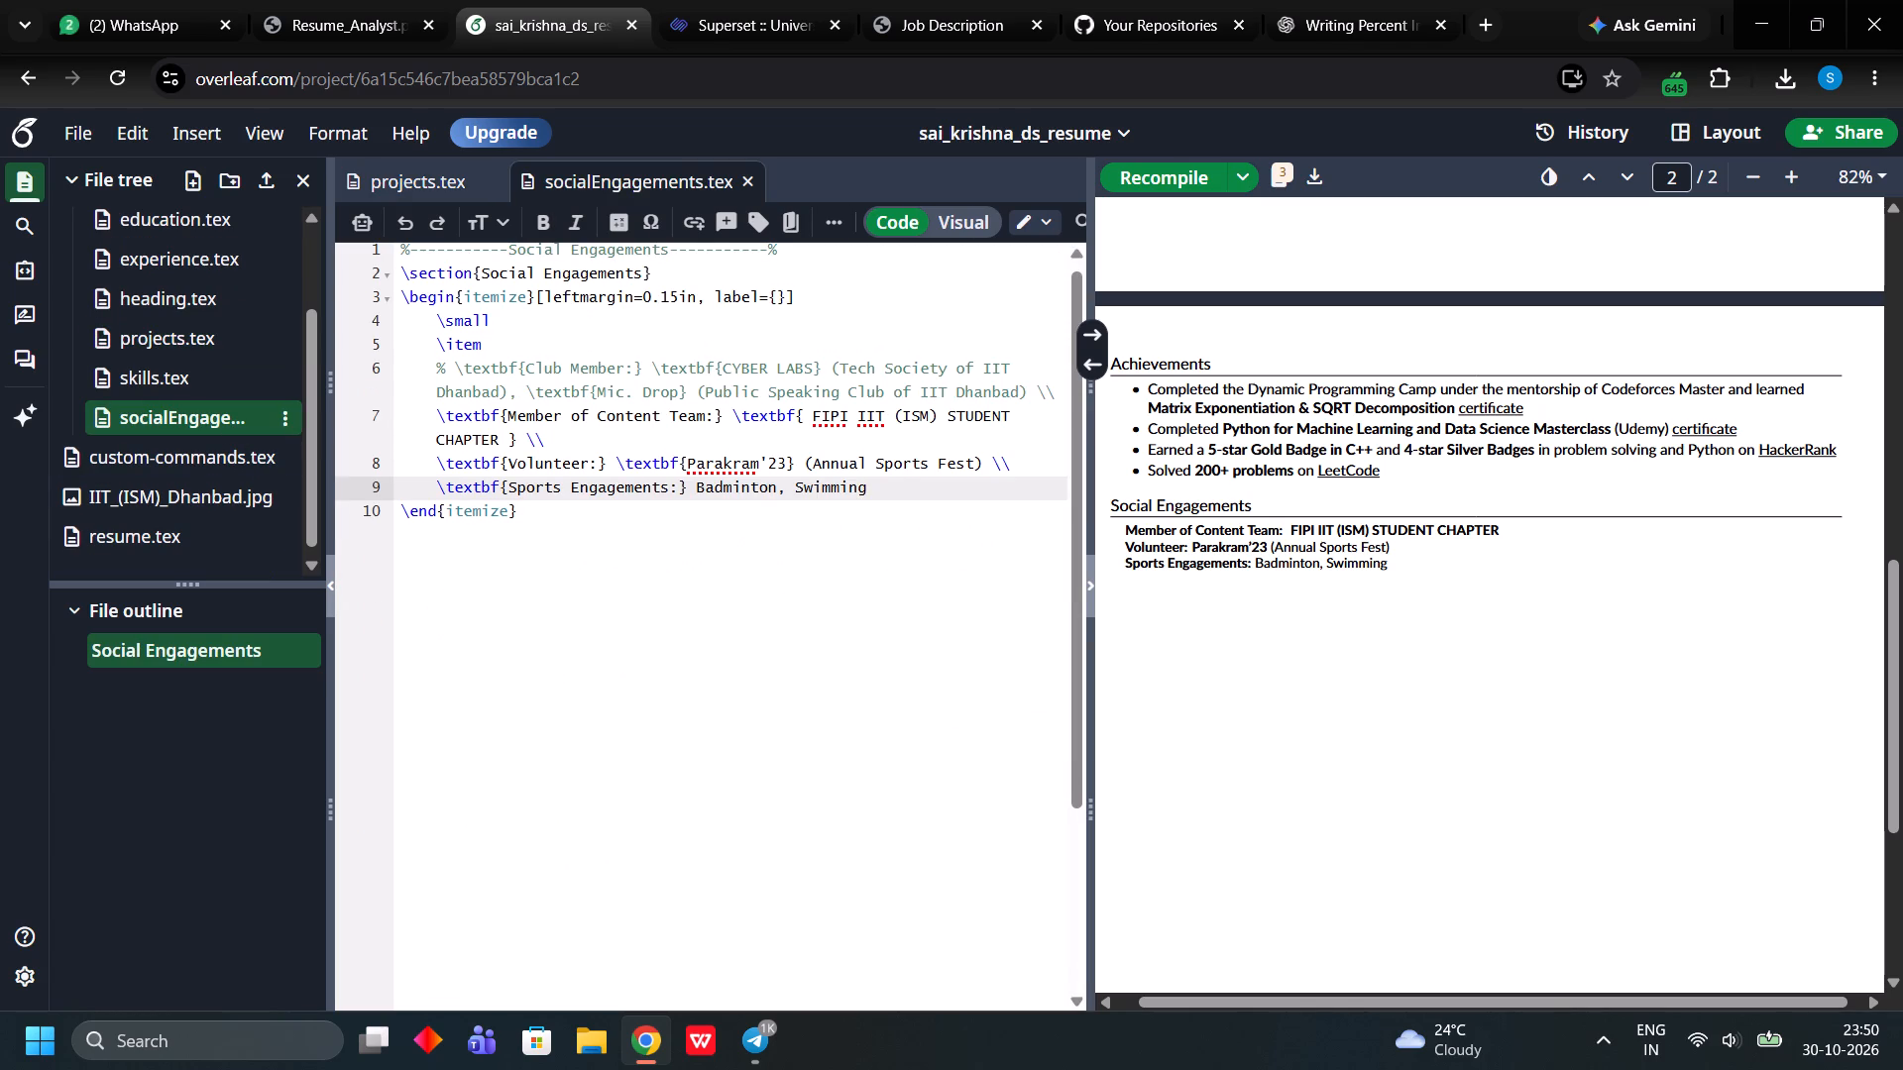
key("ctrl+slash")
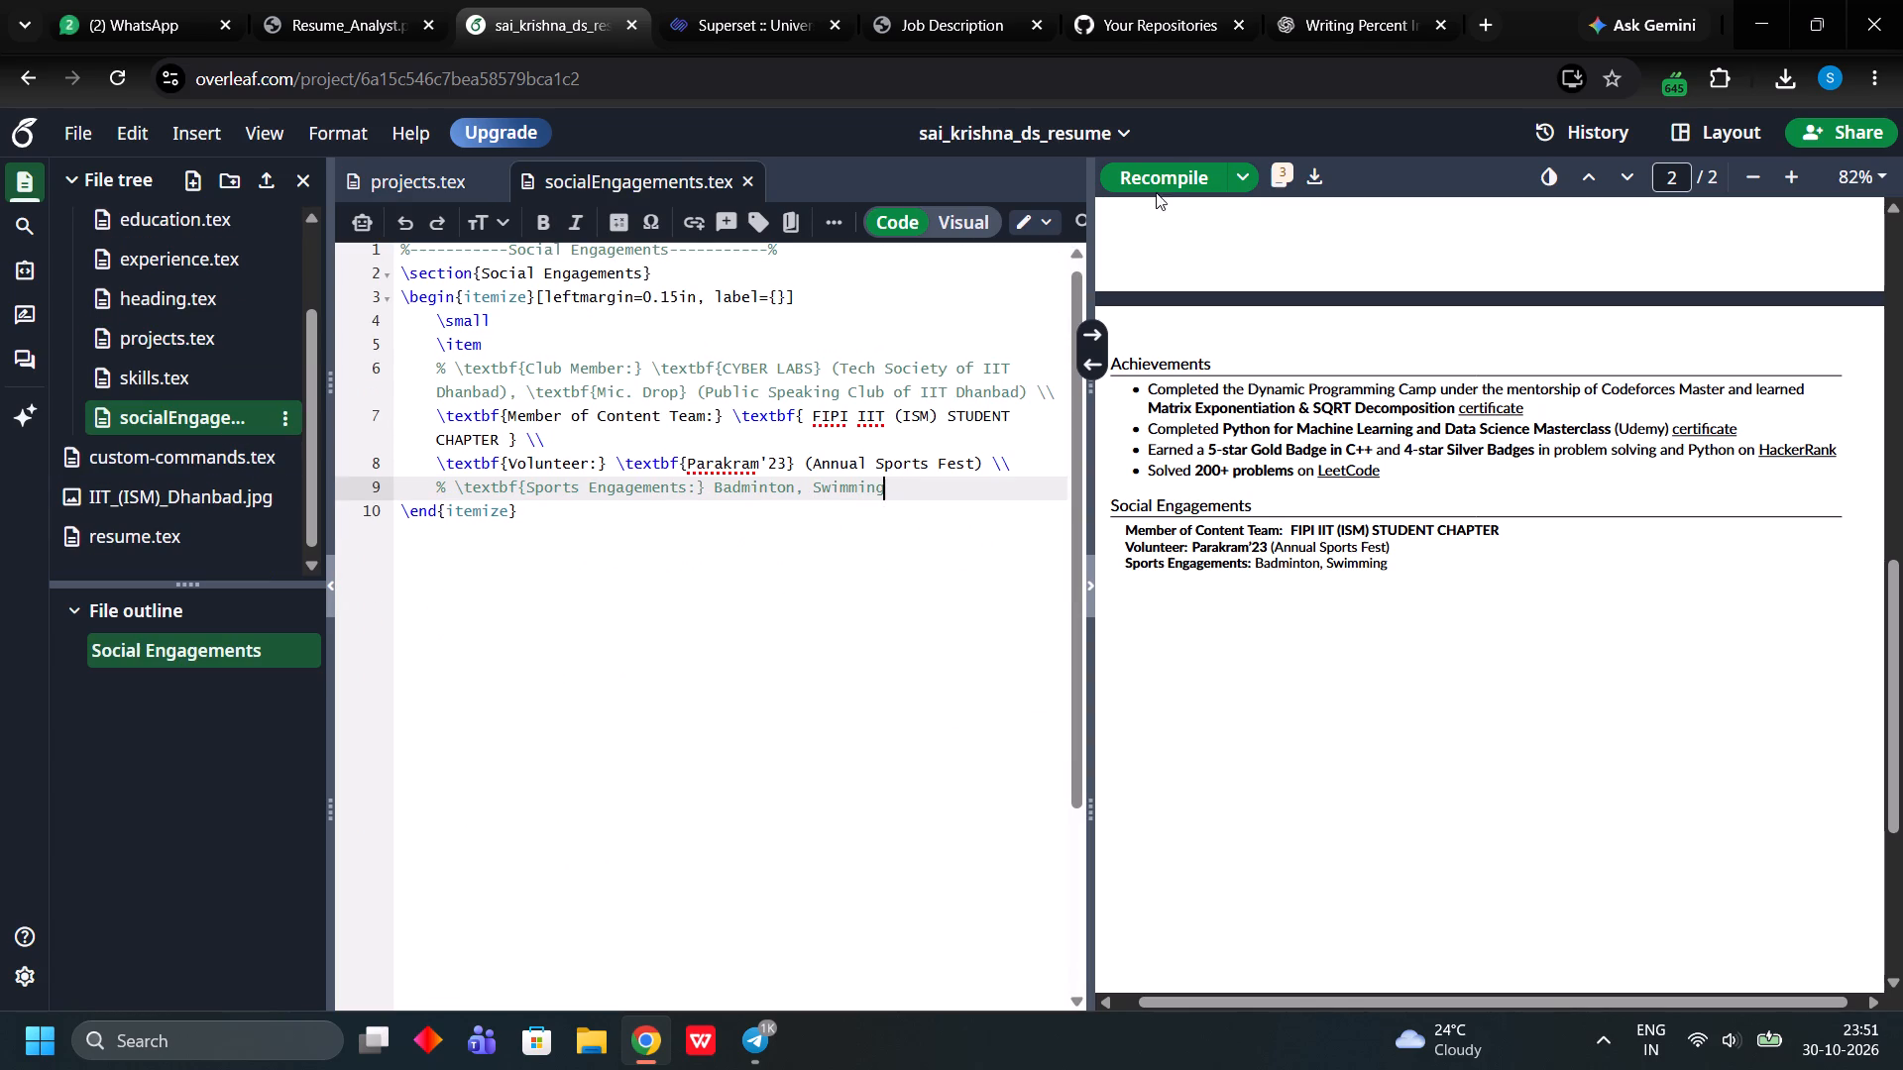
left_click(1168, 170)
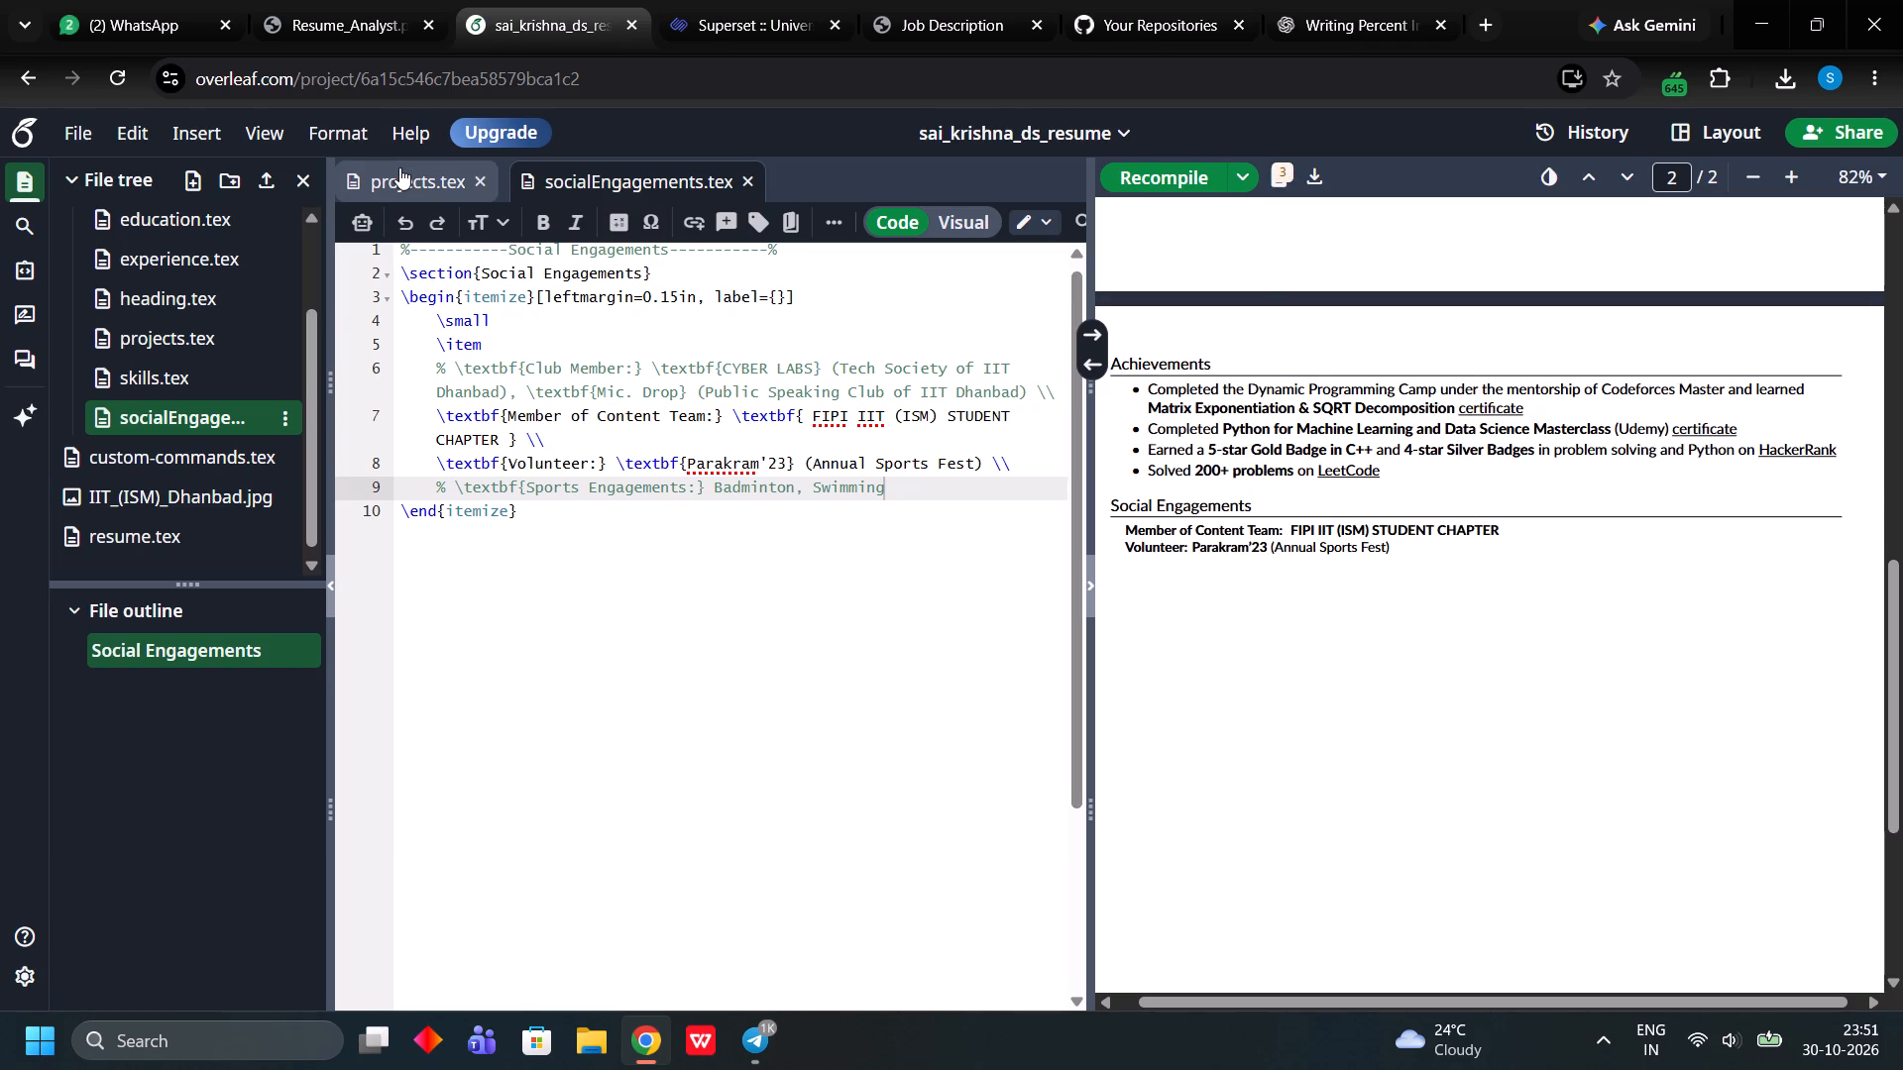
Open achievements.tex and review its entries alongside the compiled resume preview.
scroll(187, 254, "up", 1)
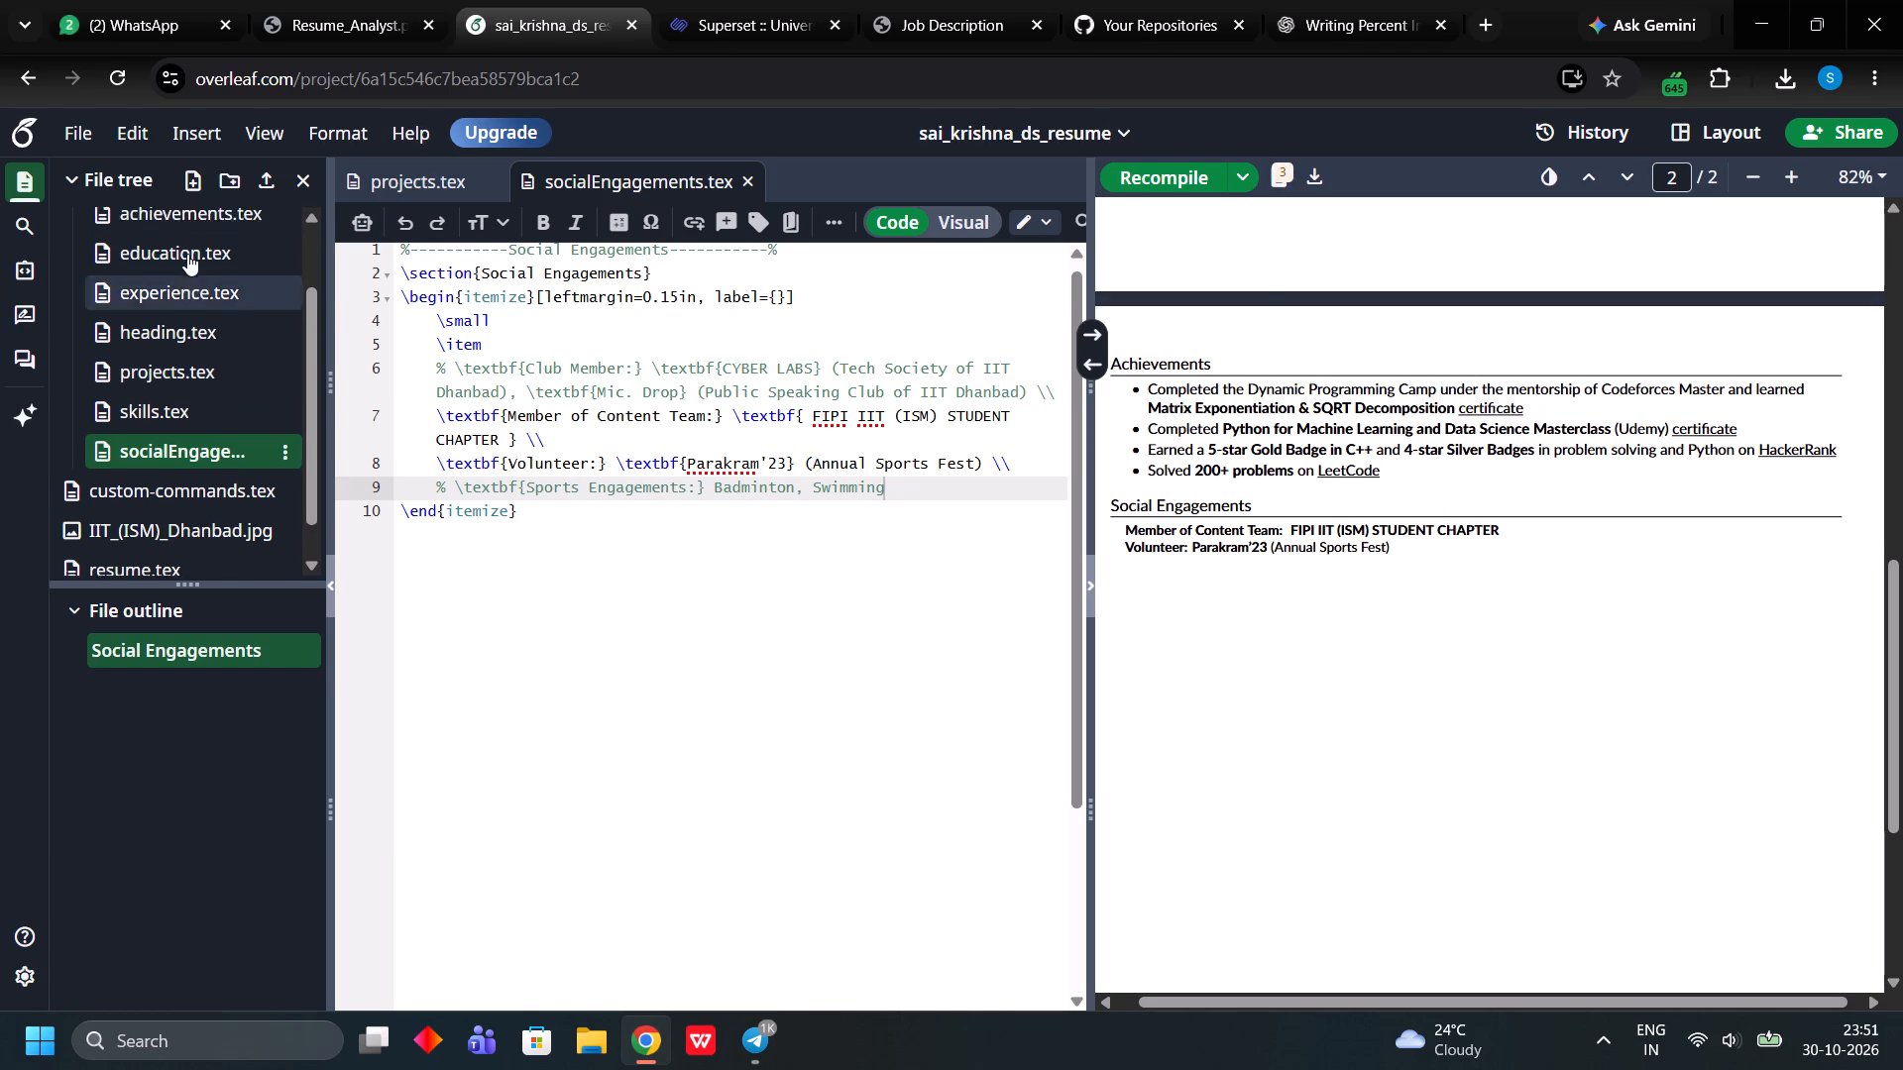
scroll(187, 254, "up", 2)
left_click(196, 291)
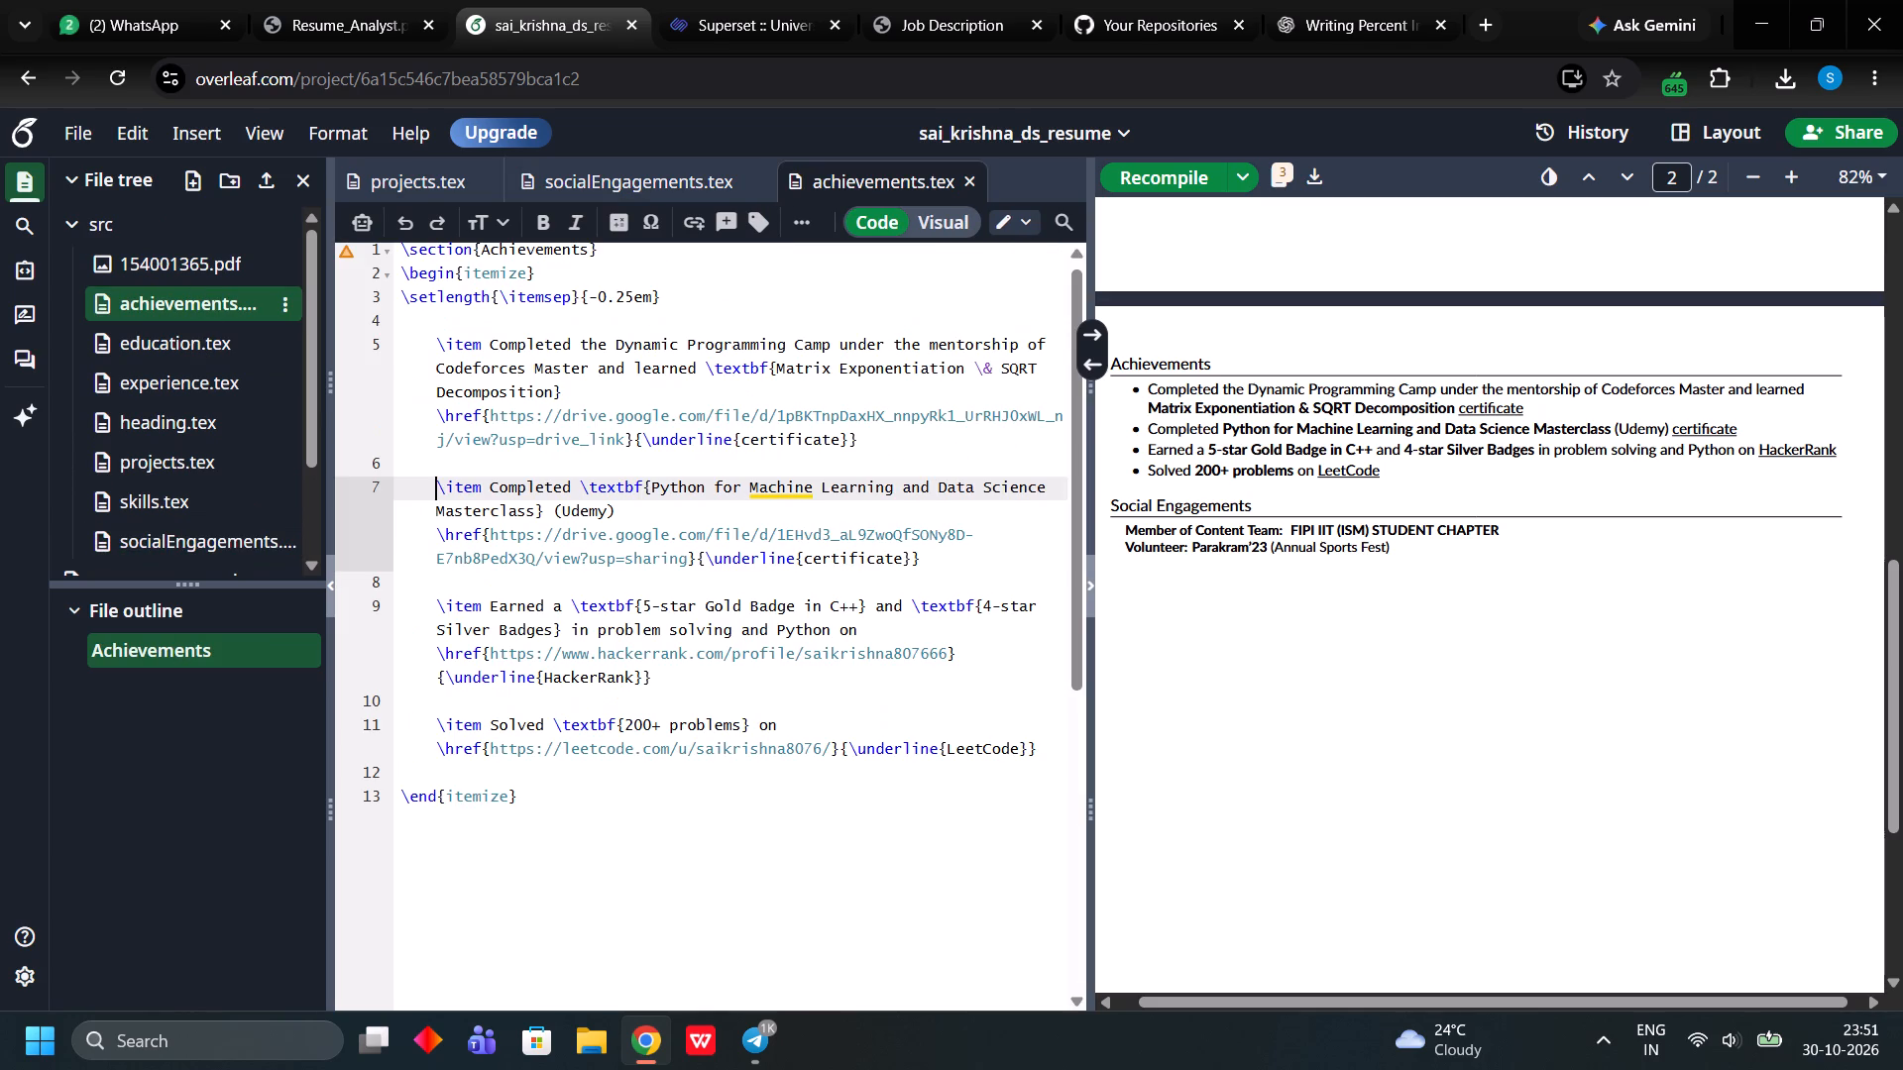
scroll(1394, 621, "up", 3)
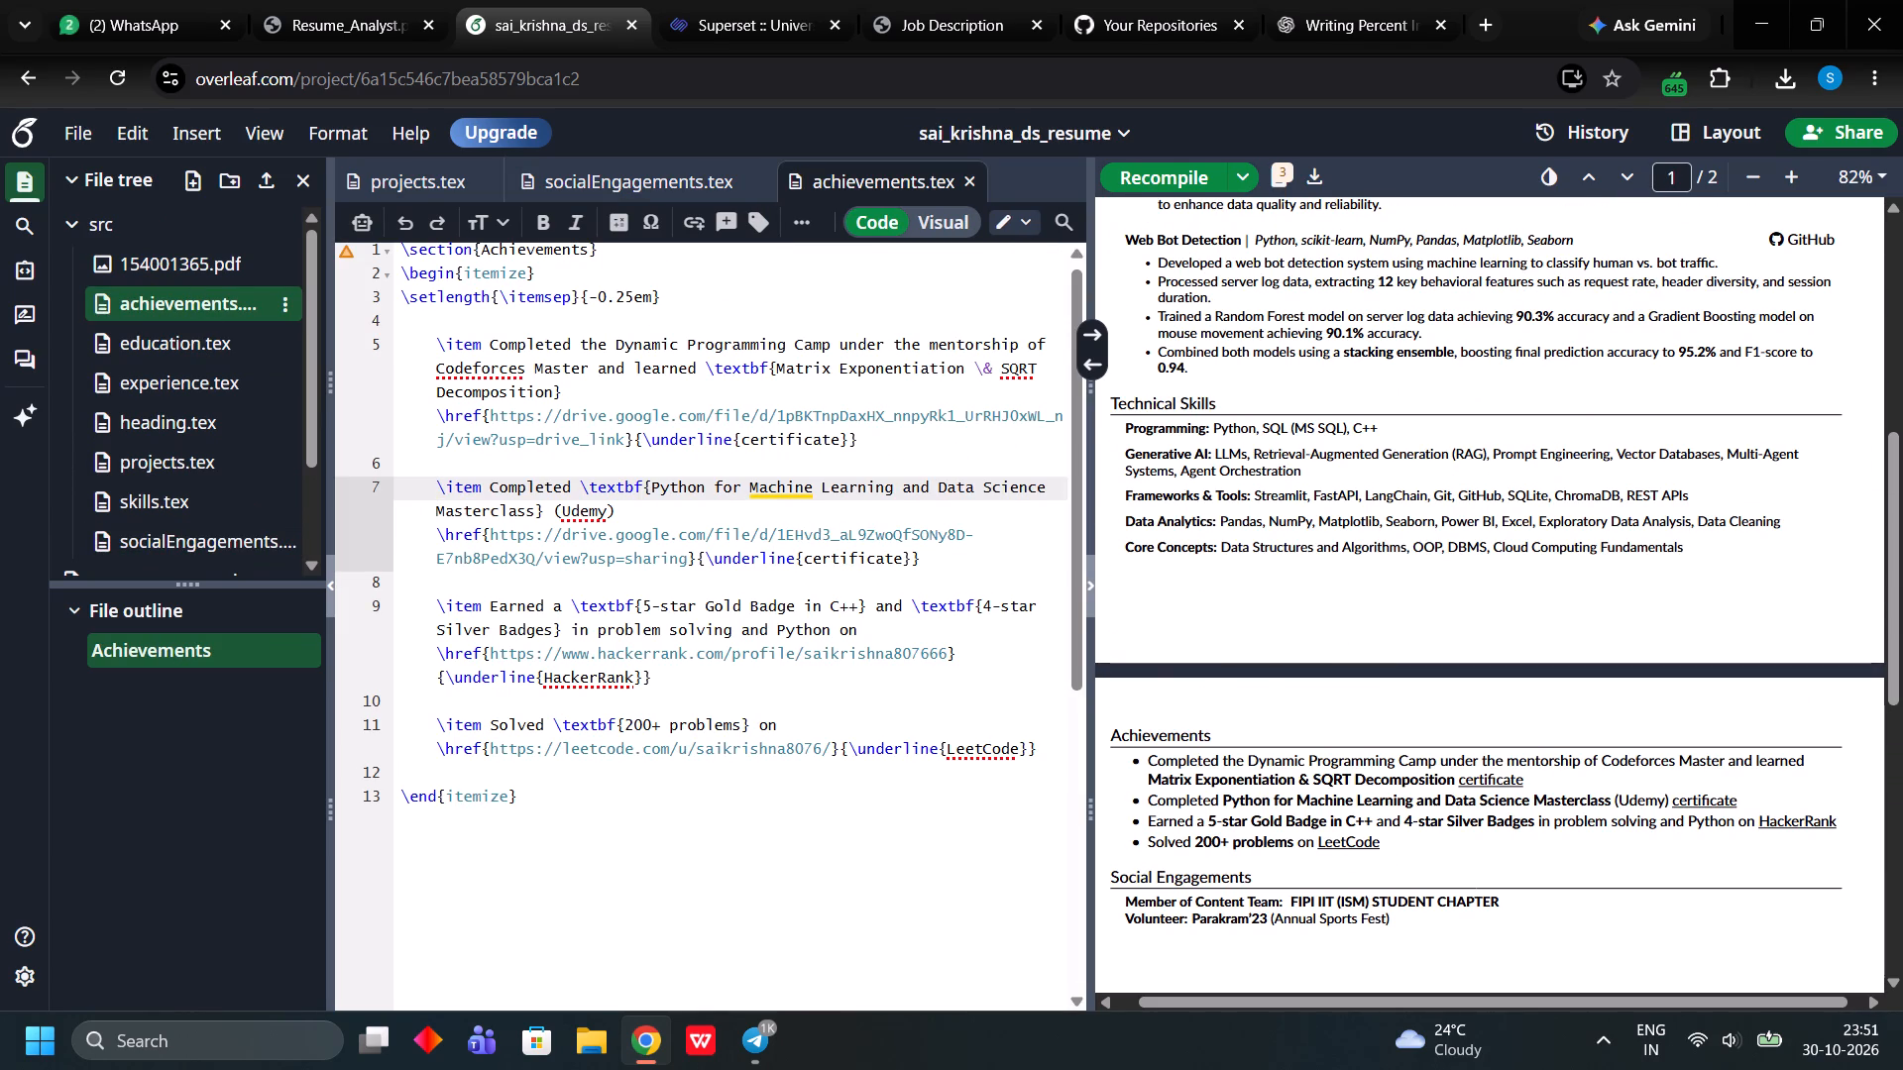
scroll(702, 586, "down", 1)
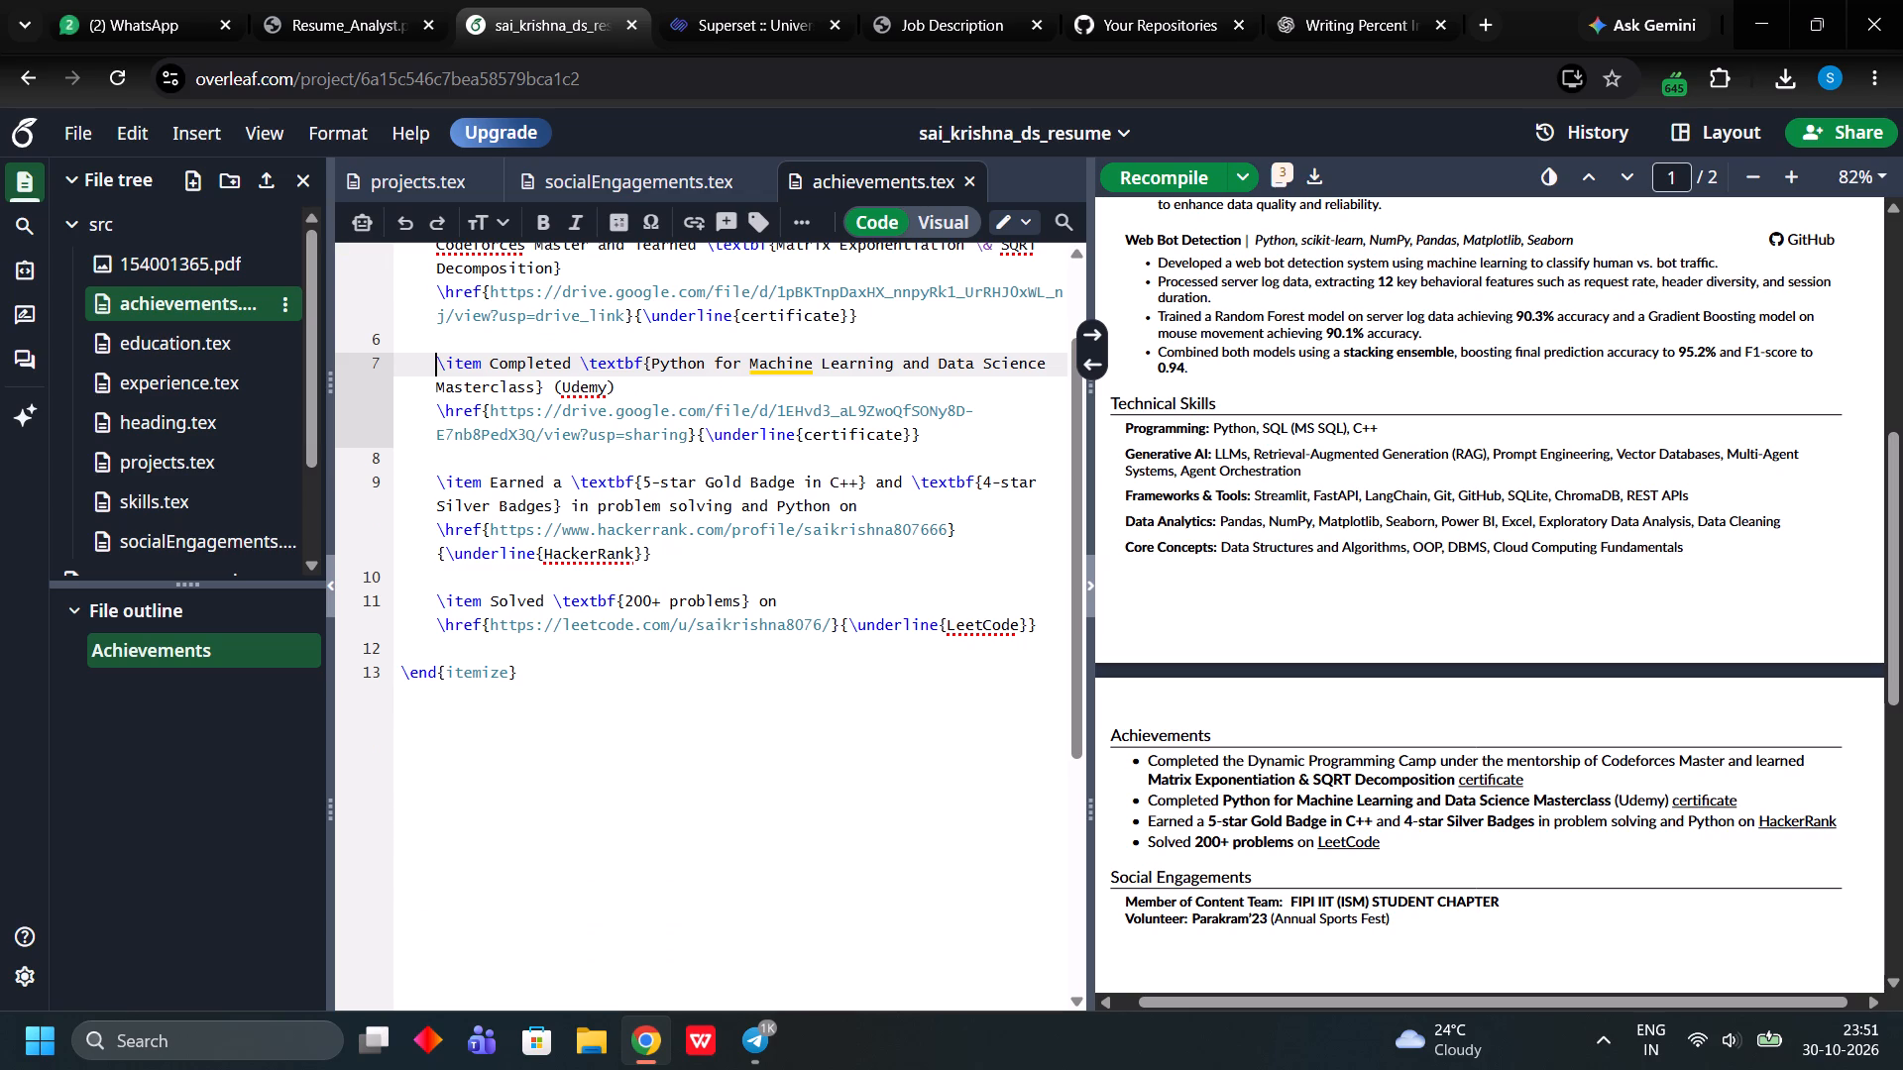
scroll(715, 548, "up", 1)
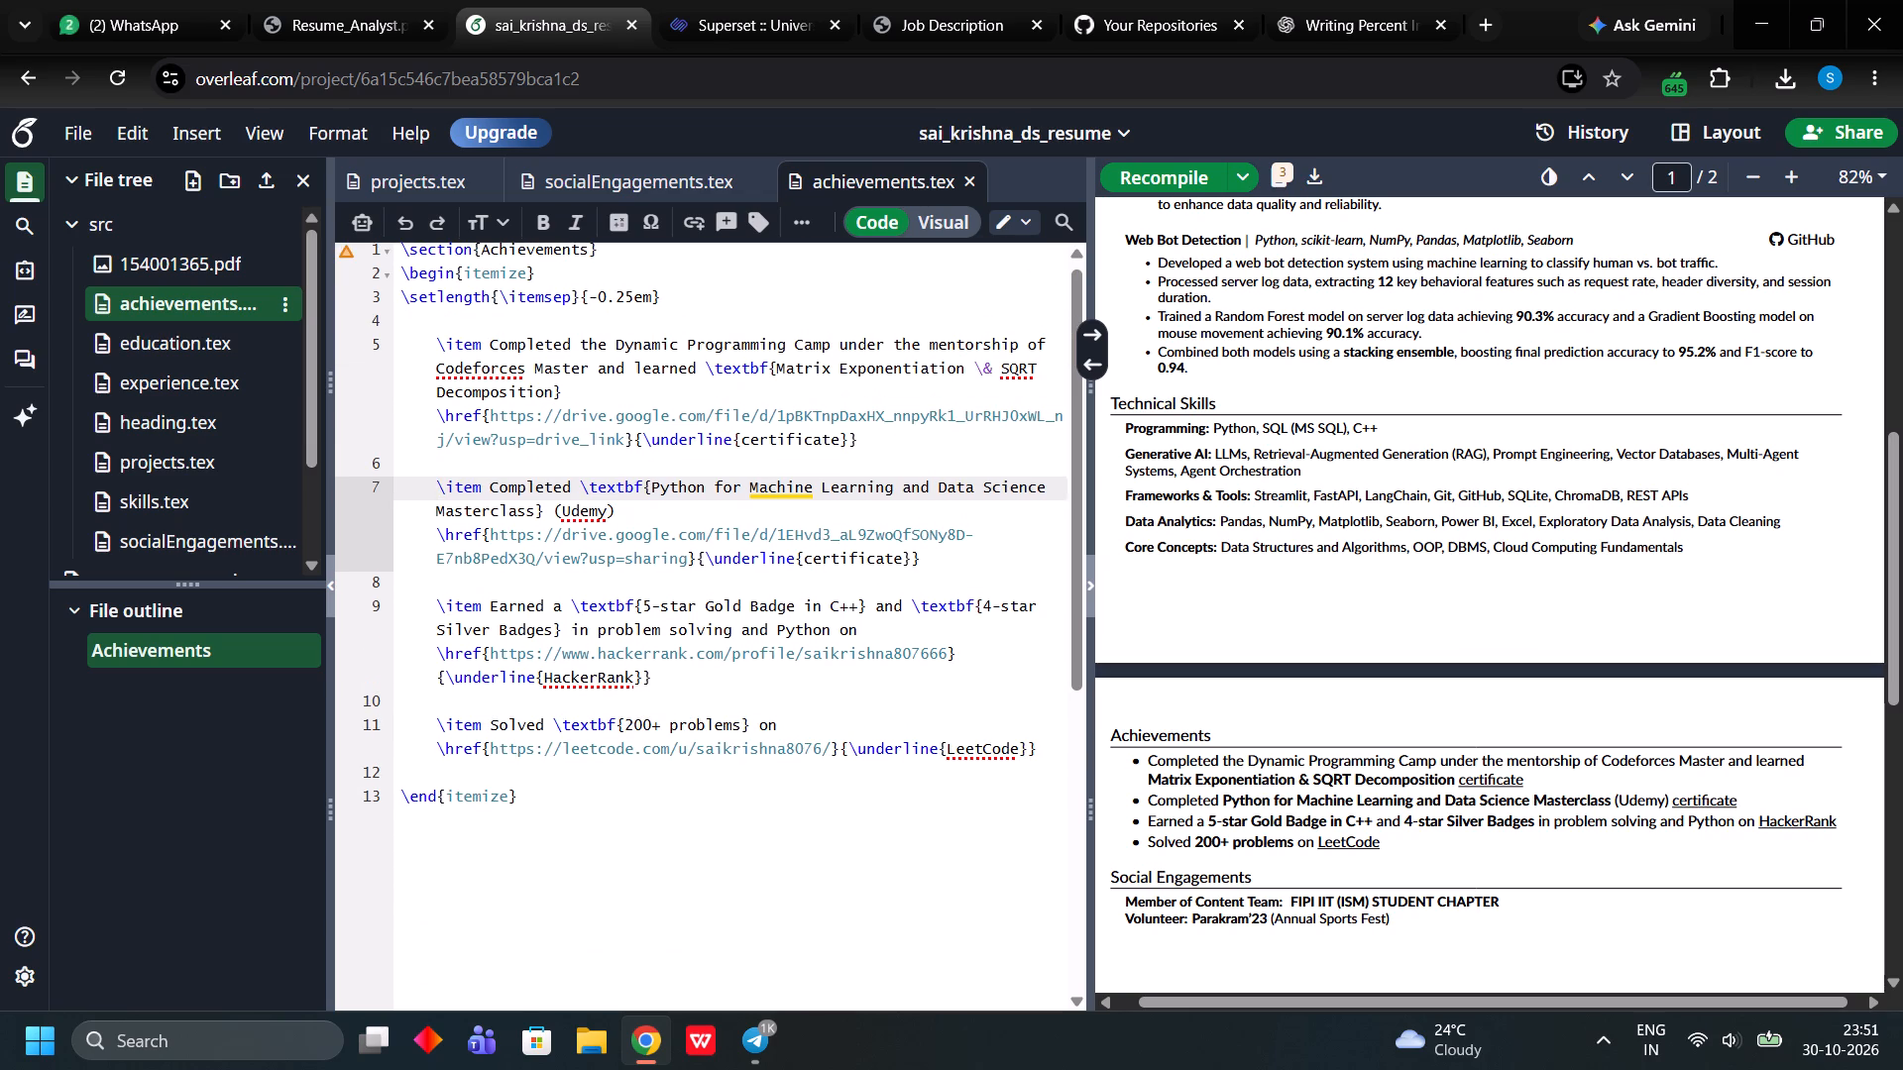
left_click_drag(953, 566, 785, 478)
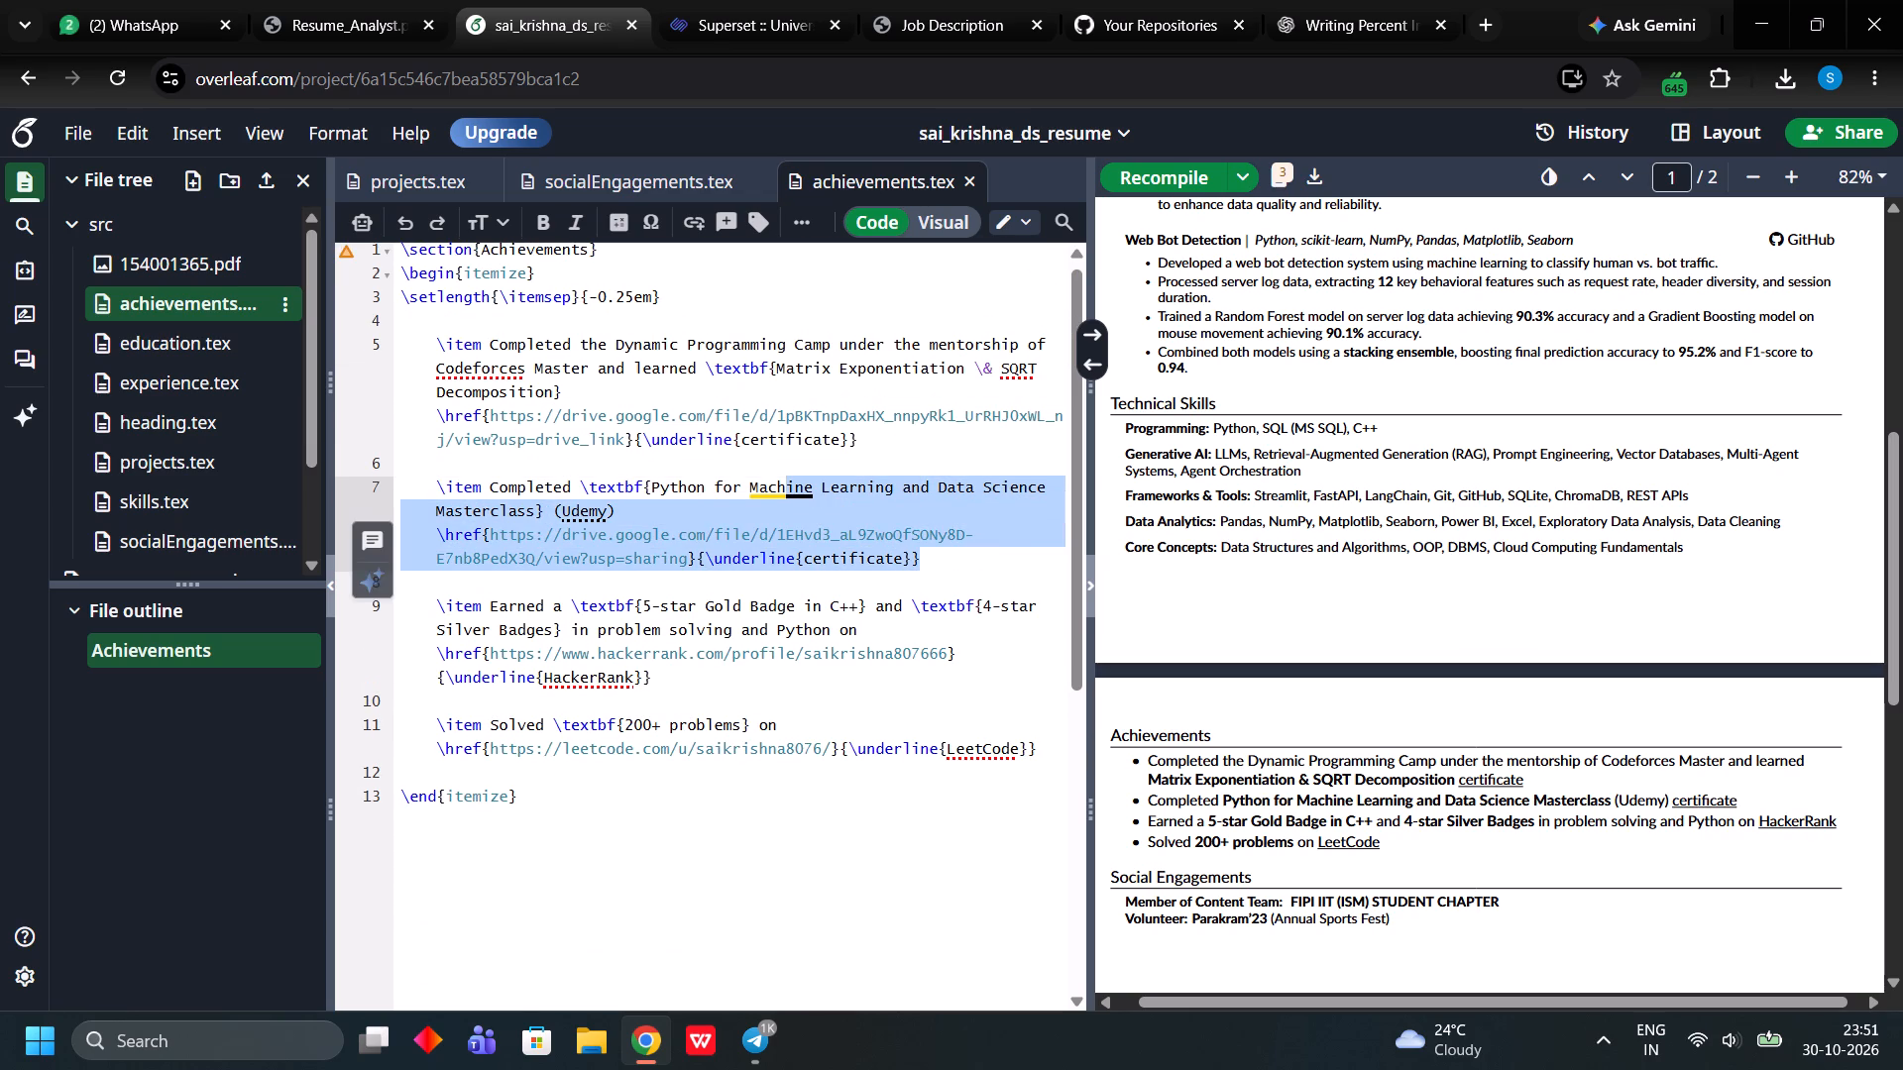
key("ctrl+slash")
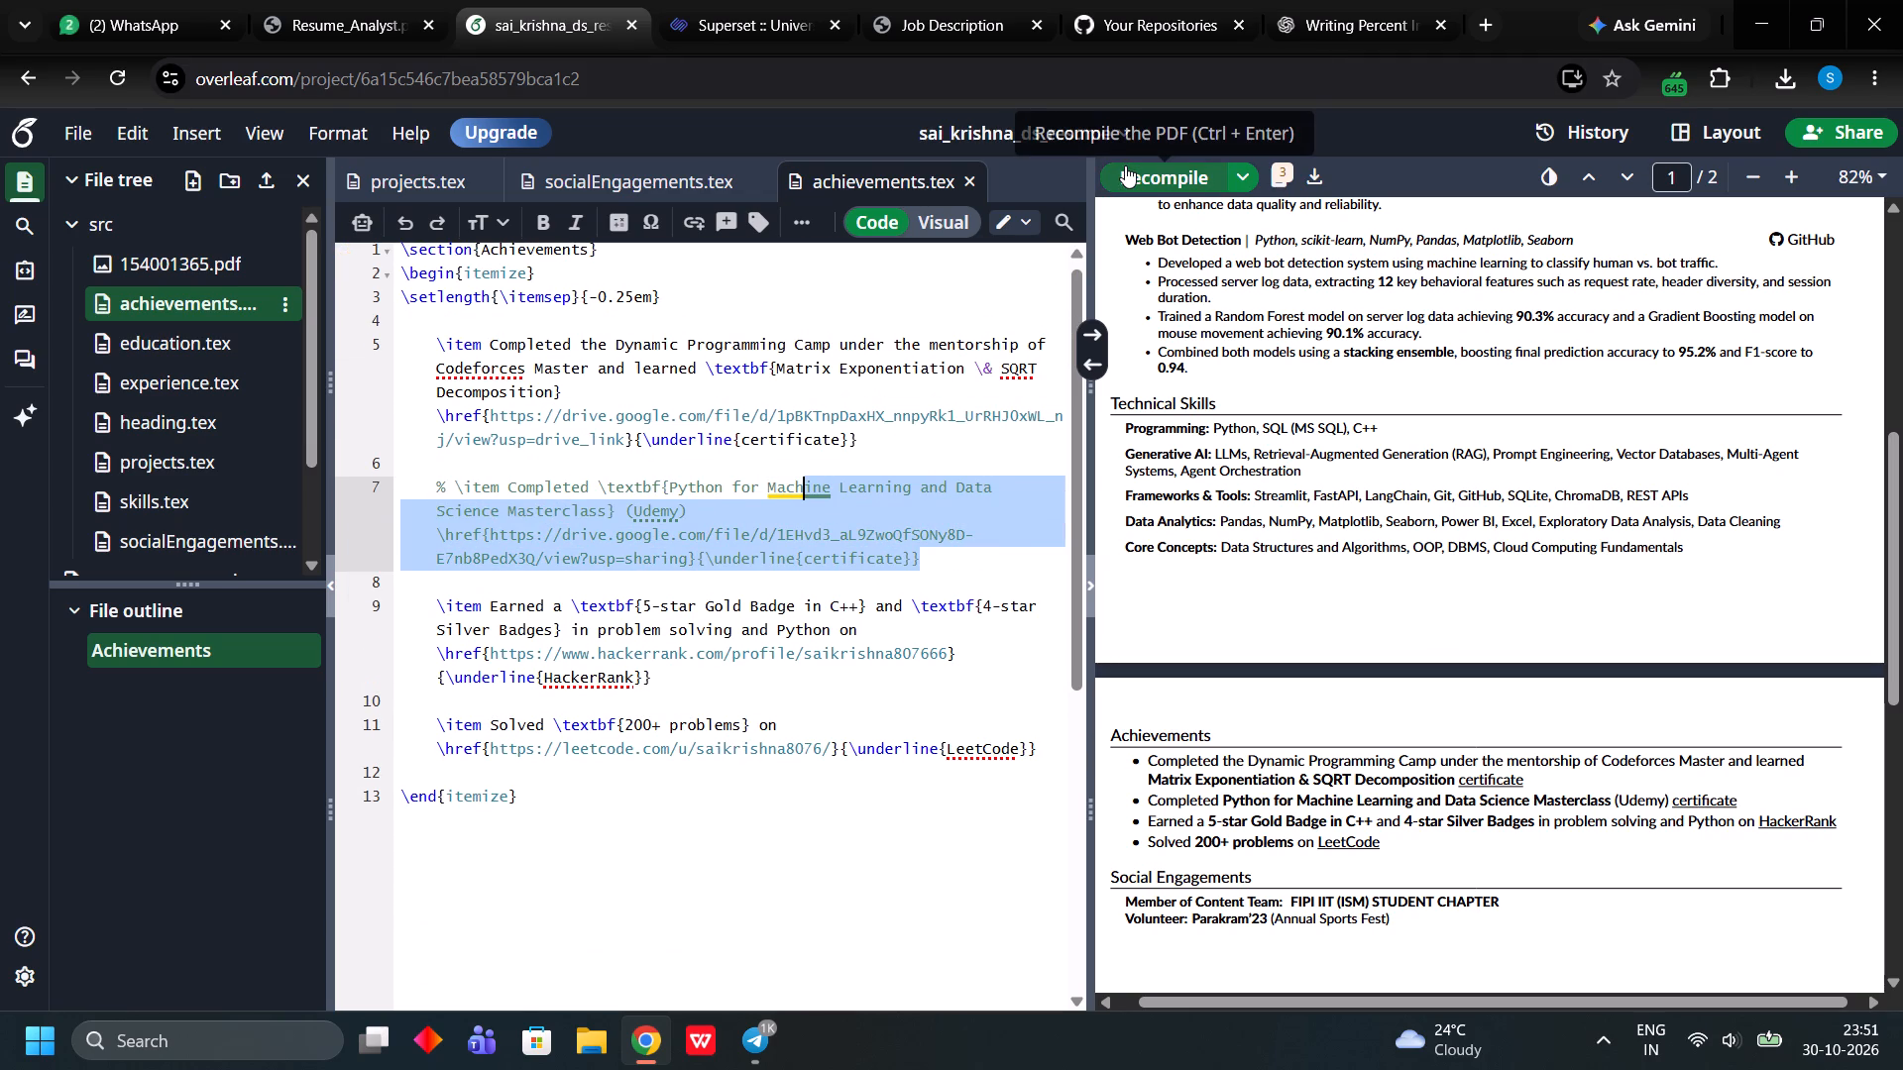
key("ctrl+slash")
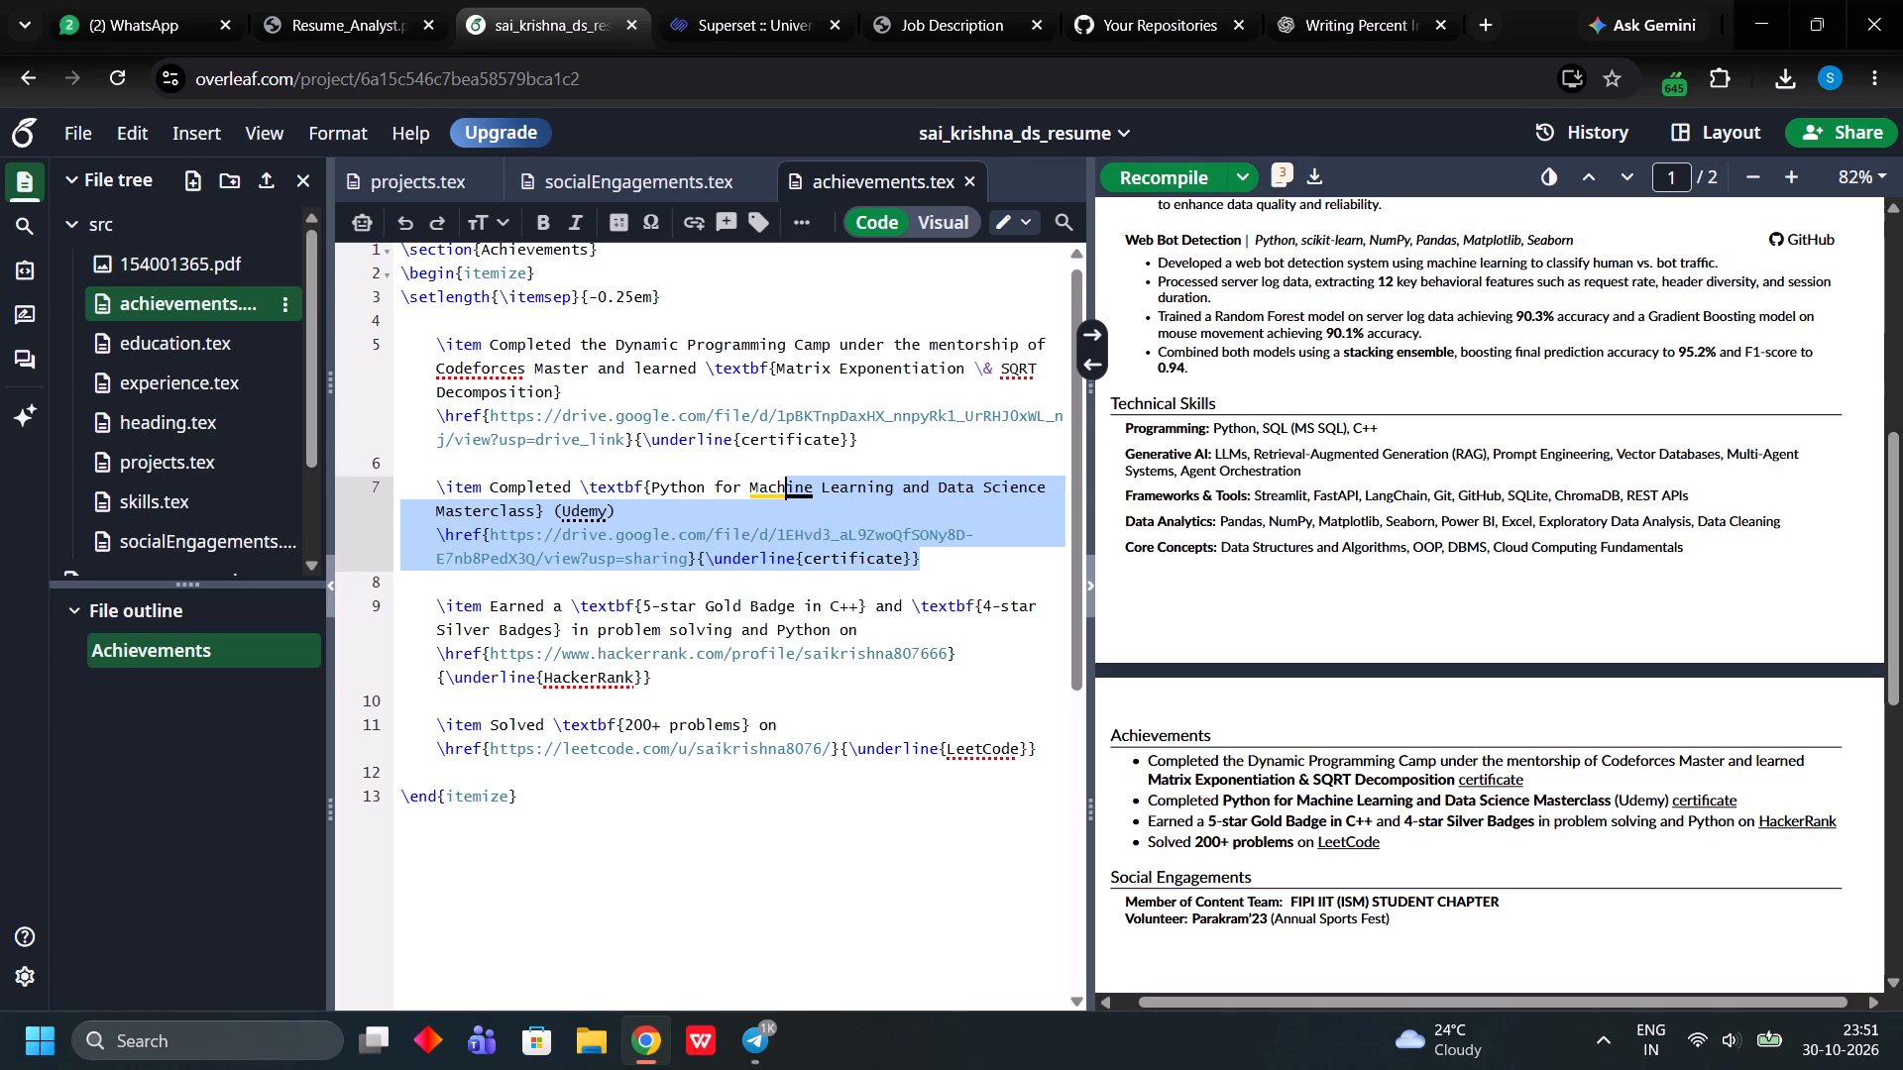
Comment out the Dynamic Programming Camp item in achievements.tex and recompile the resume.
left_click_drag(902, 445, 756, 364)
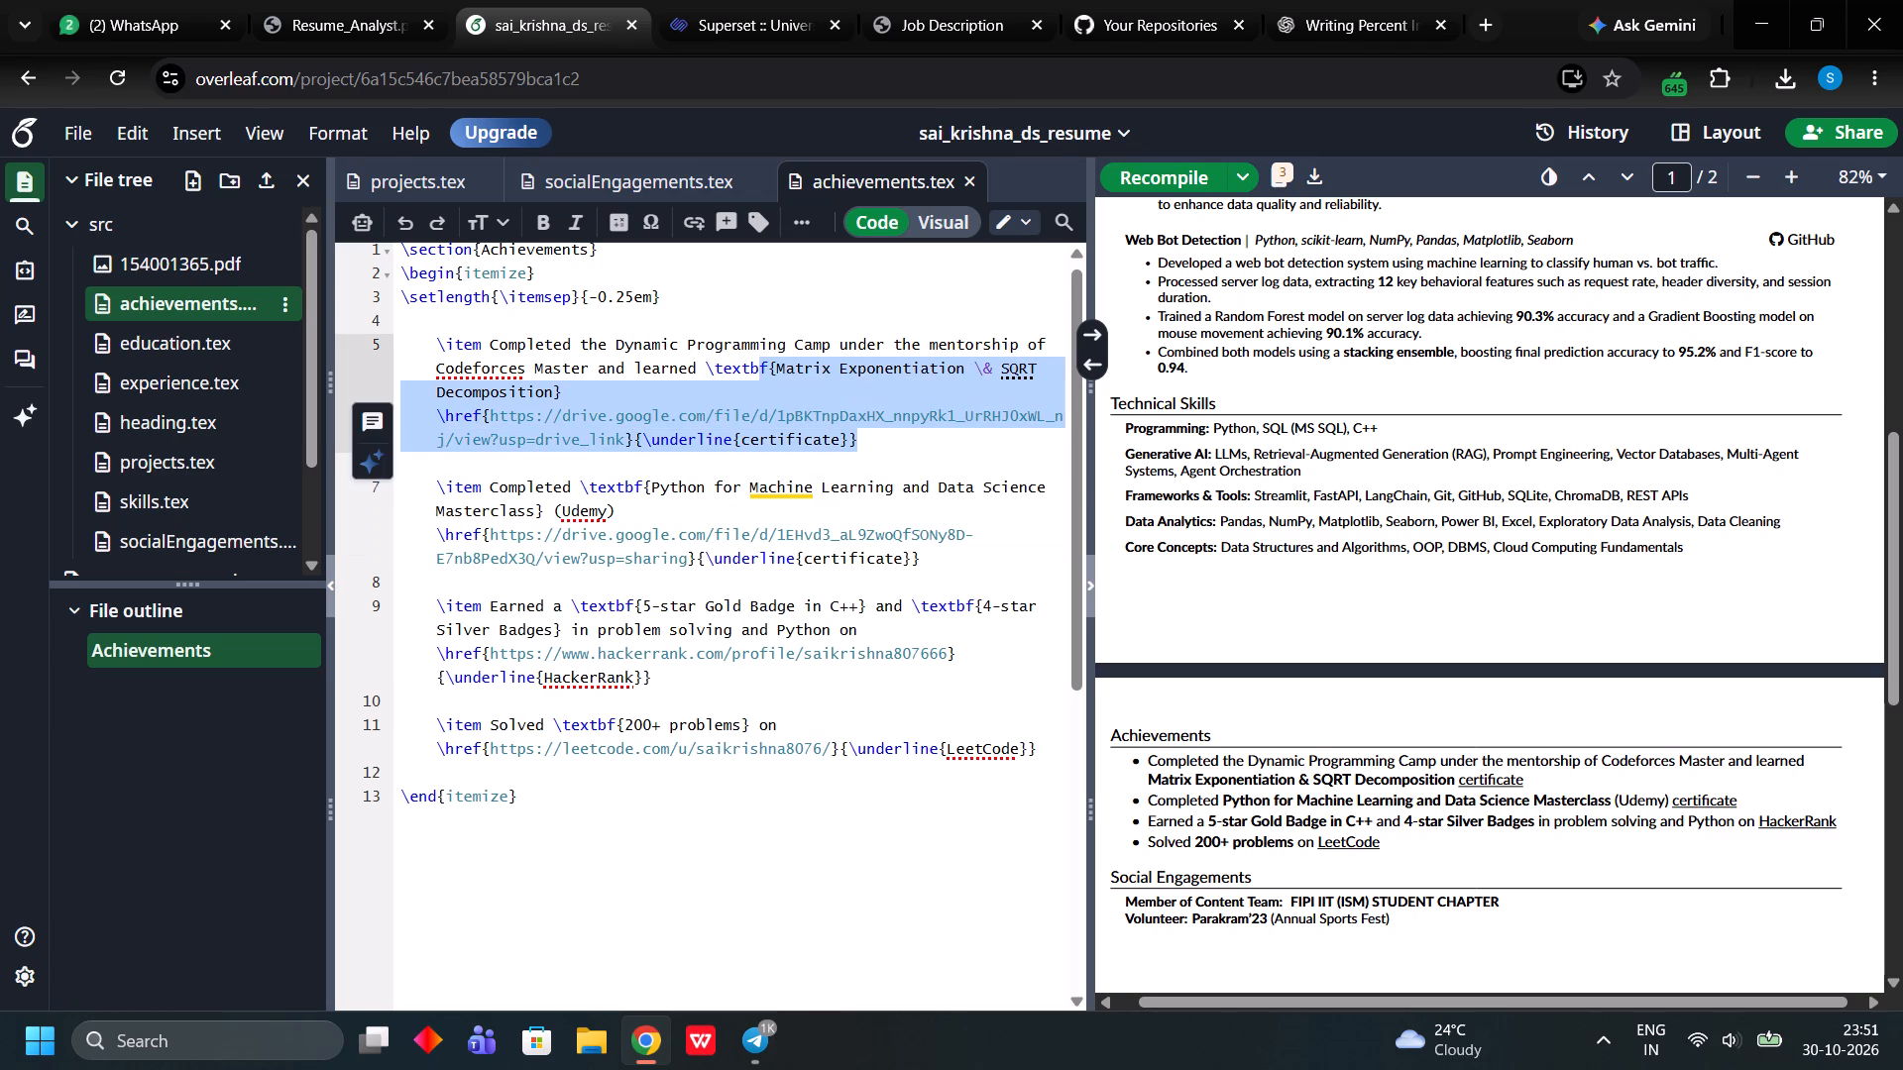
left_click(875, 435)
left_click_drag(875, 435, 835, 346)
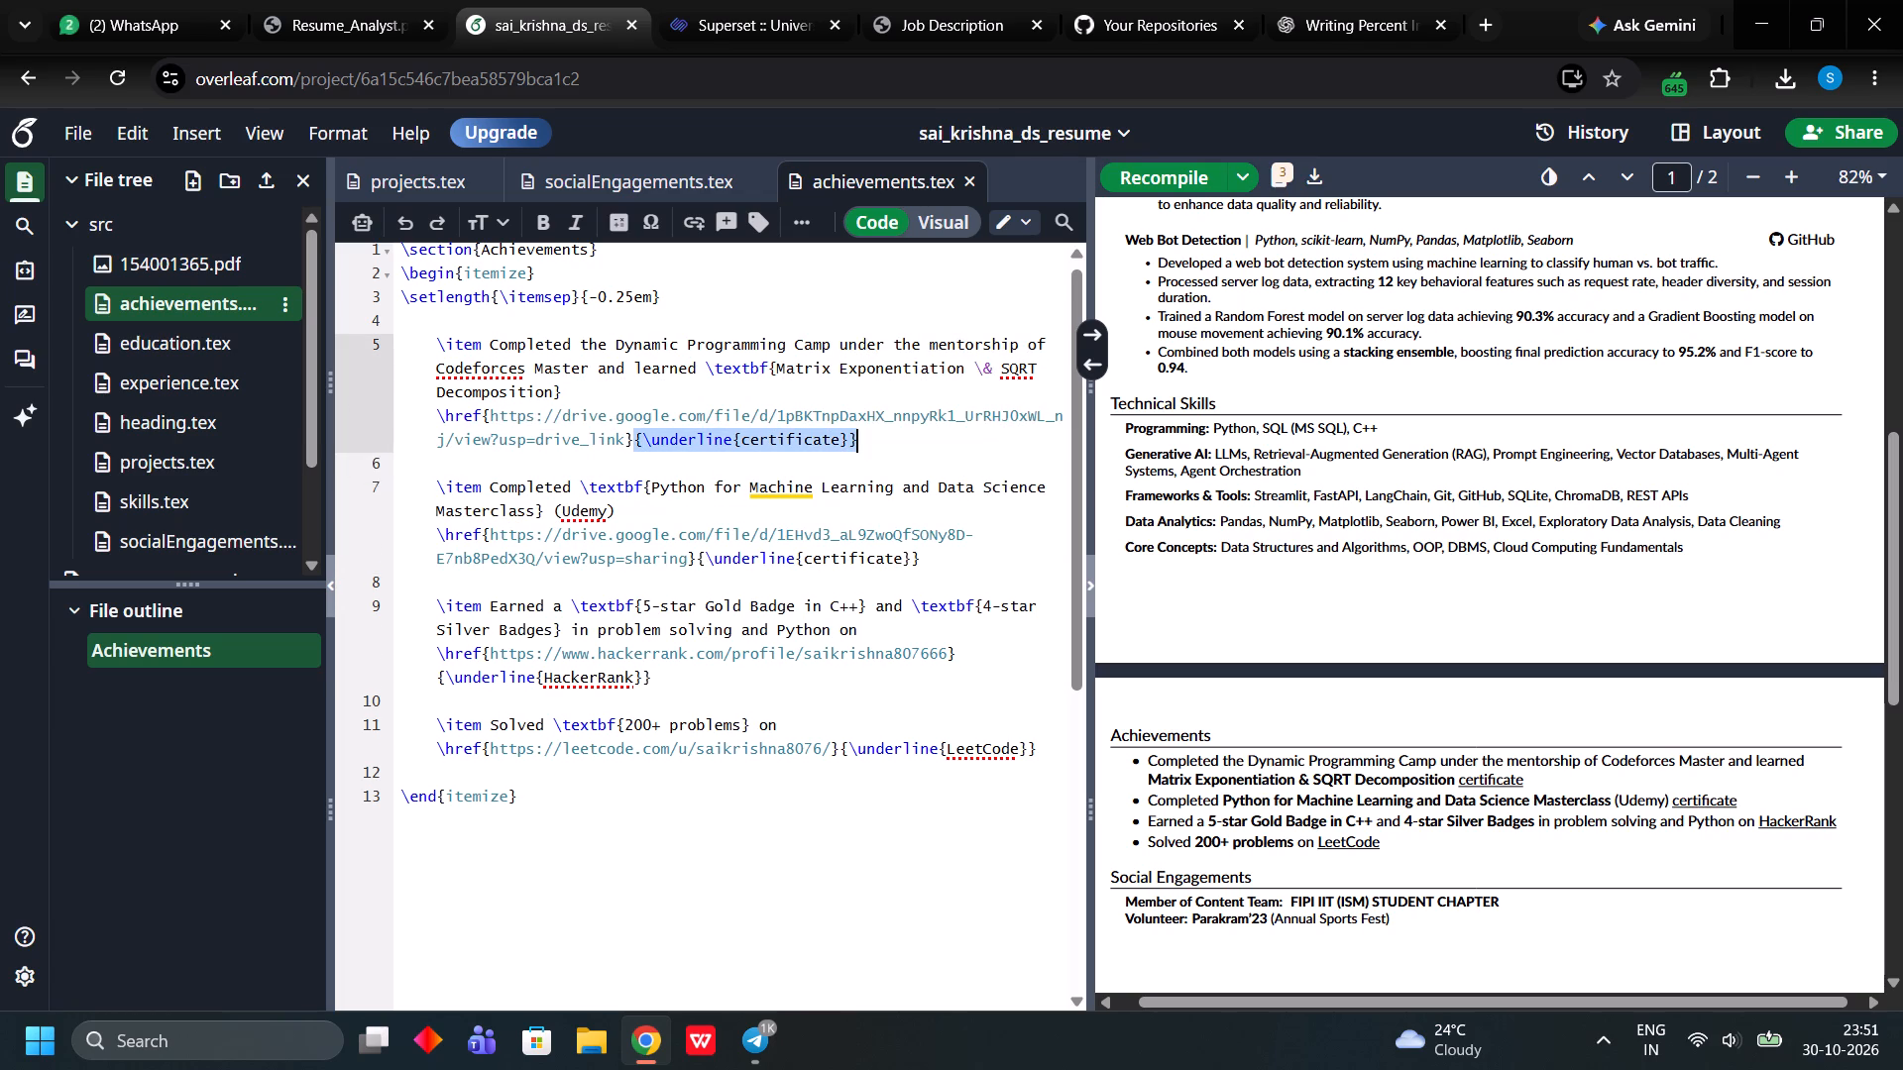
left_click_drag(905, 433, 857, 366)
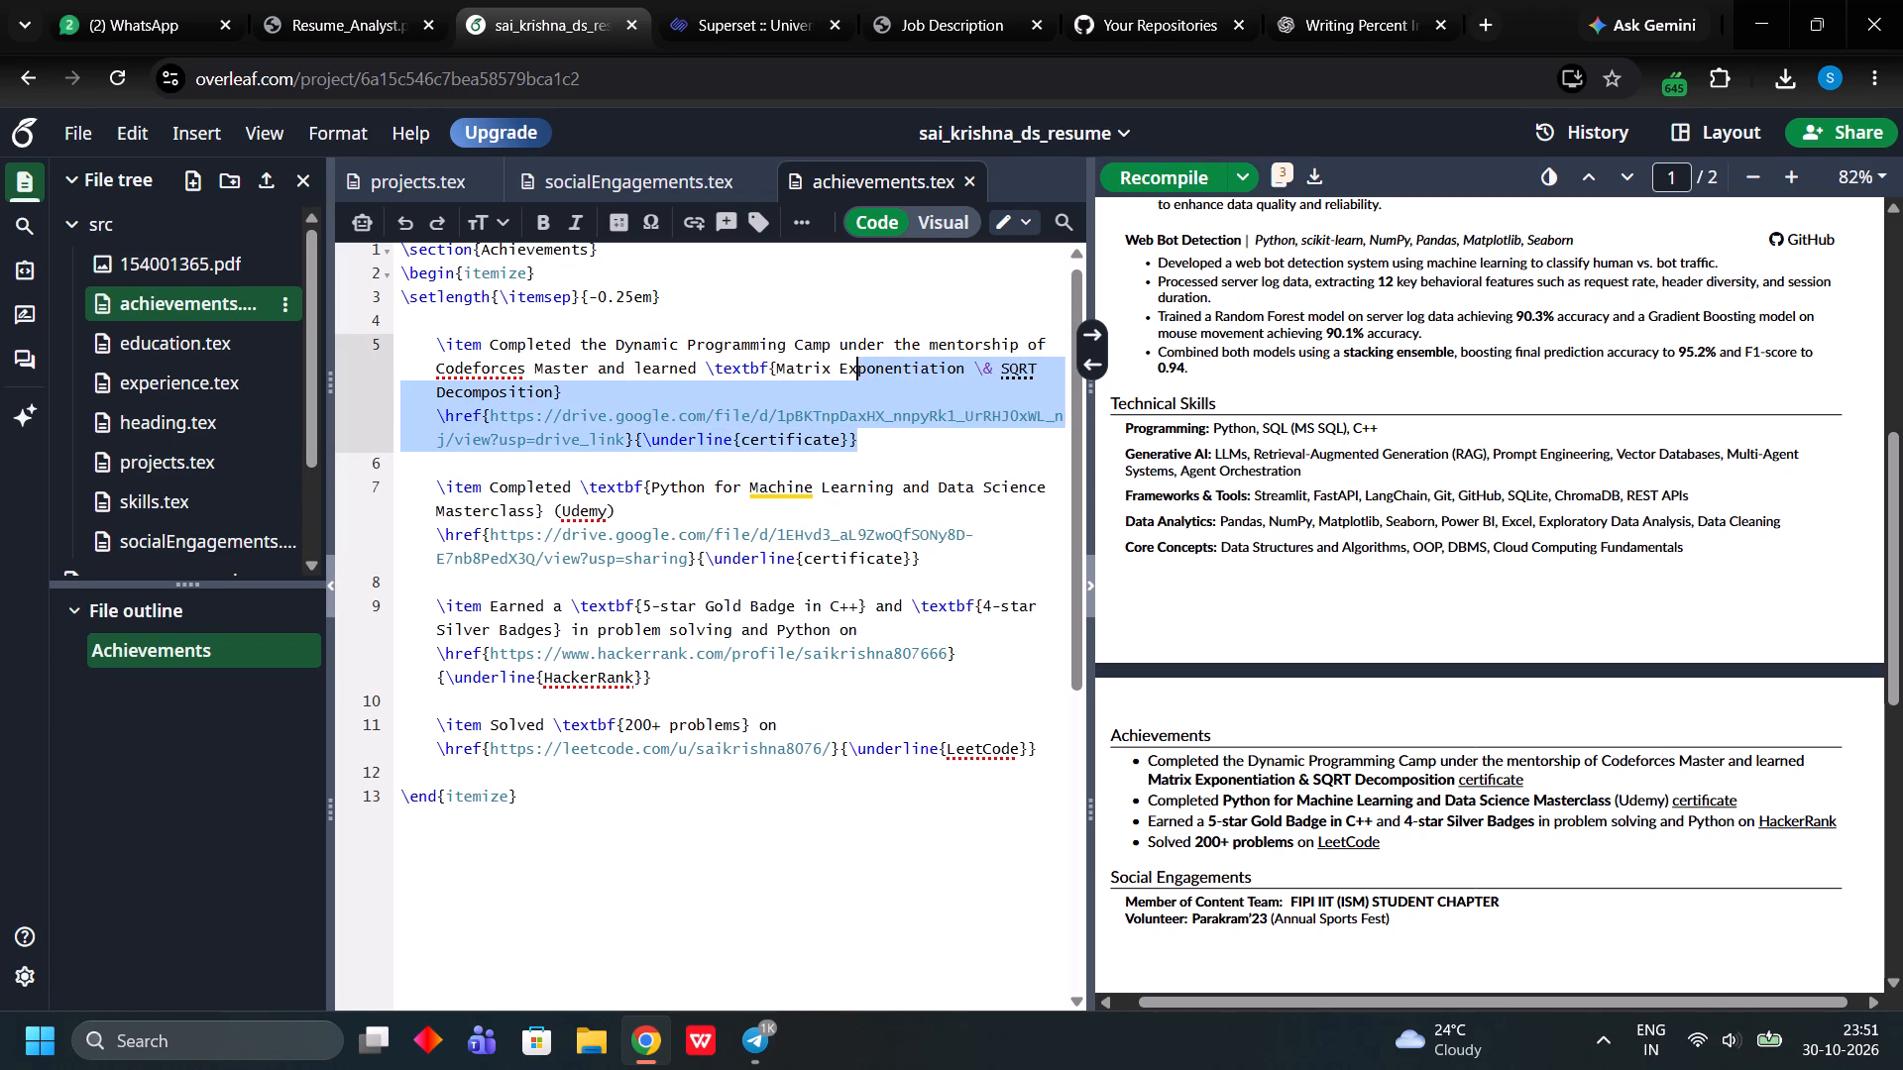
left_click_drag(857, 366, 844, 344)
key("ctrl+slash")
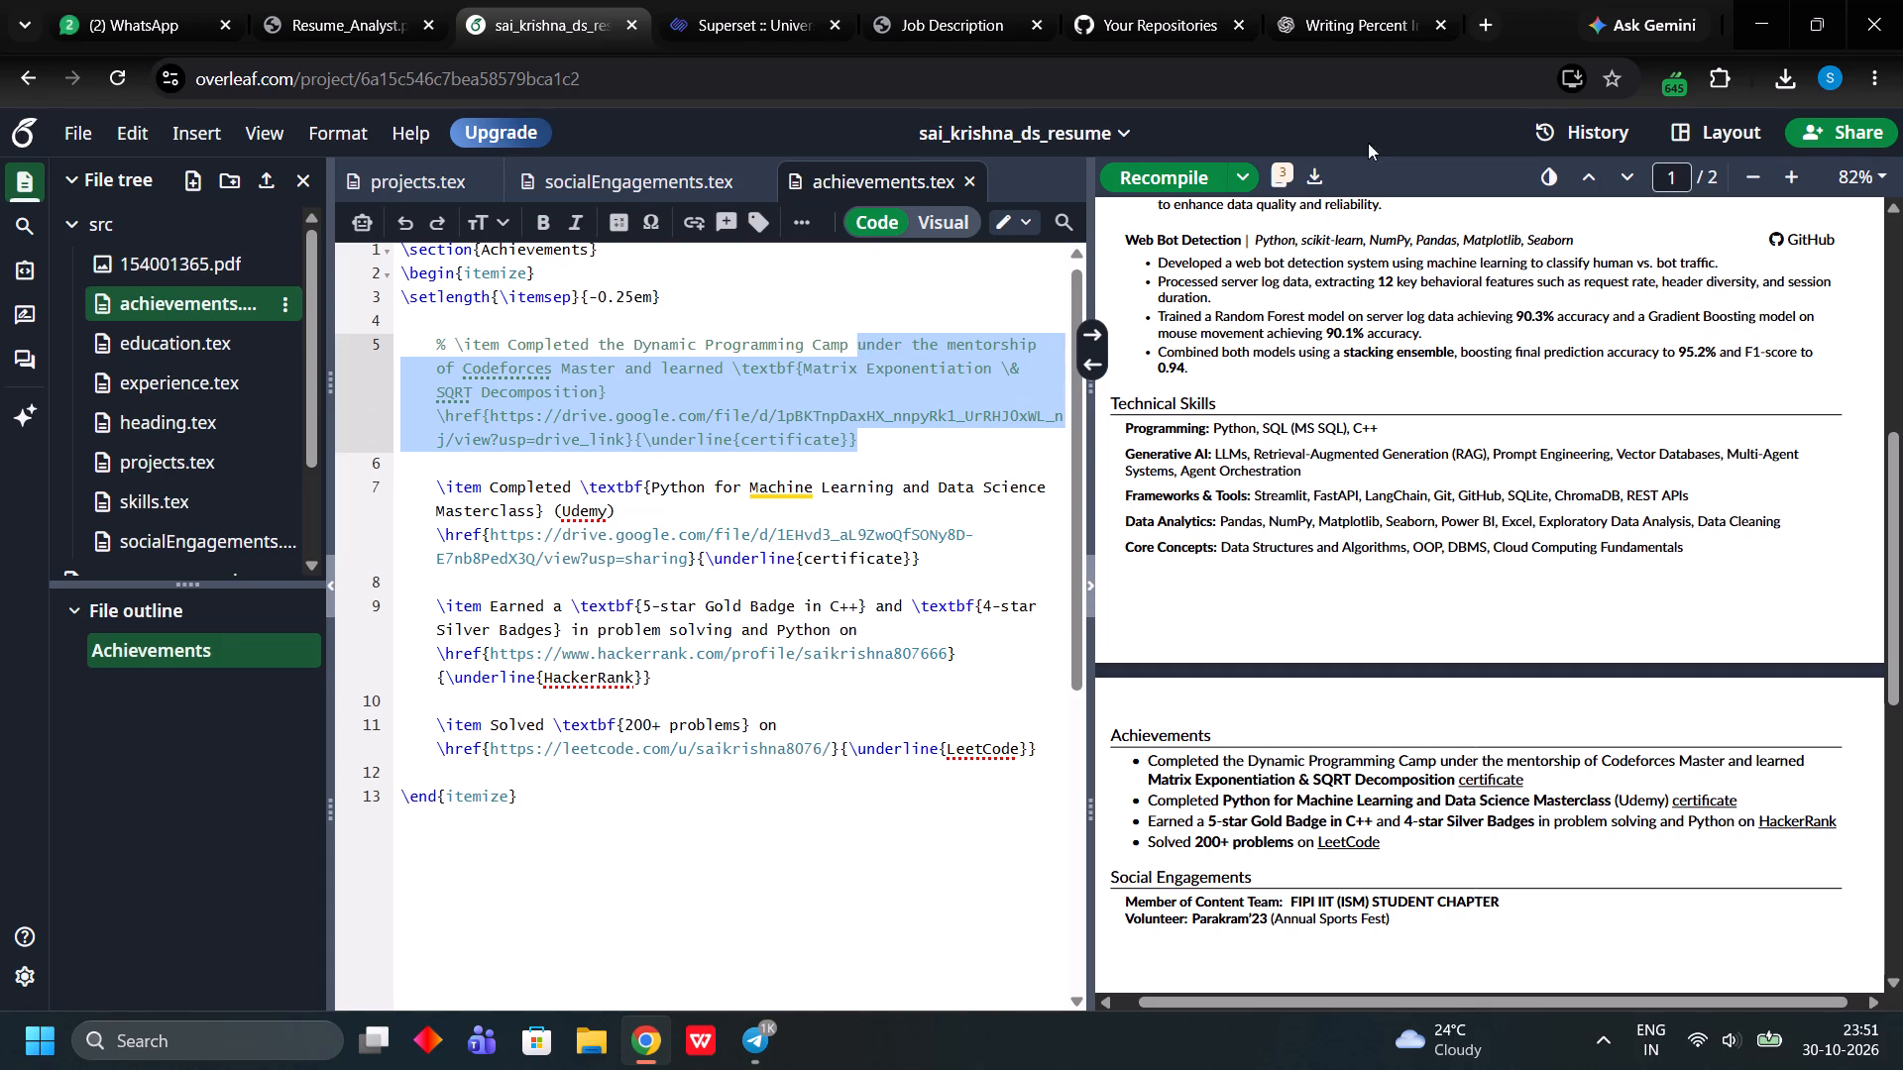
left_click(1162, 173)
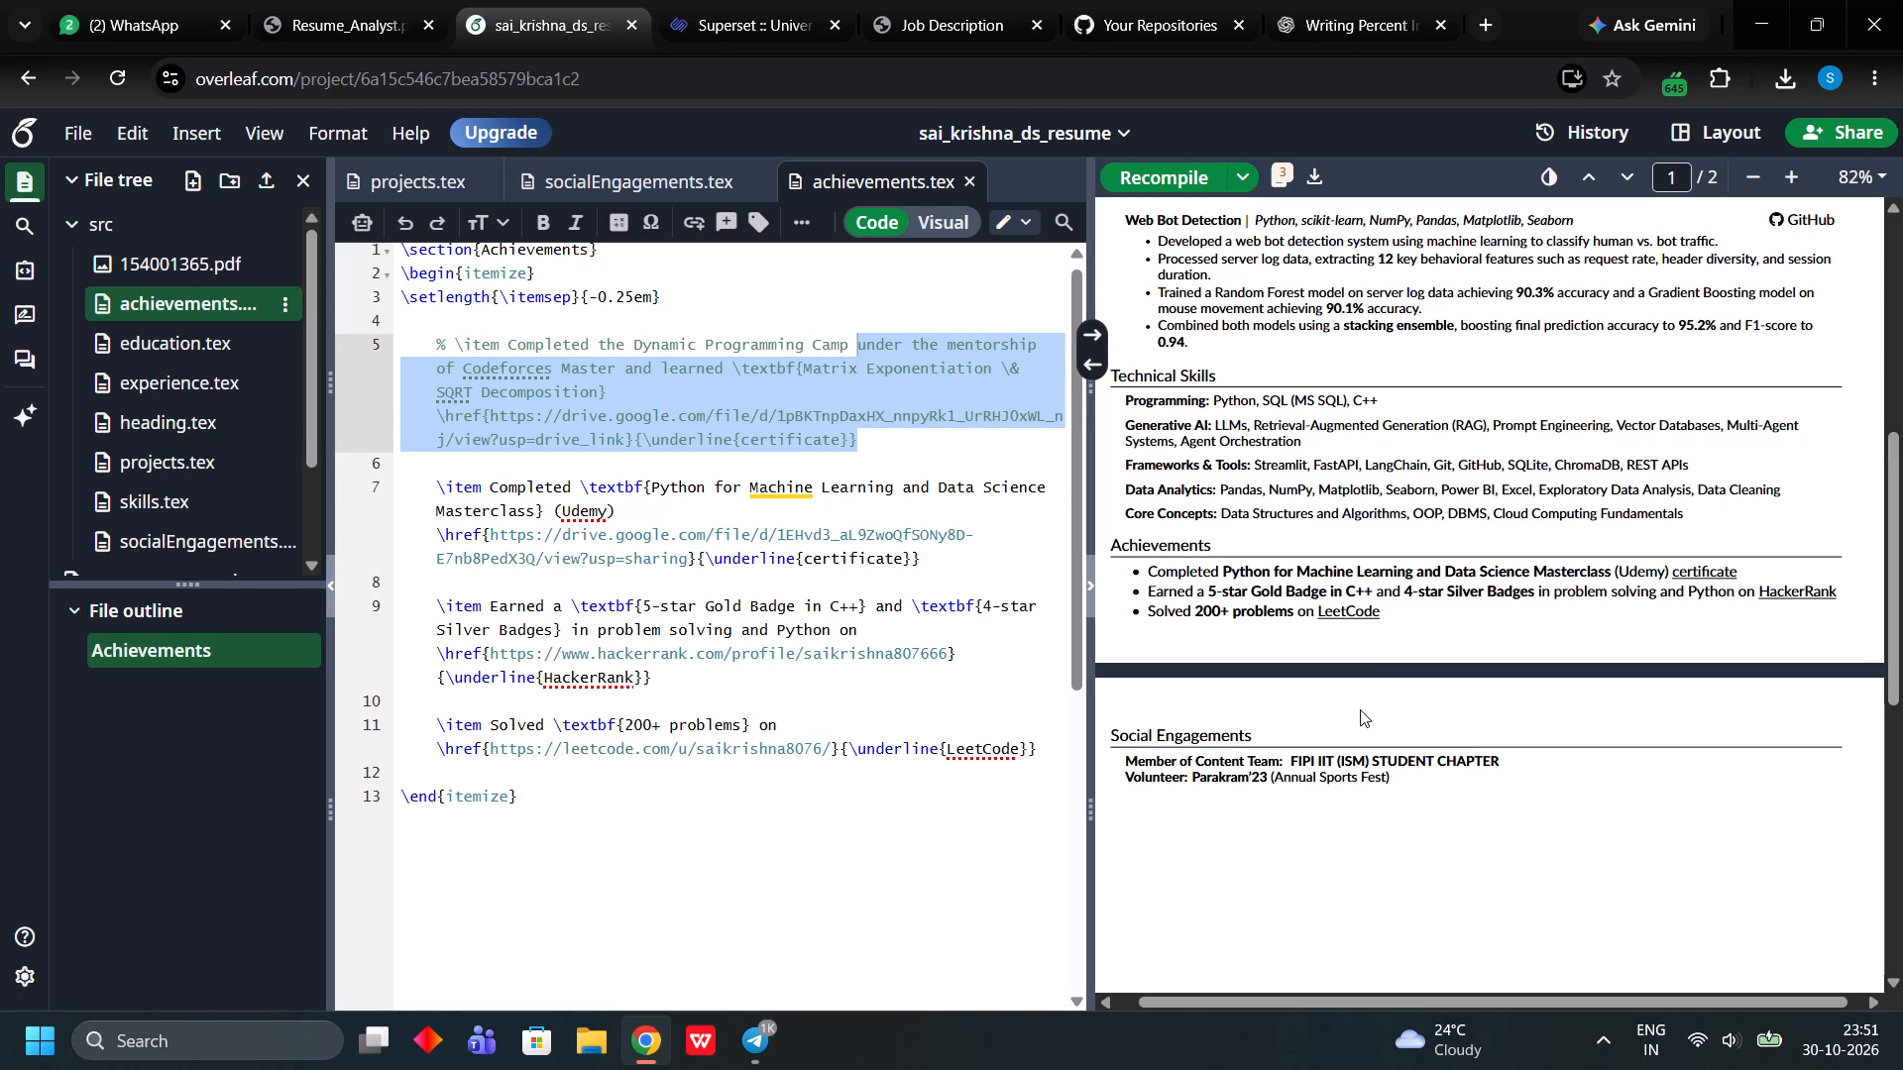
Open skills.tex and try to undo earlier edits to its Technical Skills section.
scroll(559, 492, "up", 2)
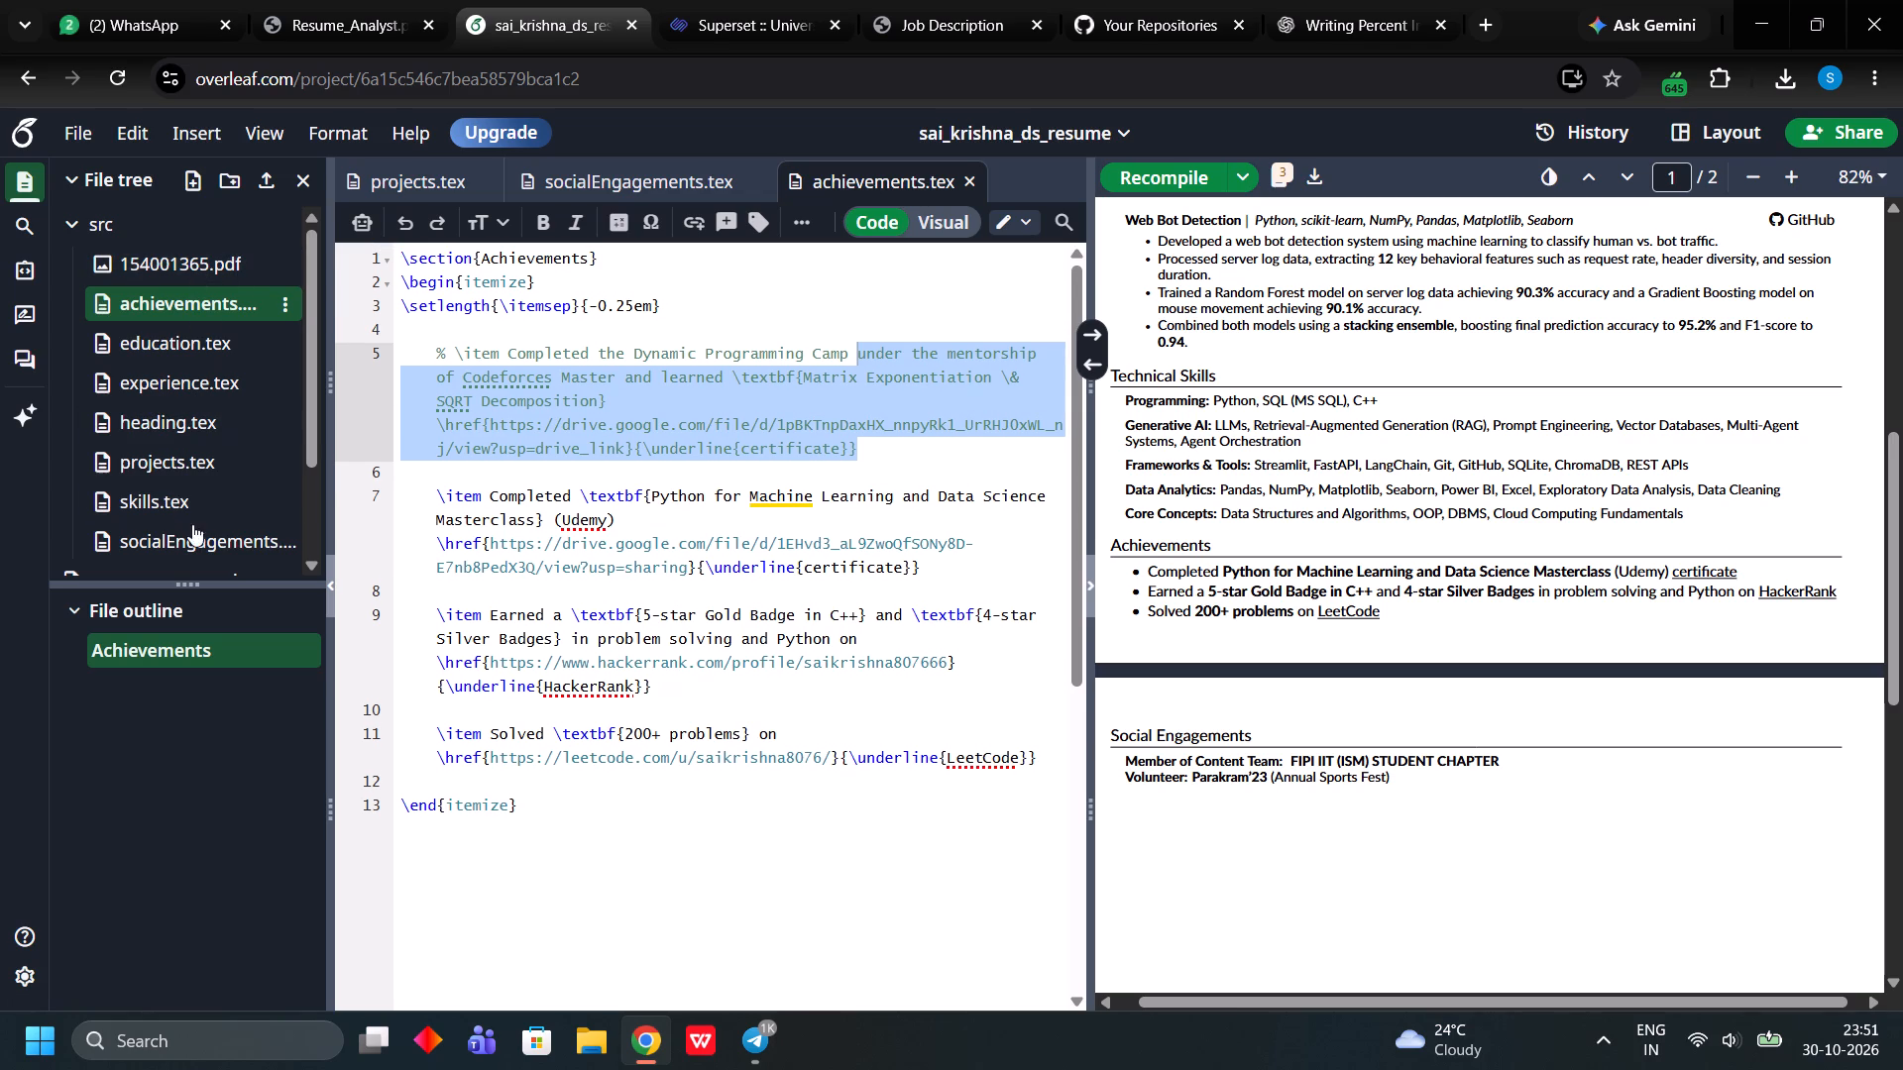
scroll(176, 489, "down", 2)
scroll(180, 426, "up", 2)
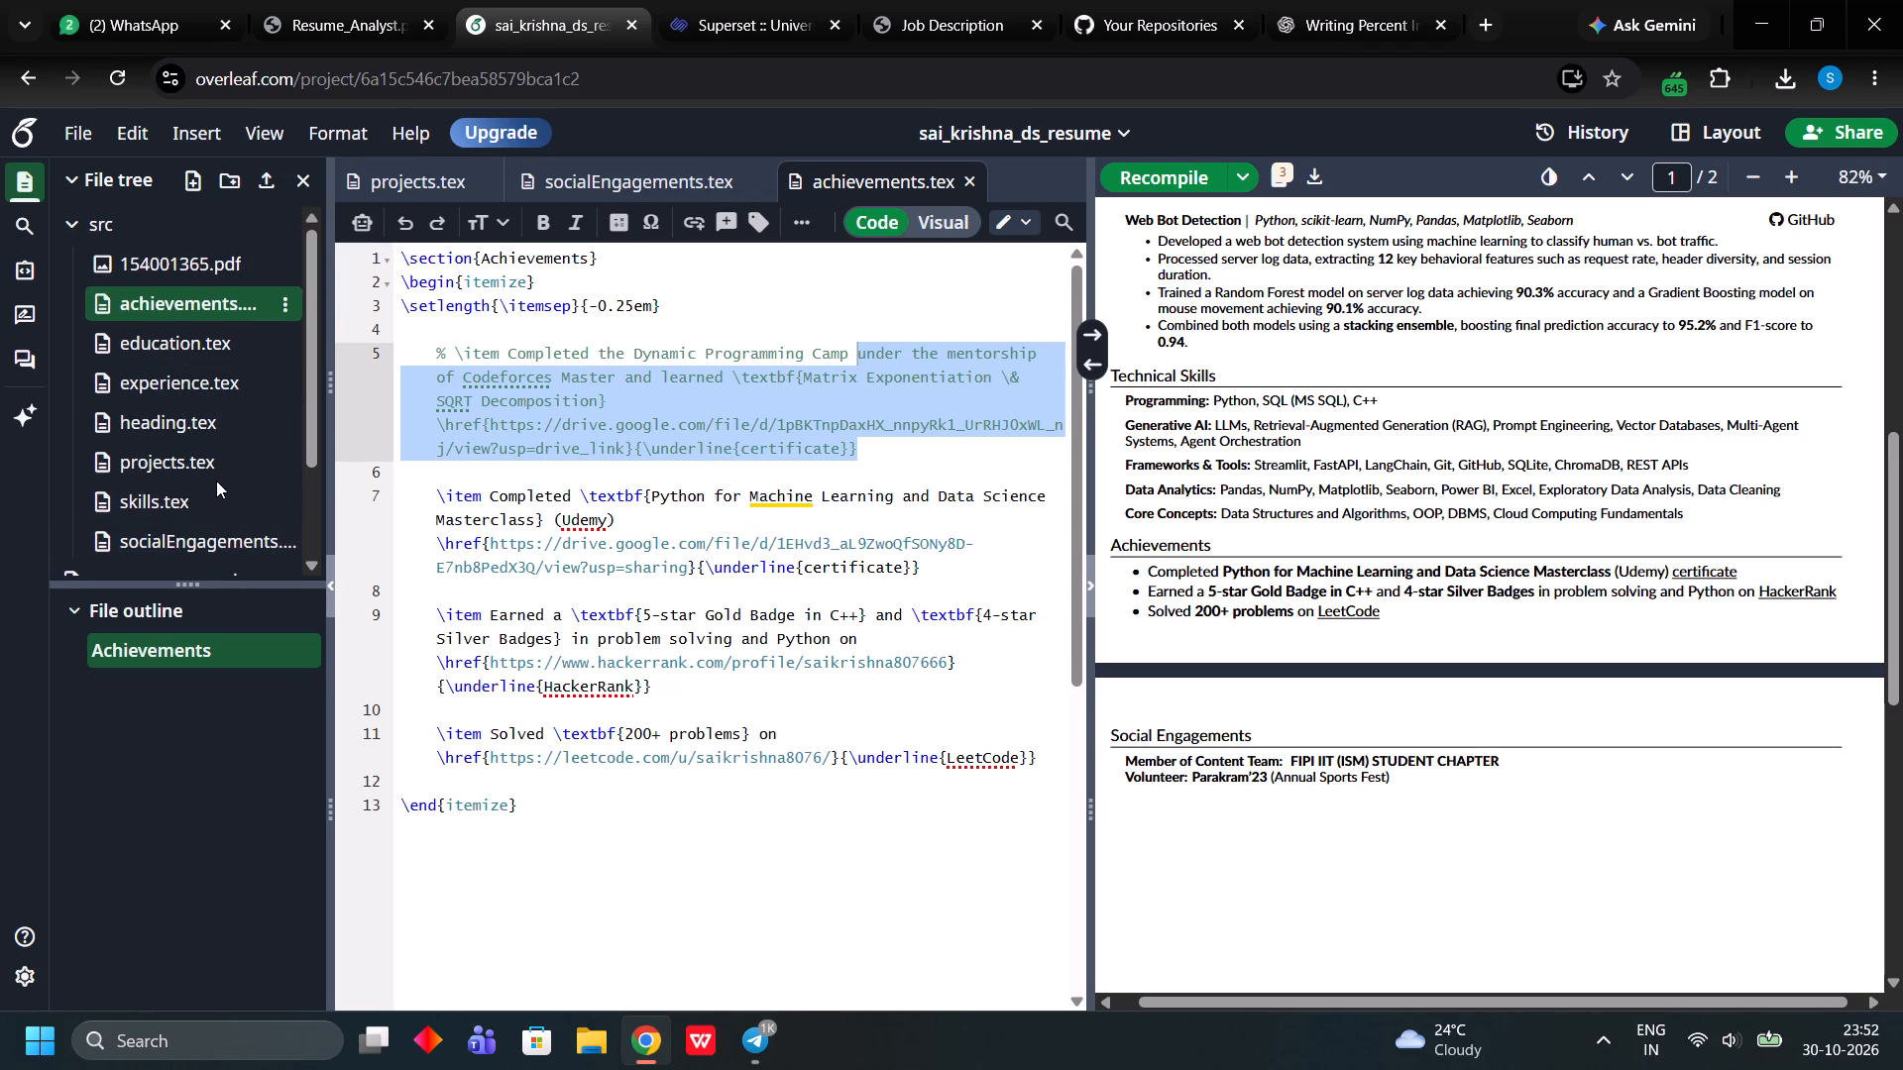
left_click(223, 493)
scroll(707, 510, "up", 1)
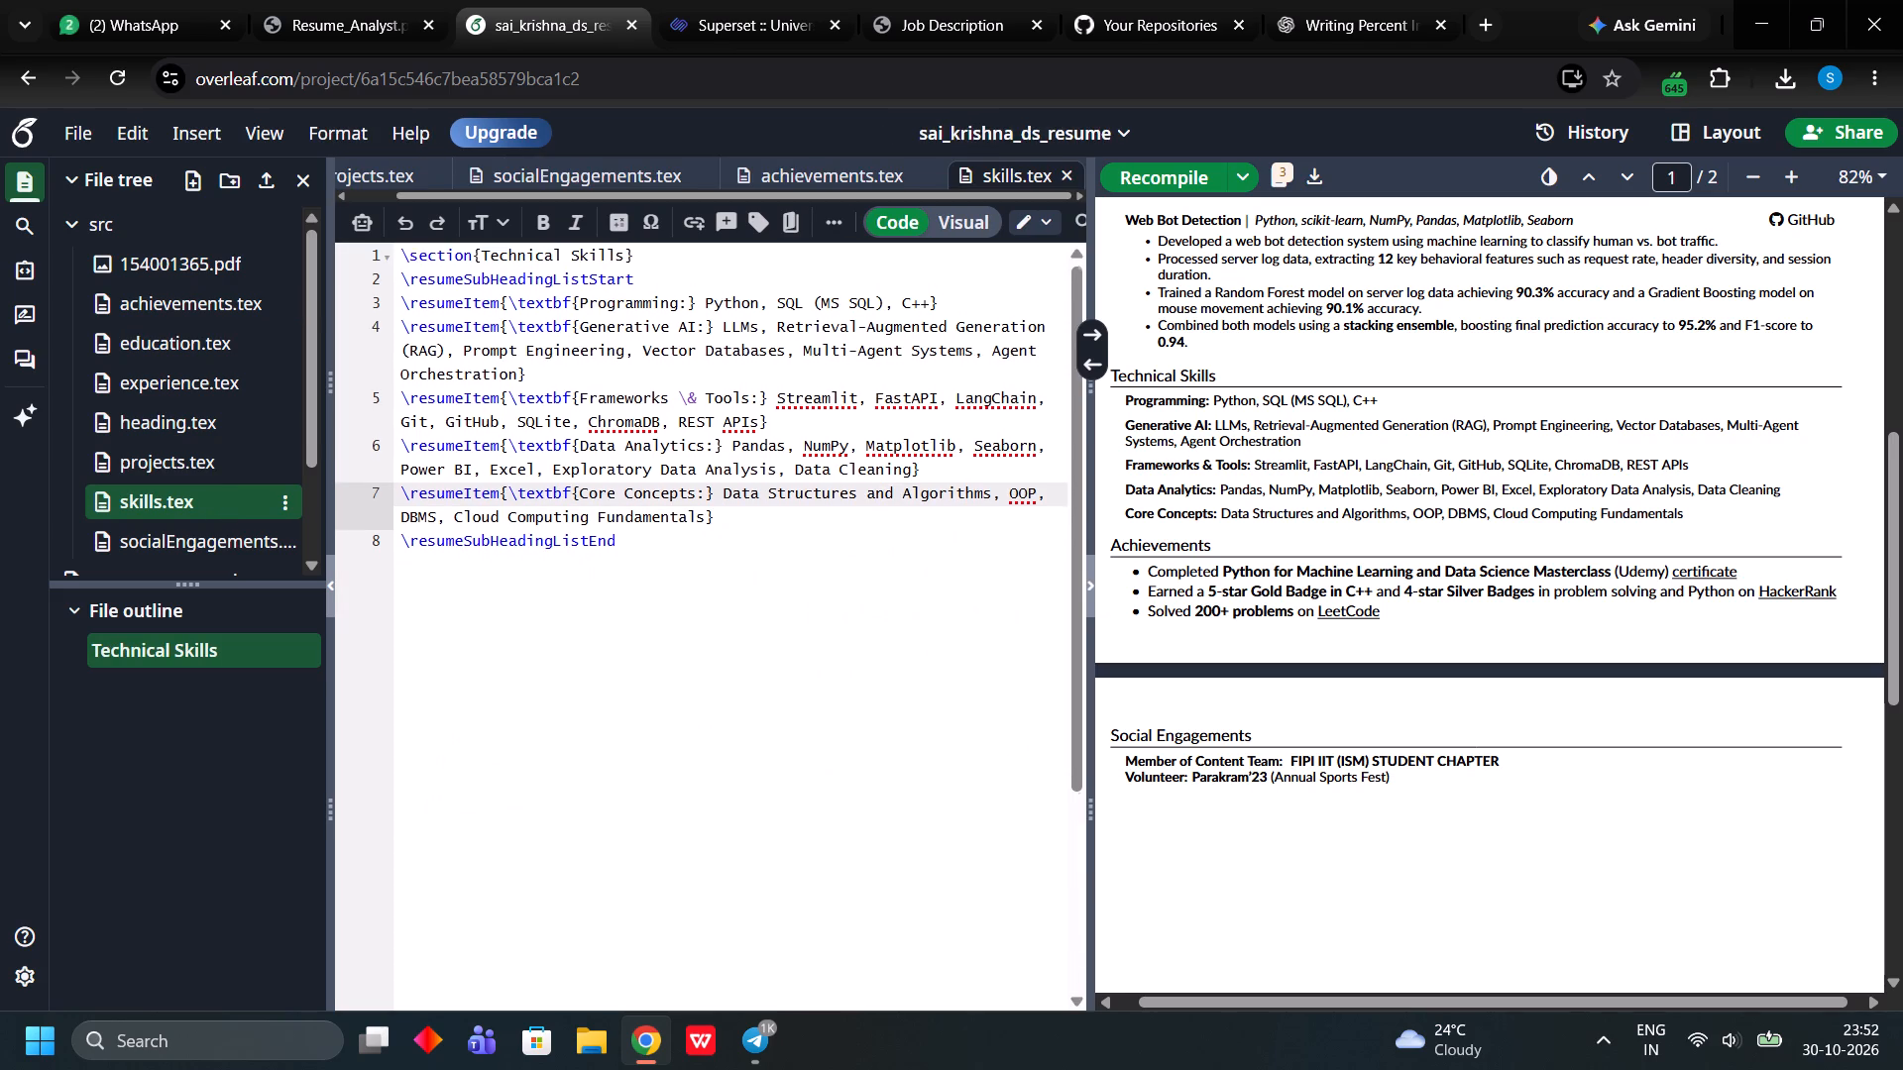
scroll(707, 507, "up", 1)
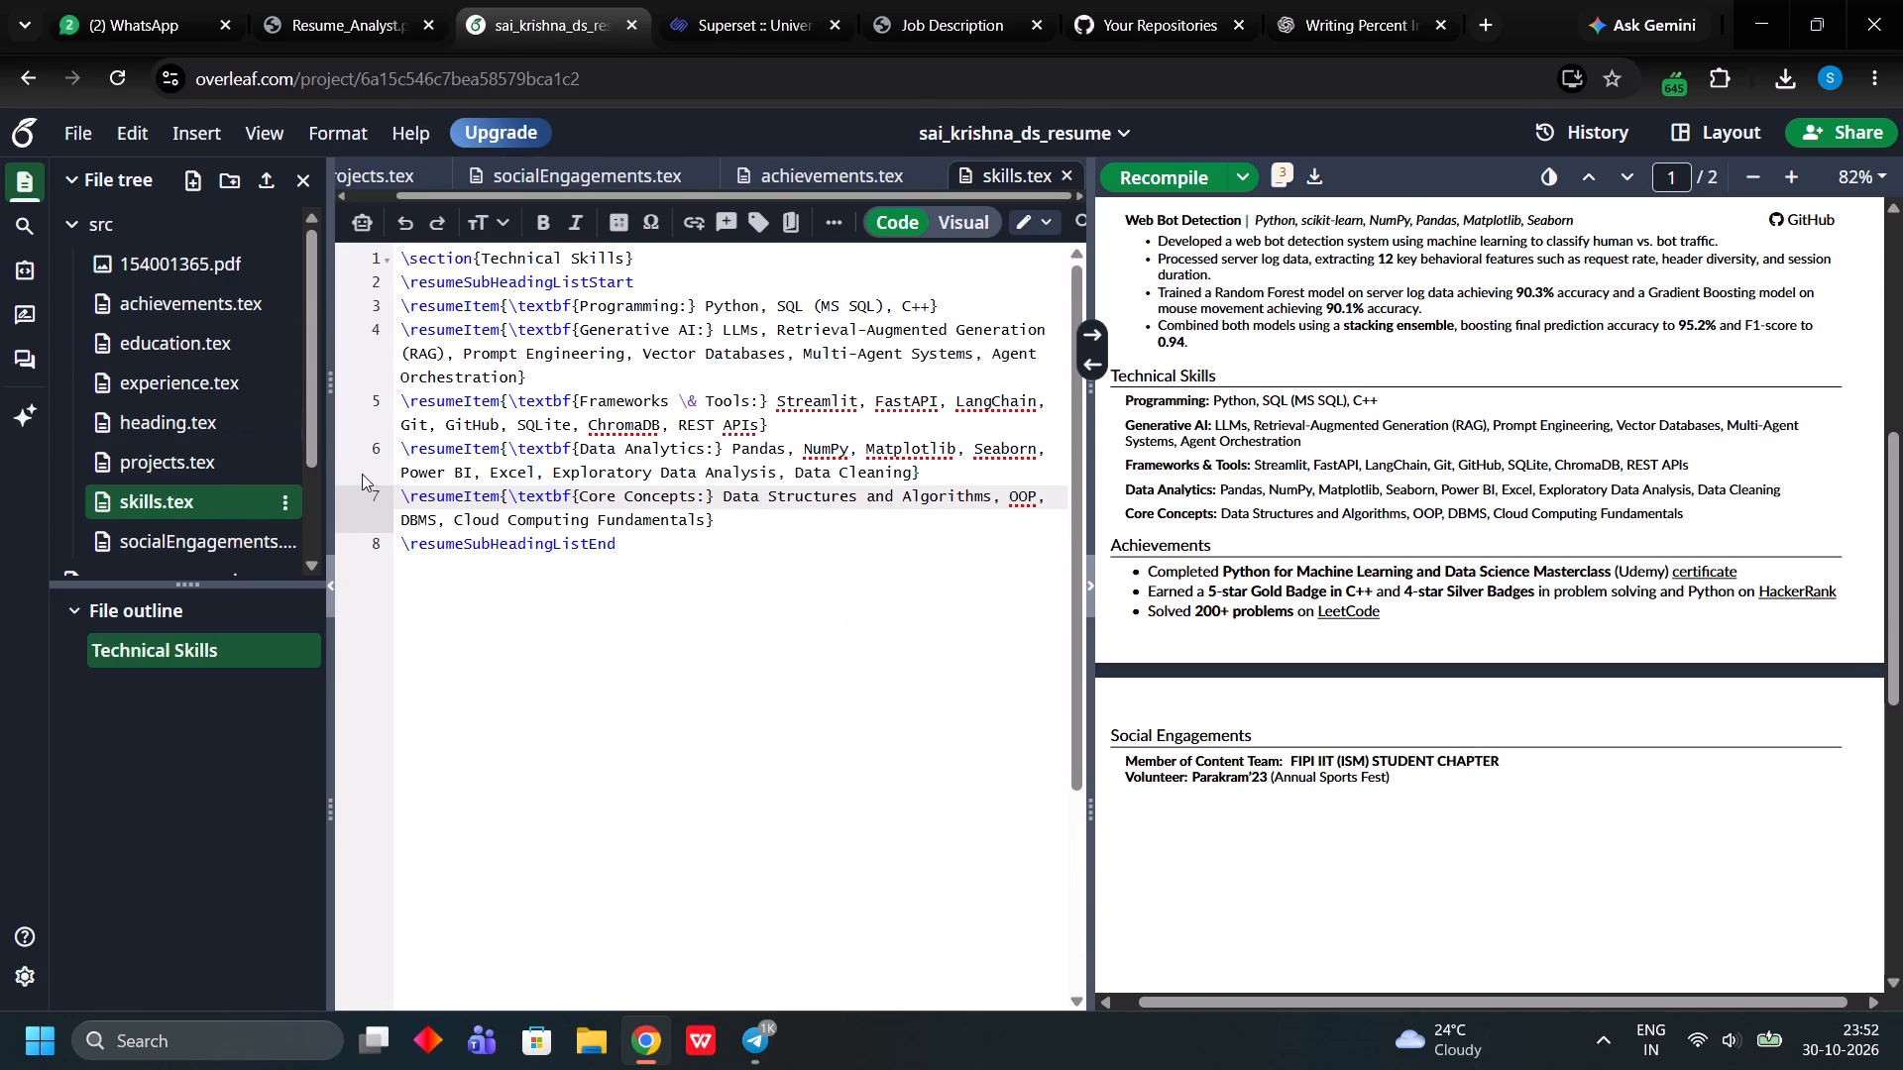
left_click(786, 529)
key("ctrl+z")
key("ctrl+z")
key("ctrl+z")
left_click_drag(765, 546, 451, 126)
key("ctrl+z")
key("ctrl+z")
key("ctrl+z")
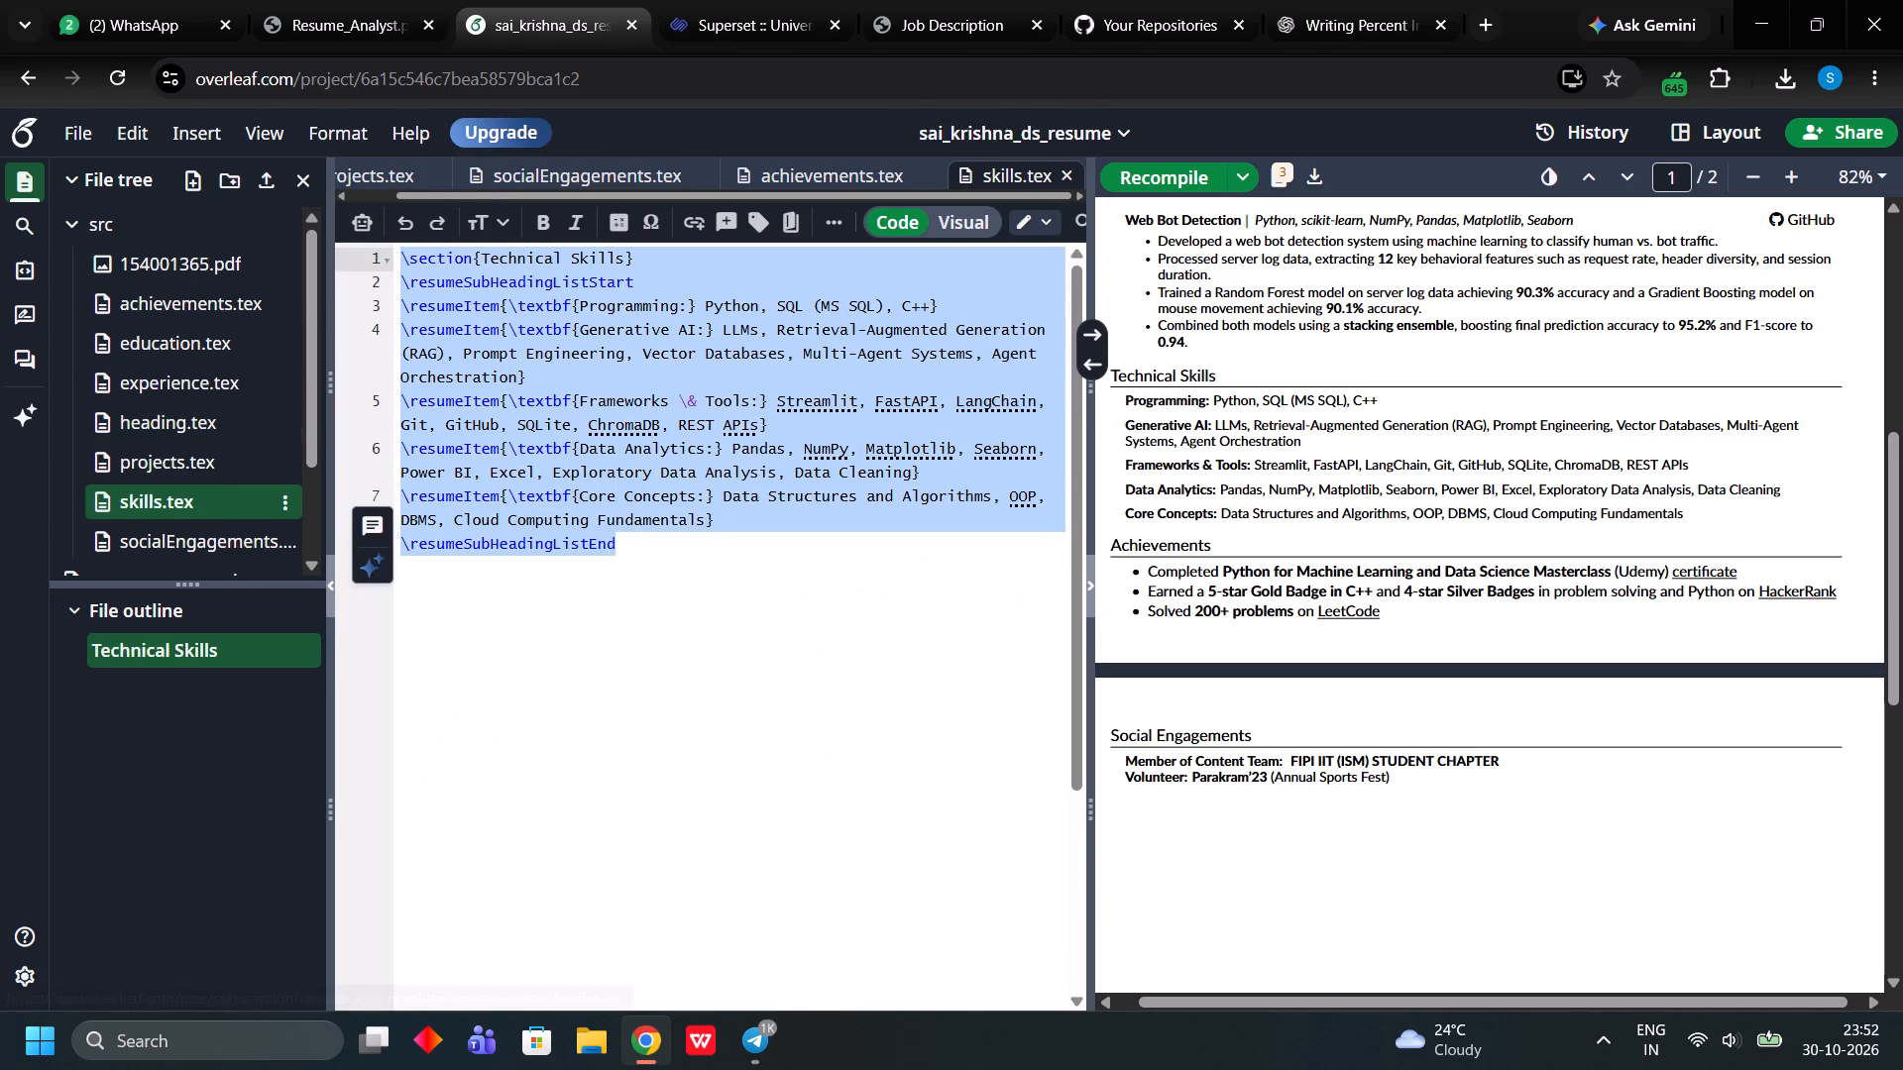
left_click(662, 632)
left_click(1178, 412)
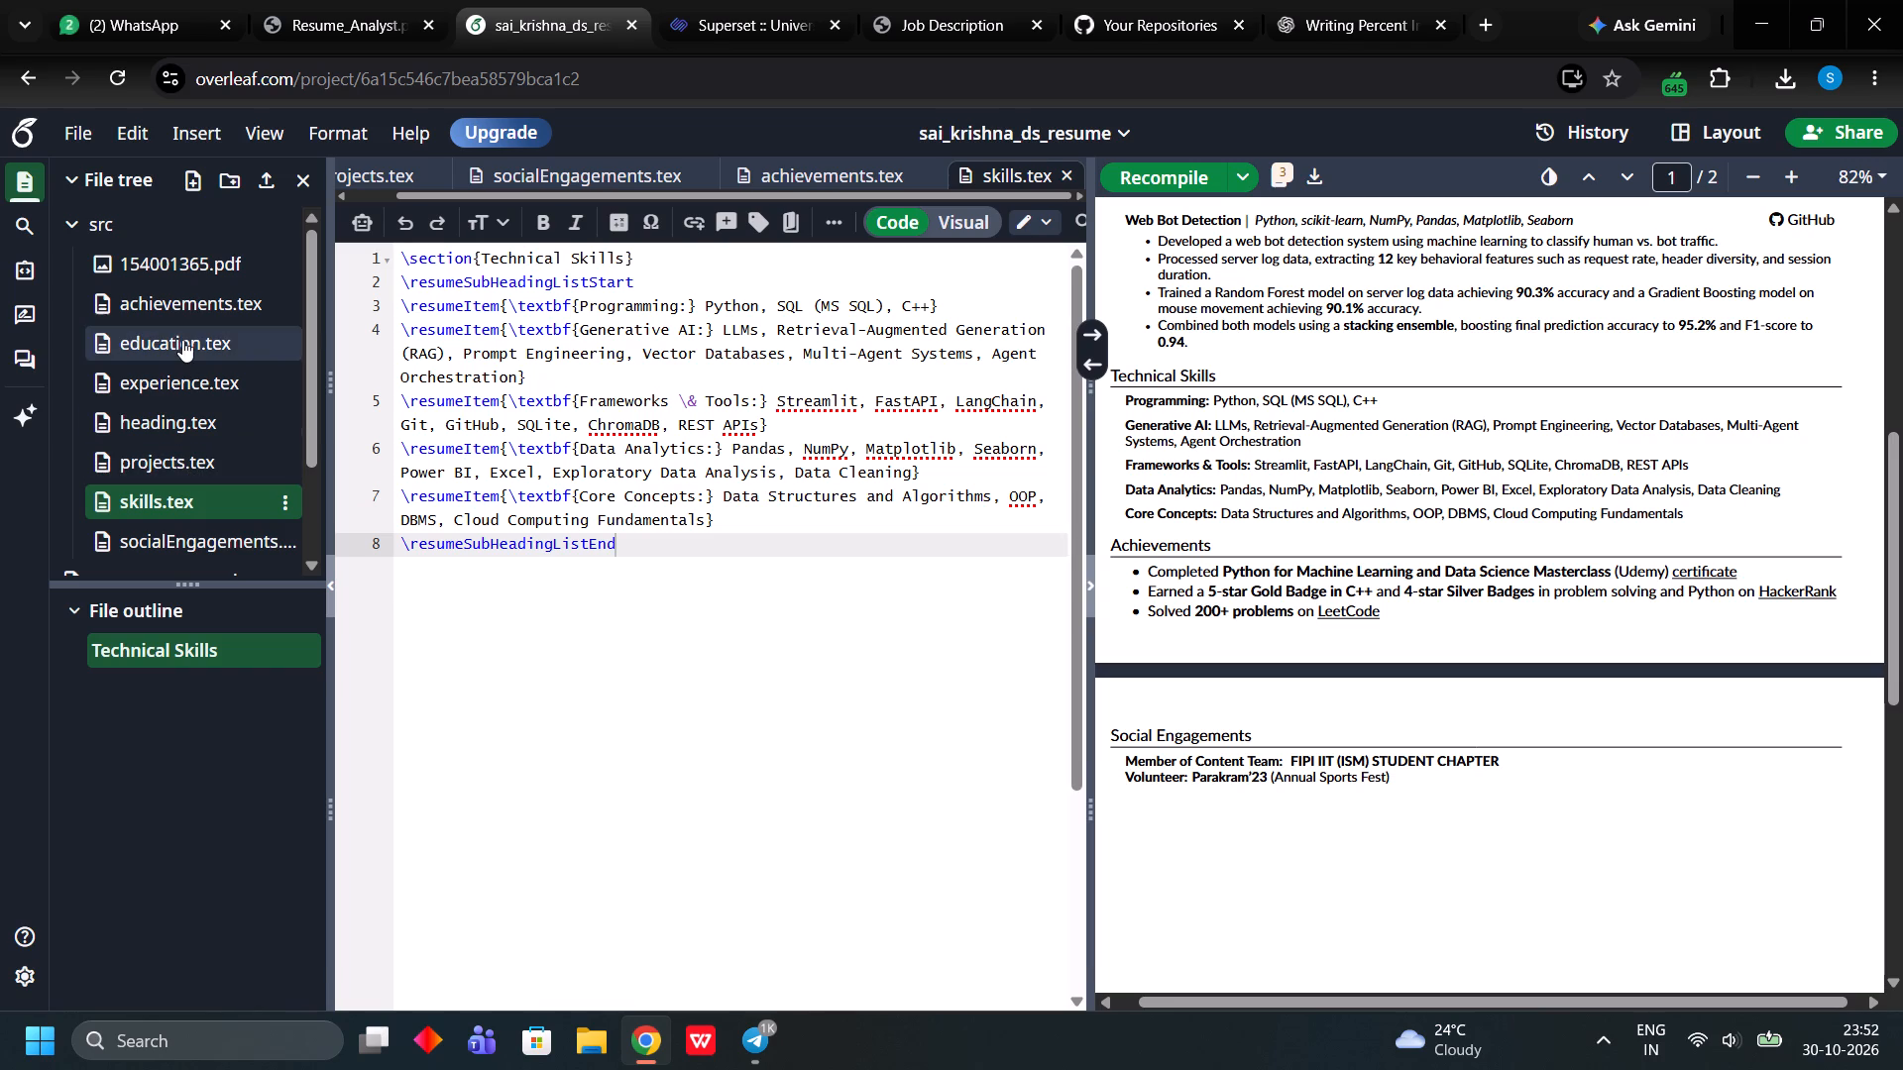
Compare the list markup in achievements.tex, socialEngagements.tex and skills.tex, closing achievements.tex along the way.
left_click(182, 303)
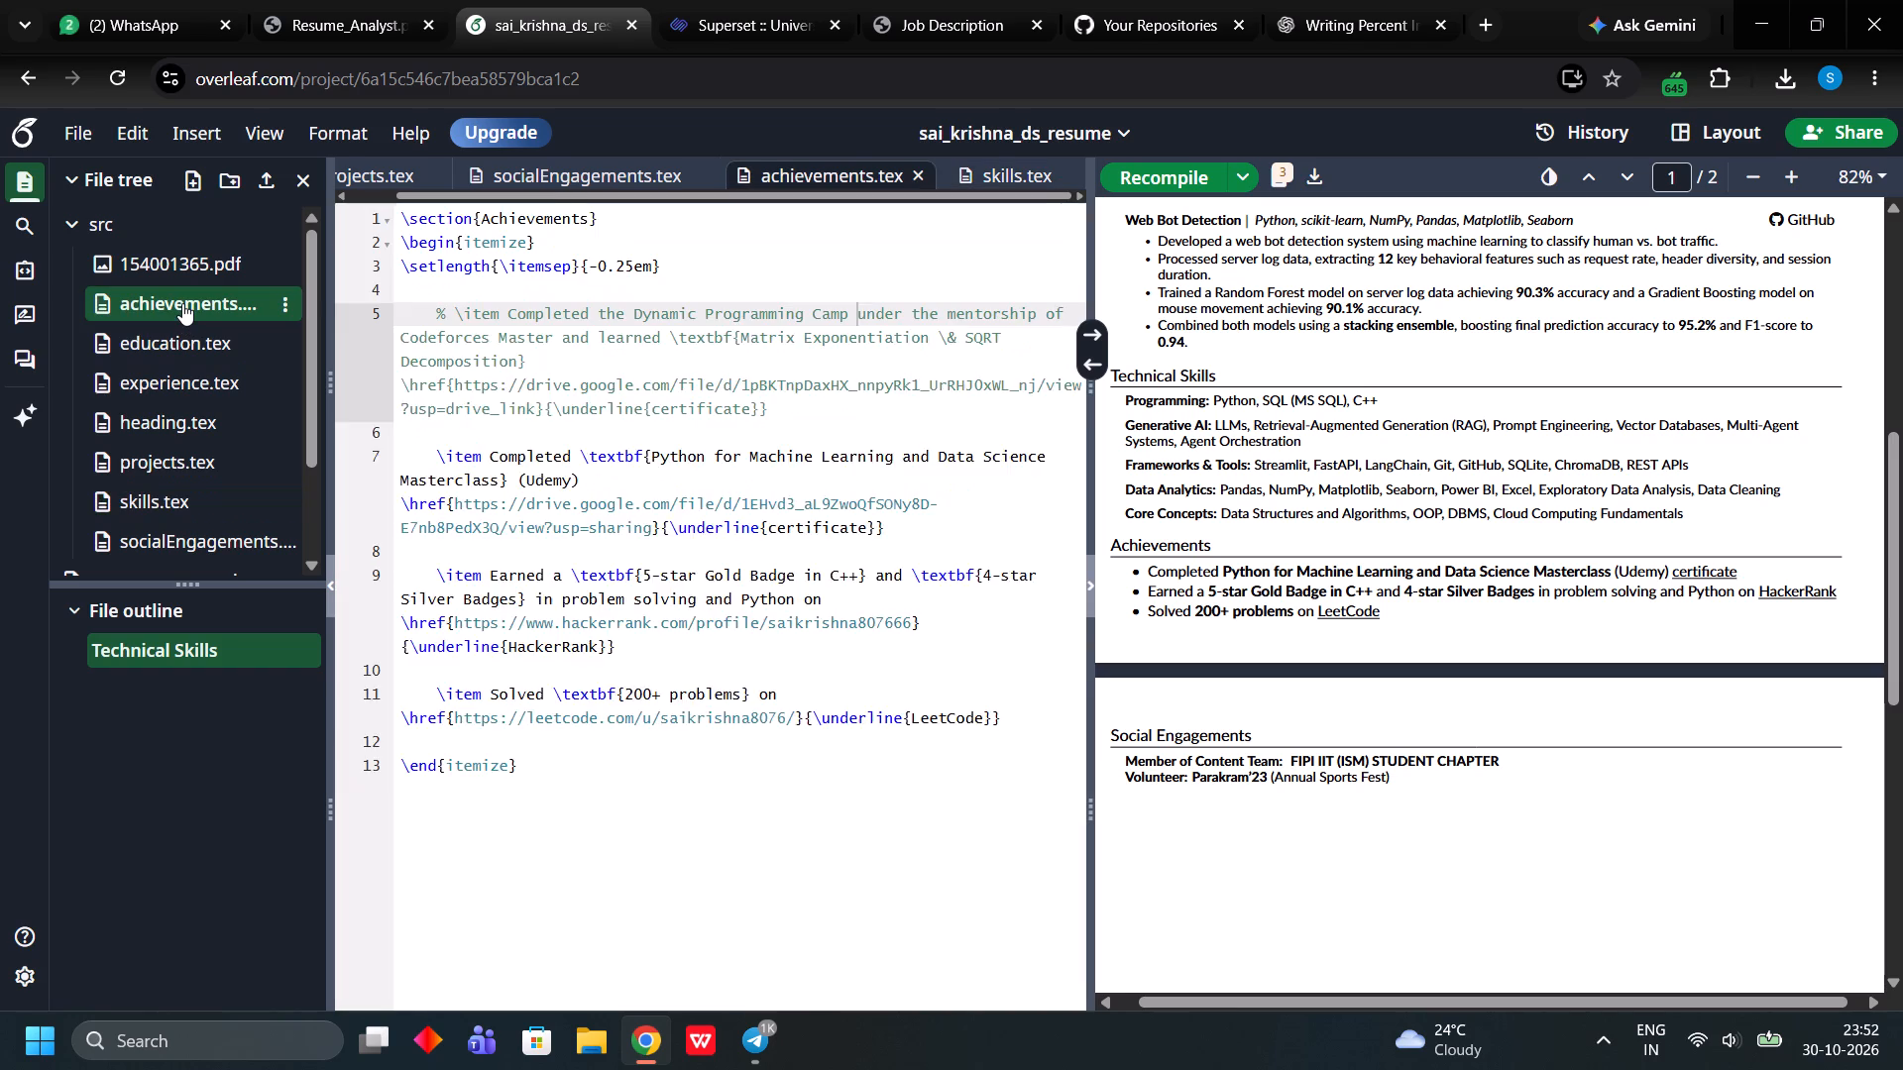
scroll(503, 467, "up", 2)
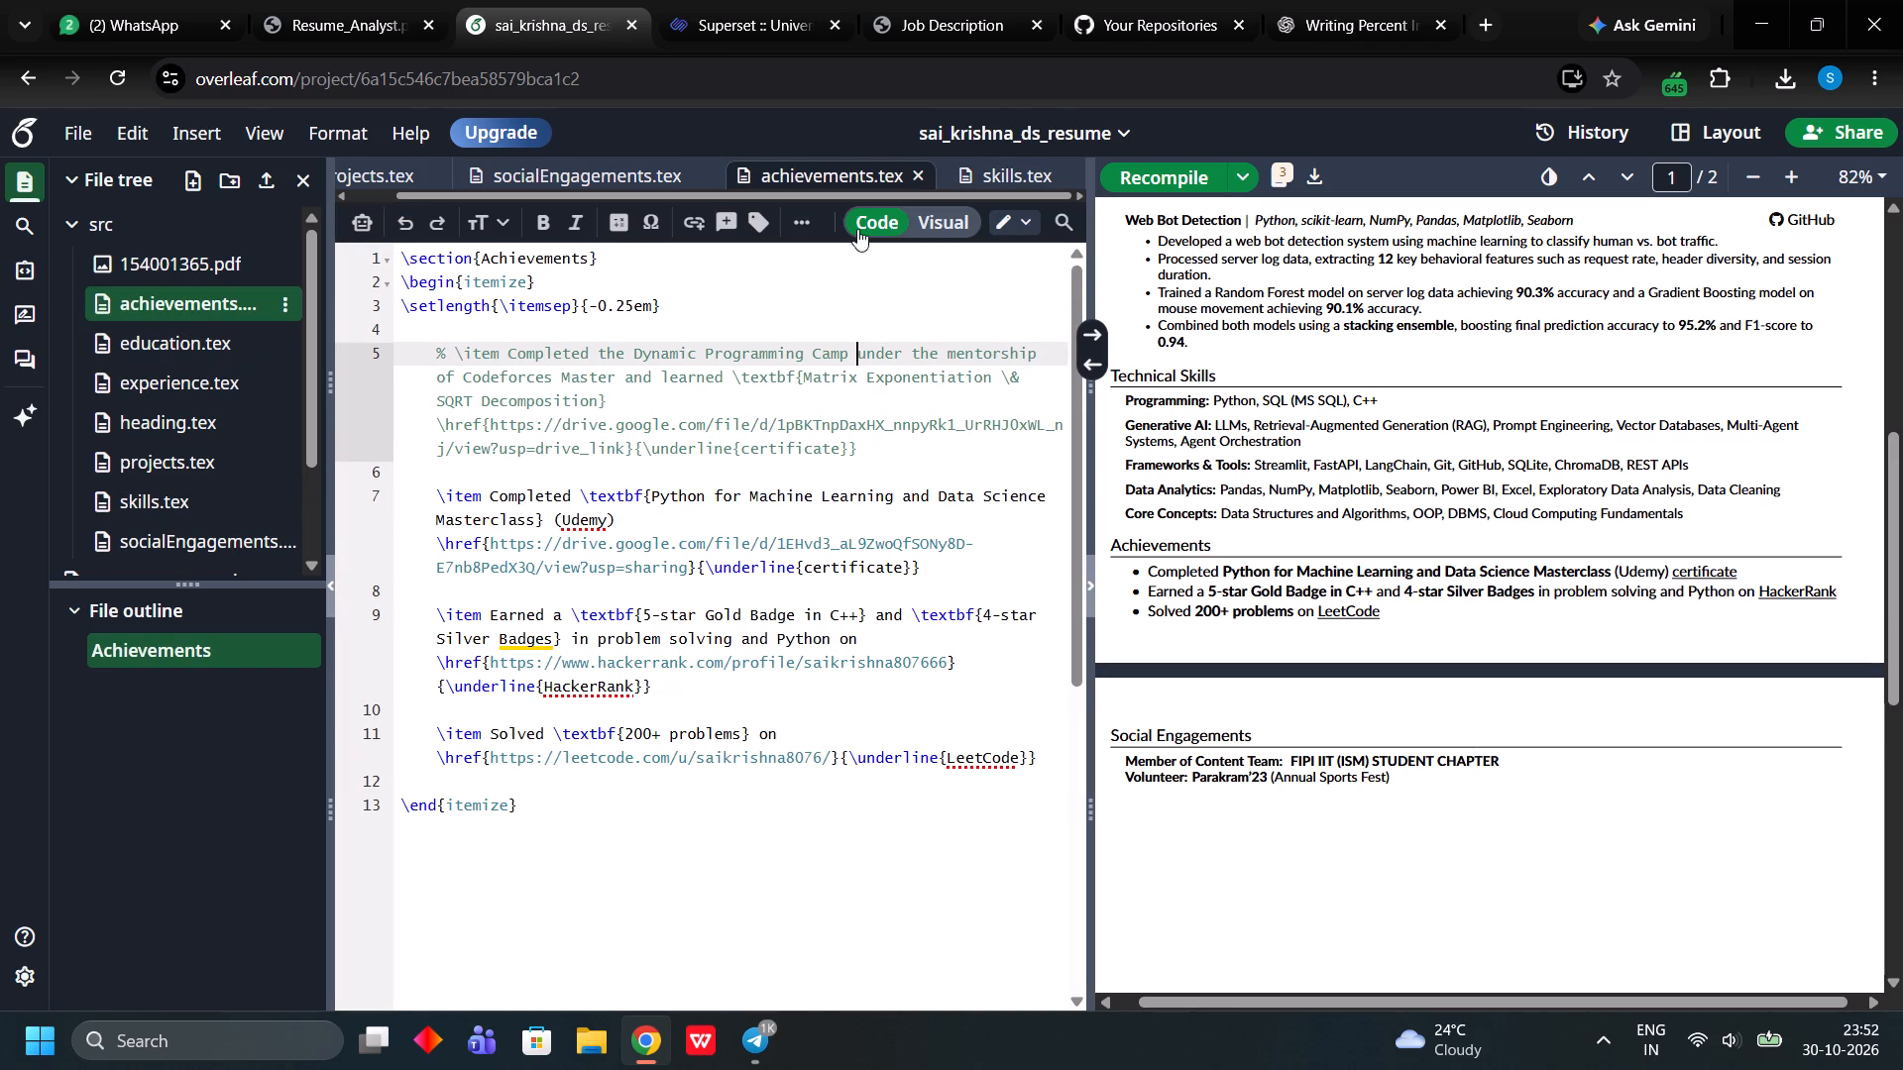
left_click(548, 172)
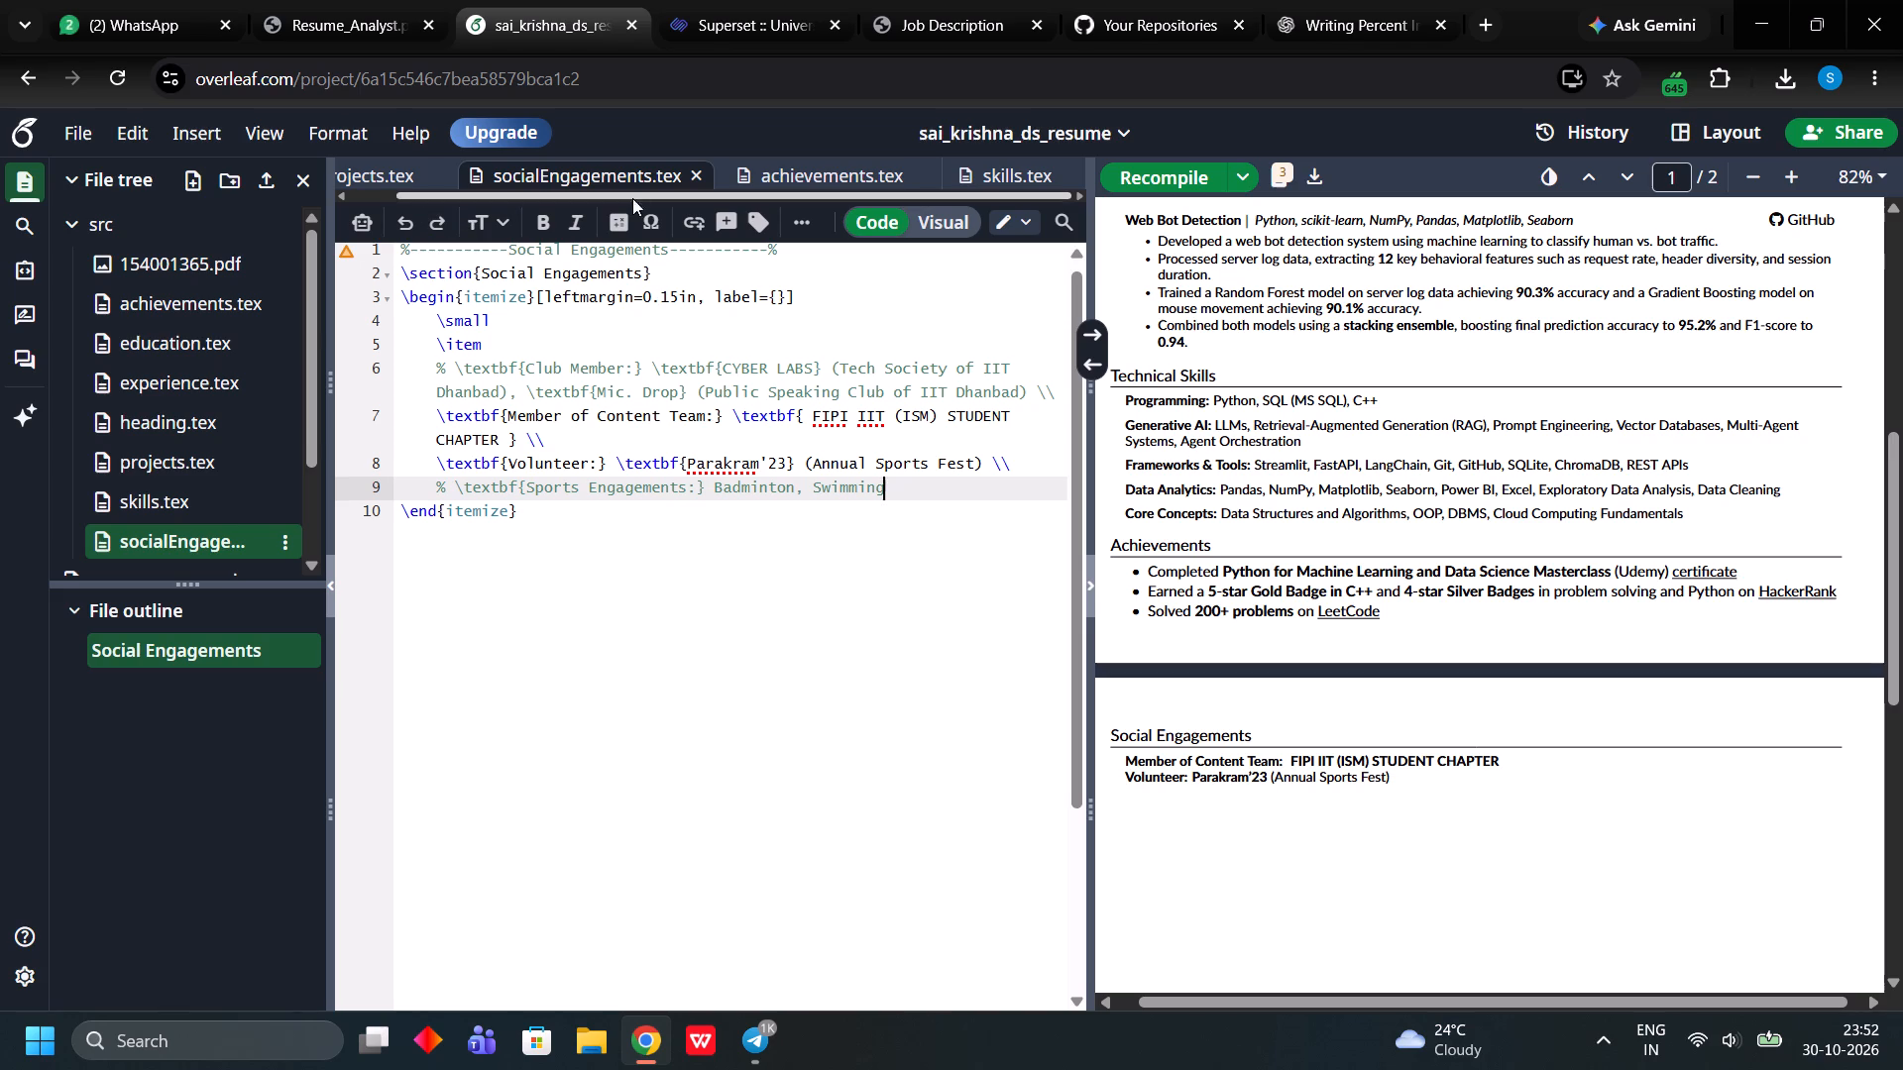
left_click(919, 174)
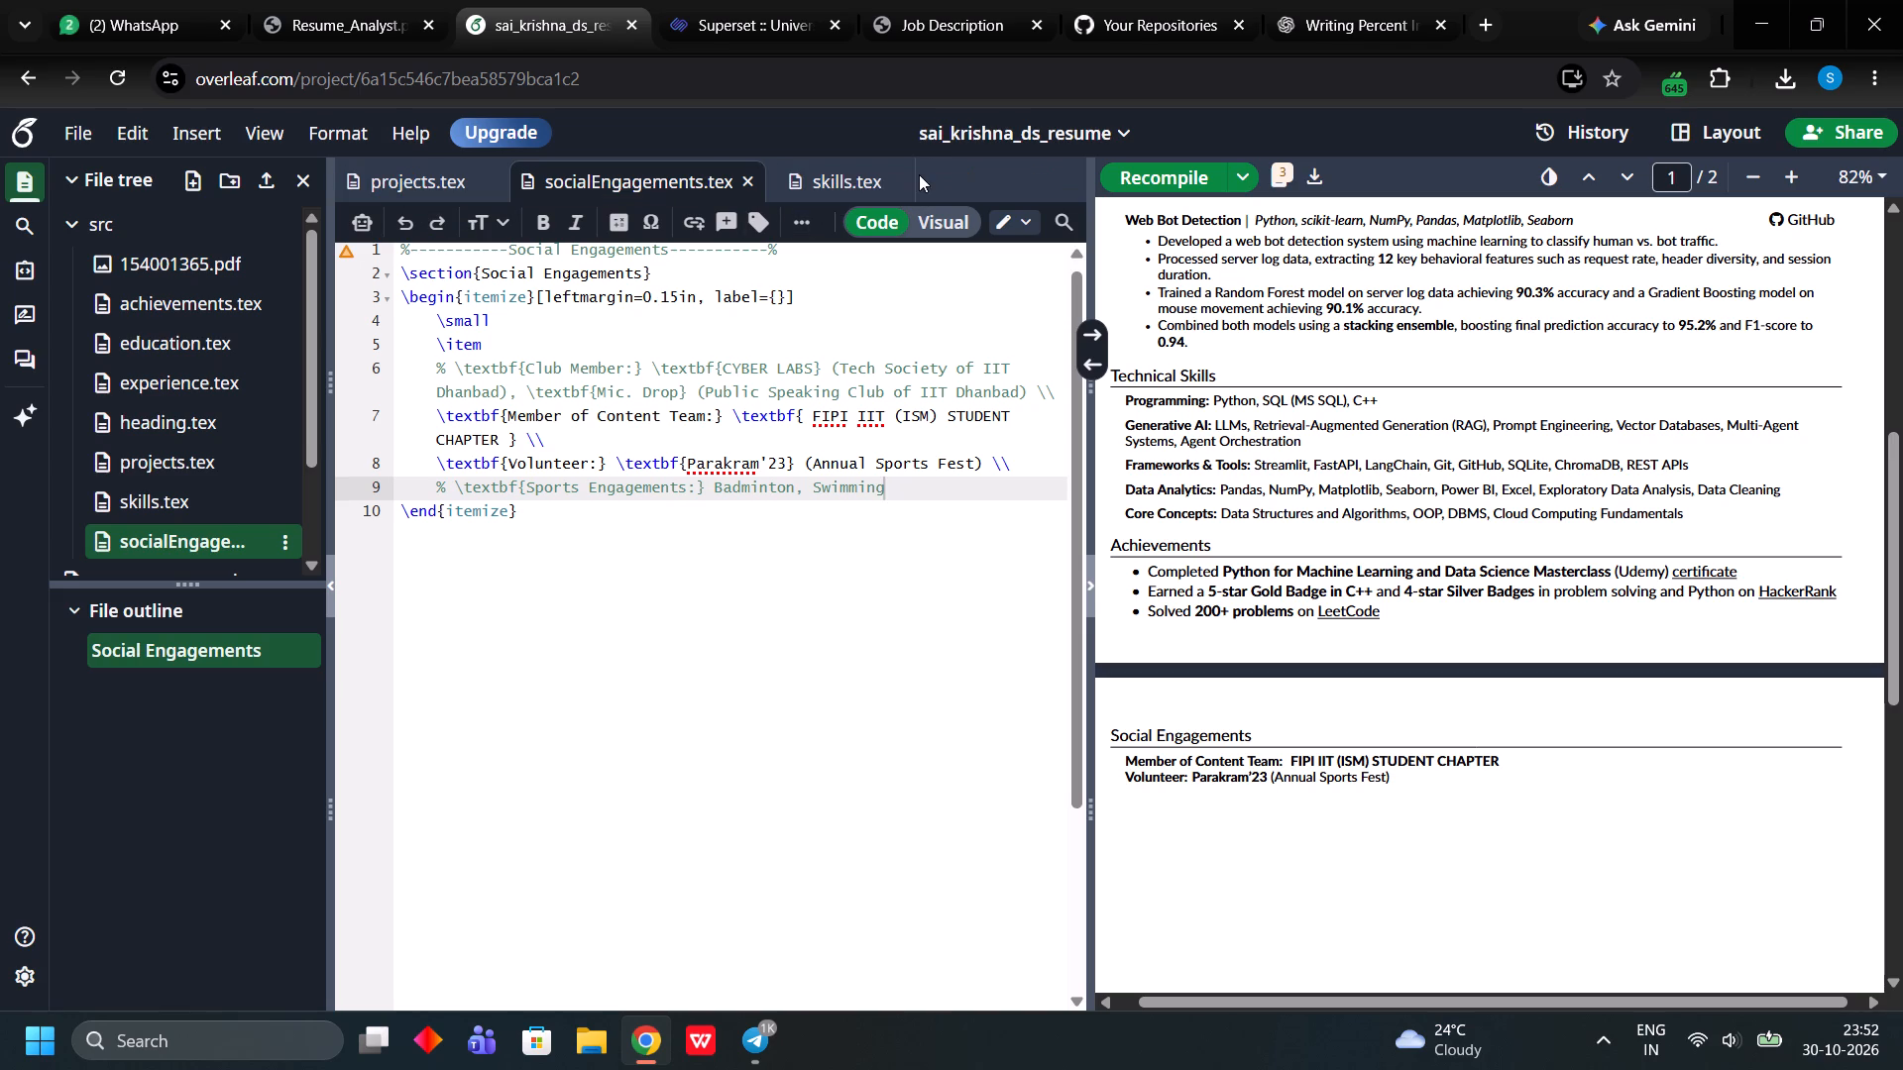
left_click(837, 169)
scroll(661, 320, "up", 3)
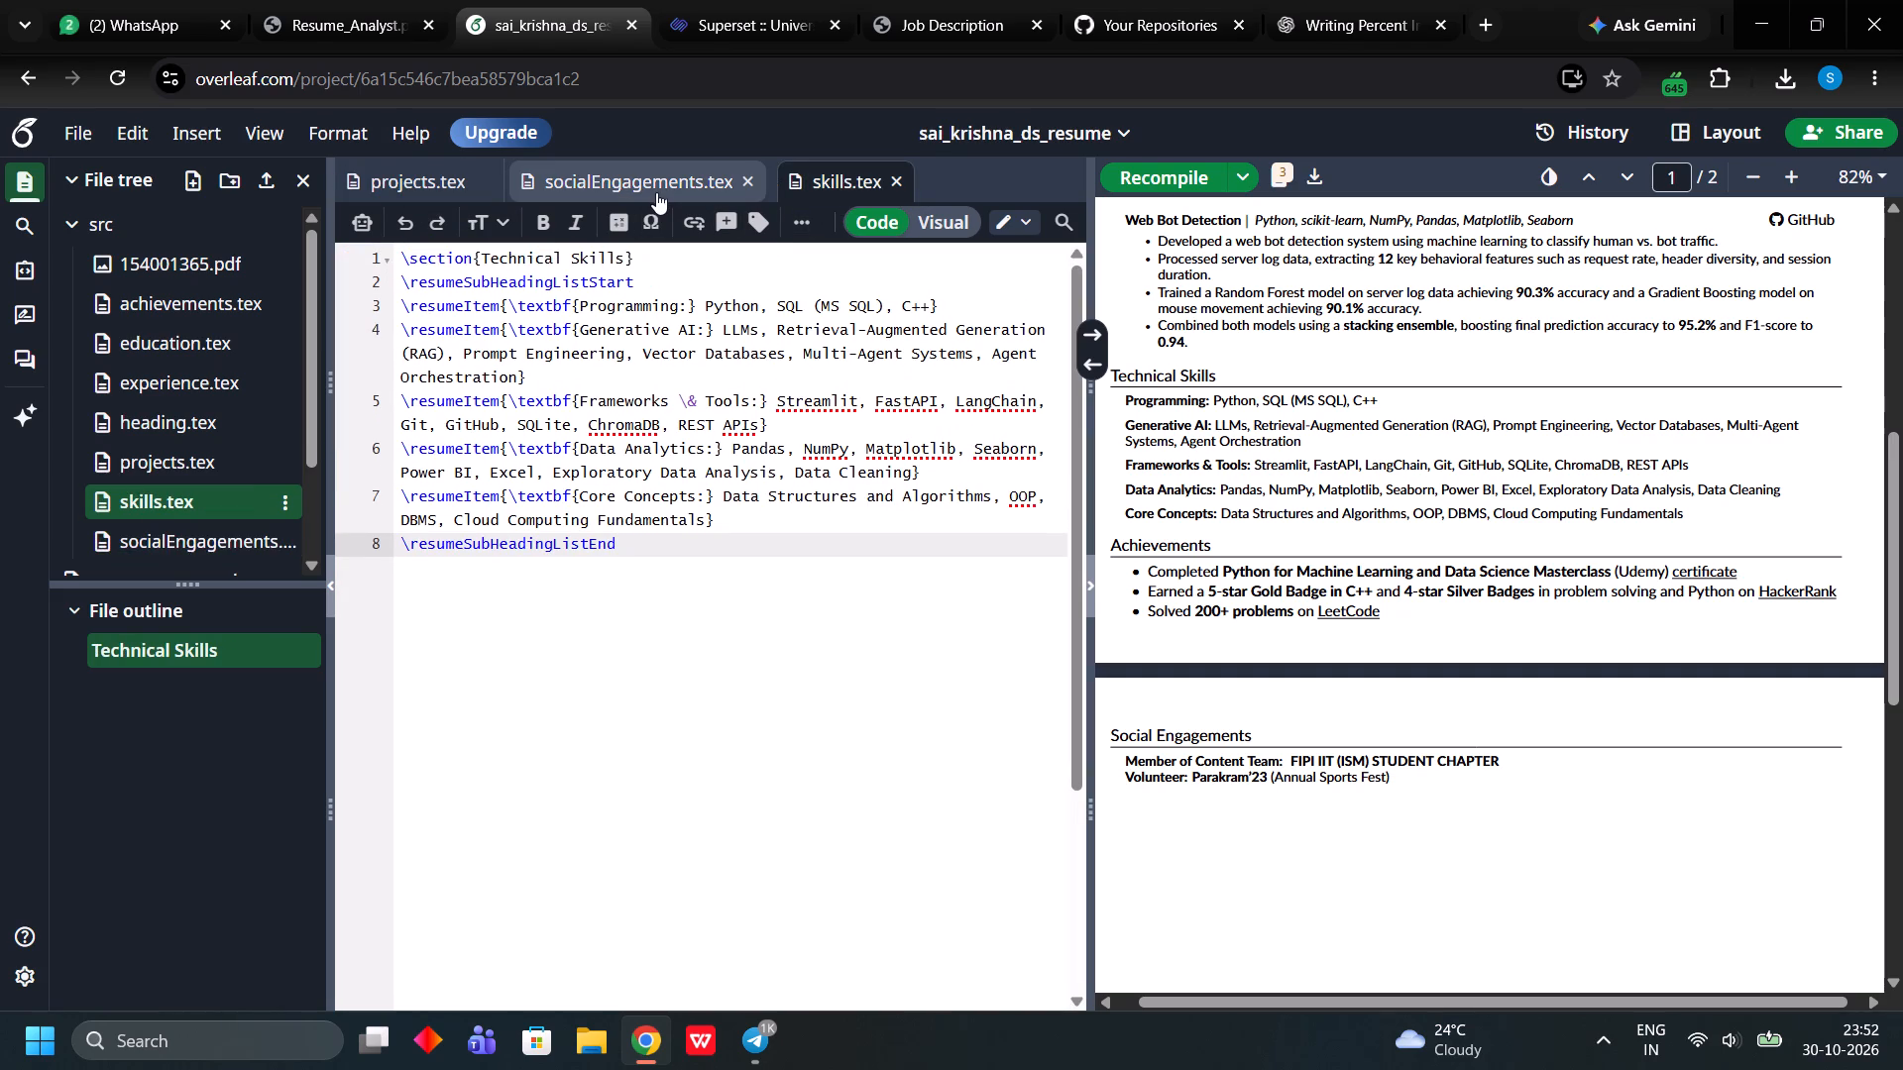
Replace the entire contents of skills.tex with the Social Engagements section and its itemize block copied from socialEngagements.tex.
left_click(652, 185)
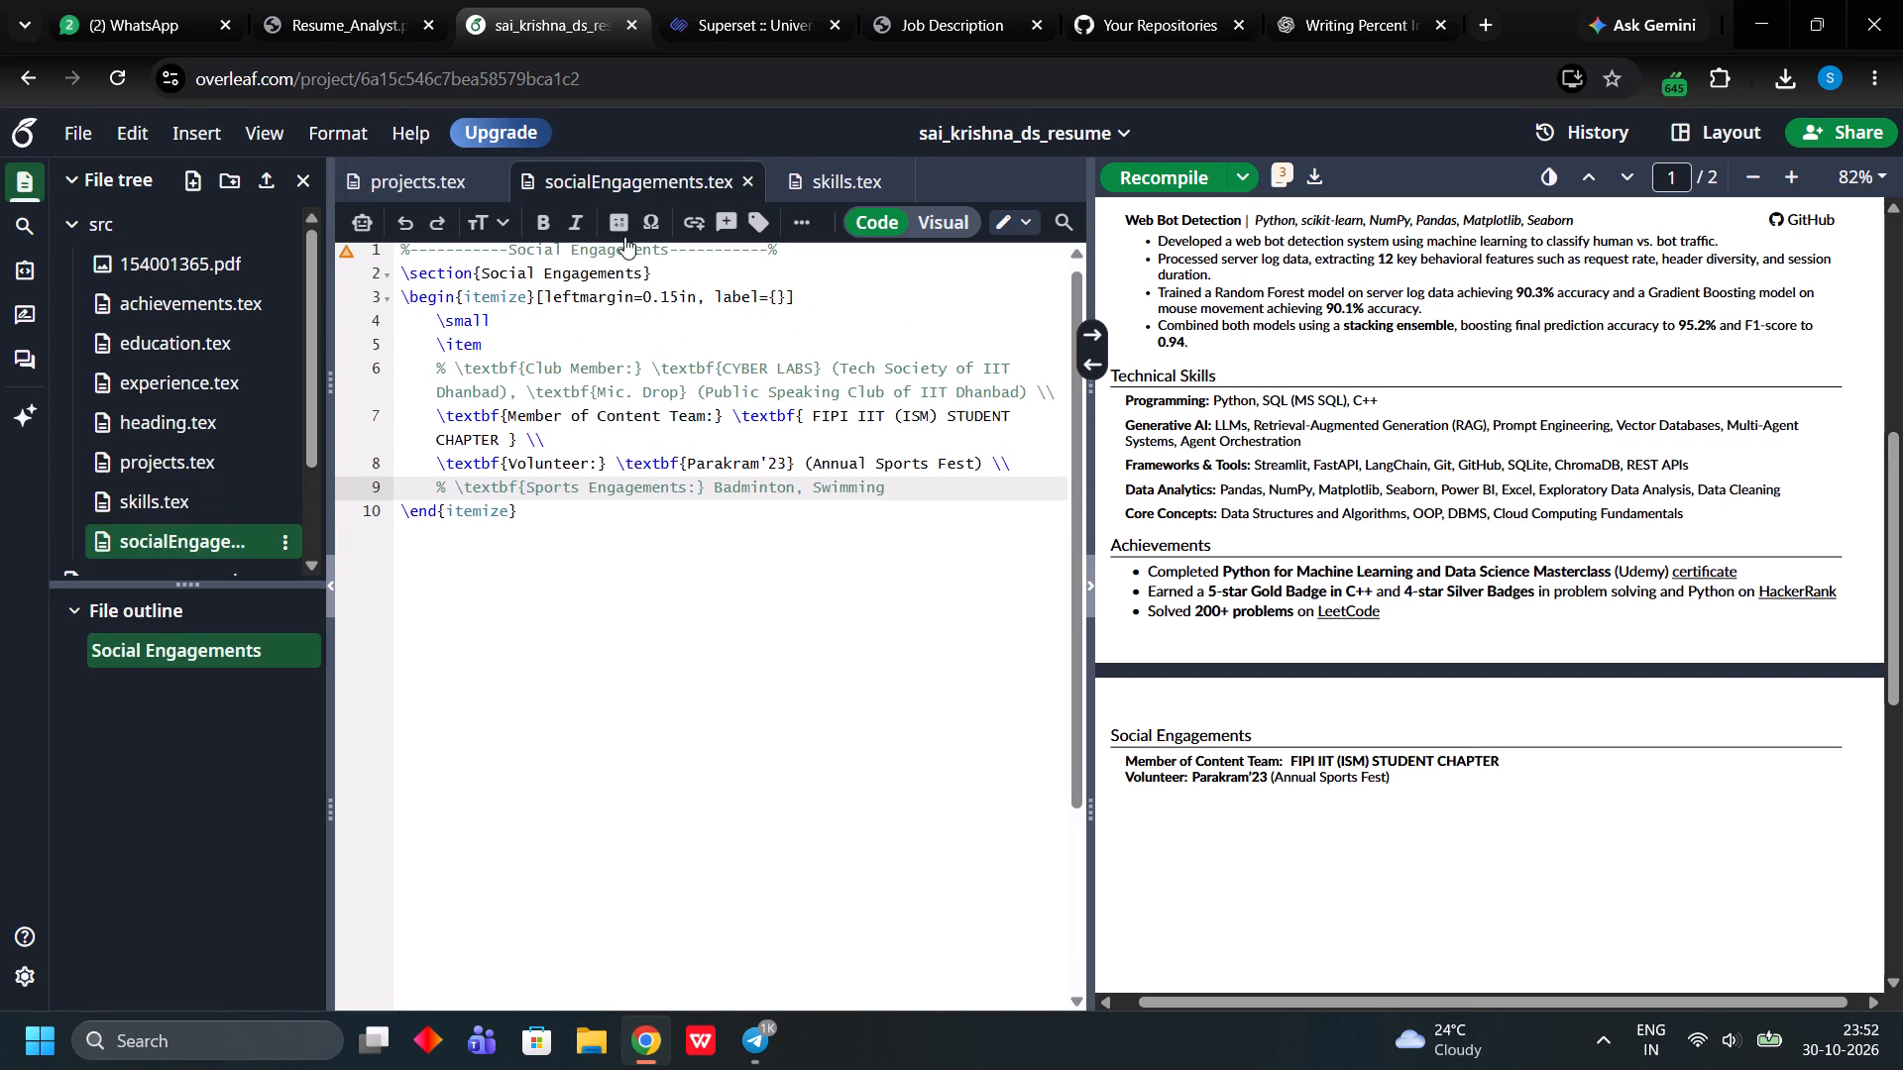
left_click_drag(570, 539, 387, 267)
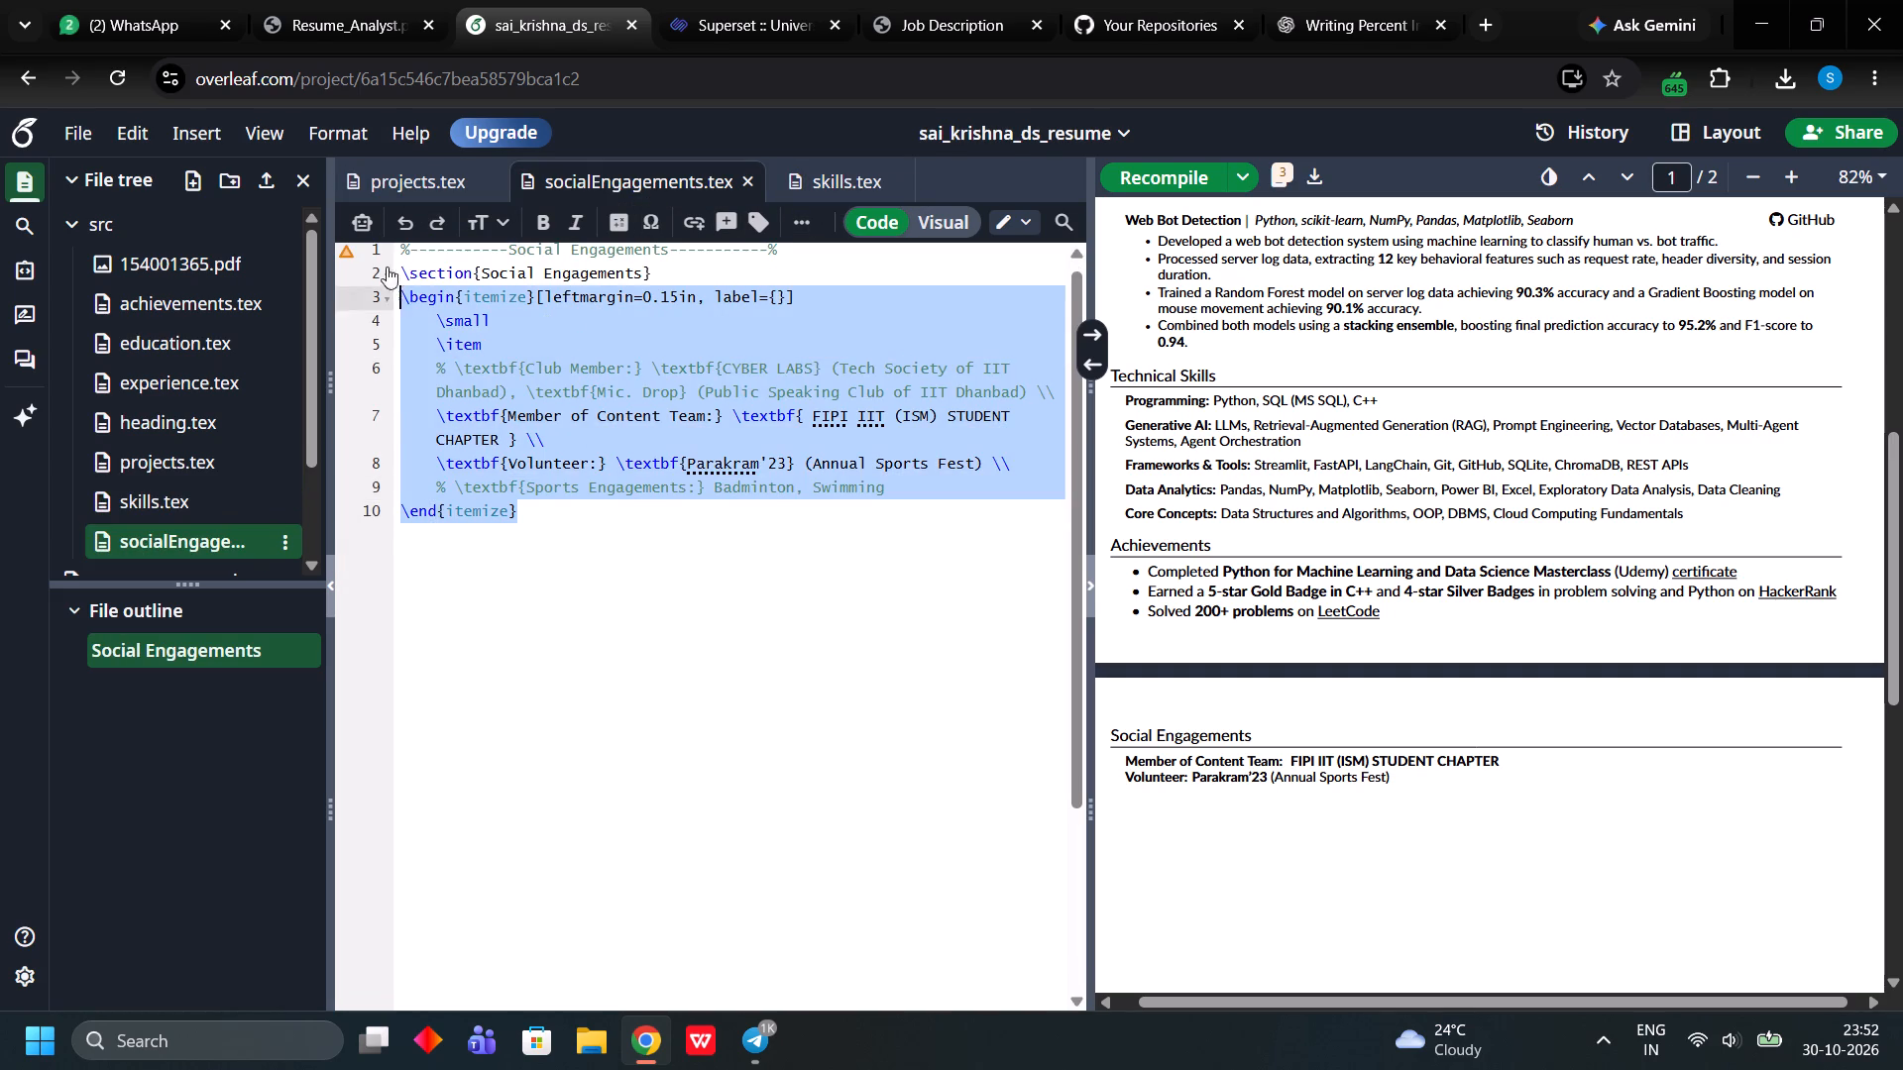
left_click_drag(387, 267, 345, 231)
left_click(515, 452)
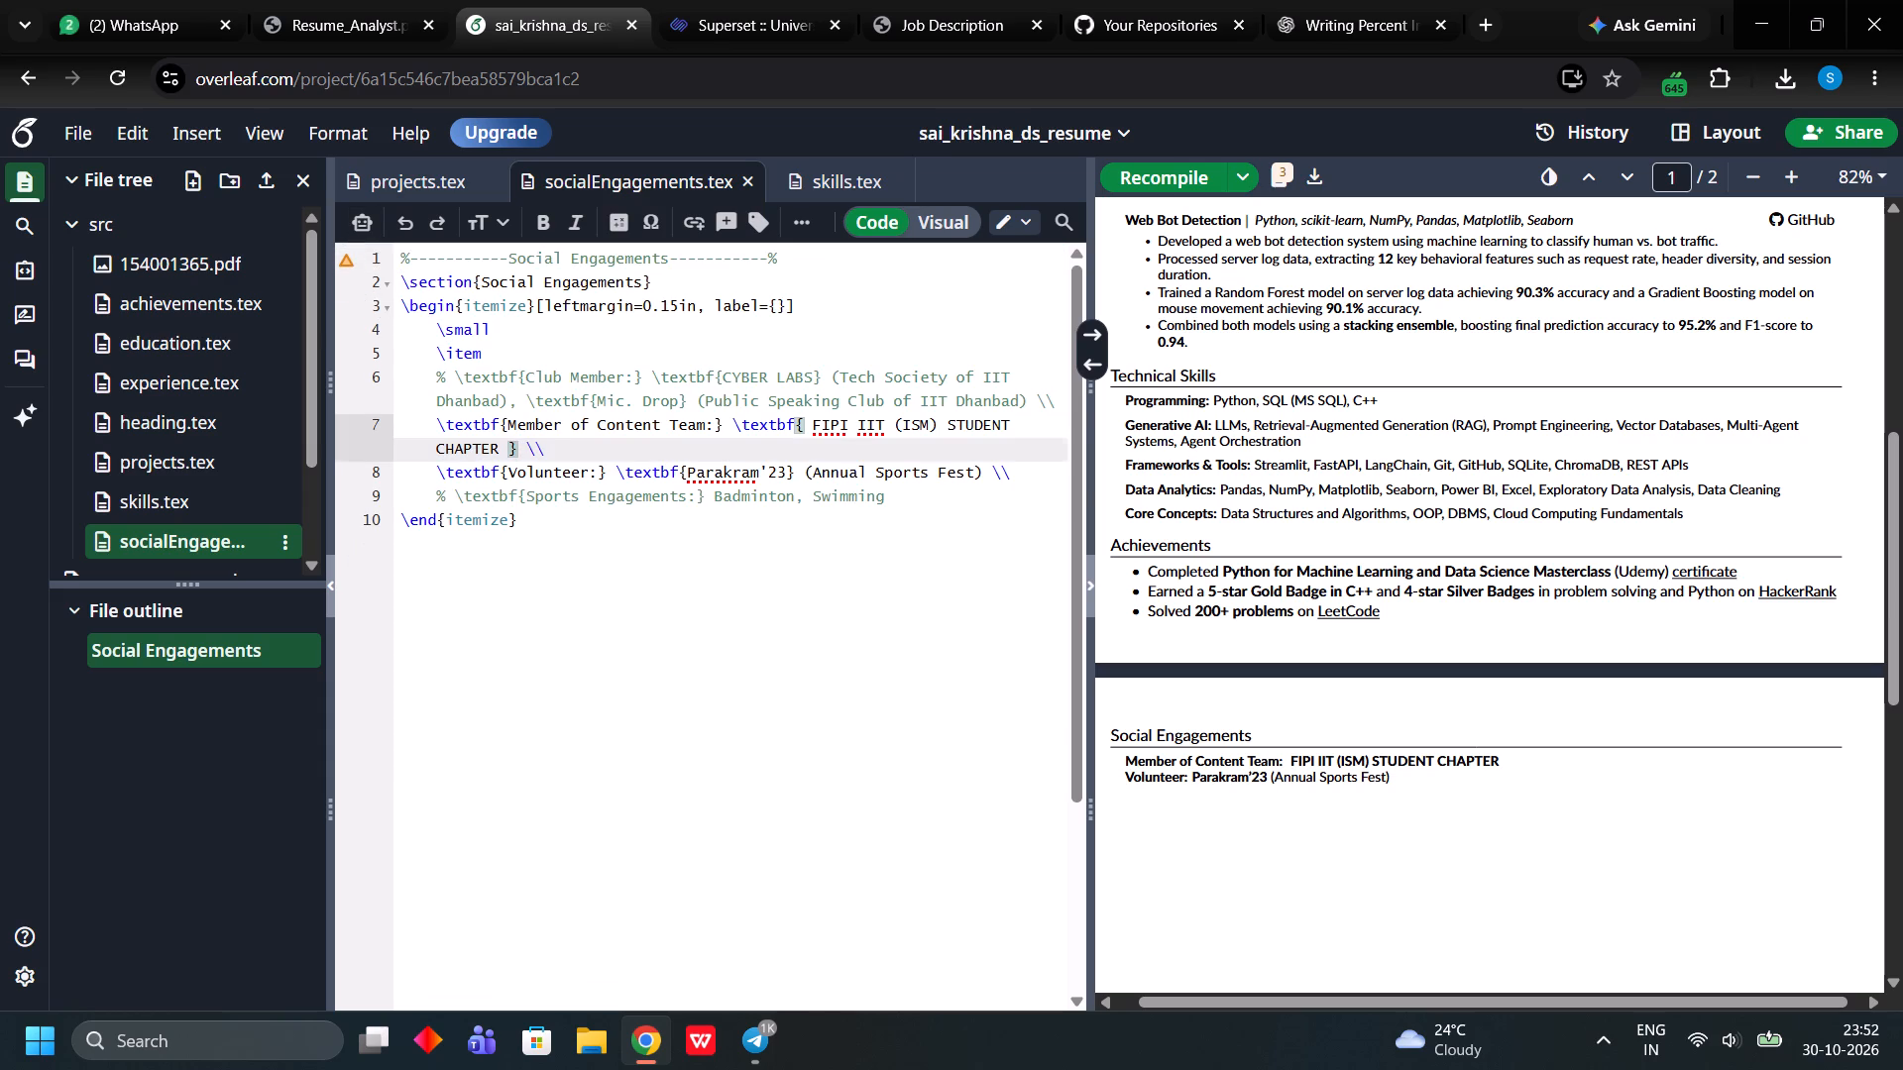
left_click_drag(399, 275, 569, 545)
key("ctrl+c")
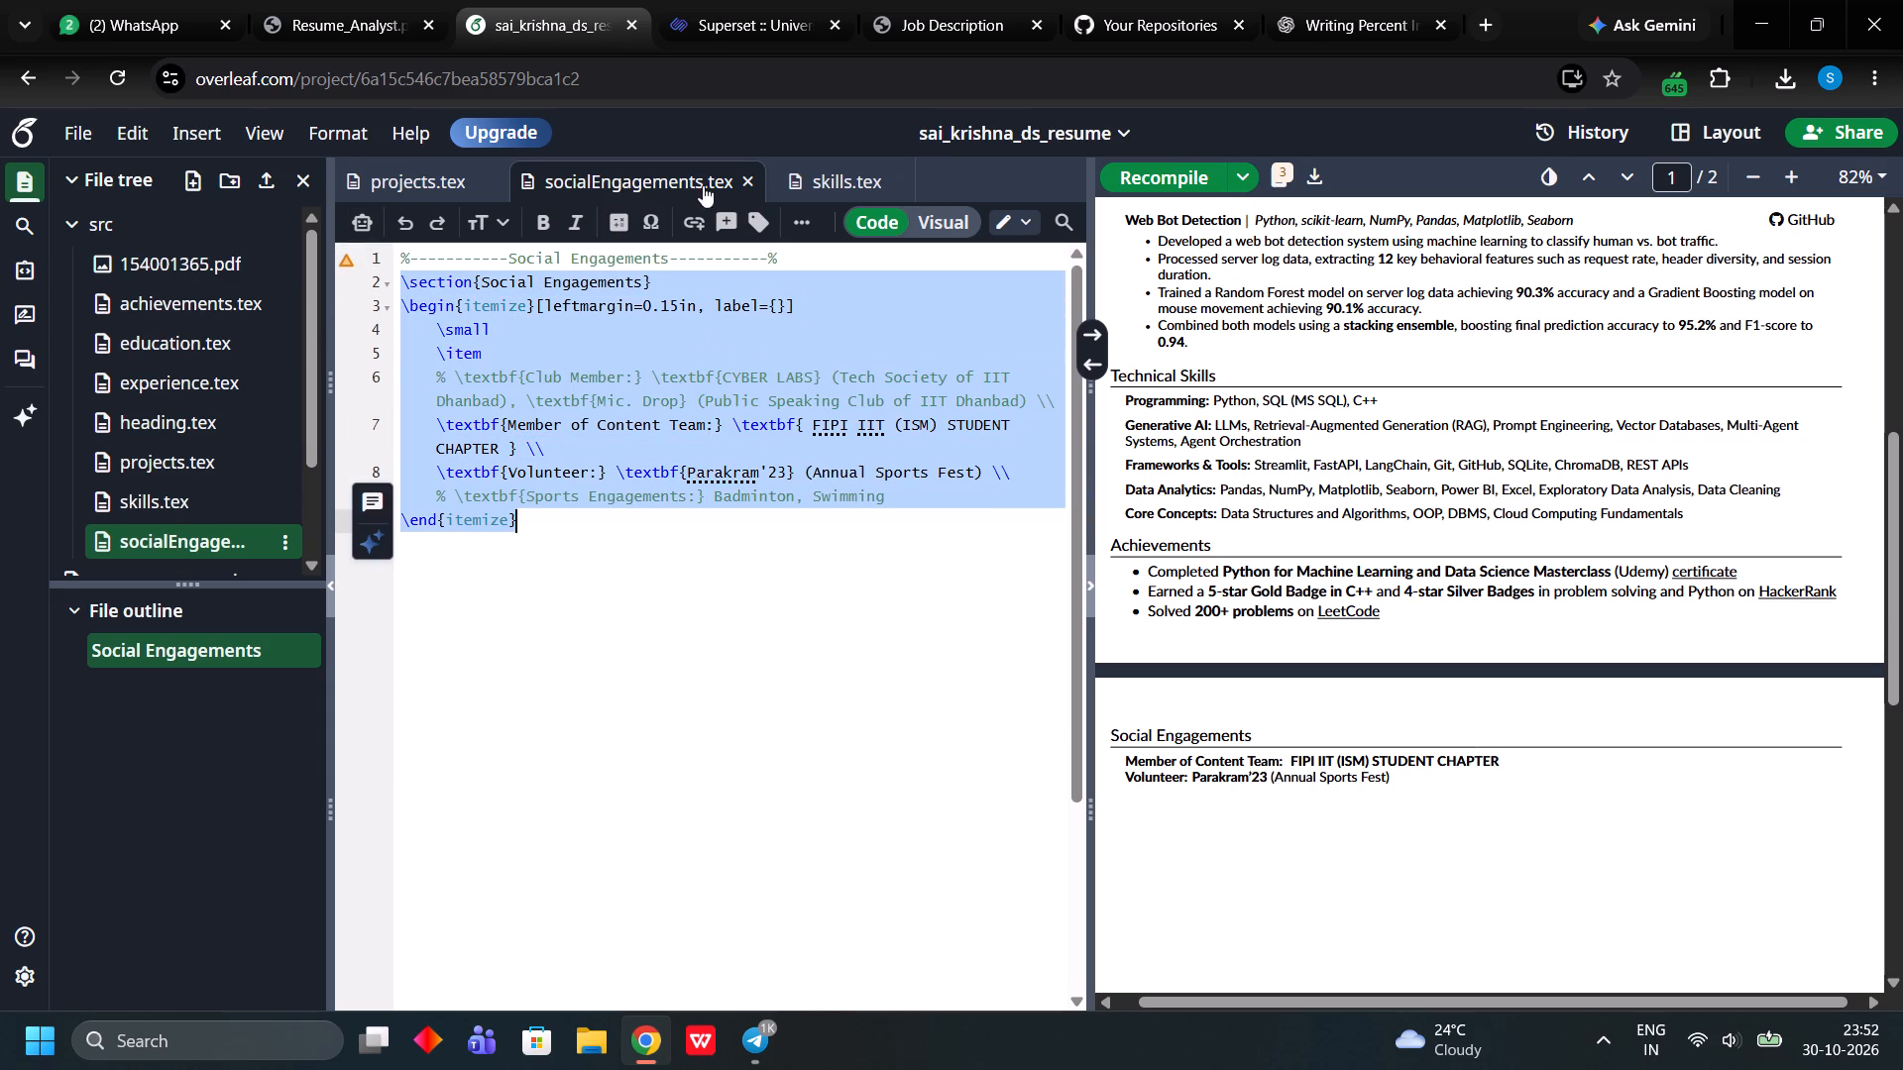
left_click(796, 160)
left_click_drag(656, 537, 468, 334)
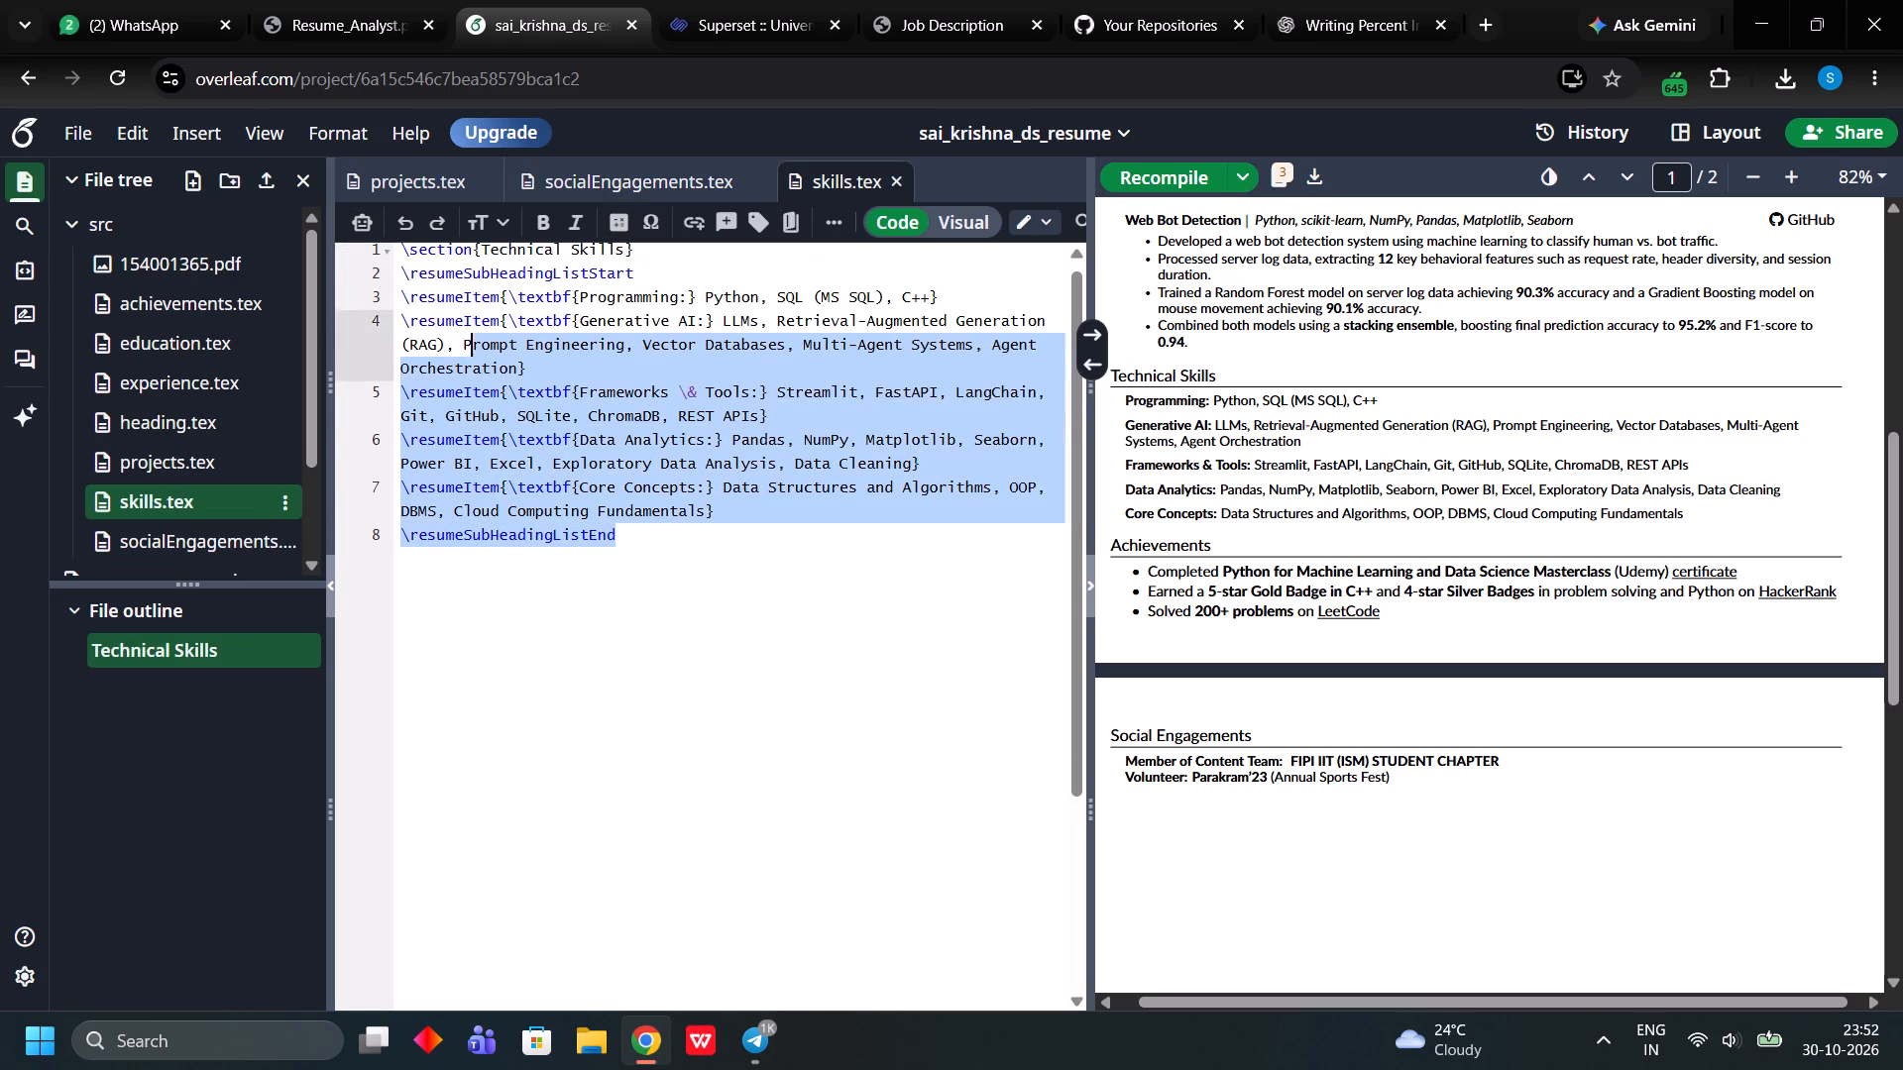
left_click_drag(468, 334, 379, 227)
key("ctrl+v")
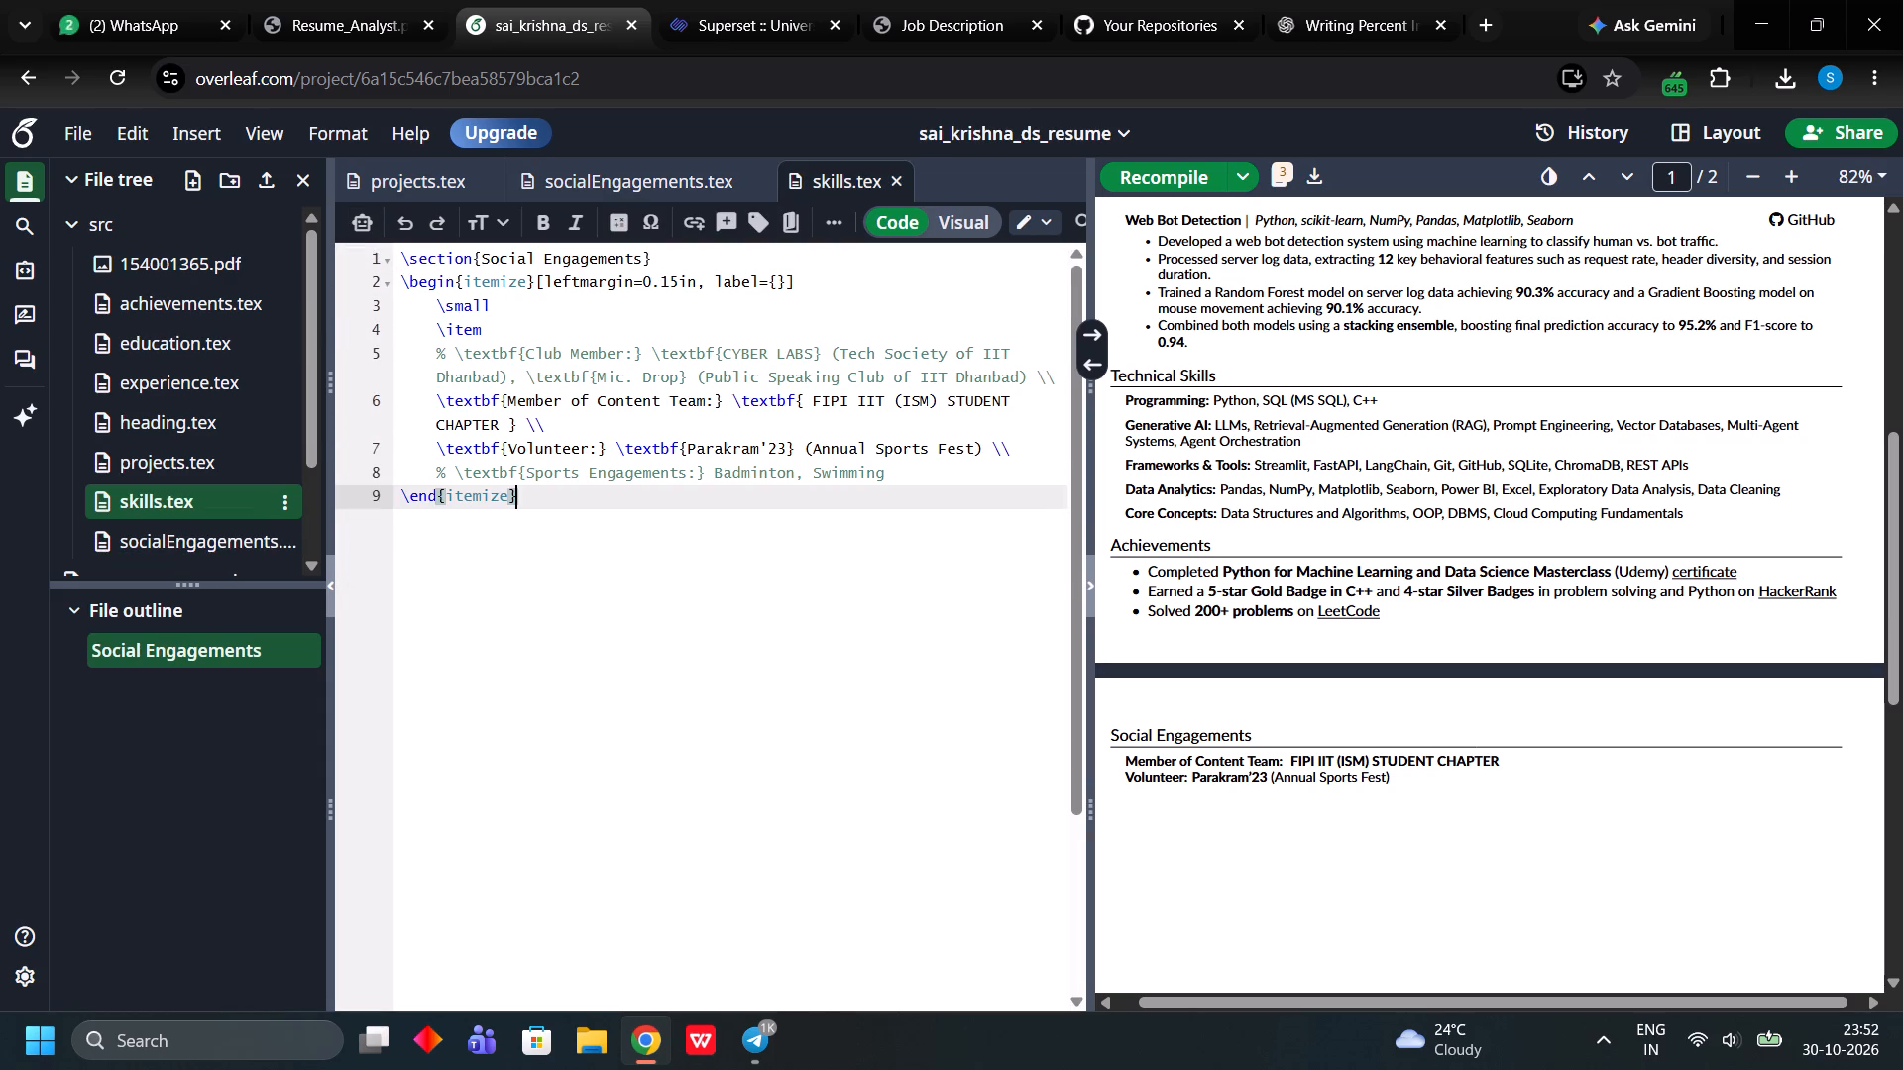
Change the section heading in skills.tex to "Technical Skills", recompile the resume and check its layout.
left_click_drag(478, 258, 575, 255)
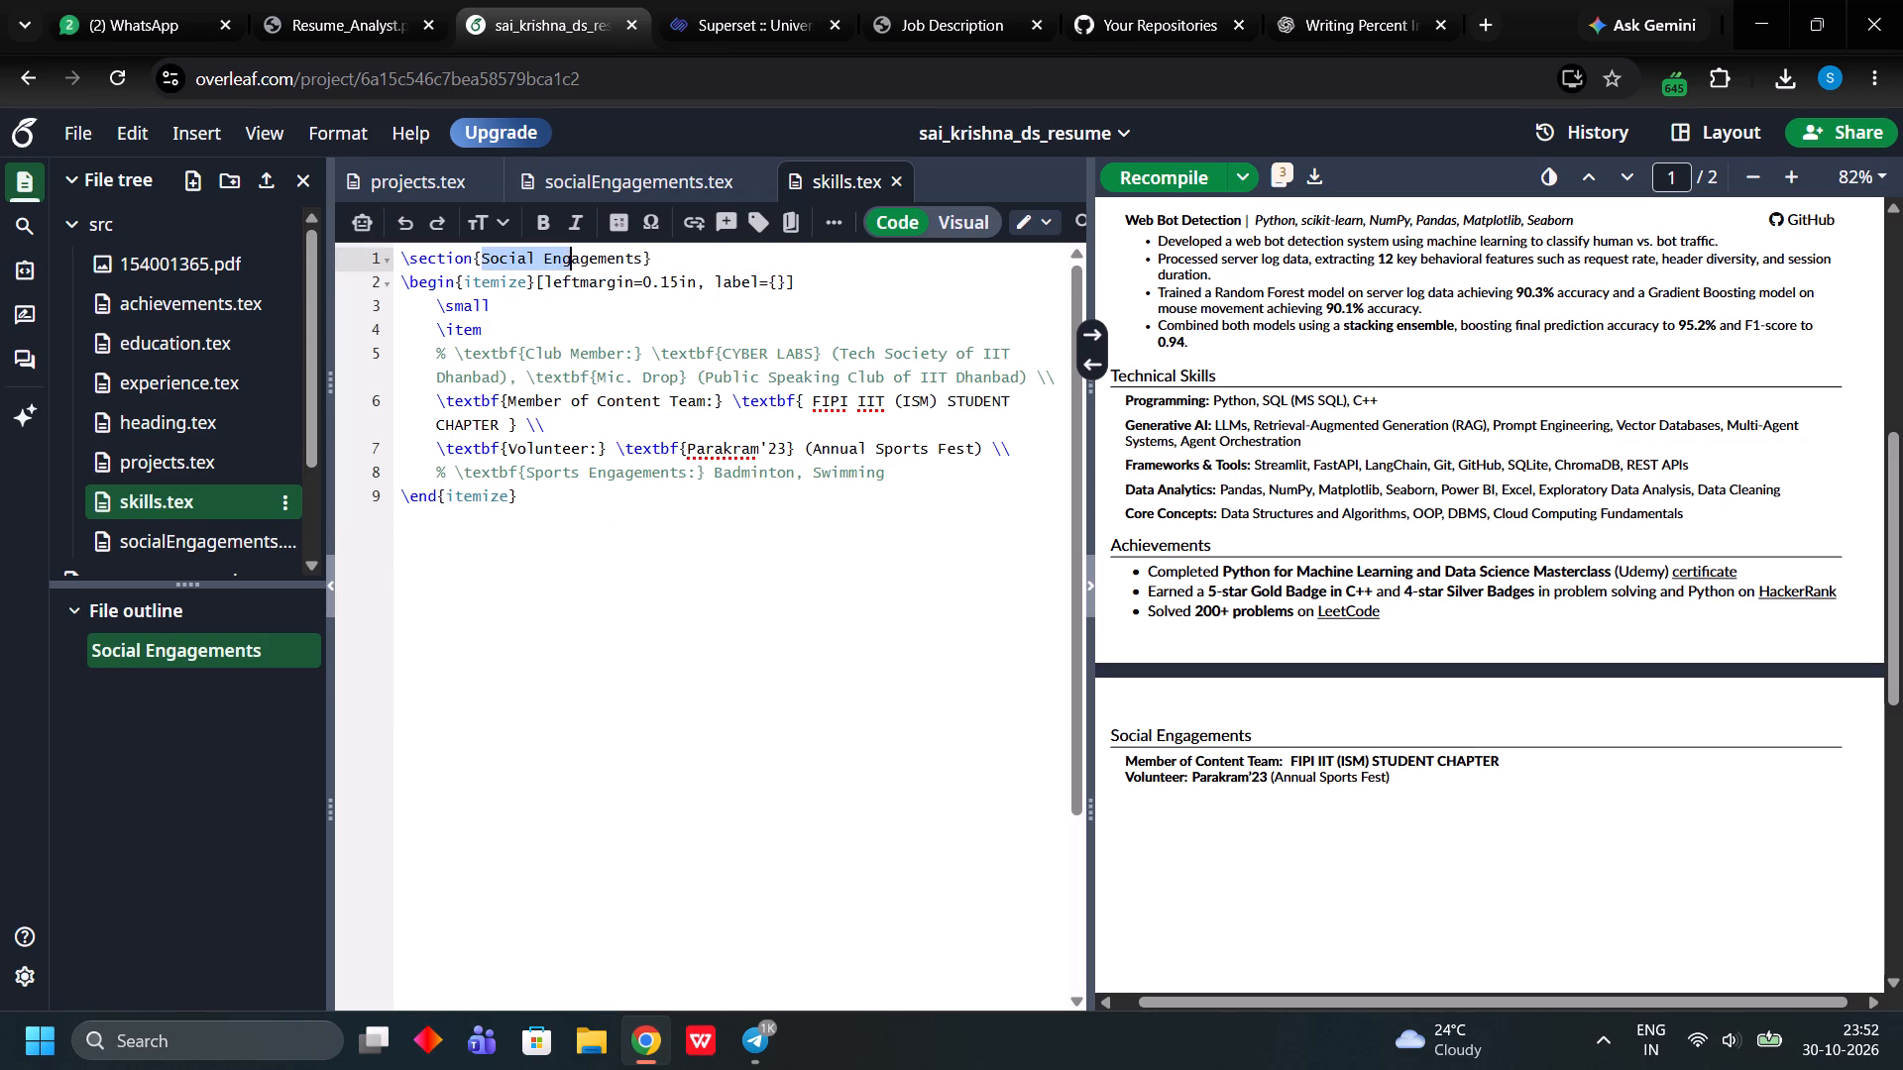
left_click_drag(575, 255, 644, 263)
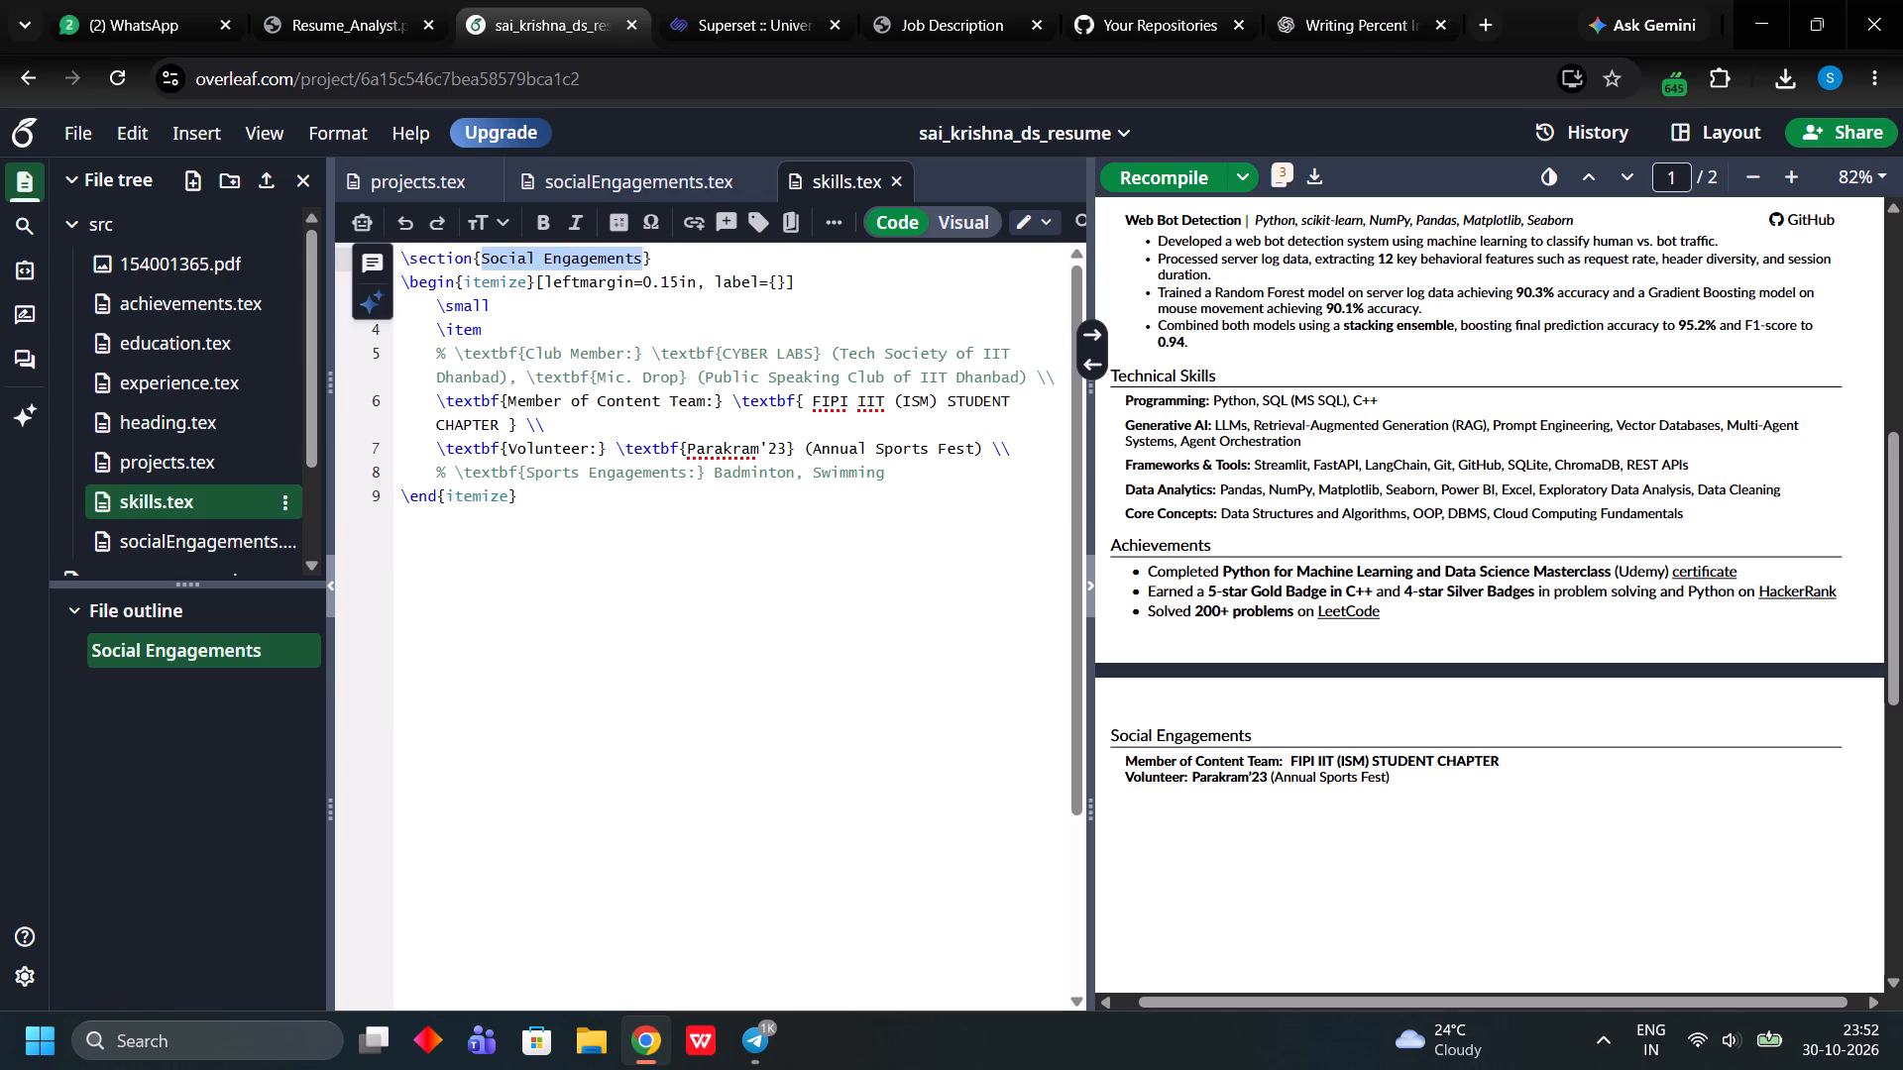
type("Technical Skills")
left_click(1144, 180)
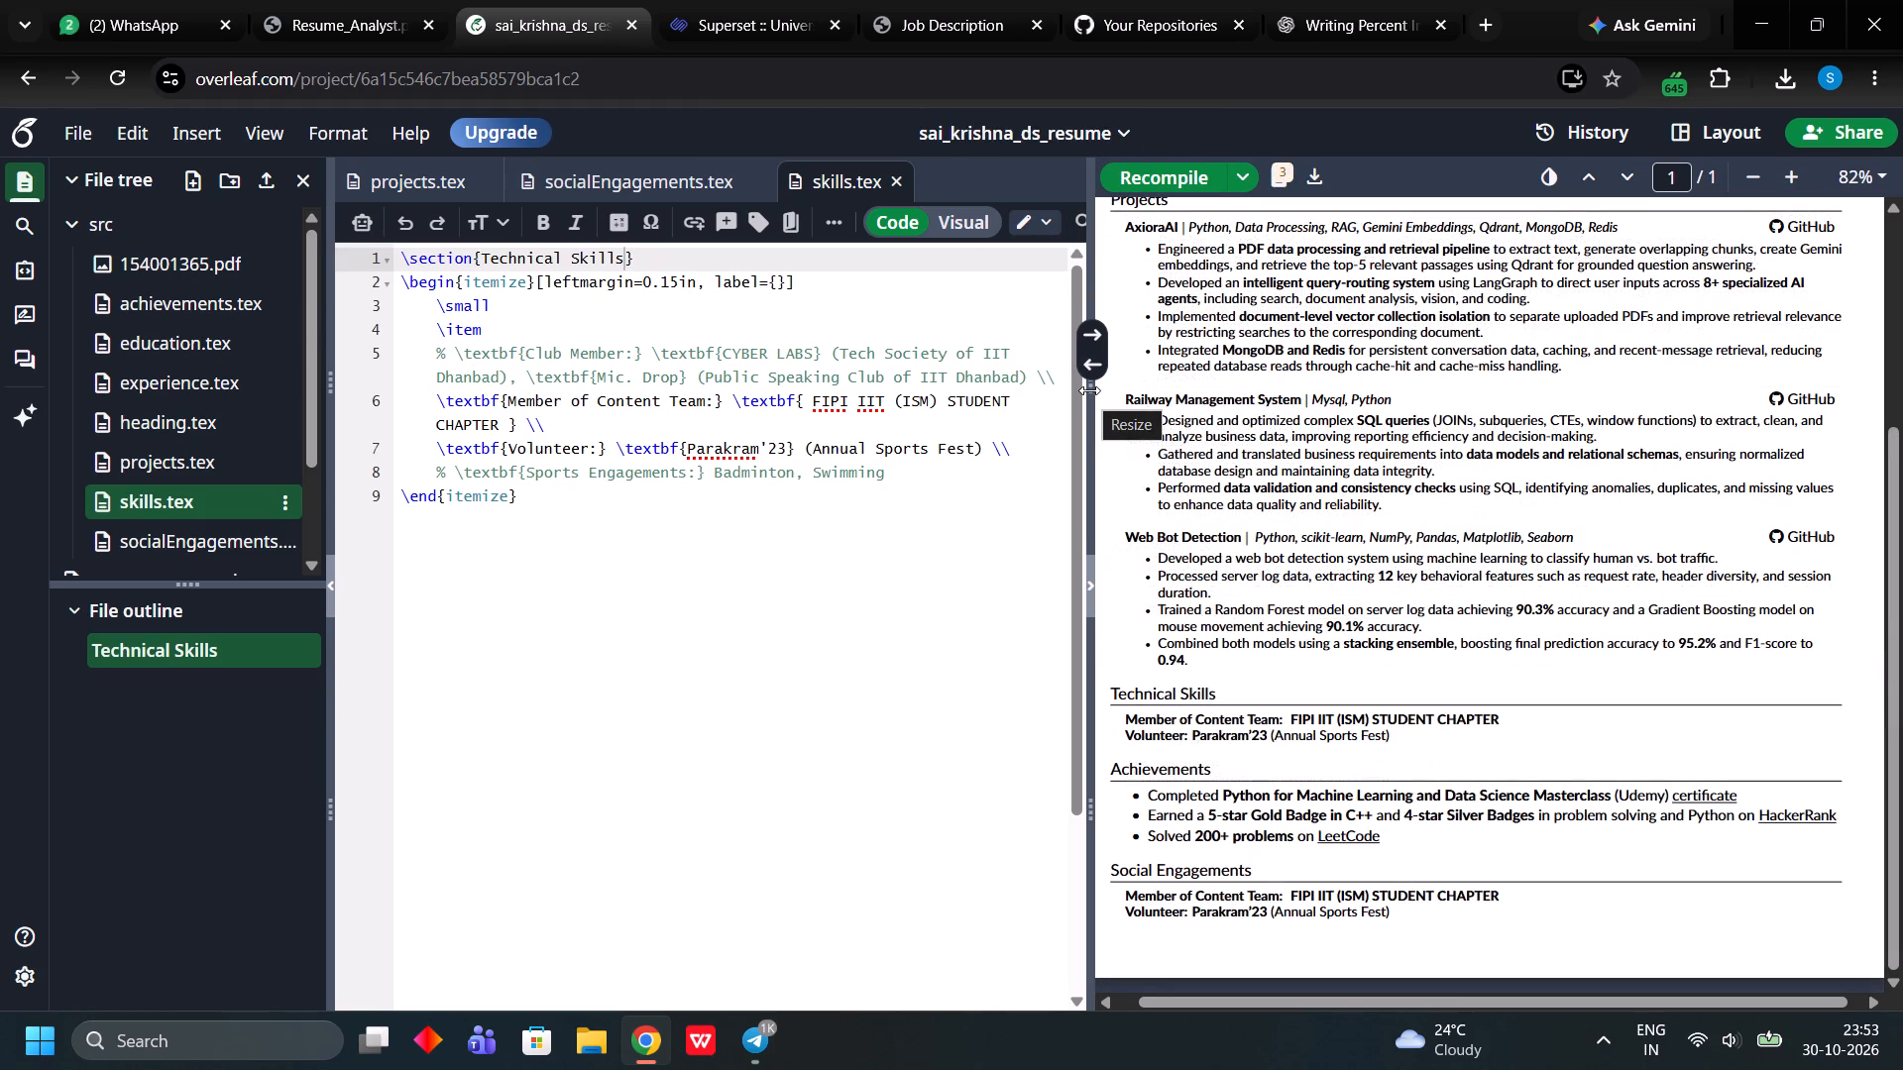
scroll(1389, 686, "down", 5)
scroll(1383, 726, "up", 1)
scroll(1375, 736, "down", 1)
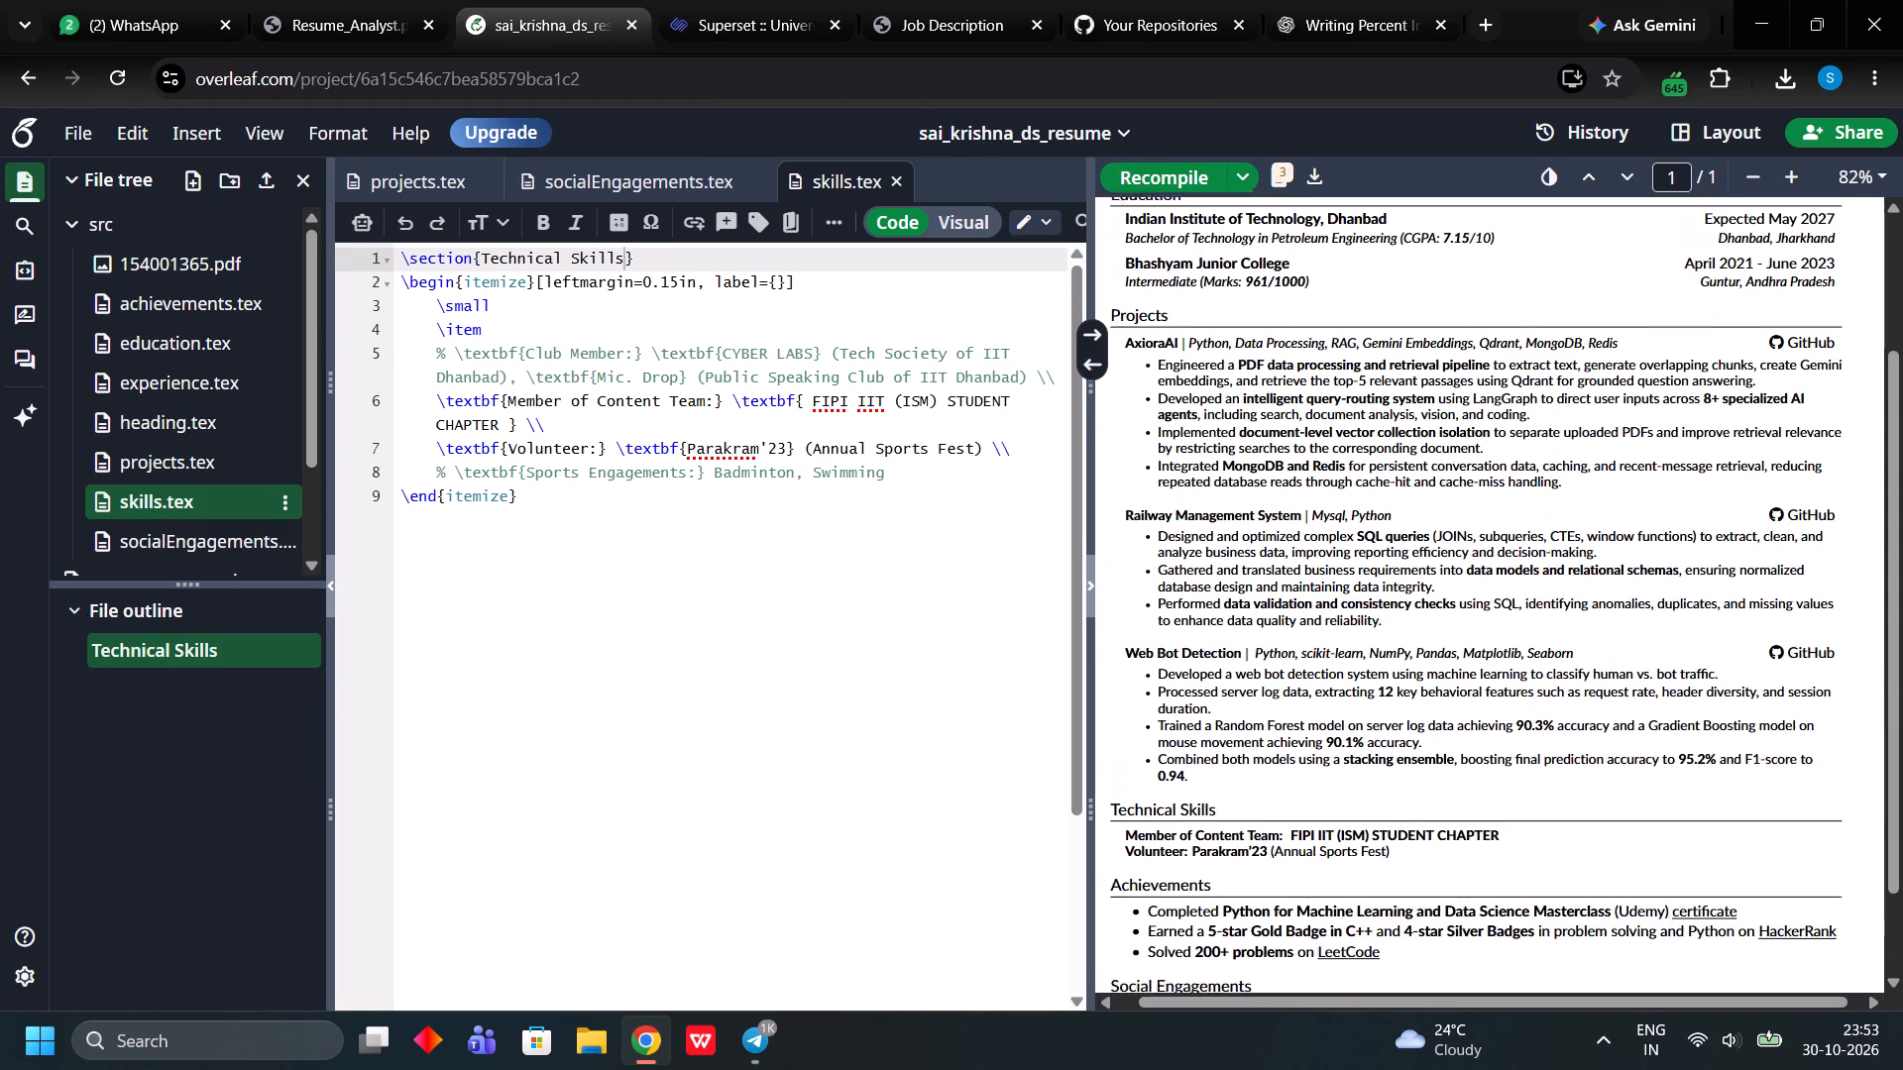
scroll(1375, 739, "down", 1)
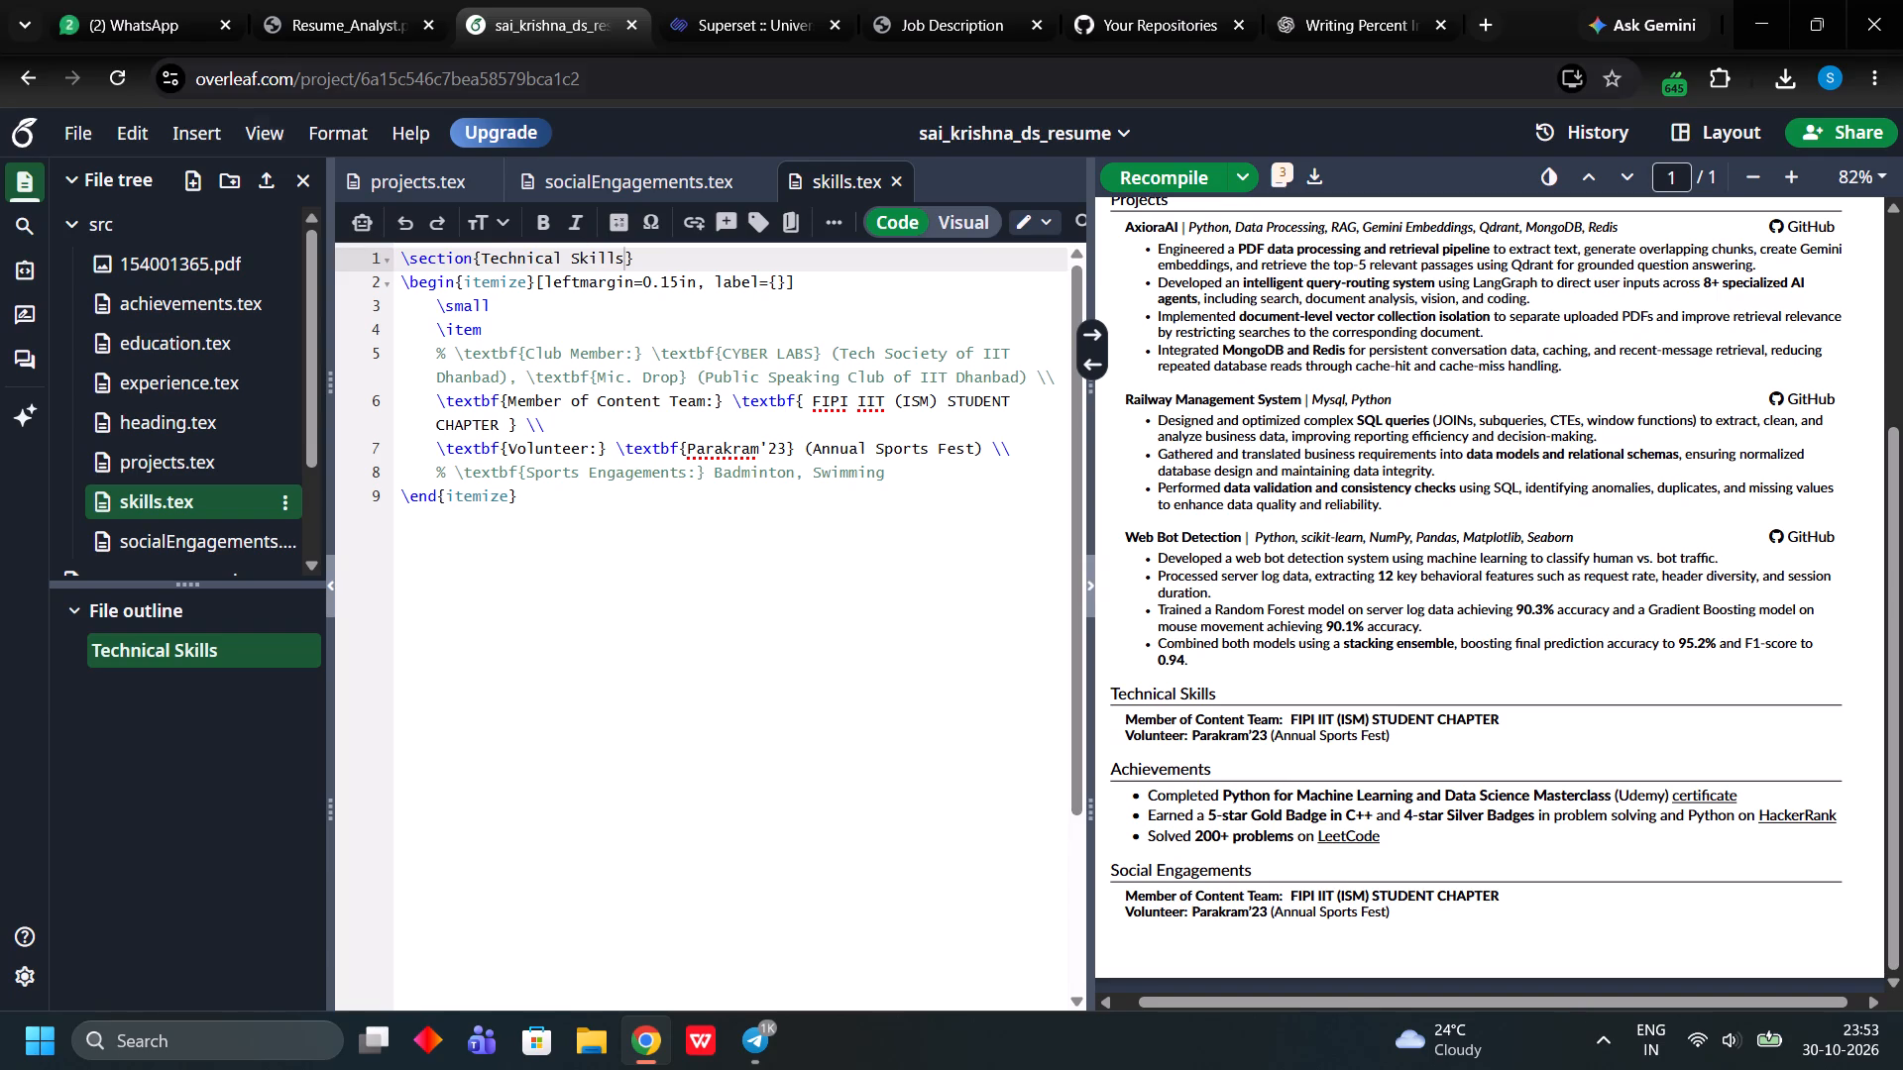
Replace the "Member of Content Team:" label in skills.tex with "Data & Analytics:" copied from the Skills section of Resume_Analyst.pdf.
left_click(348, 0)
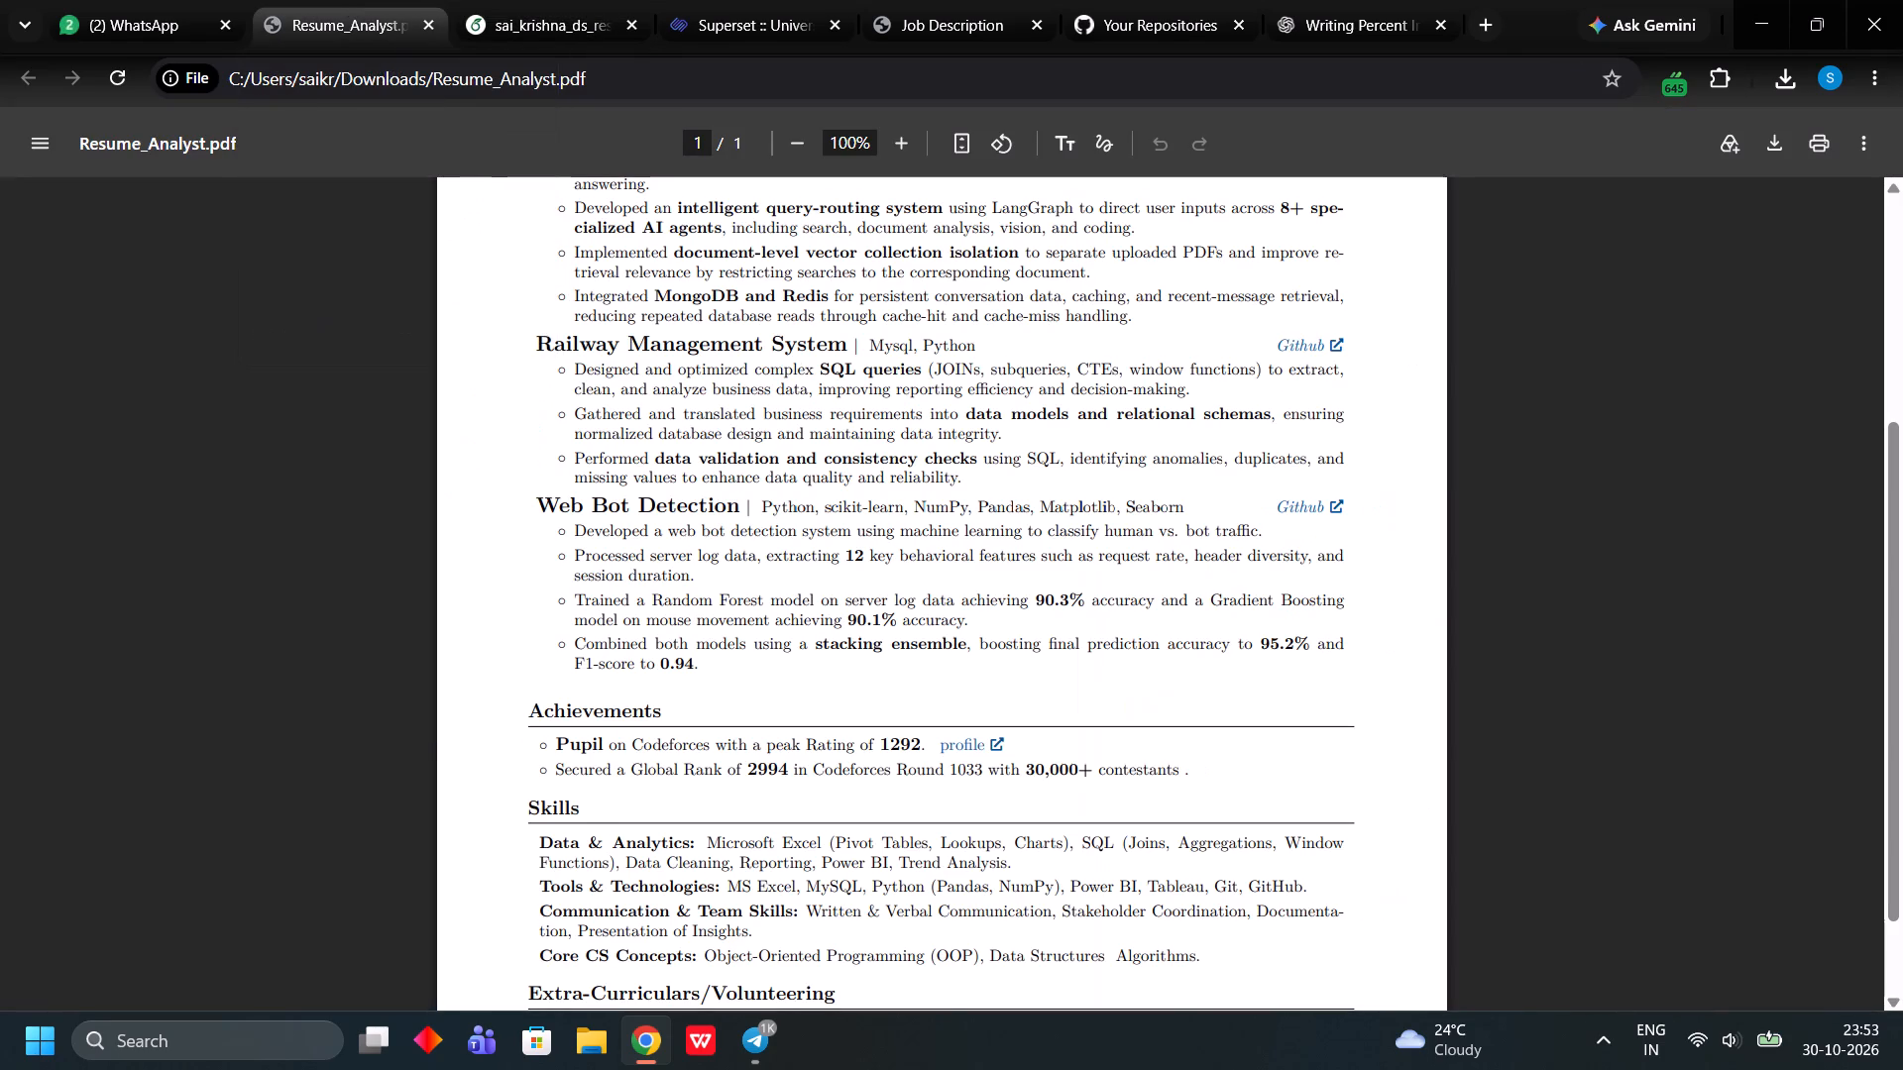
scroll(791, 590, "down", 2)
left_click_drag(539, 726, 640, 743)
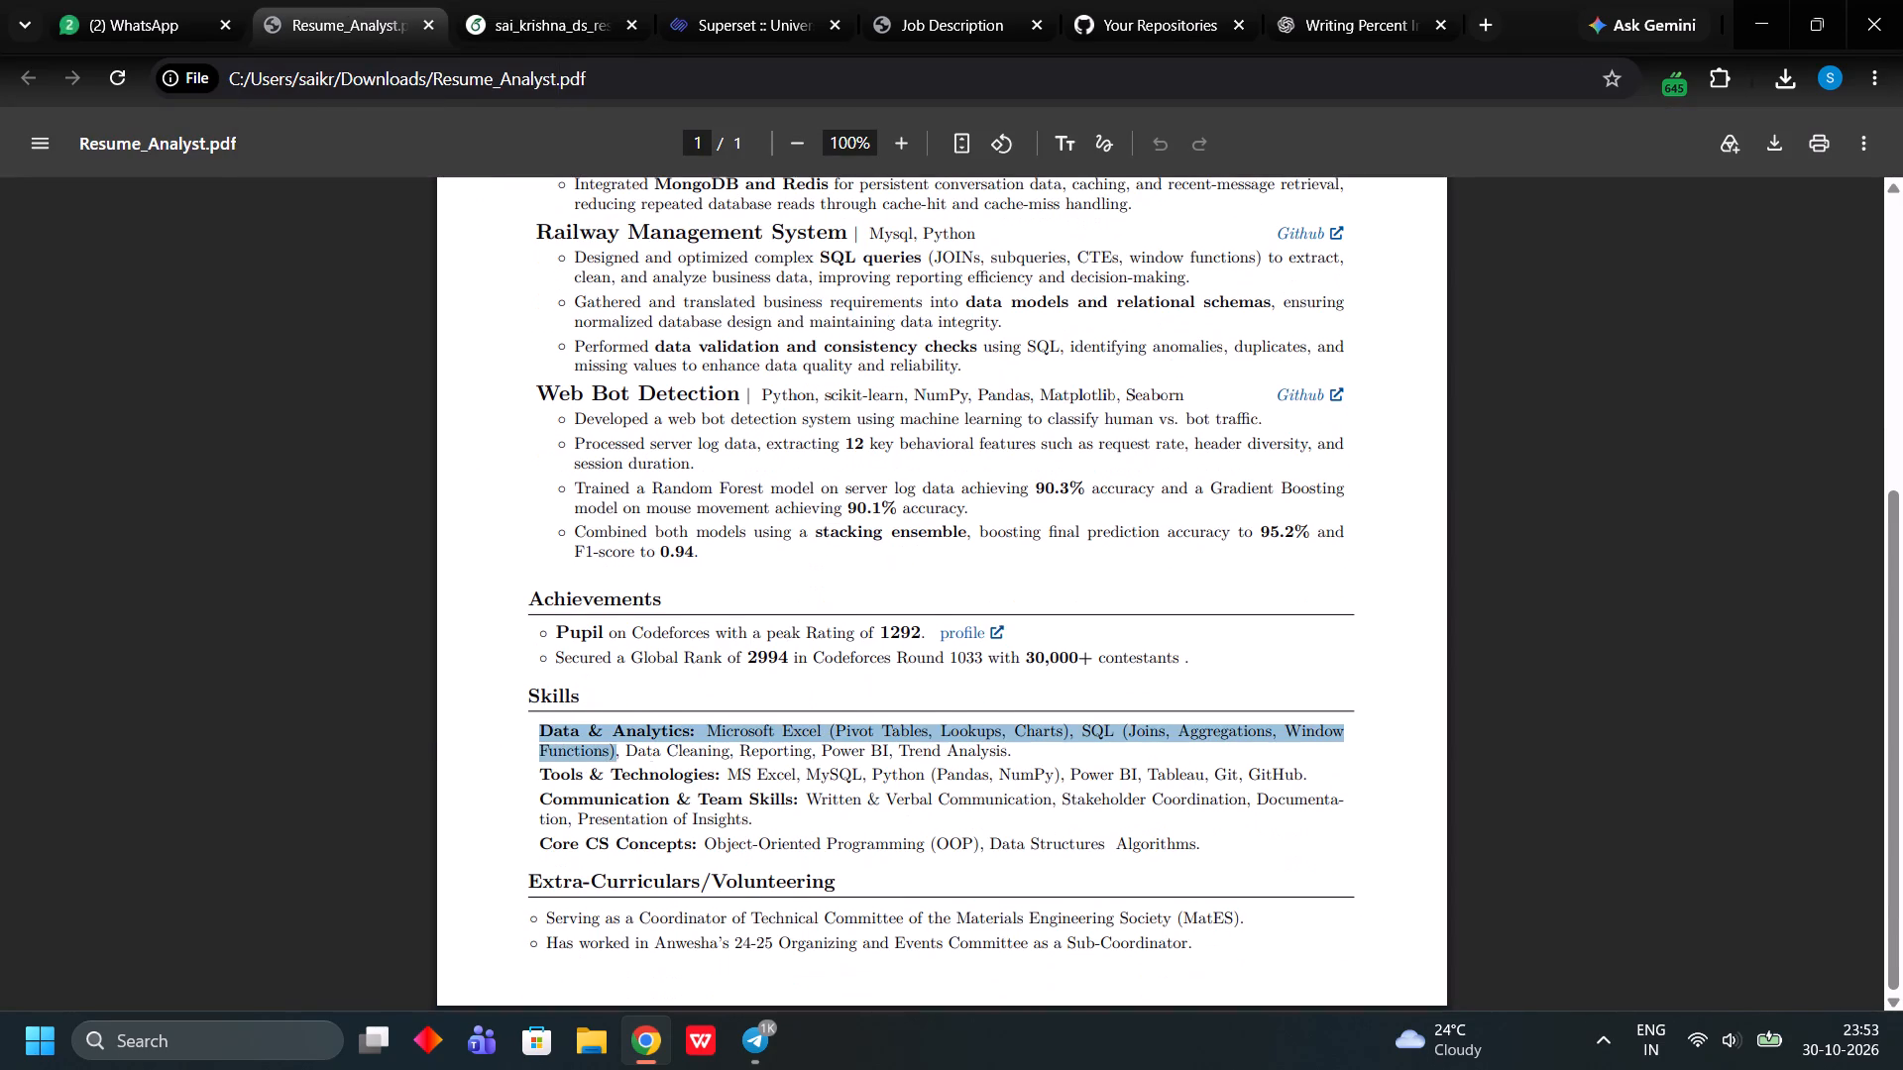
left_click_drag(640, 743, 695, 728)
key("ctrl+c")
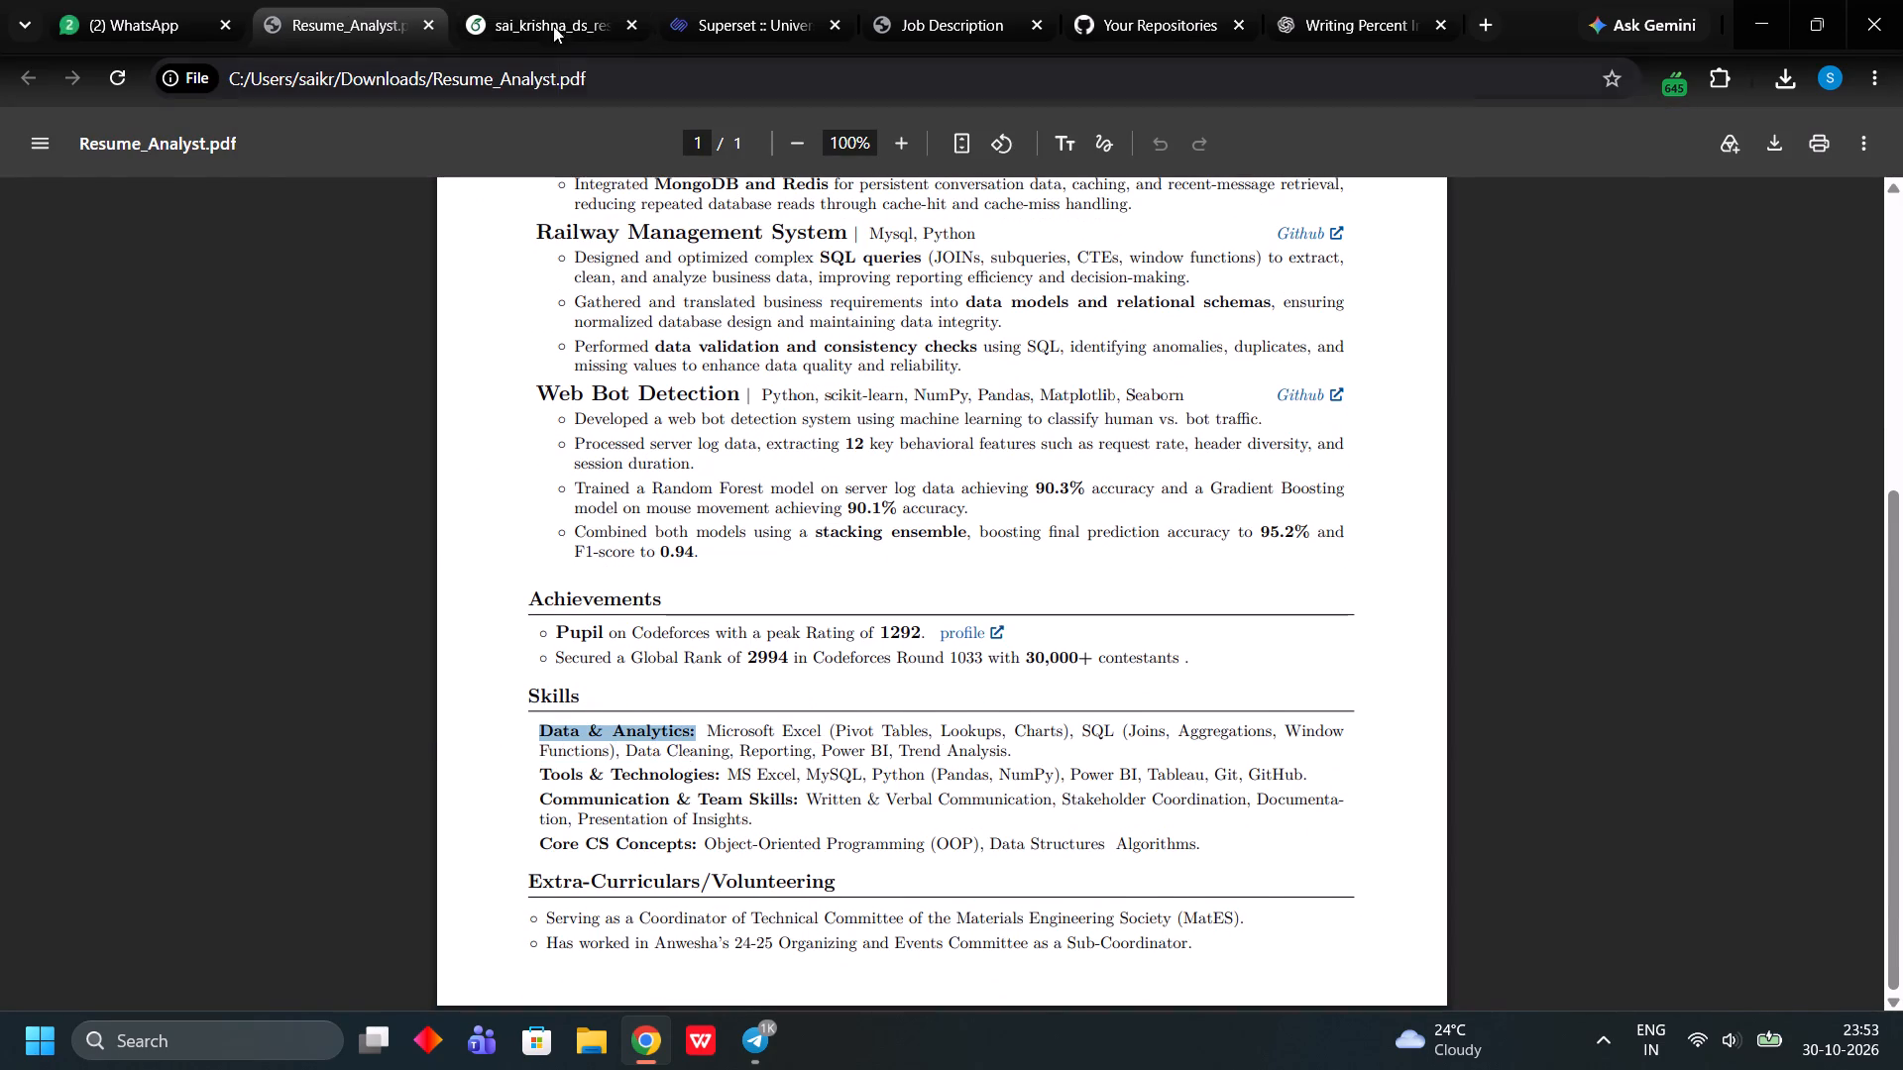
left_click(543, 0)
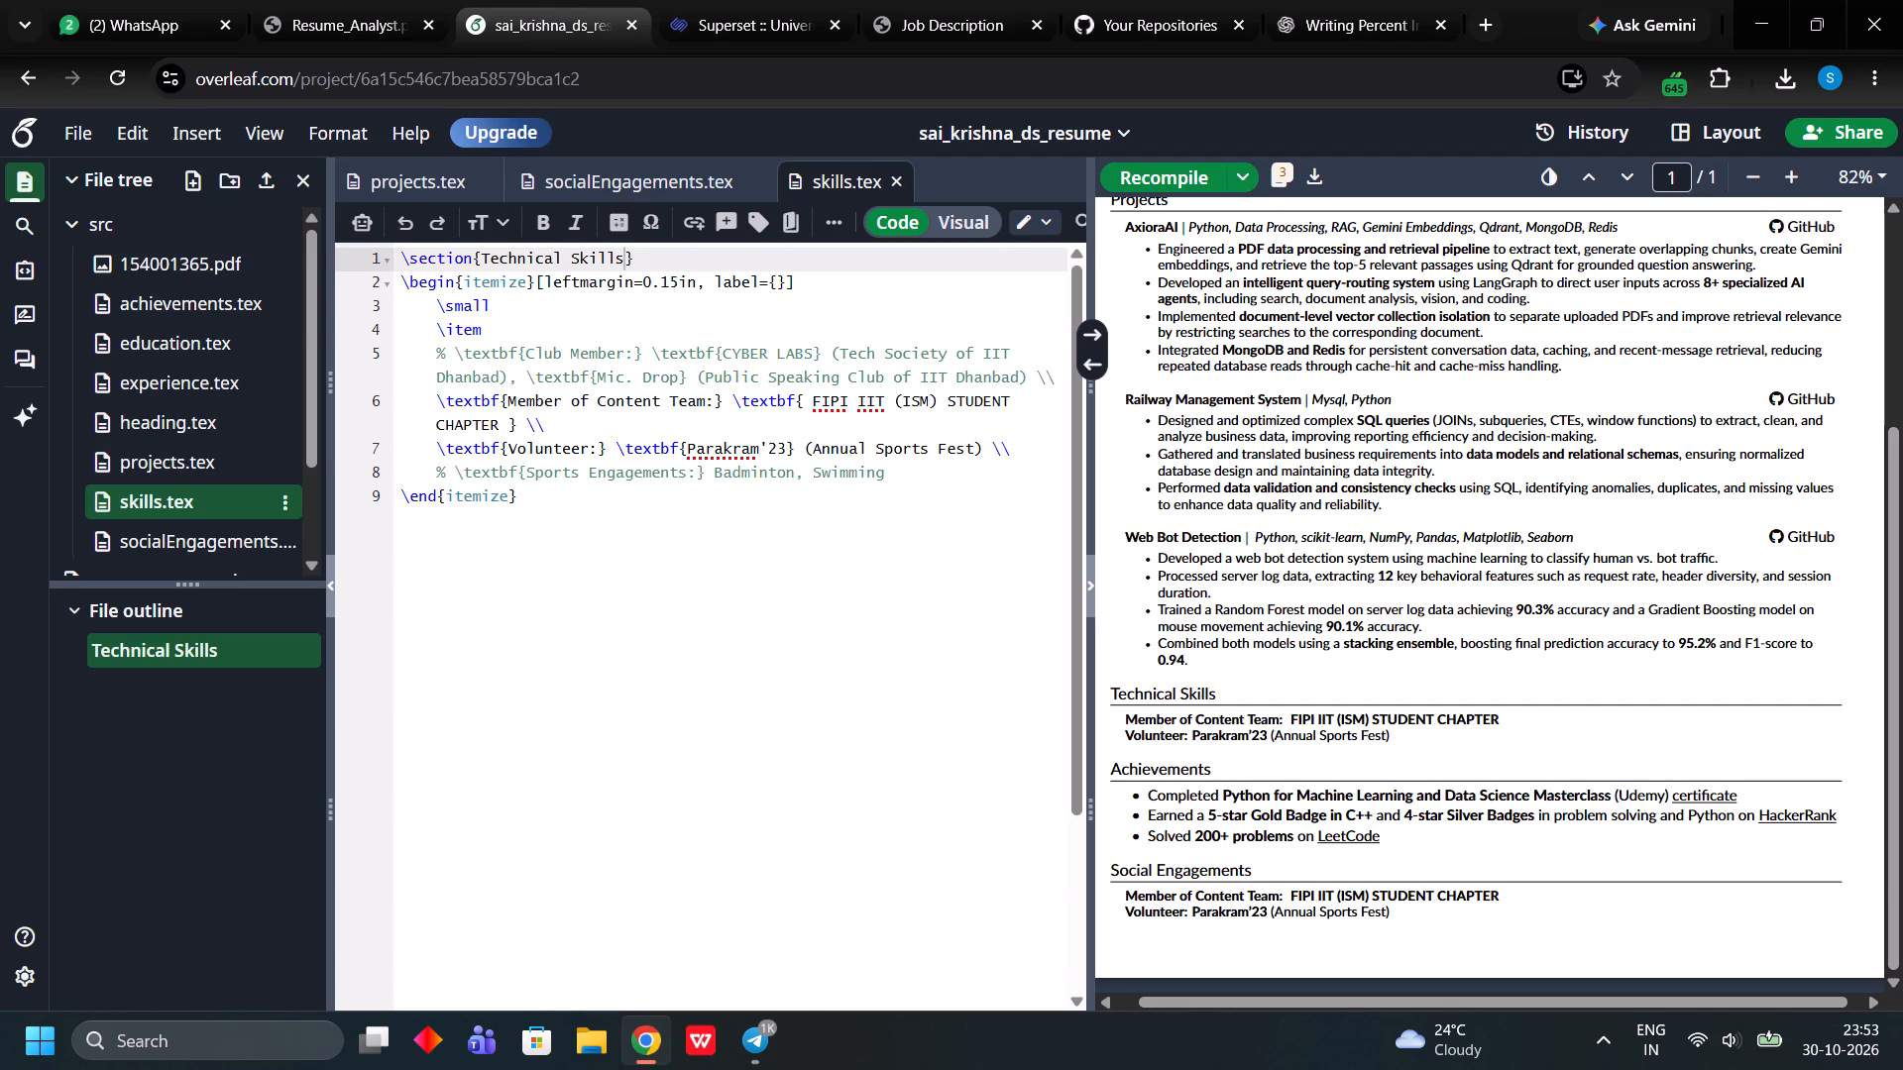
left_click_drag(504, 394, 716, 390)
key("ctrl+v")
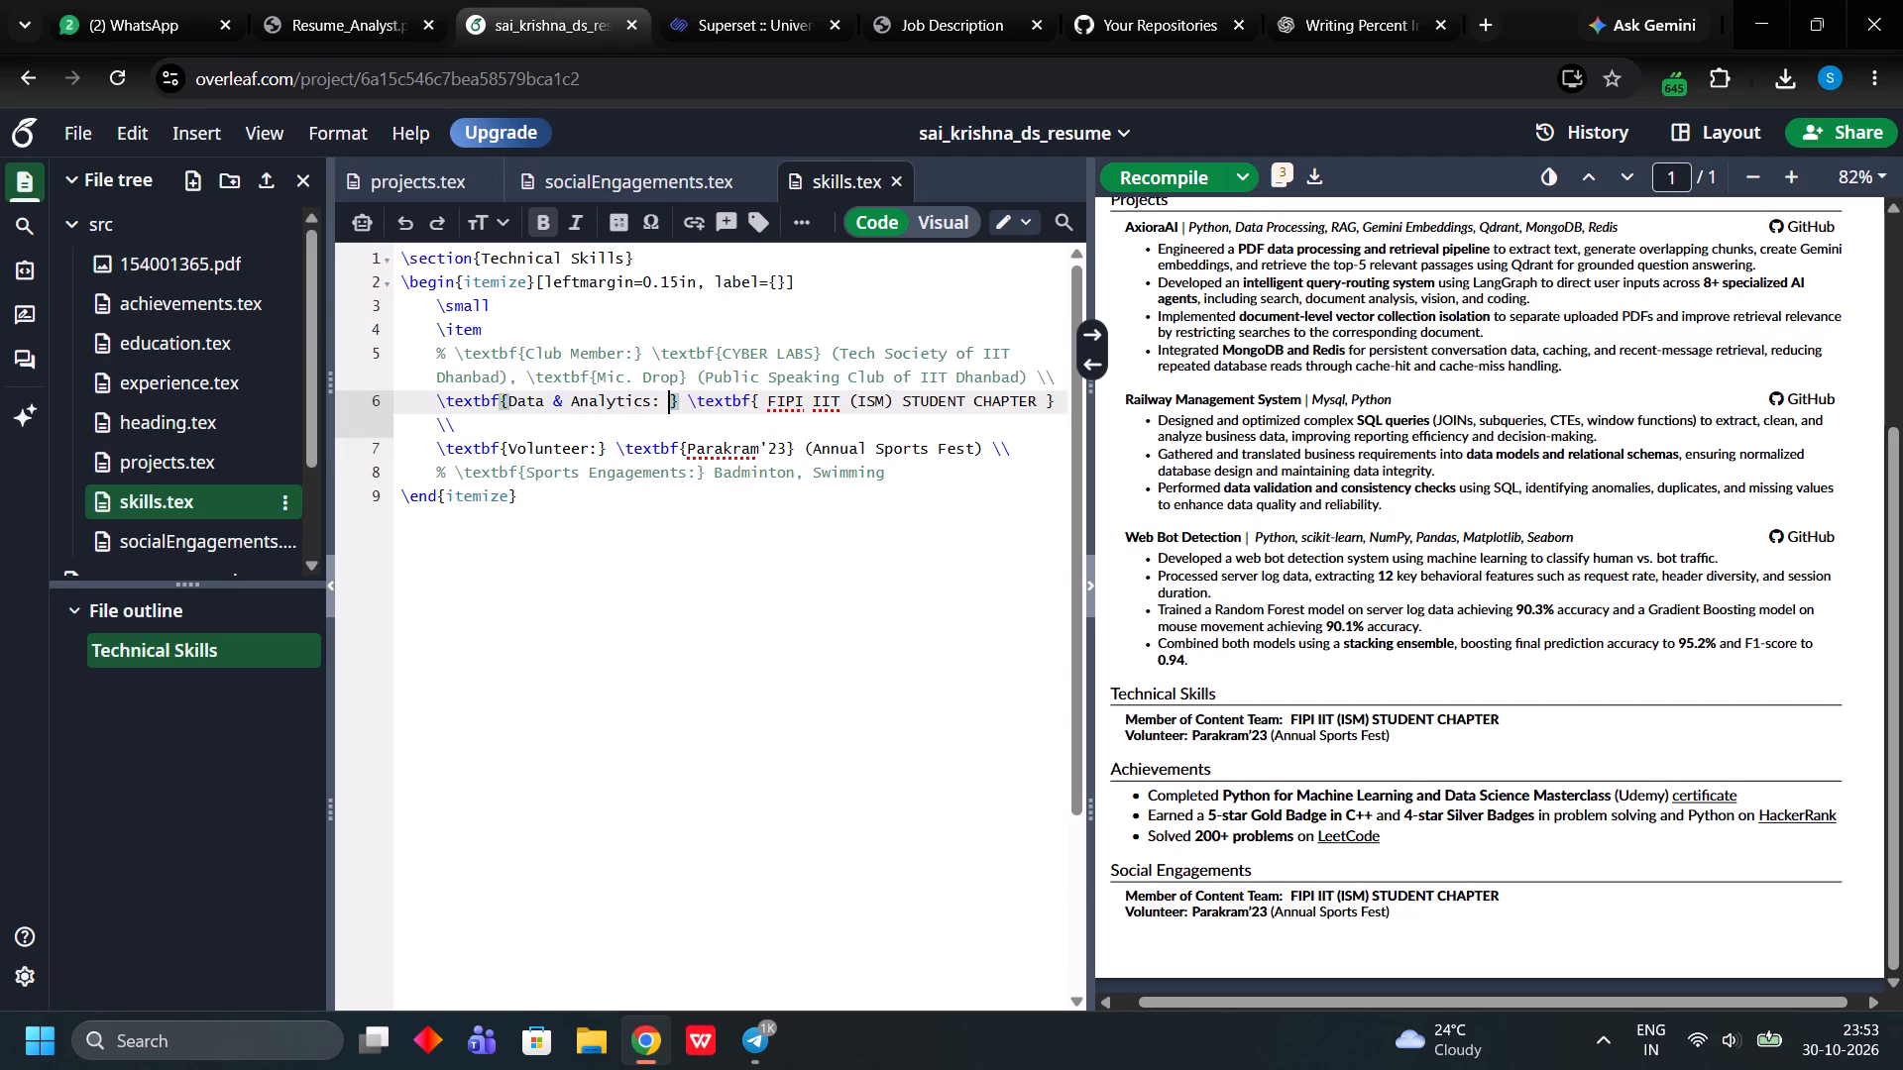
Replace the FIPI IIT (ISM) text with the Data & Analytics skills from Resume_Analyst.pdf, Microsoft Excel through Trend Analysis, and recompile.
left_click(374, 0)
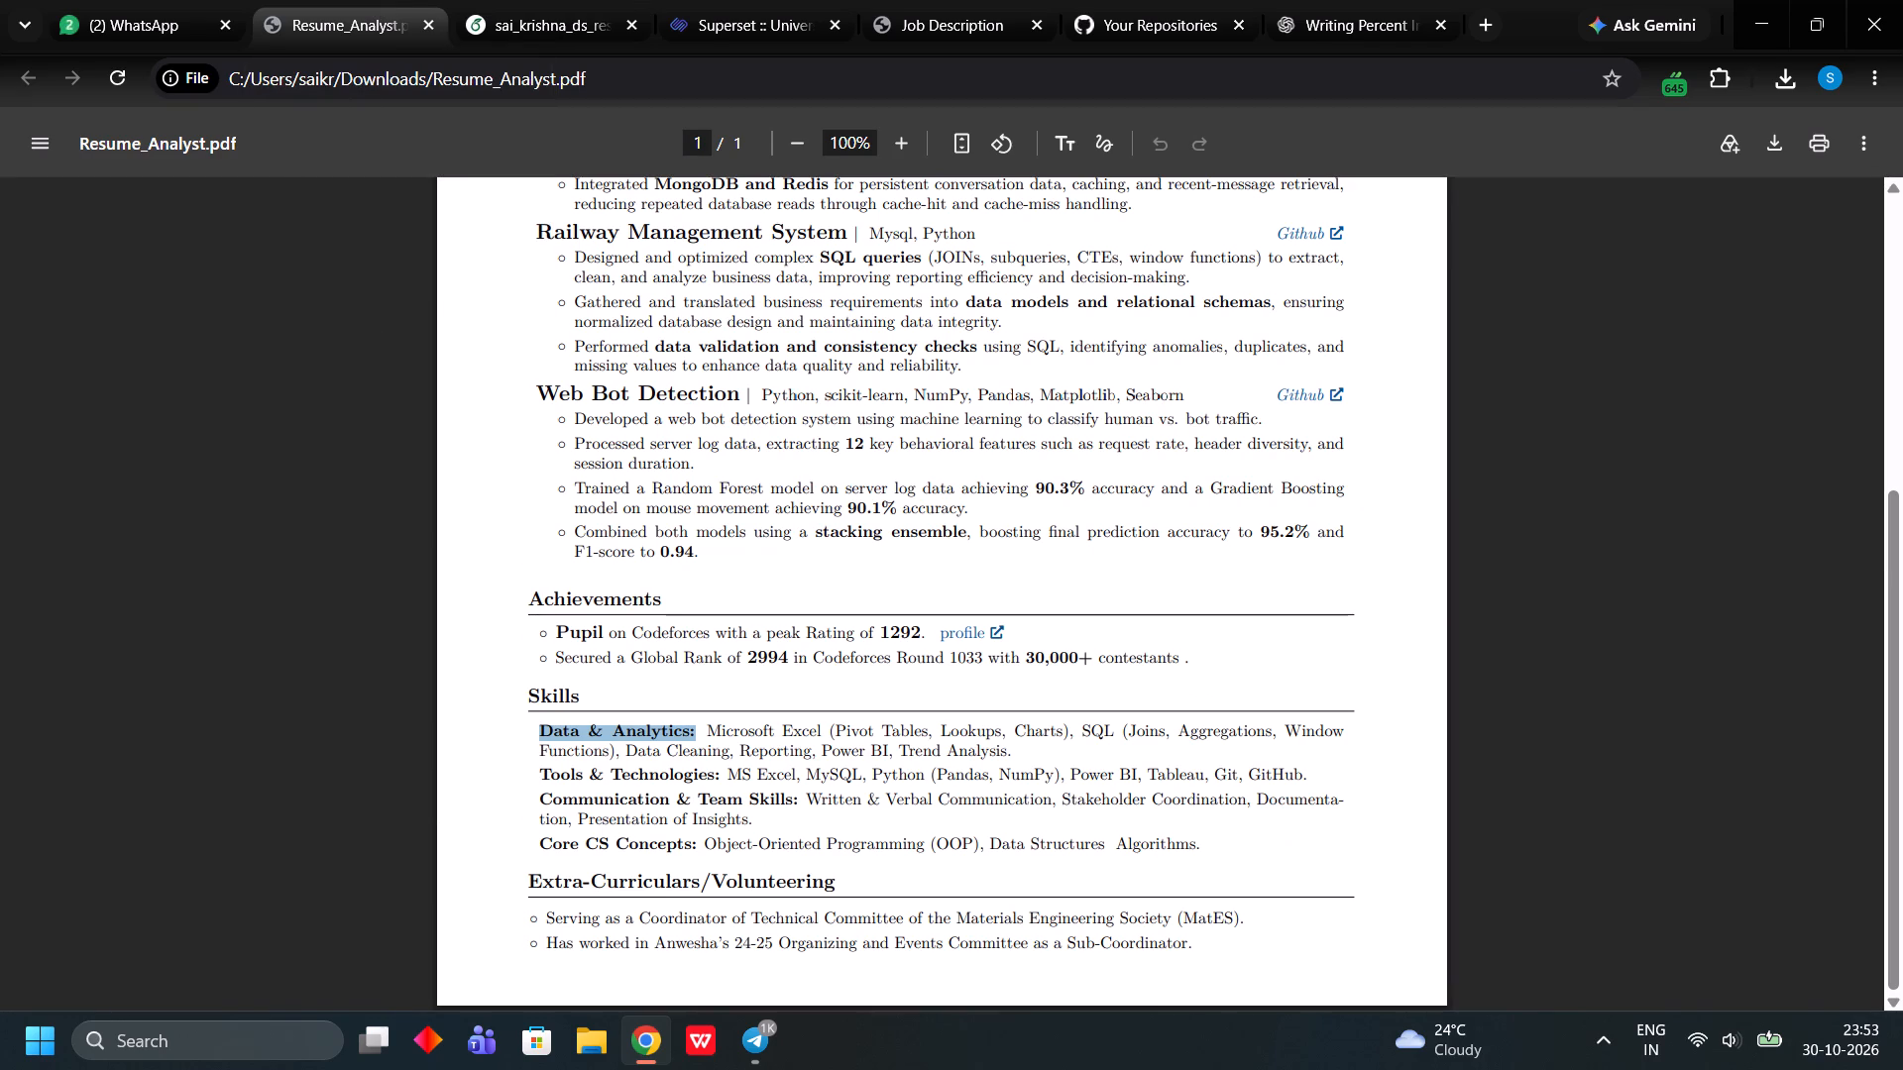
left_click_drag(707, 728, 1013, 750)
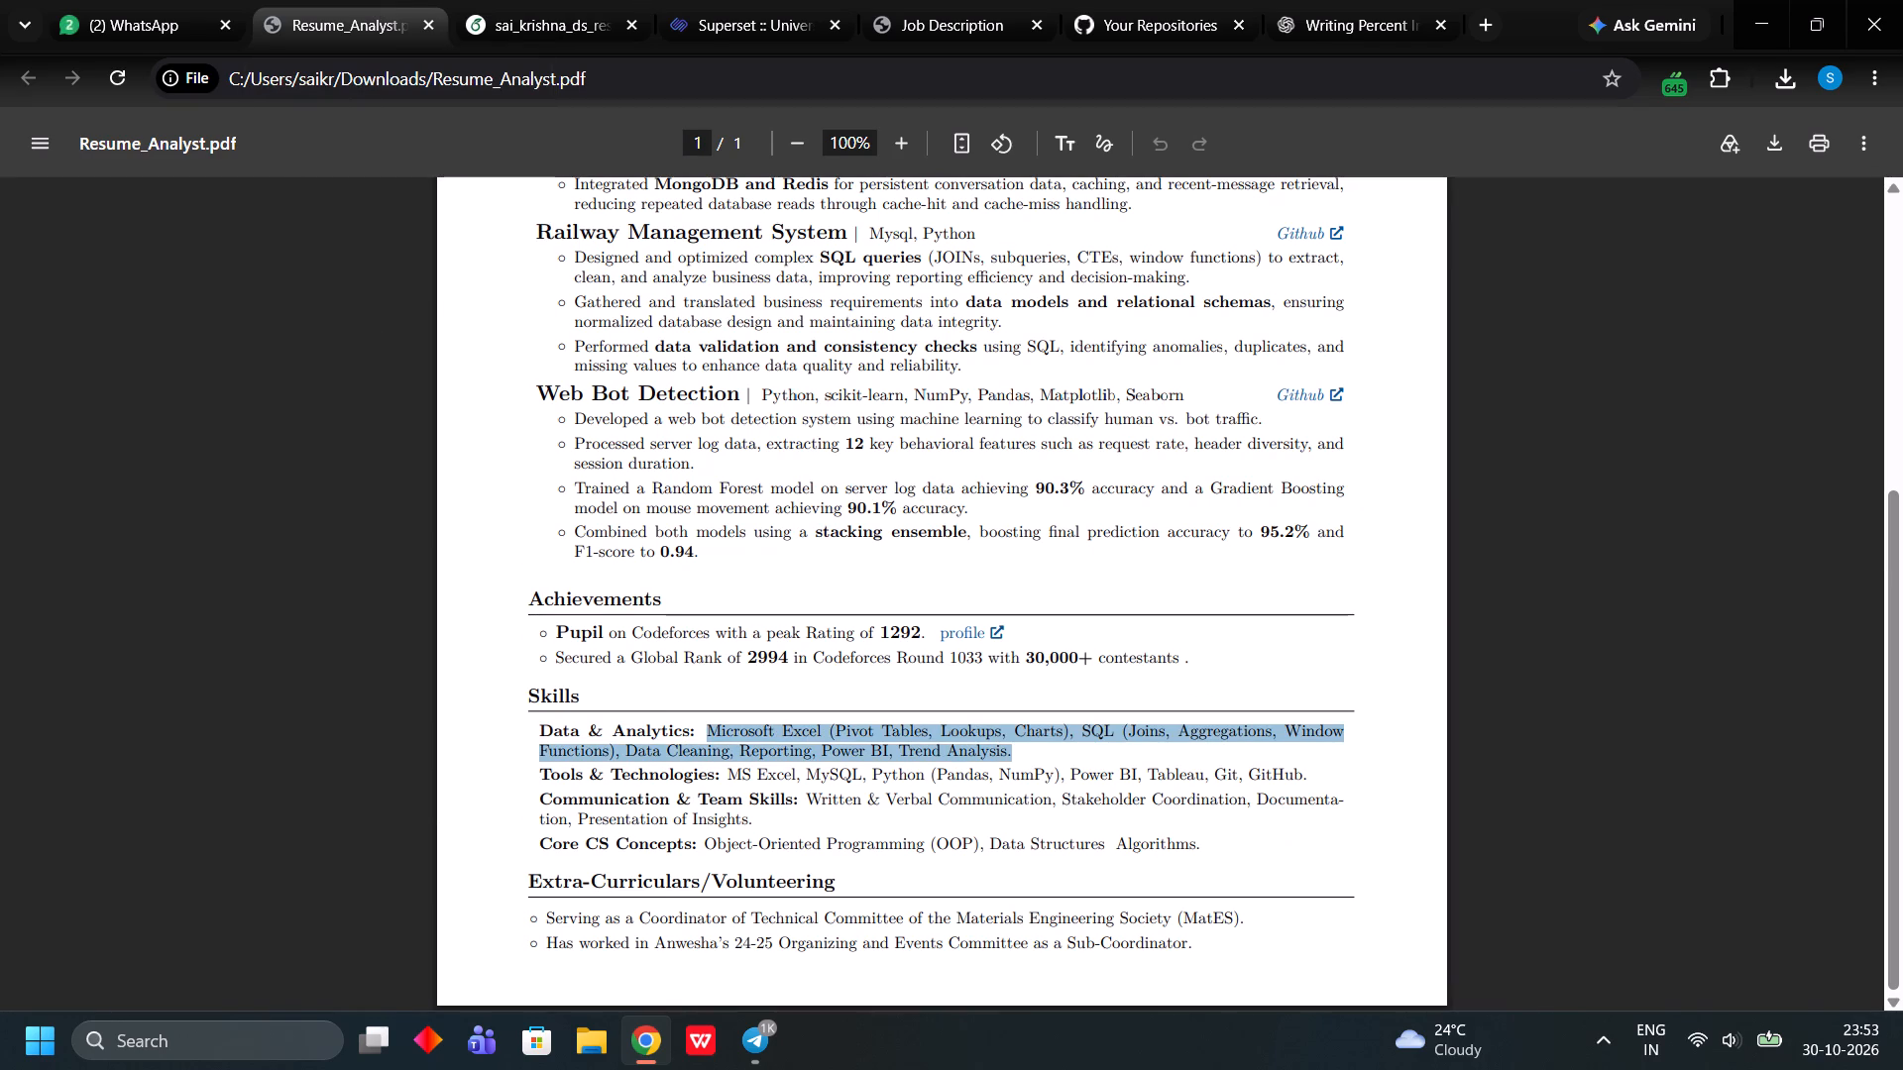
left_click_drag(1013, 750, 1014, 751)
key("ctrl+c")
left_click(526, 0)
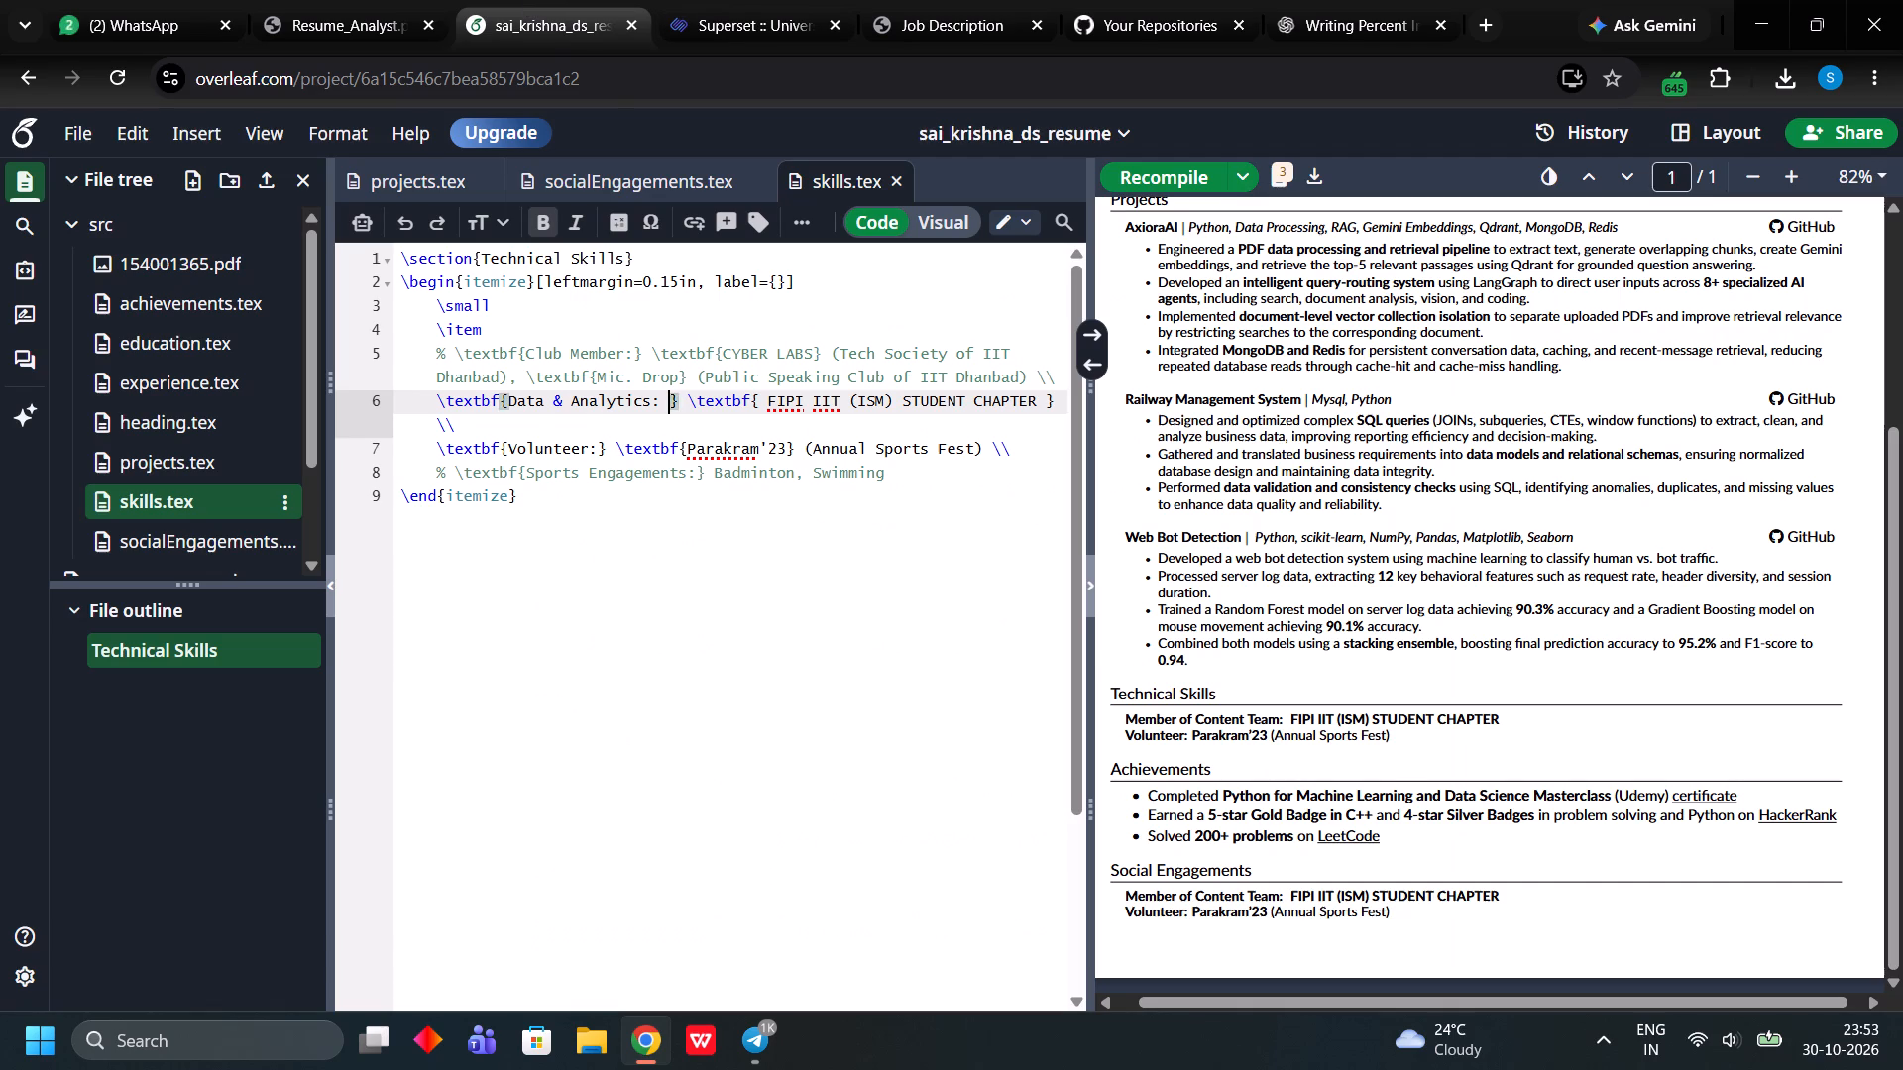
left_click_drag(772, 407, 1030, 400)
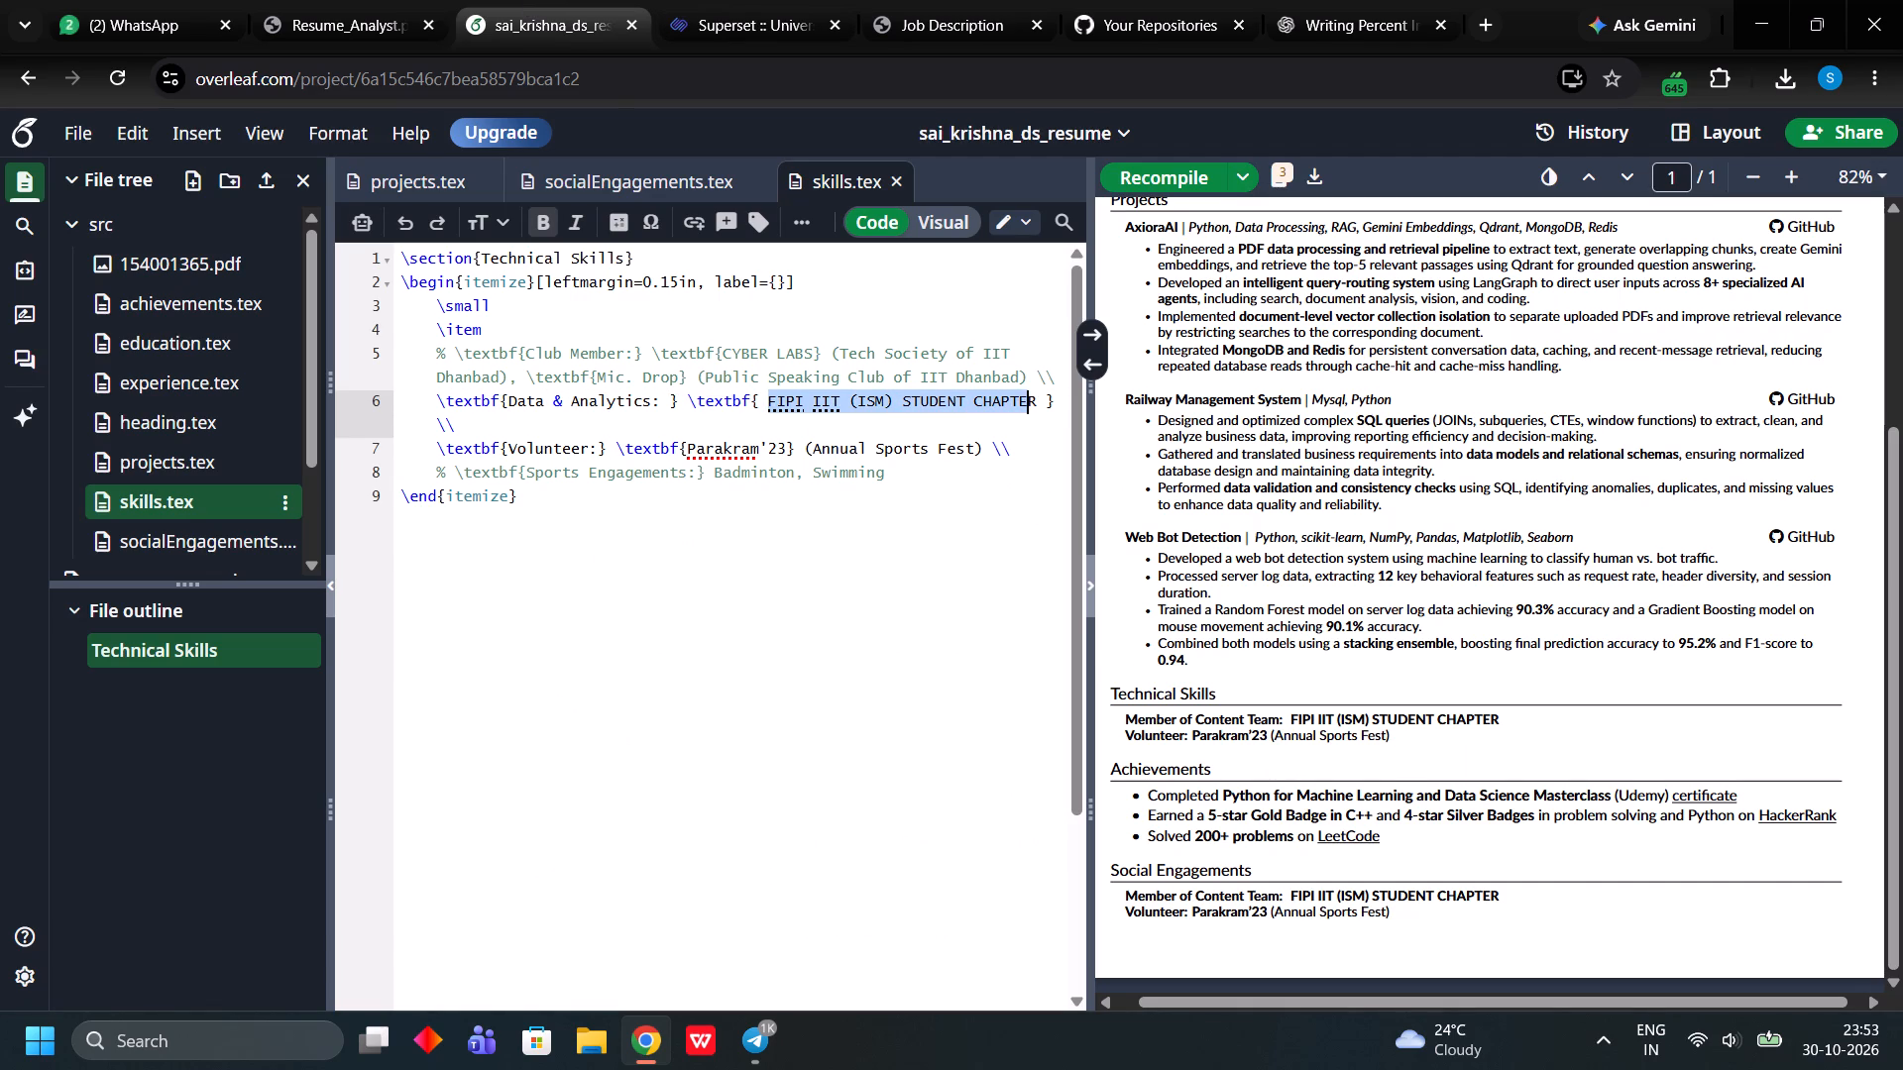
left_click_drag(1030, 400, 1040, 400)
key("ctrl+v")
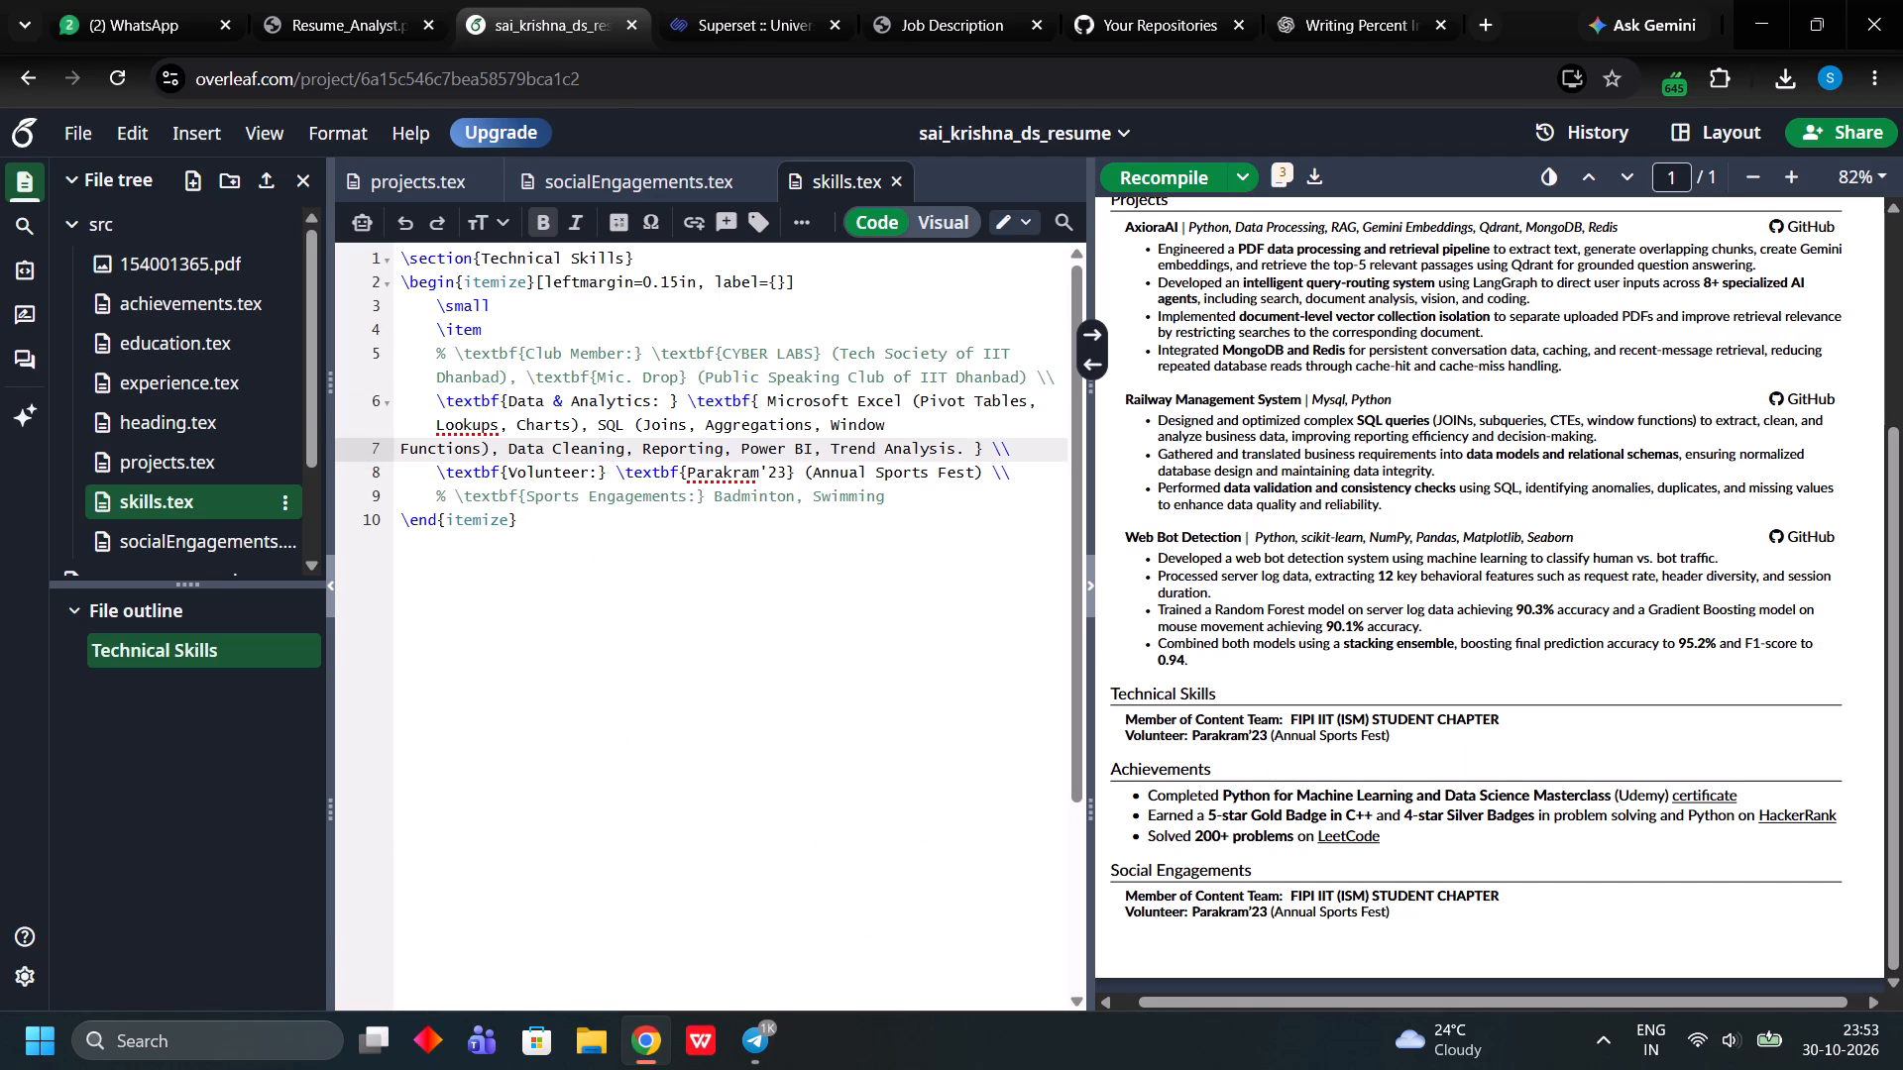
left_click(1128, 182)
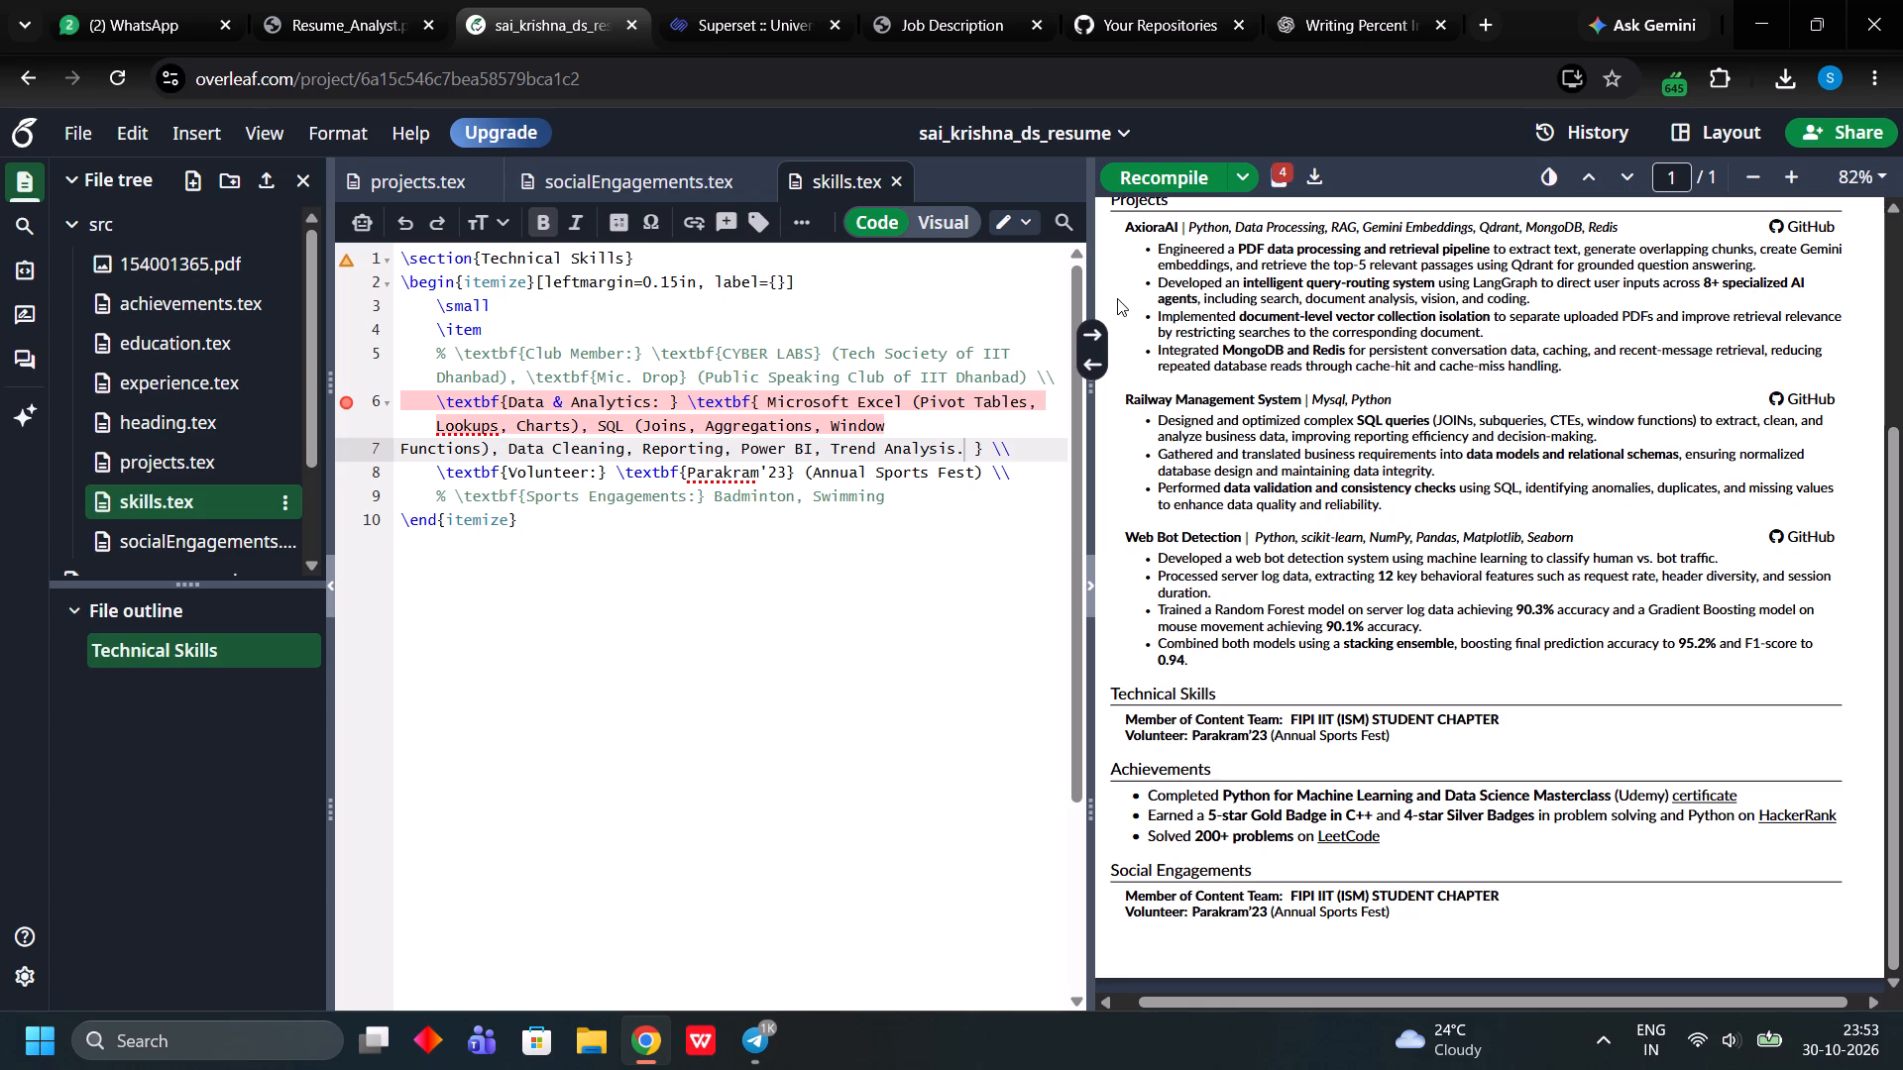
Escape the ampersand in the "Data & Analytics" label as \& and recompile the resume.
left_click(551, 406)
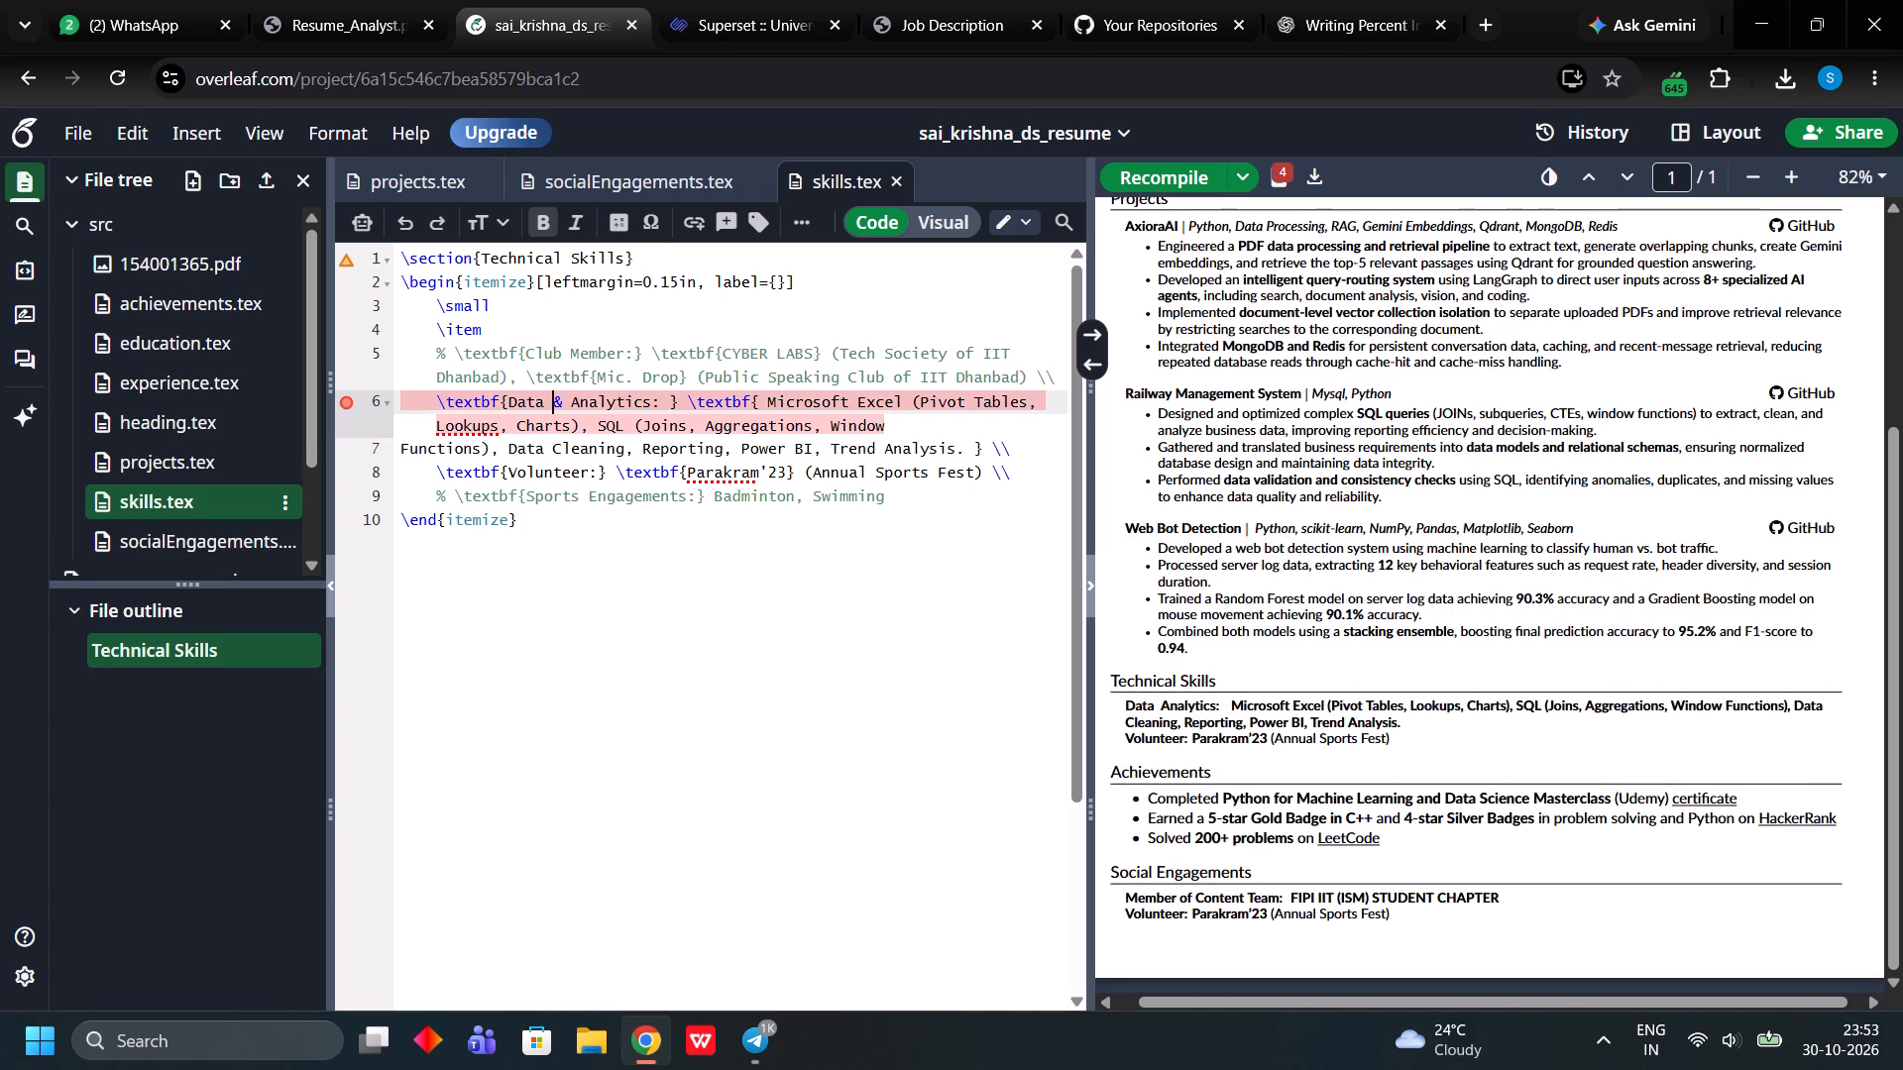
key("backslash")
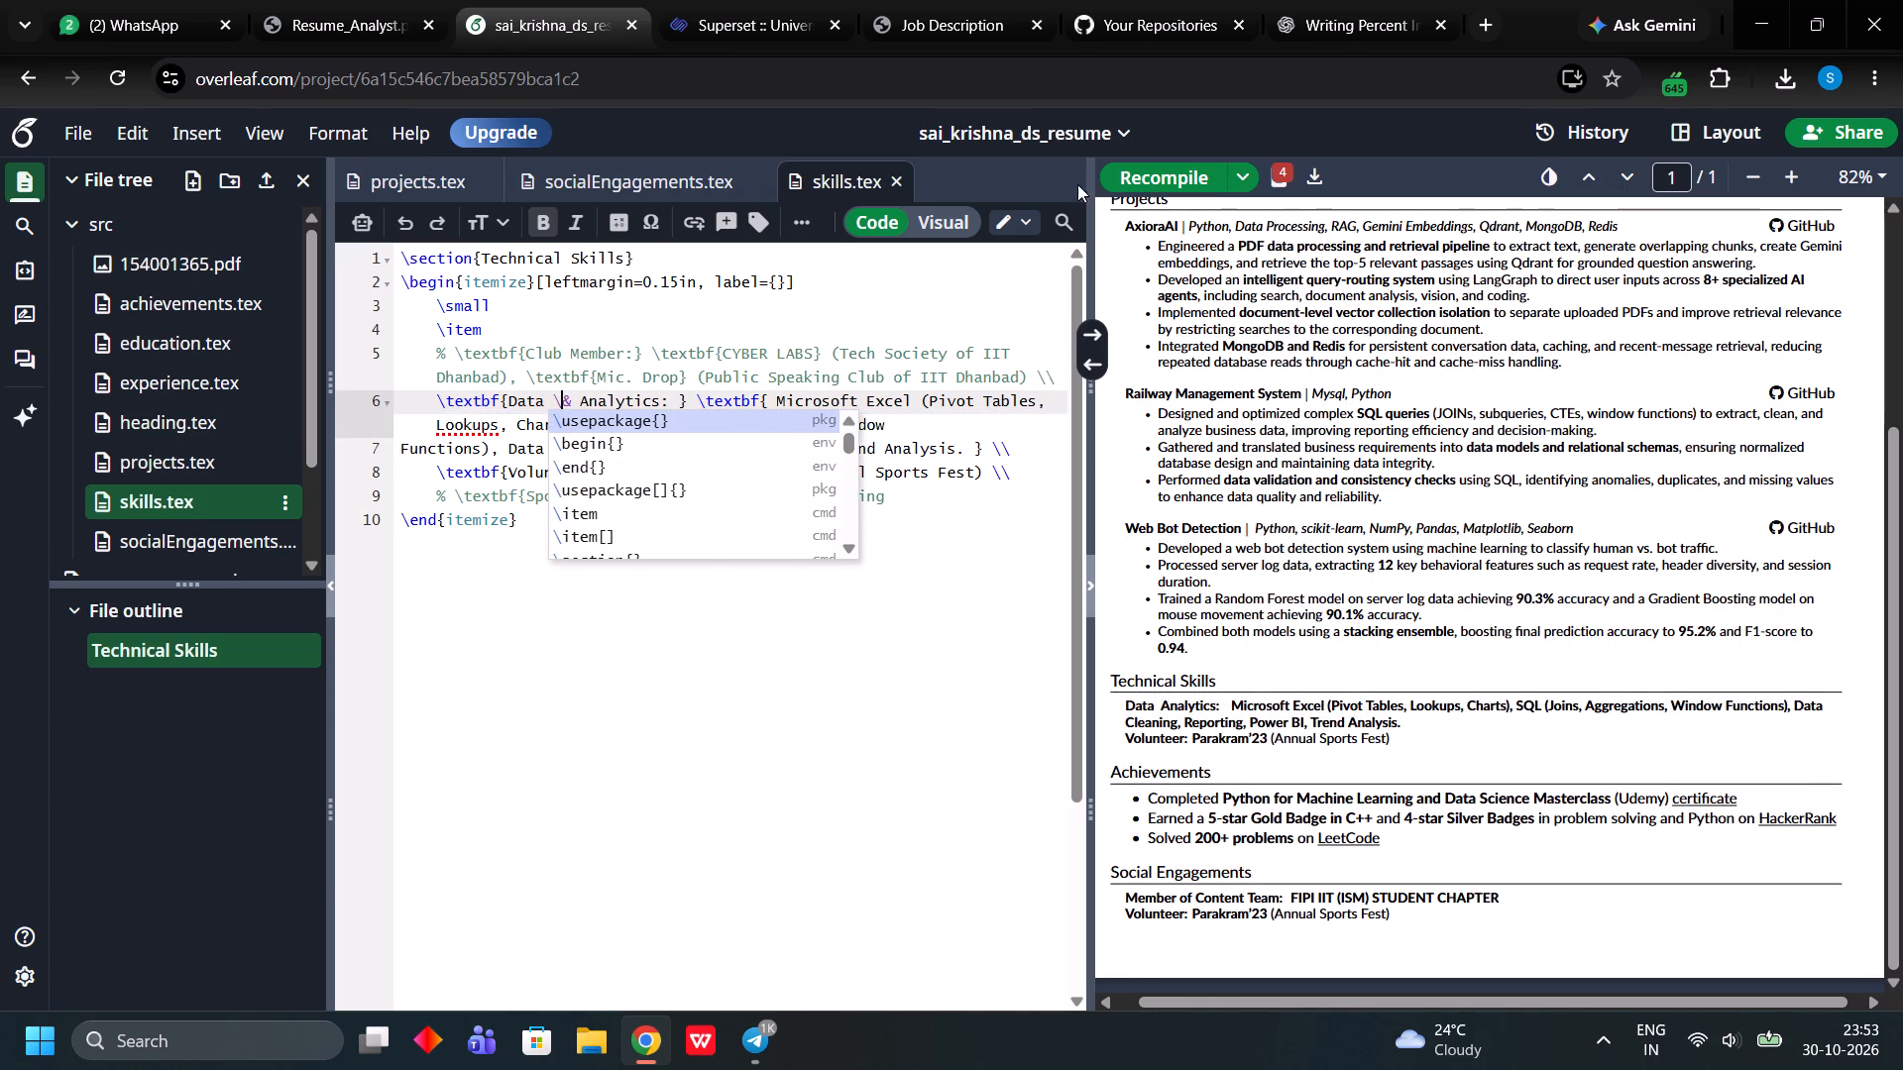
left_click(1154, 168)
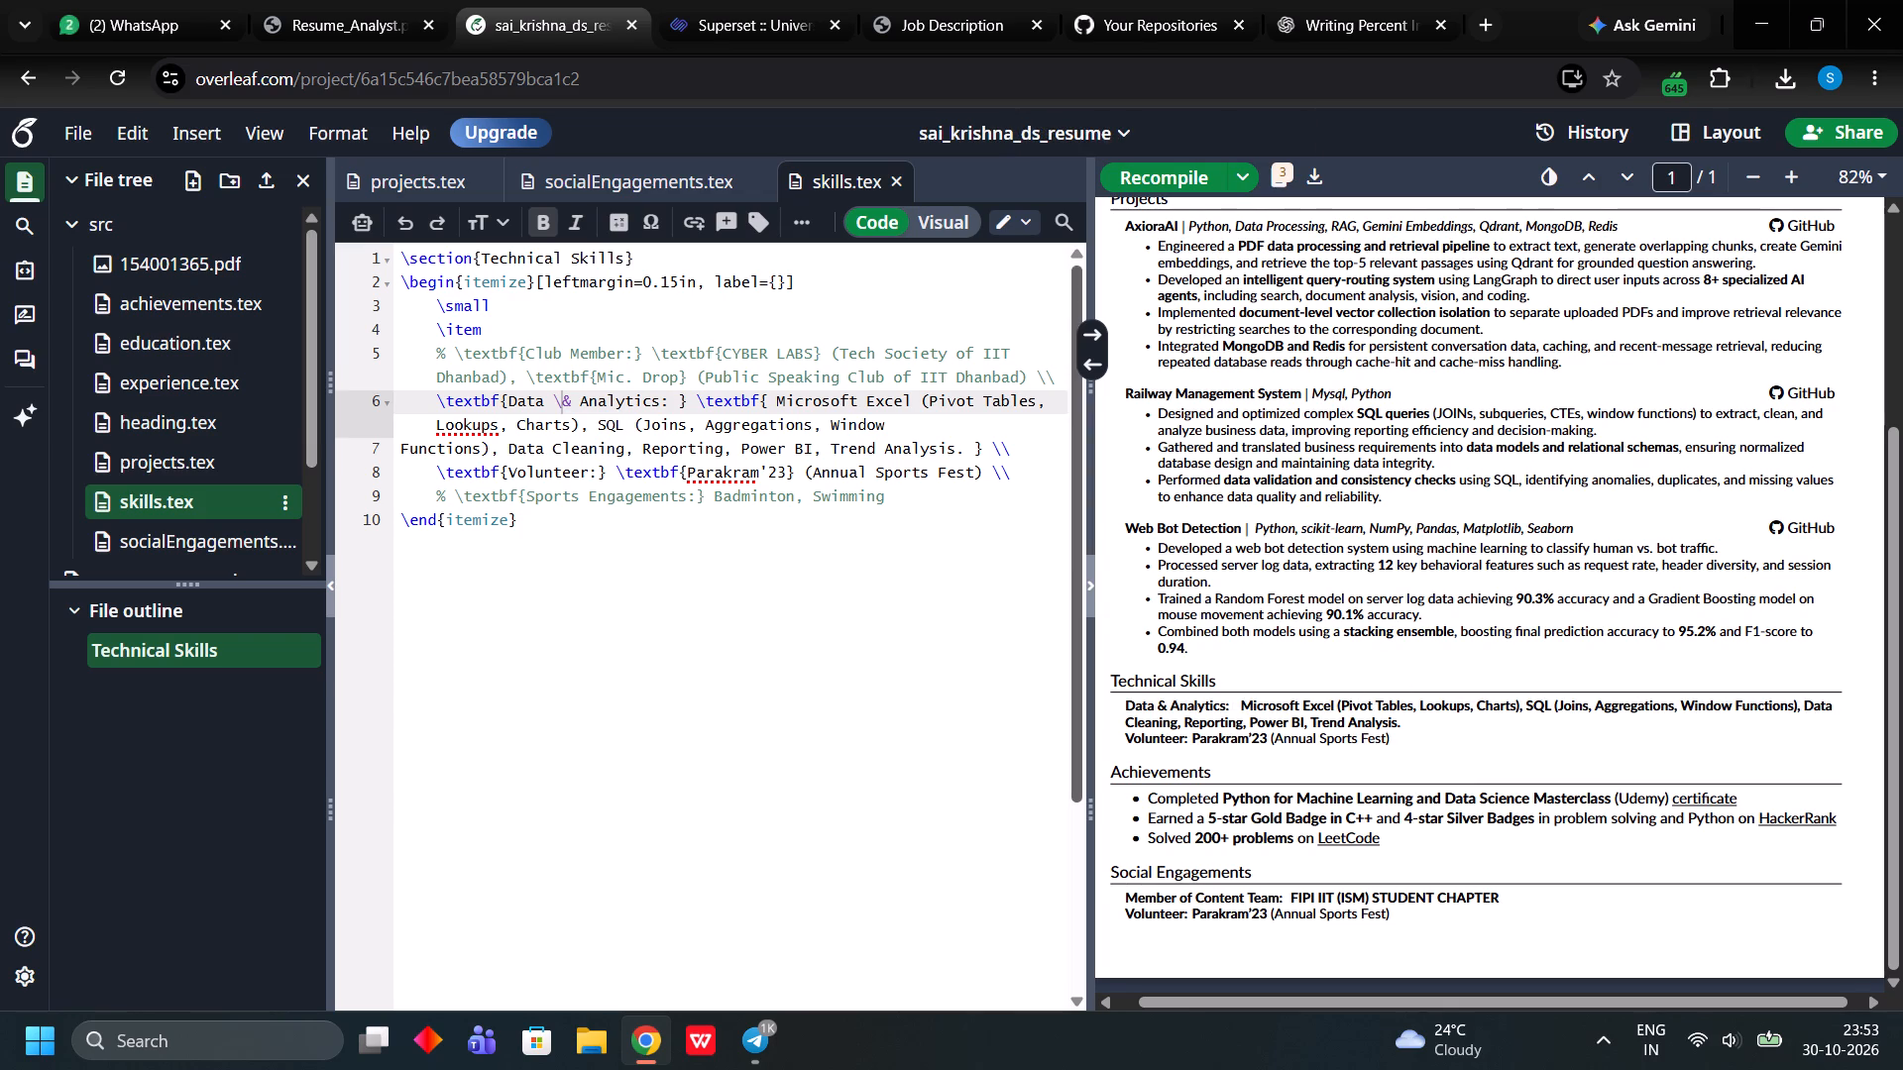
Remove the \textbf command from the Data & Analytics skills text, leaving only its label bold, and recompile.
left_click(329, 0)
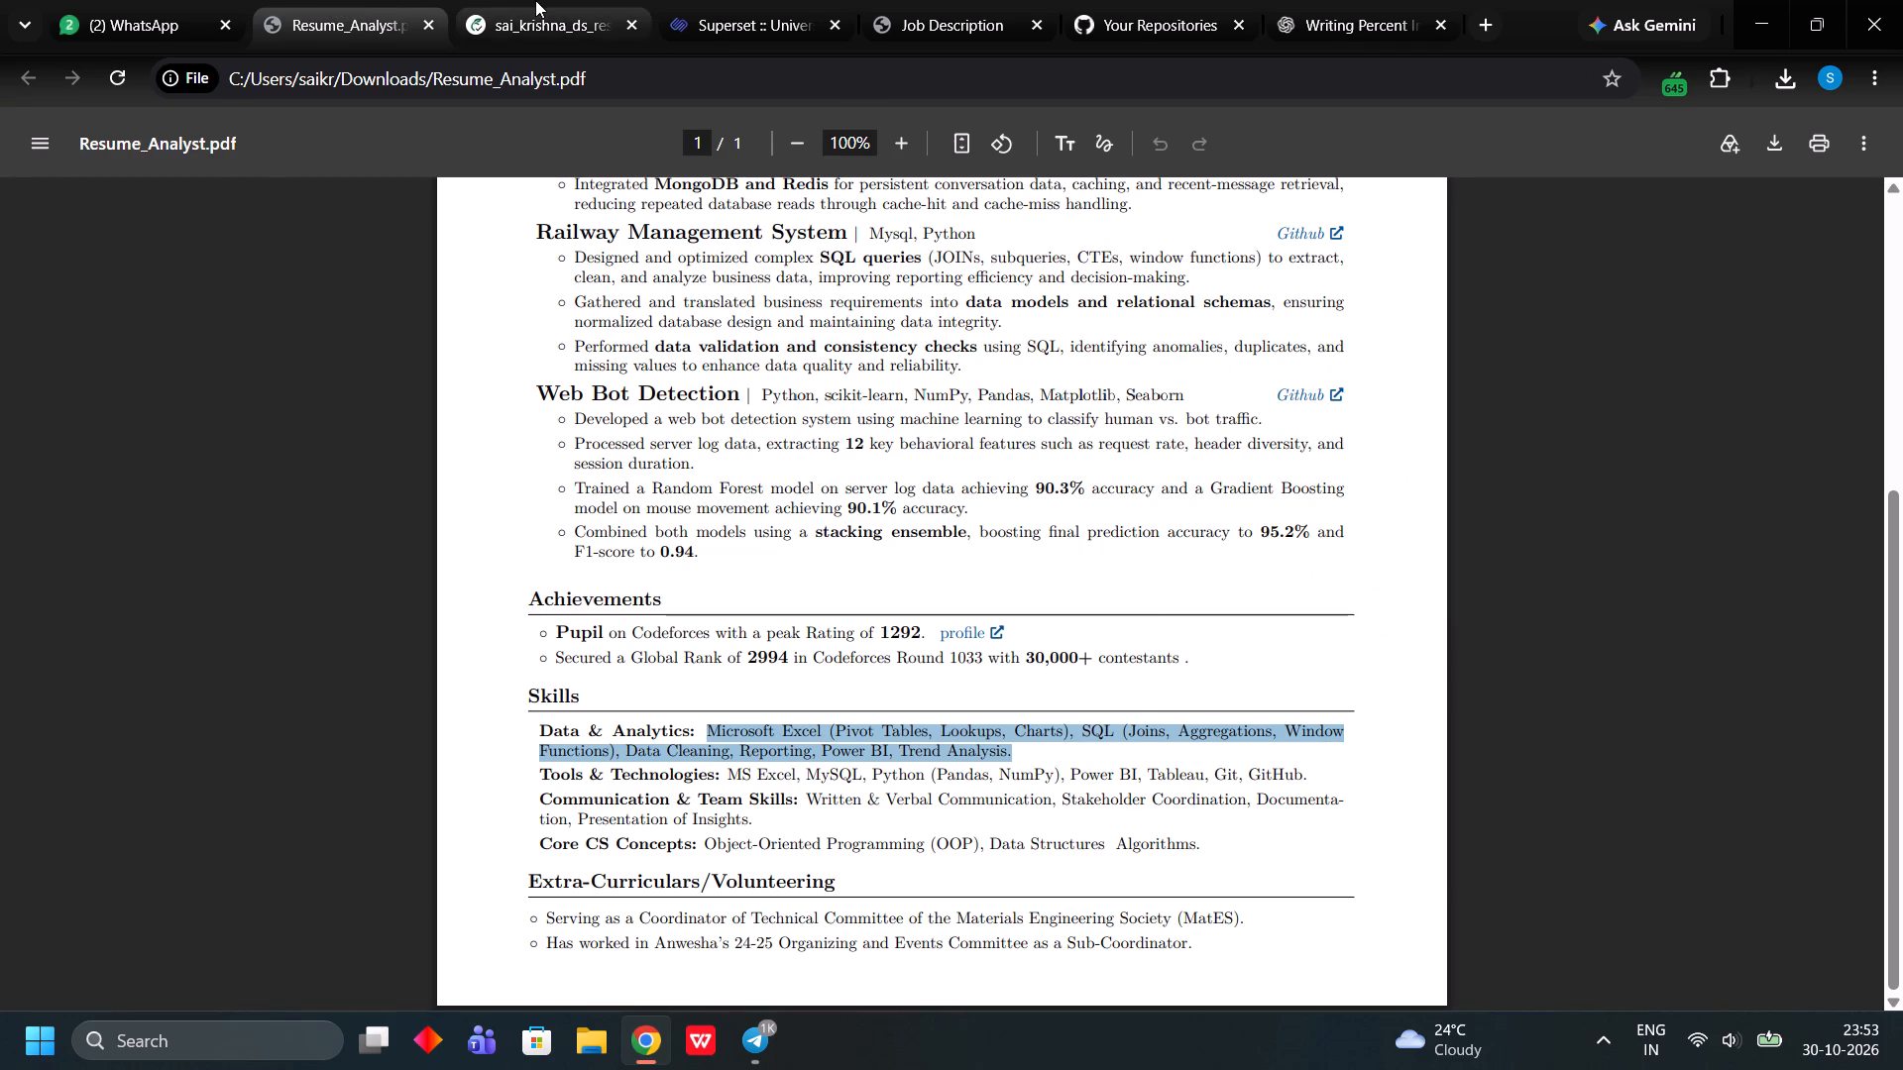
left_click(548, 0)
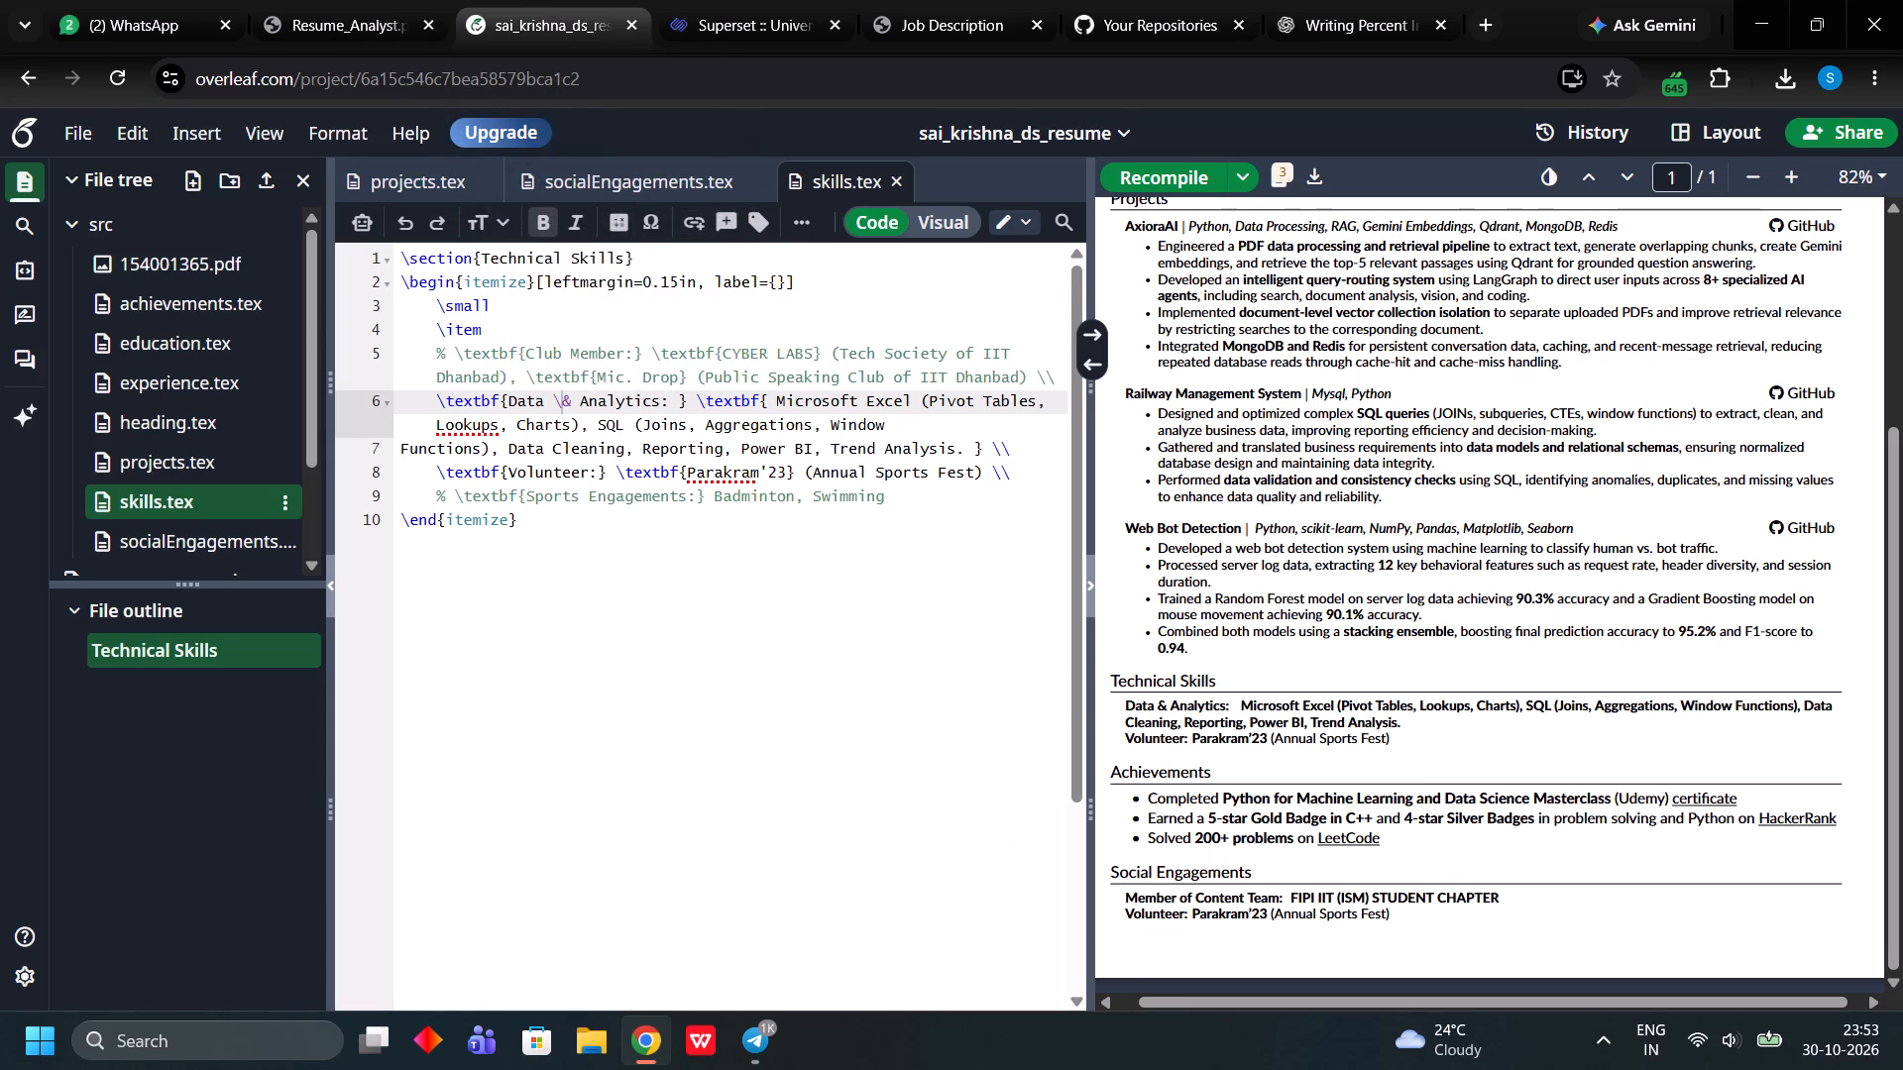
left_click(756, 404)
key("BackSpace")
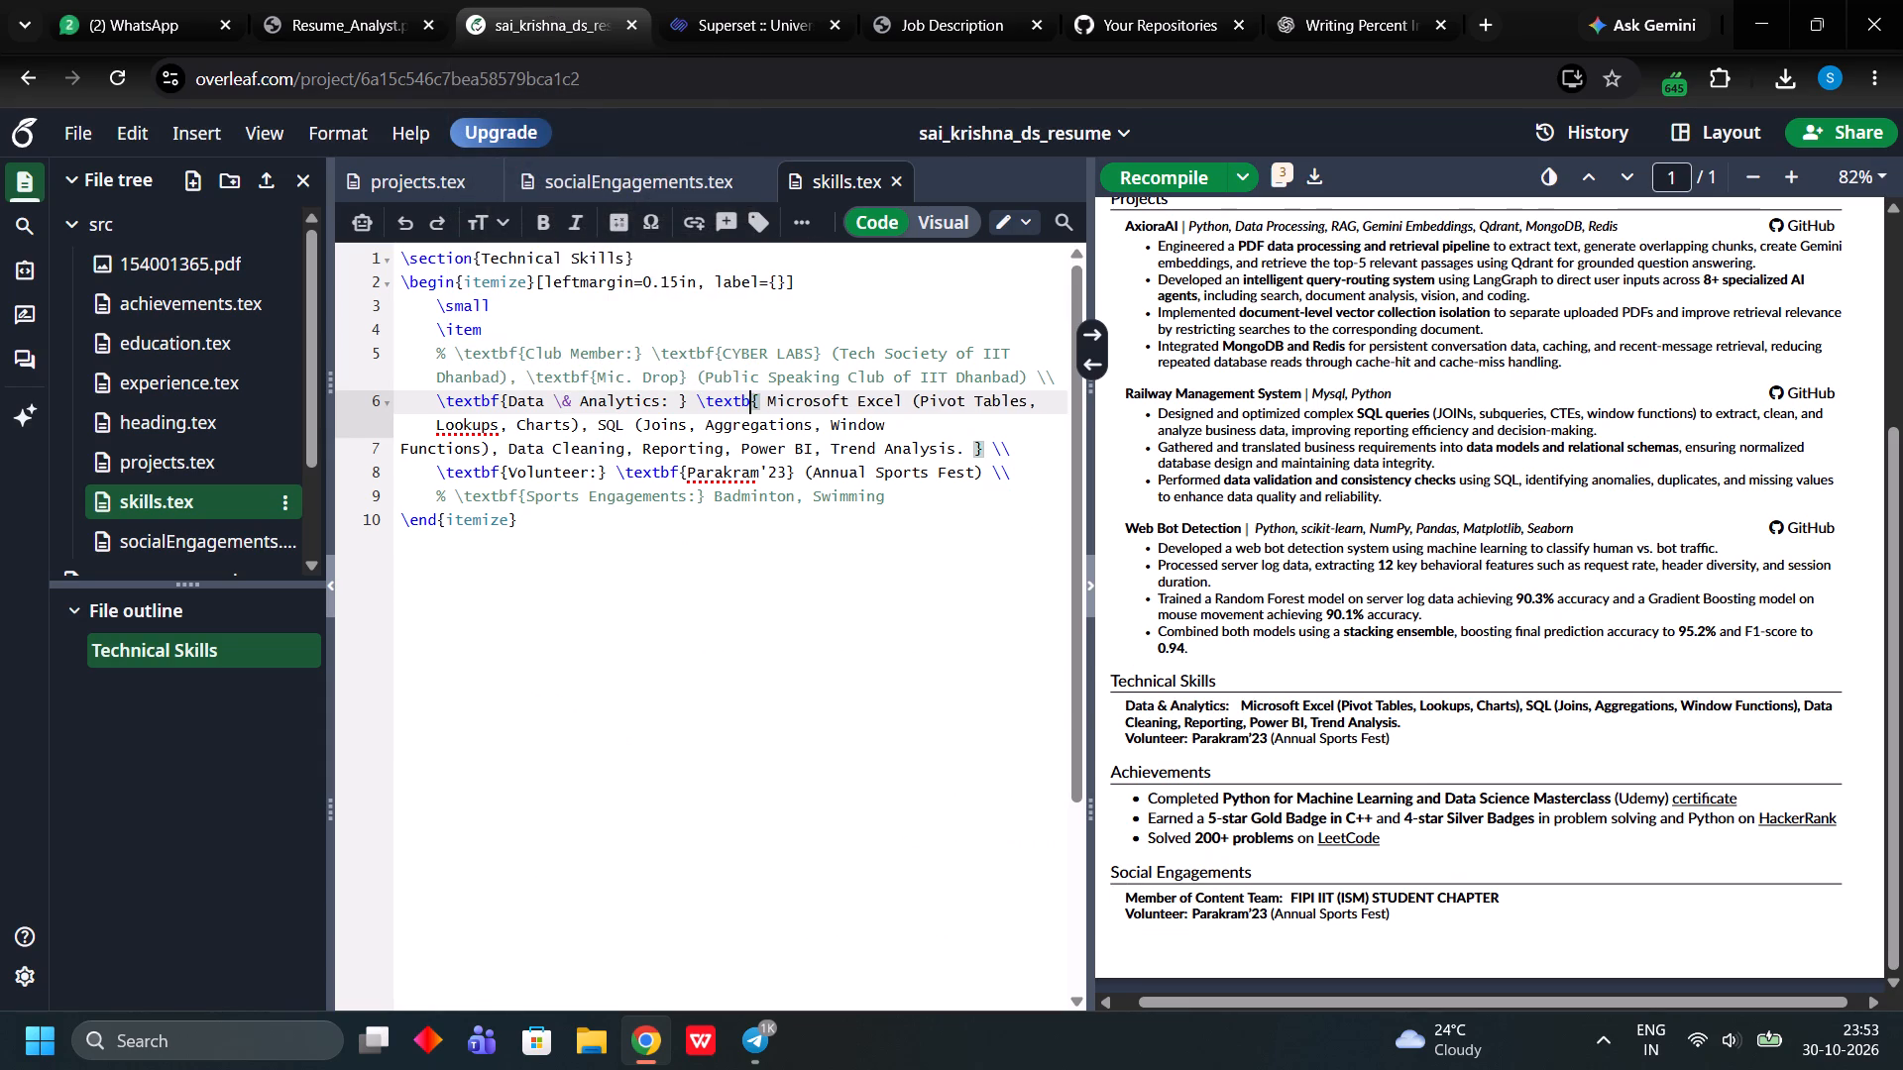
key("BackSpace")
key("BackSpace")
key("BackSpace")
key("BackSpace")
key("BackSpace")
key("BackSpace")
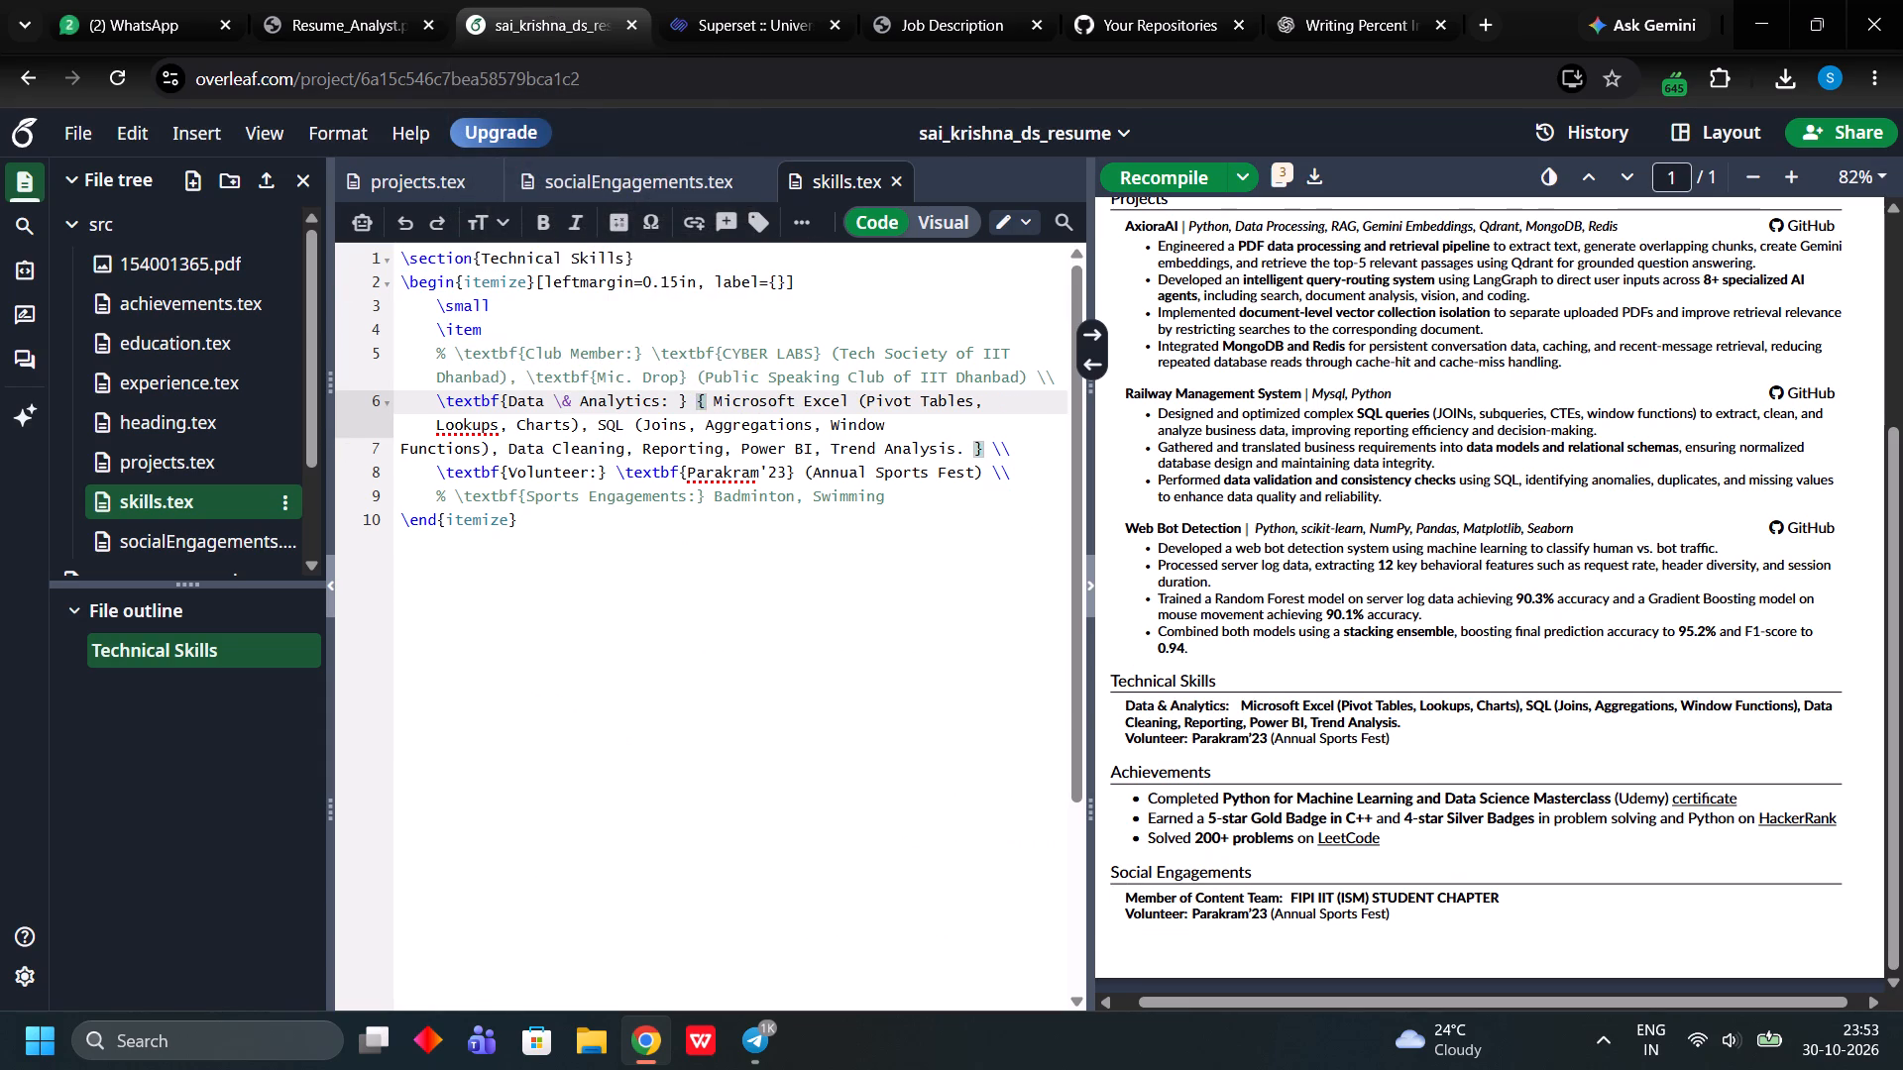
left_click(1165, 172)
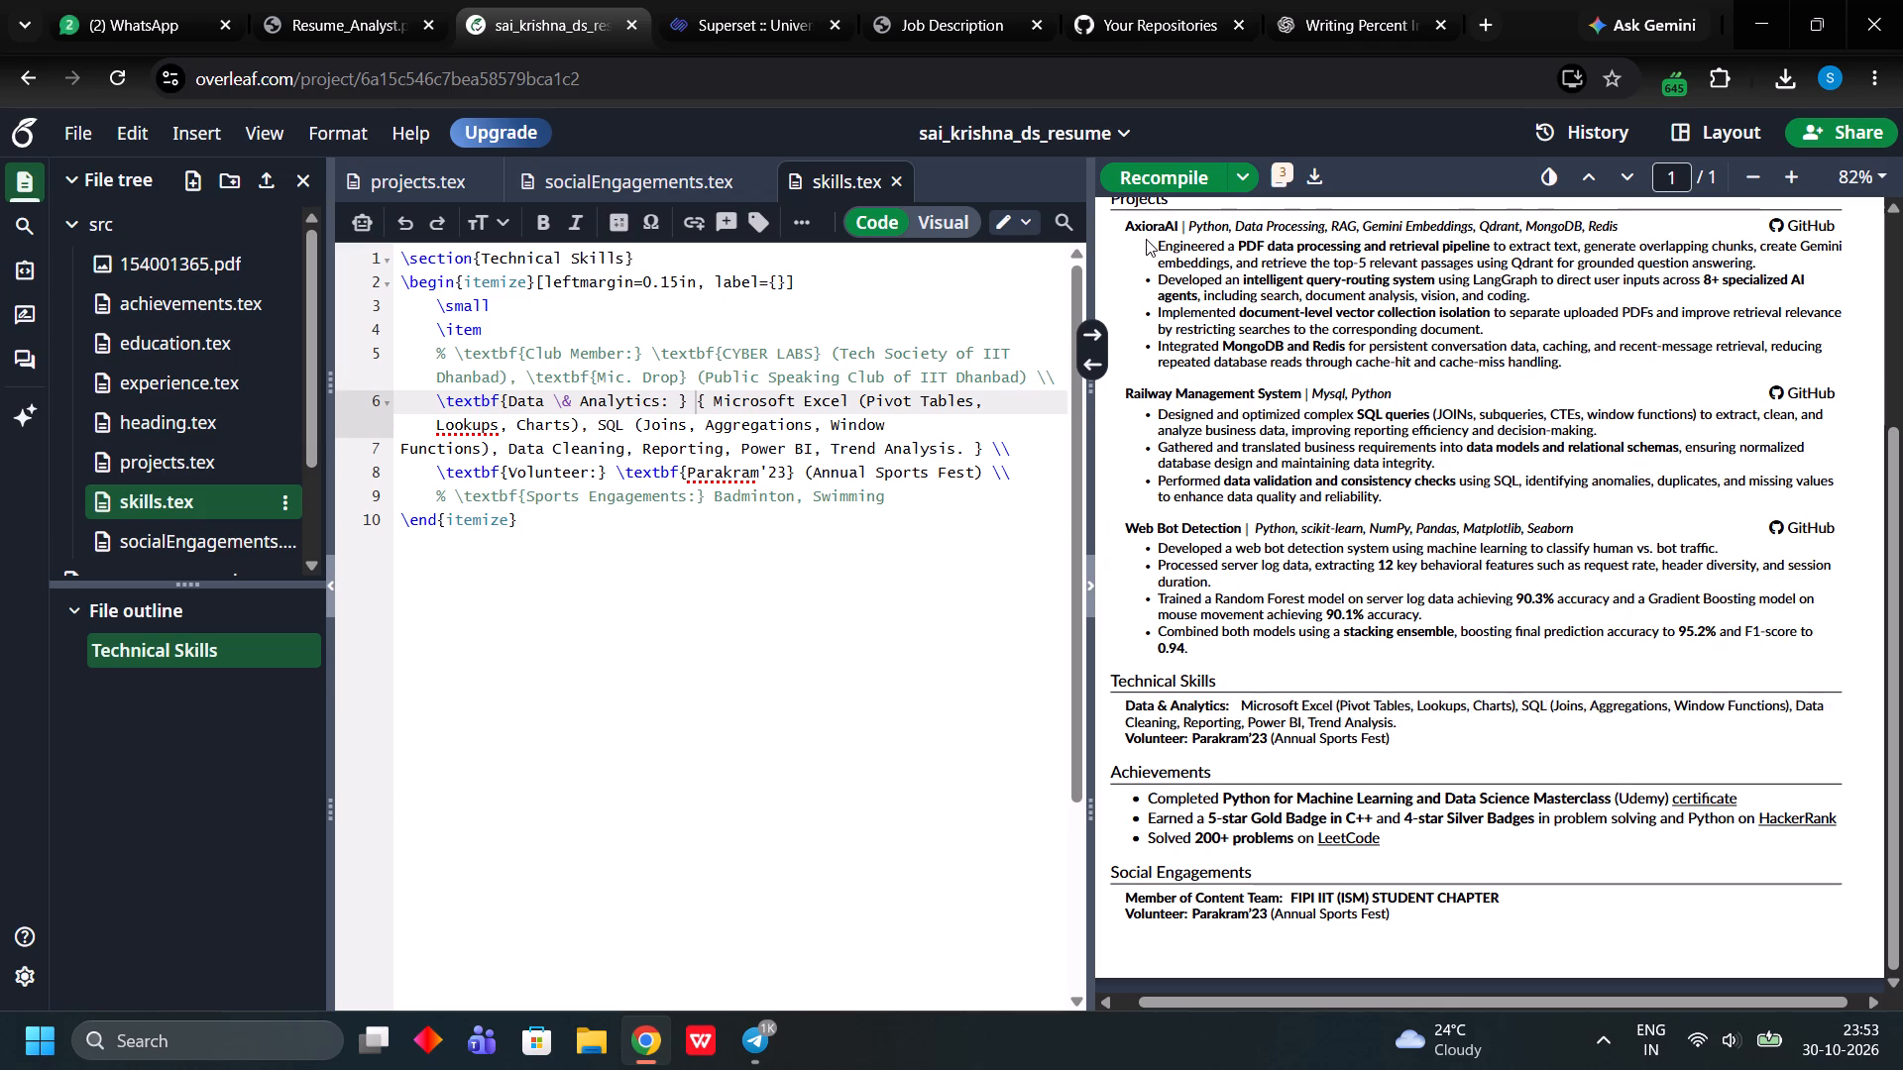
Delete the extra space after the colon inside the Data & Analytics label and recompile the resume.
left_click(671, 406)
key("BackSpace")
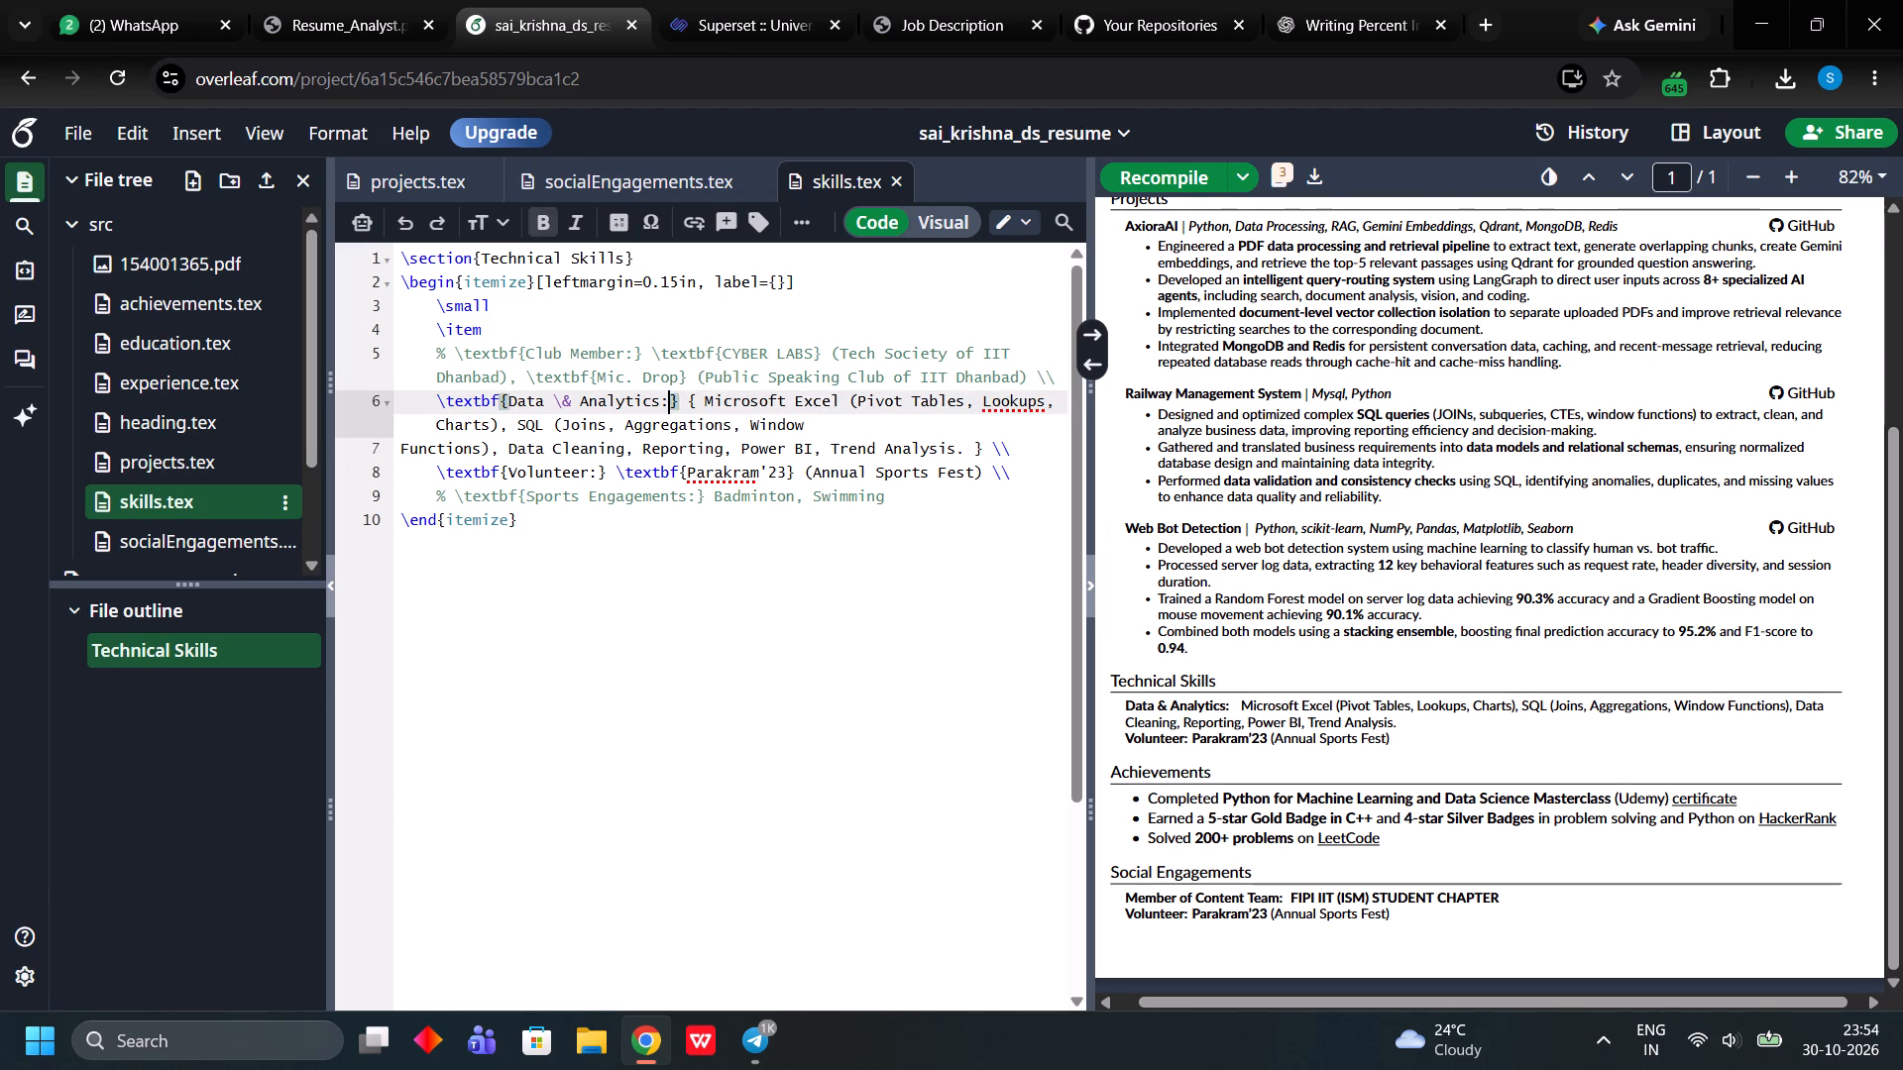
left_click(1174, 171)
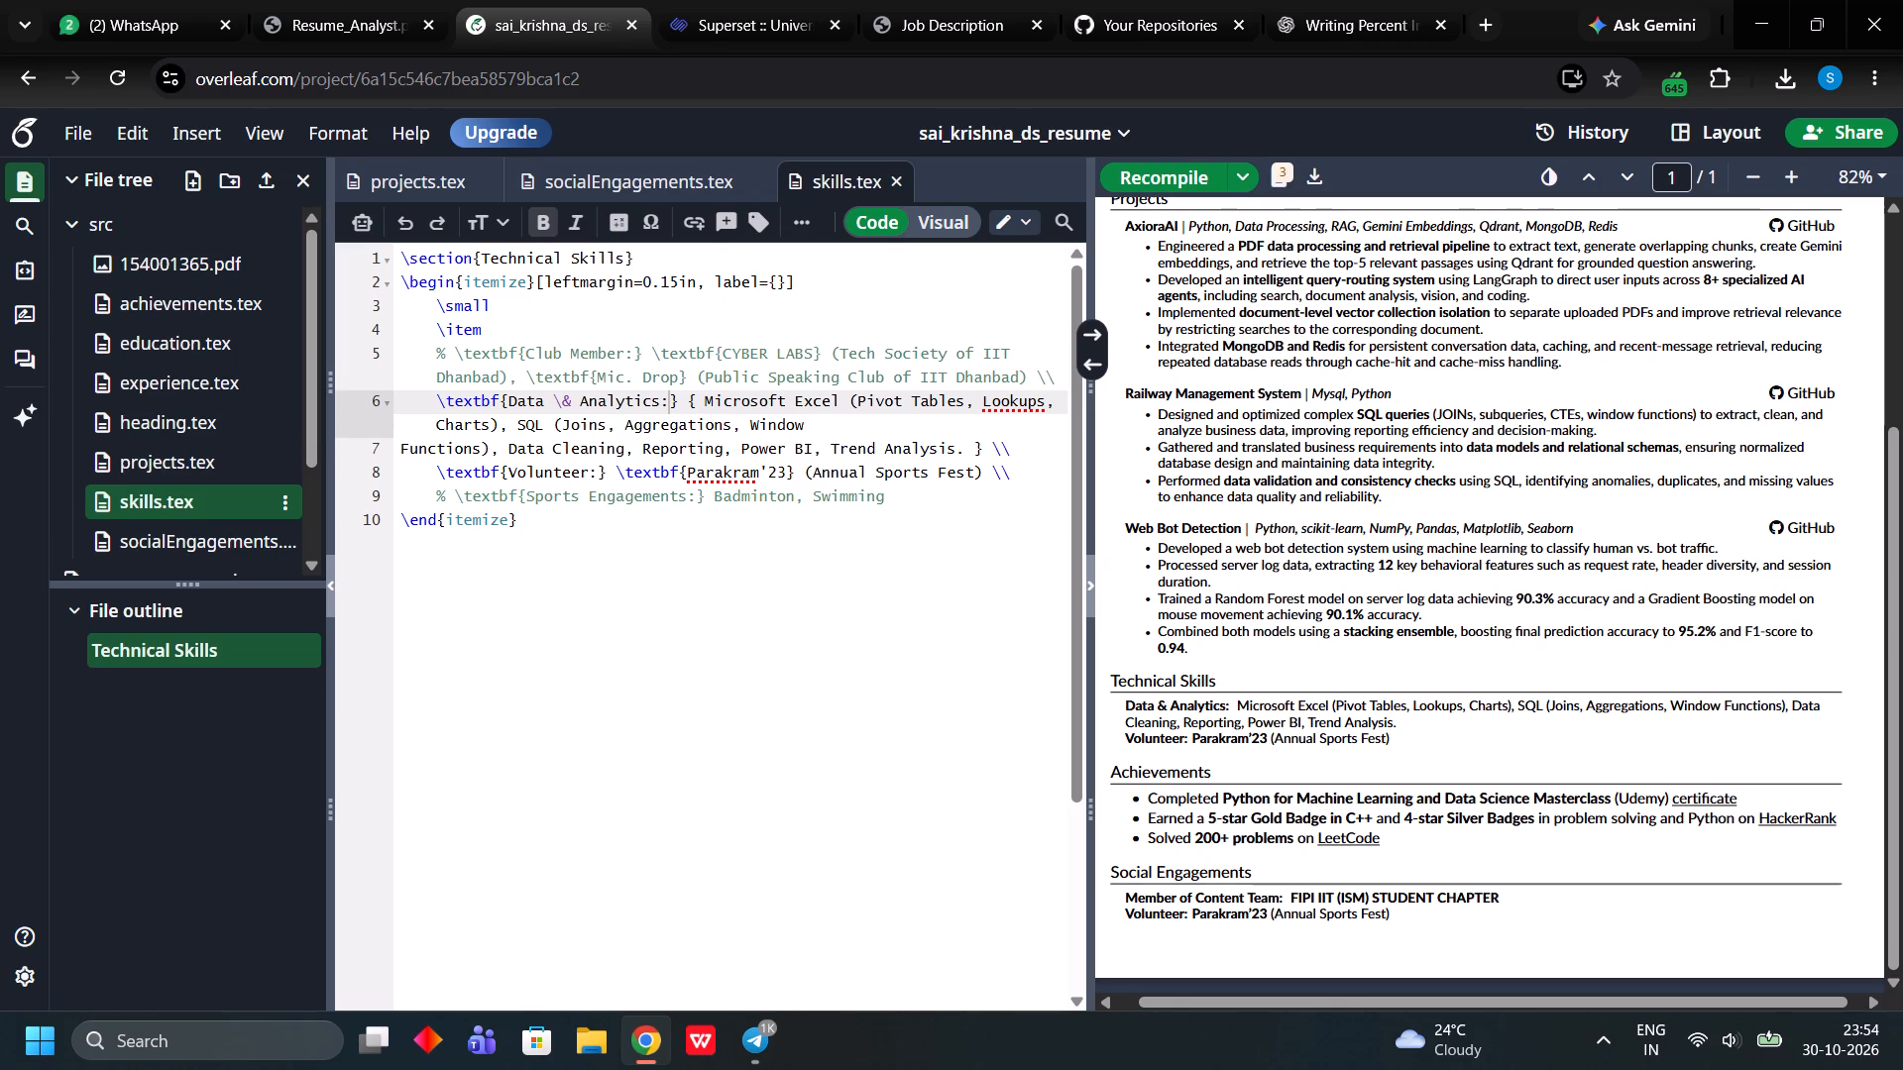
Replace the "Volunteer:" label in skills.tex with "Tools \& Technologies:", copying the label from Resume_Analyst.pdf and escaping its ampersand.
left_click(277, 0)
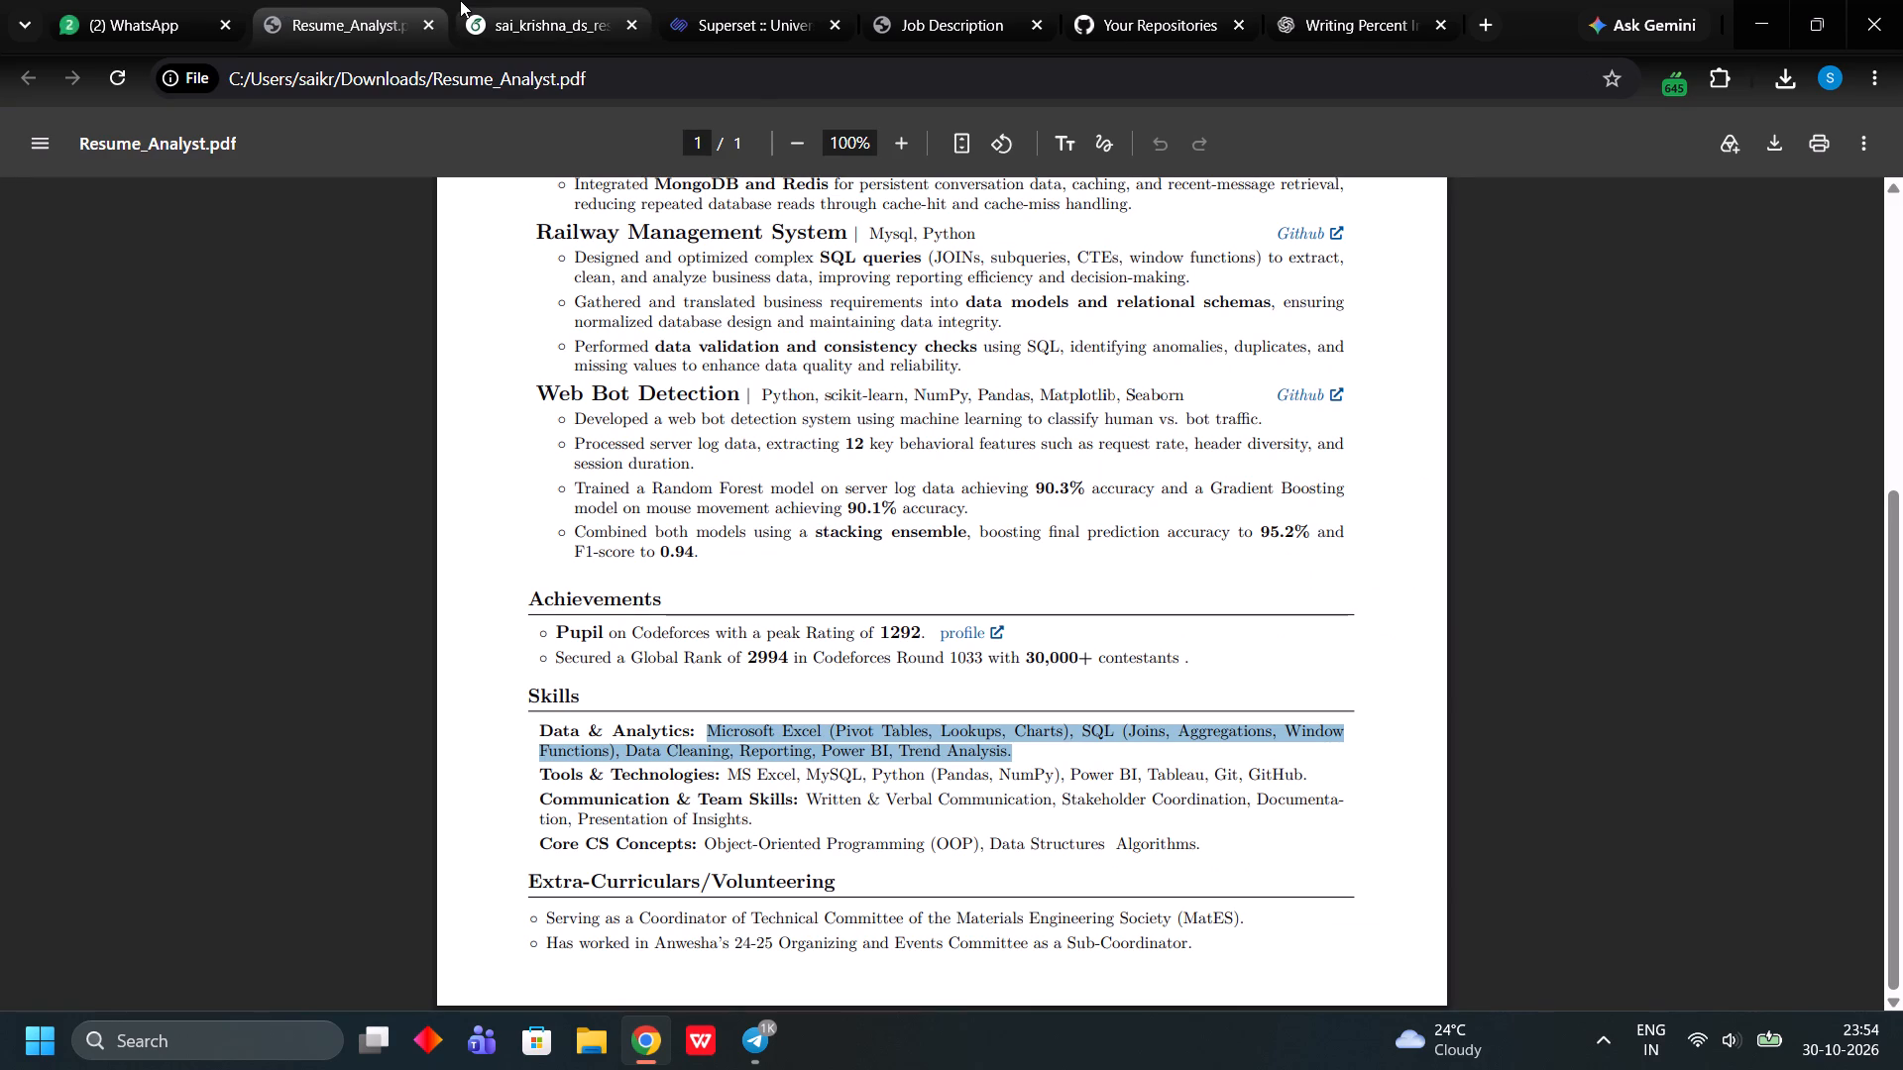
left_click(525, 0)
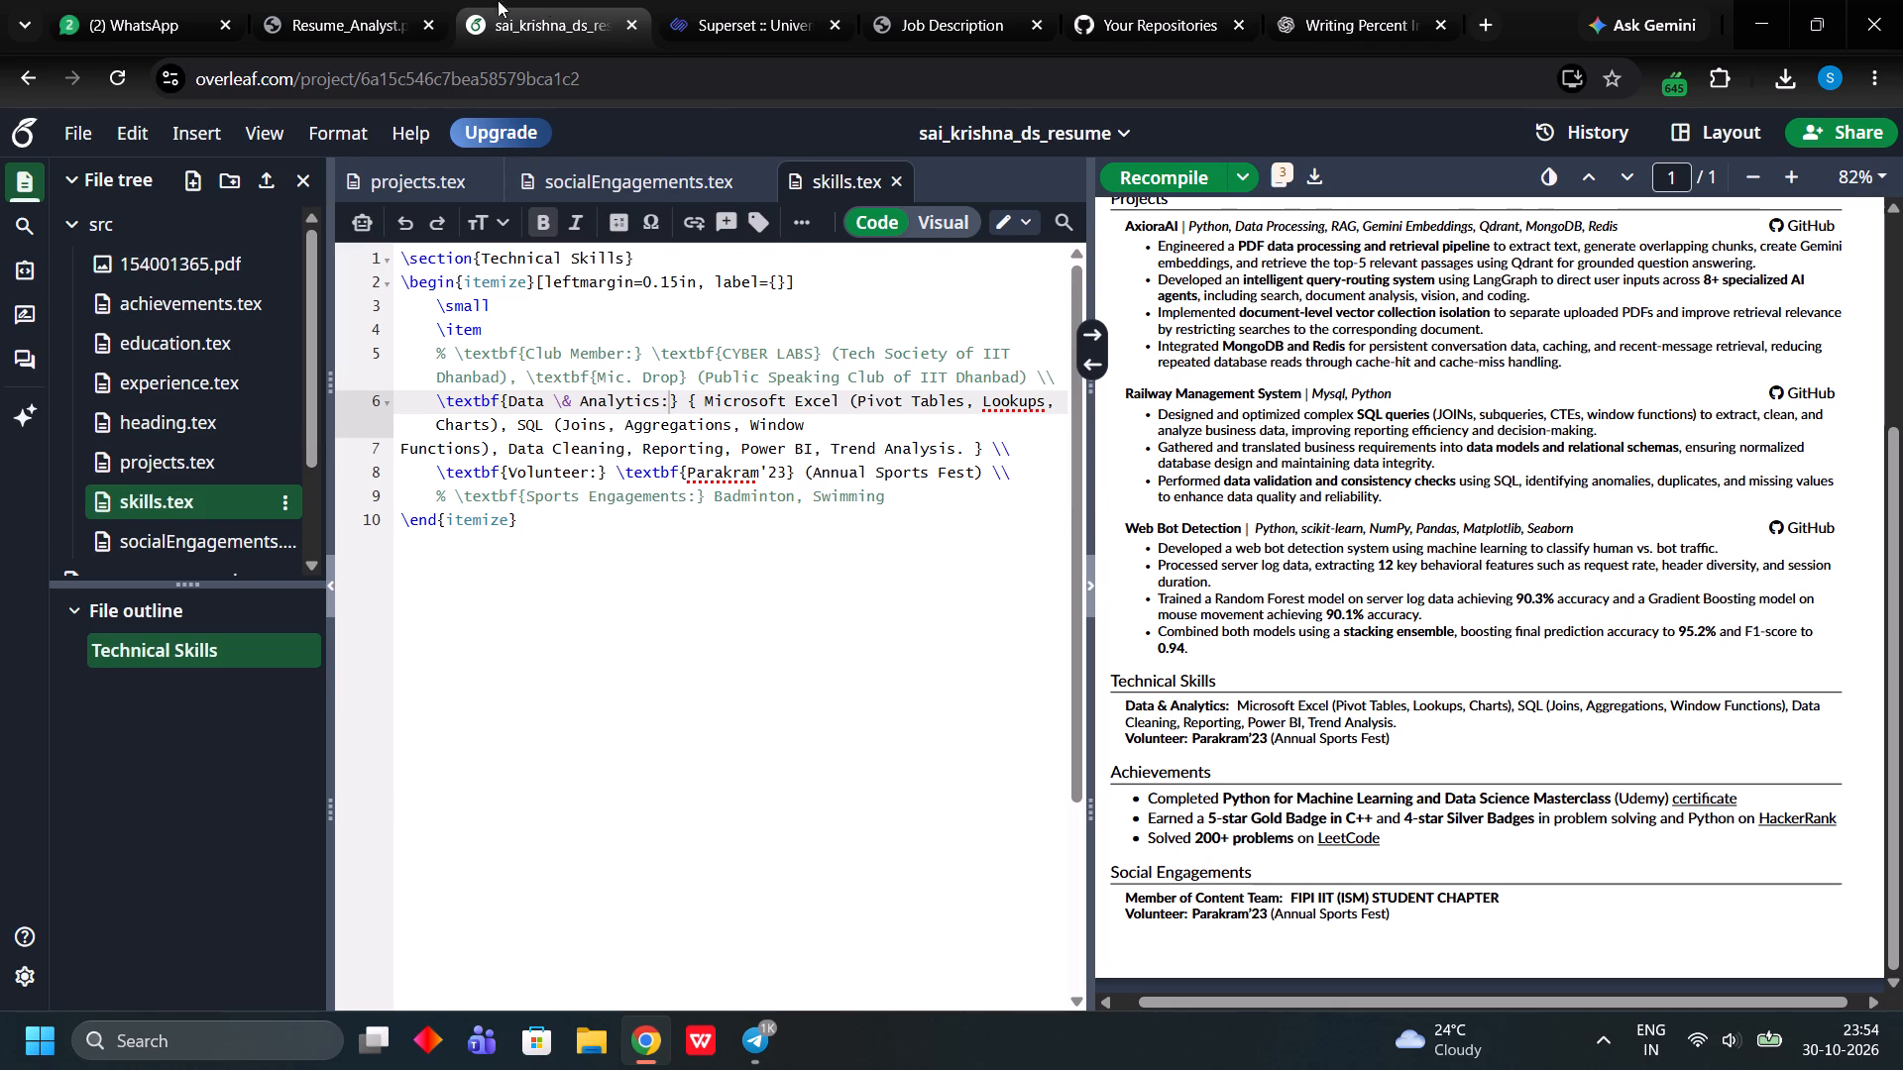
left_click(388, 0)
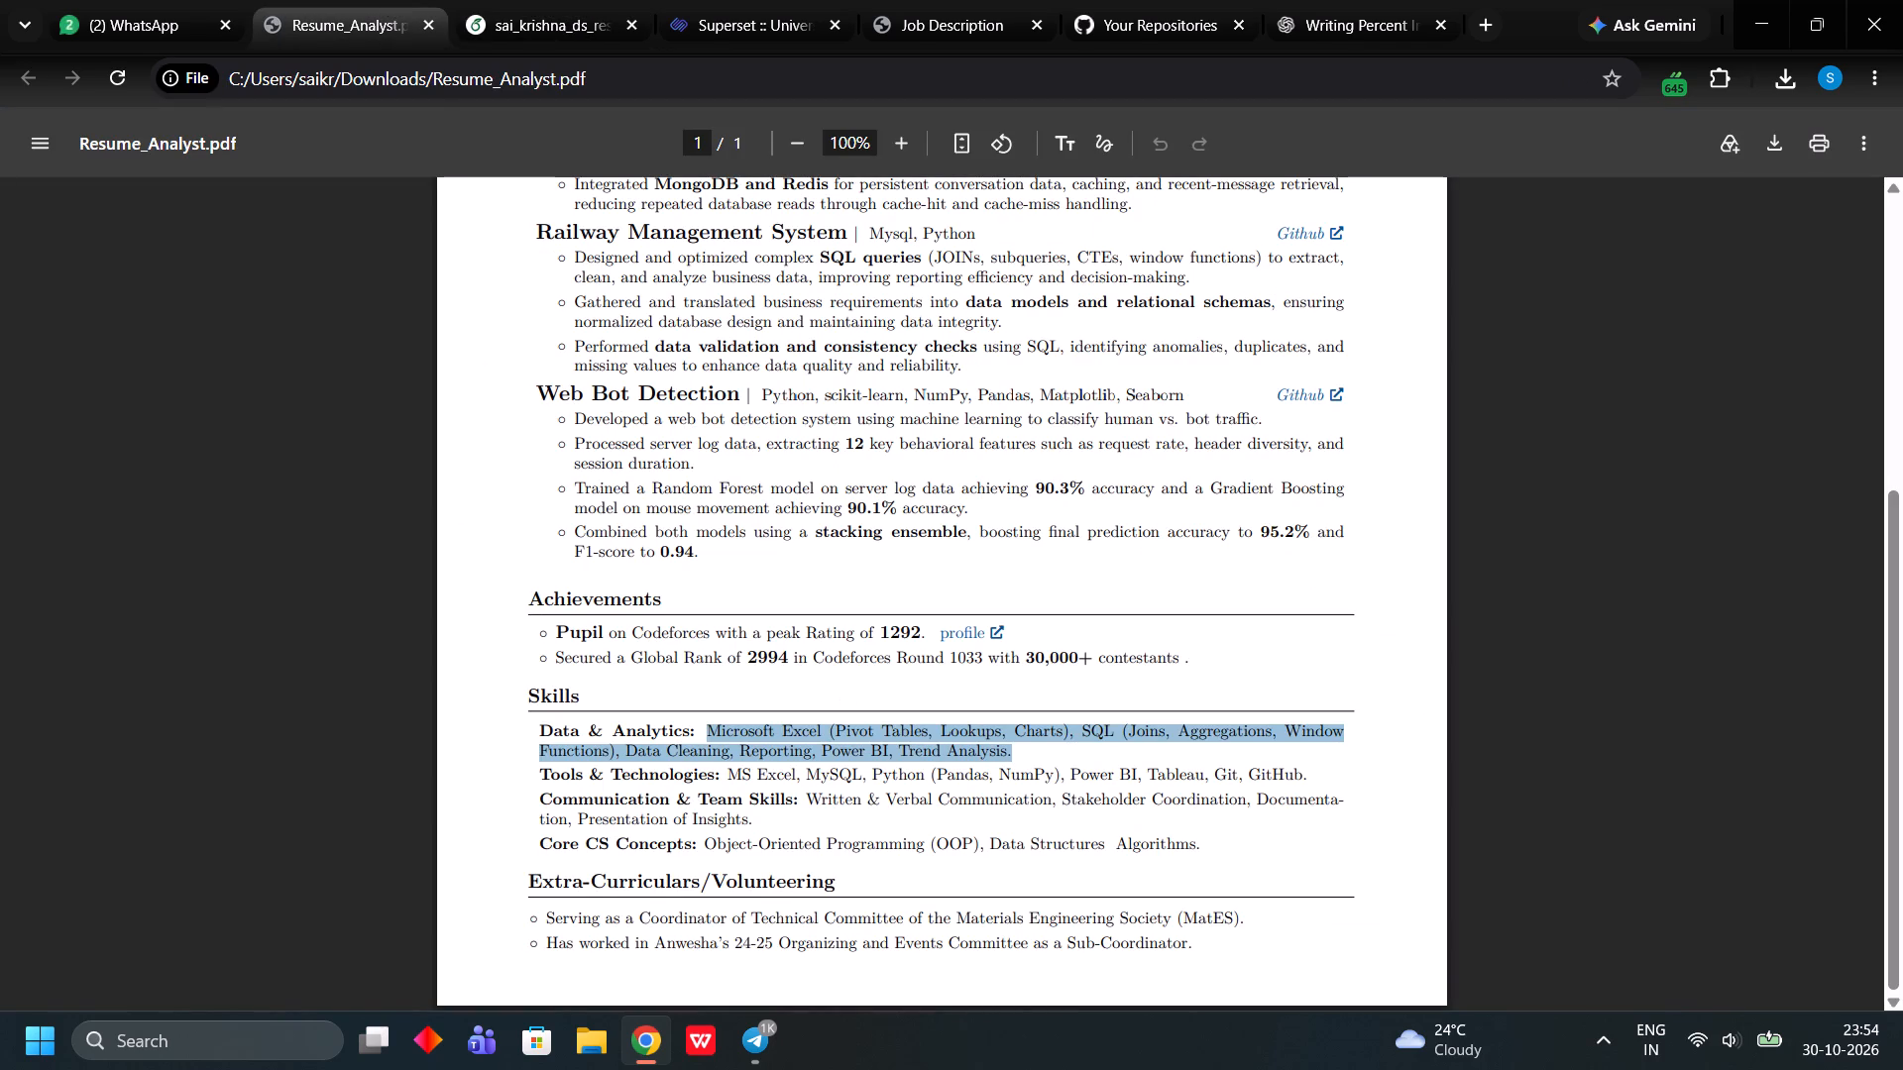
left_click_drag(535, 771, 731, 778)
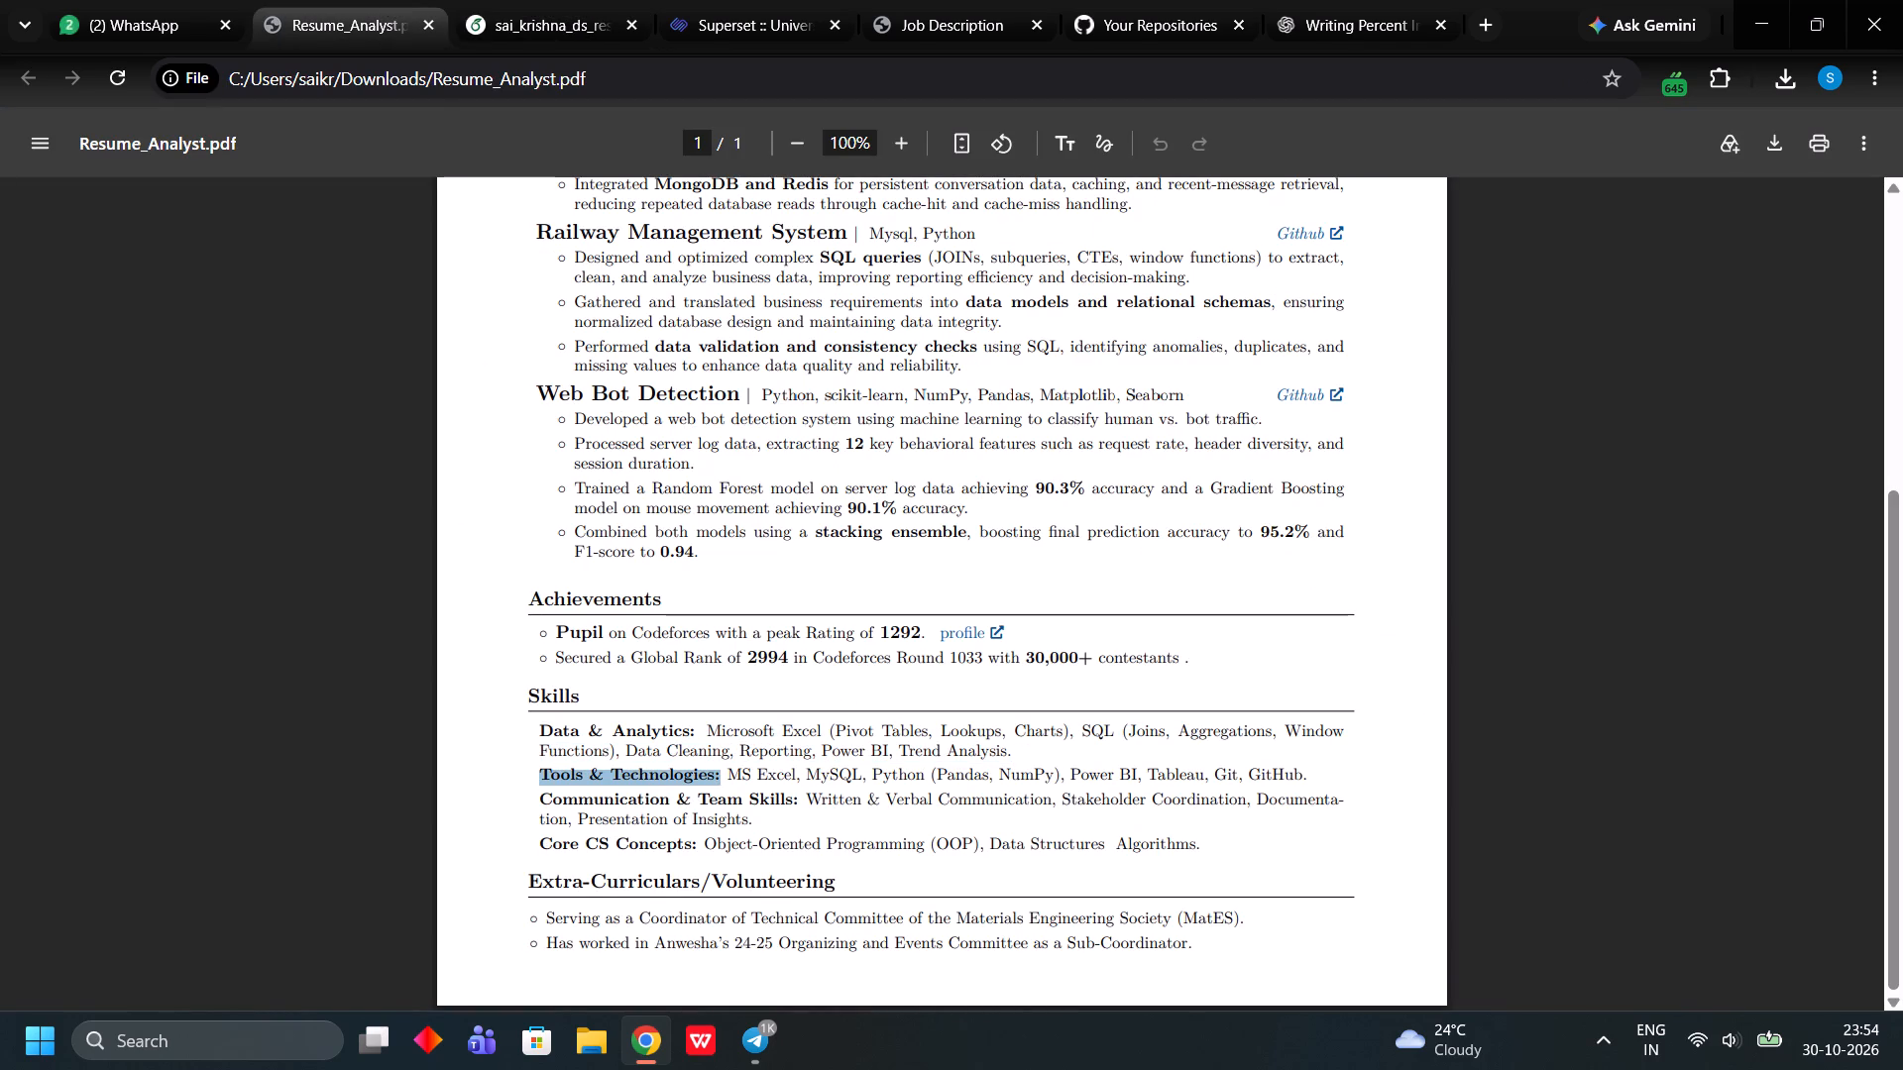
key("ctrl+c")
left_click(519, 0)
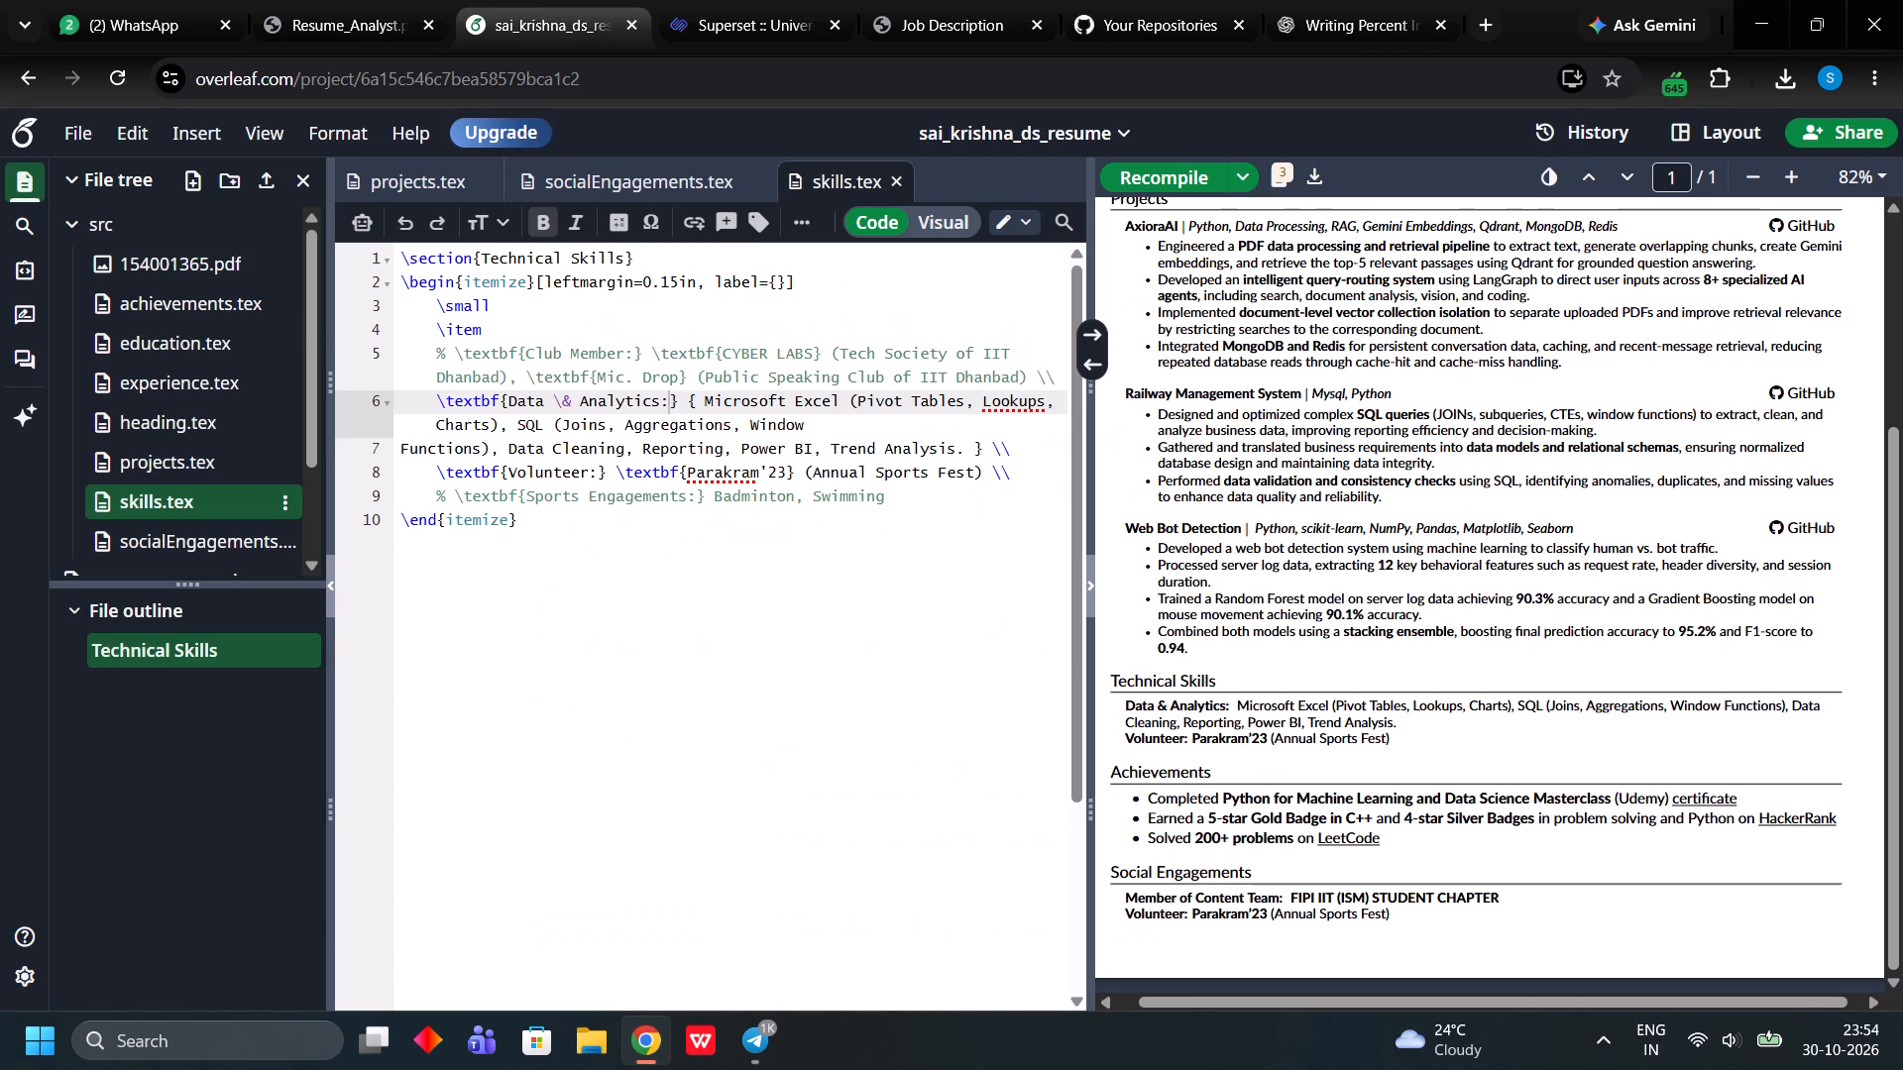
left_click_drag(505, 478, 604, 478)
left_click_drag(604, 478, 596, 478)
key("ctrl+v")
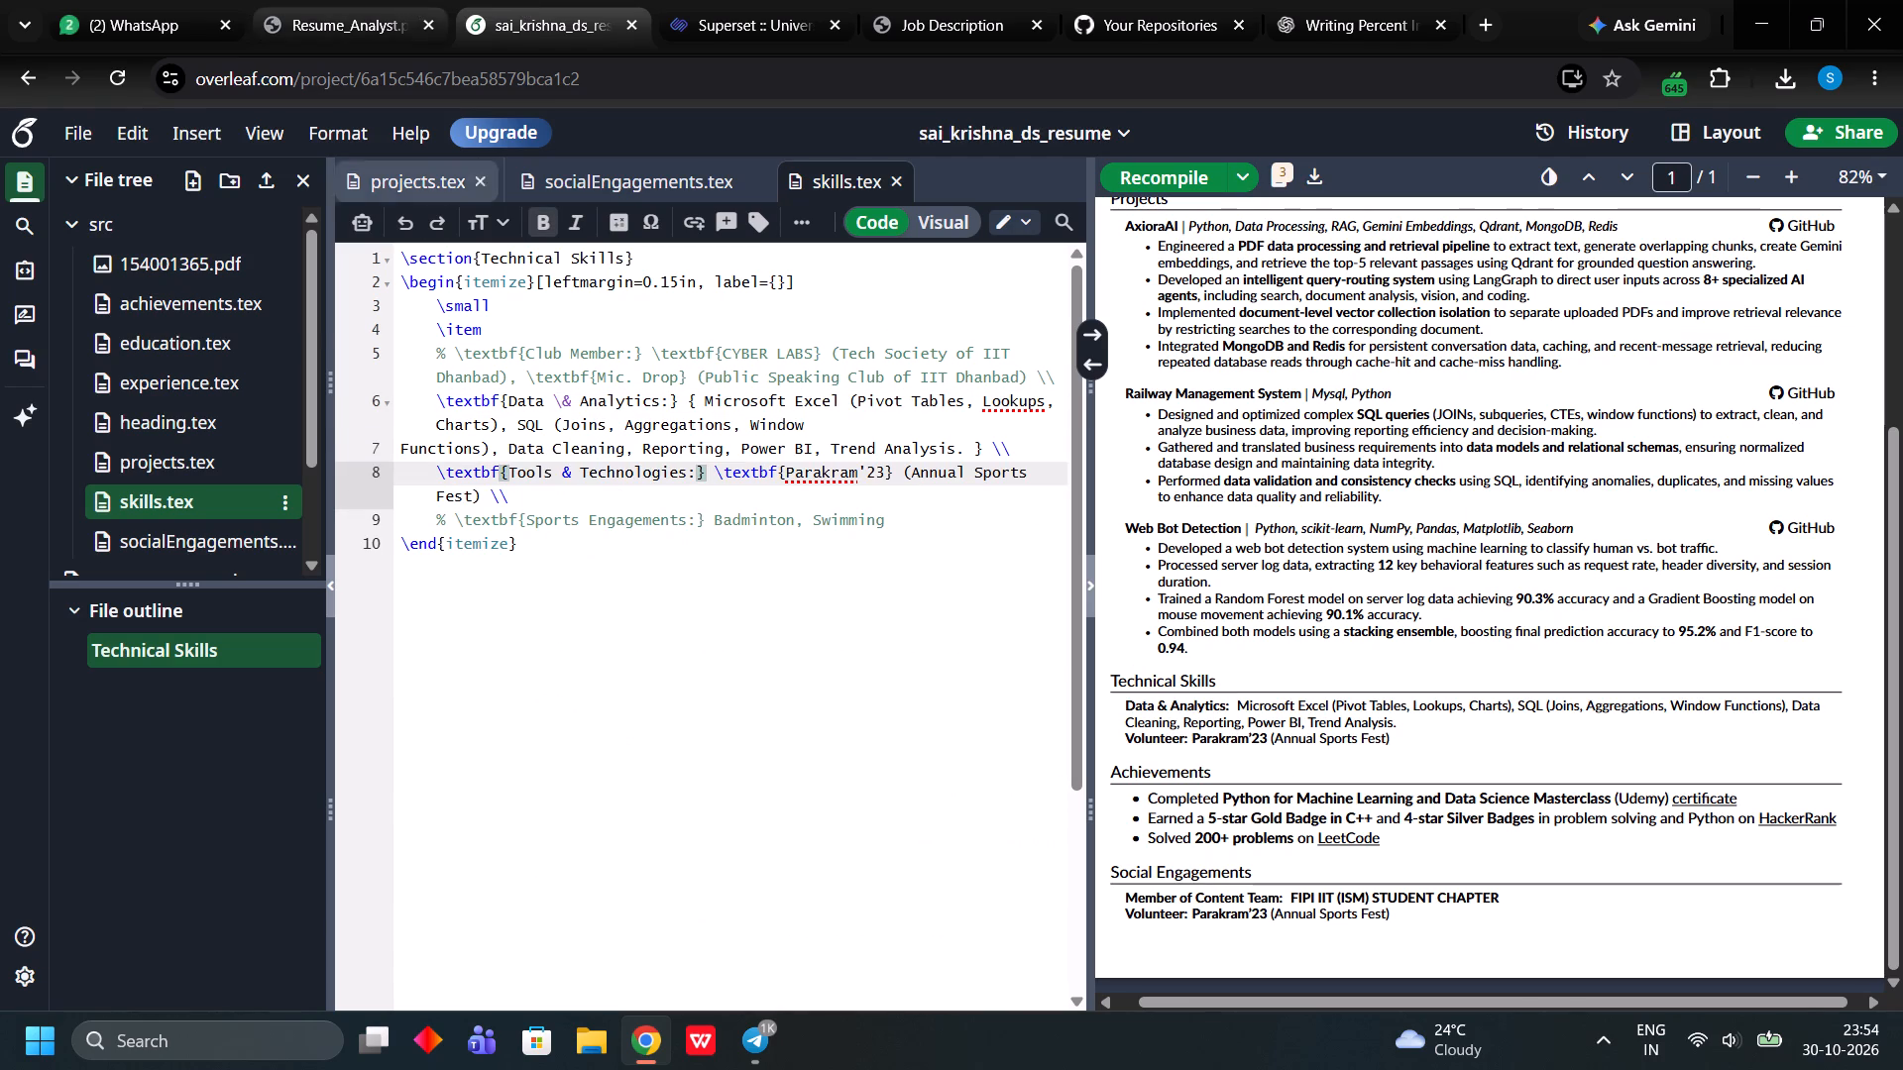
left_click(560, 476)
key("backslash")
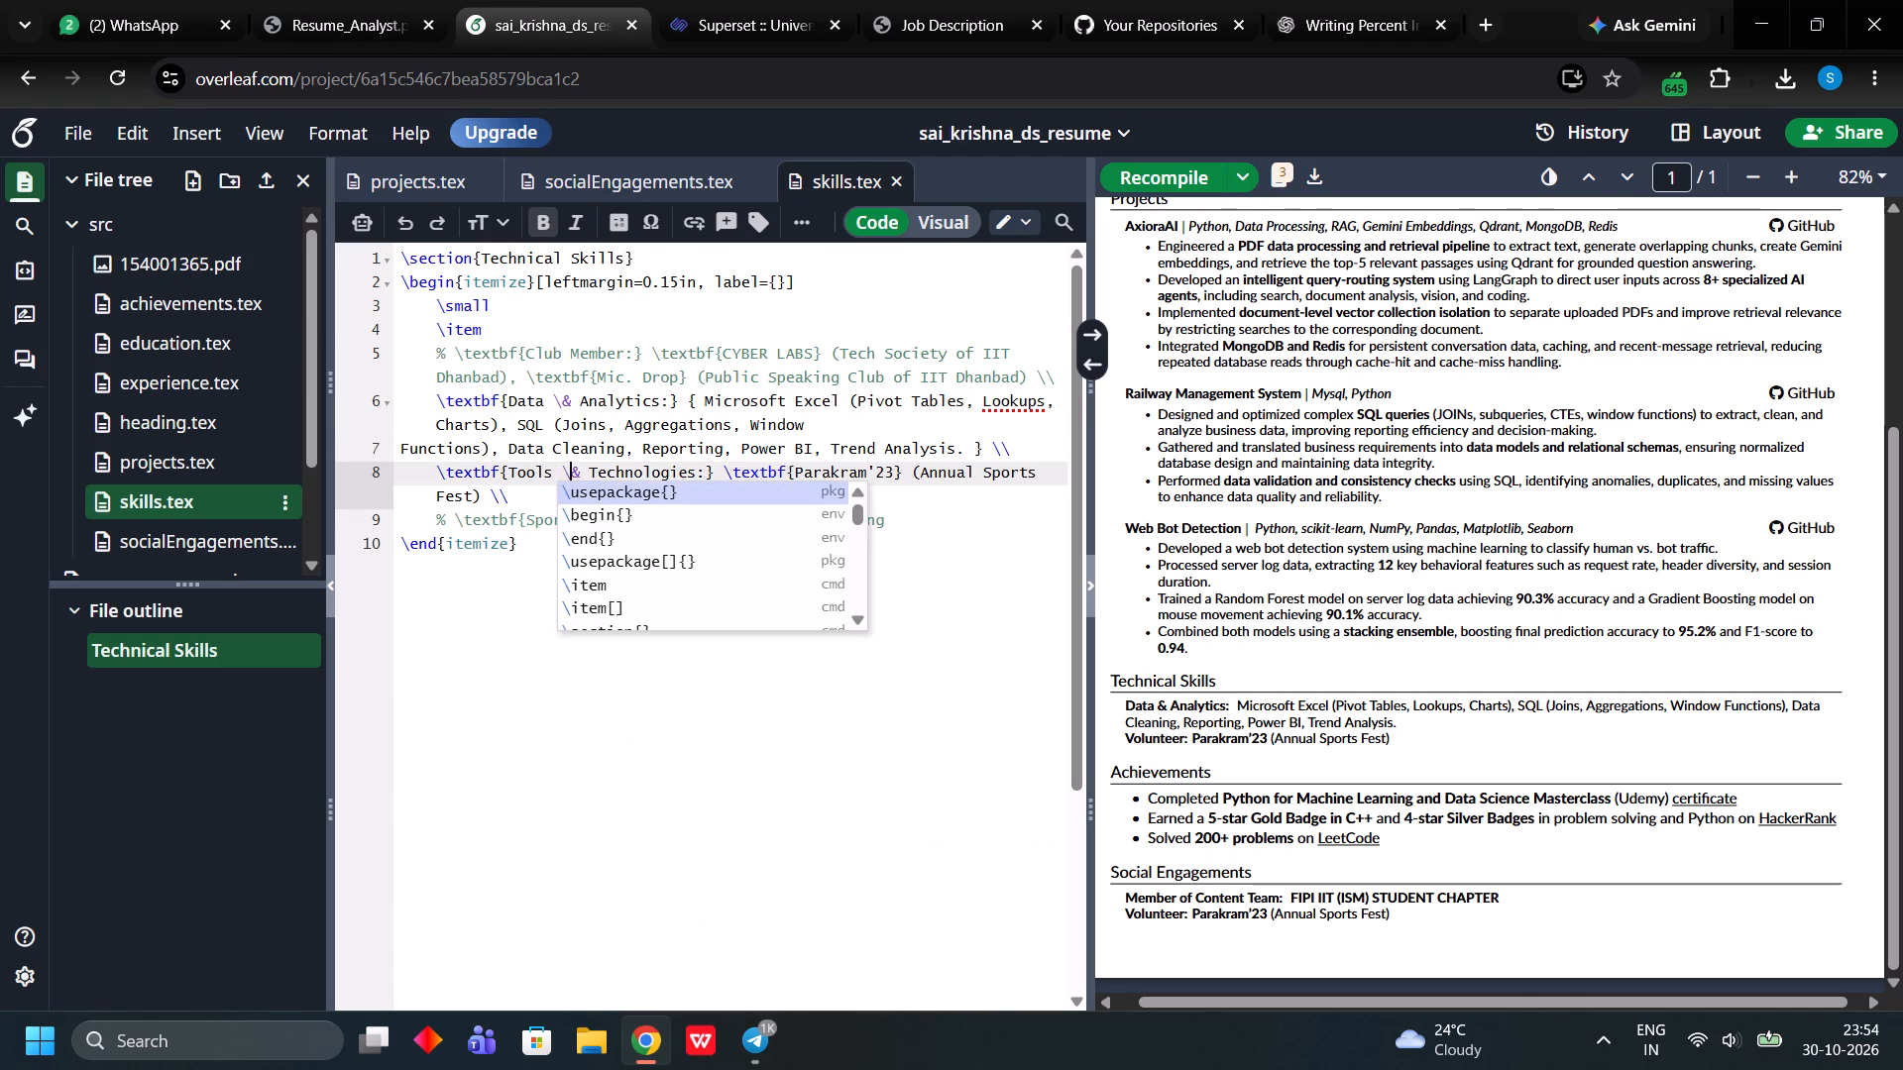
Replace the Parakram'23 text with the Tools & Technologies list from Resume_Analyst.pdf, MS Excel through GitHub, recompile, and add a space after the label.
left_click(331, 0)
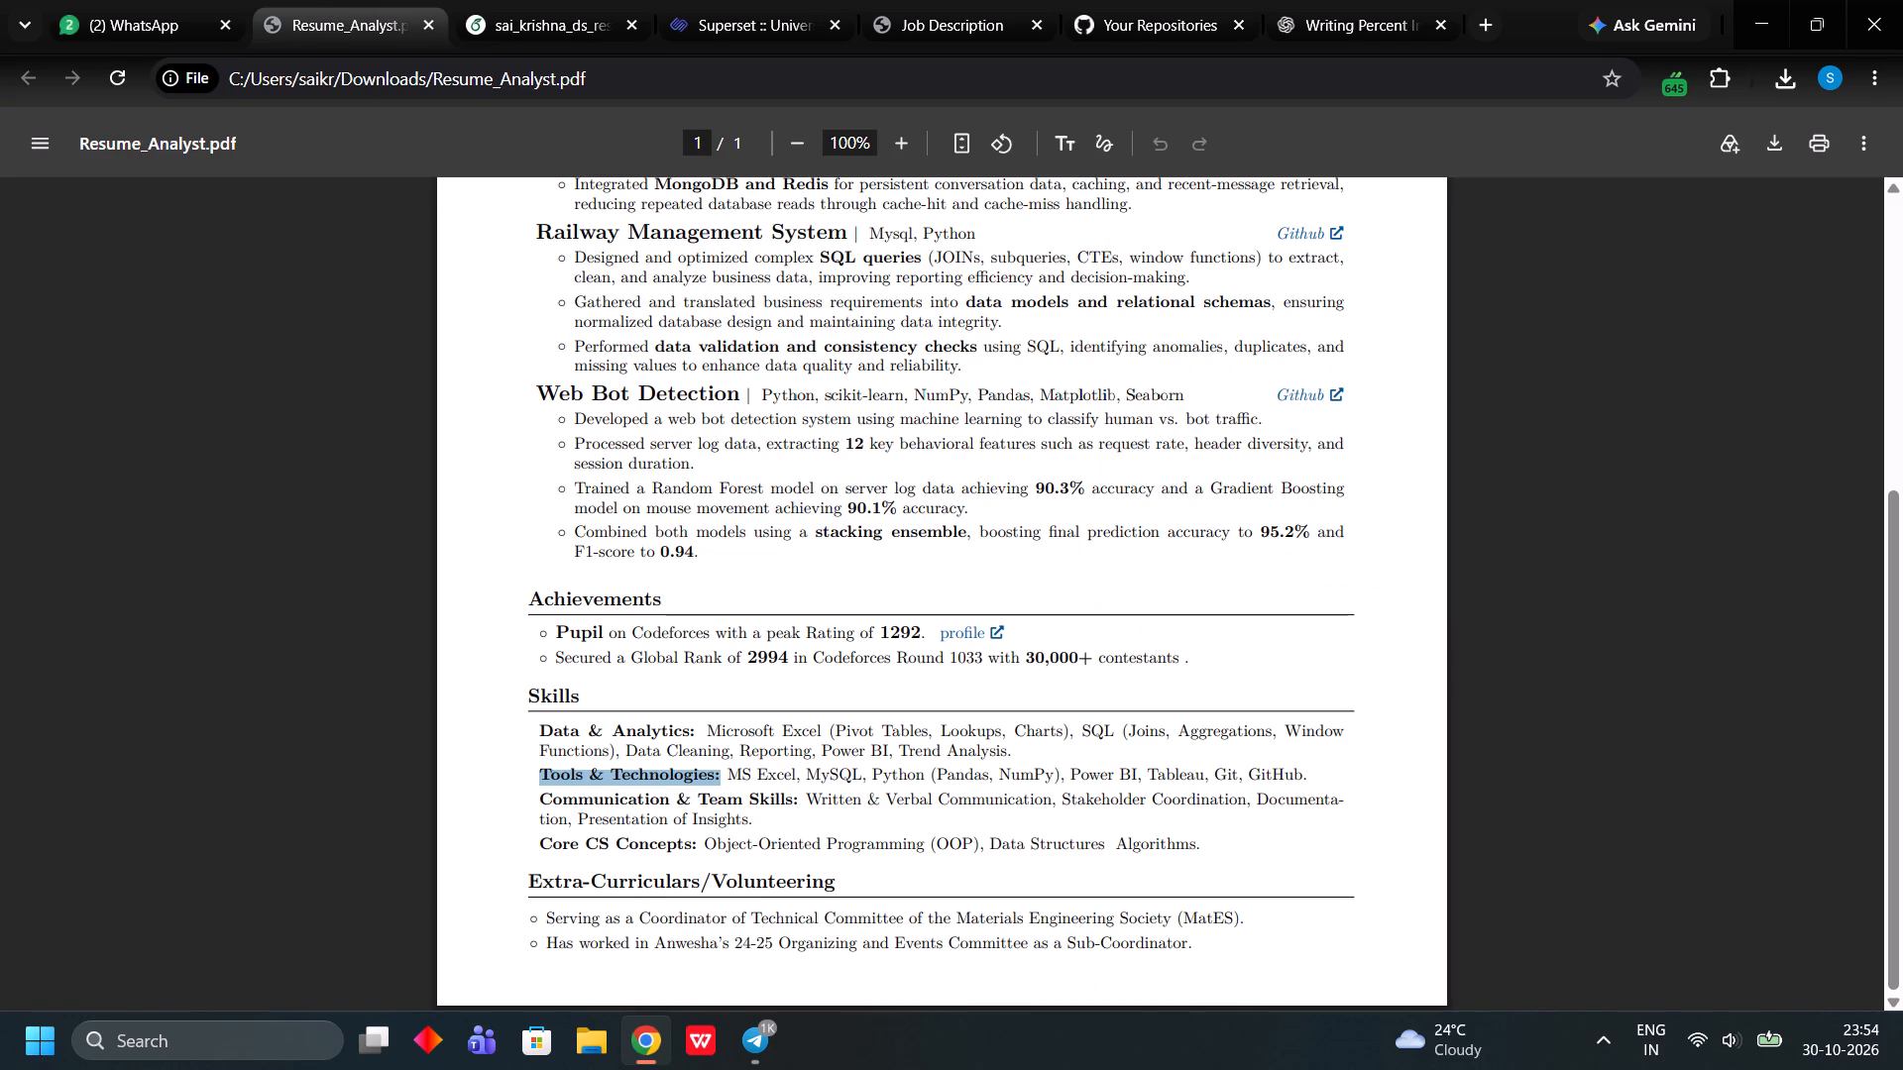
left_click_drag(727, 770, 1350, 776)
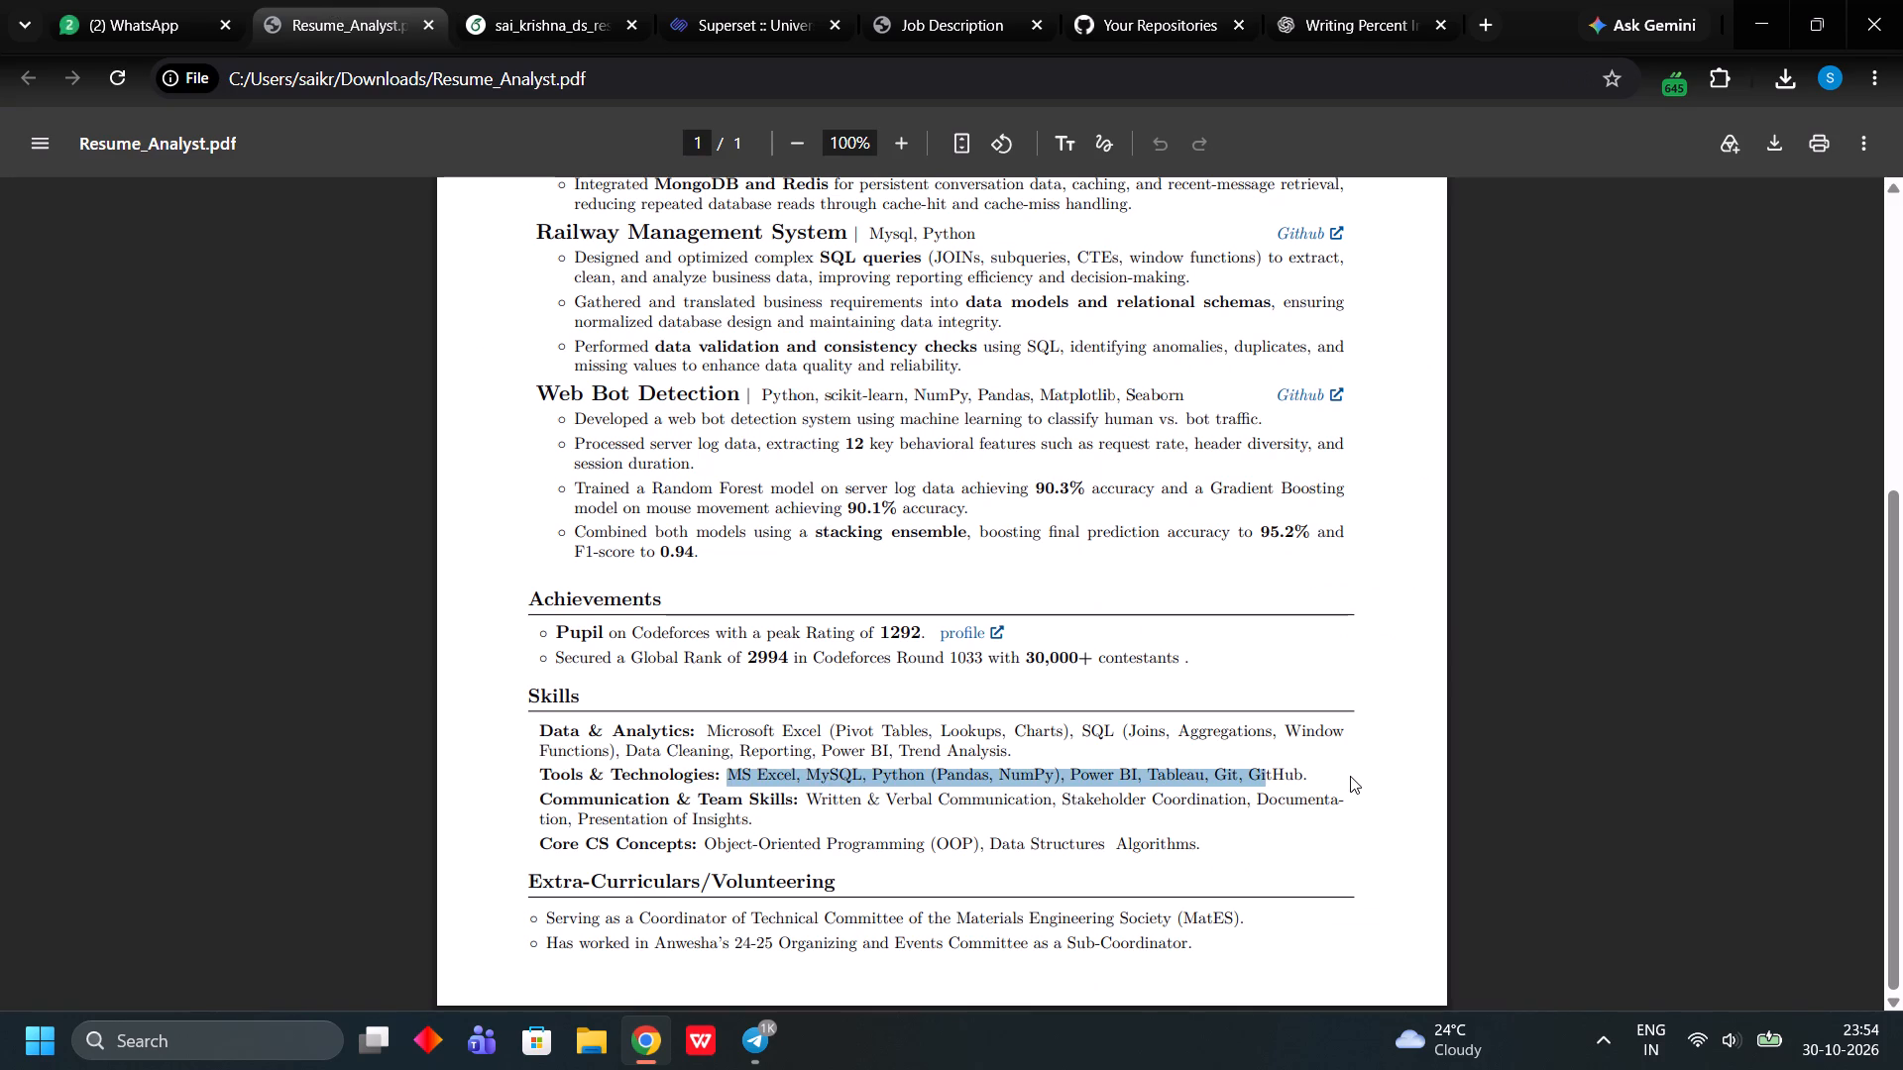
key("ctrl+v")
key("ctrl+c")
key("ctrl+c")
left_click(535, 0, "ctrl")
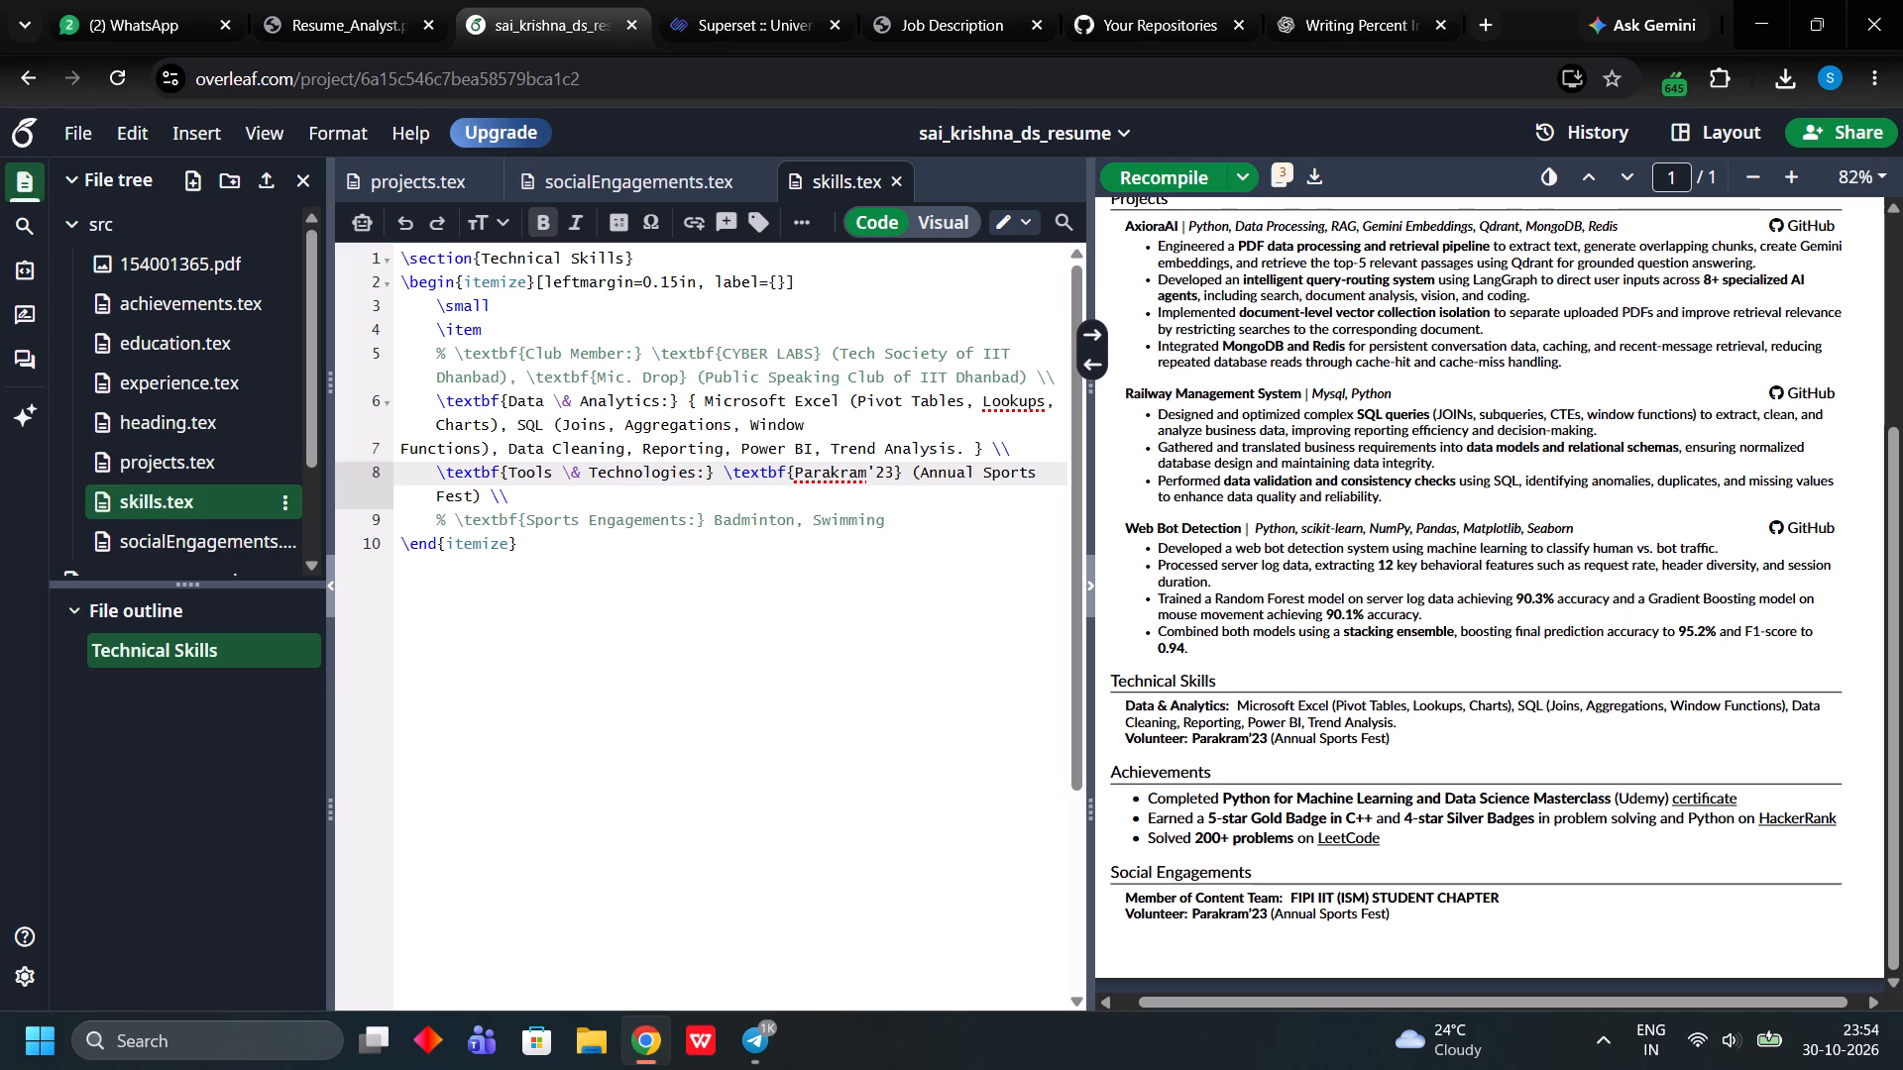
left_click_drag(720, 470, 485, 497)
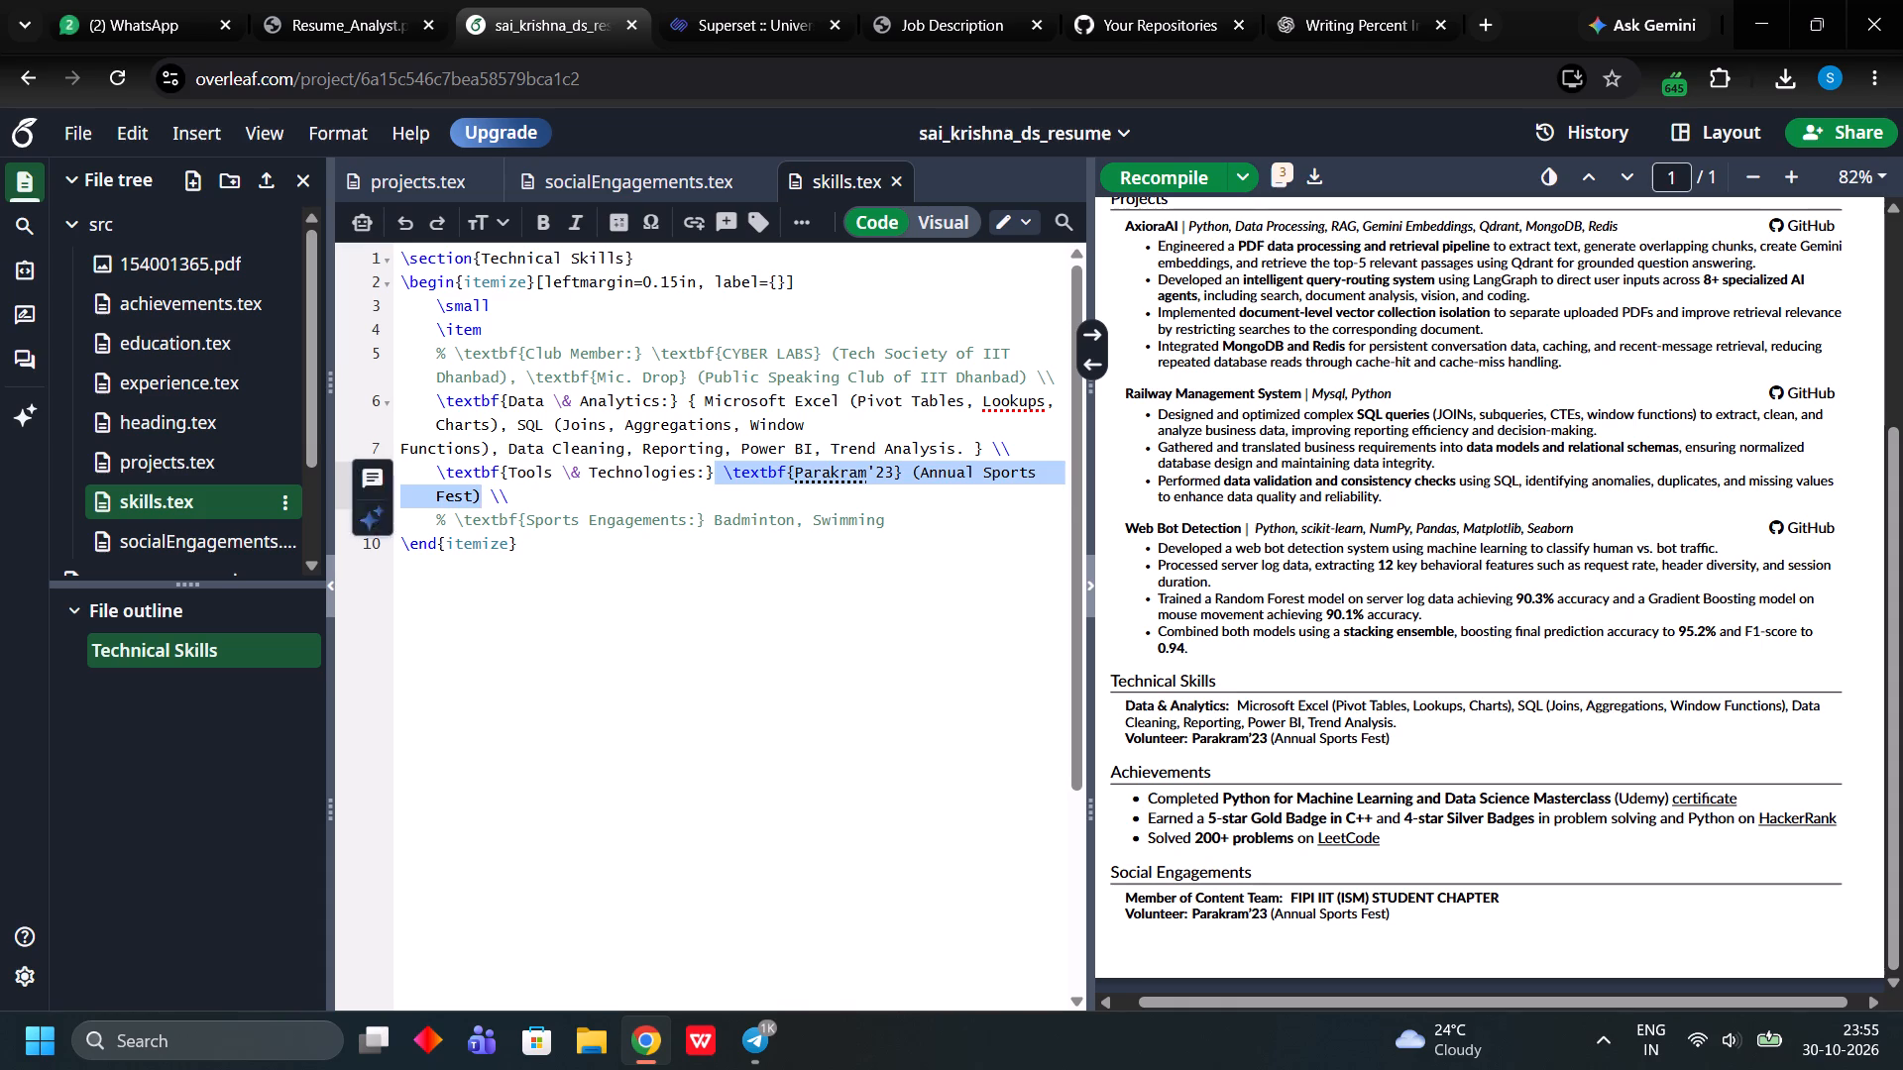
key("ctrl+v")
left_click(1158, 173)
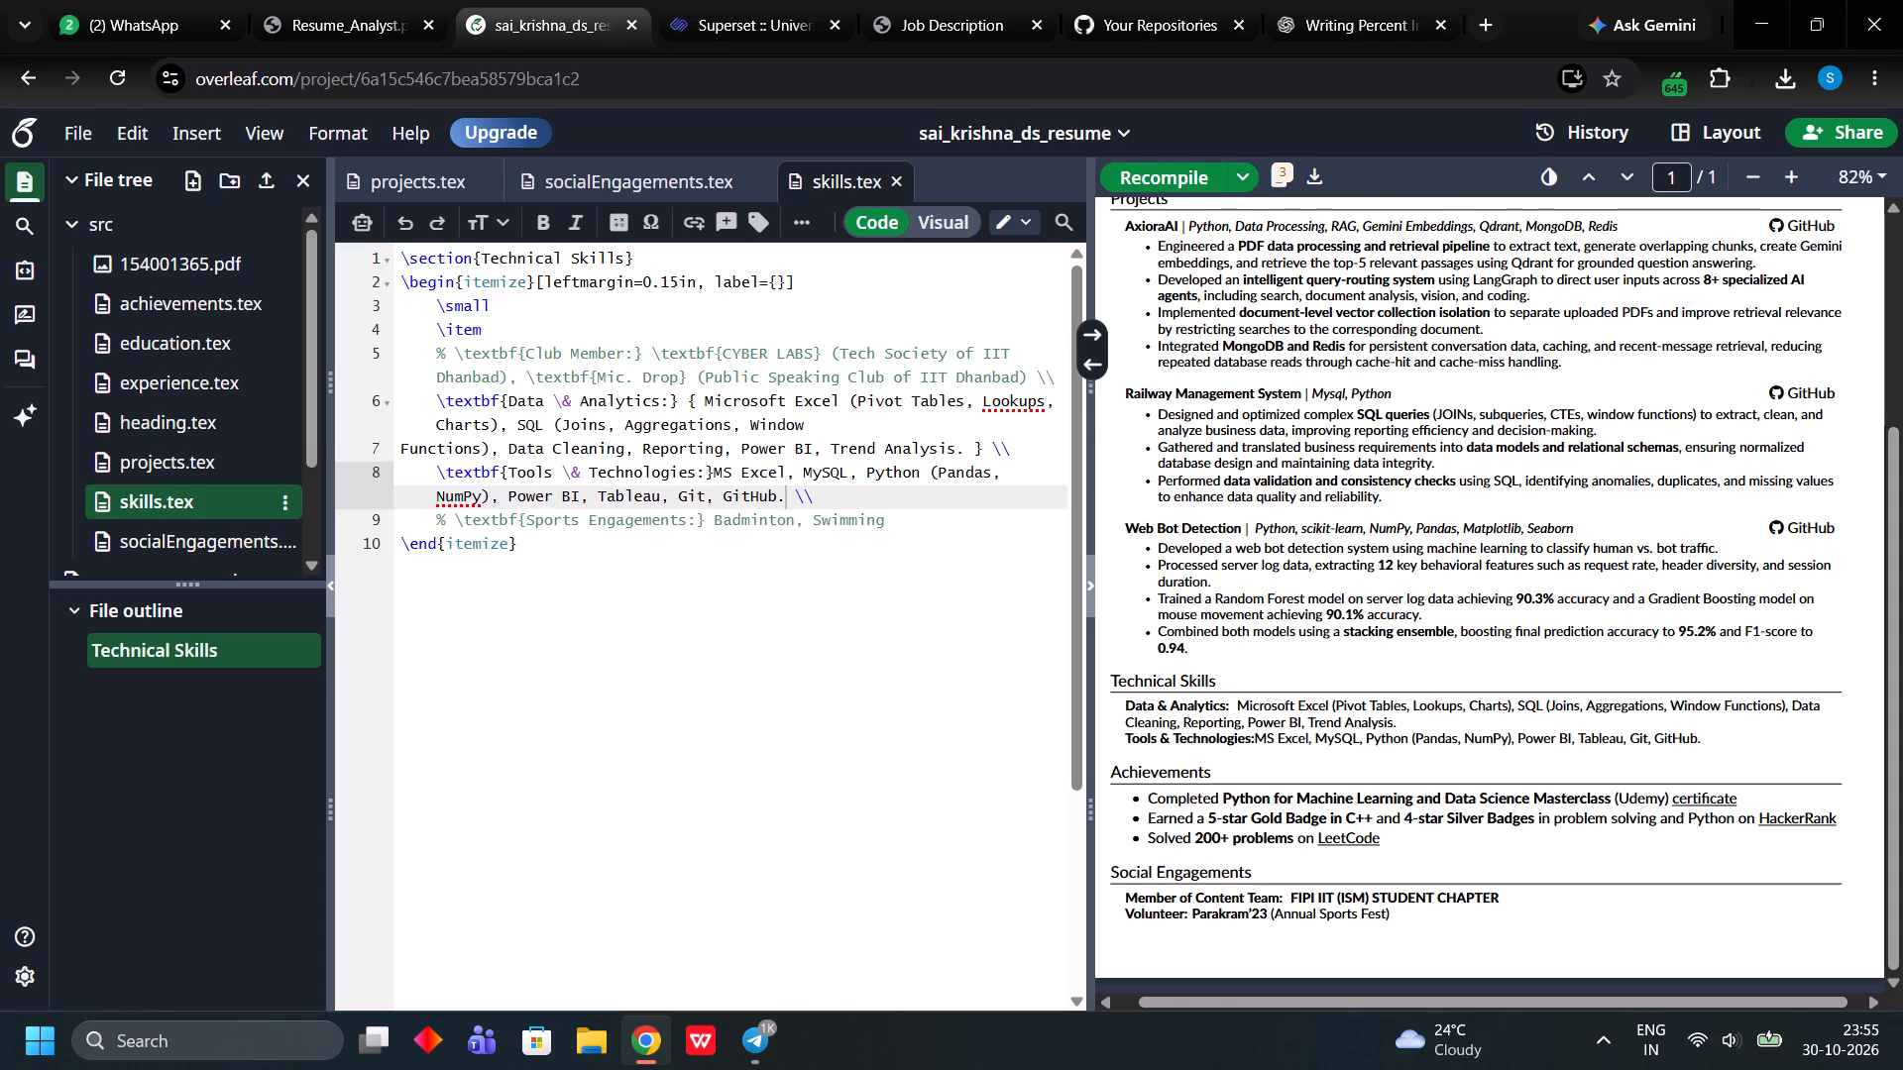
left_click(713, 479)
key("space")
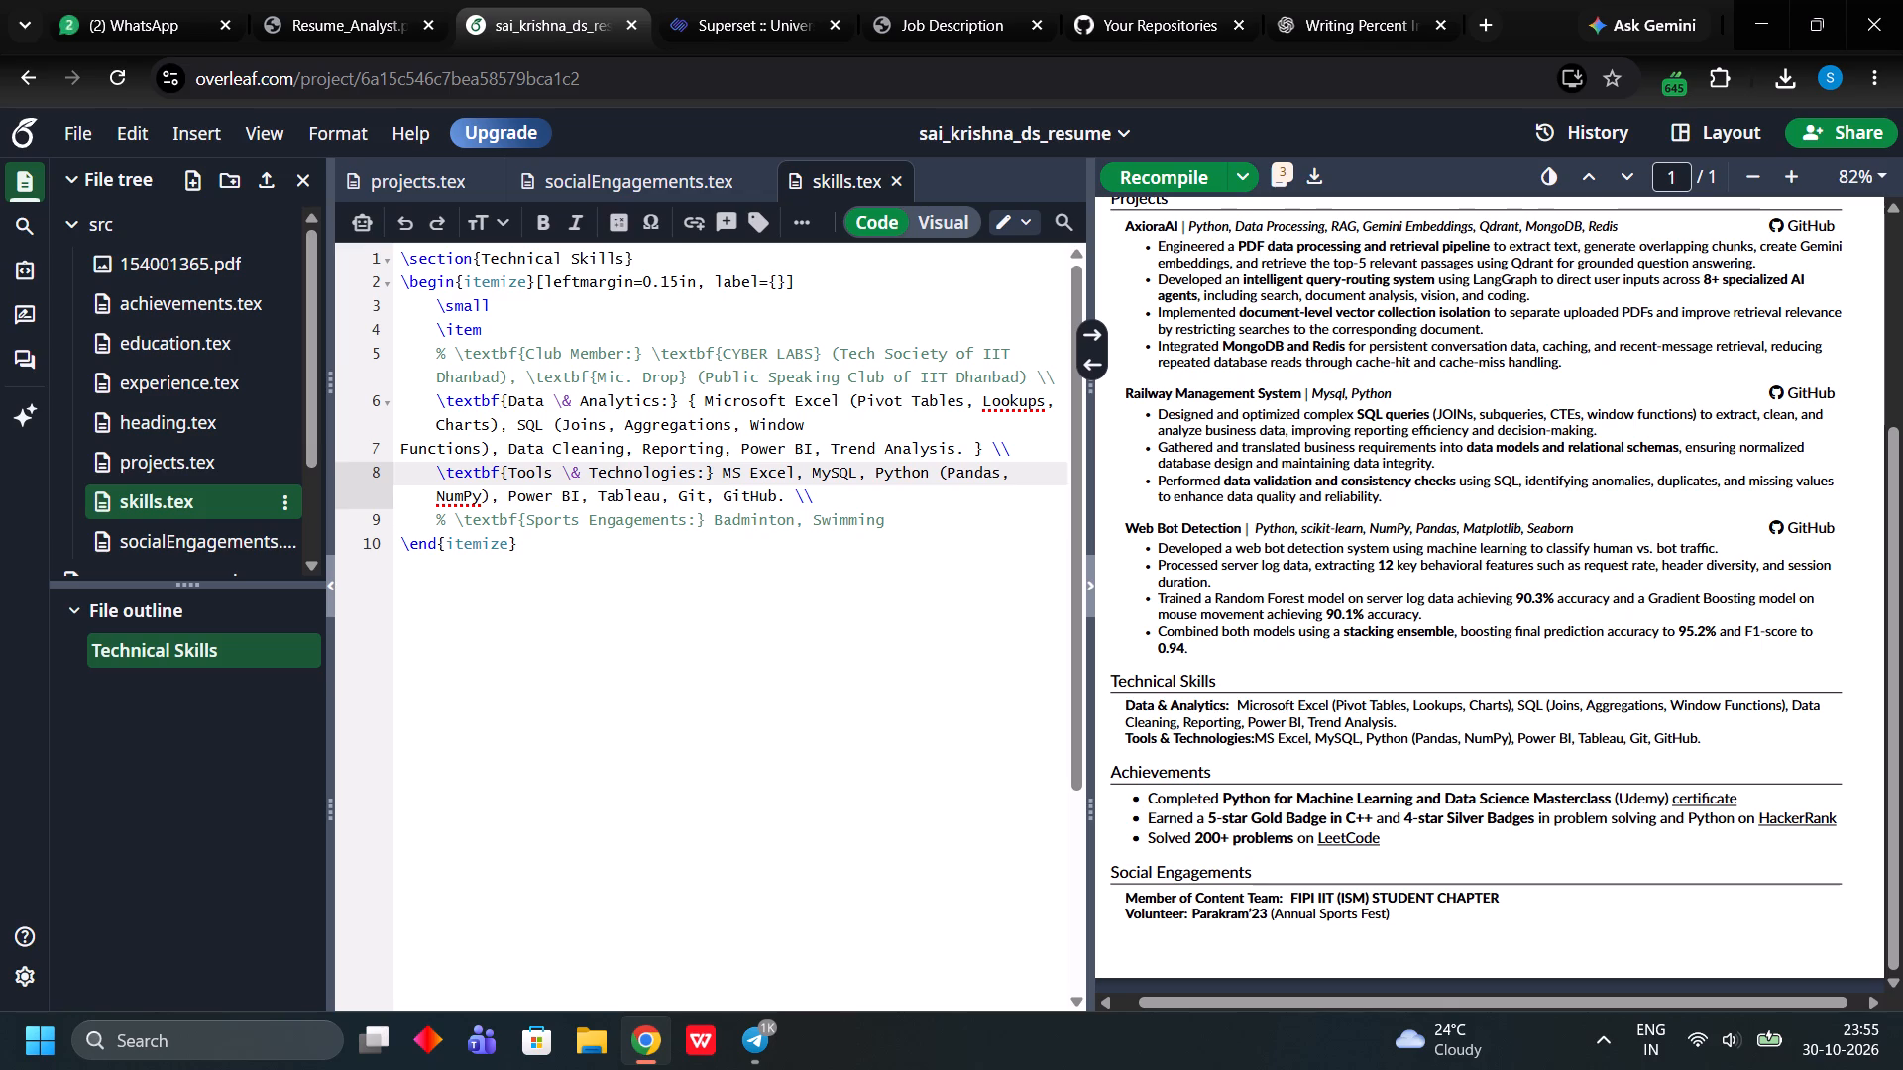
Recompile the resume to apply the space after the Tools & Technologies label.
left_click(1118, 170)
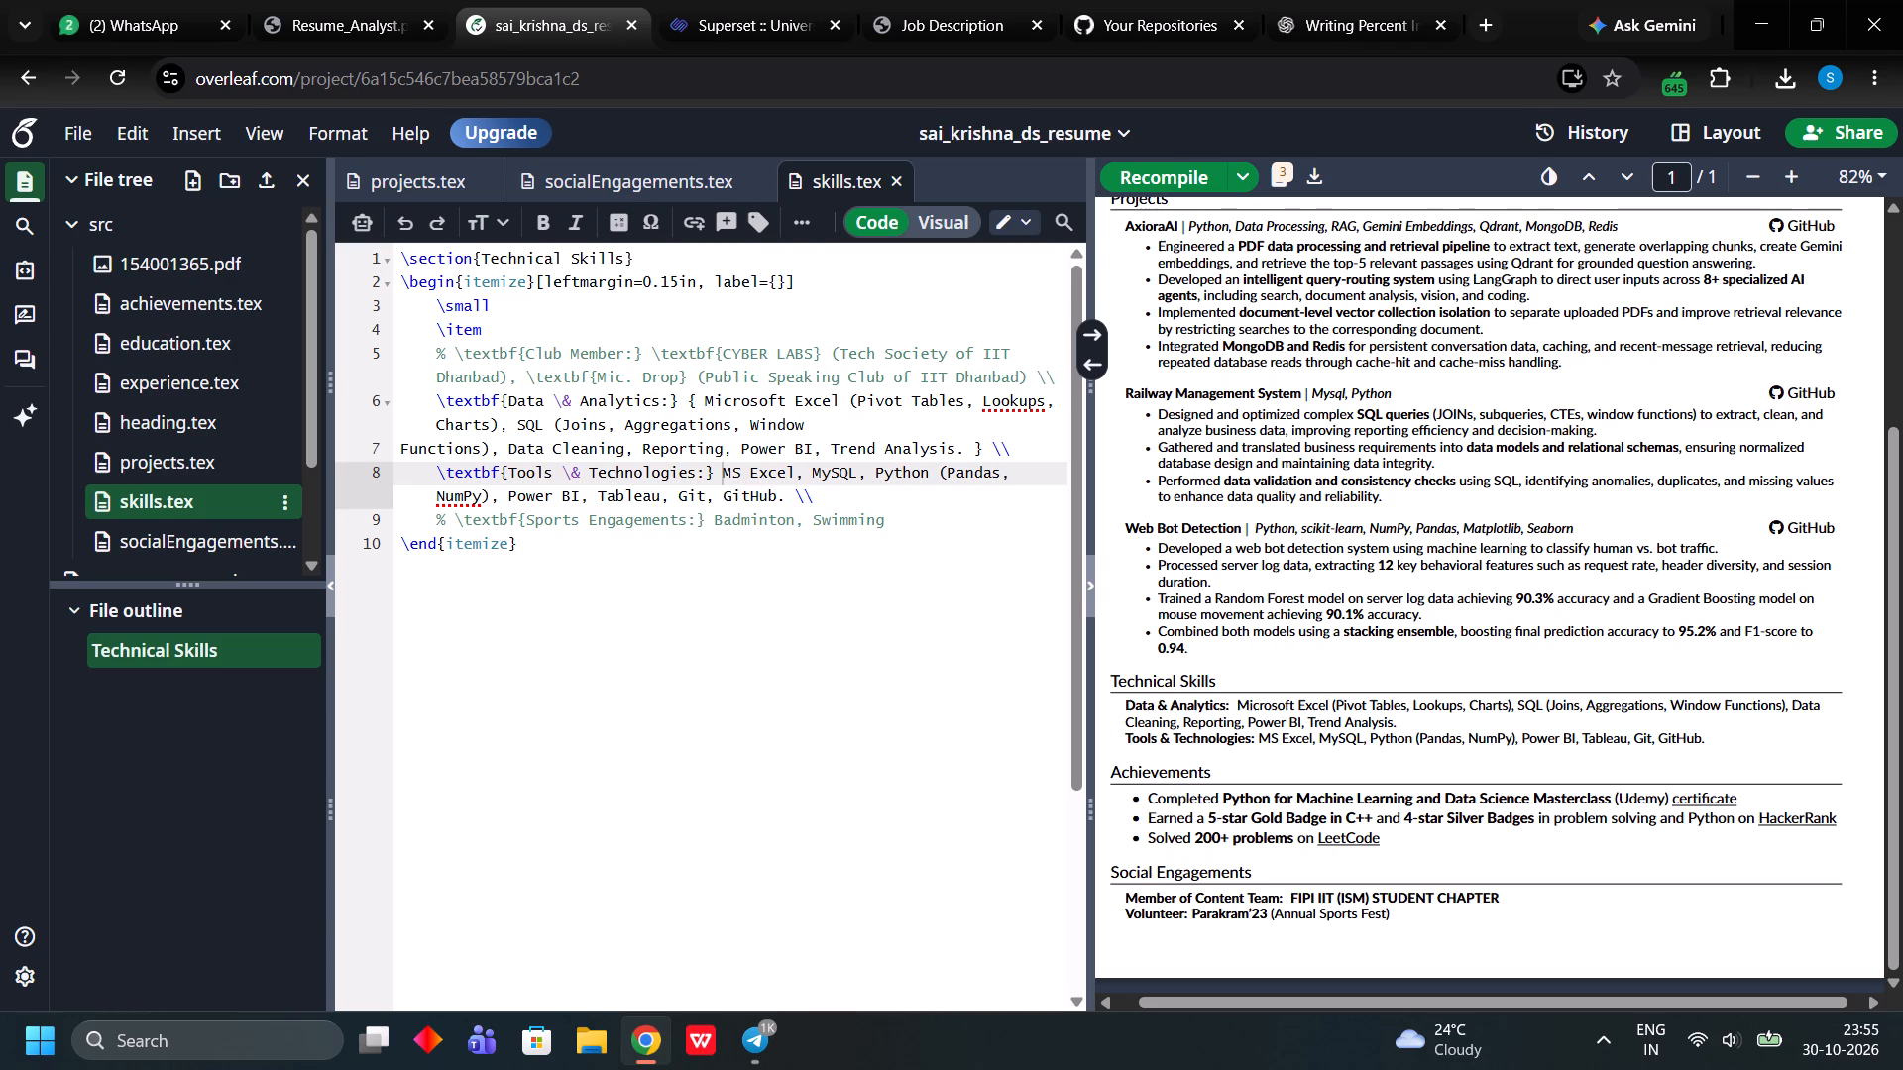
Remove the curly braces and extra spaces around the Data & Analytics skills text in skills.tex and recompile the resume.
left_click(695, 401)
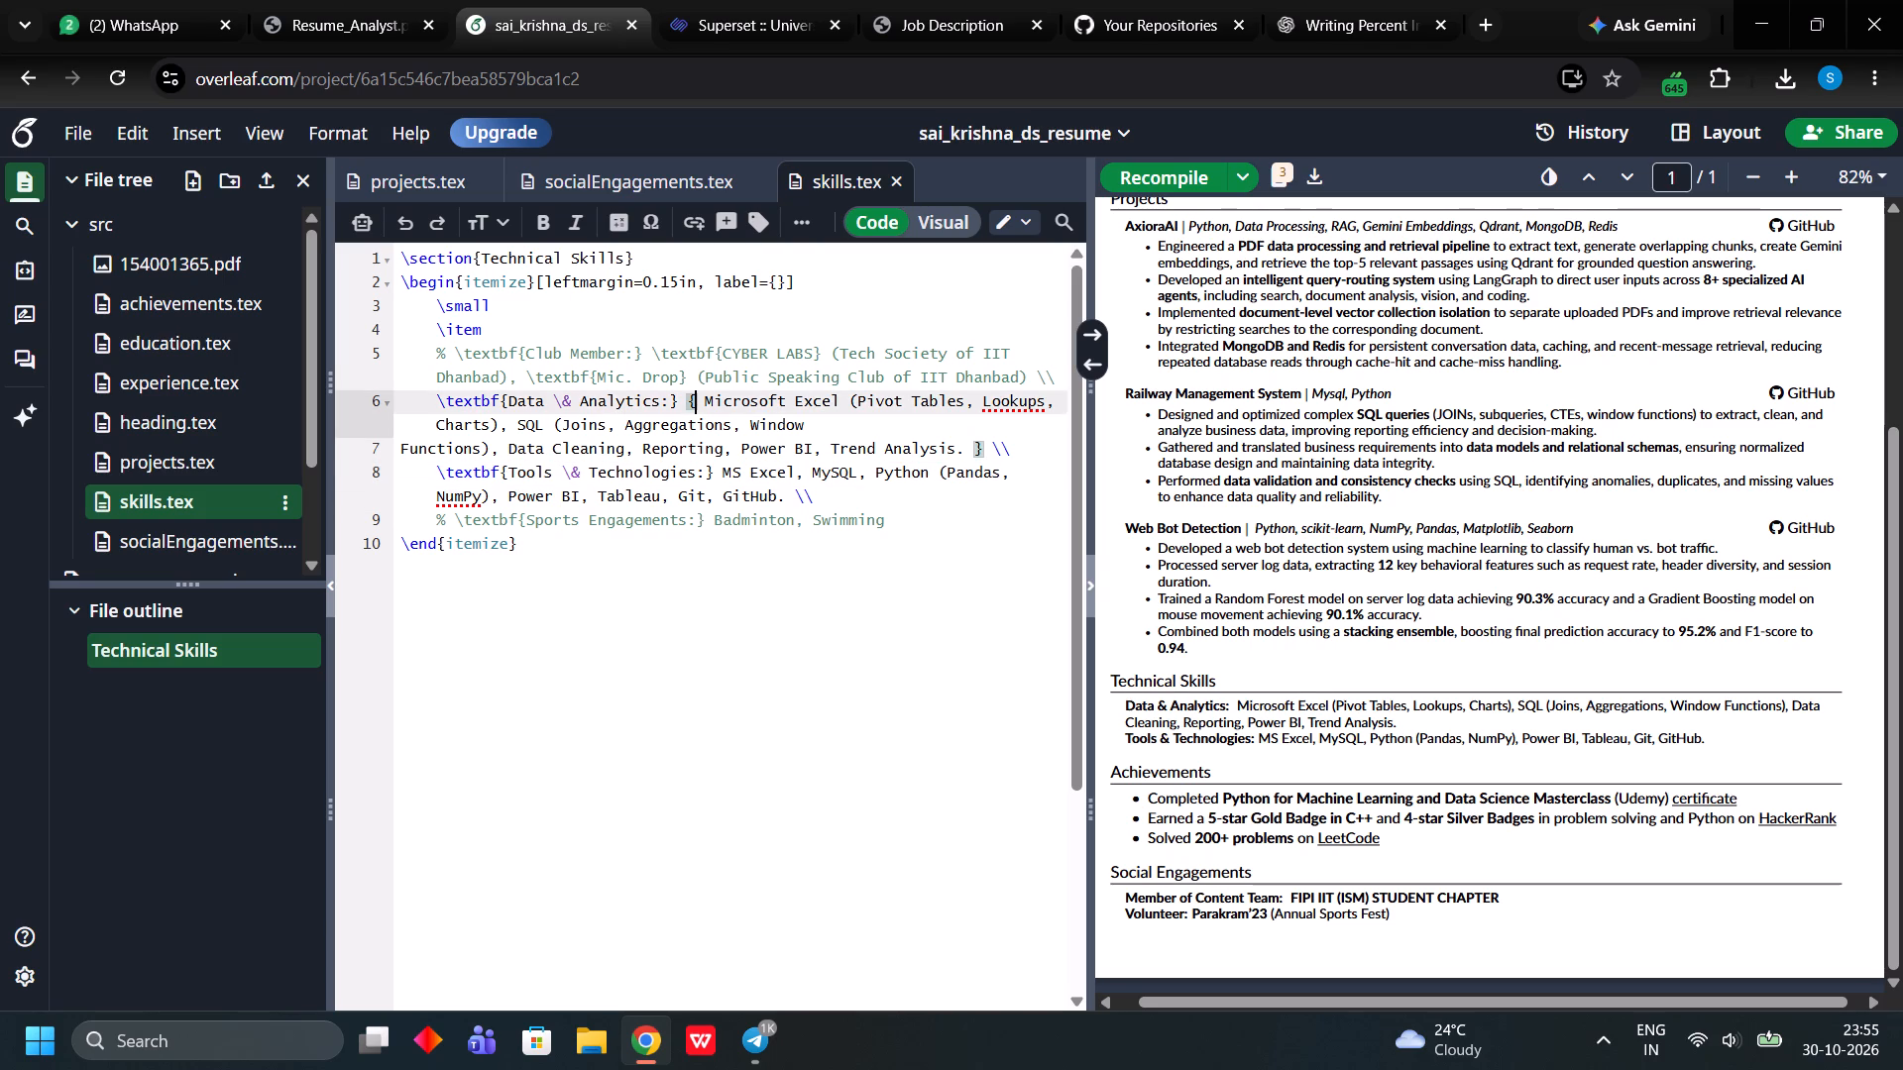
key("BackSpace")
key("BackSpace")
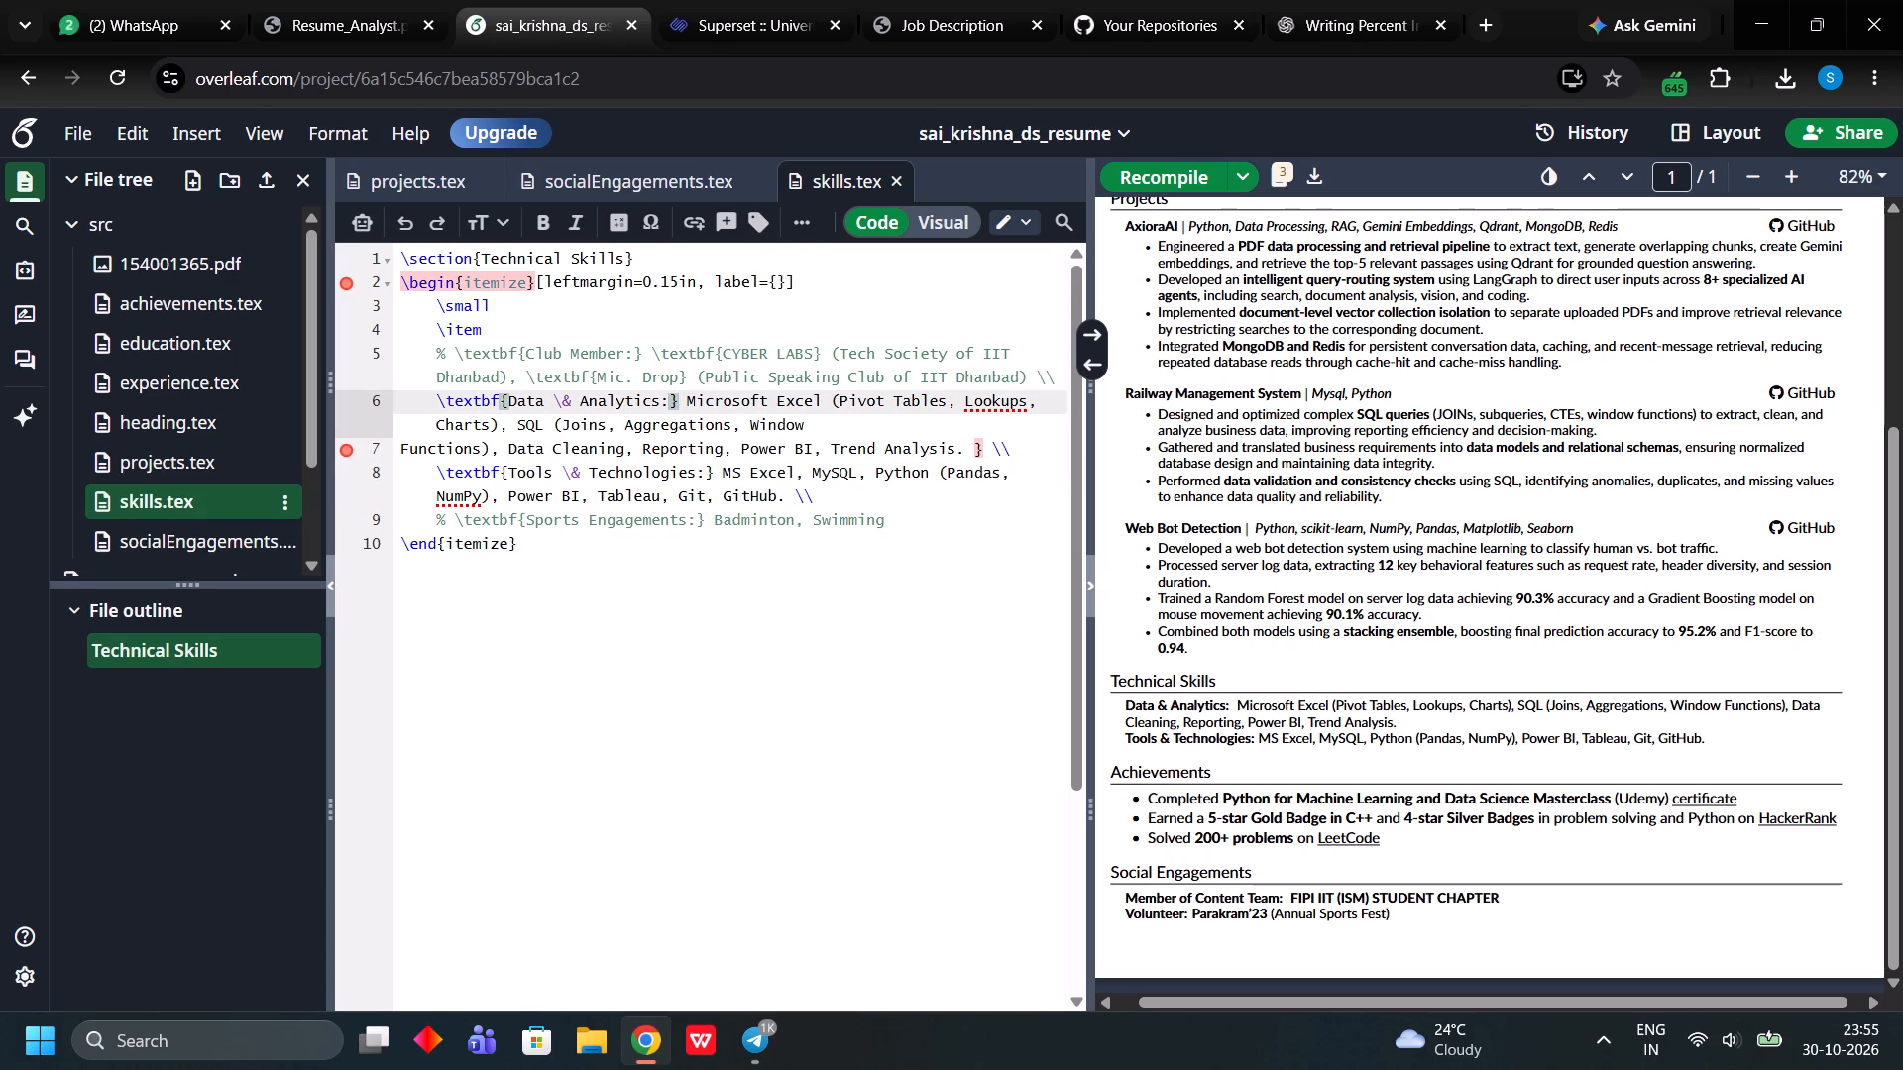
left_click(981, 460)
key("BackSpace")
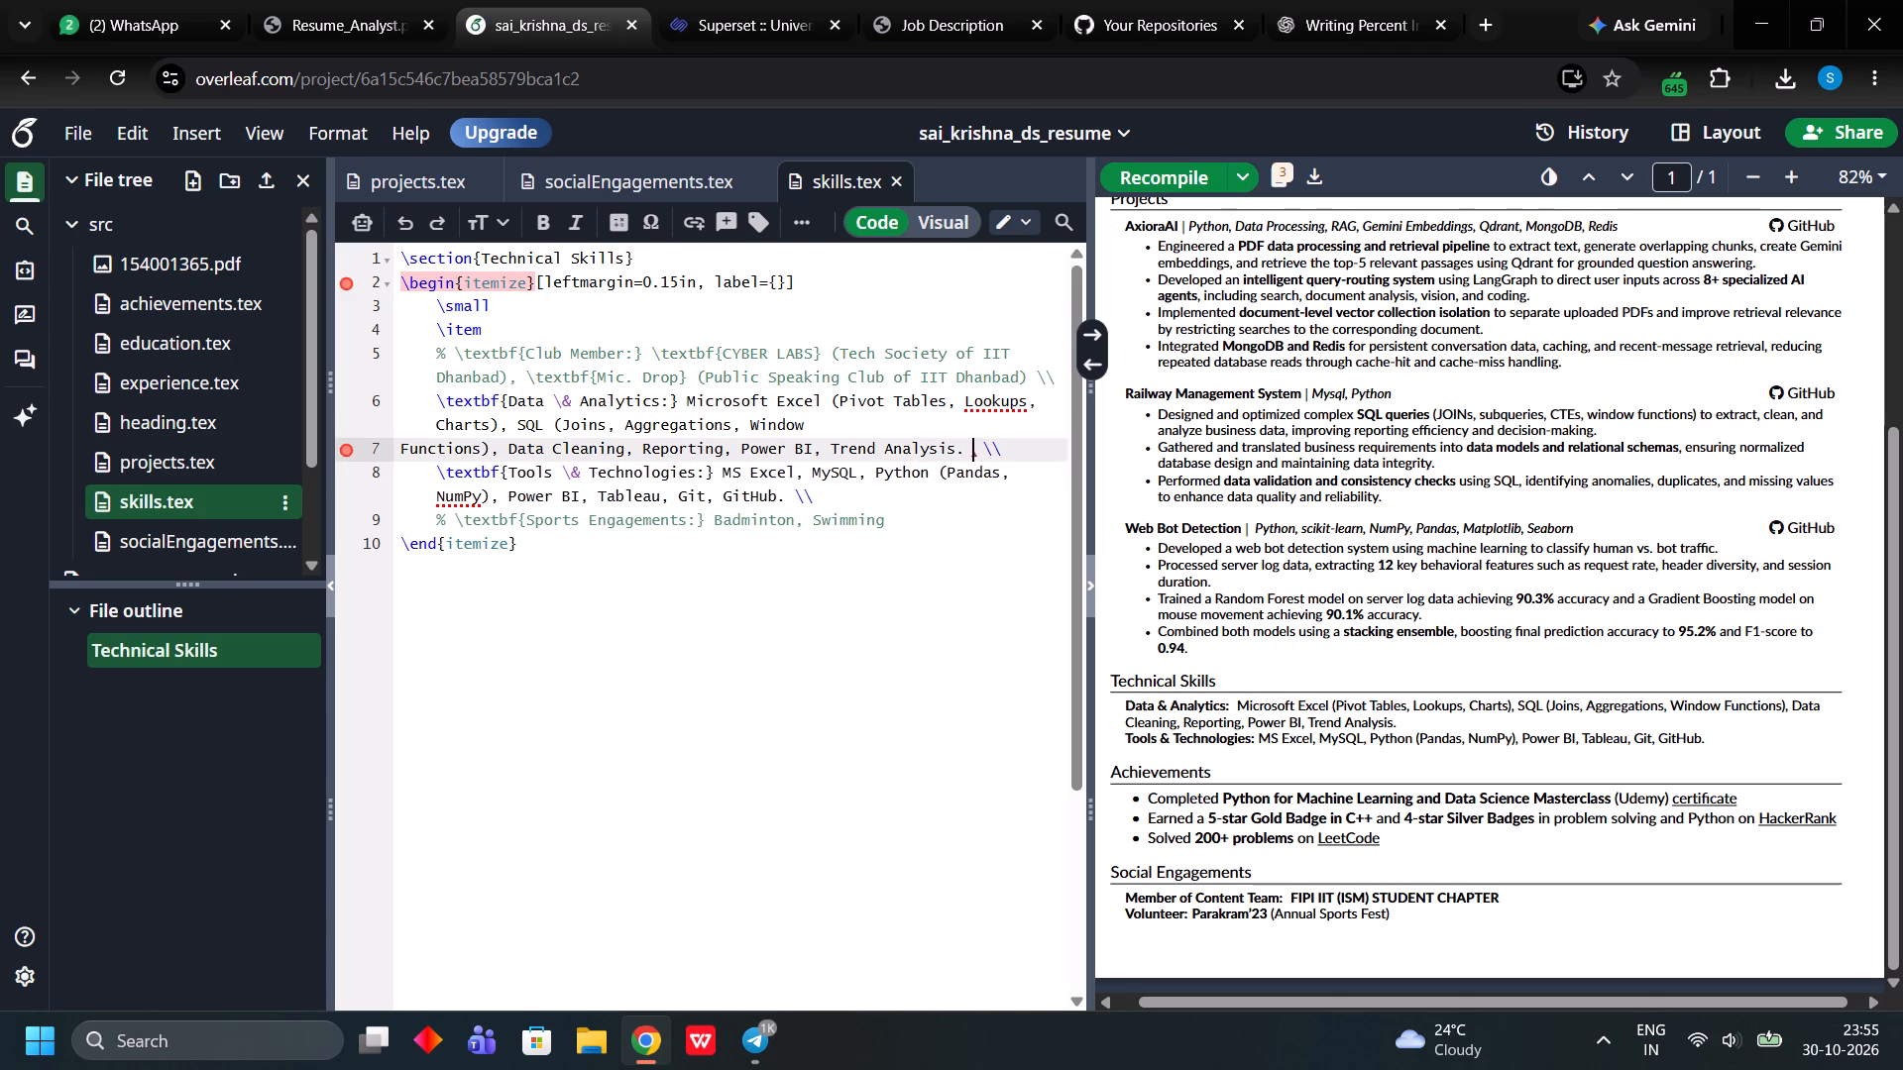
key("BackSpace")
left_click(1133, 160)
left_click(1147, 175)
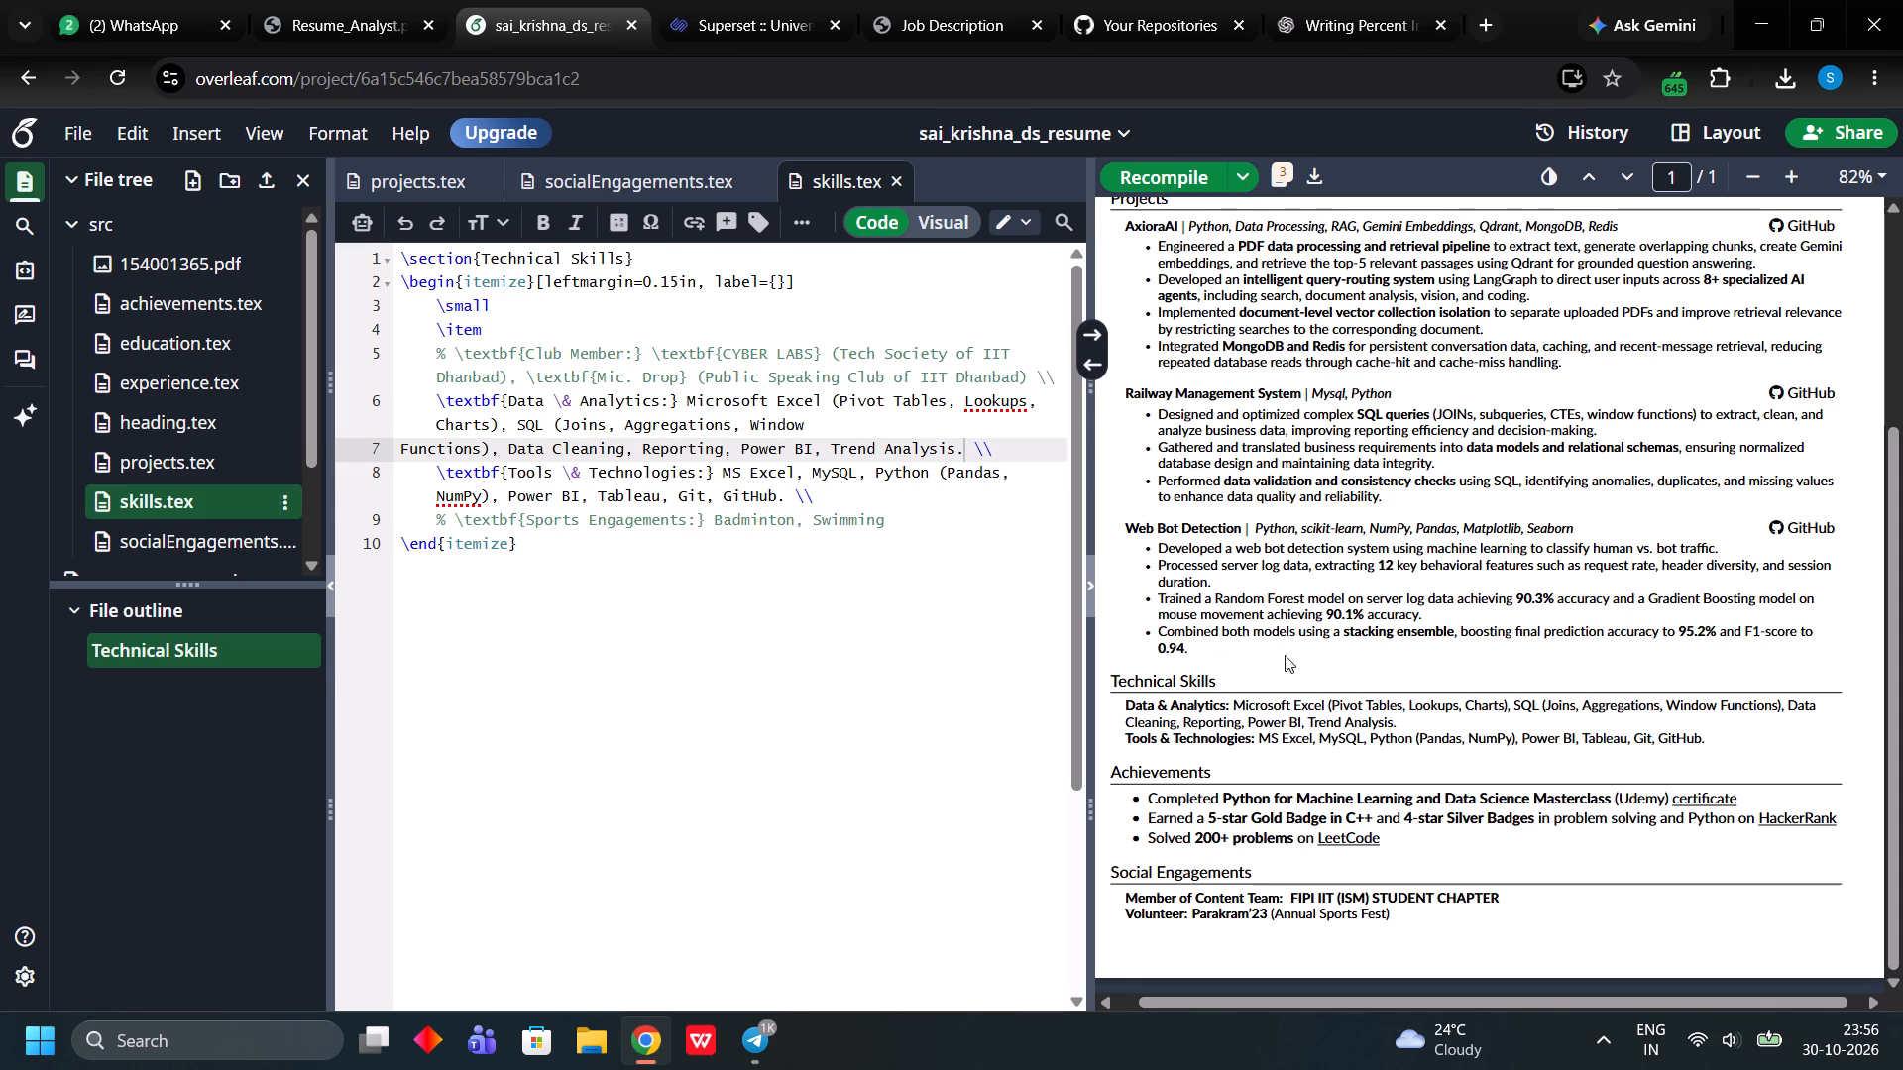
Uncomment the Sports Engagements line in skills.tex and replace its label with "Core CS Concepts:", copied from Resume_Analyst.pdf.
left_click(371, 0)
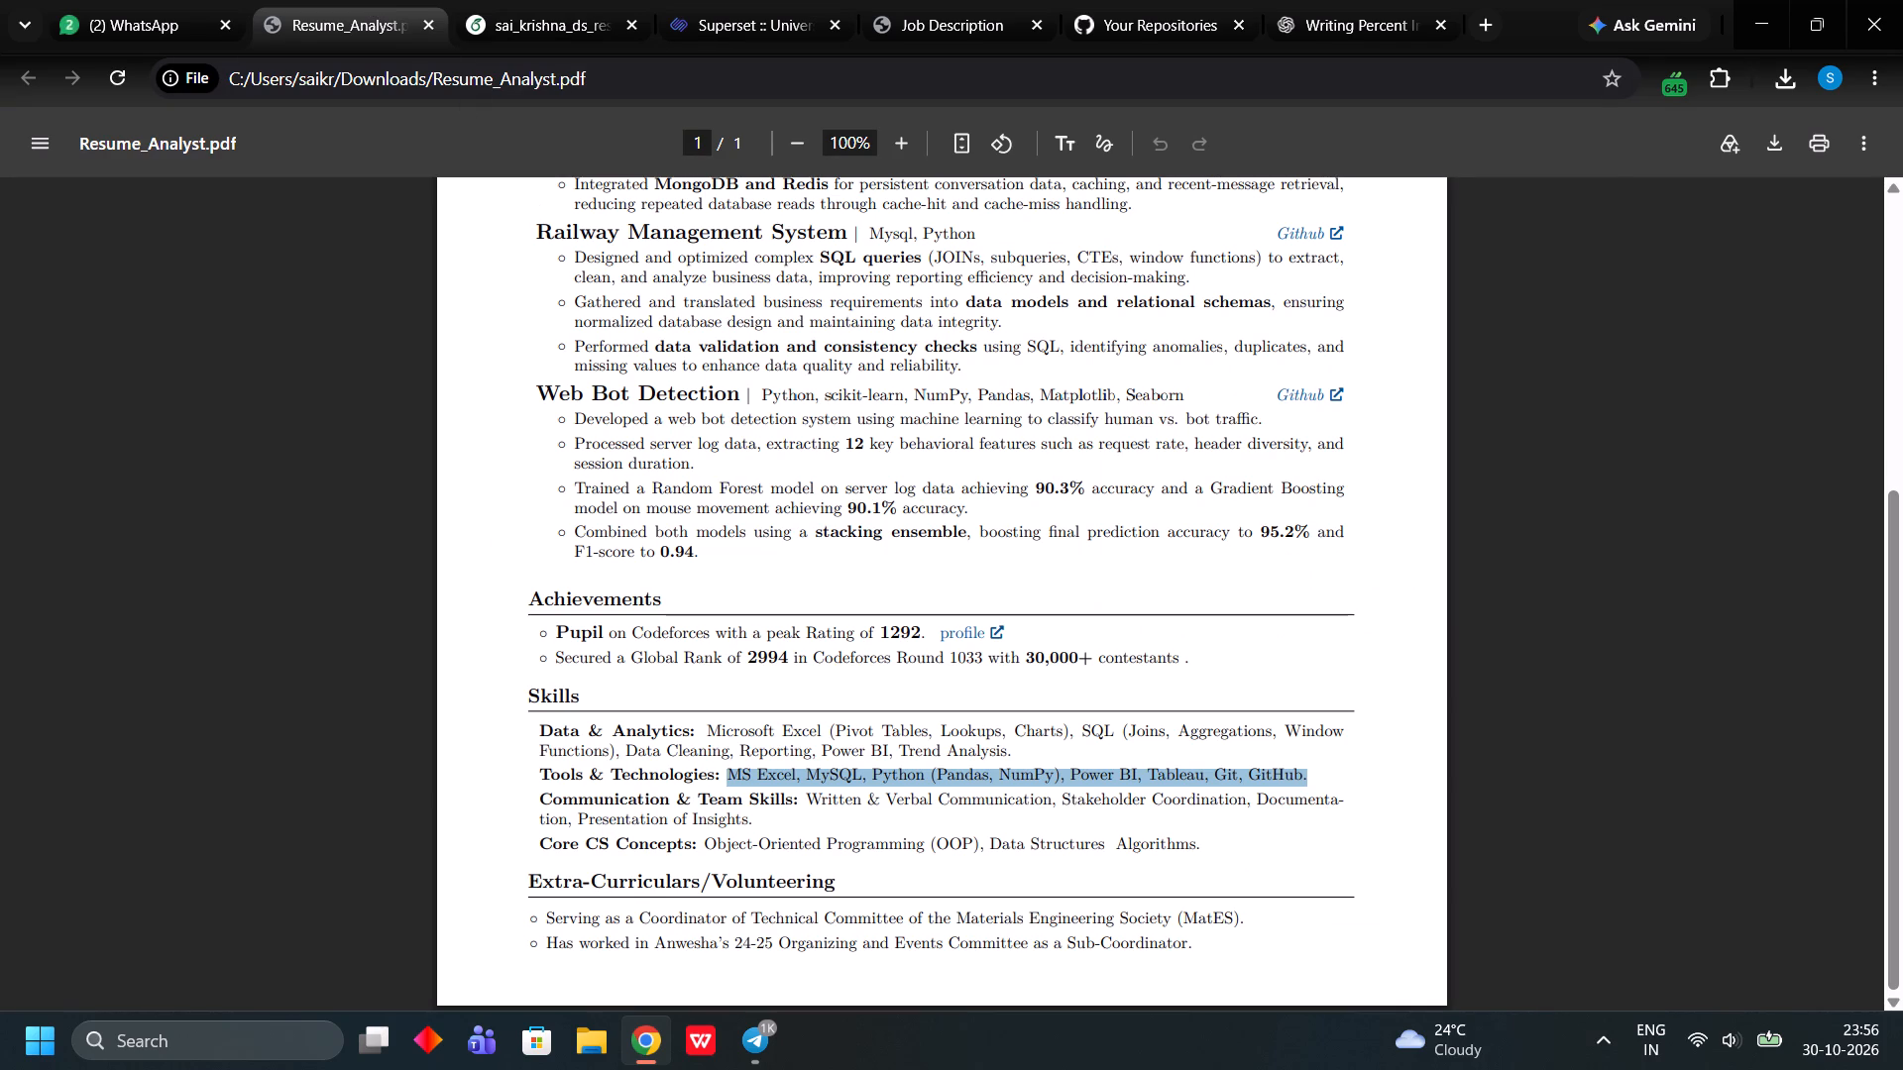
scroll(513, 306, "down", 1)
left_click_drag(545, 842, 699, 845)
key("ctrl+c")
left_click(532, 0)
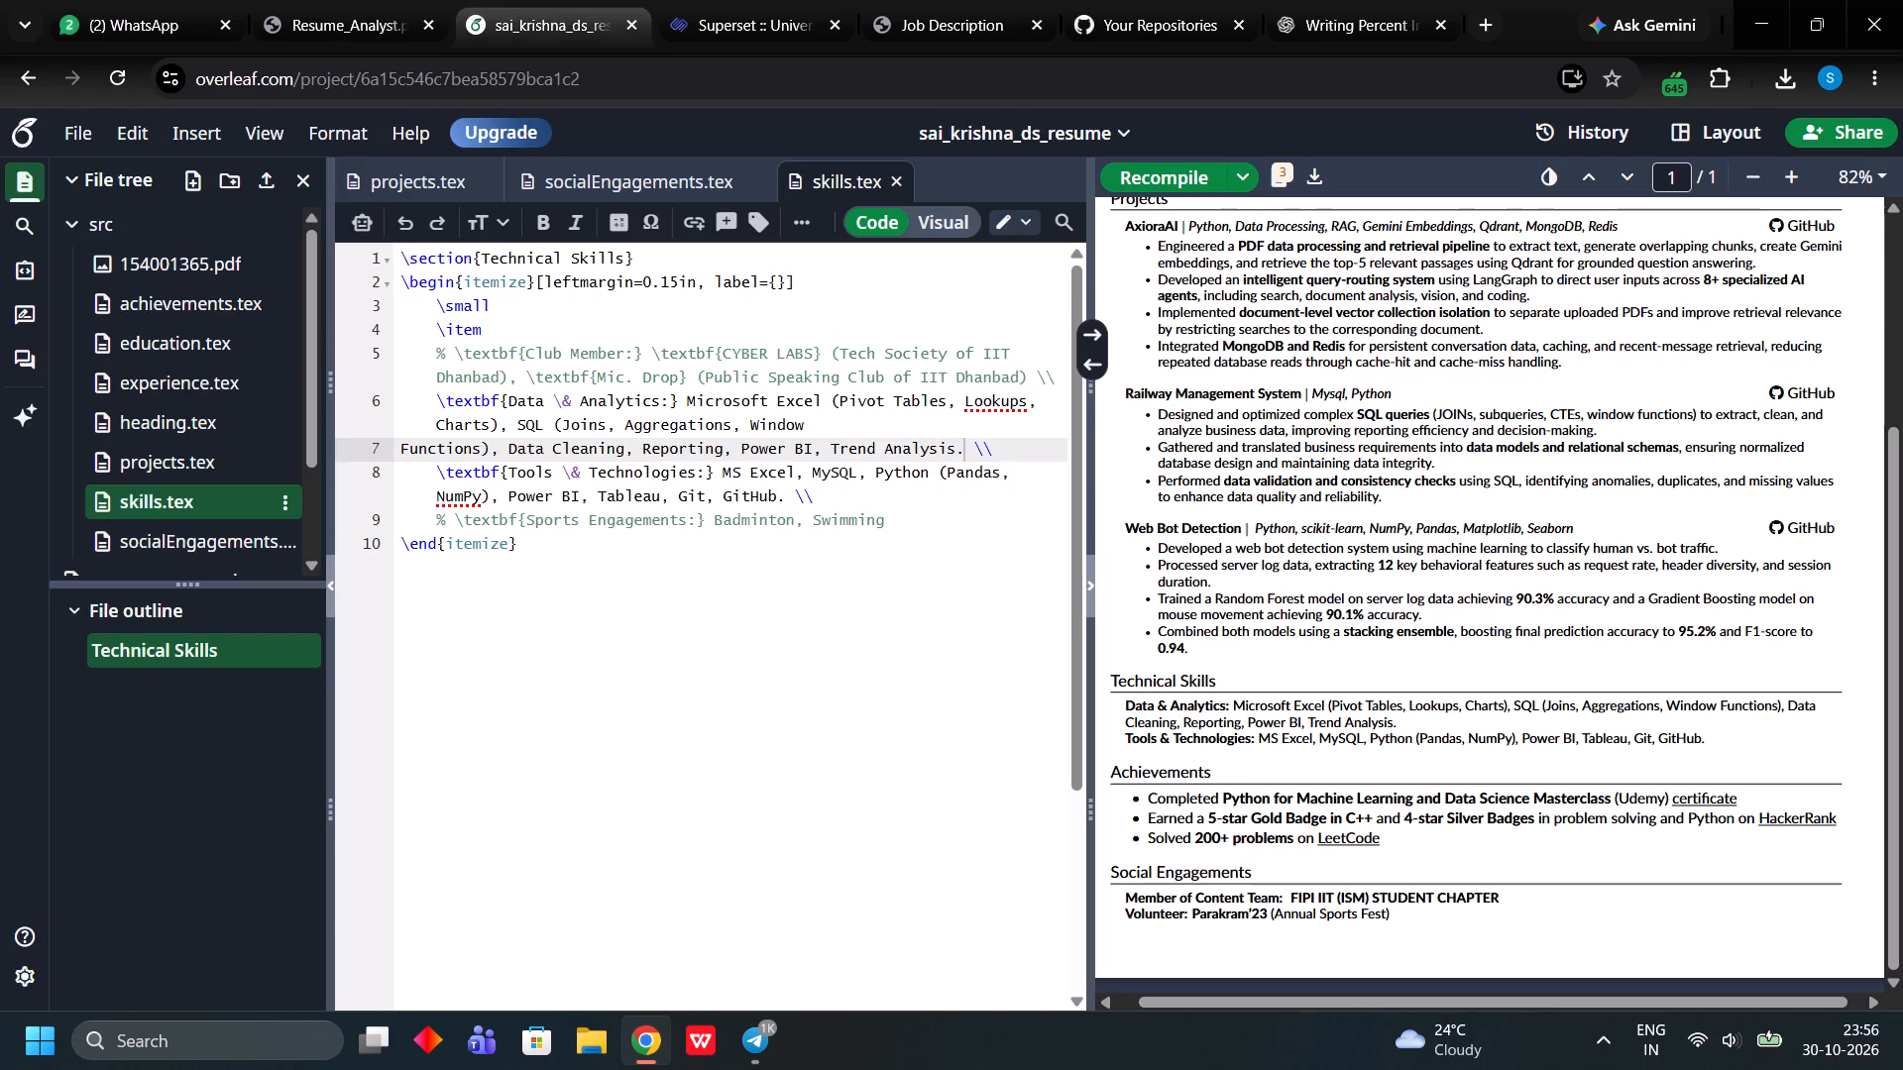
left_click_drag(506, 465, 681, 455)
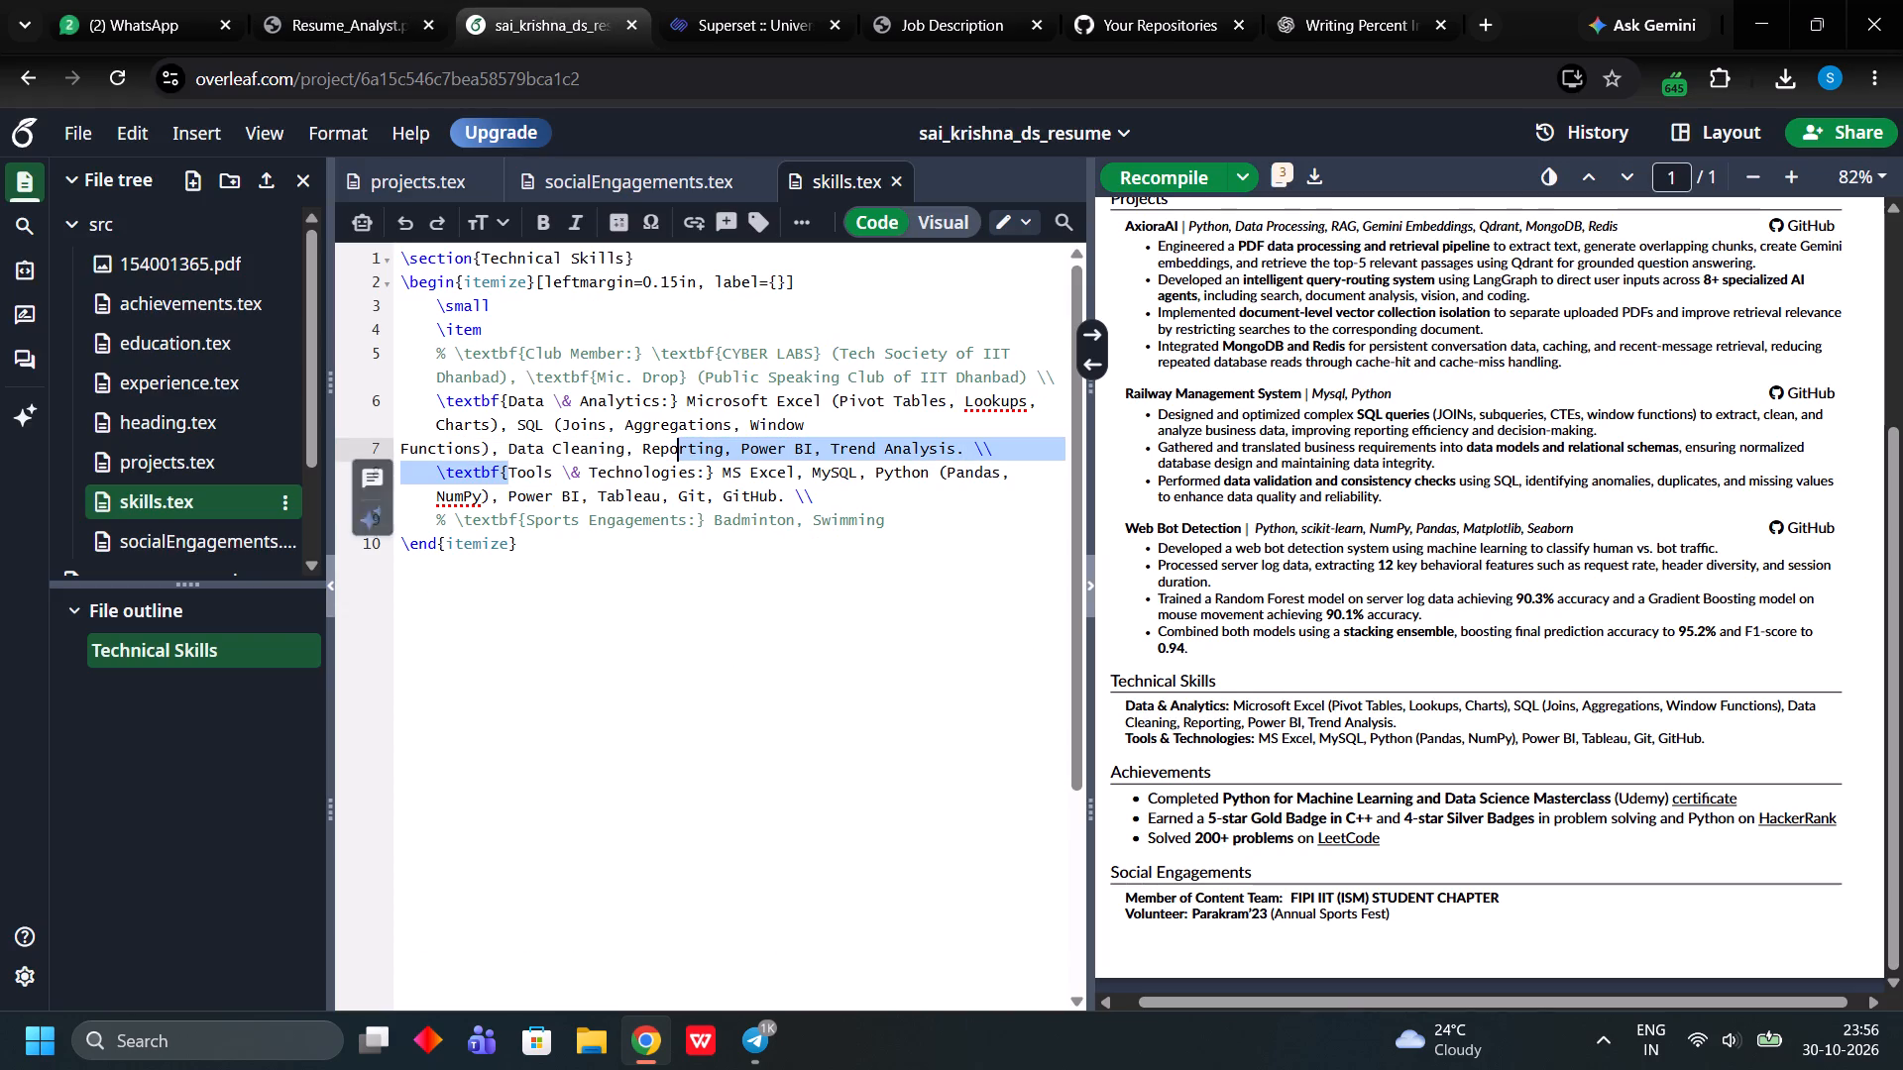
left_click(636, 548)
left_click(900, 524)
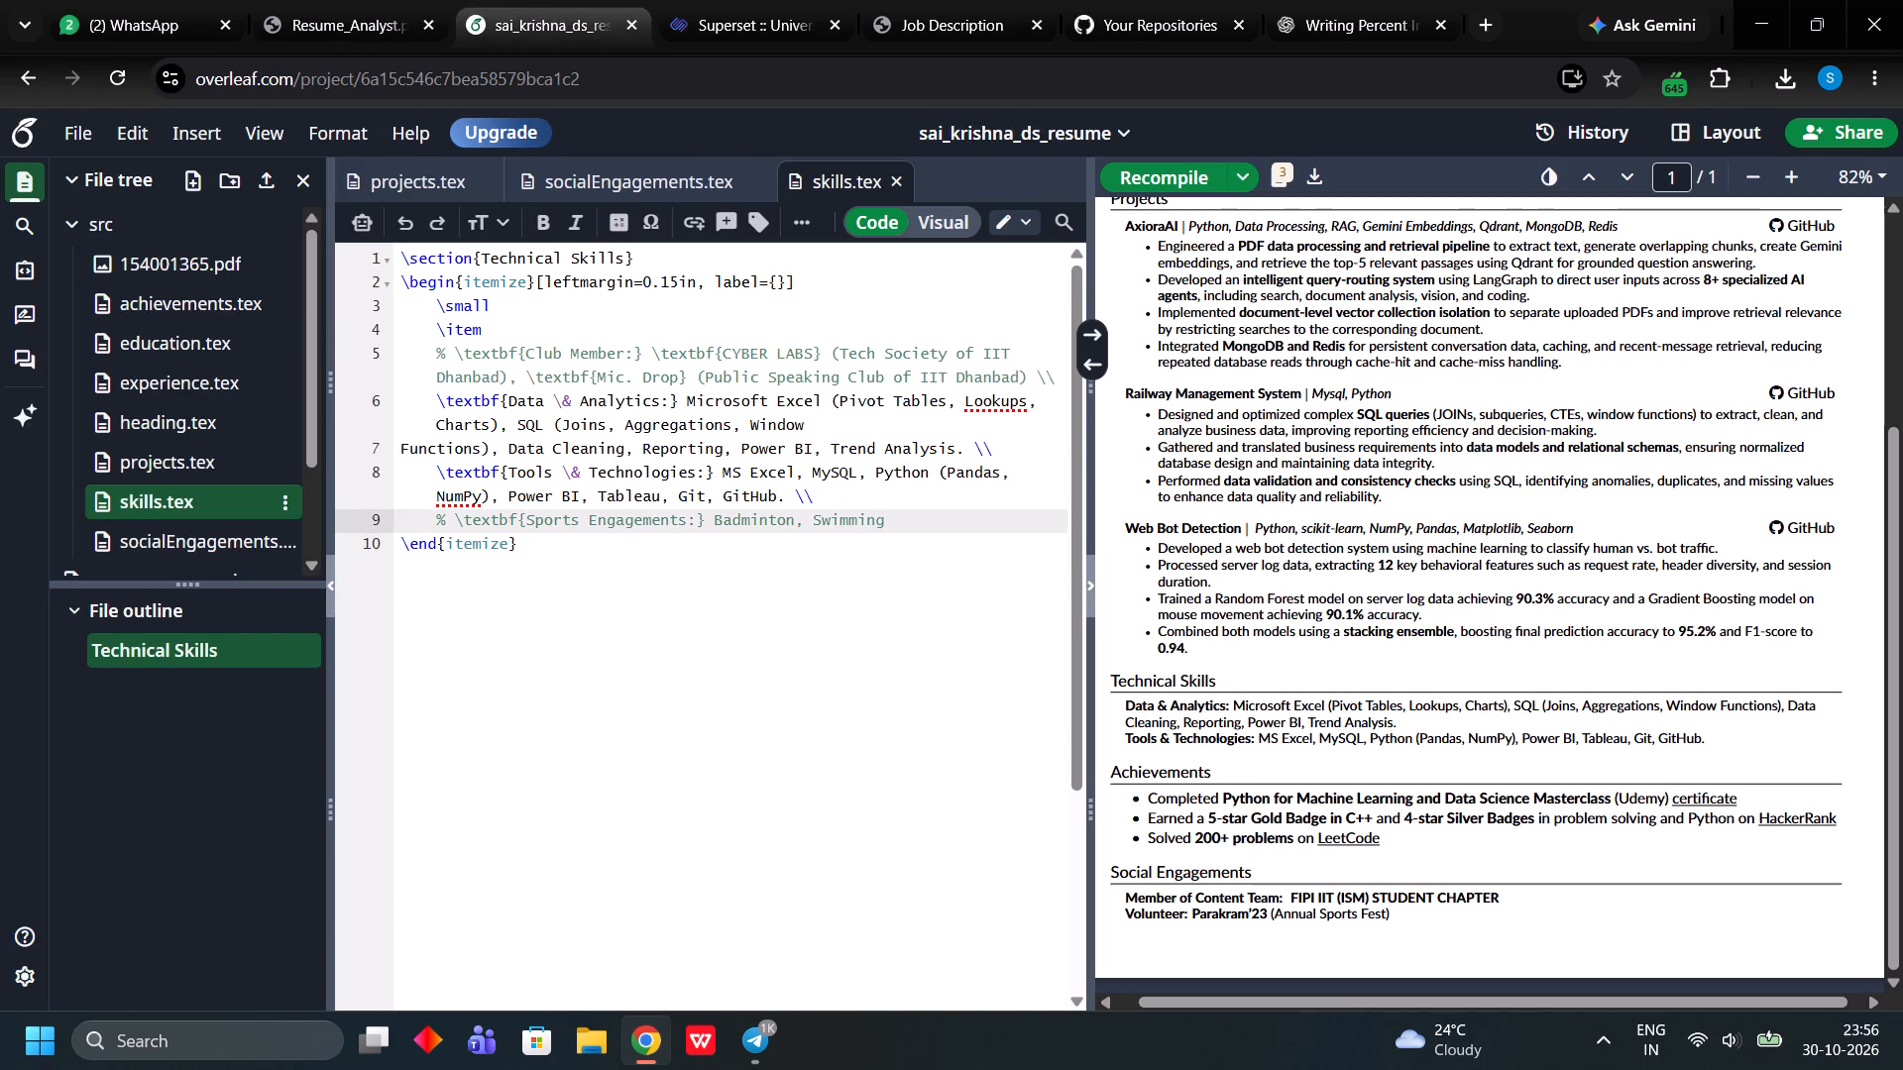
key("ctrl+slash")
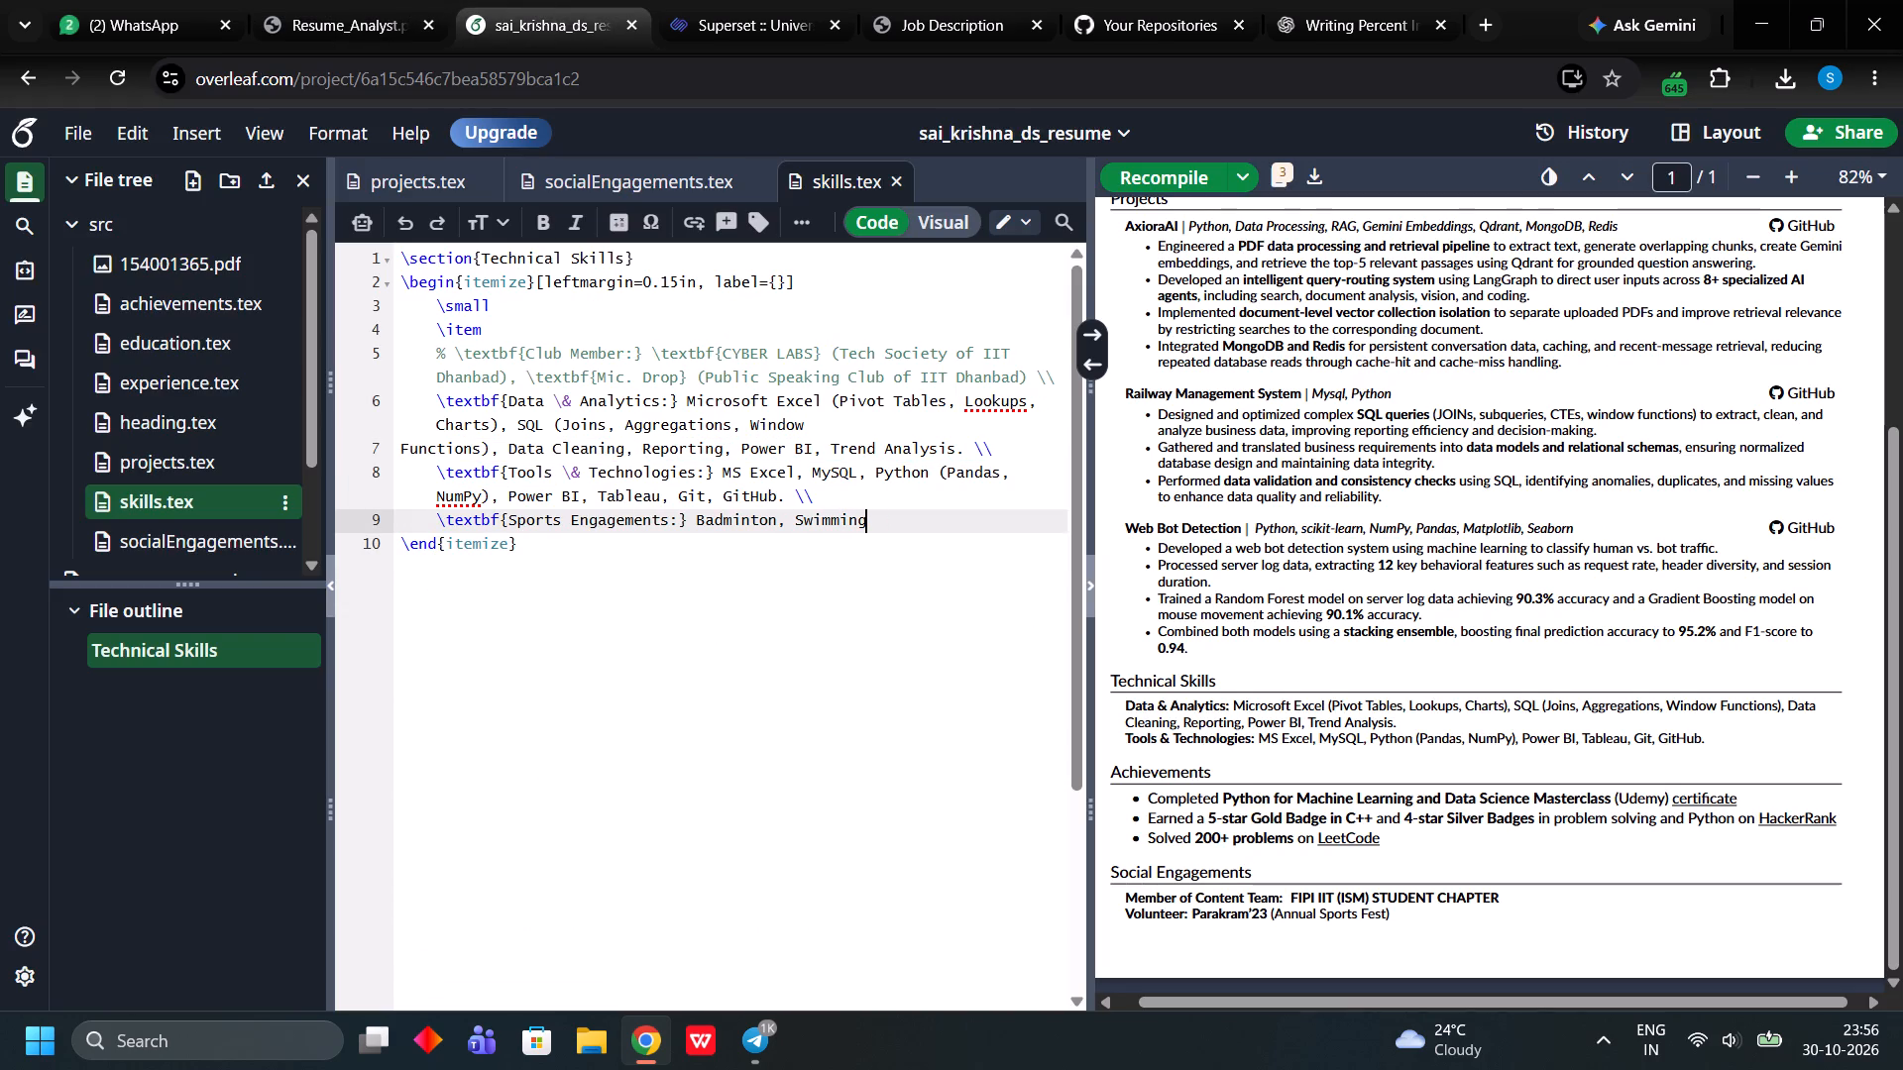
left_click_drag(504, 530, 676, 522)
key("ctrl+v")
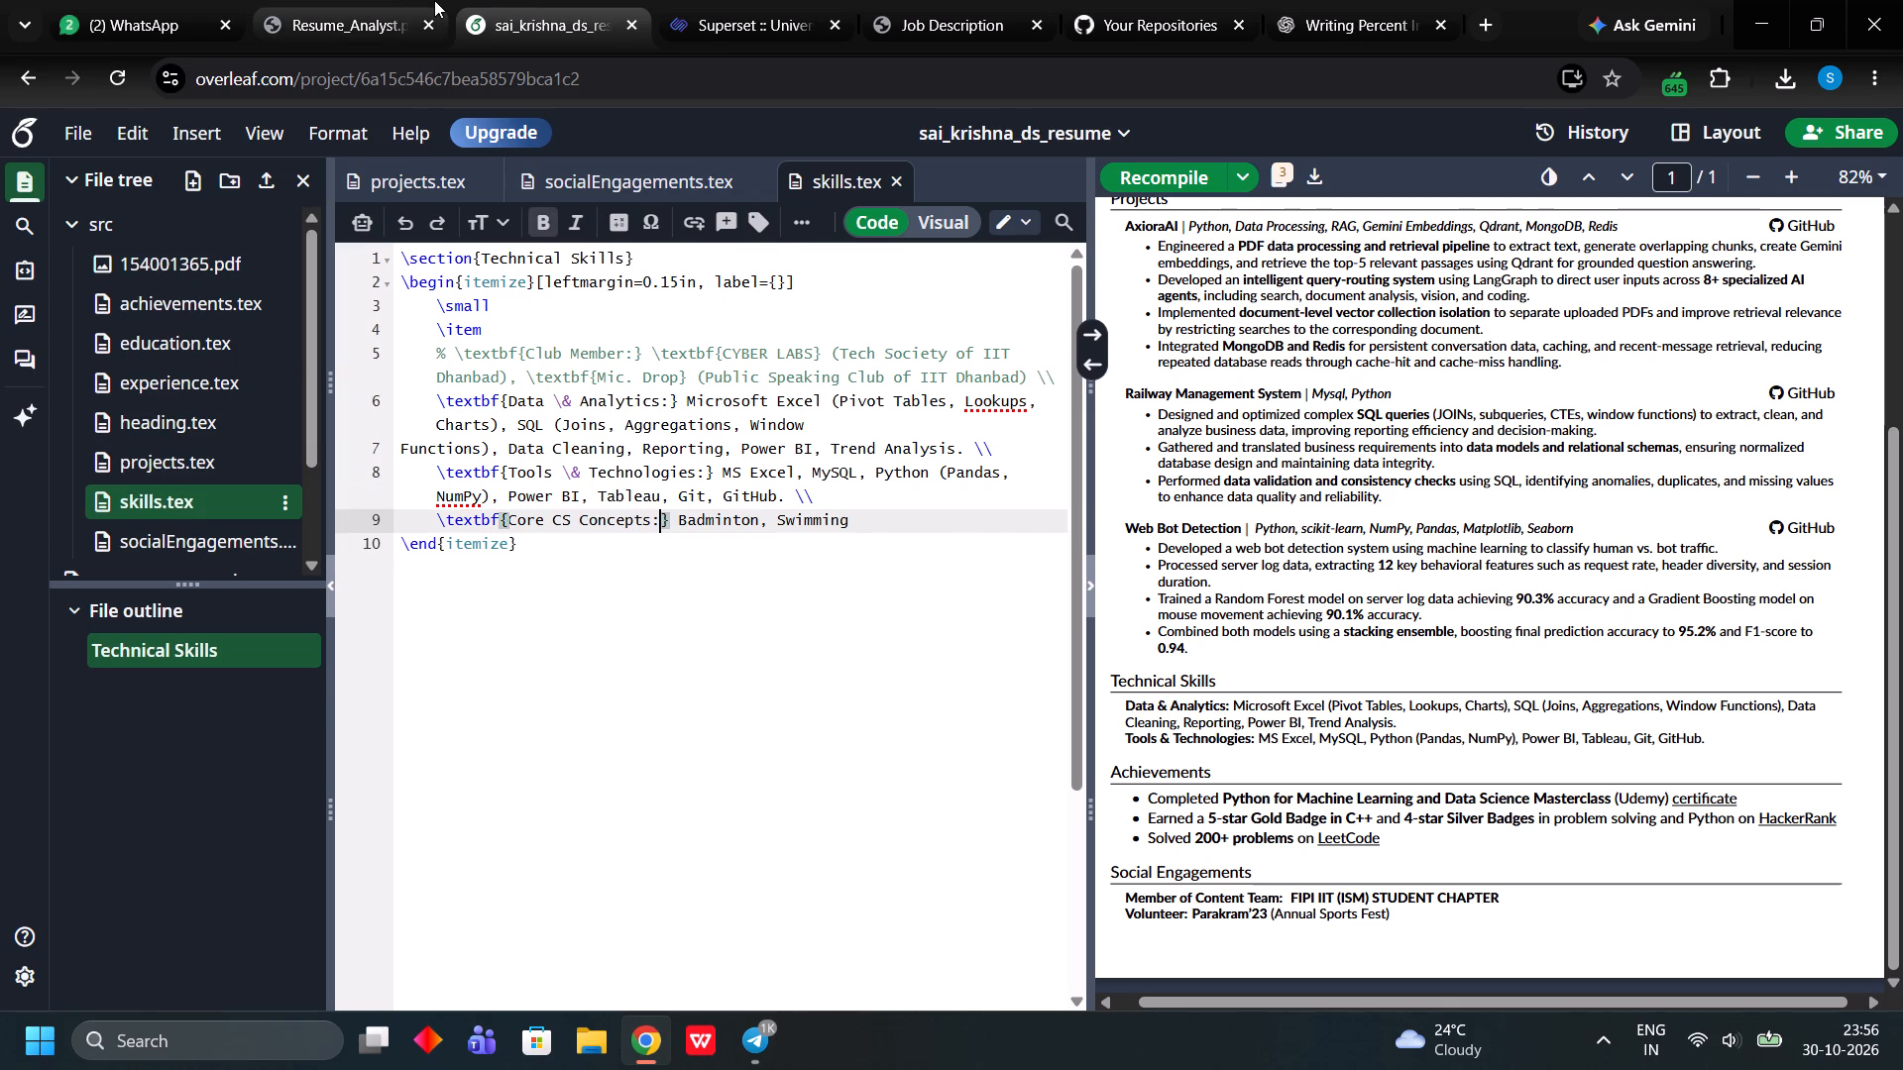
Replace "Badminton, Swimming" with "Object-Oriented Programming (OOP), Data Structures Algorithms." from Resume_Analyst.pdf, recompile, and check the resume preview.
left_click(403, 0)
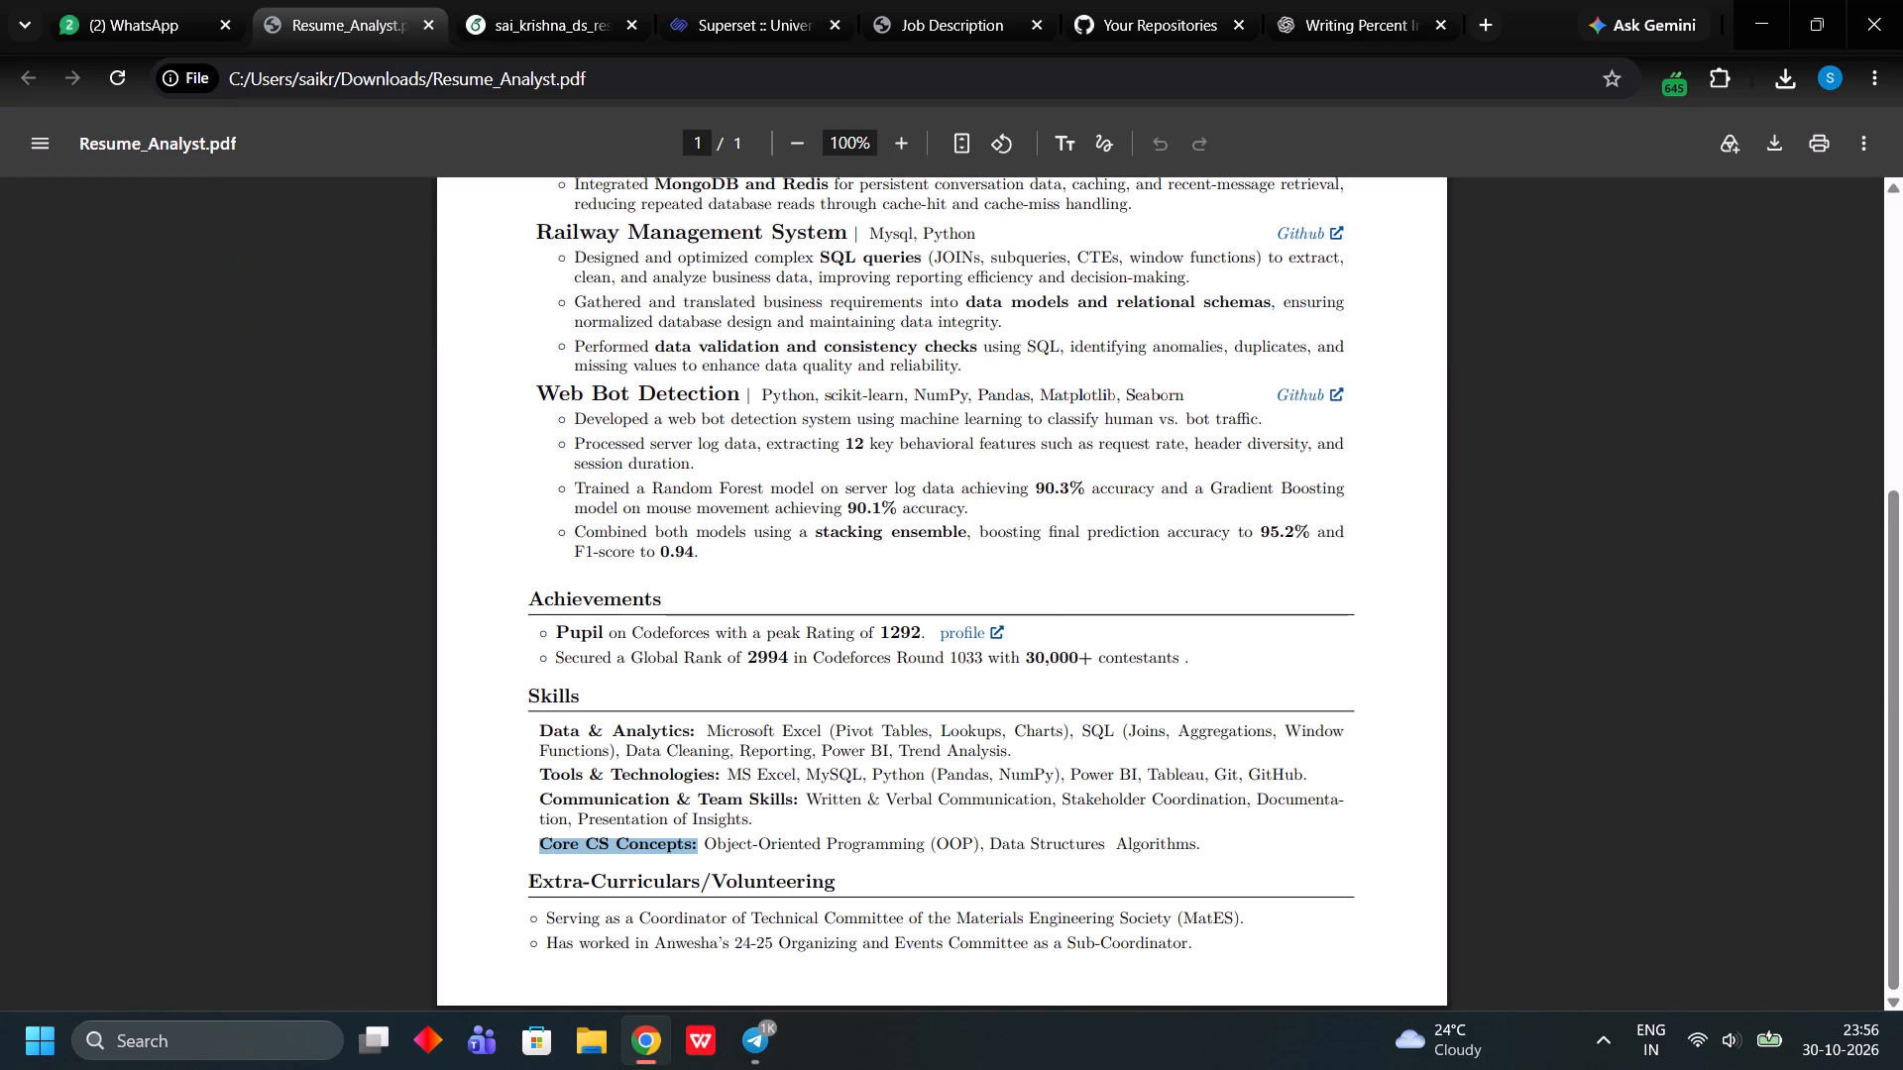
left_click_drag(707, 848, 1206, 837)
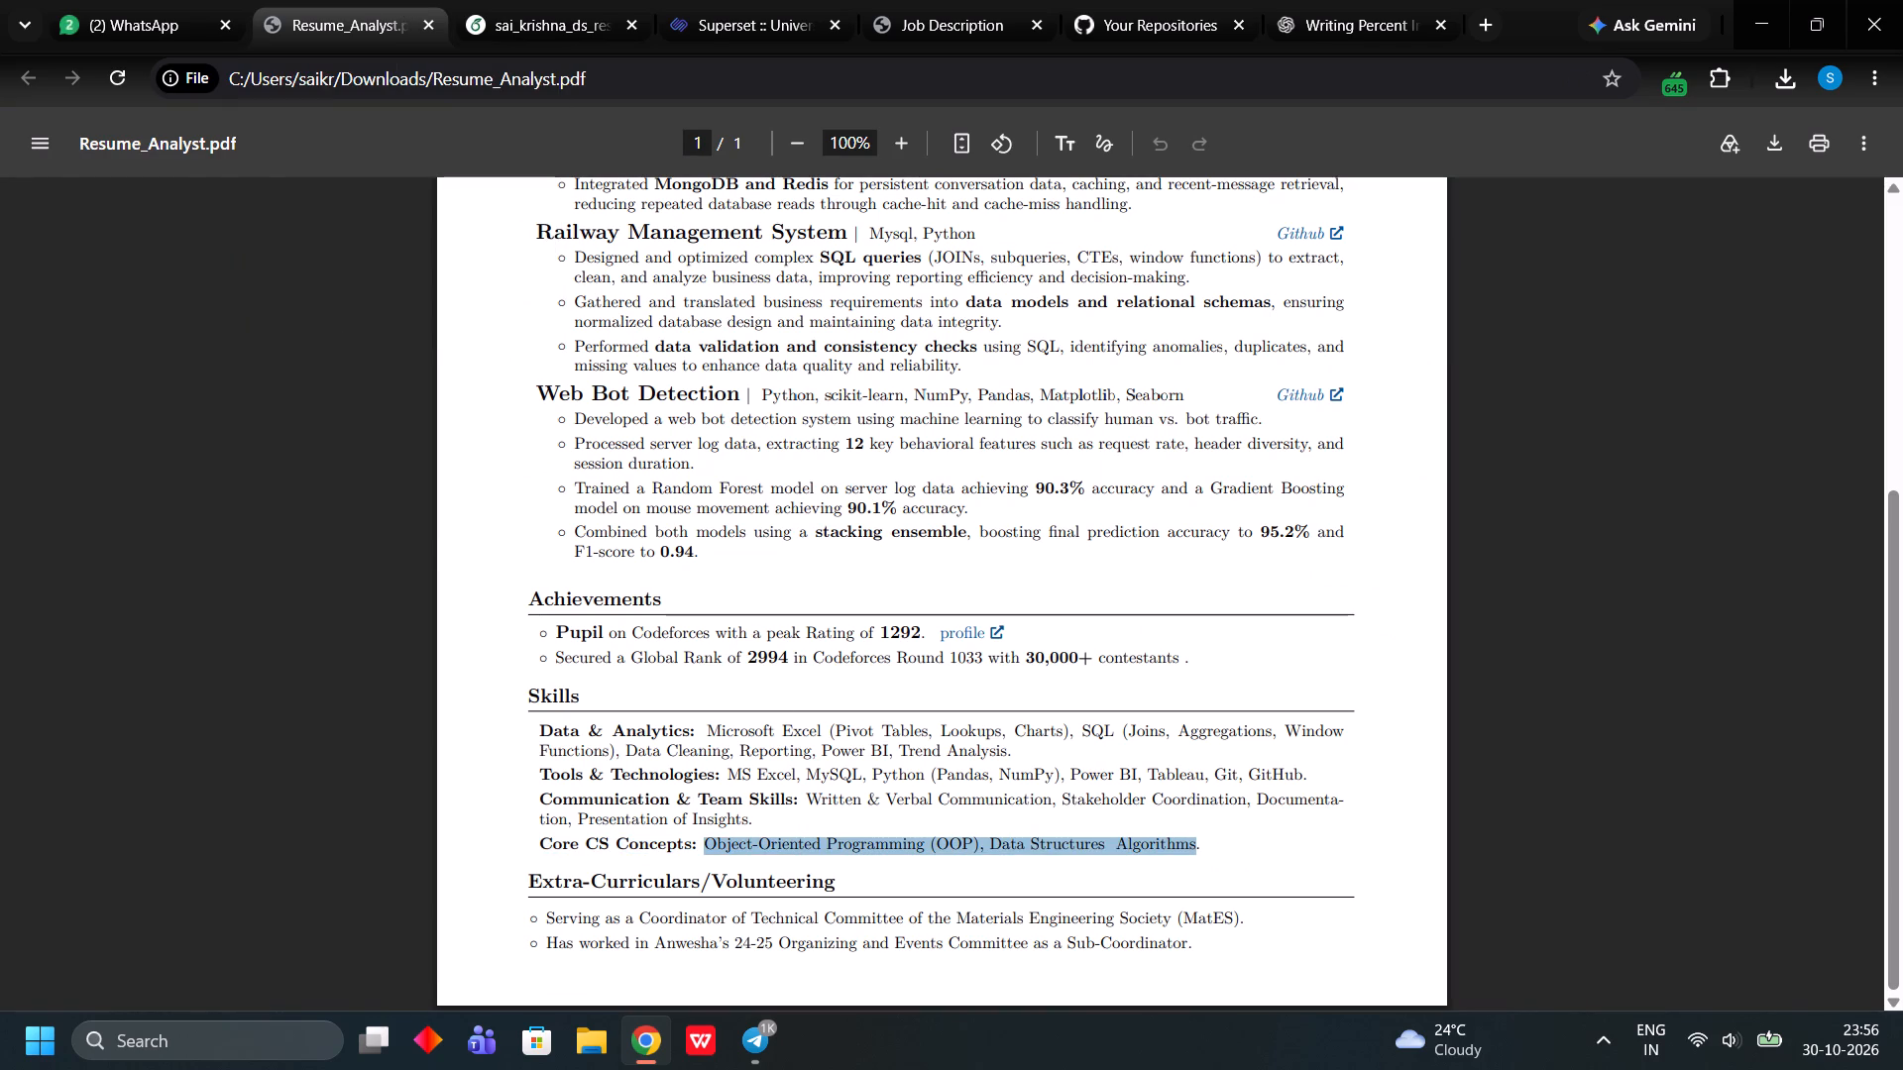
key("ctrl+c")
left_click(459, 0)
left_click_drag(683, 520, 840, 530)
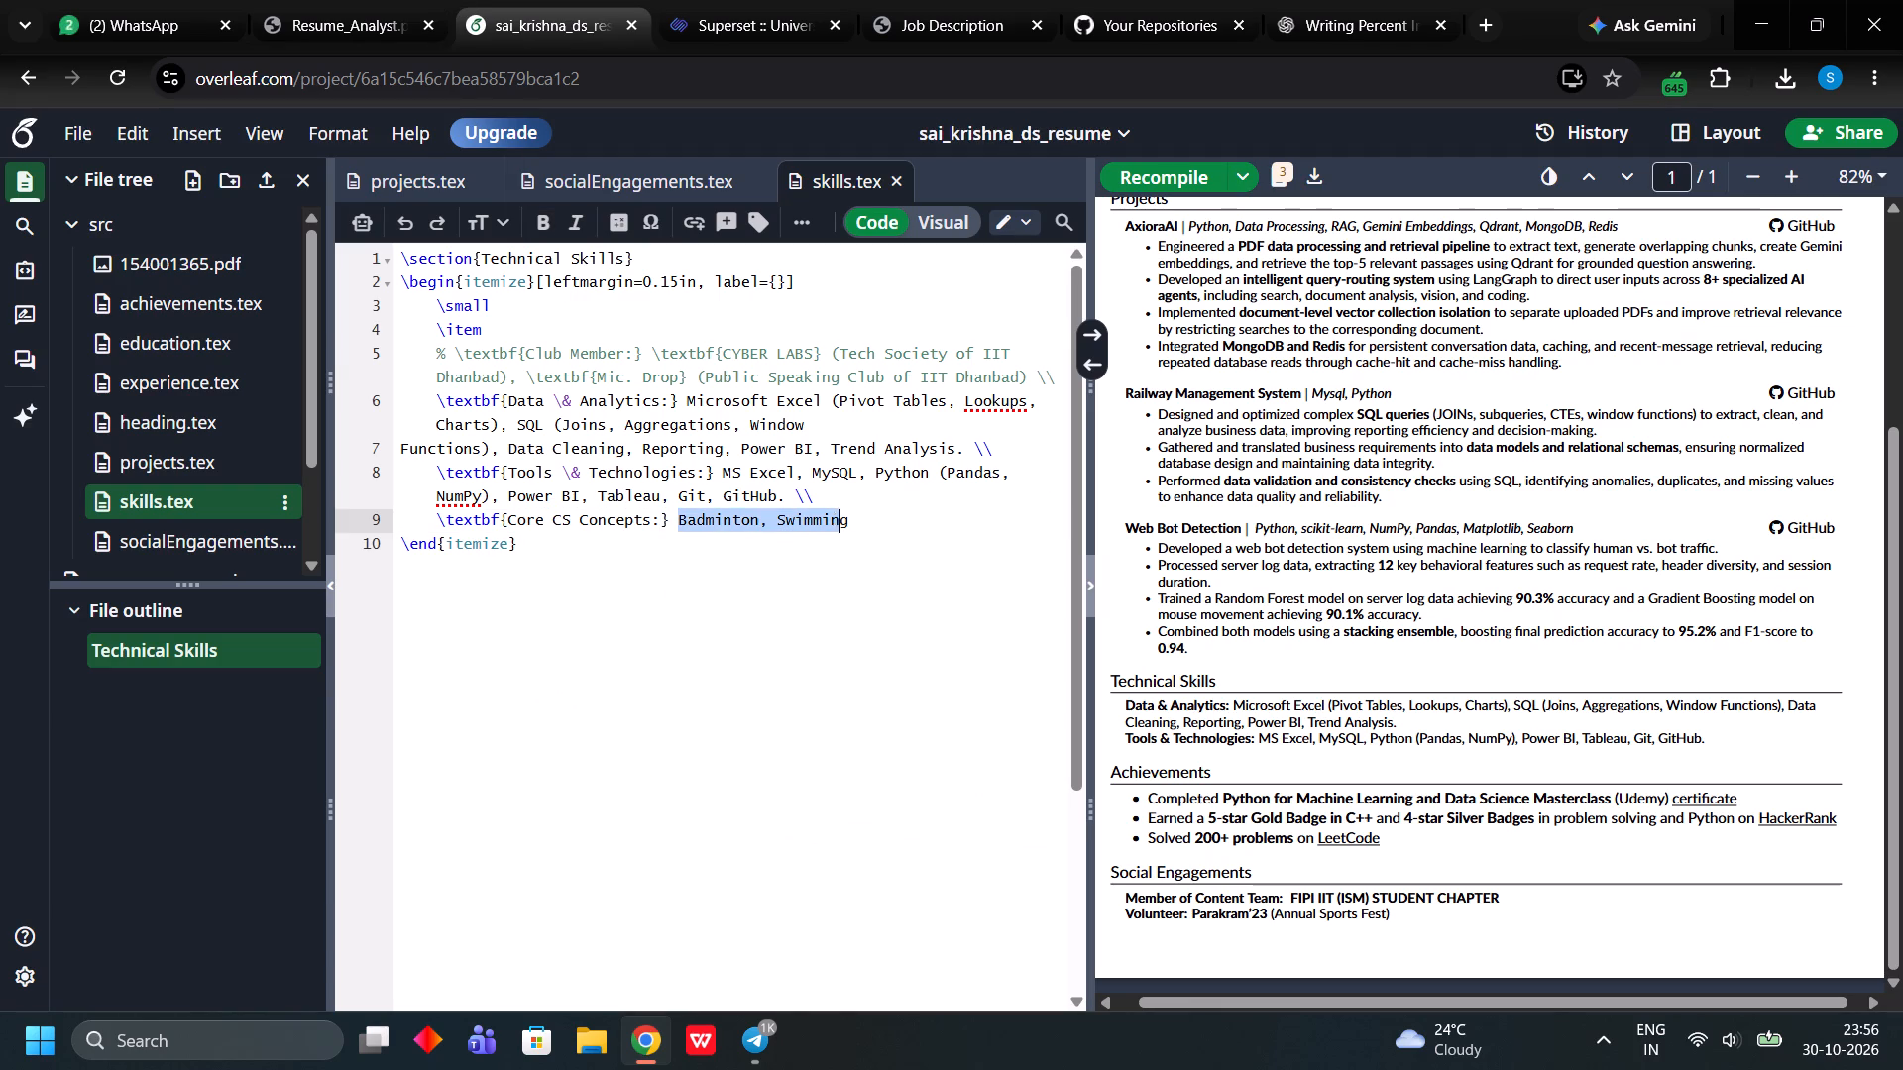
left_click_drag(840, 530, 855, 530)
key("ctrl+v")
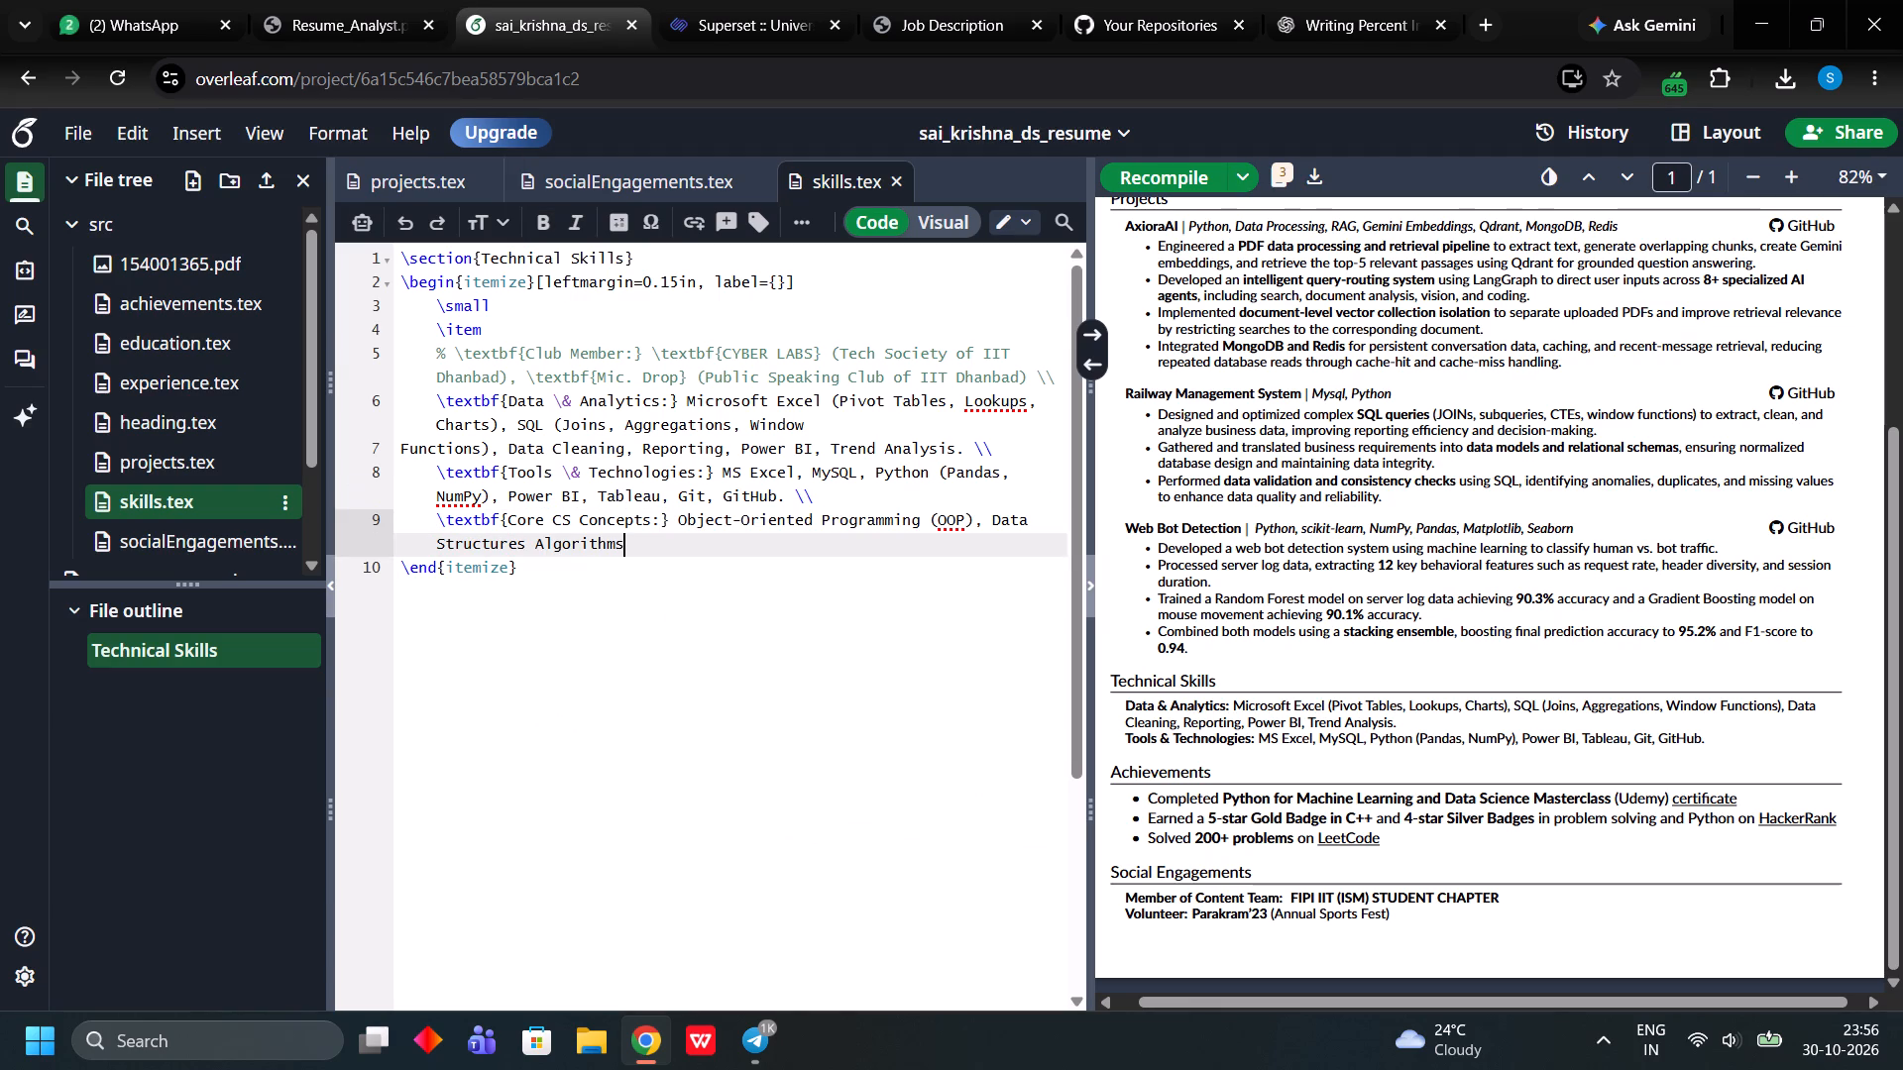
key("period")
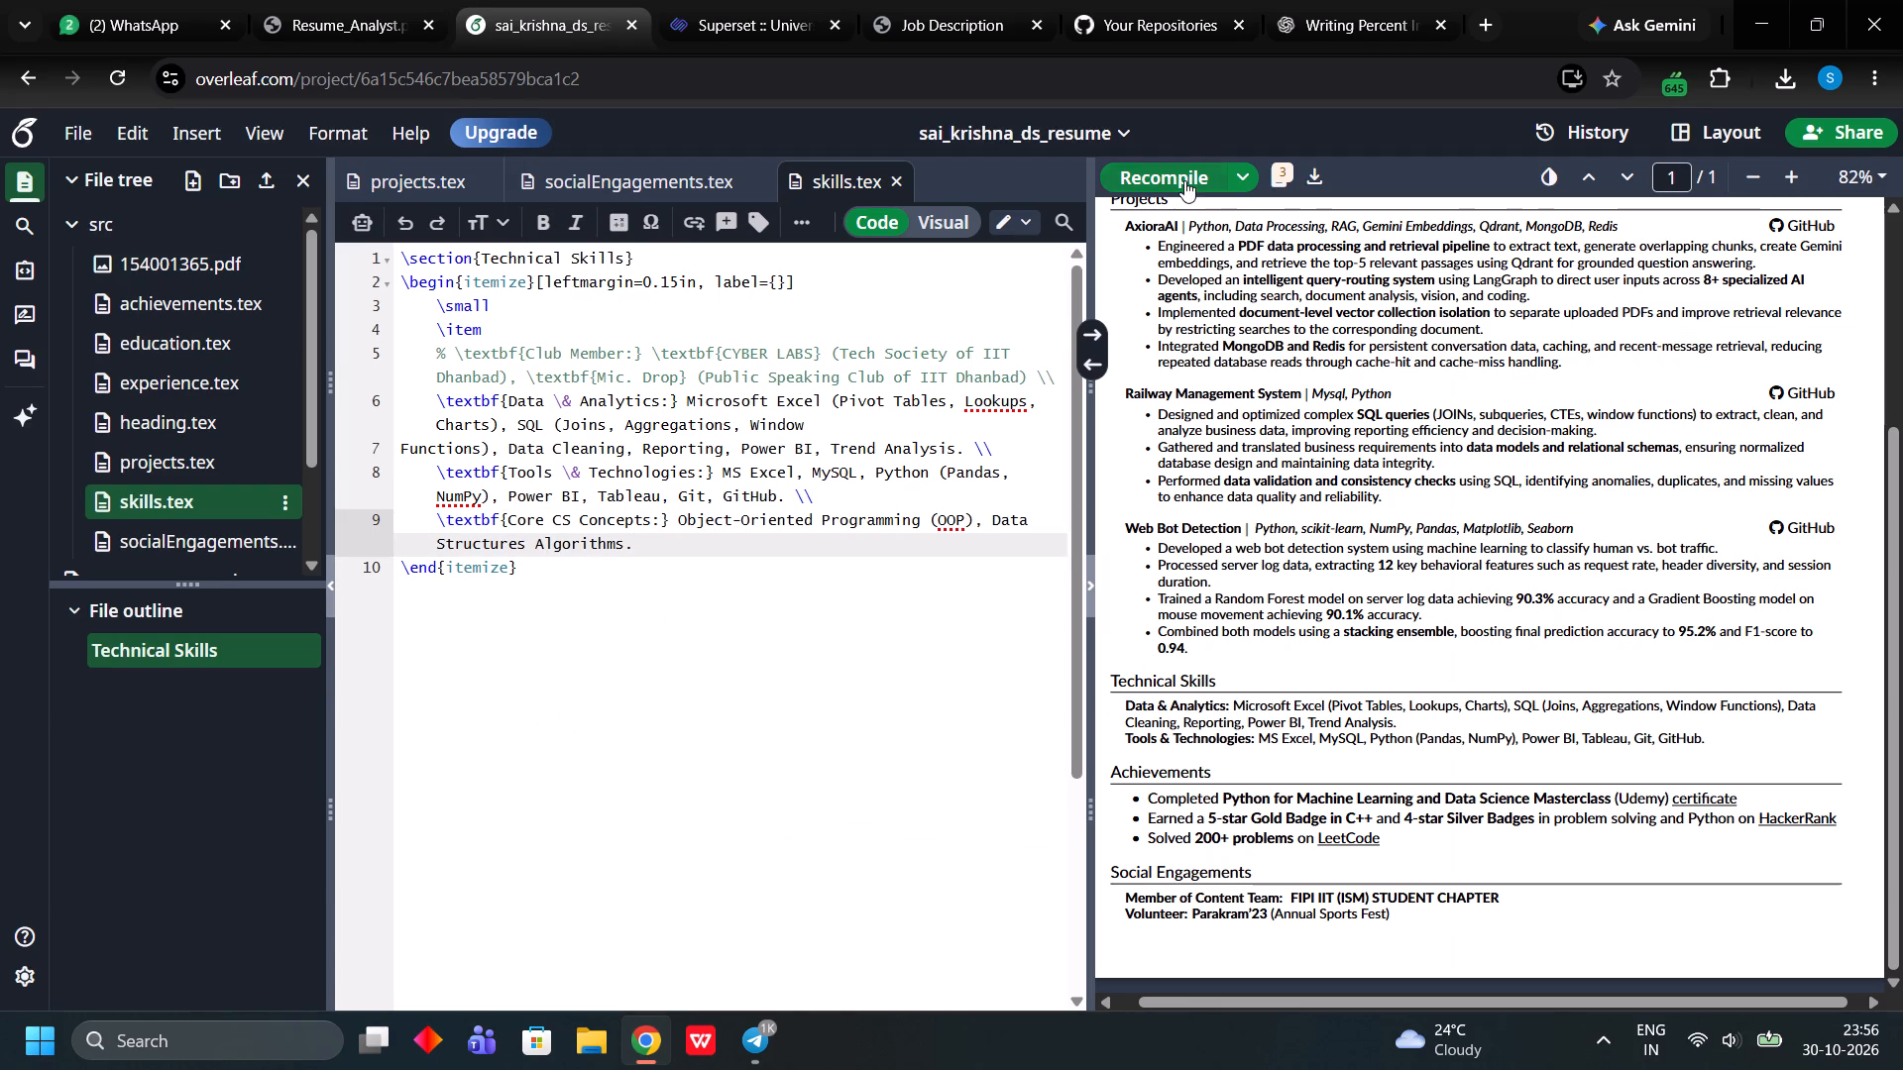
left_click(1184, 180)
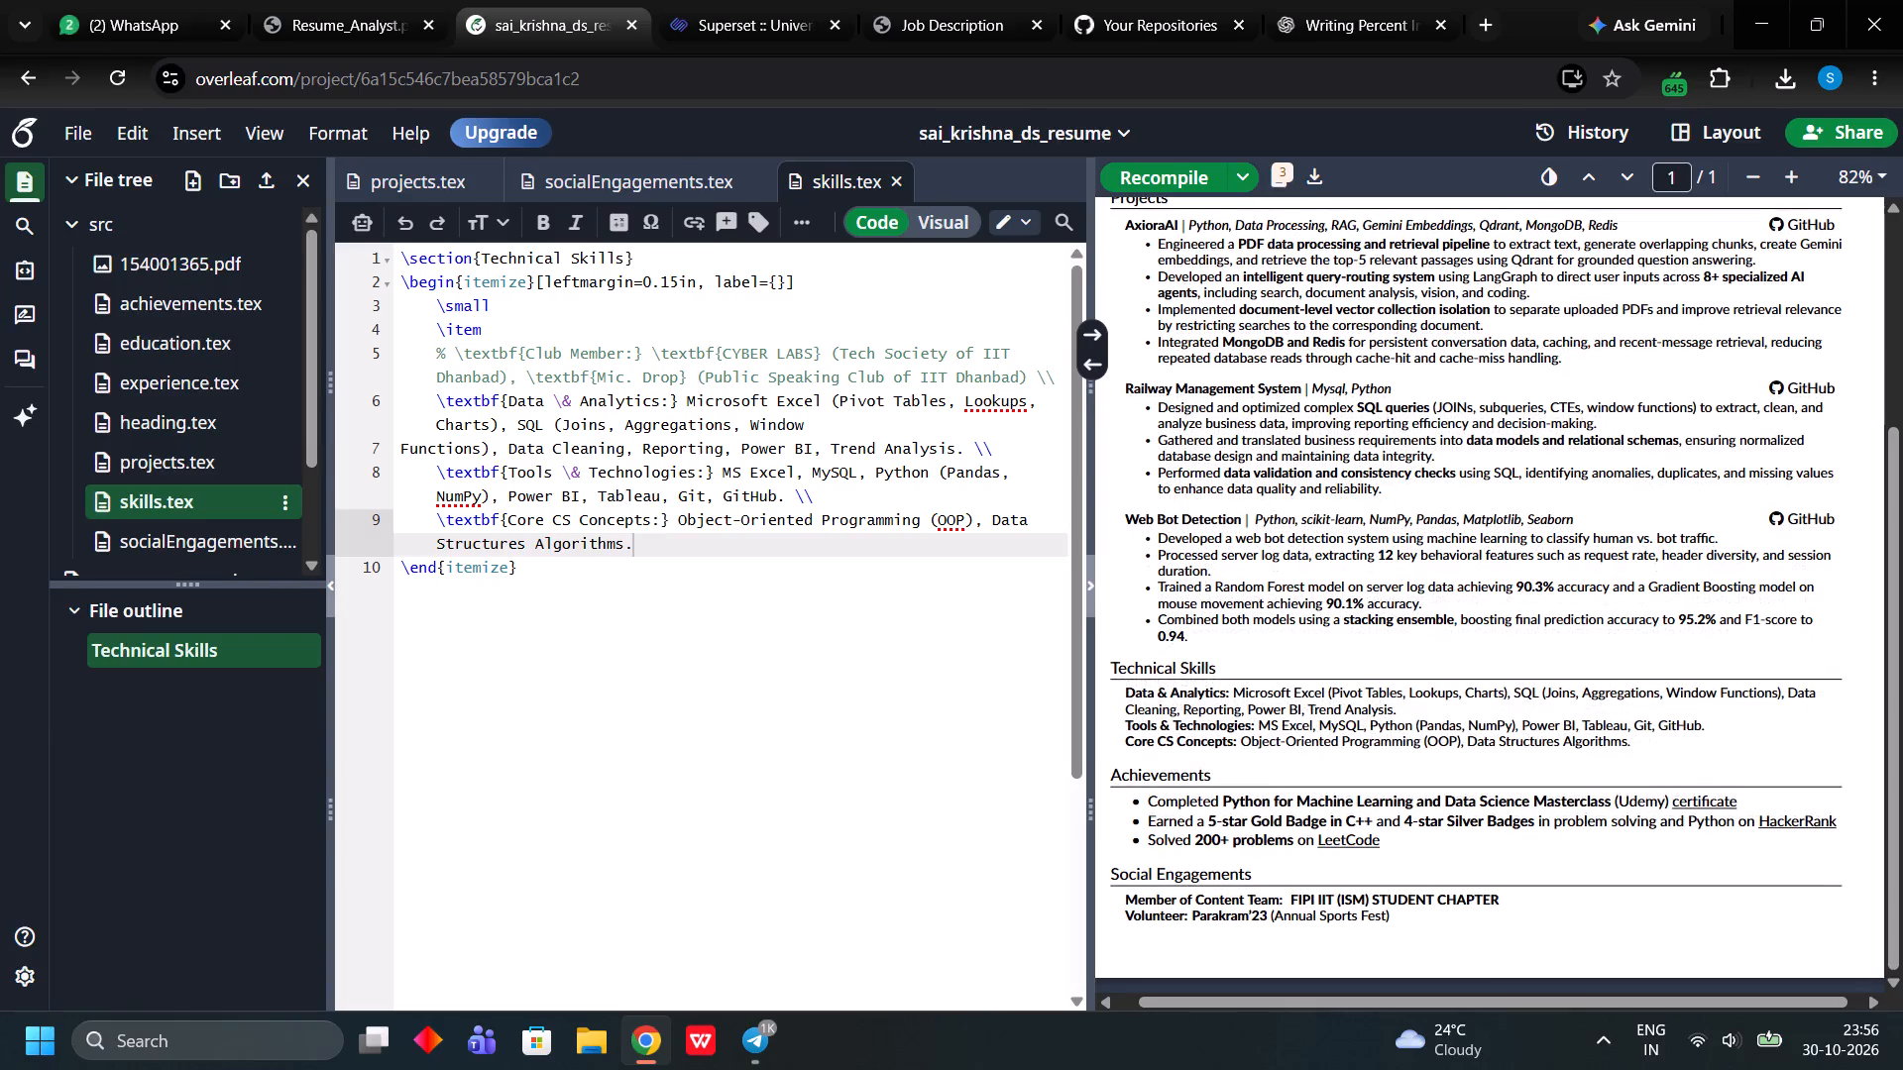
scroll(1533, 741, "up", 3)
scroll(1533, 678, "down", 3)
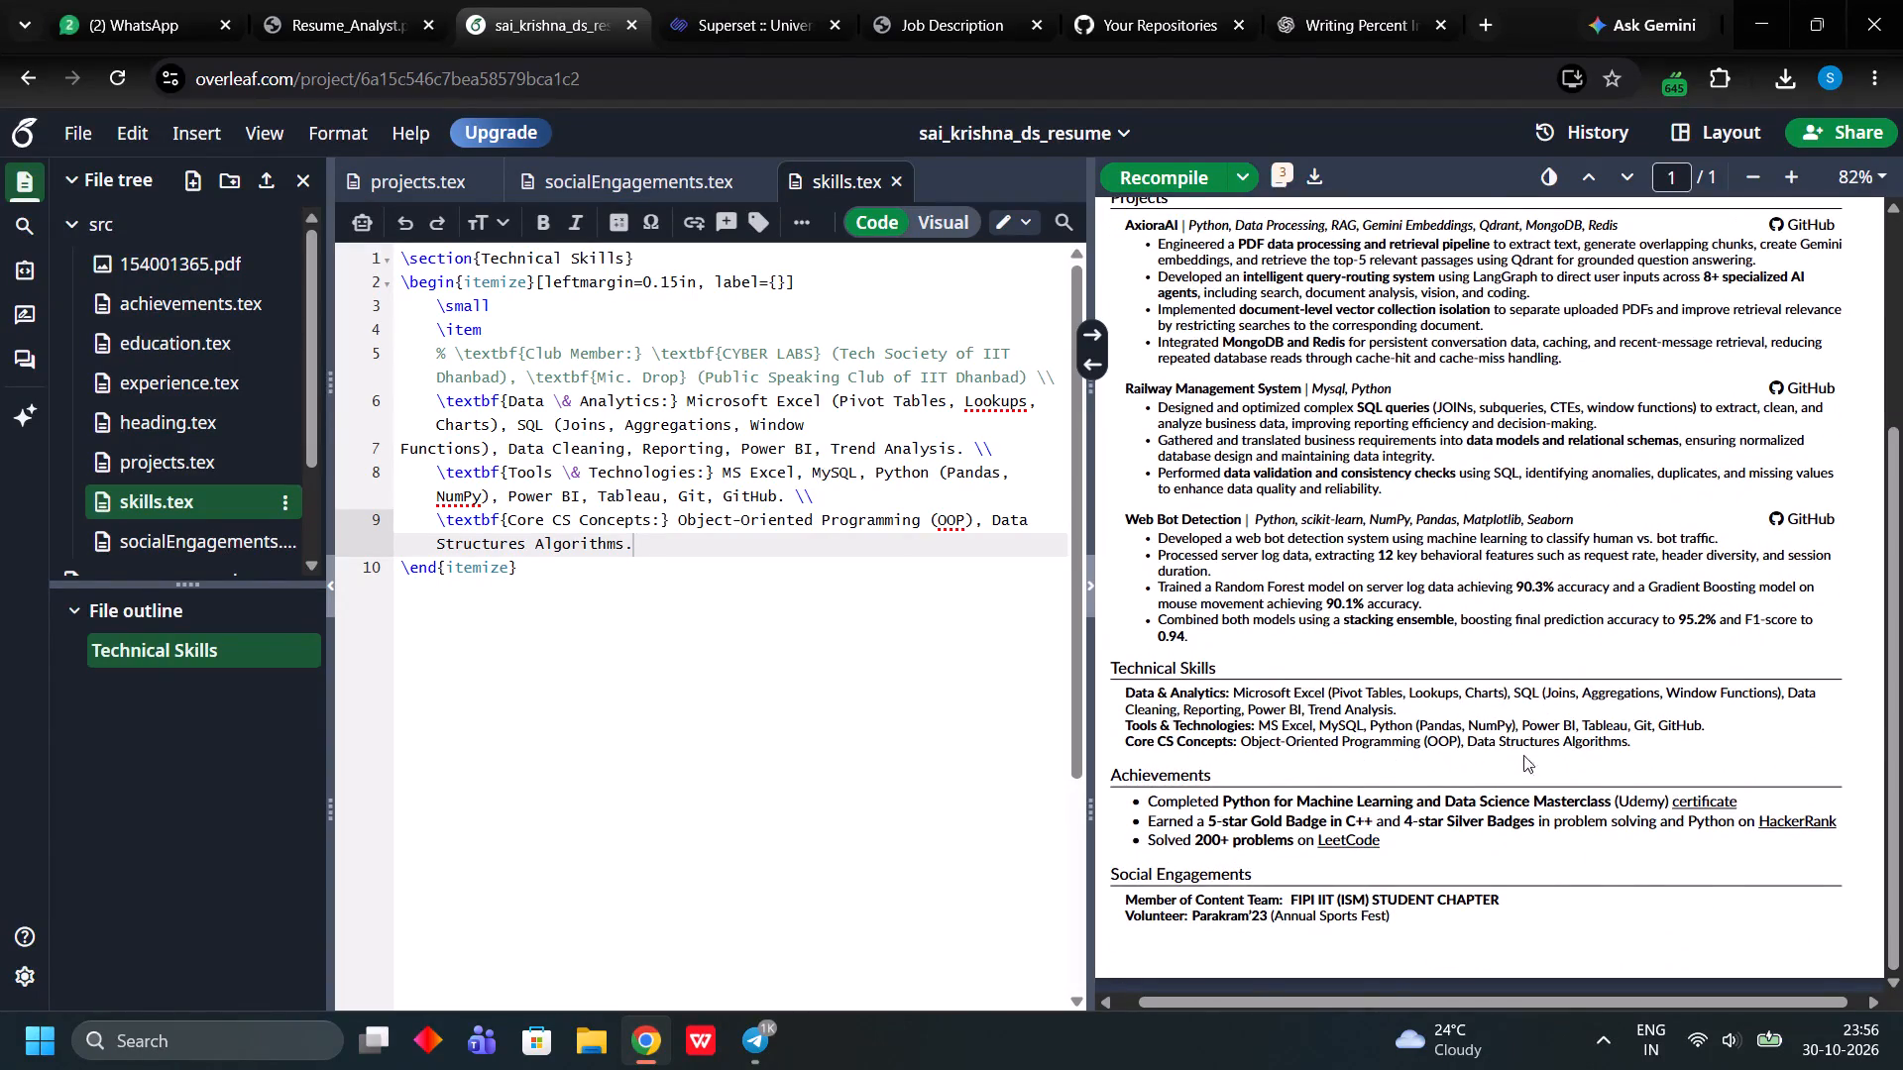
scroll(1510, 766, "up", 3)
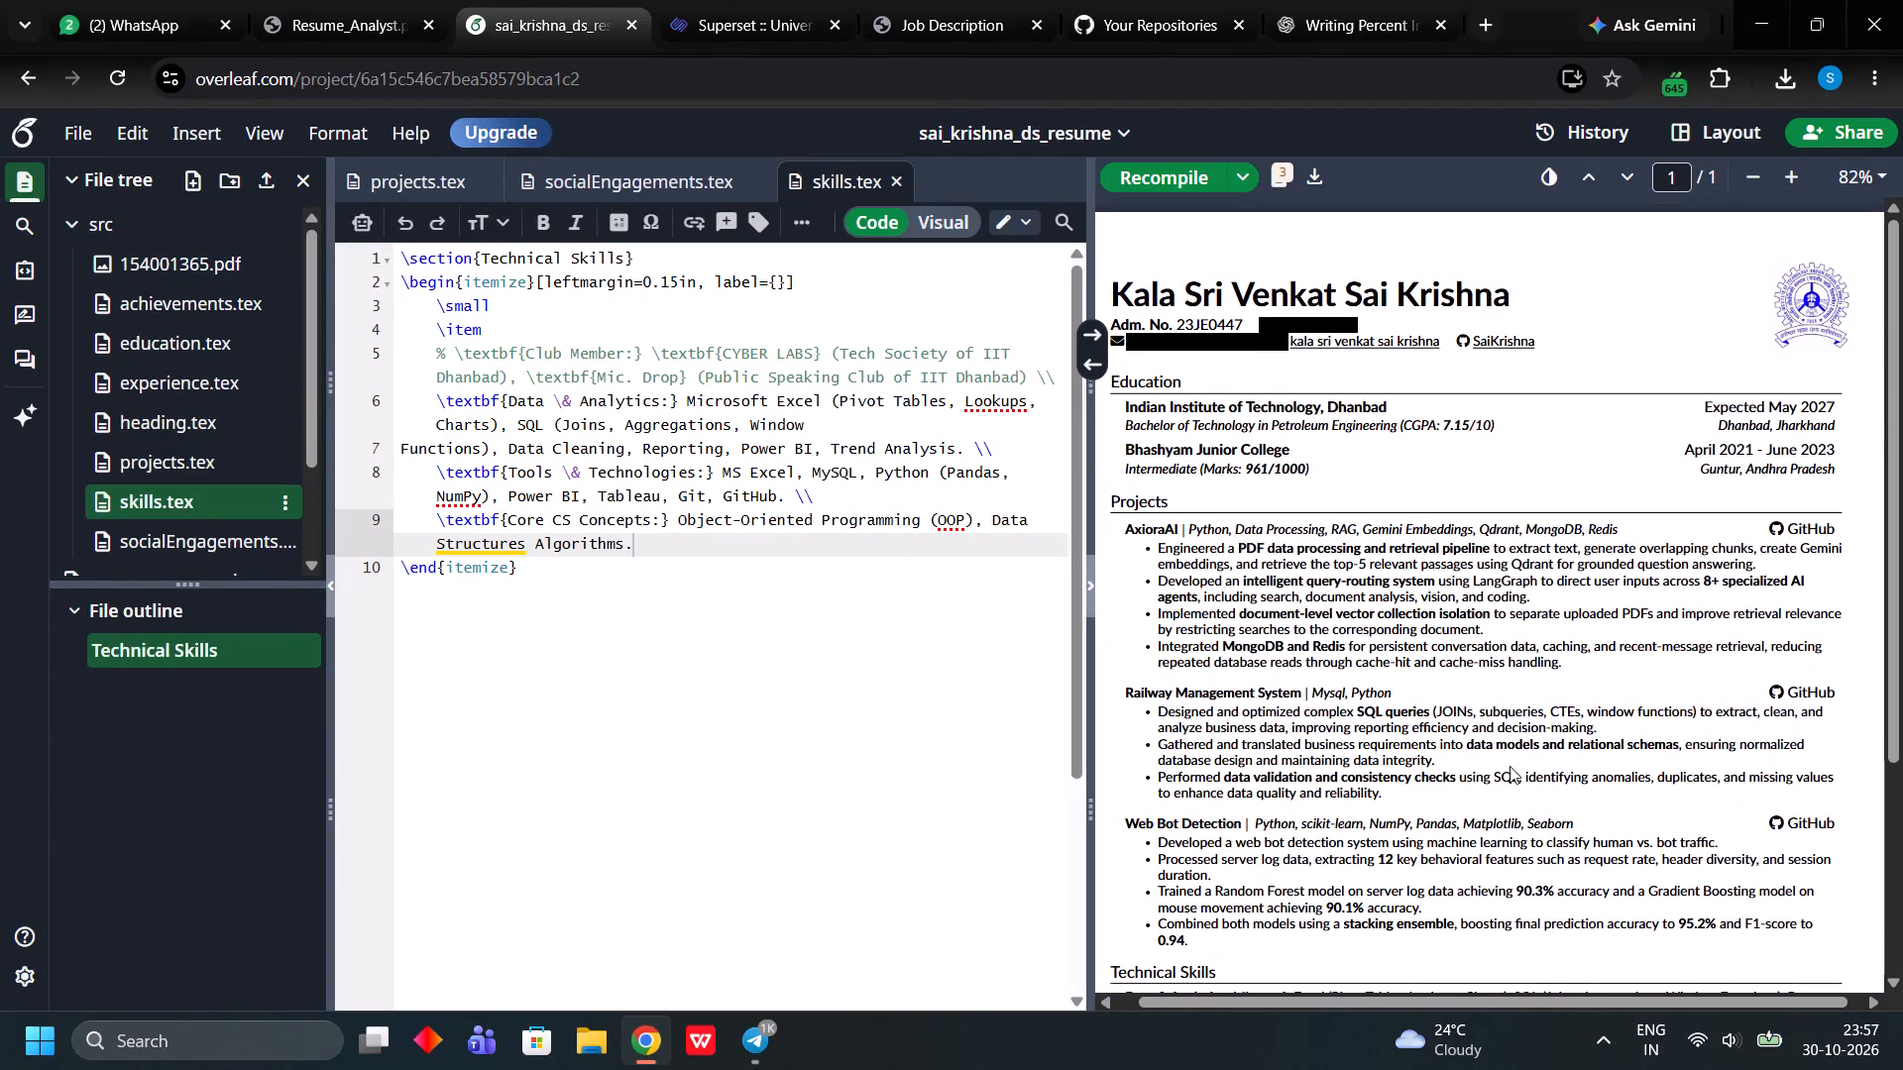
Review the compiled resume from Education through Social Engagements, then open Resume_Analyst.pdf to compare its Achievements, Skills and Extra-Curriculars sections.
scroll(1509, 767, "down", 2)
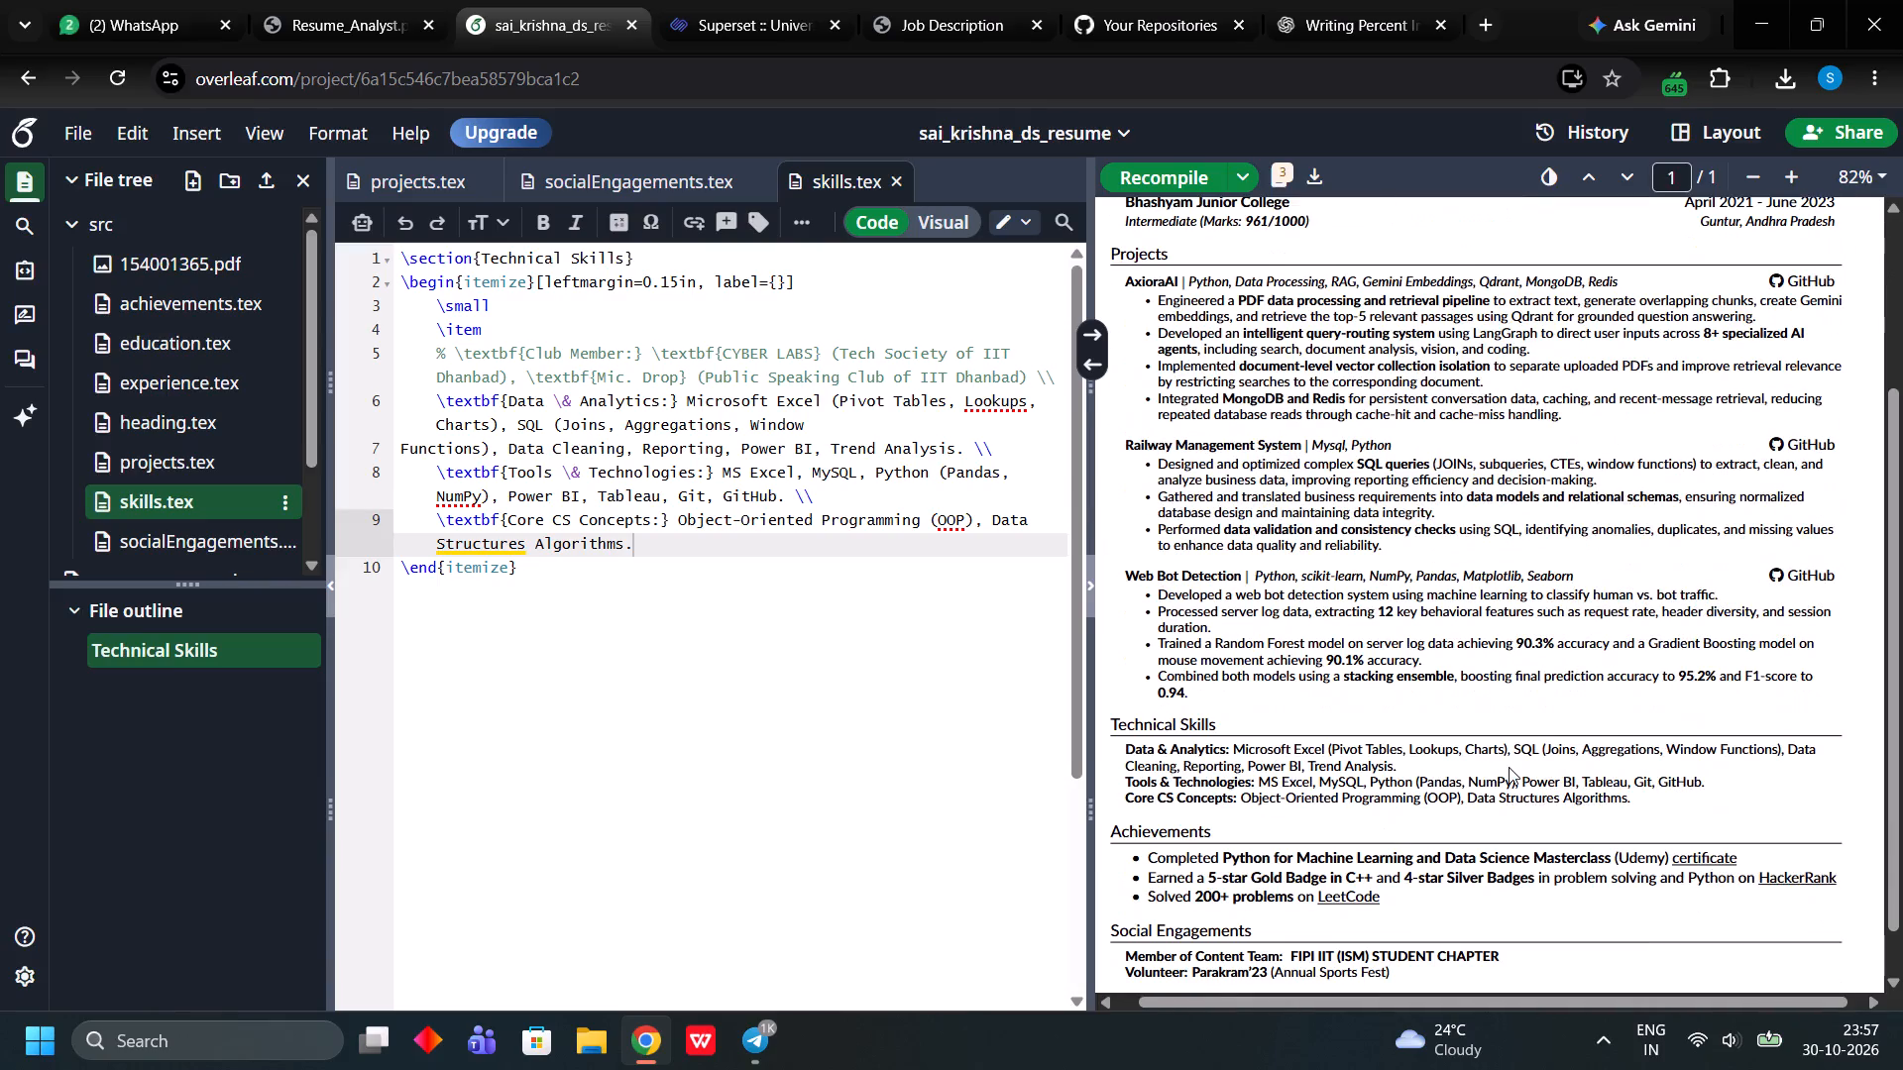
scroll(1507, 769, "up", 1)
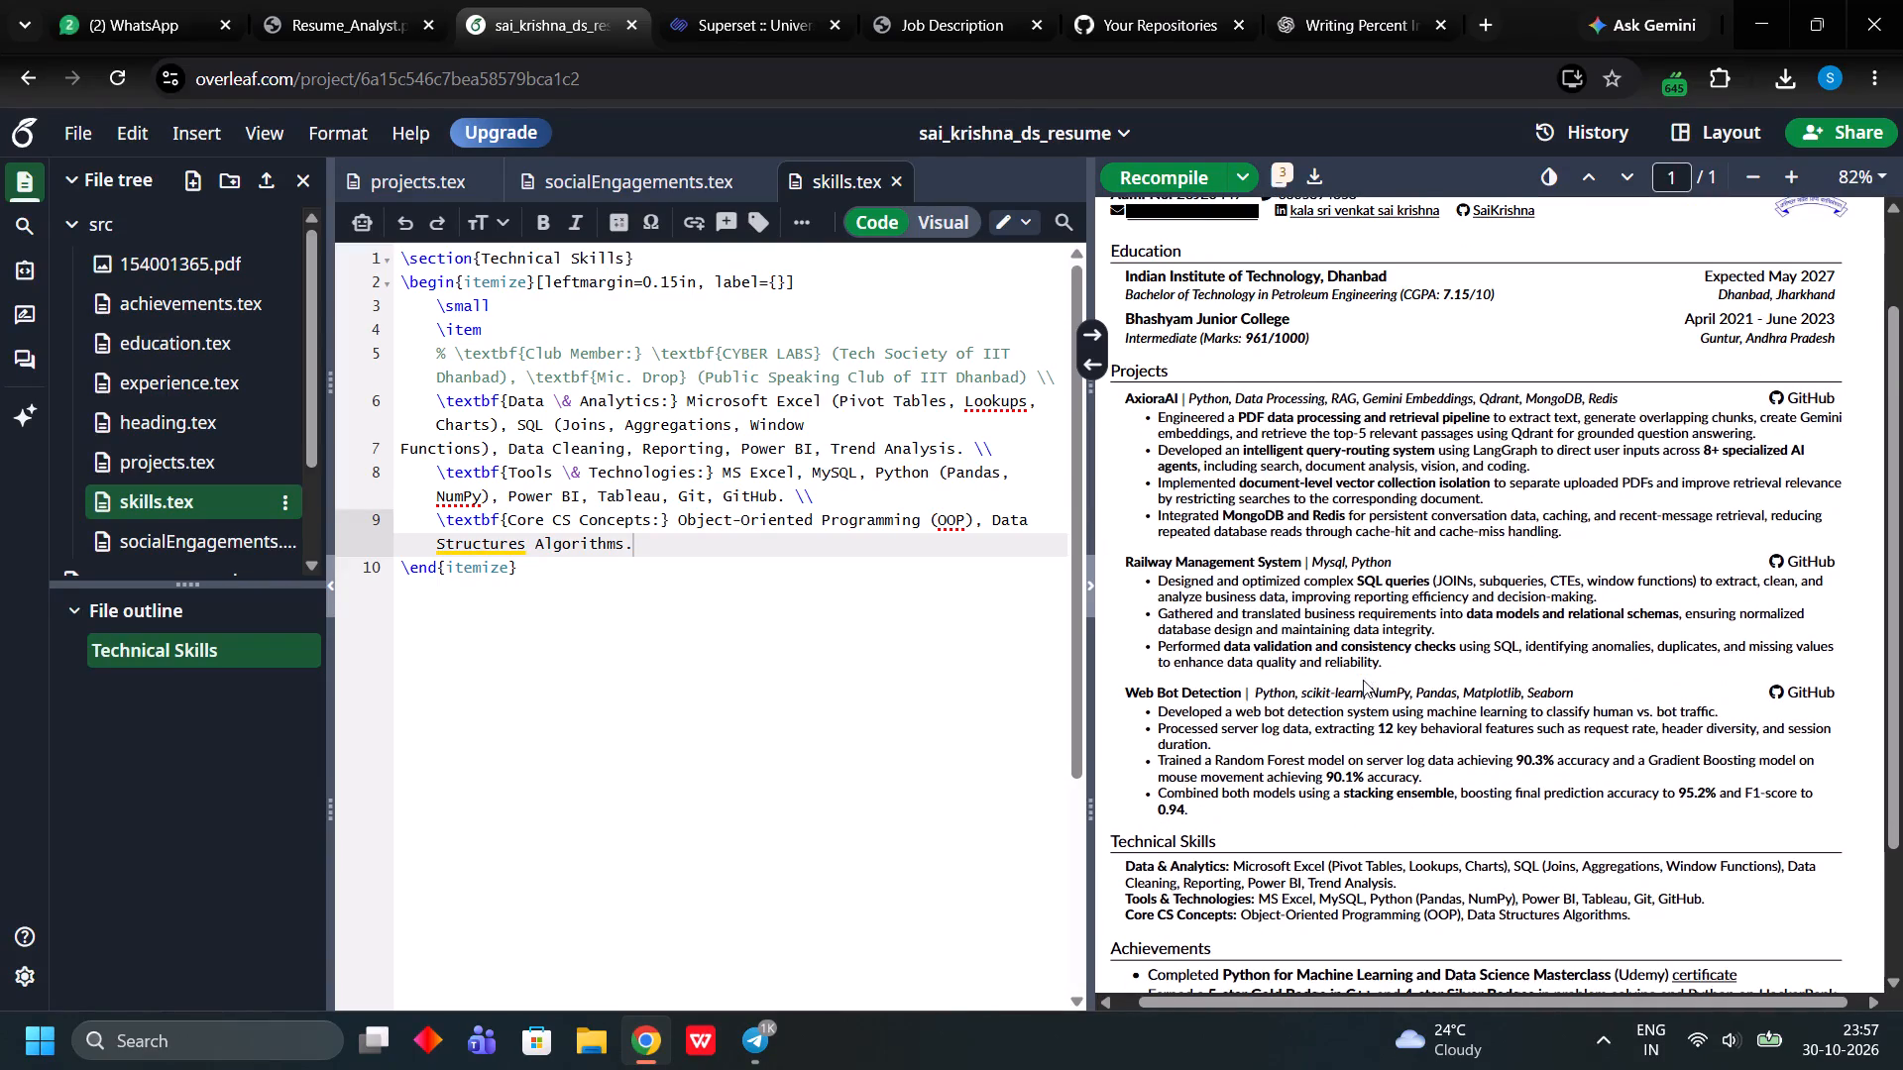
scroll(1363, 680, "up", 2)
scroll(1363, 680, "down", 2)
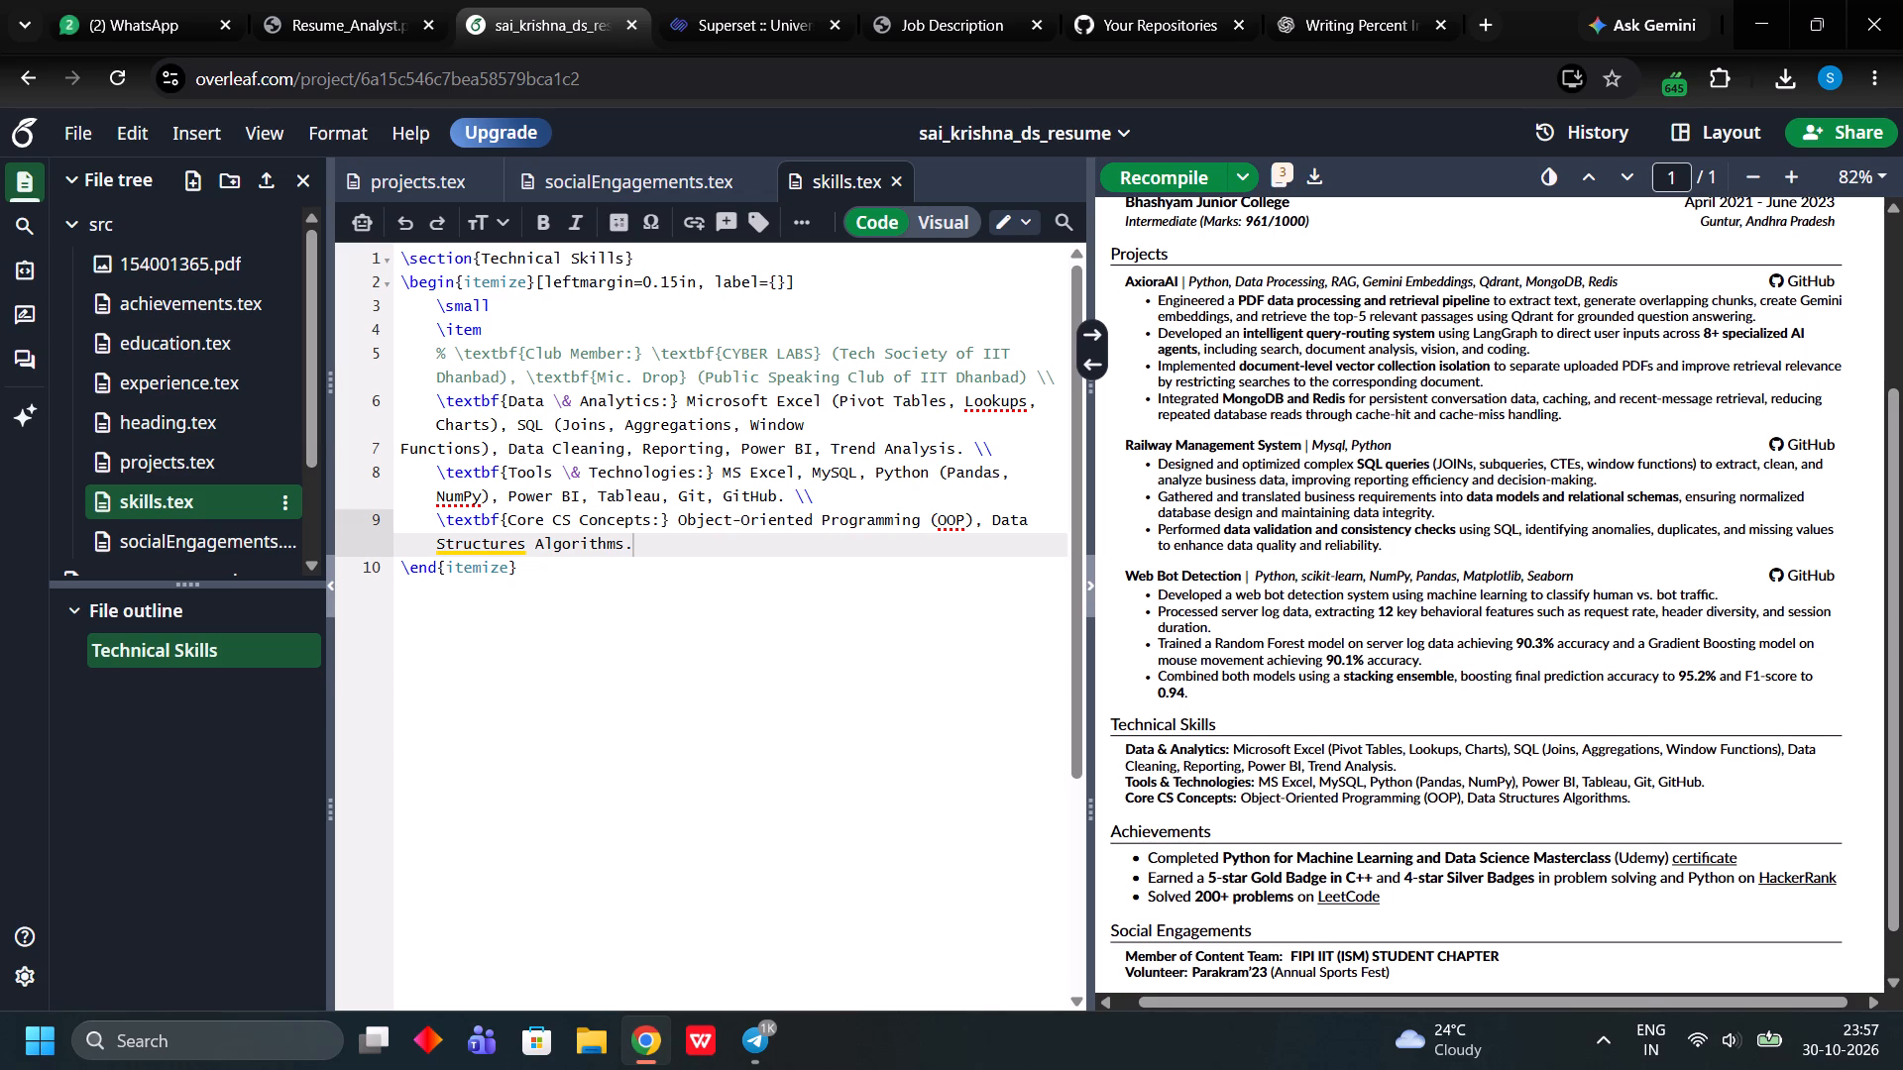
scroll(1607, 863, "down", 2)
left_click(387, 0)
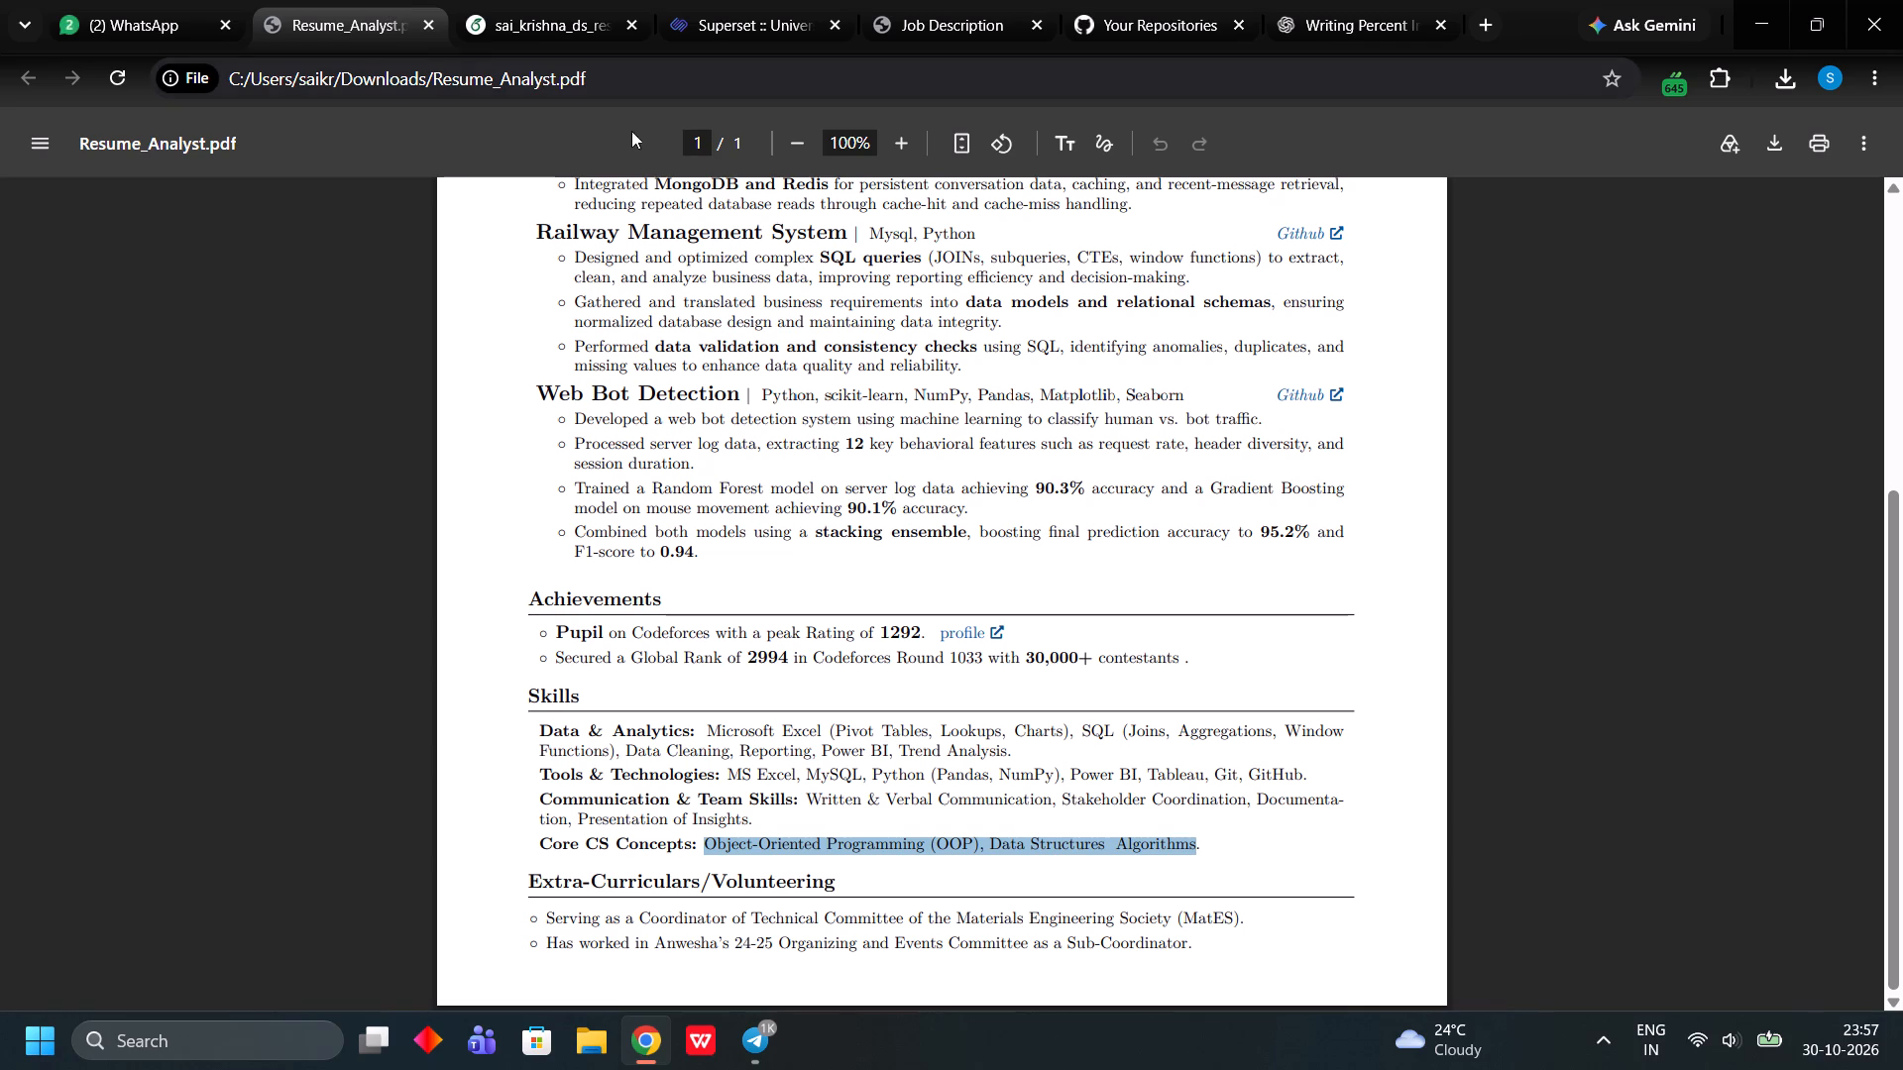
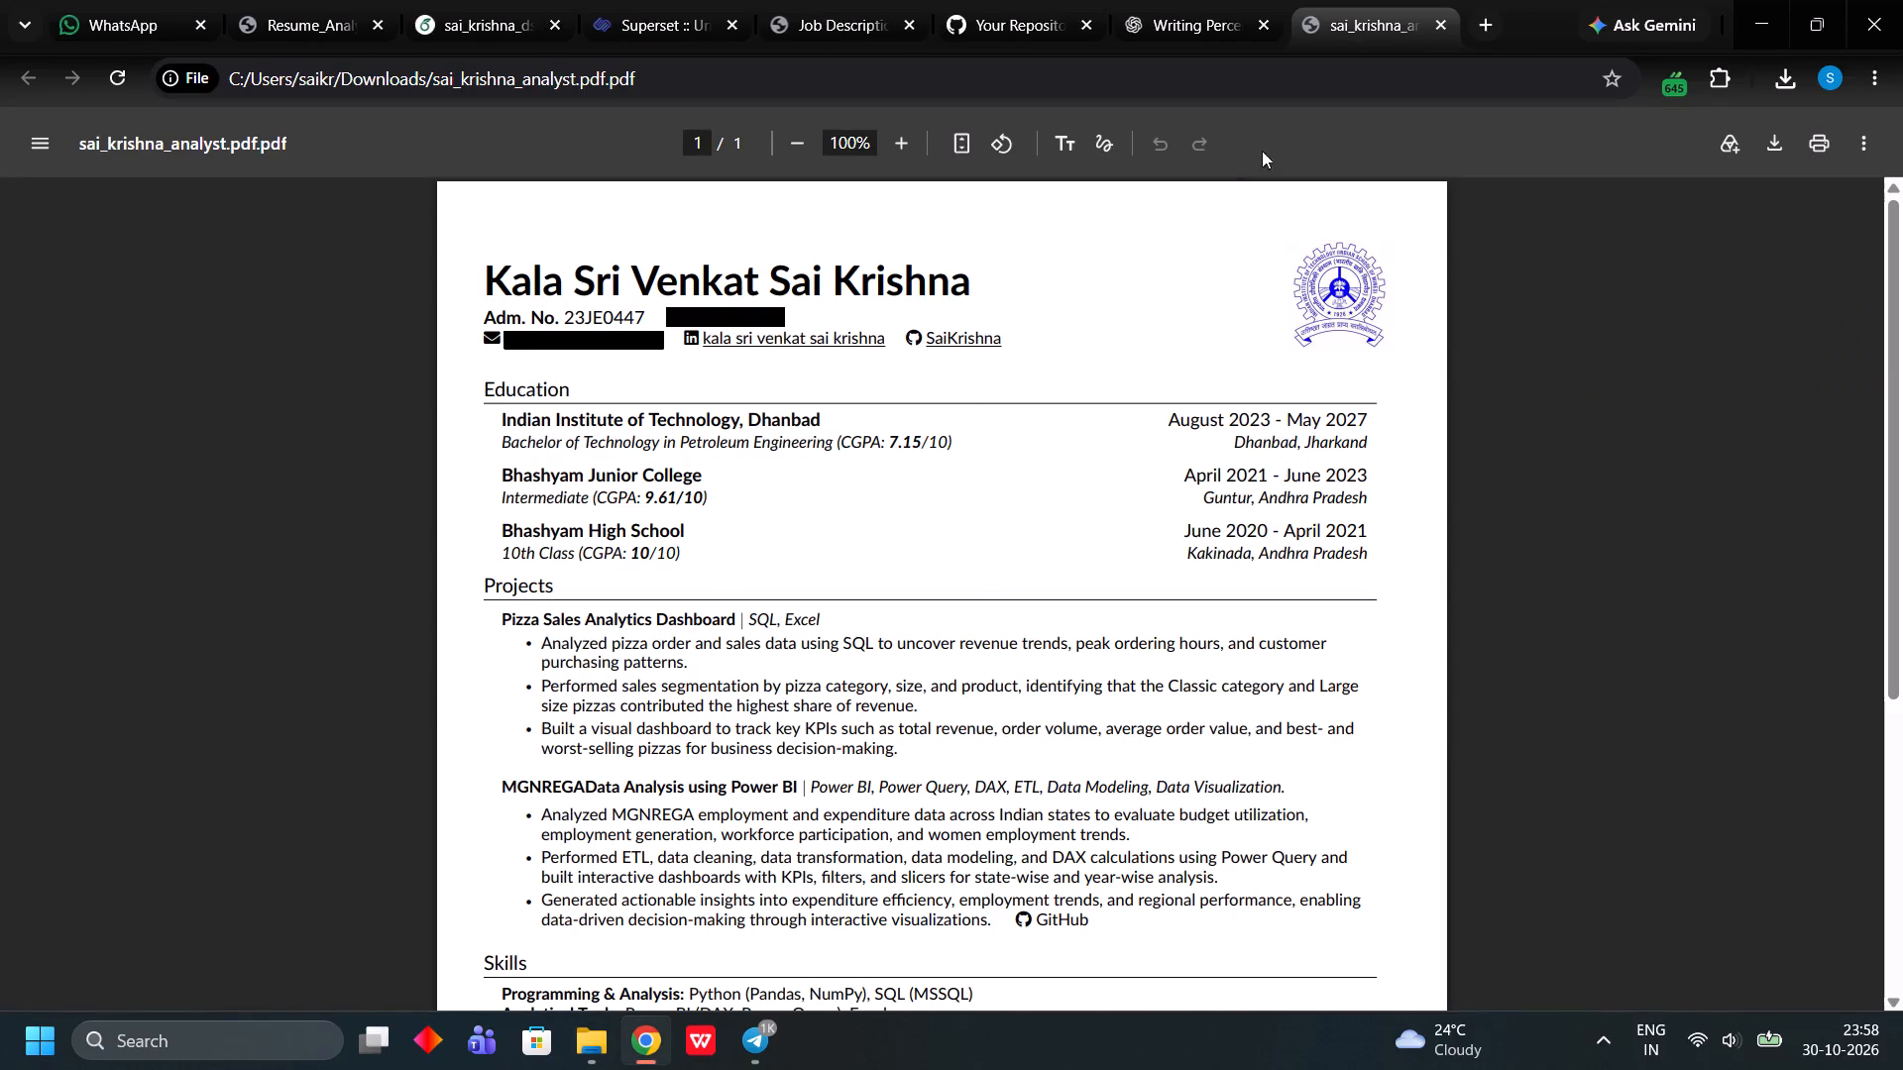
Examine the Skills section of the earlier analyst resume PDF, from Programming & Analysis to Visualization / Concepts.
left_click(448, 0)
scroll(1397, 392, "up", 5)
left_click(1352, 0)
scroll(1025, 477, "down", 3)
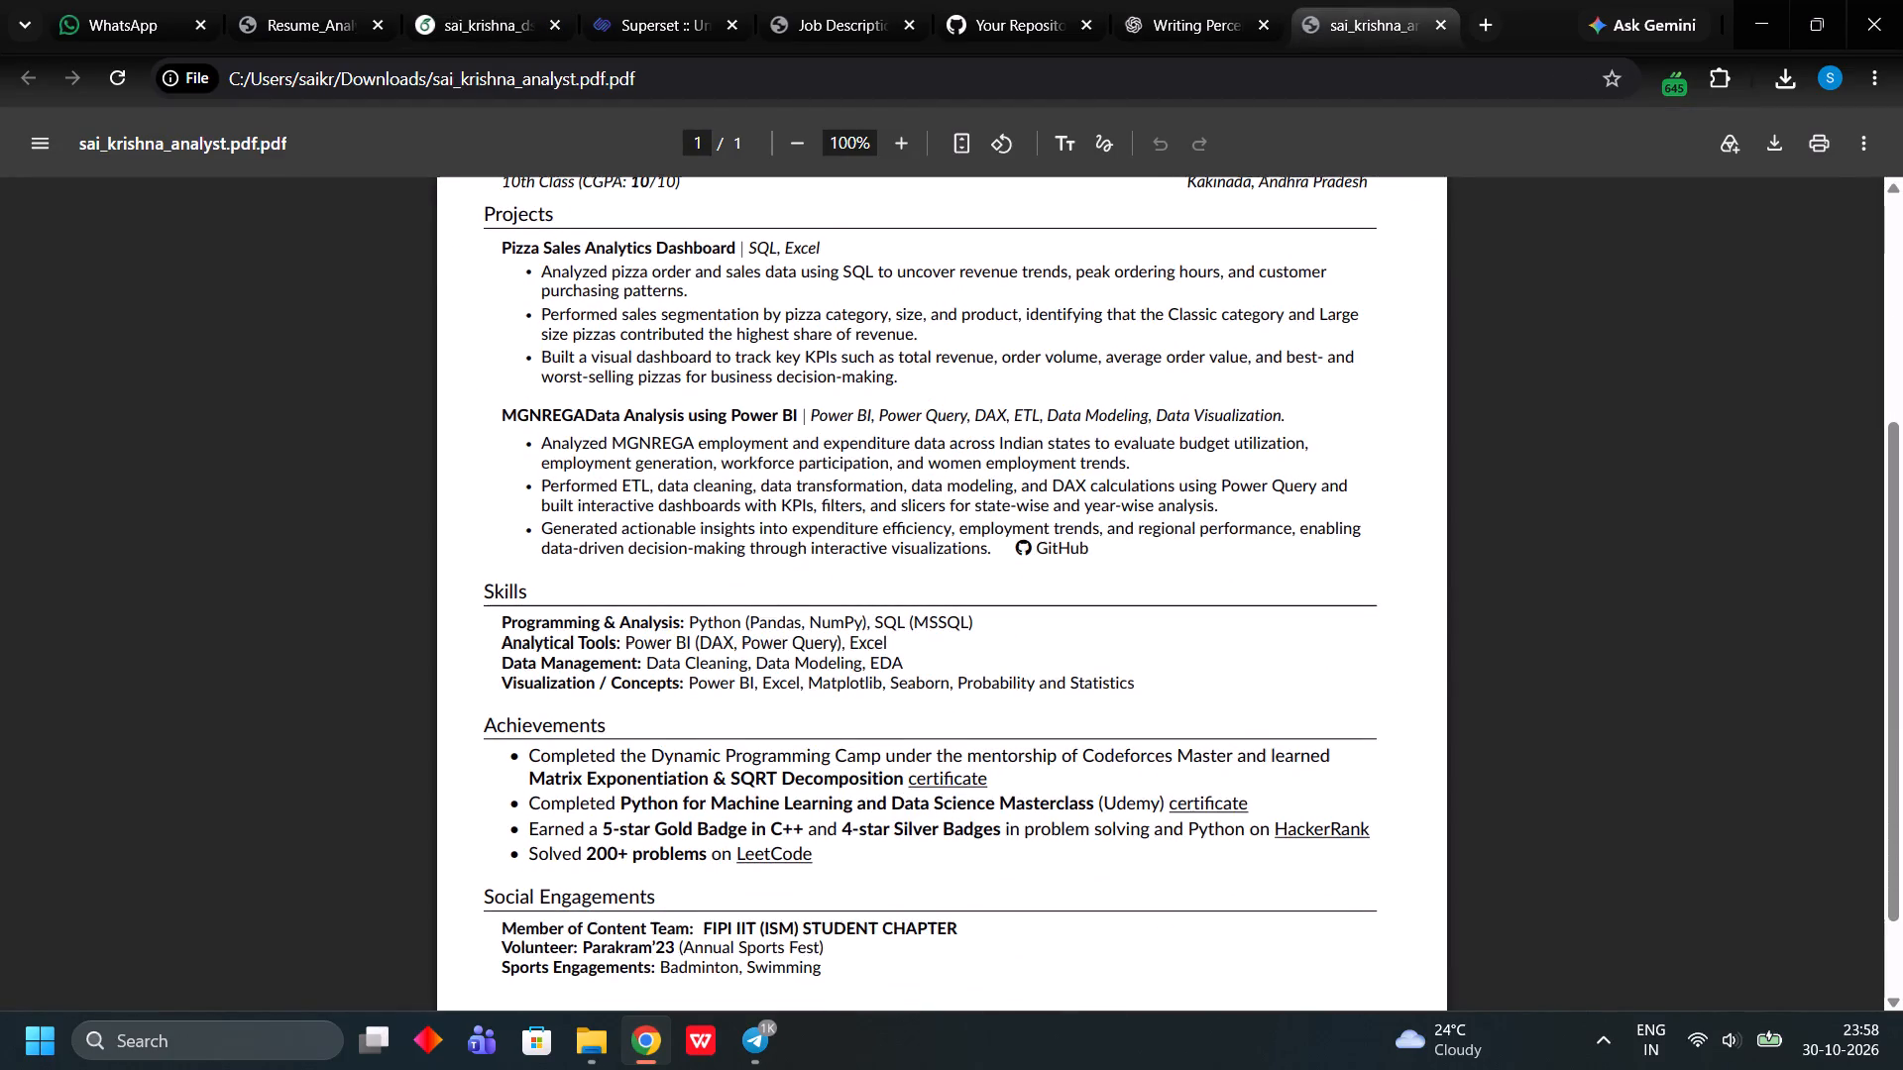
left_click_drag(889, 654, 760, 654)
left_click(760, 654)
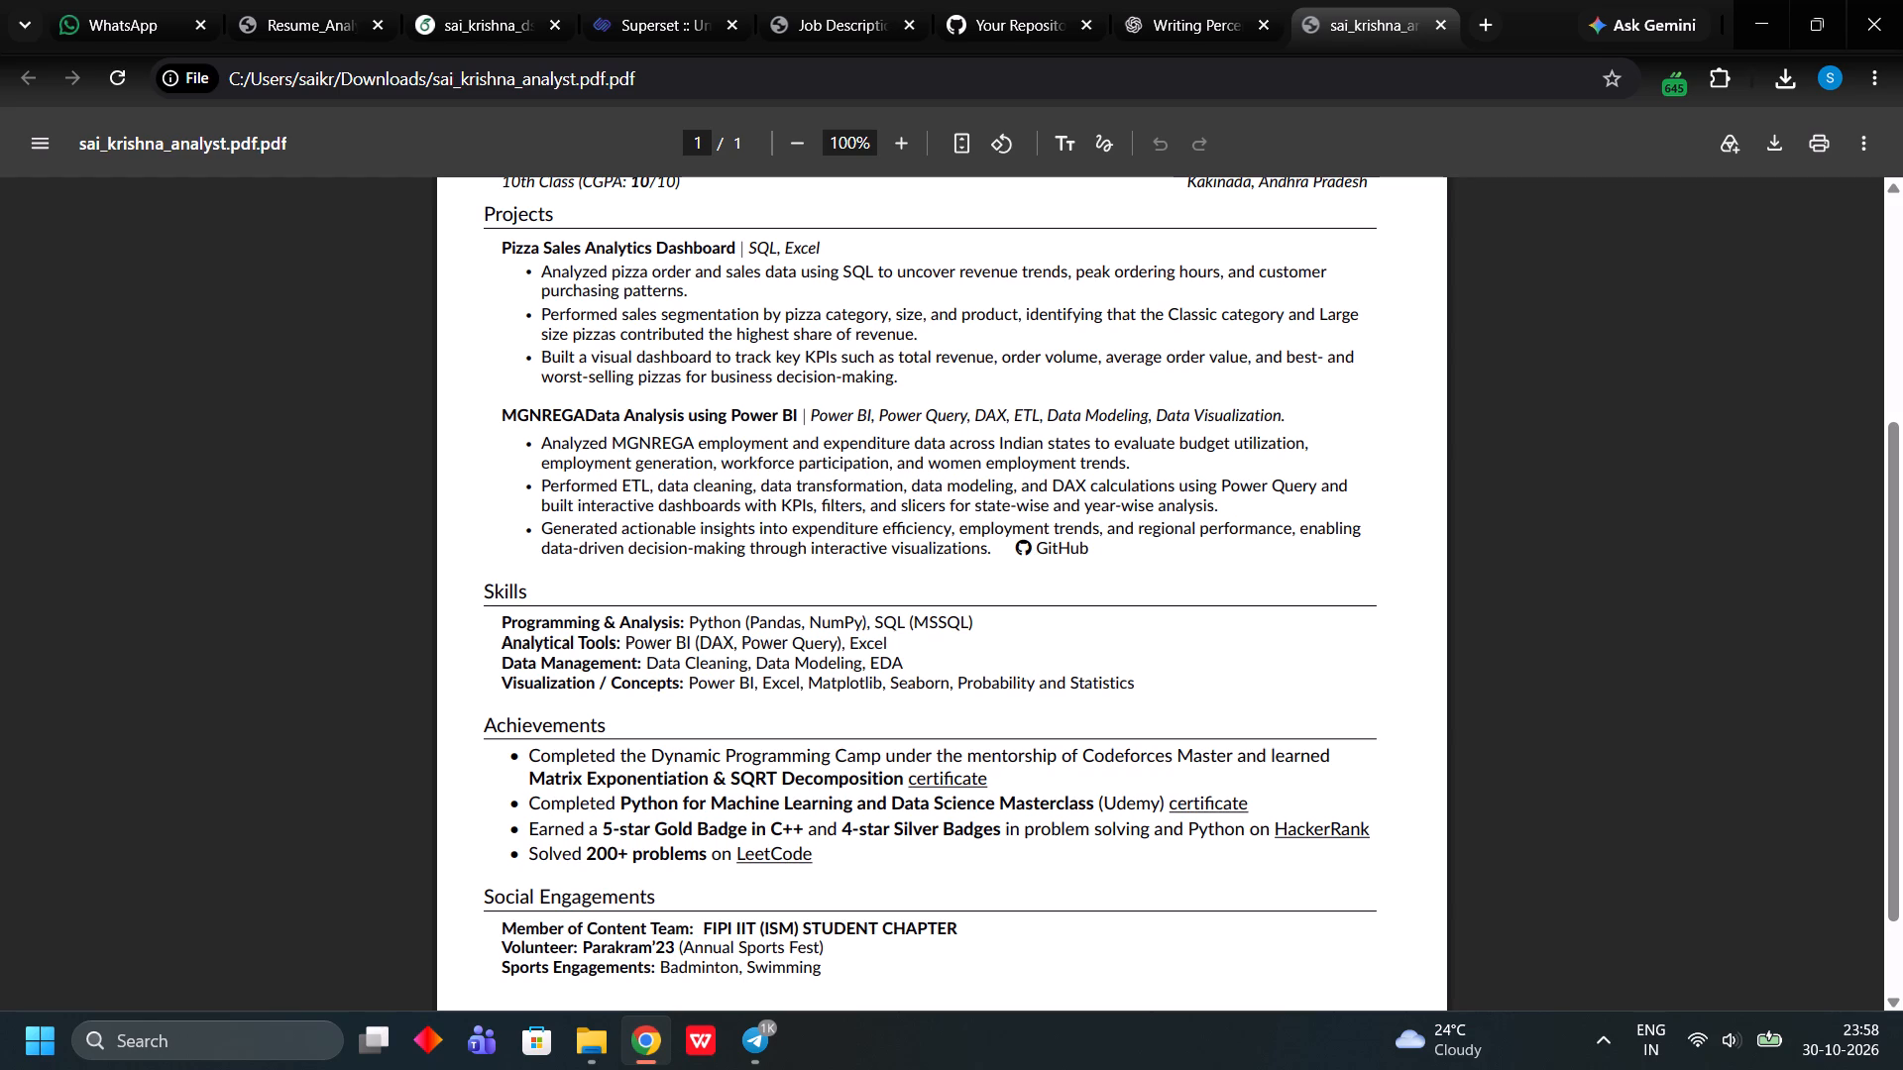
left_click_drag(917, 618, 959, 628)
left_click(951, 670)
left_click_drag(1138, 687, 692, 657)
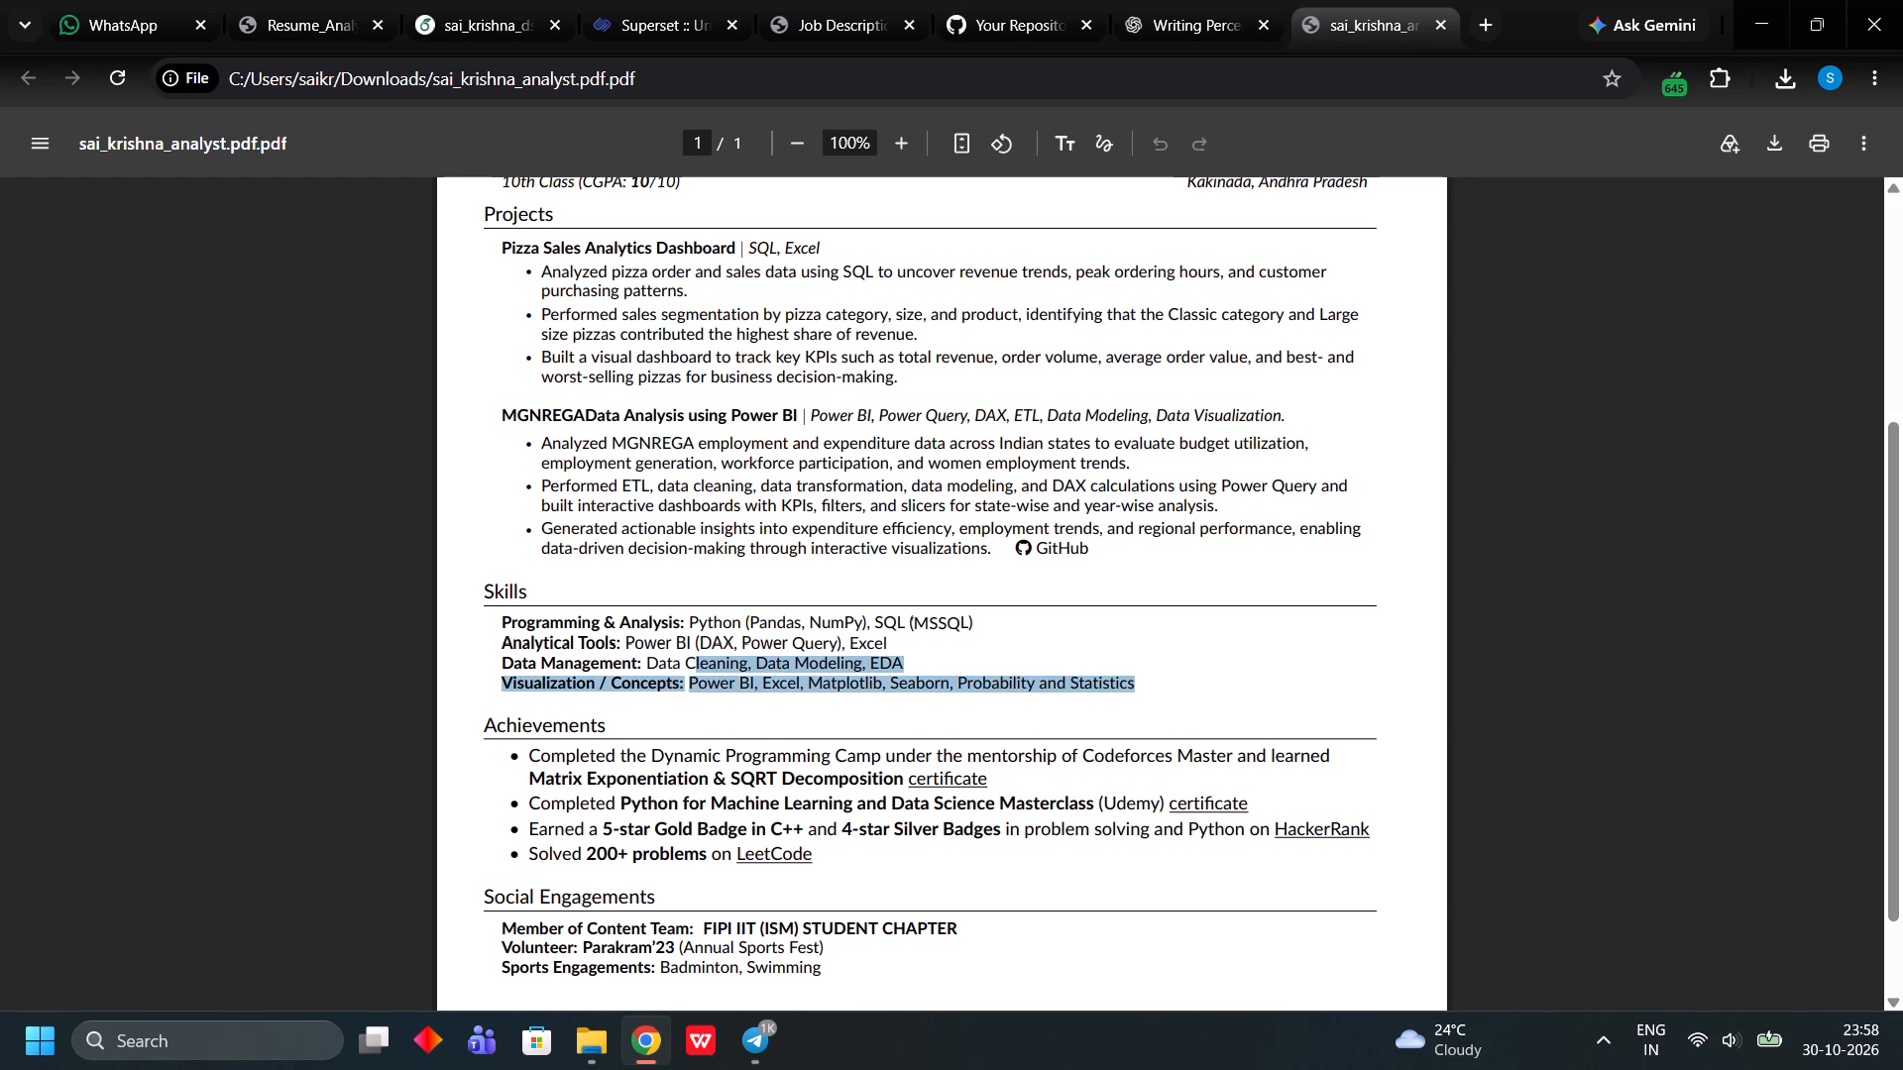
left_click_drag(692, 657, 699, 675)
left_click(771, 692)
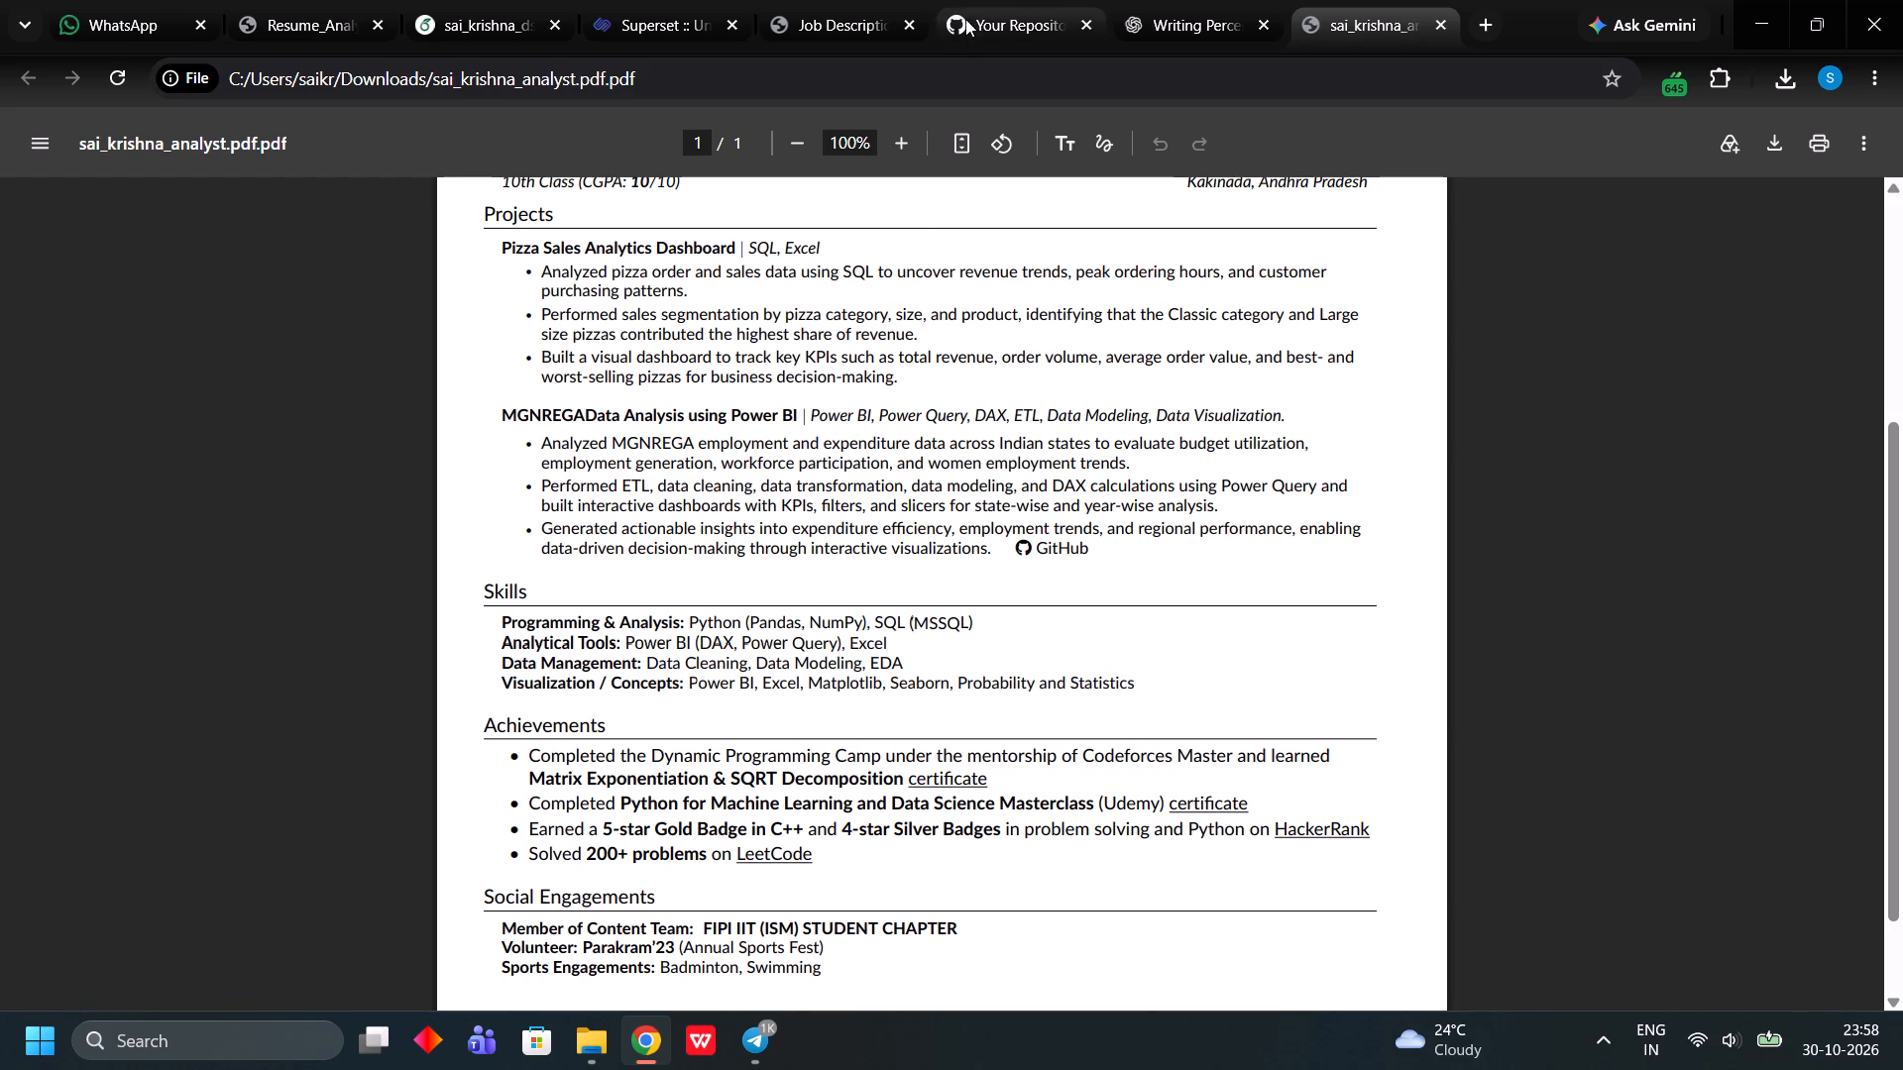
Check the Technical Skills section and the sections below it in the compiled Overleaf resume preview.
left_click(469, 0)
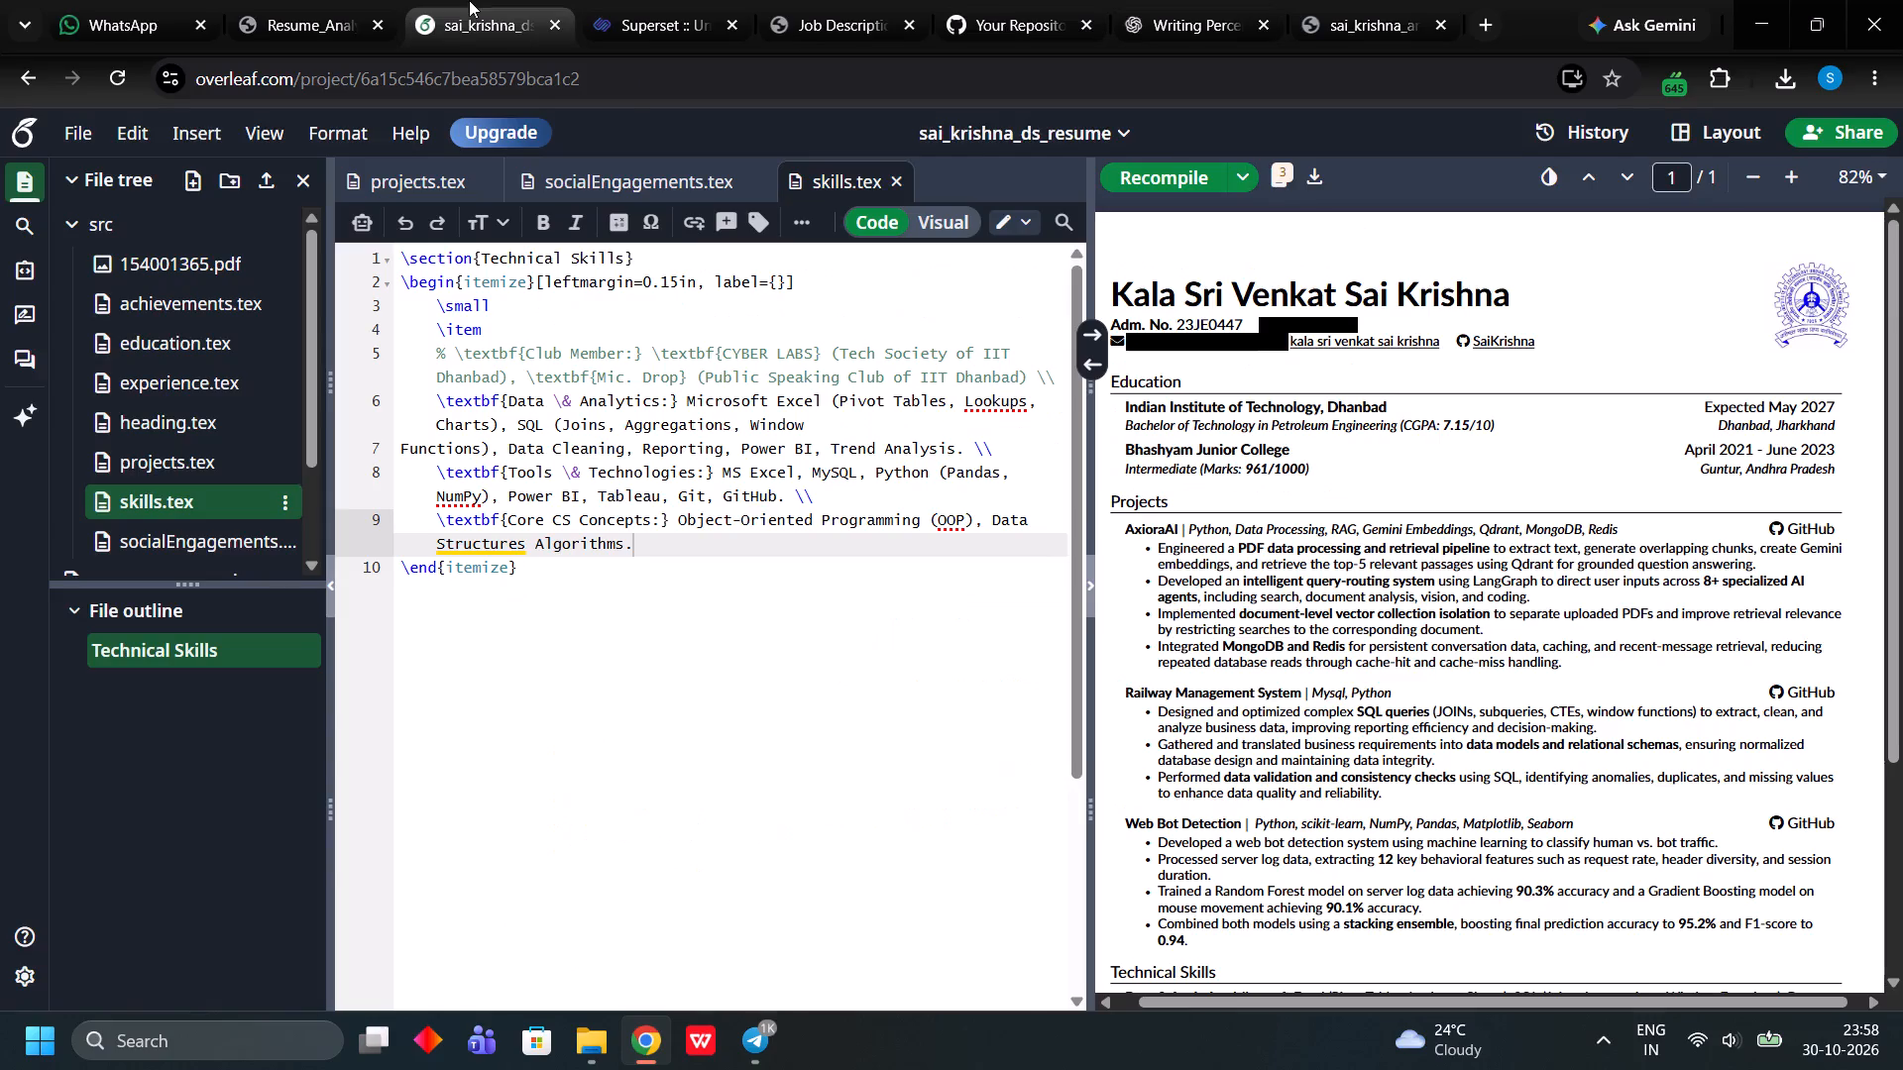
scroll(1336, 567, "down", 3)
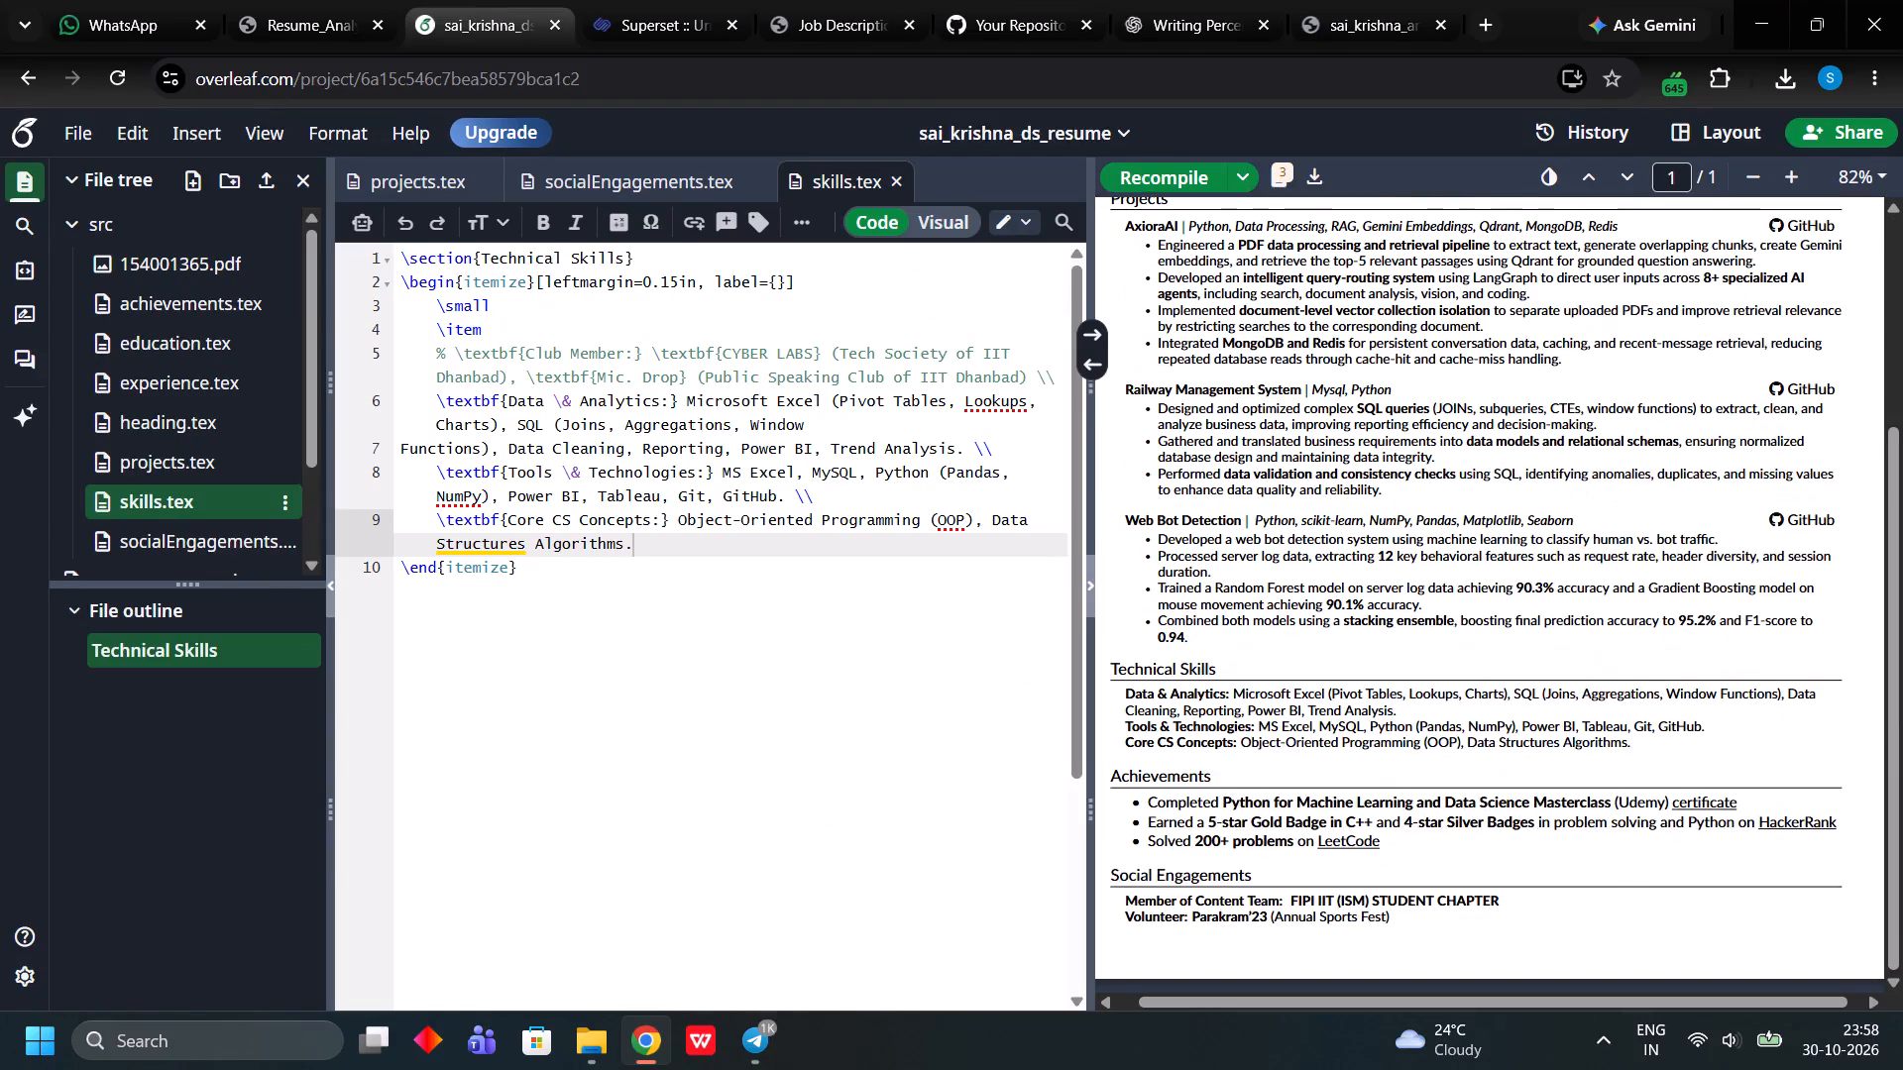
left_click_drag(1281, 728, 1502, 719)
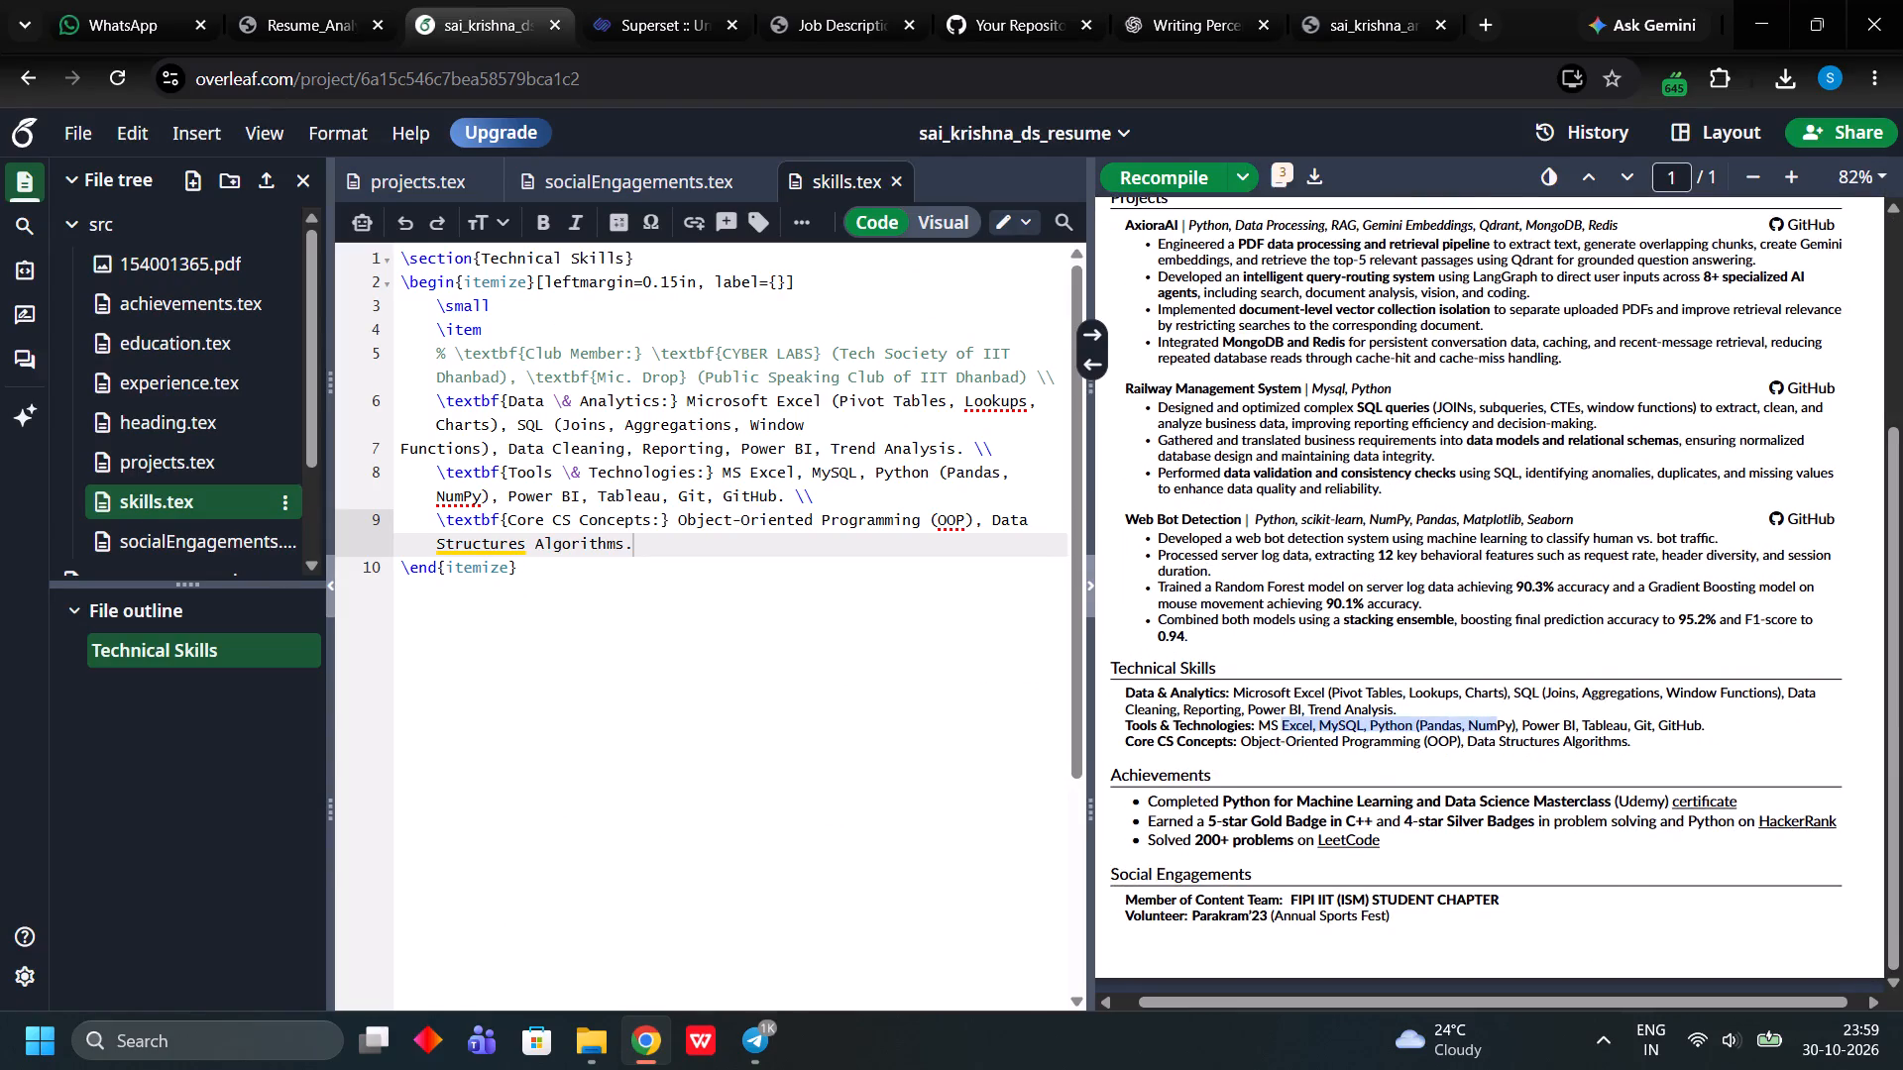
left_click_drag(1502, 719, 1661, 728)
left_click(1646, 765)
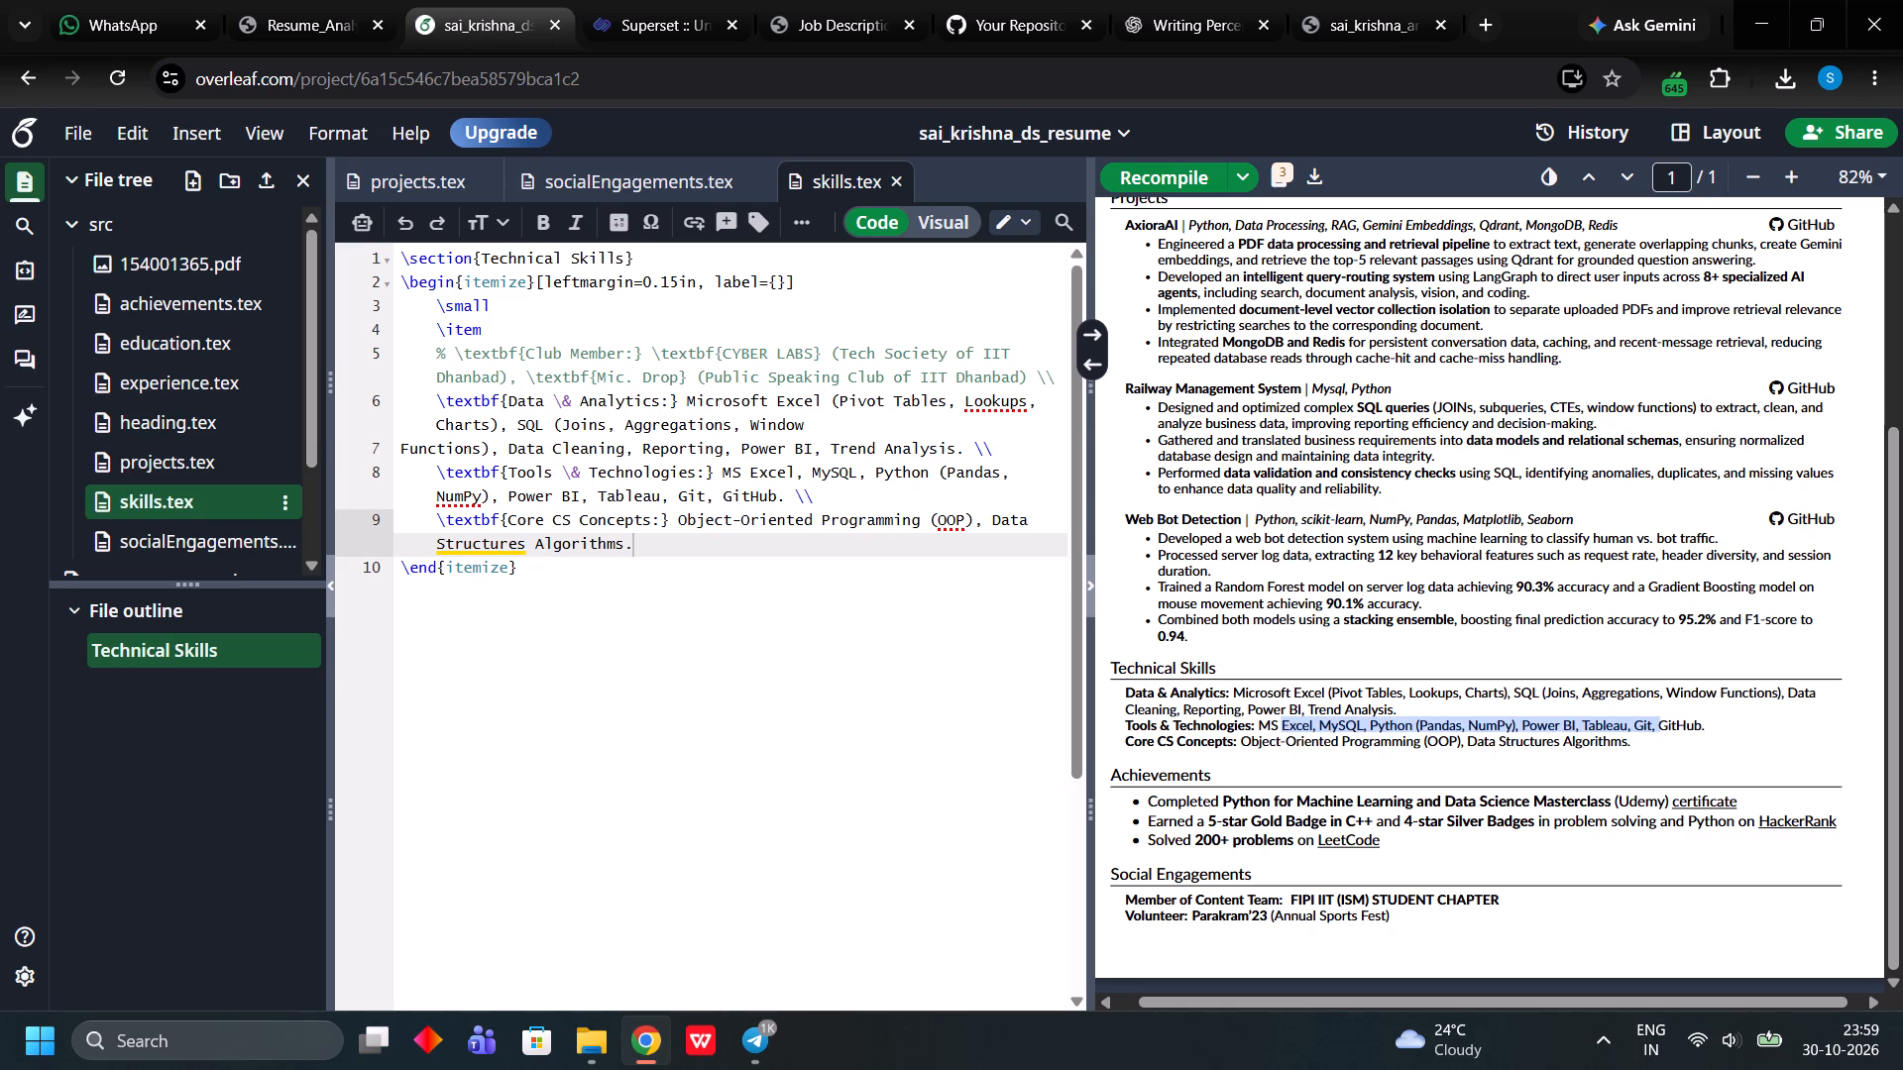
scroll(1391, 727, "down", 1)
Switch to Superset and open the uploaded analyst resume from the profile's Resume, Docs & Write-ups section.
left_click(618, 0)
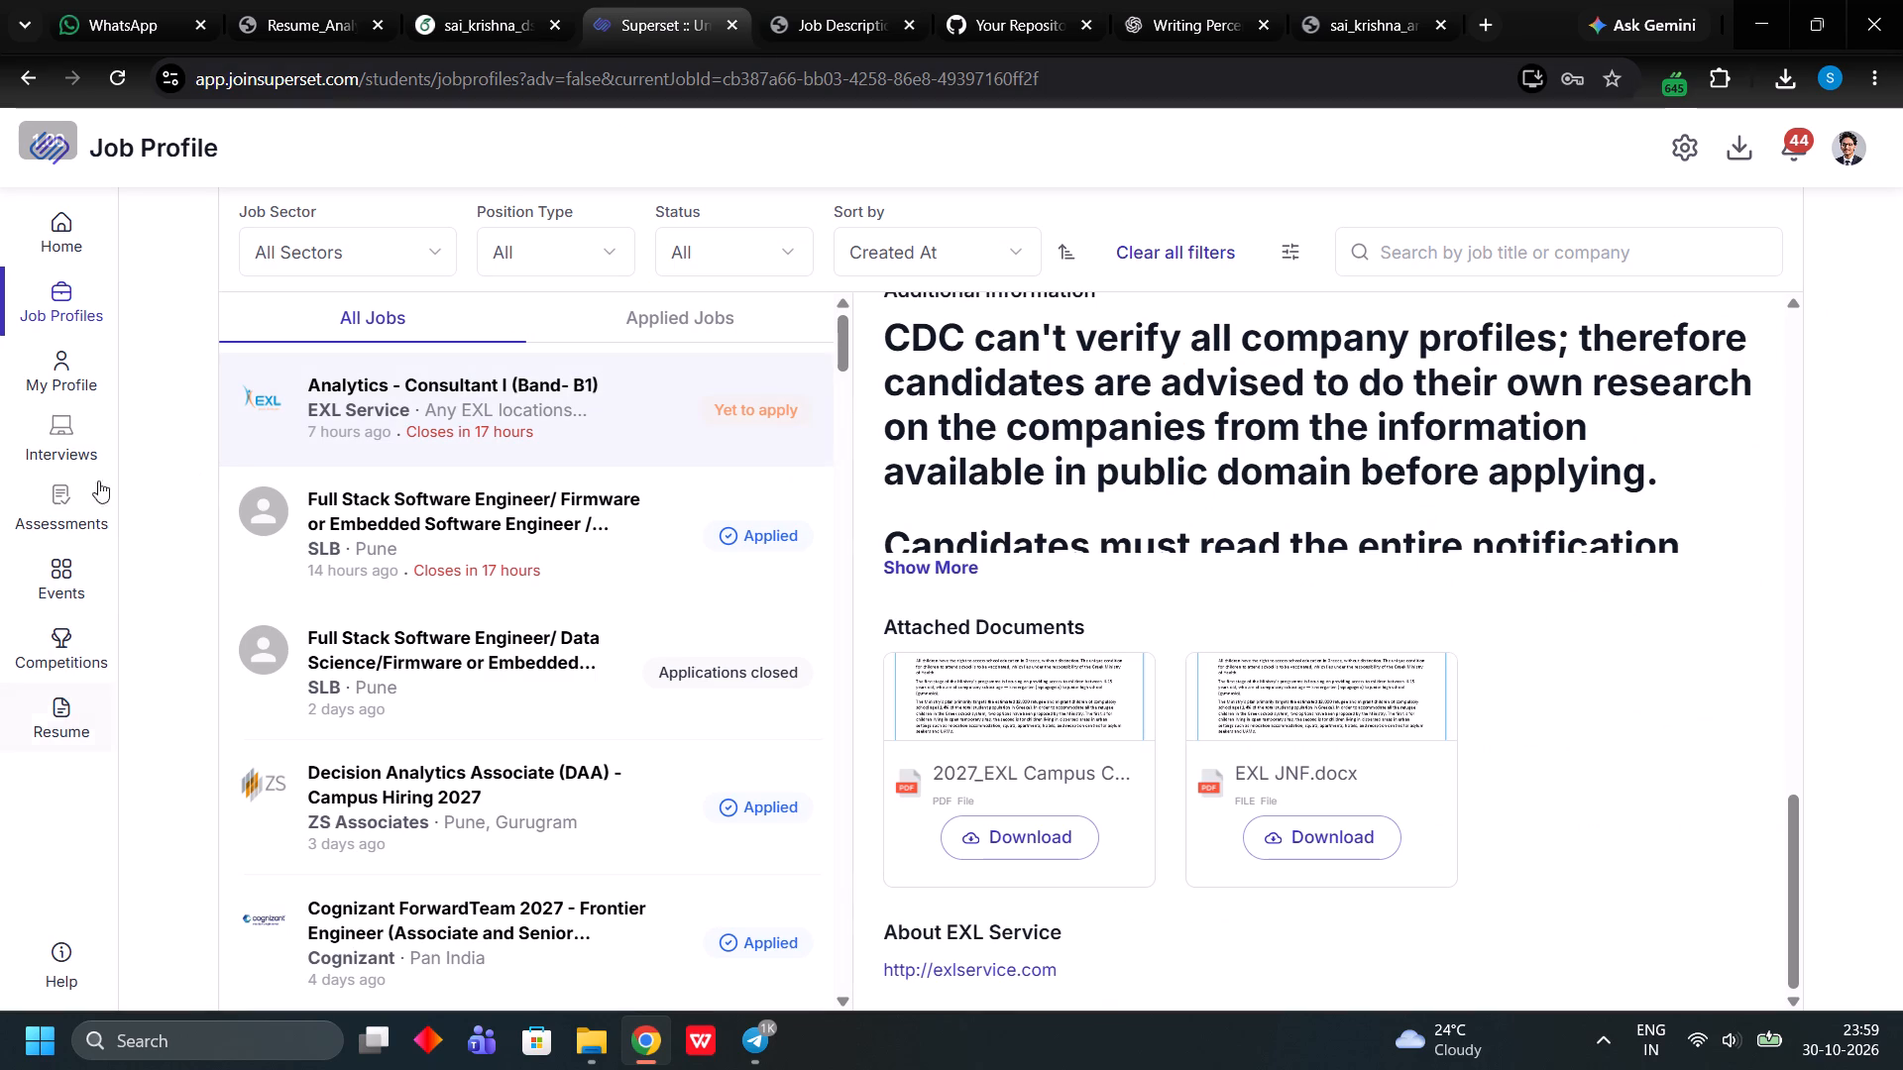
left_click(48, 217)
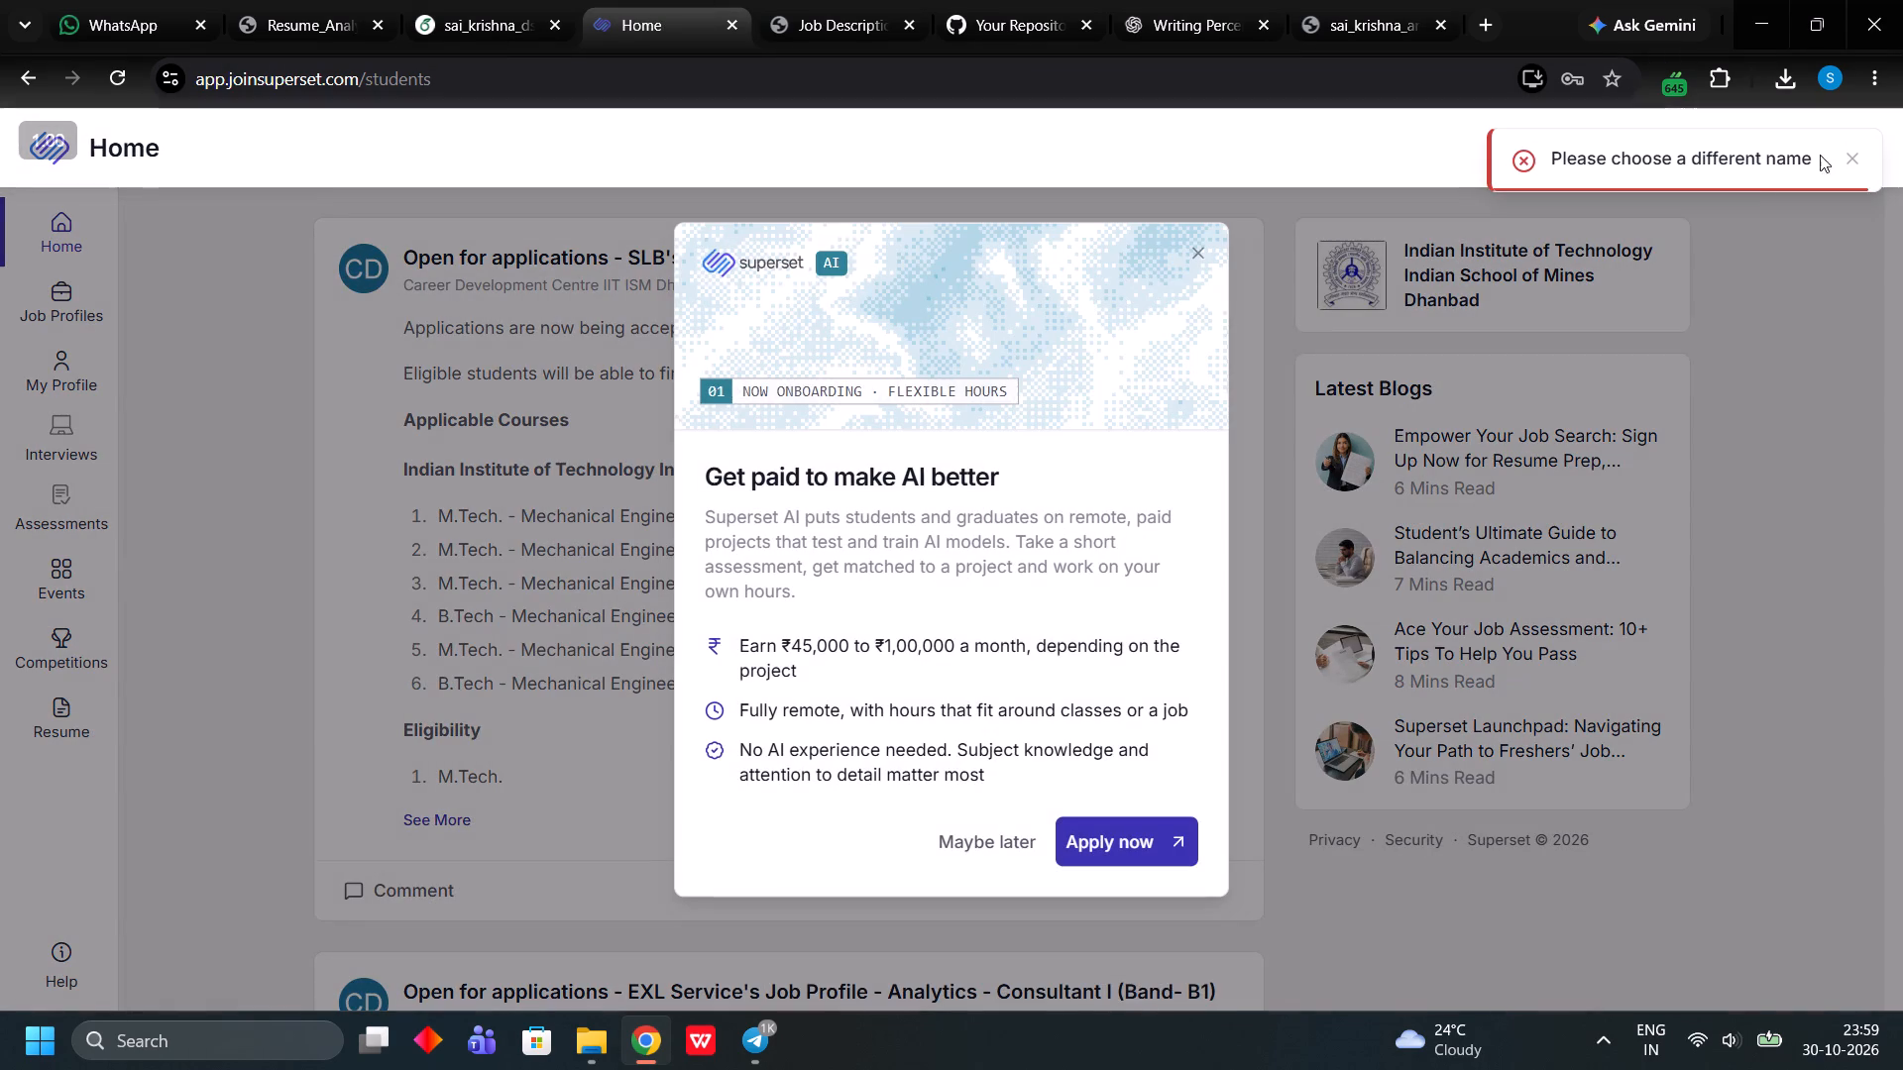
left_click(965, 826)
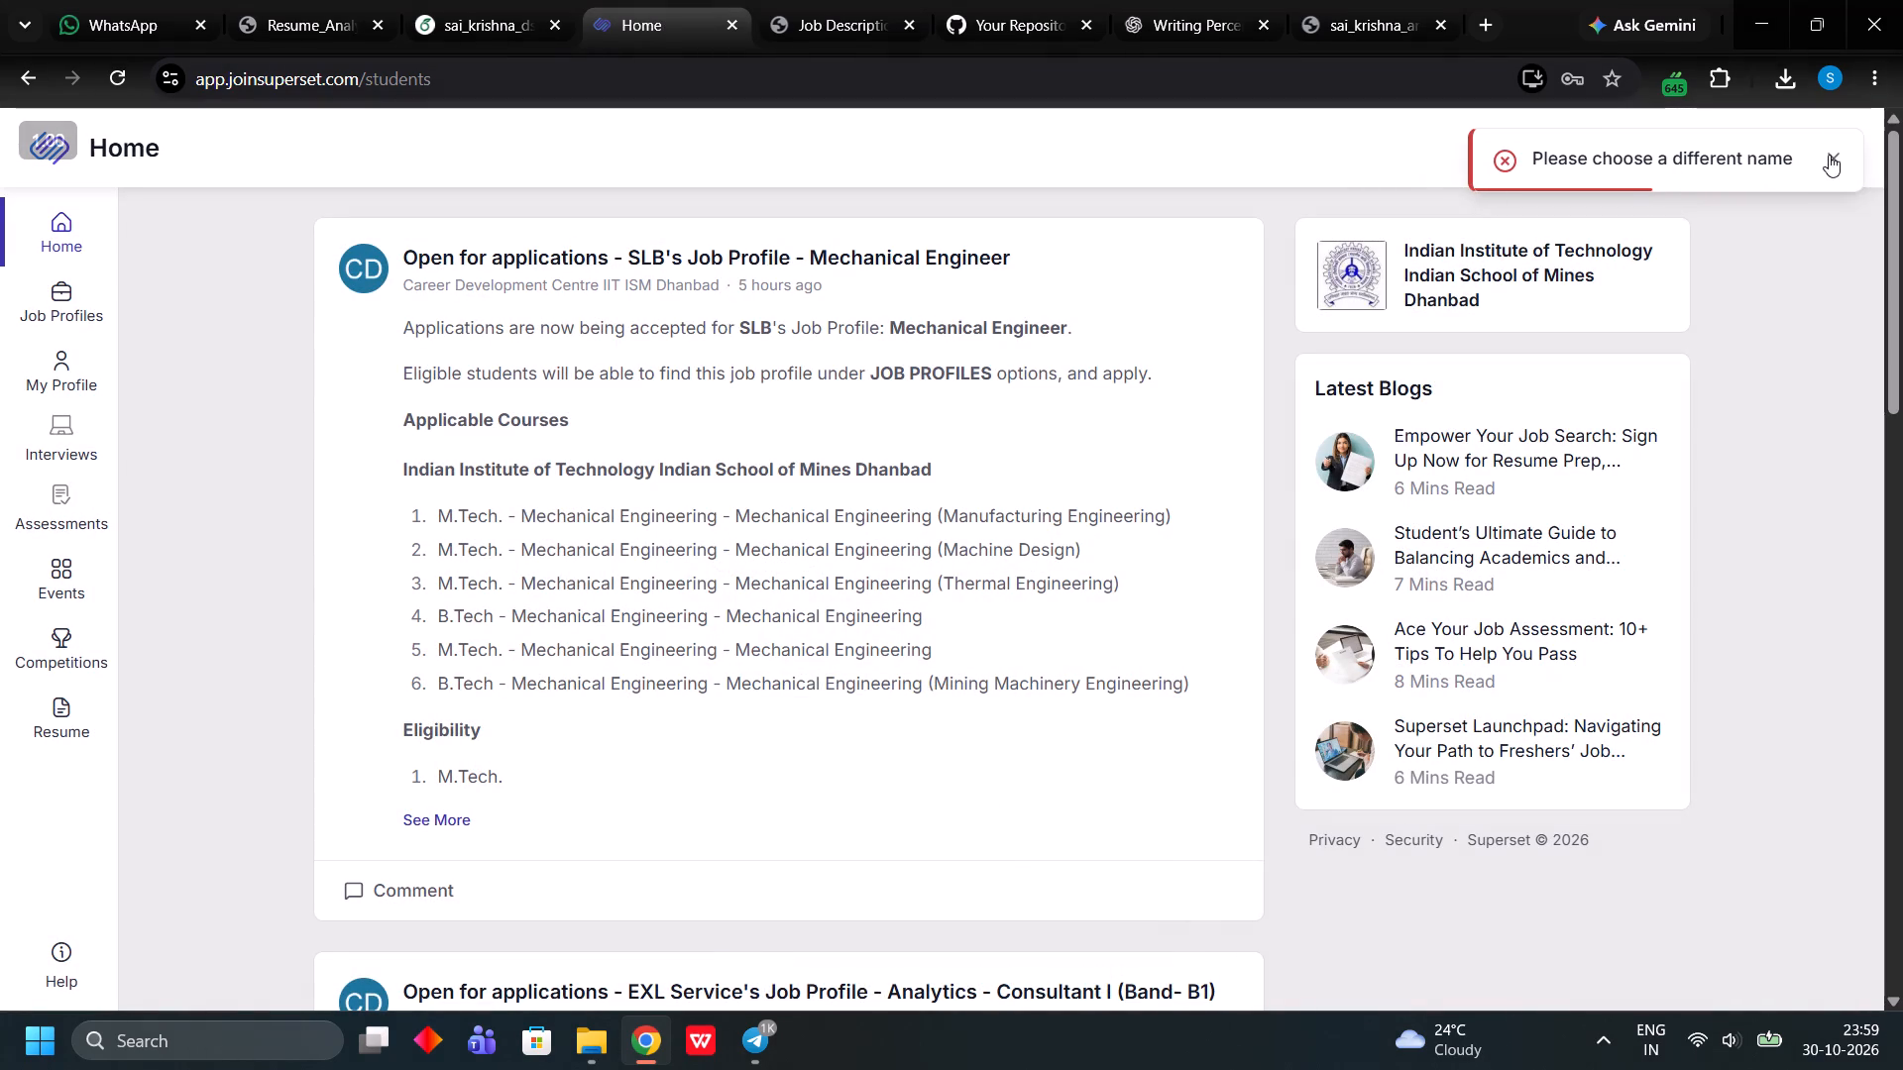
double_click(1829, 155)
left_click(1829, 155)
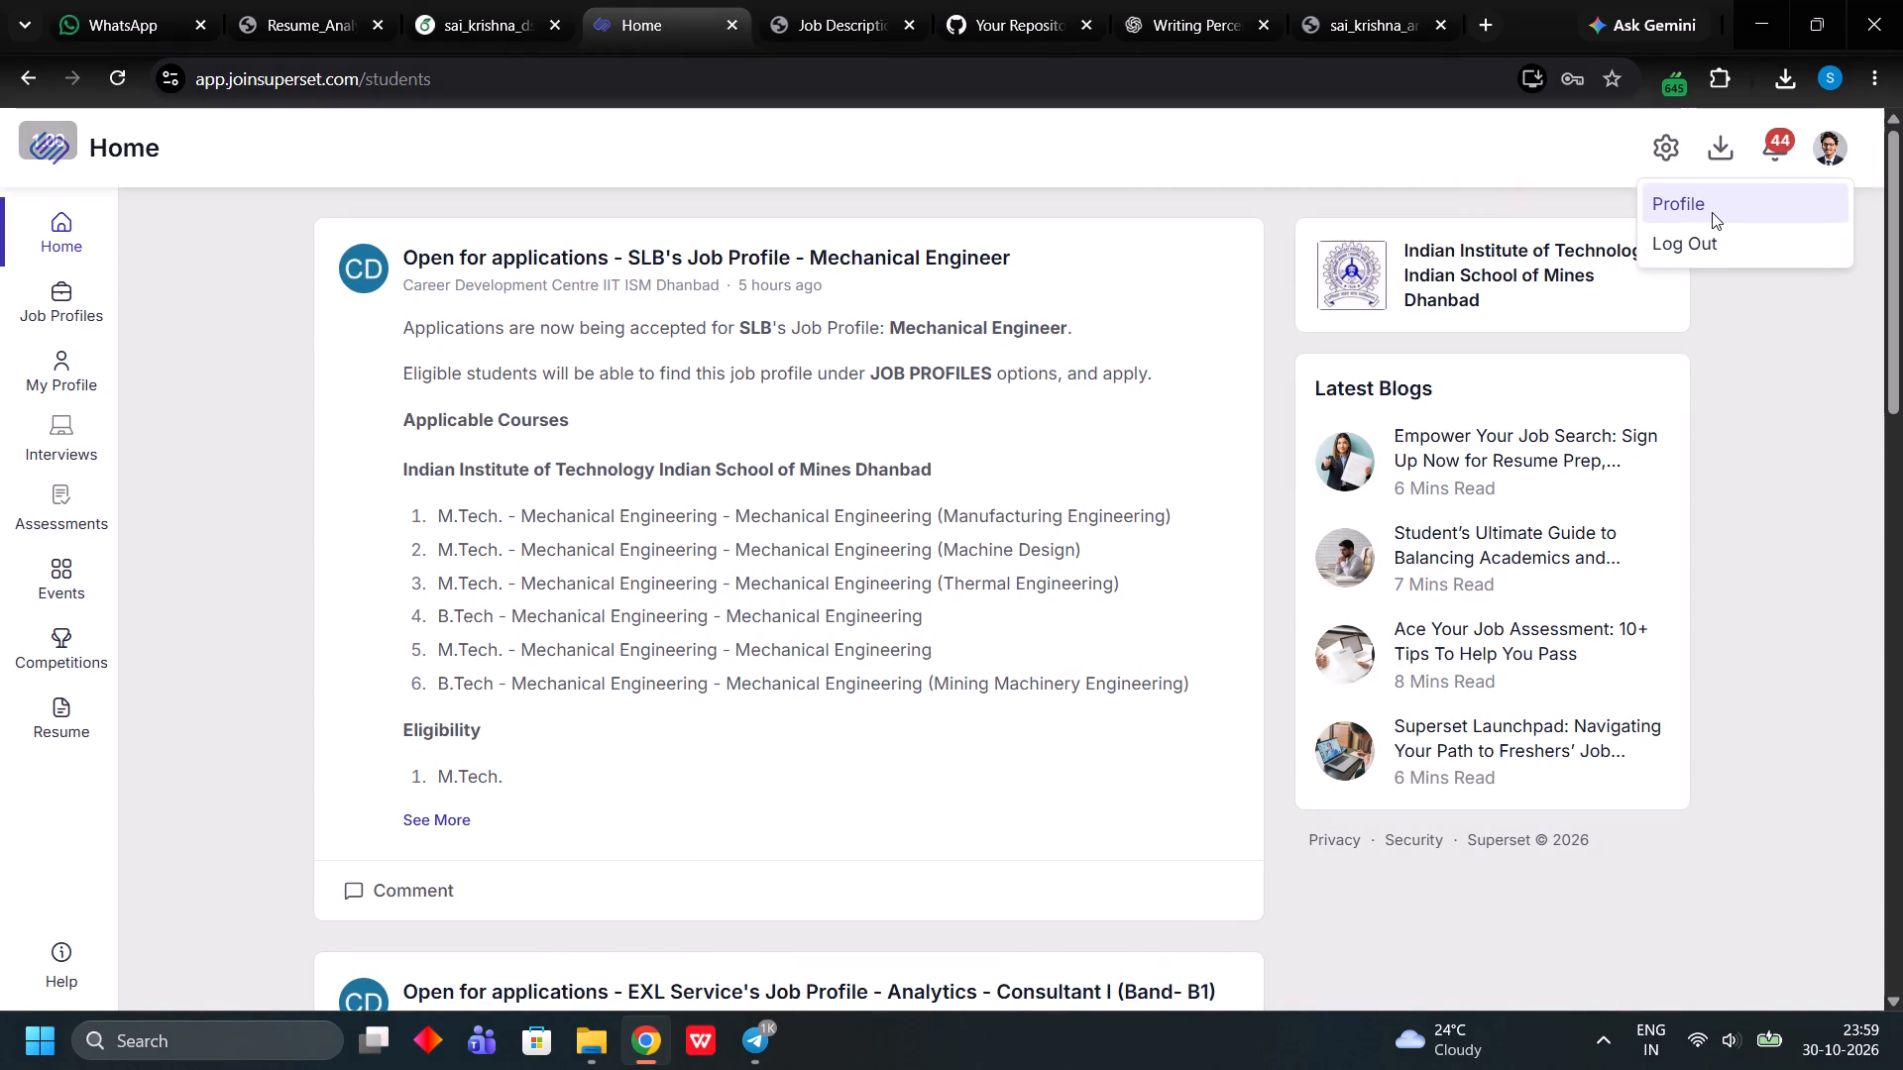
left_click(1712, 212)
left_click(285, 917)
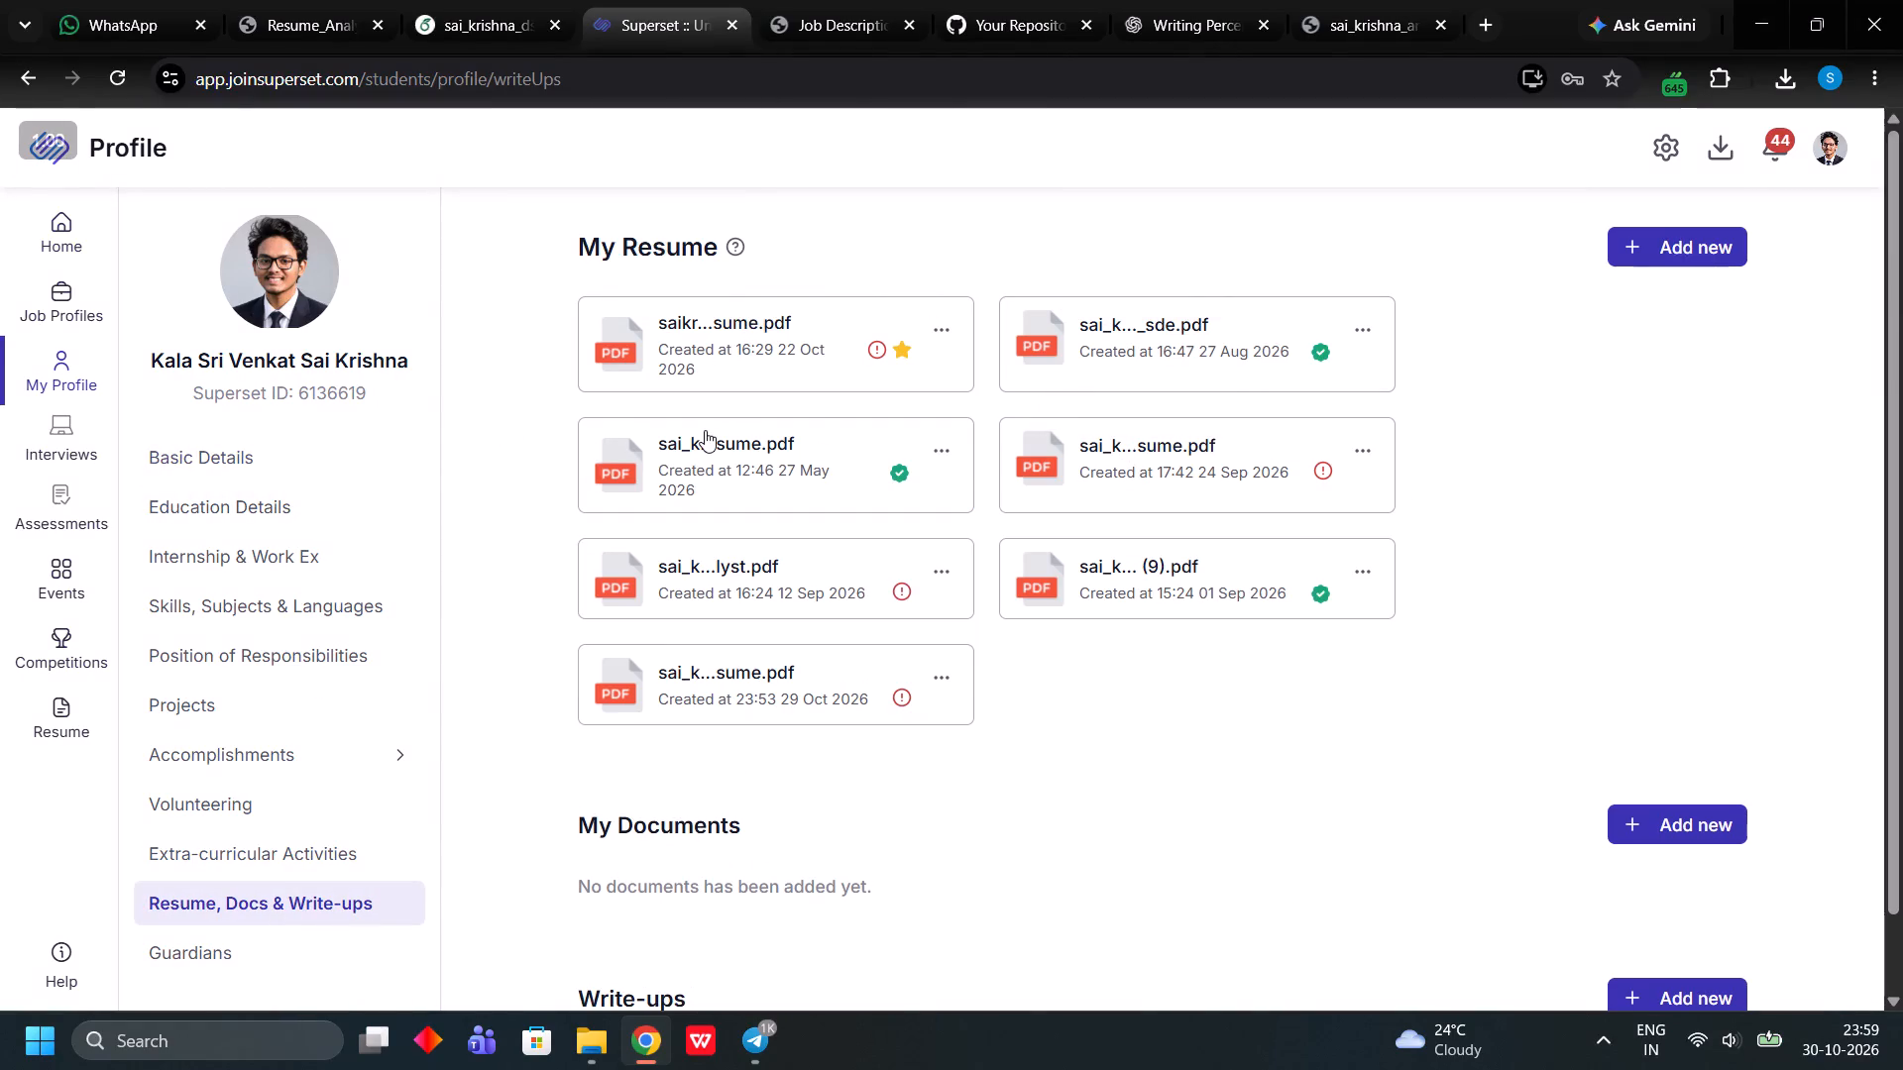
left_click(711, 564)
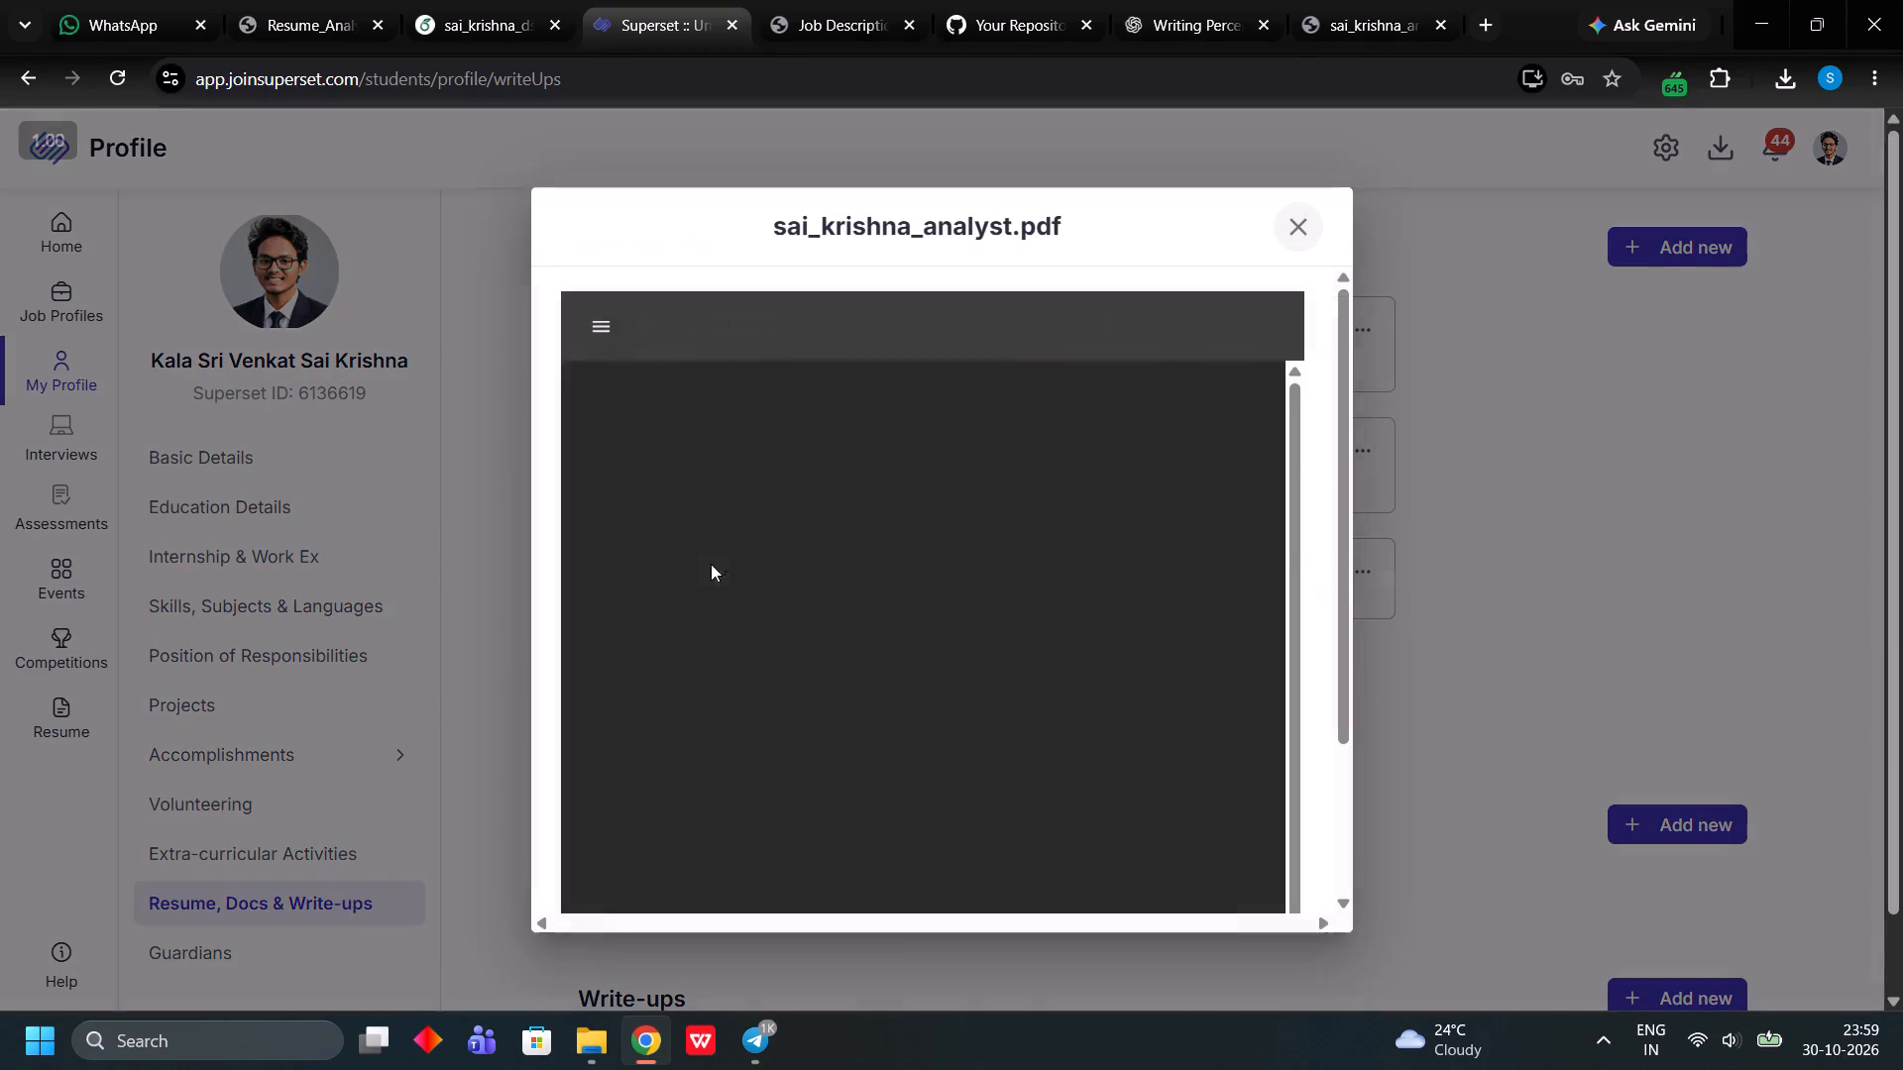
Read the Projects entries of the uploaded analyst resume, especially the MGNREGA Data Analysis project and its tools.
scroll(787, 542, "down", 3)
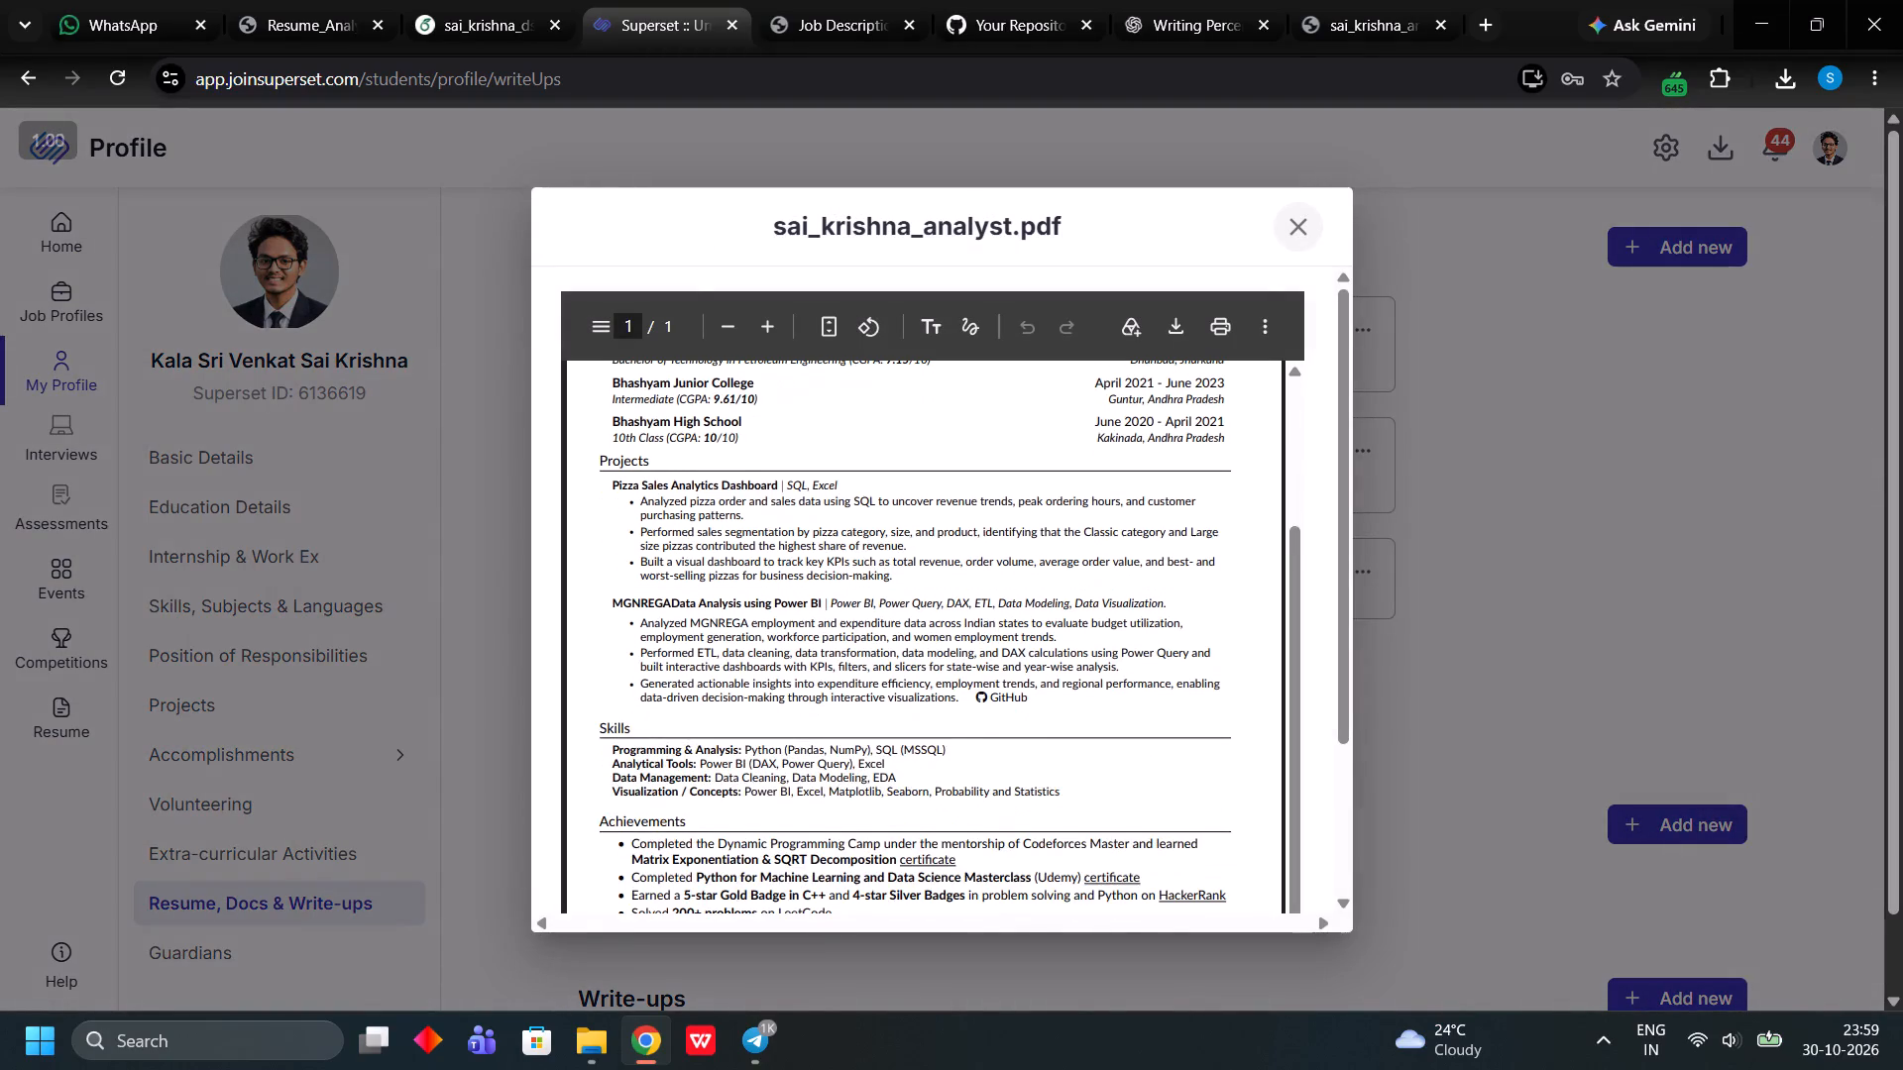
left_click_drag(700, 594, 1134, 601)
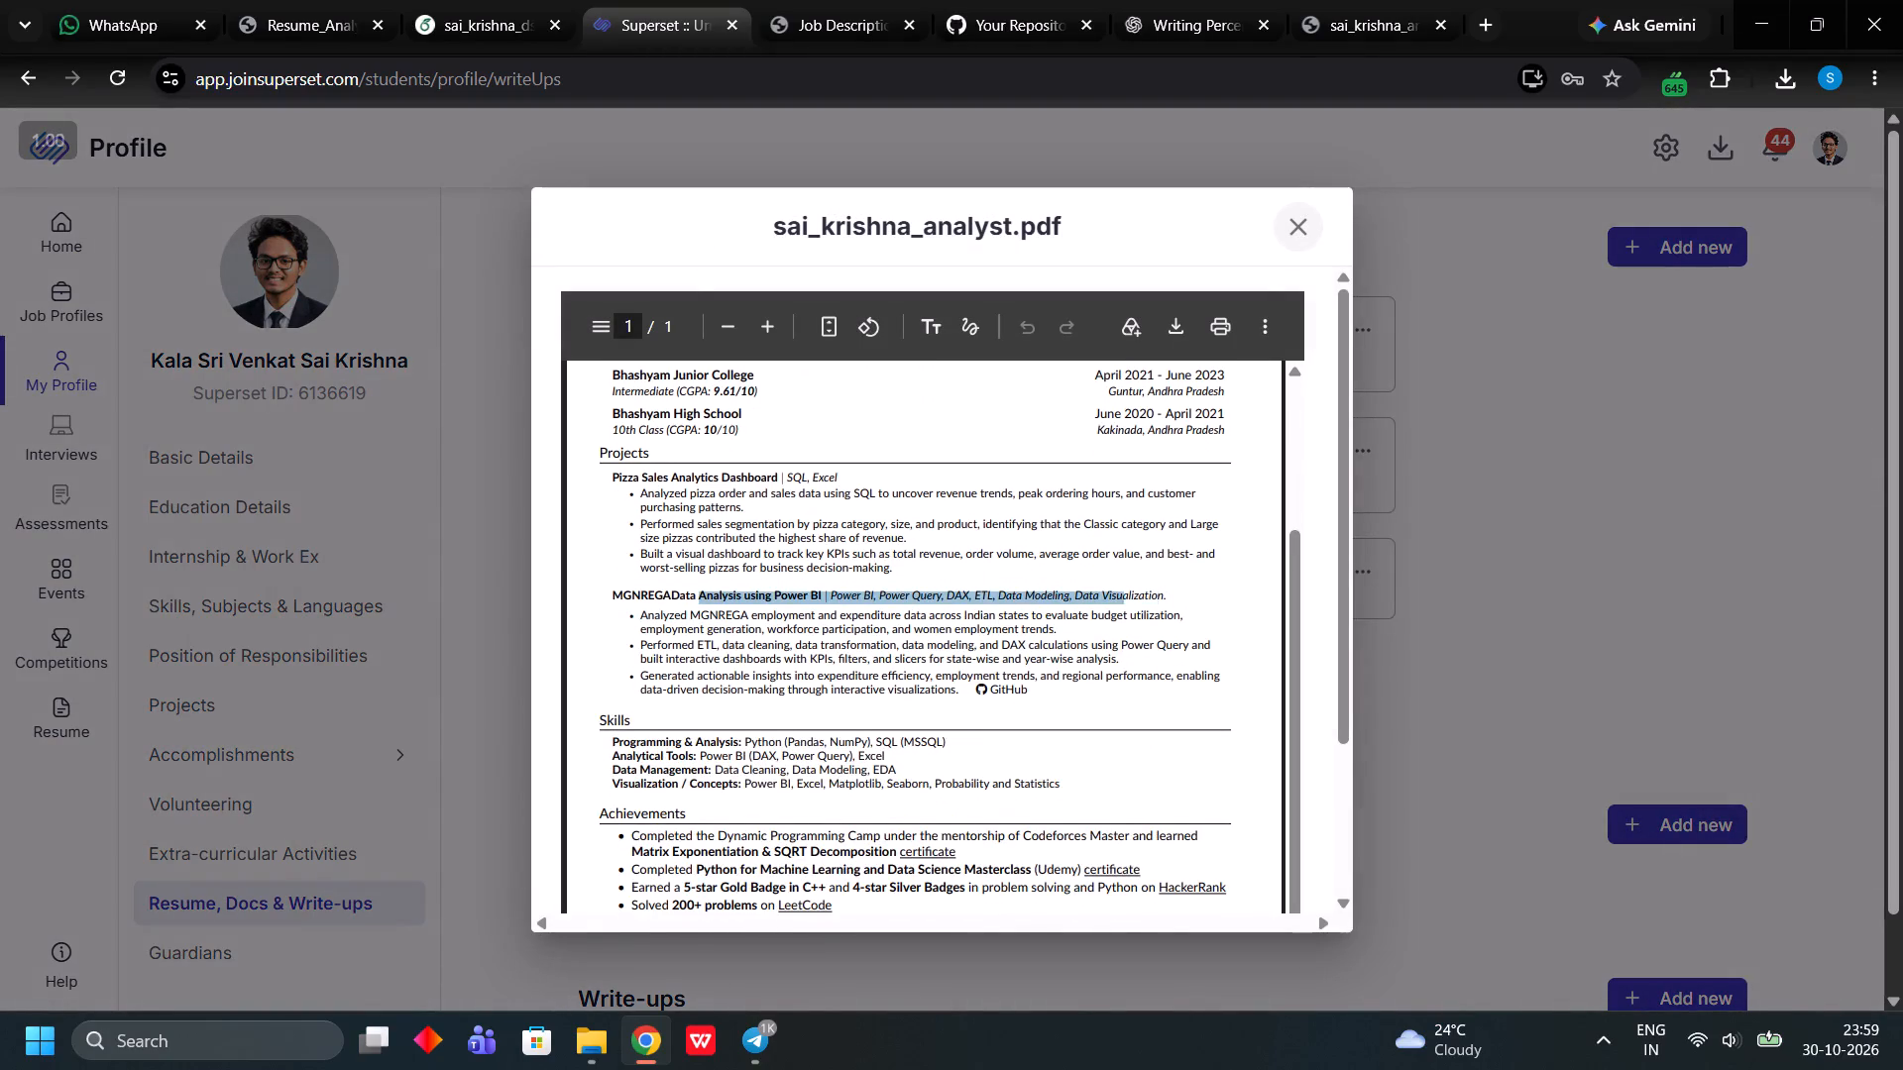
left_click_drag(1134, 601, 1173, 600)
left_click(1173, 600)
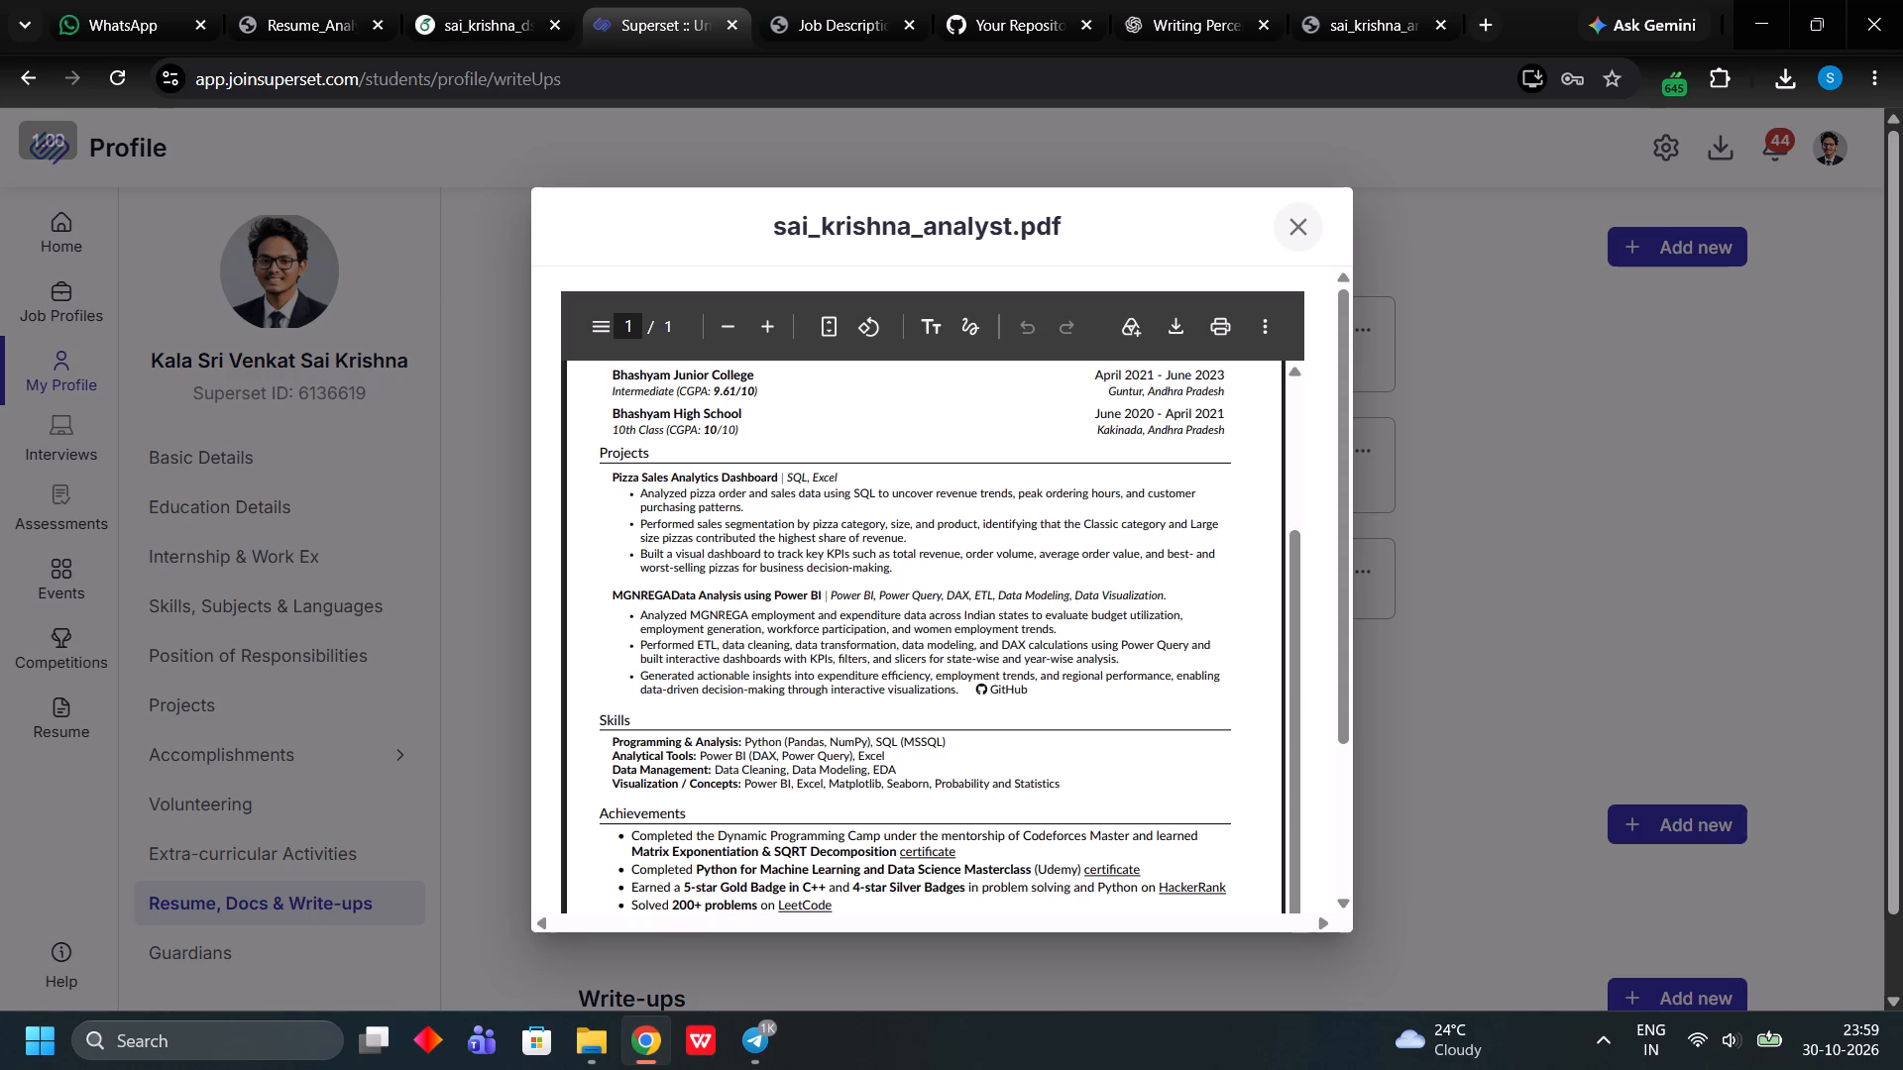
left_click_drag(610, 598, 1078, 685)
left_click(889, 765)
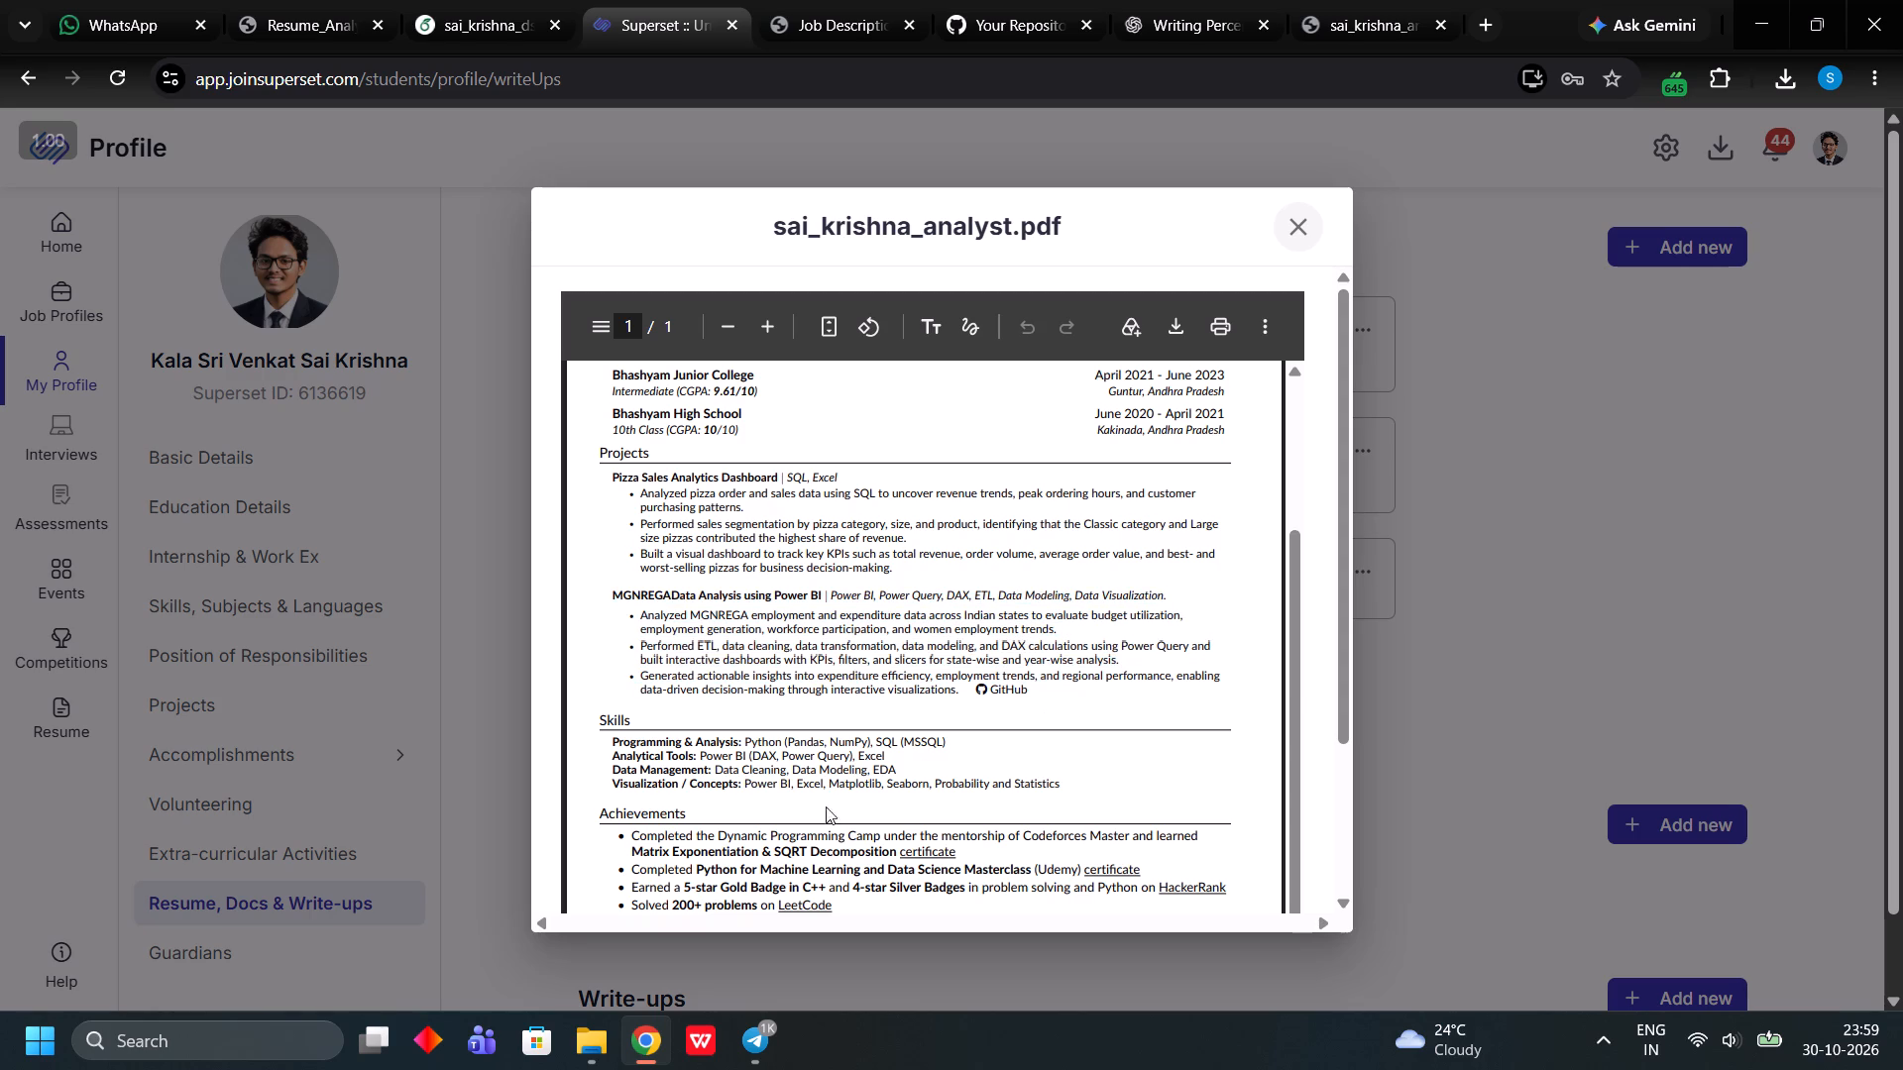
left_click(549, 0)
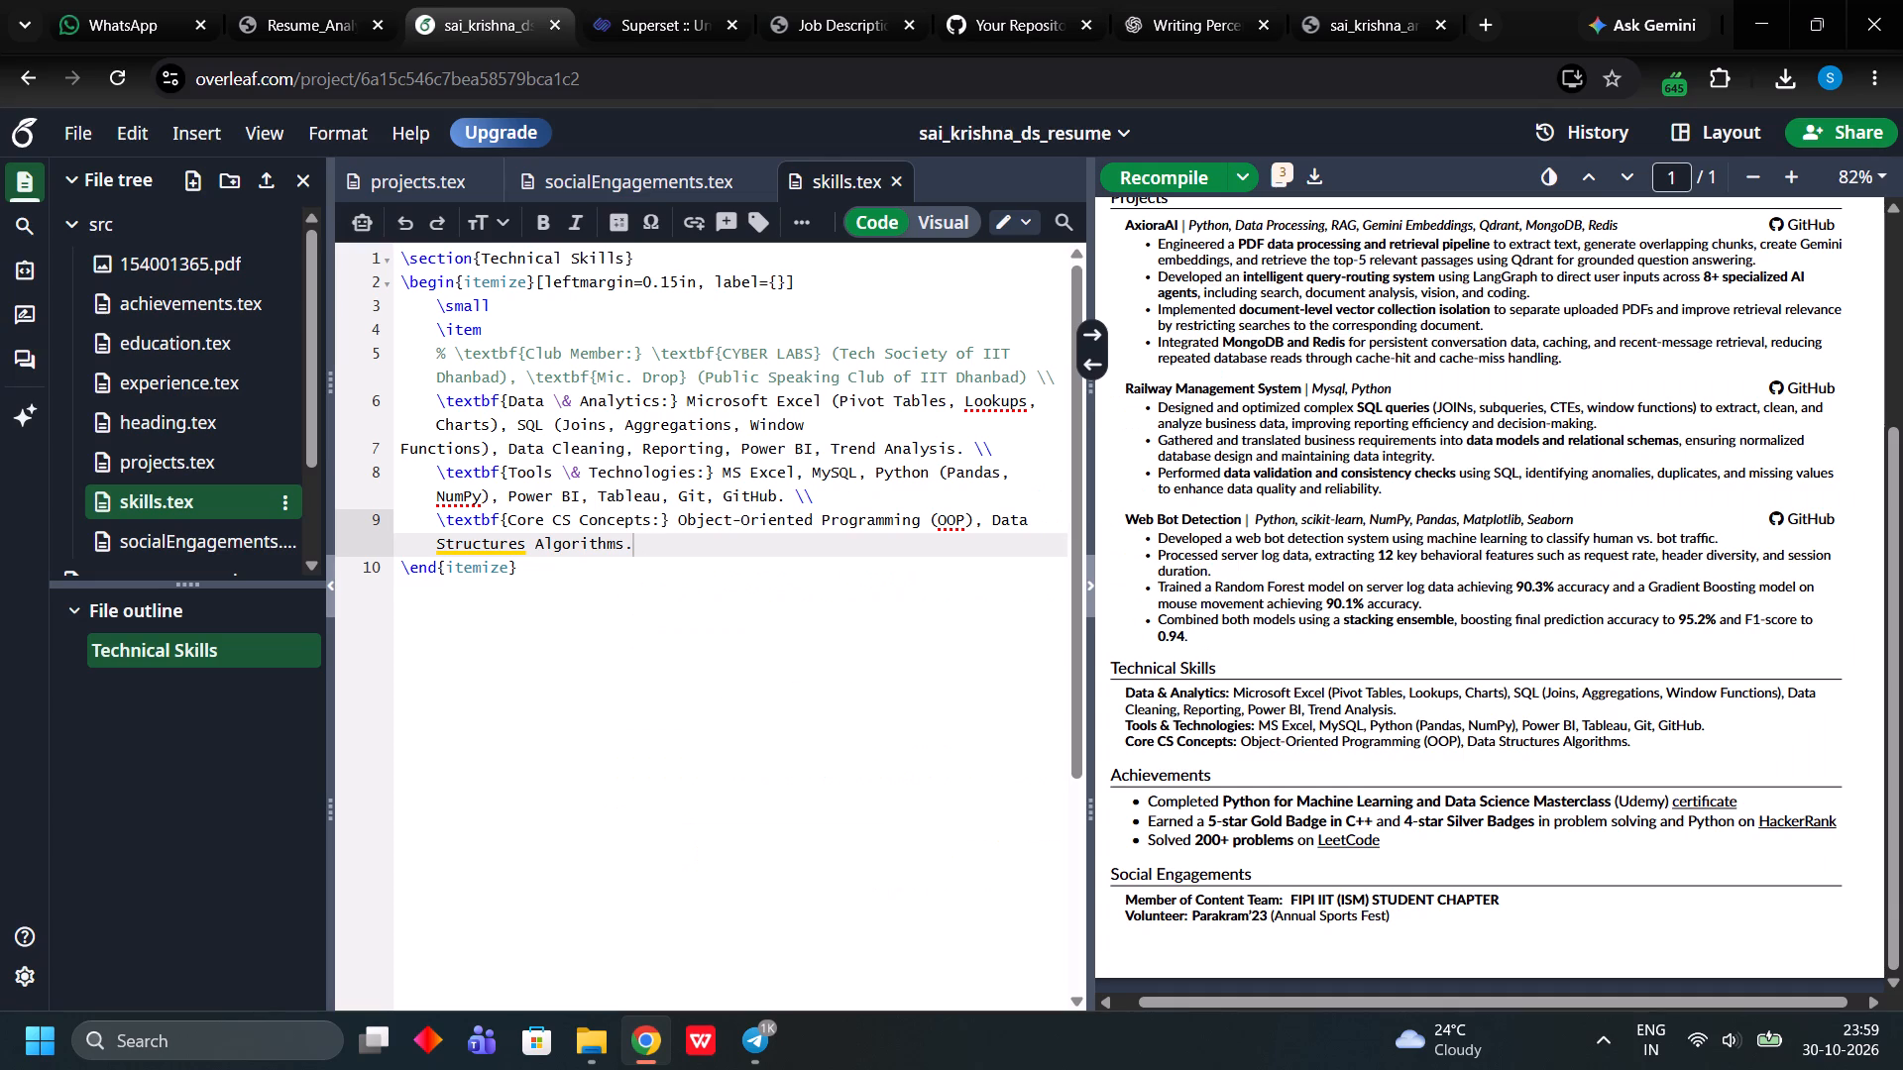
scroll(1326, 435, "up", 1)
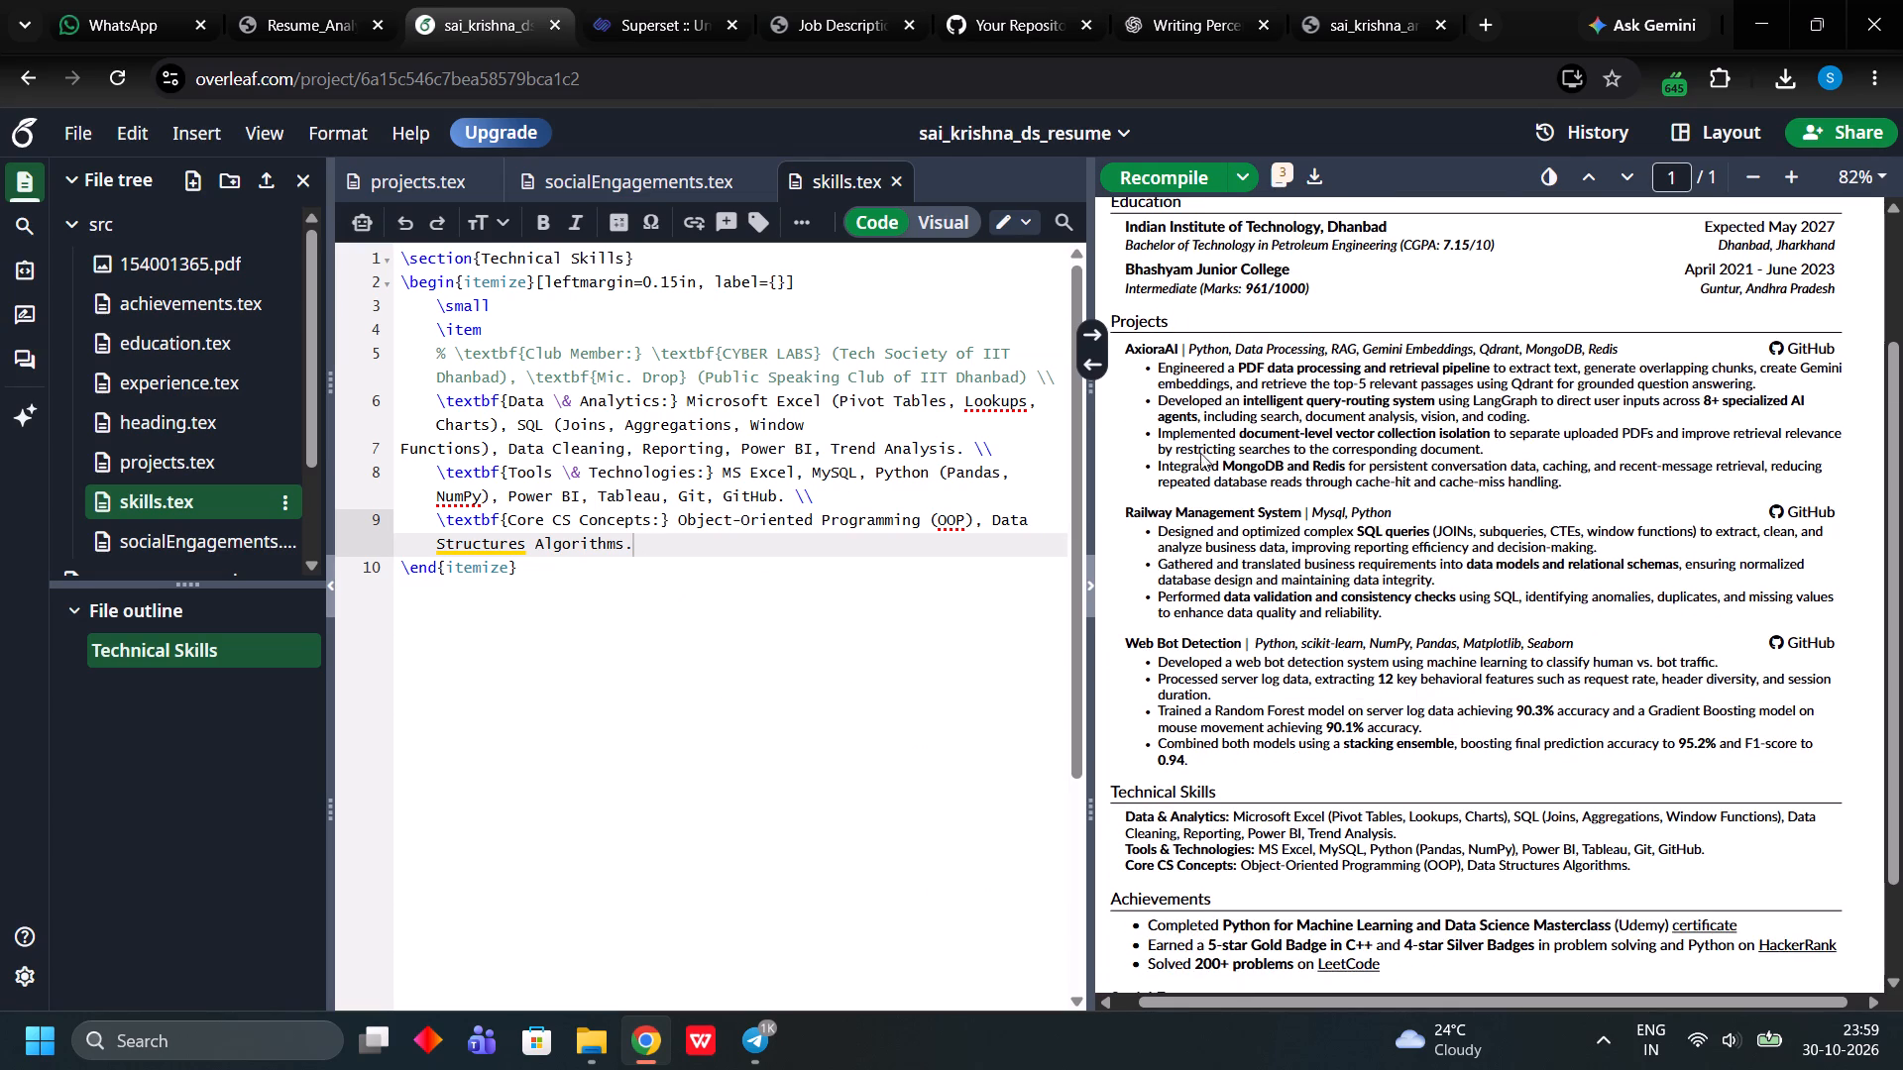
key("Print")
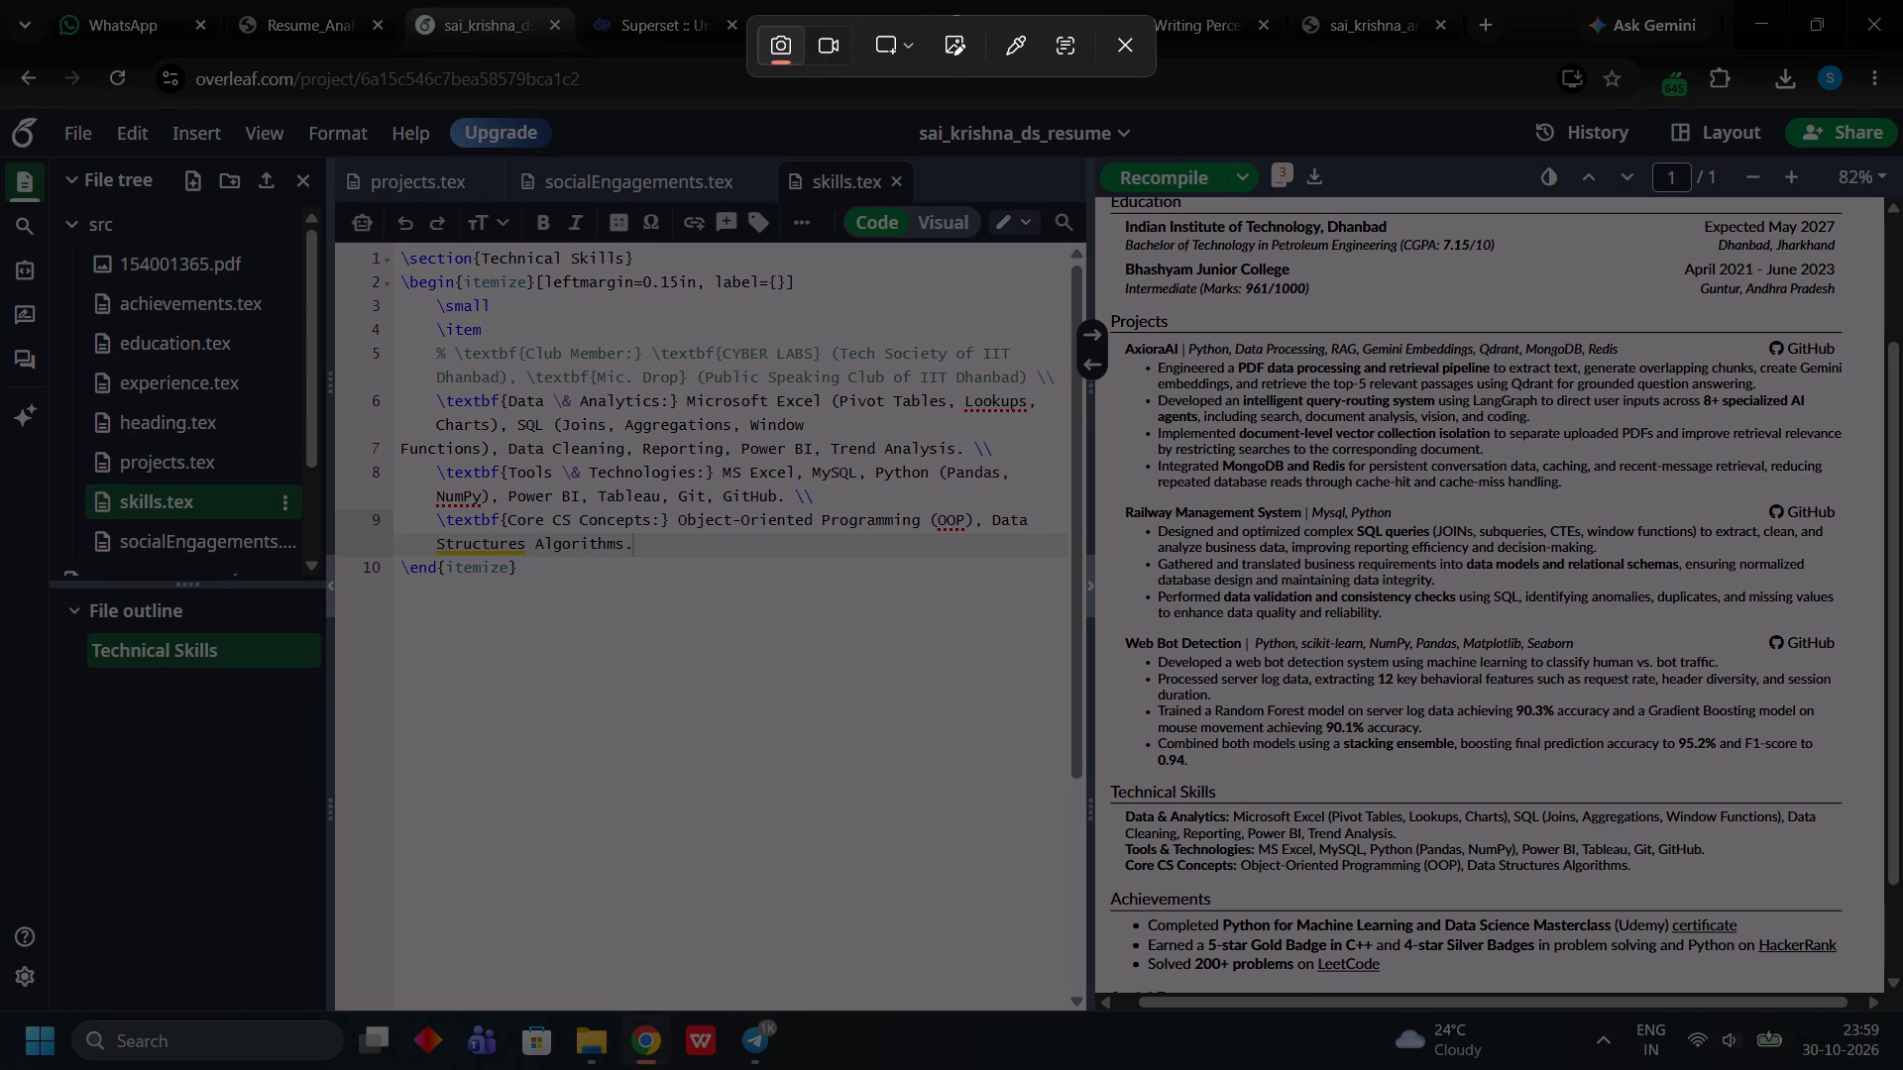
left_click_drag(1109, 335, 1867, 734)
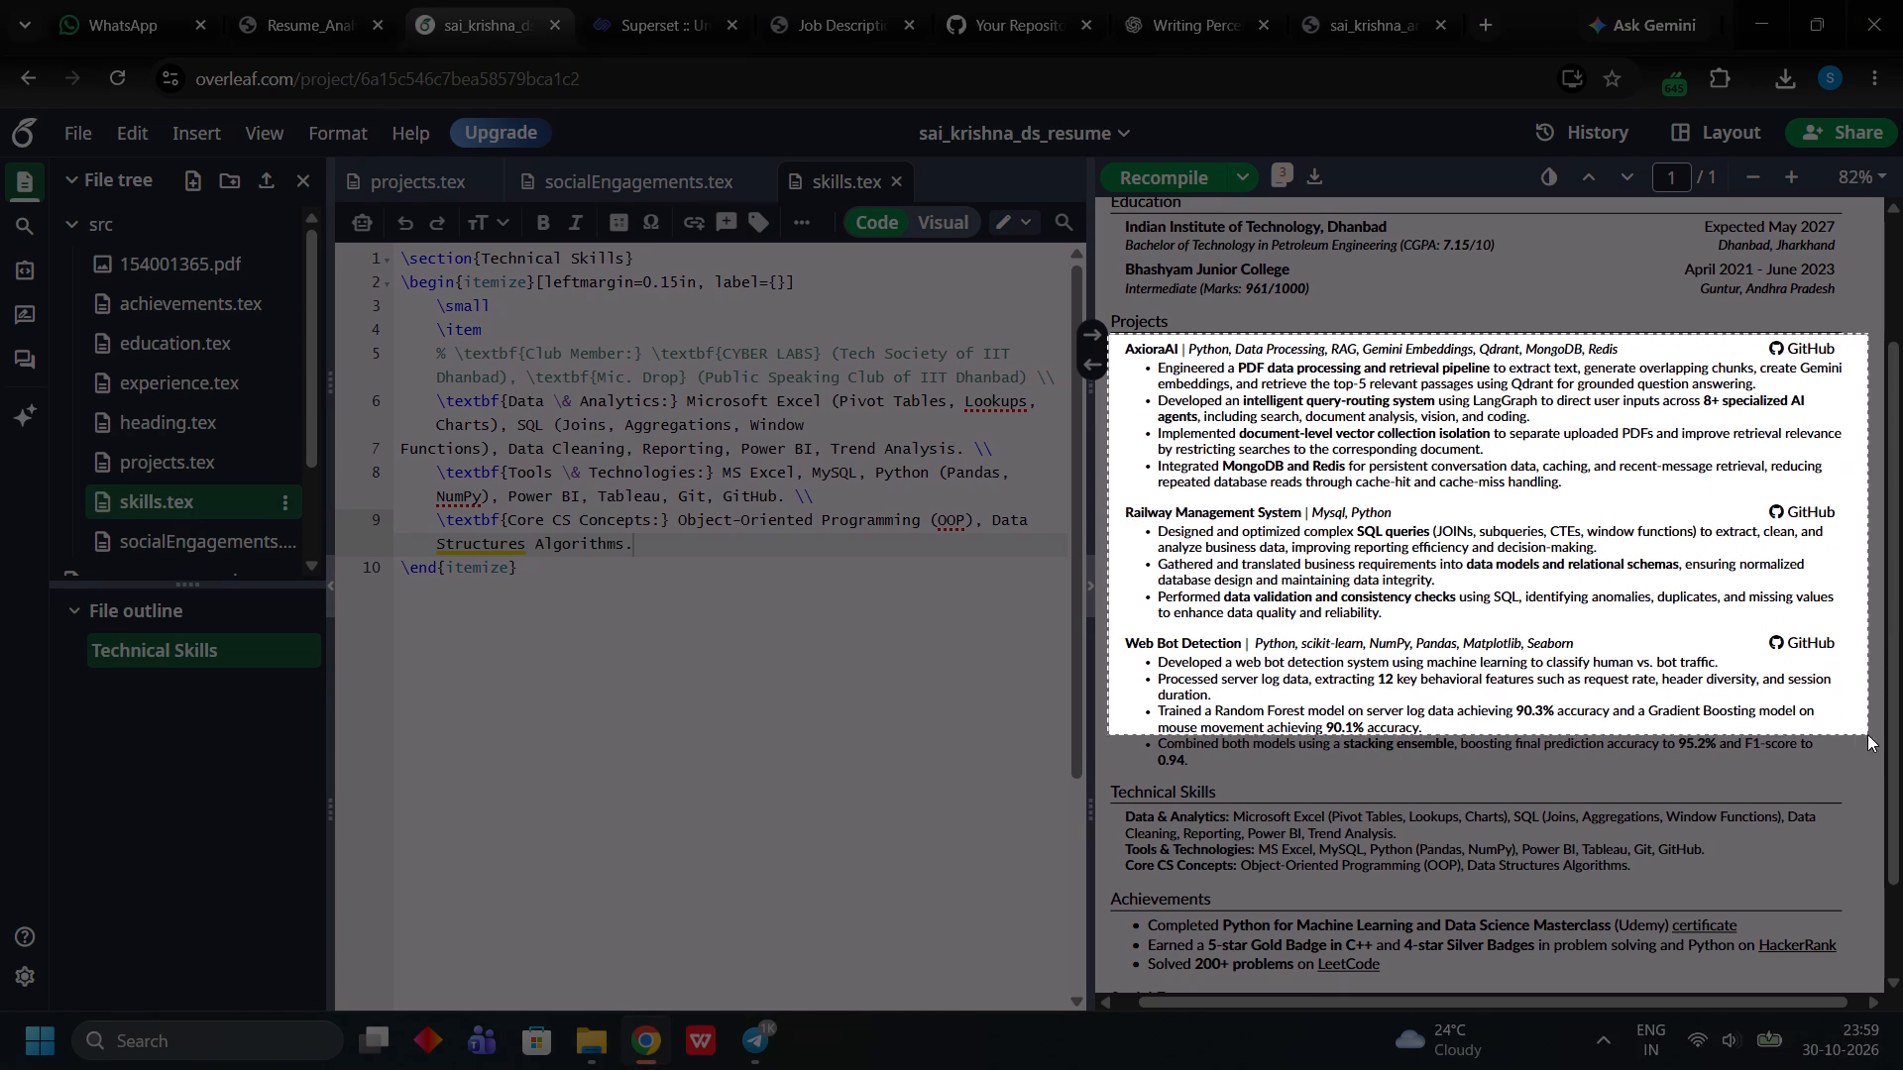
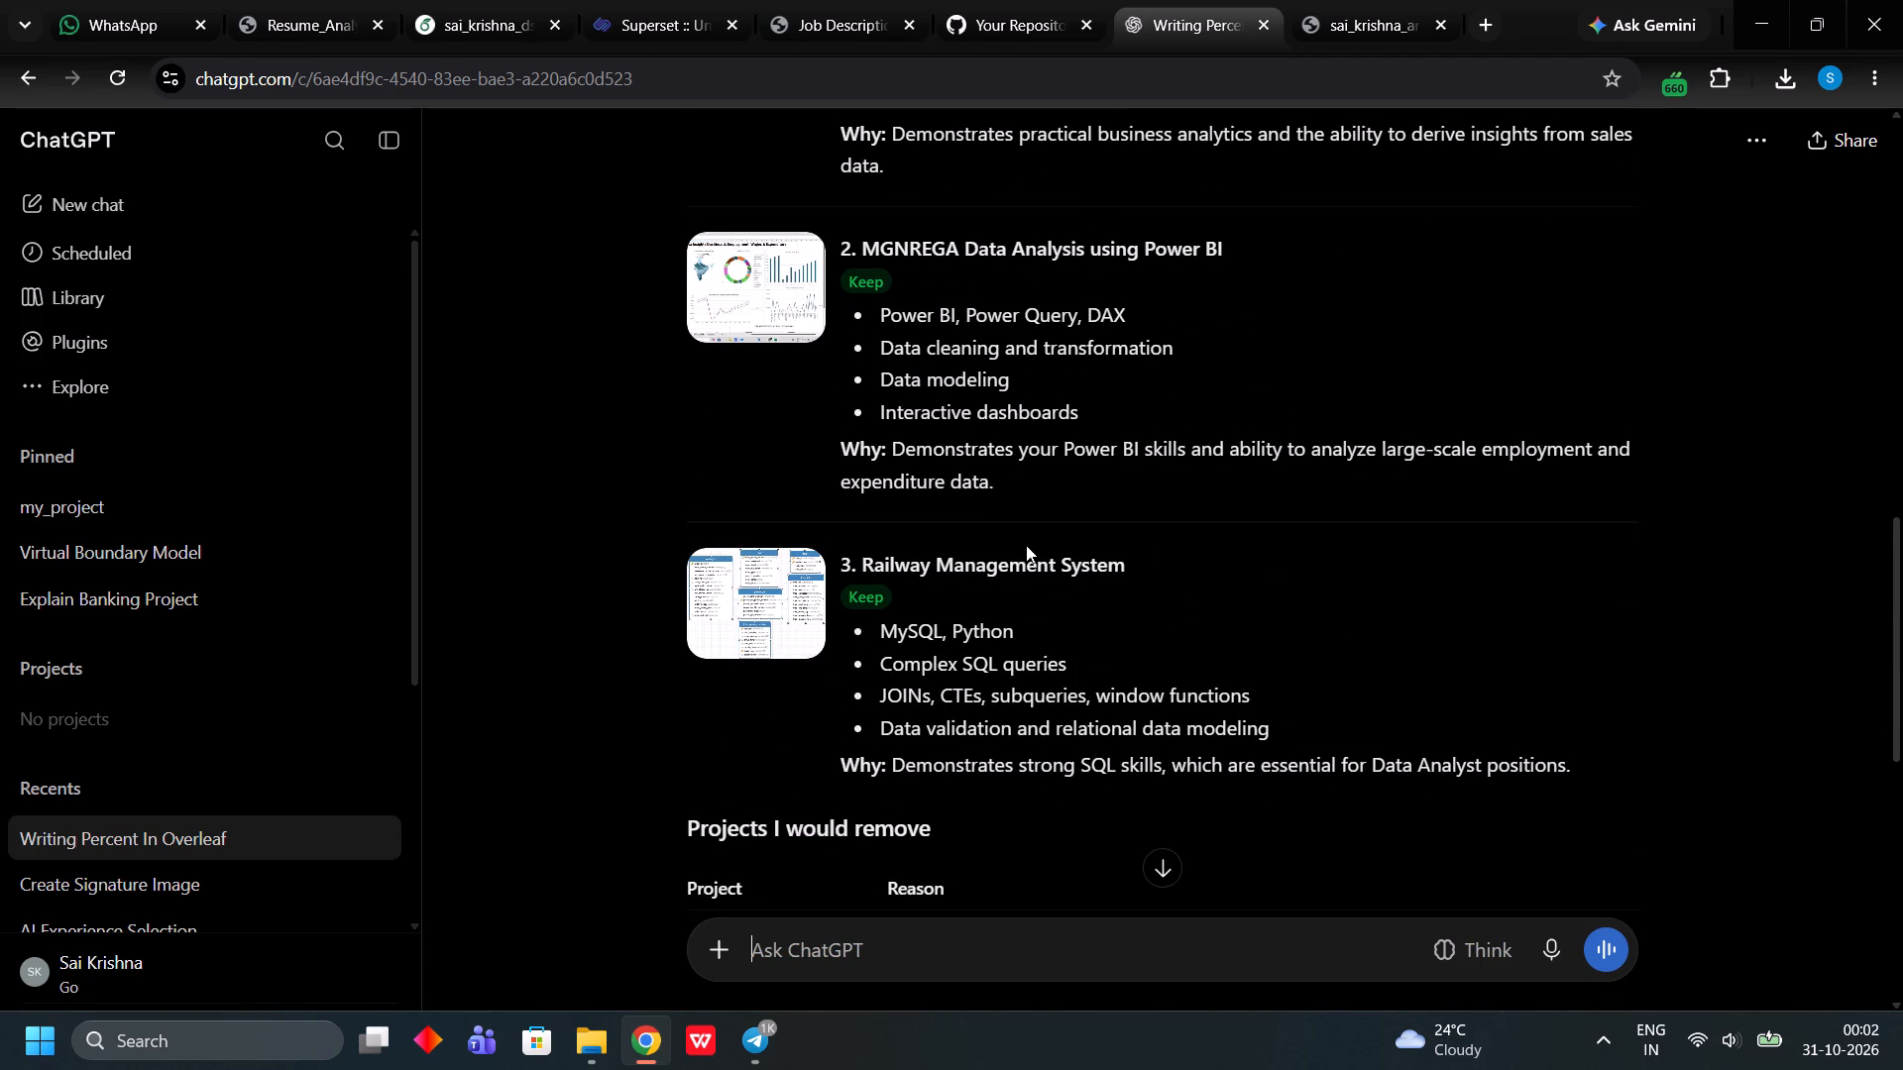
left_click(1327, 0)
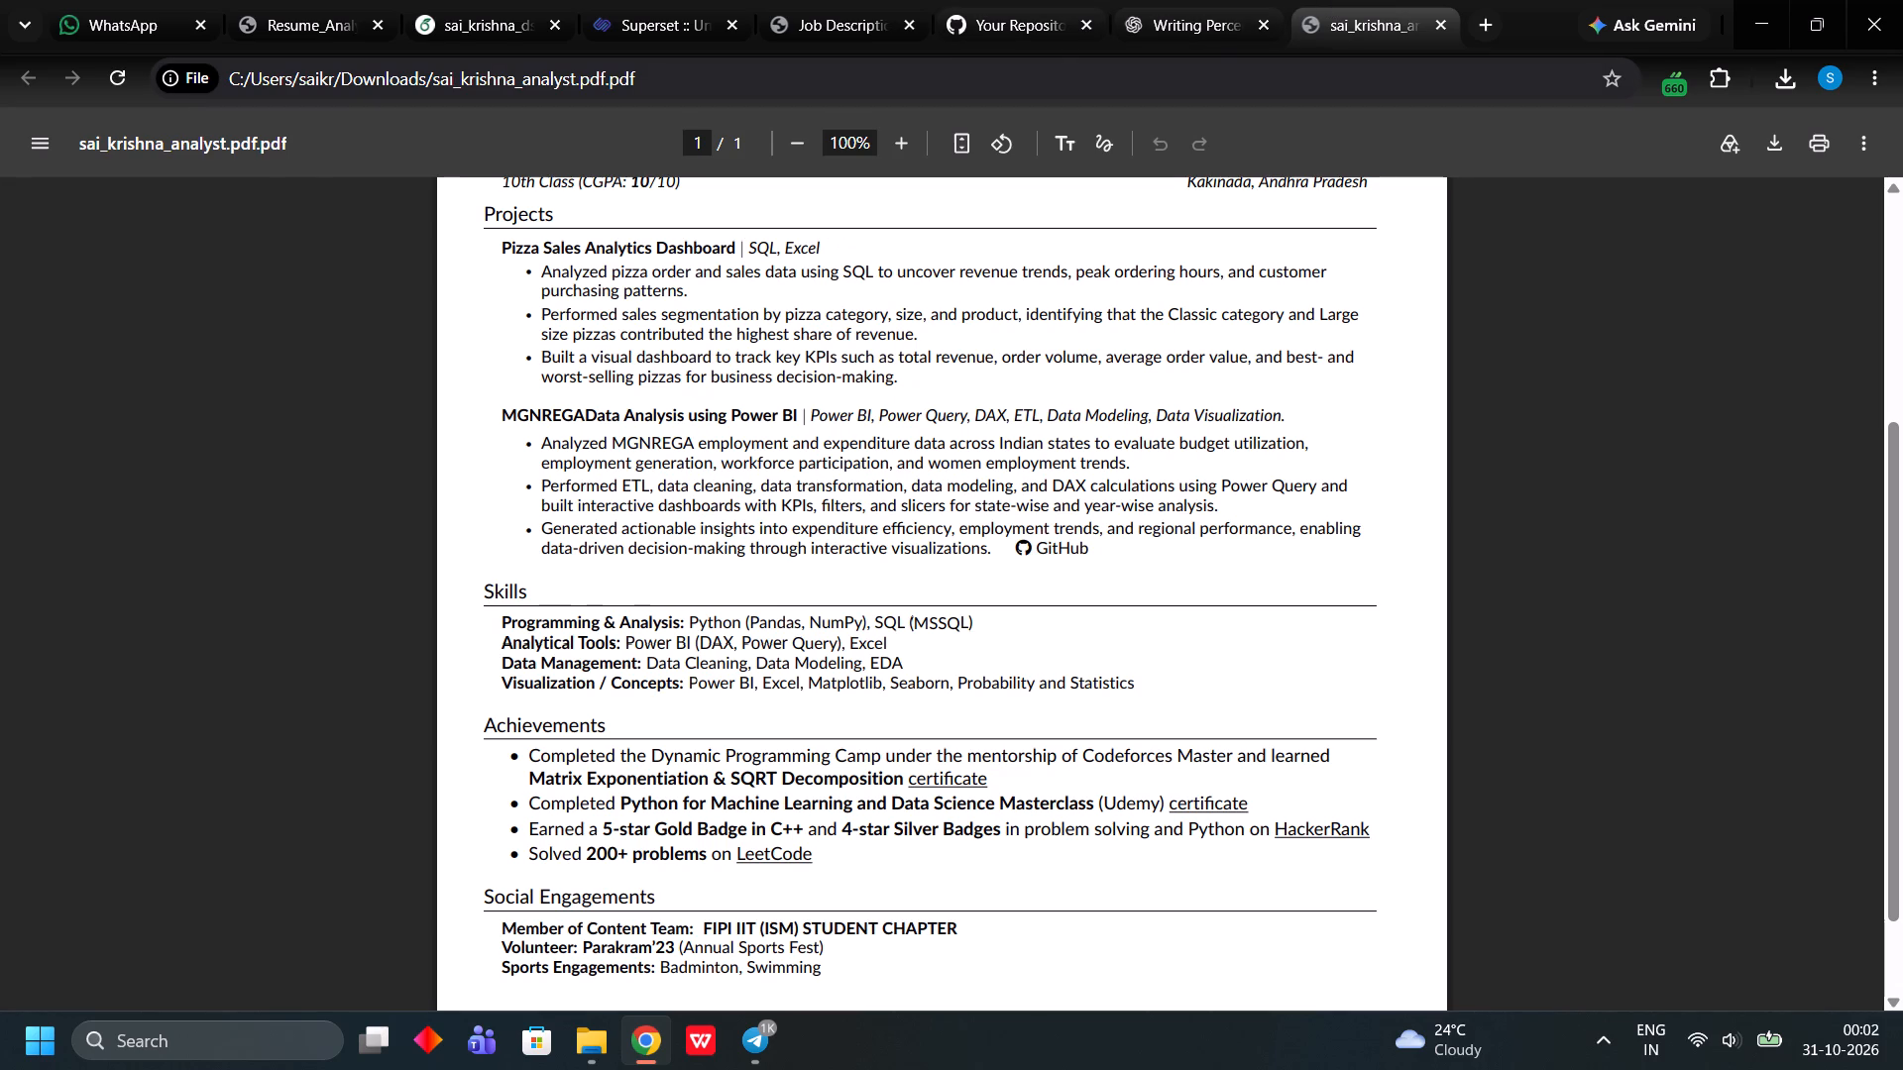
left_click(563, 0)
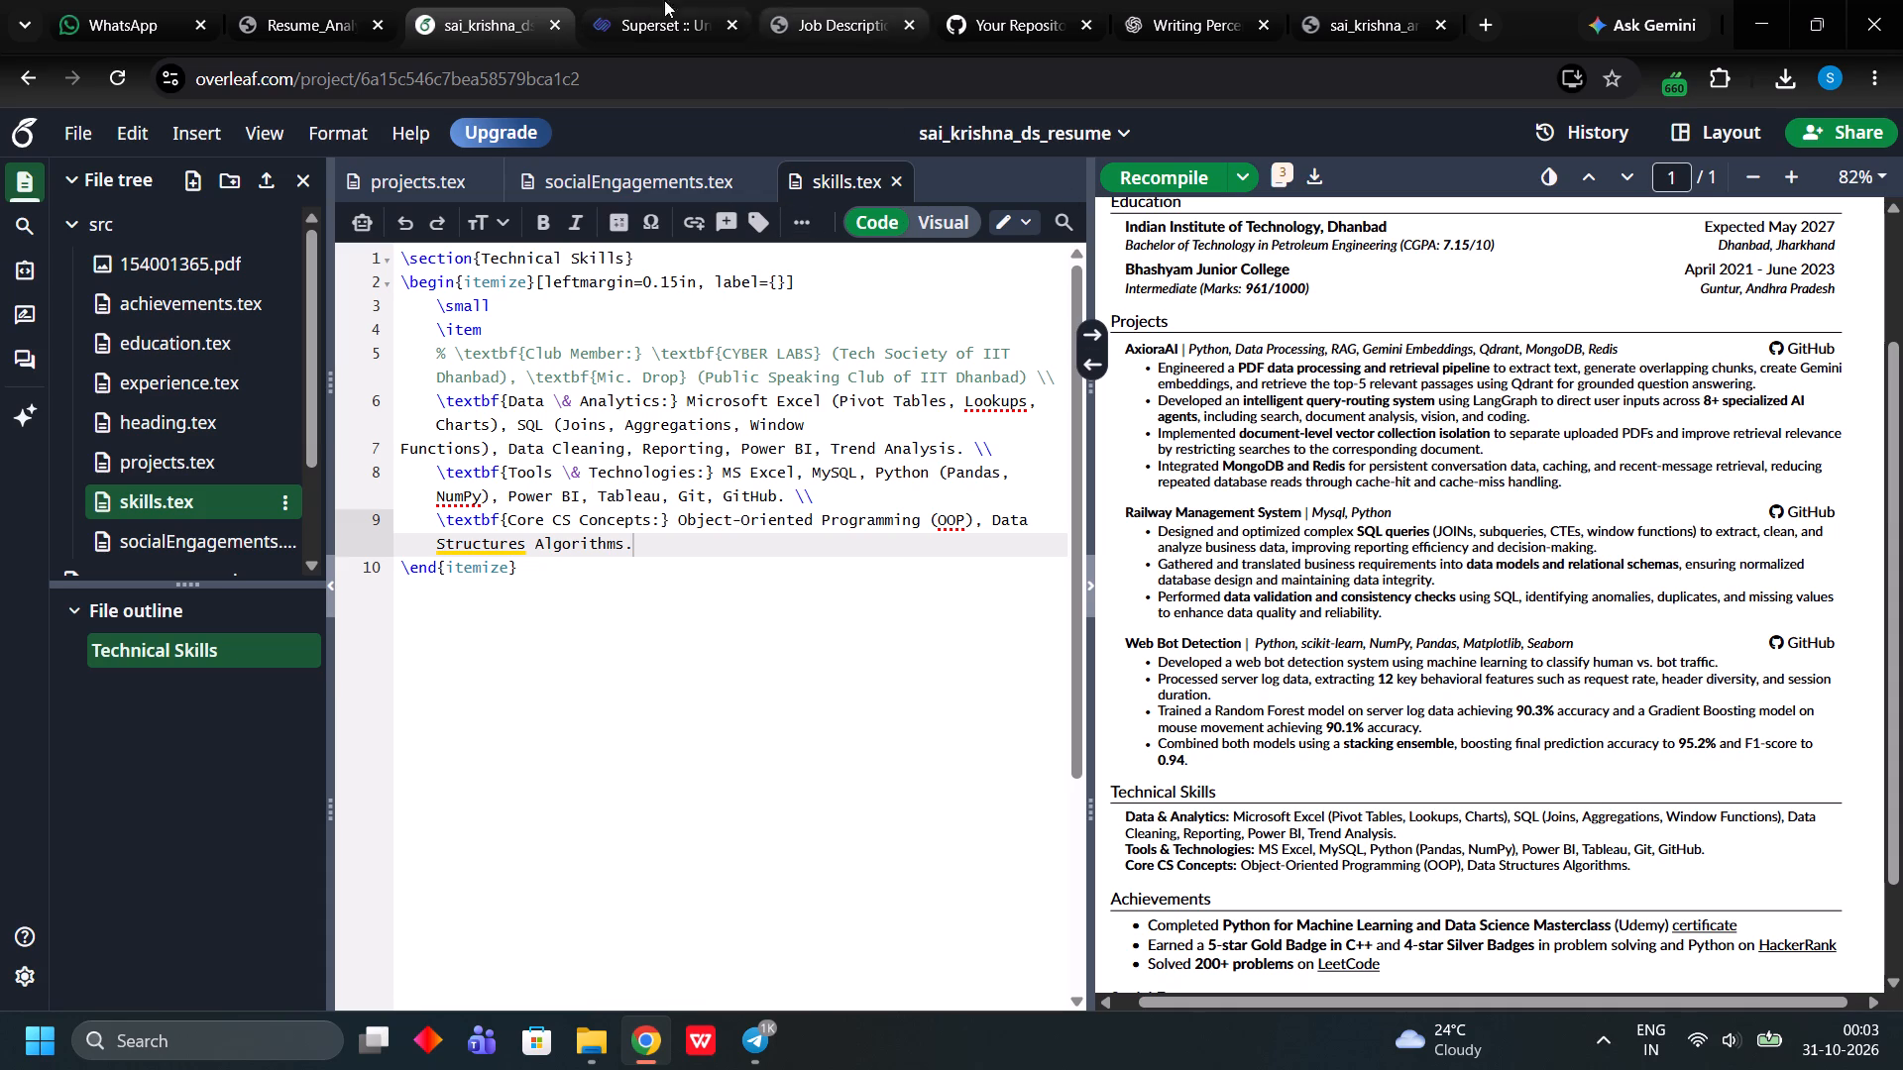
left_click_drag(609, 0, 619, 0)
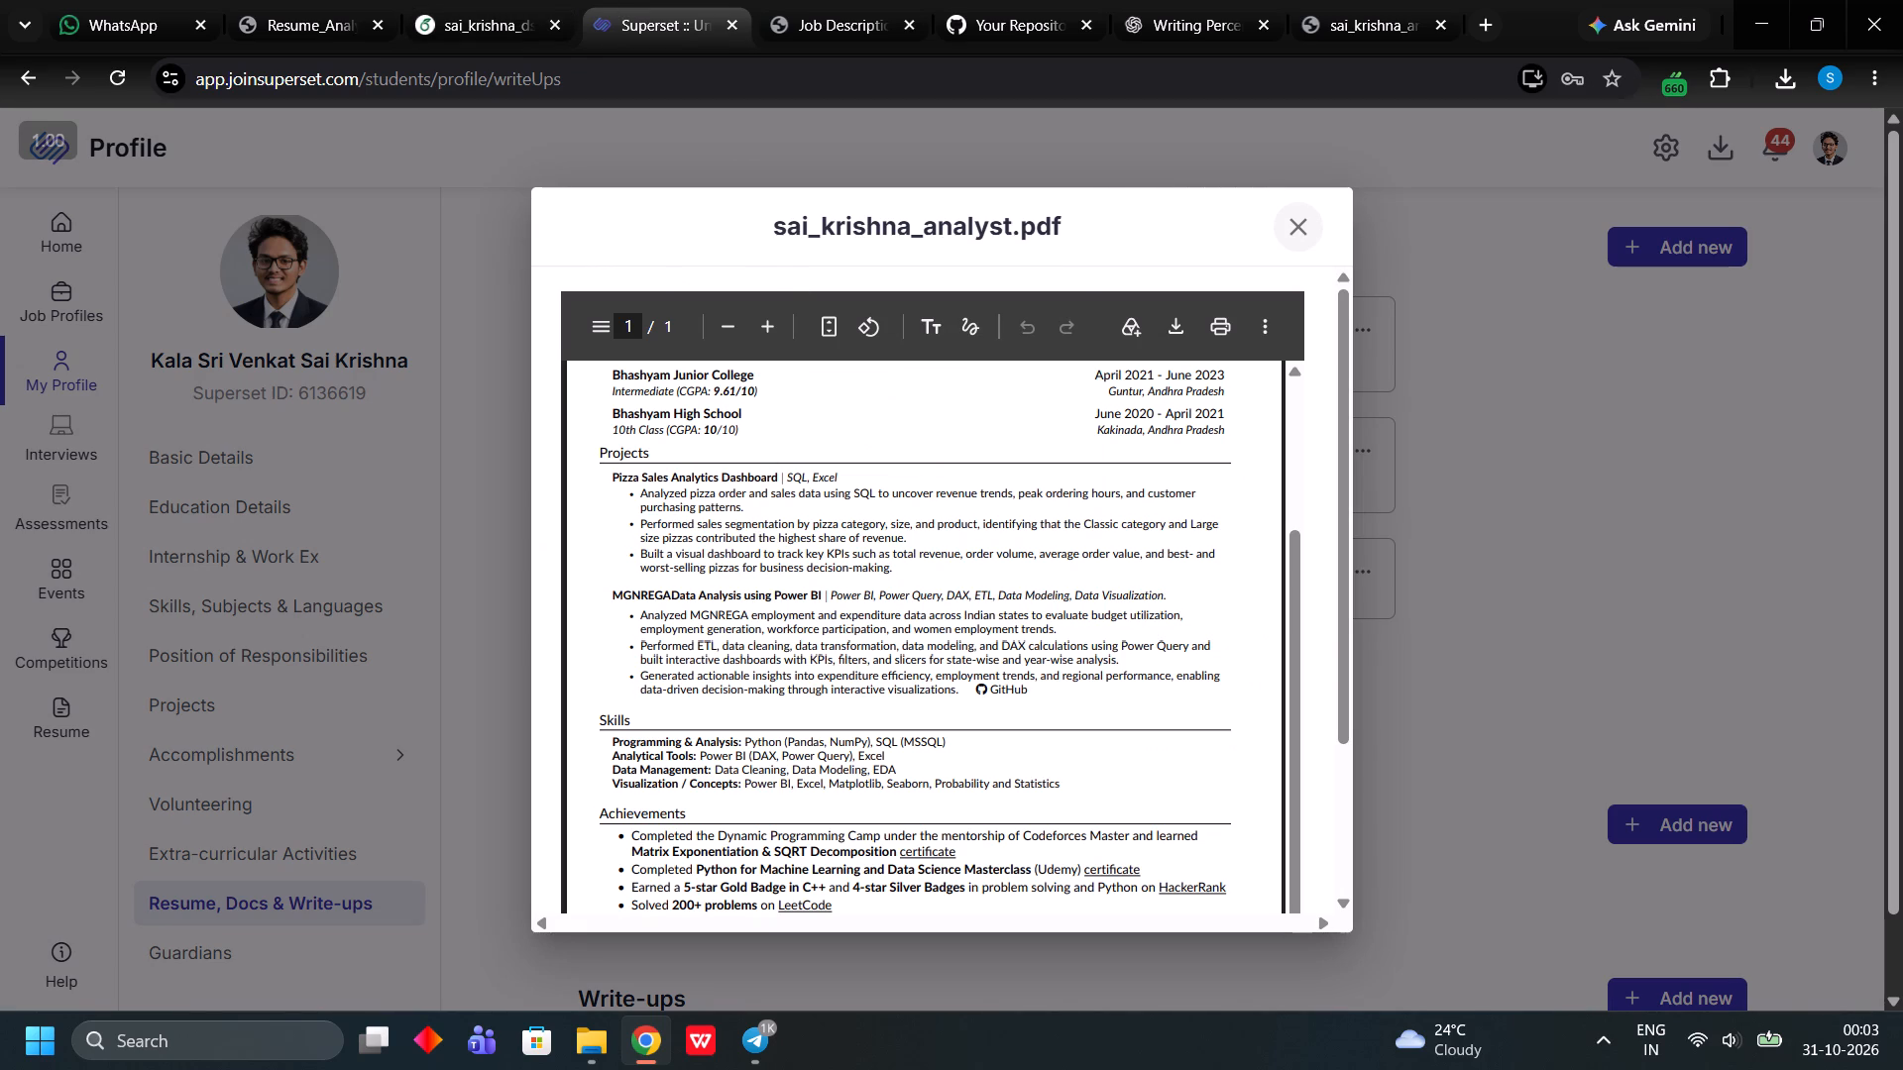
right_click(1008, 597)
left_click(780, 619)
scroll(818, 636, "down", 2)
scroll(807, 426, "up", 3)
Download the compiled data science resume PDF from the Overleaf project.
left_click(500, 0)
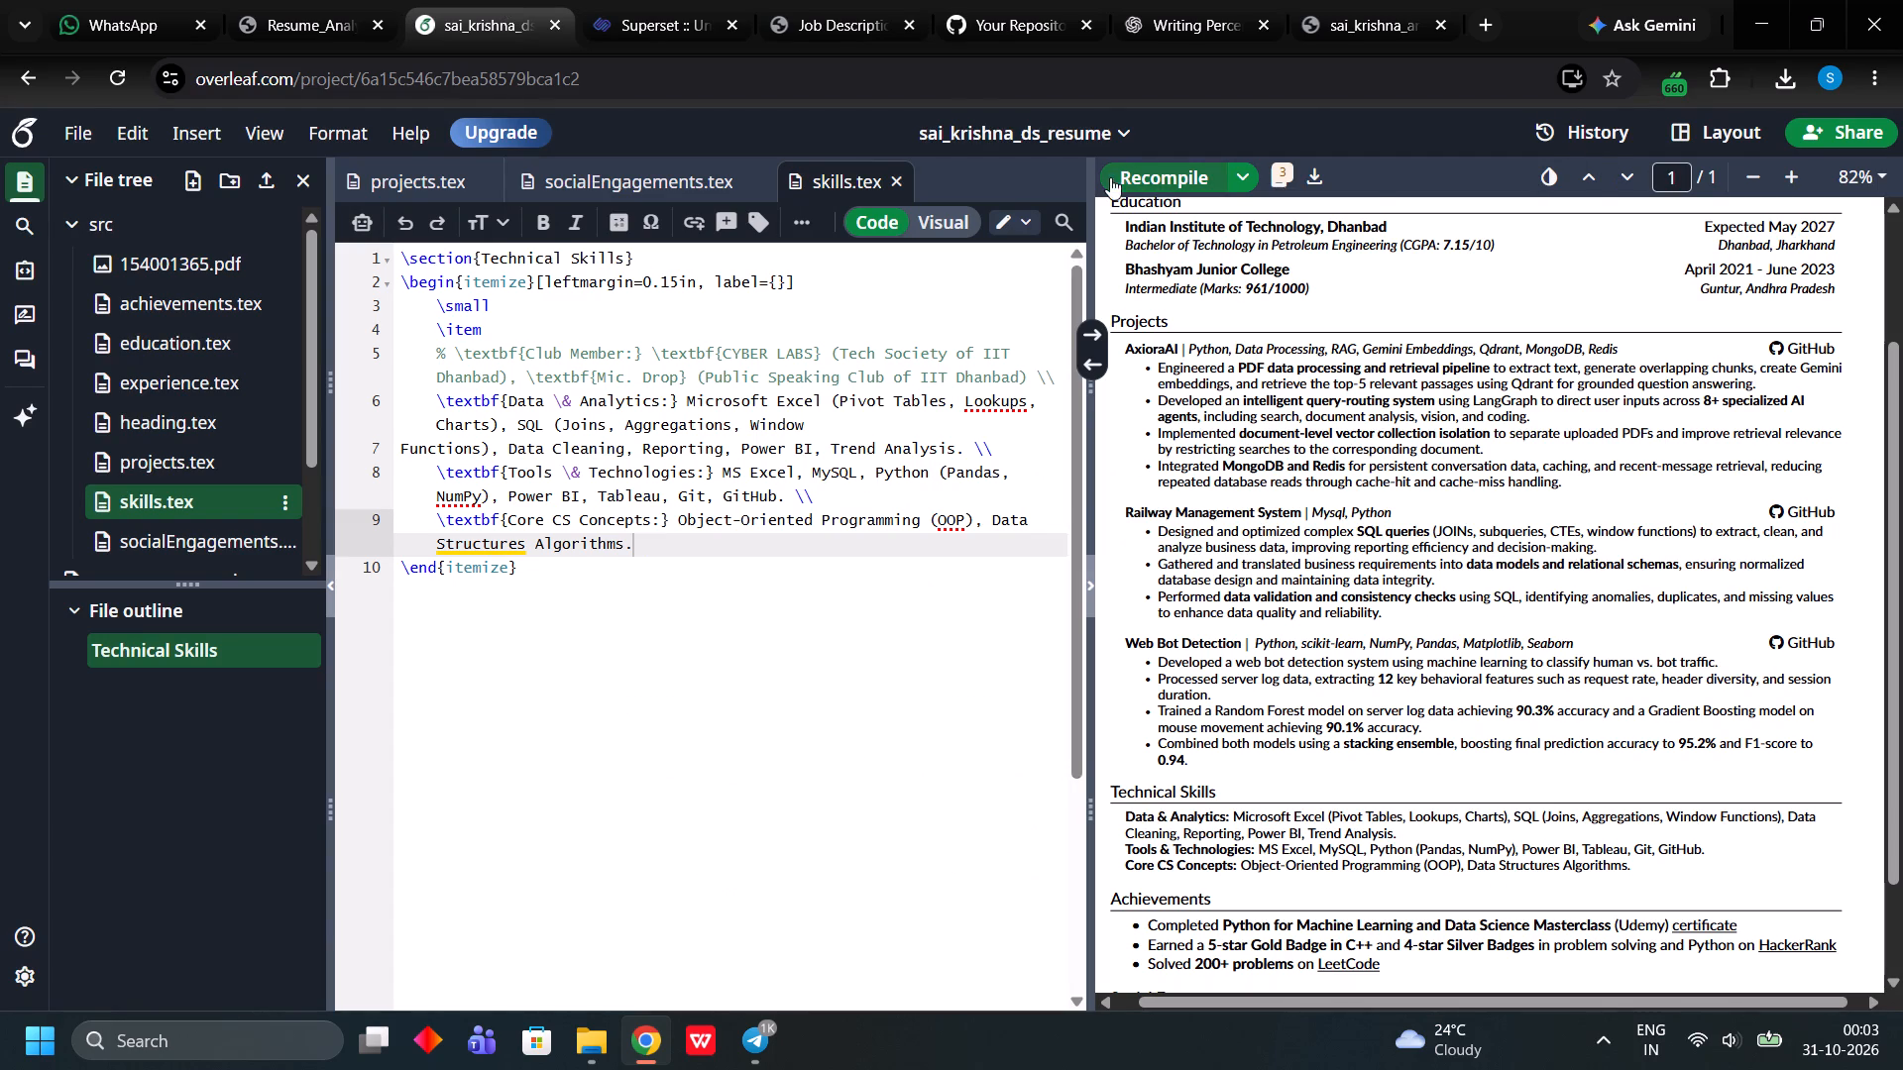
left_click(1307, 180)
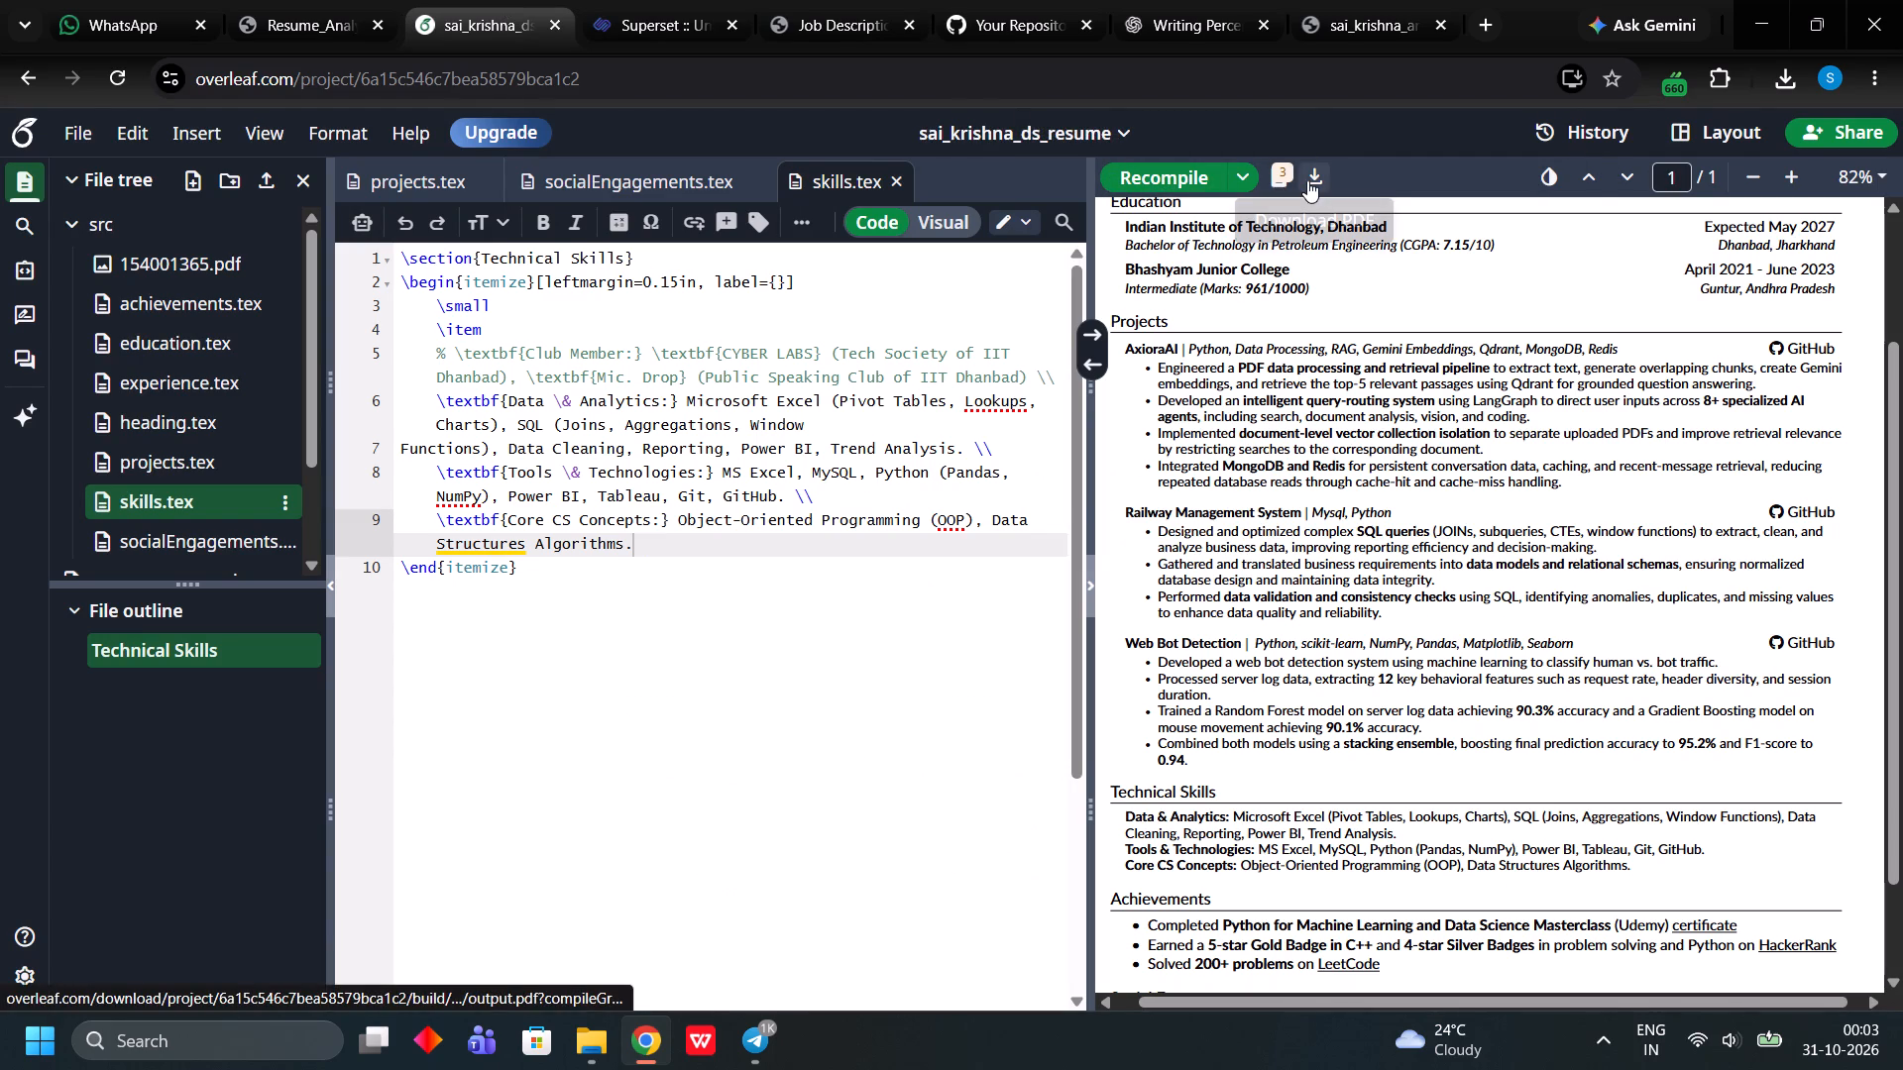
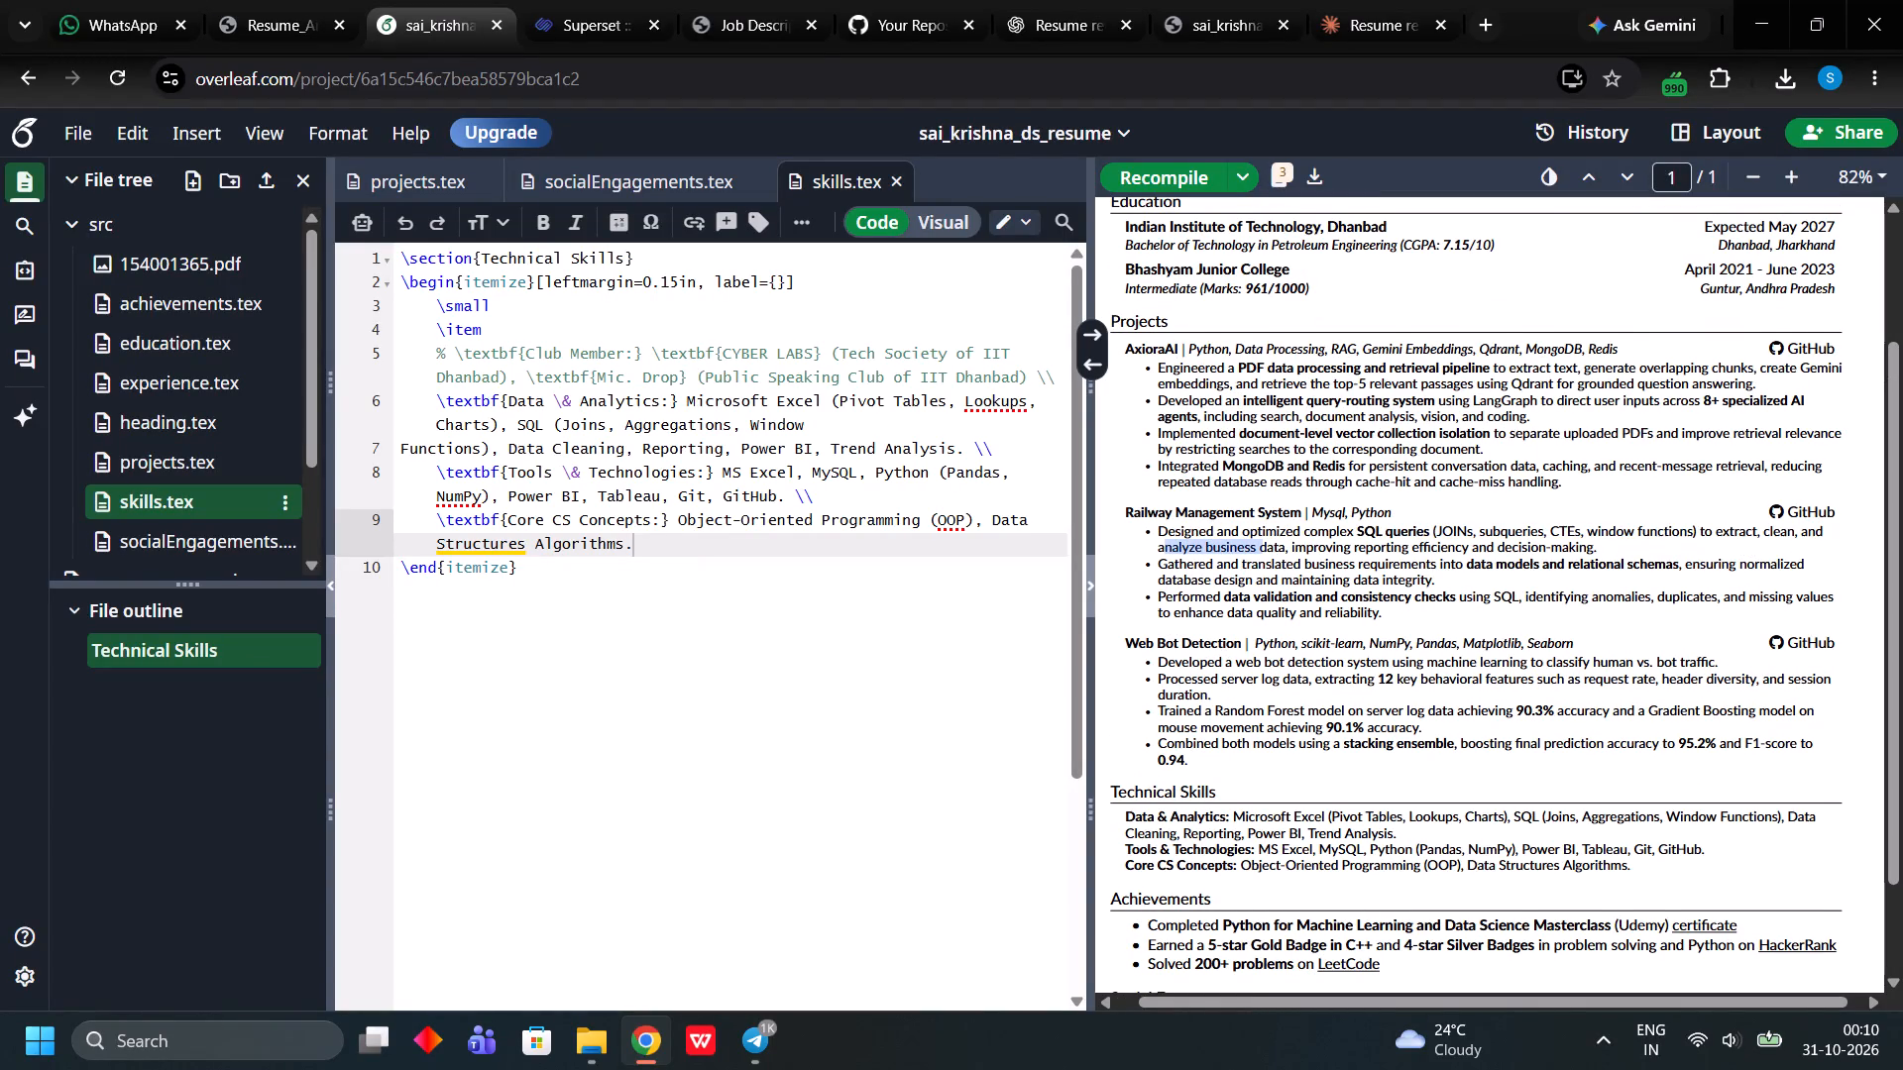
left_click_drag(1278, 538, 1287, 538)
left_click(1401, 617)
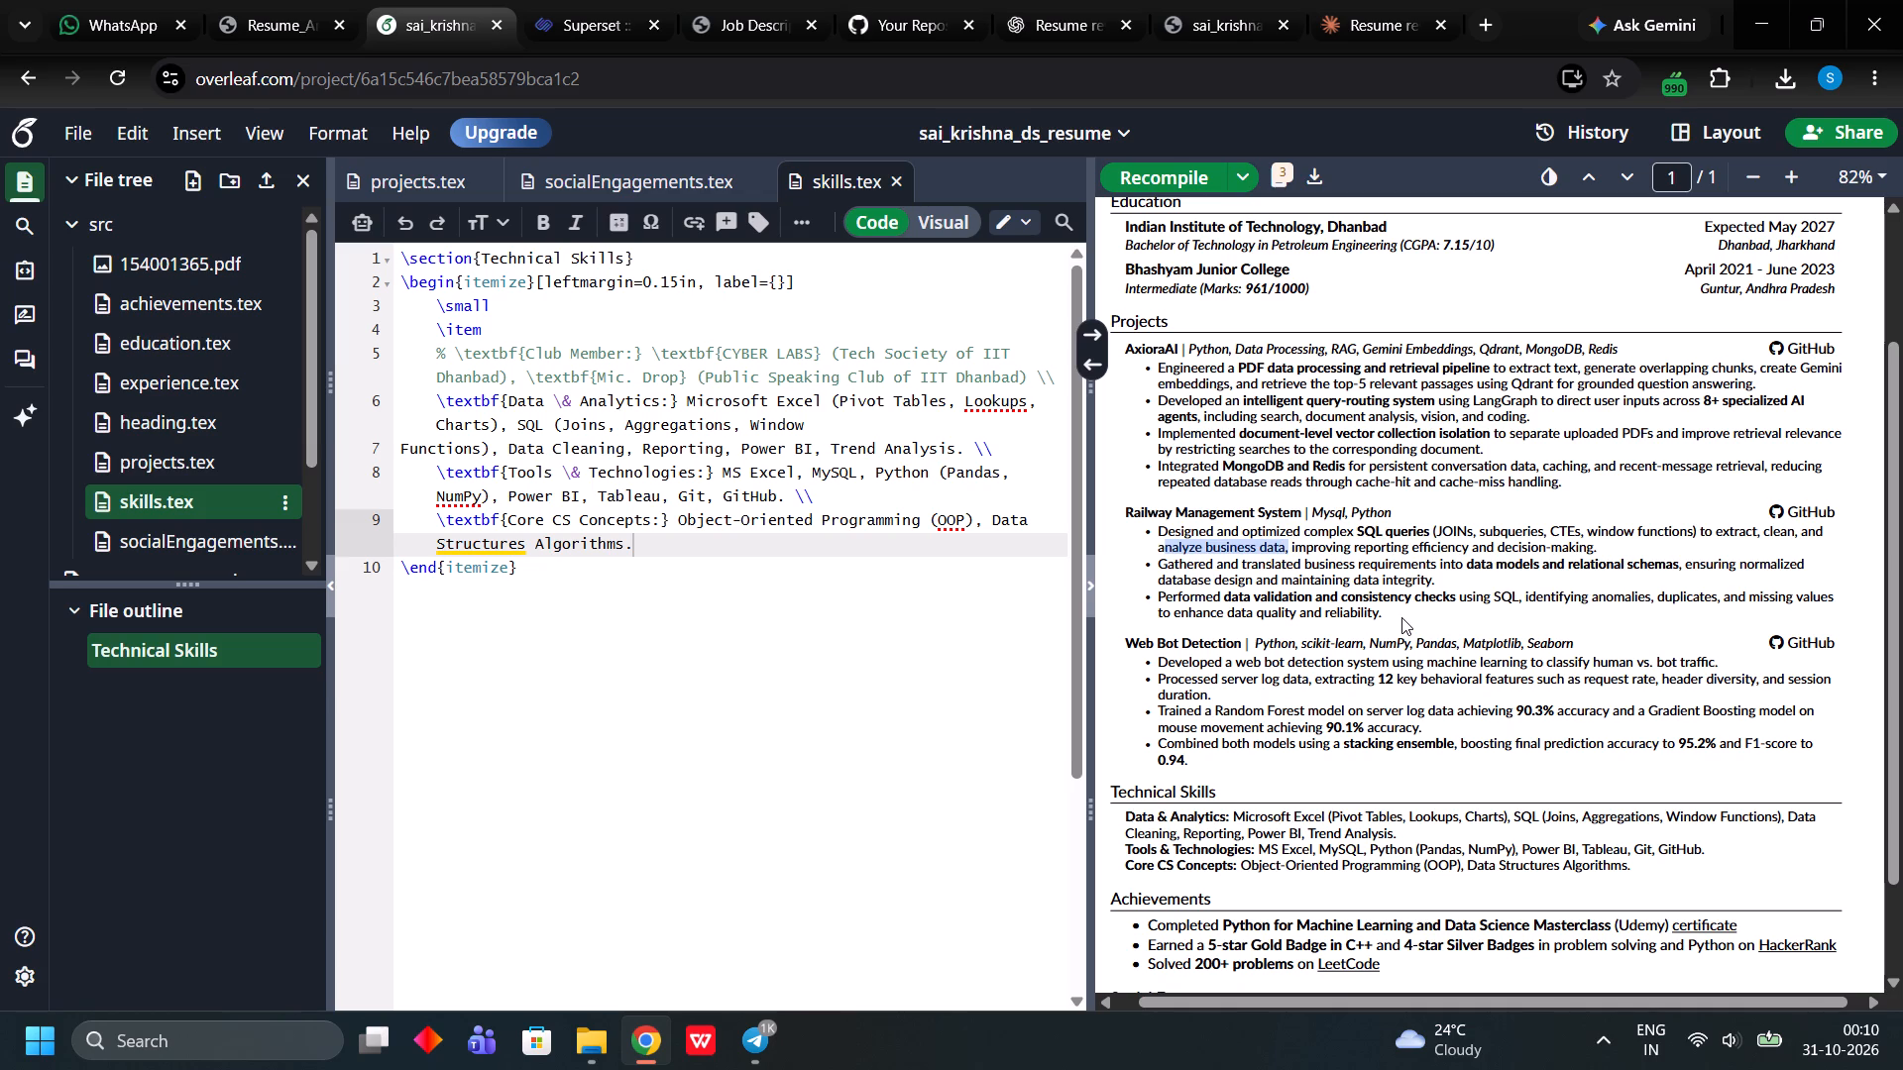
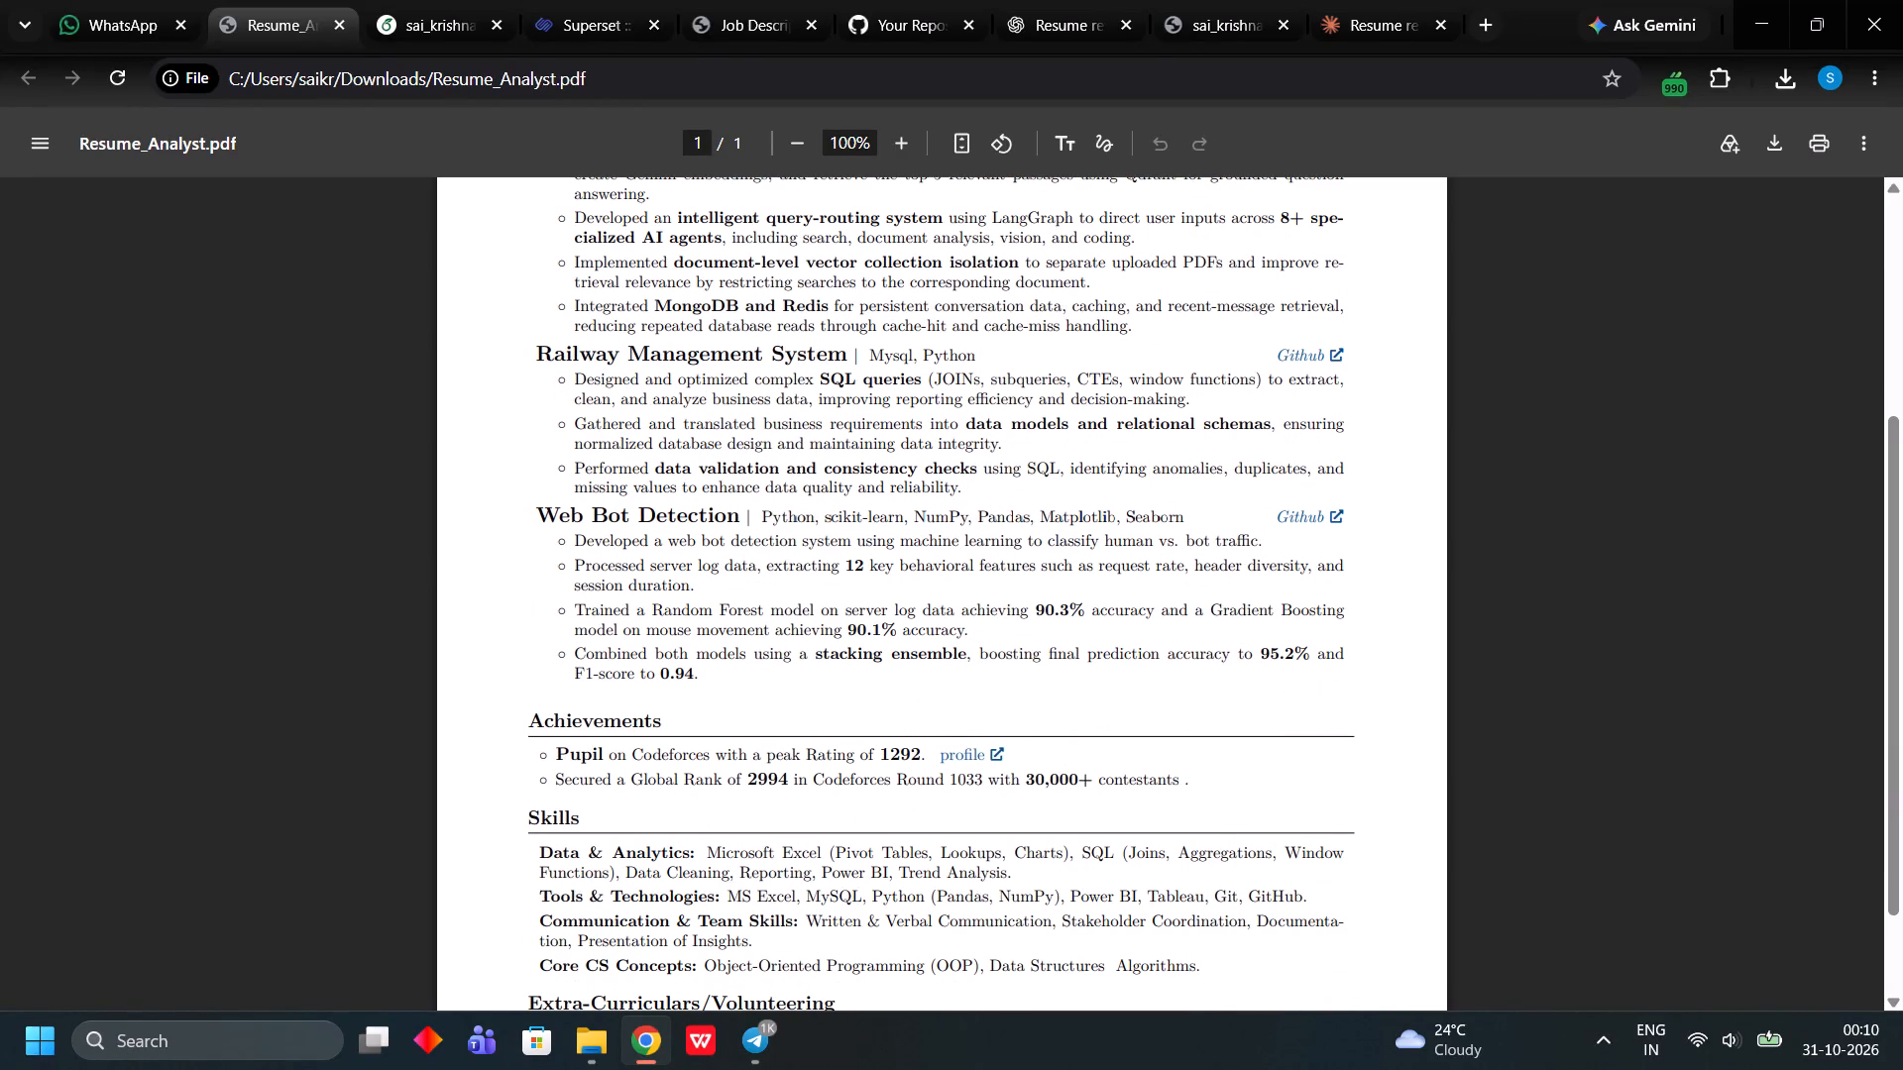
Open the GitHub repository linked to the AxioraAI project in Resume_Analyst.pdf.
scroll(943, 716, "up", 2)
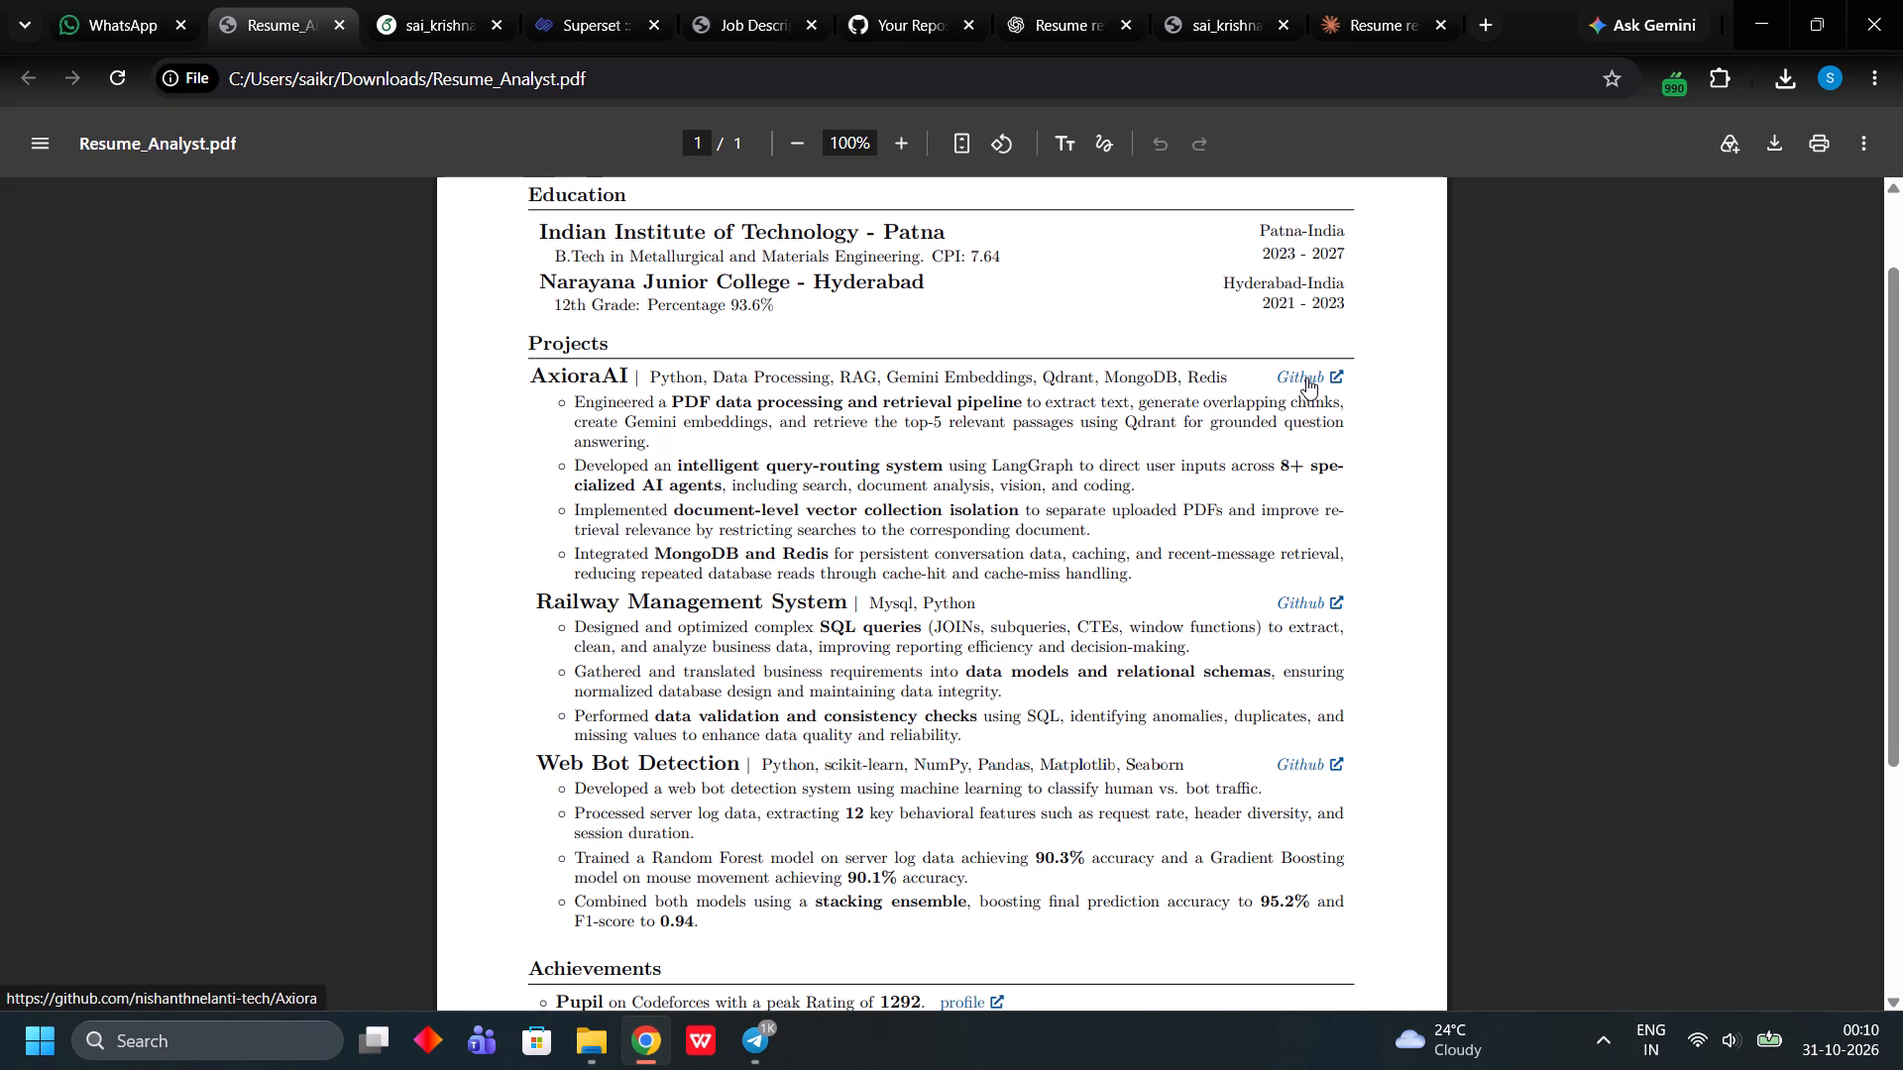
left_click(1306, 377)
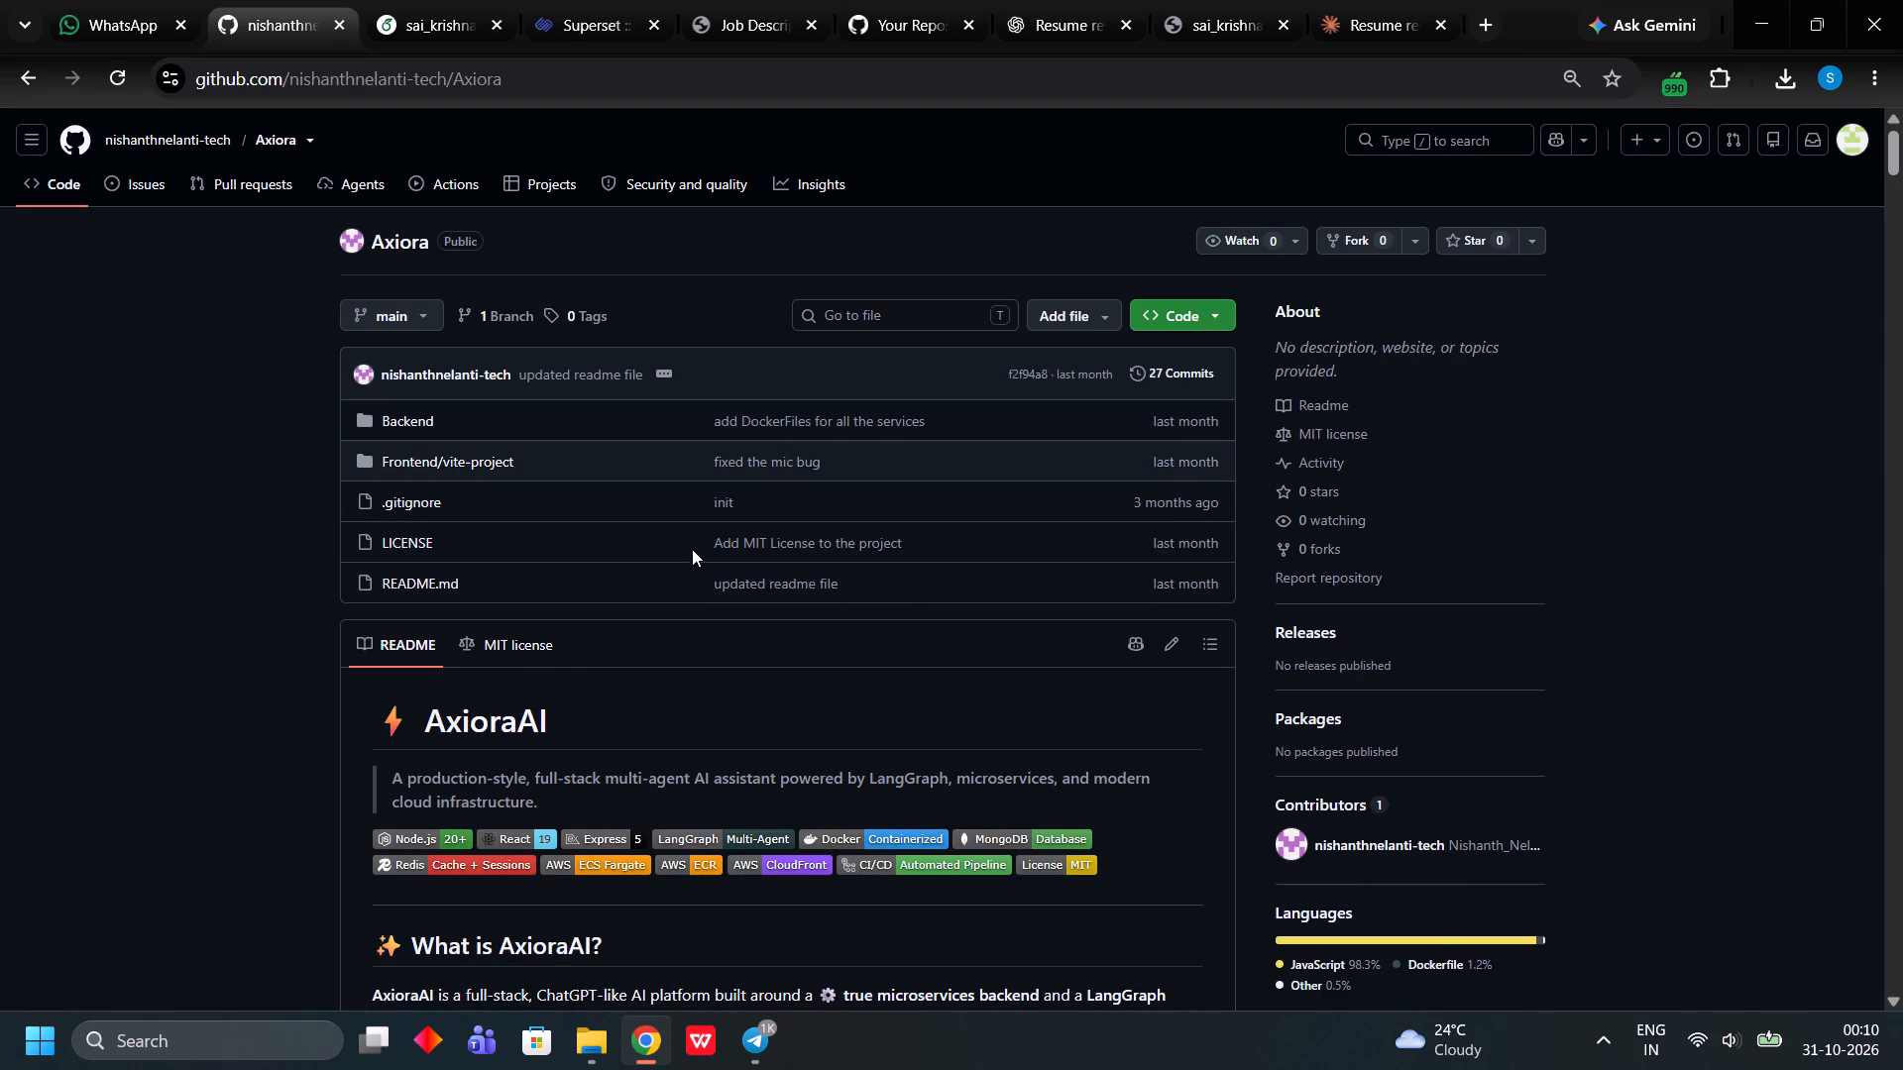
Look through the Axiora repository's MIT license, README and Backend folder, and go back to the Resume_Analyst.pdf resume.
left_click(516, 641)
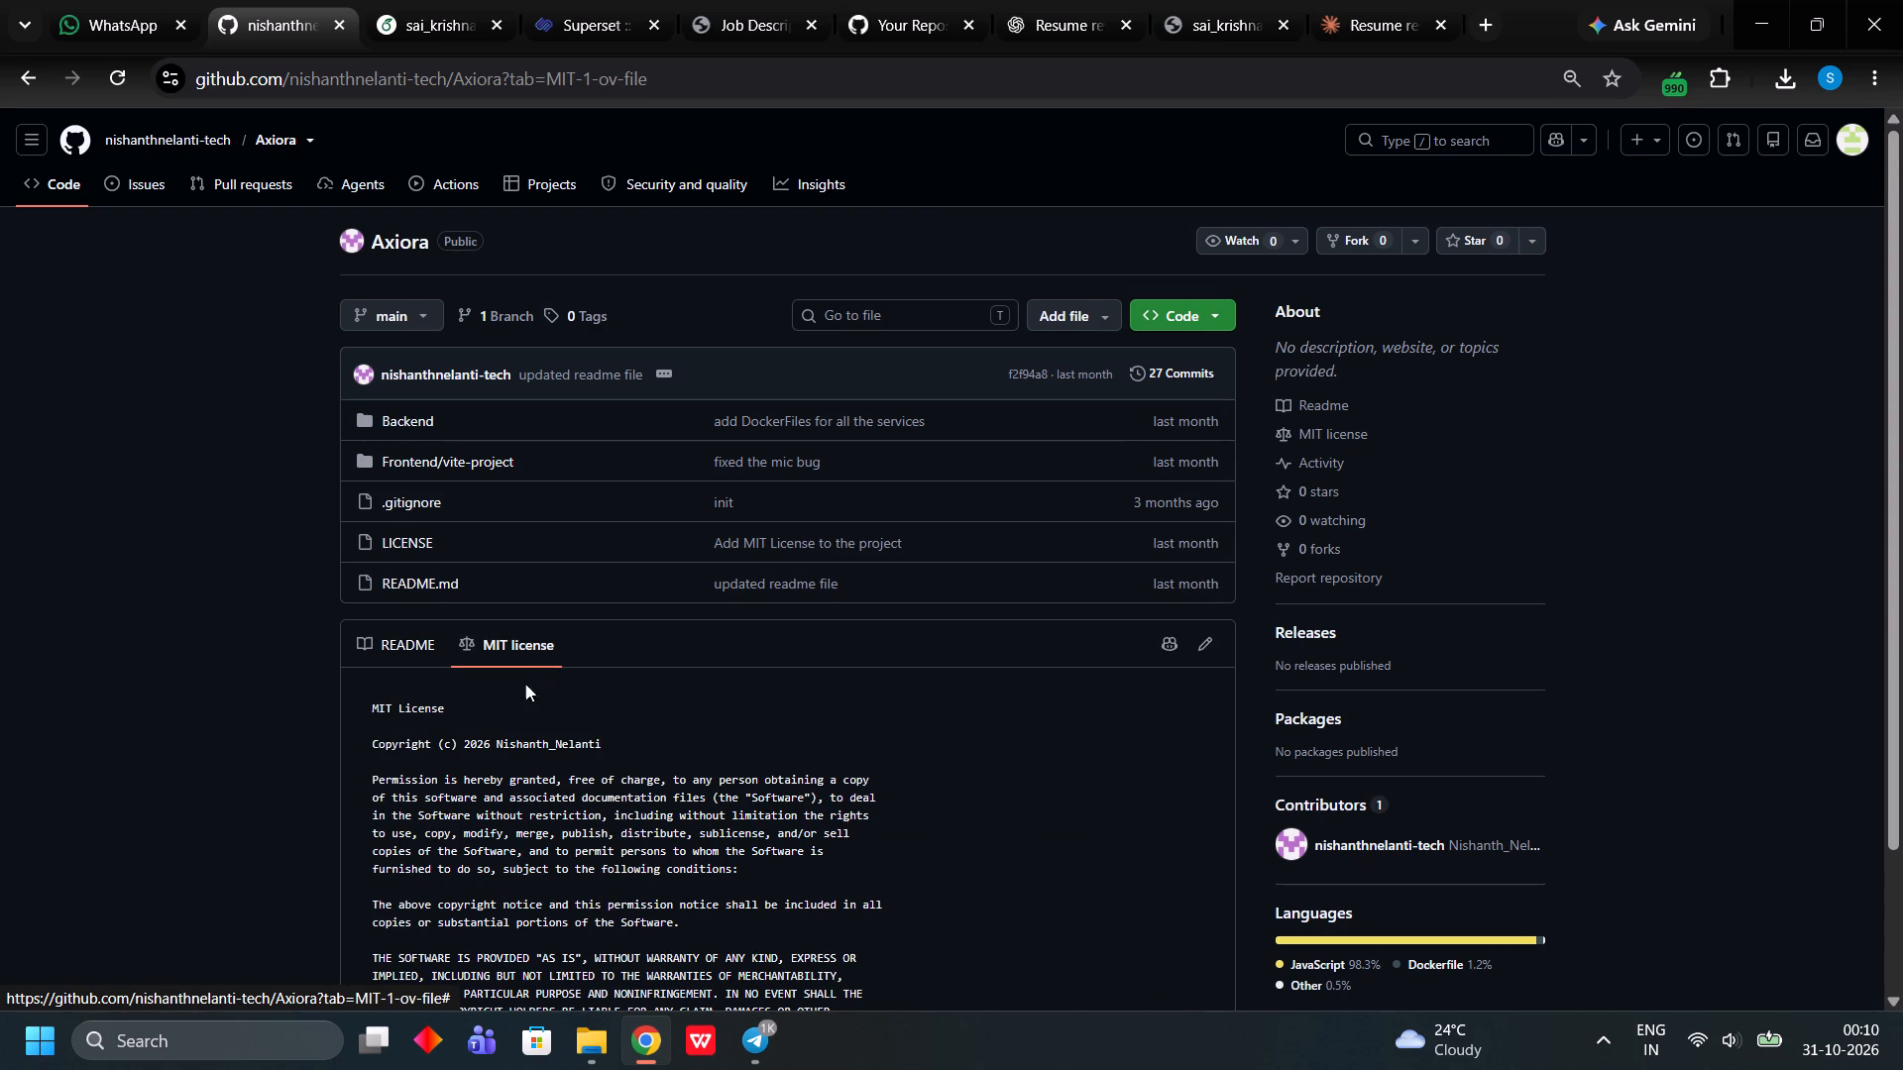
scroll(701, 756, "down", 2)
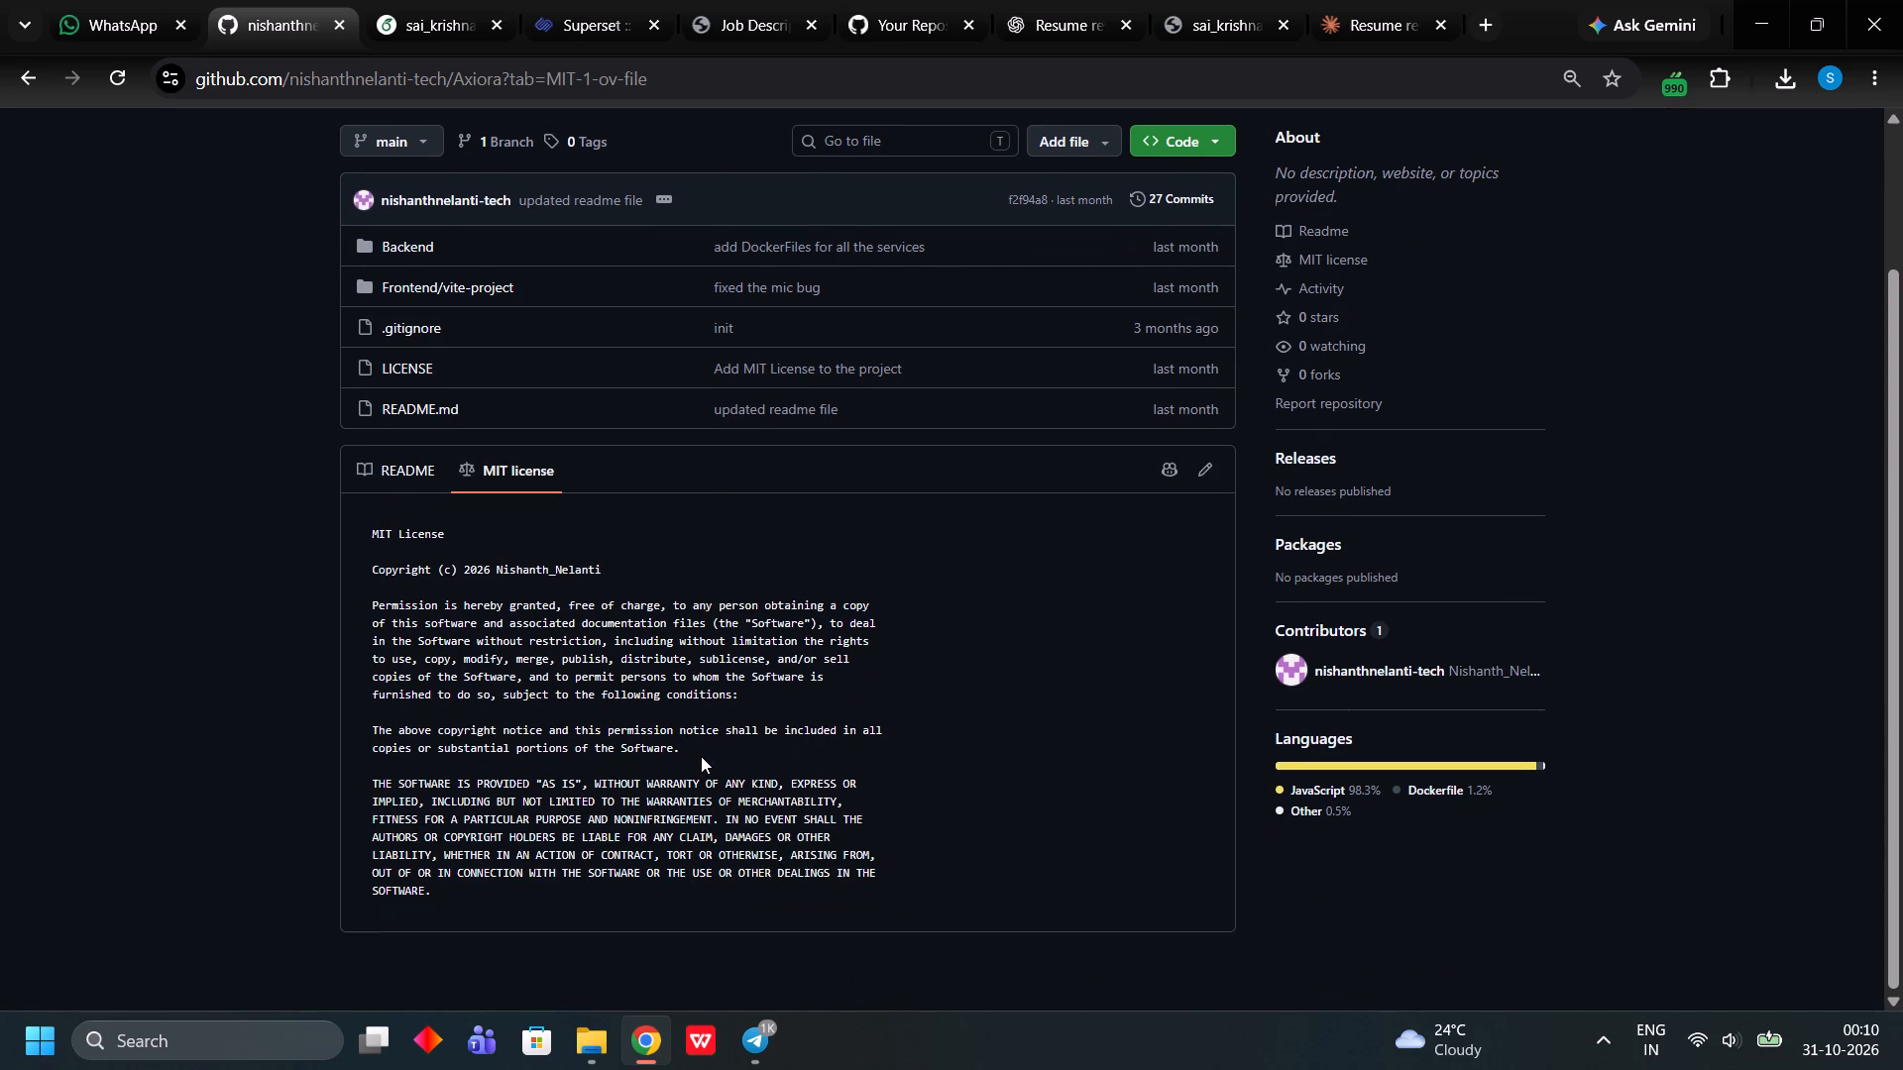
scroll(853, 738, "up", 2)
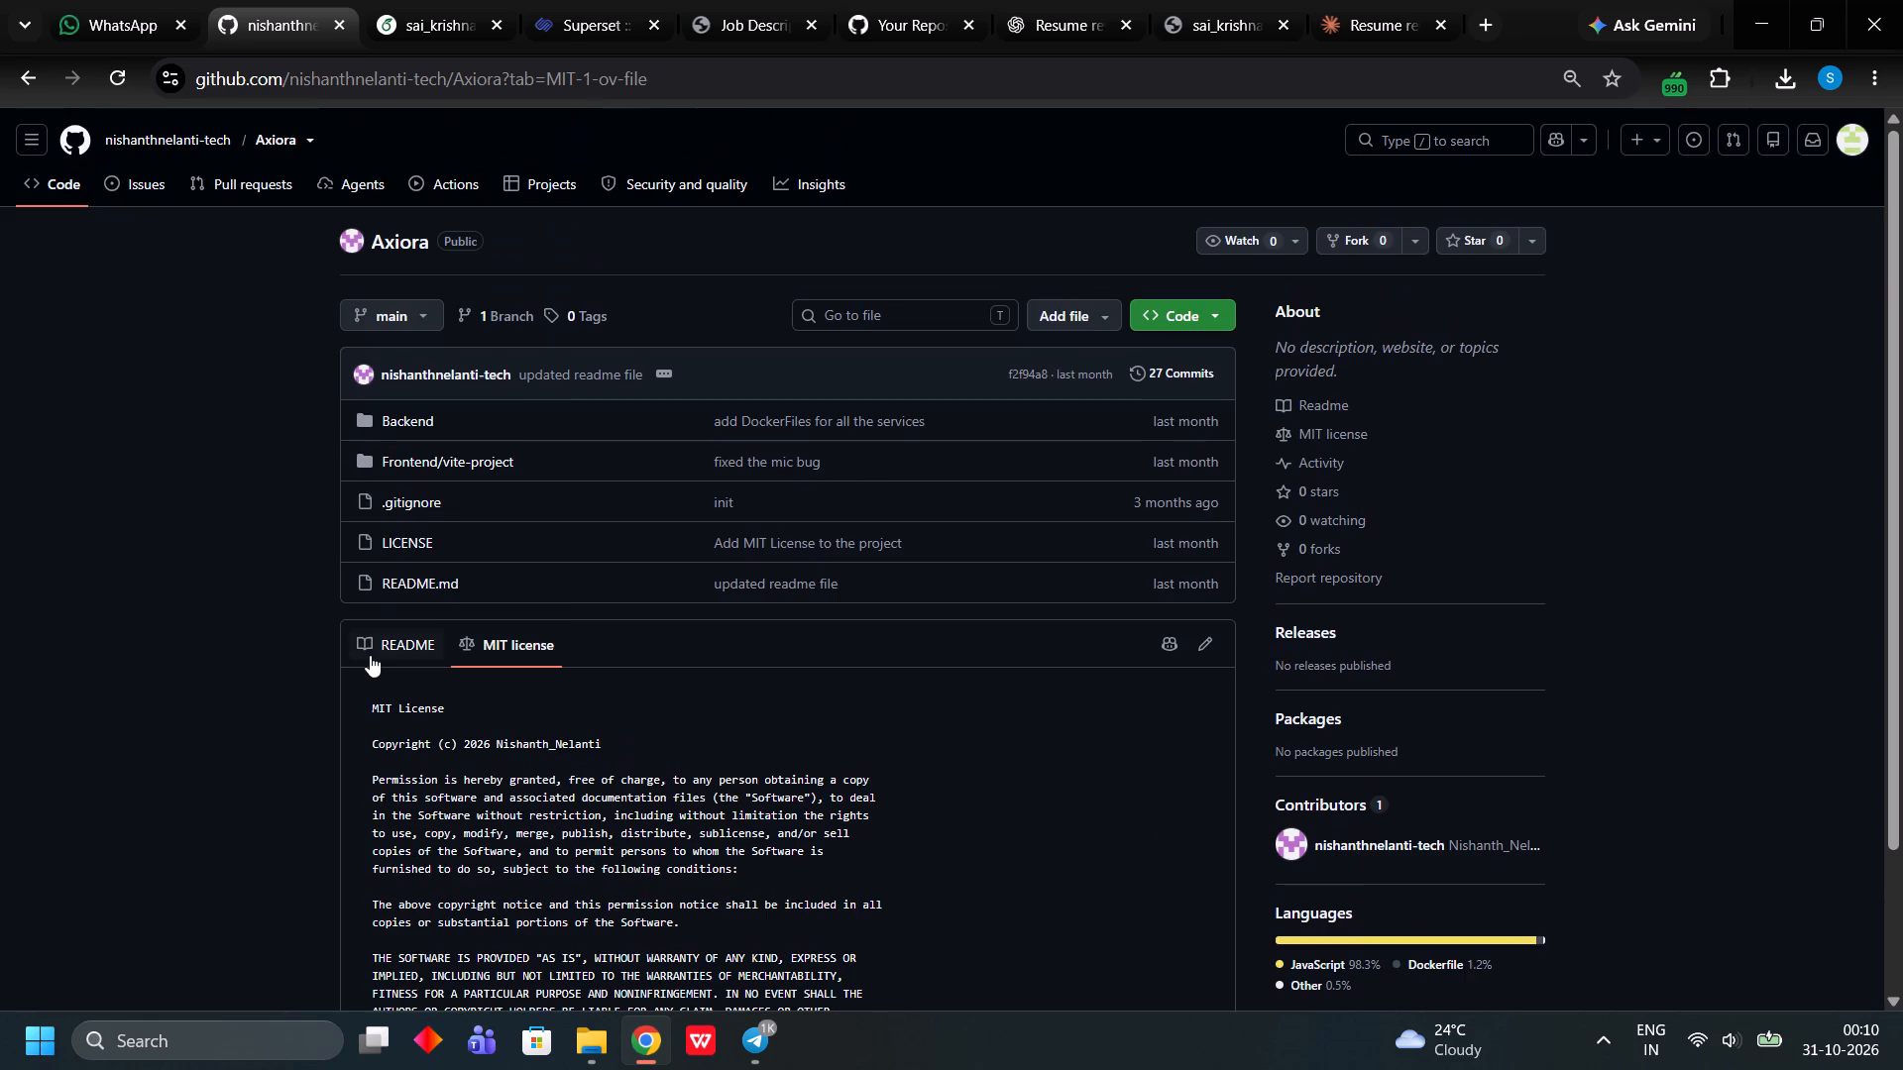
left_click(366, 650)
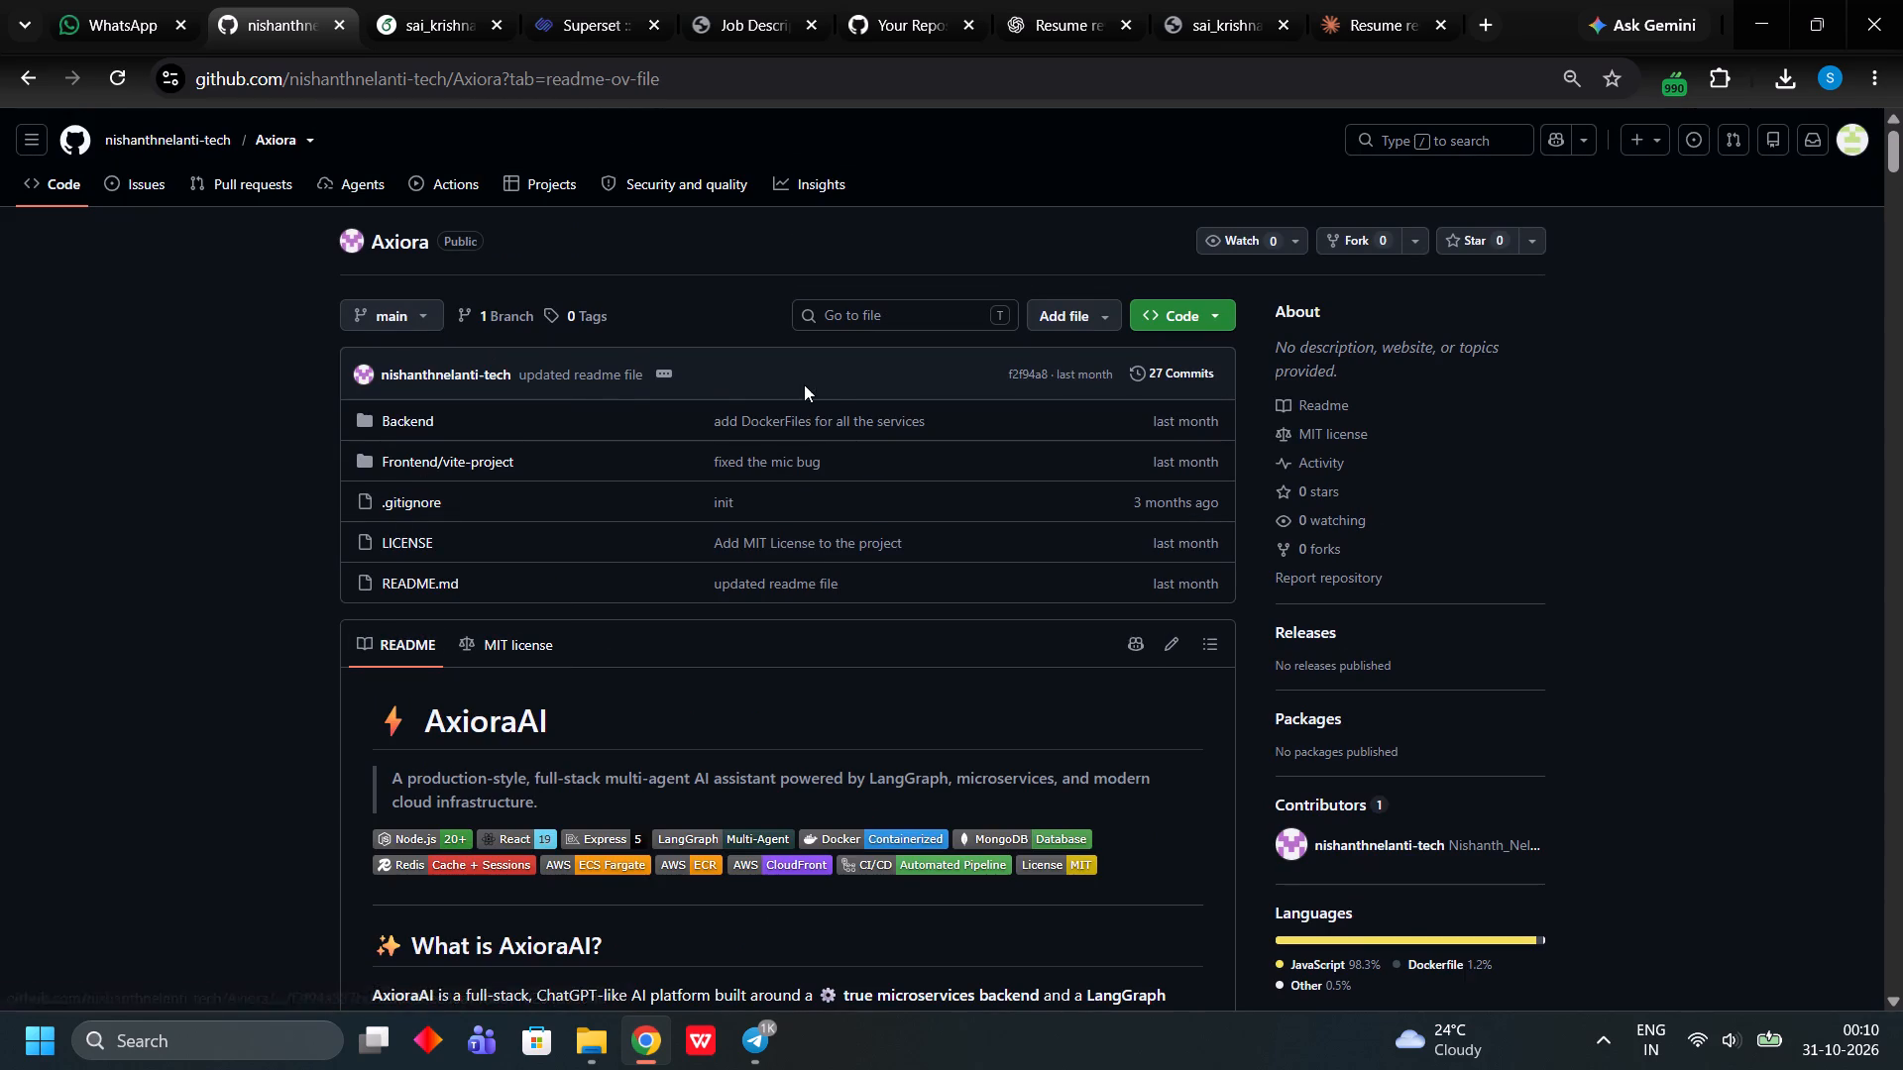
left_click(386, 423)
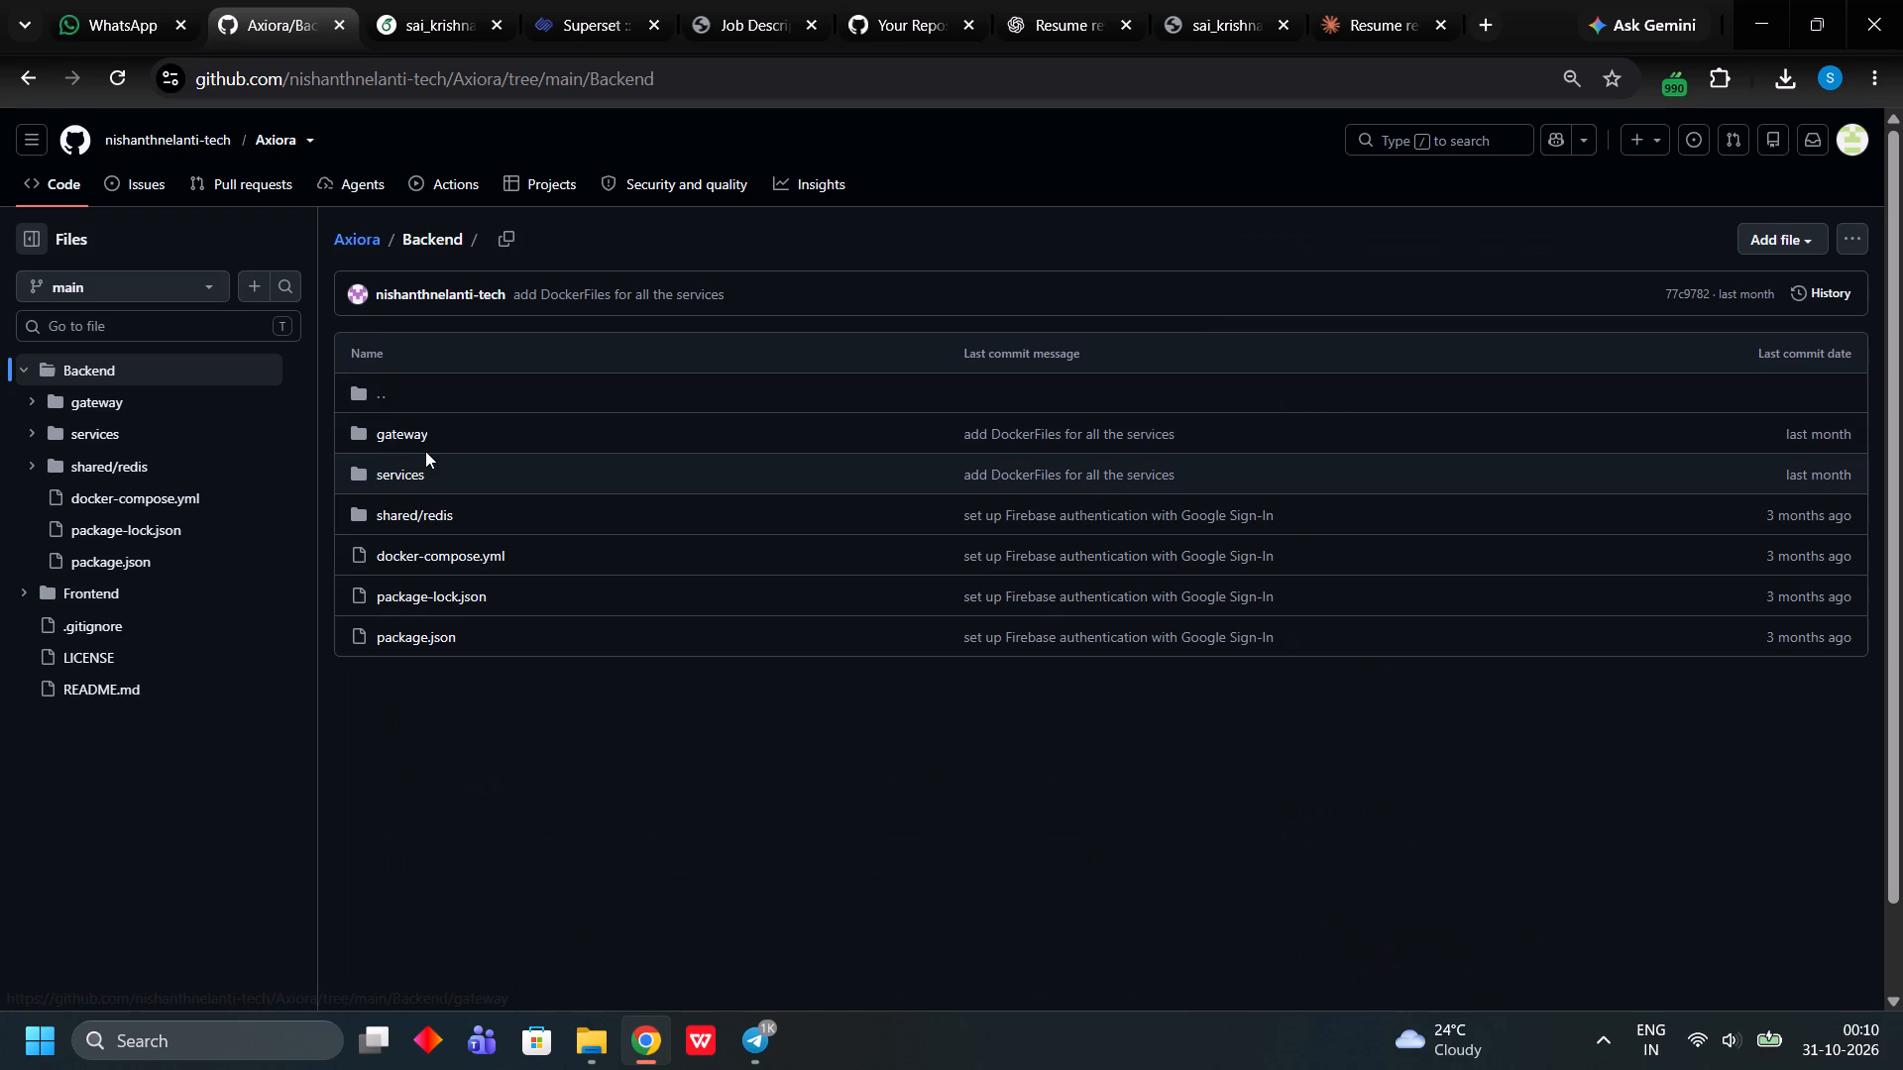
left_click(18, 92)
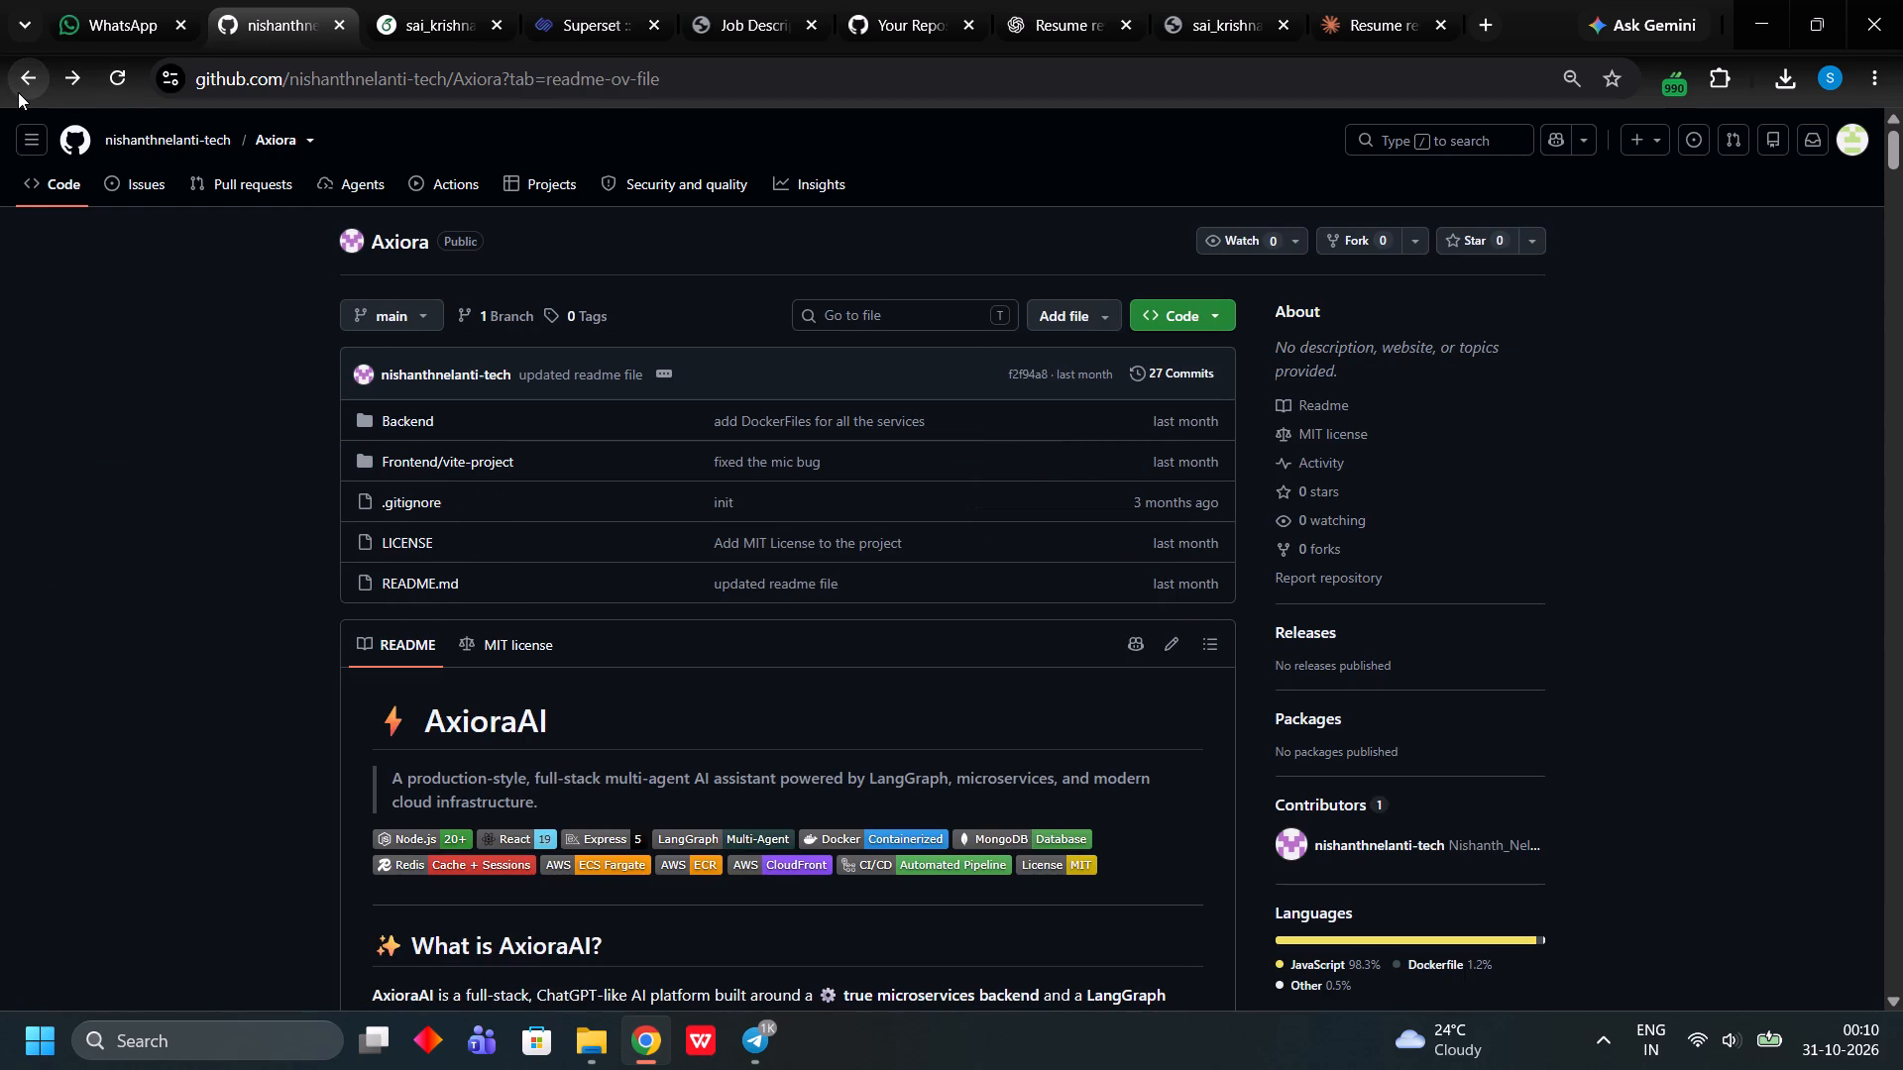
left_click(18, 92)
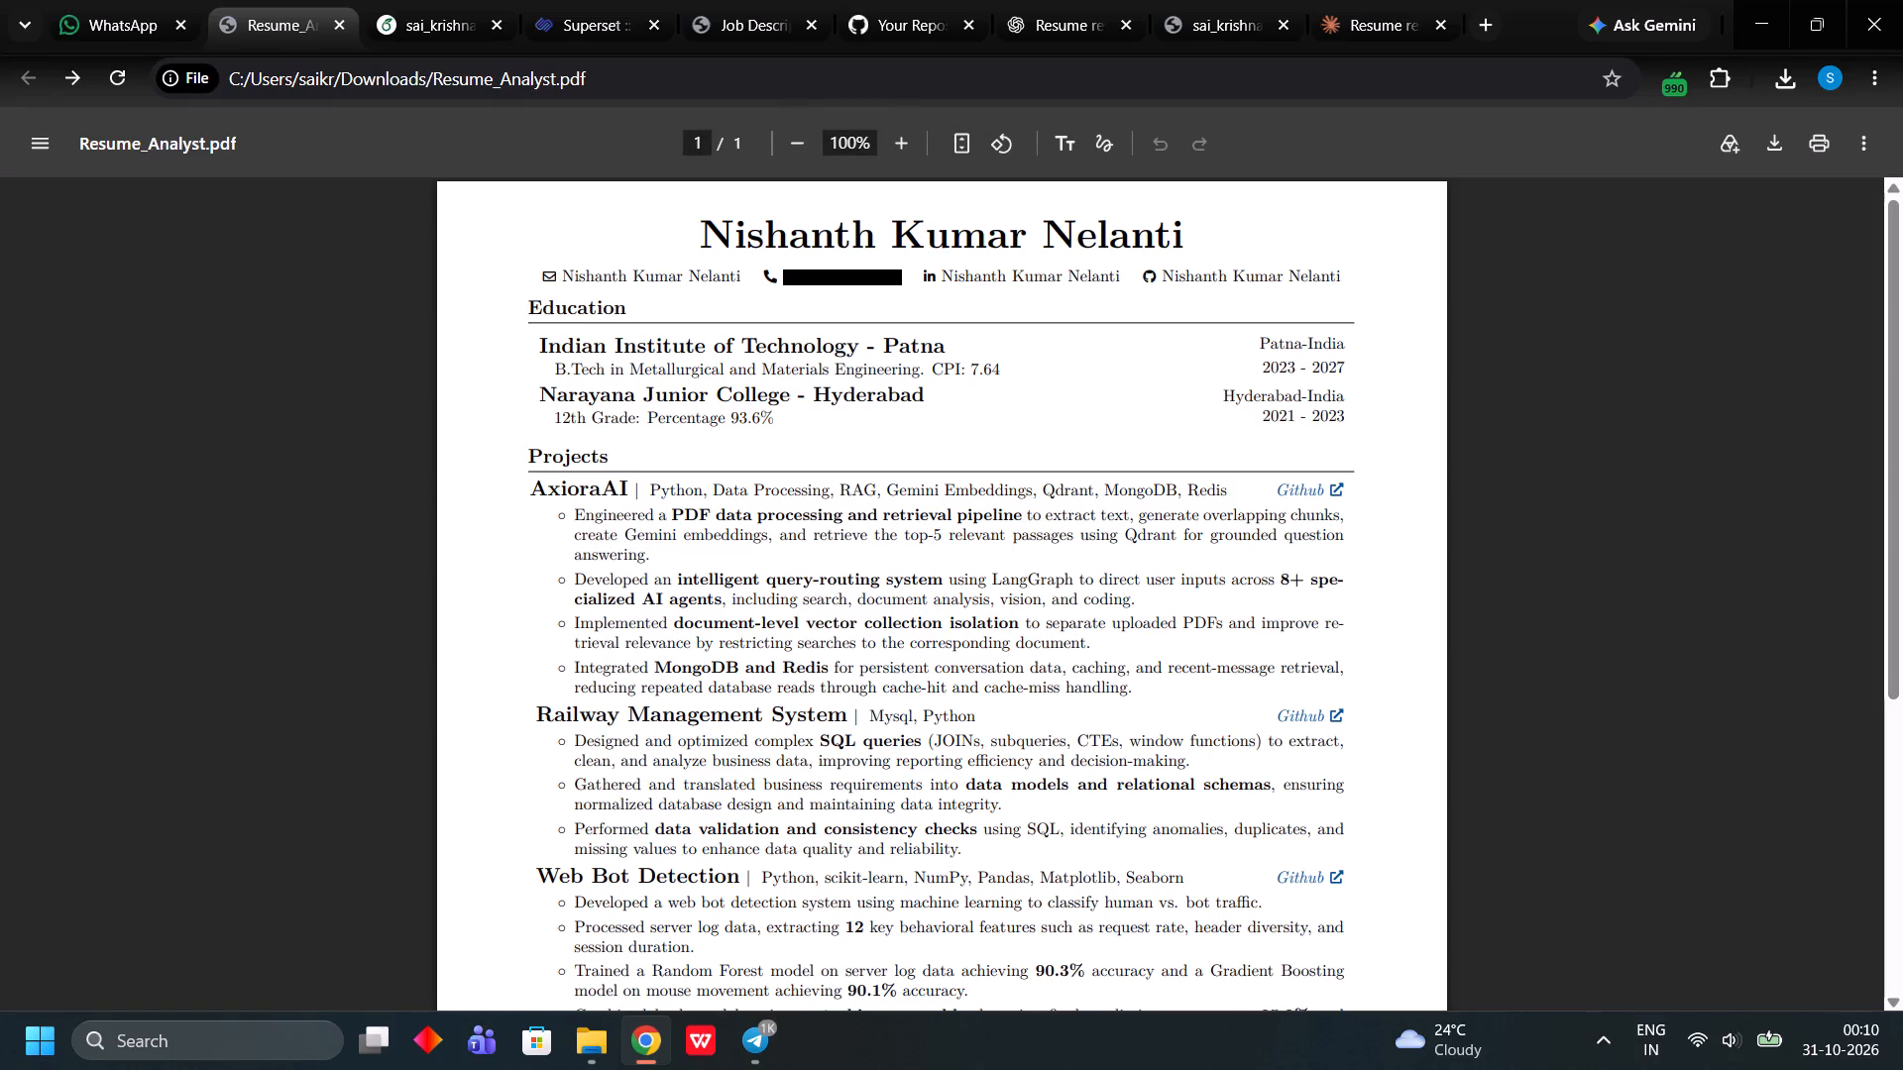
Open the Railway Management System project's GitHub repository from the resume and examine its ER-Diagram.png database schema.
left_click(1310, 708)
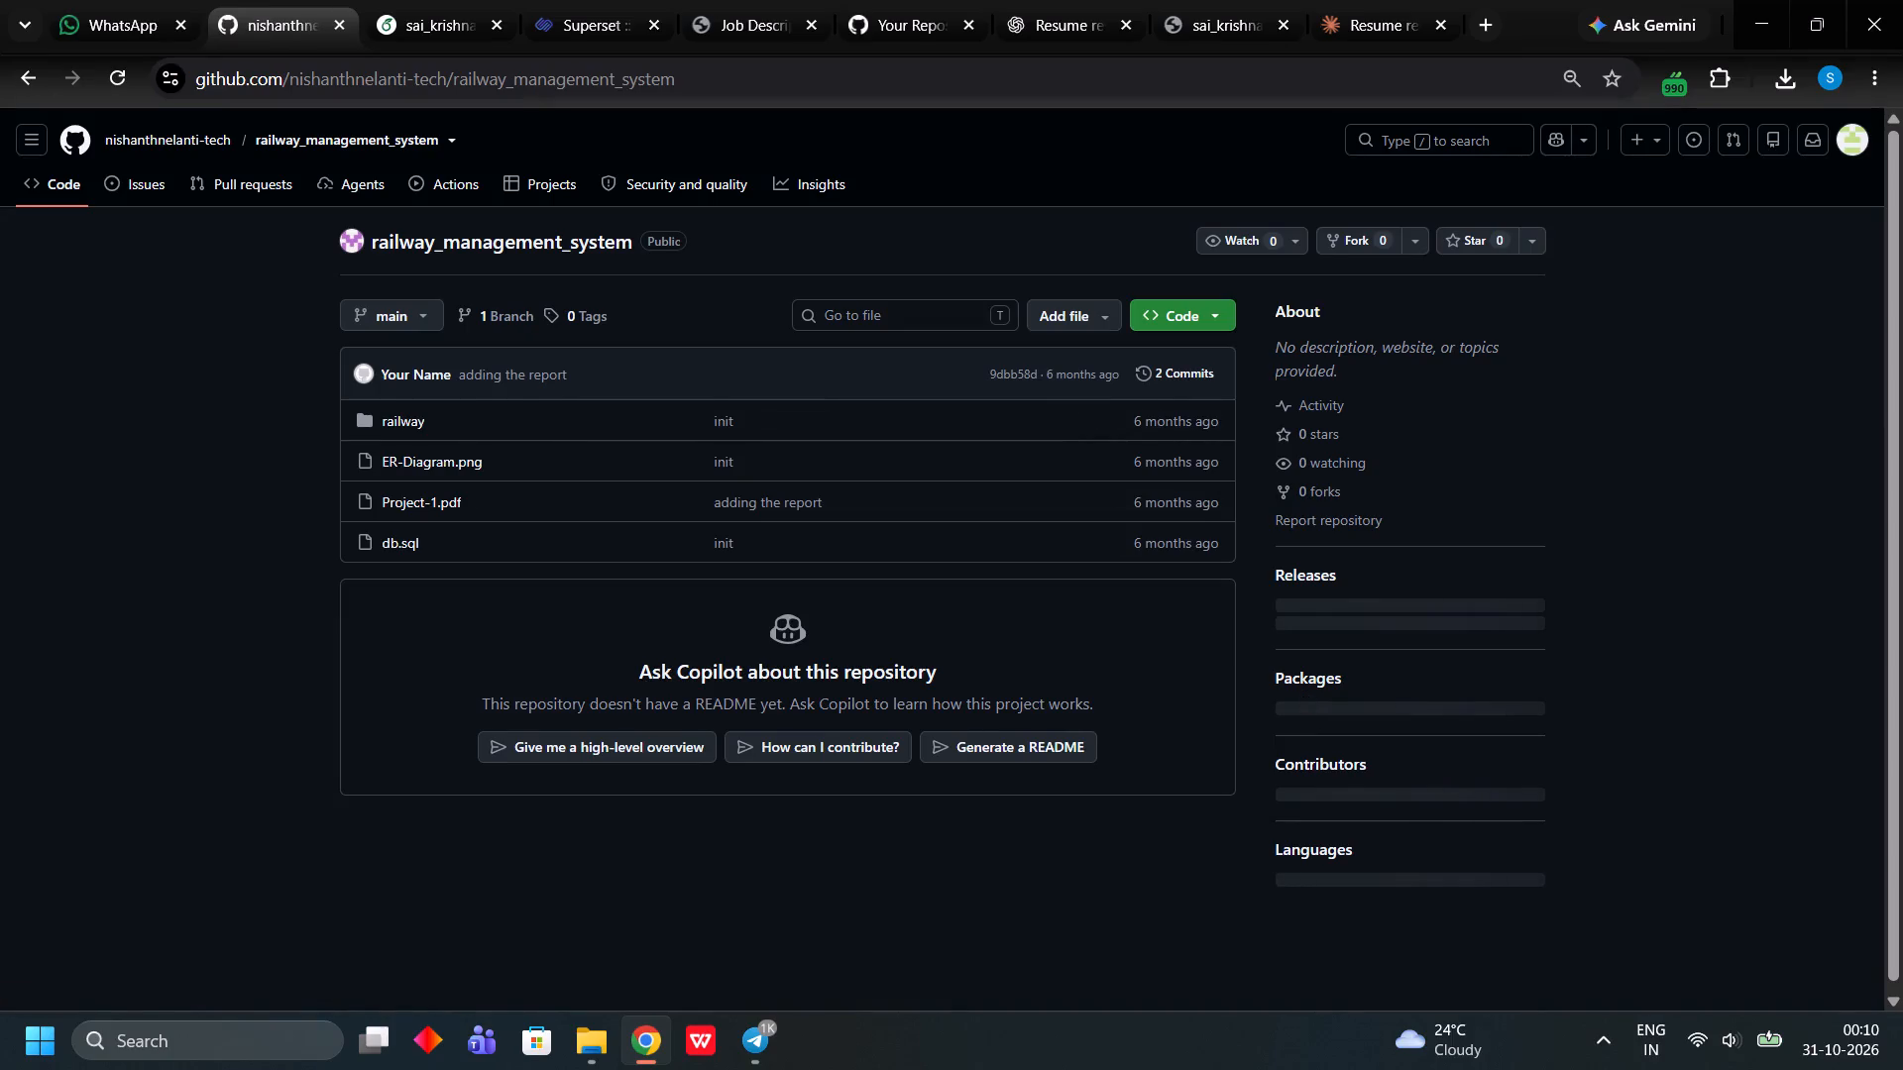
left_click(474, 462)
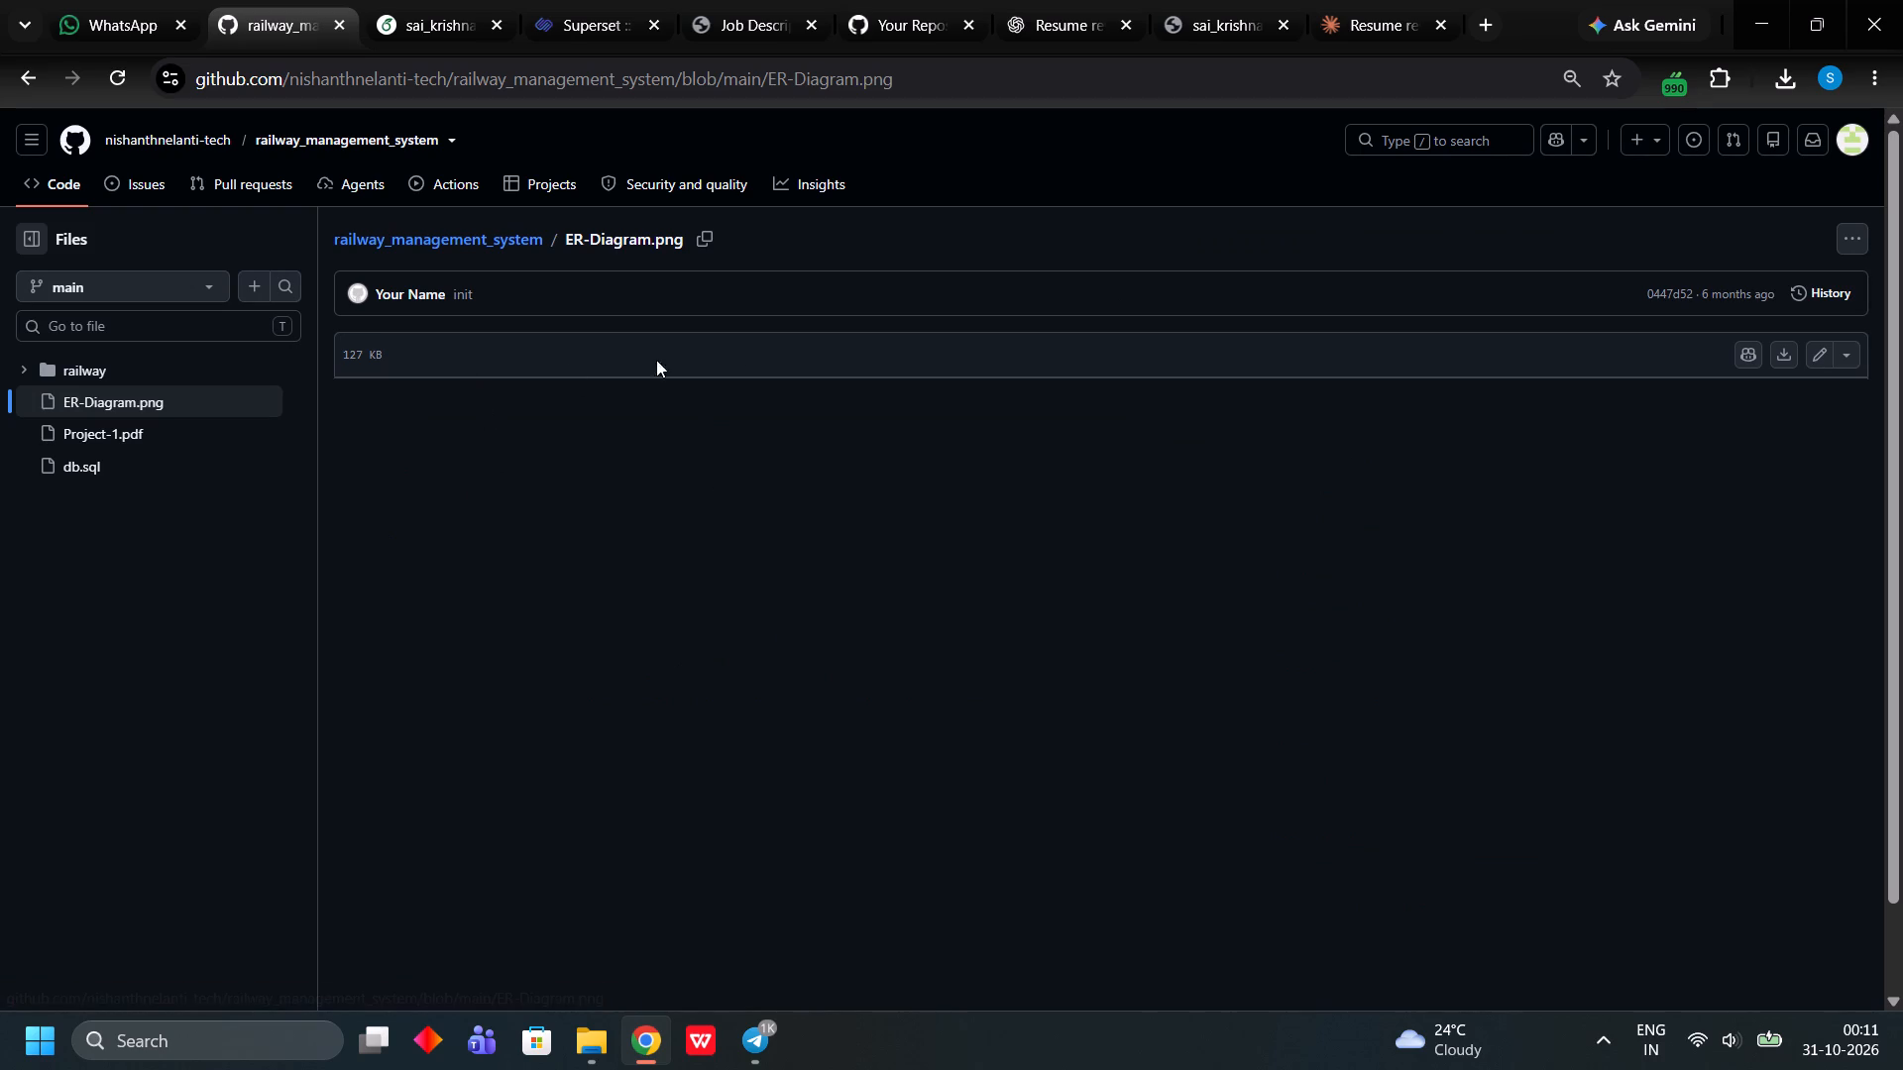
scroll(1125, 539, "down", 4)
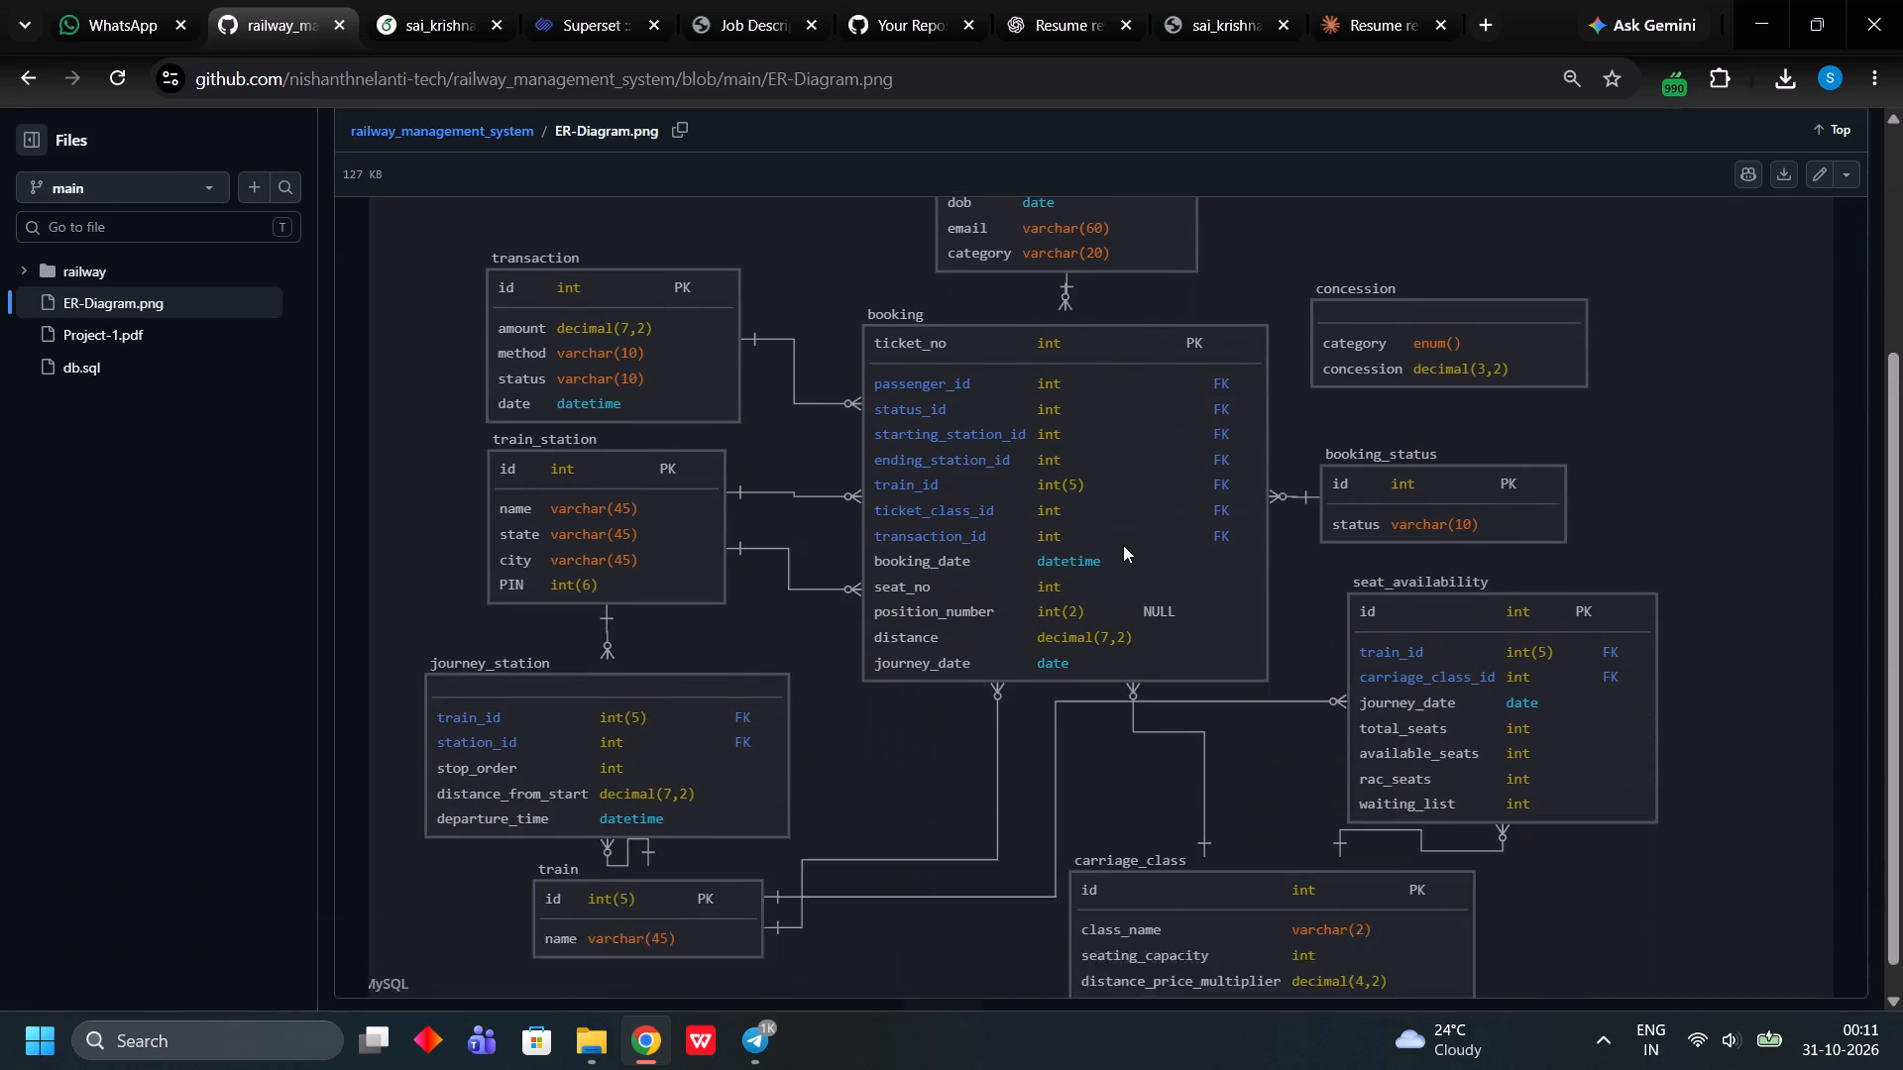
scroll(1123, 545, "down", 5)
scroll(1123, 545, "up", 5)
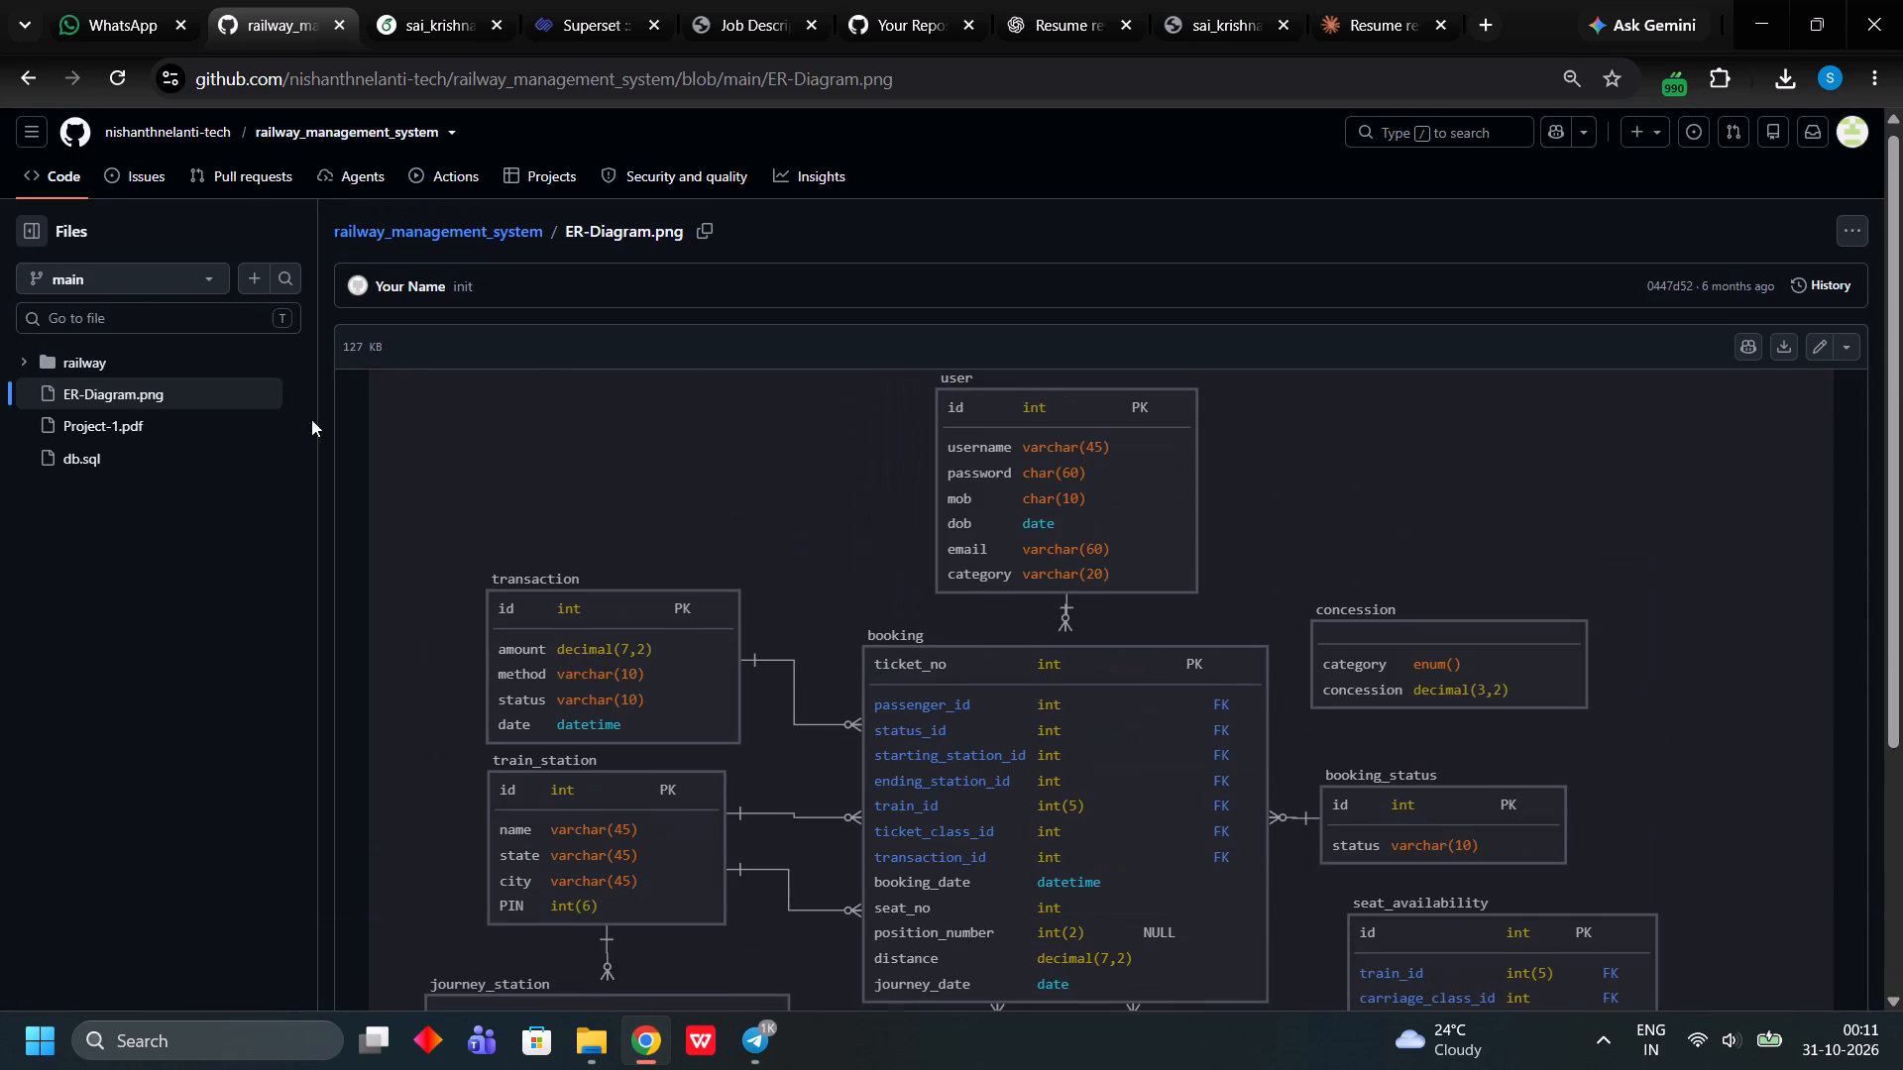
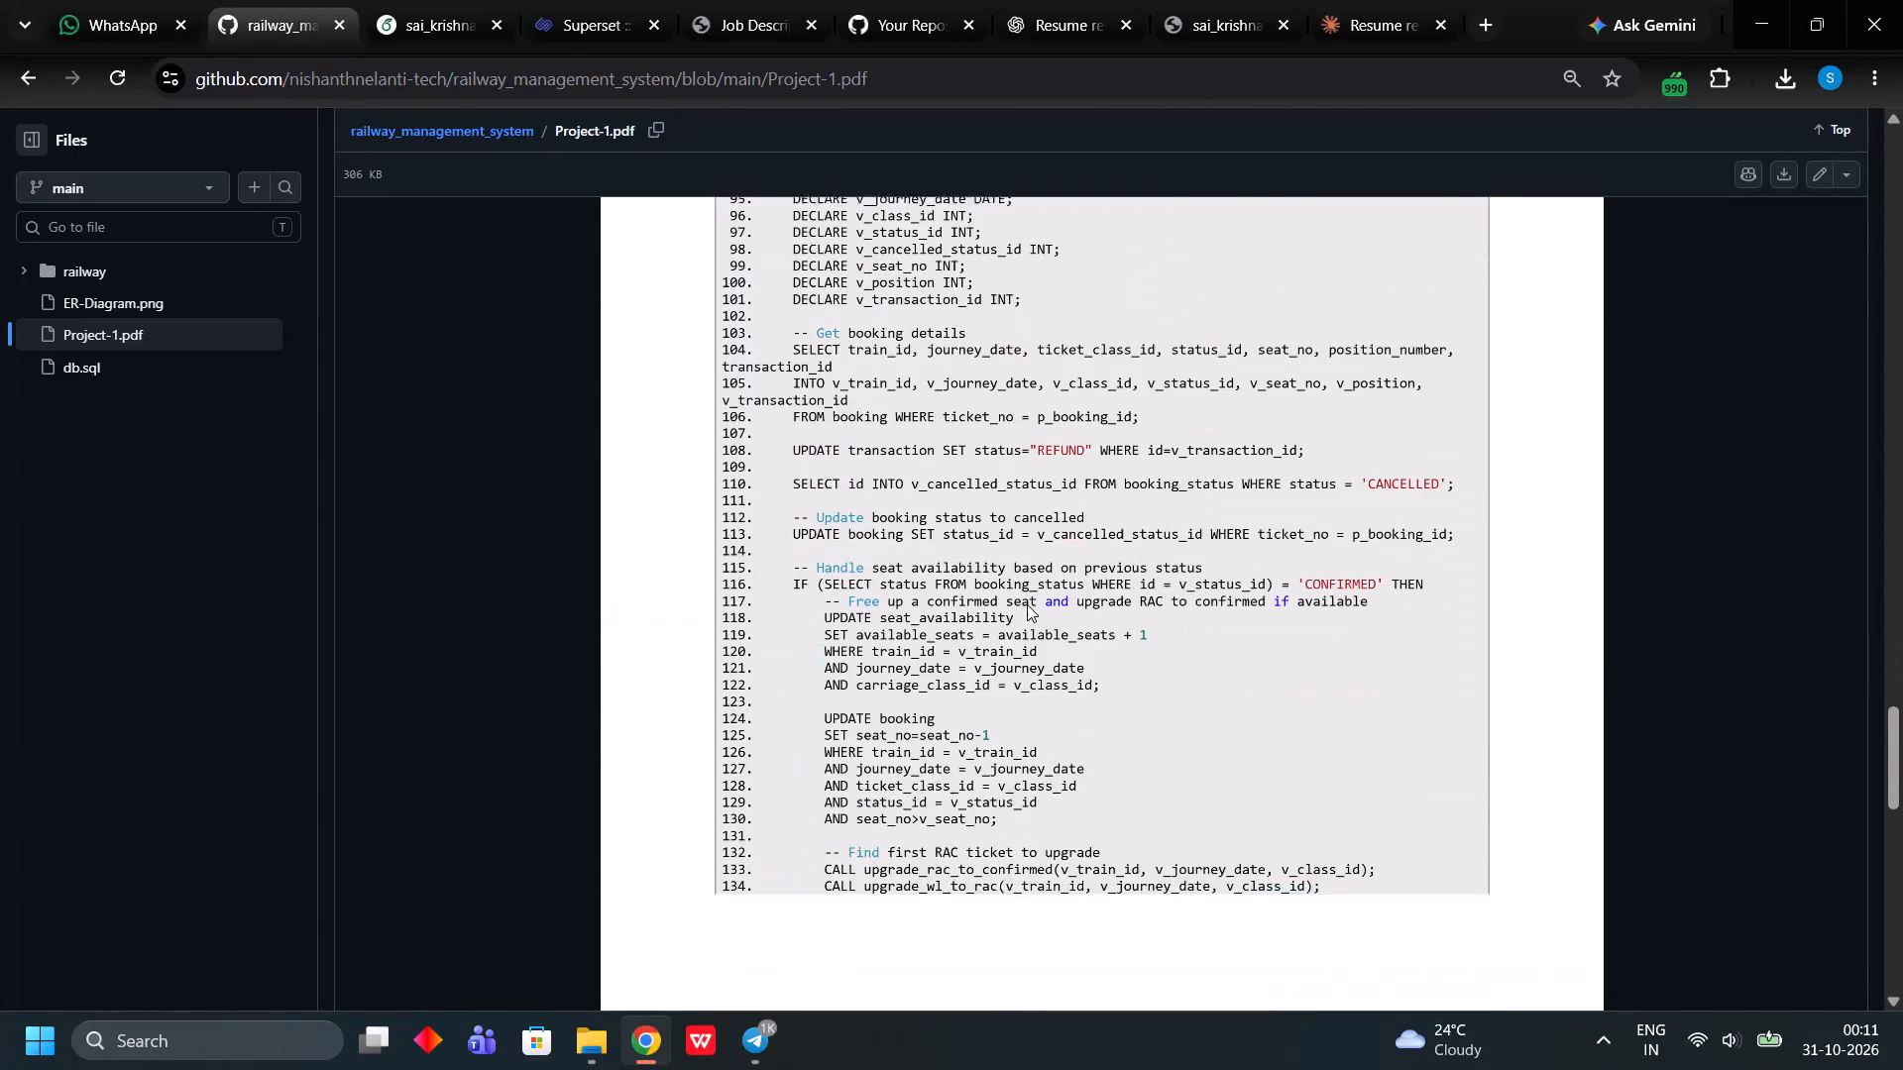
Look through the railway repository's Project-1.pdf report and its railway folder, and go back to the Resume_Analyst.pdf resume.
scroll(1027, 604, "down", 11)
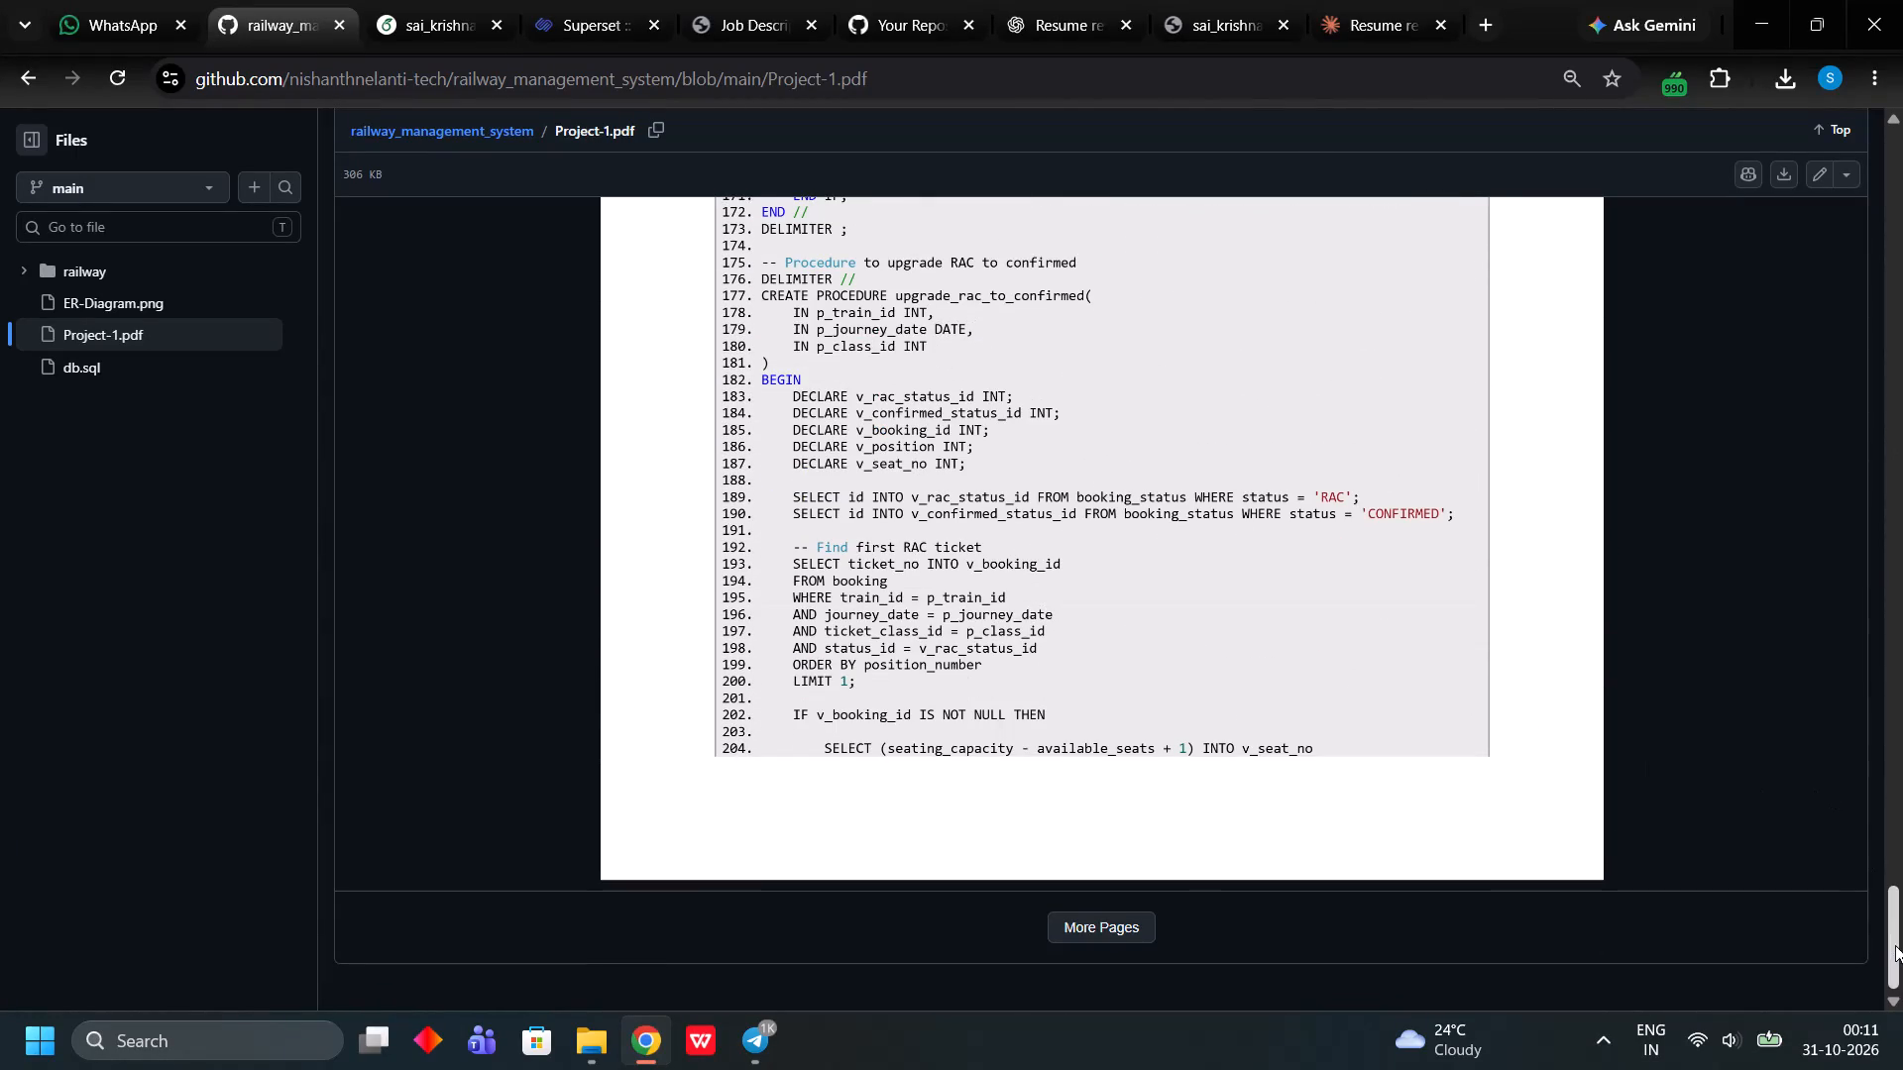
left_click_drag(1895, 945, 1744, 160)
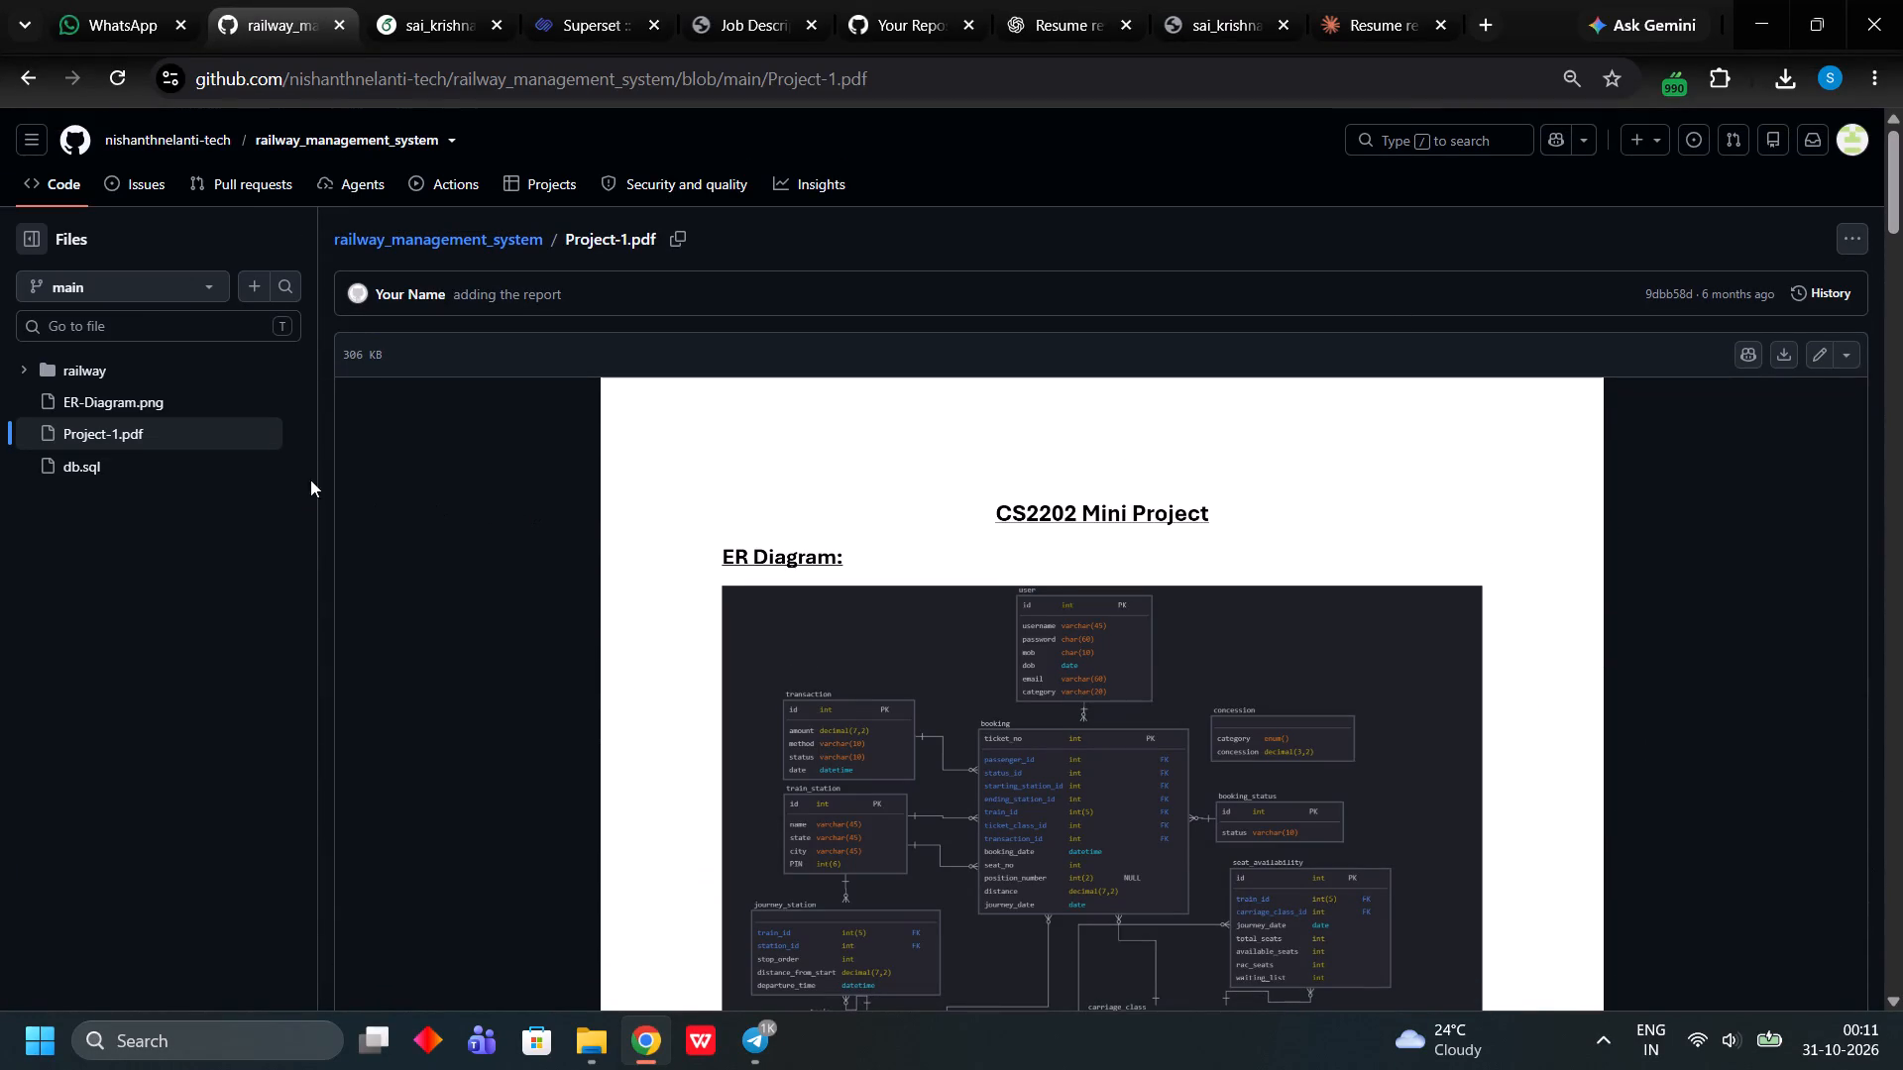
left_click_drag(1082, 508, 994, 497)
left_click(18, 73)
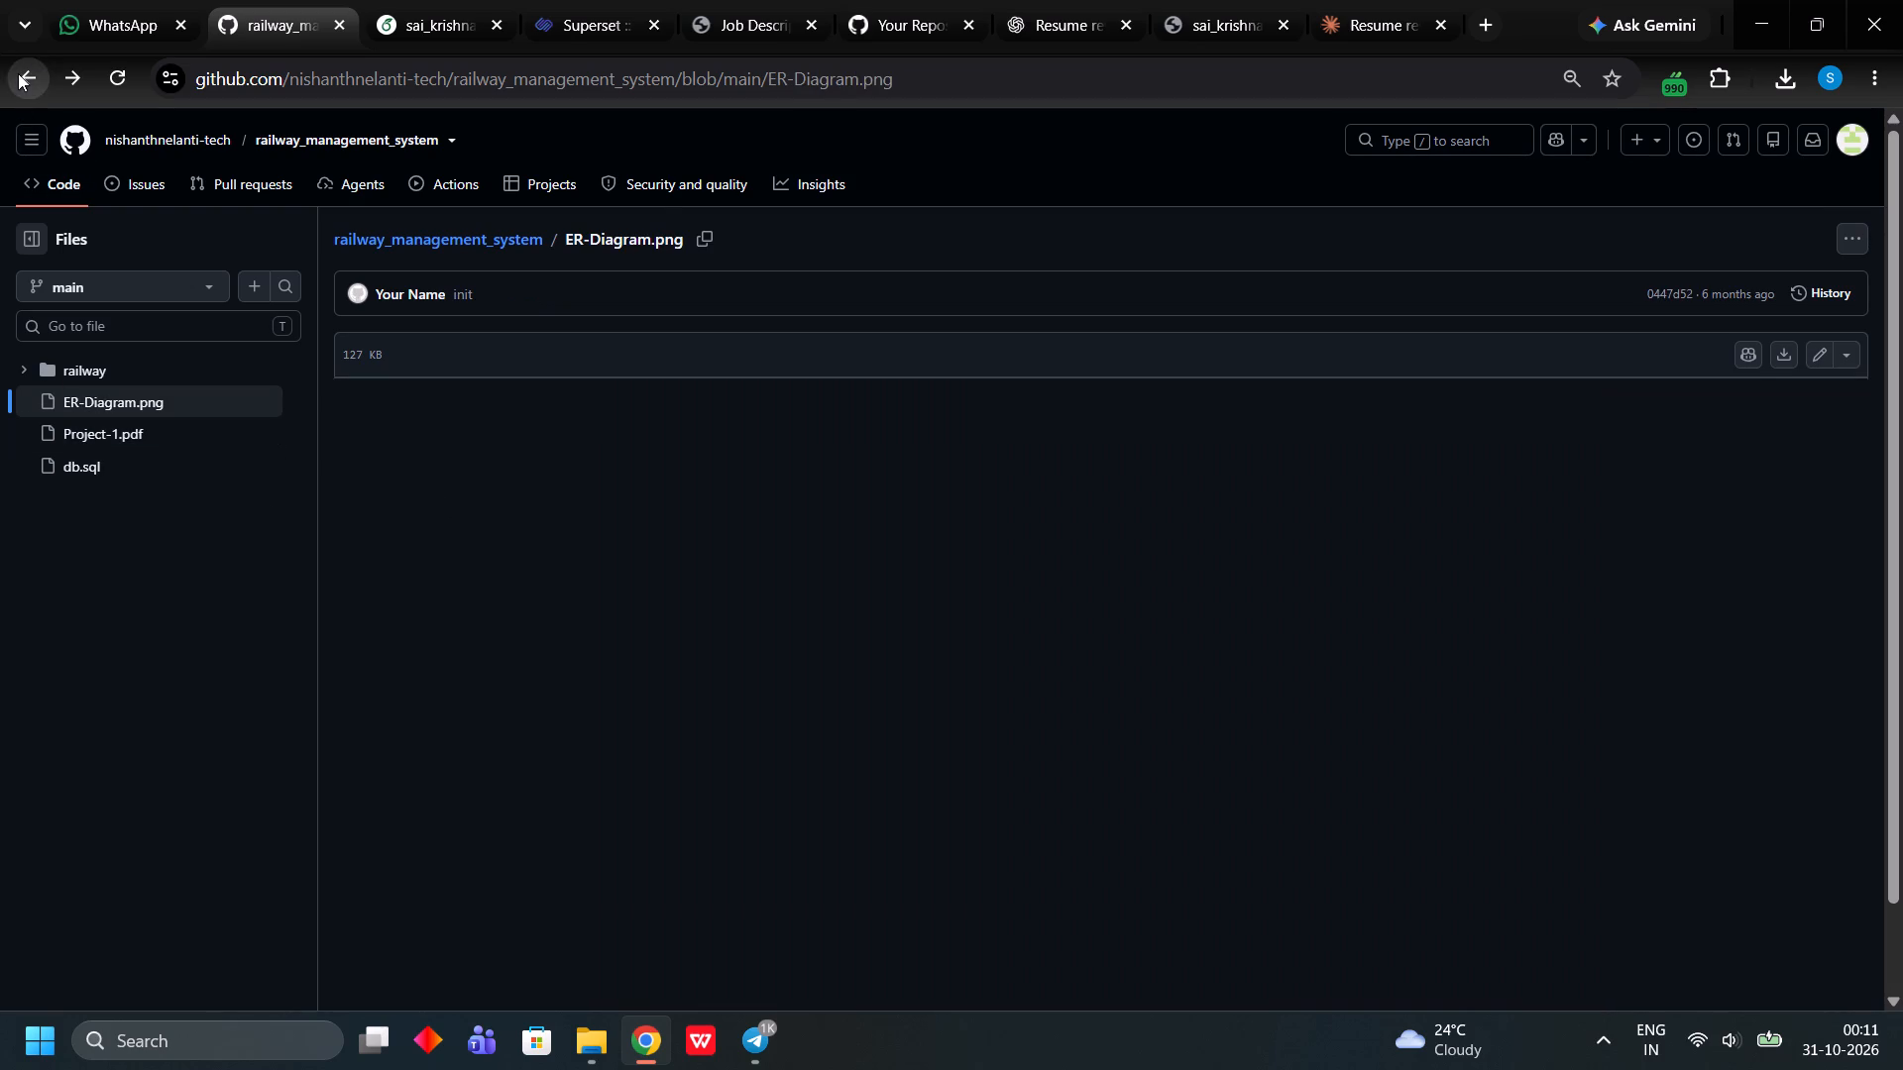
left_click(79, 371)
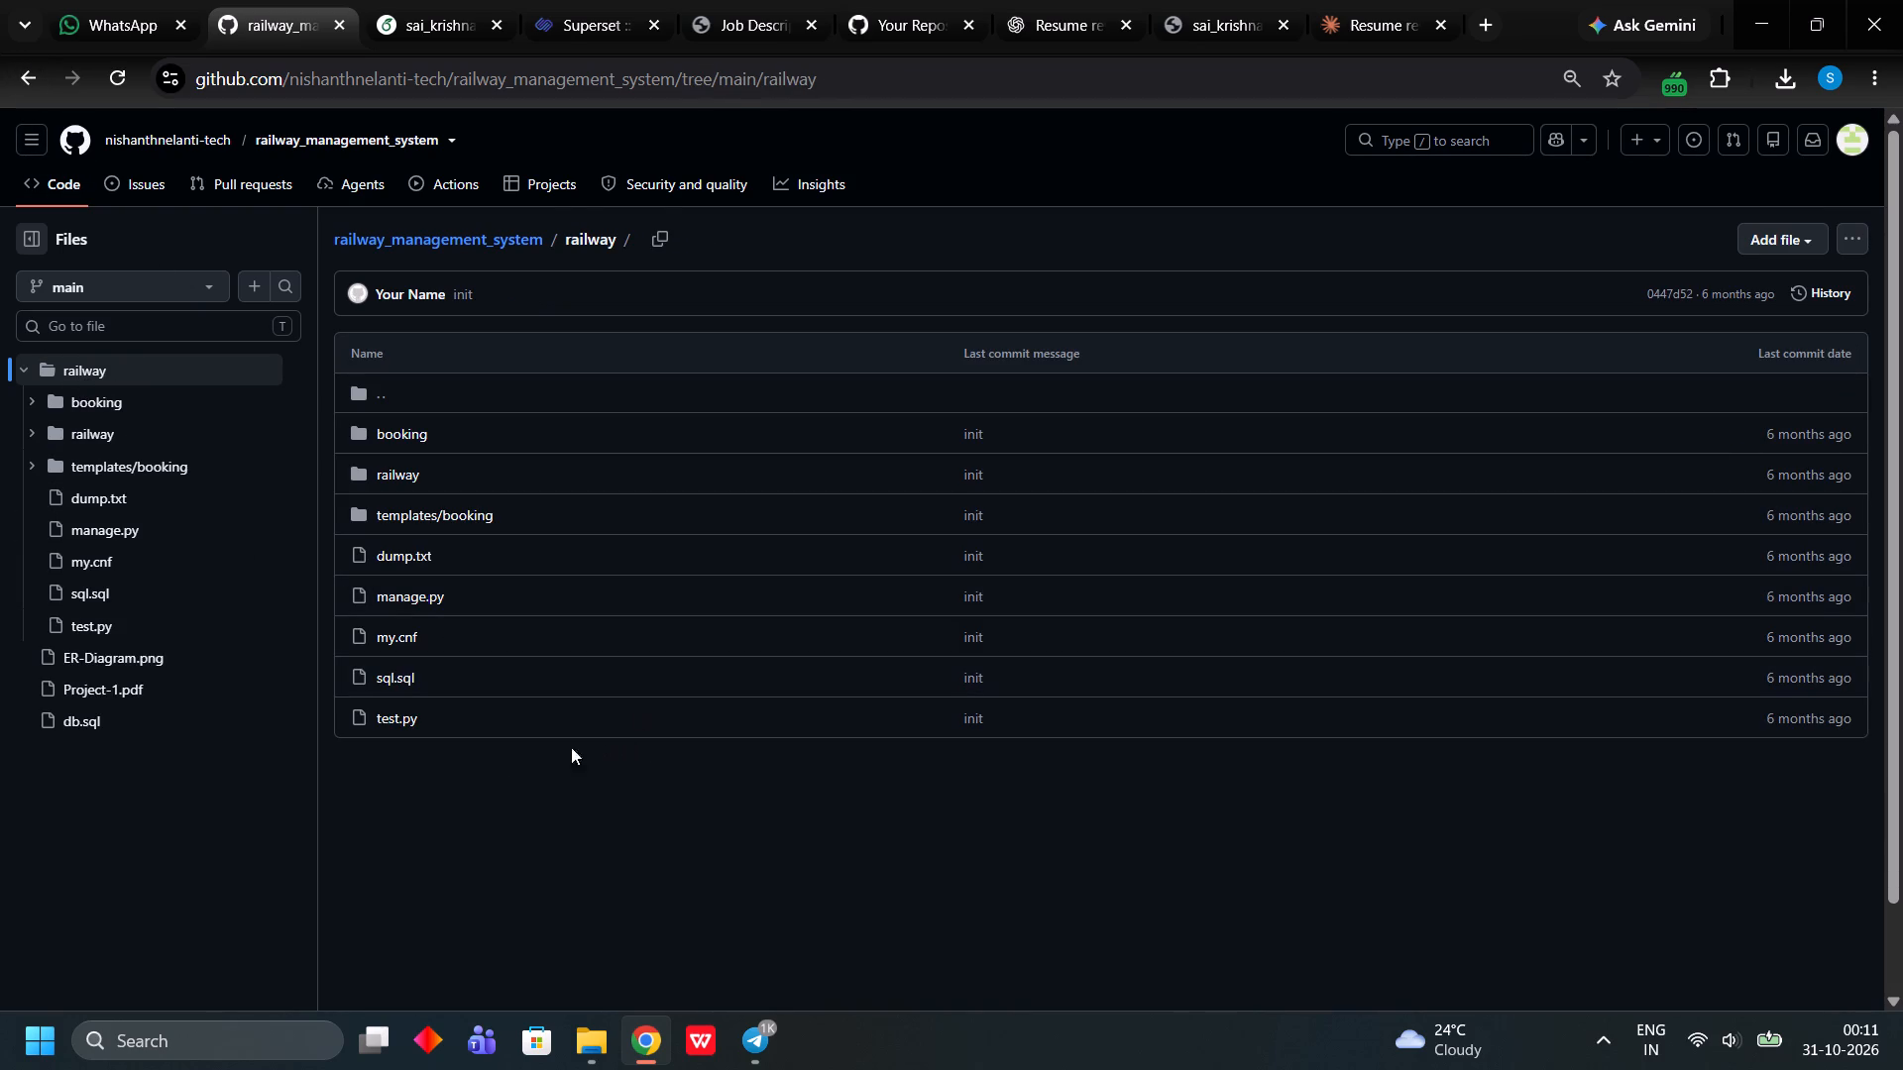
left_click(10, 87)
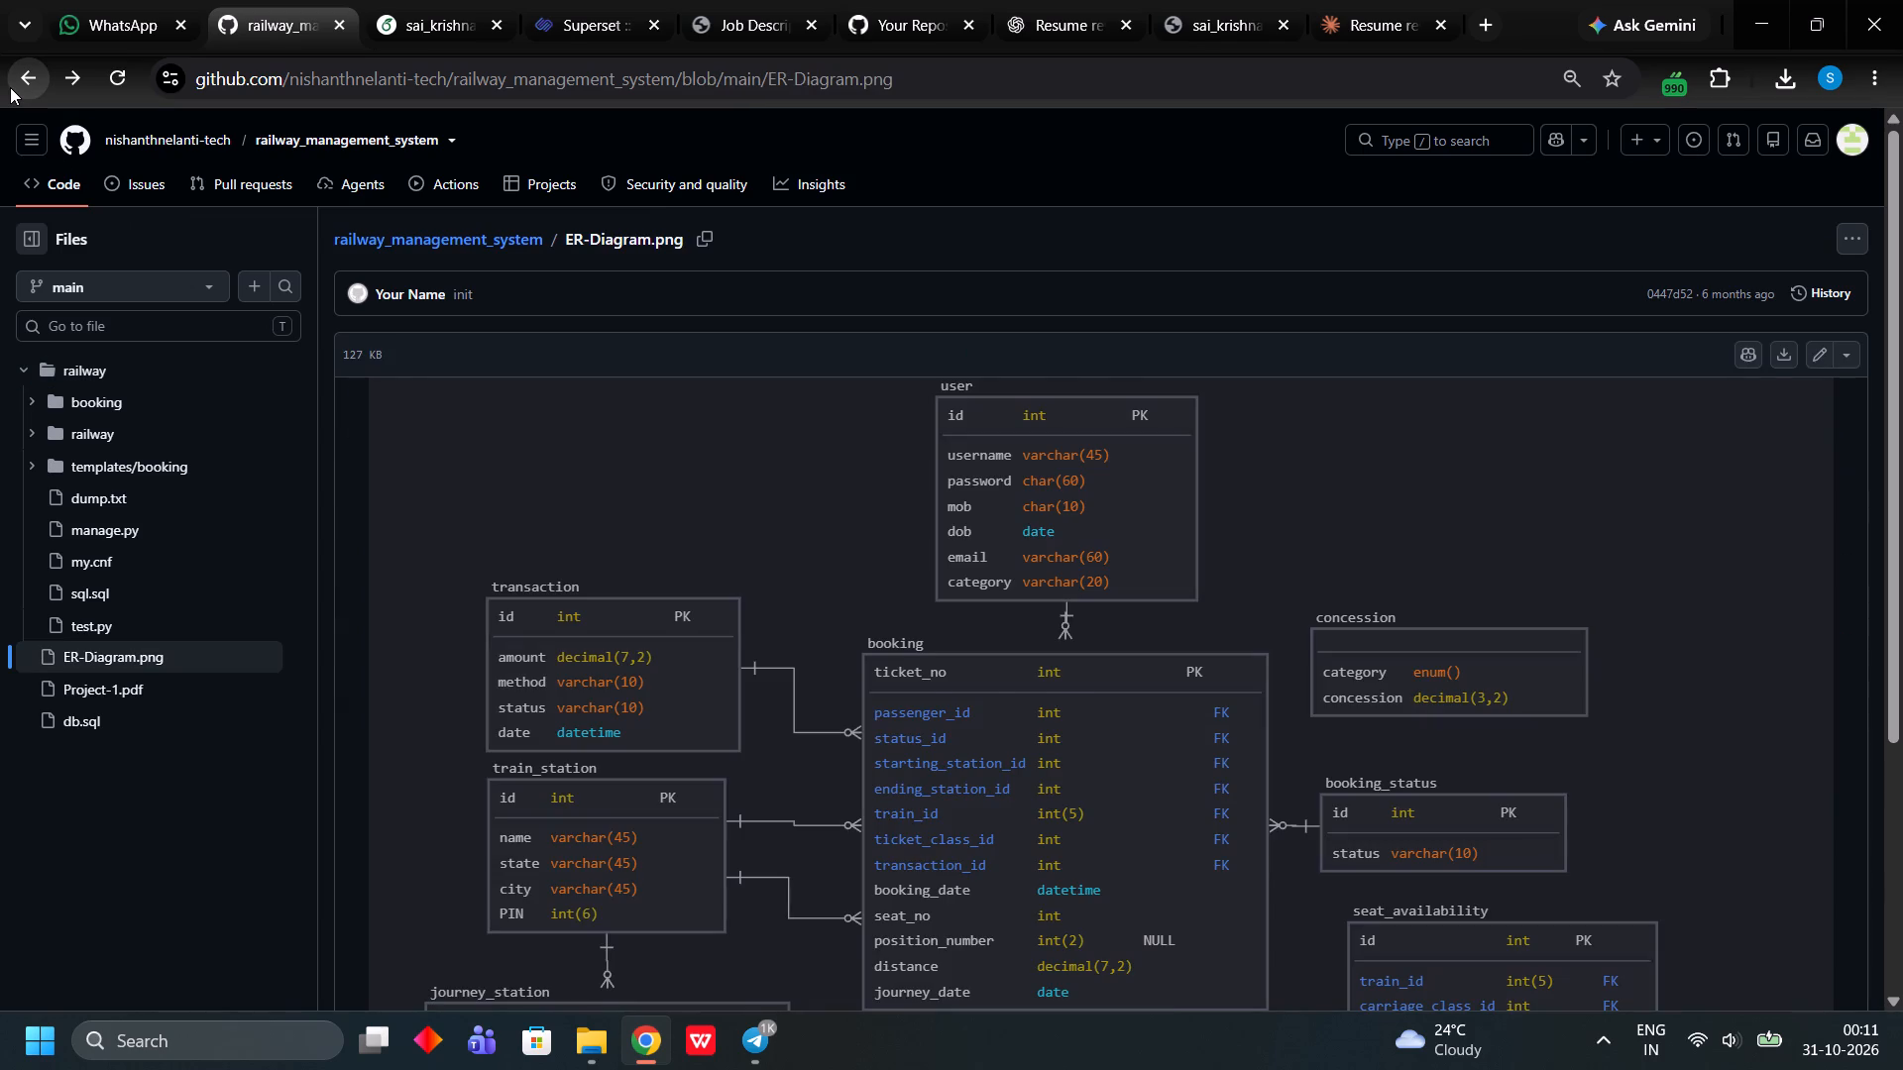
left_click(10, 87)
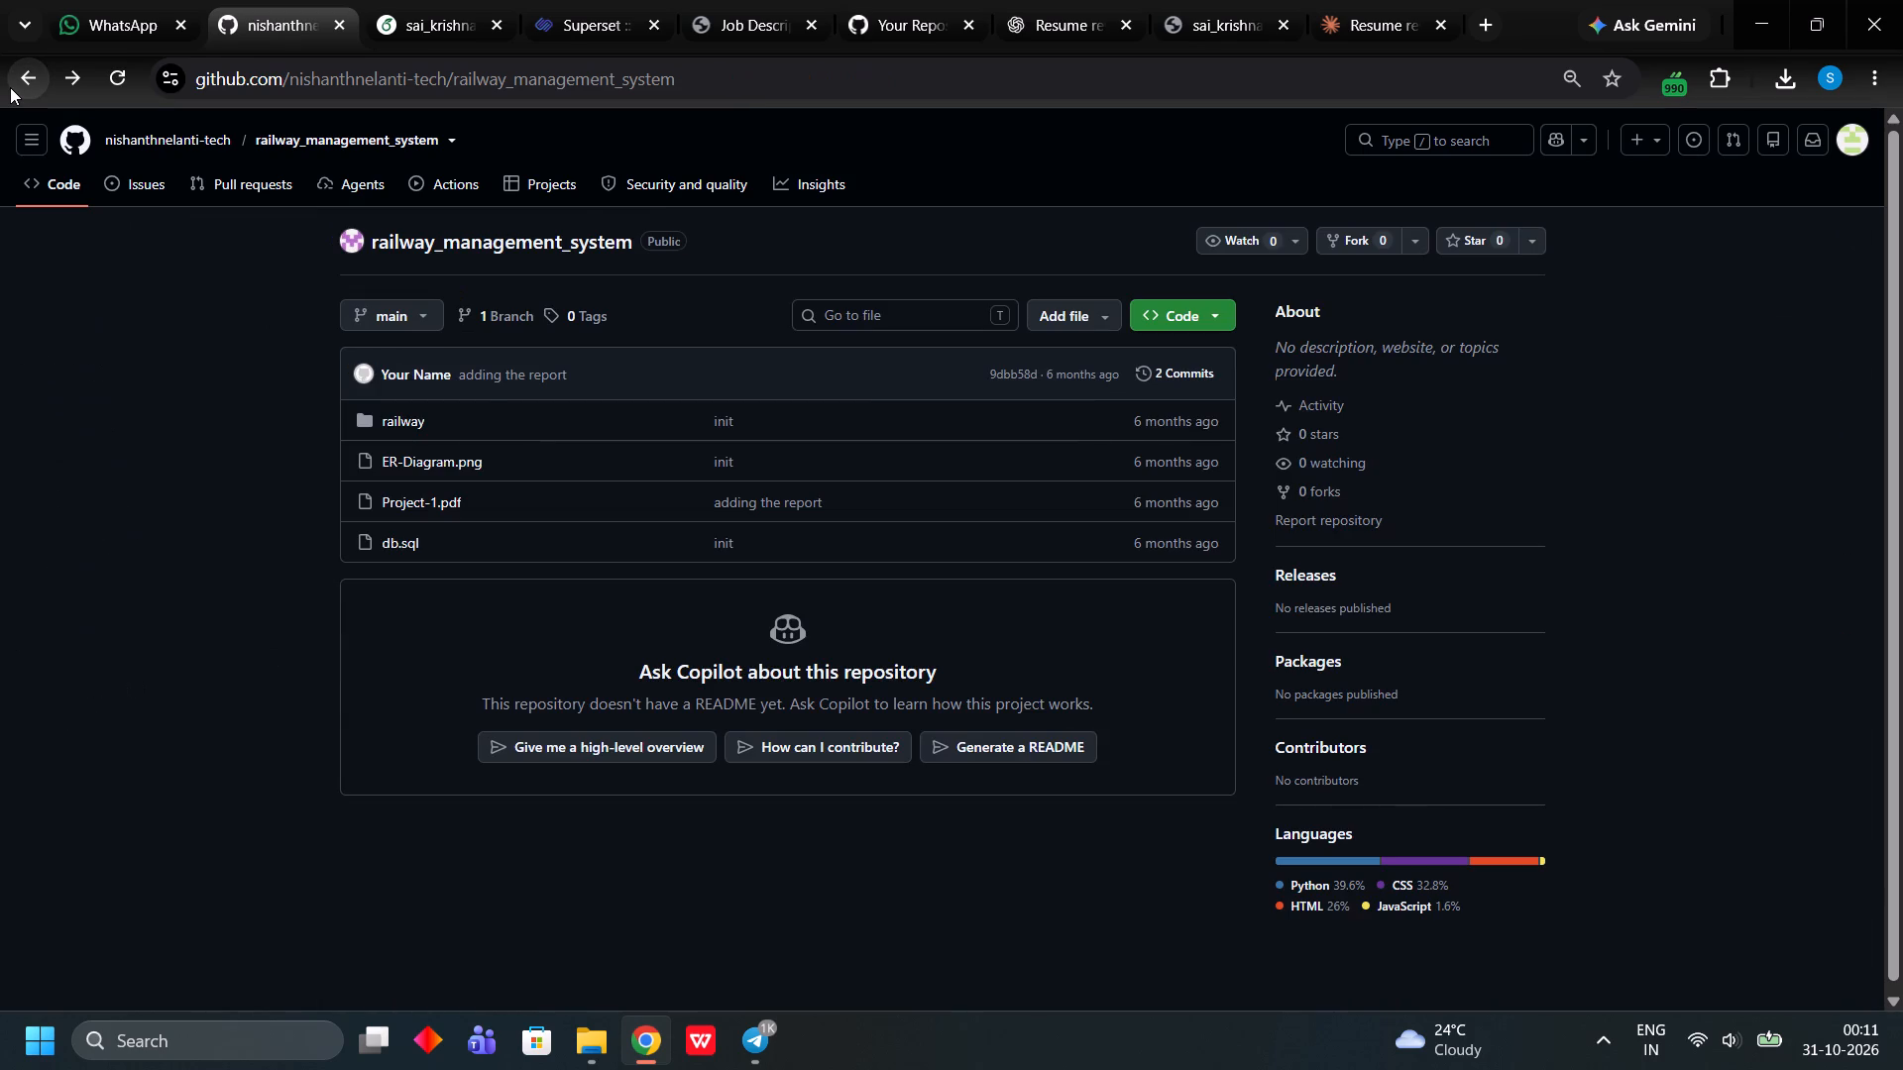
left_click(10, 87)
Open the Web Bot Detection project's GitHub repository from the resume and look through its models, parsed_data and resources folders.
scroll(1010, 767, "down", 1)
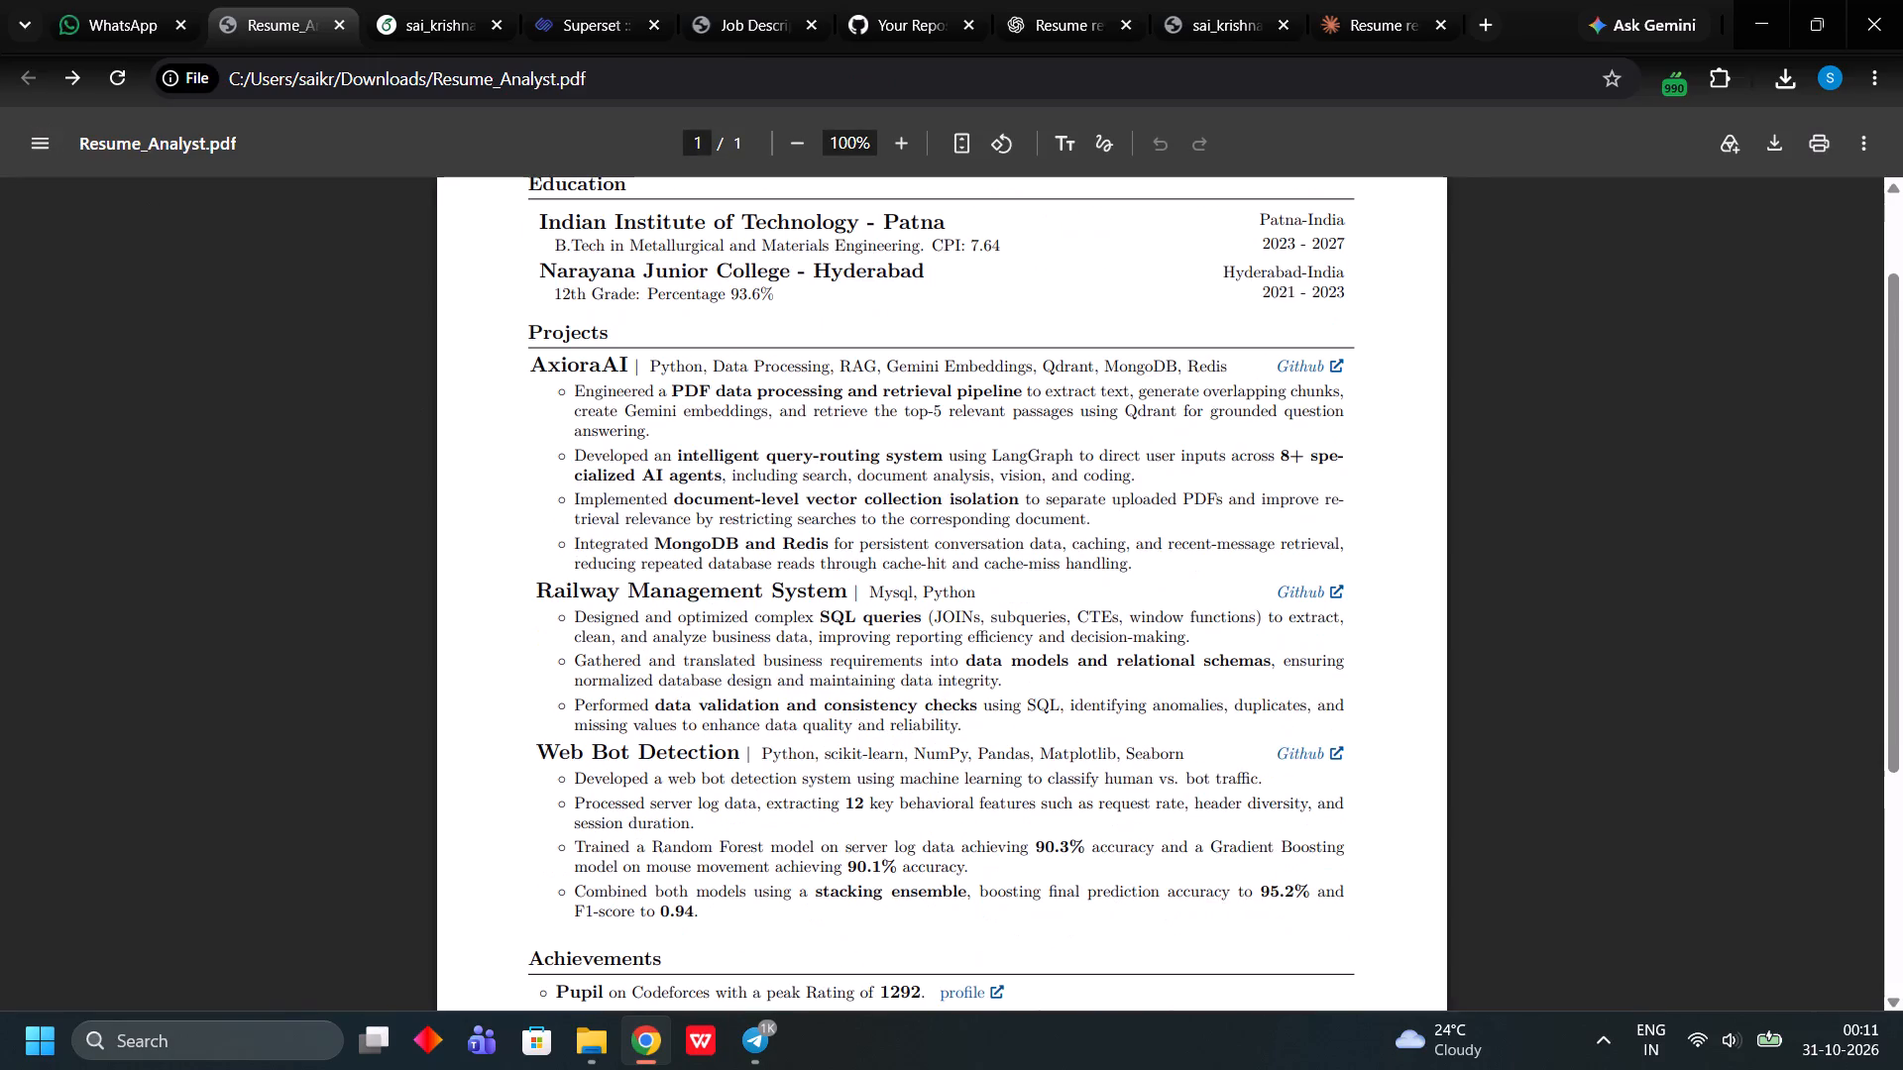
left_click(1287, 756)
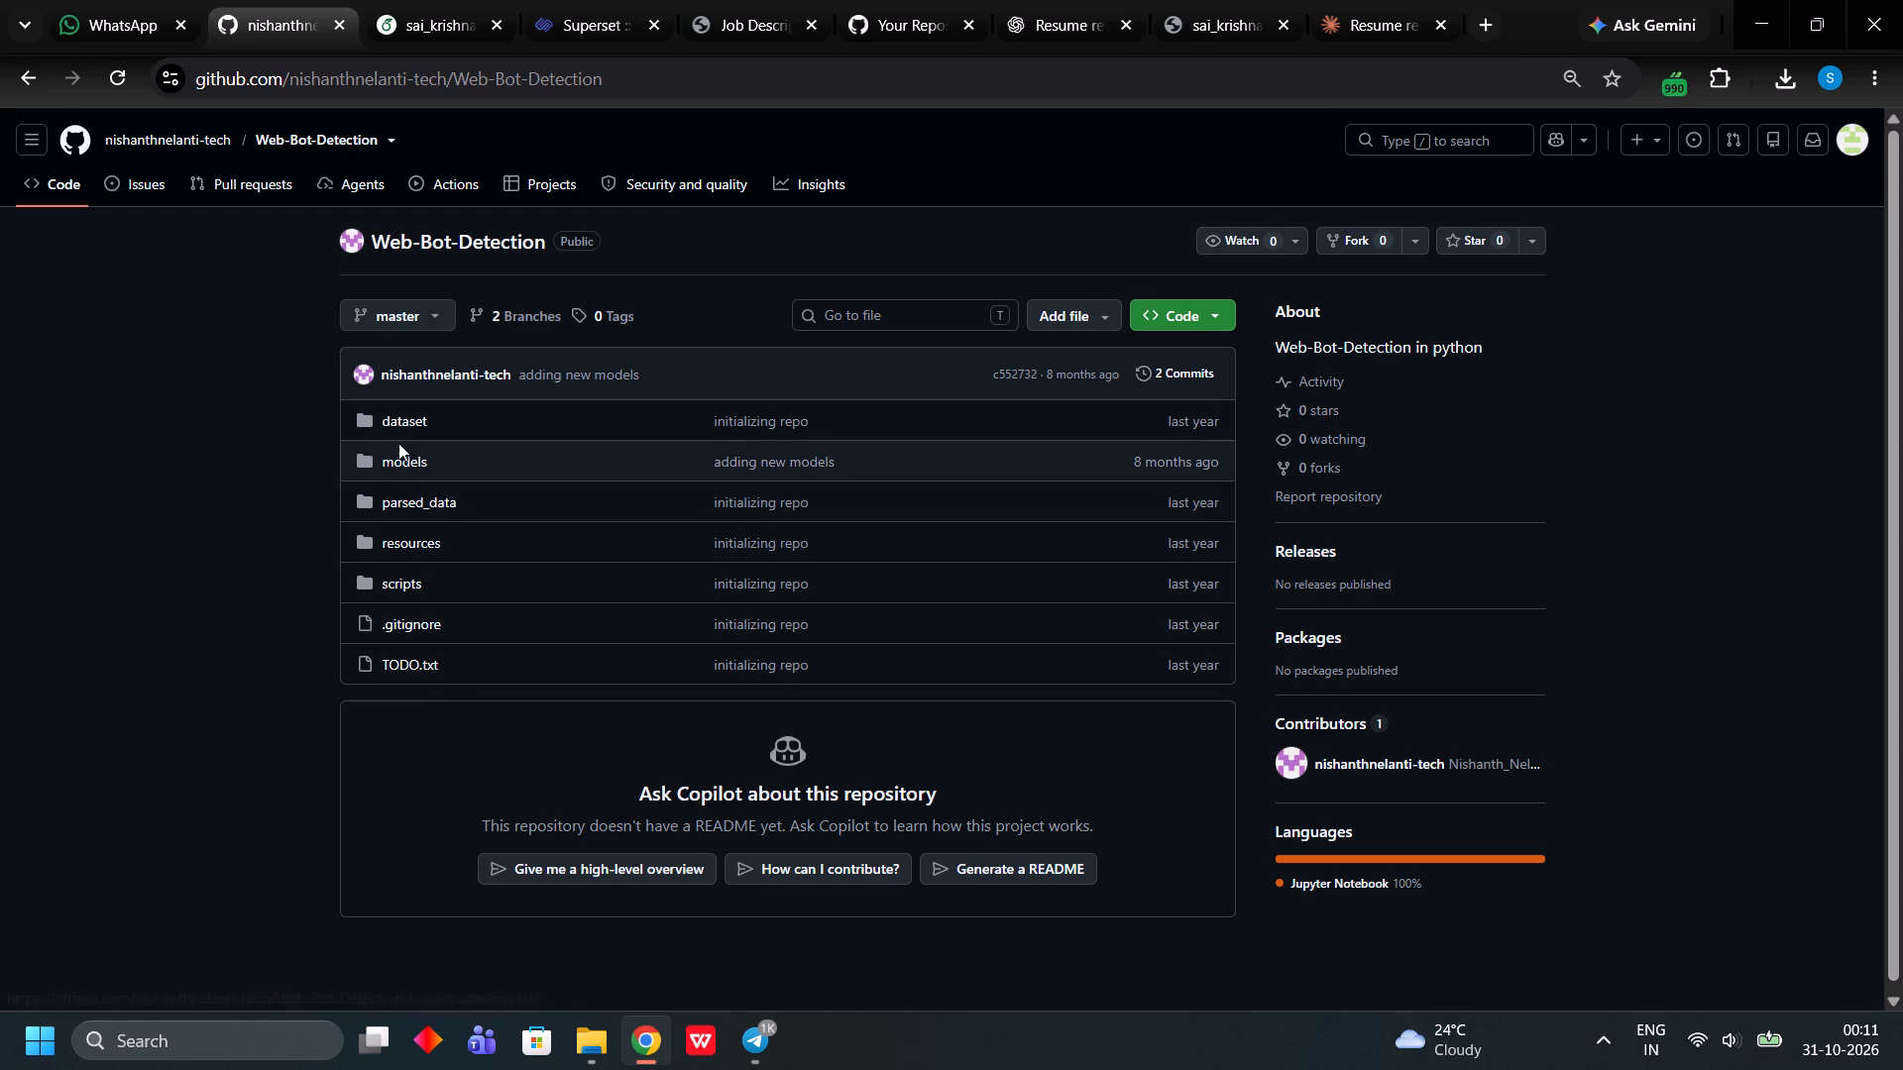
left_click(424, 462)
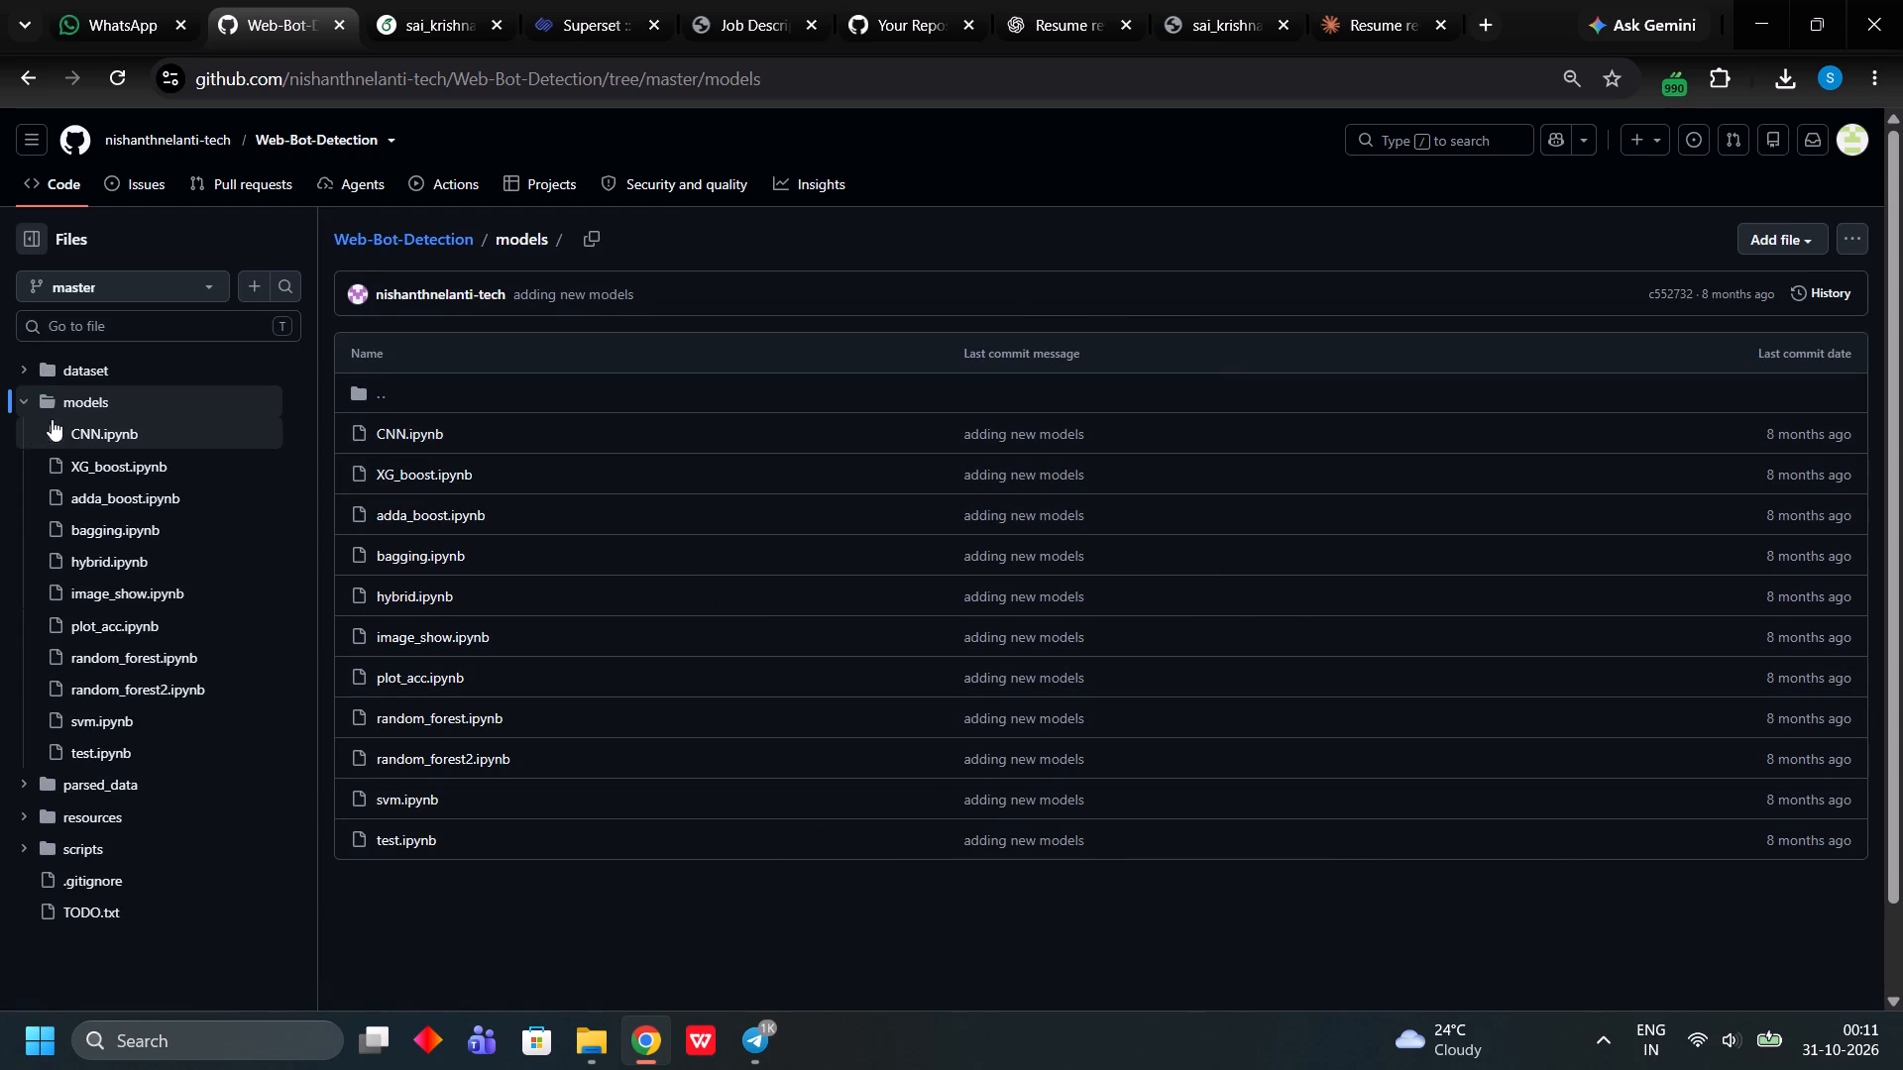
left_click(108, 780)
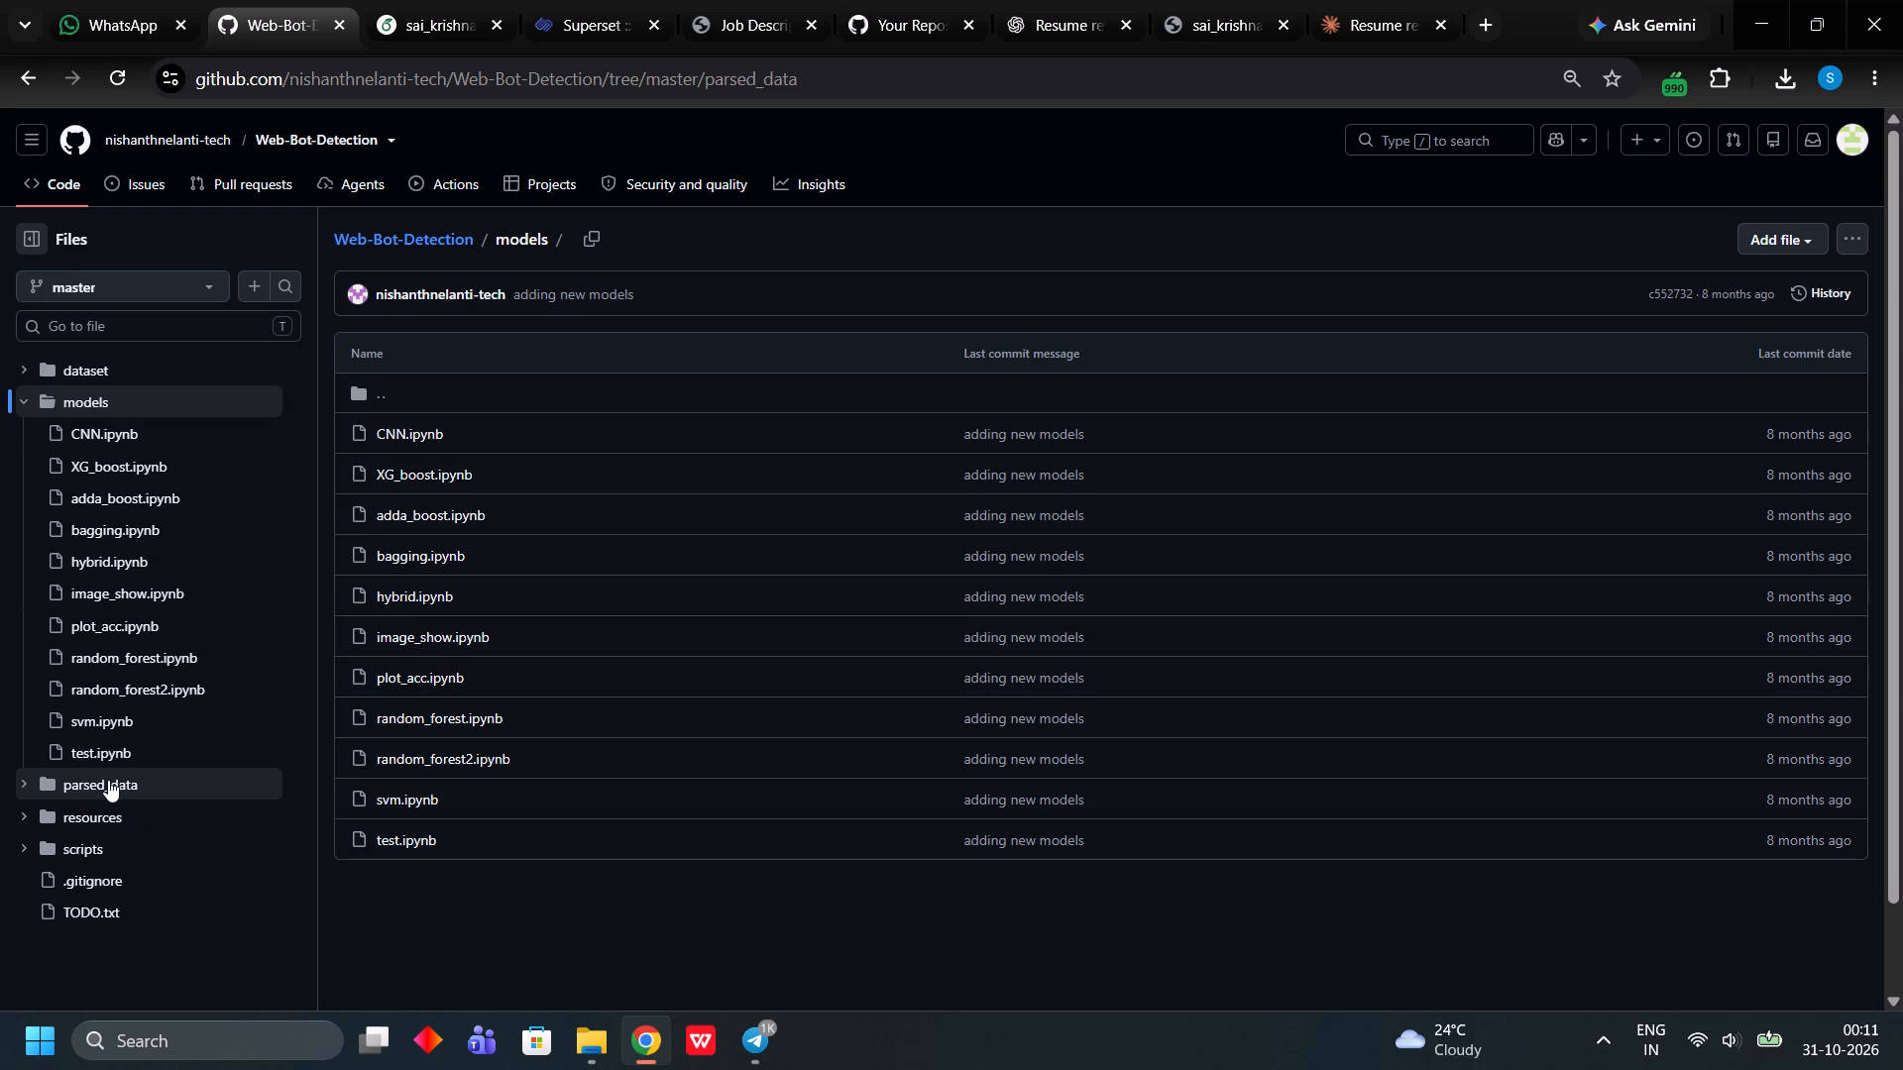
scroll(1902, 1011, "down", 4)
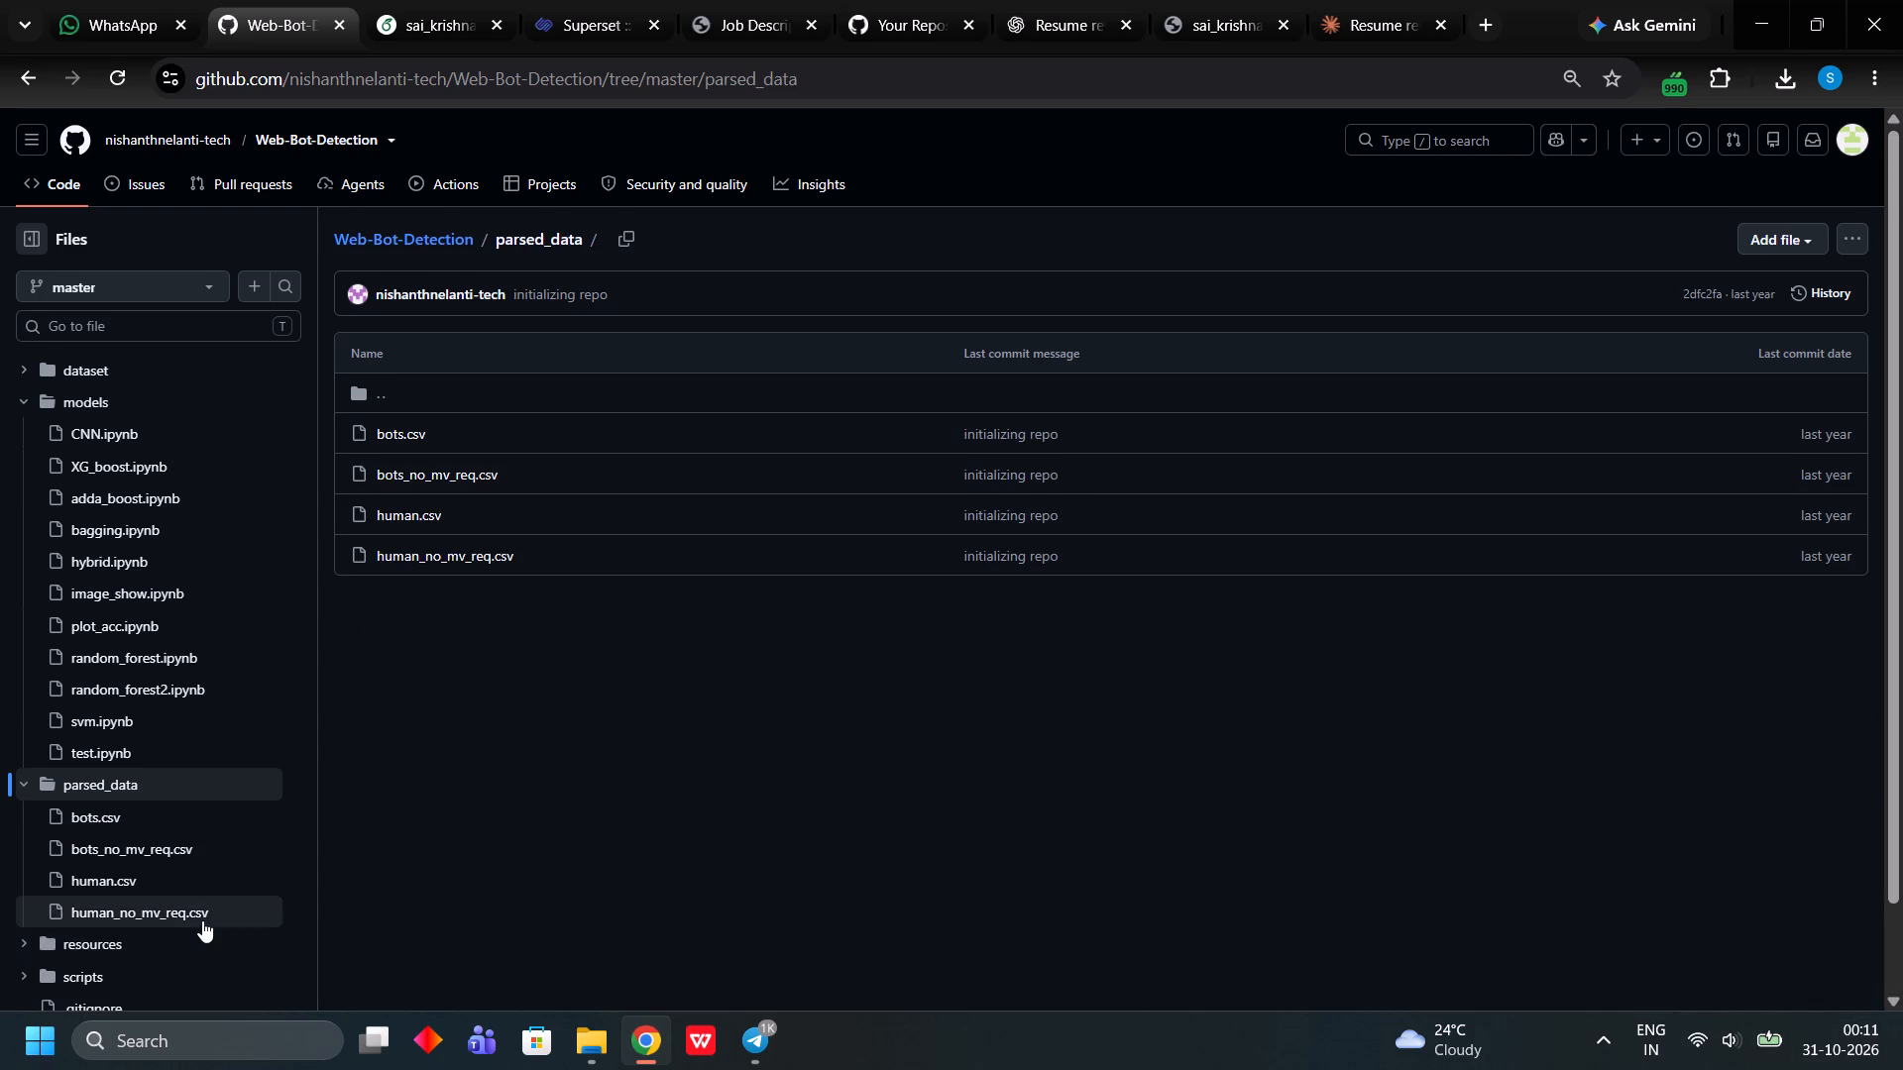
scroll(202, 920, "down", 2)
left_click(102, 833)
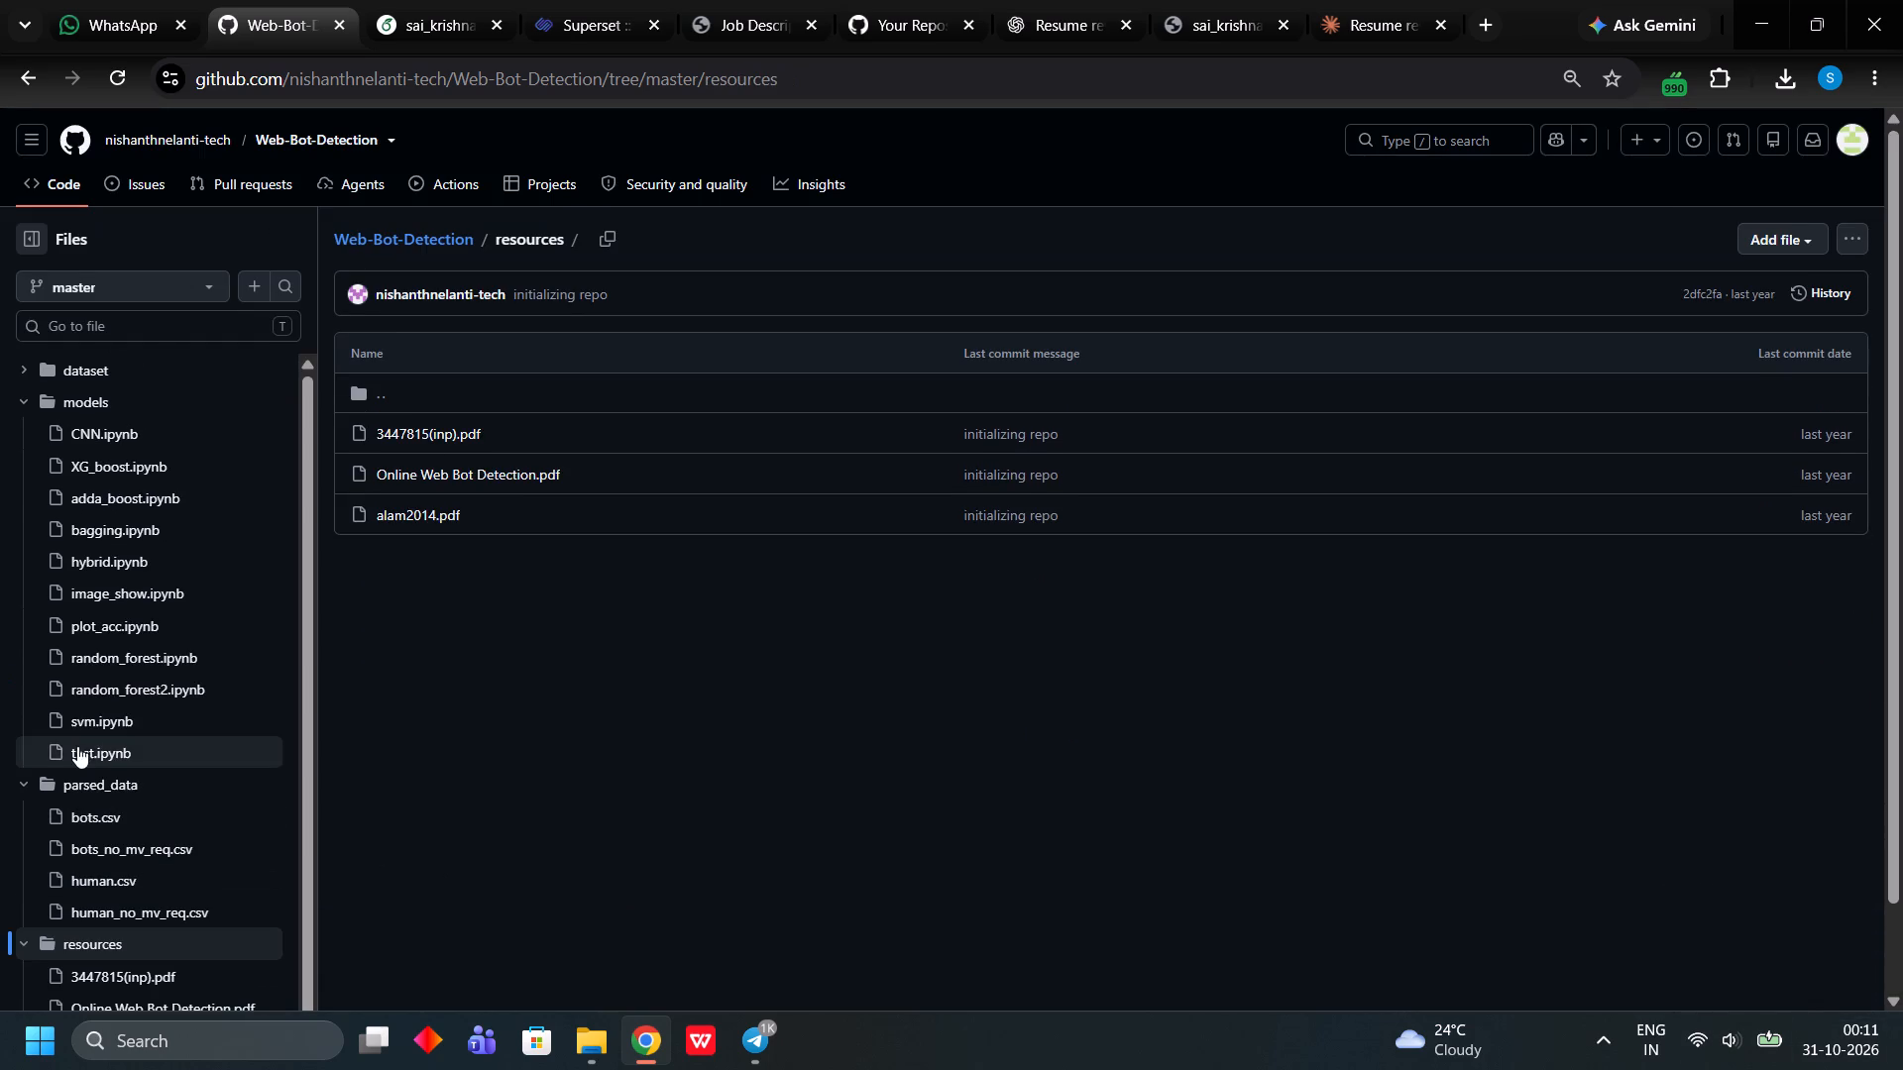
Open the paper 3447815(inp).pdf from the resources folder and skim its abstract, introduction and discussion of web bot types.
left_click(449, 424)
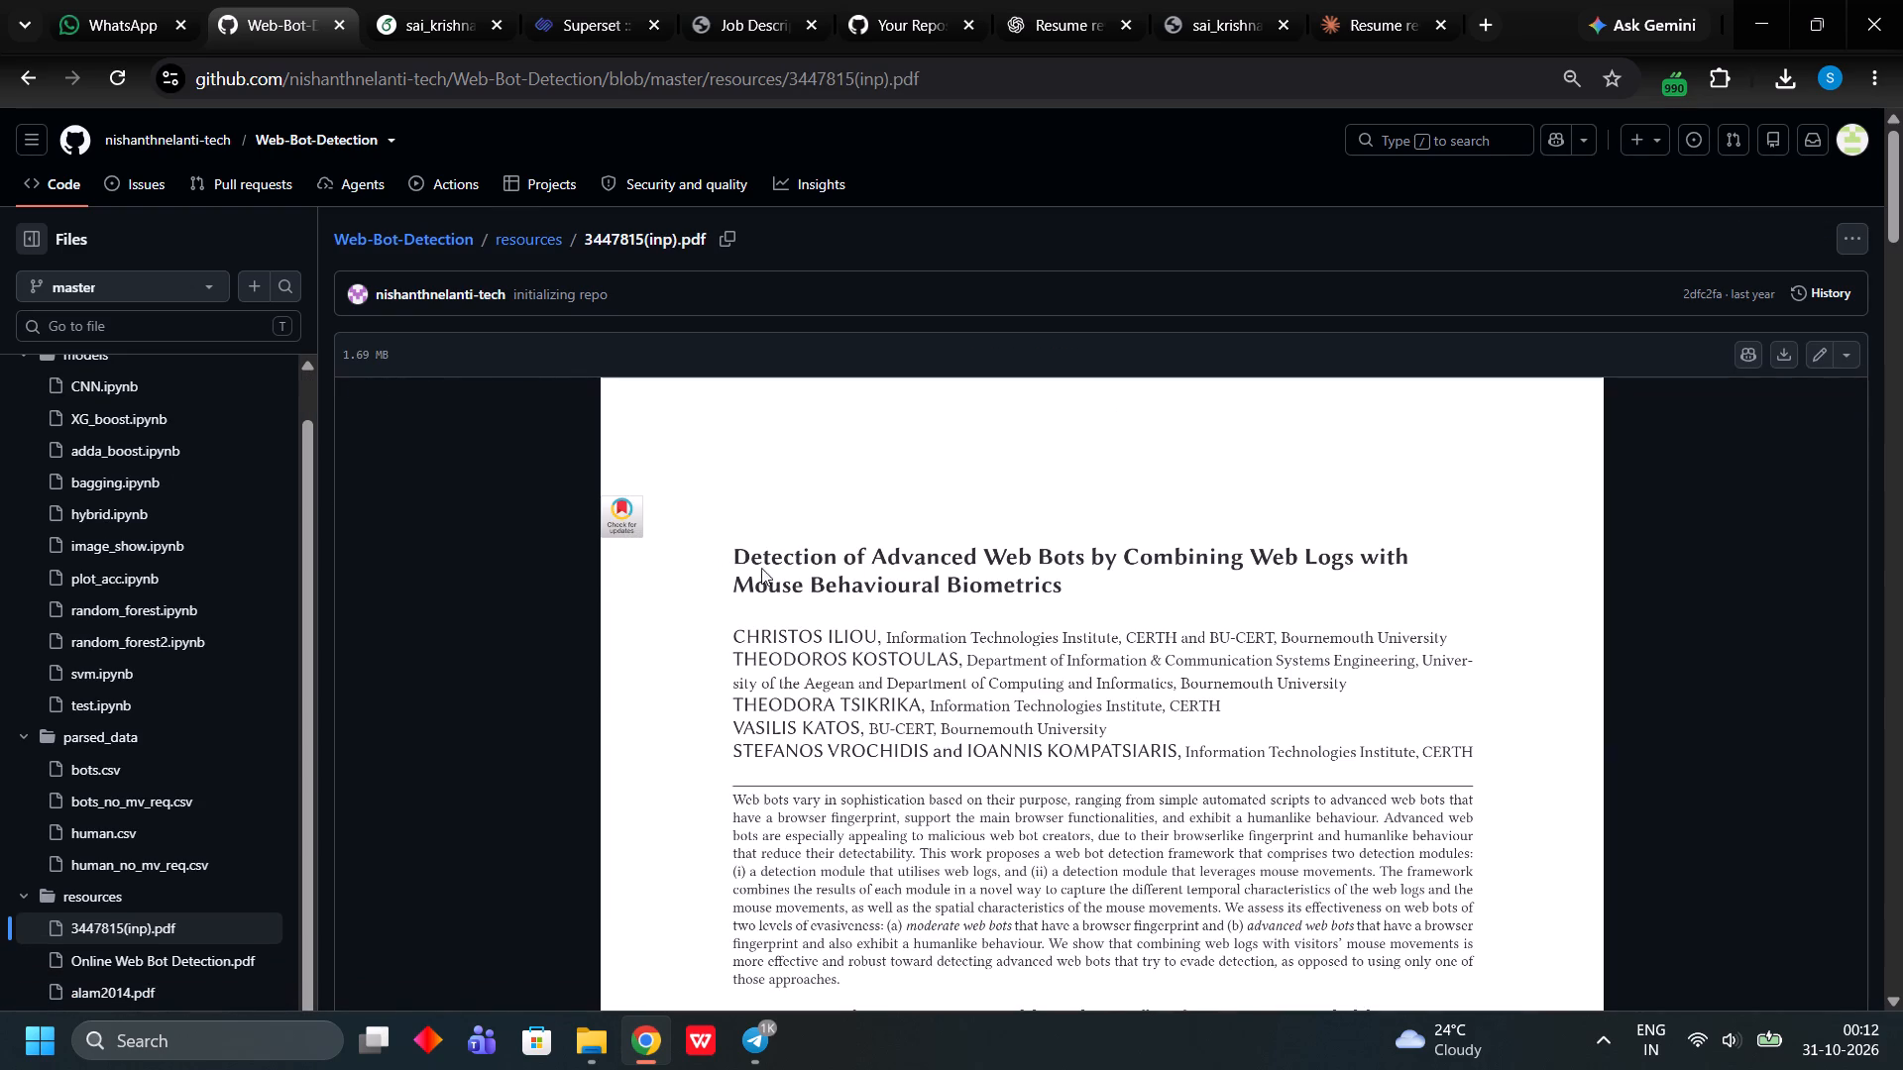
scroll(1014, 534, "down", 3)
scroll(1014, 534, "up", 2)
scroll(1411, 475, "down", 4)
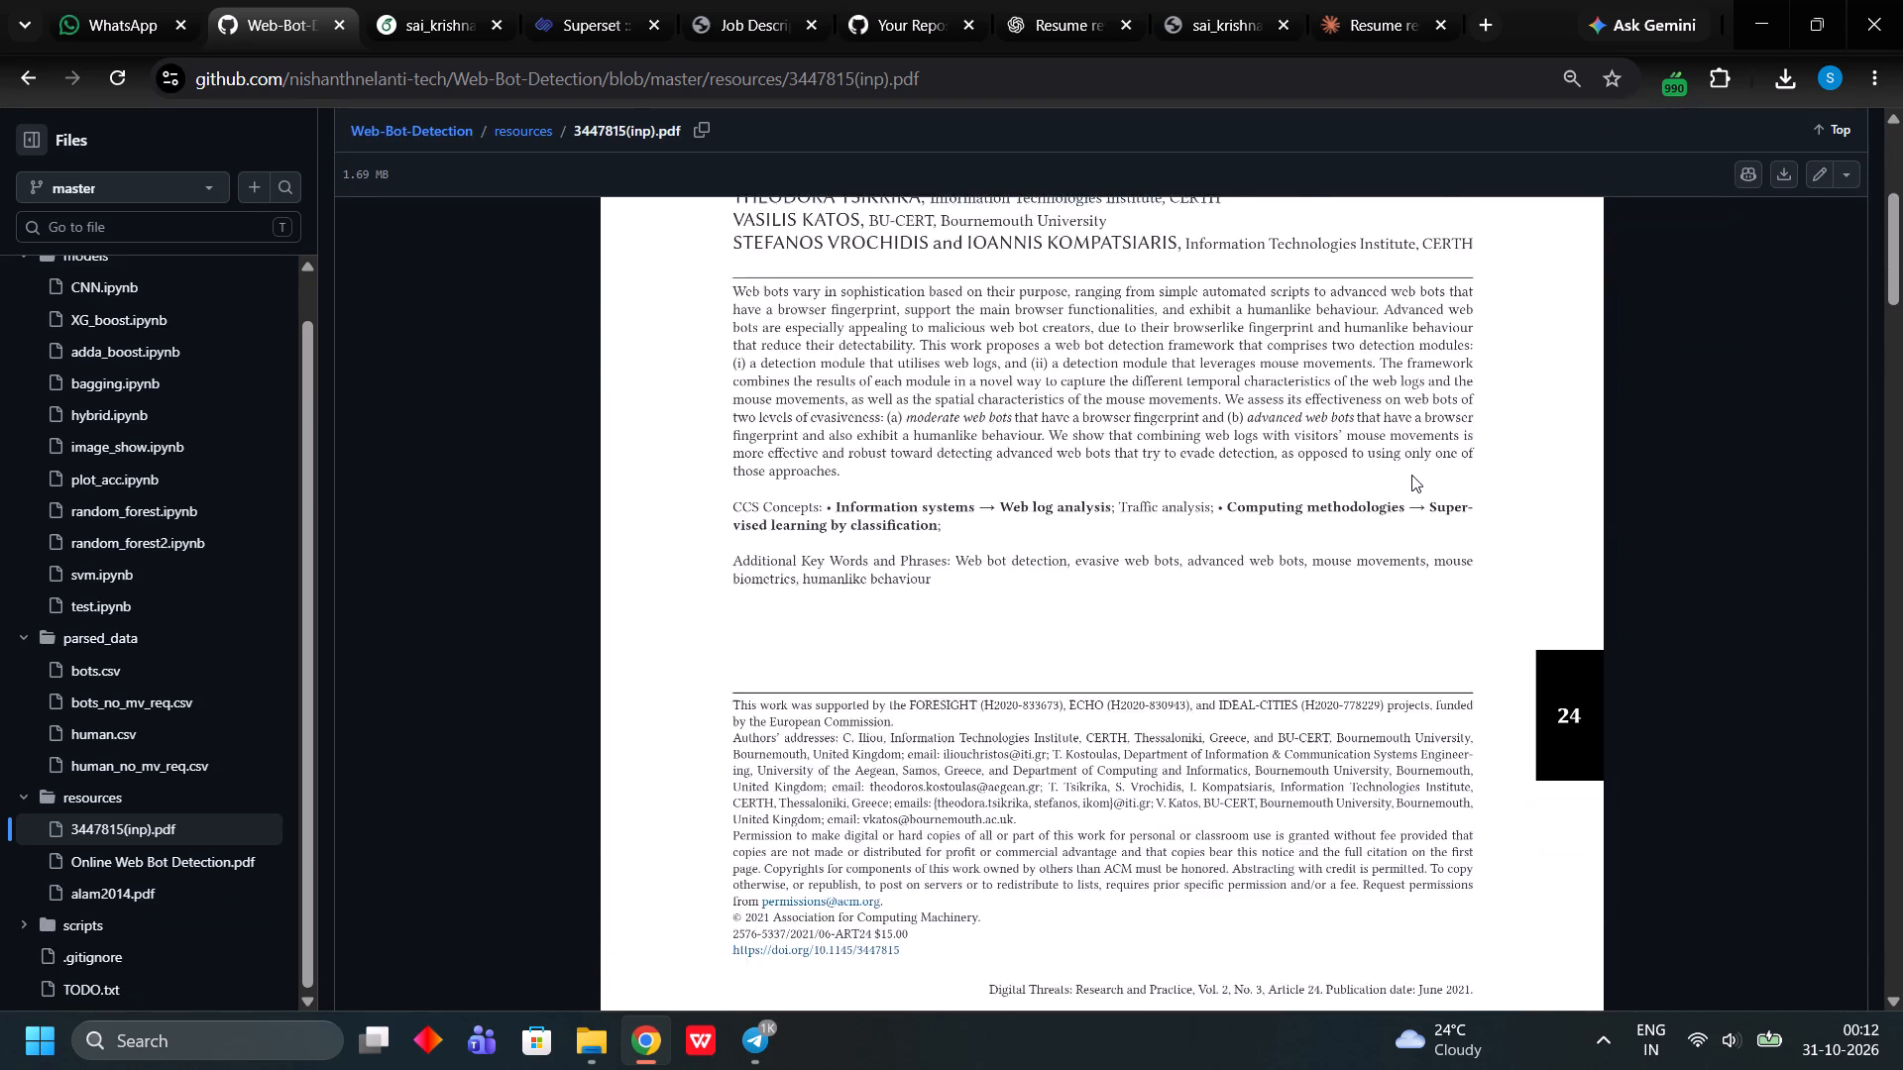
scroll(1411, 475, "down", 6)
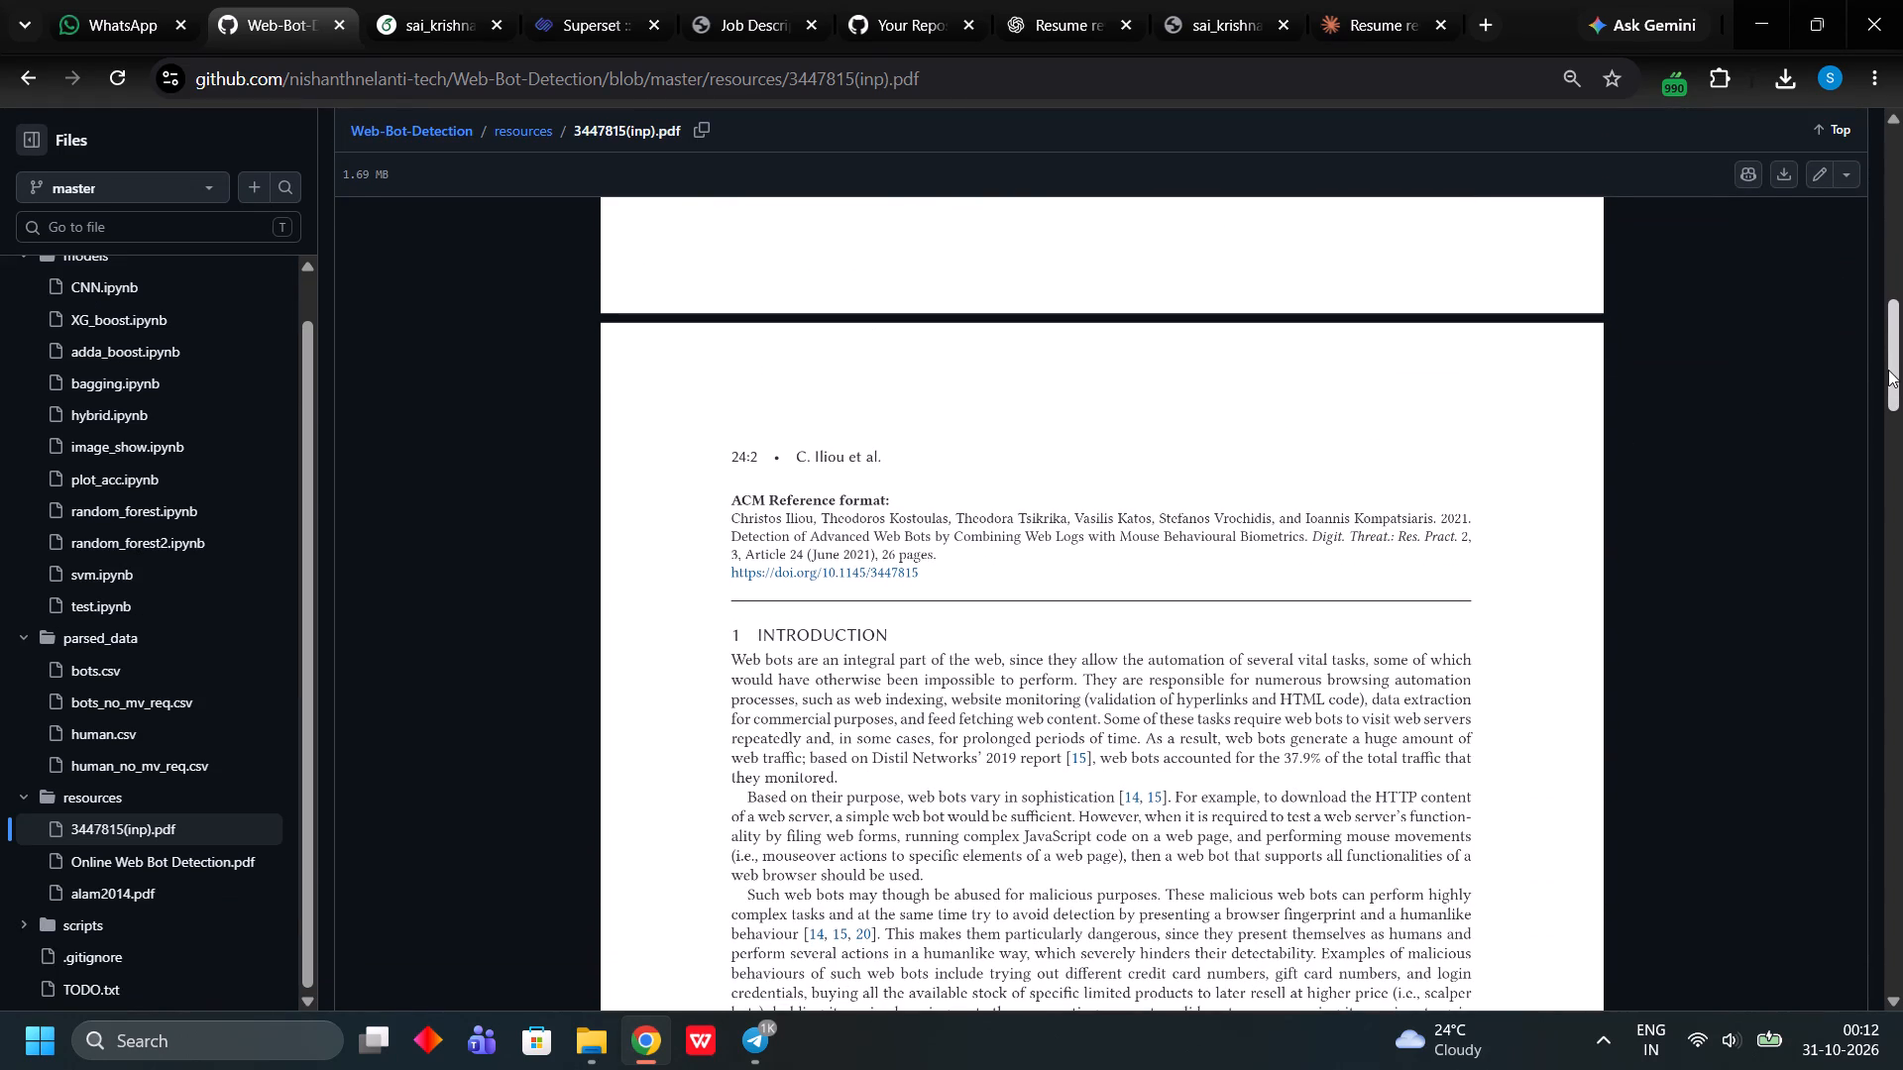
left_click_drag(1894, 381, 1876, 767)
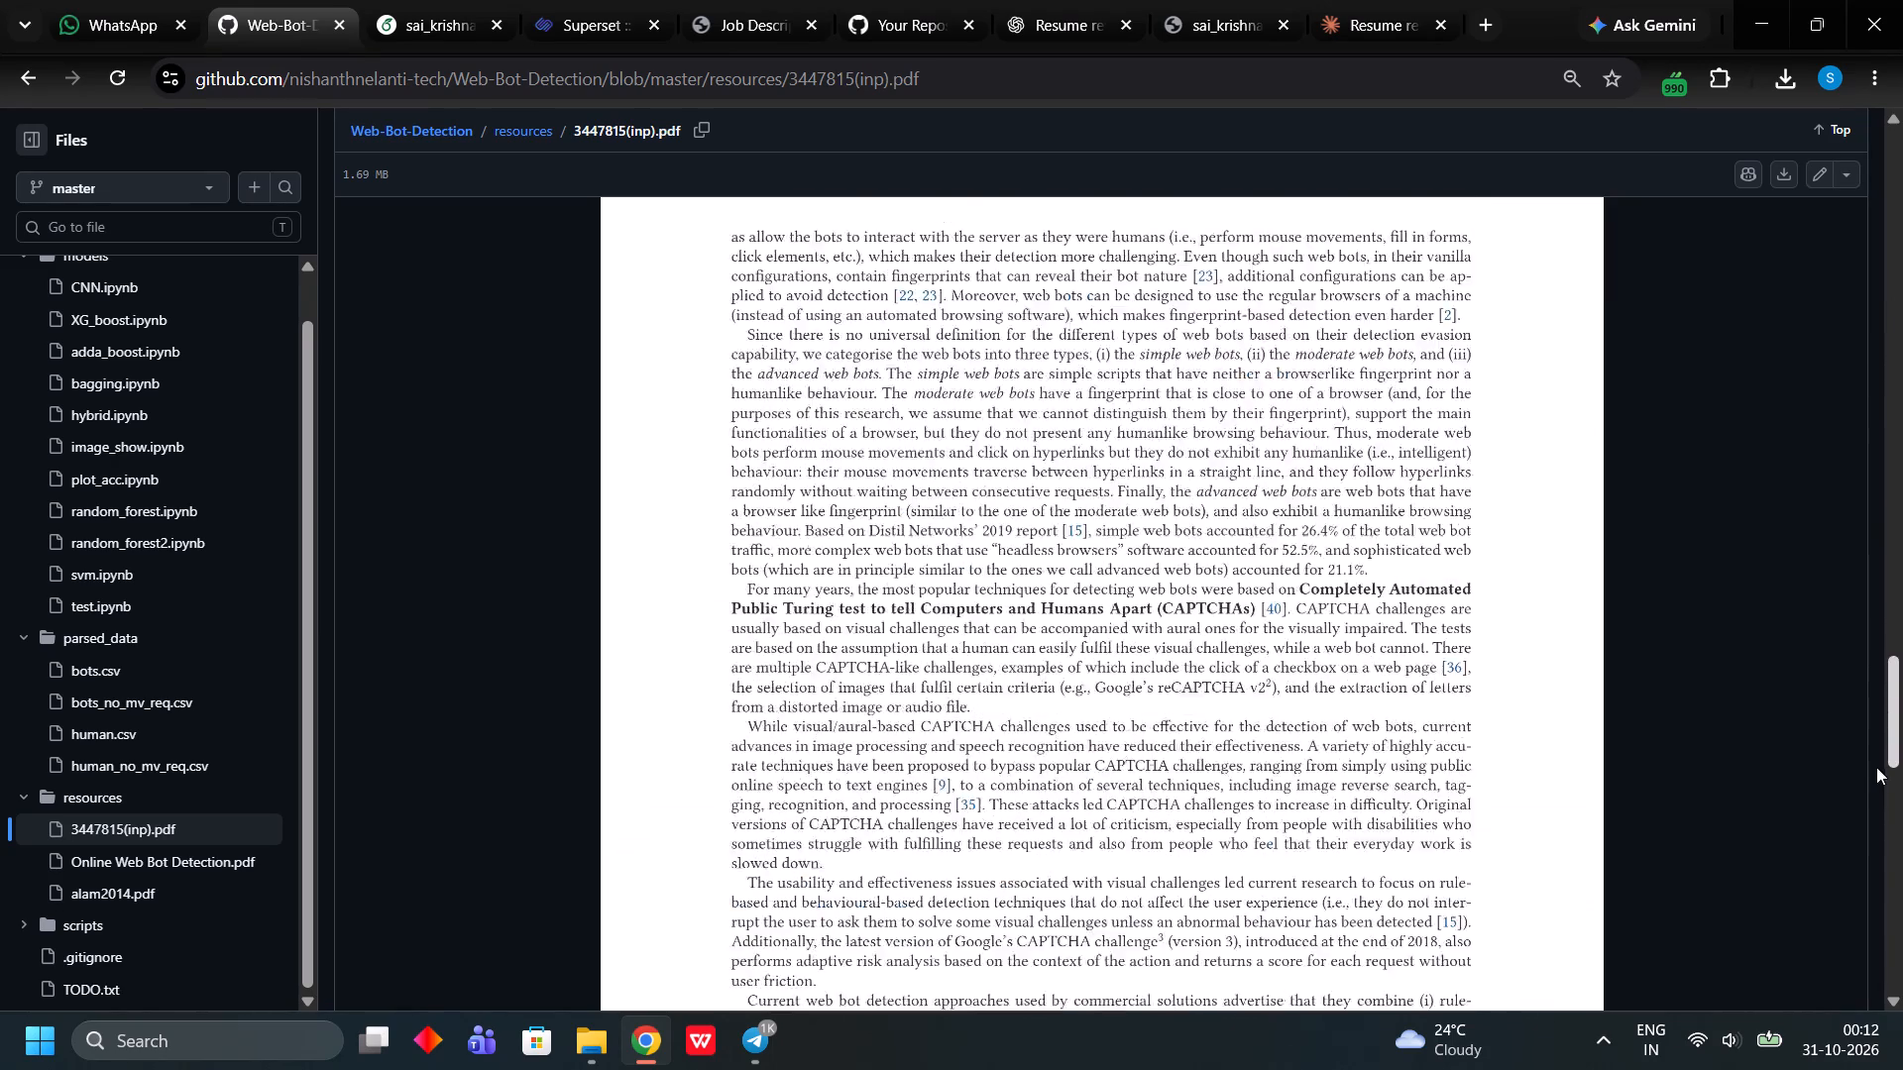
left_click_drag(1876, 767, 1884, 1016)
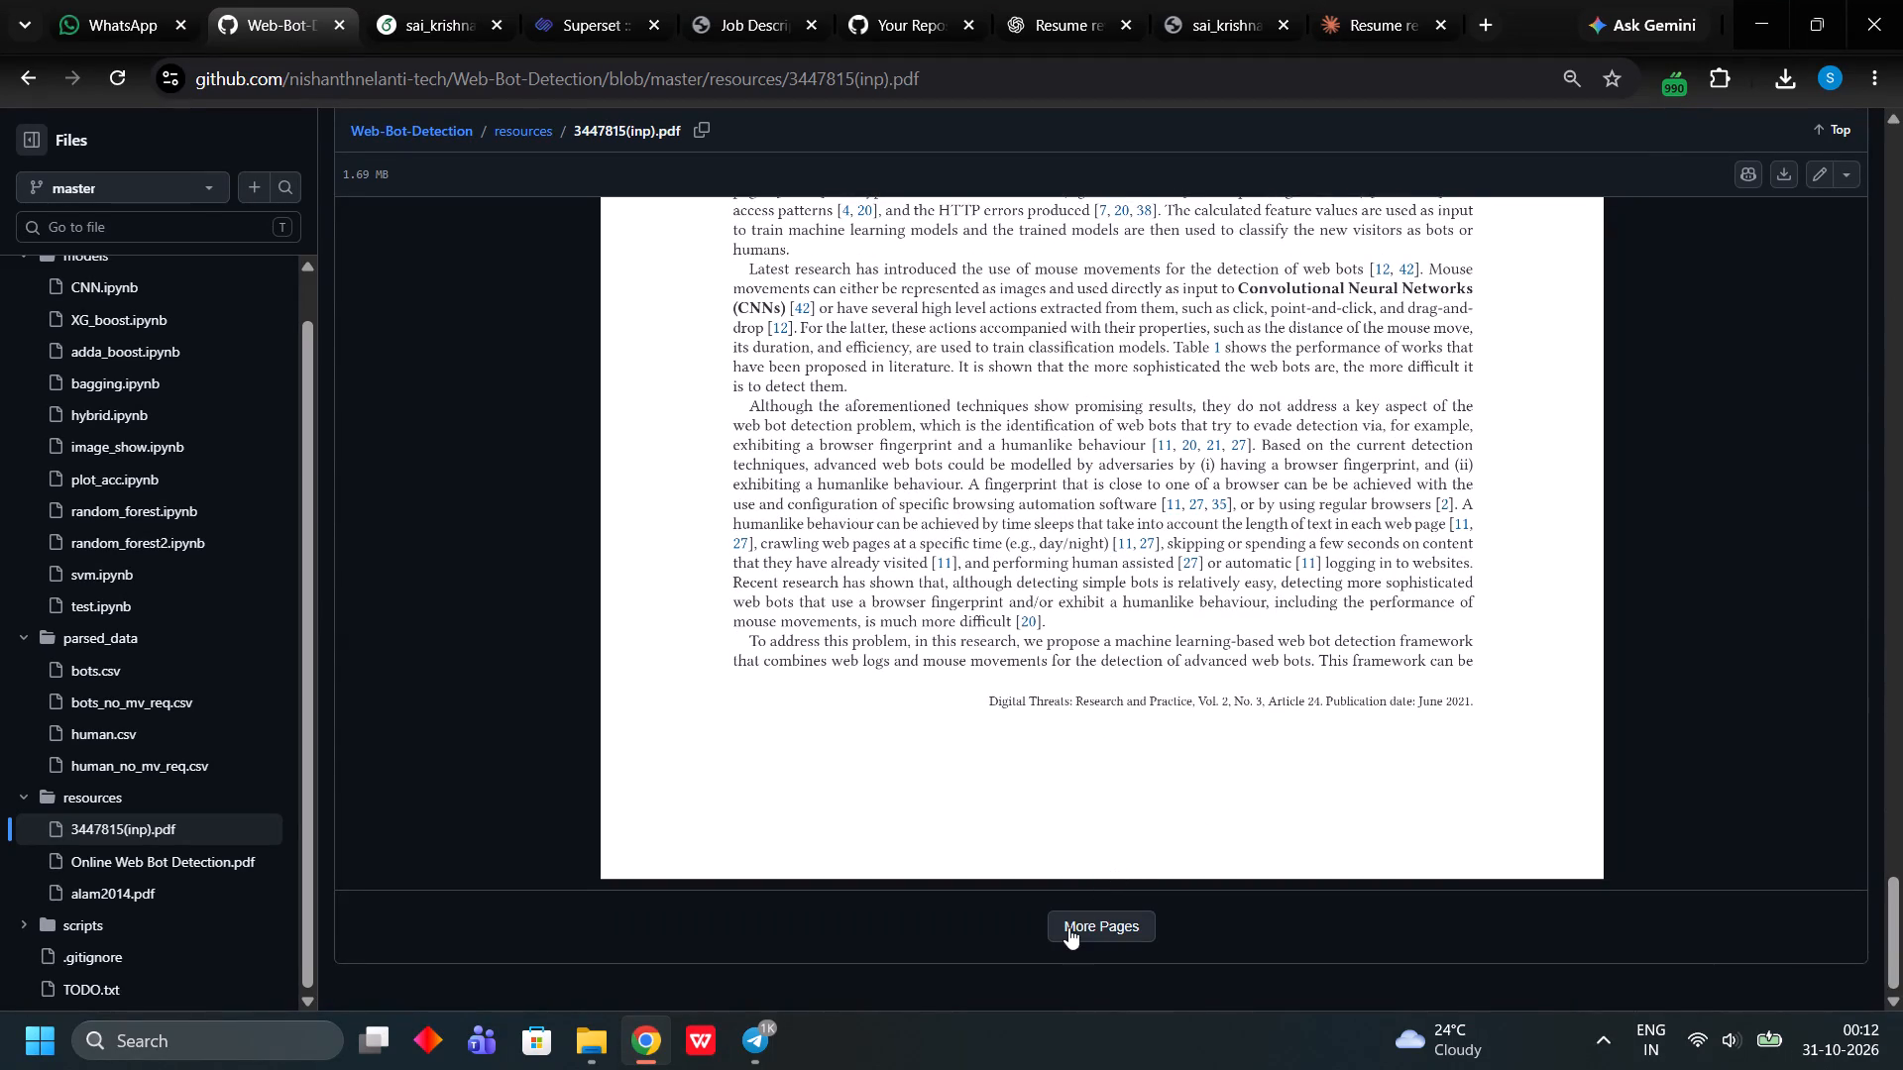
Open Online Web Bot Detection.pdf in the resources folder and skim its request features, detection method and experiment results.
left_click(148, 858)
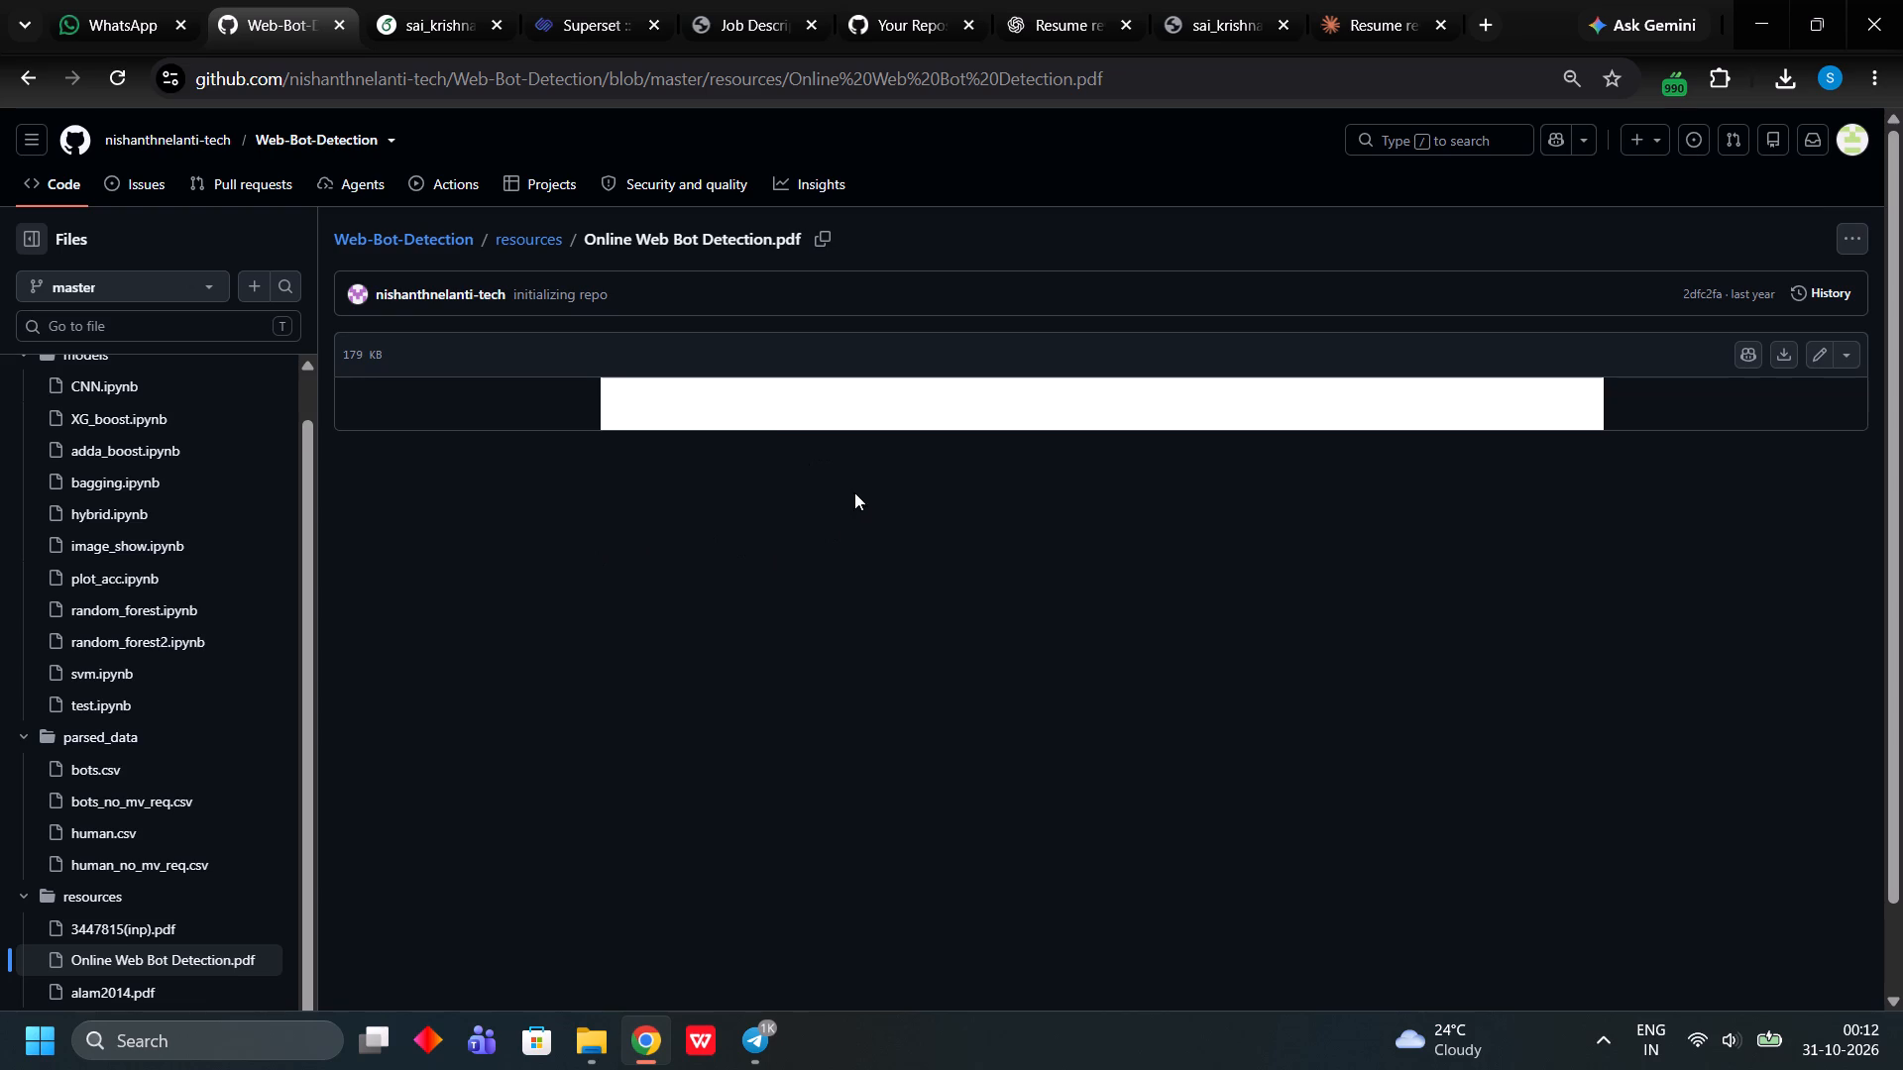
left_click_drag(1096, 460, 1328, 494)
scroll(1353, 539, "down", 1)
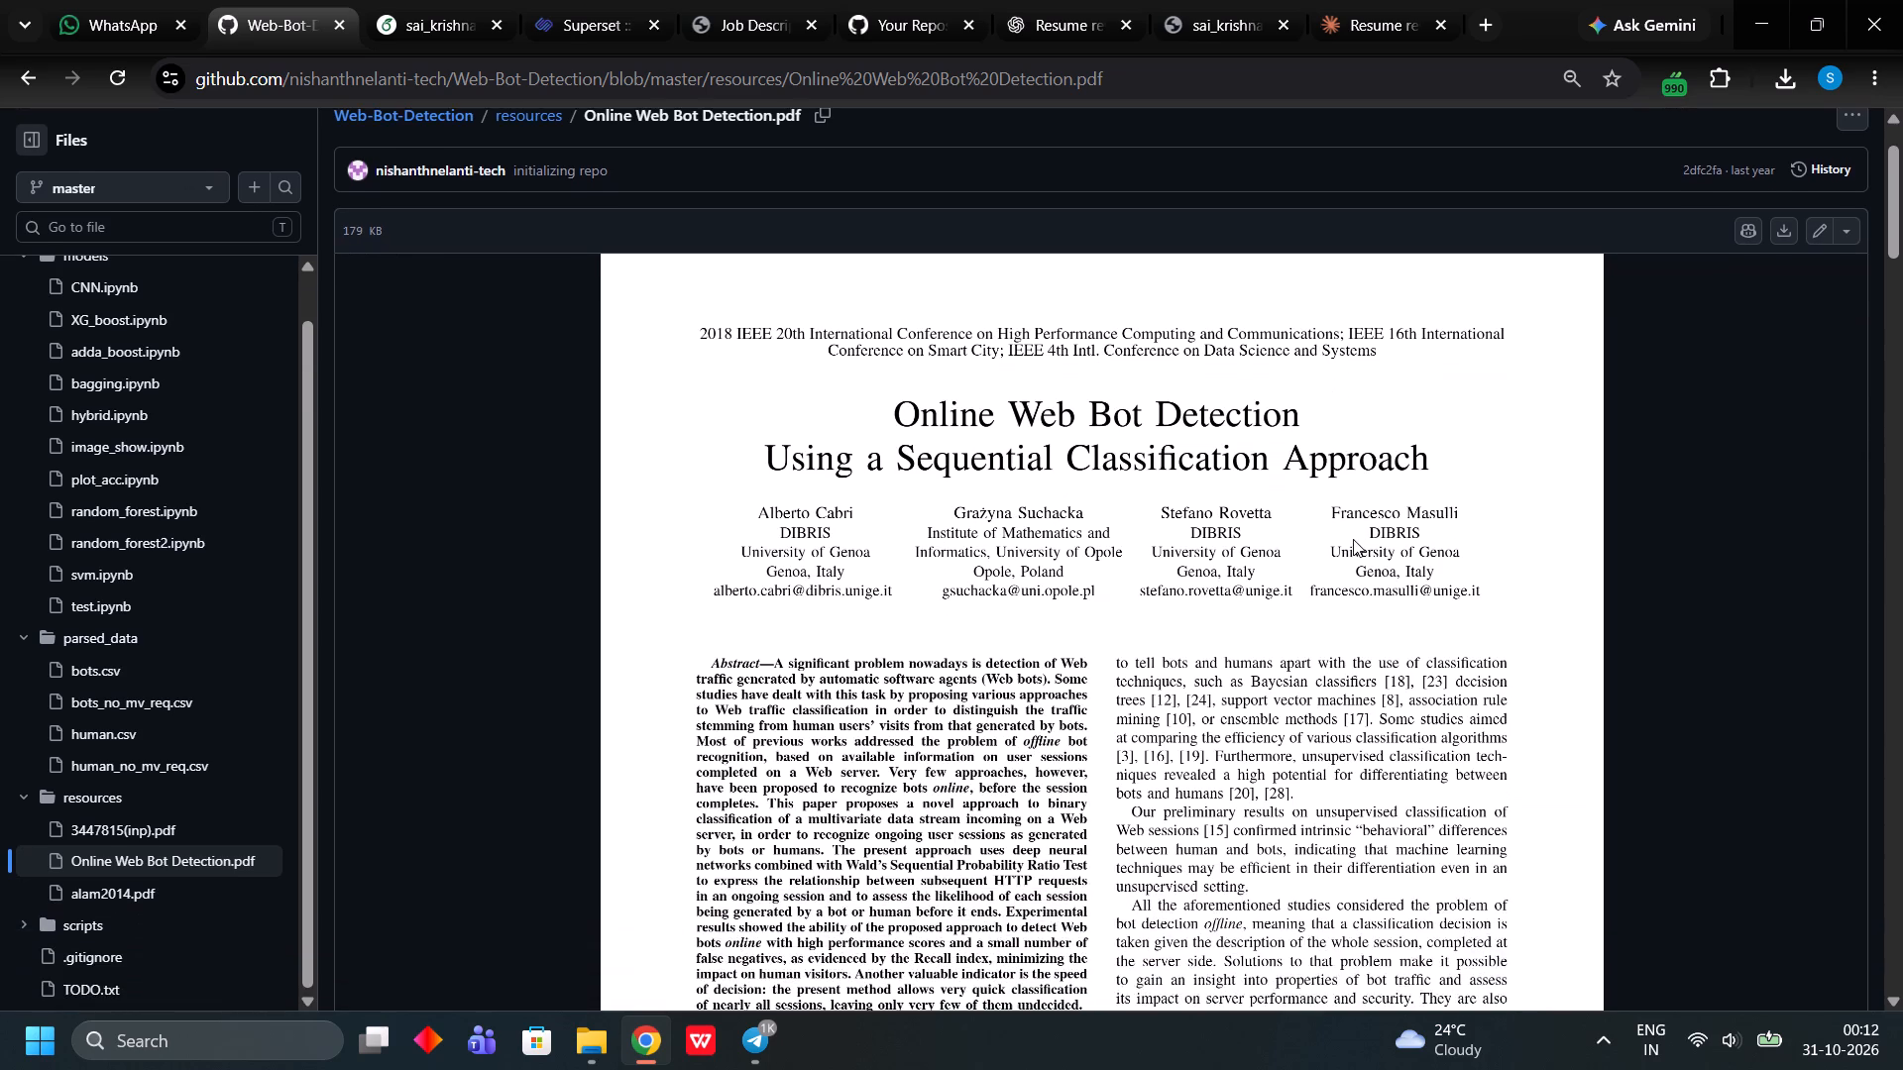
scroll(1346, 522, "down", 15)
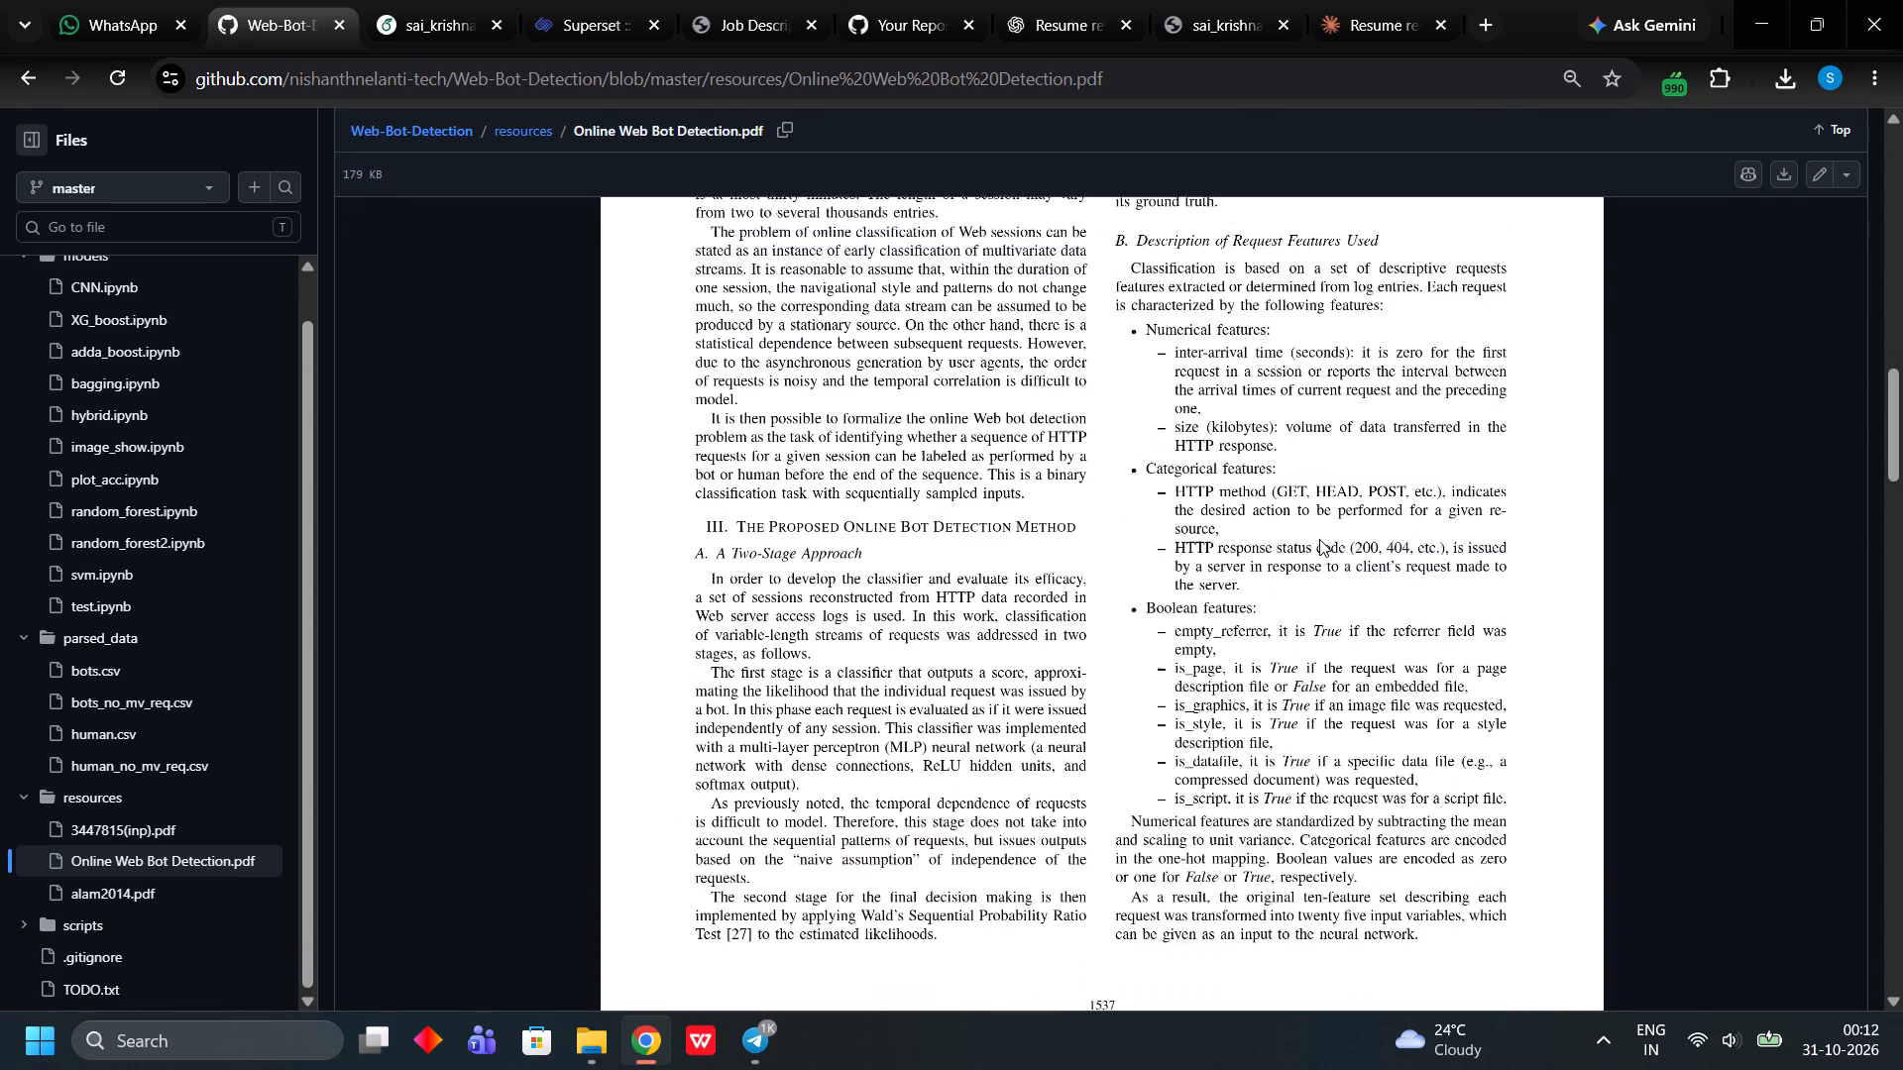
scroll(1319, 539, "up", 6)
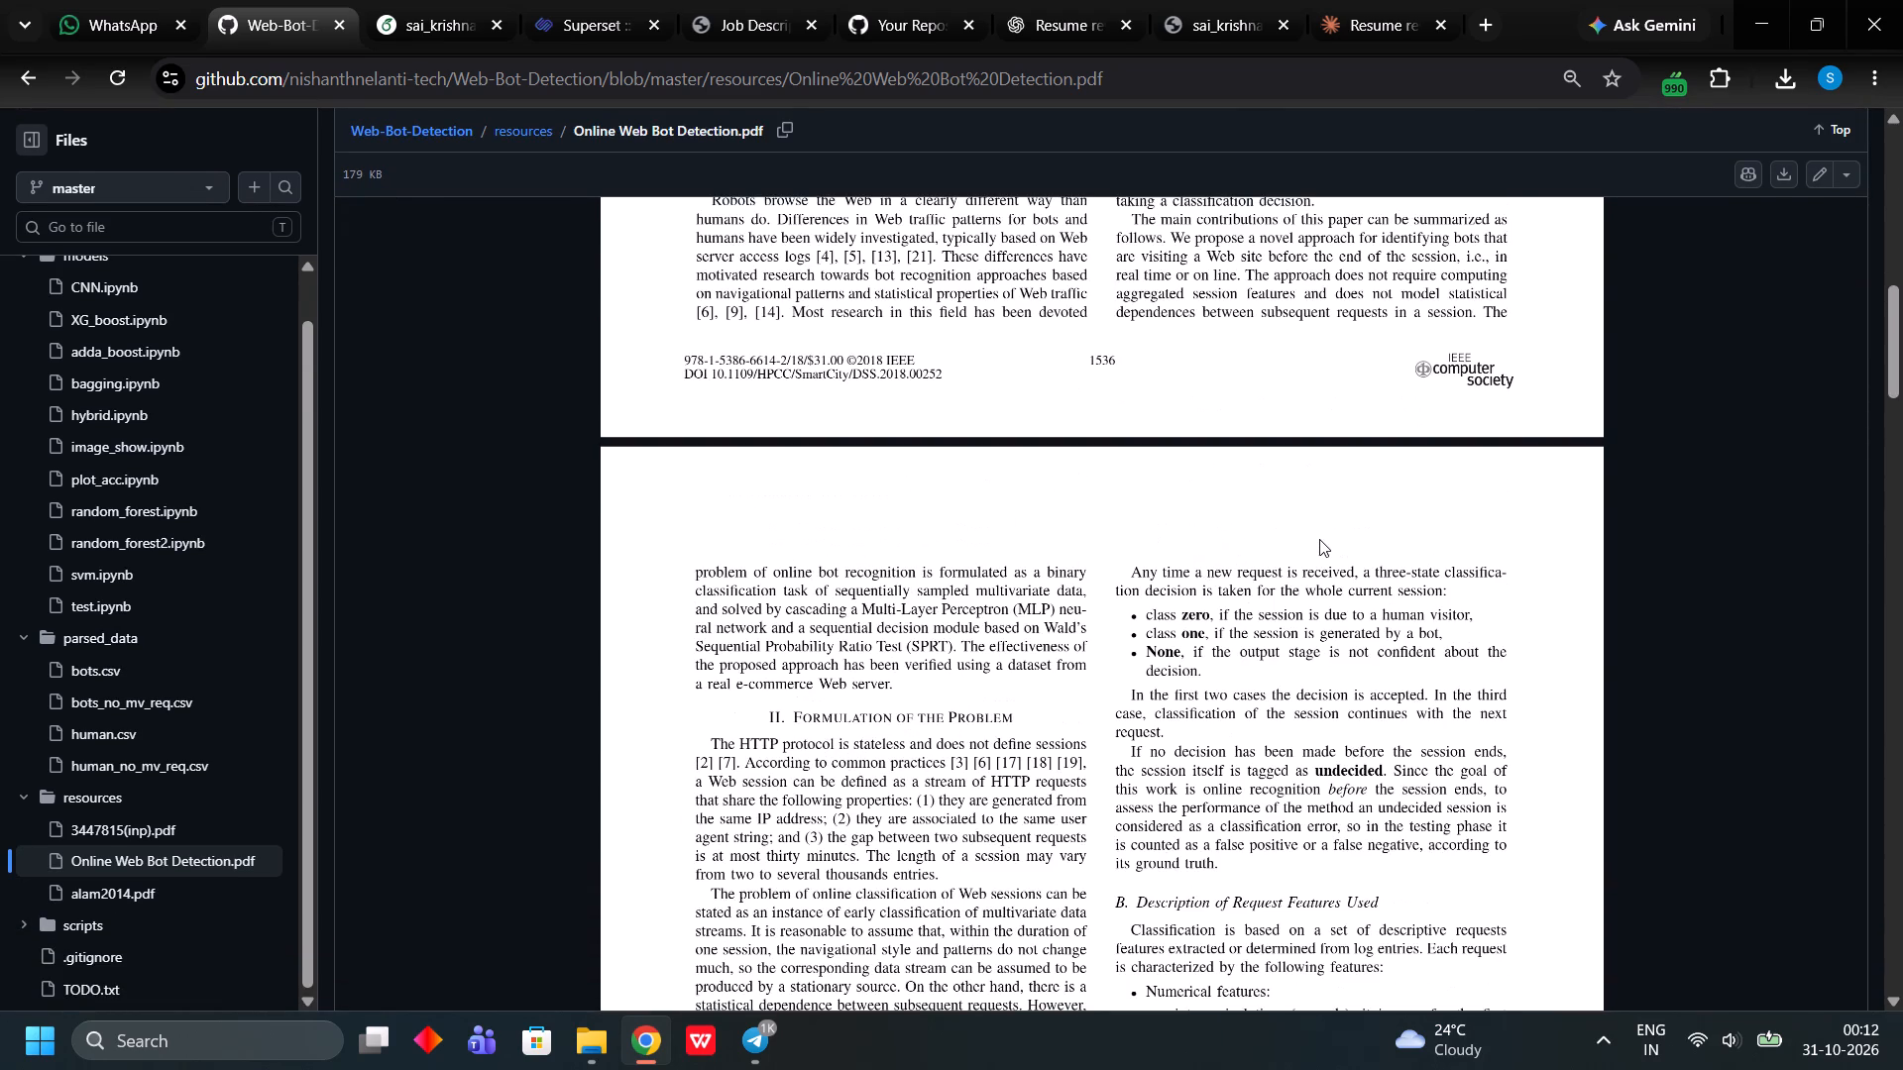
scroll(1319, 539, "down", 14)
scroll(1321, 545, "down", 7)
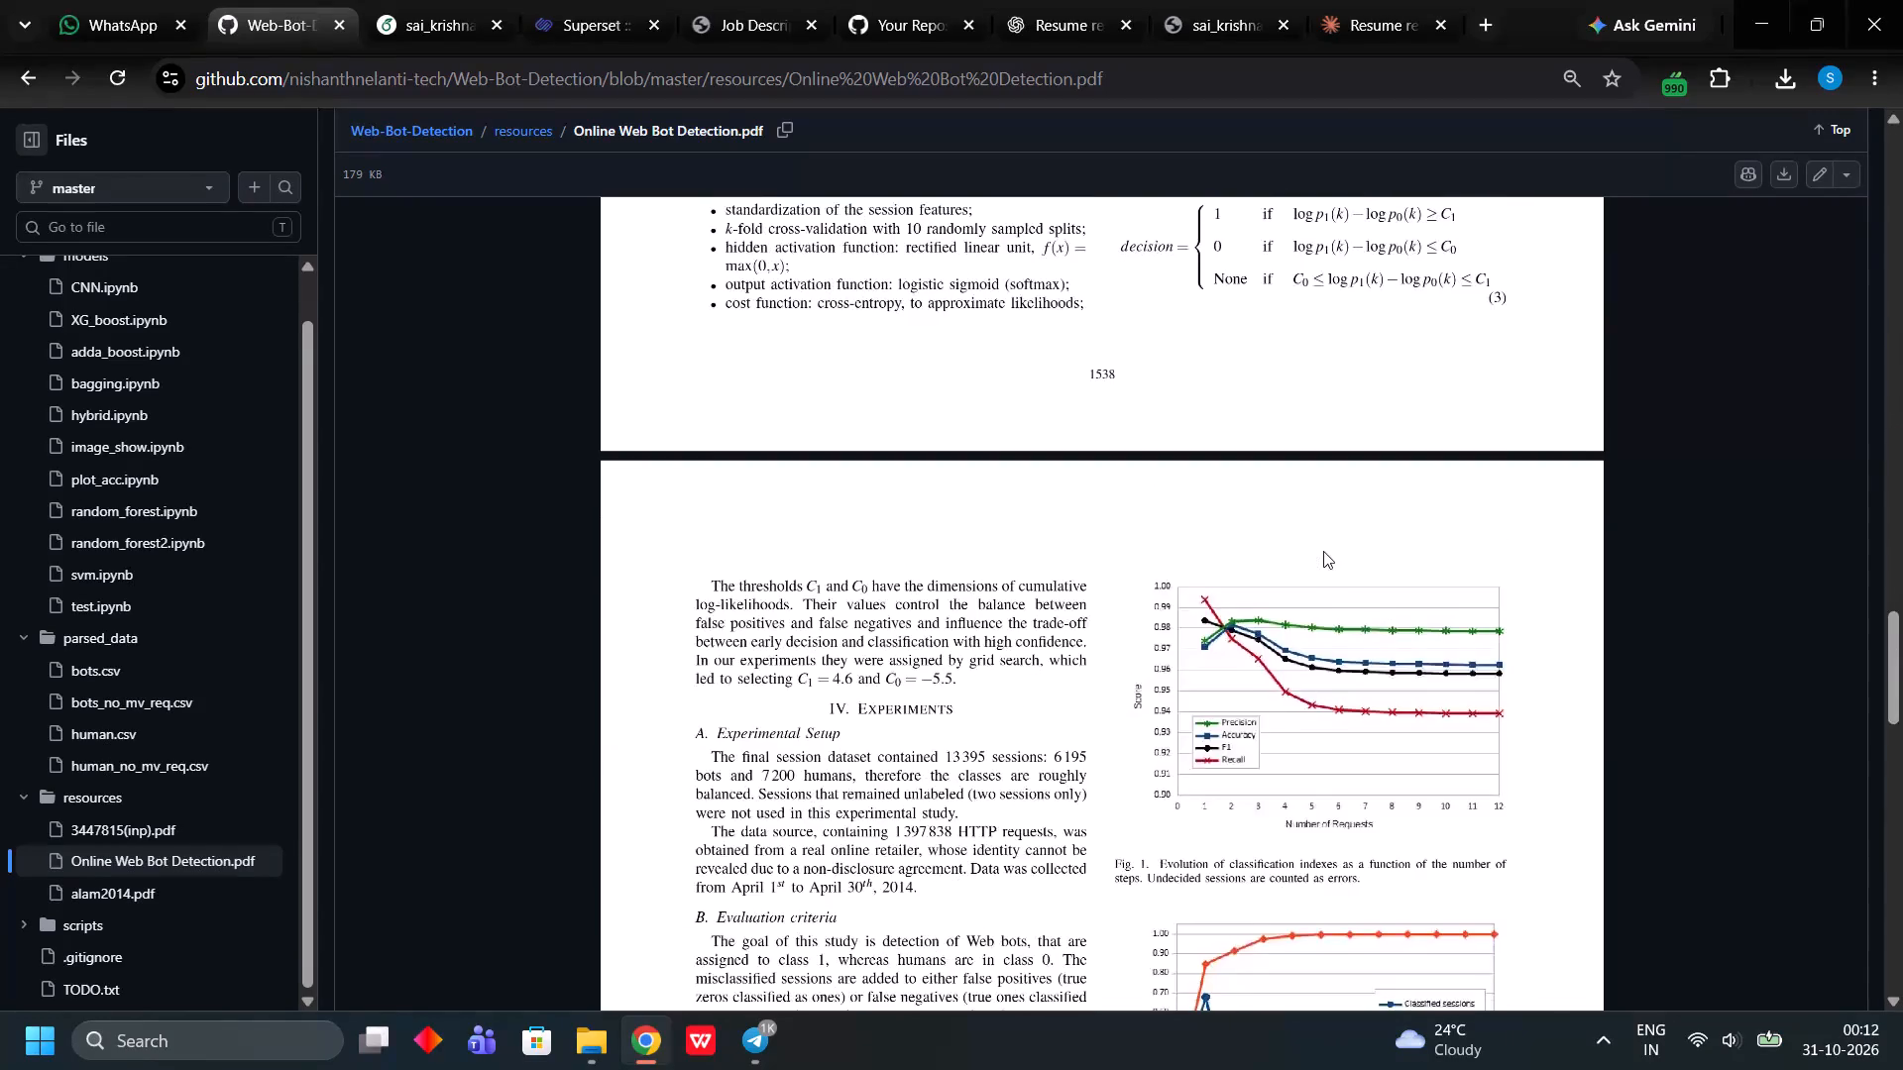
scroll(1323, 551, "down", 7)
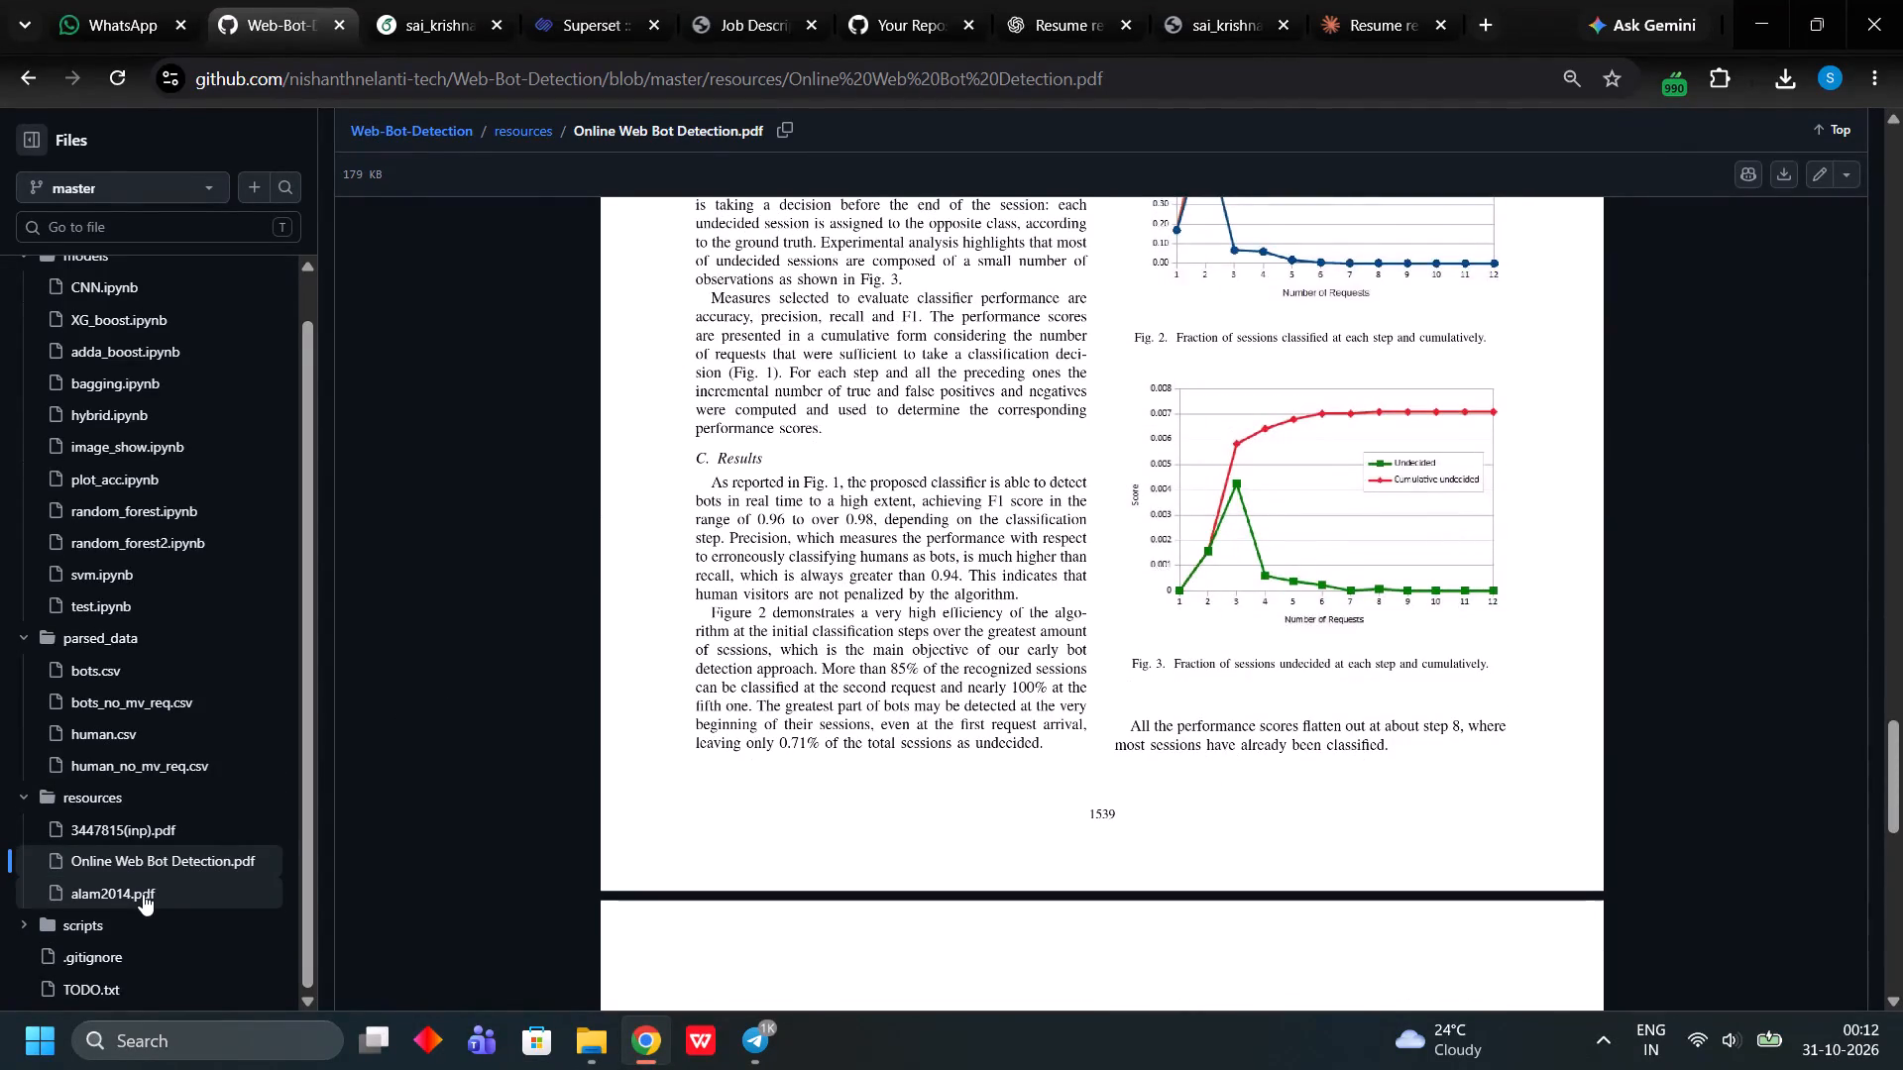
Open alam2014.pdf in the resources folder and skim its related work, outlier detection technique and results table.
left_click(143, 894)
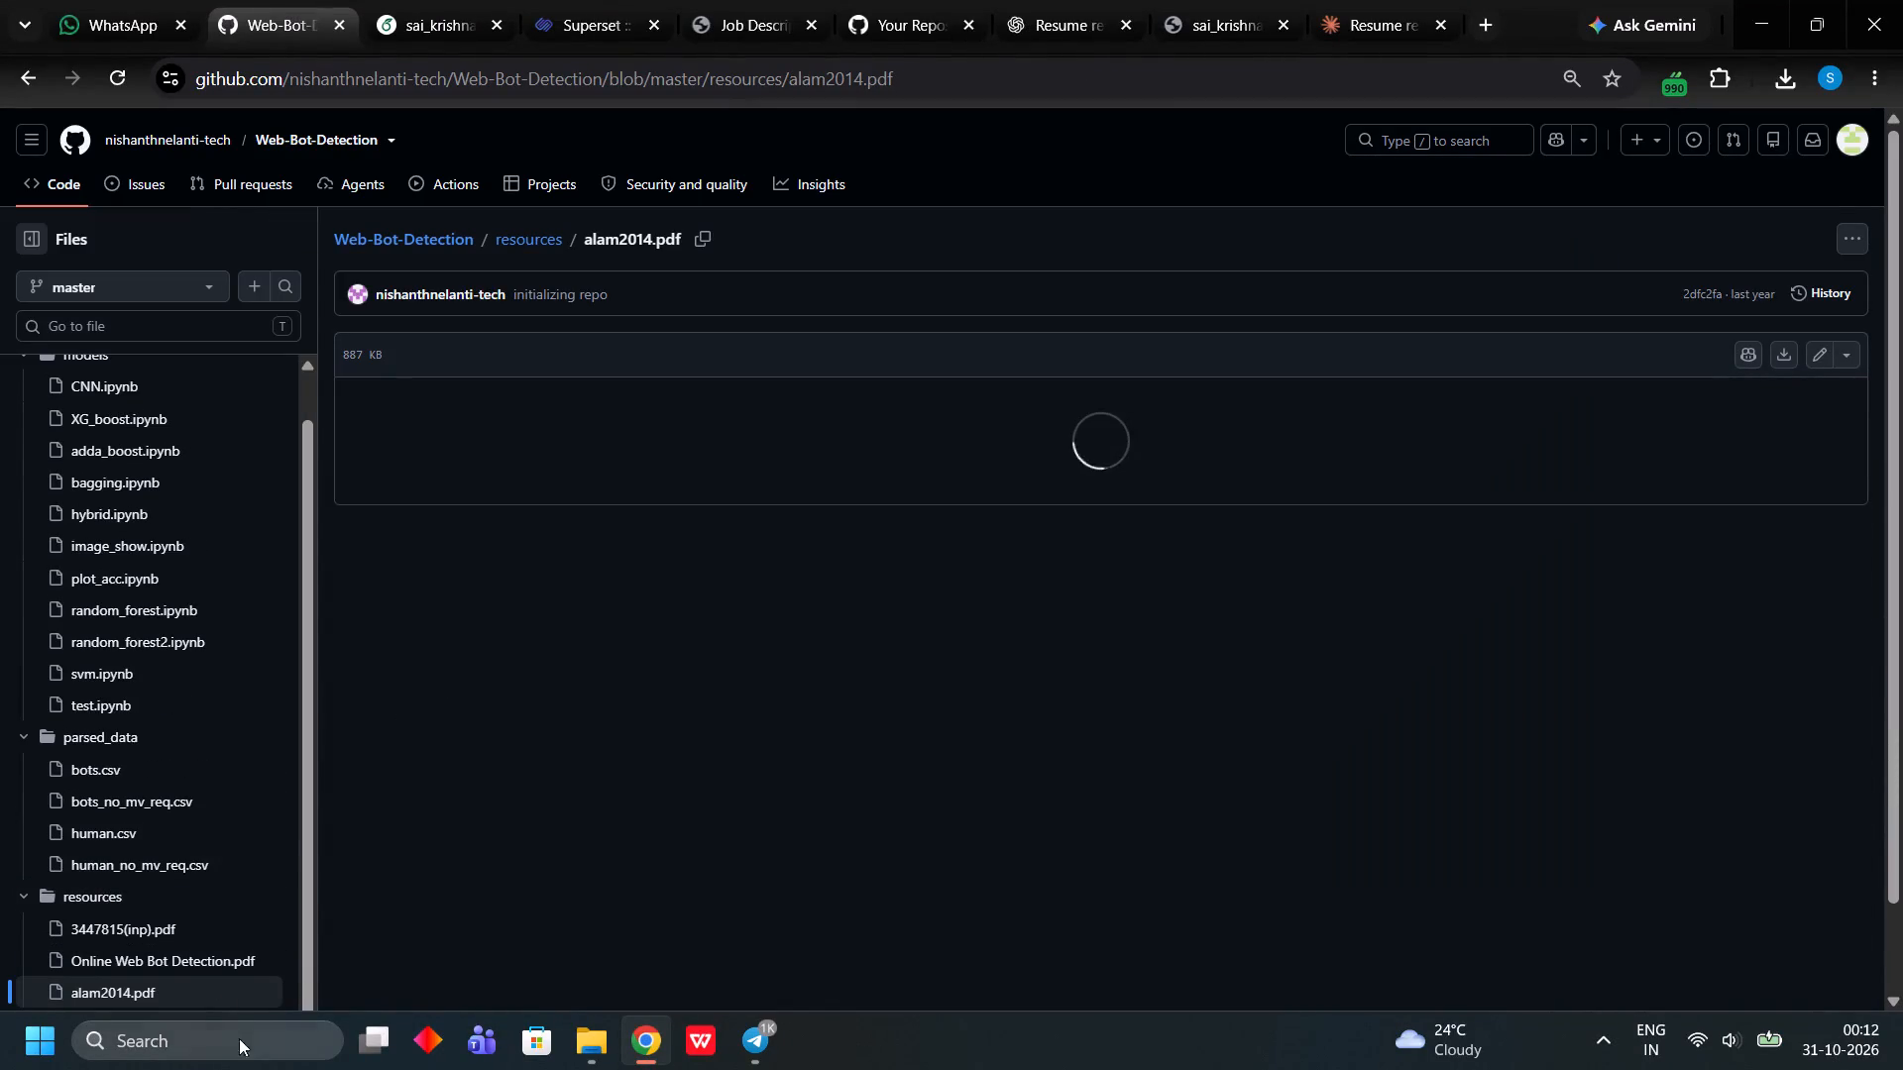
scroll(852, 676, "down", 2)
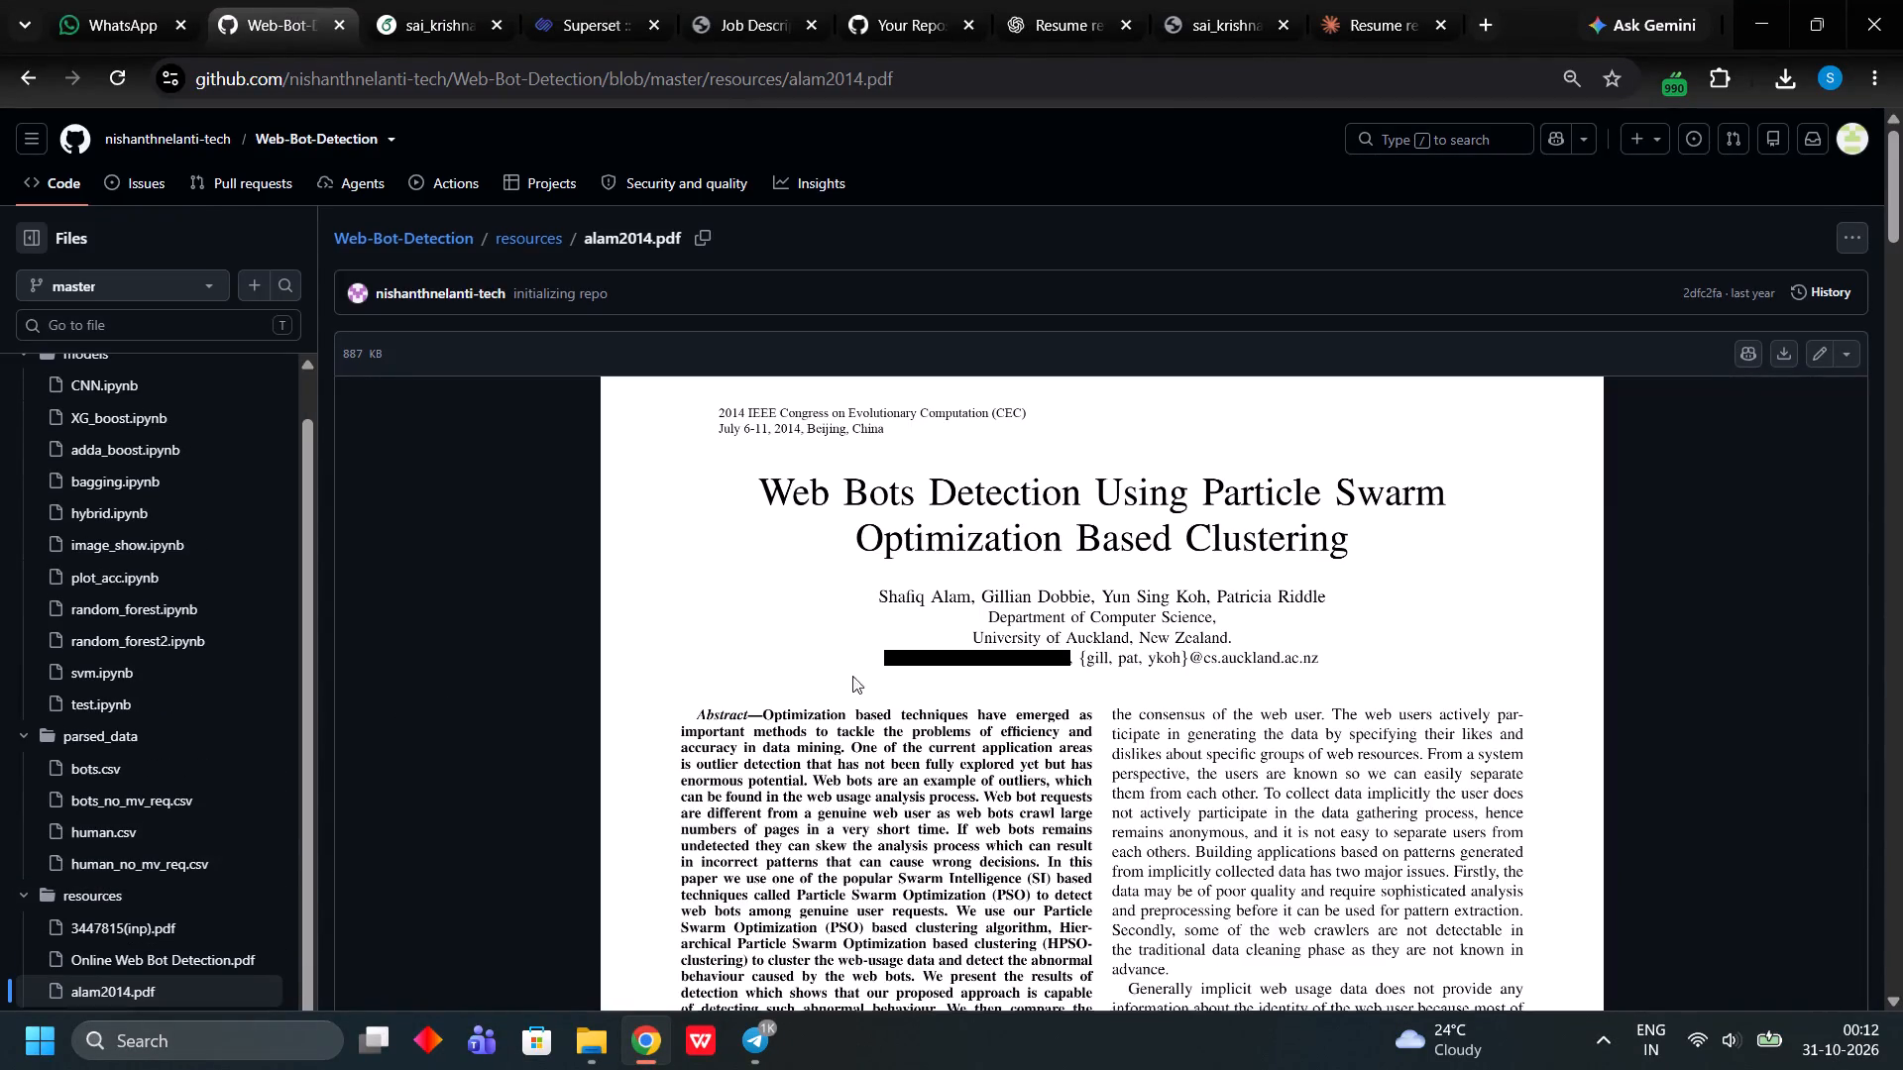
scroll(852, 676, "down", 11)
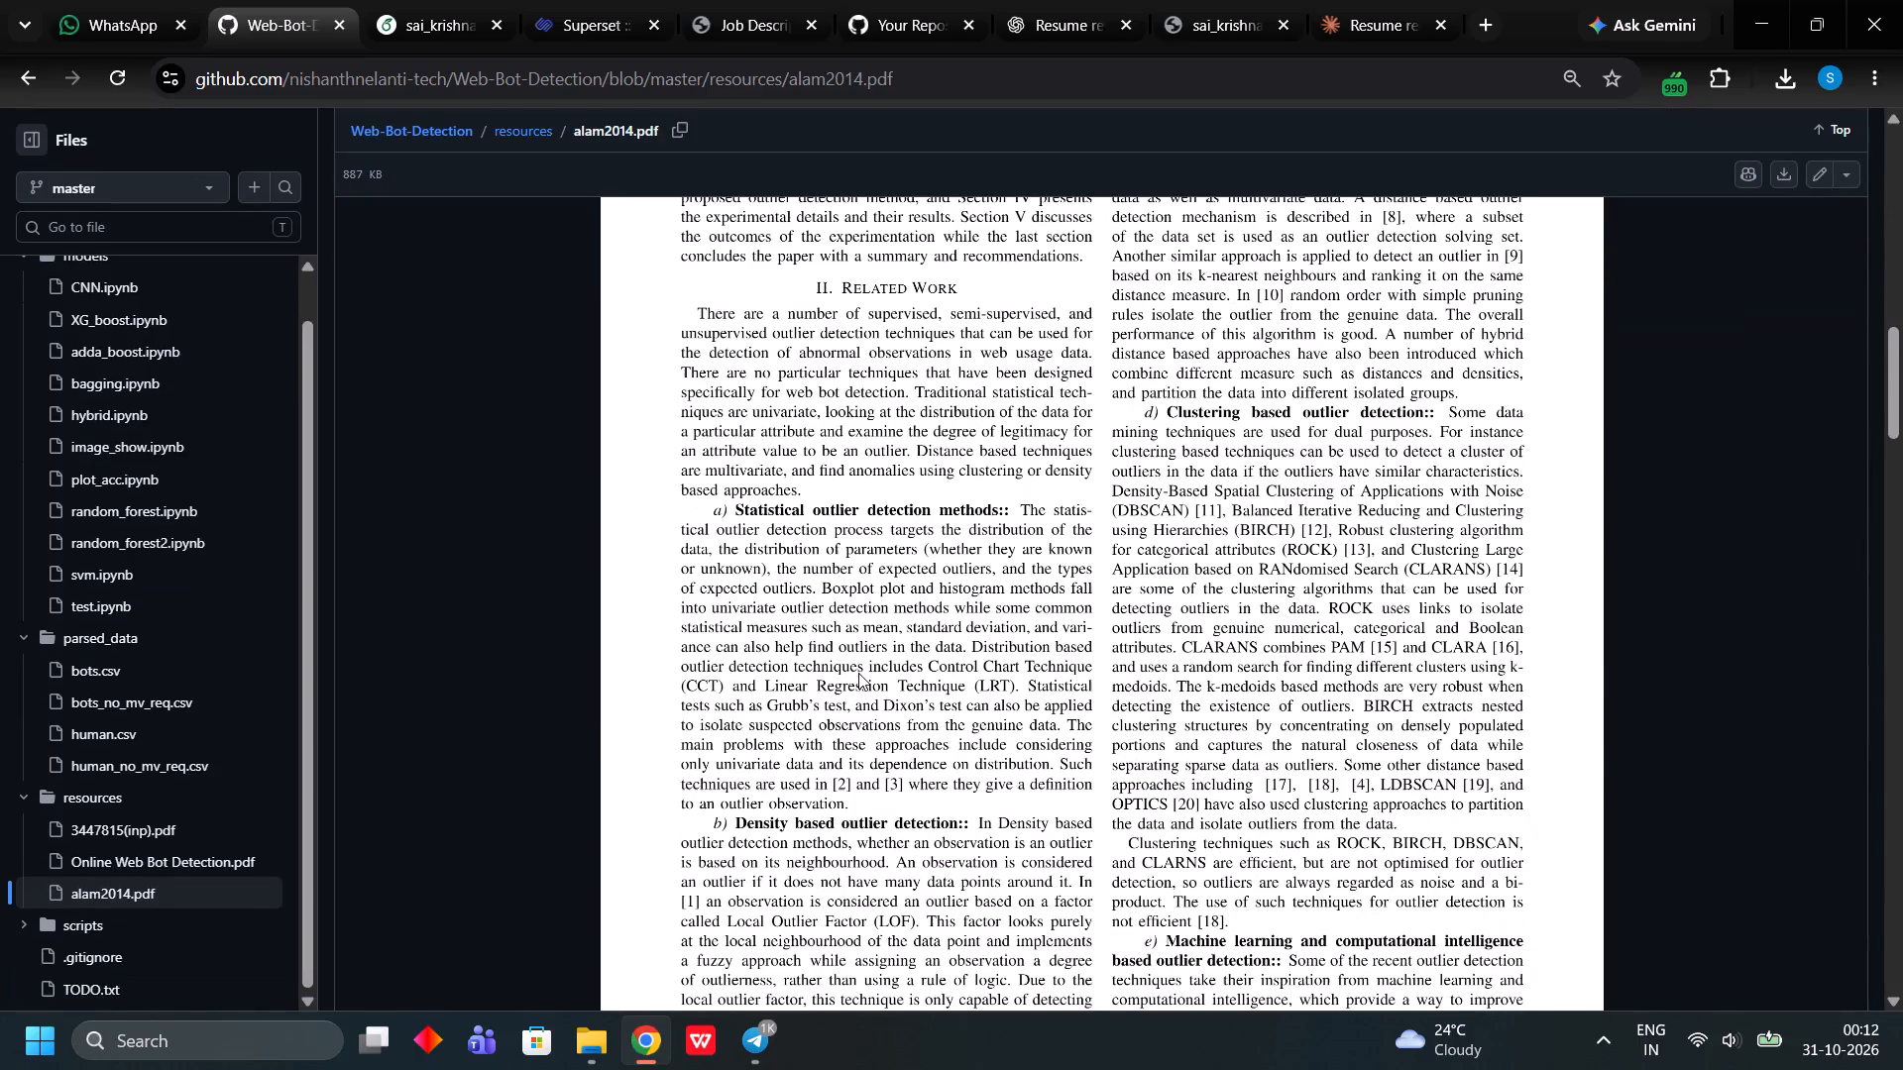
scroll(858, 673, "down", 5)
scroll(957, 693, "down", 3)
scroll(957, 693, "up", 1)
scroll(965, 696, "down", 5)
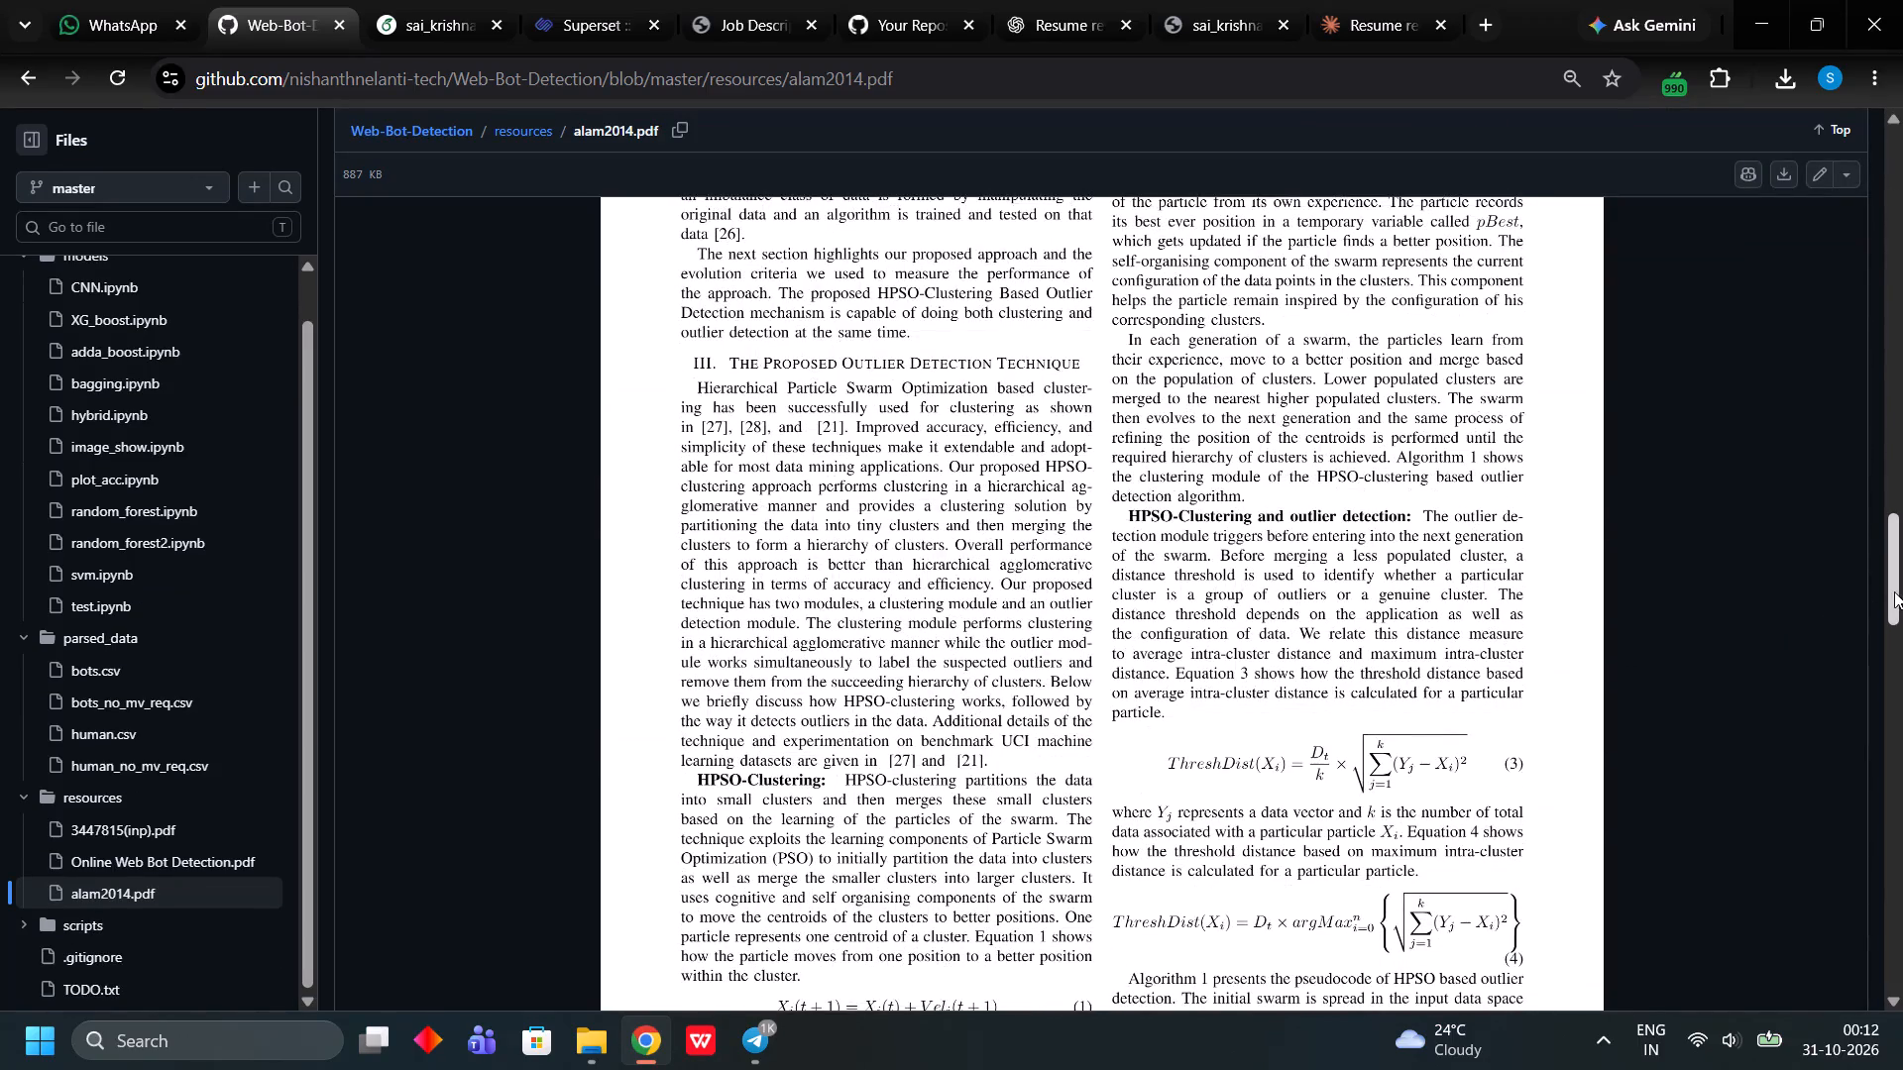
left_click_drag(1894, 591, 1902, 953)
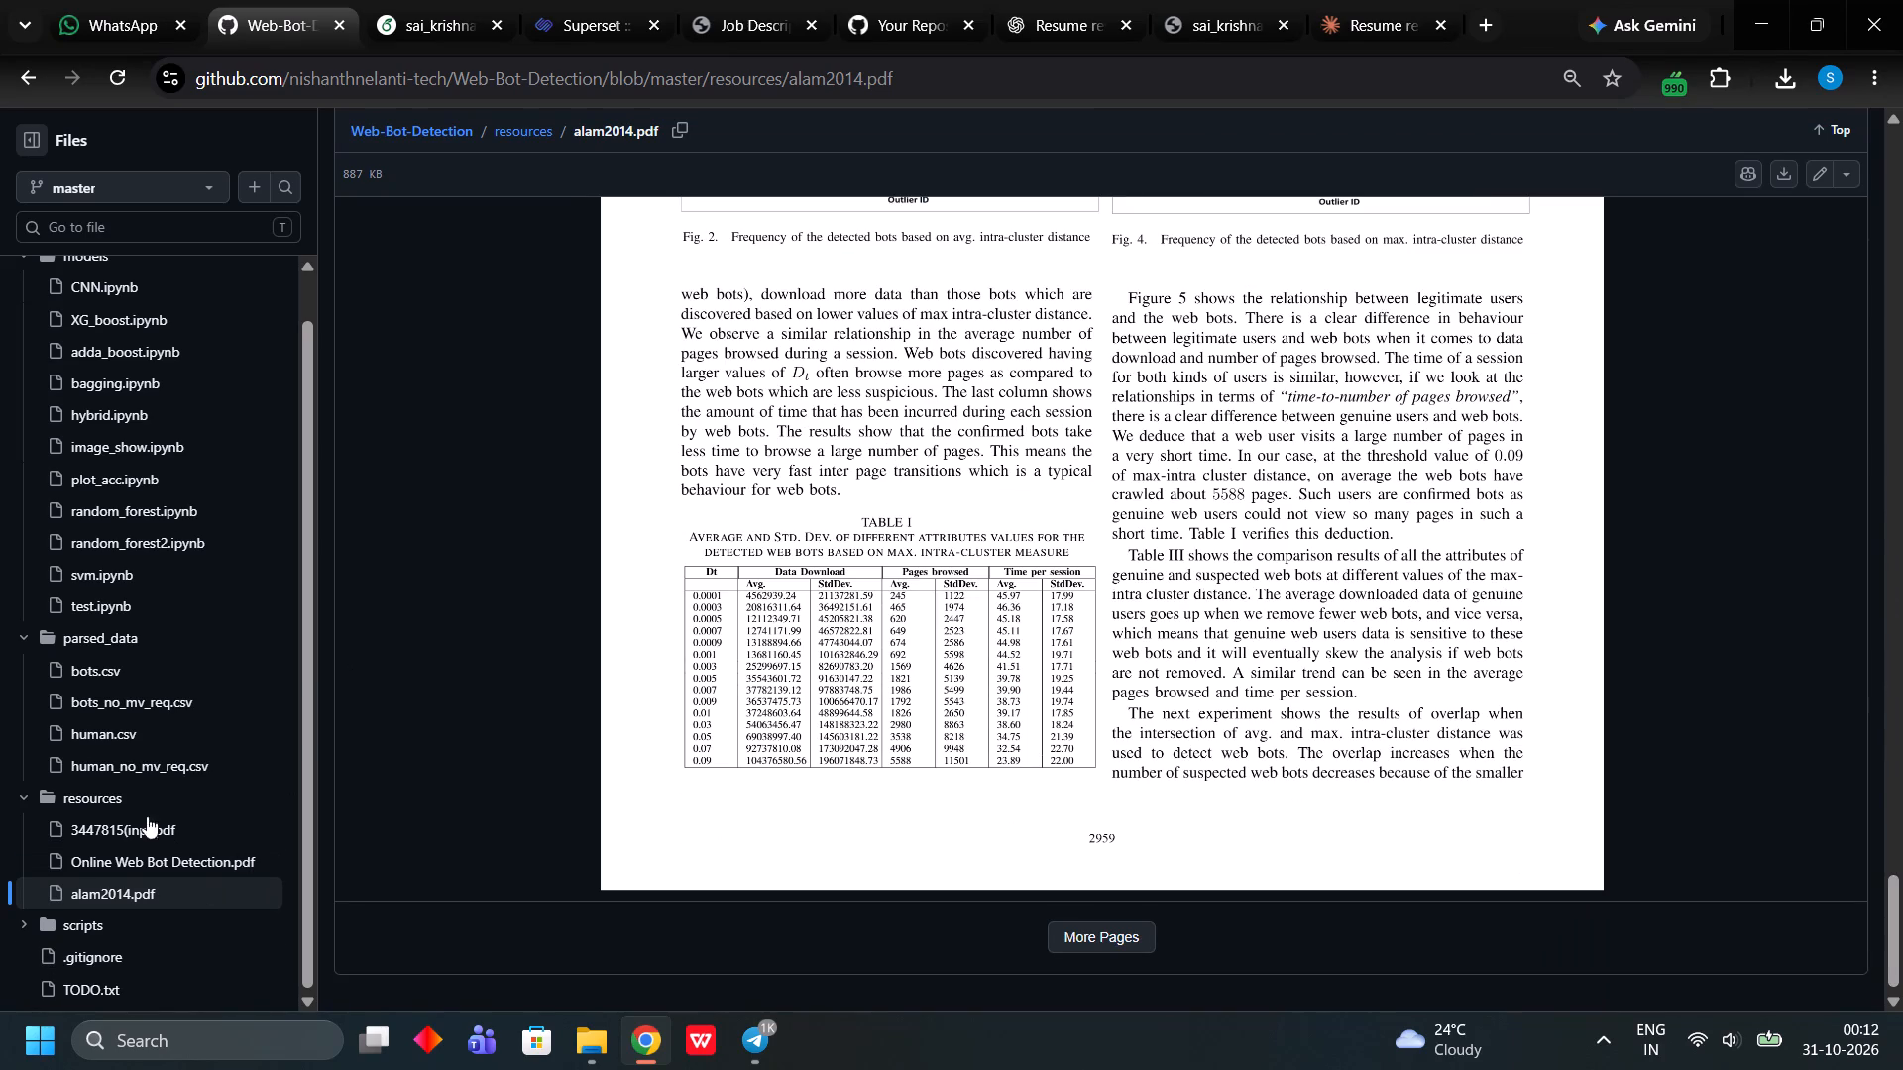
Collapse the reviewed folders and examine the dataset folder's phase1 bot web logs, including access_advanced_bots.log.
left_click(29, 785)
left_click(34, 684)
left_click(23, 409)
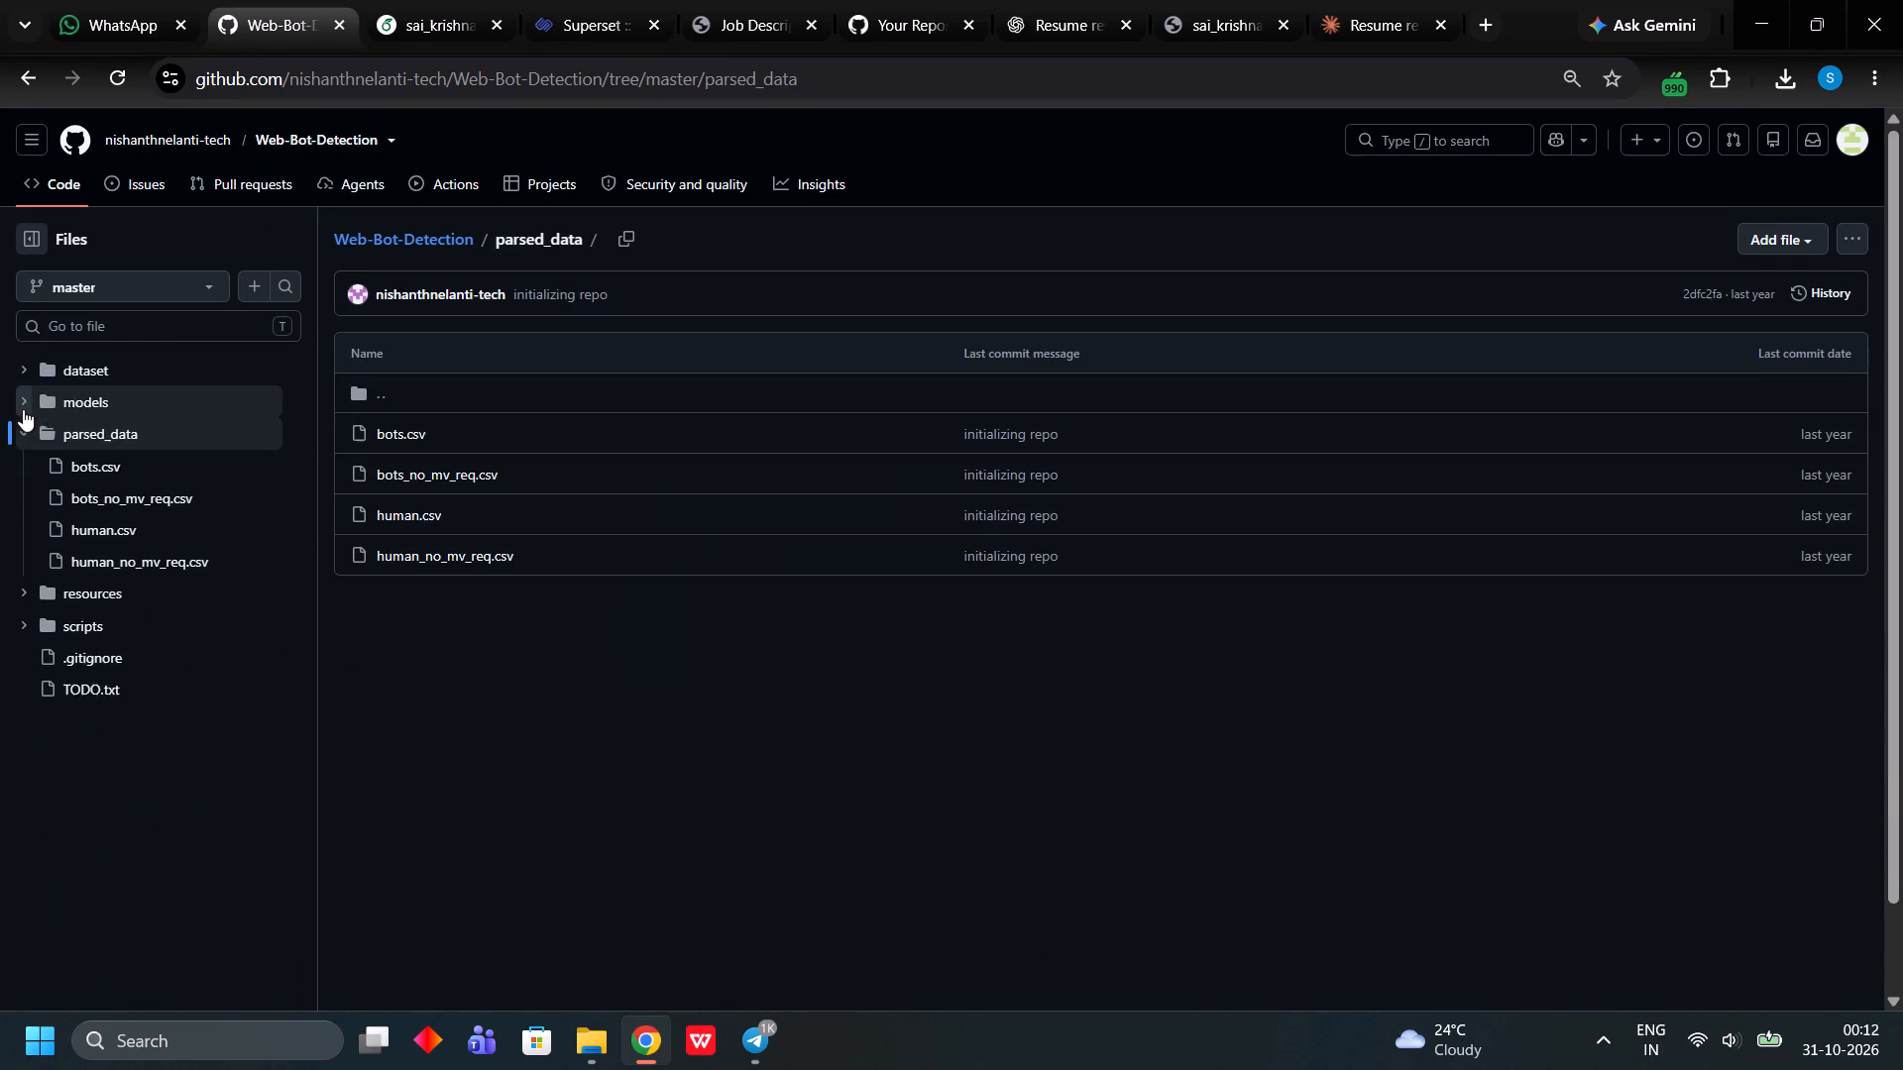
left_click(71, 372)
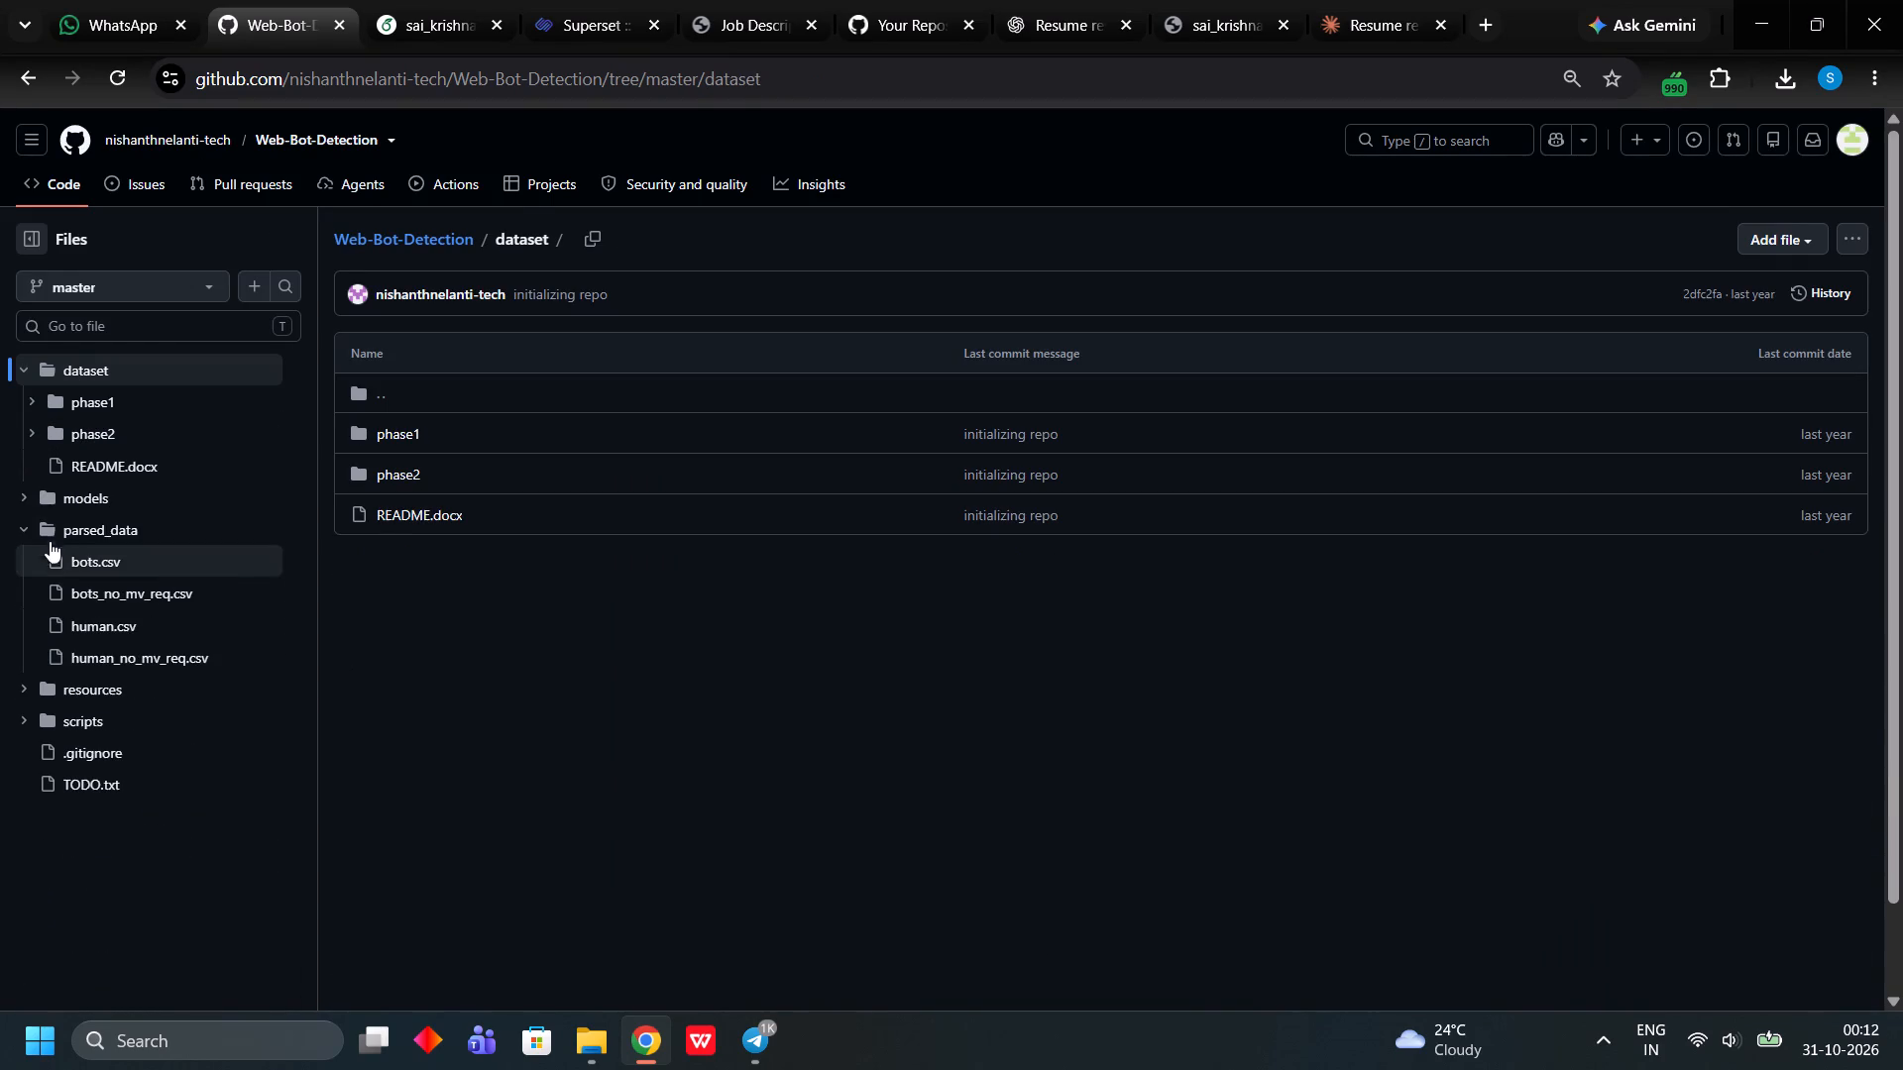
left_click(41, 528)
left_click(21, 522)
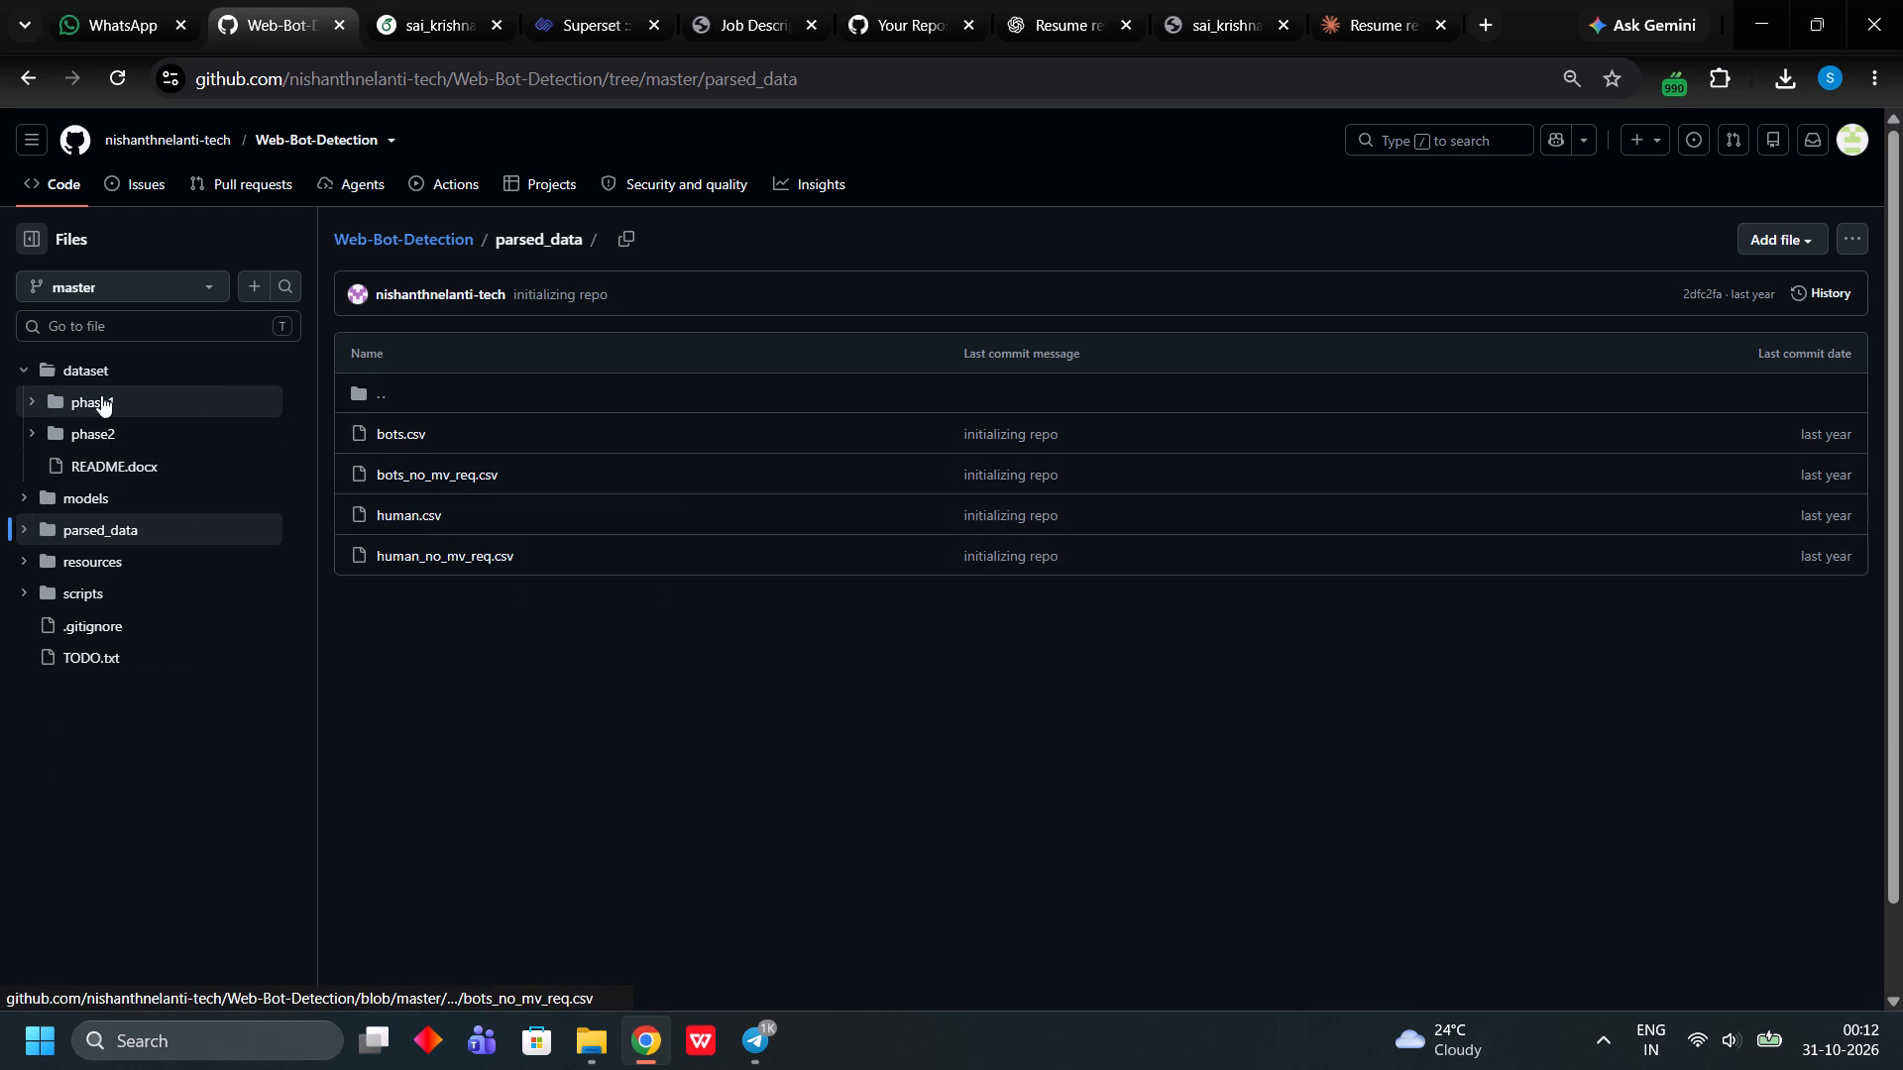
left_click(29, 421)
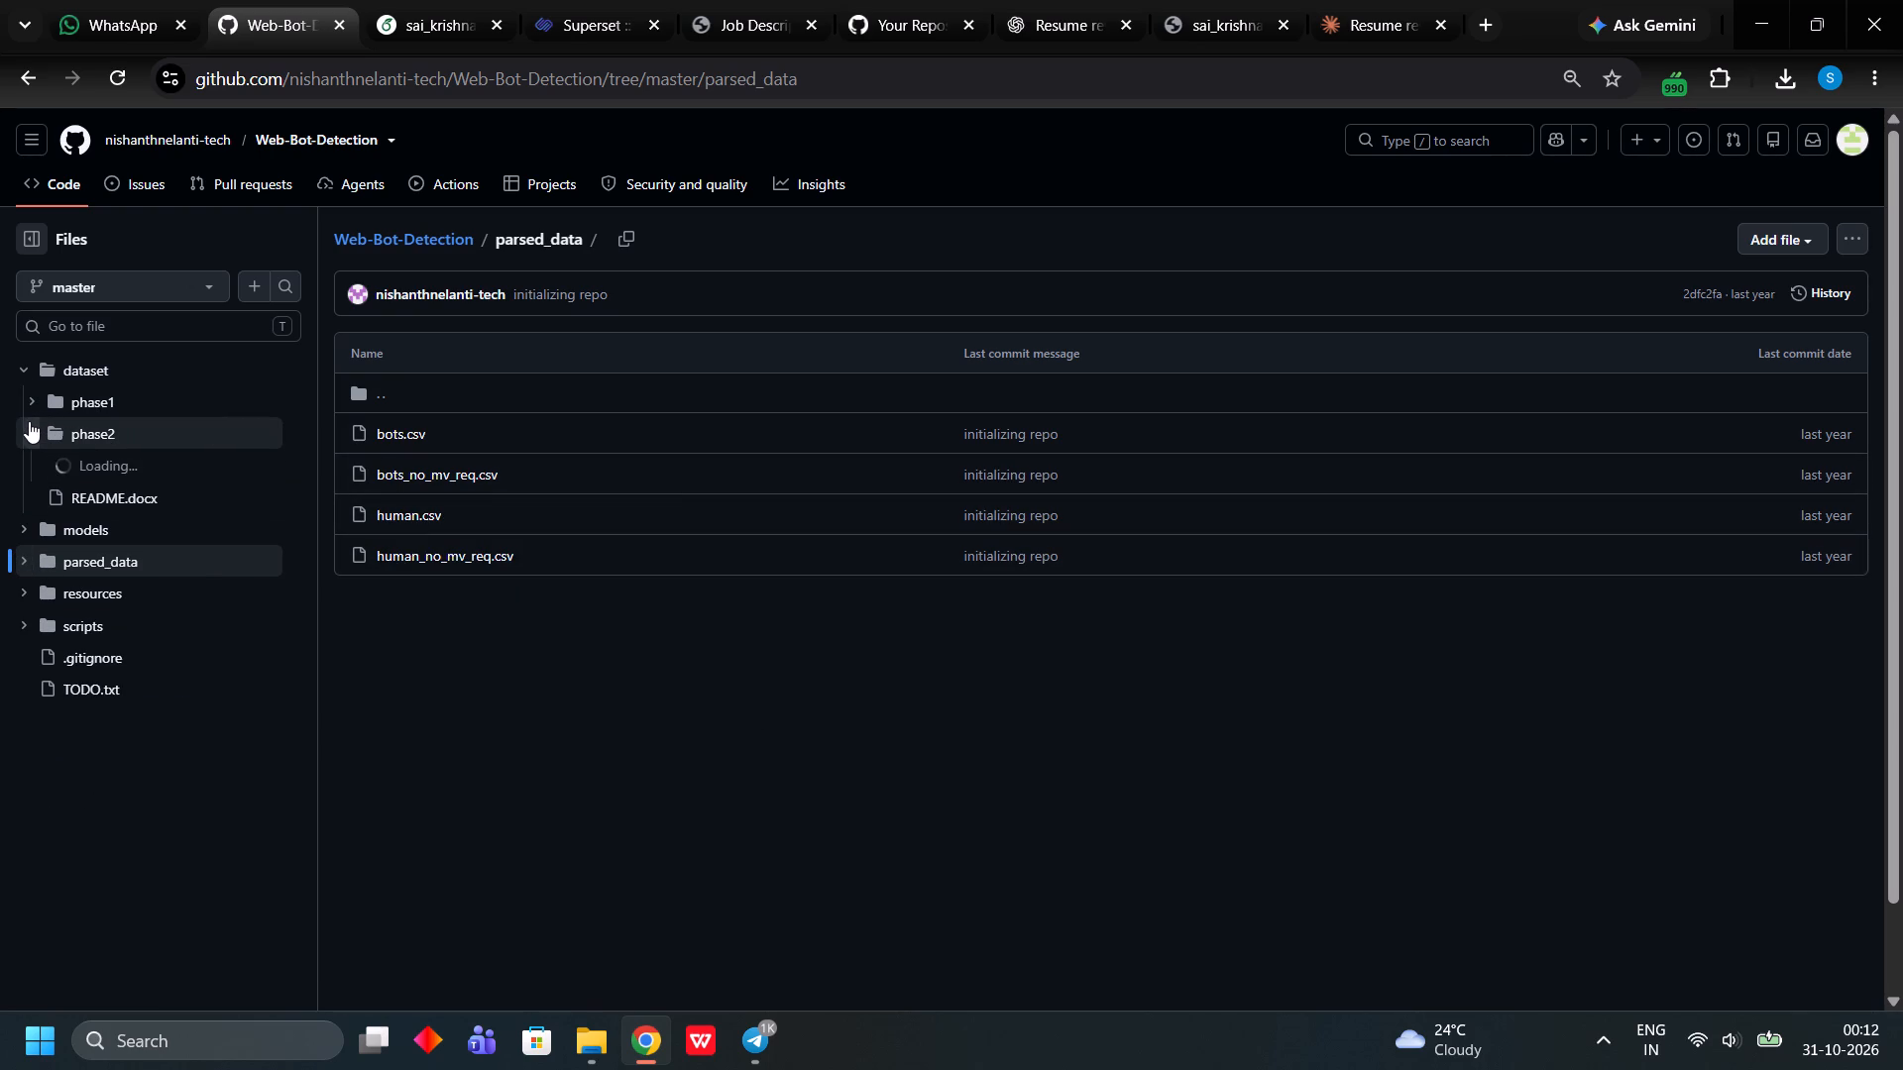
left_click(29, 421)
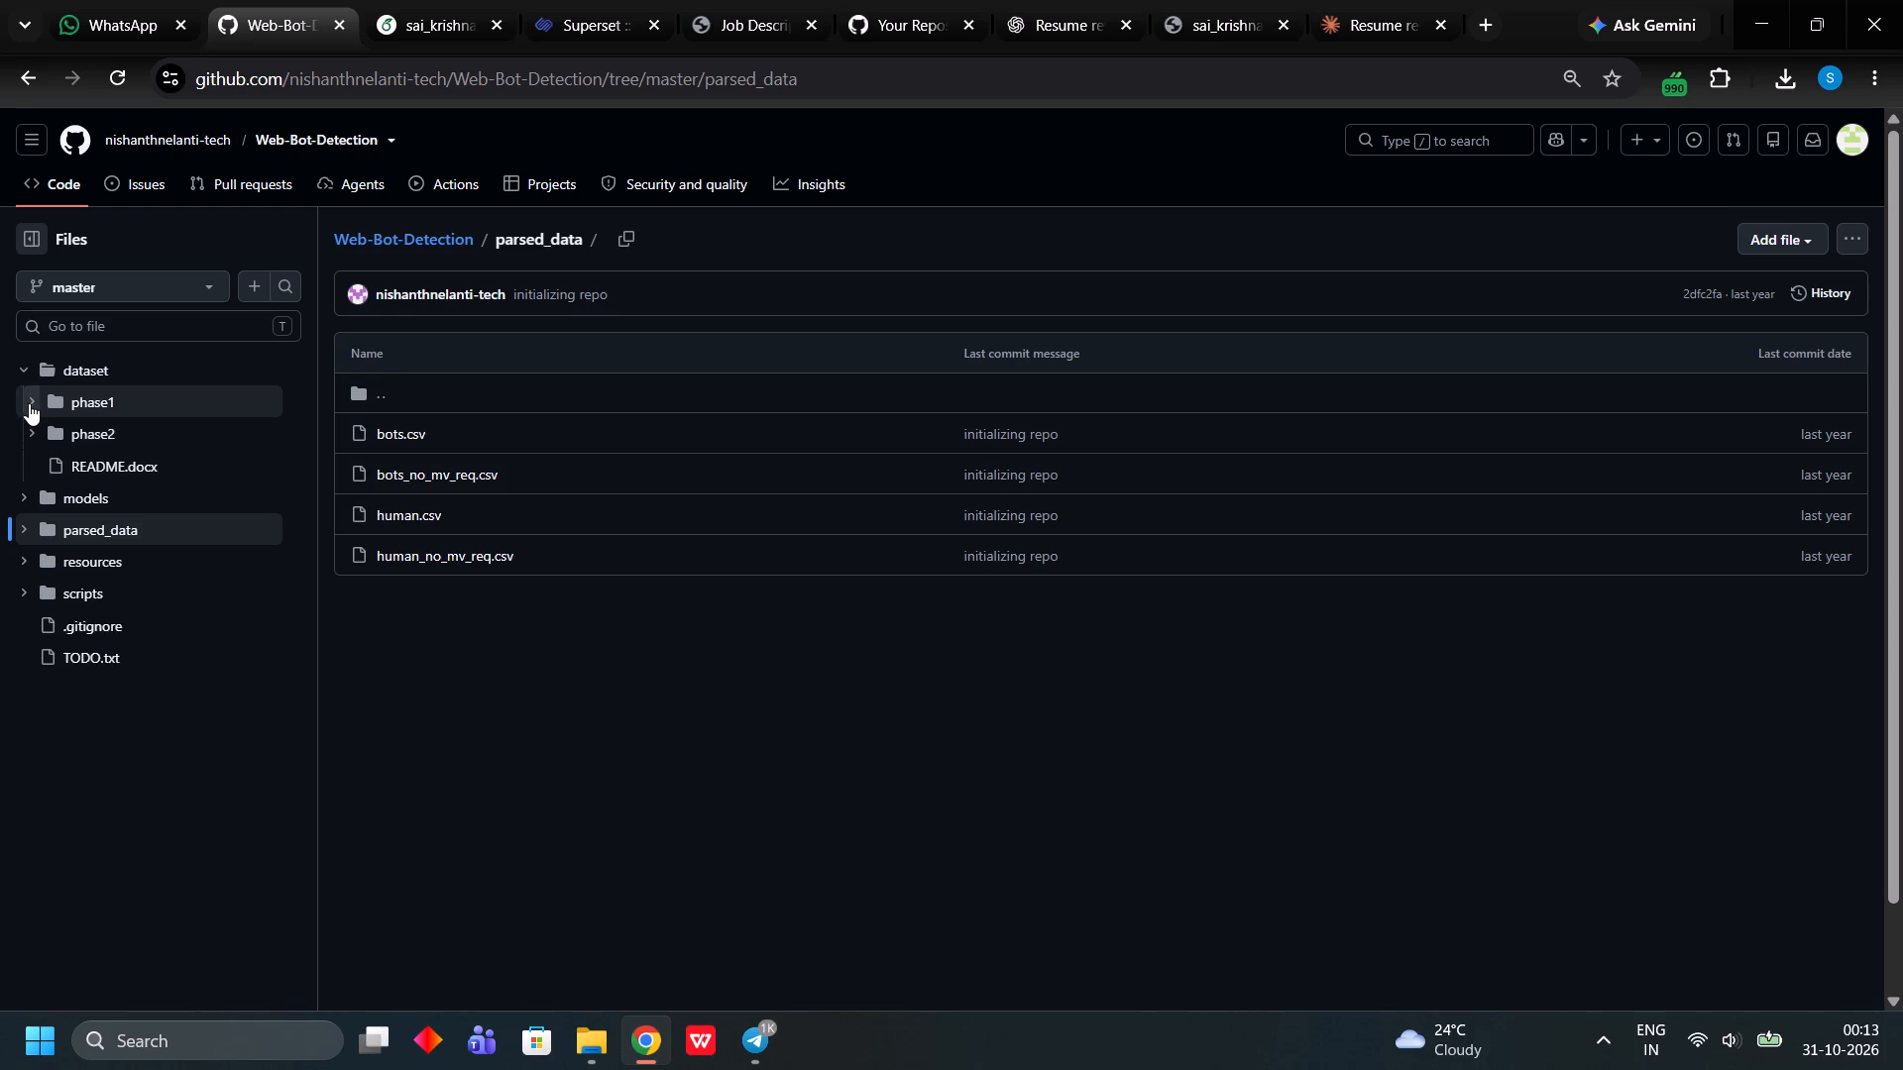
left_click(29, 400)
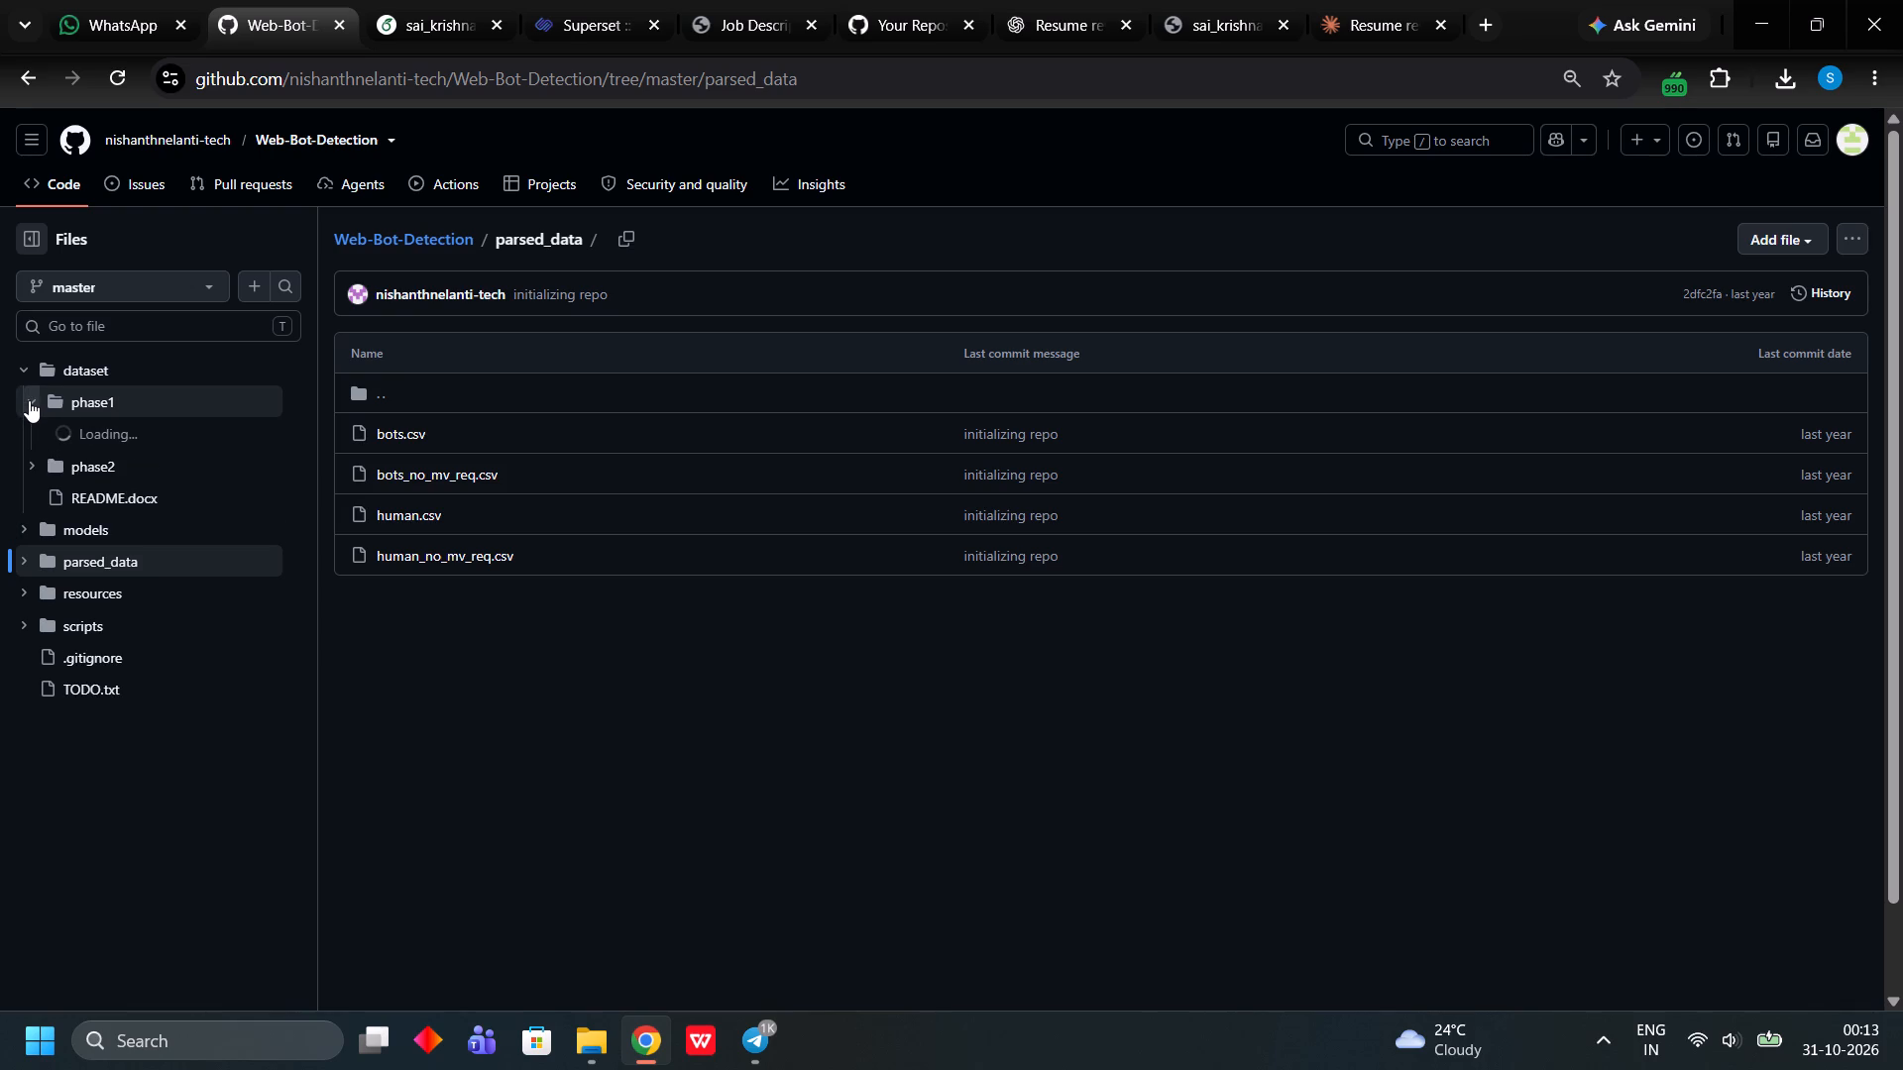
left_click(44, 463)
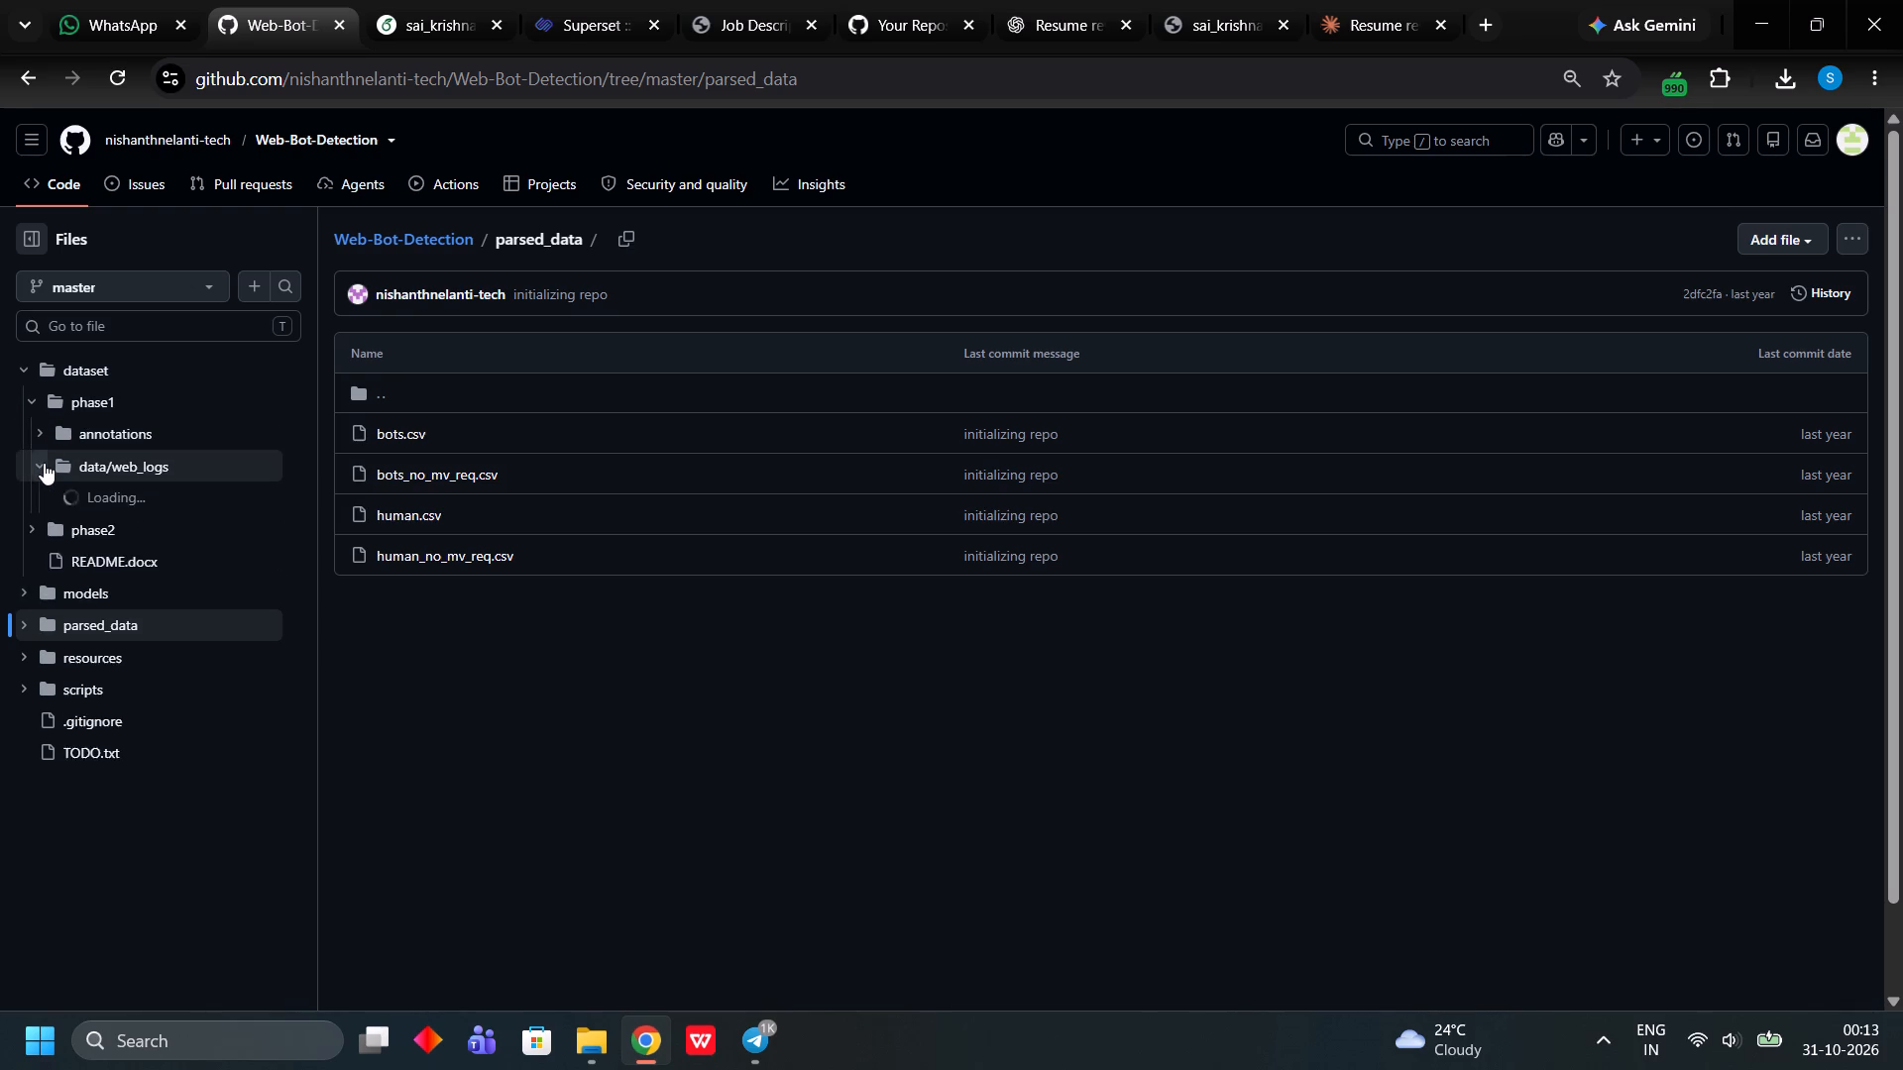
left_click(53, 495)
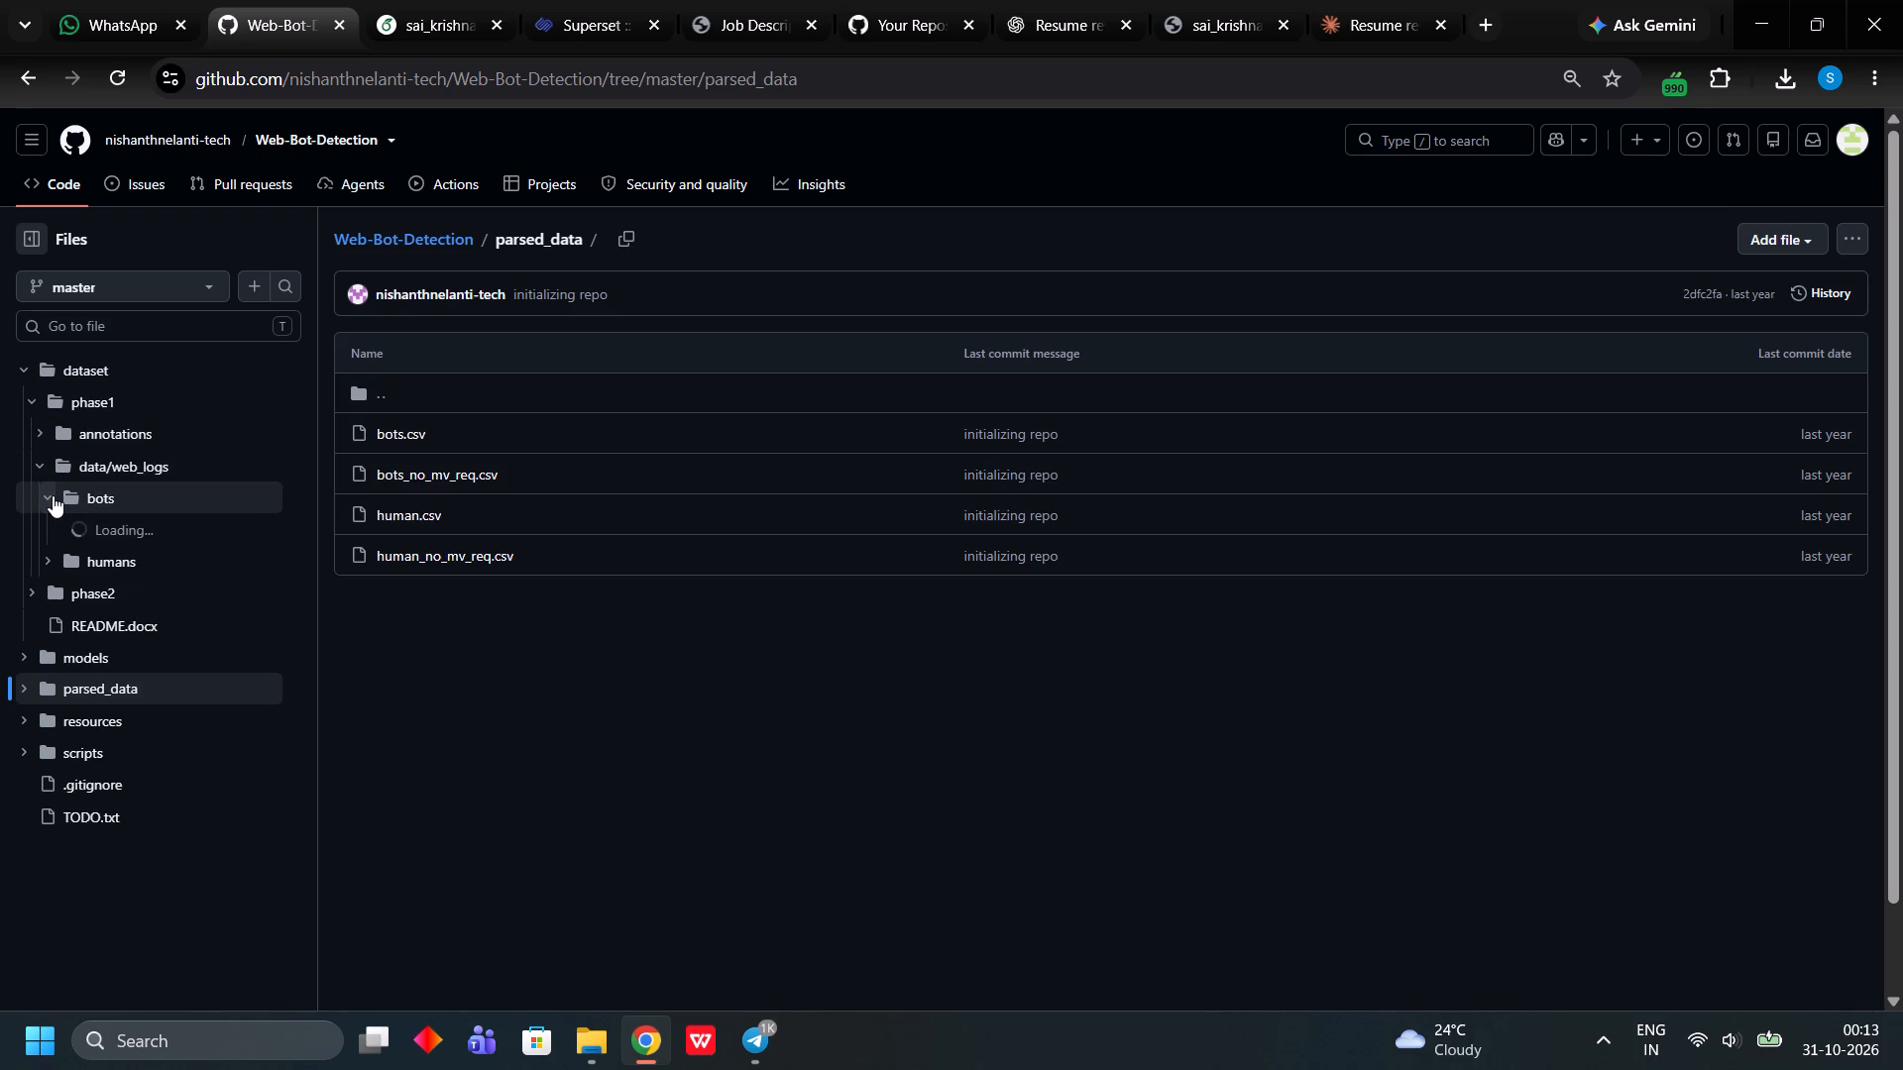
left_click(87, 529)
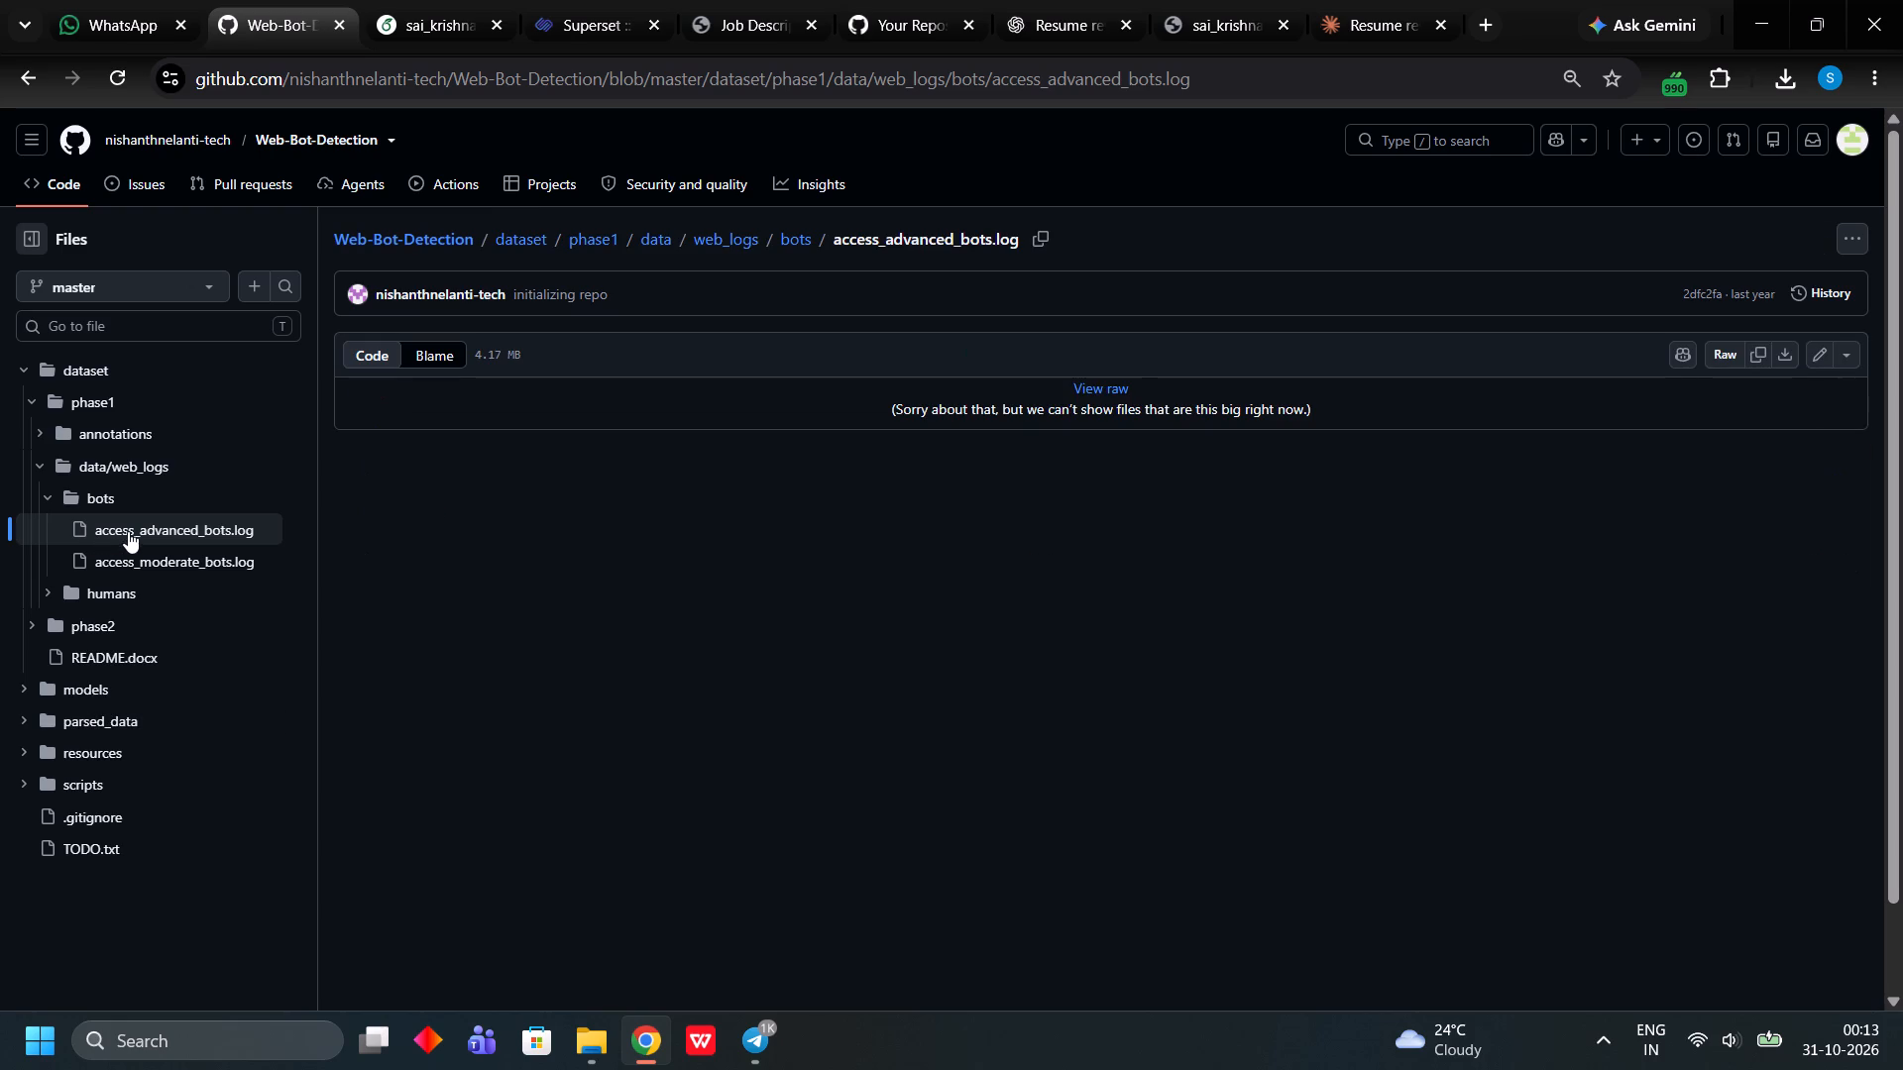
left_click(49, 510)
left_click(32, 475)
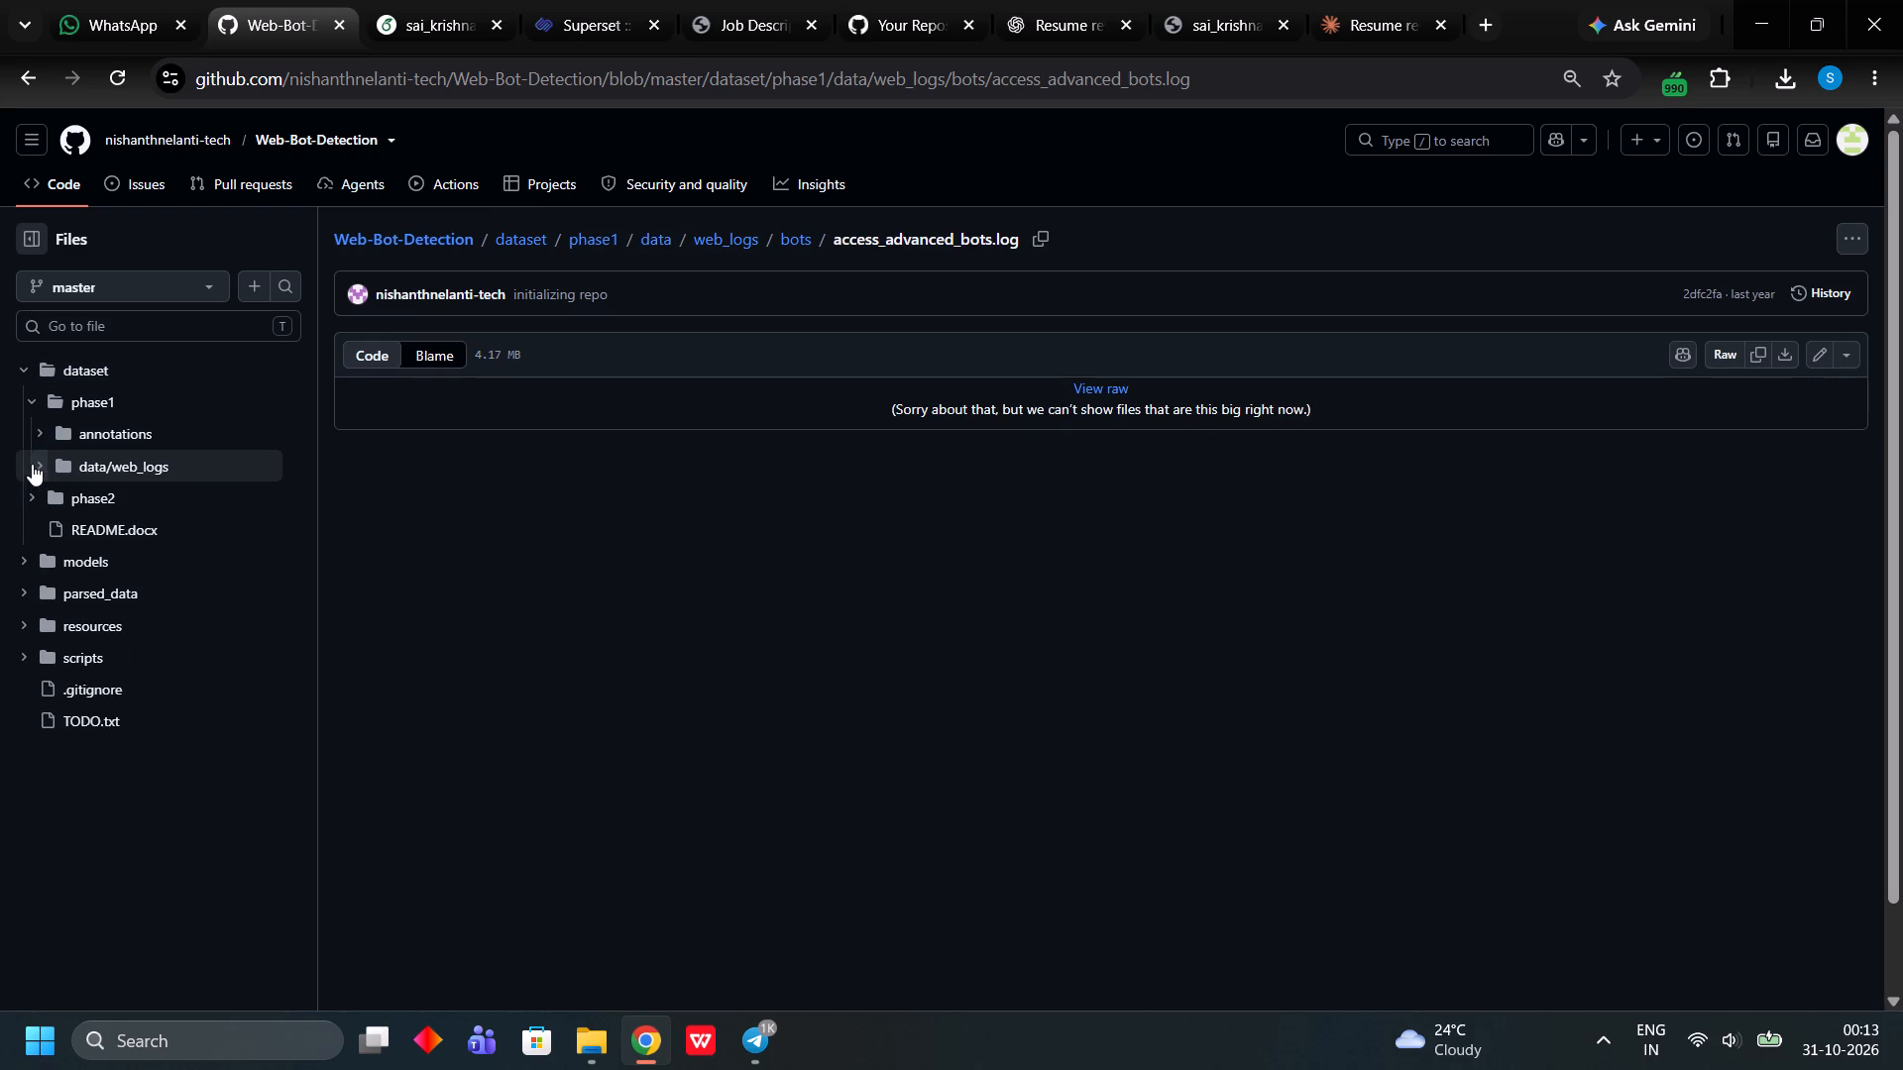
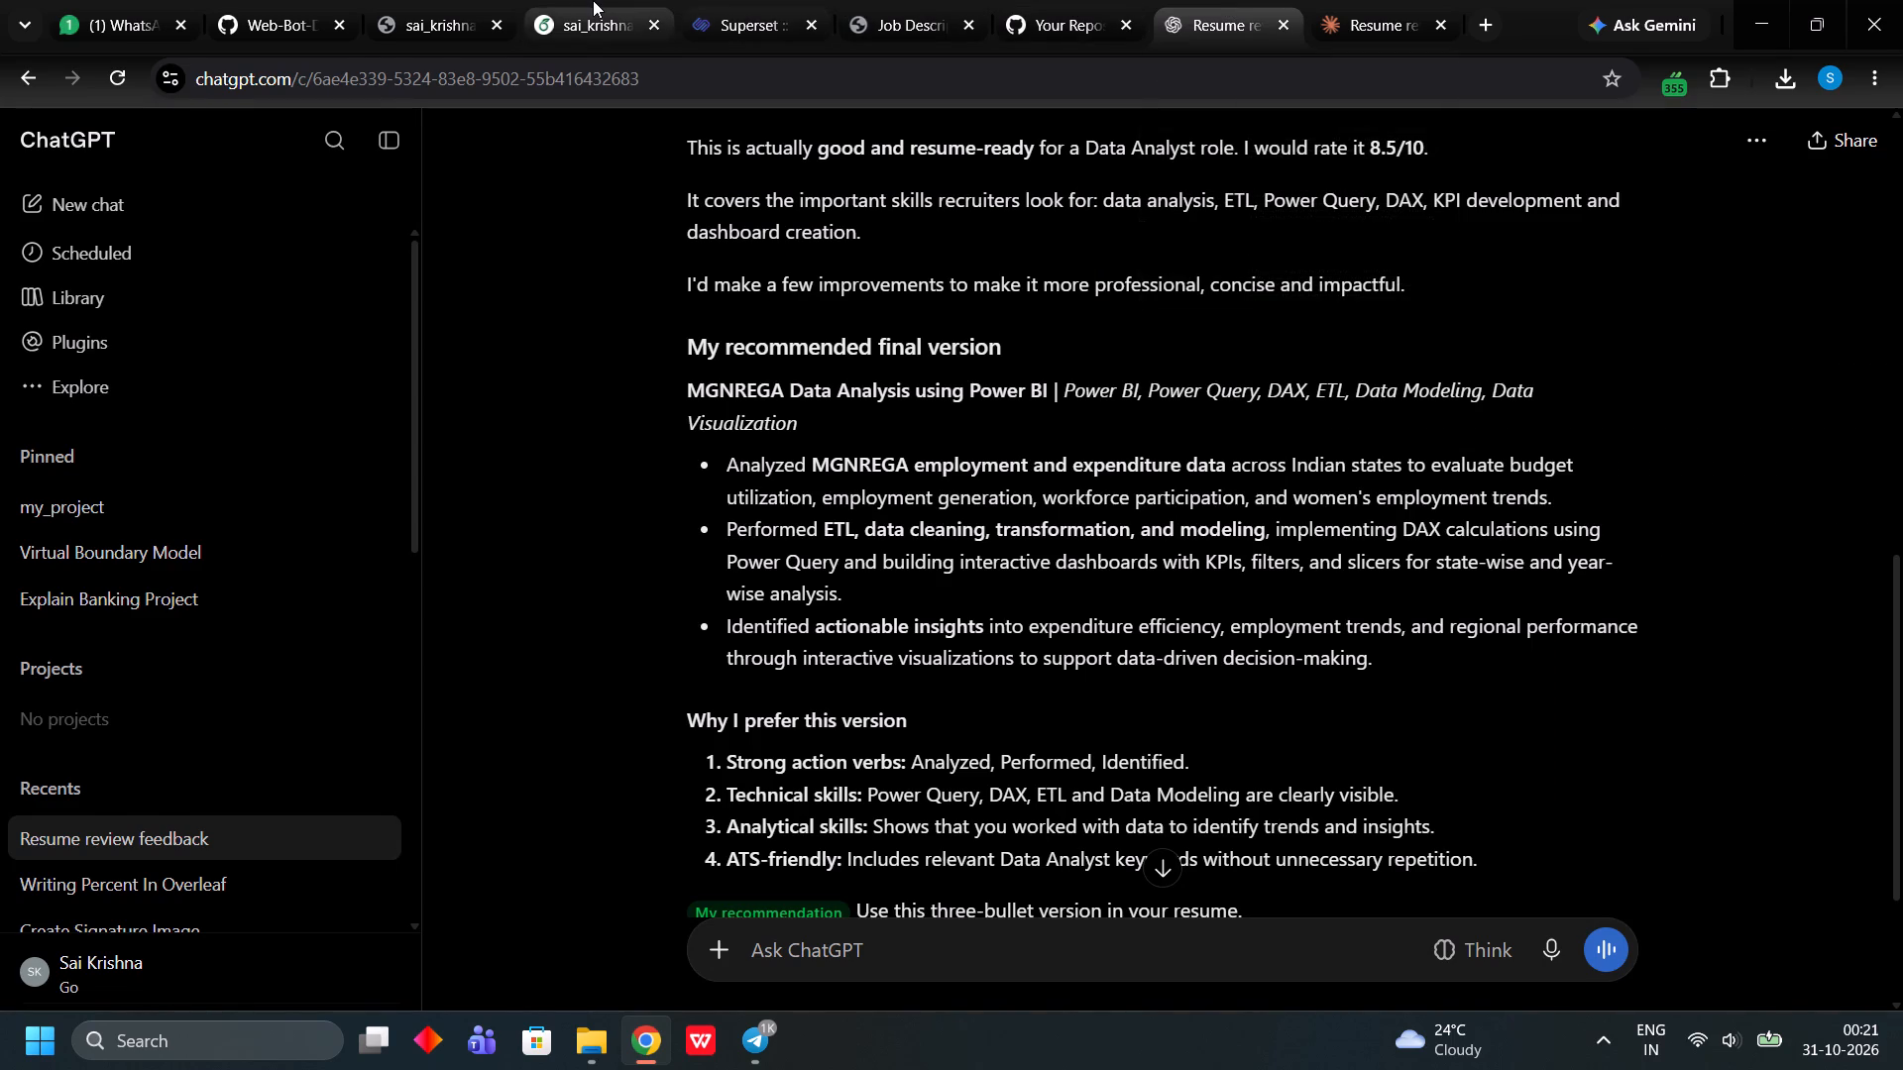
left_click(588, 0)
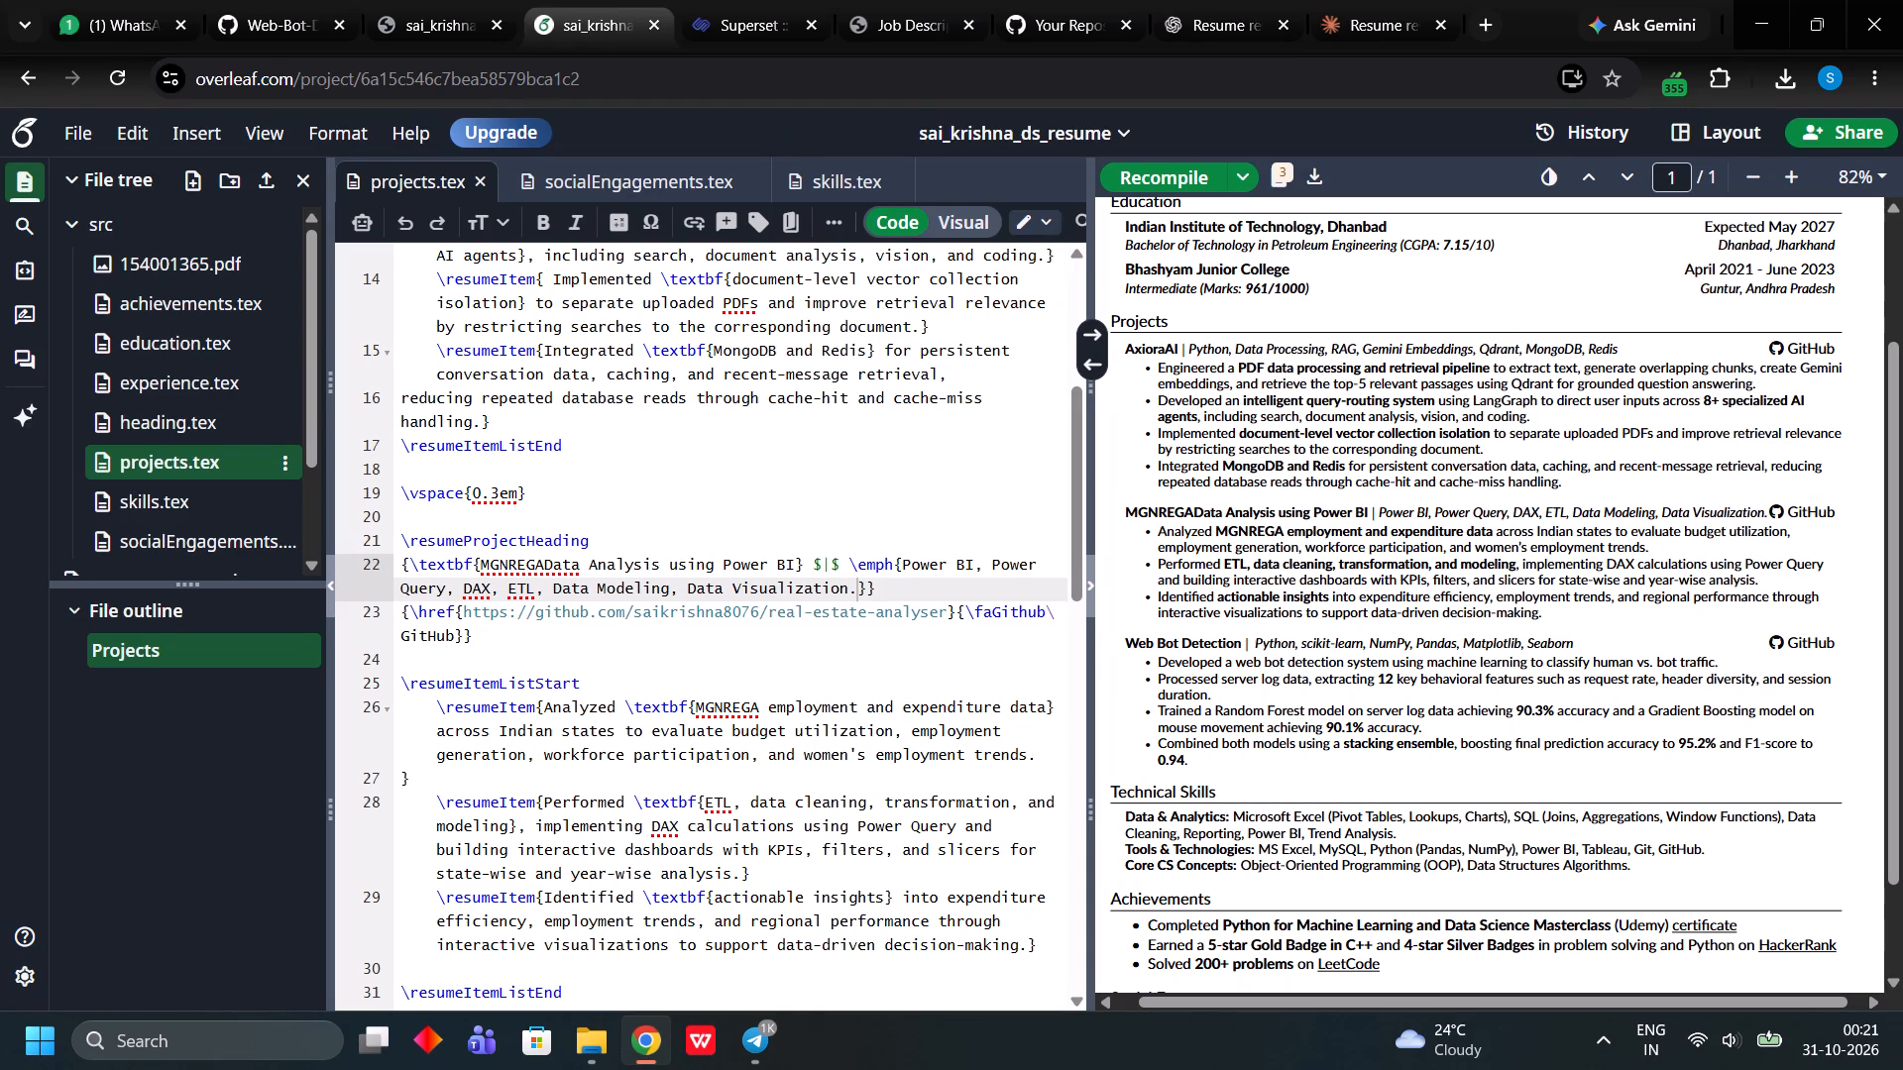
Copy the MGNREGA heading's GitHub link to the end of the project's third bullet, after a space, and recompile.
left_click_drag(482, 647, 397, 615)
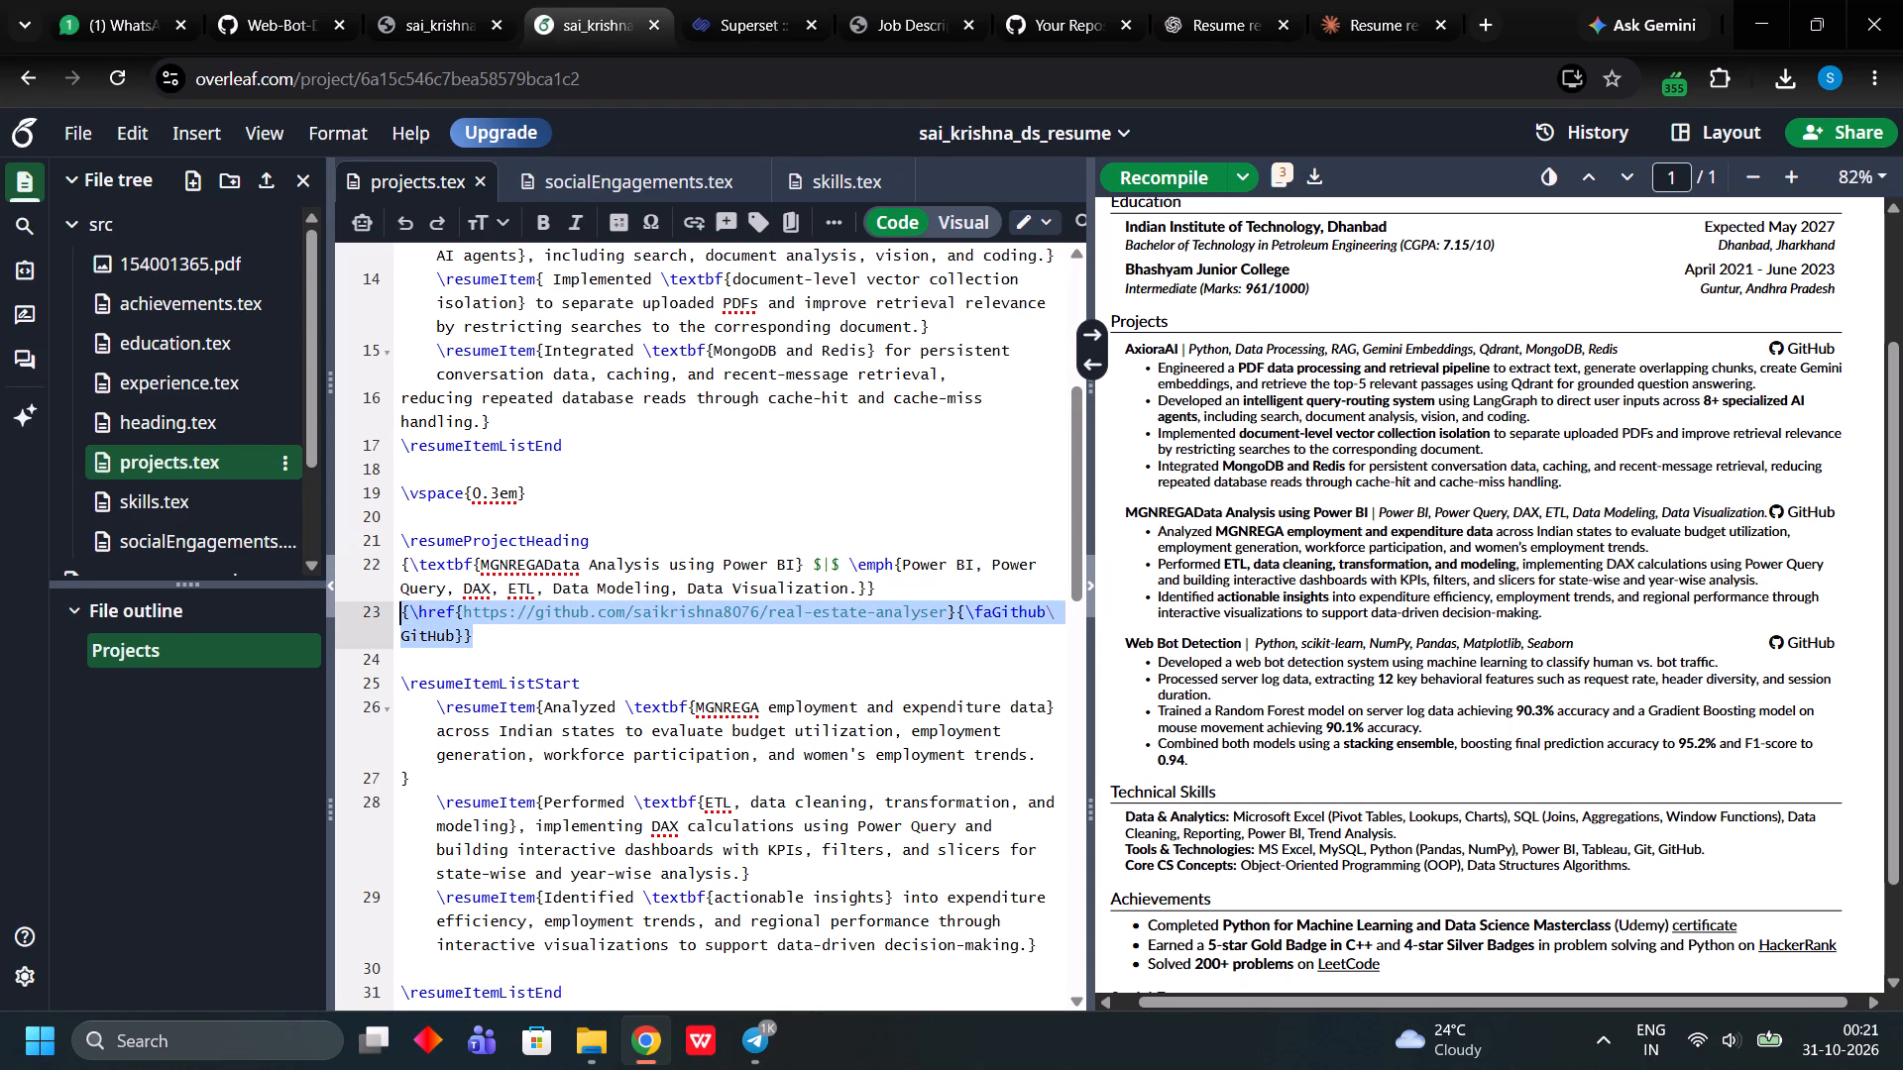
left_click_drag(397, 615, 388, 608)
key("ctrl+c")
scroll(722, 644, "down", 1)
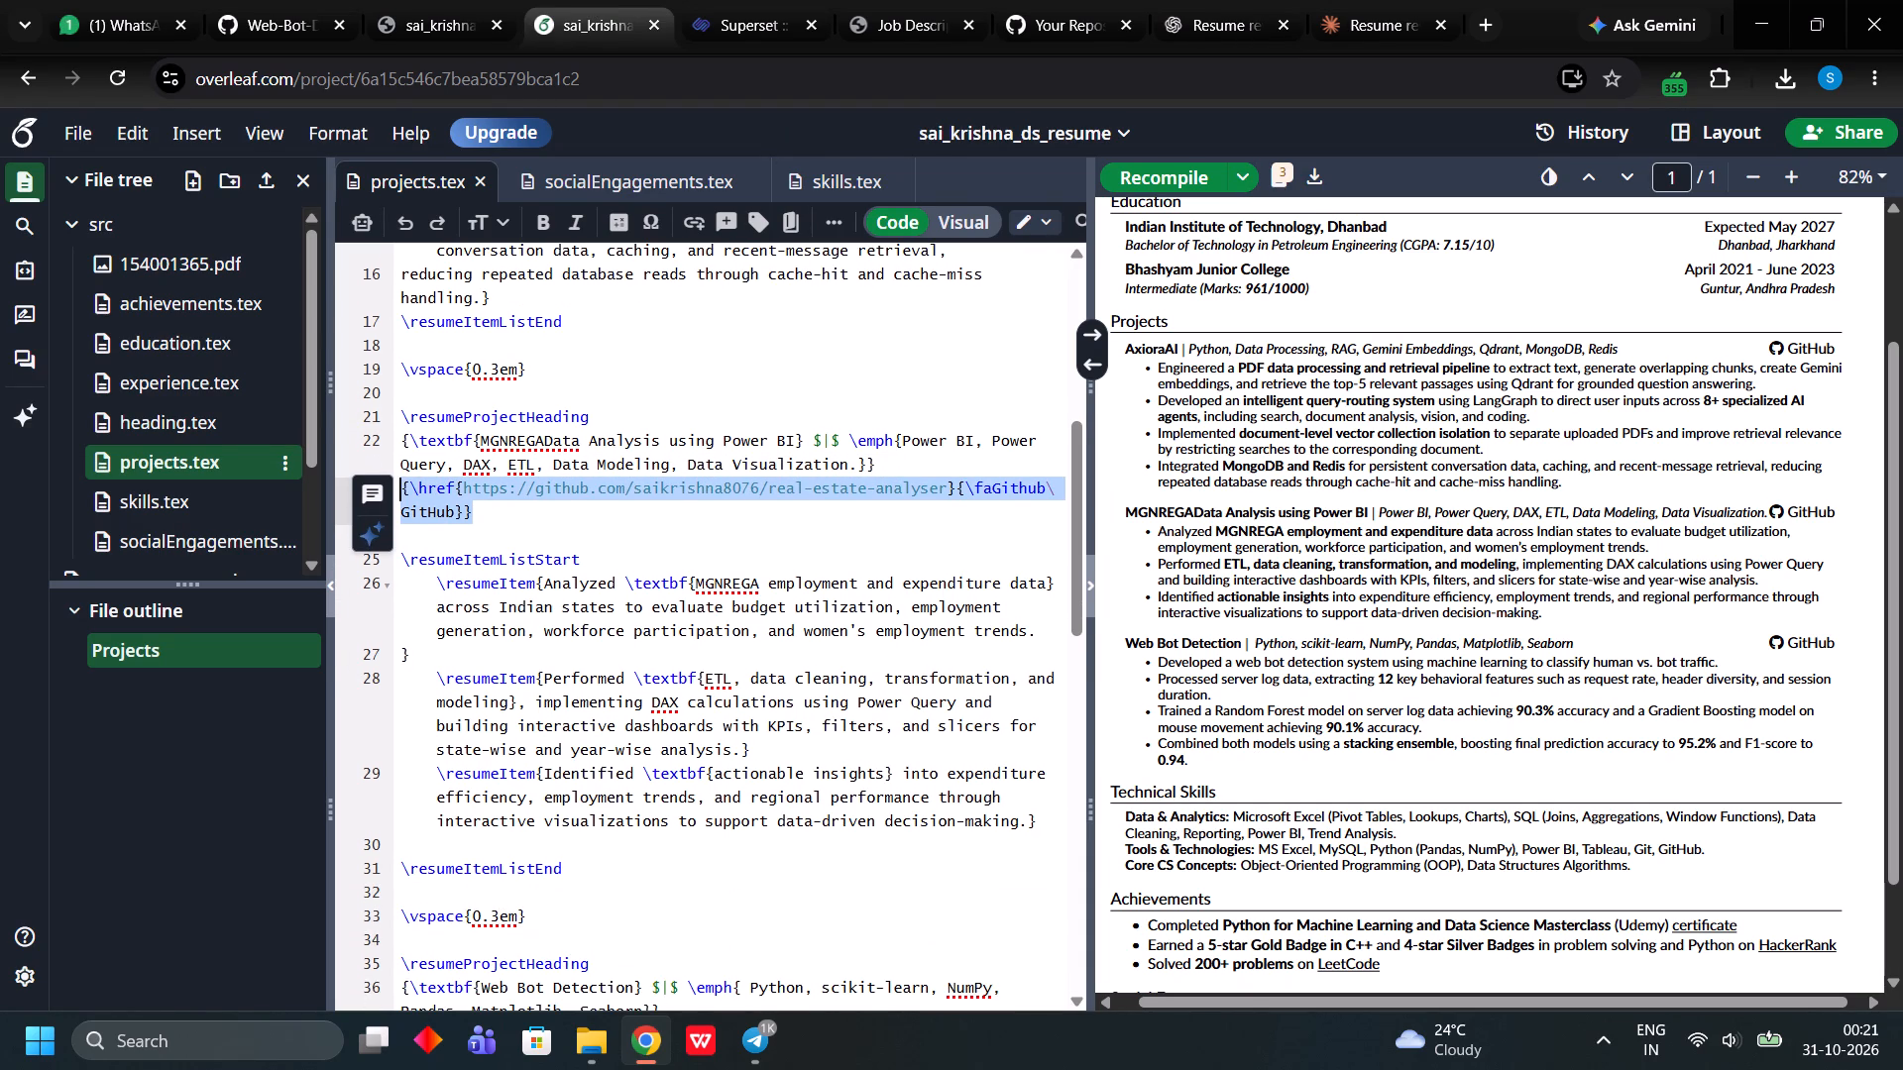
left_click(1047, 815)
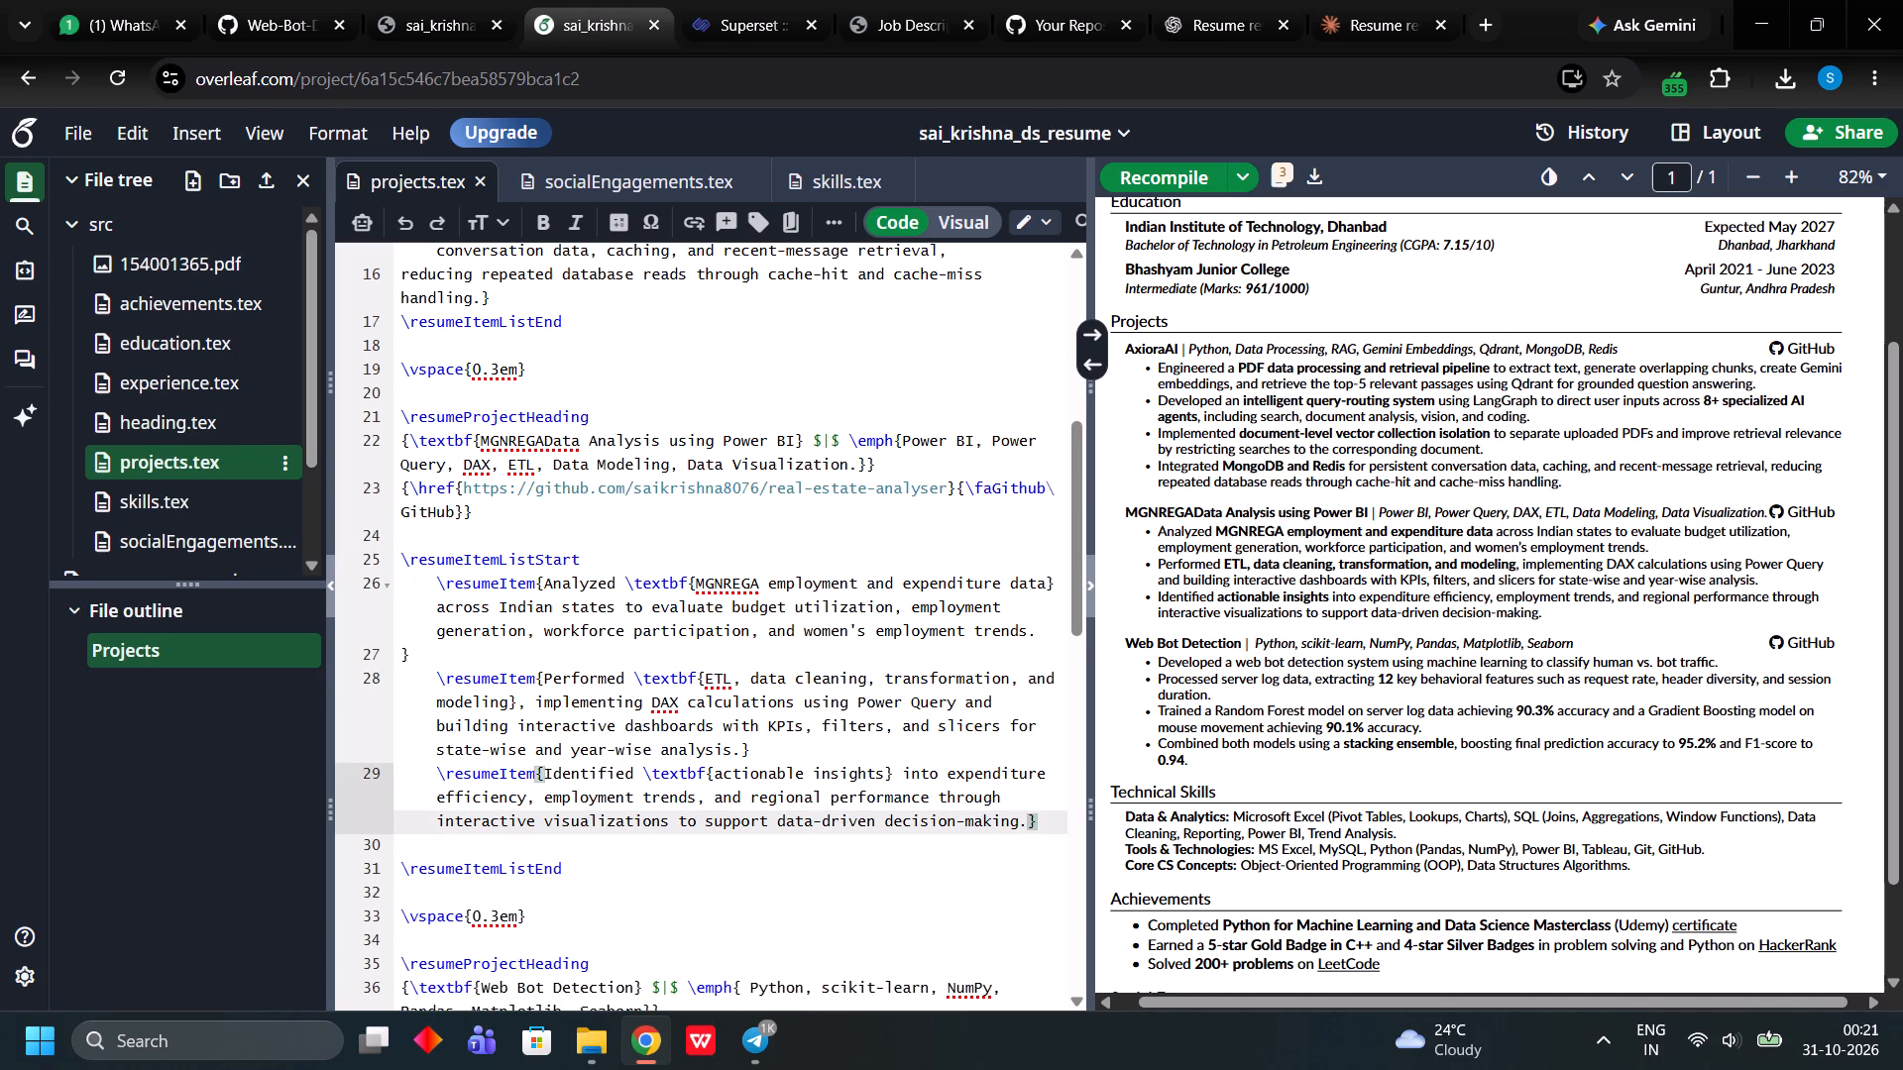
key("space")
key("ctrl+v")
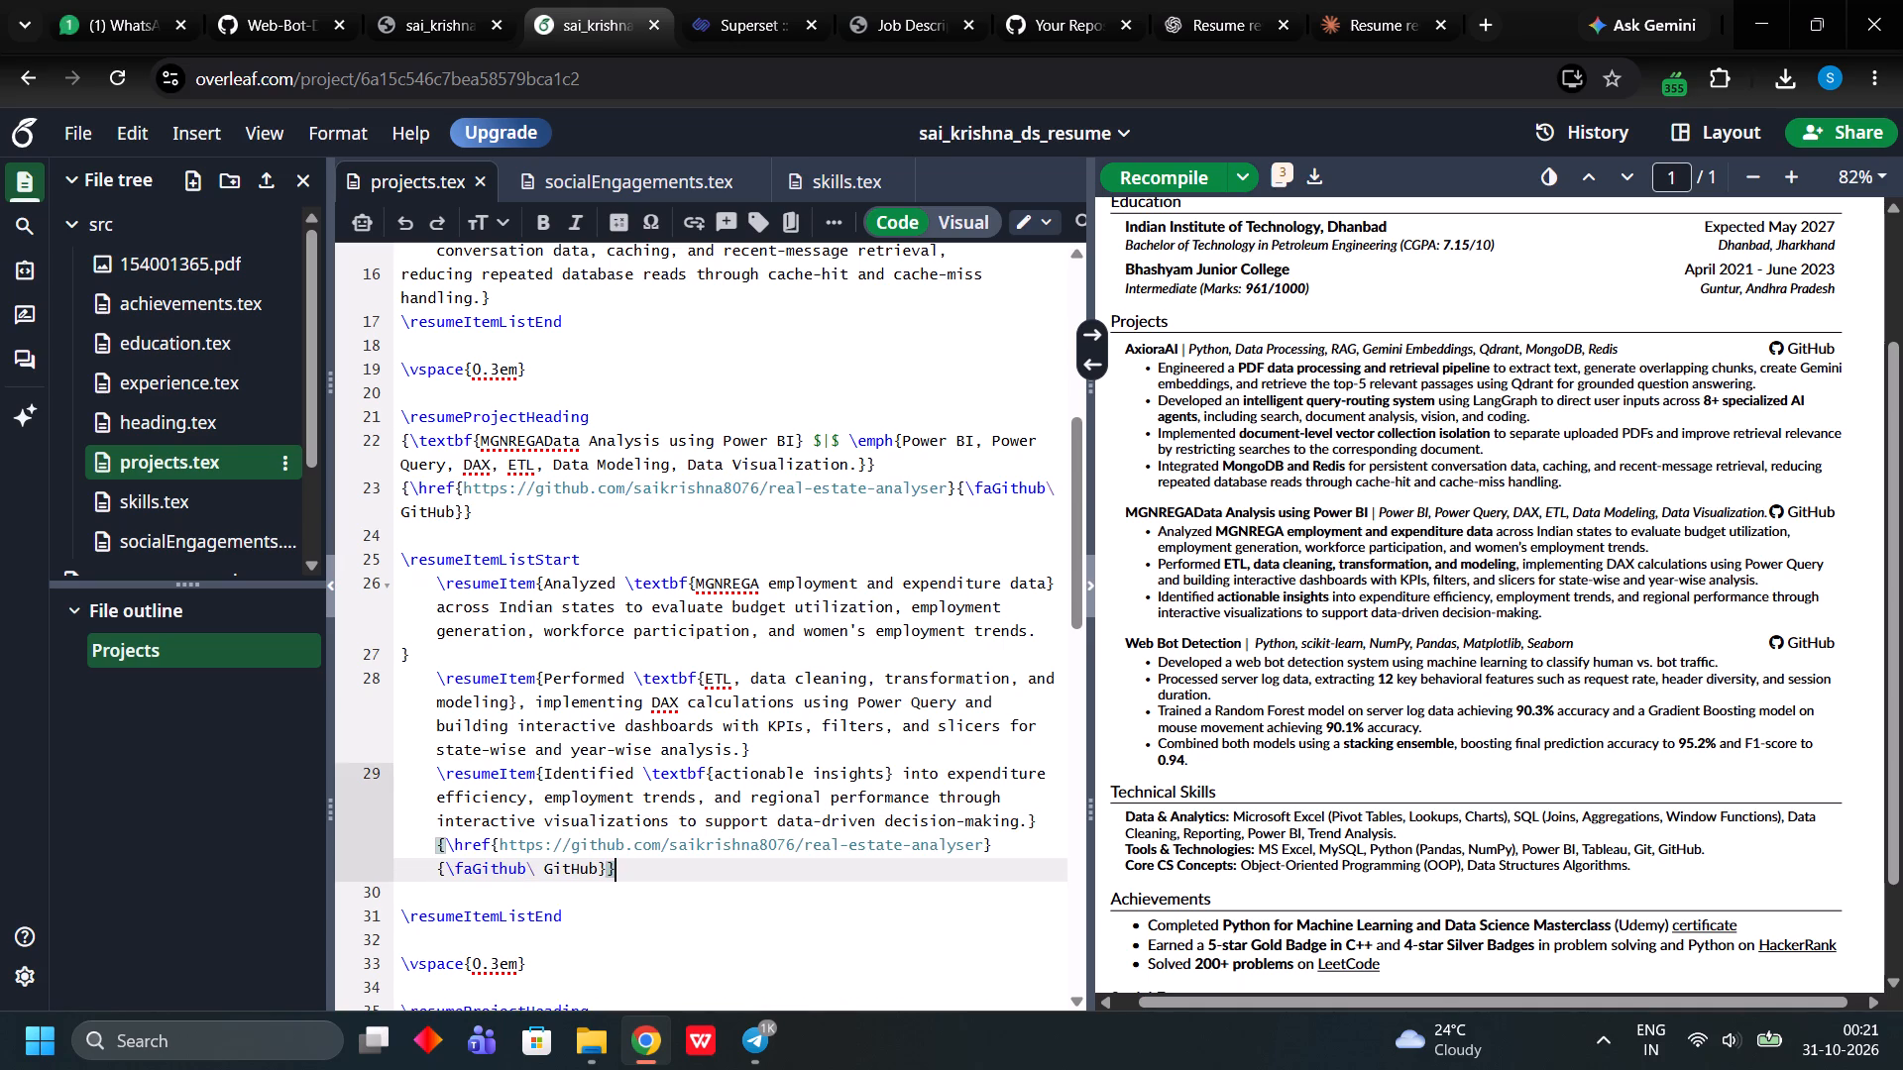
left_click(1132, 174)
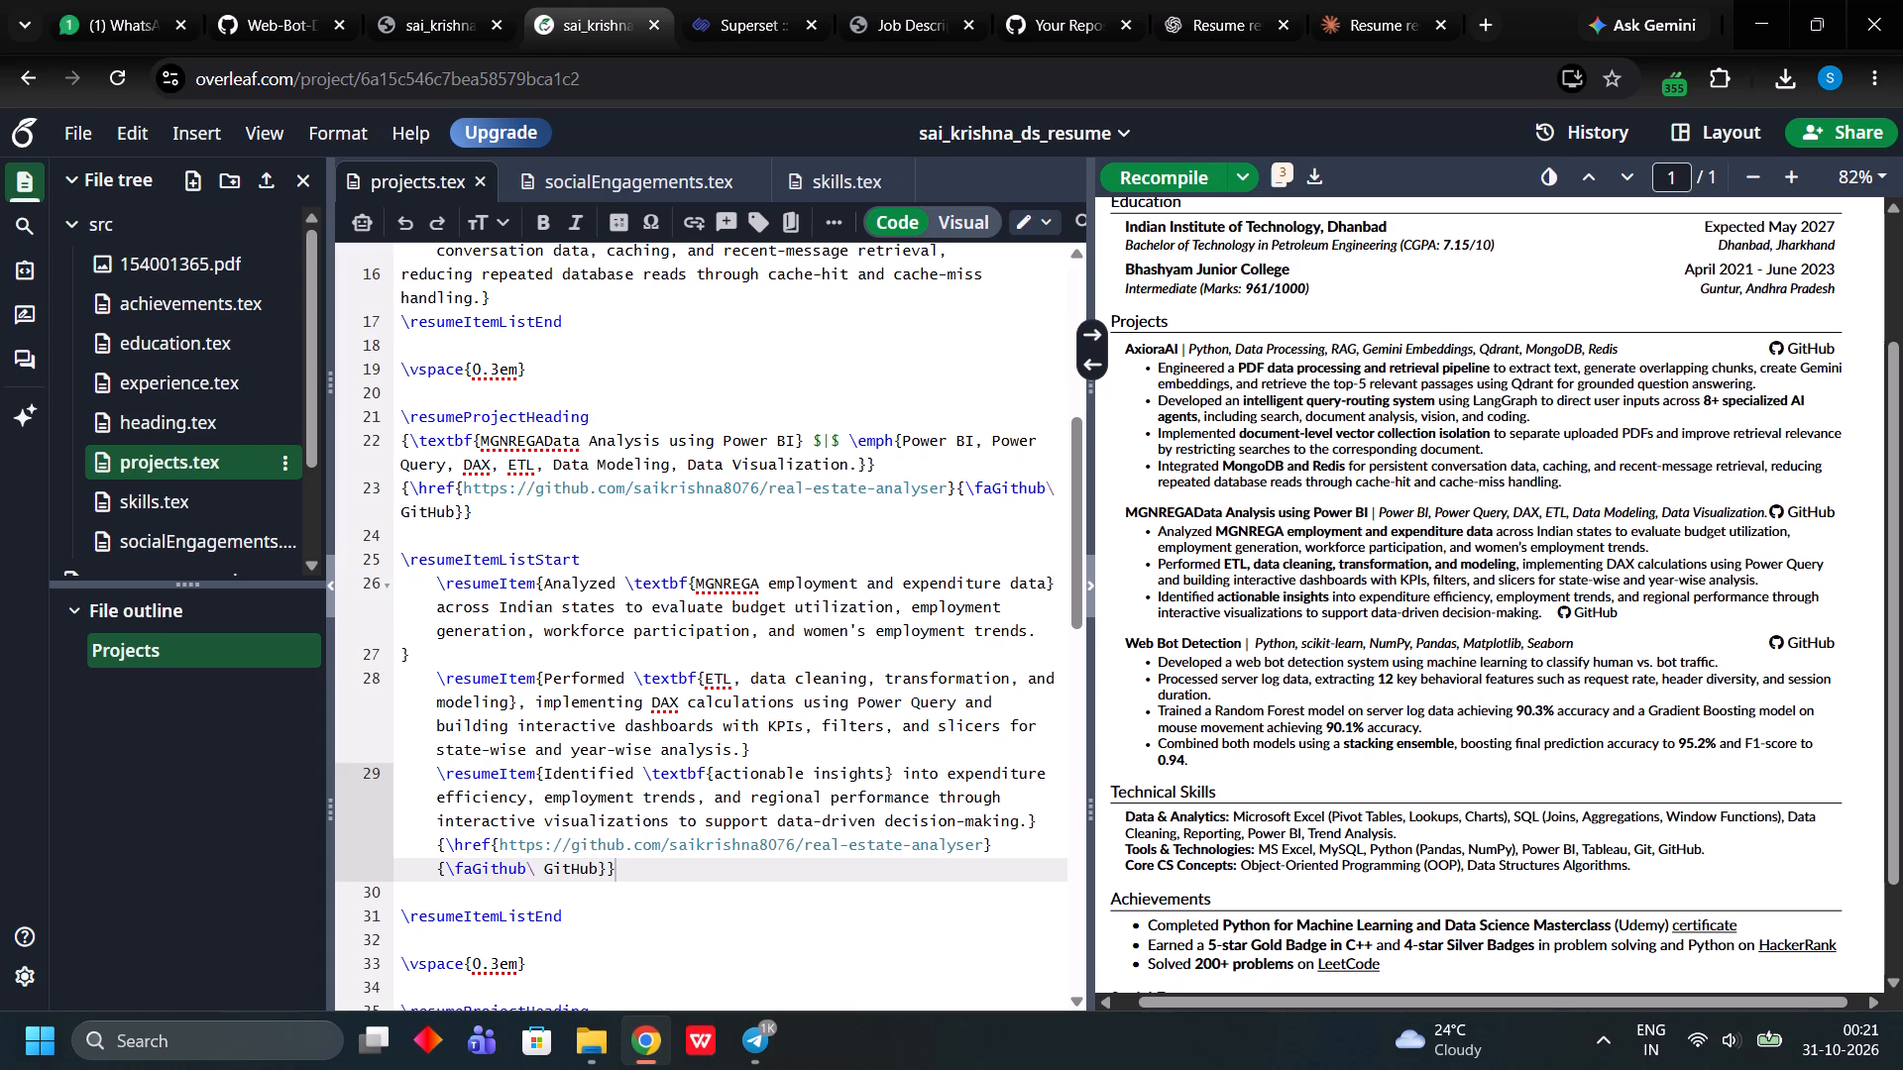
Delete the GitHub link line from the MGNREGA project heading and recompile the resume.
left_click_drag(496, 516, 410, 483)
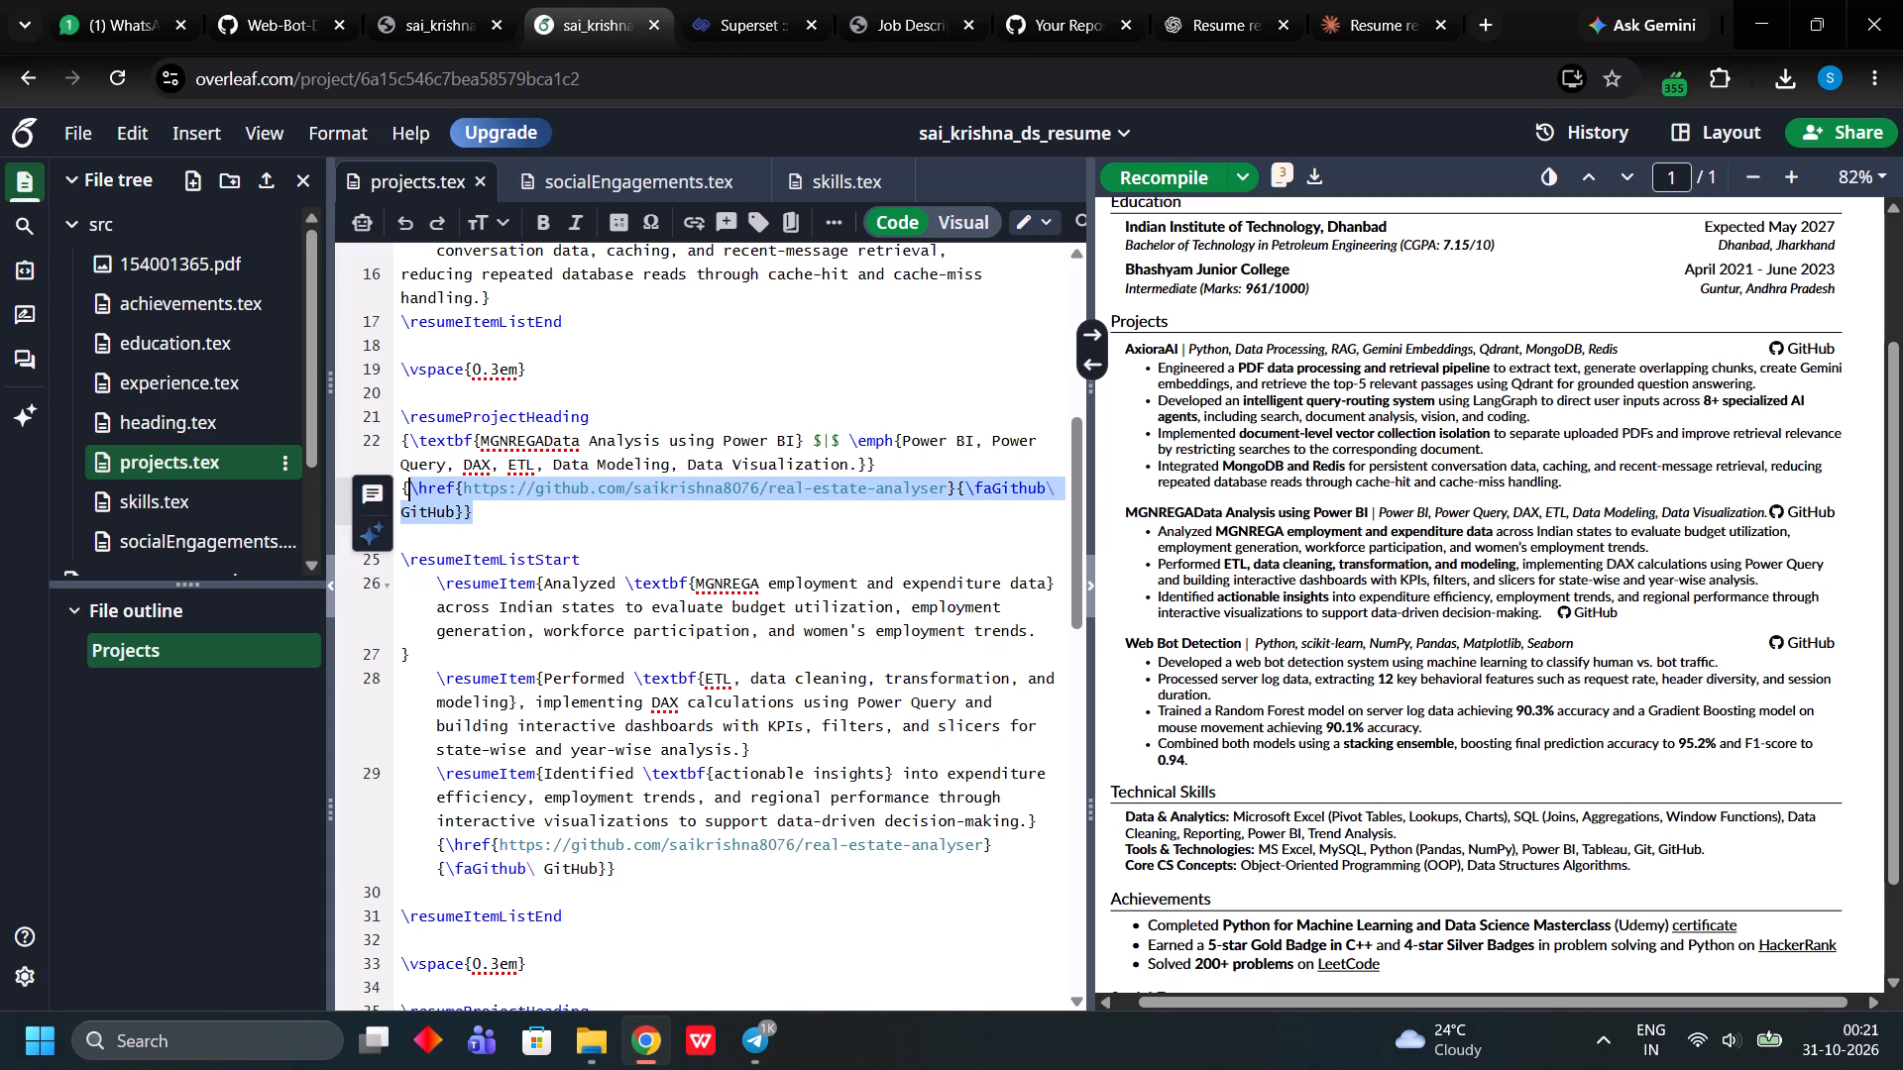
key("BackSpace")
key("BackSpace")
key("BackSpace")
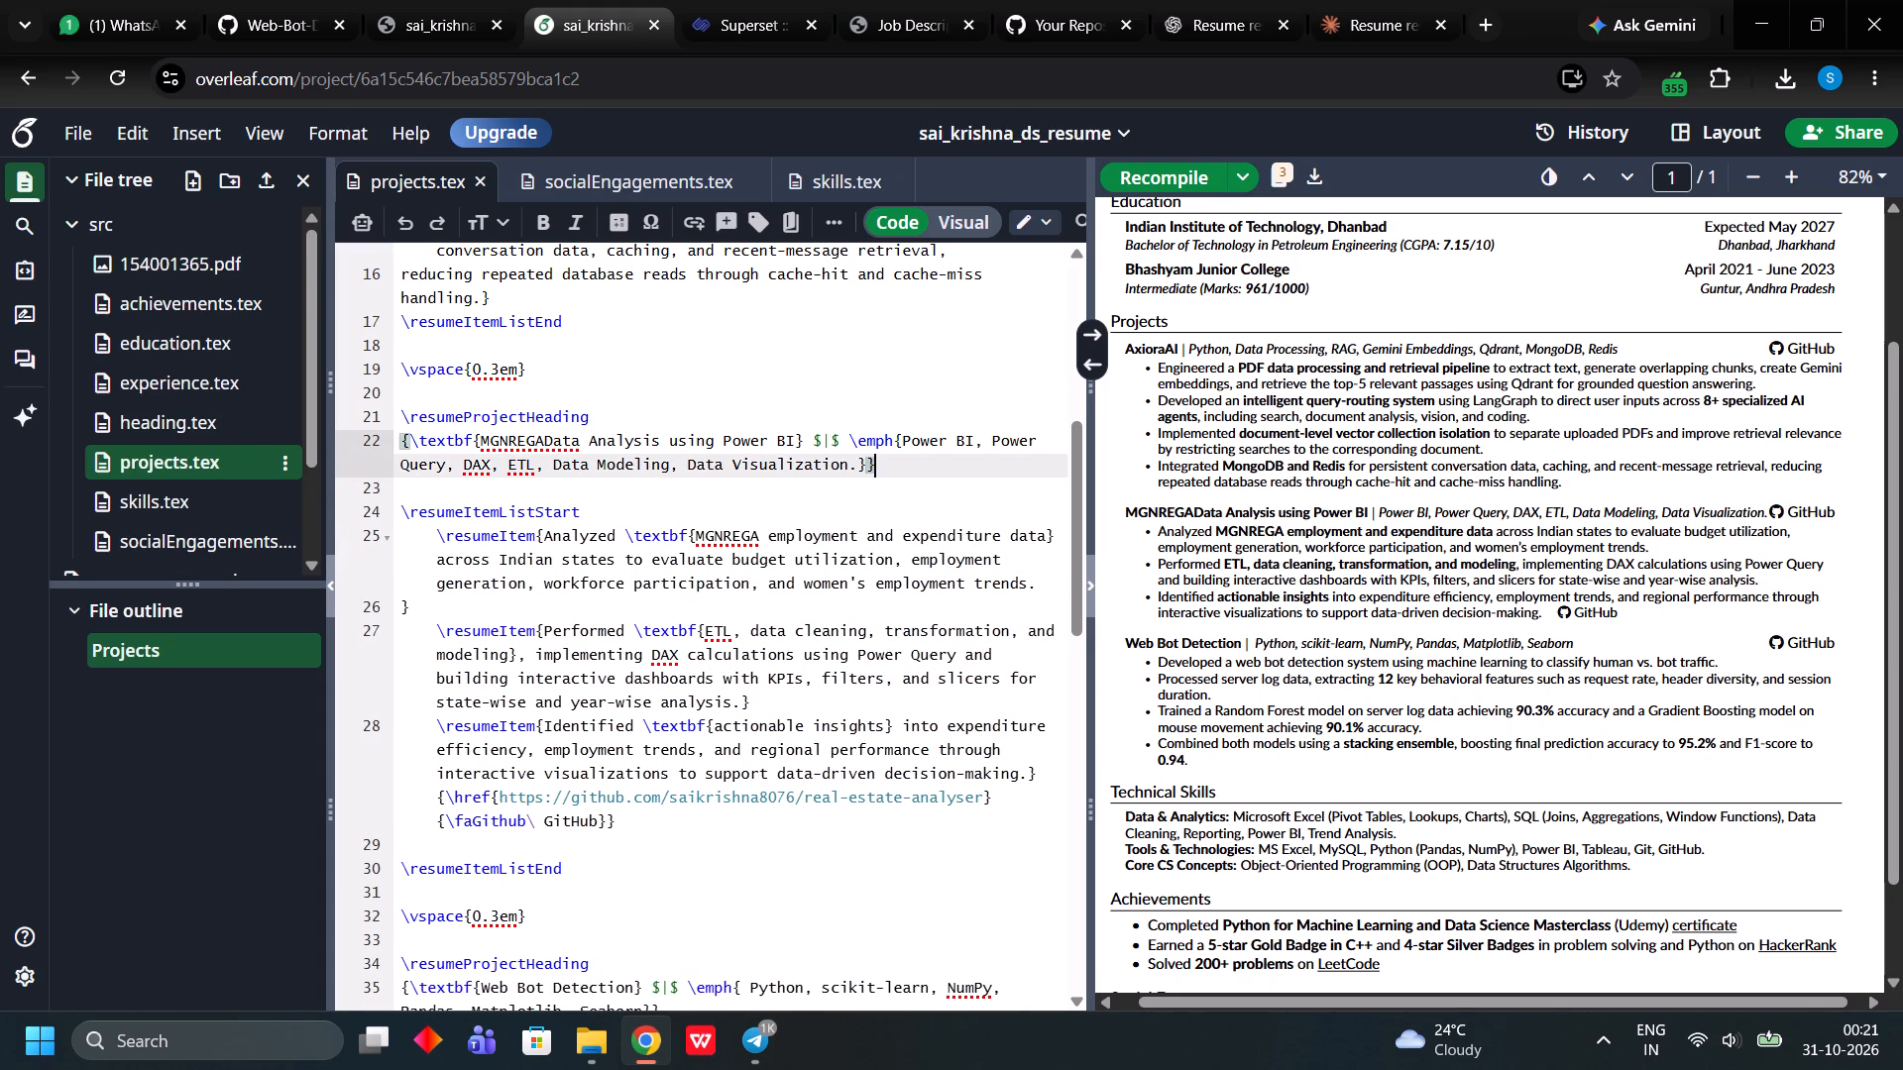
left_click(1137, 168)
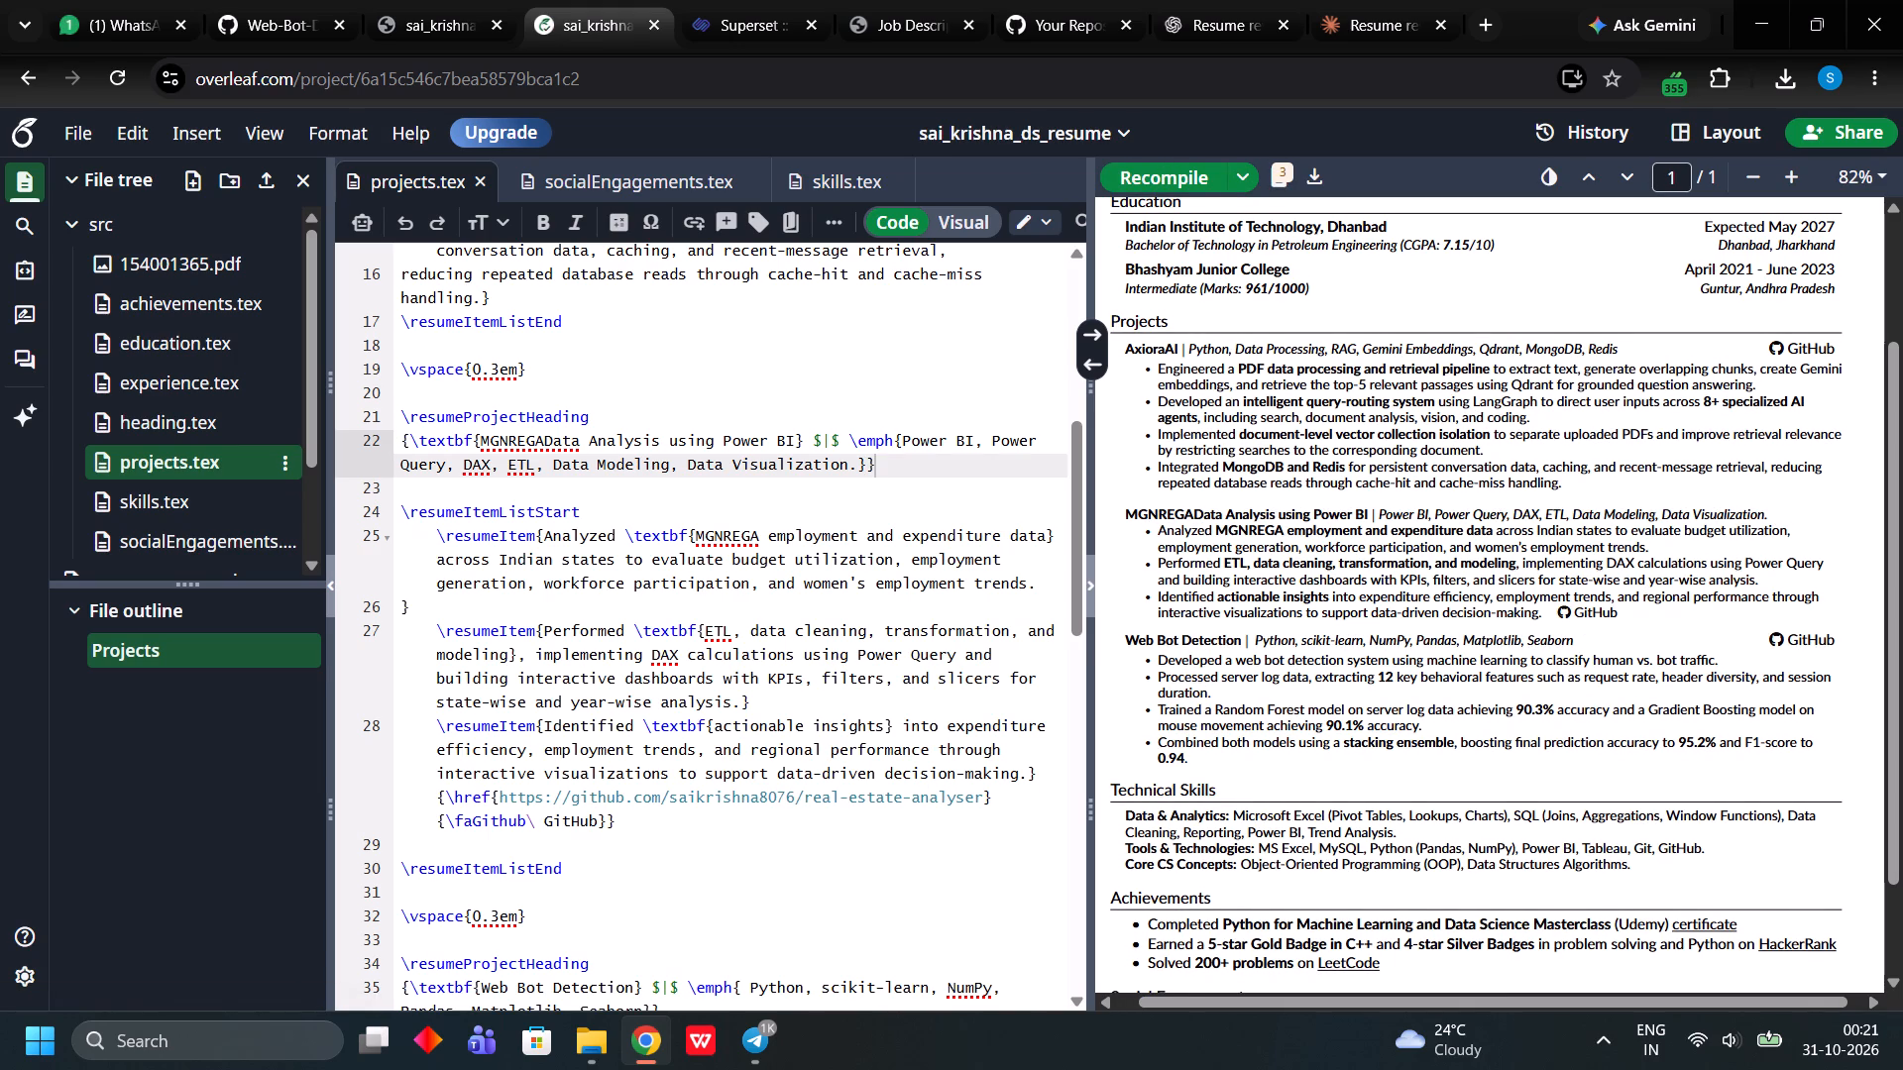
Copy the AxioraAI heading's GitHub link to the end of the project's last bullet, after a space.
scroll(821, 486, "up", 12)
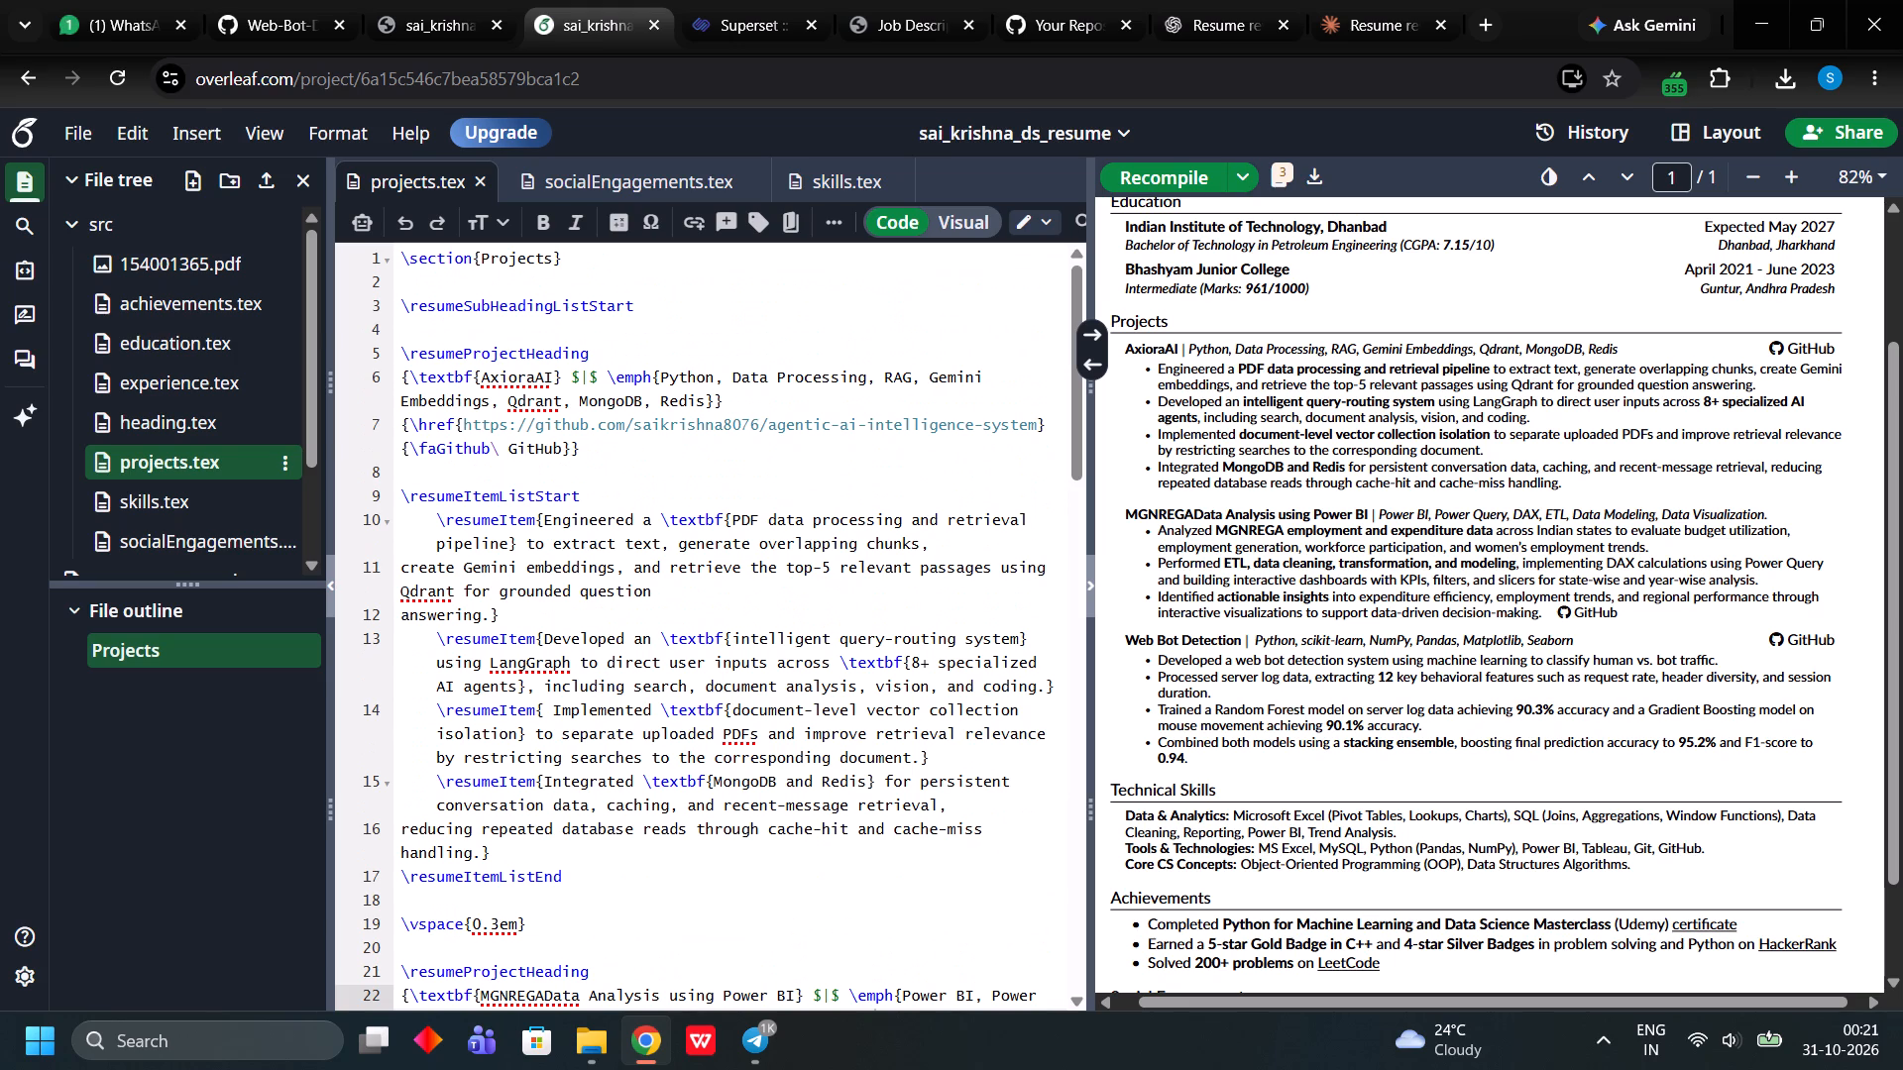
left_click_drag(589, 452, 399, 438)
key("ctrl+c")
key("ctrl+z")
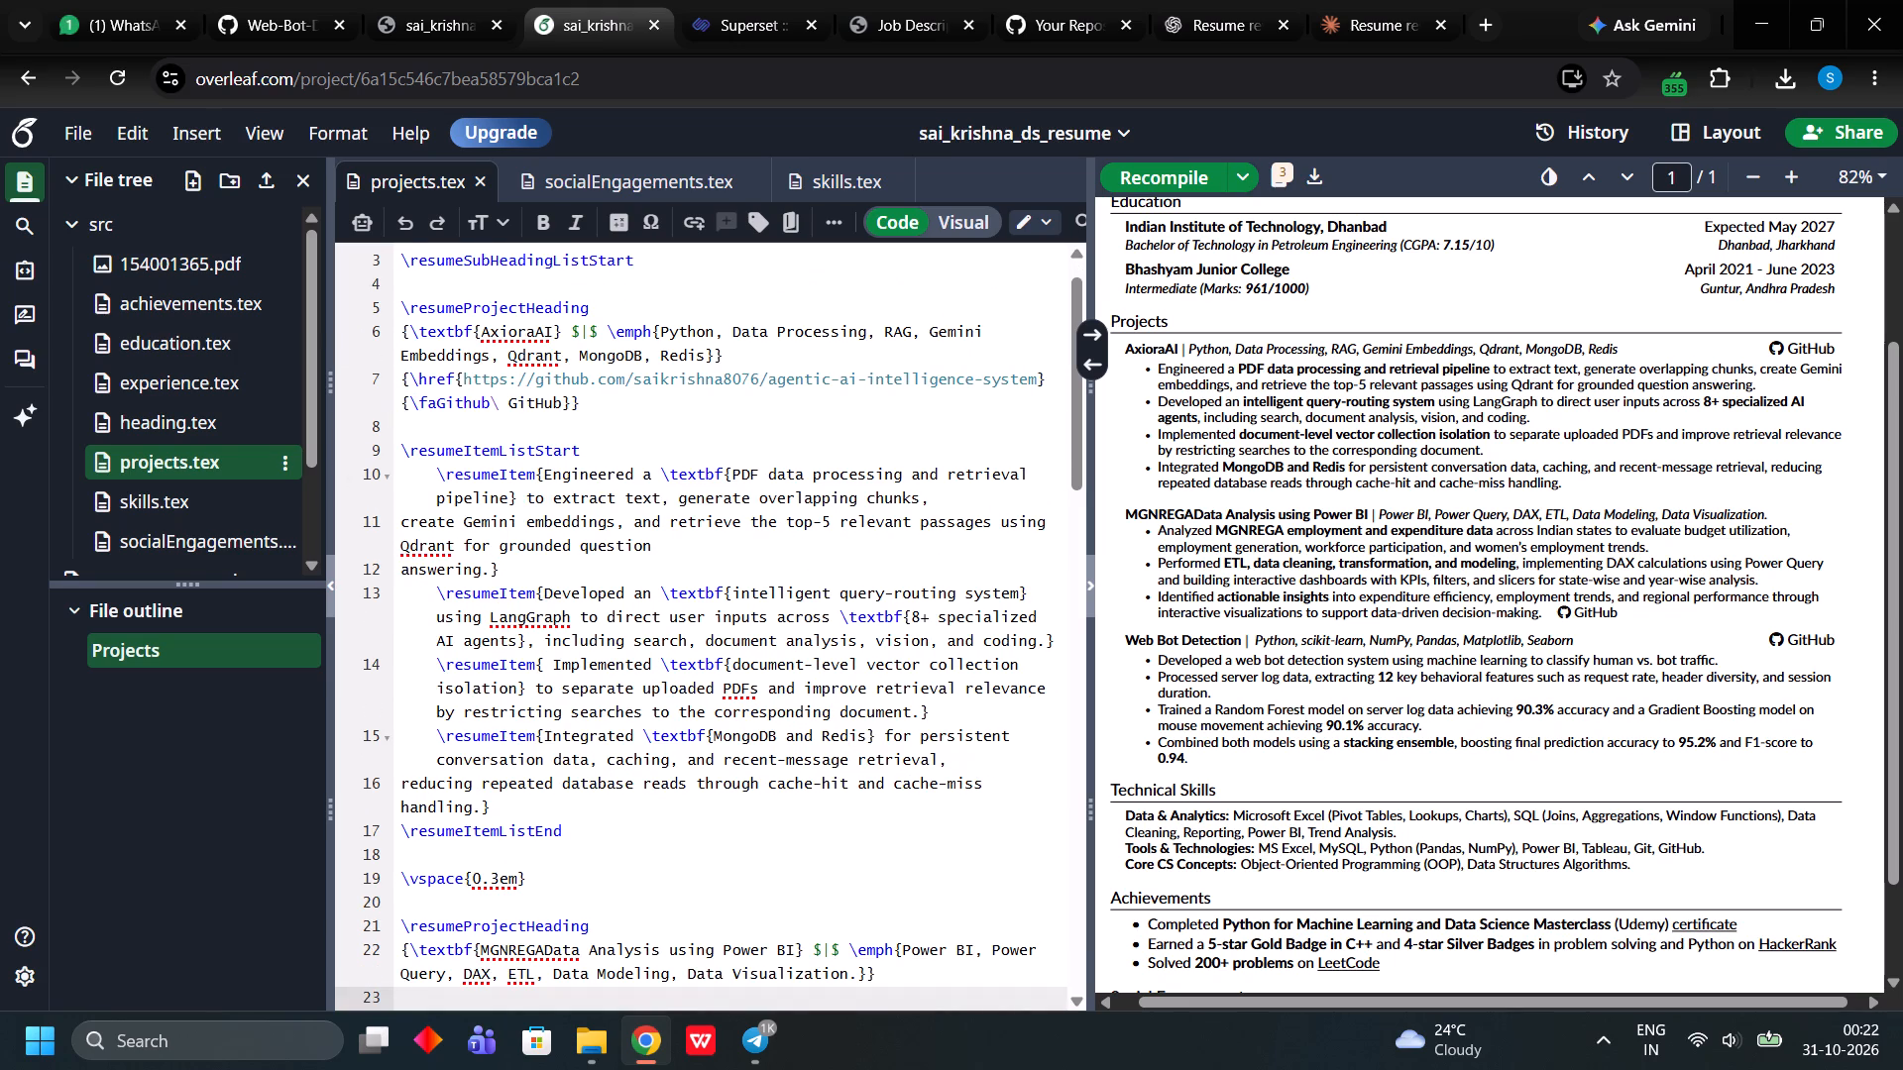
left_click(611, 802)
key("space")
key("ctrl+v")
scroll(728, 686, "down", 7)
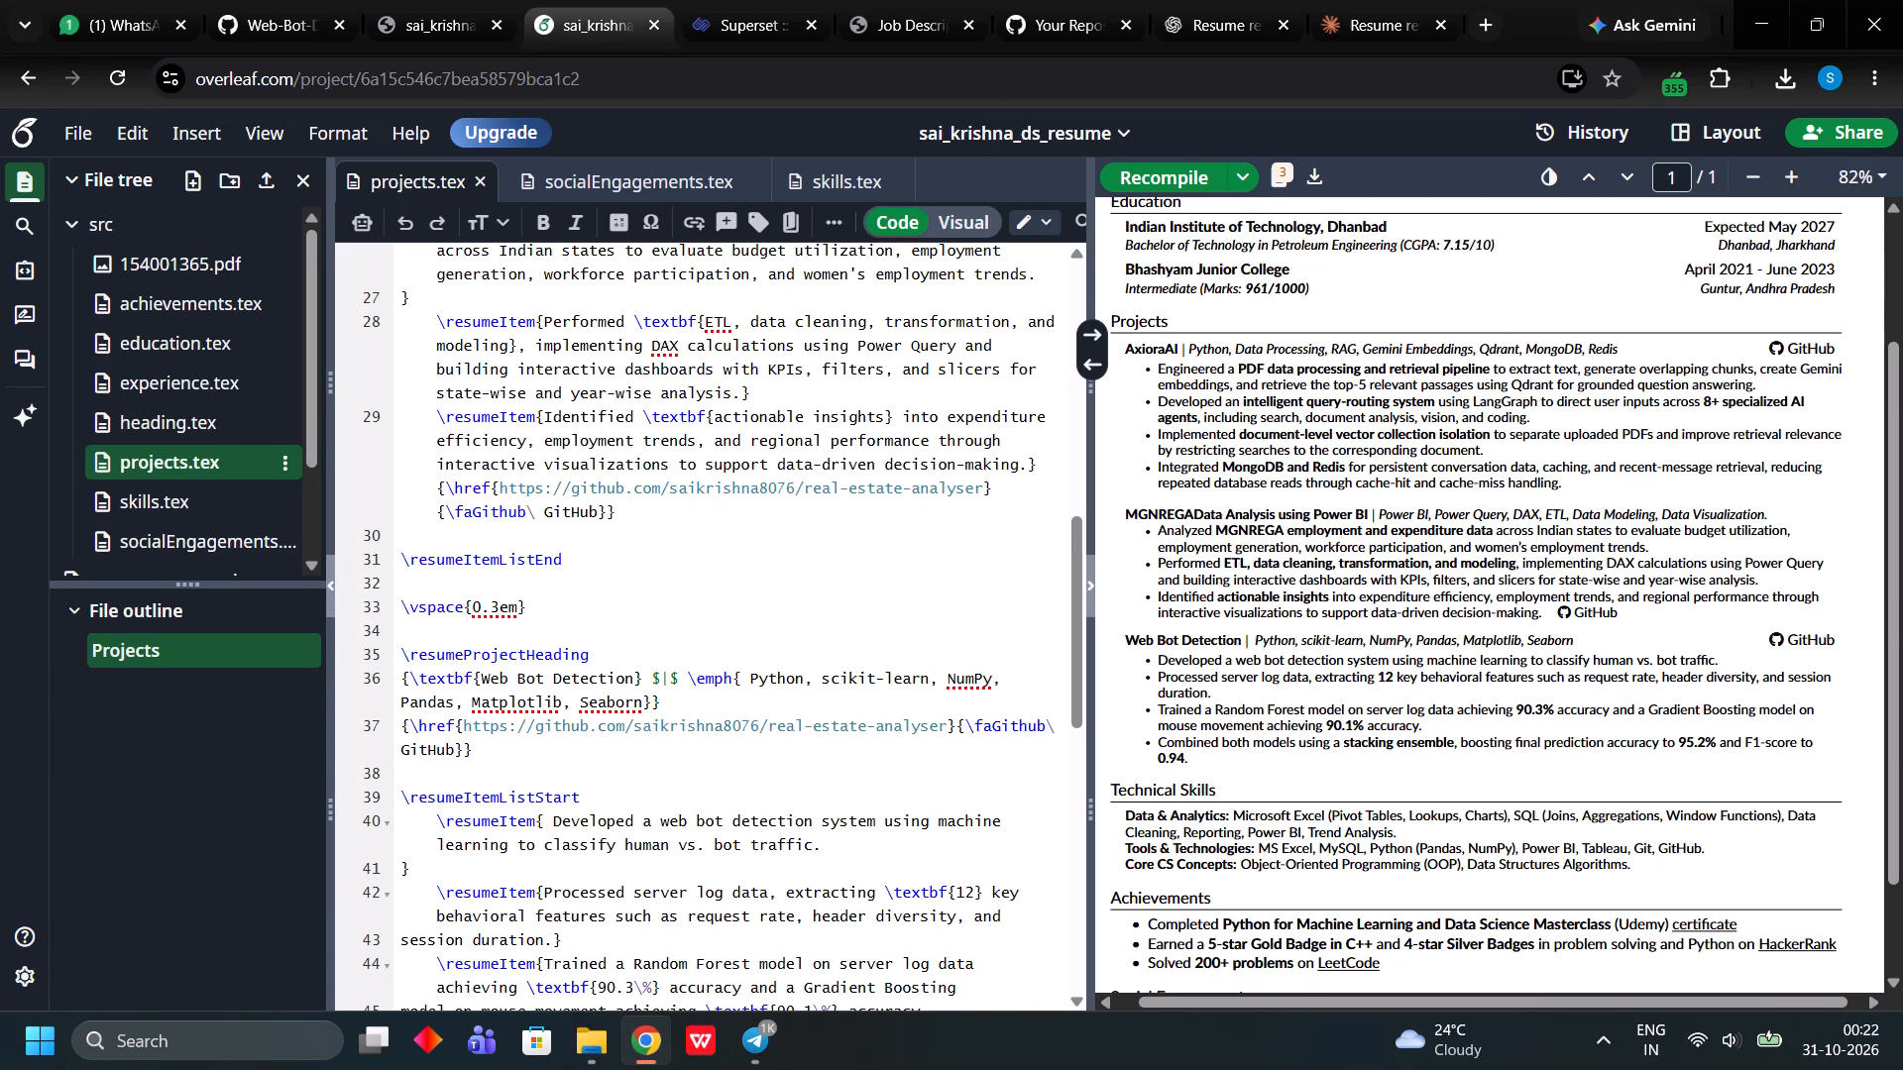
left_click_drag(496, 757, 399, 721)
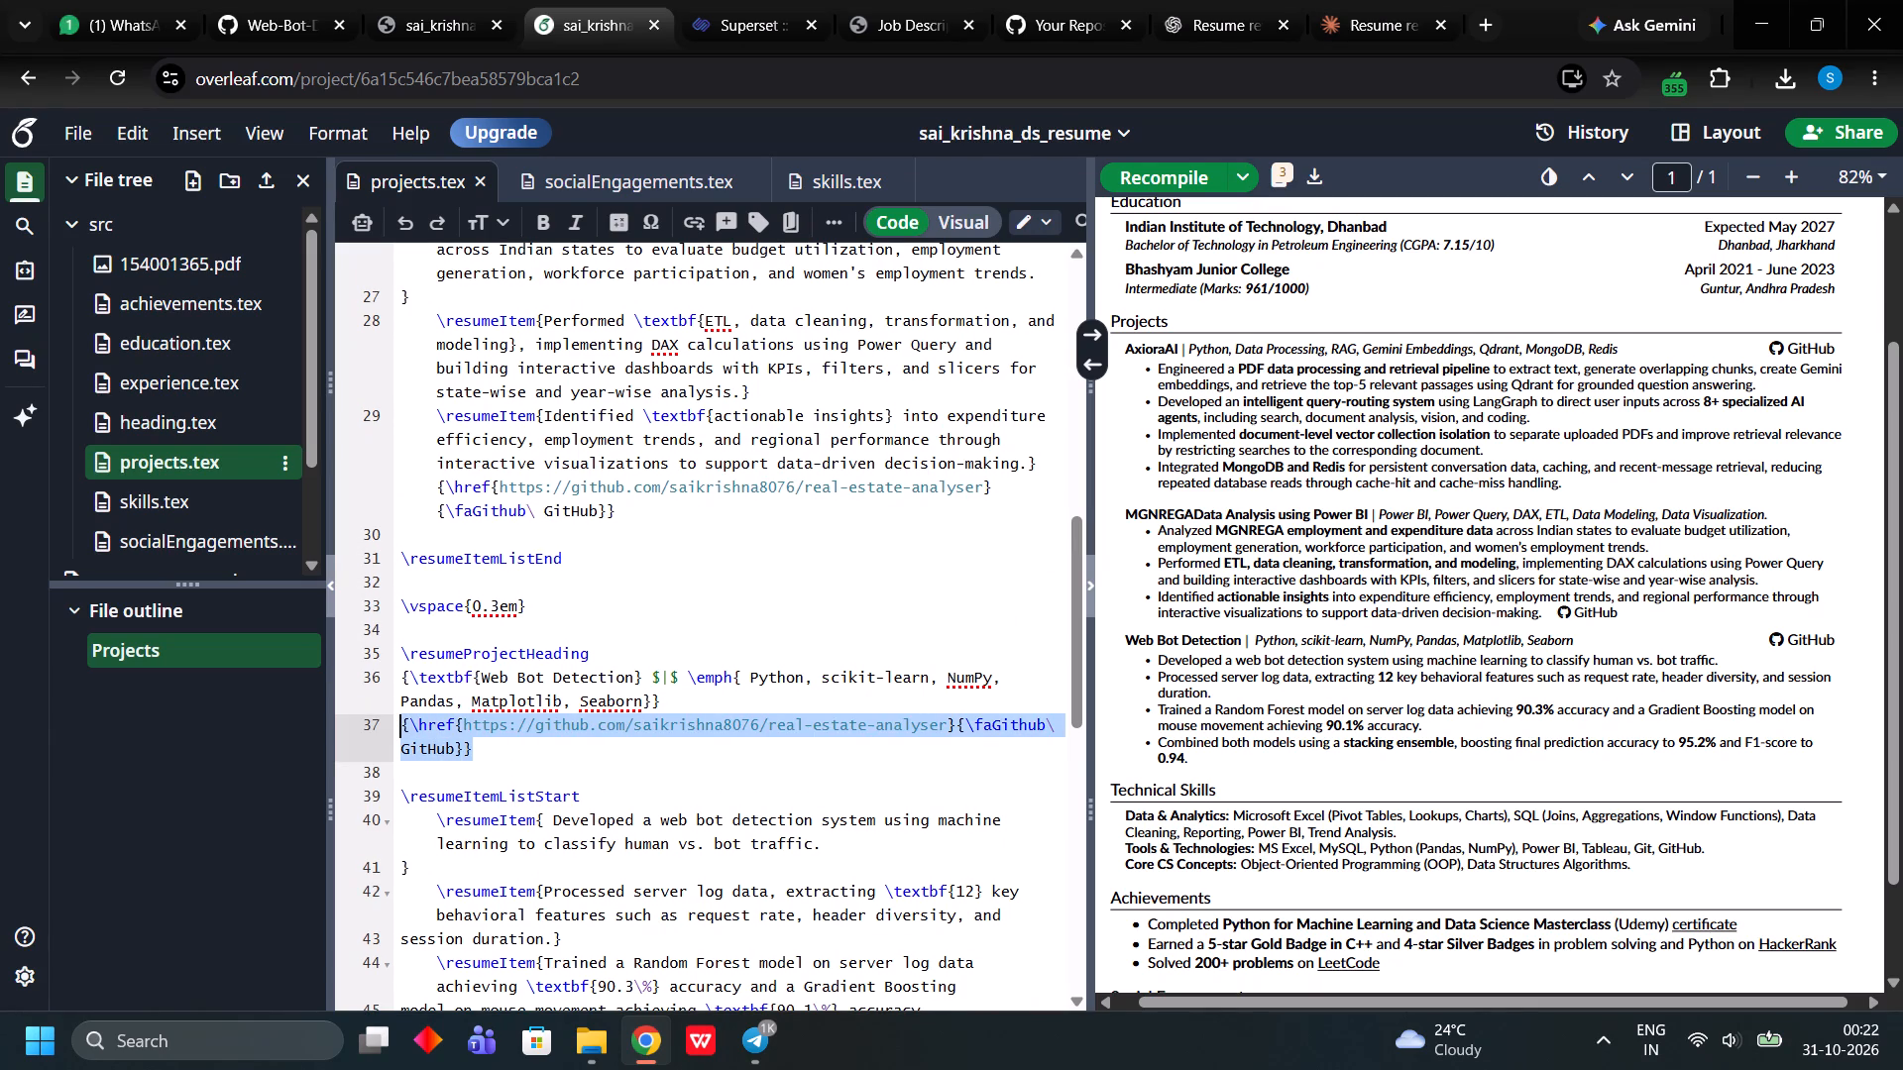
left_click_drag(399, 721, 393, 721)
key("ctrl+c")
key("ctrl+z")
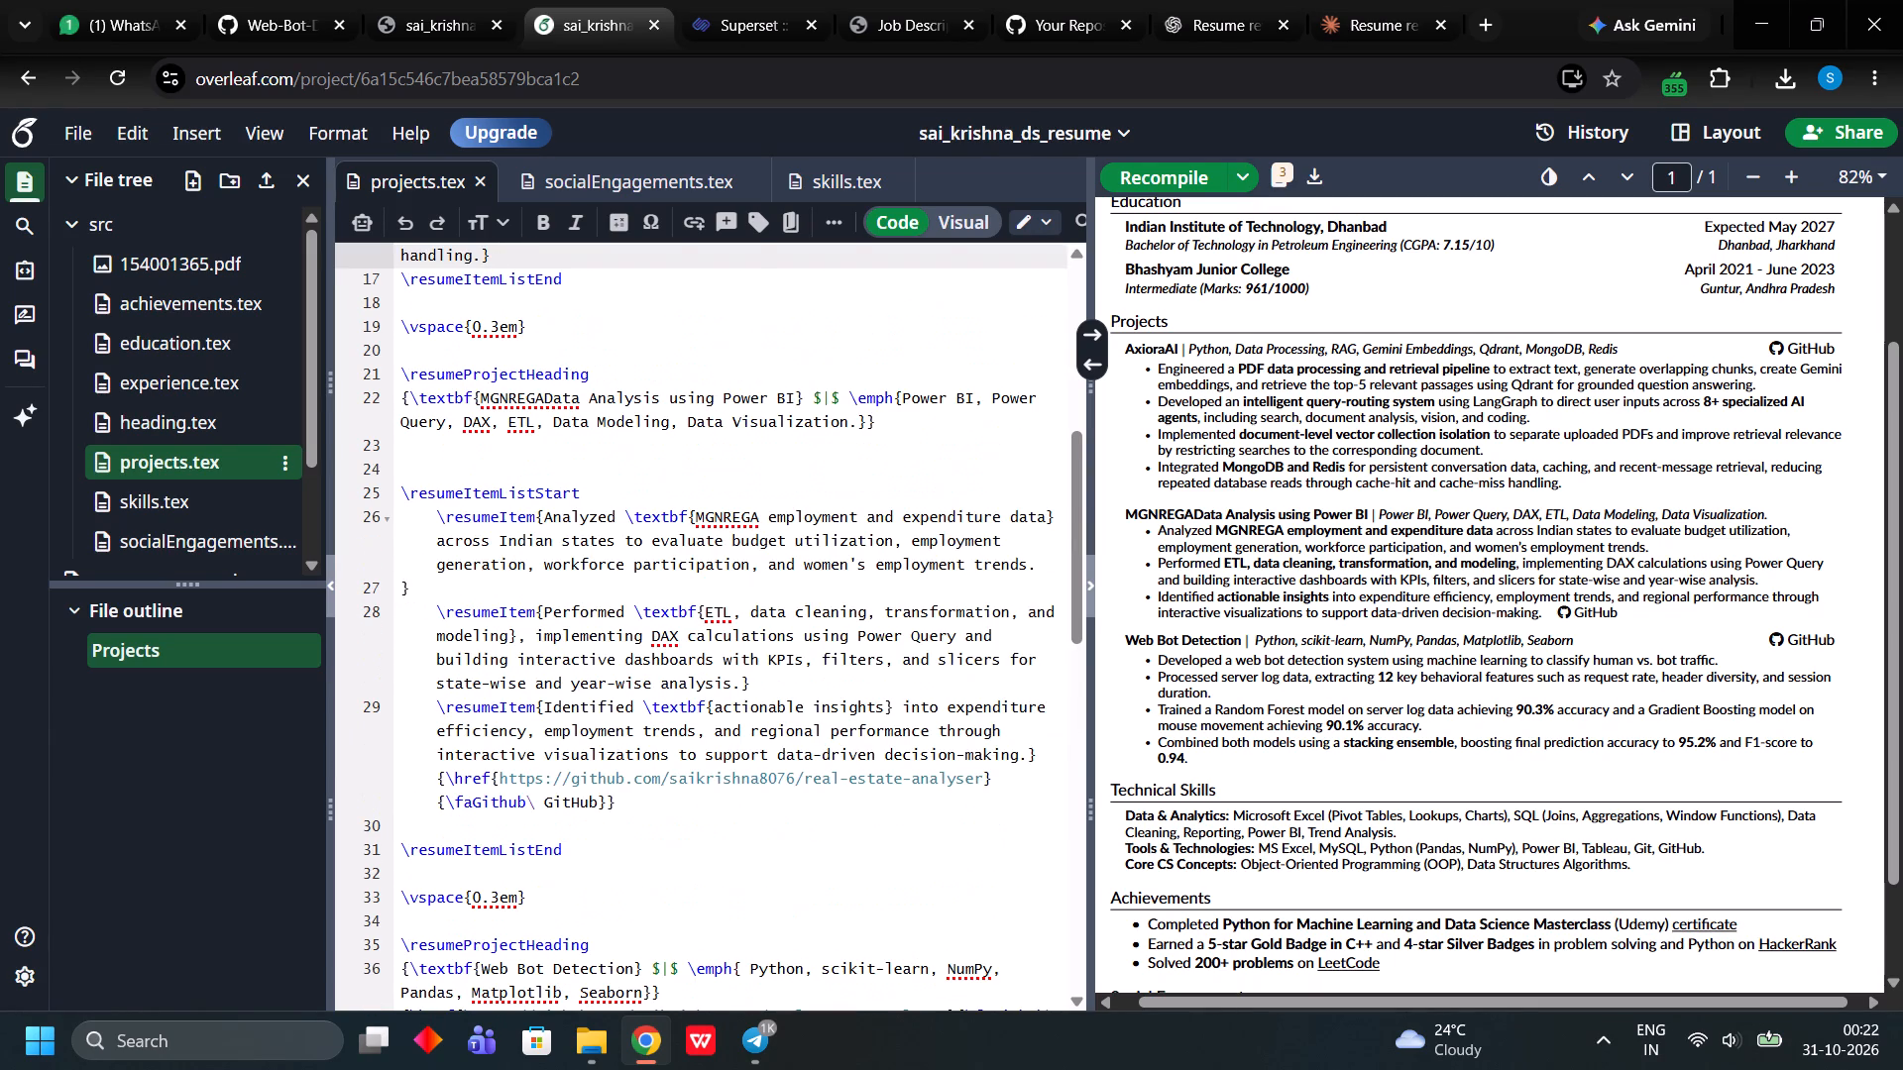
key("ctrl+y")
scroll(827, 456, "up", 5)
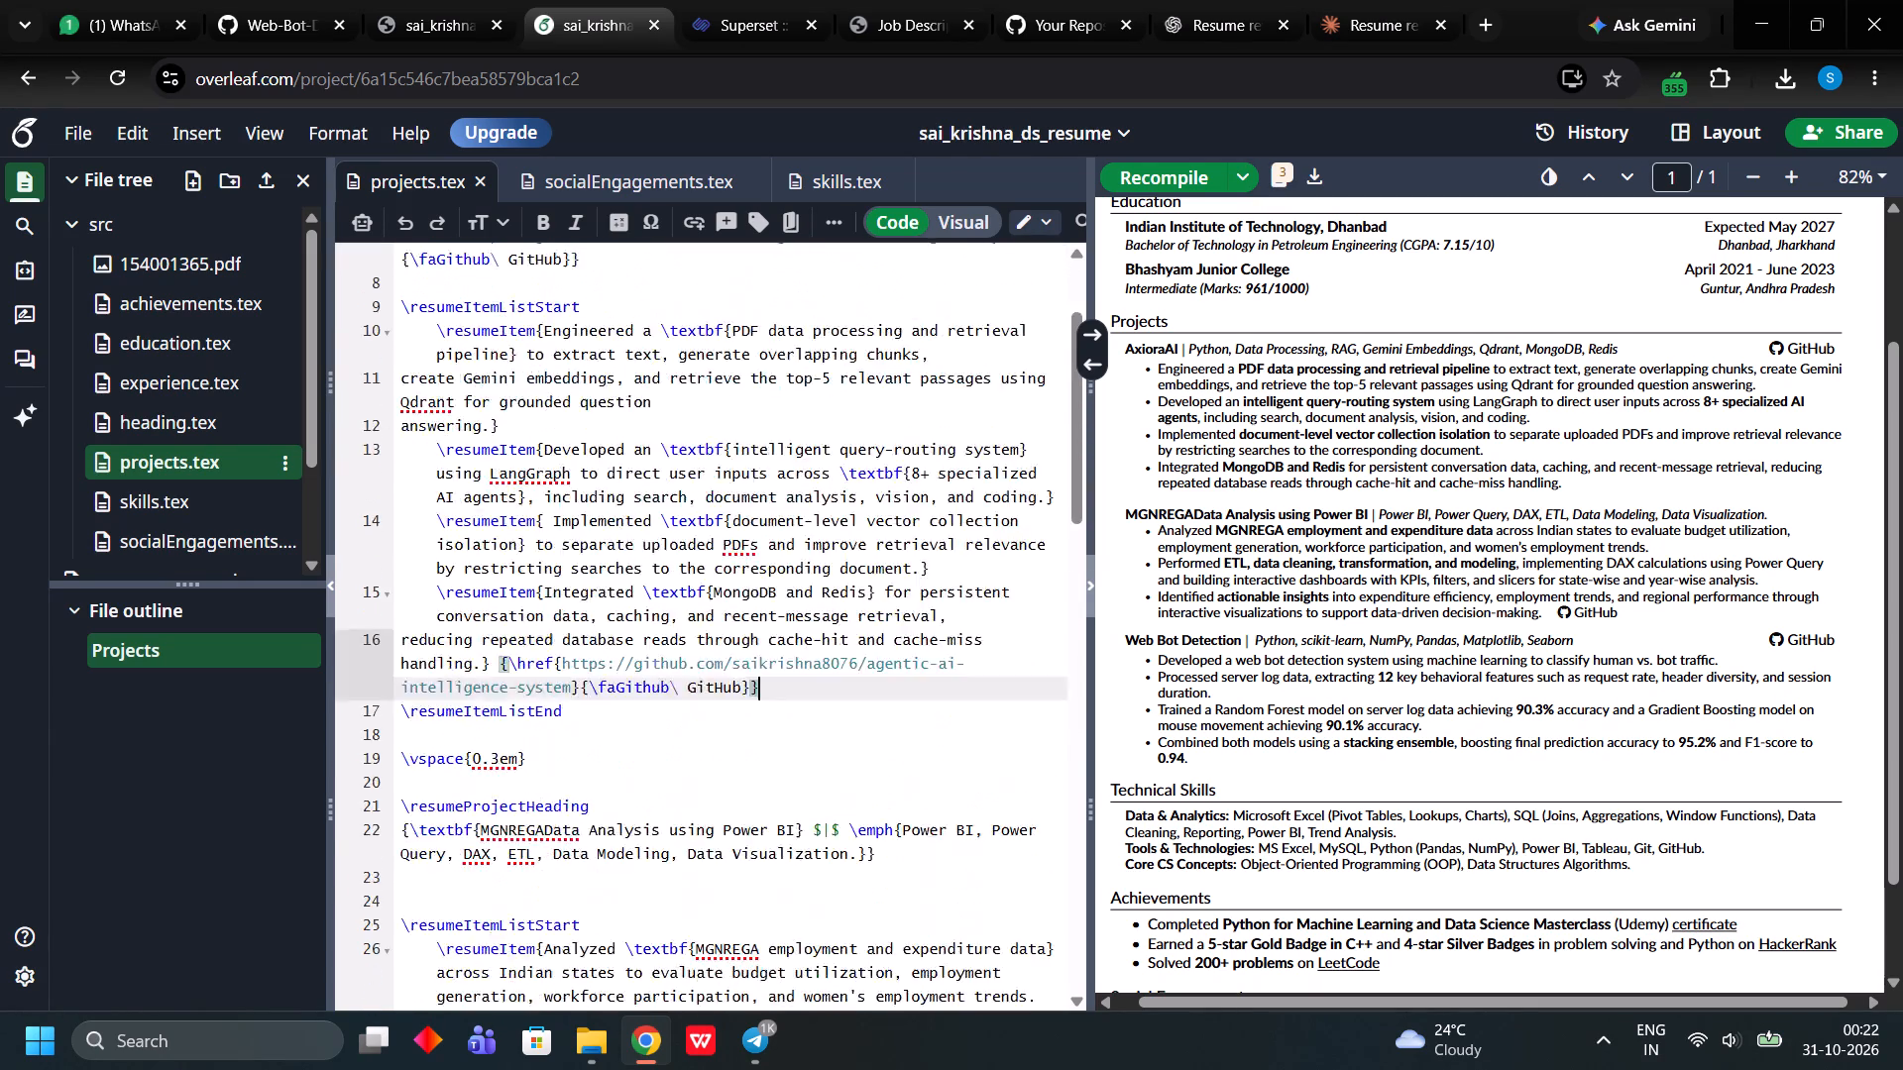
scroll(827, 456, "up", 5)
Move the Web Bot Detection heading's GitHub link to the end of the project's last bullet, after a space, and recompile.
scroll(827, 456, "down", 7)
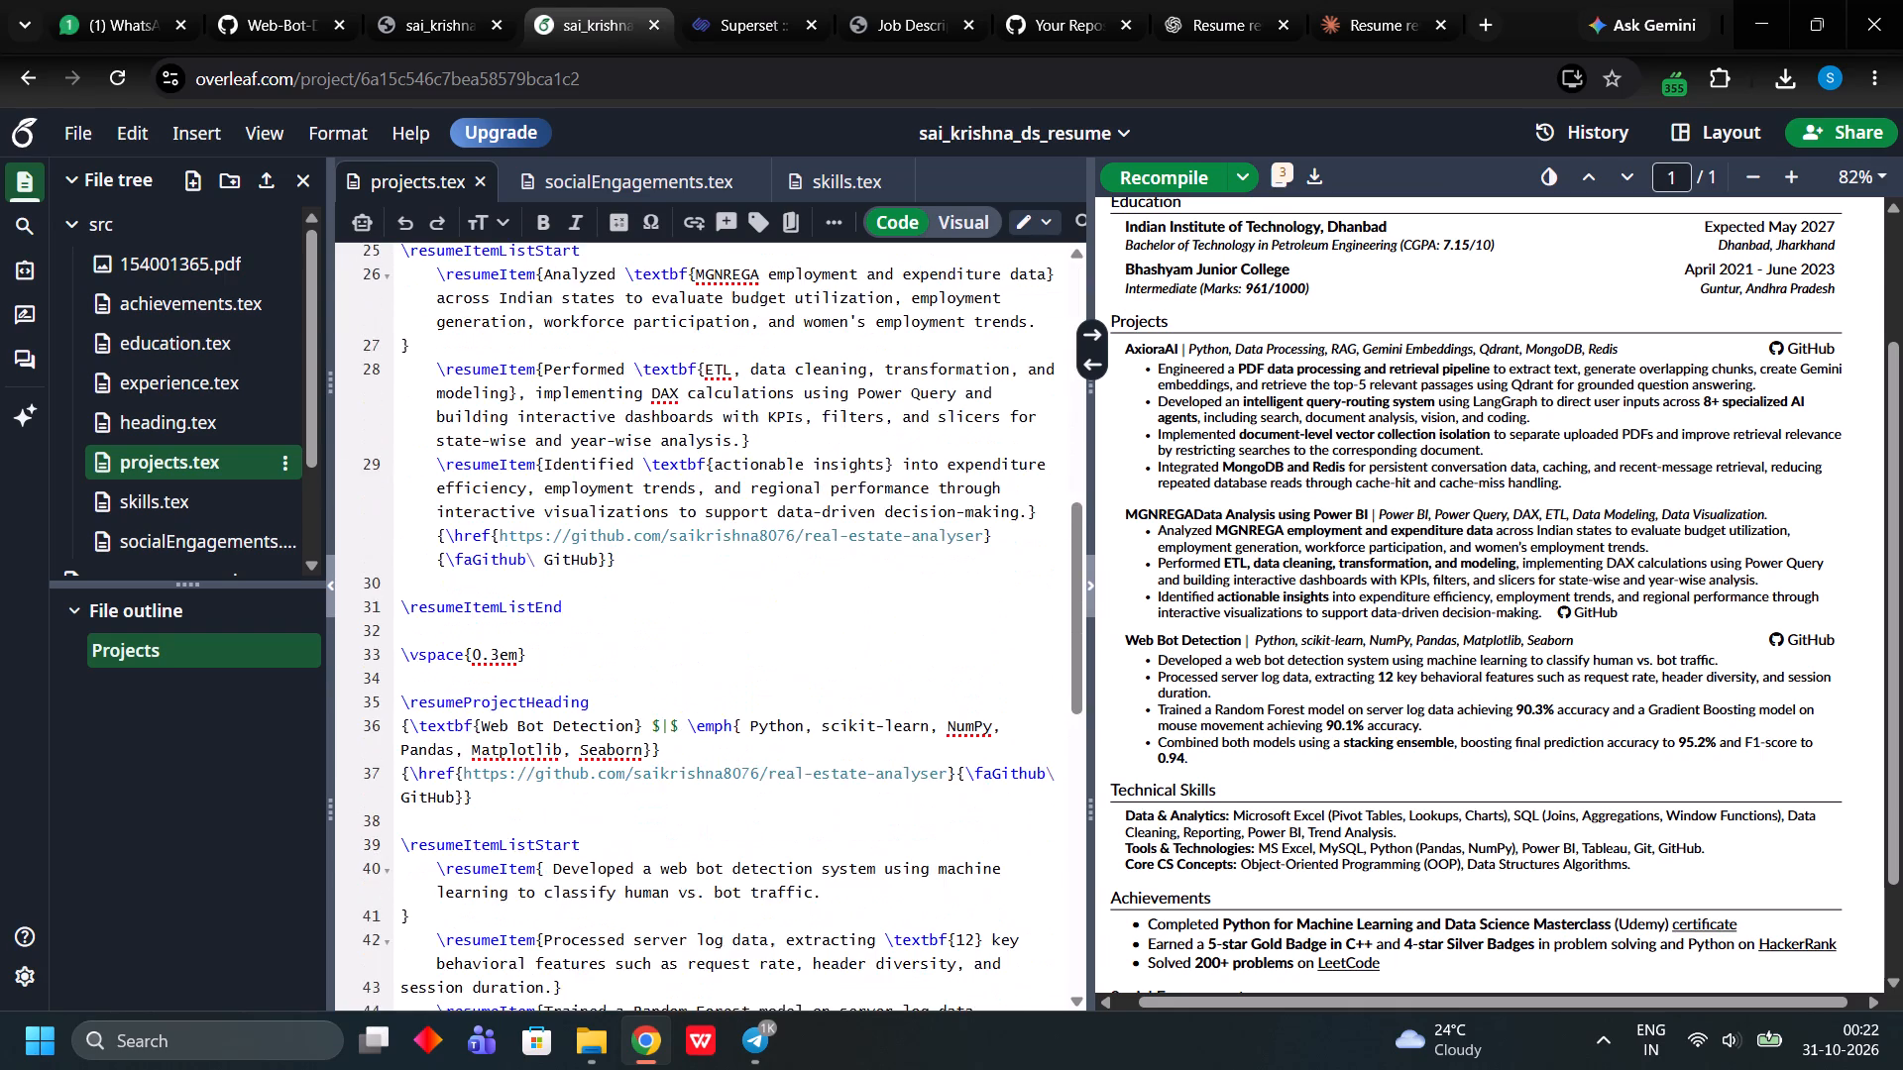
scroll(827, 456, "up", 5)
scroll(827, 458, "down", 7)
scroll(766, 523, "down", 1)
left_click_drag(487, 420, 404, 391)
key("ctrl+c")
key("ctrl+x")
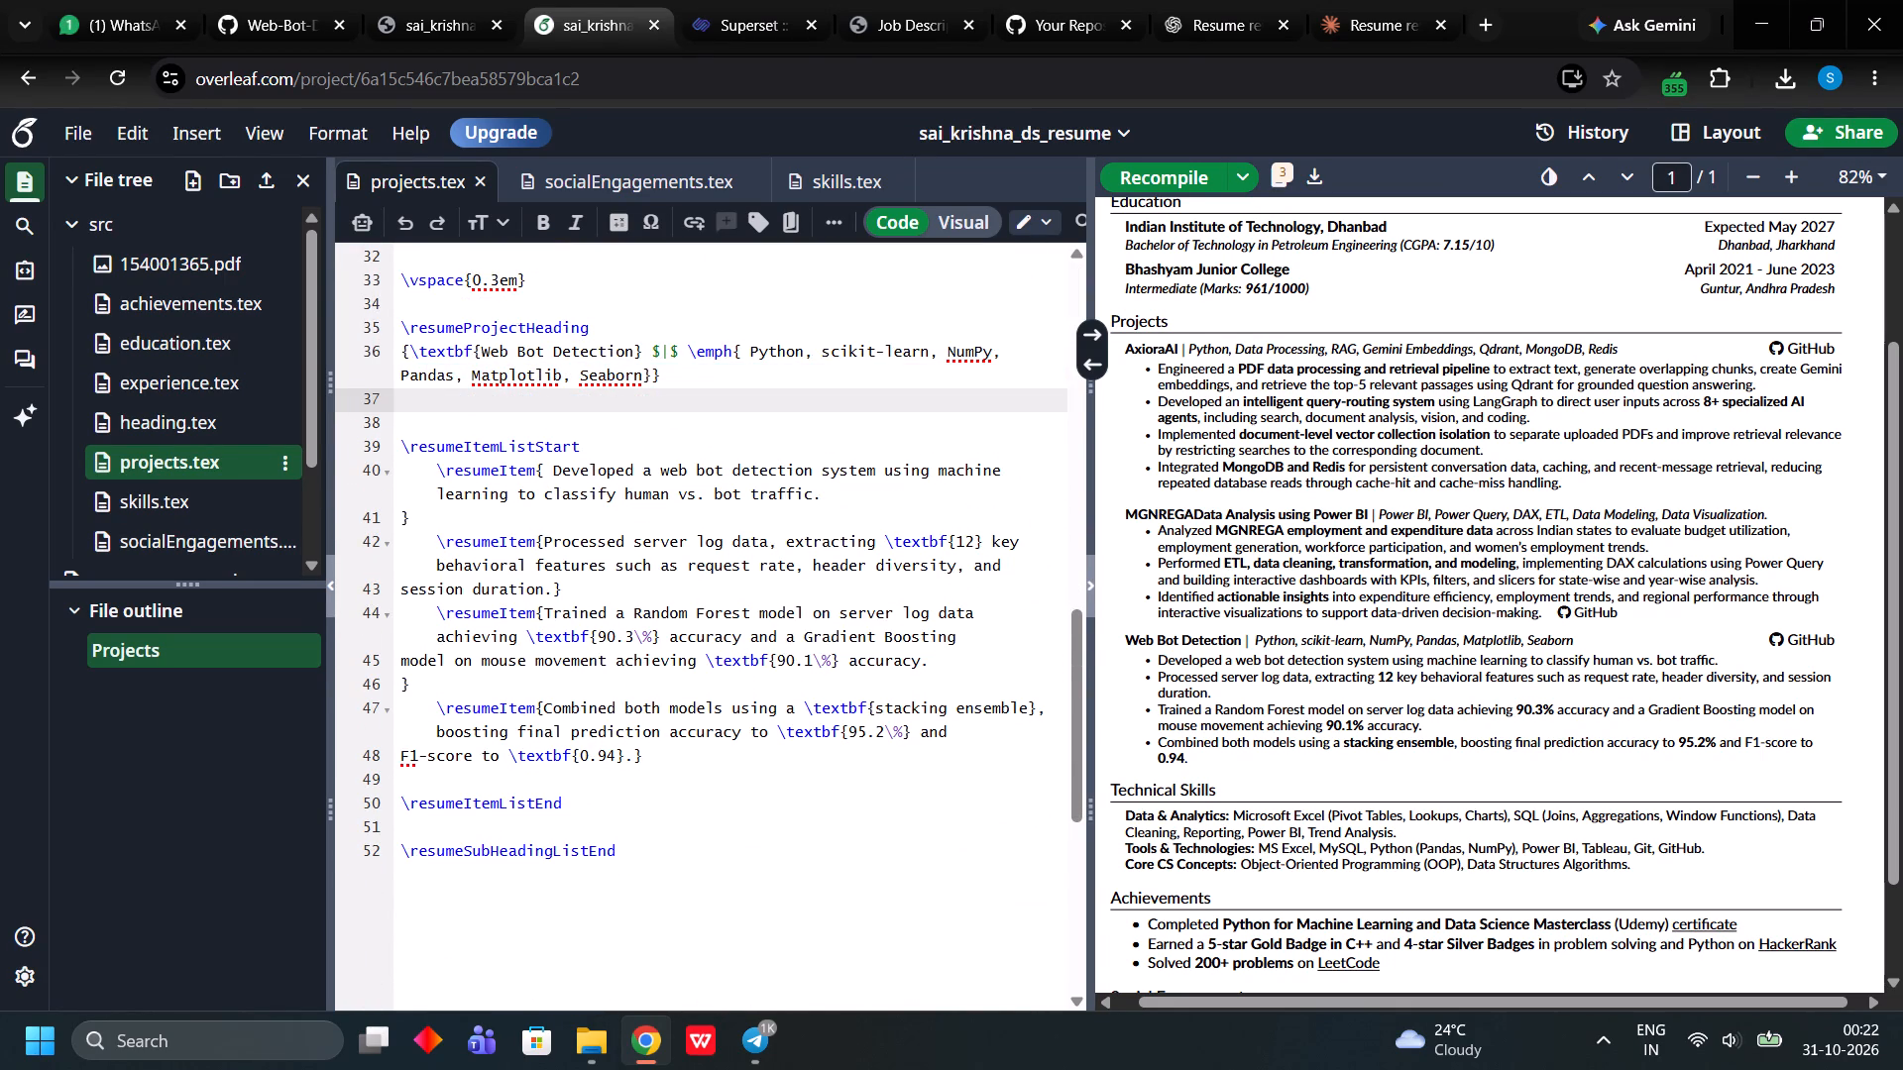
left_click(690, 750)
key("Return")
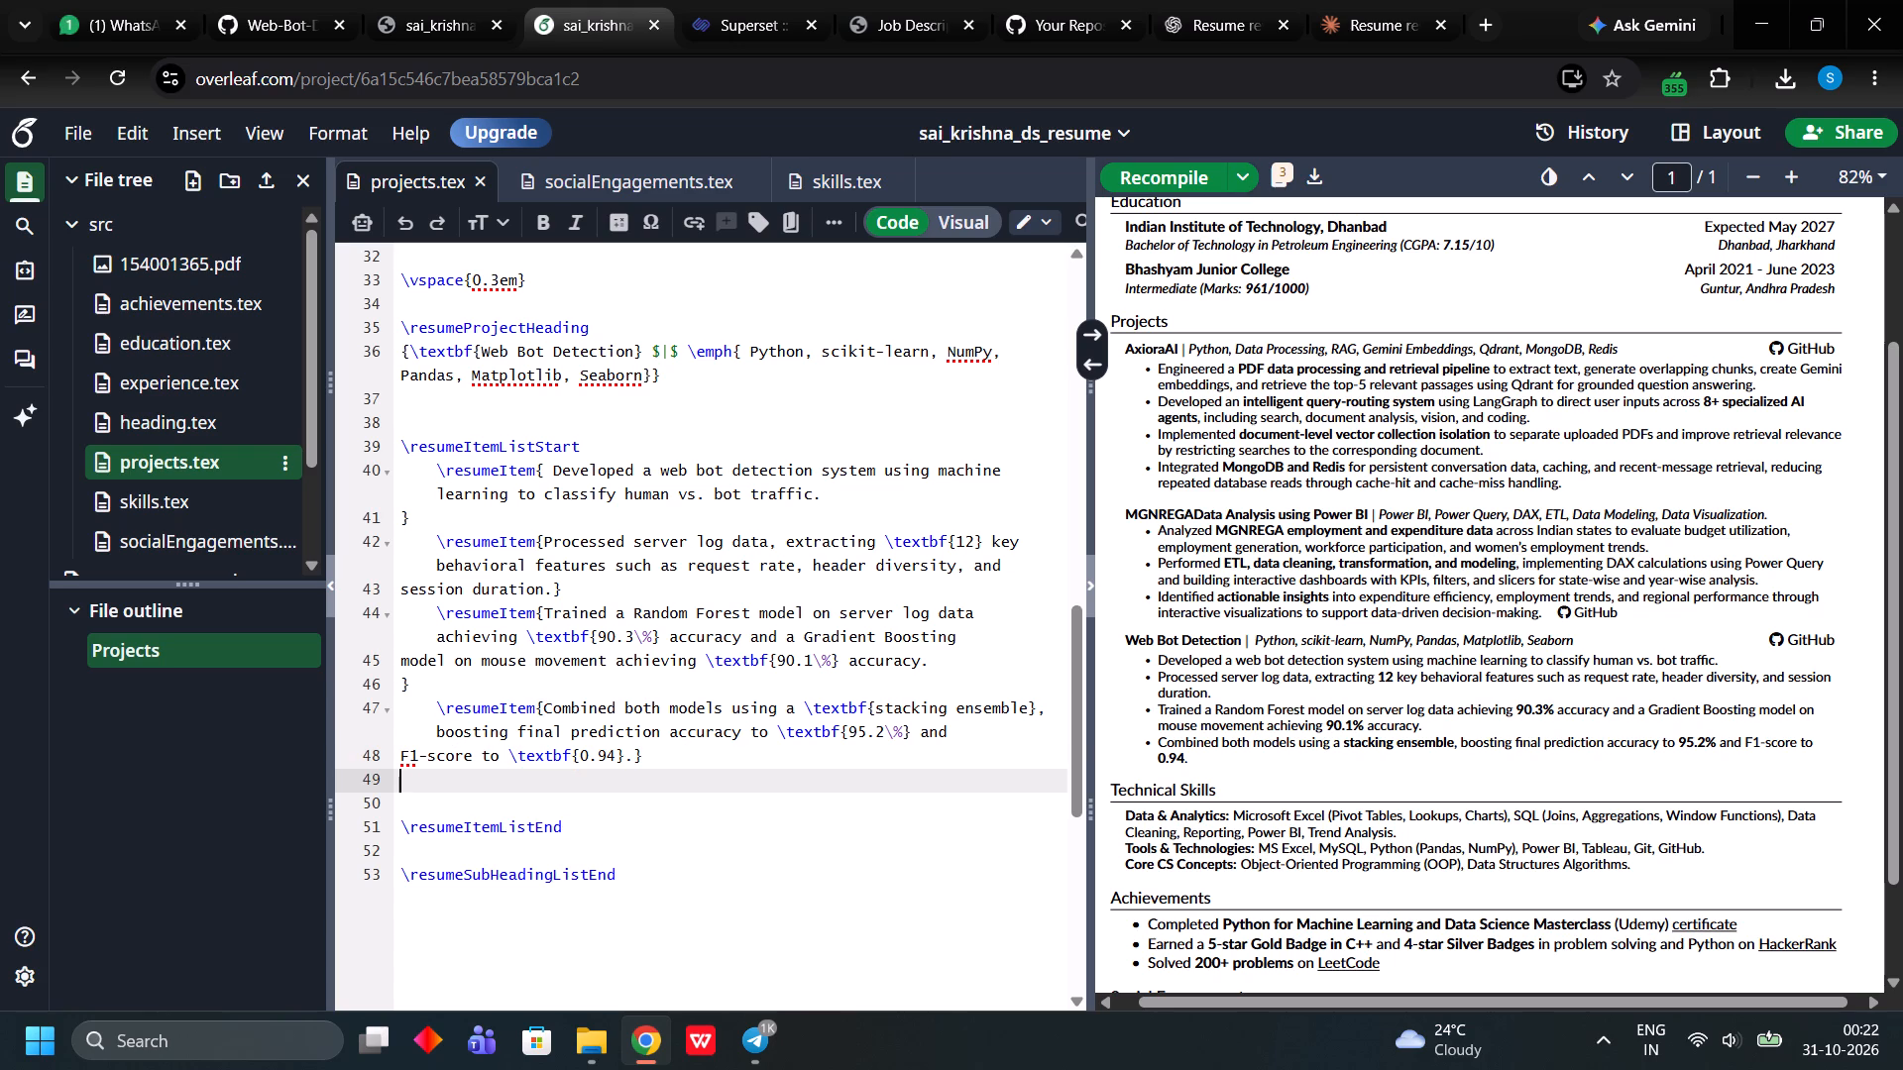
key("BackSpace")
key("space")
key("ctrl+v")
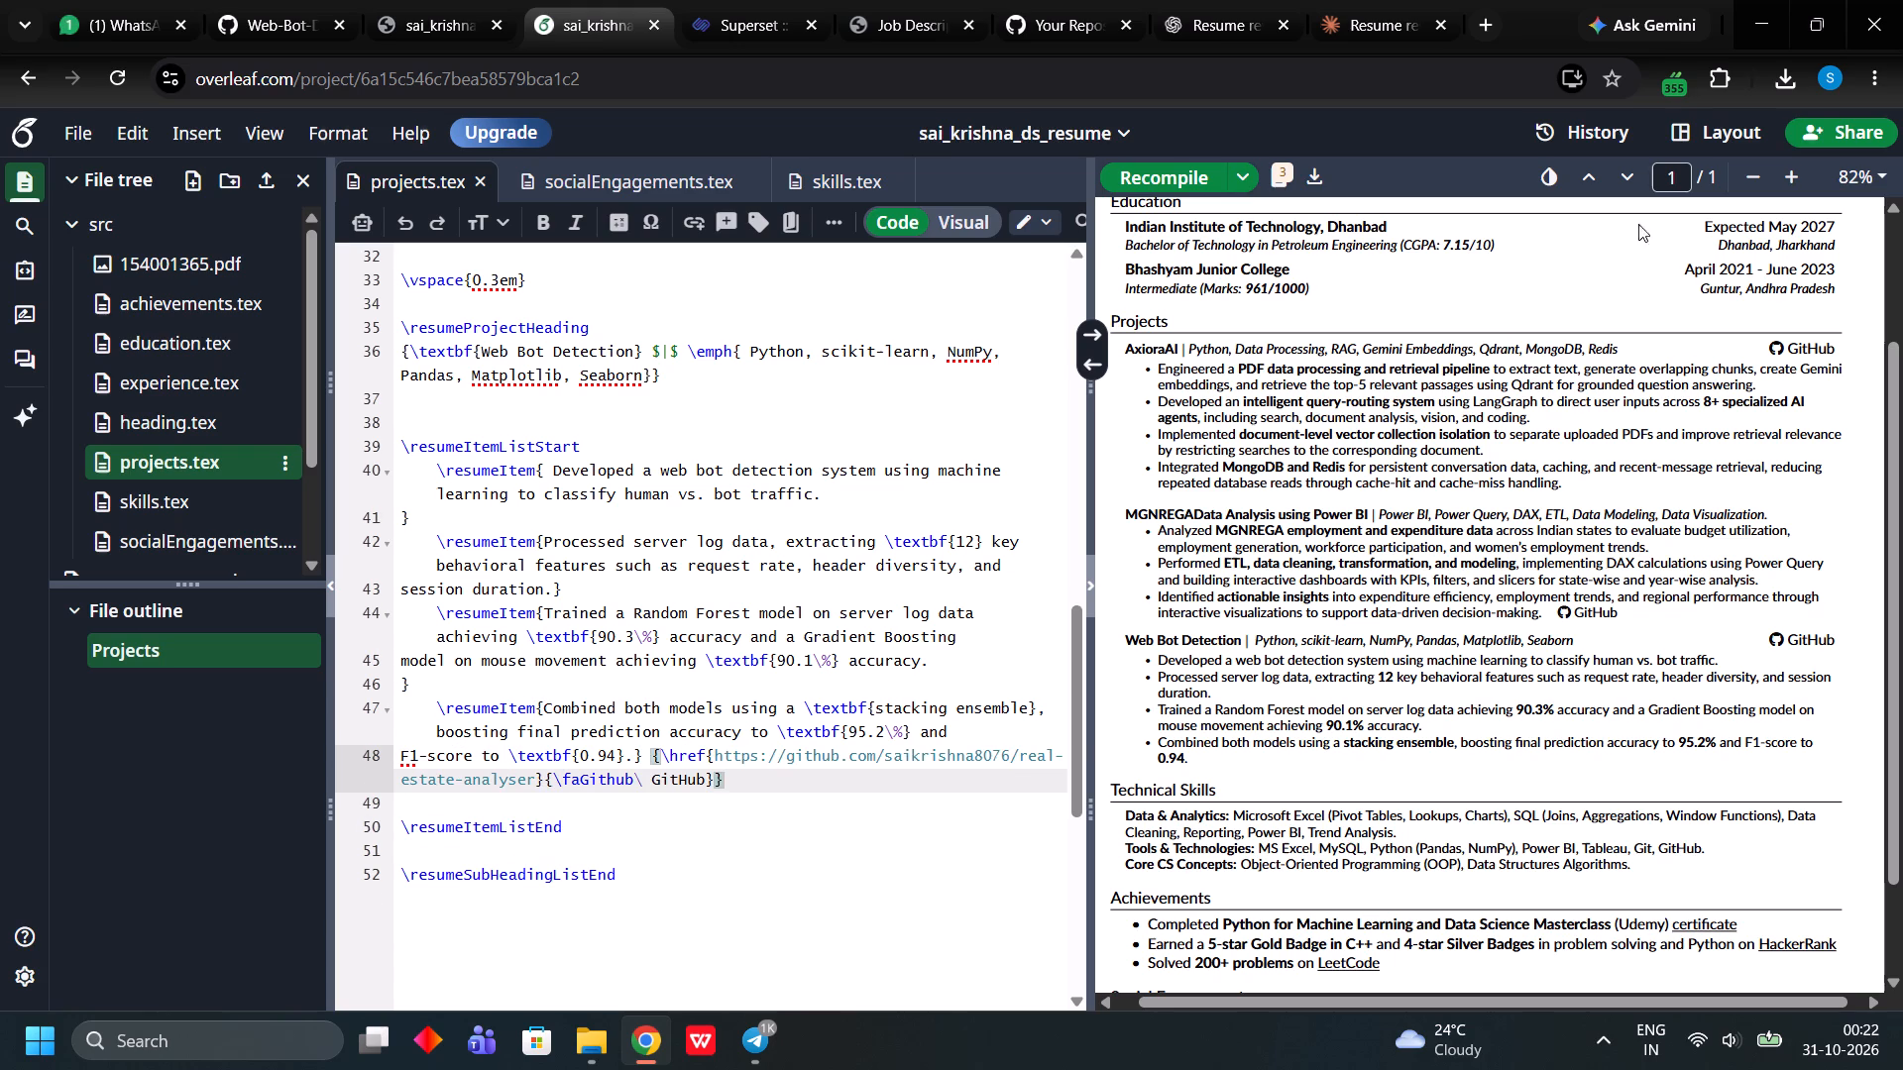
left_click(1127, 169)
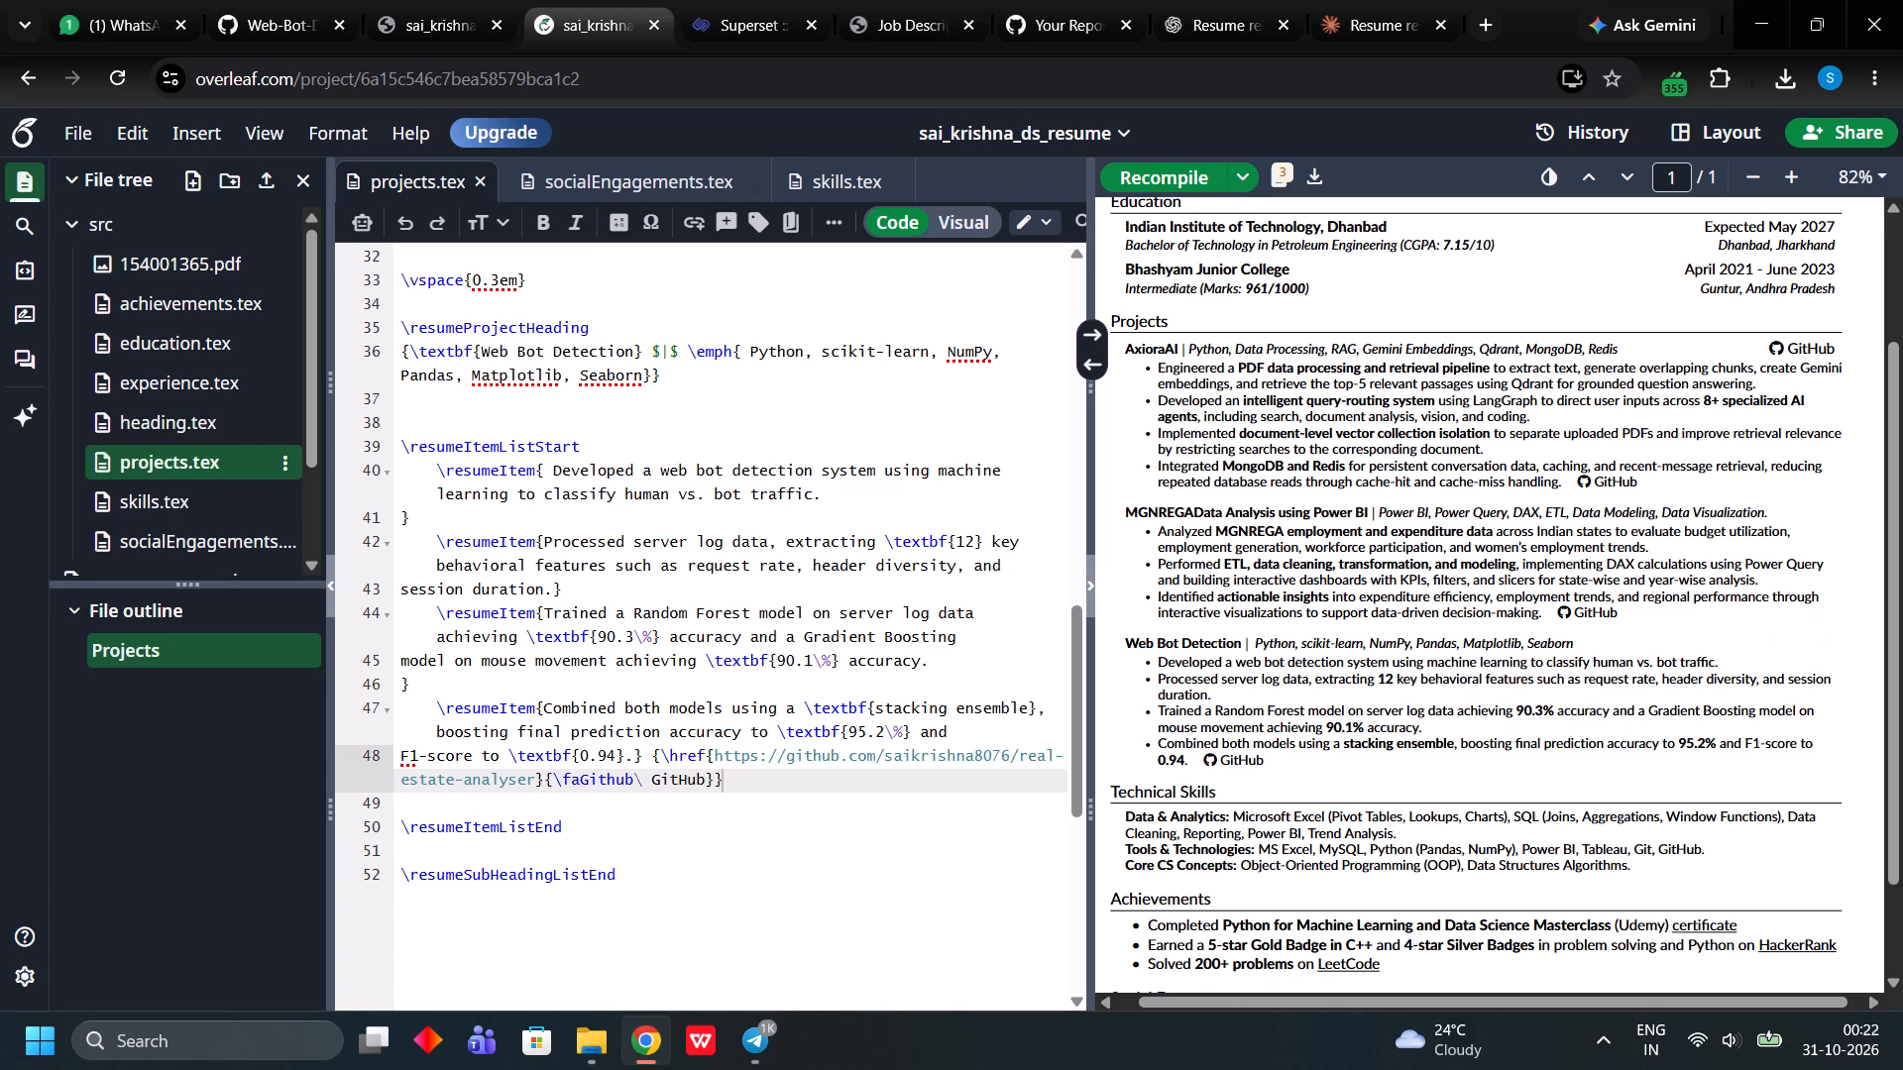
Delete the GitHub link line from the AxioraAI project heading and recompile the resume.
scroll(825, 469, "up", 9)
scroll(819, 419, "down", 1)
scroll(819, 419, "up", 4)
left_click_drag(640, 452, 762, 412)
key("BackSpace")
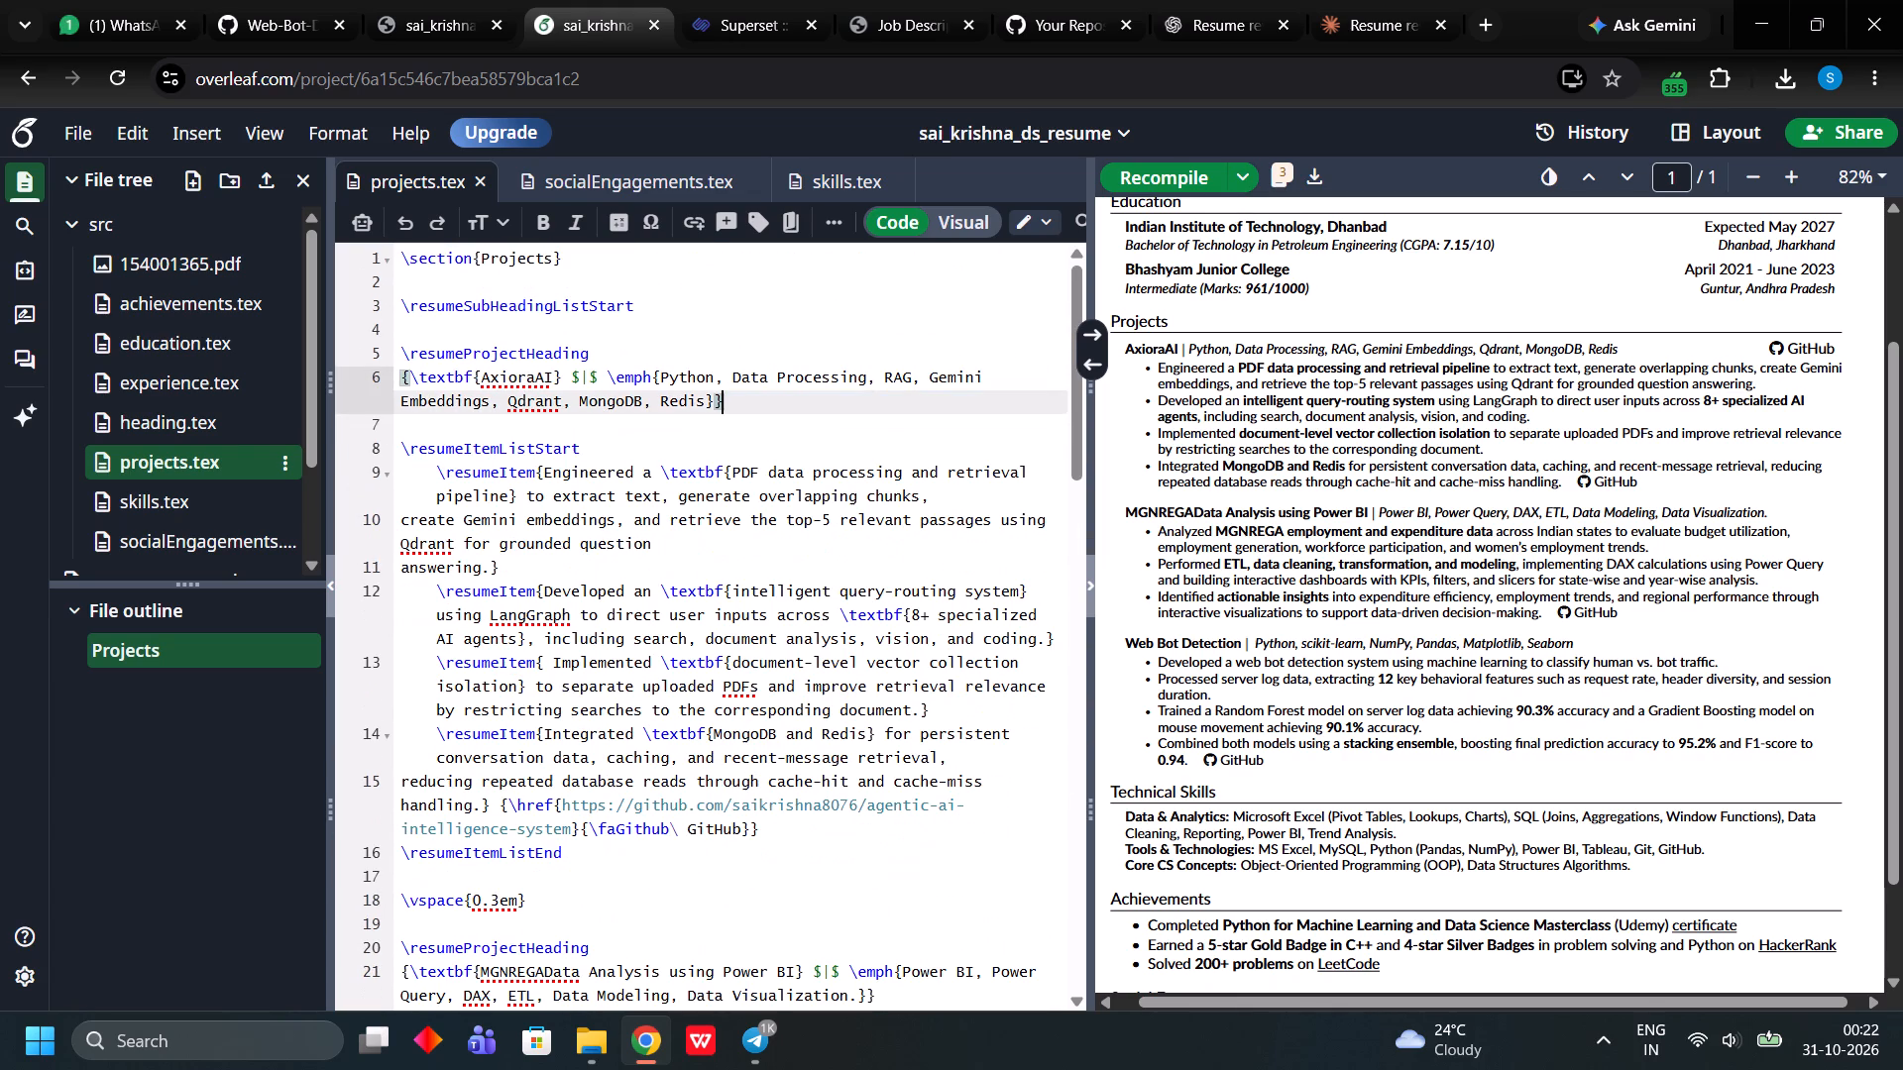
left_click(1152, 188)
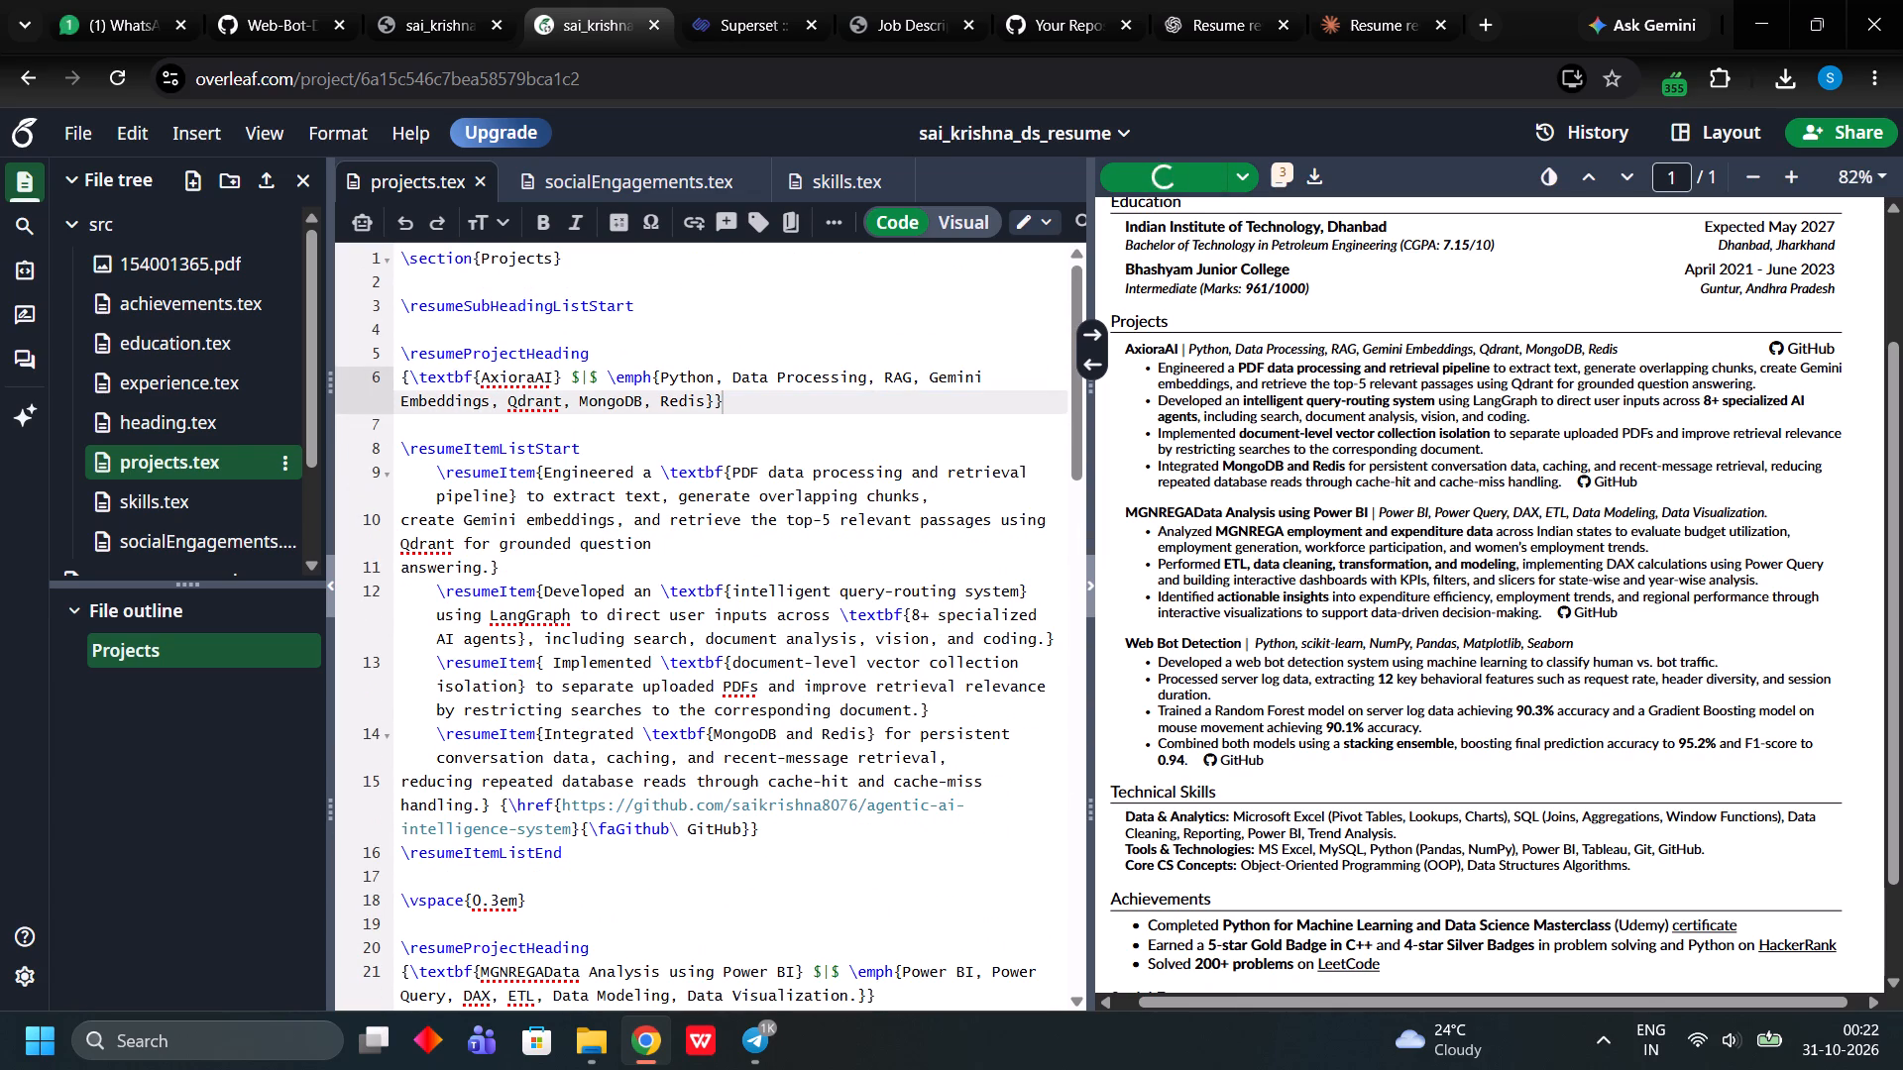
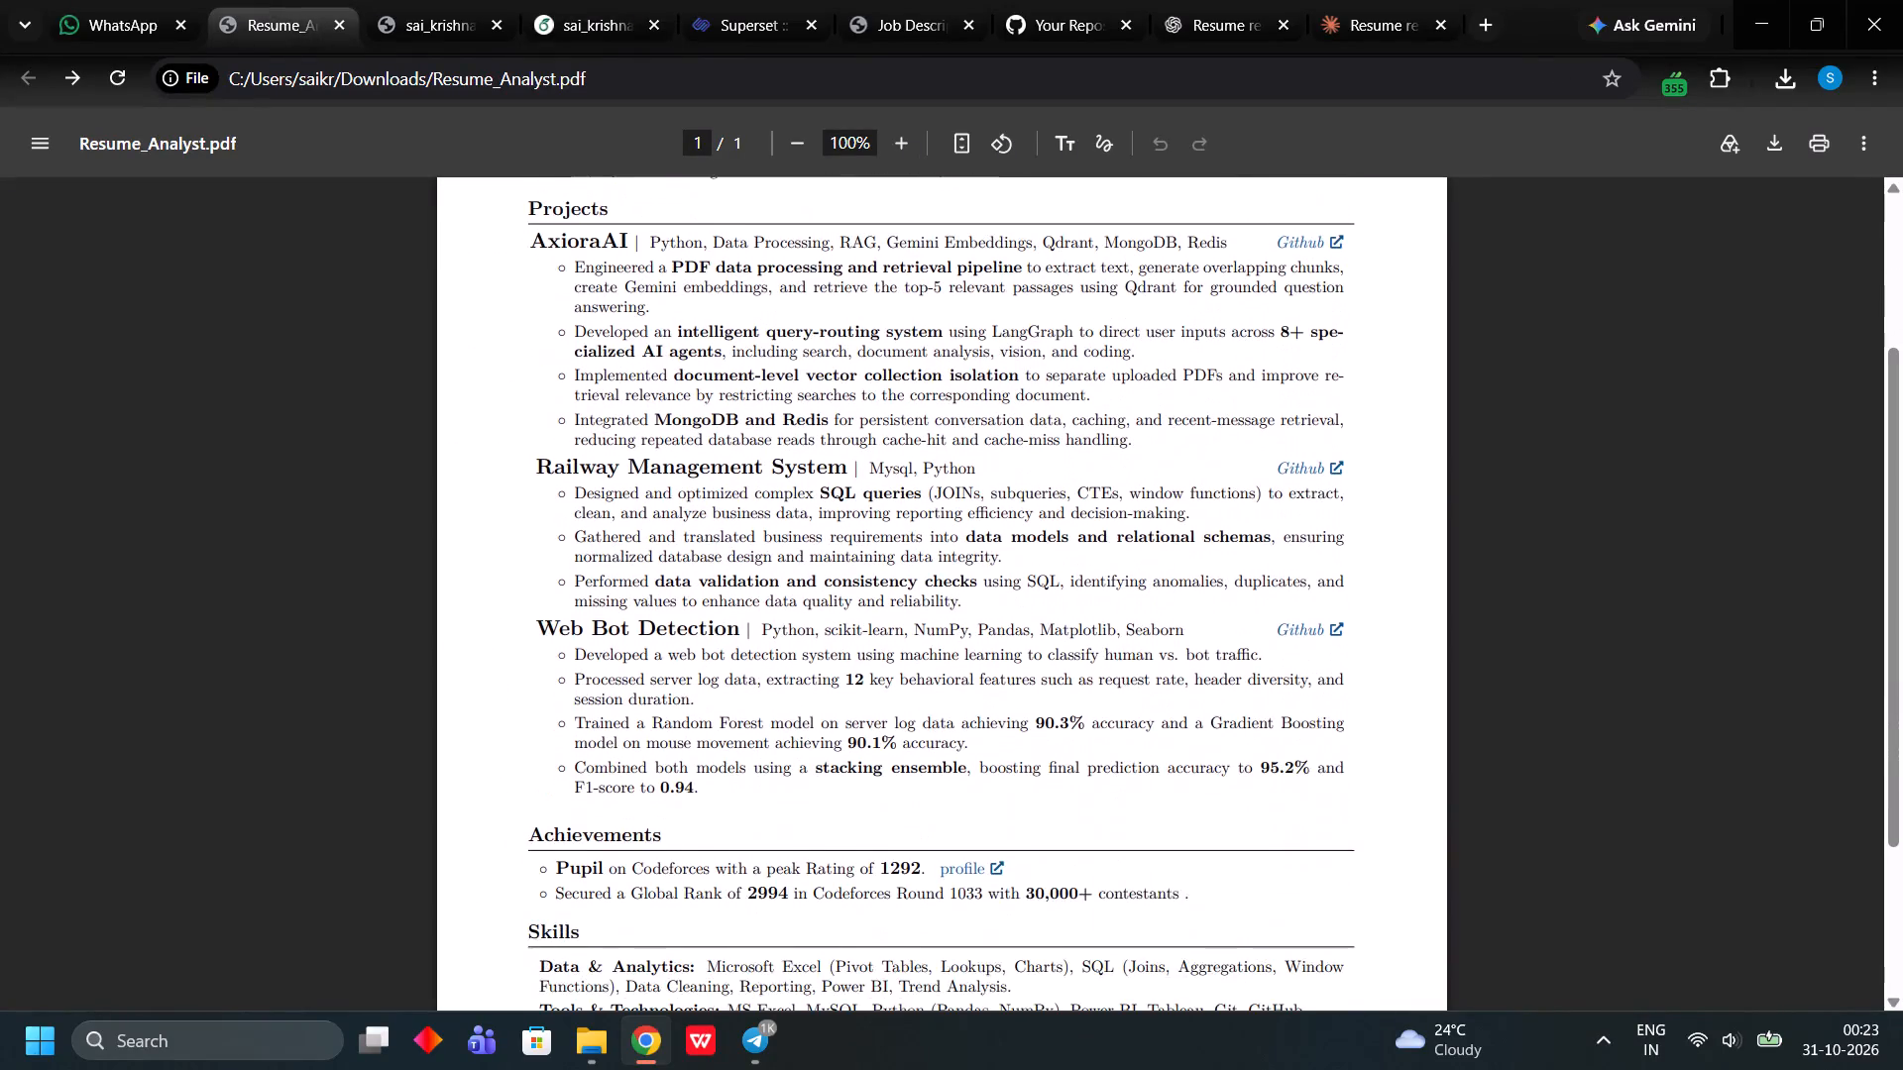
Return to the Overleaf project and capture a screenshot of the compiled resume's Projects and Technical Skills sections.
scroll(723, 518, "up", 1)
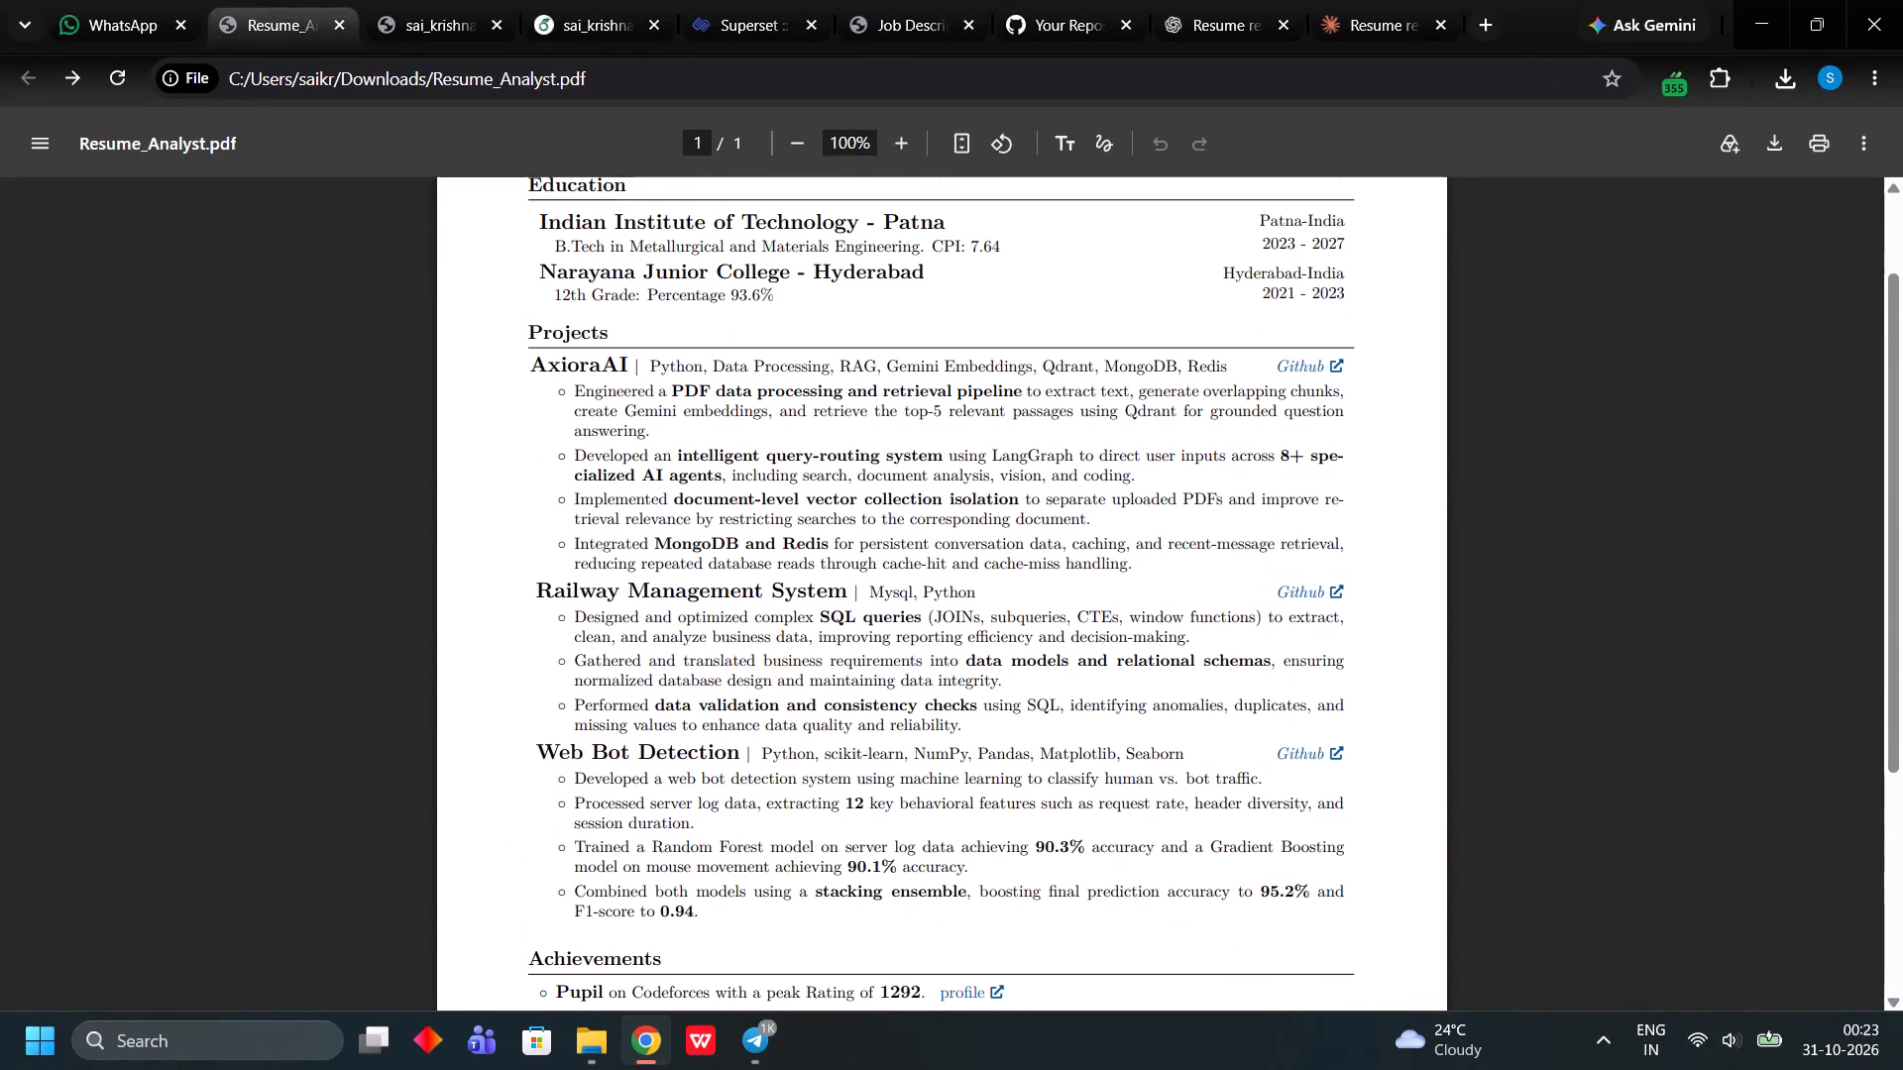
left_click(621, 0)
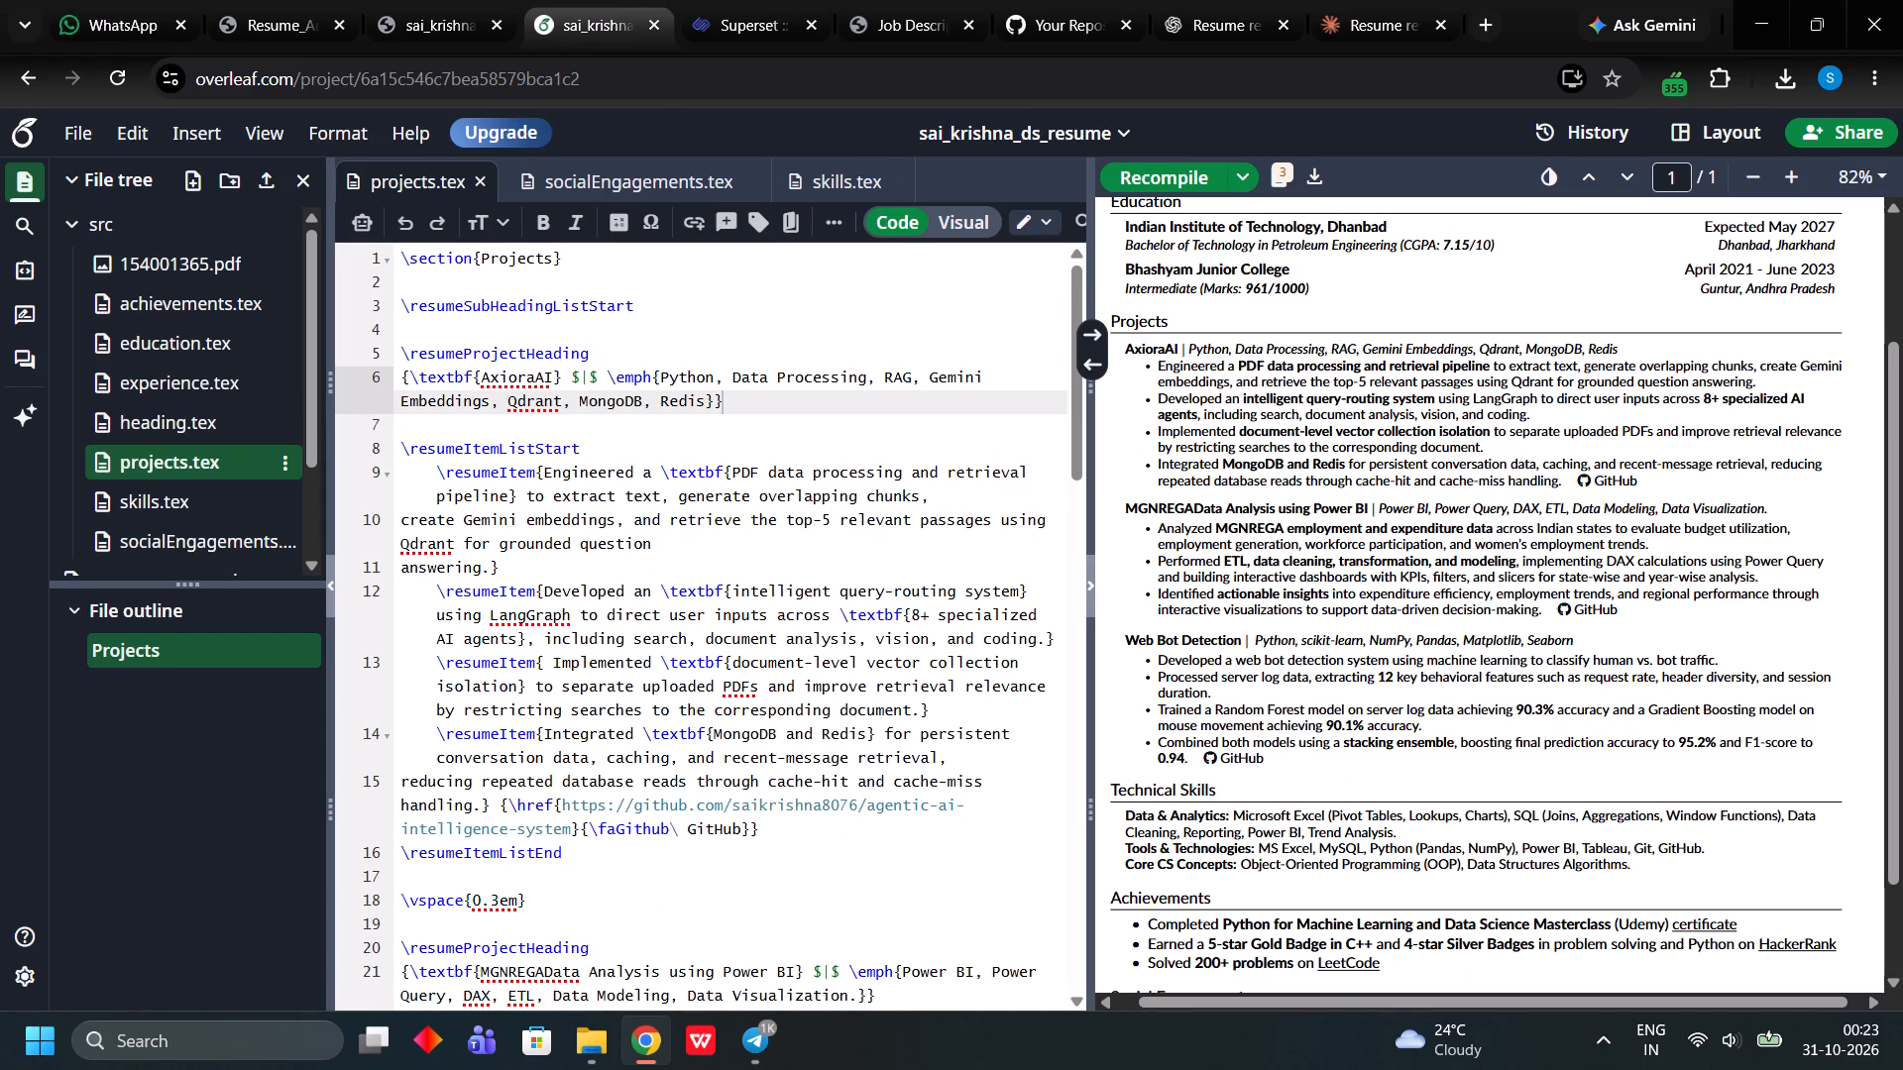
key("Print")
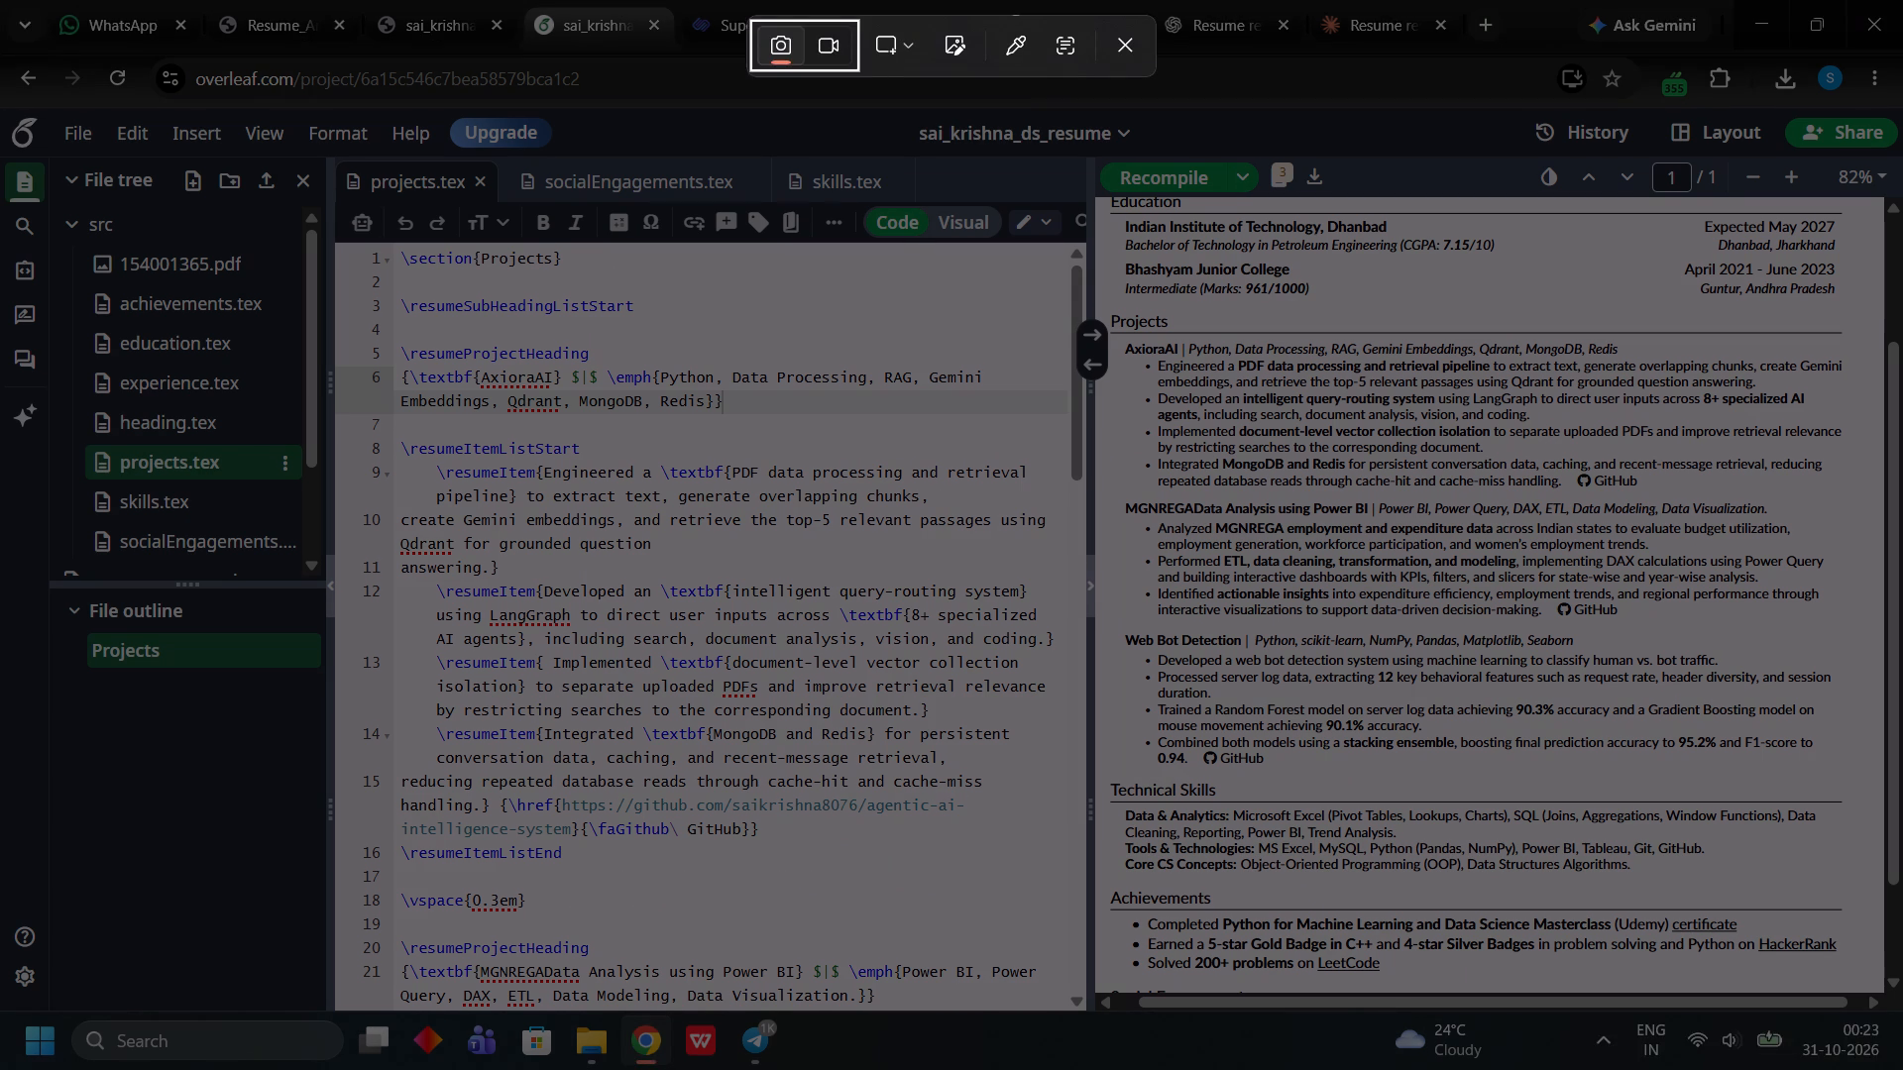
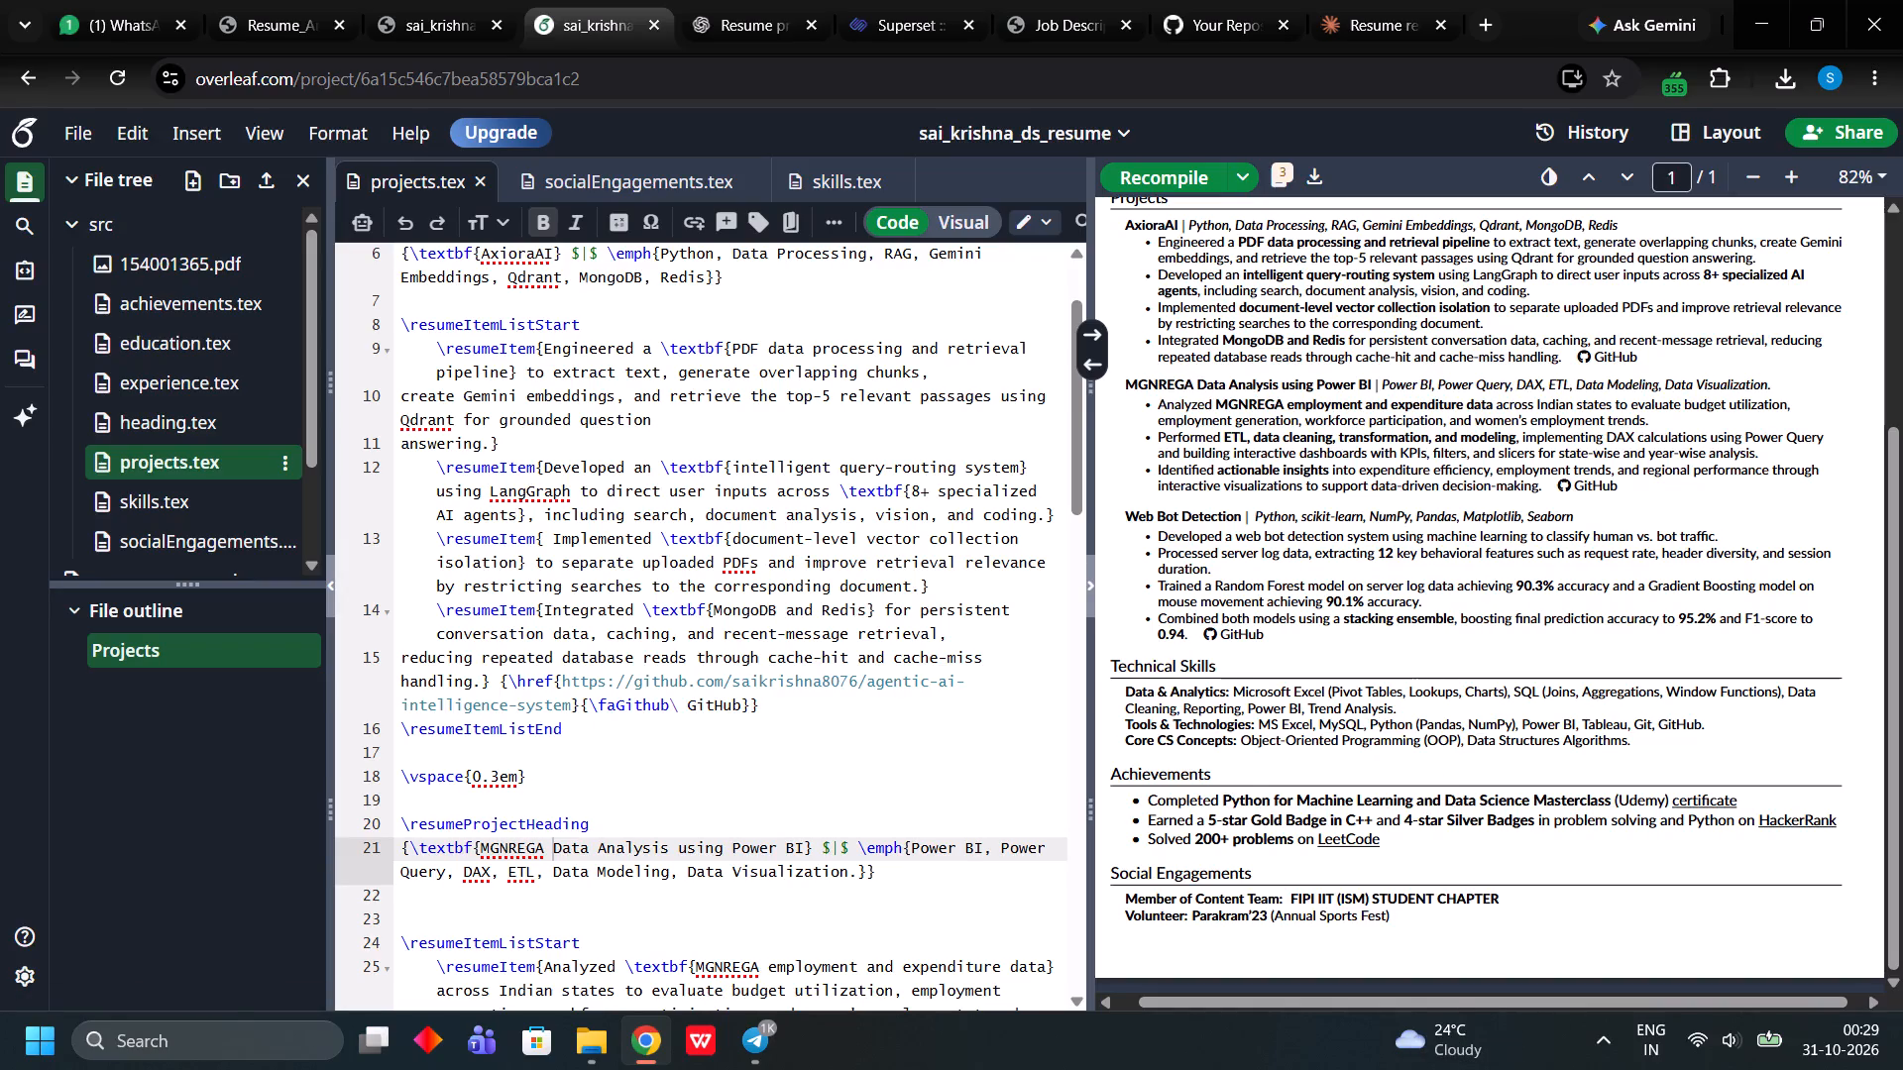
scroll(1361, 757, "up", 3)
scroll(1361, 757, "down", 4)
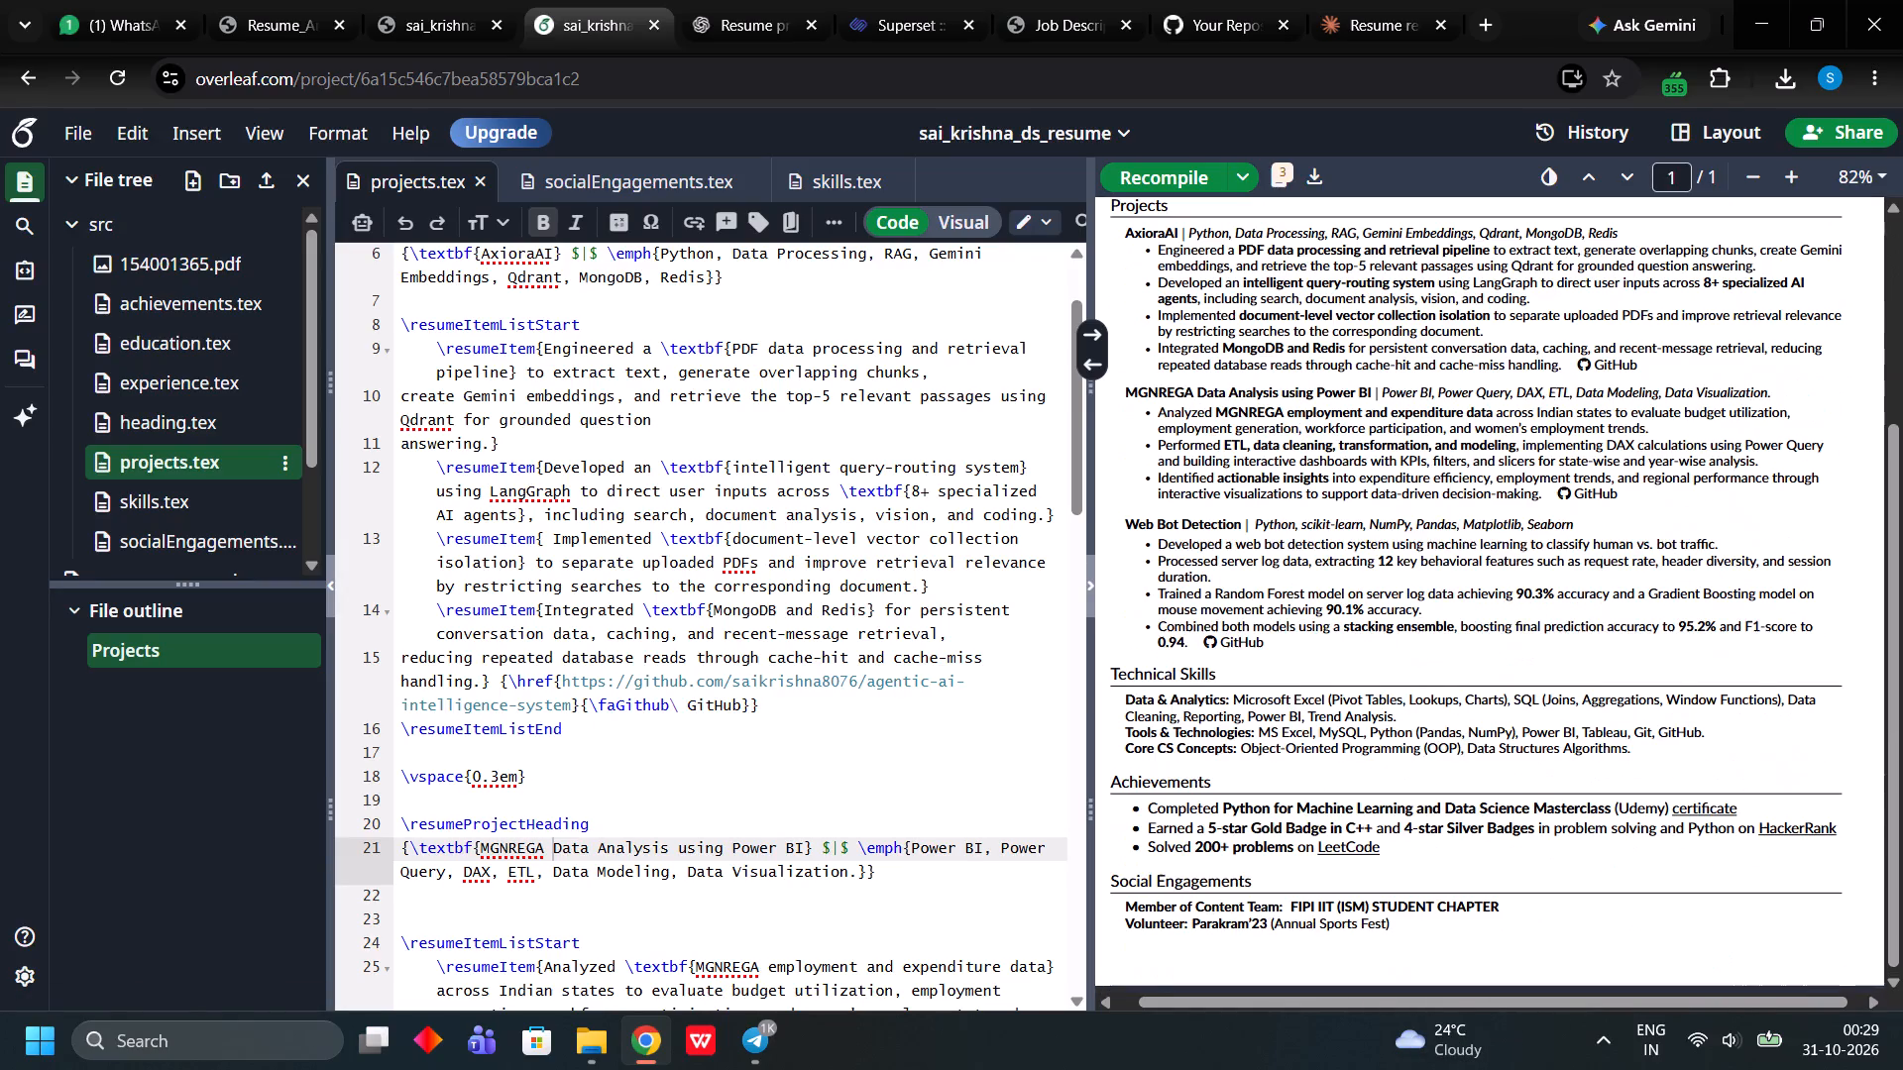
scroll(1429, 573, "up", 3)
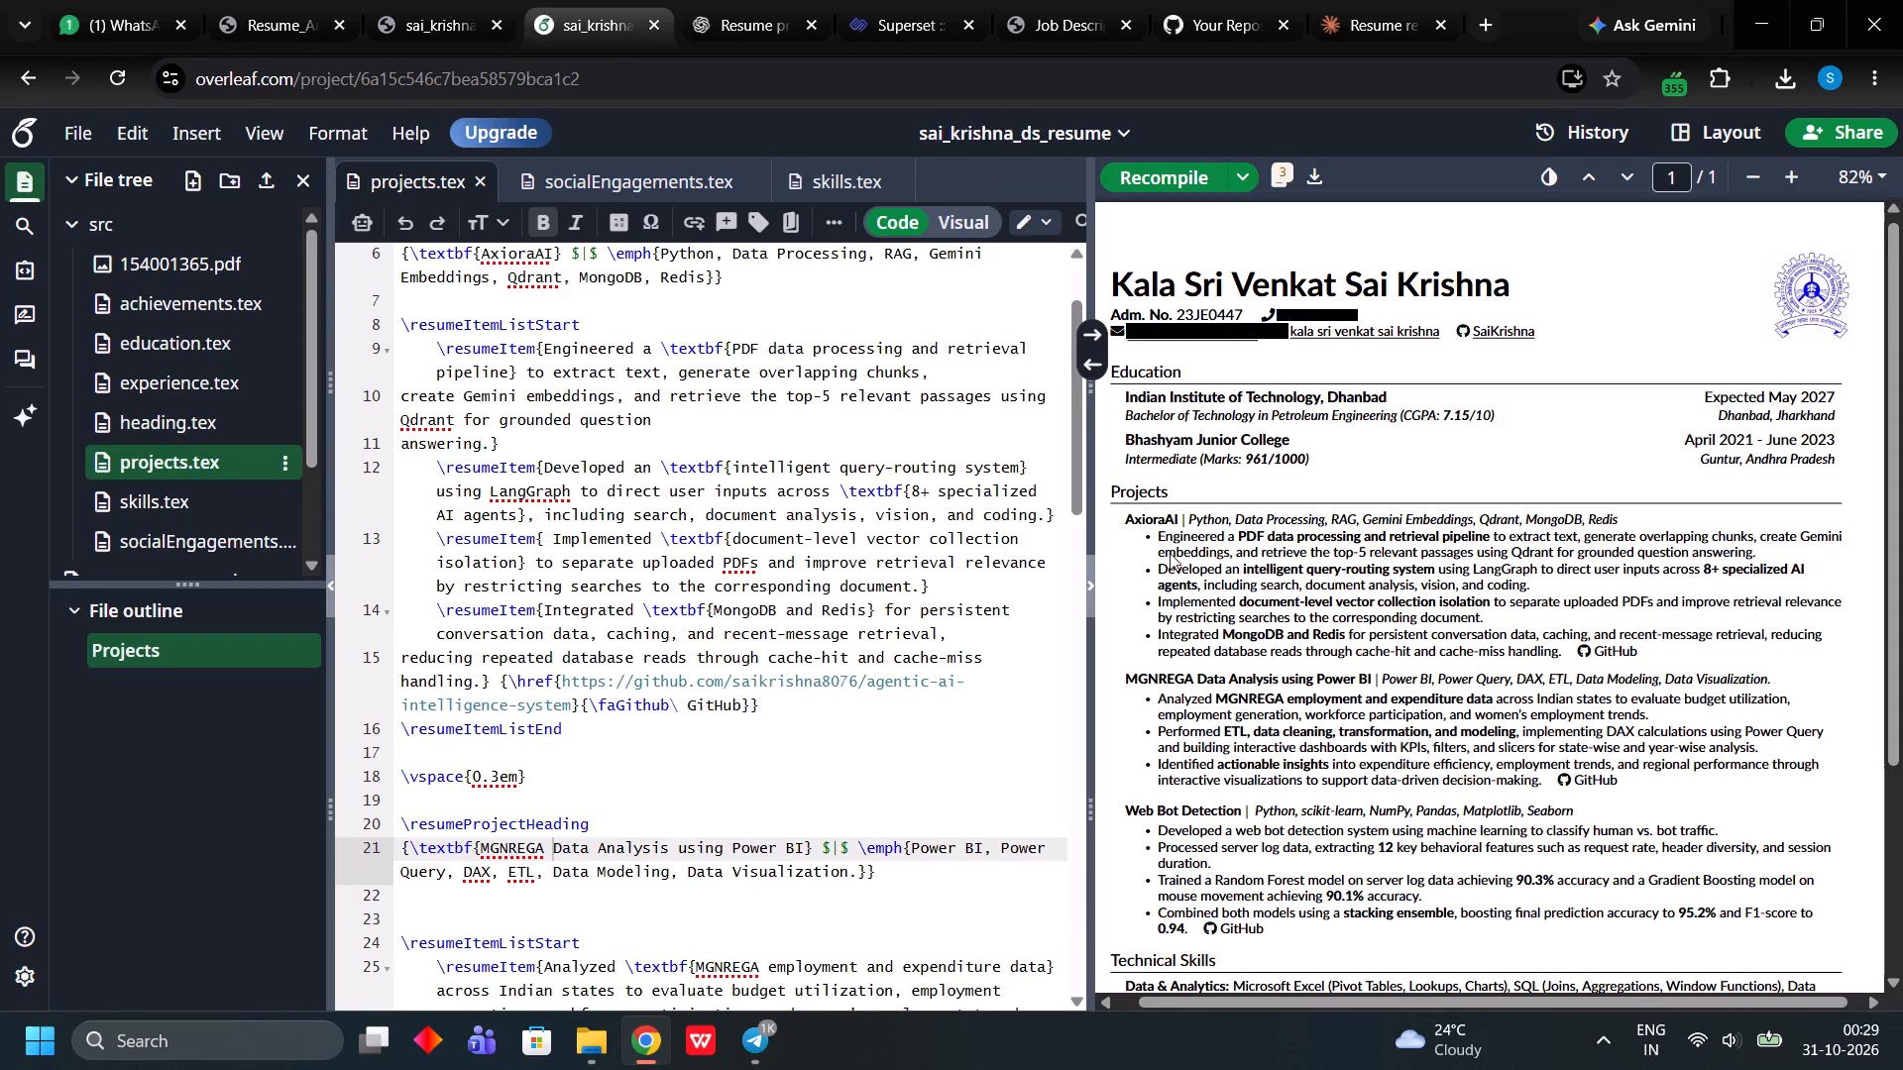
left_click_drag(1238, 692, 1295, 690)
left_click(1406, 864)
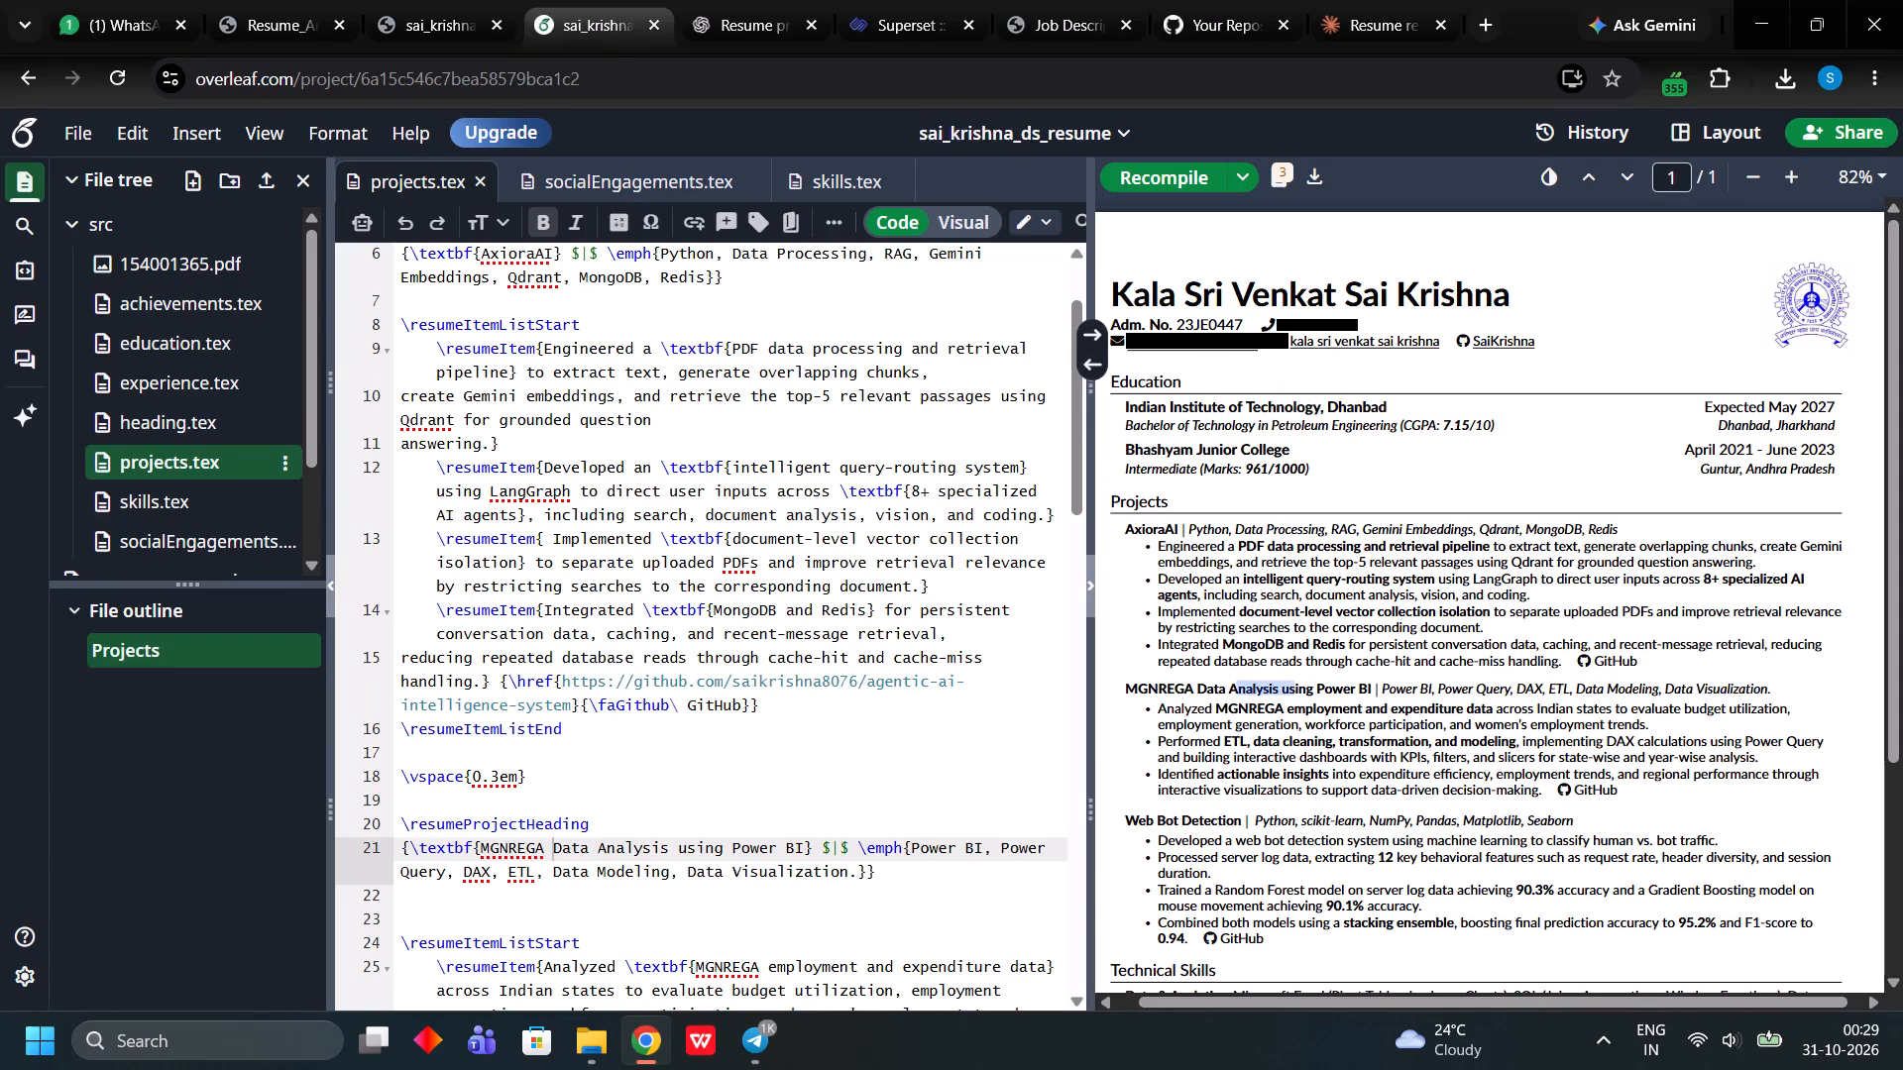
scroll(1302, 774, "down", 1)
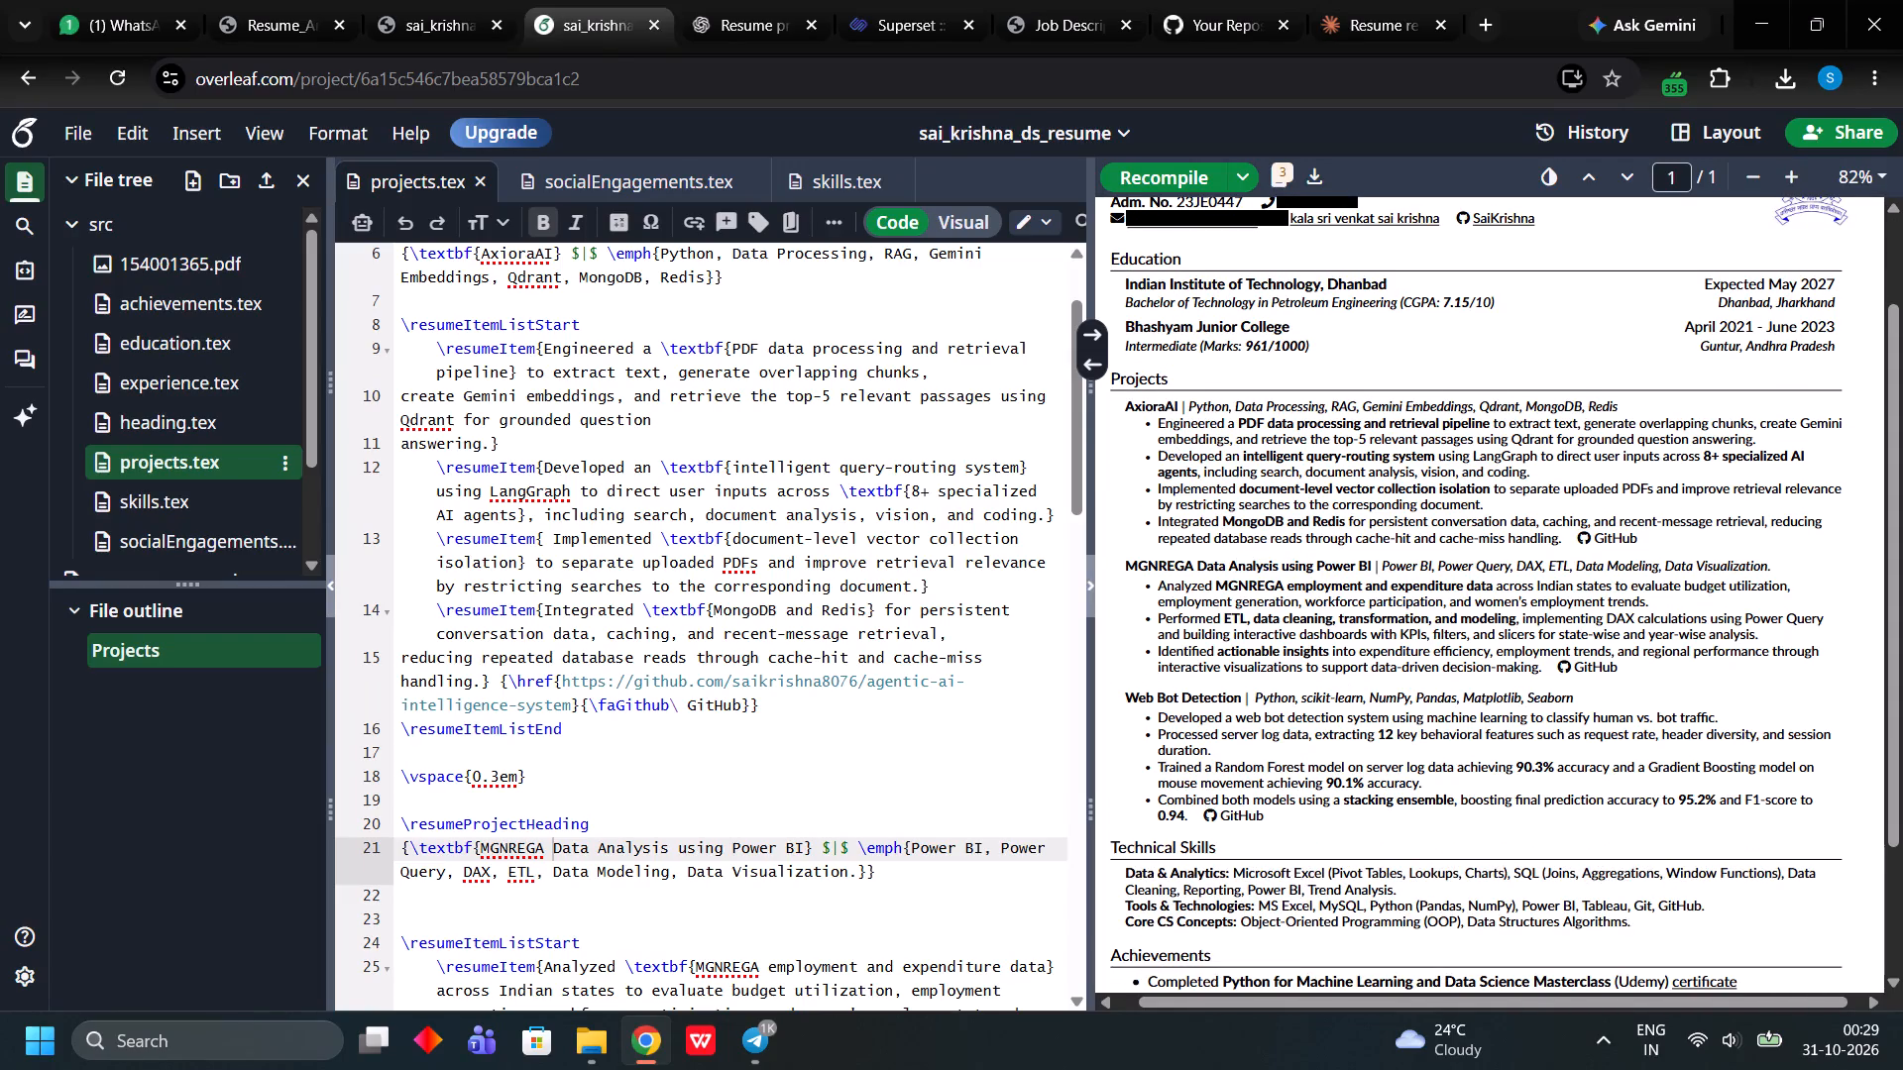
scroll(1472, 738, "down", 1)
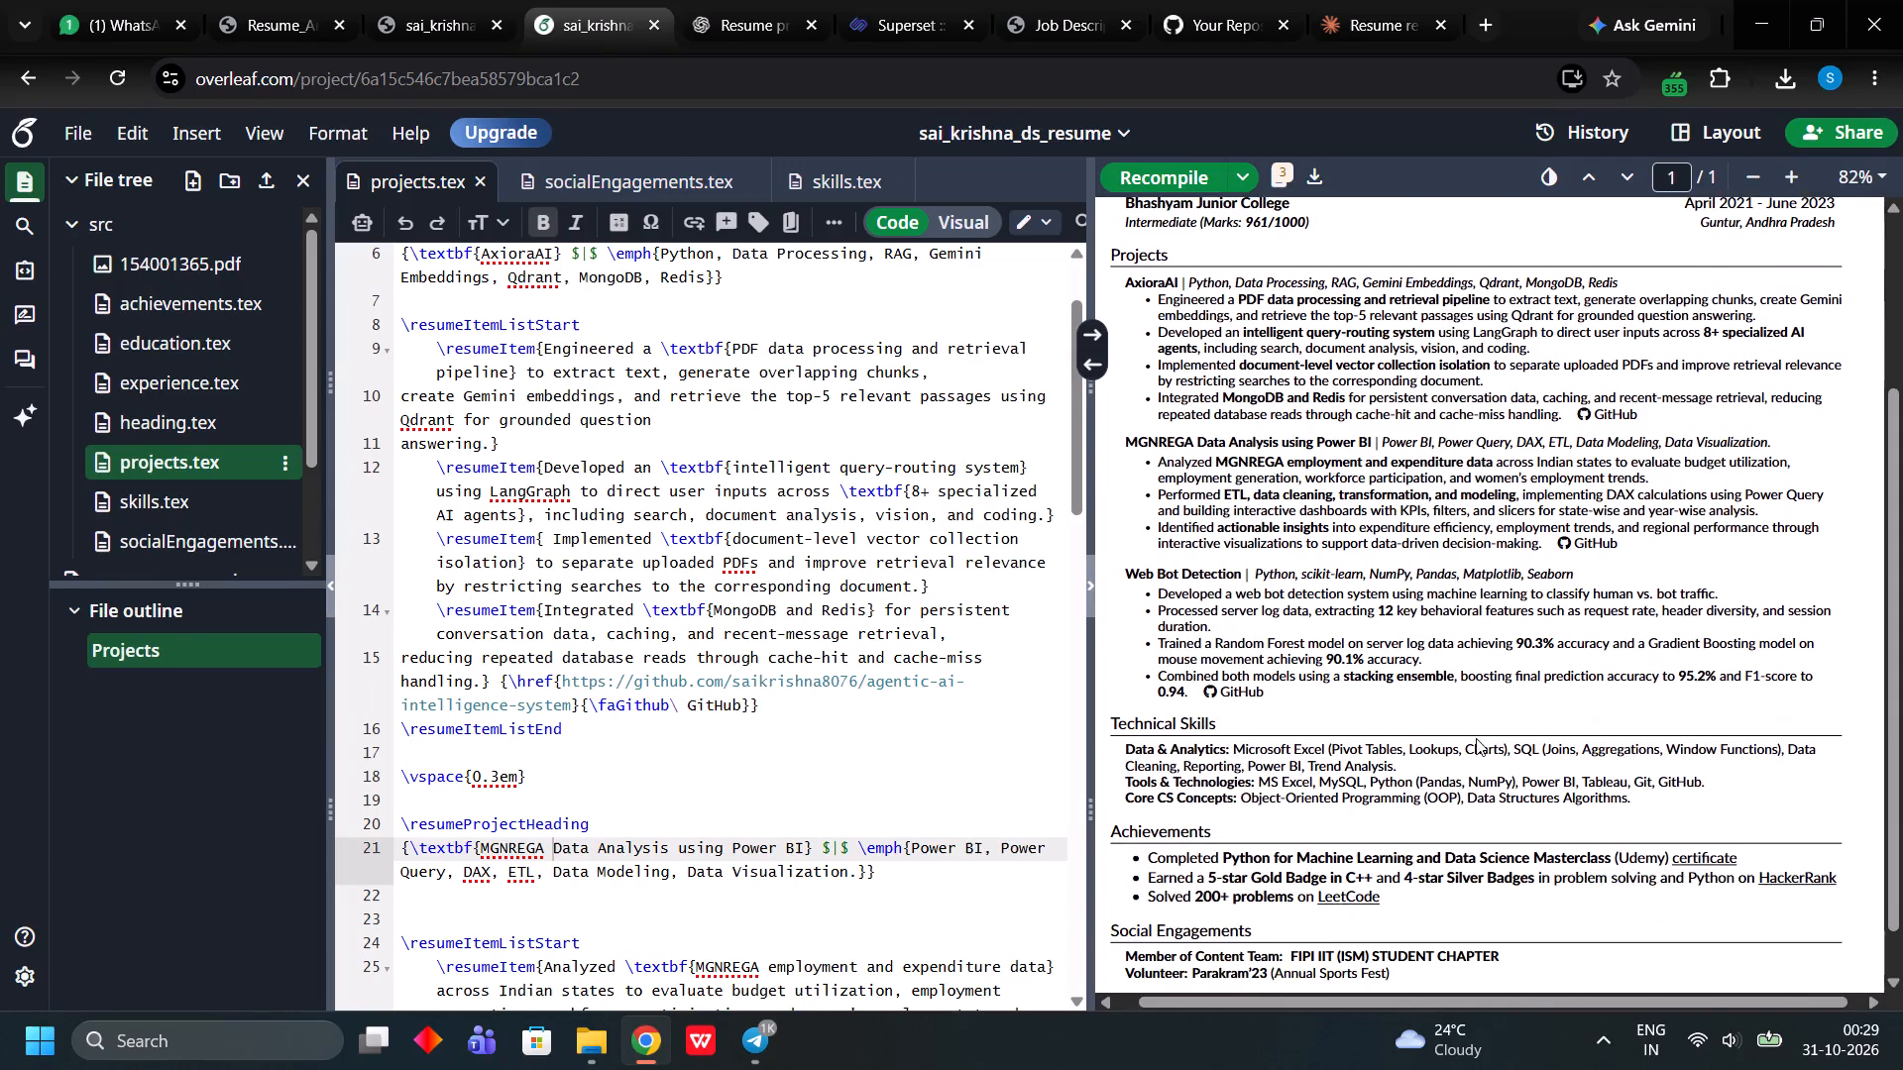
scroll(1415, 665, "up", 4)
left_click_drag(1456, 425, 1453, 423)
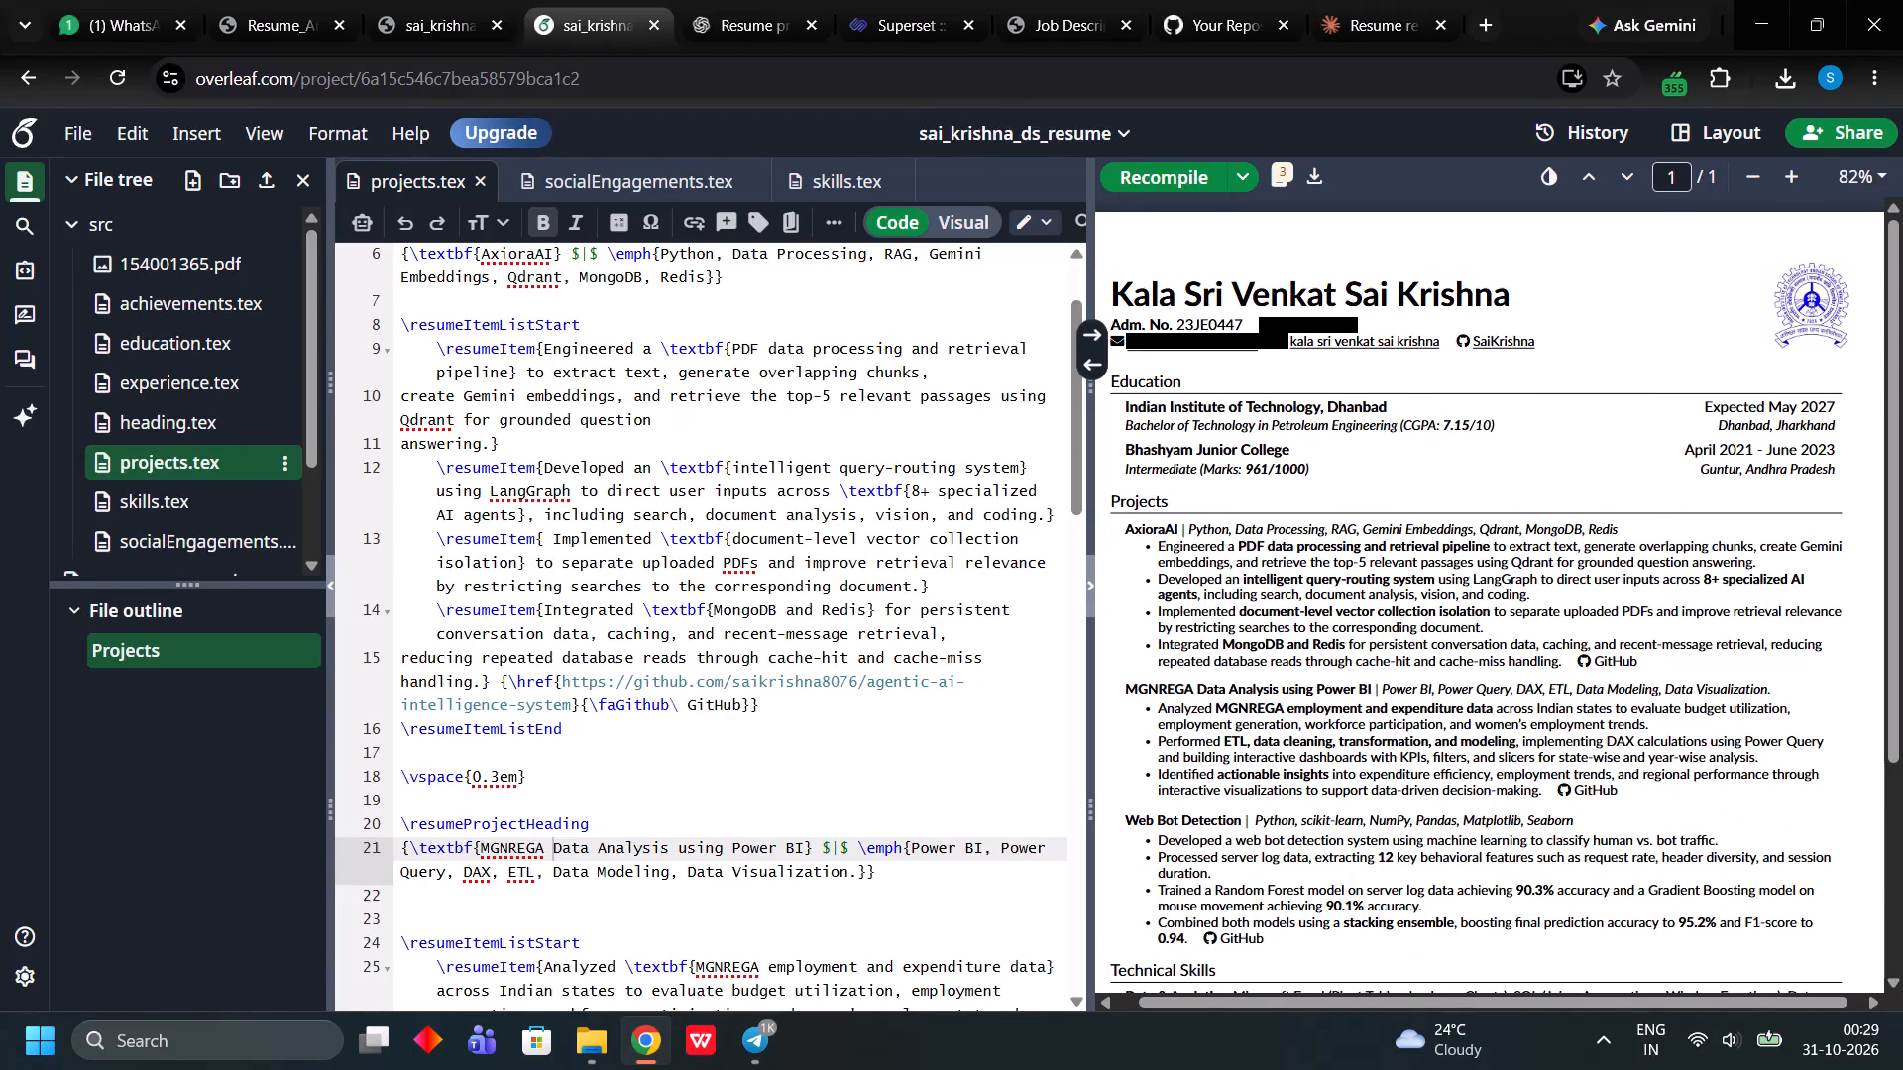
left_click_drag(1453, 423, 1443, 423)
left_click(1430, 456)
scroll(1433, 473, "down", 2)
left_click(1433, 473)
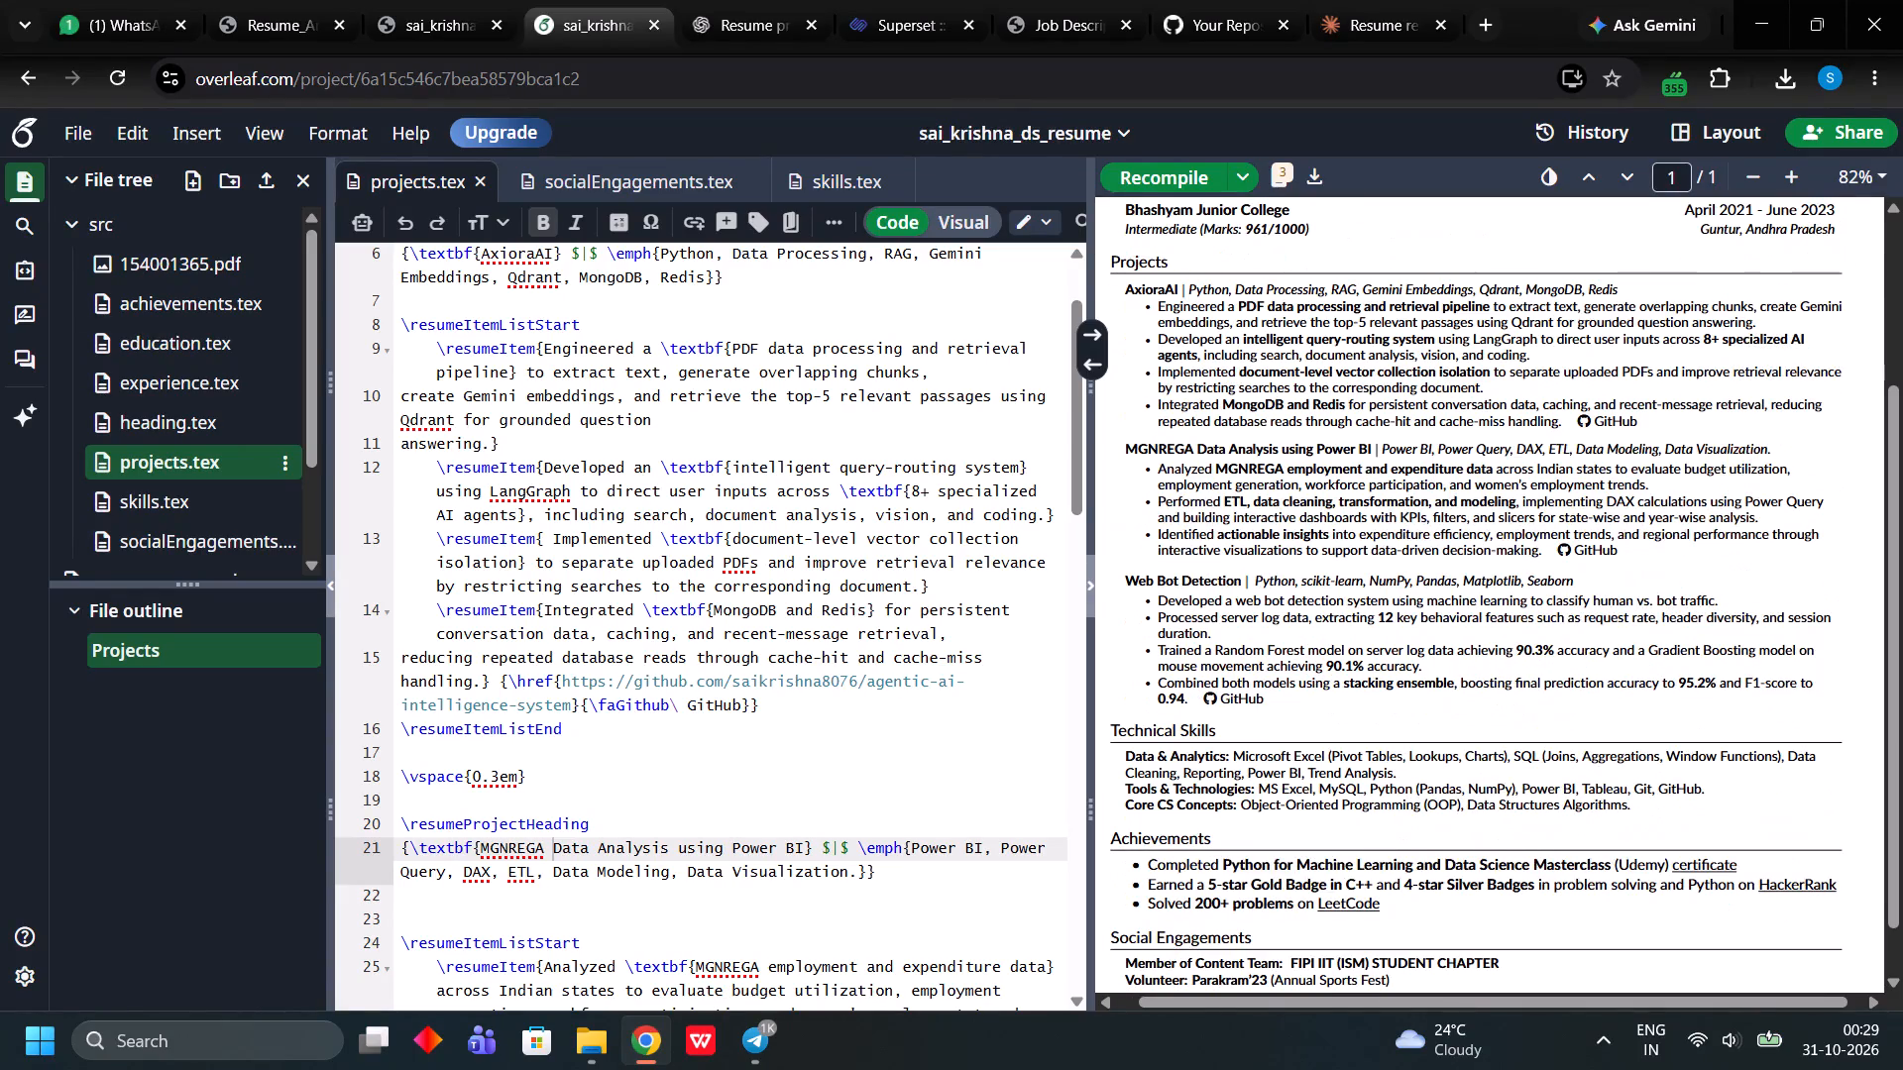
left_click_drag(1431, 508, 1505, 682)
left_click(1505, 682)
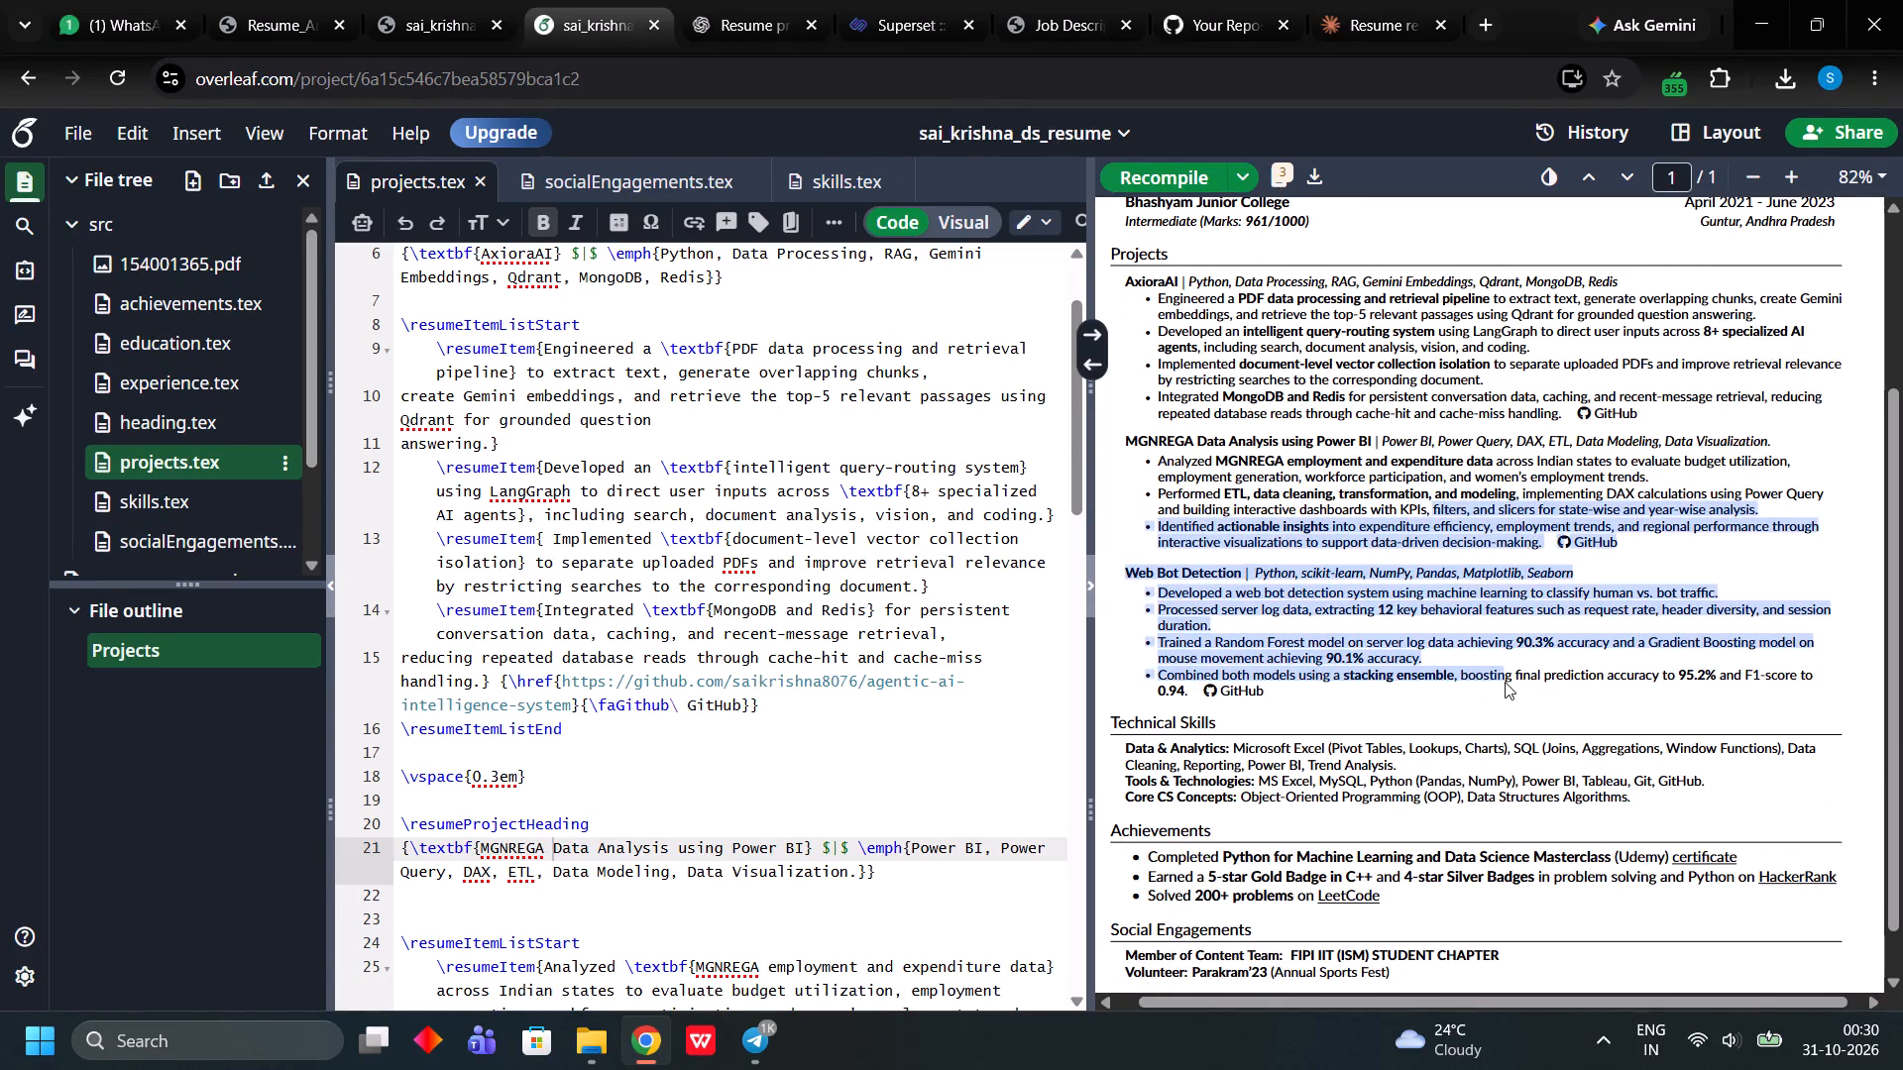
scroll(1504, 689, "down", 5)
left_click_drag(1420, 911, 1407, 403)
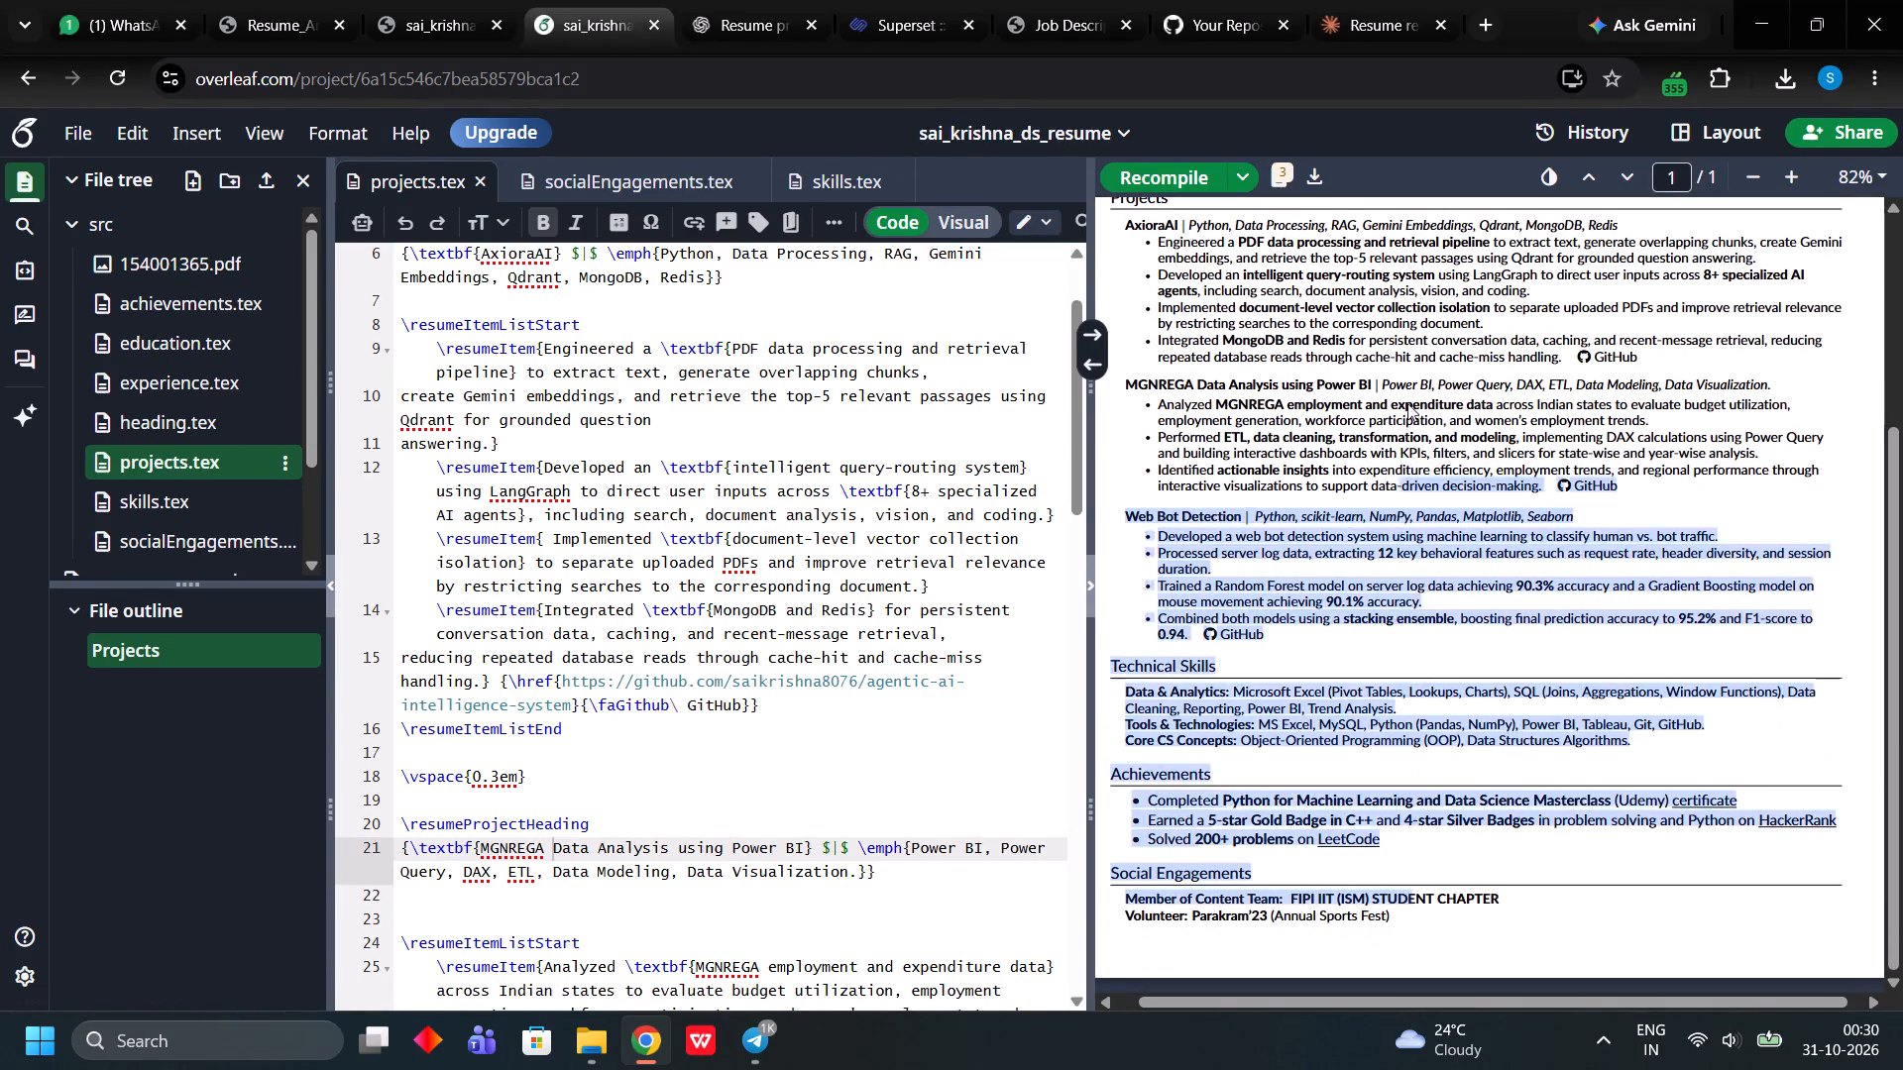
left_click_drag(1407, 403, 1403, 432)
scroll(1404, 389, "up", 3)
left_click(1404, 389)
left_click_drag(1404, 389, 1457, 765)
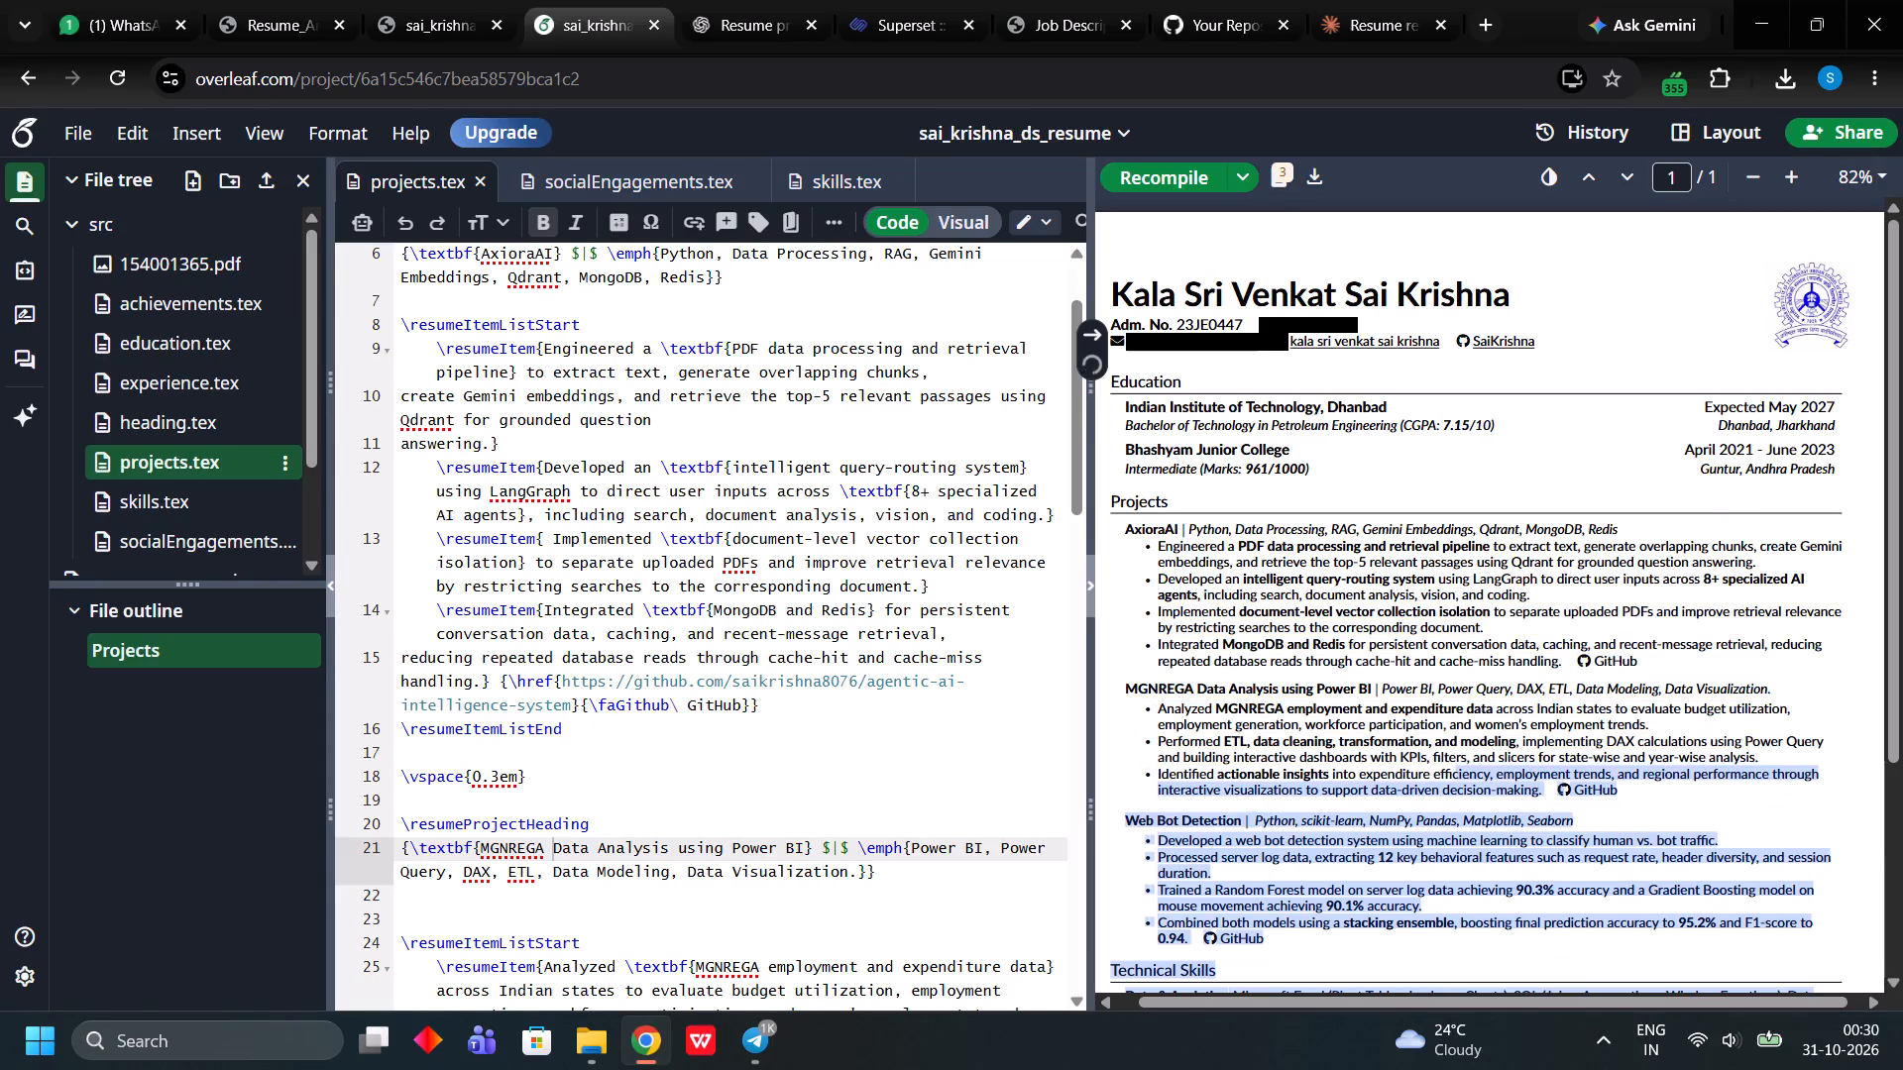
left_click(1457, 765)
scroll(1461, 686, "down", 2)
scroll(1204, 665, "up", 4)
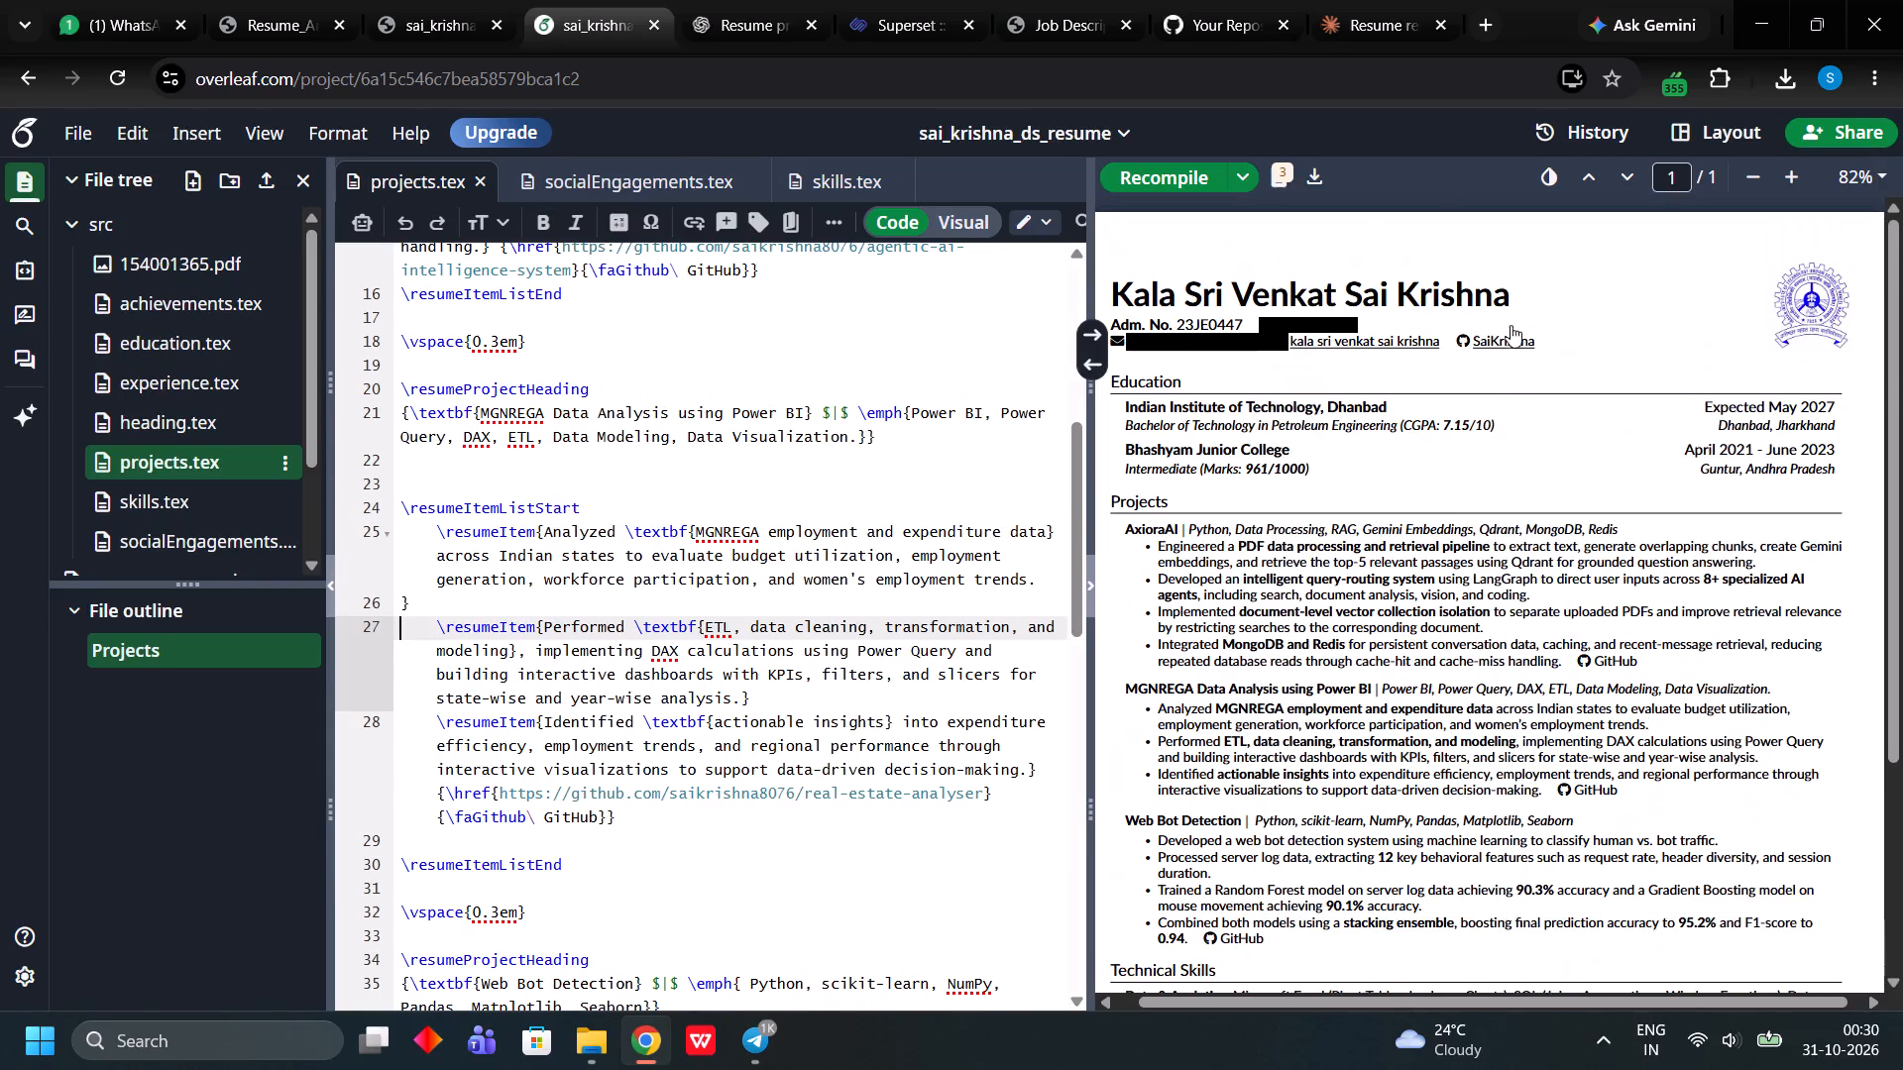
Open the AxioraAI project's GitHub link from Resume_Analyst.pdf and copy the repository name Axiora.
left_click(1208, 0)
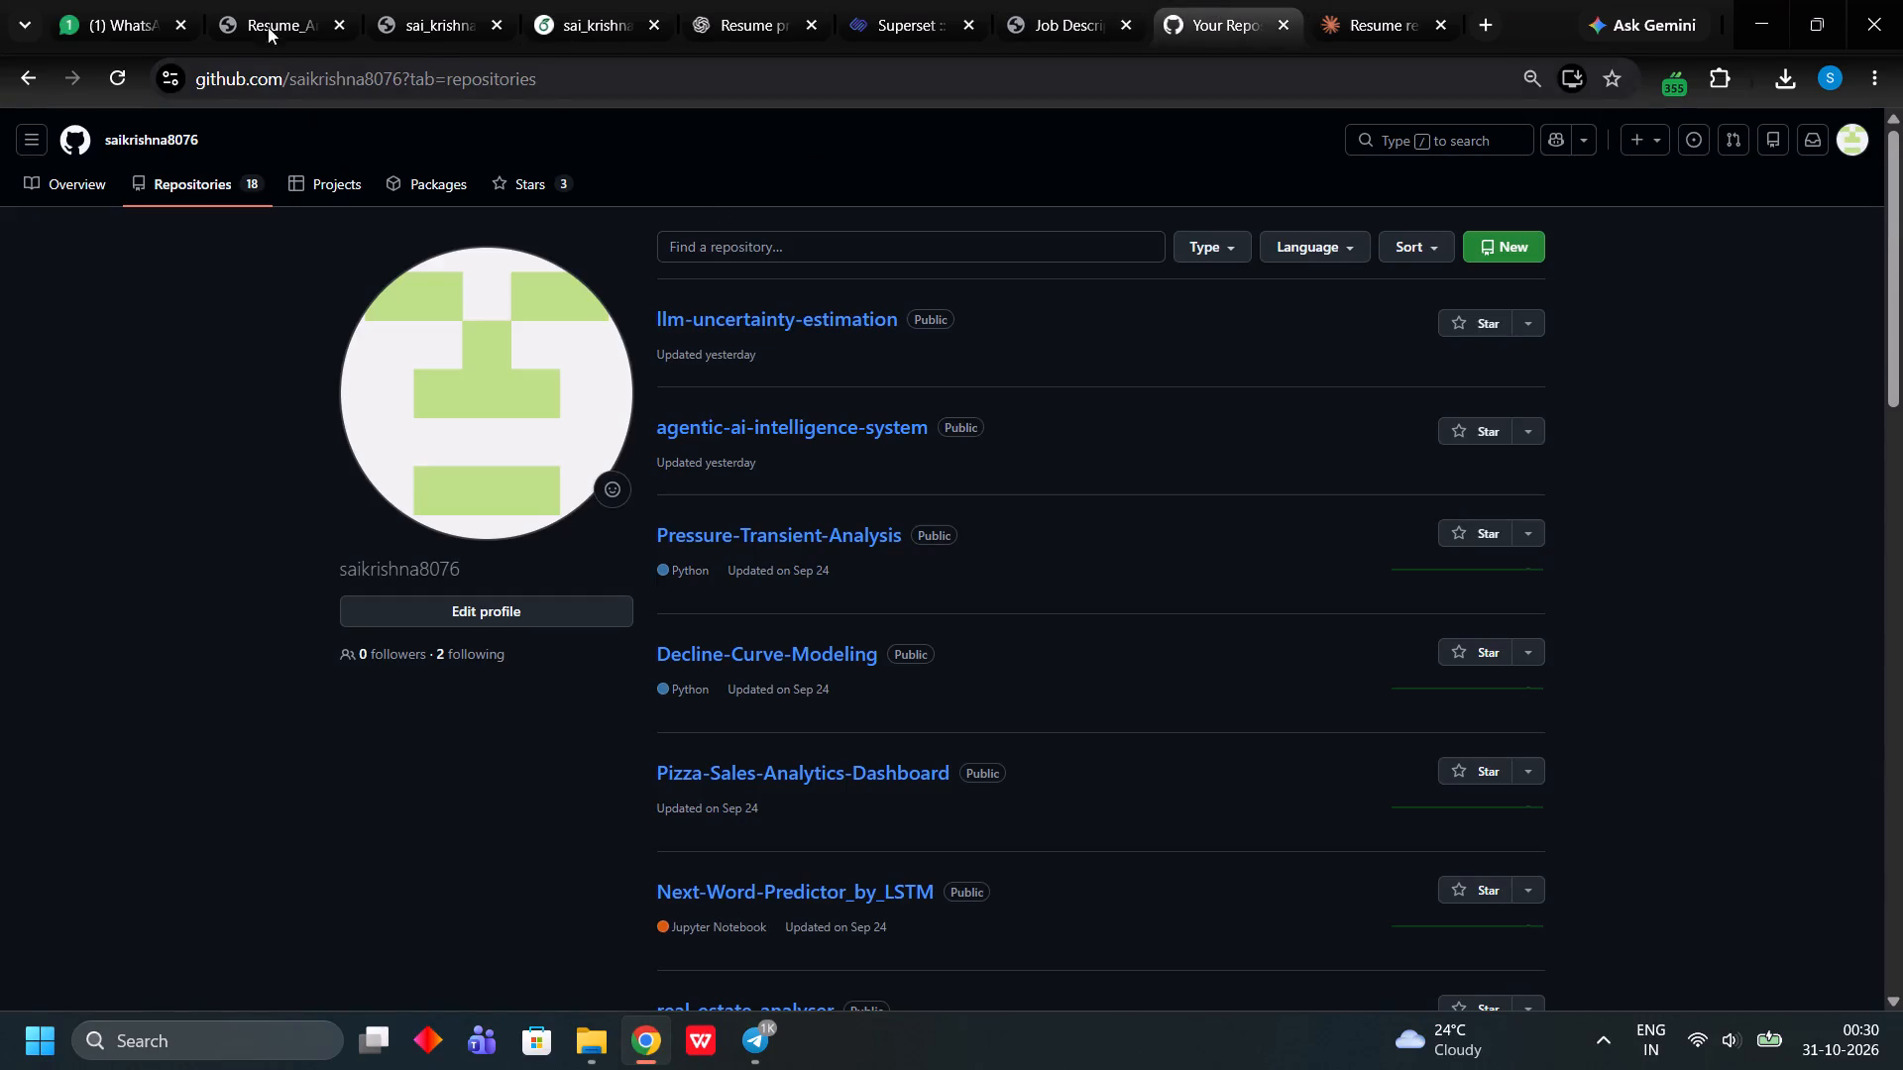
left_click(283, 0)
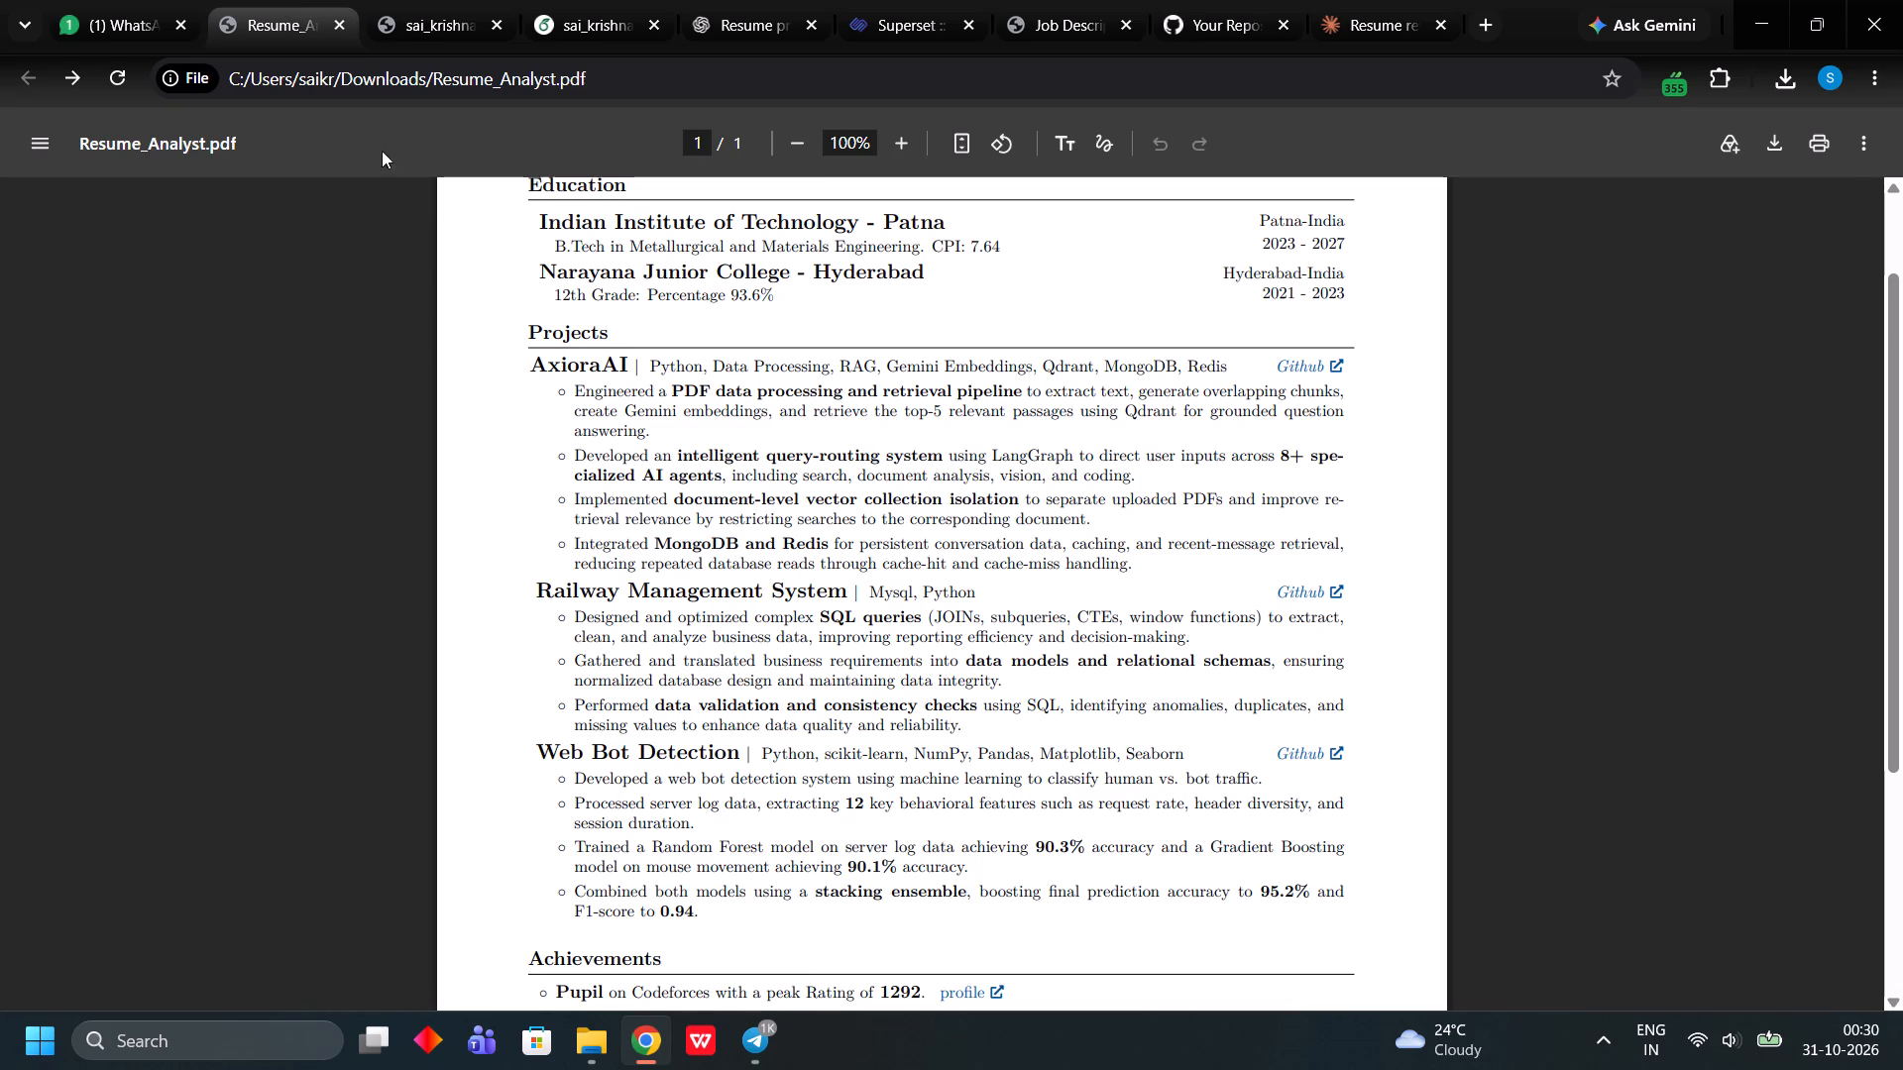
left_click(1287, 370)
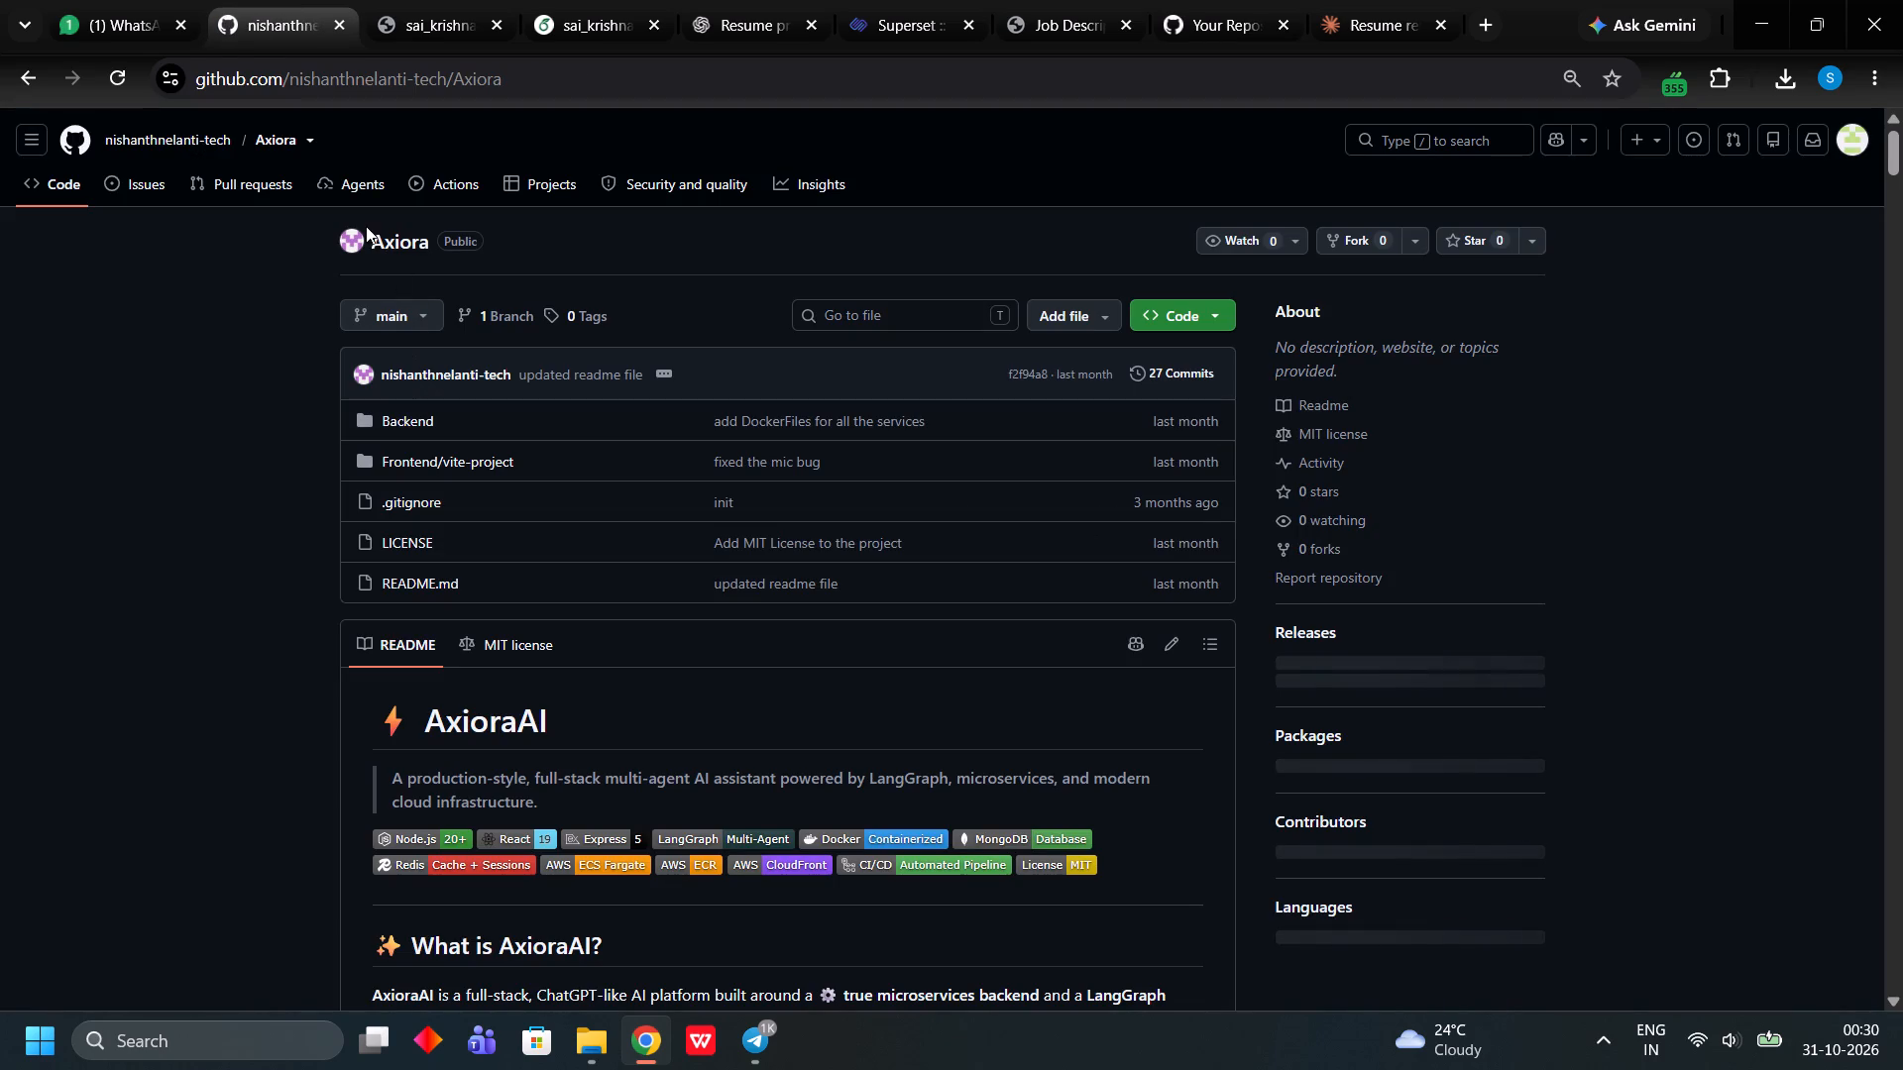
left_click_drag(363, 223, 395, 234)
left_click(393, 270)
left_click_drag(372, 246, 398, 247)
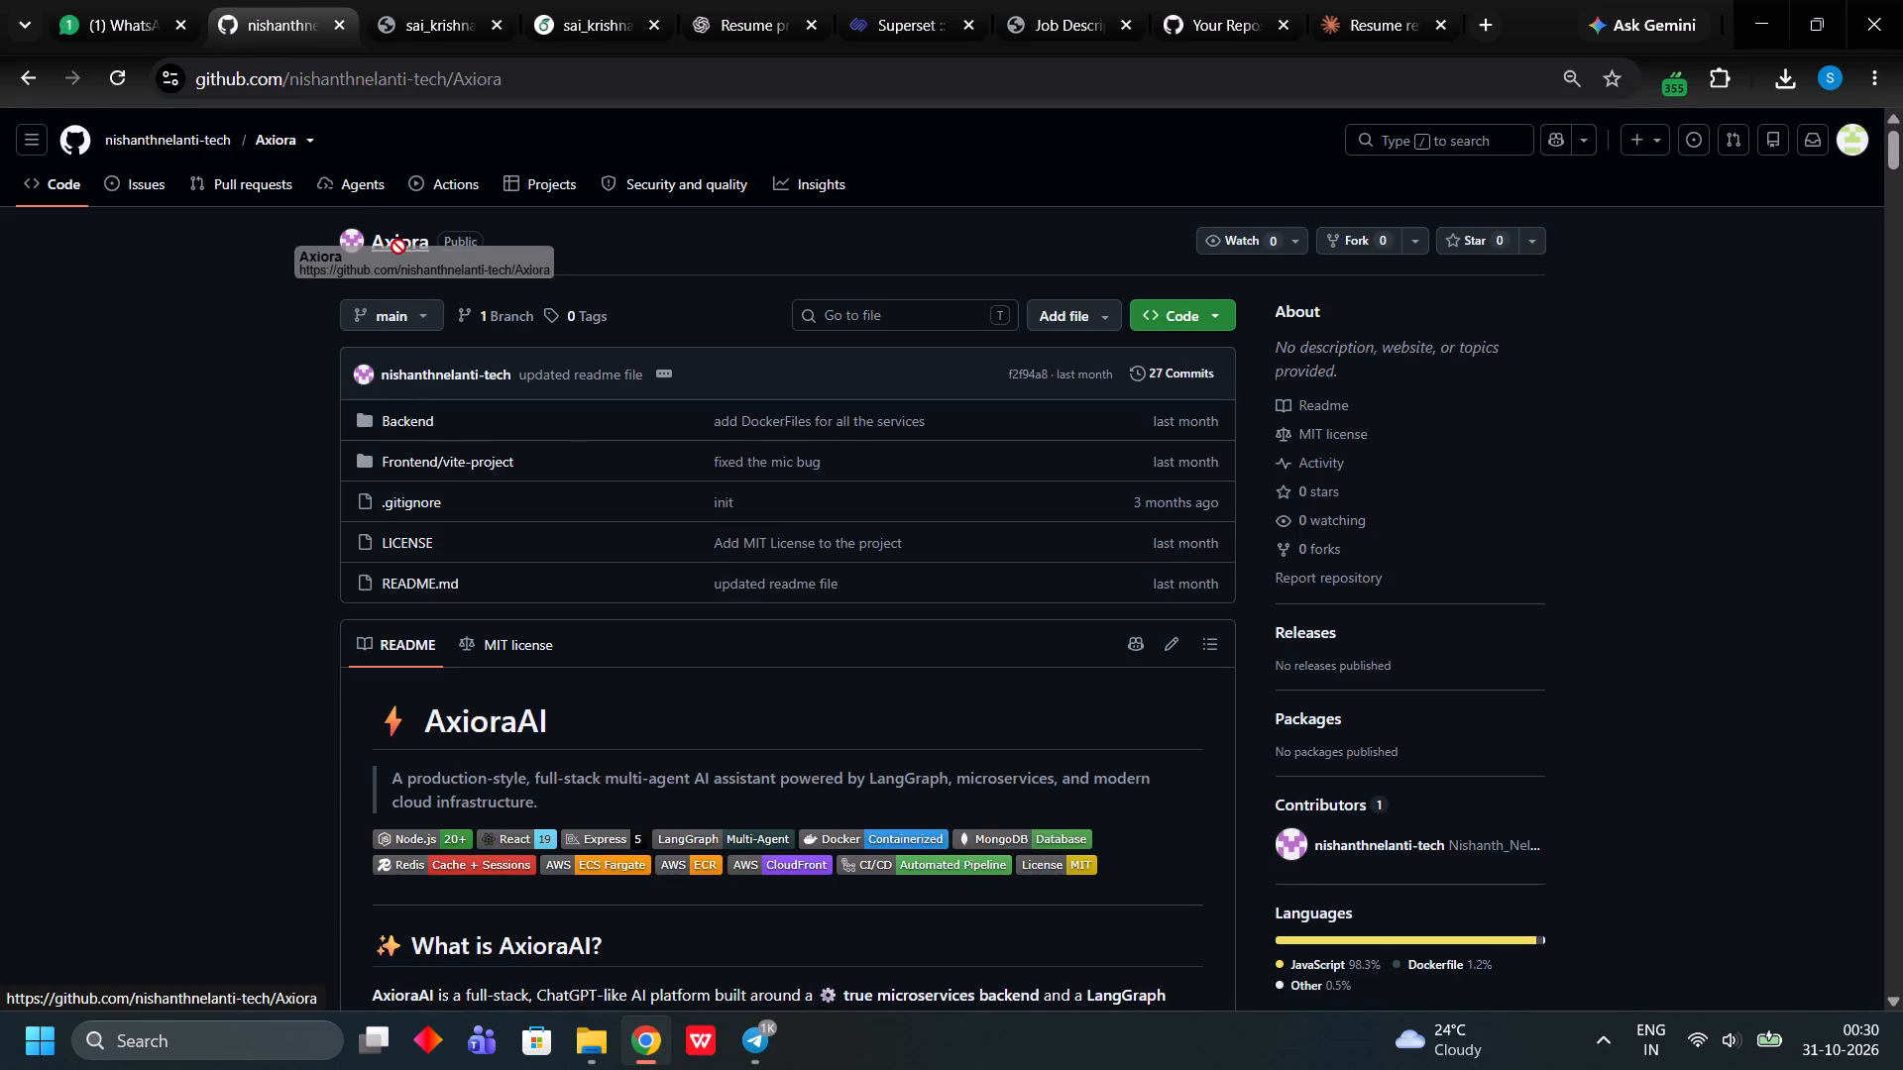
left_click_drag(398, 247, 412, 250)
left_click_drag(369, 231, 369, 233)
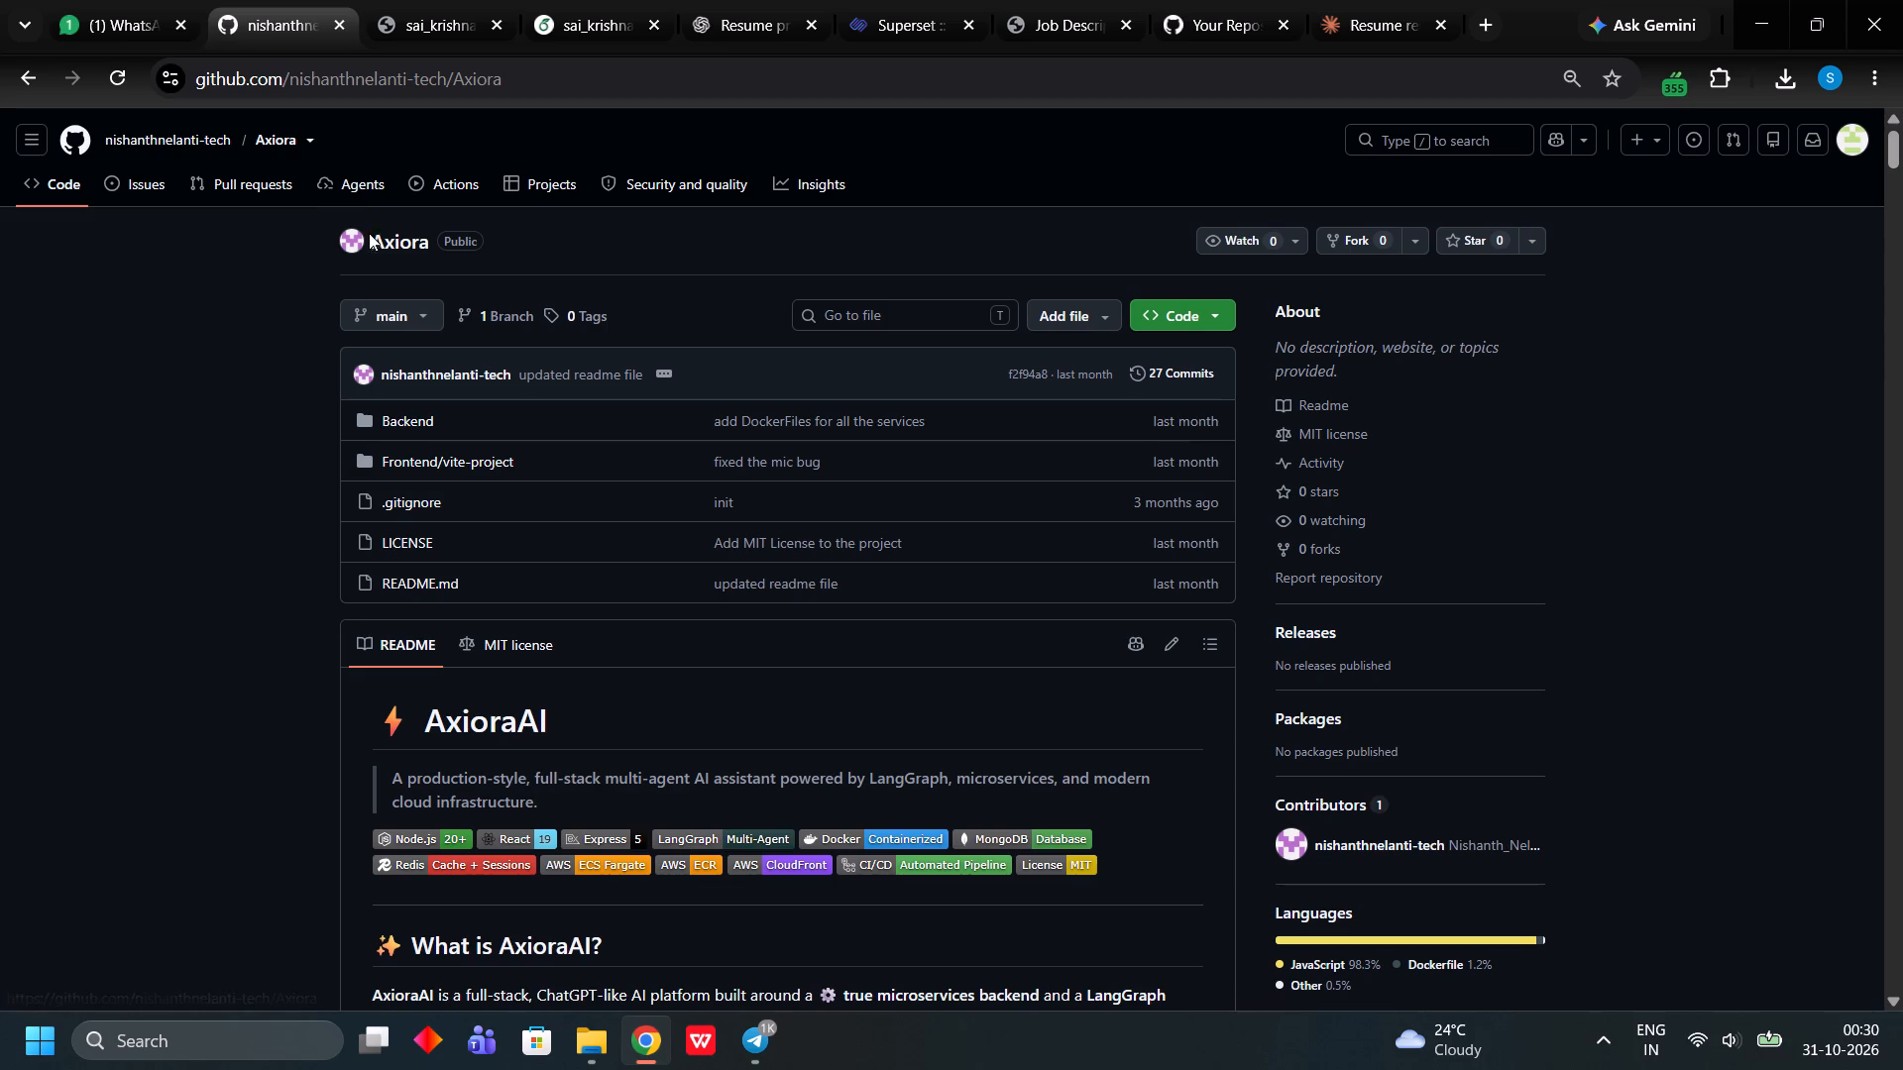
left_click_drag(369, 233, 433, 260)
key("ctrl+c")
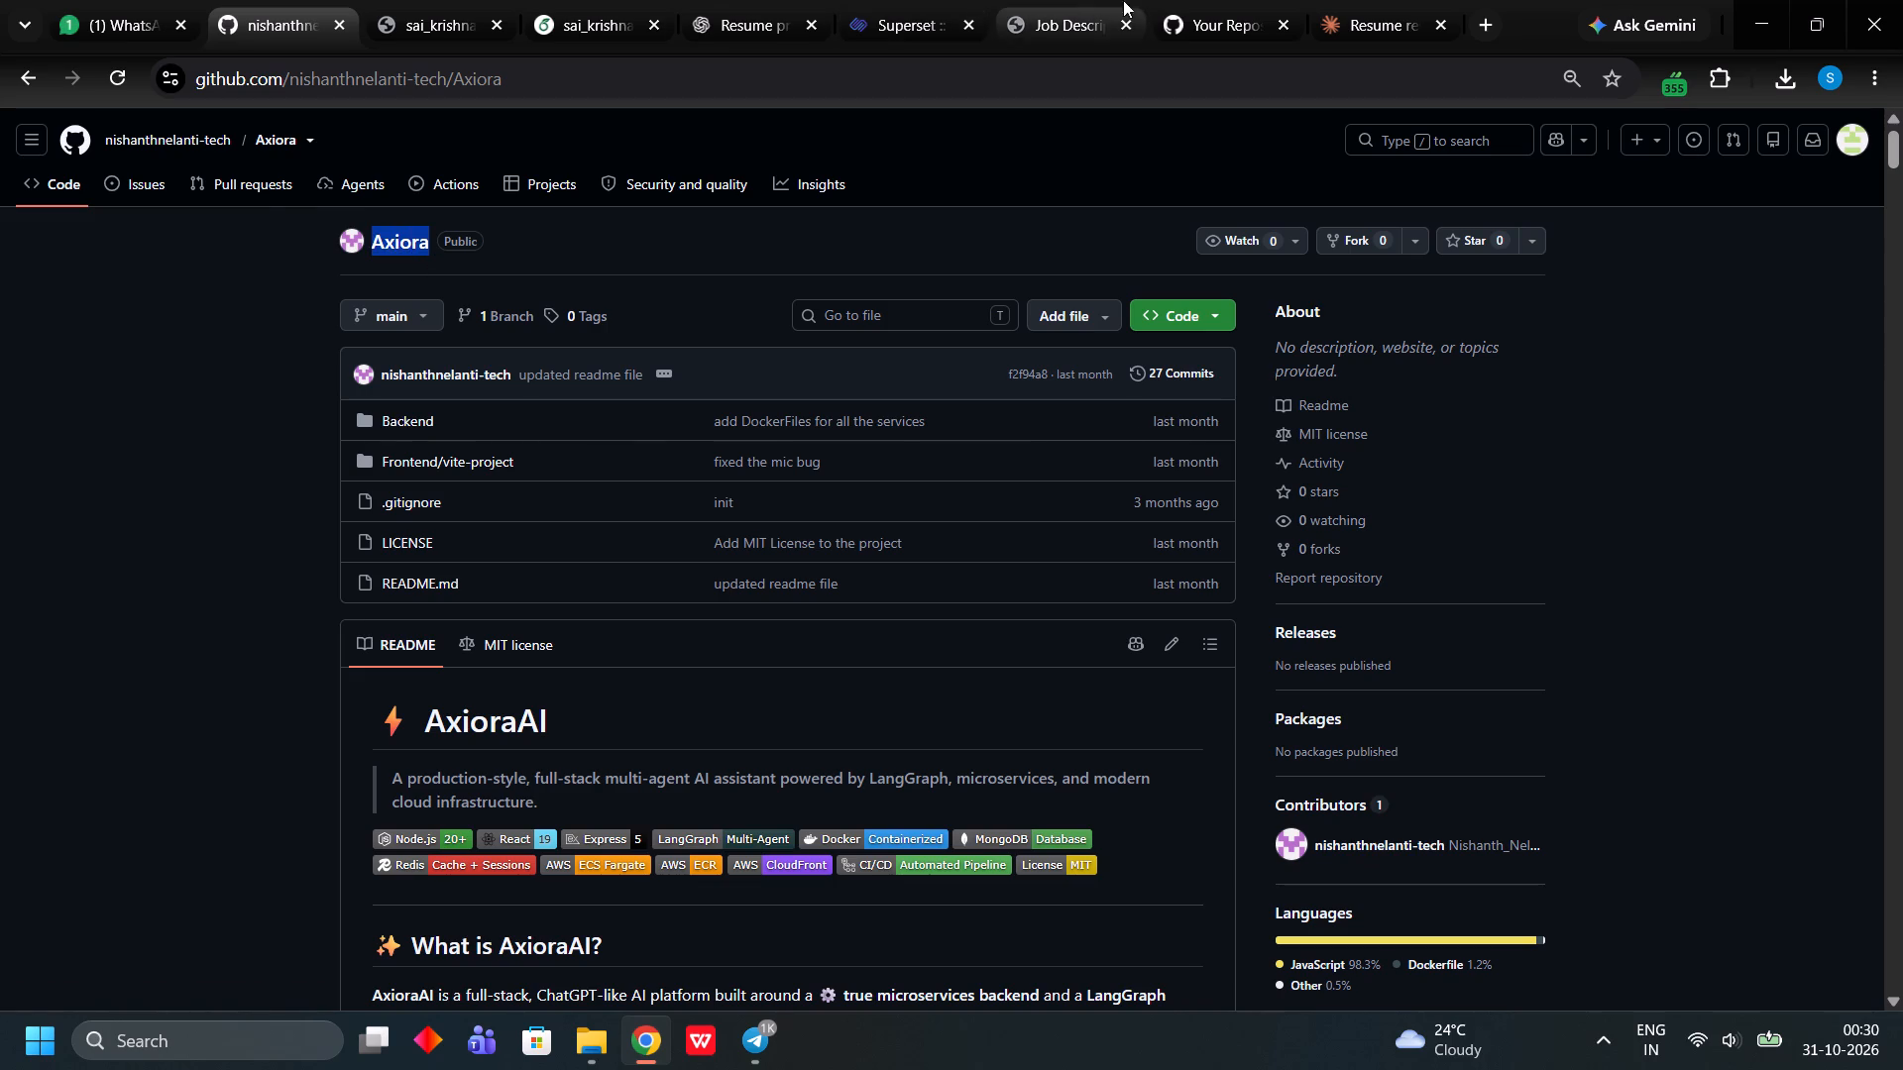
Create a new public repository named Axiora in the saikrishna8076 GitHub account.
left_click(1176, 0)
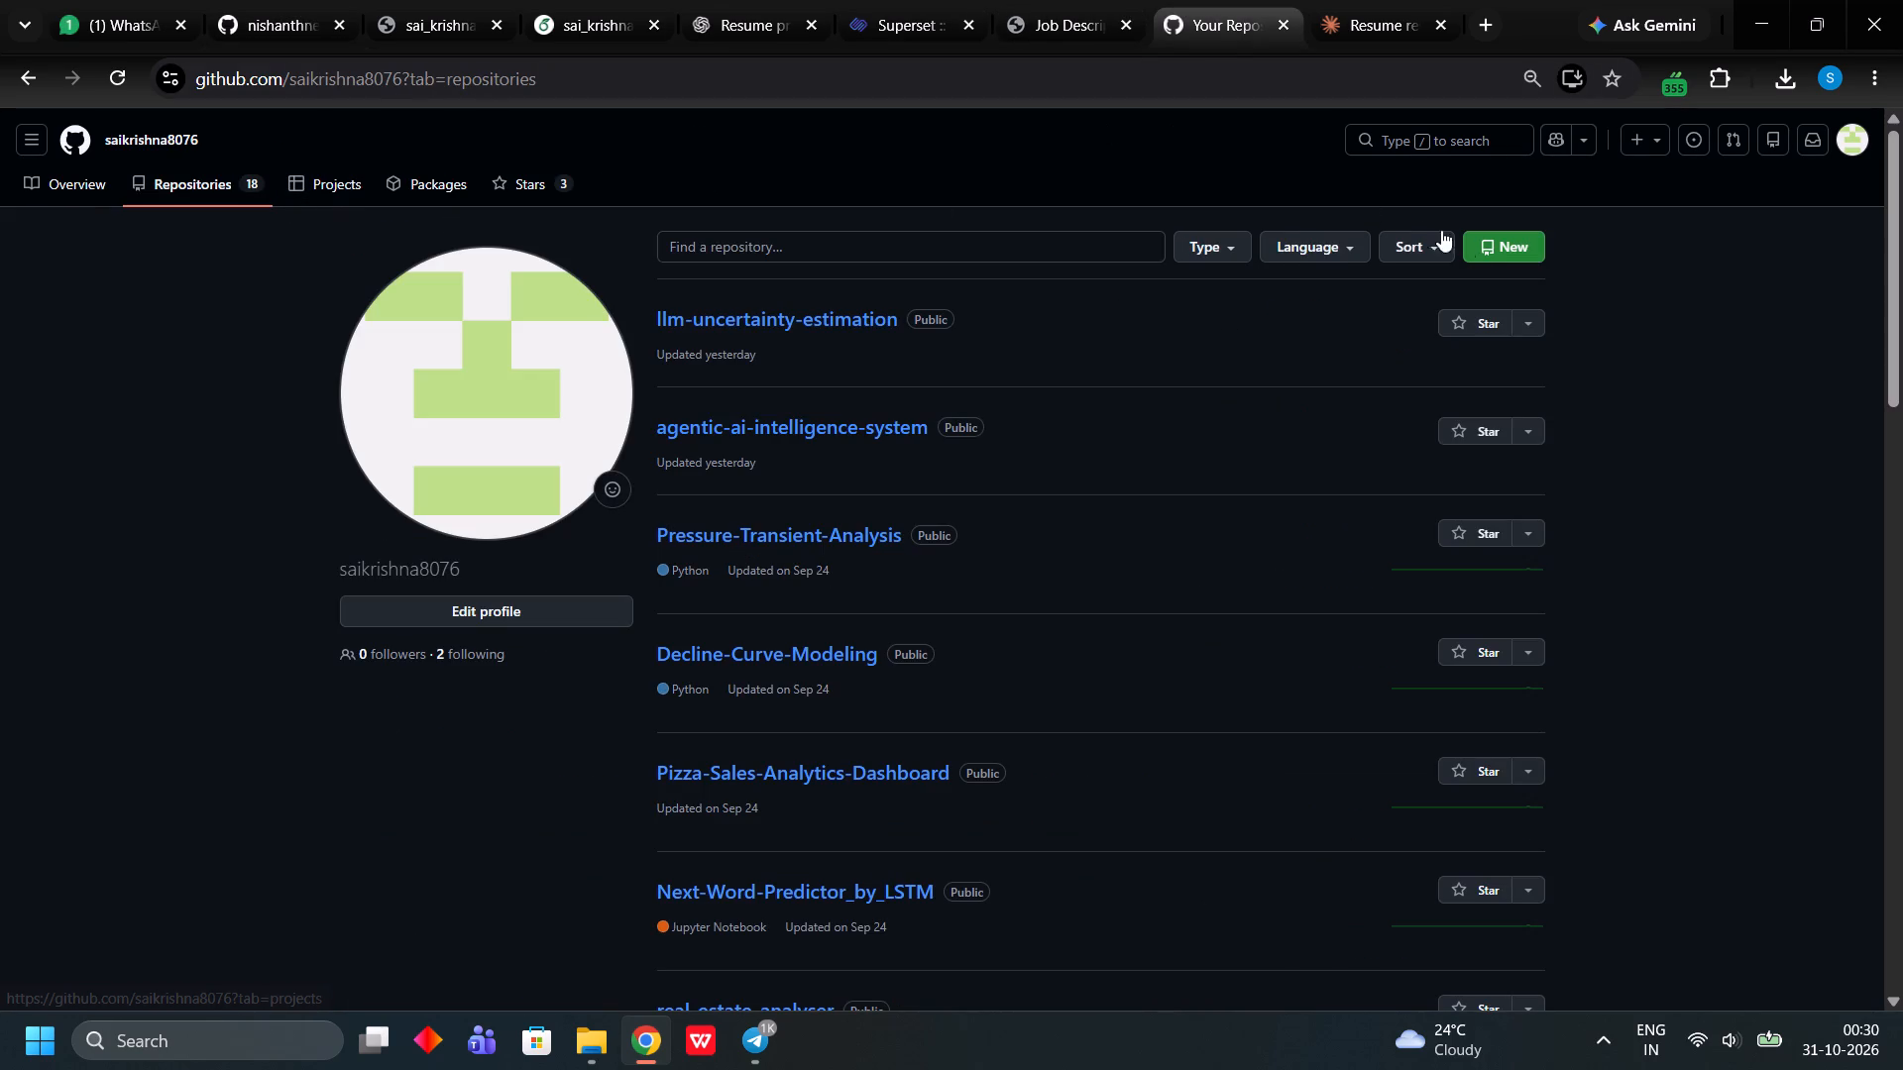
left_click(1485, 245)
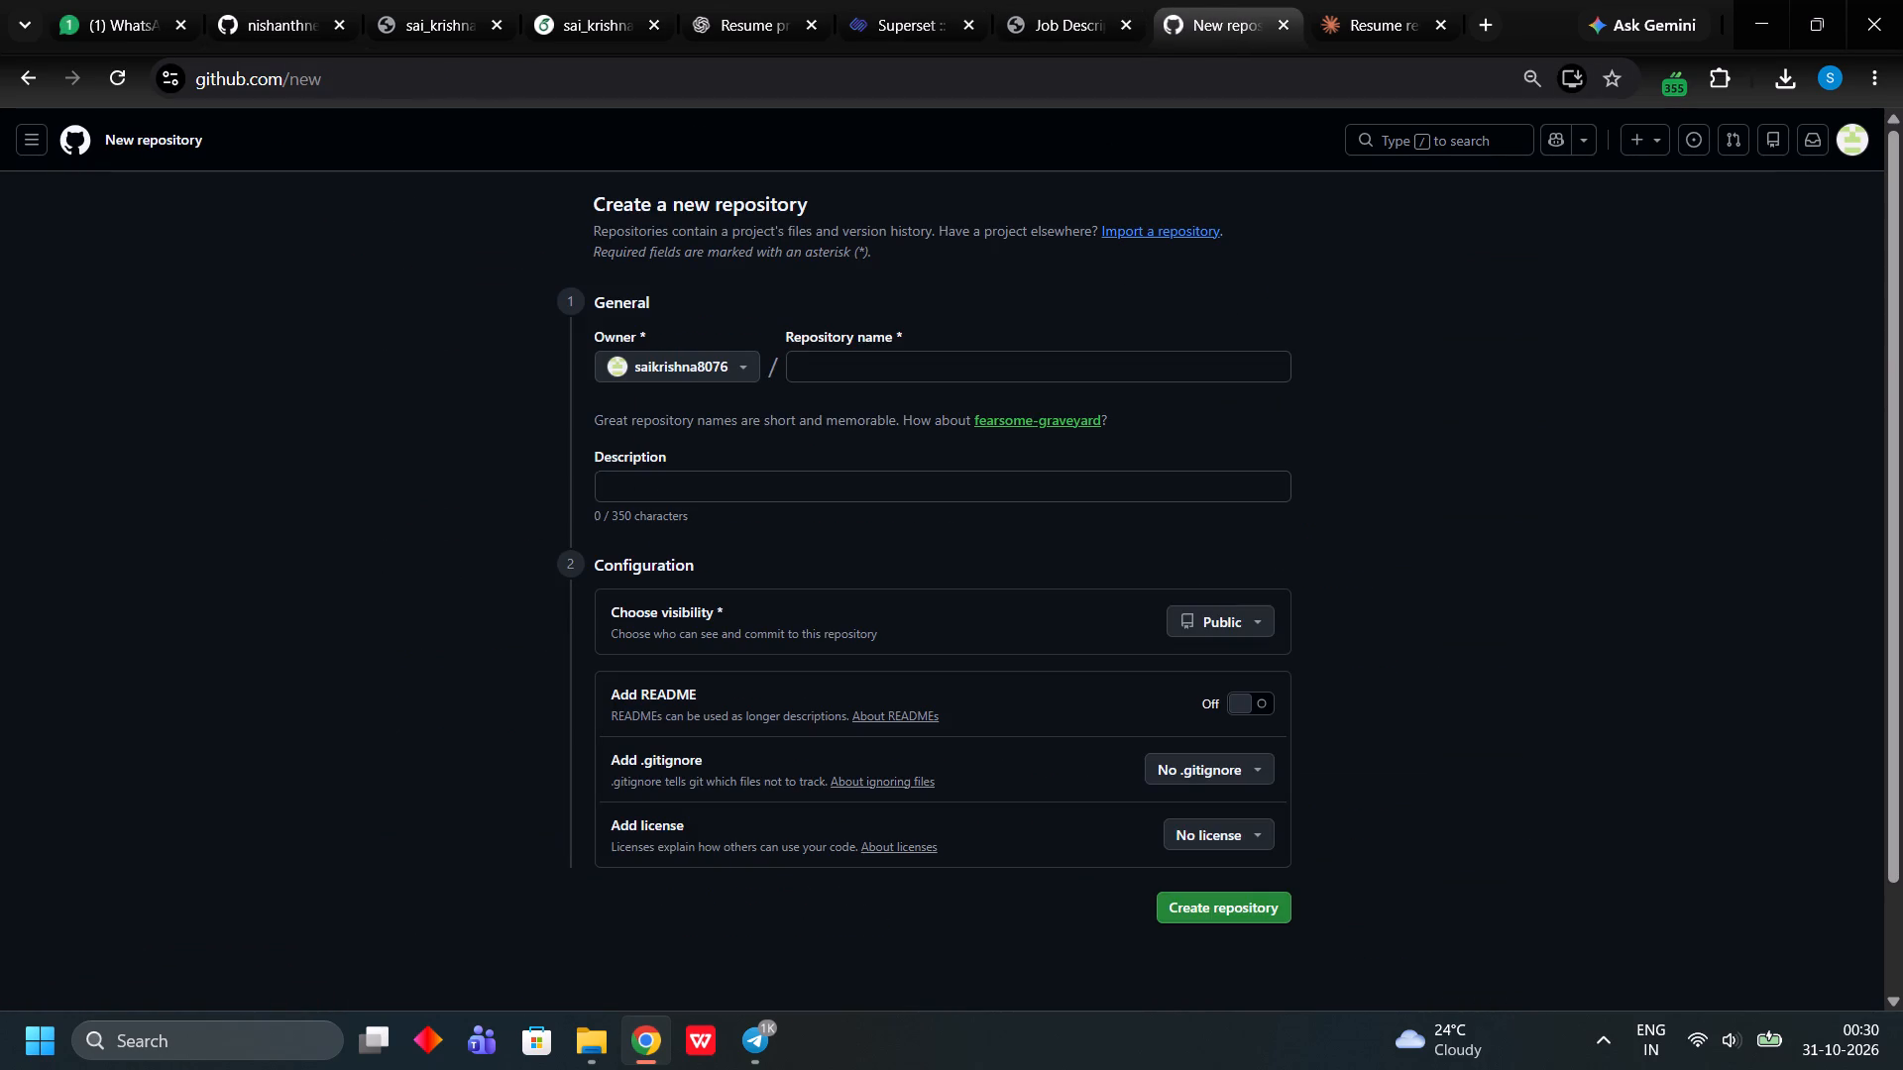
left_click(832, 368)
key("ctrl+v")
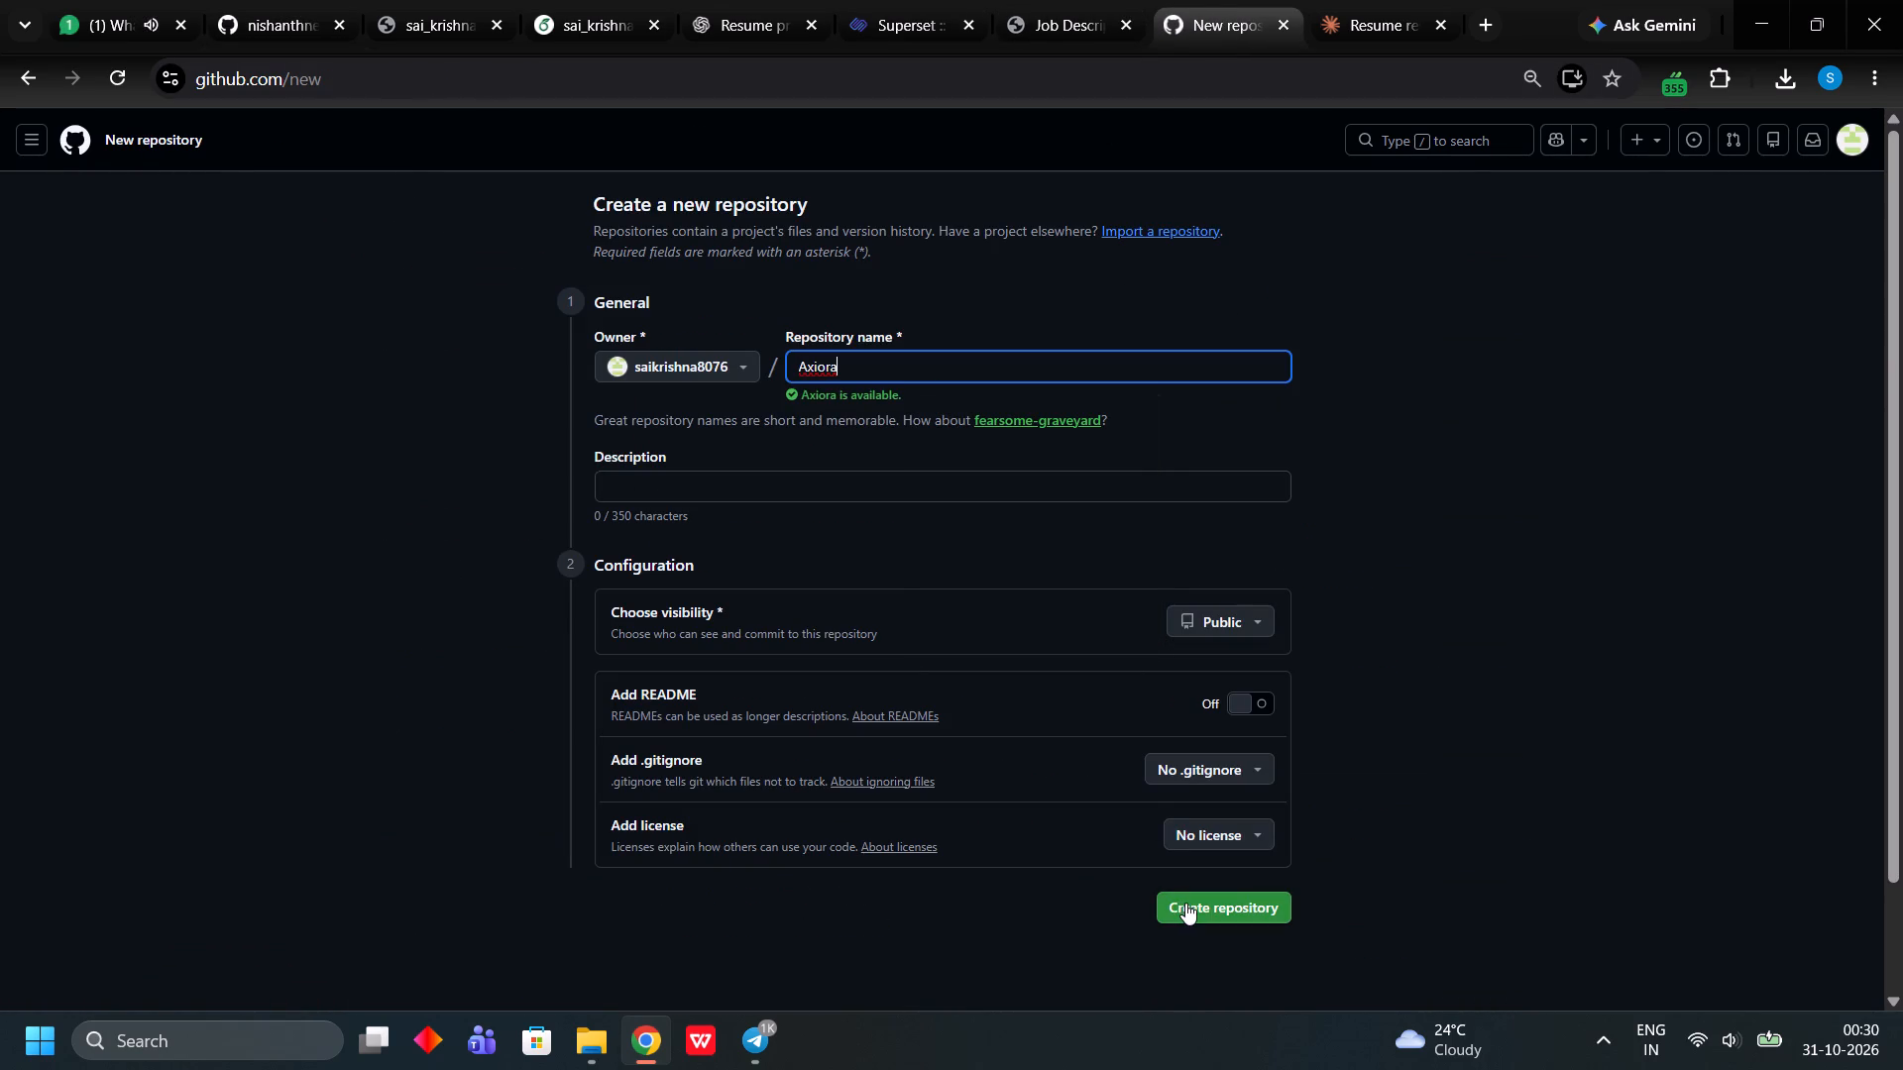
left_click(1185, 903)
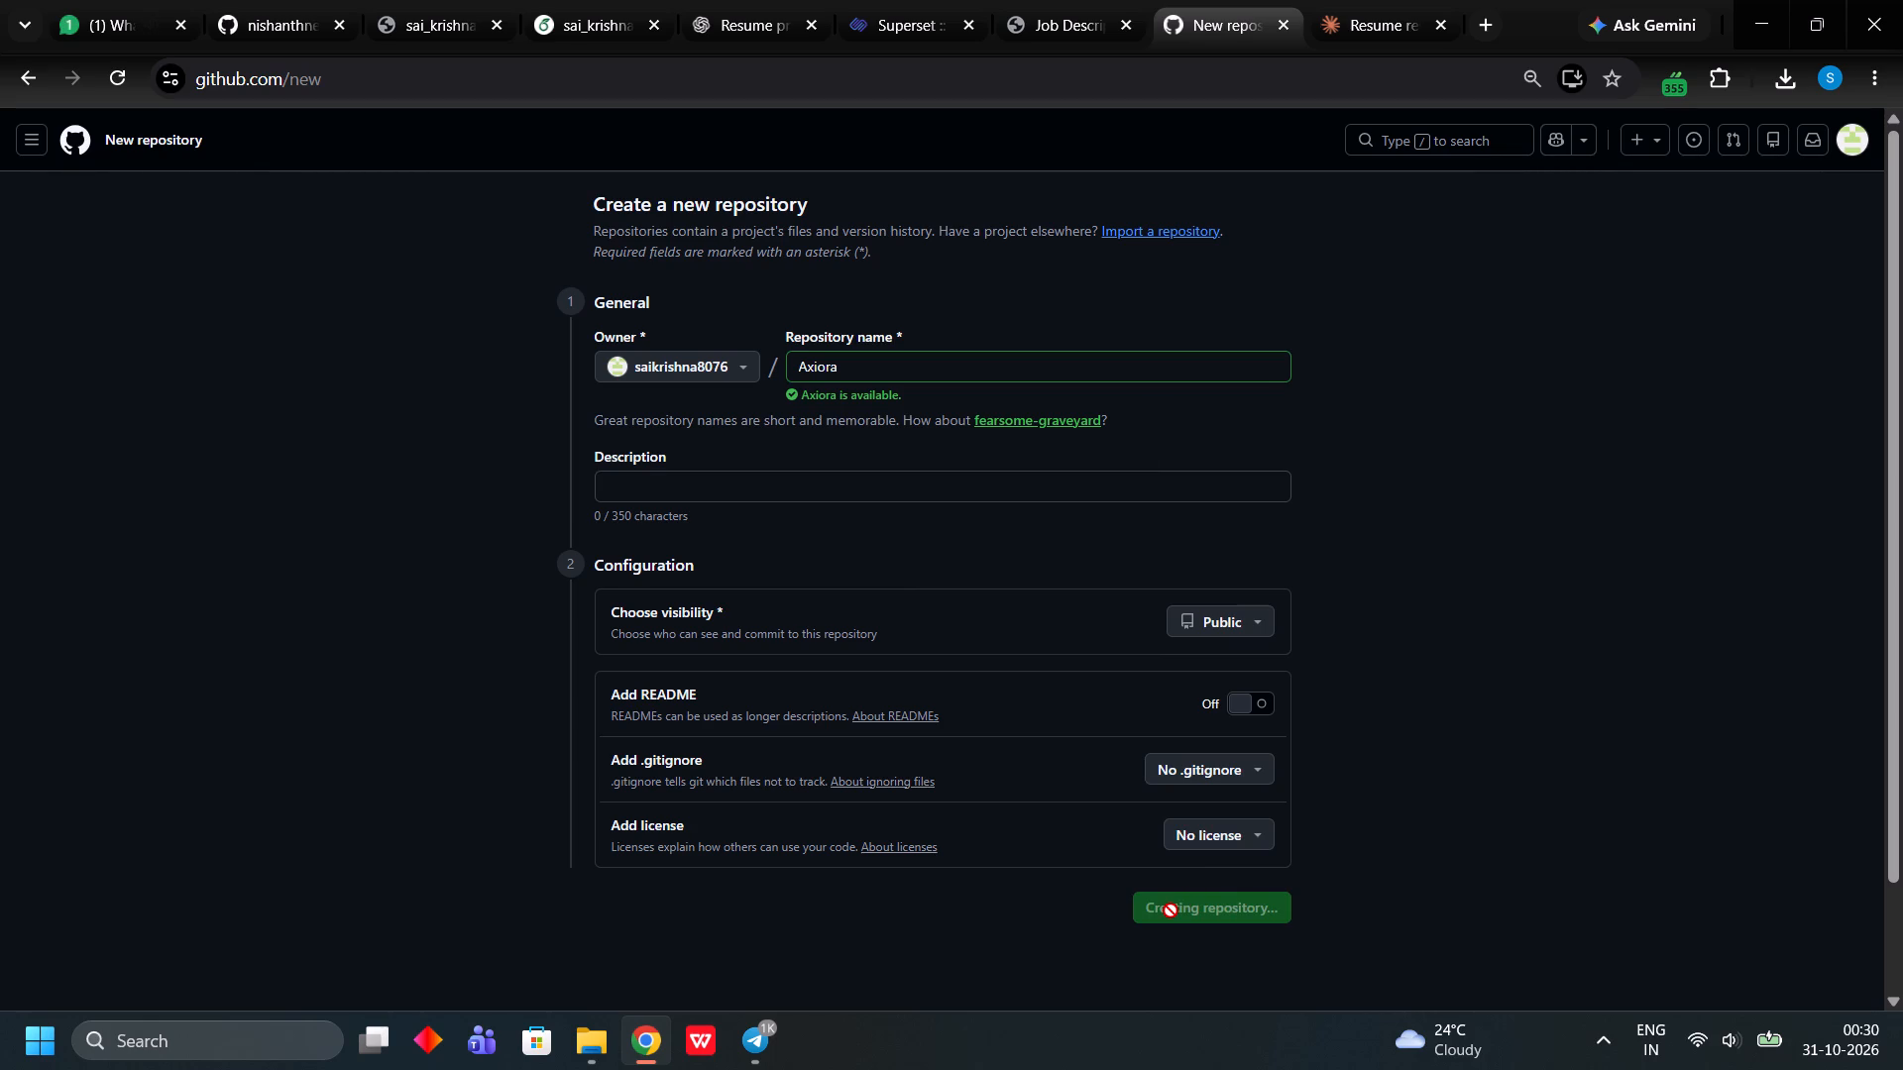
left_click(658, 72)
key("ctrl+c")
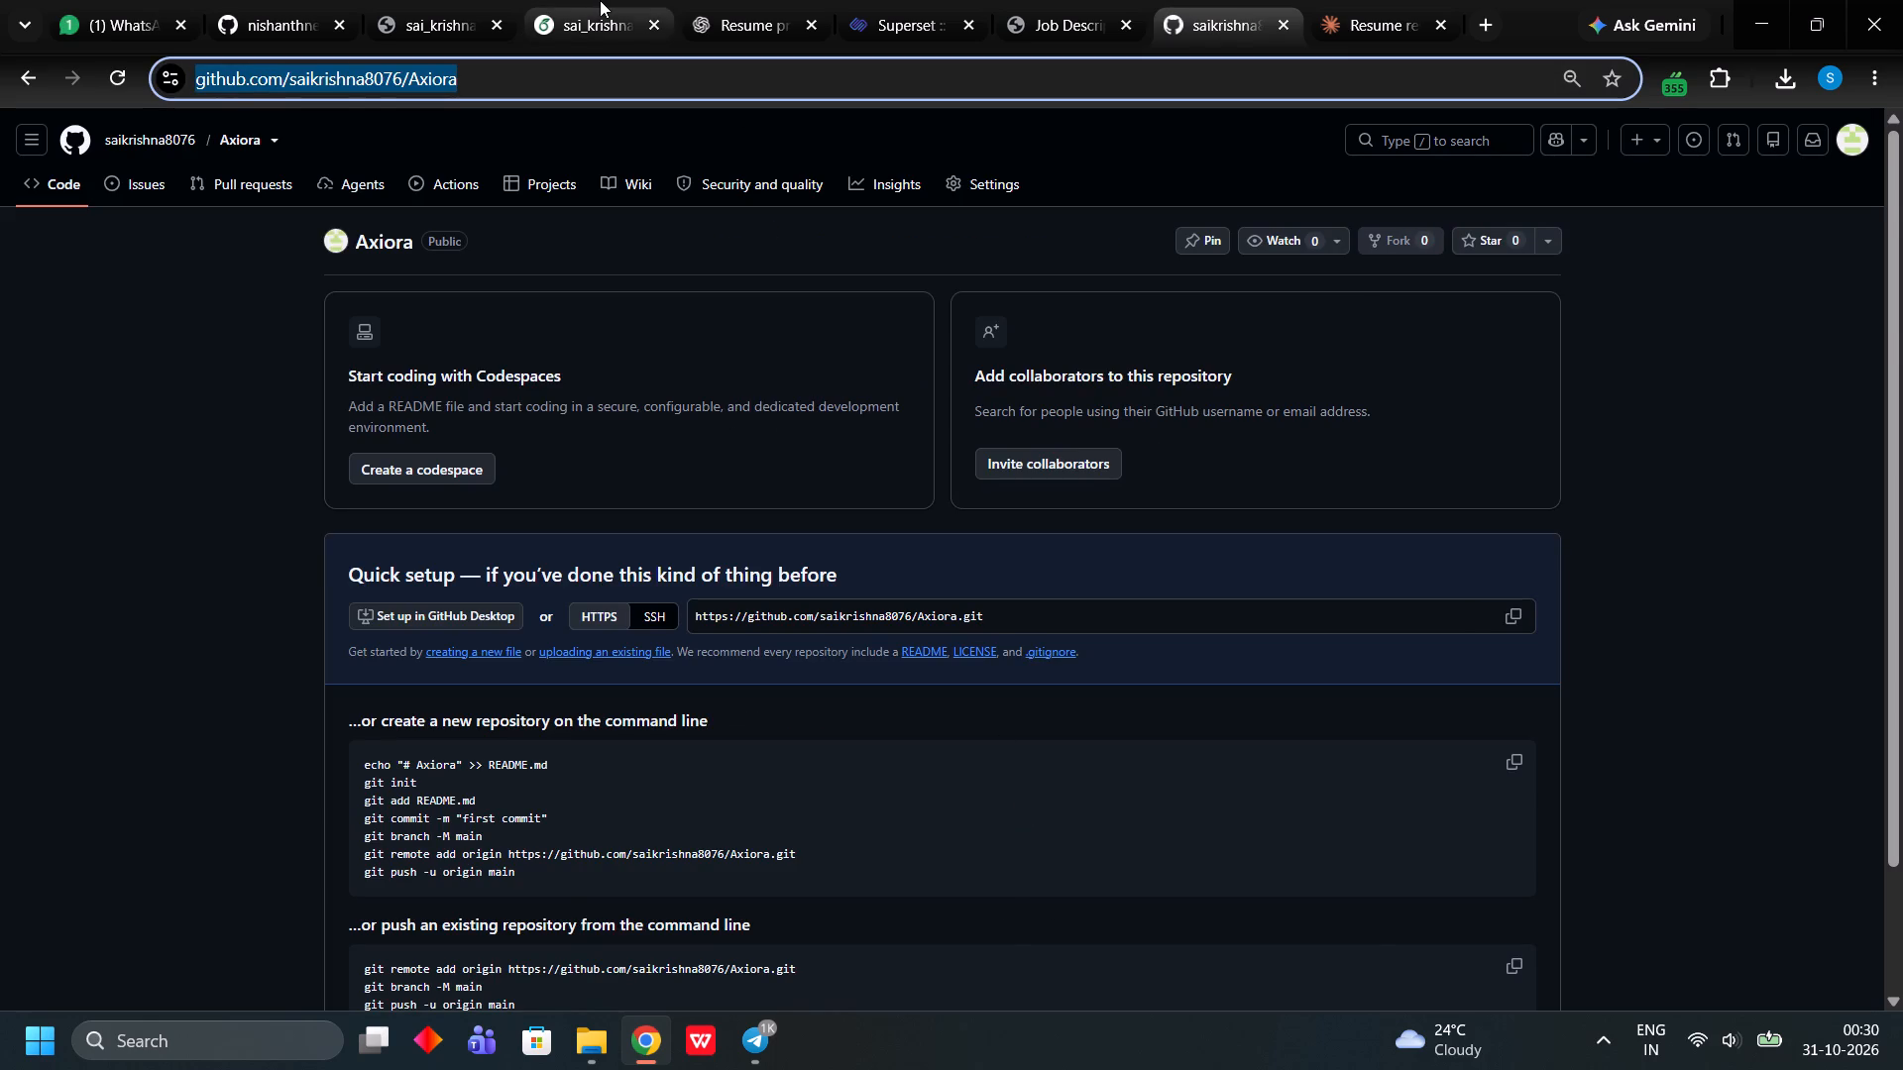
left_click(592, 0)
scroll(617, 391, "up", 11)
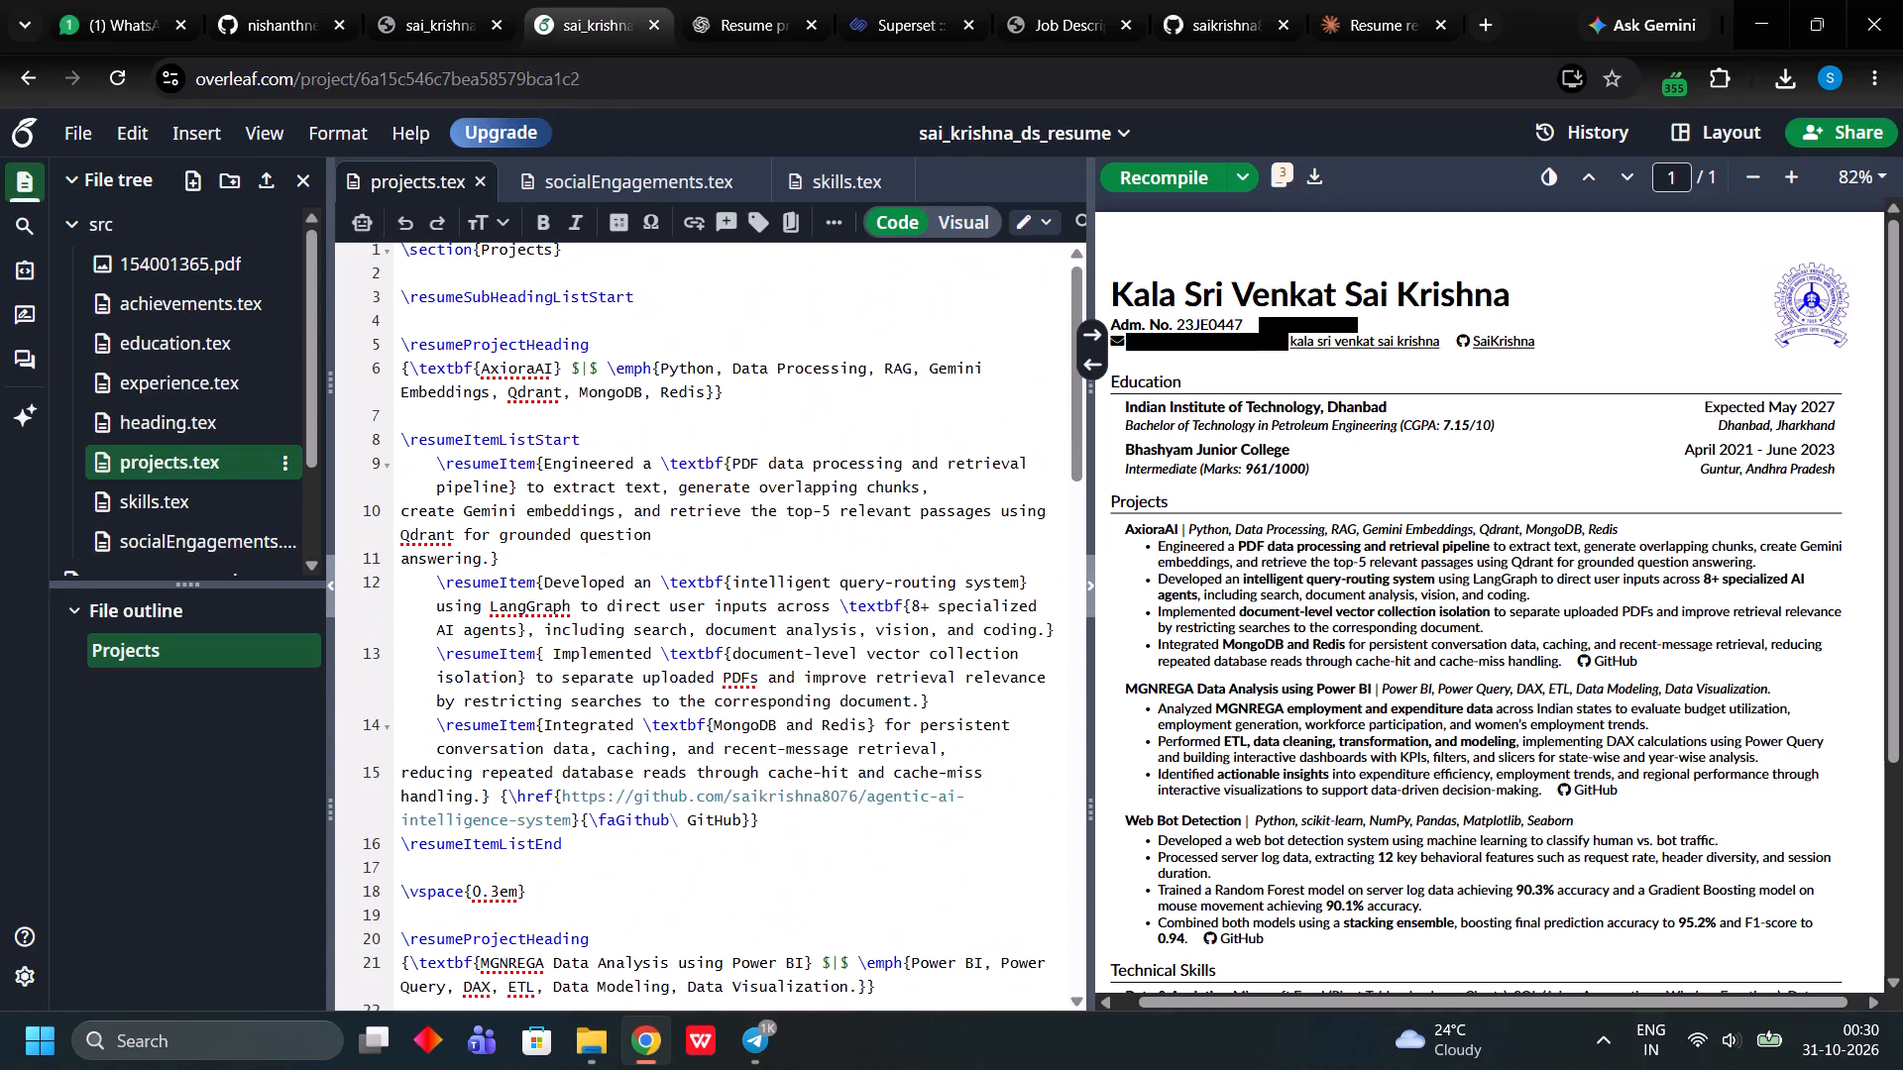
scroll(620, 395, "up", 4)
left_click_drag(561, 804, 575, 835)
key("ctrl+v")
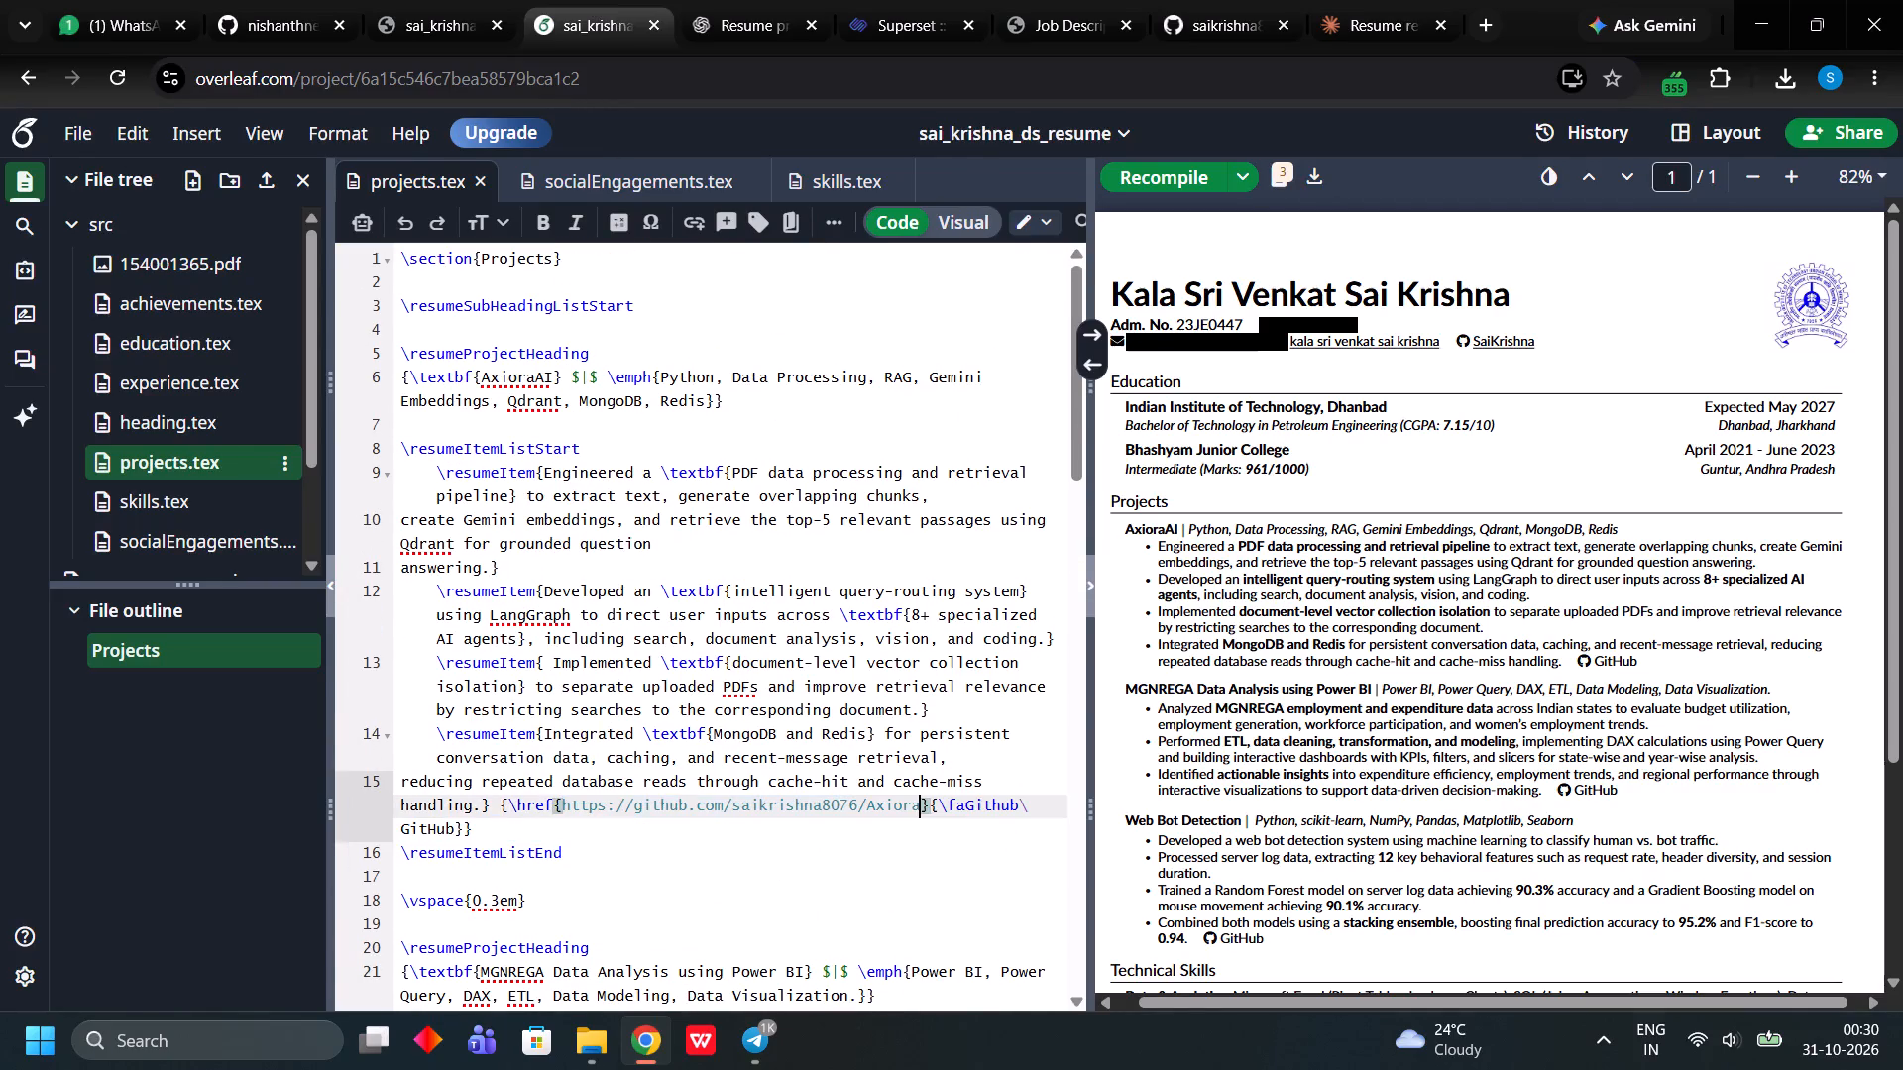
scroll(1288, 633, "down", 1)
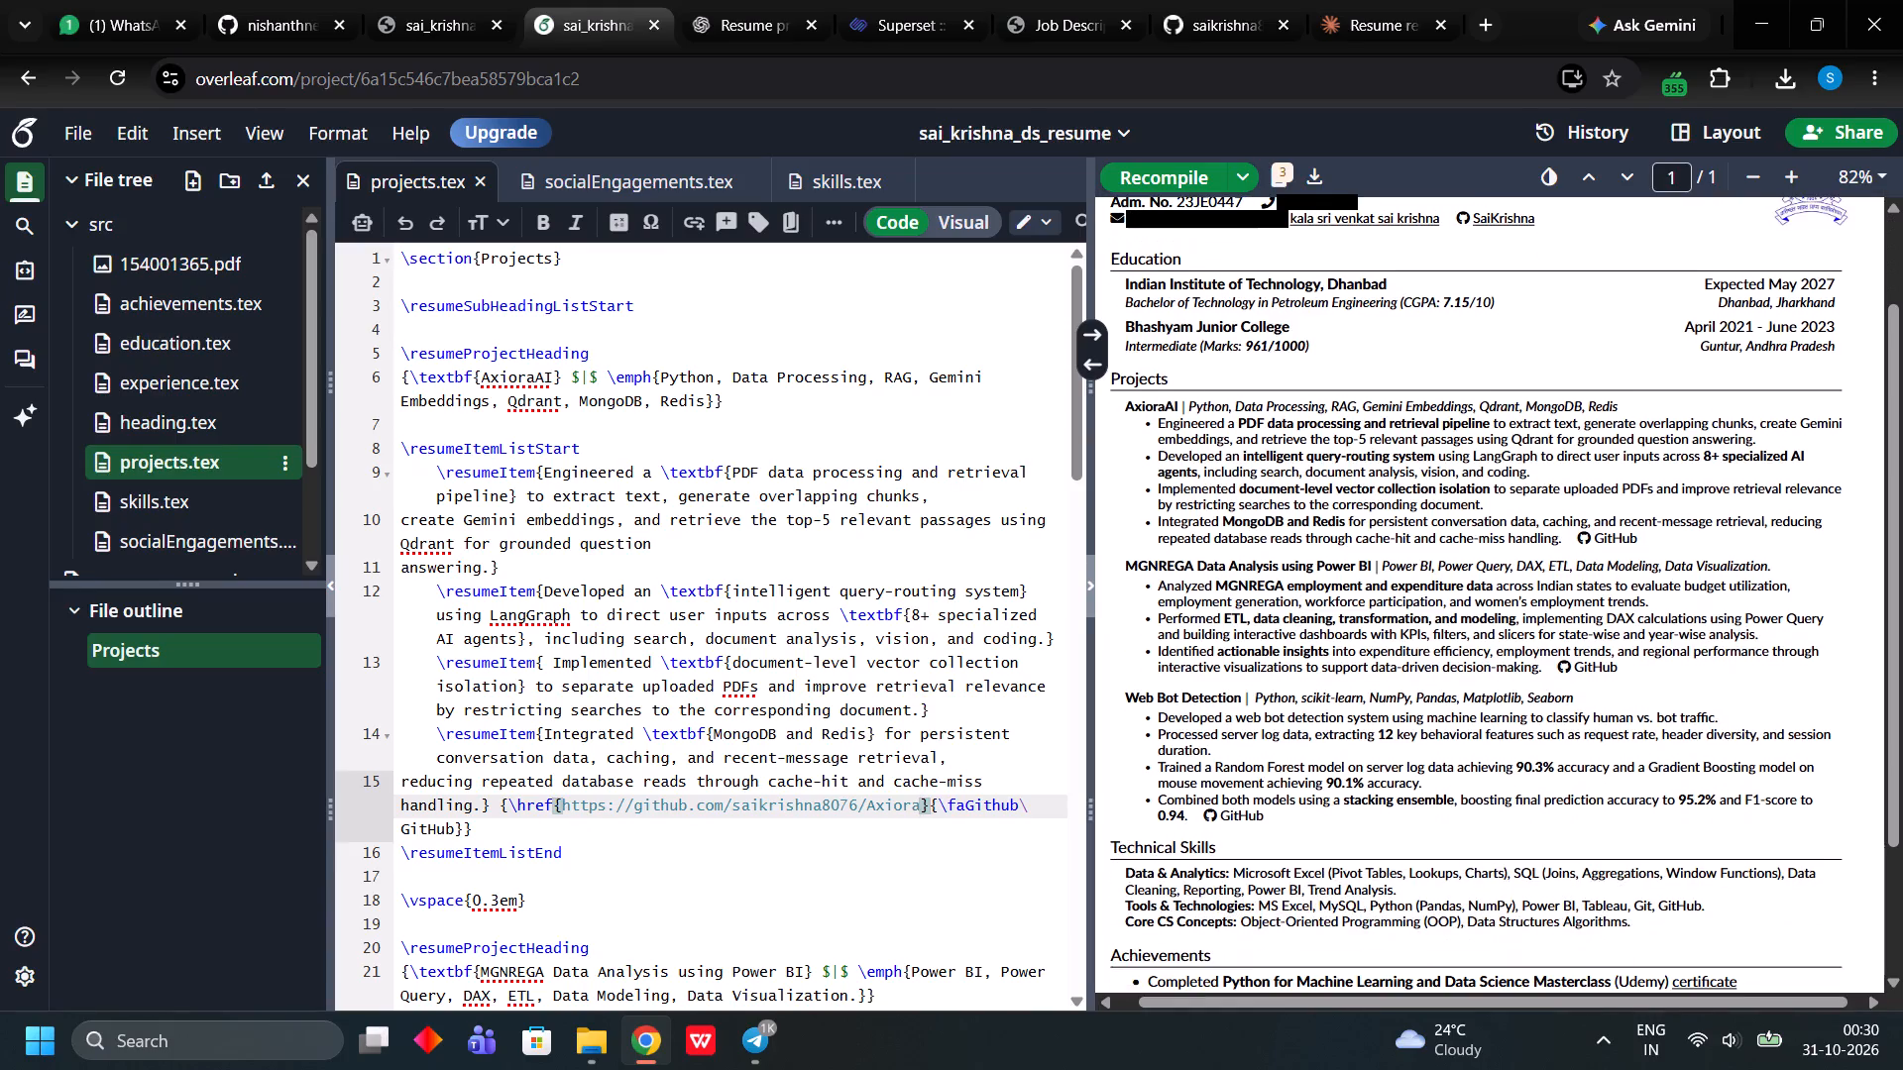
left_click(1204, 0)
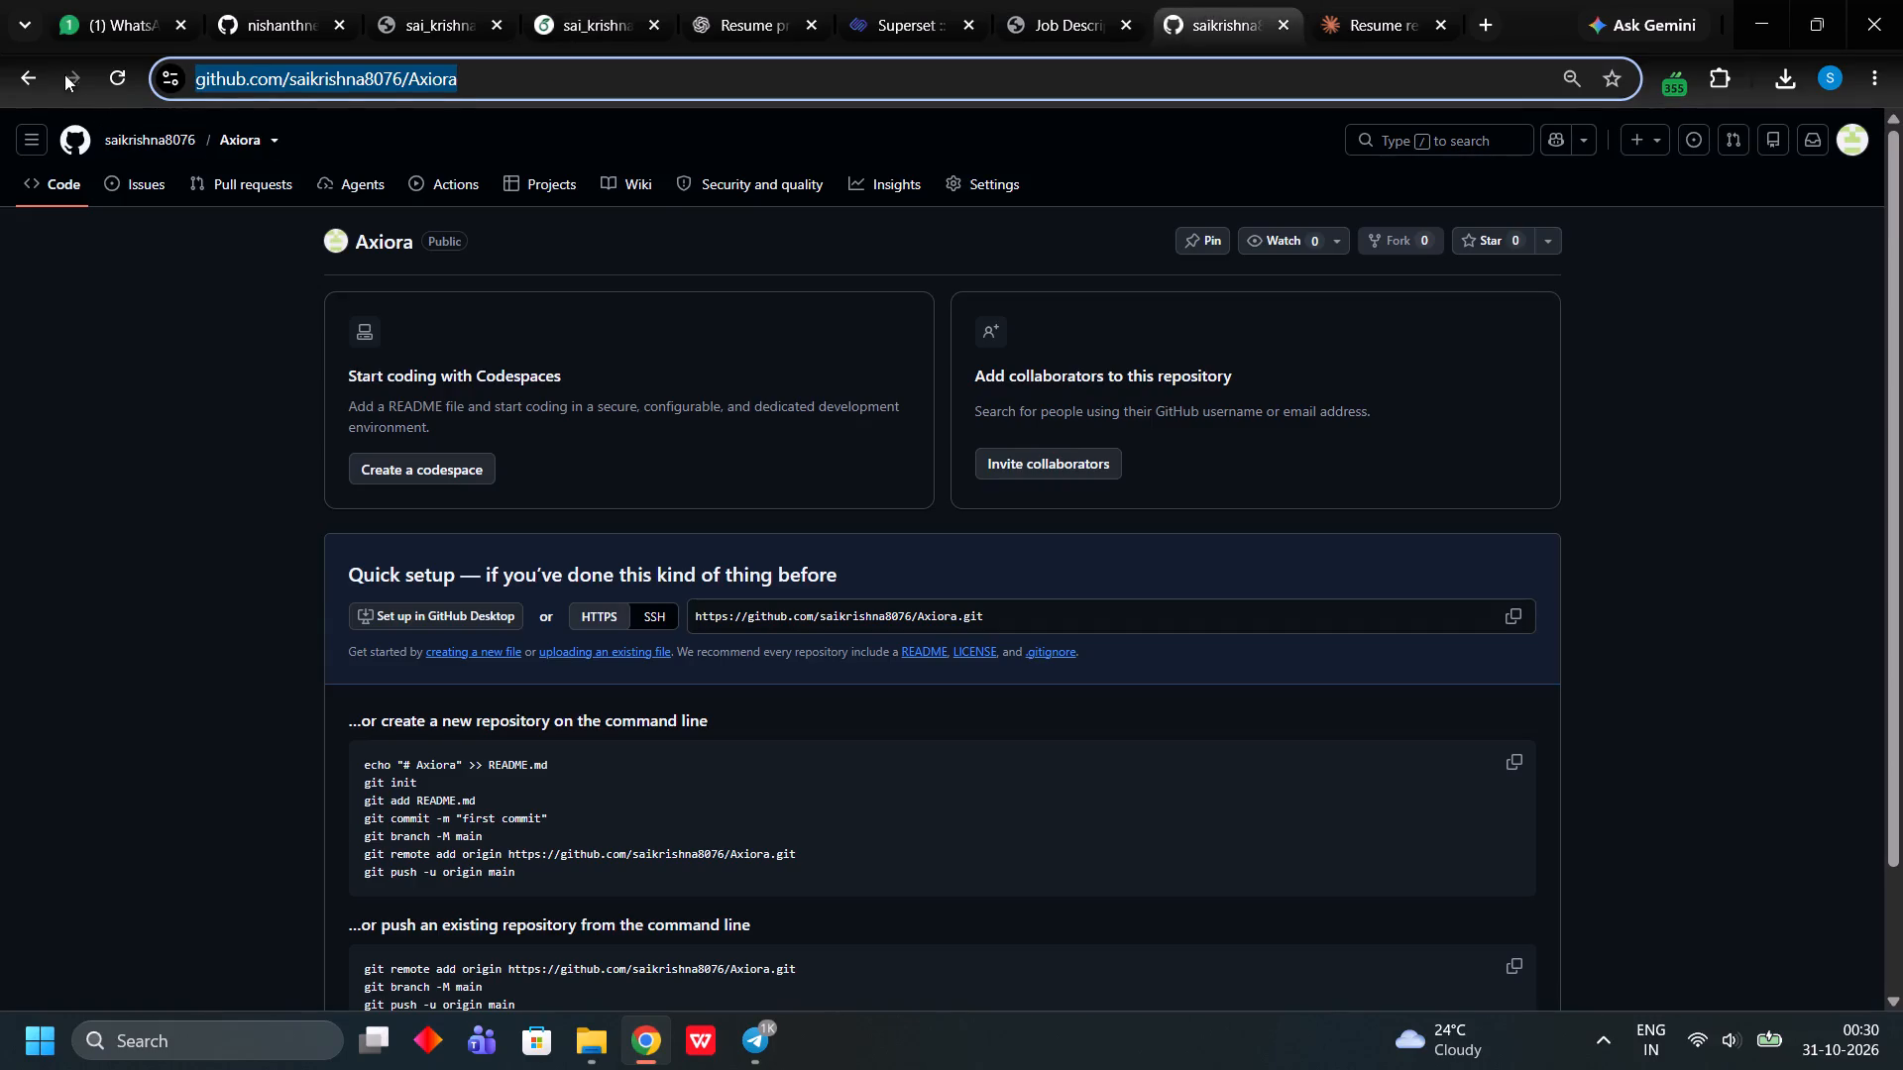
double_click(11, 75)
scroll(1025, 801, "down", 1)
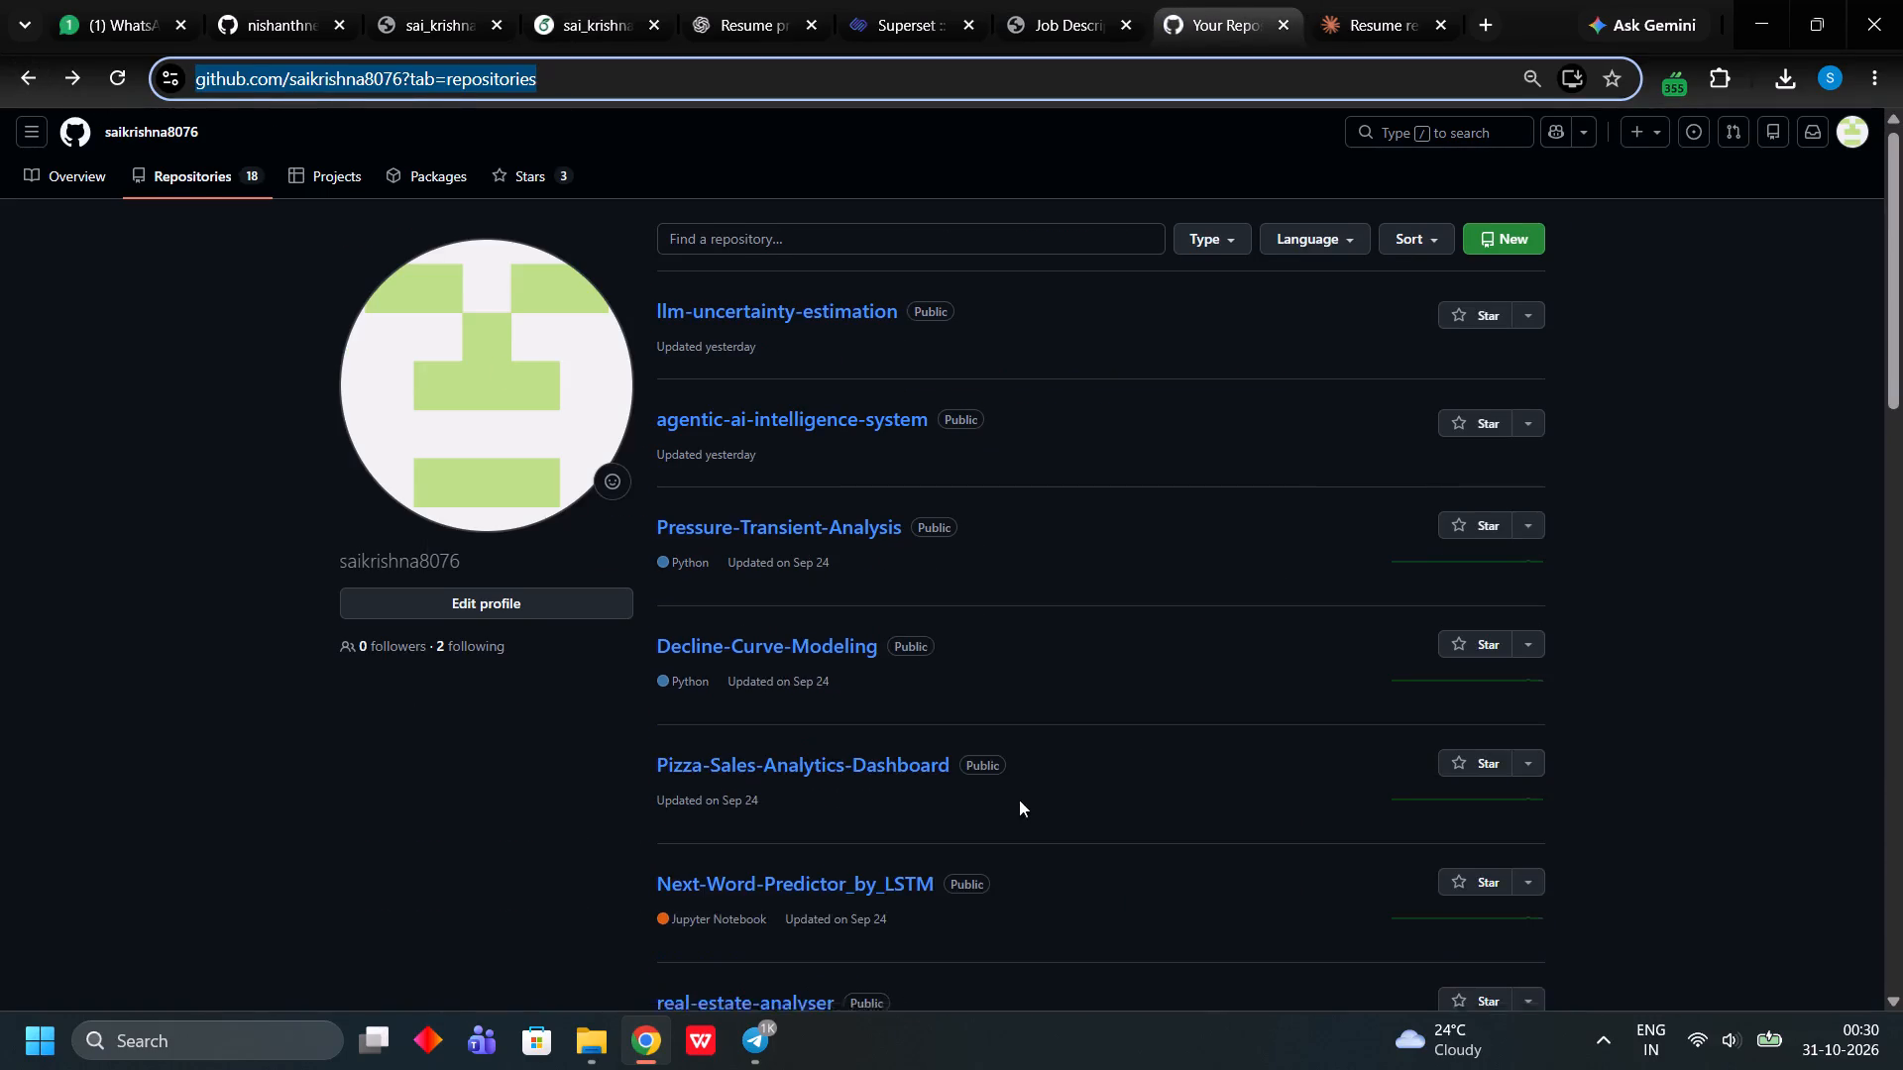
scroll(1019, 800, "down", 2)
left_click(760, 759)
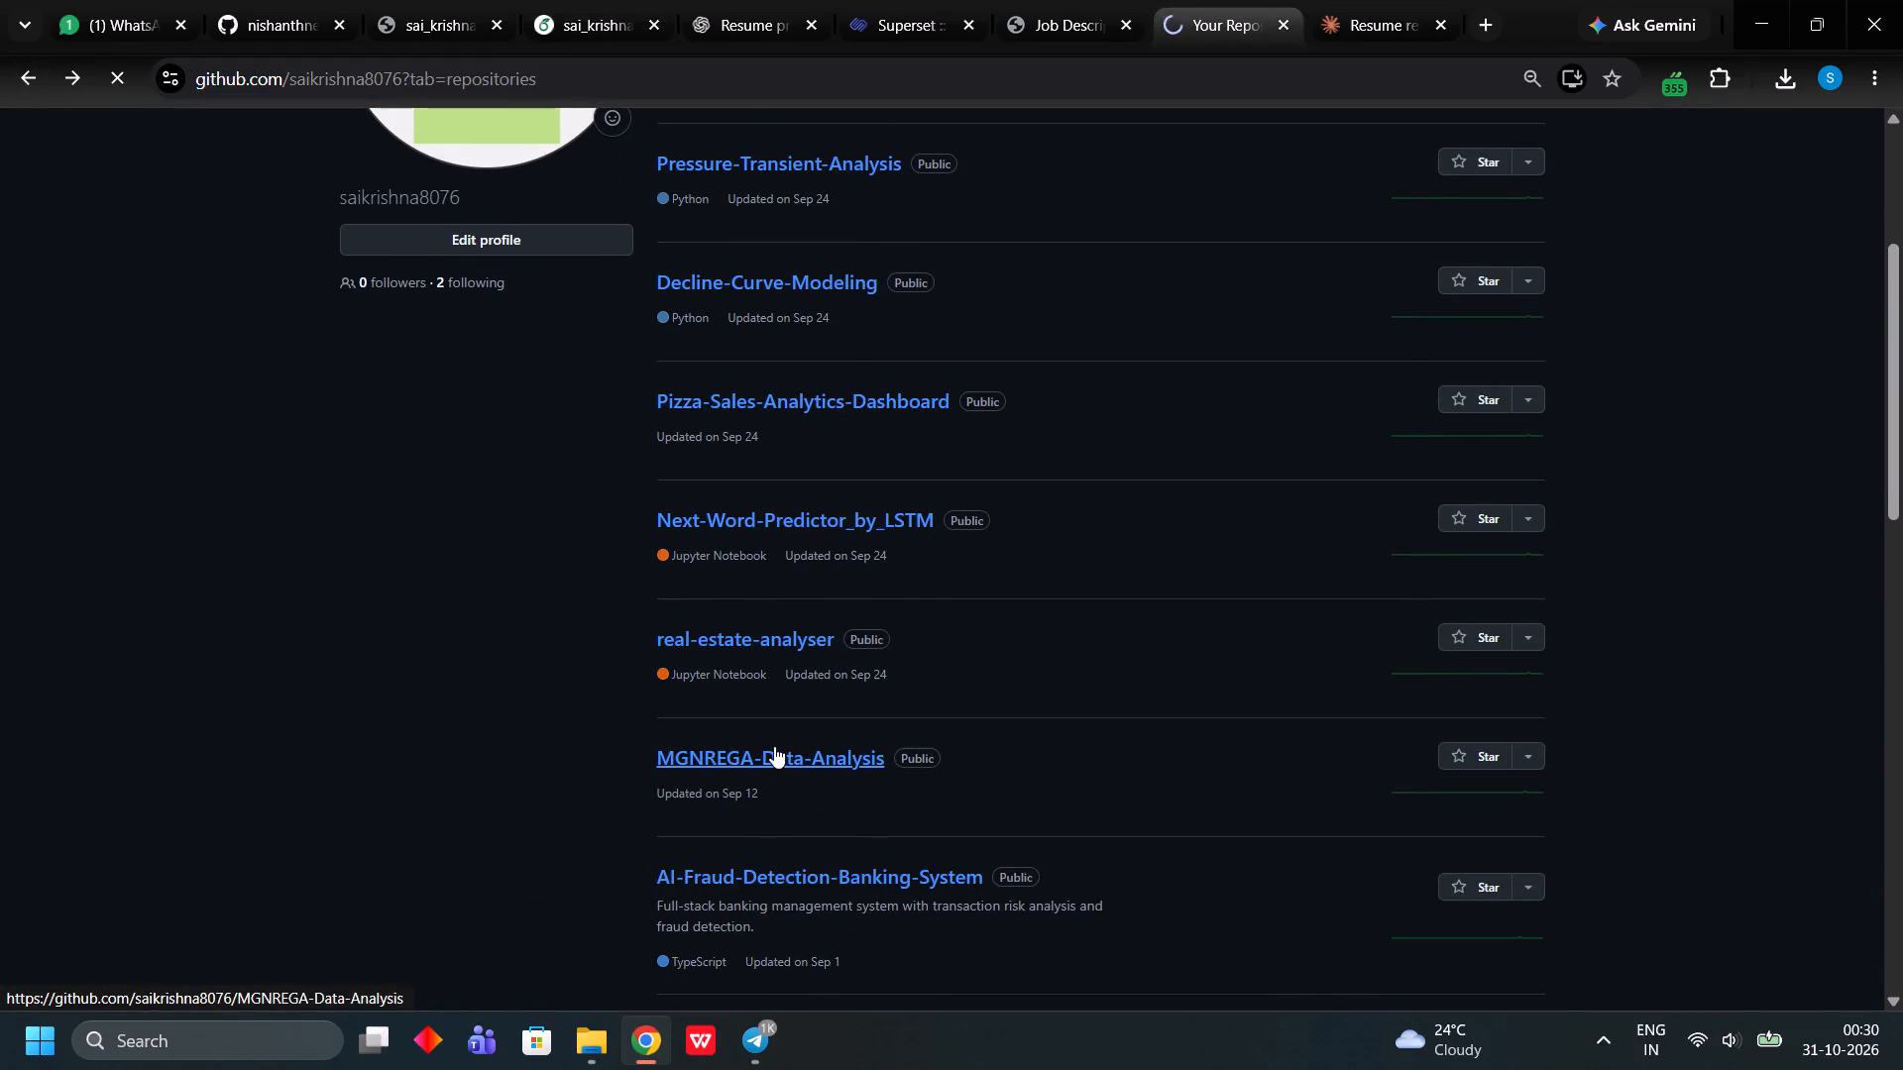
left_click(743, 74)
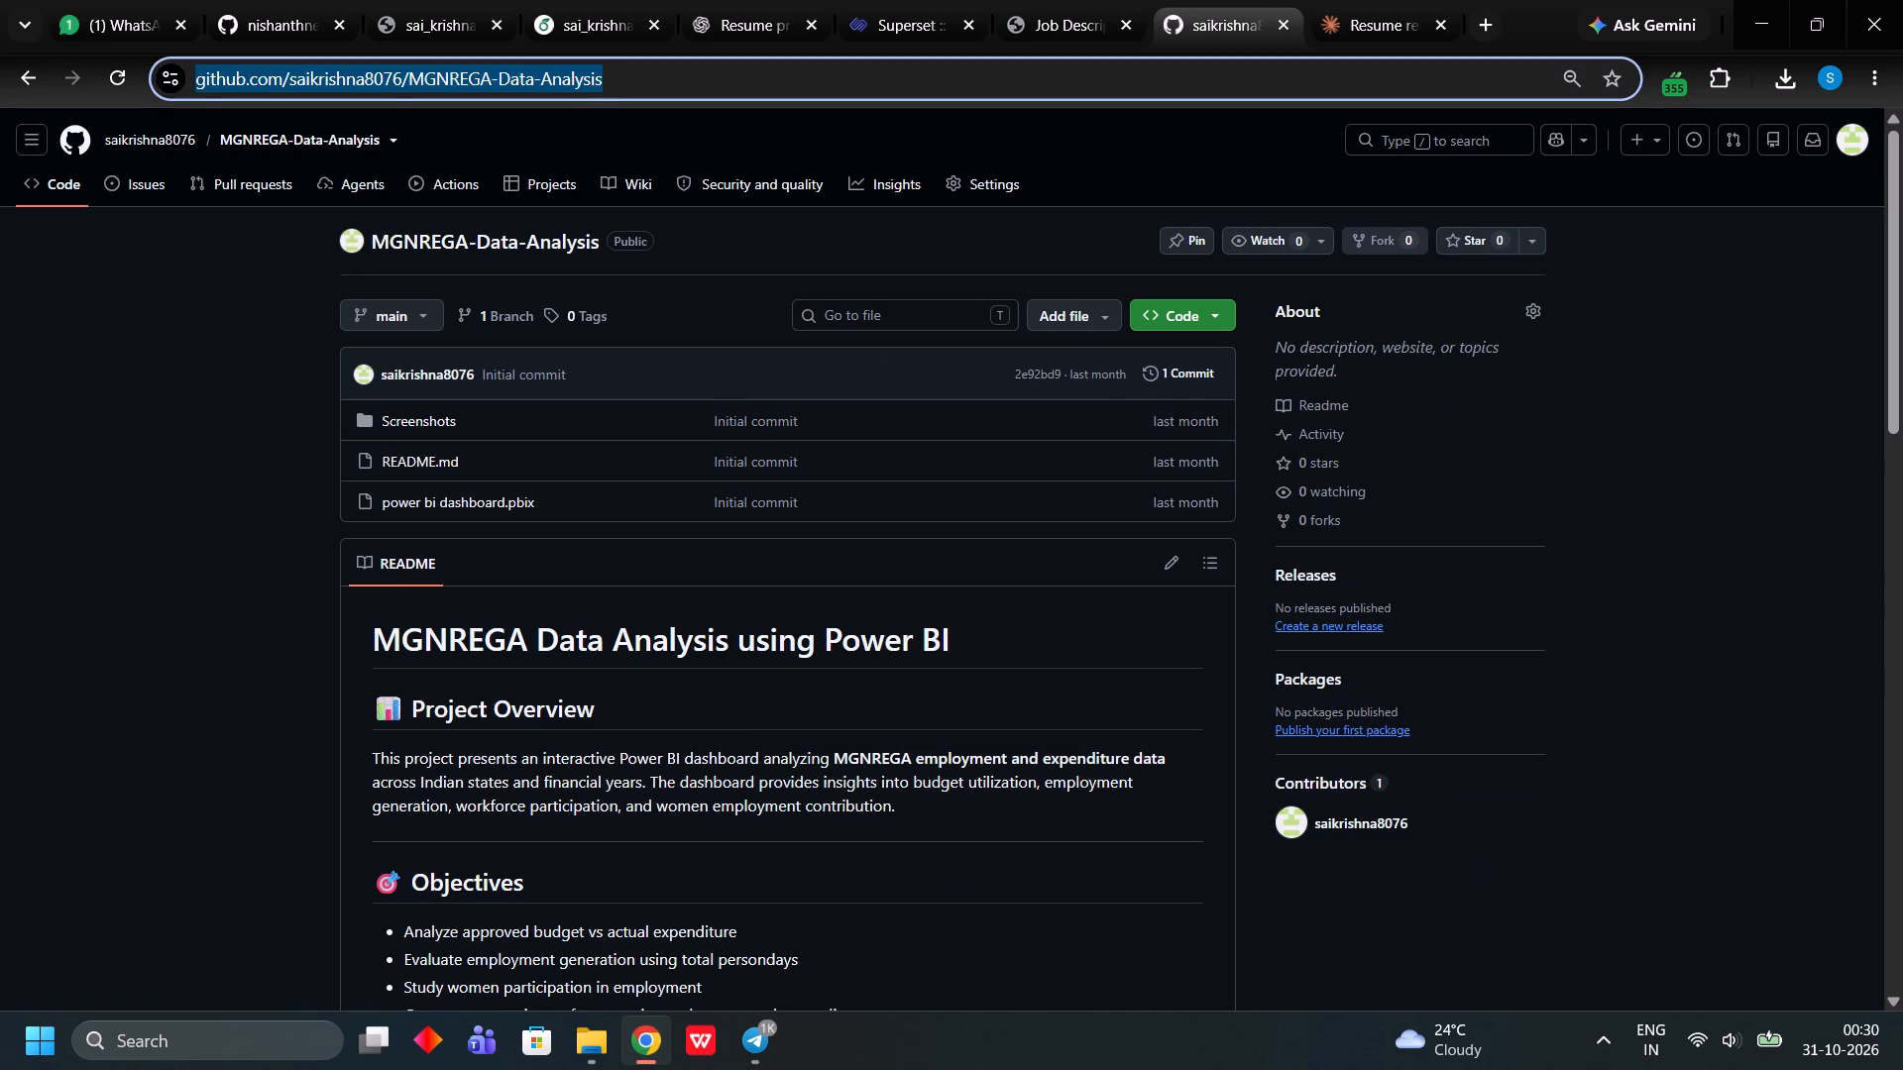
key("ctrl+c")
left_click(641, 0)
scroll(691, 506, "down", 1)
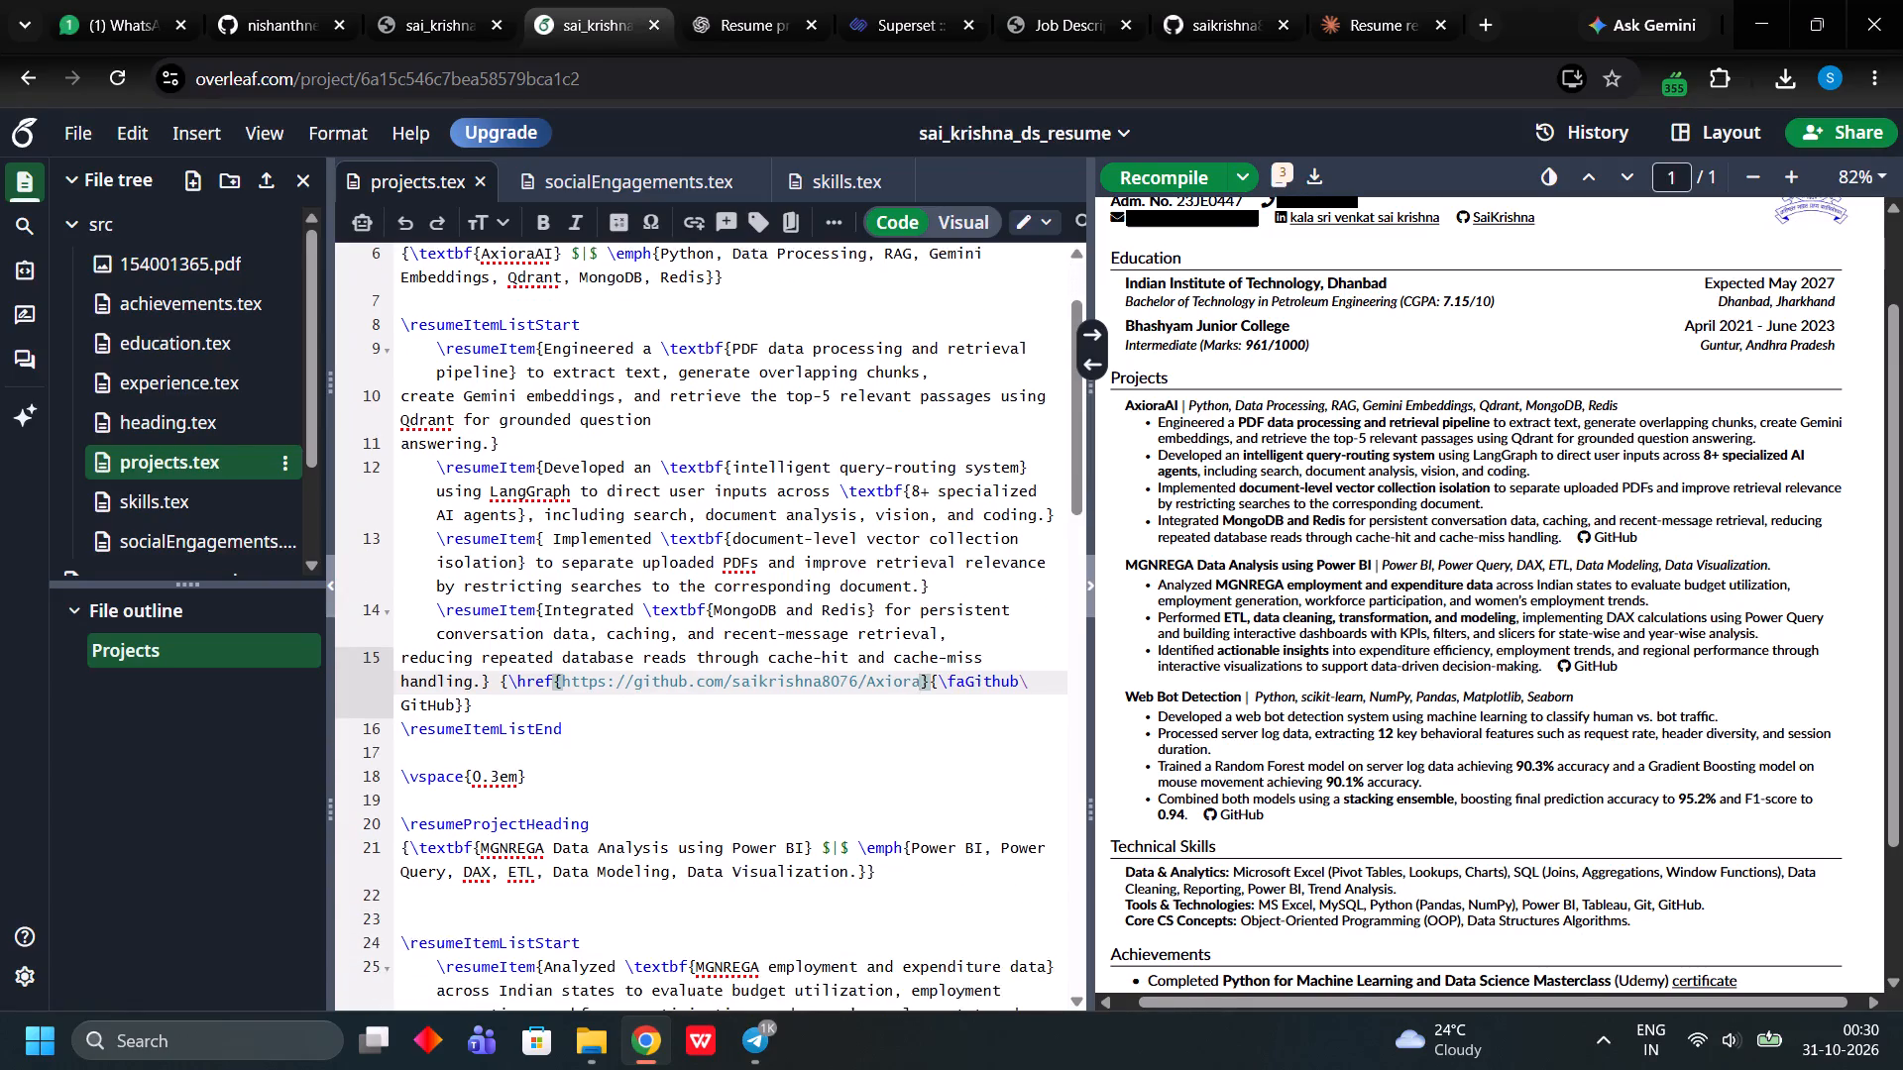
scroll(640, 623, "up", 5)
scroll(665, 642, "down", 4)
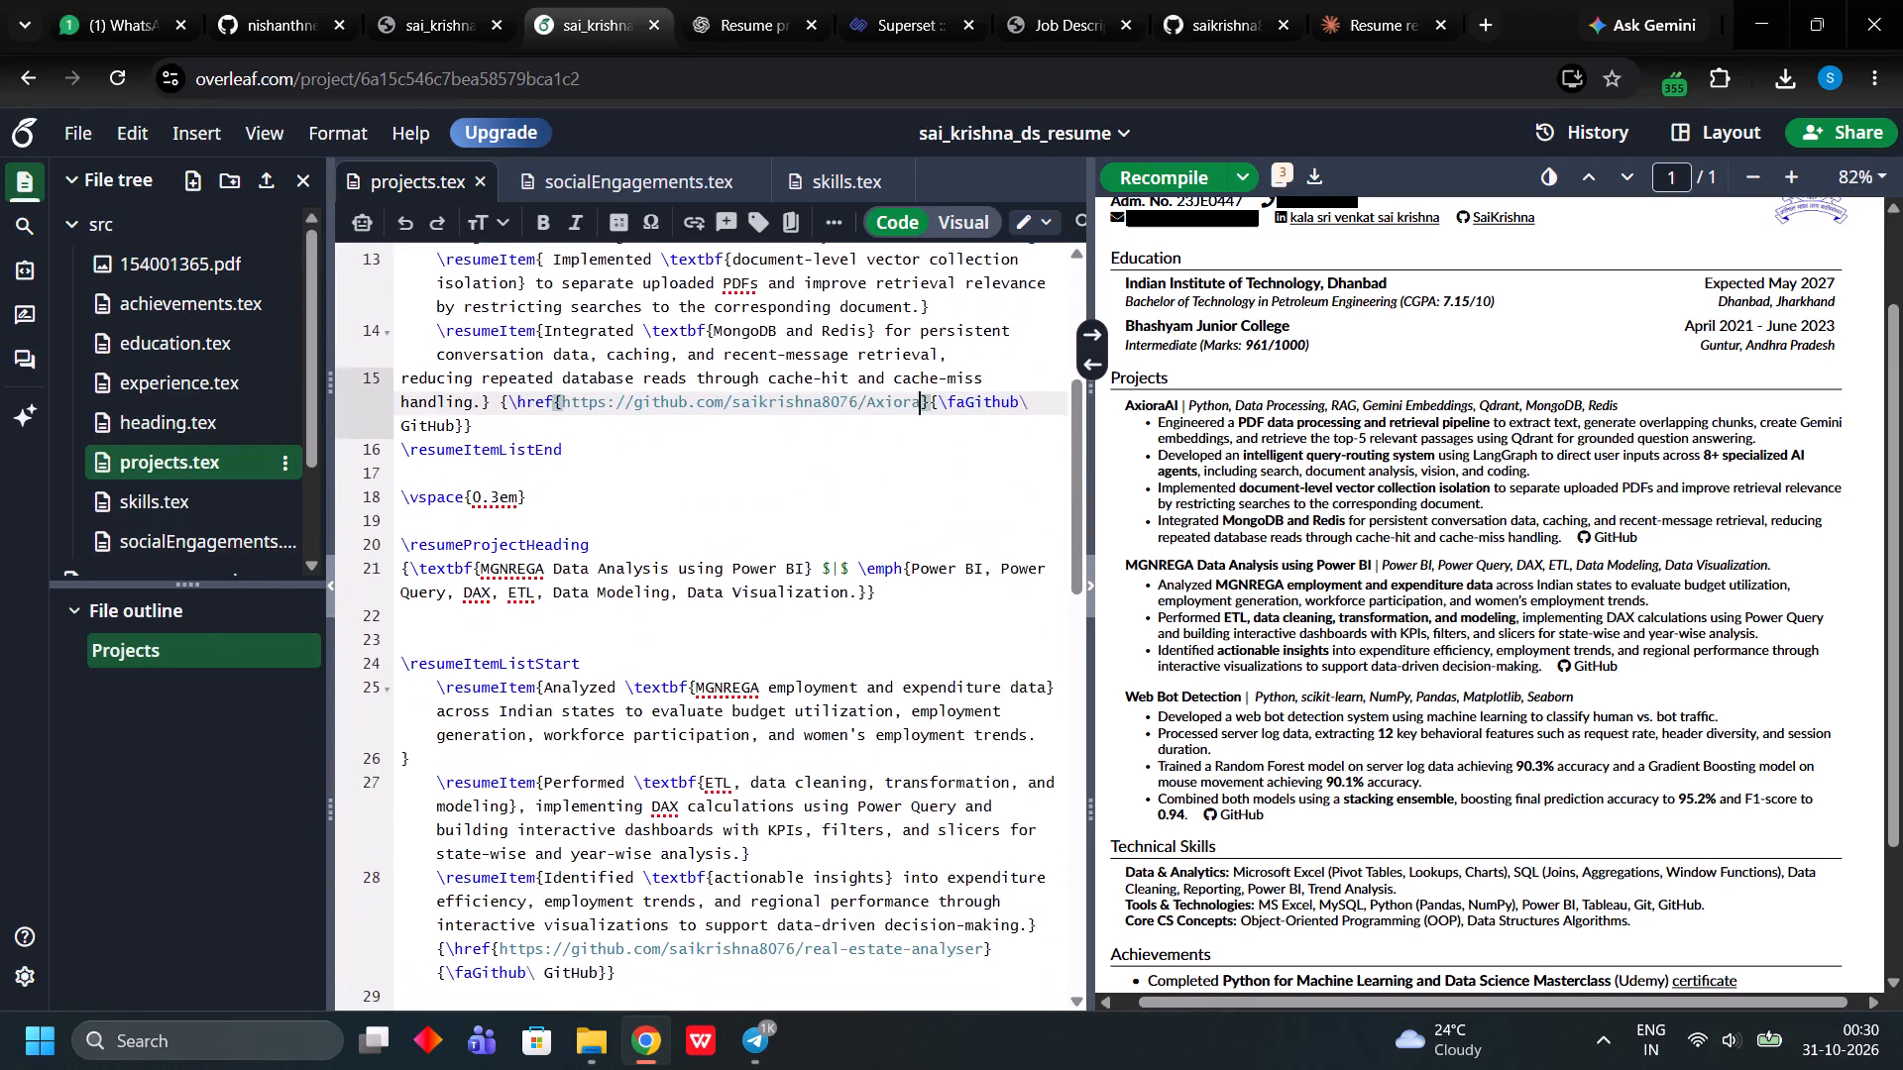
scroll(579, 565, "down", 1)
left_click_drag(502, 729, 982, 740)
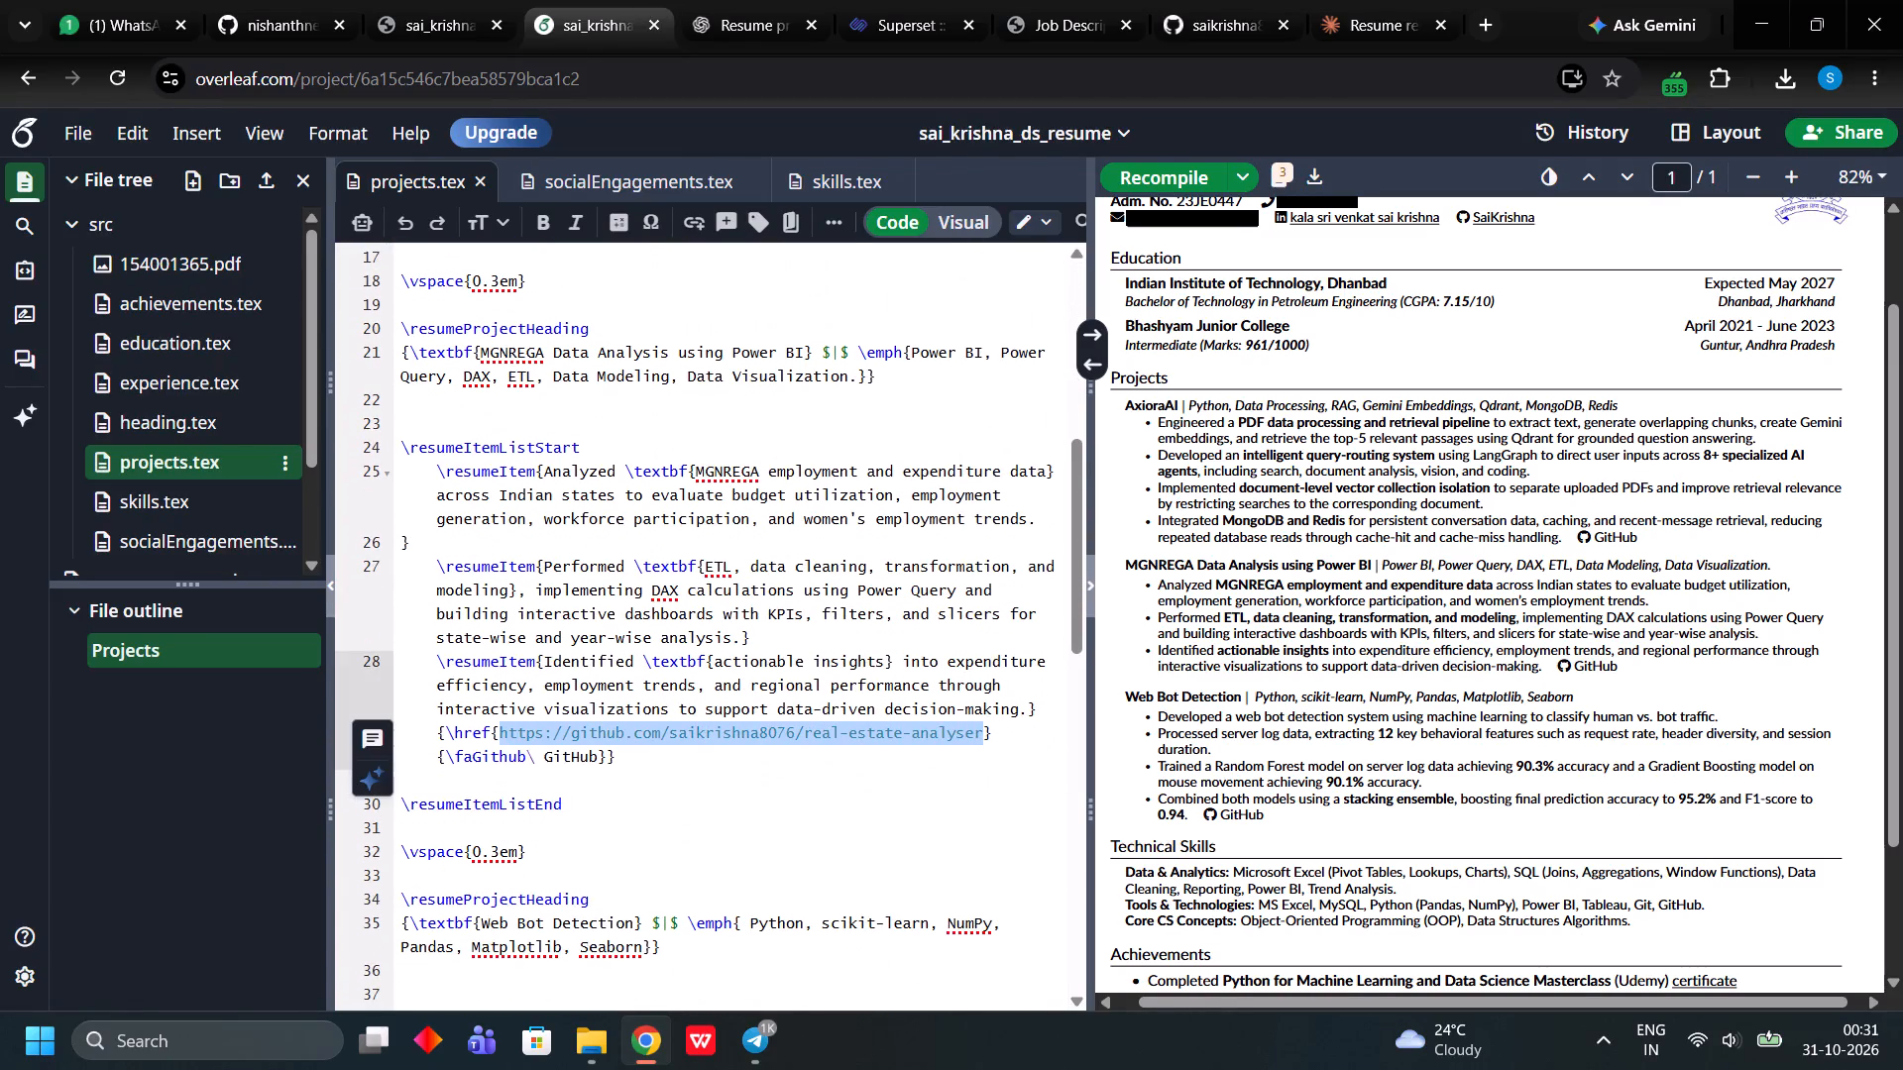
key("ctrl+v")
left_click(1181, 185)
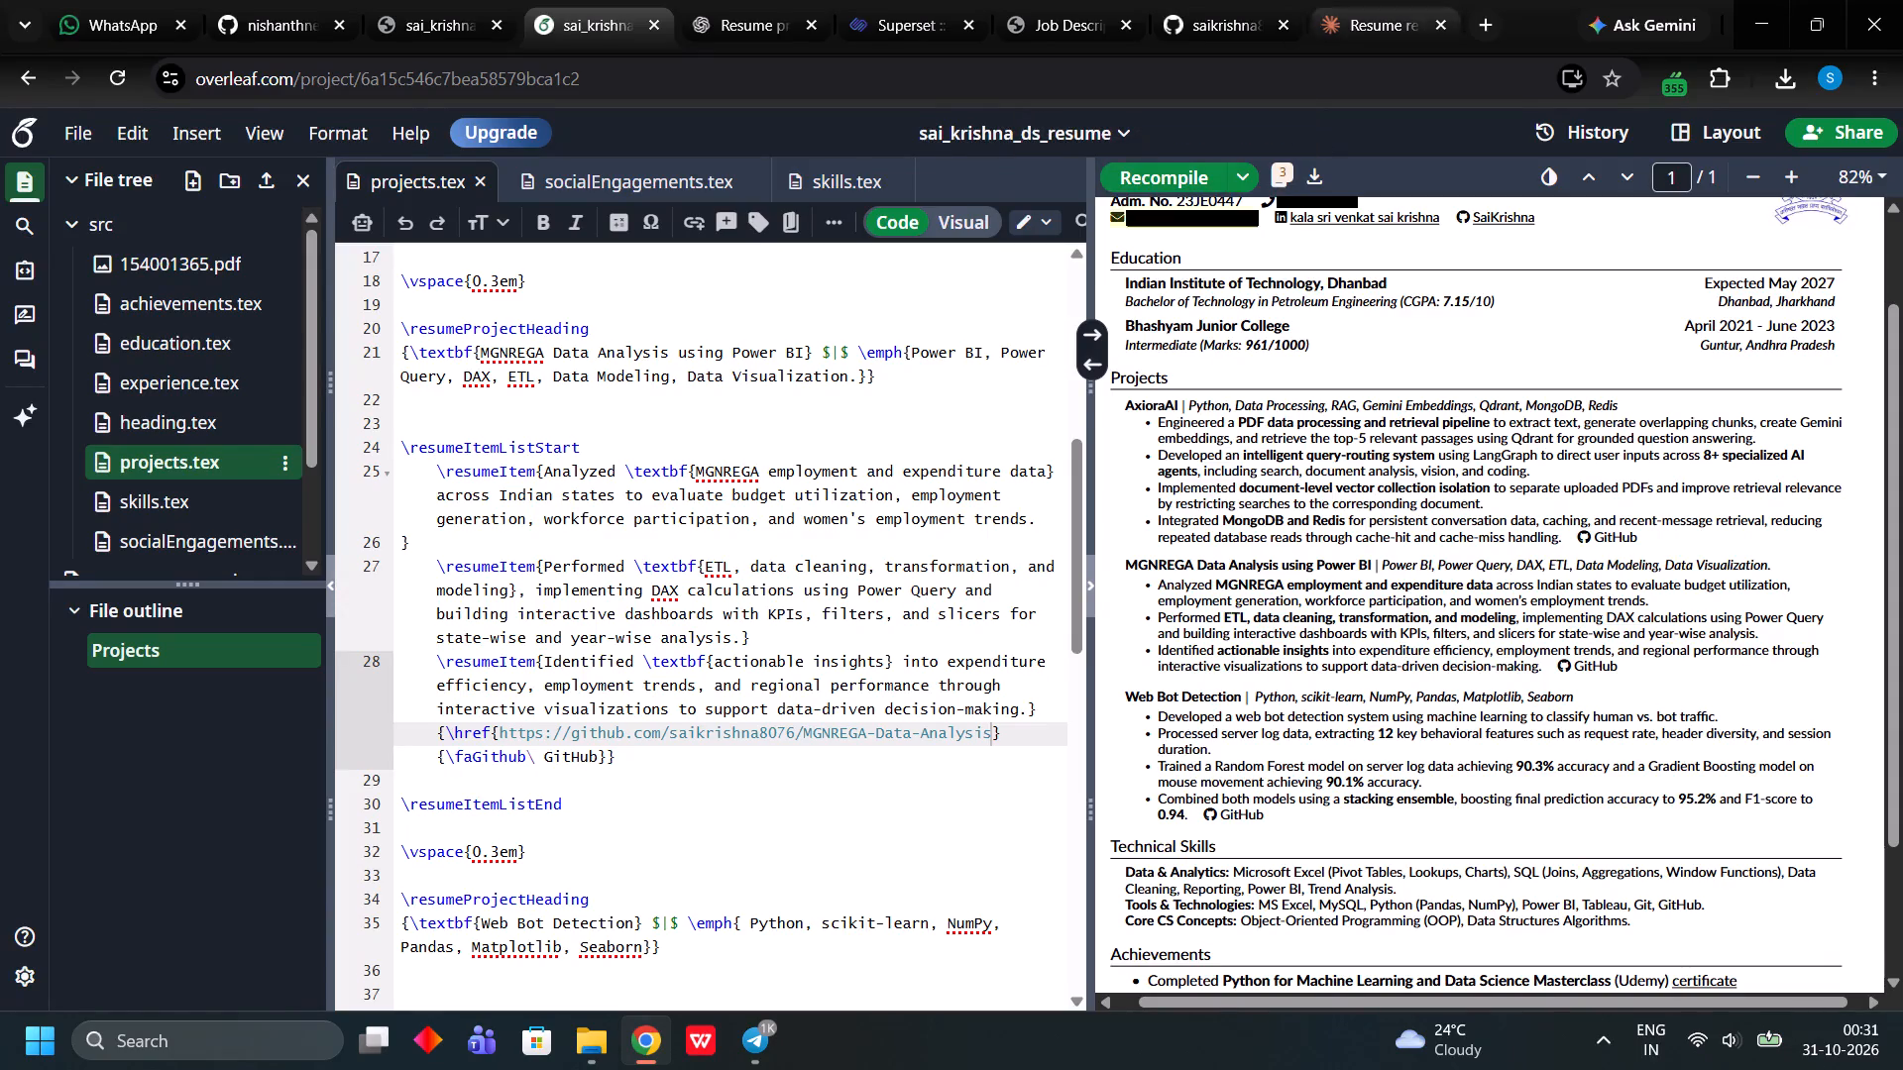
Open the Web Bot Detection project's GitHub link from Resume_Analyst.pdf and copy the repository name Web-Bot-Detection.
scroll(784, 528, "down", 6)
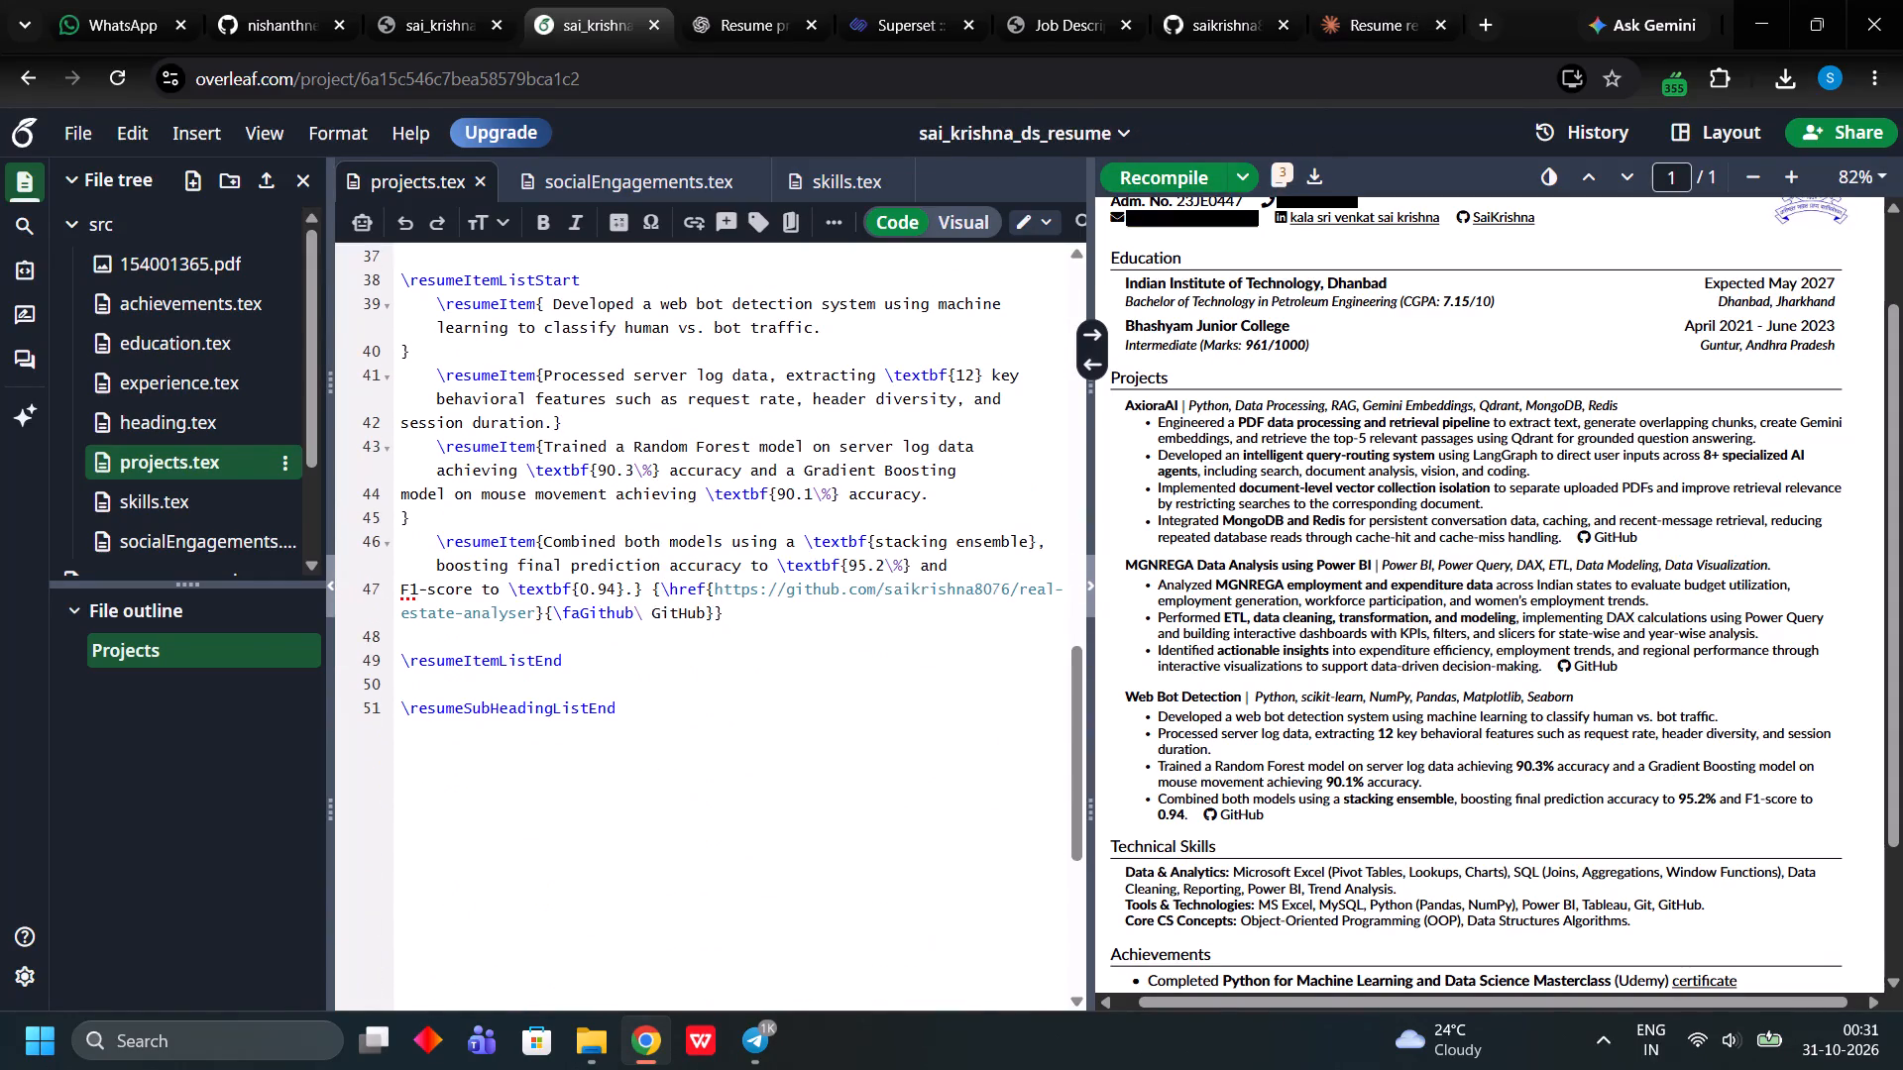
left_click(311, 0)
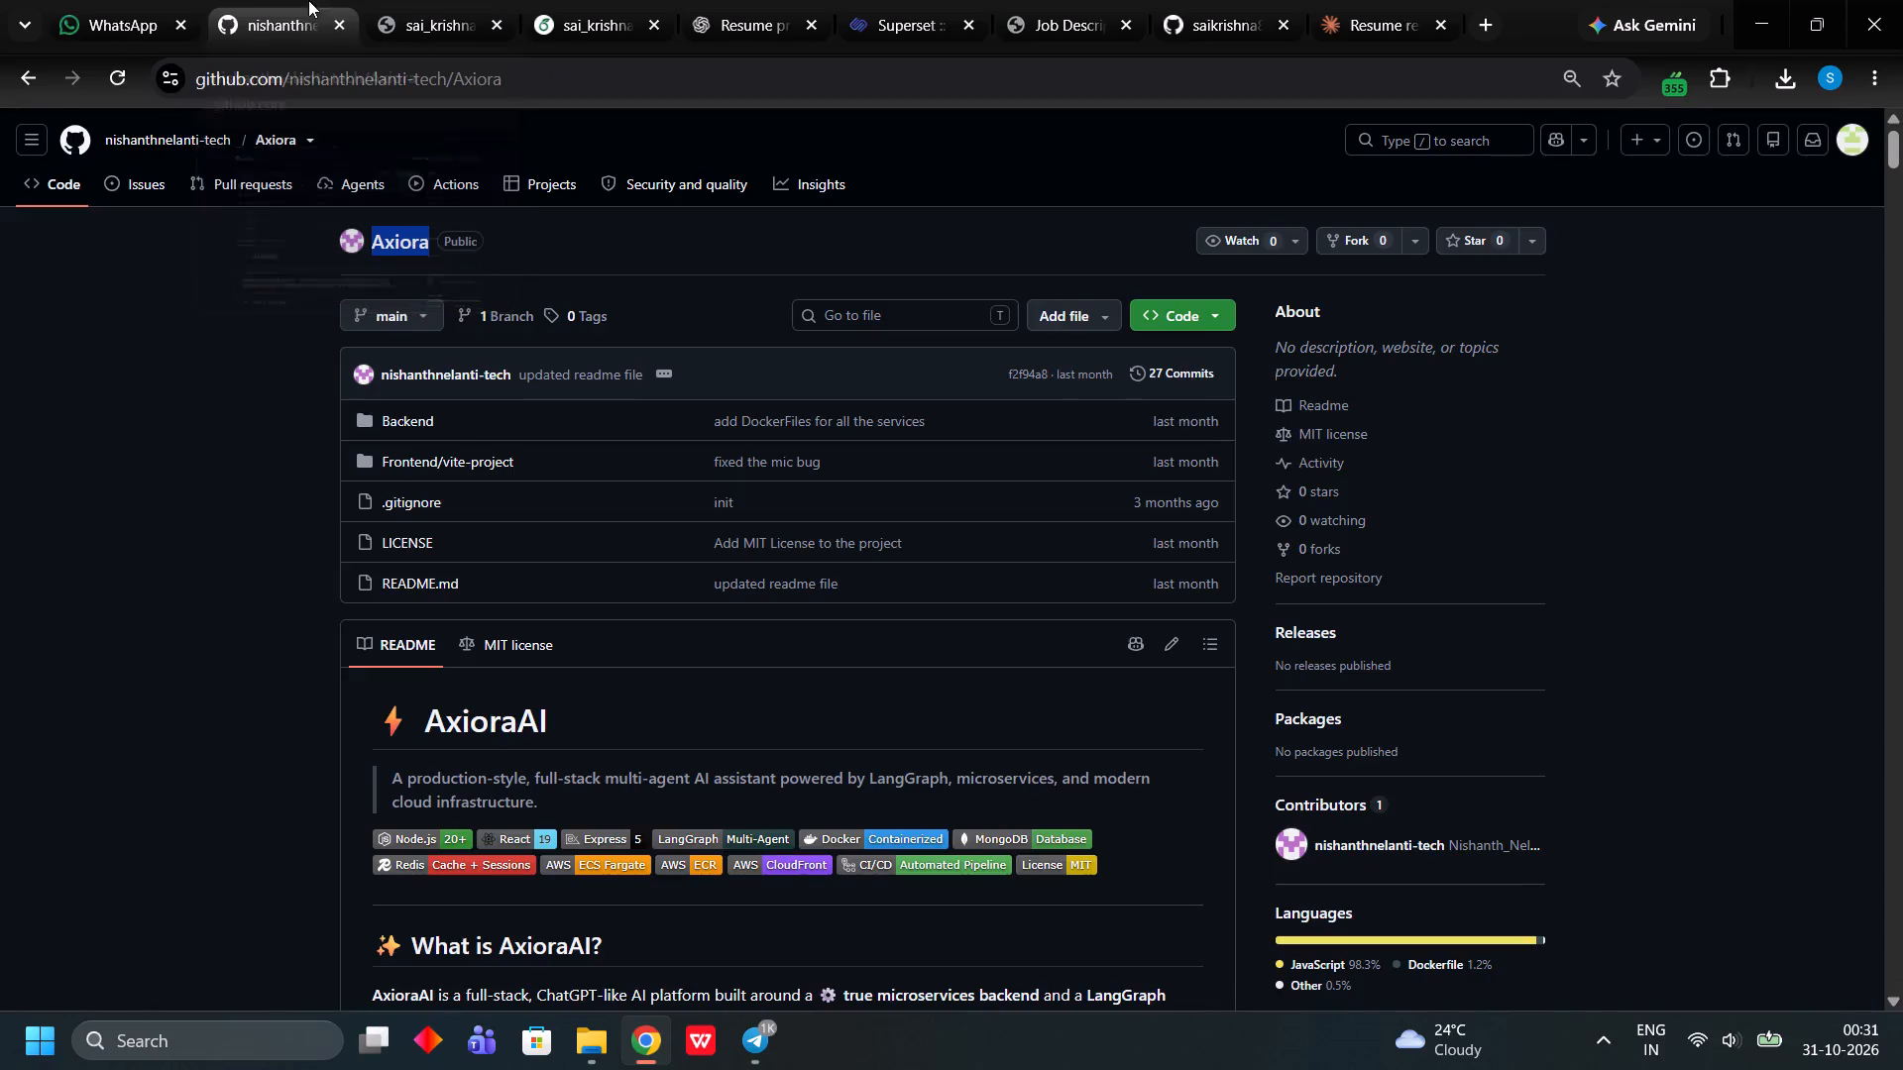
left_click(19, 73)
scroll(676, 791, "down", 2)
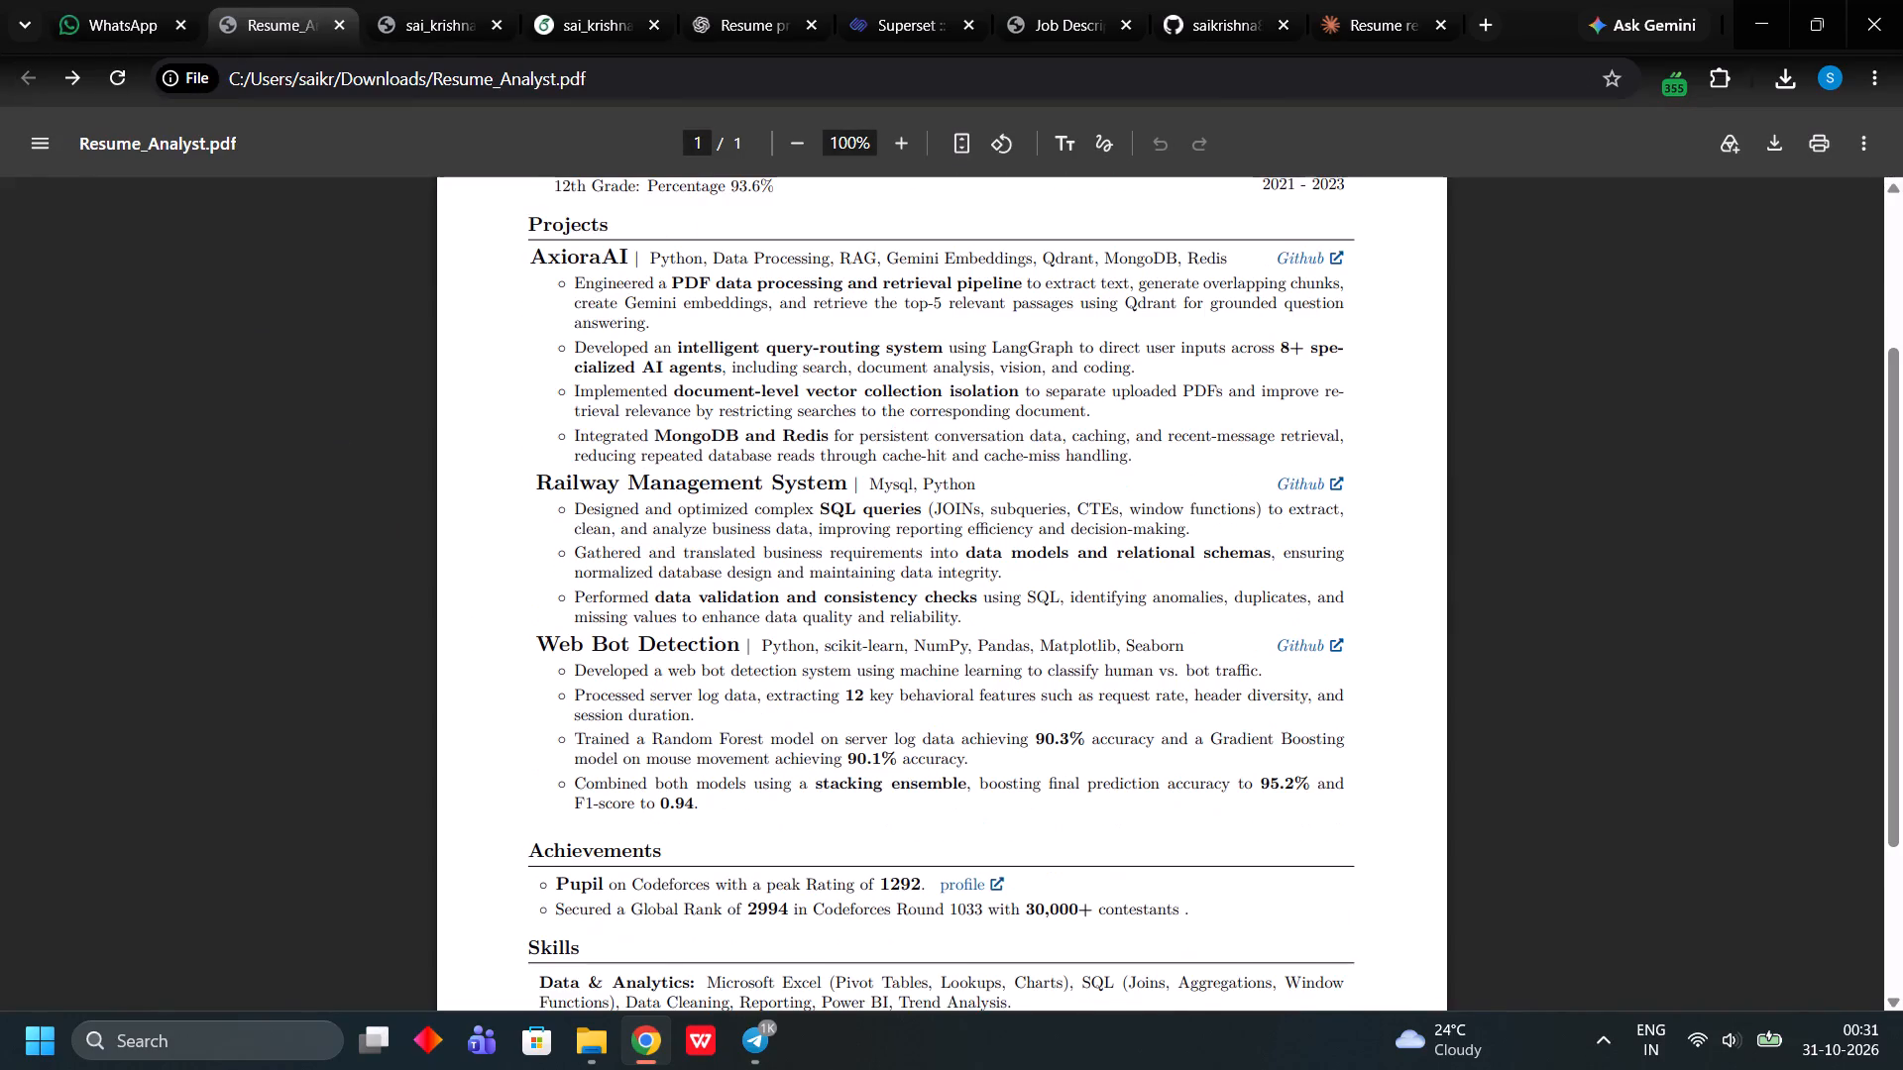
left_click(1300, 632)
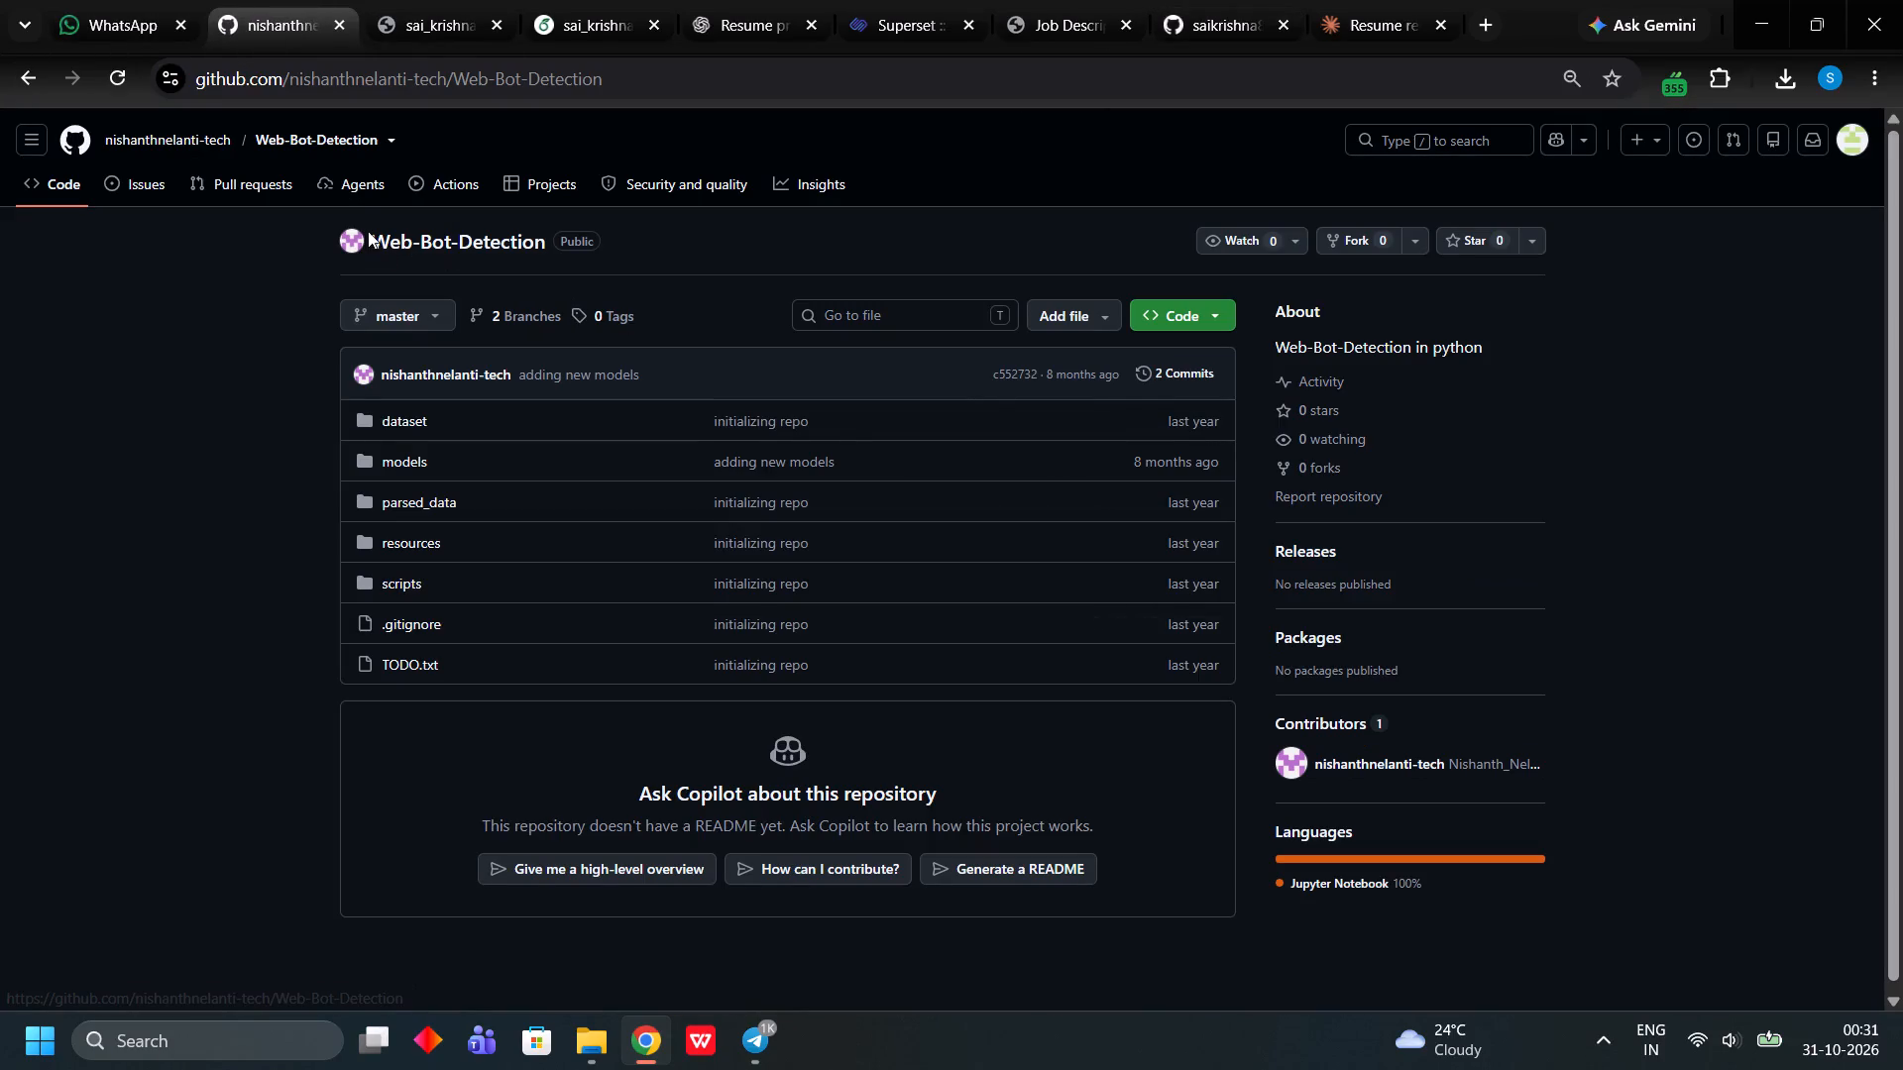
left_click_drag(368, 231, 545, 239)
key("ctrl+c")
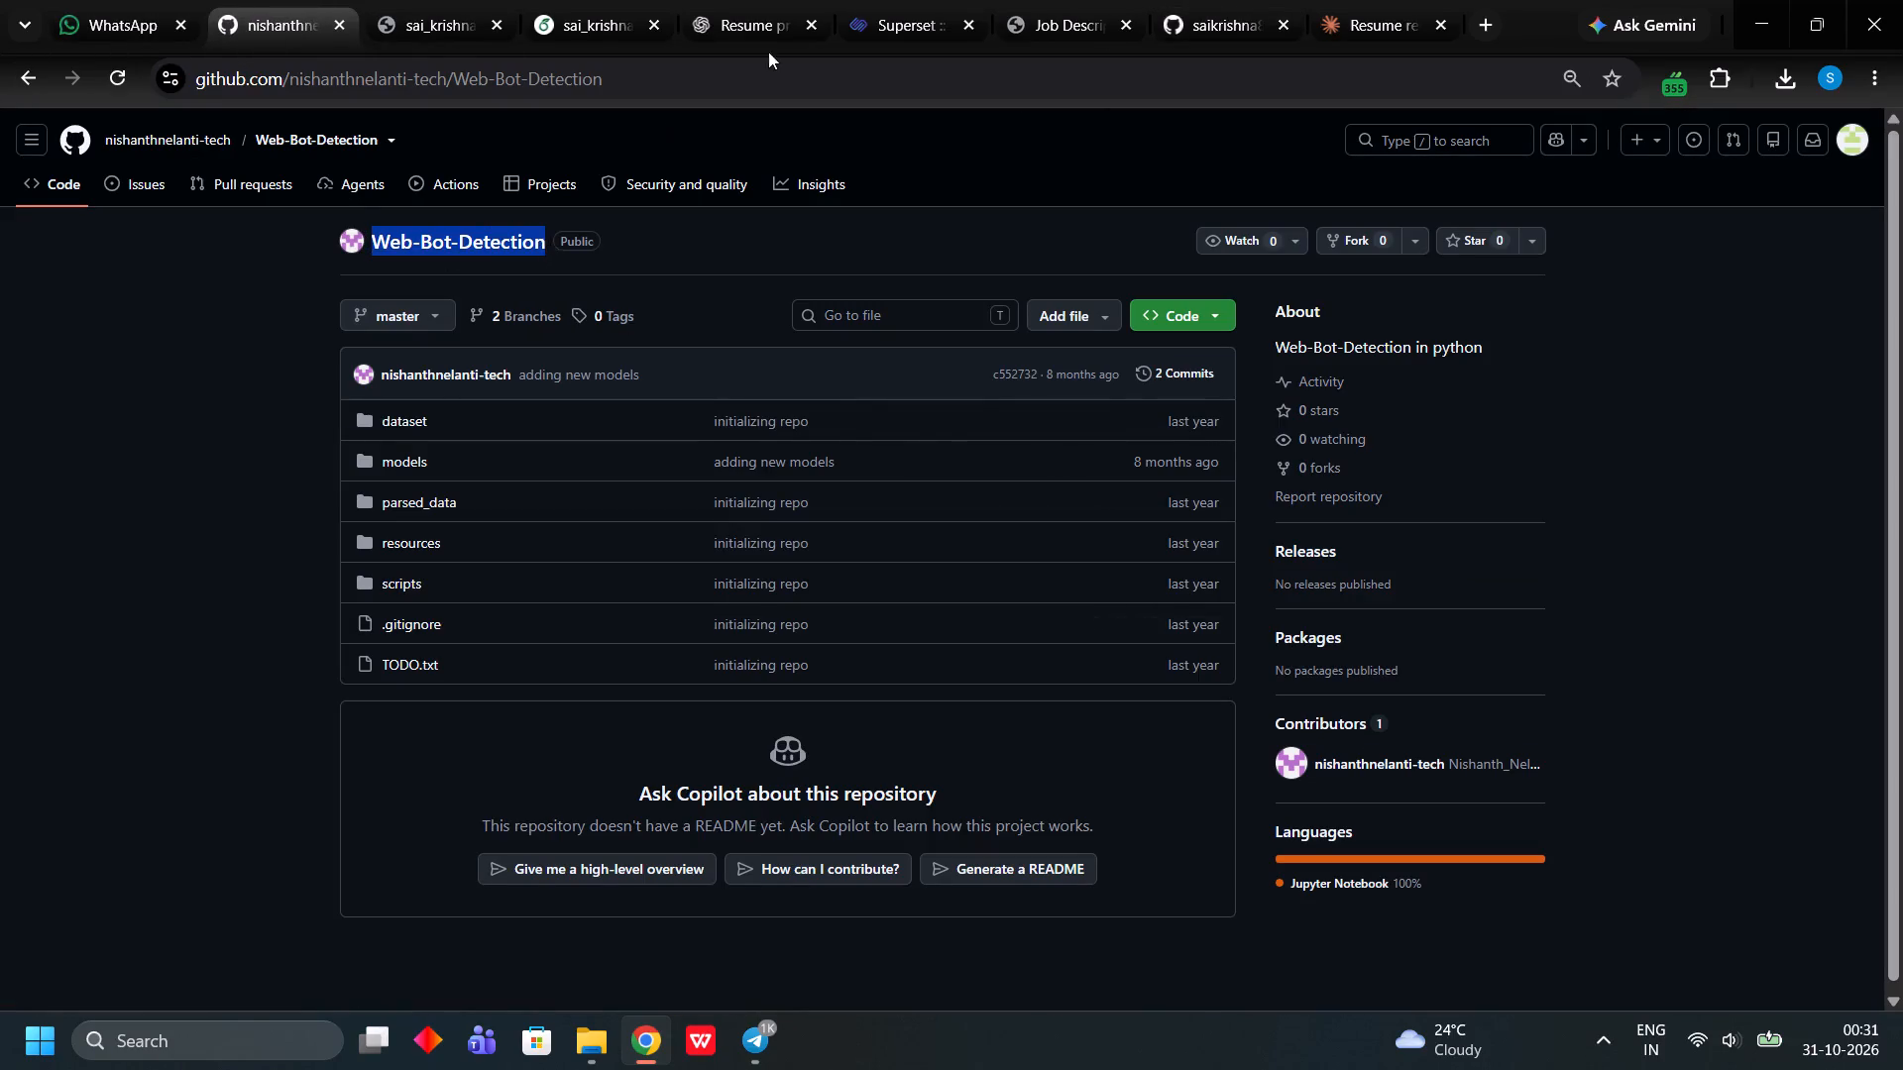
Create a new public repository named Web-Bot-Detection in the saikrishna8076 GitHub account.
left_click(1203, 0)
left_click(21, 75)
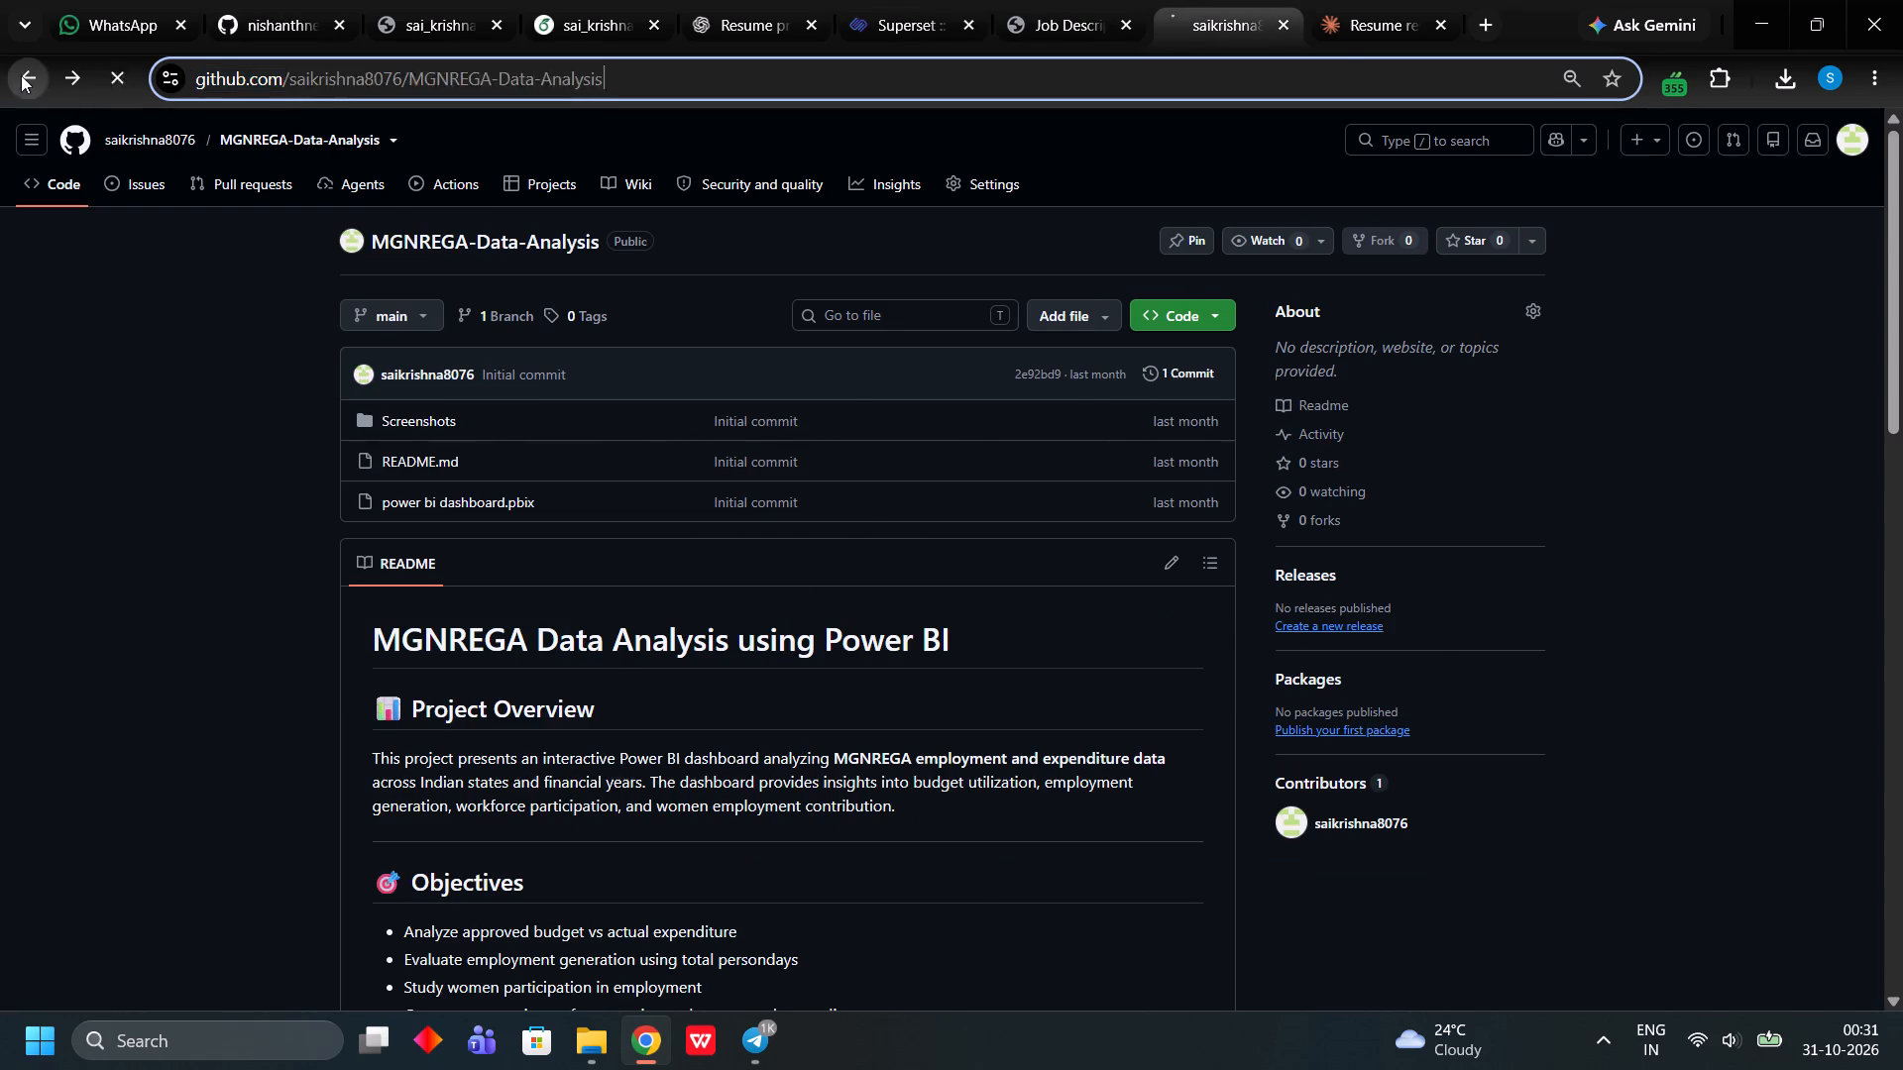
scroll(1077, 409, "up", 8)
left_click(1478, 247)
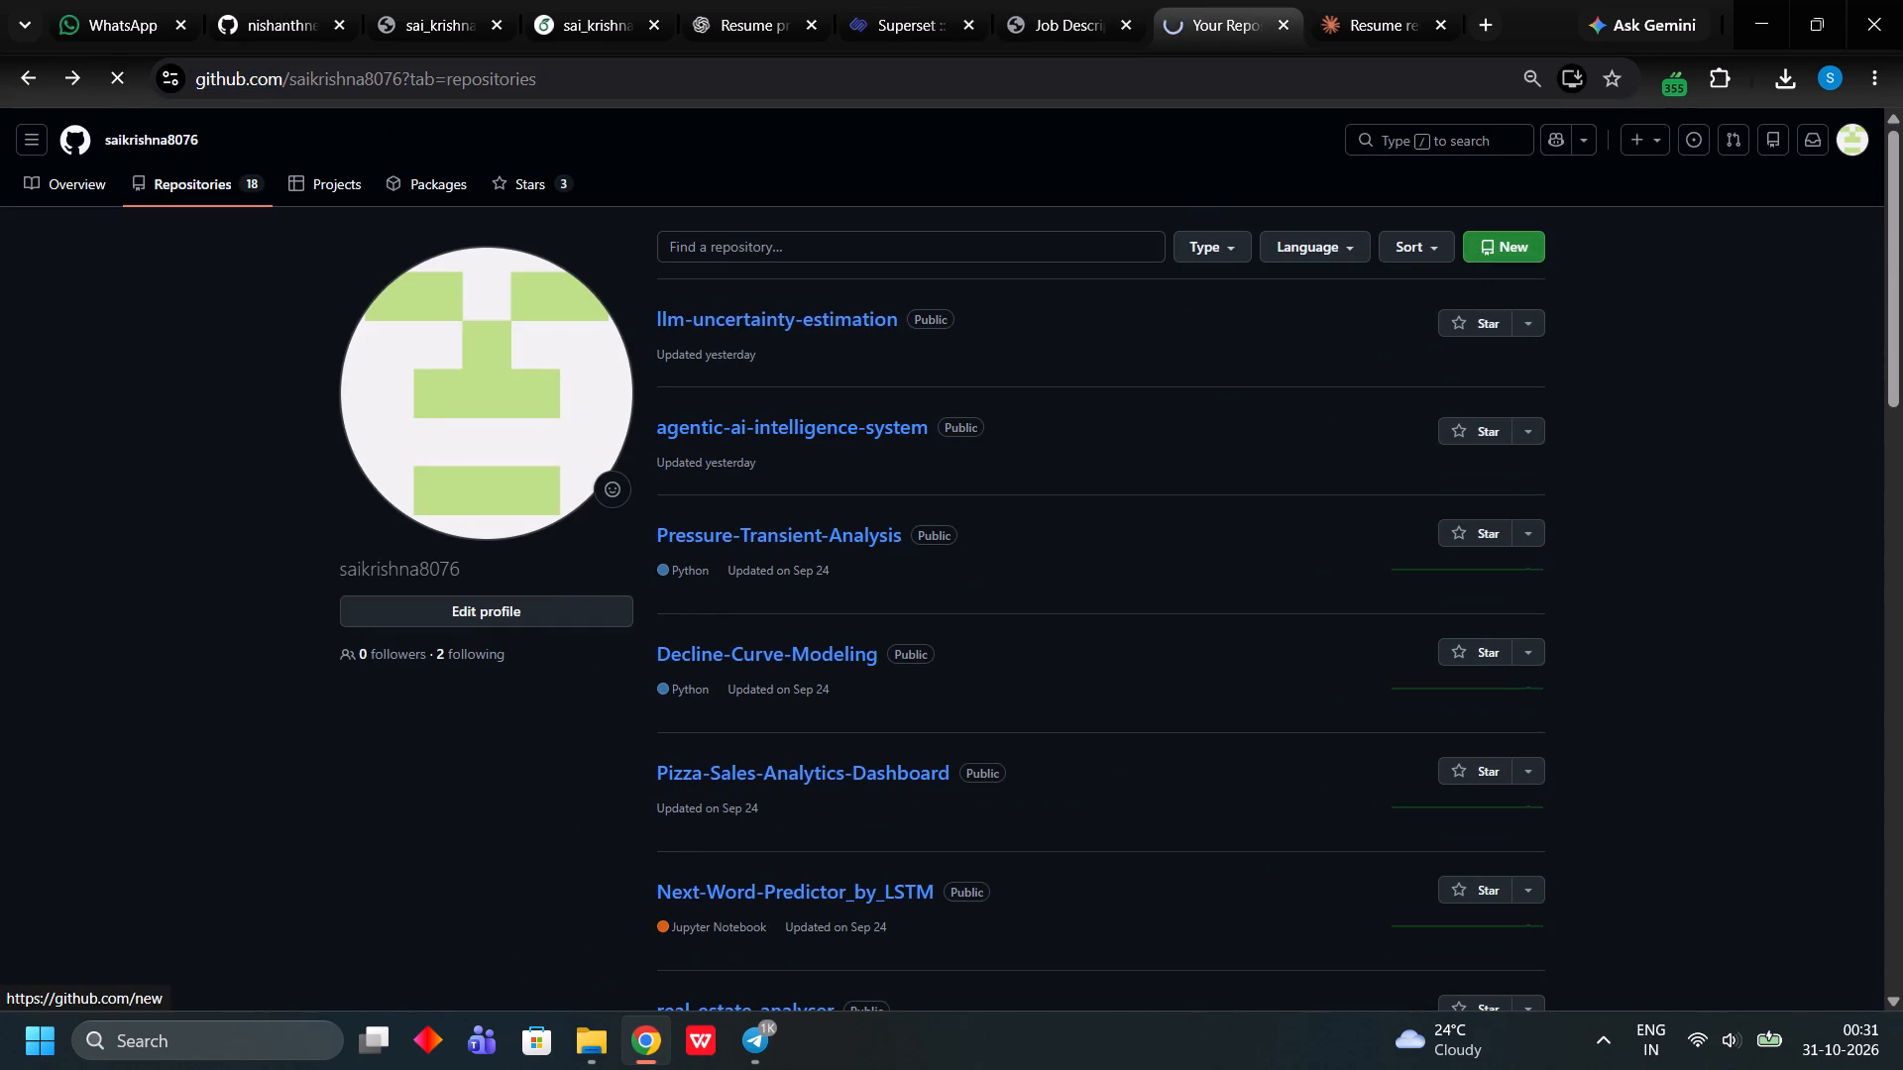
left_click(843, 378)
key("ctrl+v")
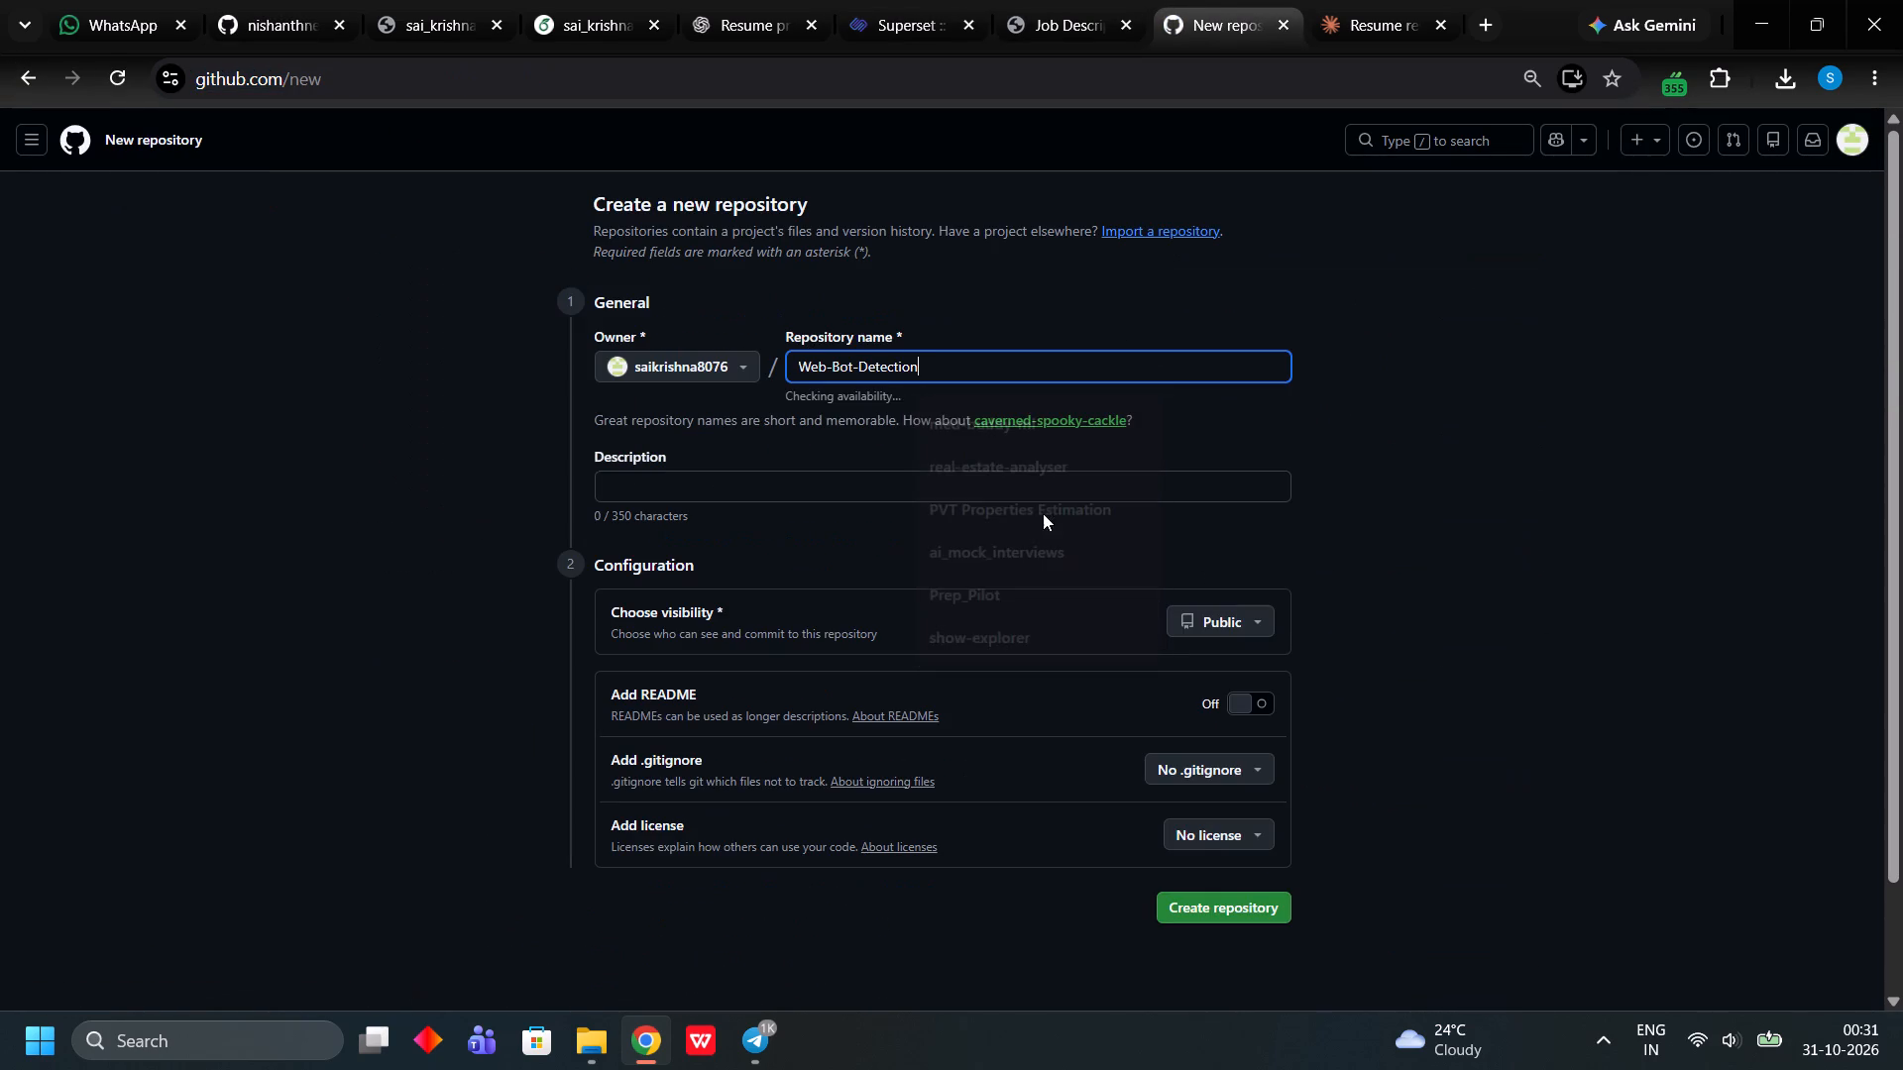
left_click(1214, 903)
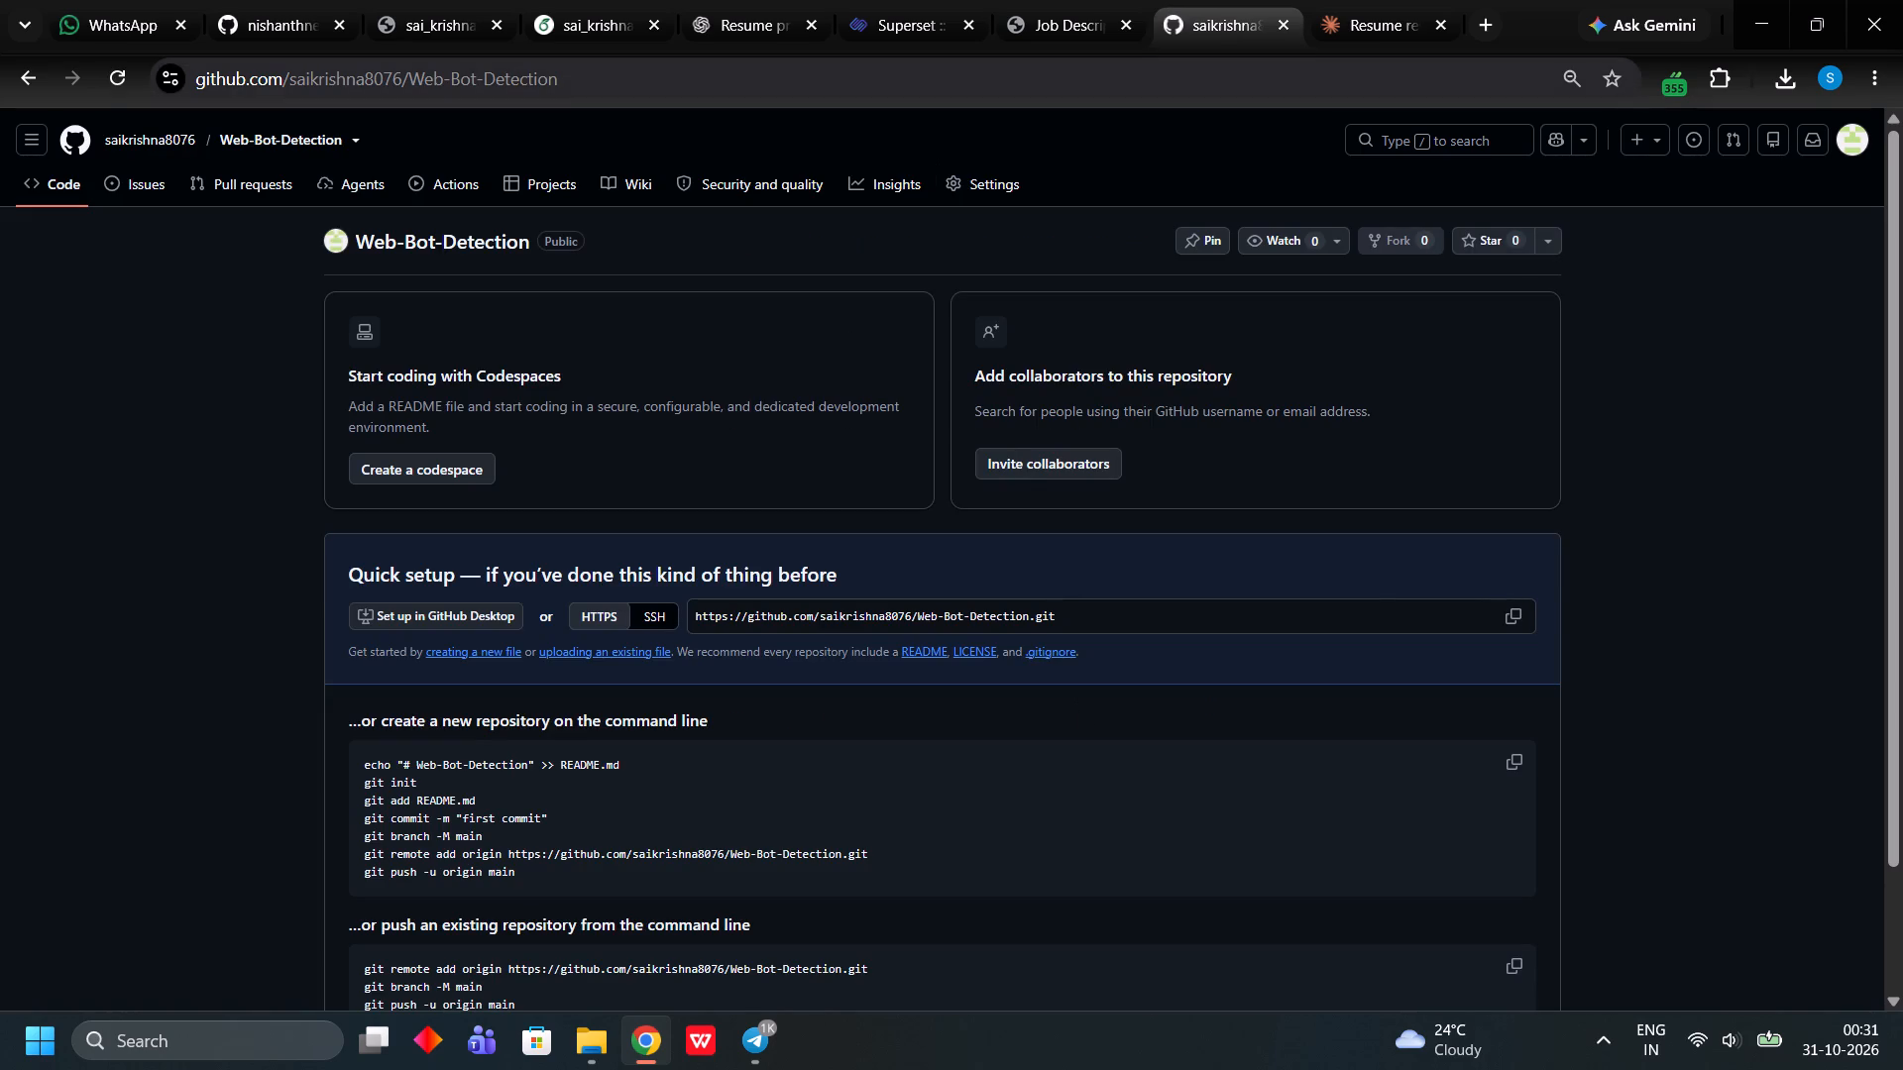
left_click(642, 66)
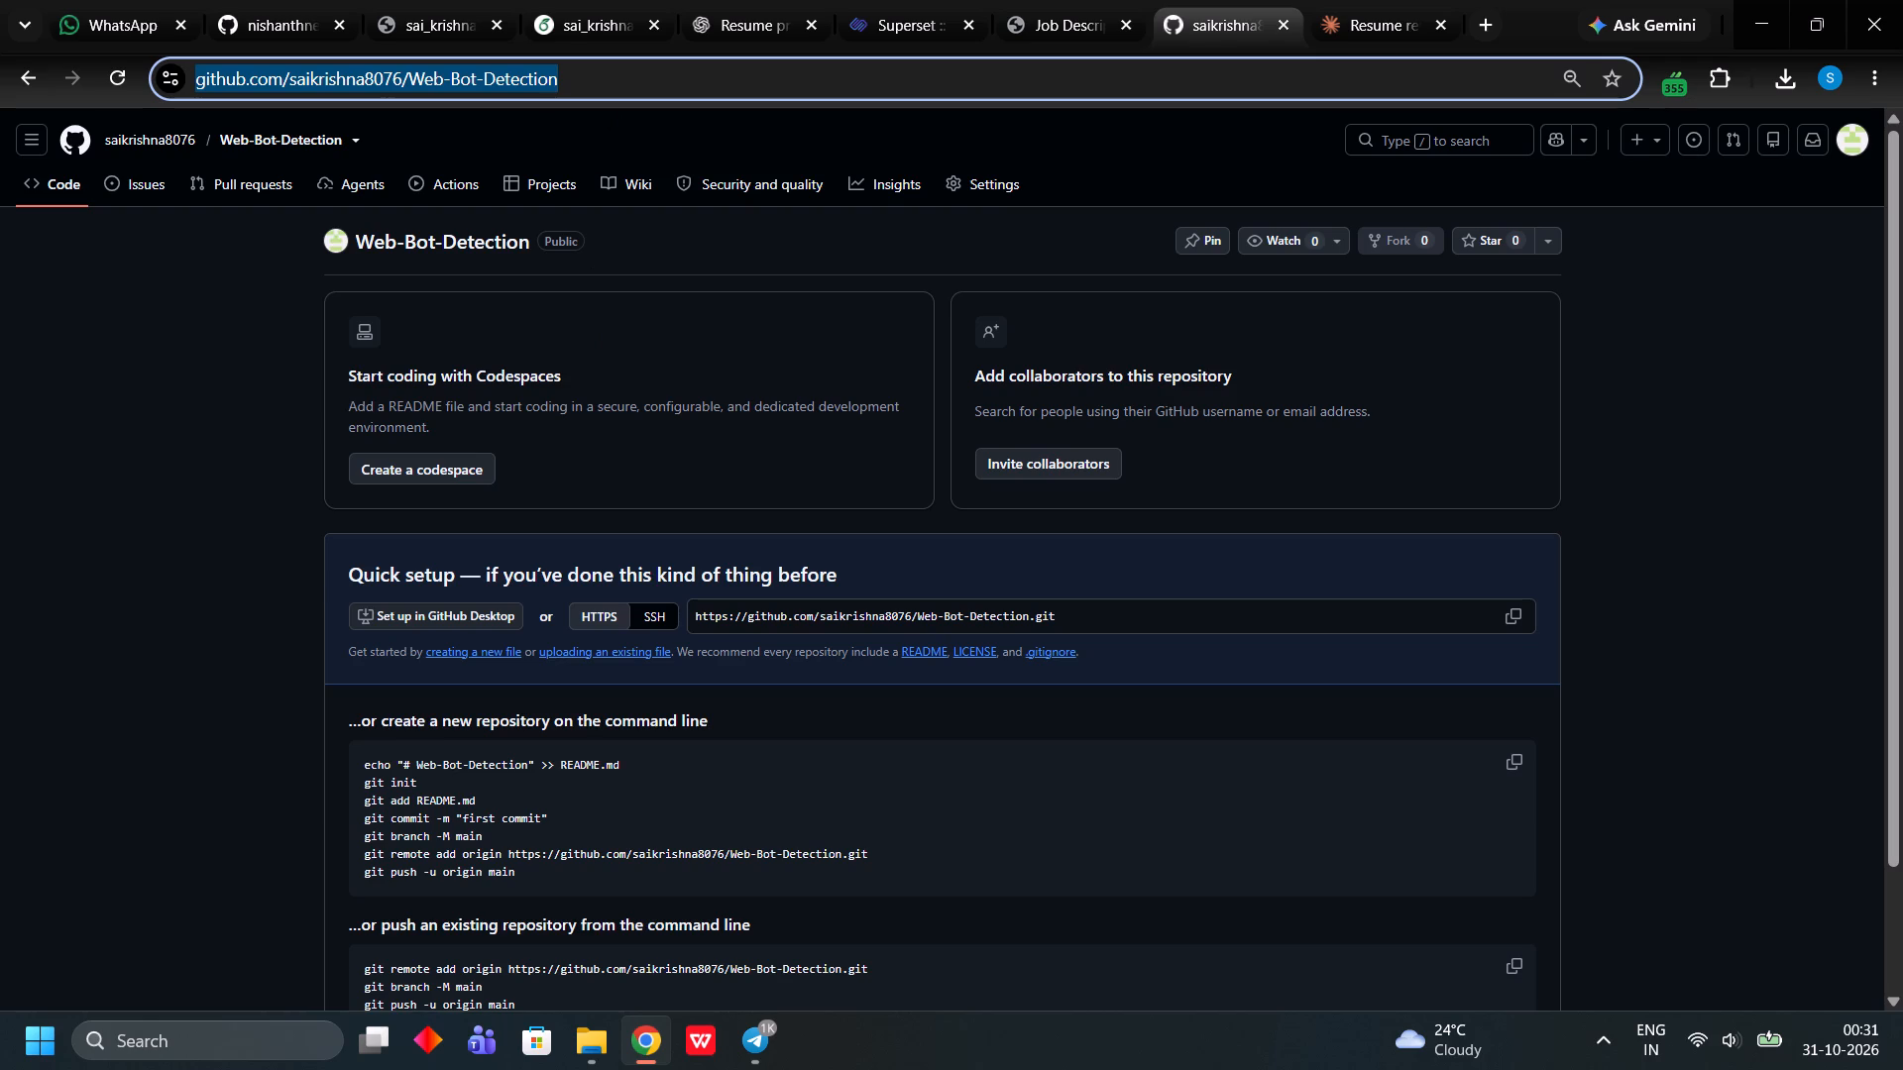
key("ctrl+c")
key("ctrl+c")
left_click(580, 0)
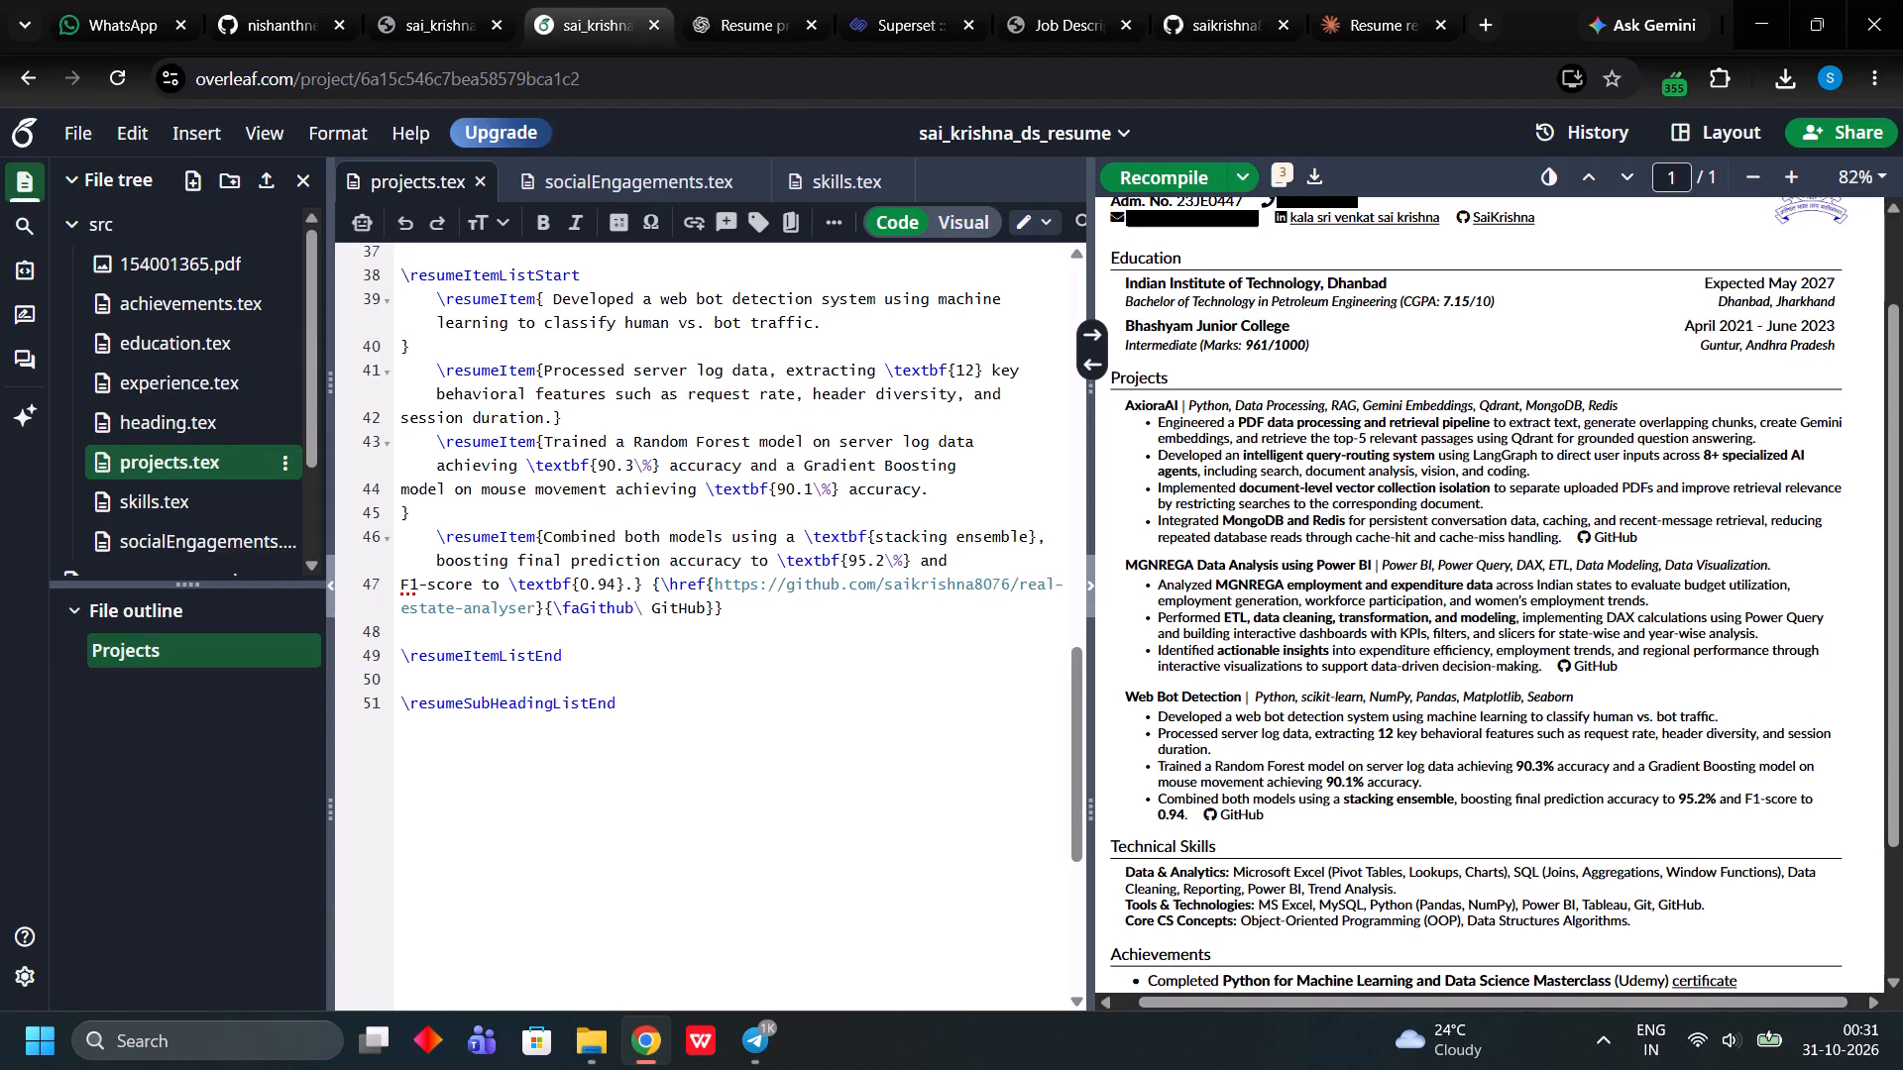
left_click(707, 590)
left_click(709, 588)
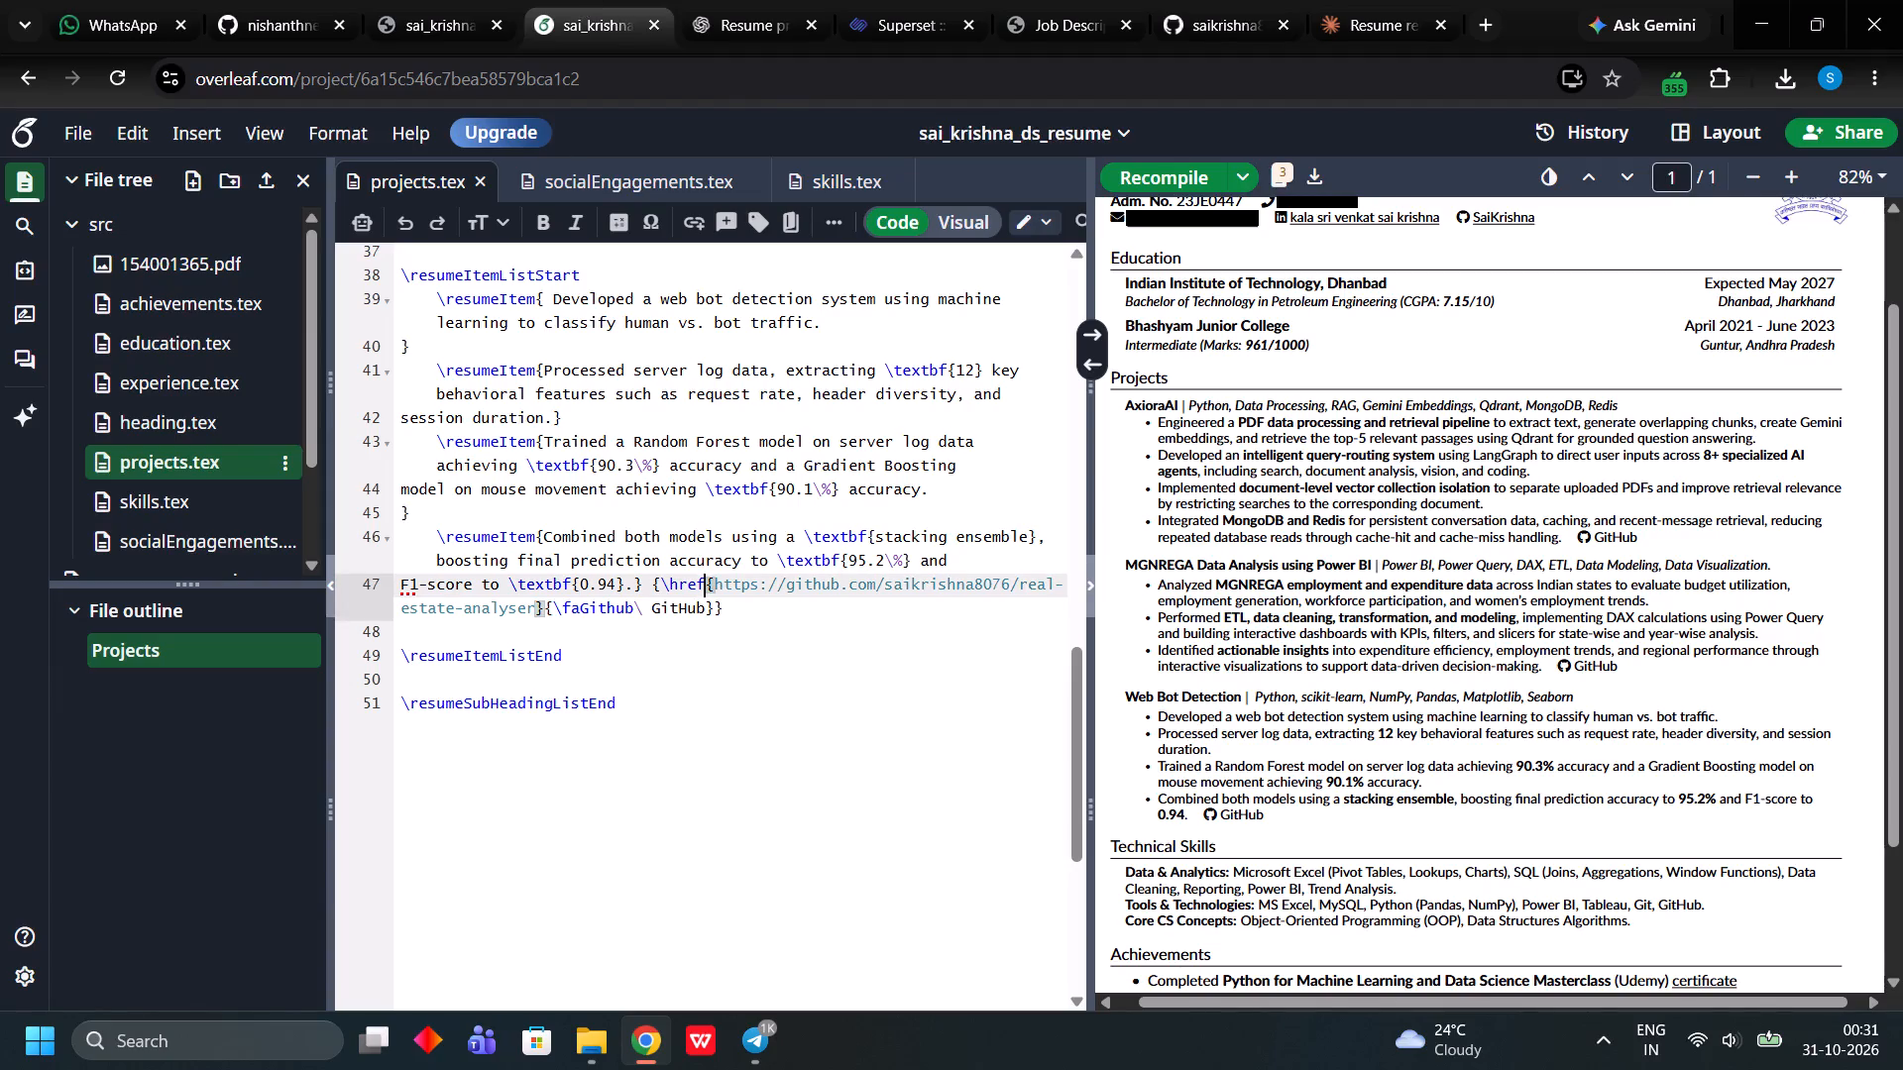
left_click(709, 588)
left_click(720, 588)
left_click_drag(713, 580, 618, 618)
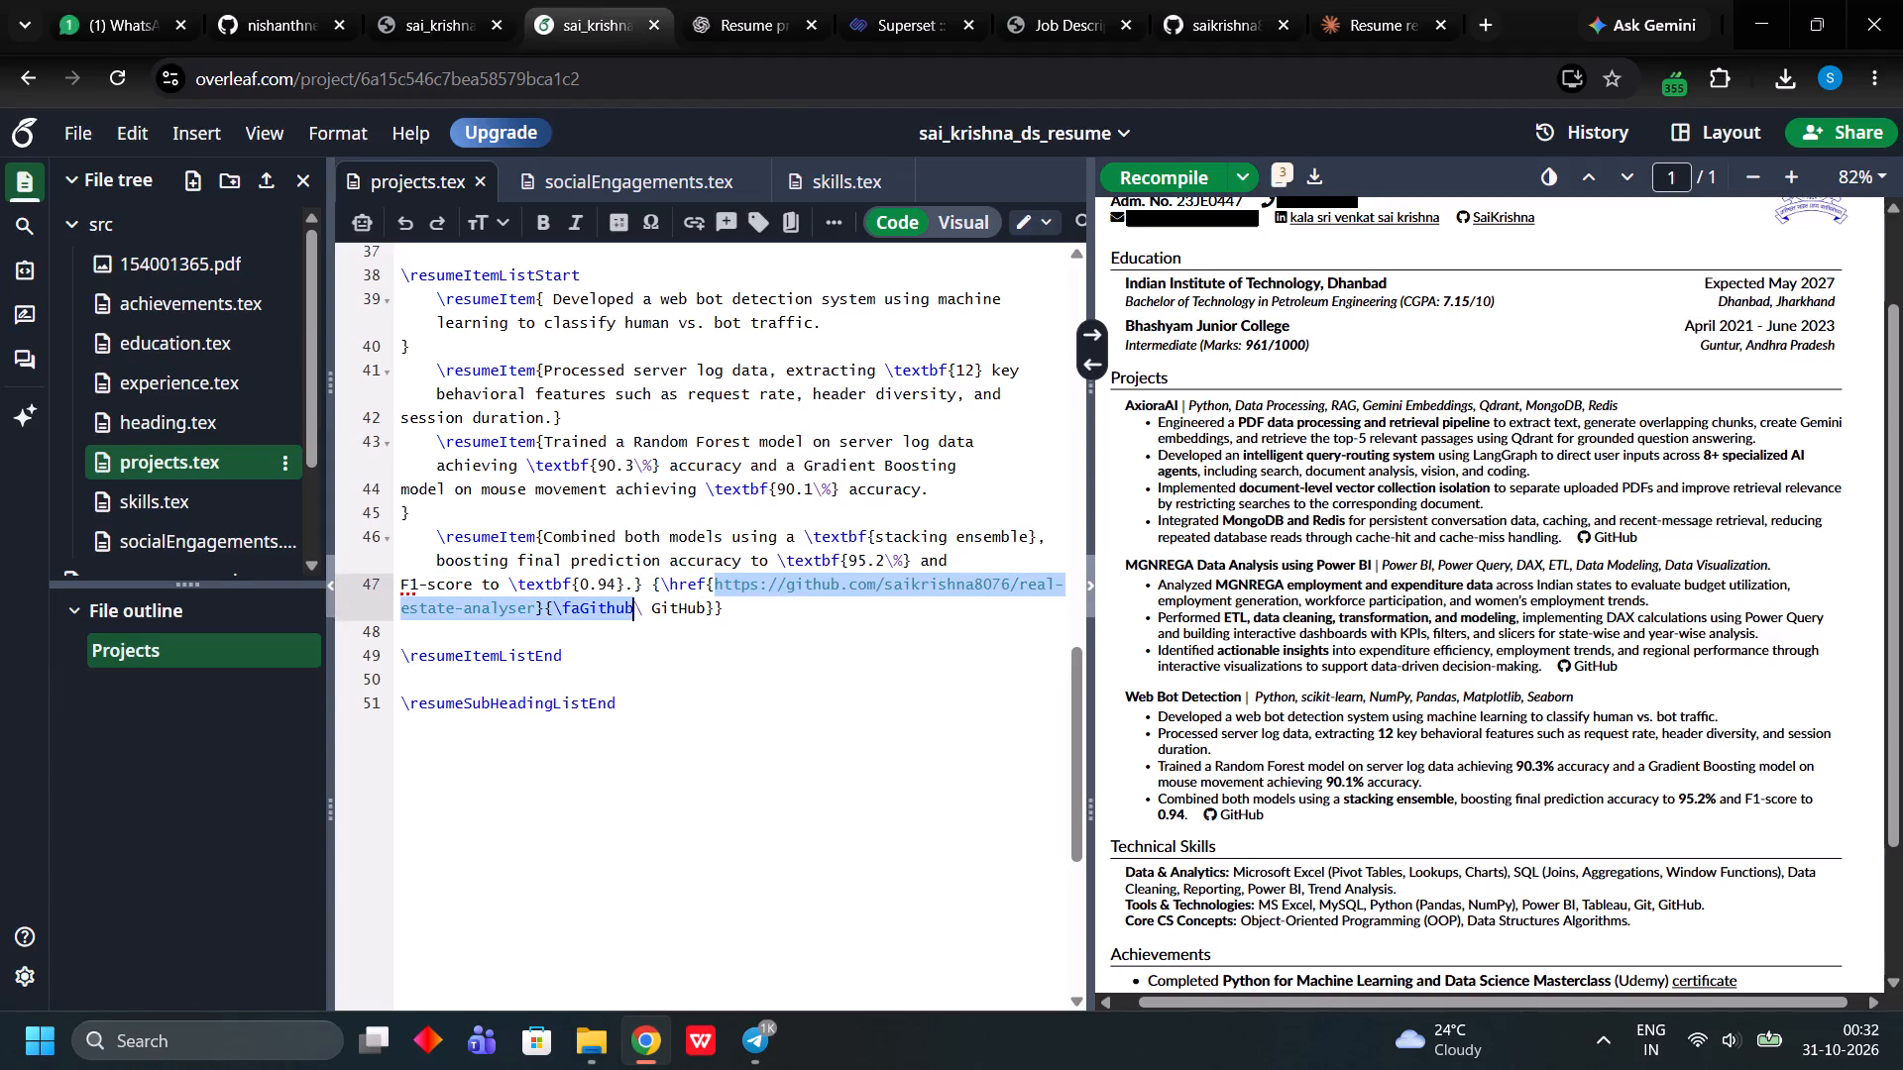
left_click_drag(618, 618, 535, 599)
key("ctrl+v")
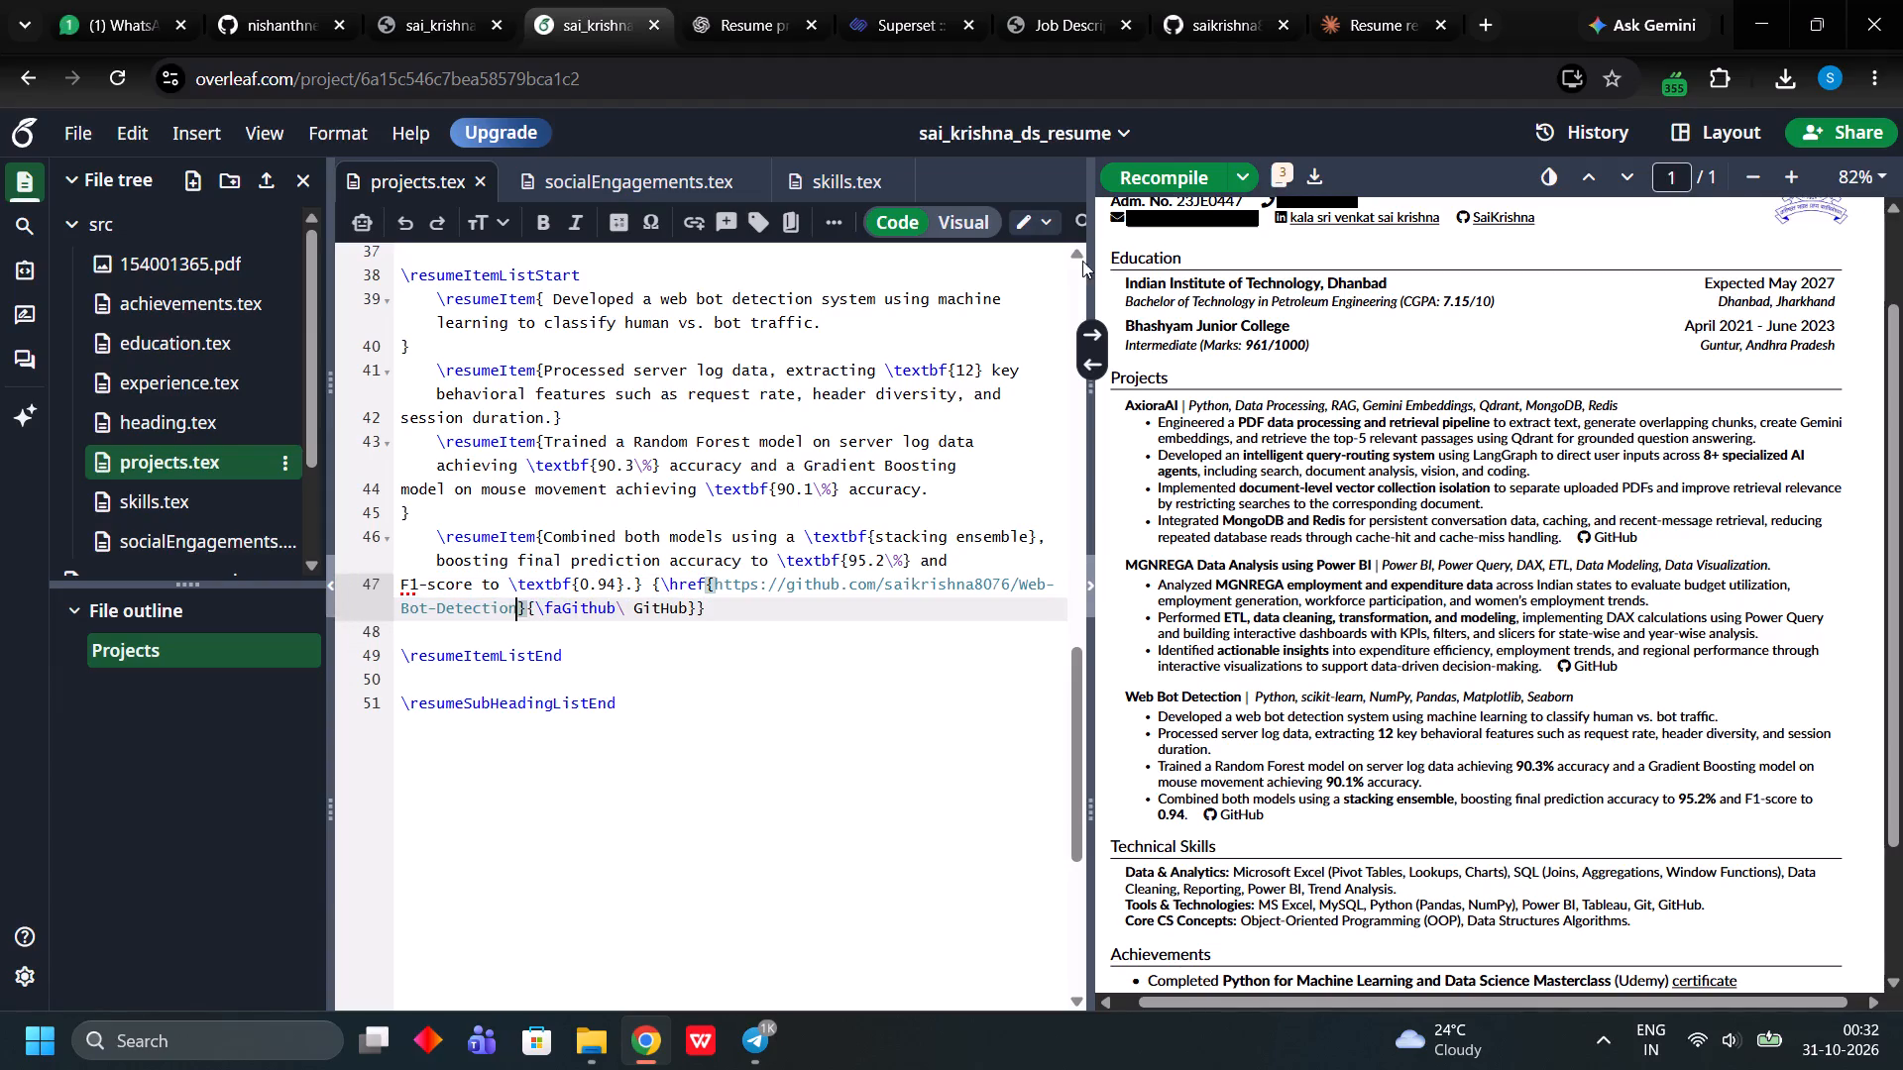
left_click(1129, 176)
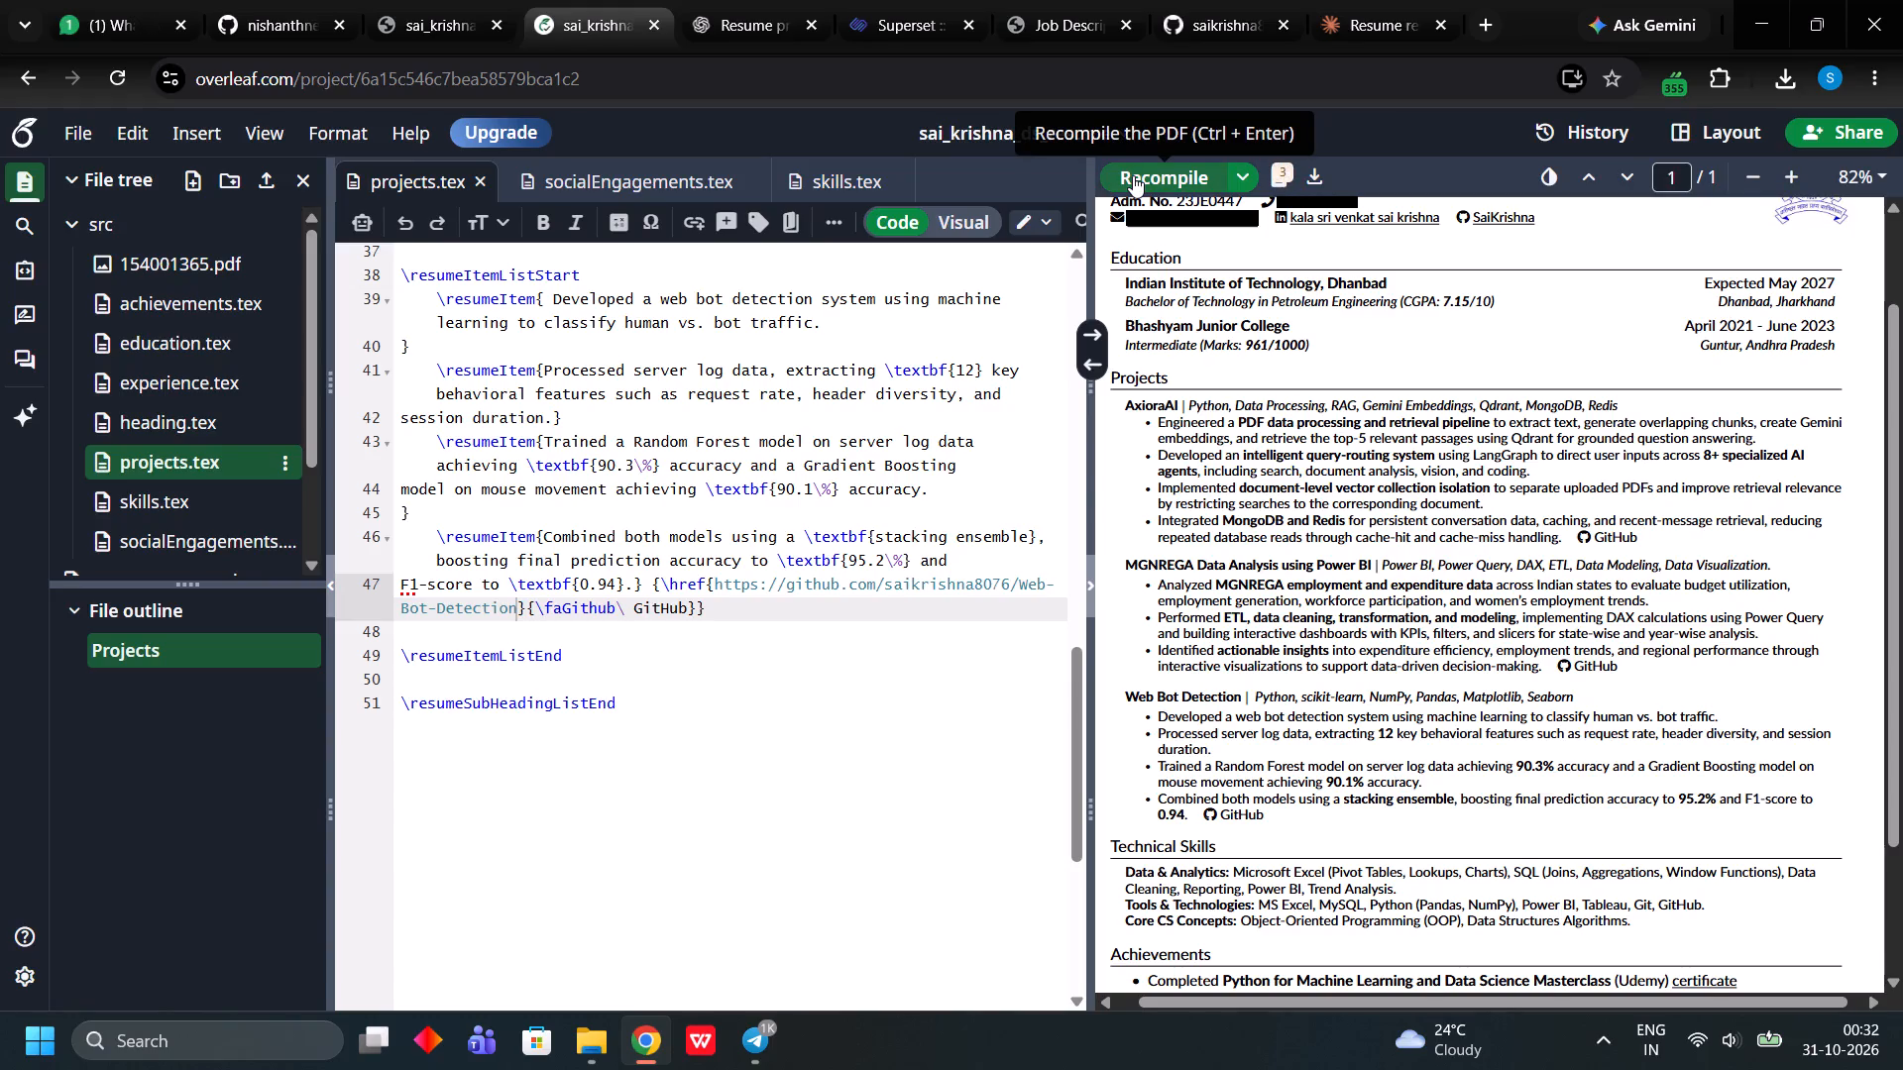
Check the GitHub links of the AxioraAI, MGNREGA and Web Bot Detection projects by opening each from the compiled resume.
left_click(1623, 525)
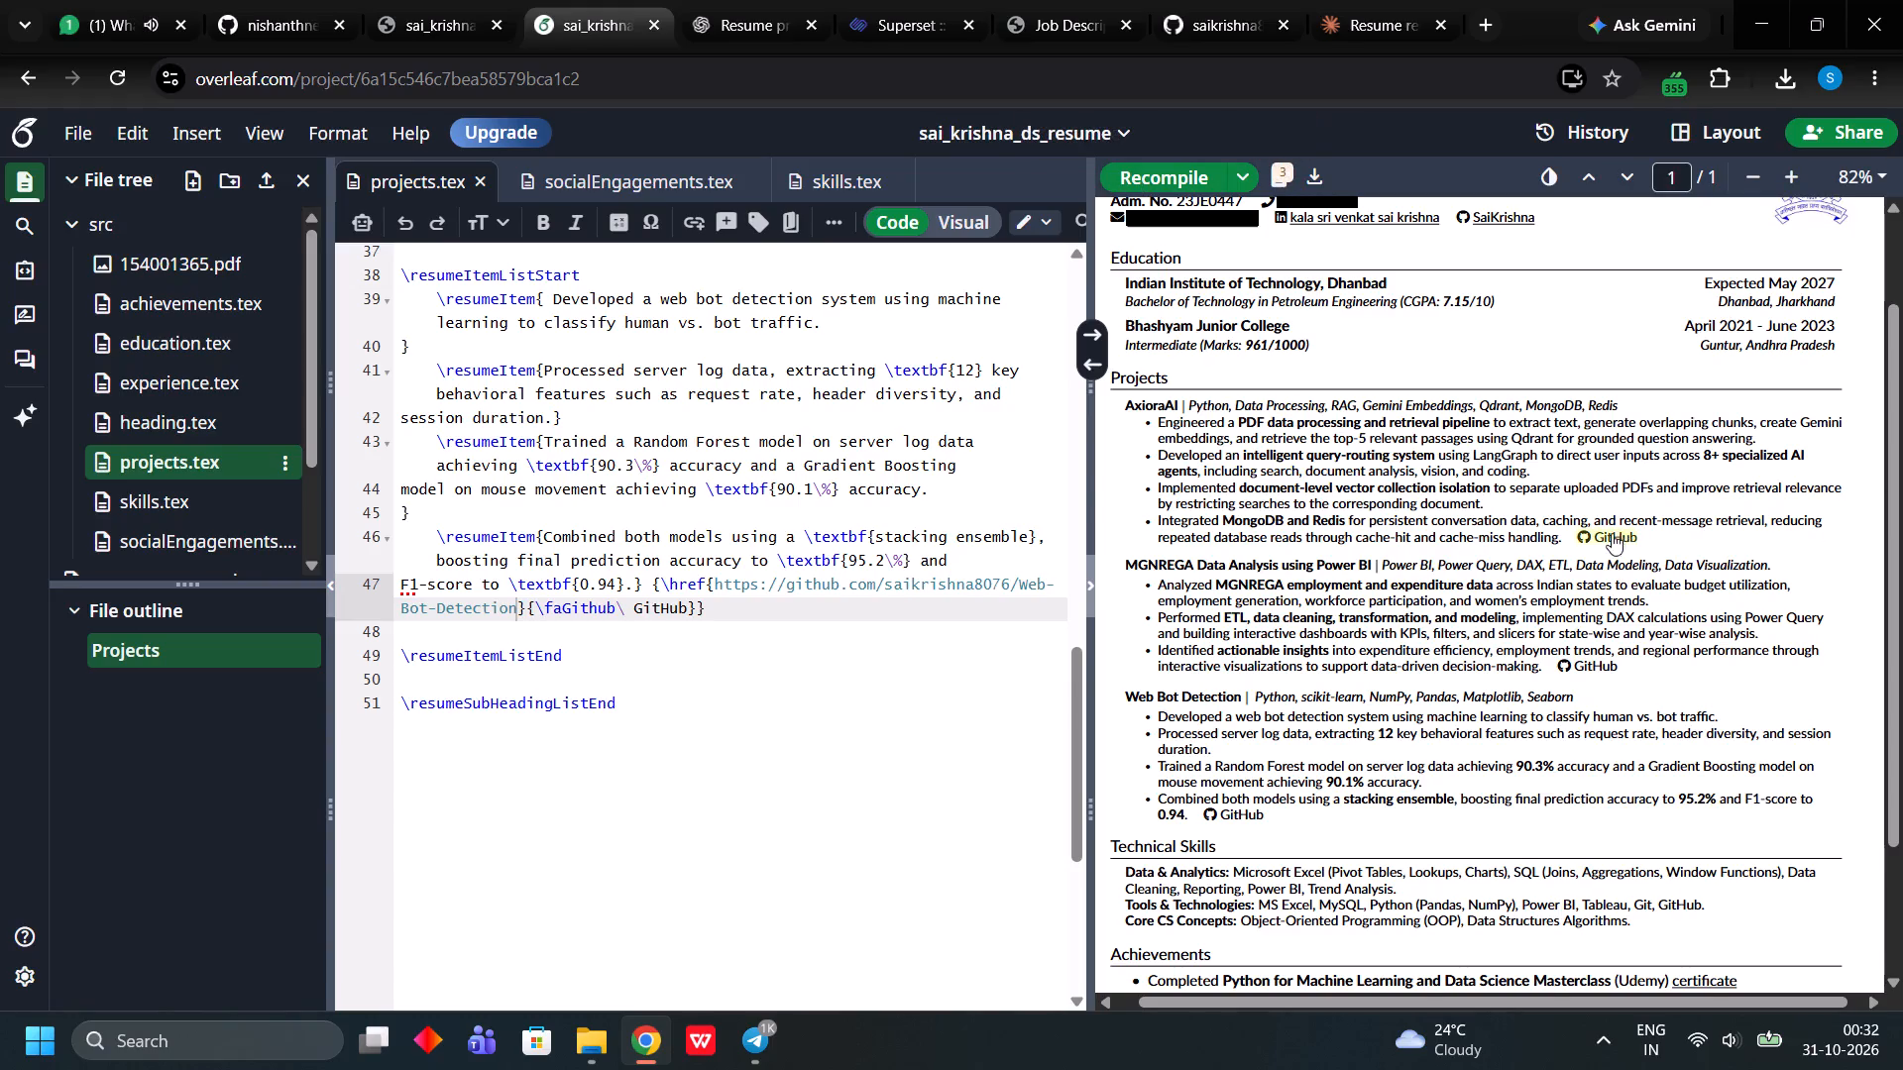
left_click(1612, 533)
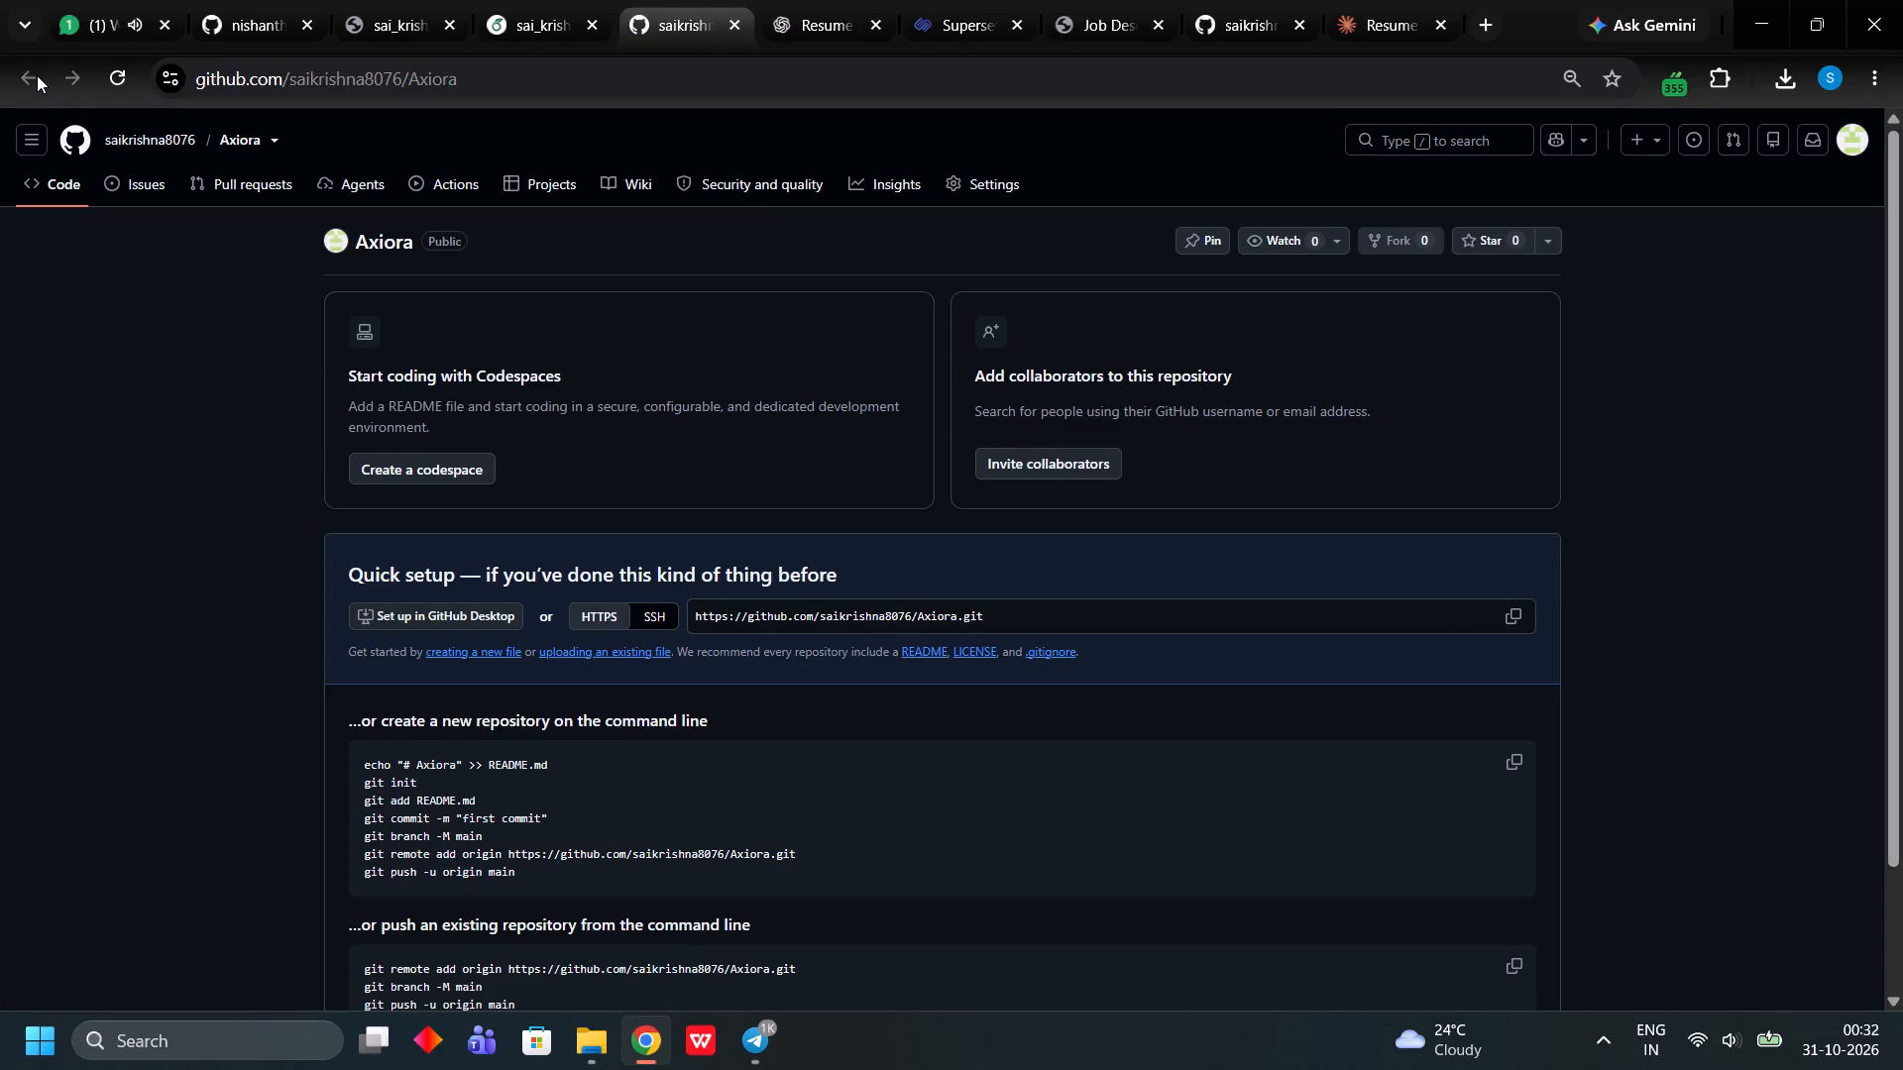
left_click(35, 75)
left_click(538, 0)
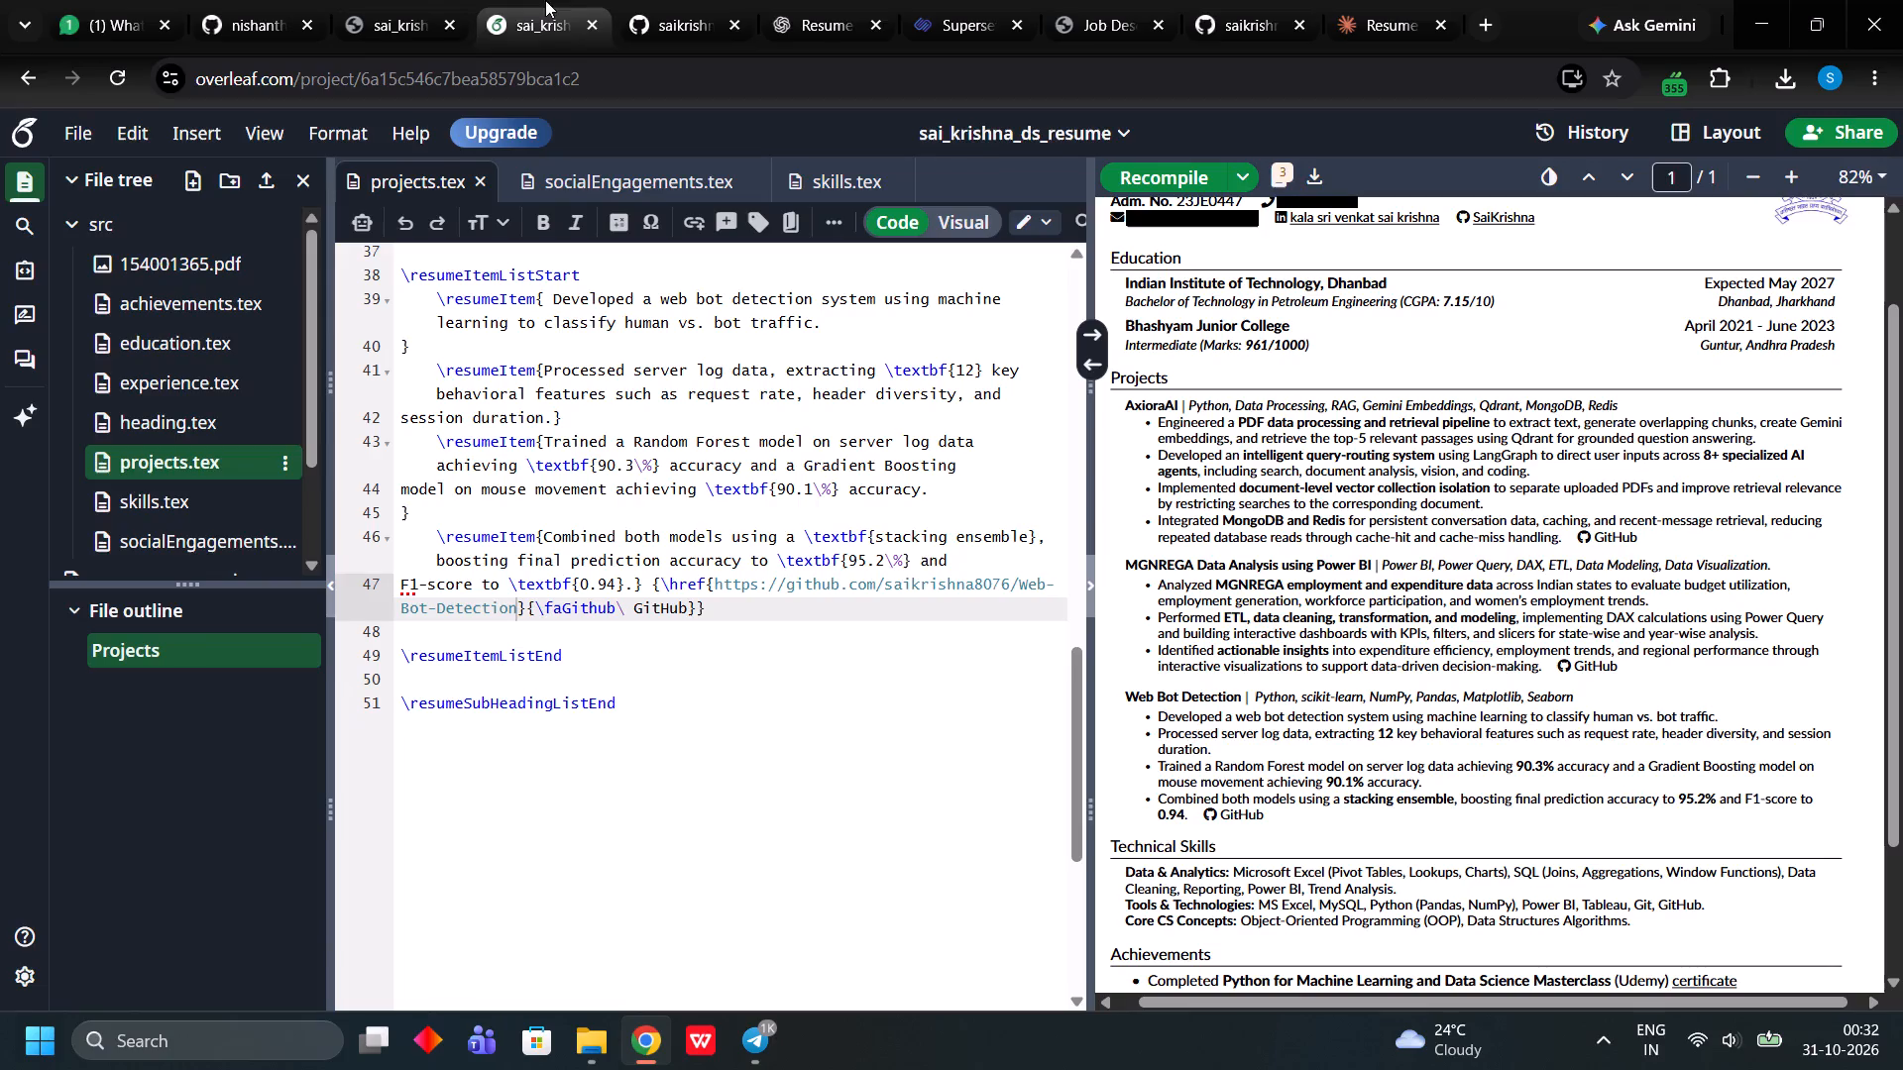
left_click(738, 33)
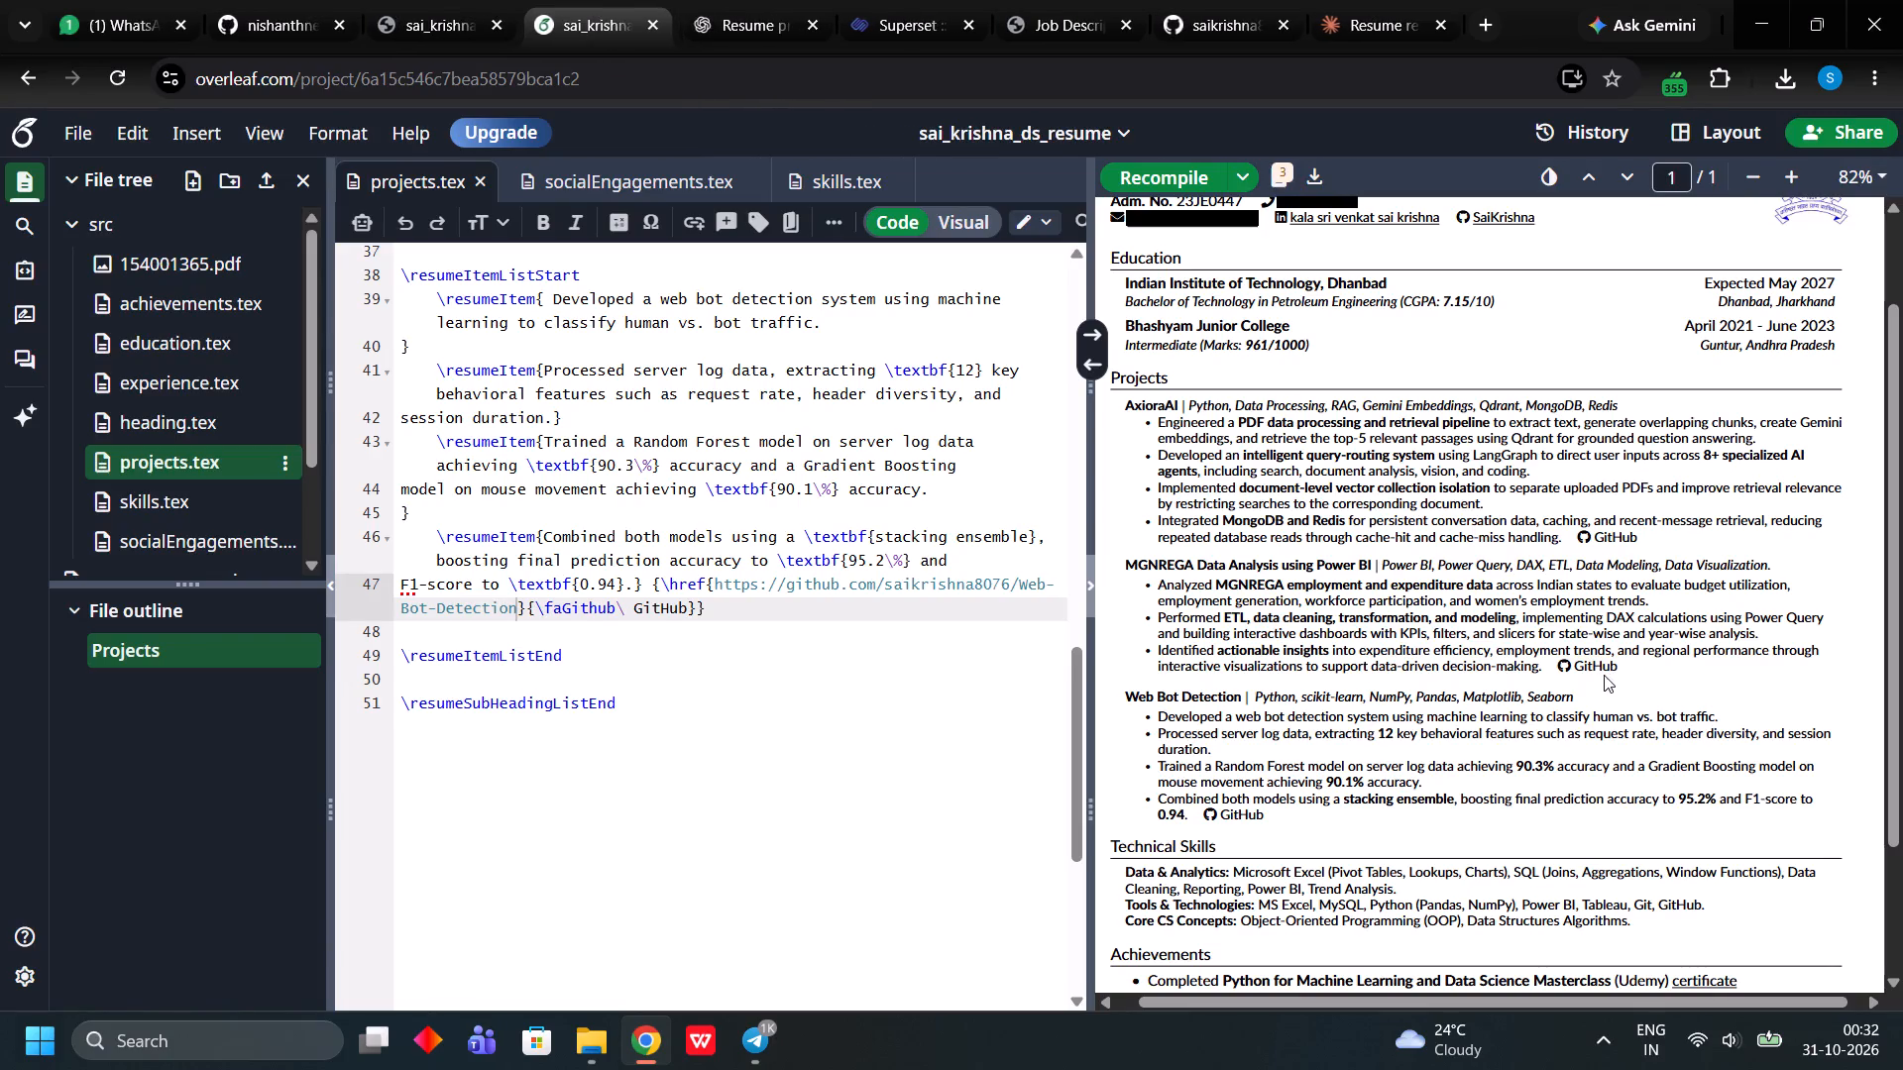
left_click(1602, 675)
left_click(1586, 659)
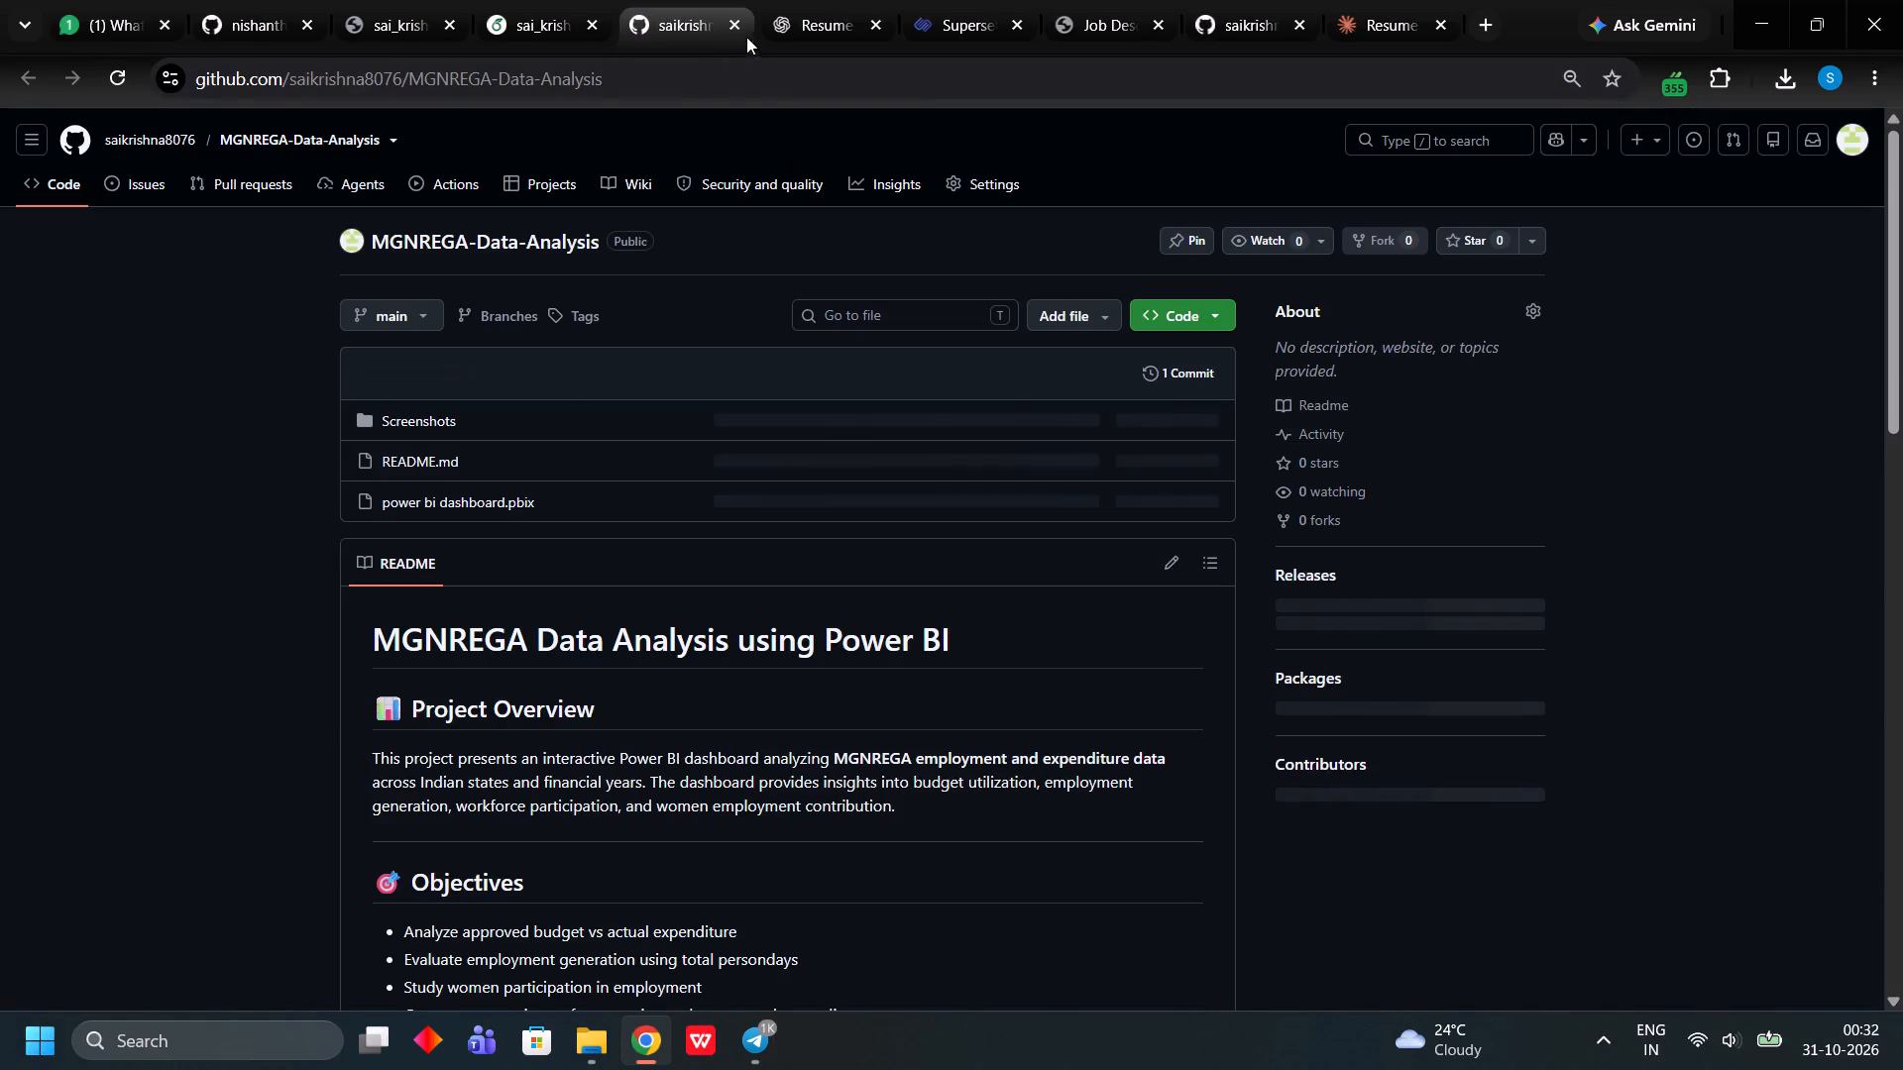
left_click(731, 23)
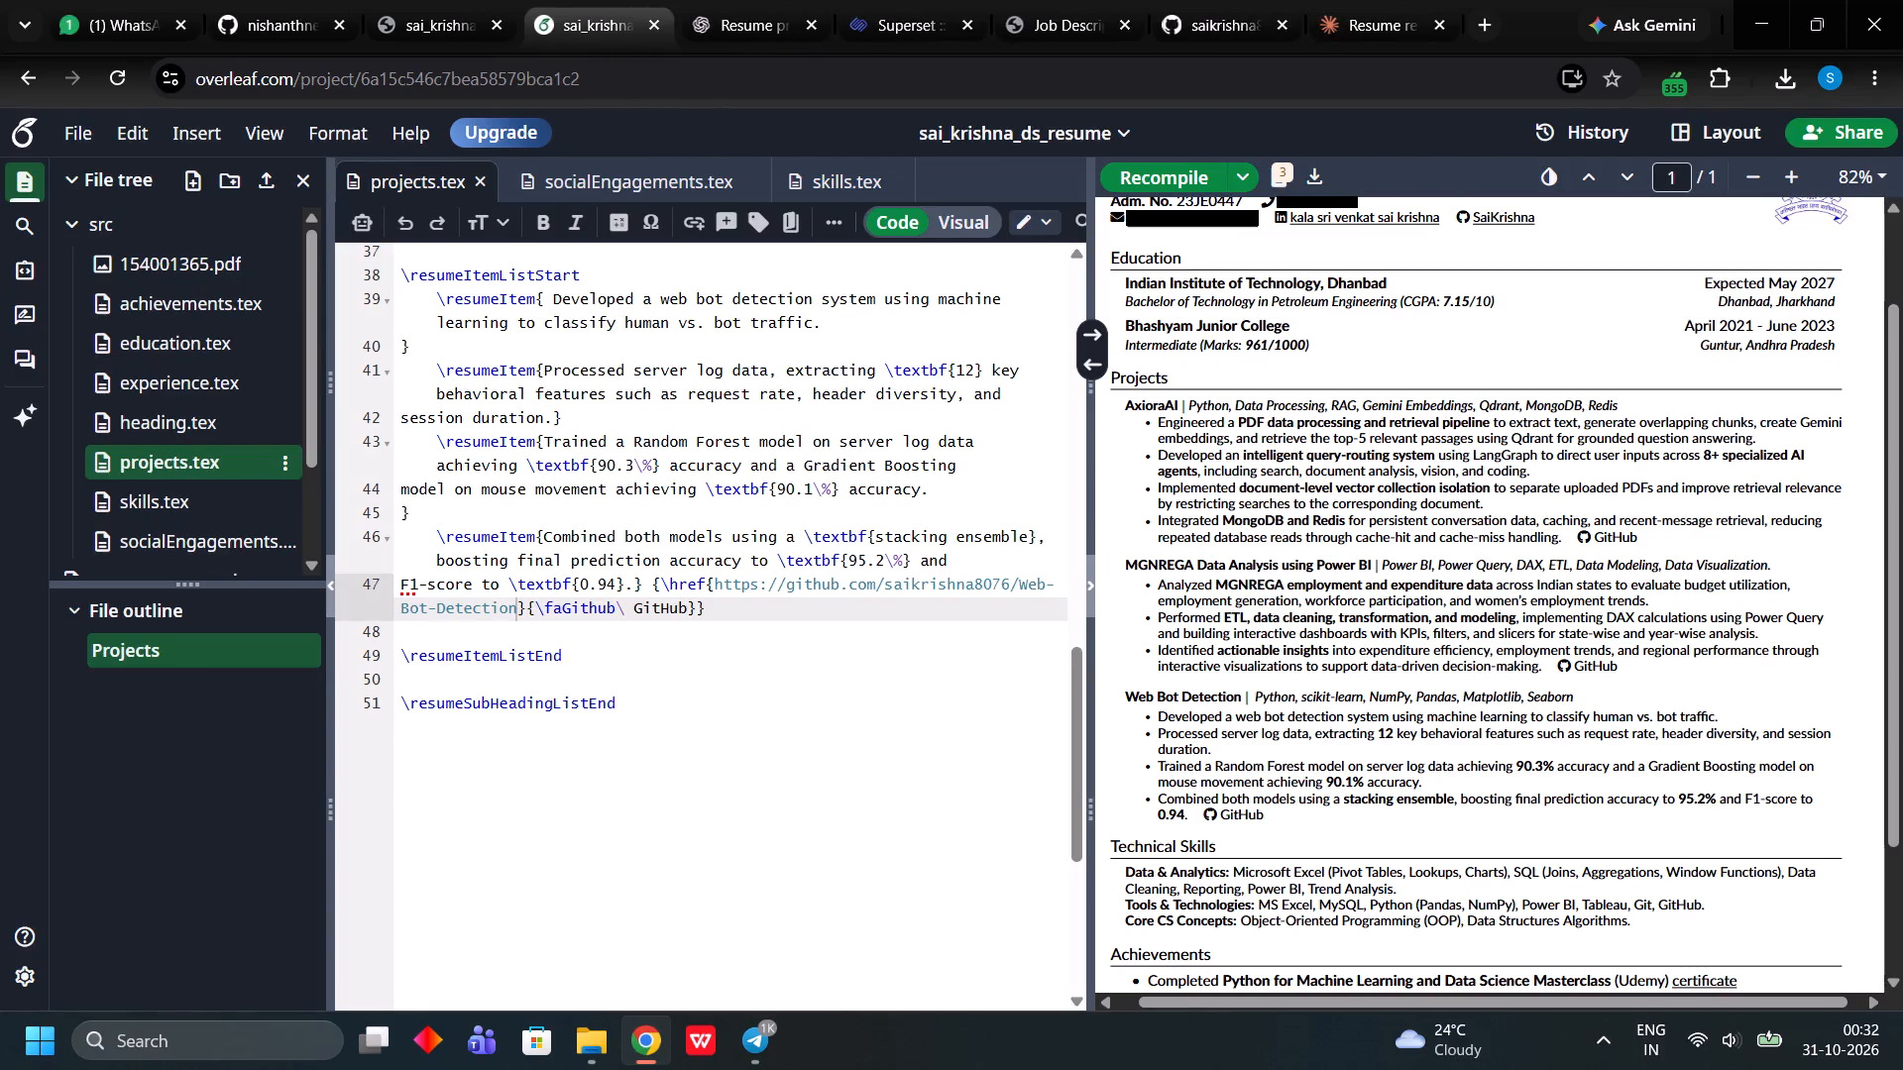
left_click(1216, 813)
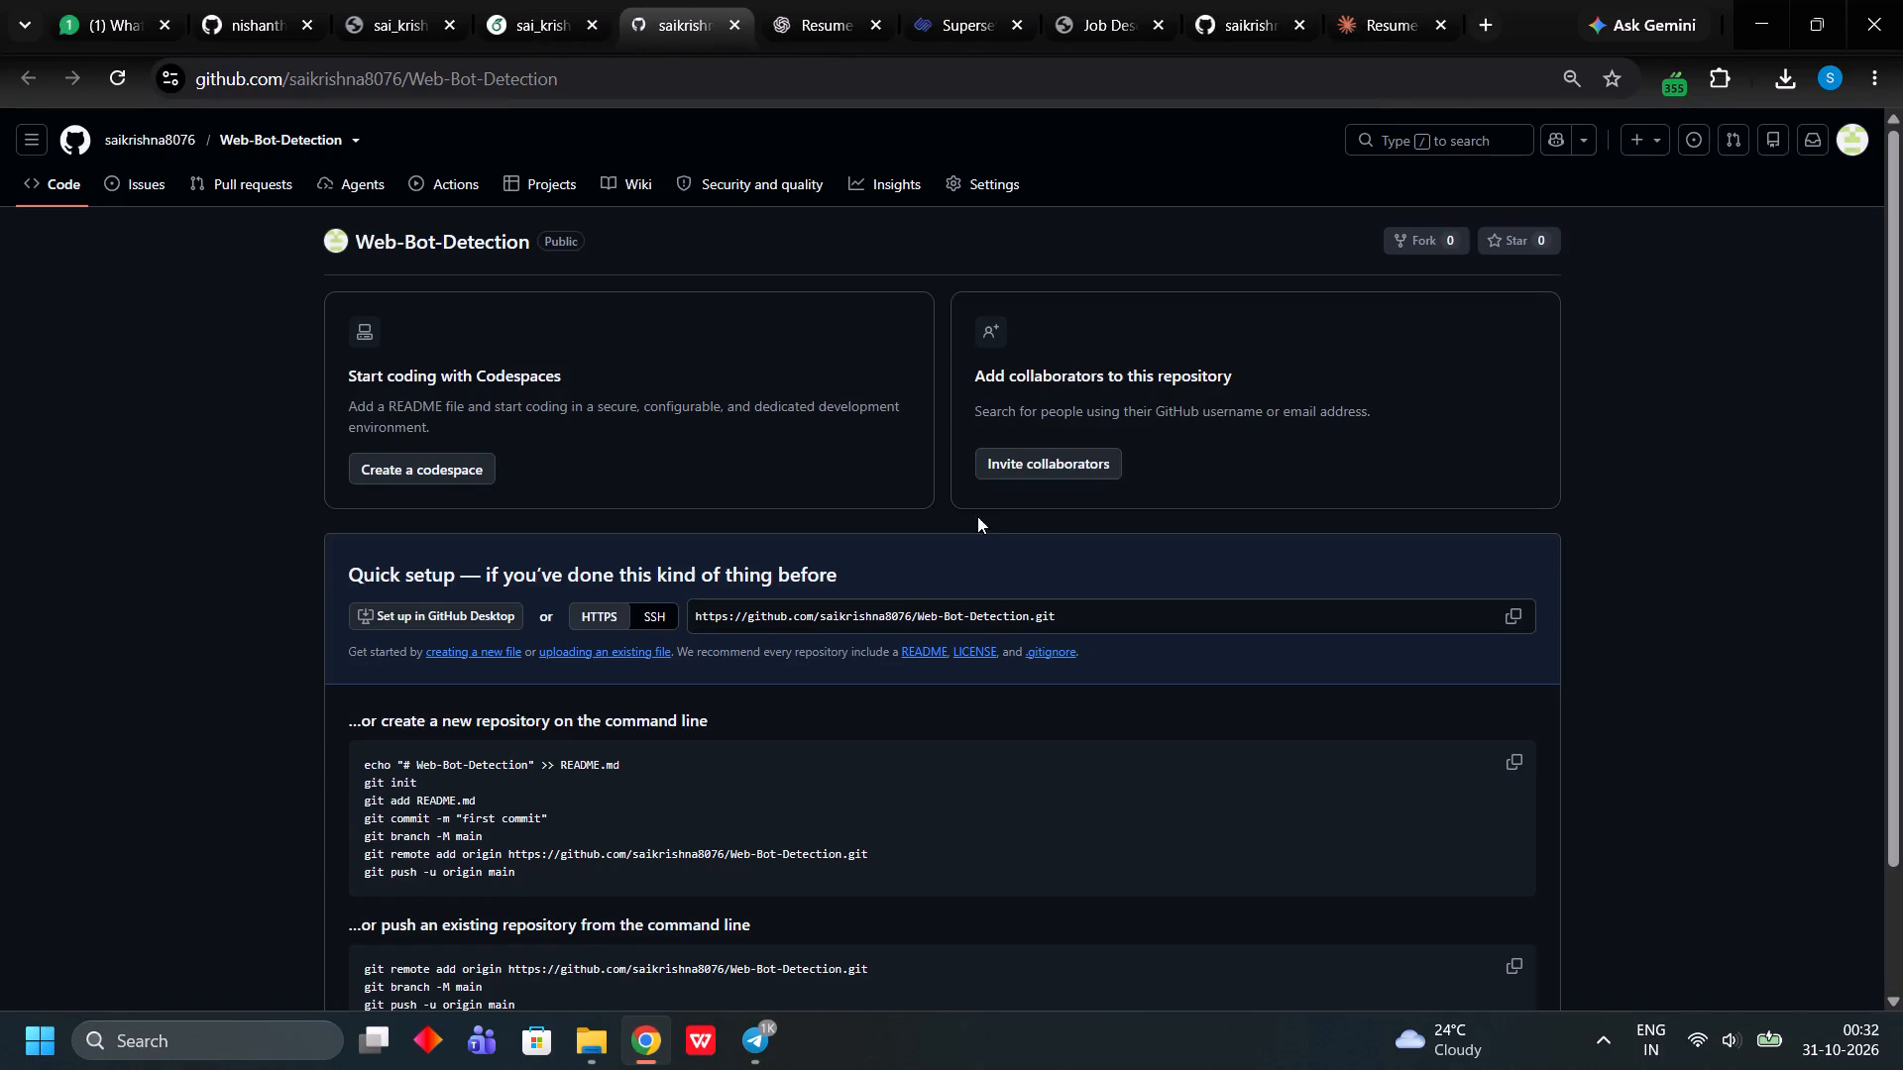
Close the Web-Bot-Detection repository page and download the compiled resume from Overleaf as a PDF.
left_click(739, 35)
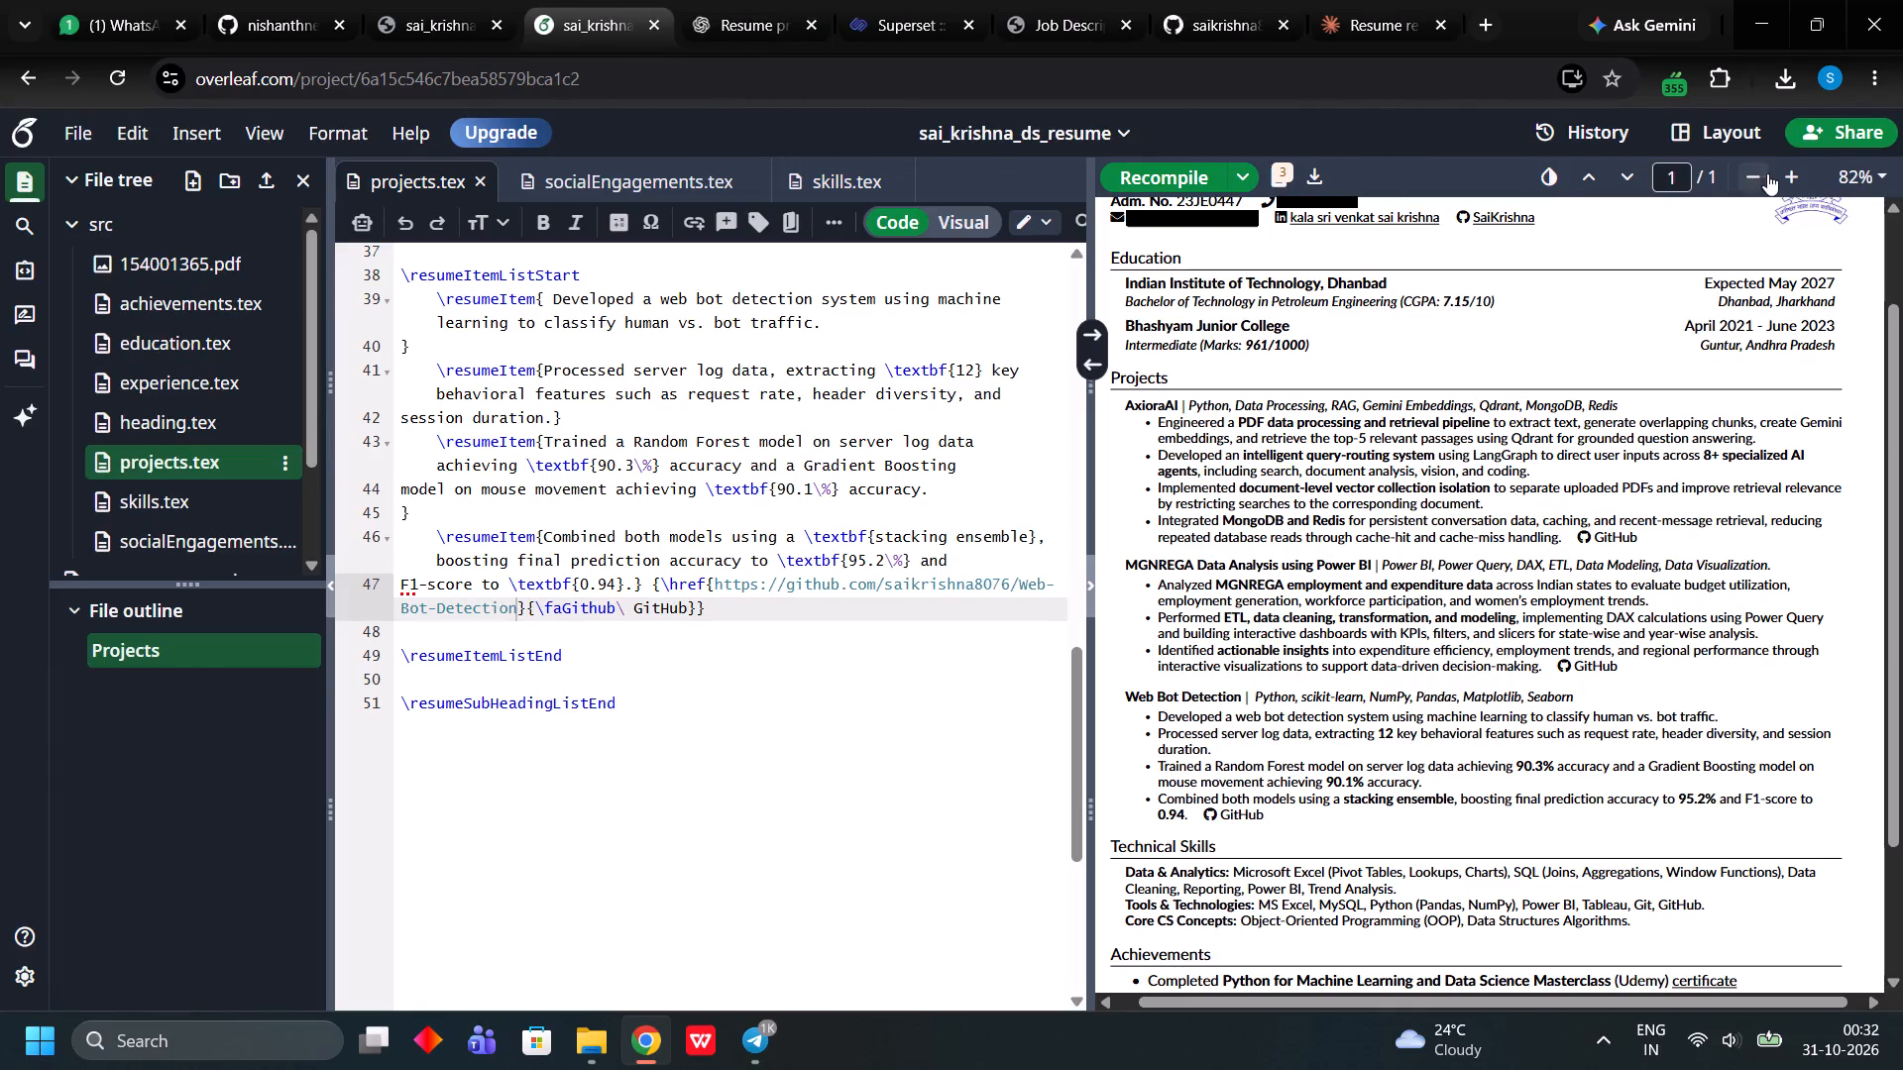
left_click(1314, 177)
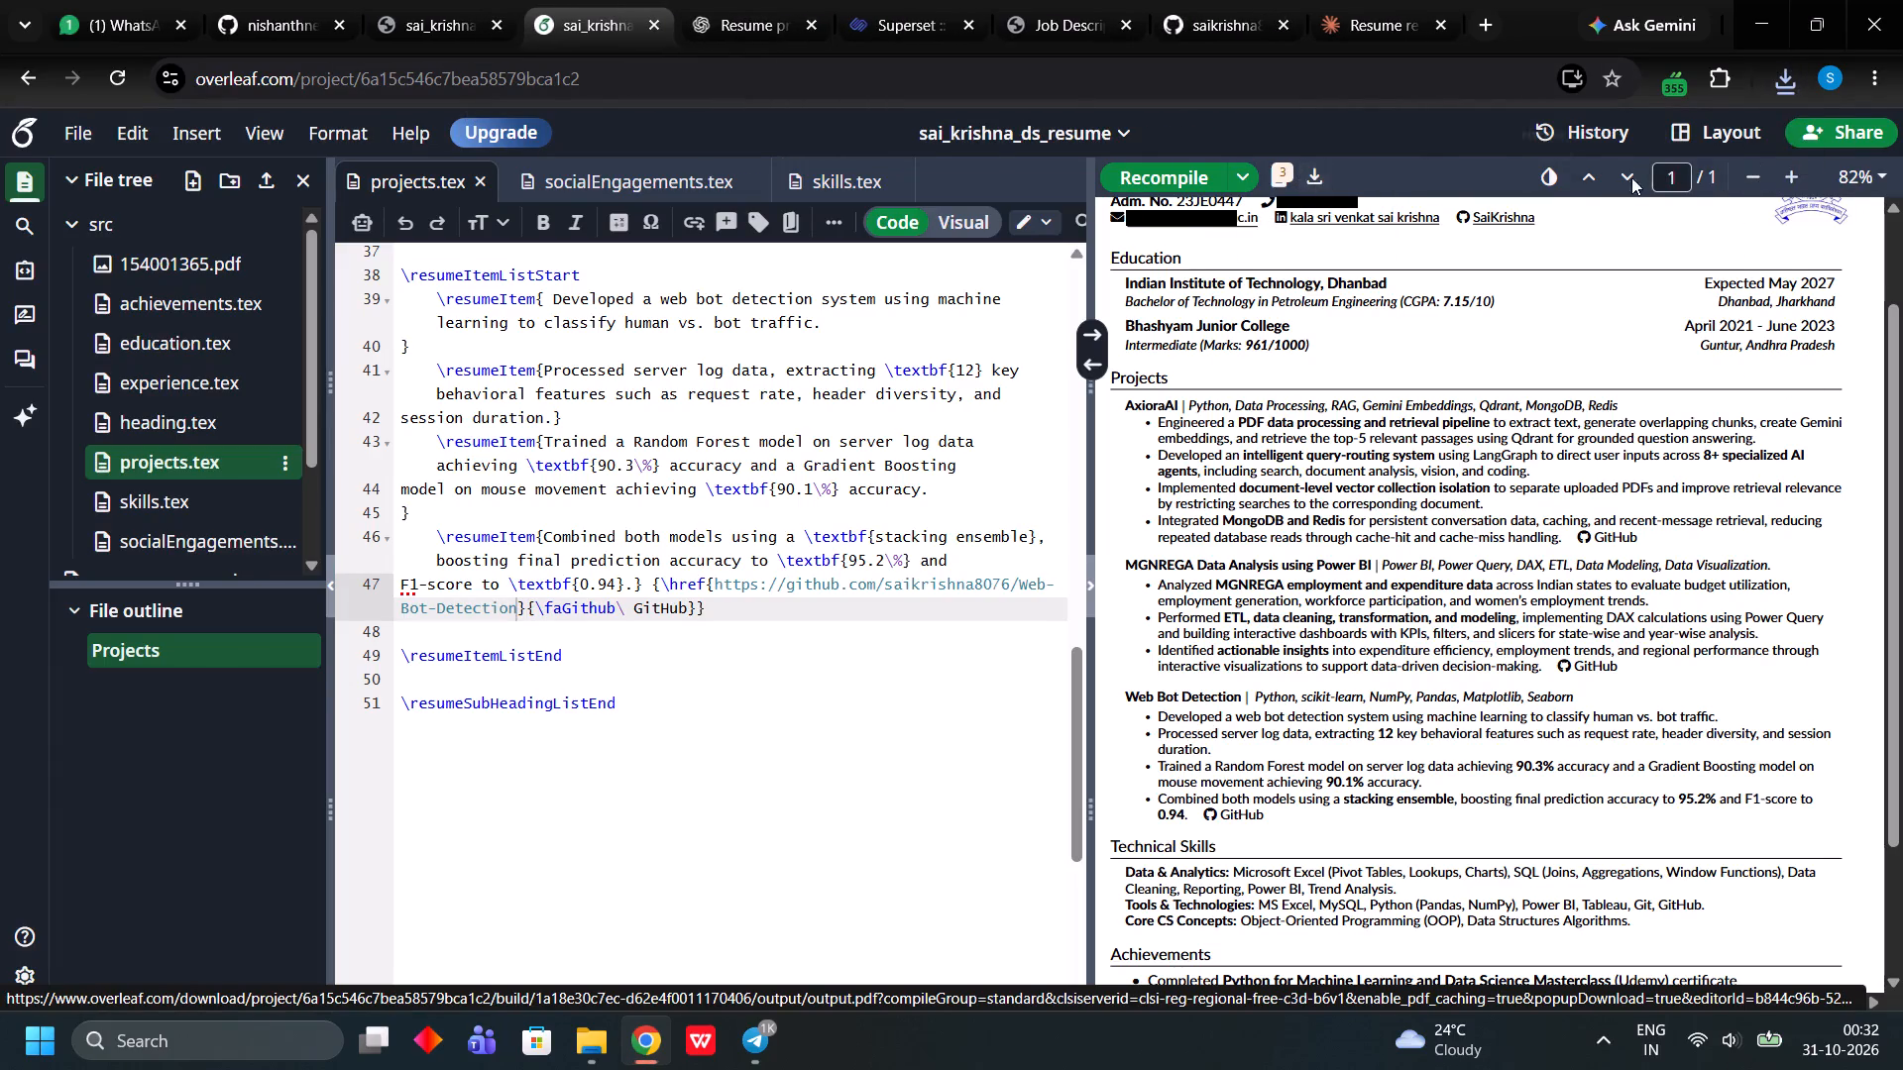
Rename the newly downloaded resume PDF in the Downloads folder, replacing "ds" in its file name with "DA".
left_click(608, 1069)
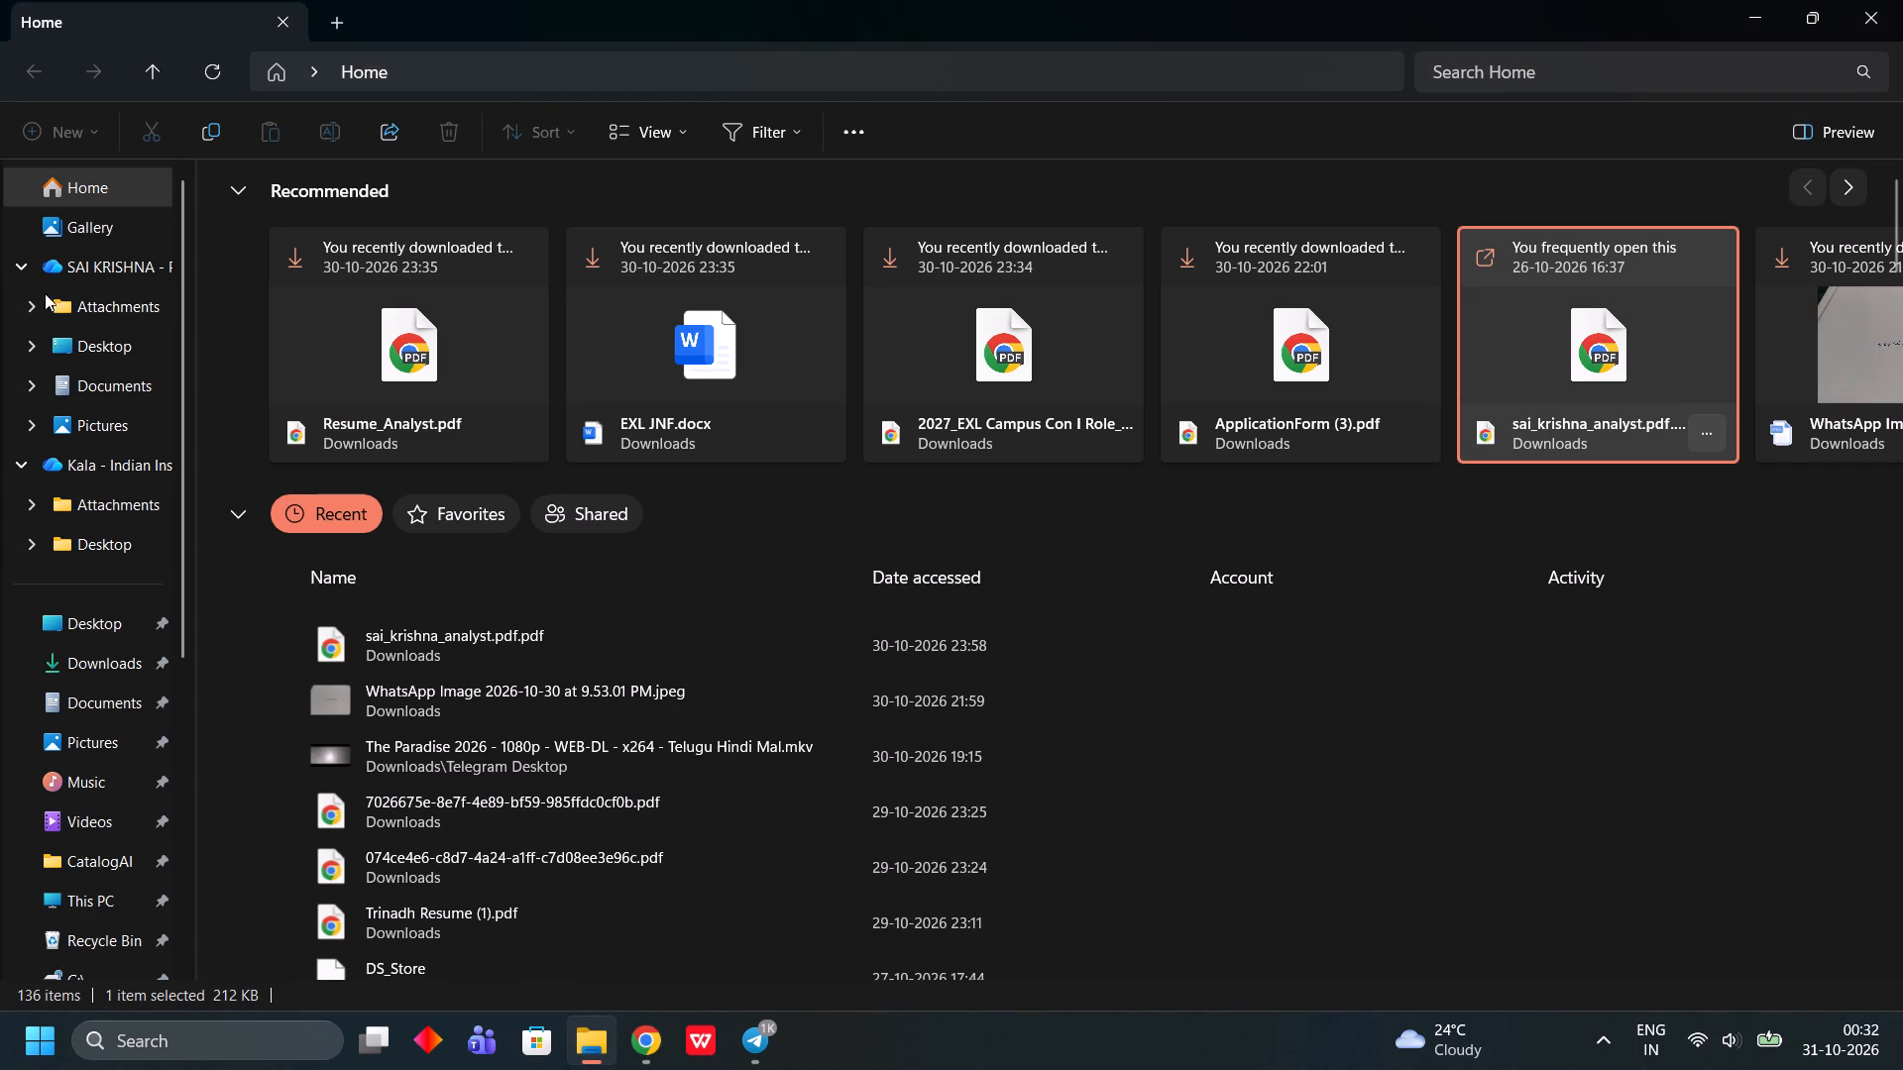
left_click(71, 652)
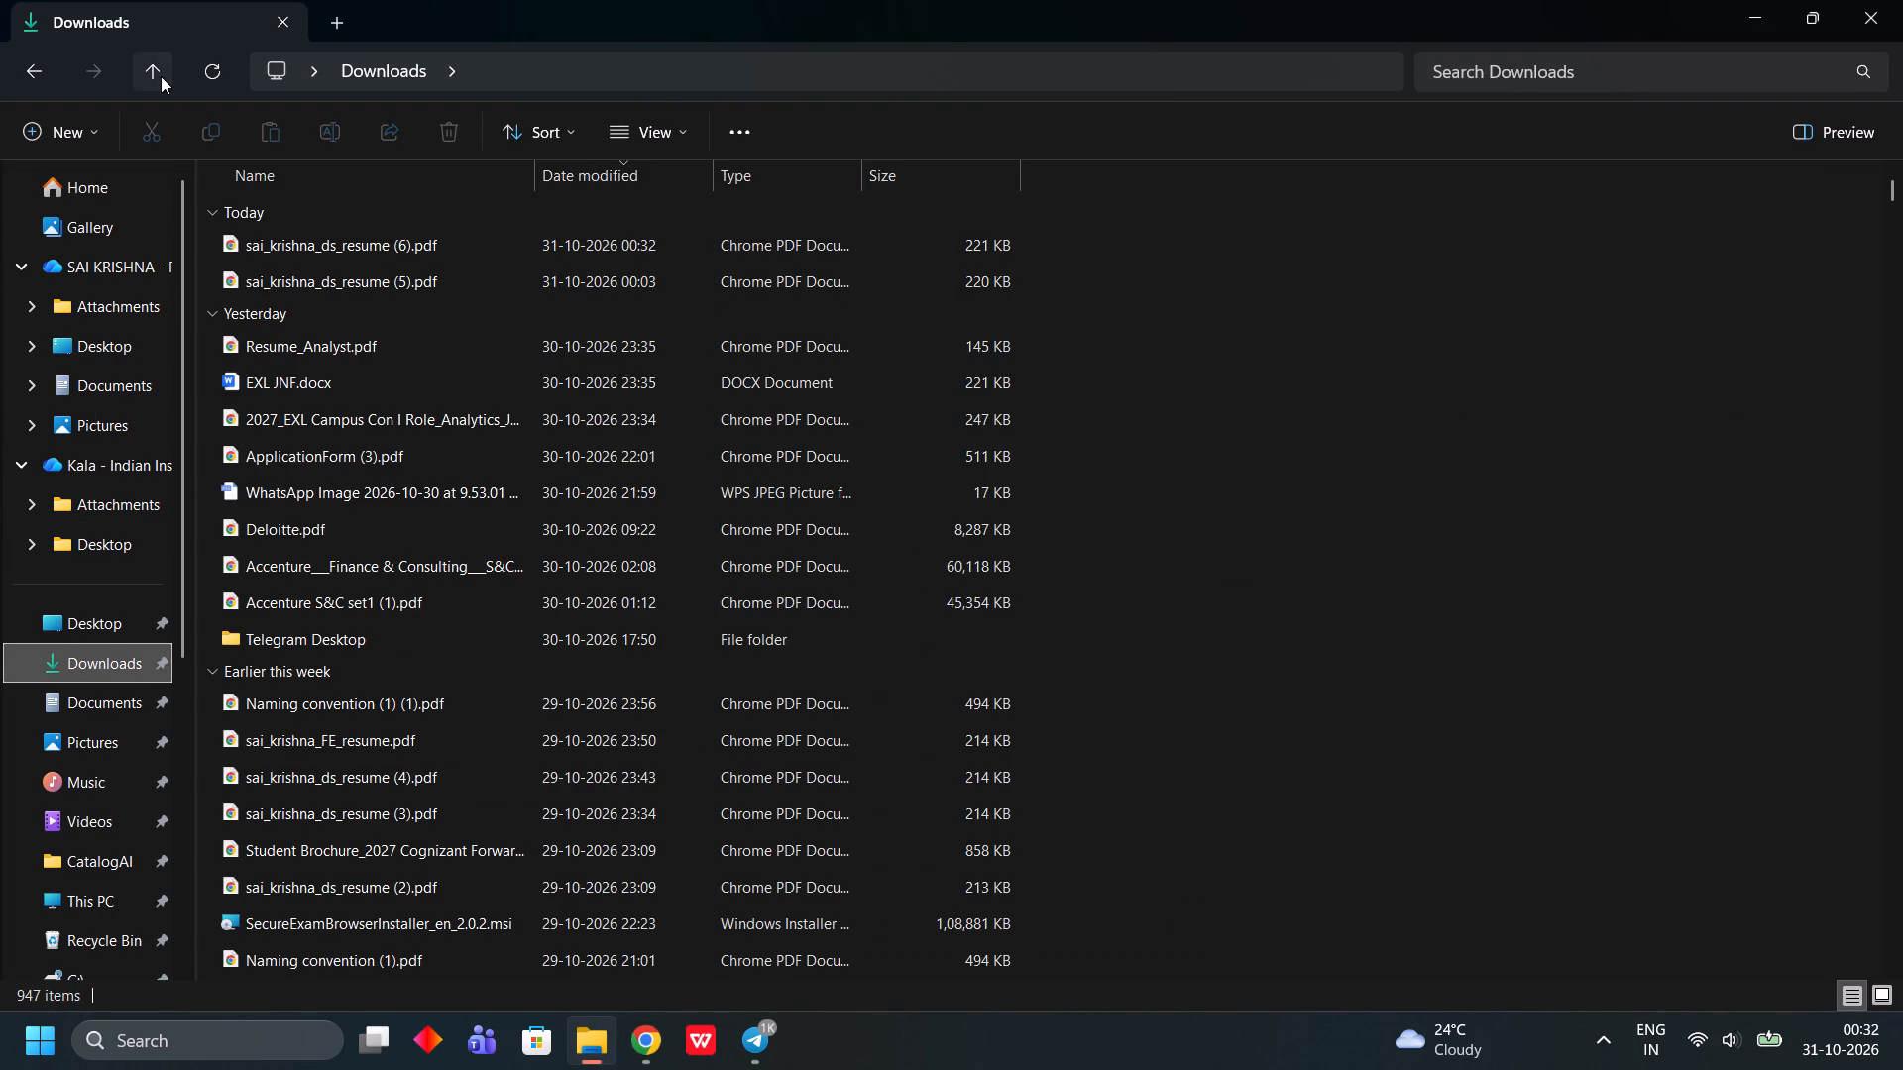
left_click(202, 62)
left_click(528, 252)
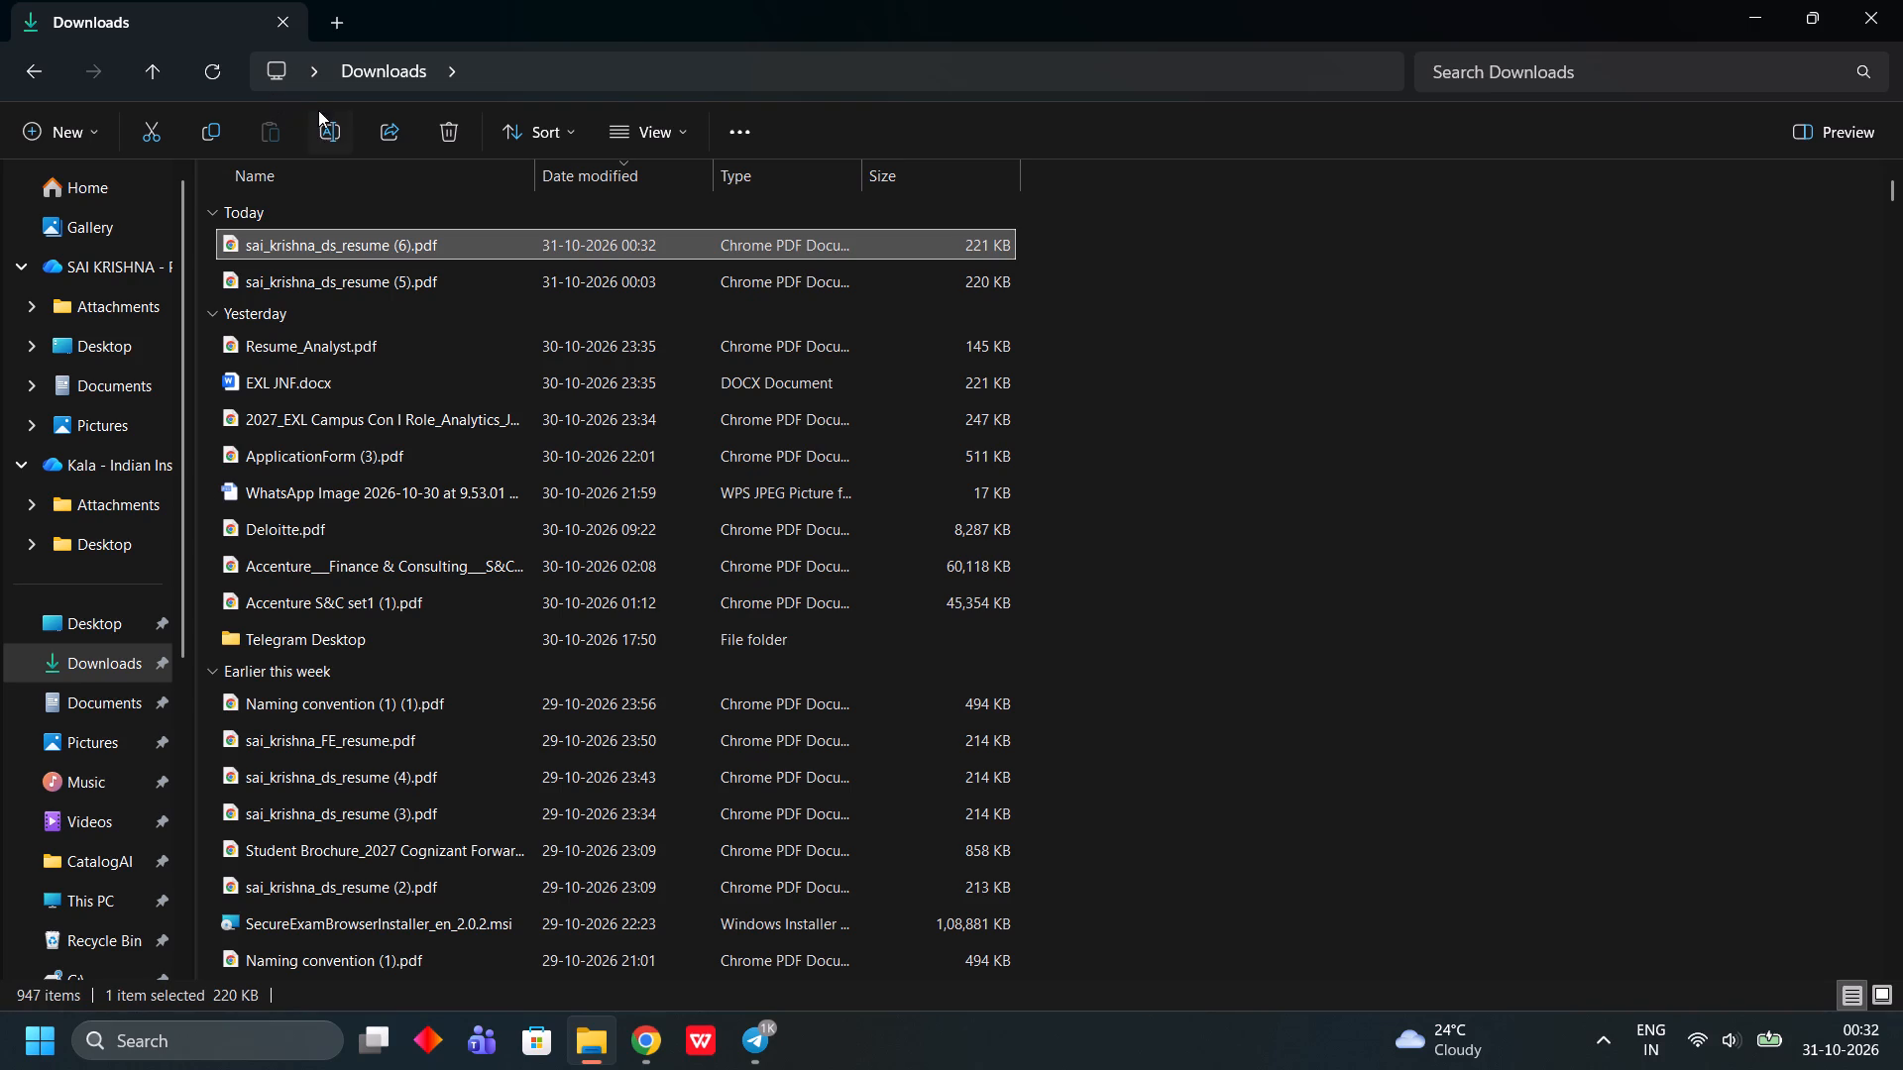
left_click(321, 114)
left_click(335, 244)
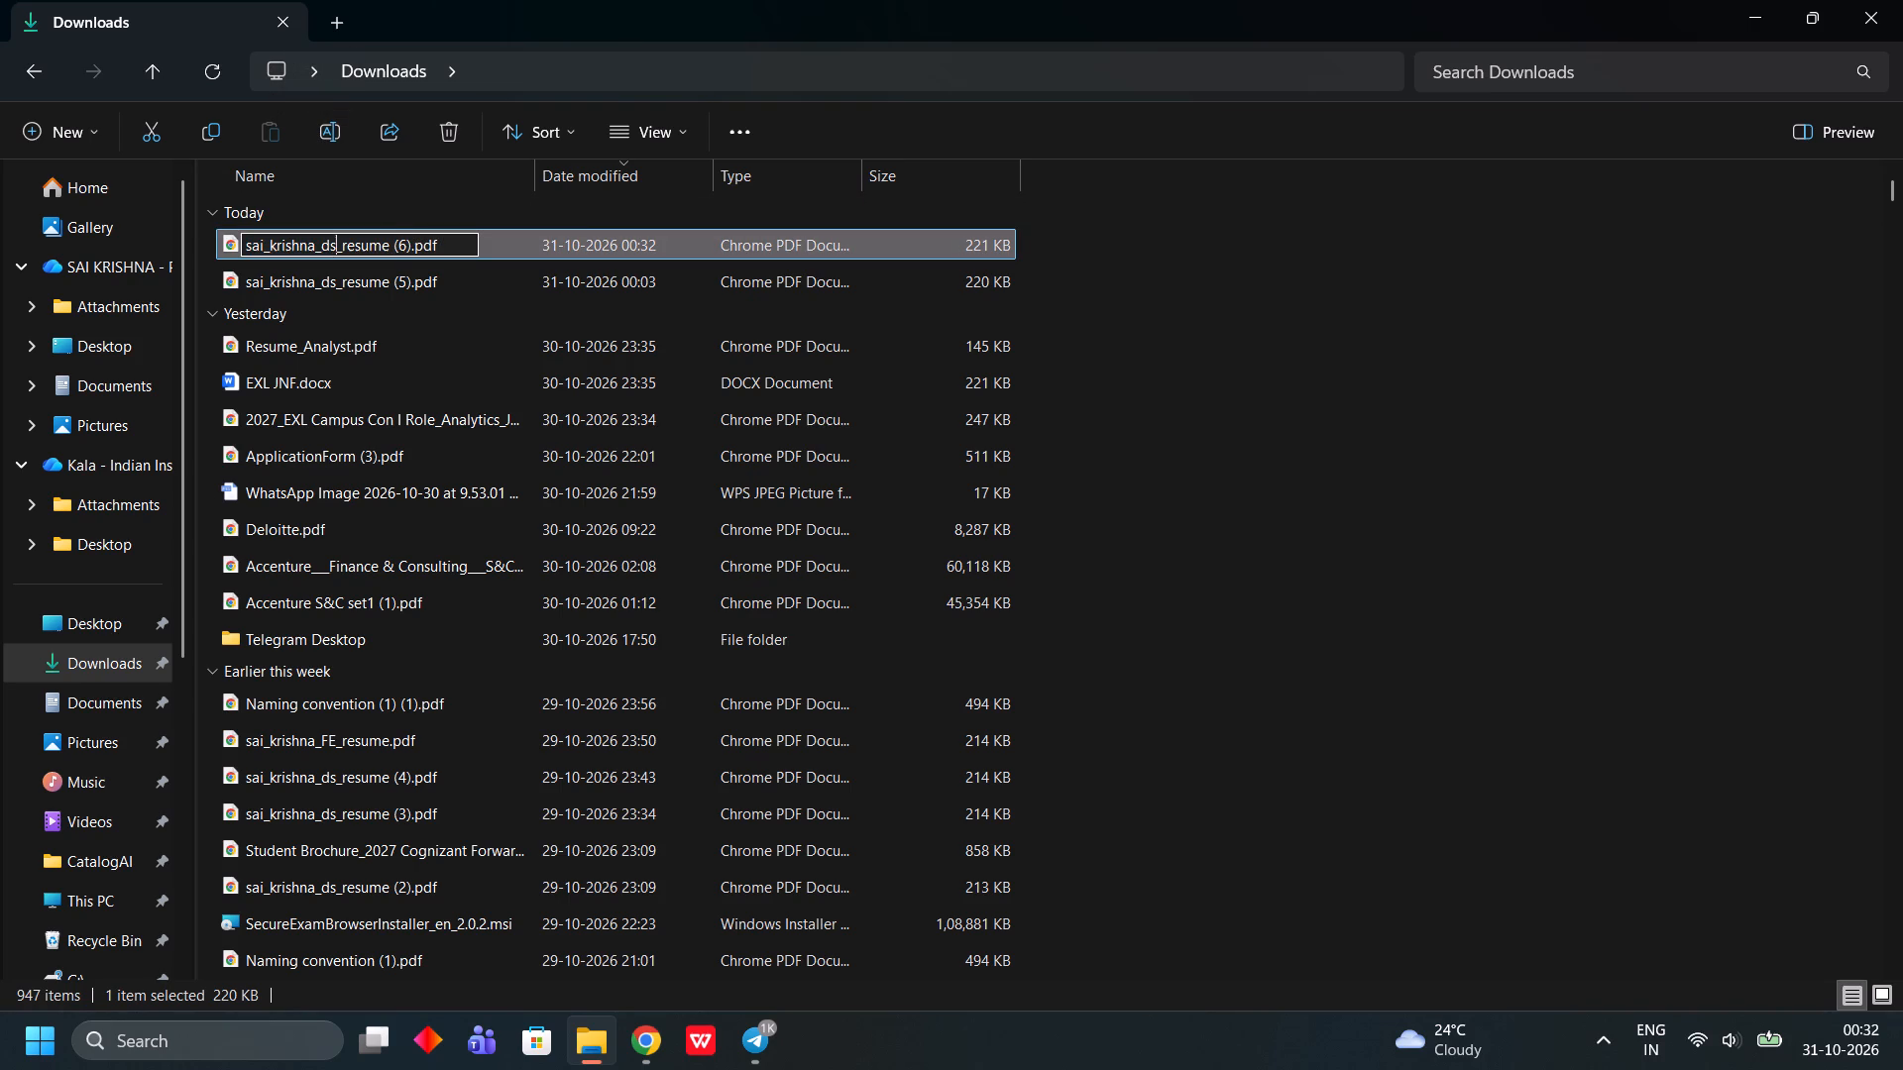
key("BackSpace")
type("ata")
type("ana")
key("BackSpace")
key("BackSpace")
key("BackSpace")
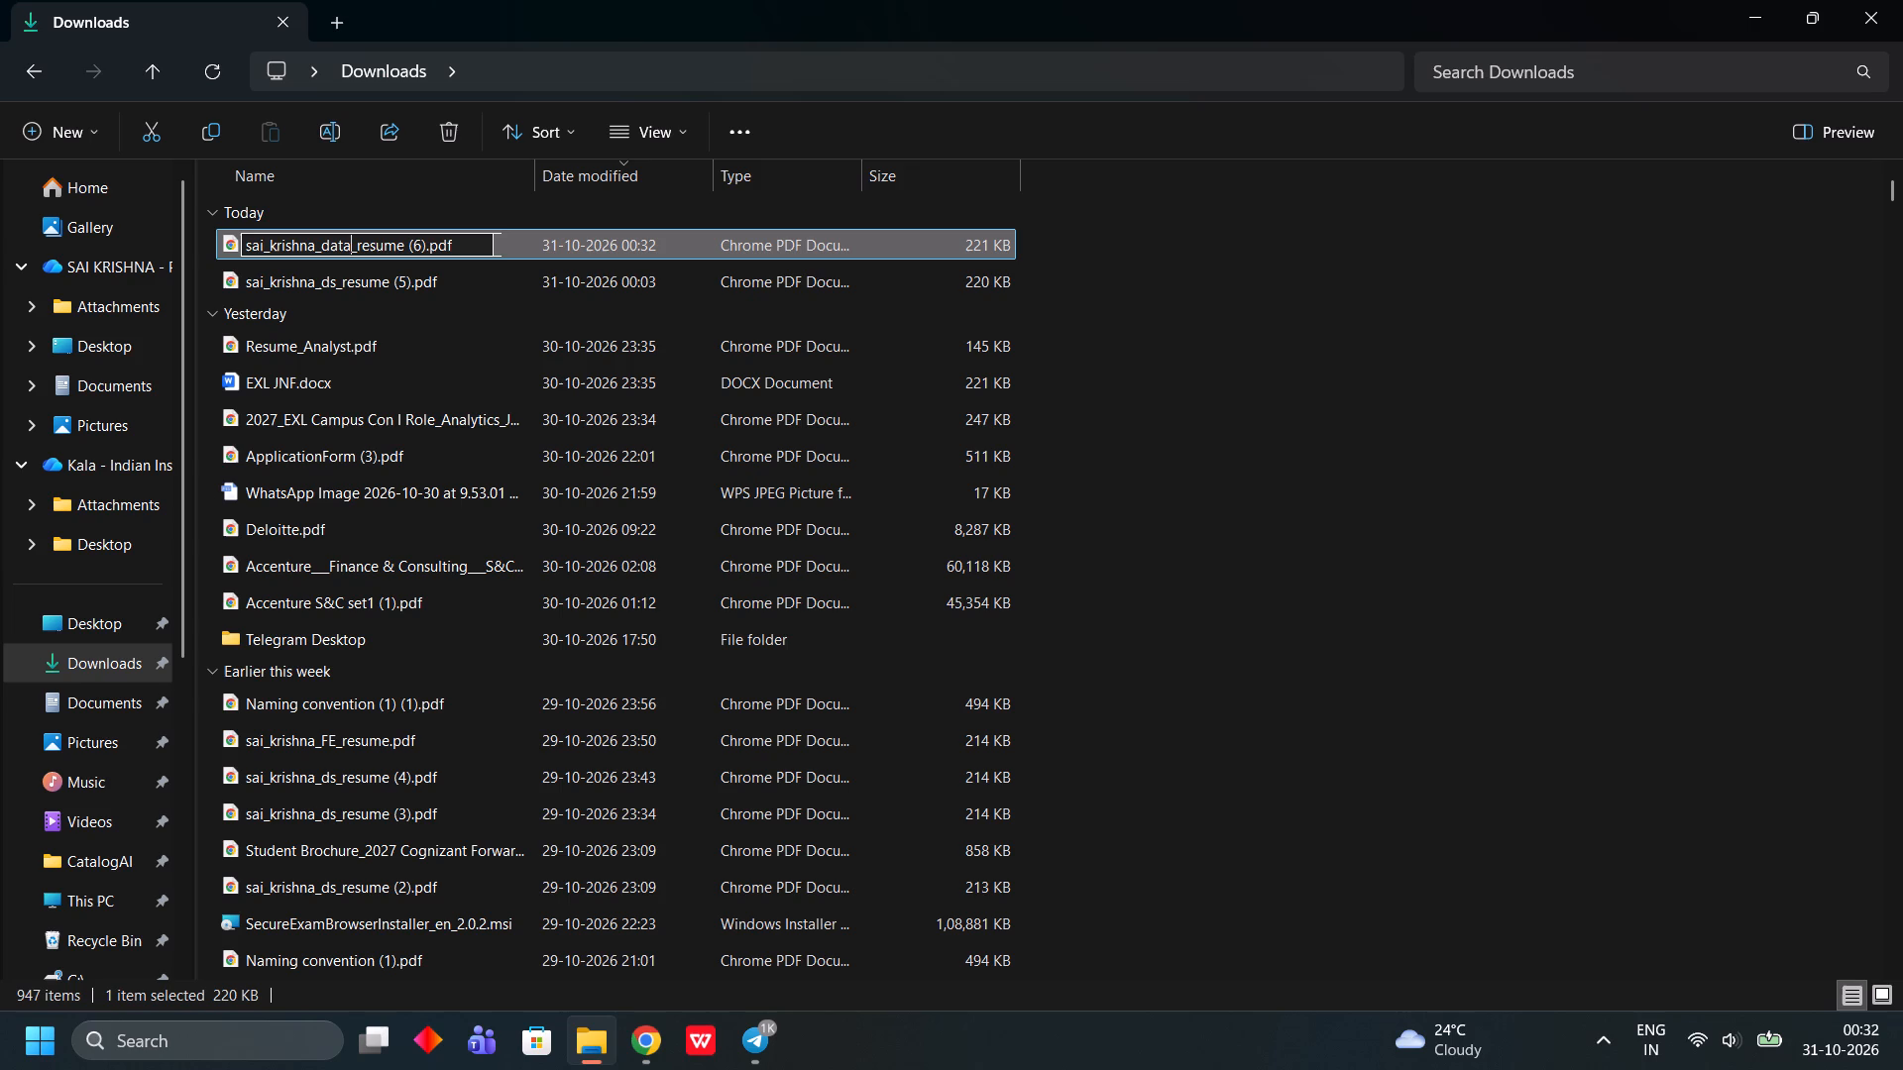
type("_analyst")
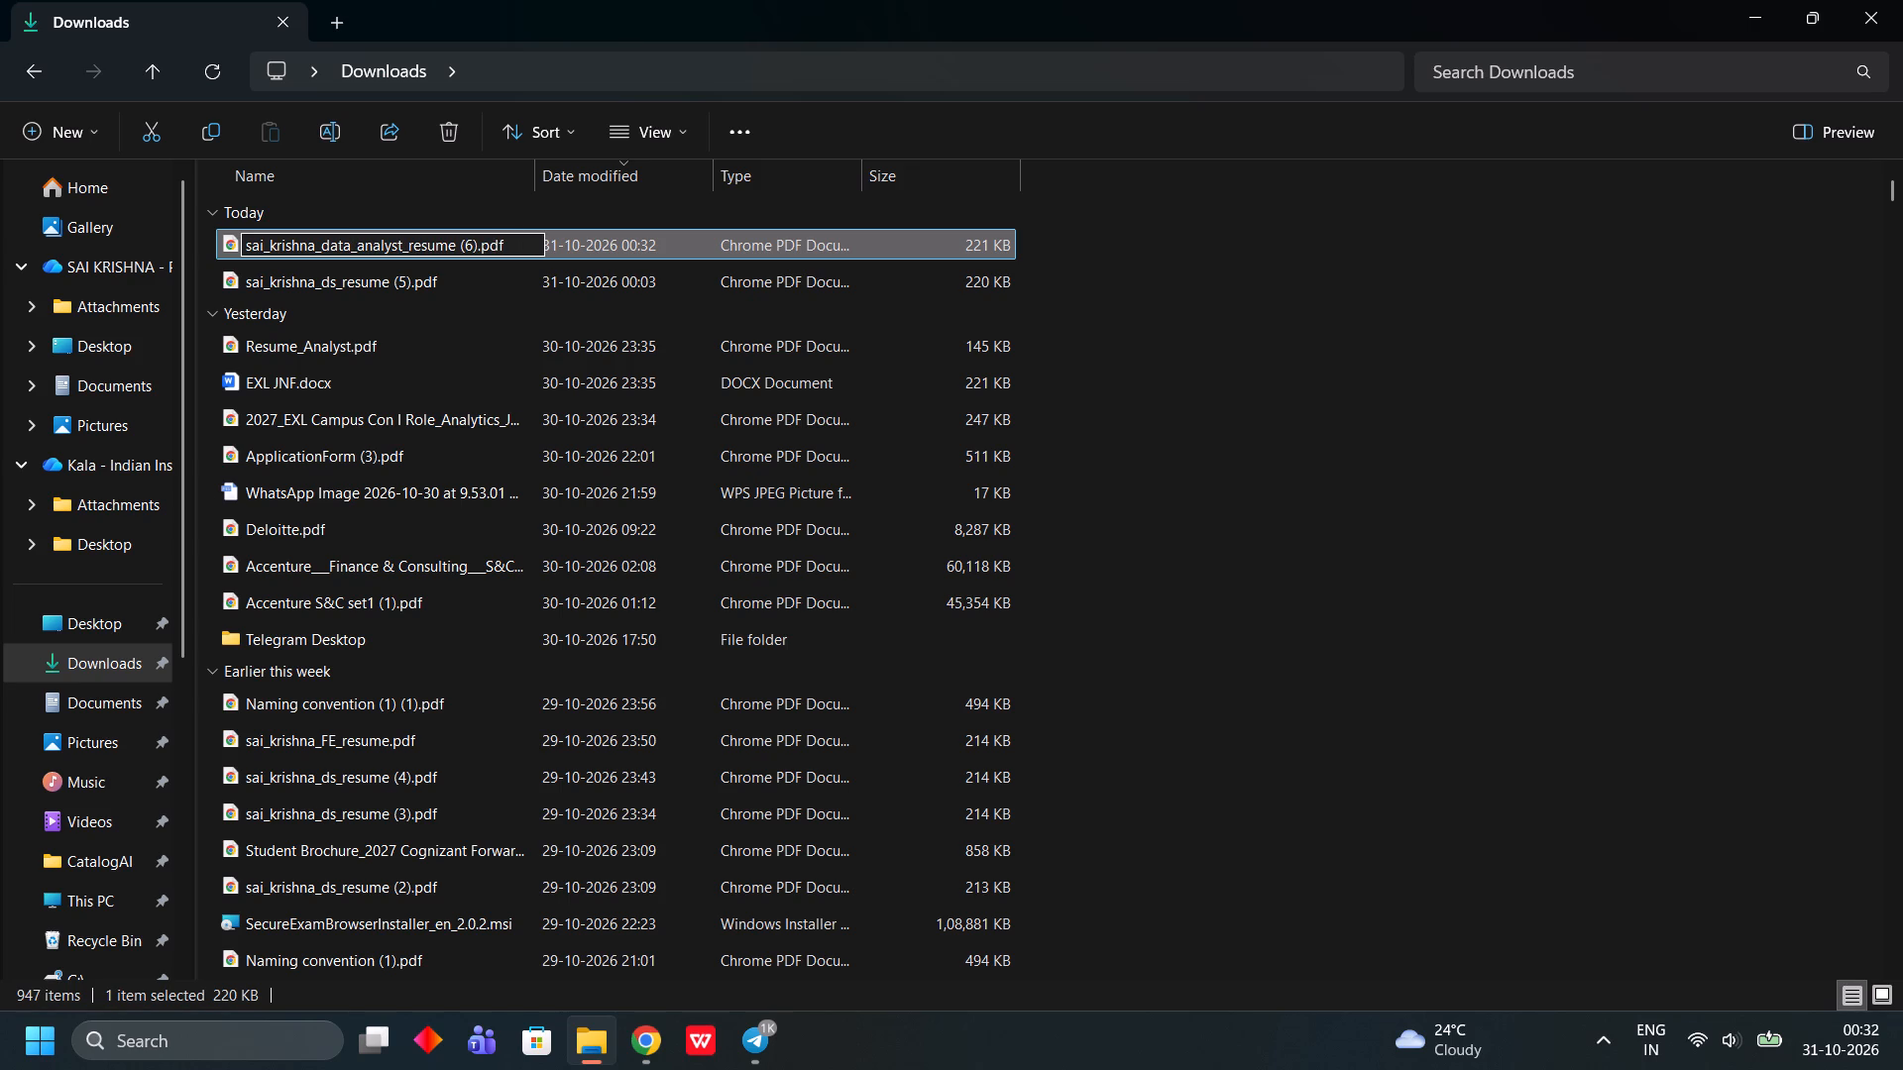
key("BackSpace")
key("BackSpace")
key("BackSpace")
key("BackSpace")
key("BackSpace")
key("BackSpace")
key("BackSpace")
key("BackSpace")
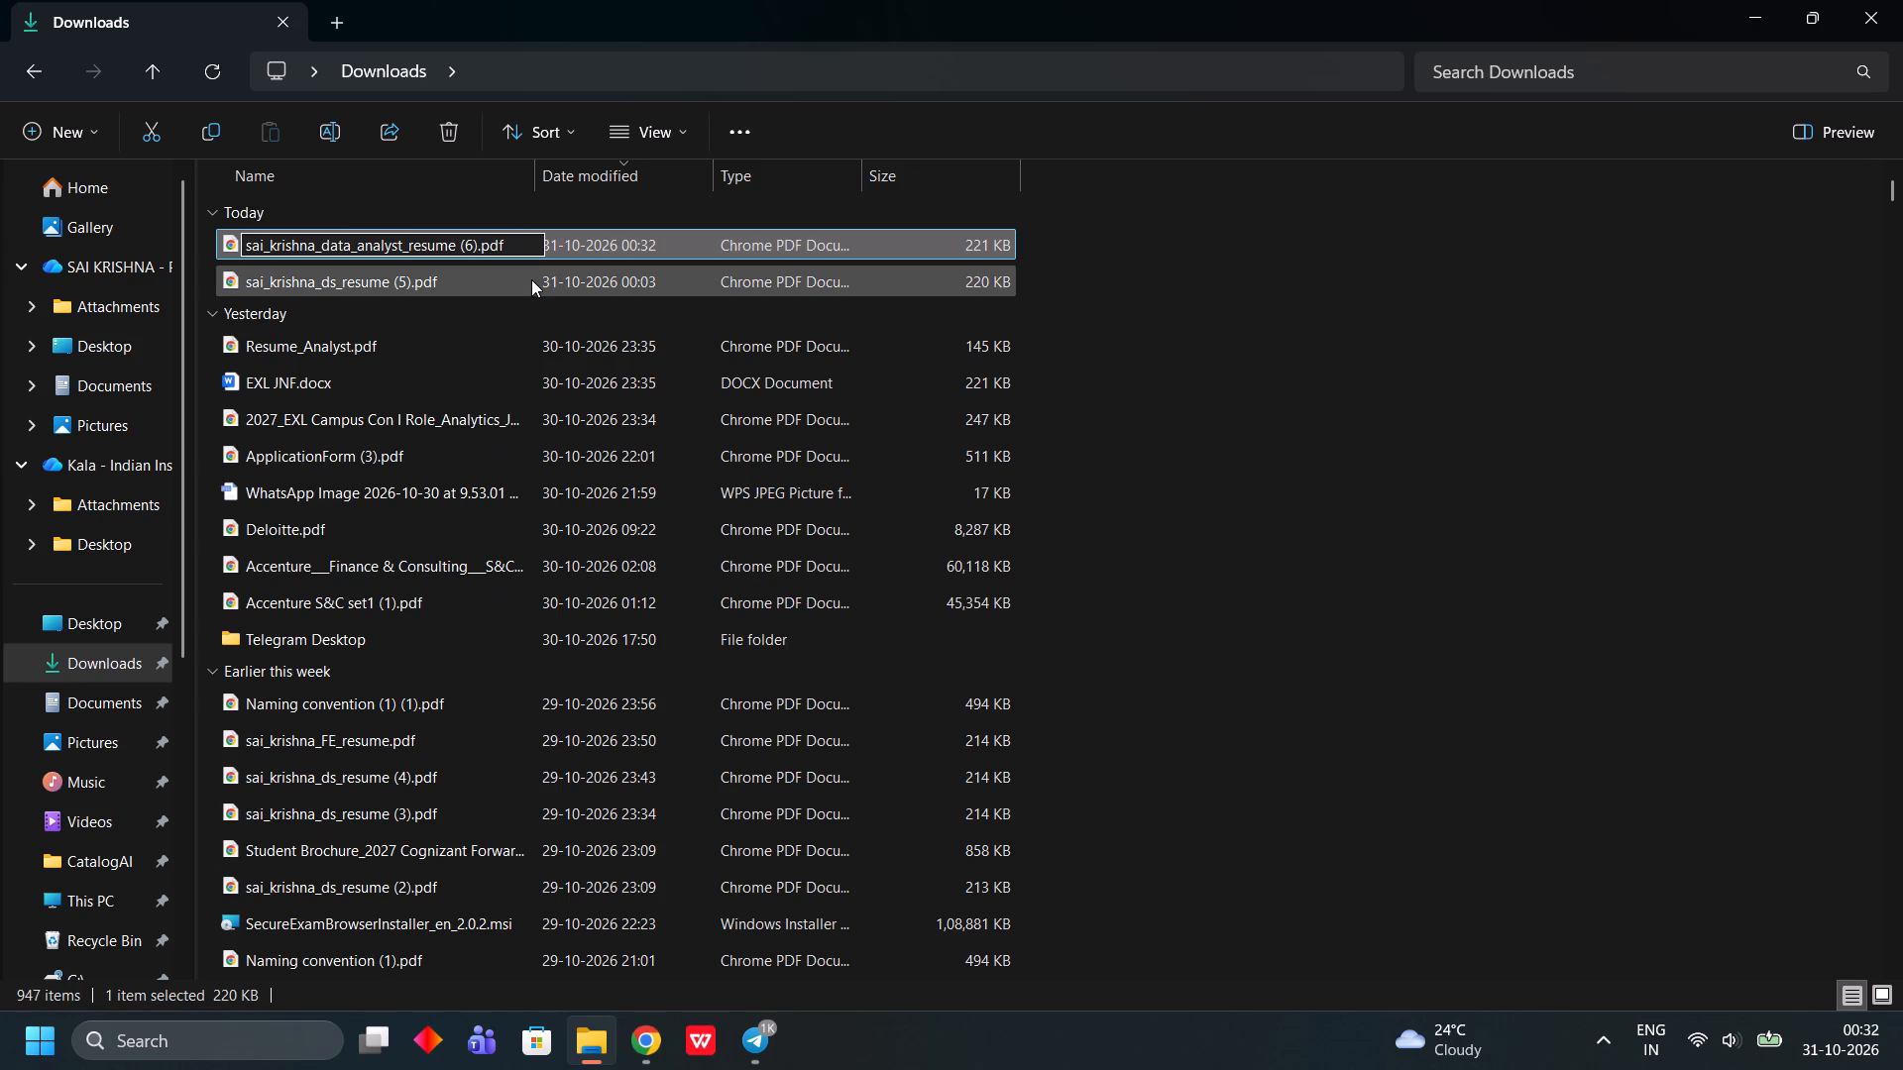
key("BackSpace")
key("BackSpace")
key("BackSpace")
key("shift+BackSpace")
type("DA")
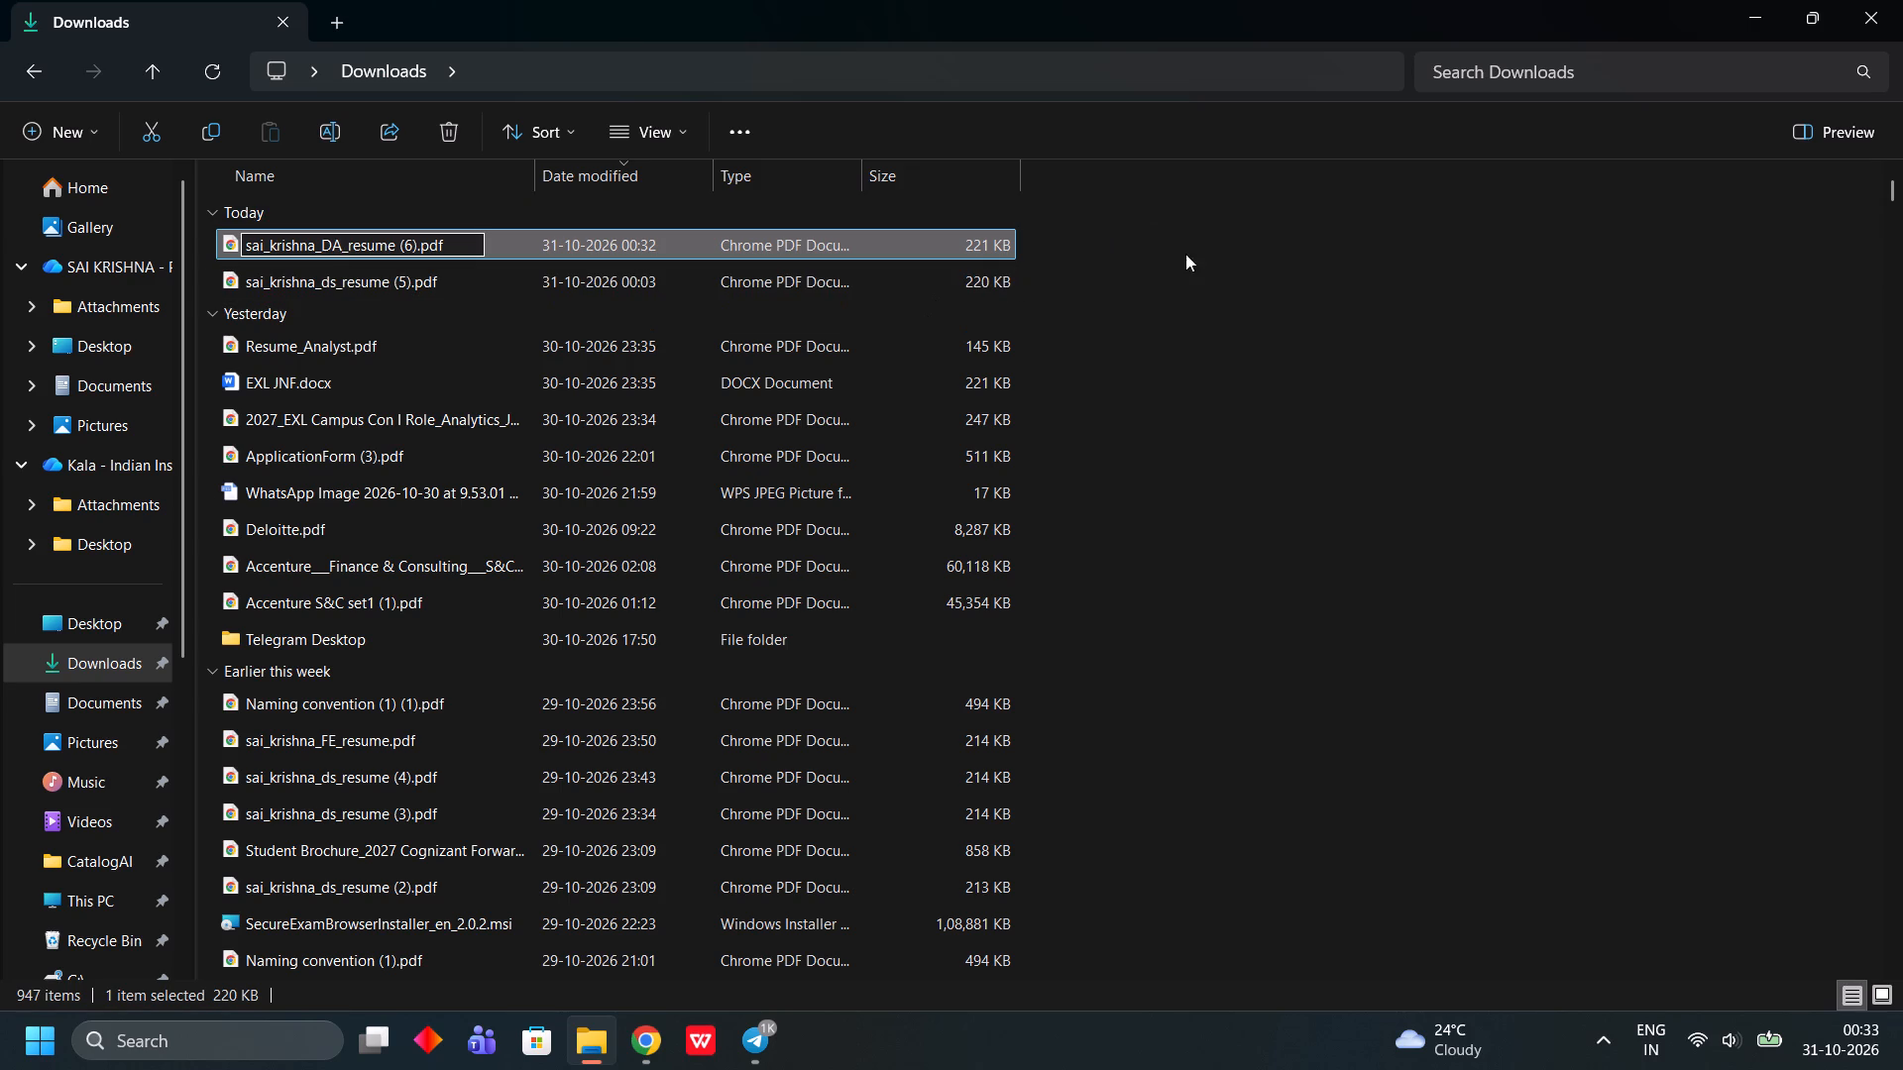
key("Return")
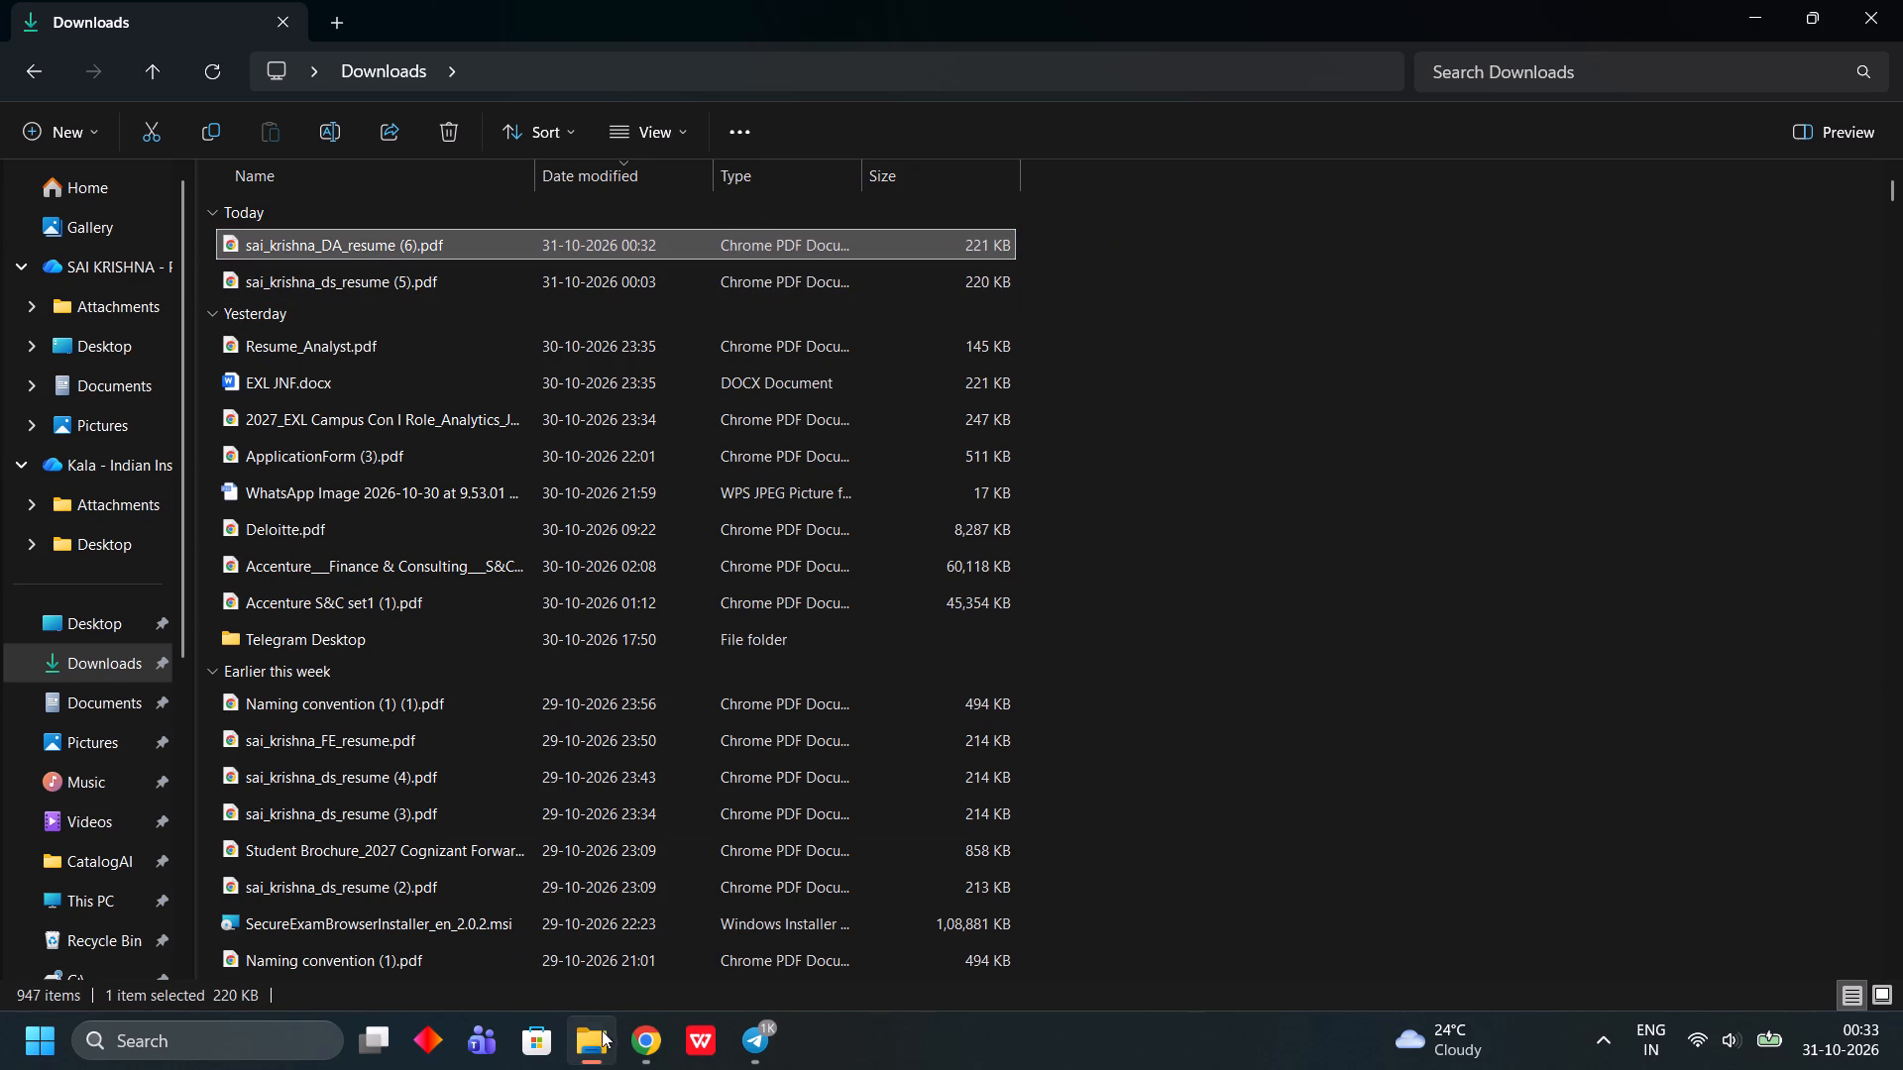
Review the resumes uploaded to the Superset profile by previewing them one by one, including the sde, ds, analyst and (9) versions.
left_click(635, 1044)
left_click(905, 0)
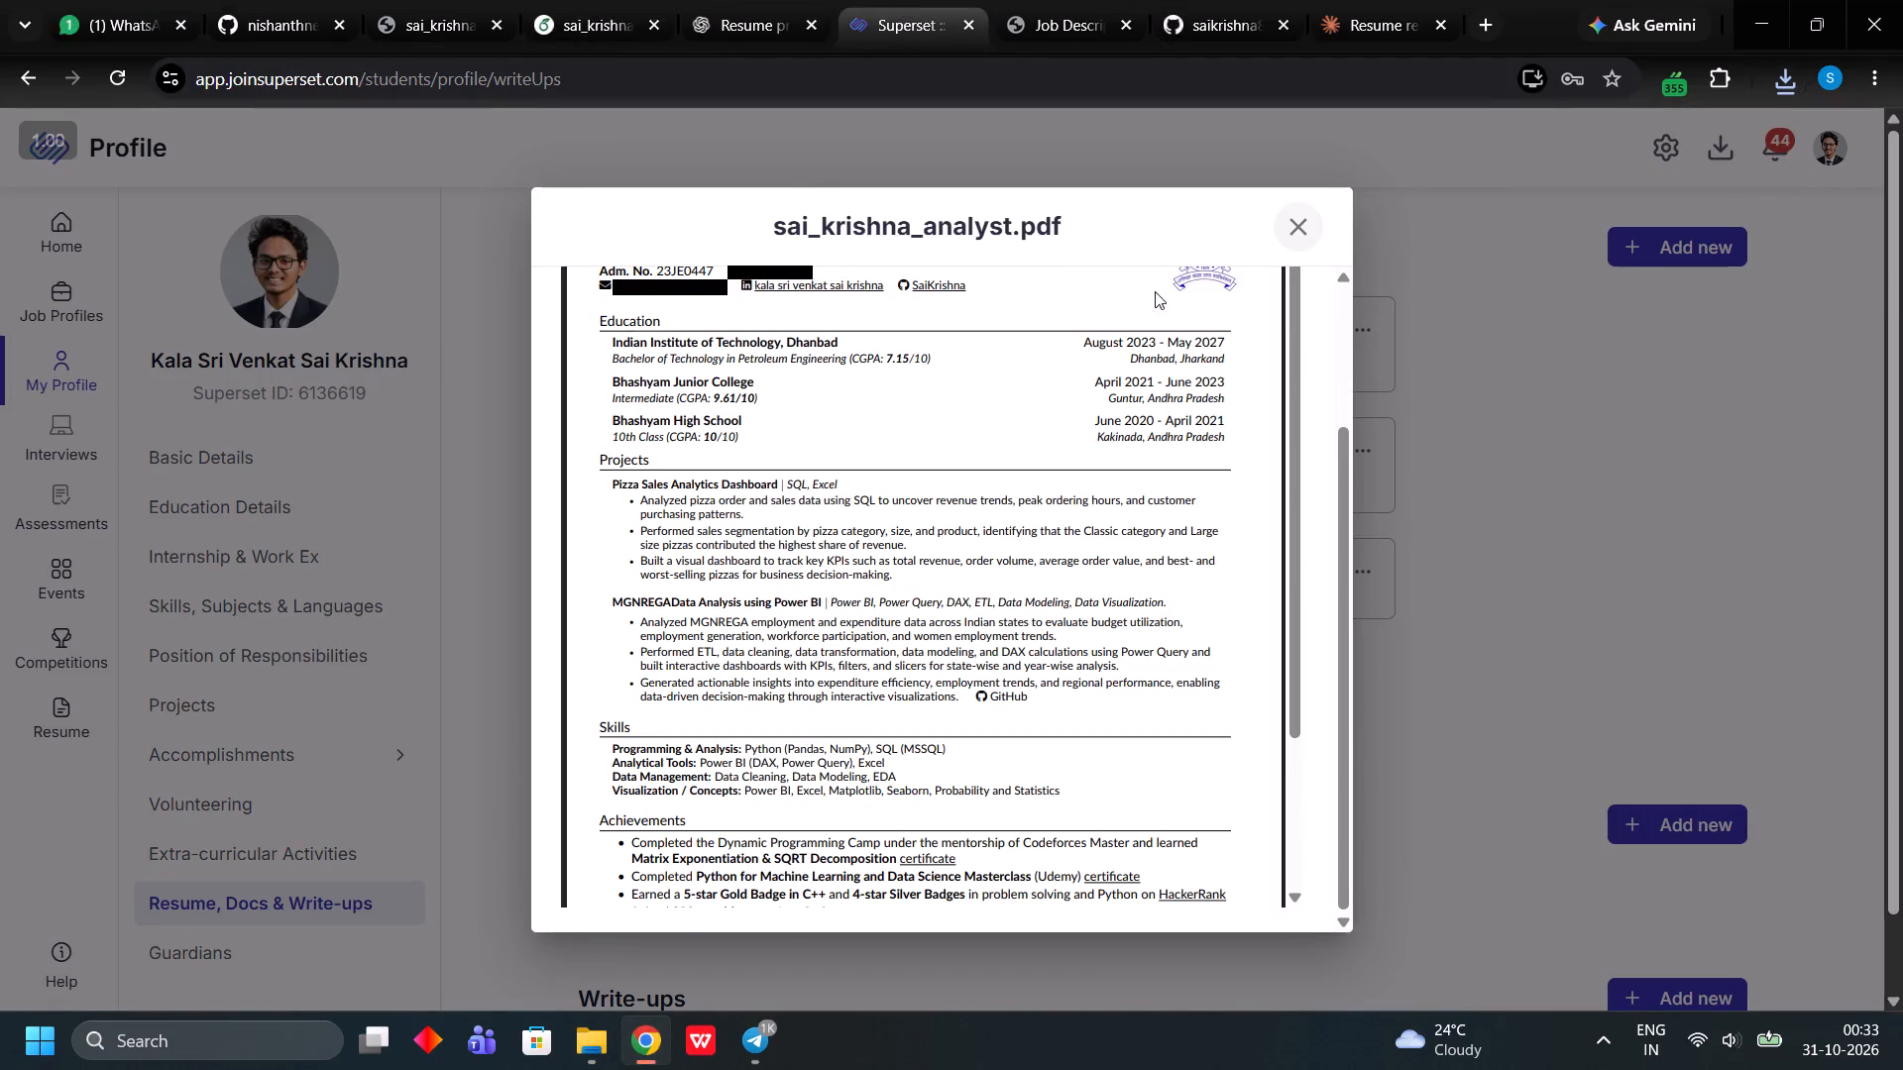
left_click(1296, 234)
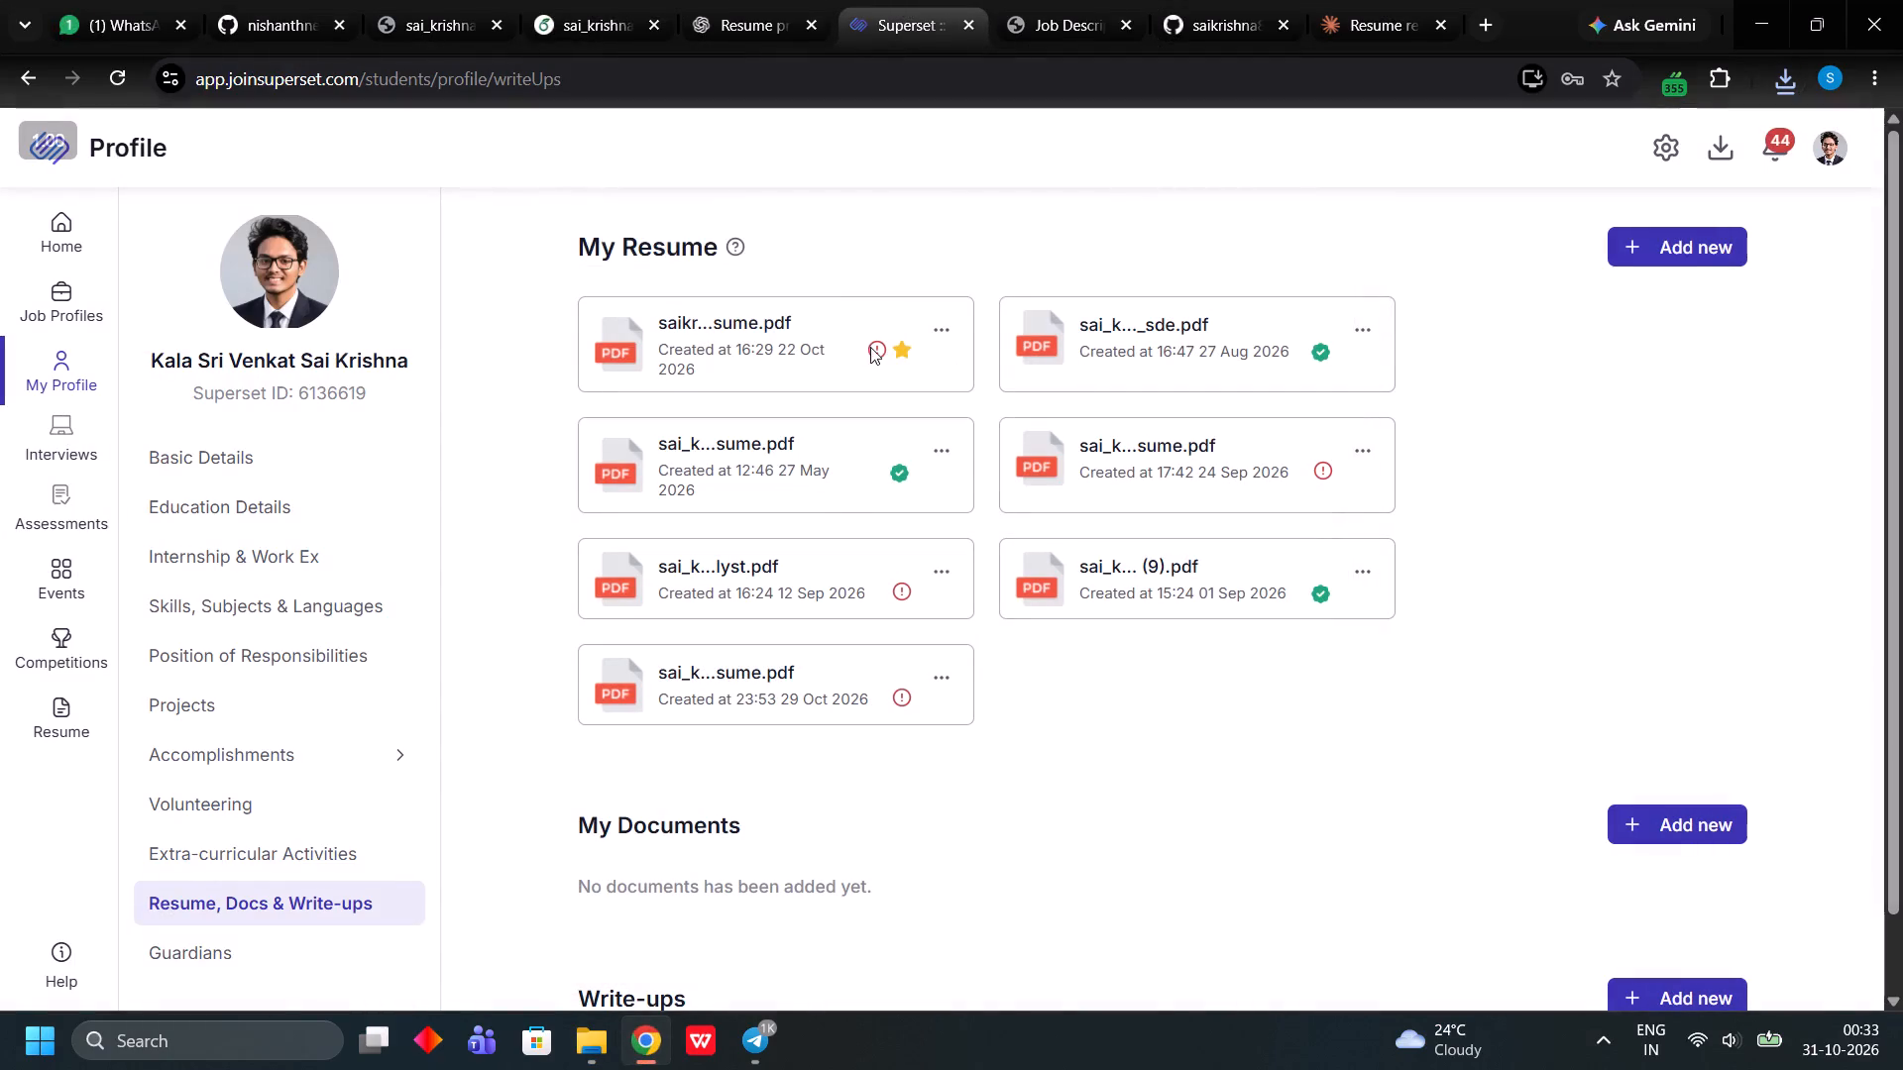
left_click(1170, 320)
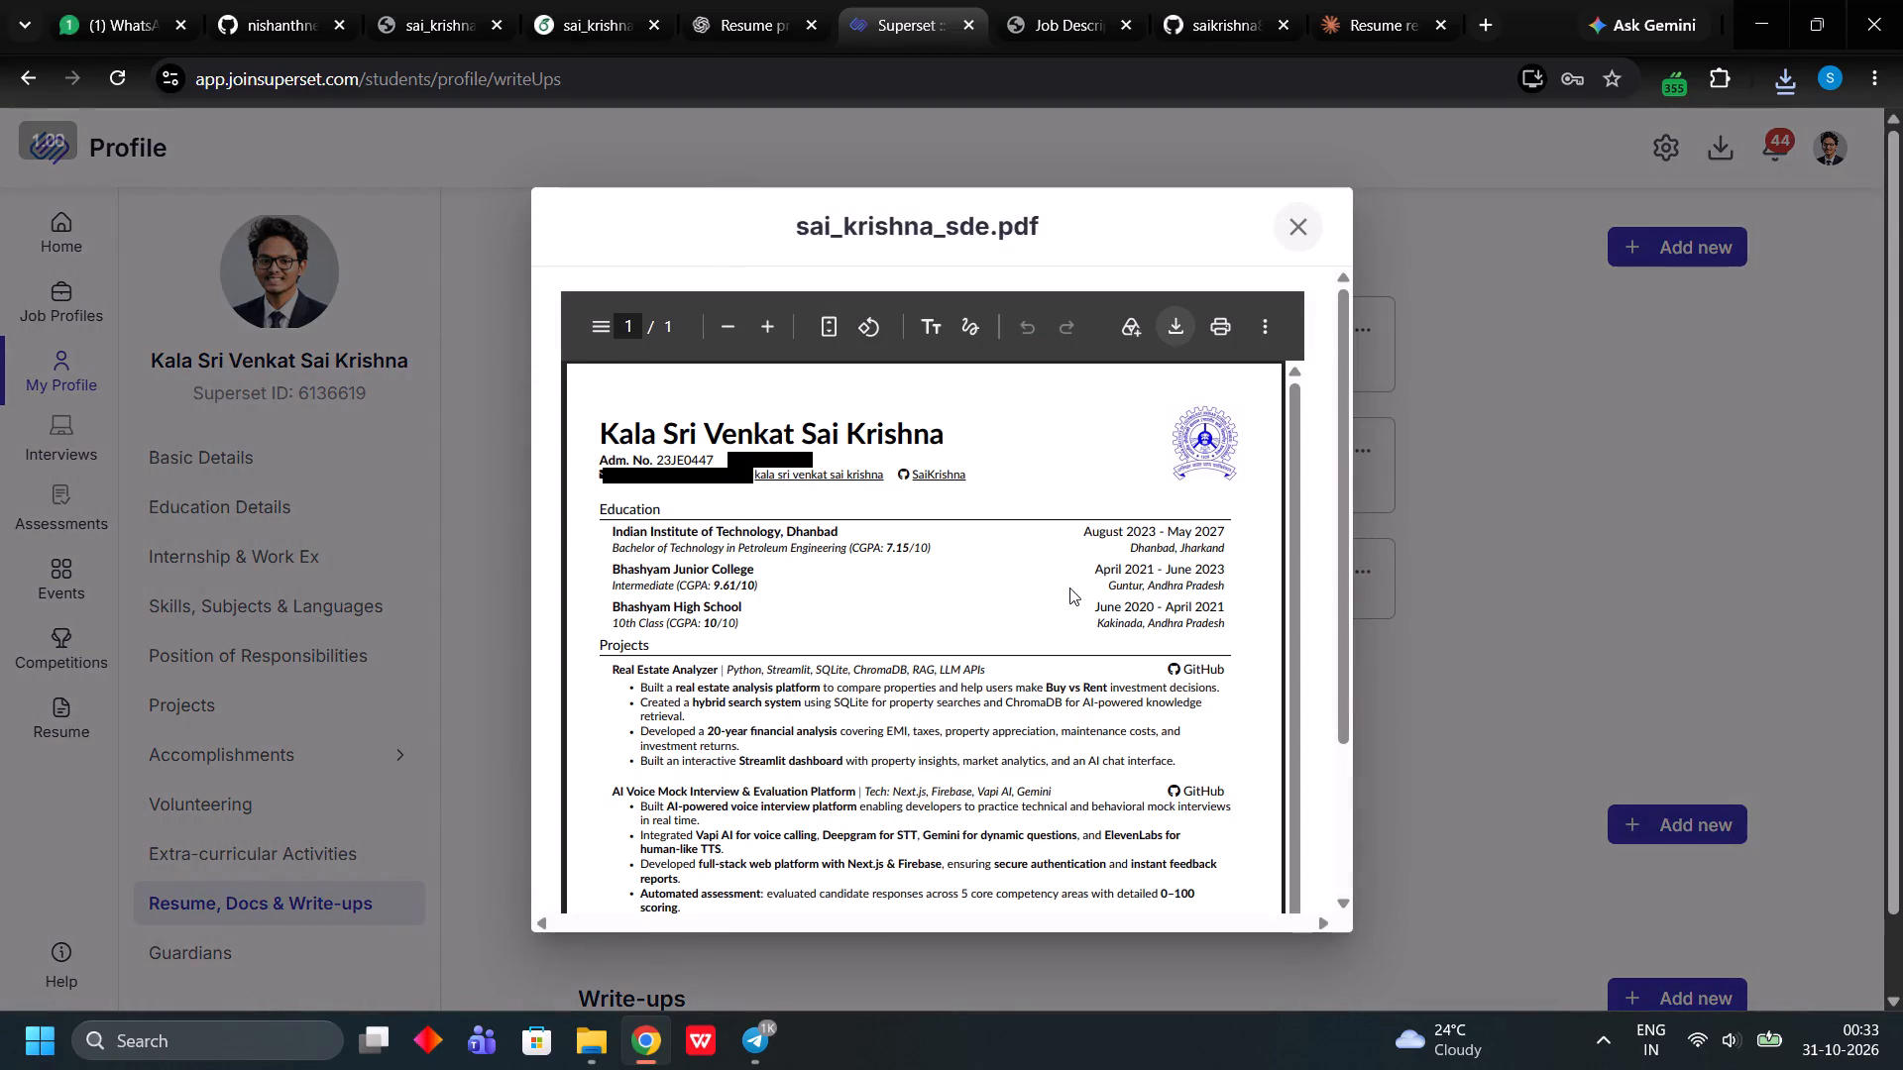
scroll(1129, 487, "down", 1)
left_click(1303, 231)
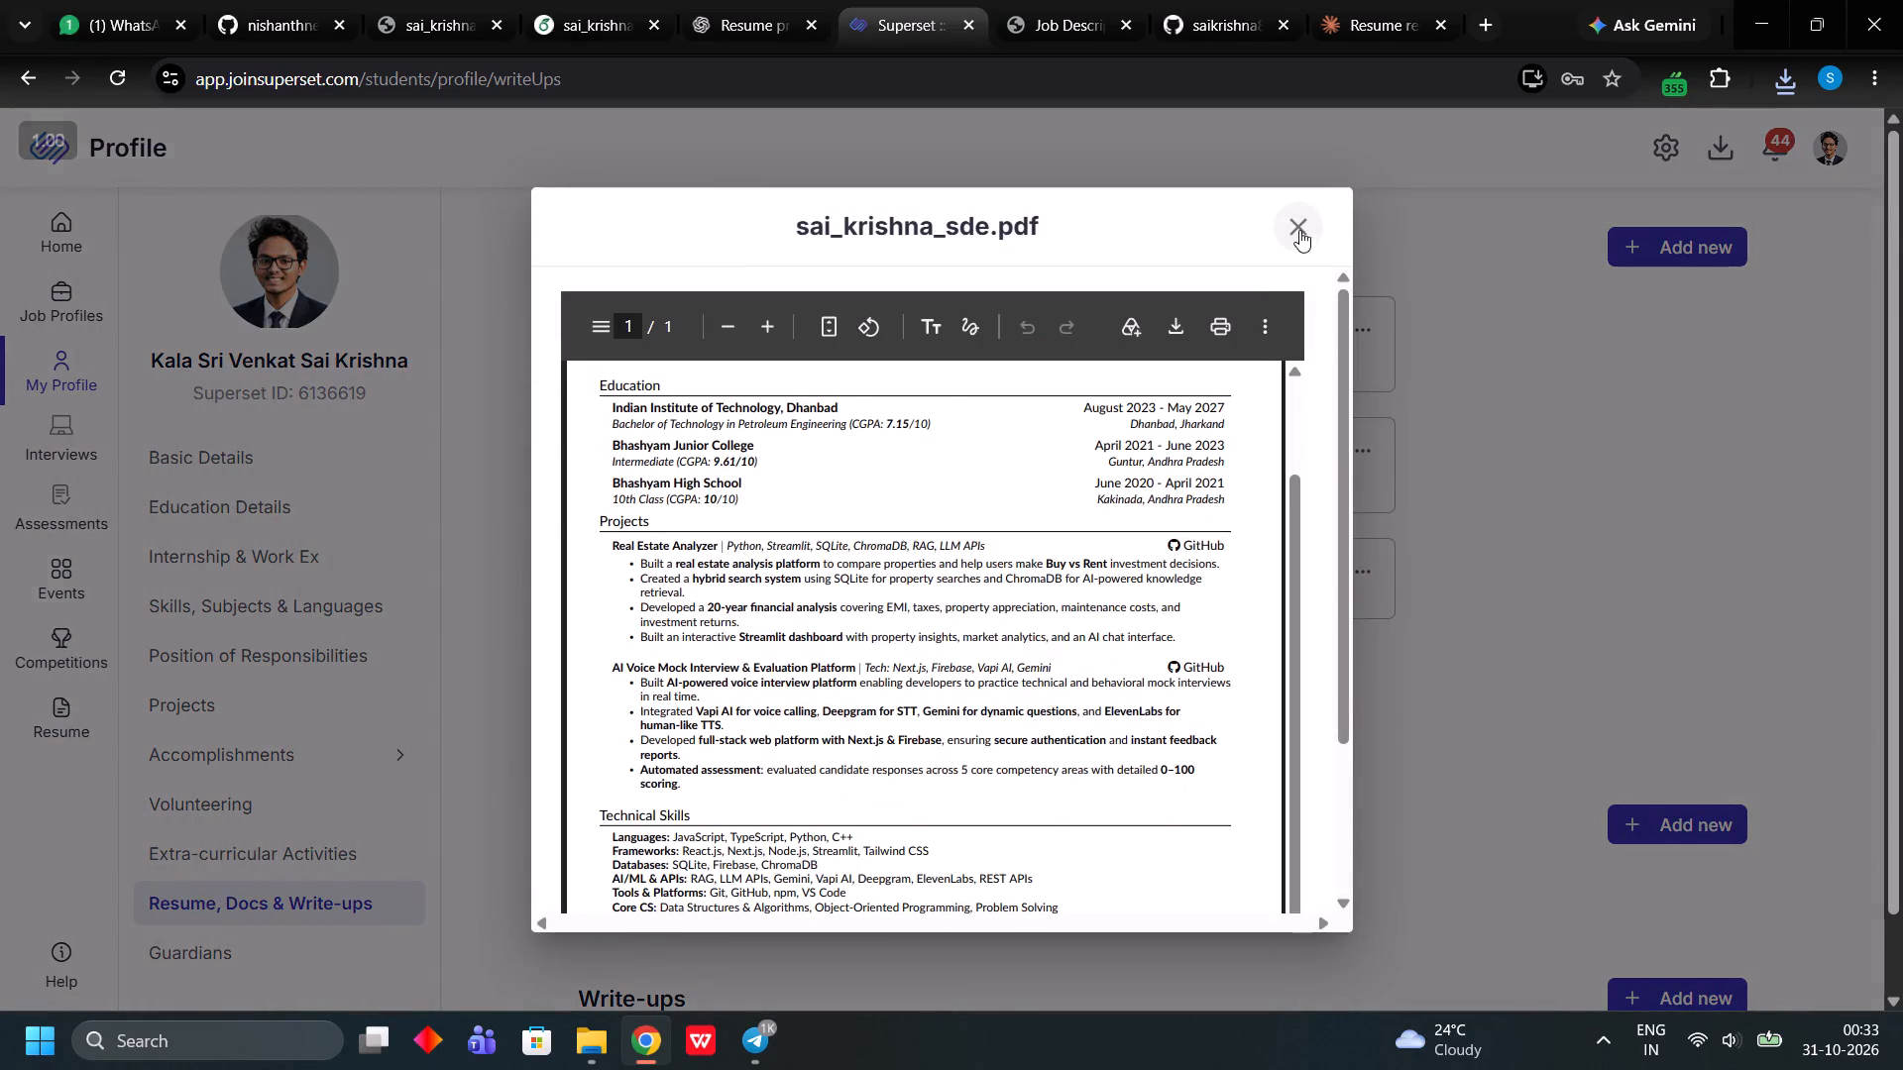
left_click(713, 438)
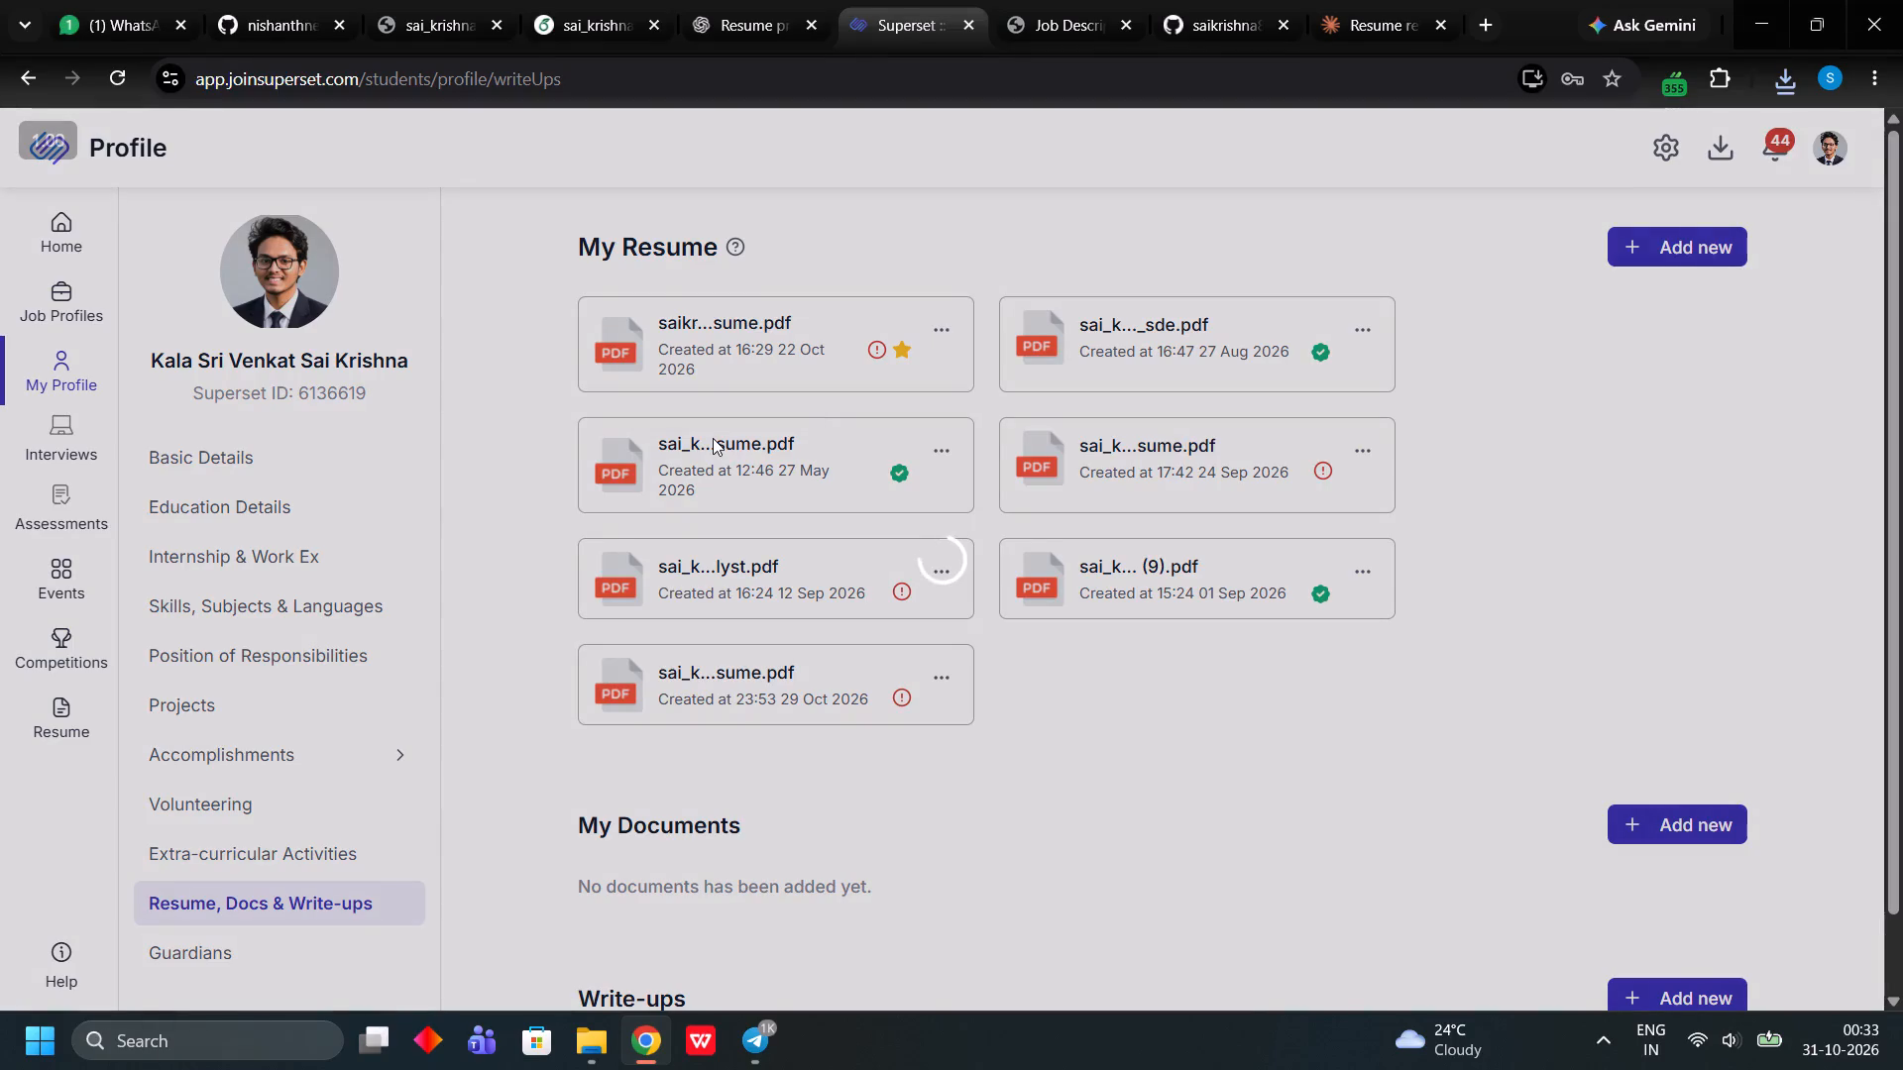
scroll(833, 550, "down", 1)
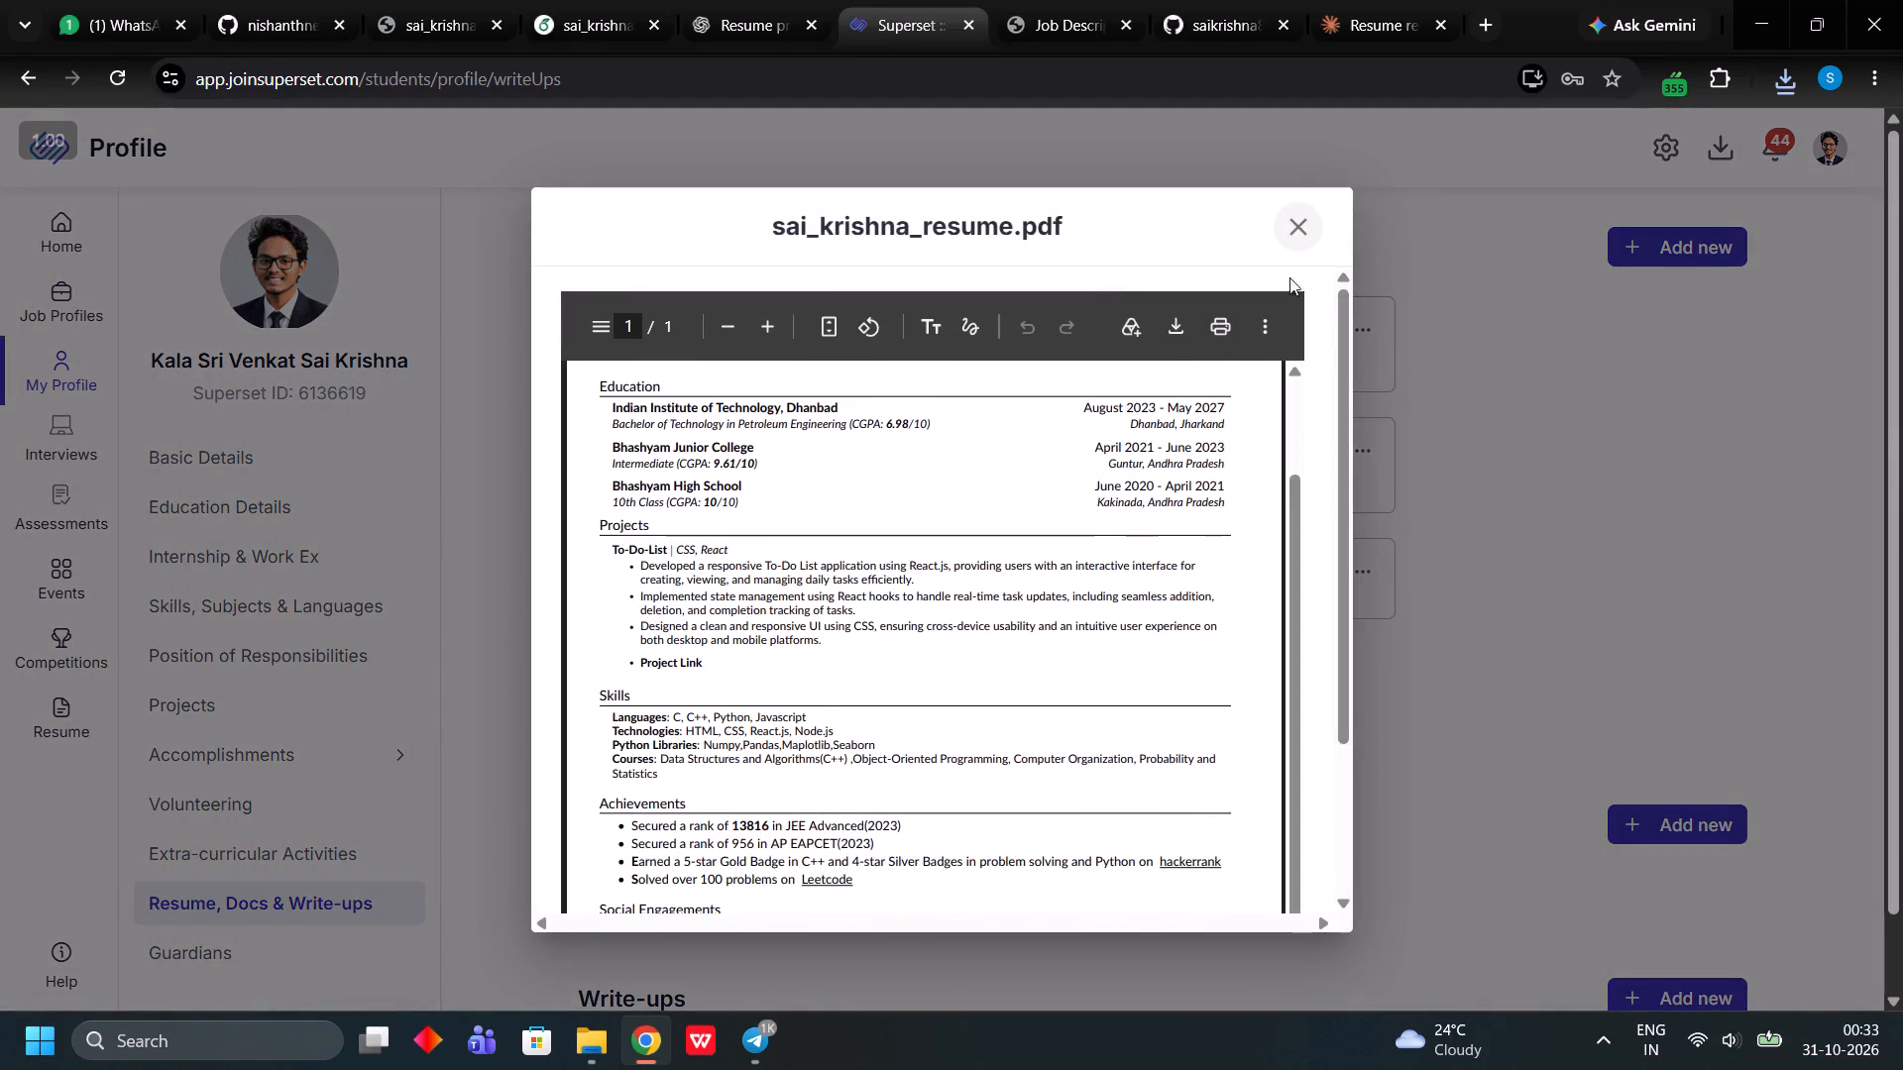
left_click(1302, 230)
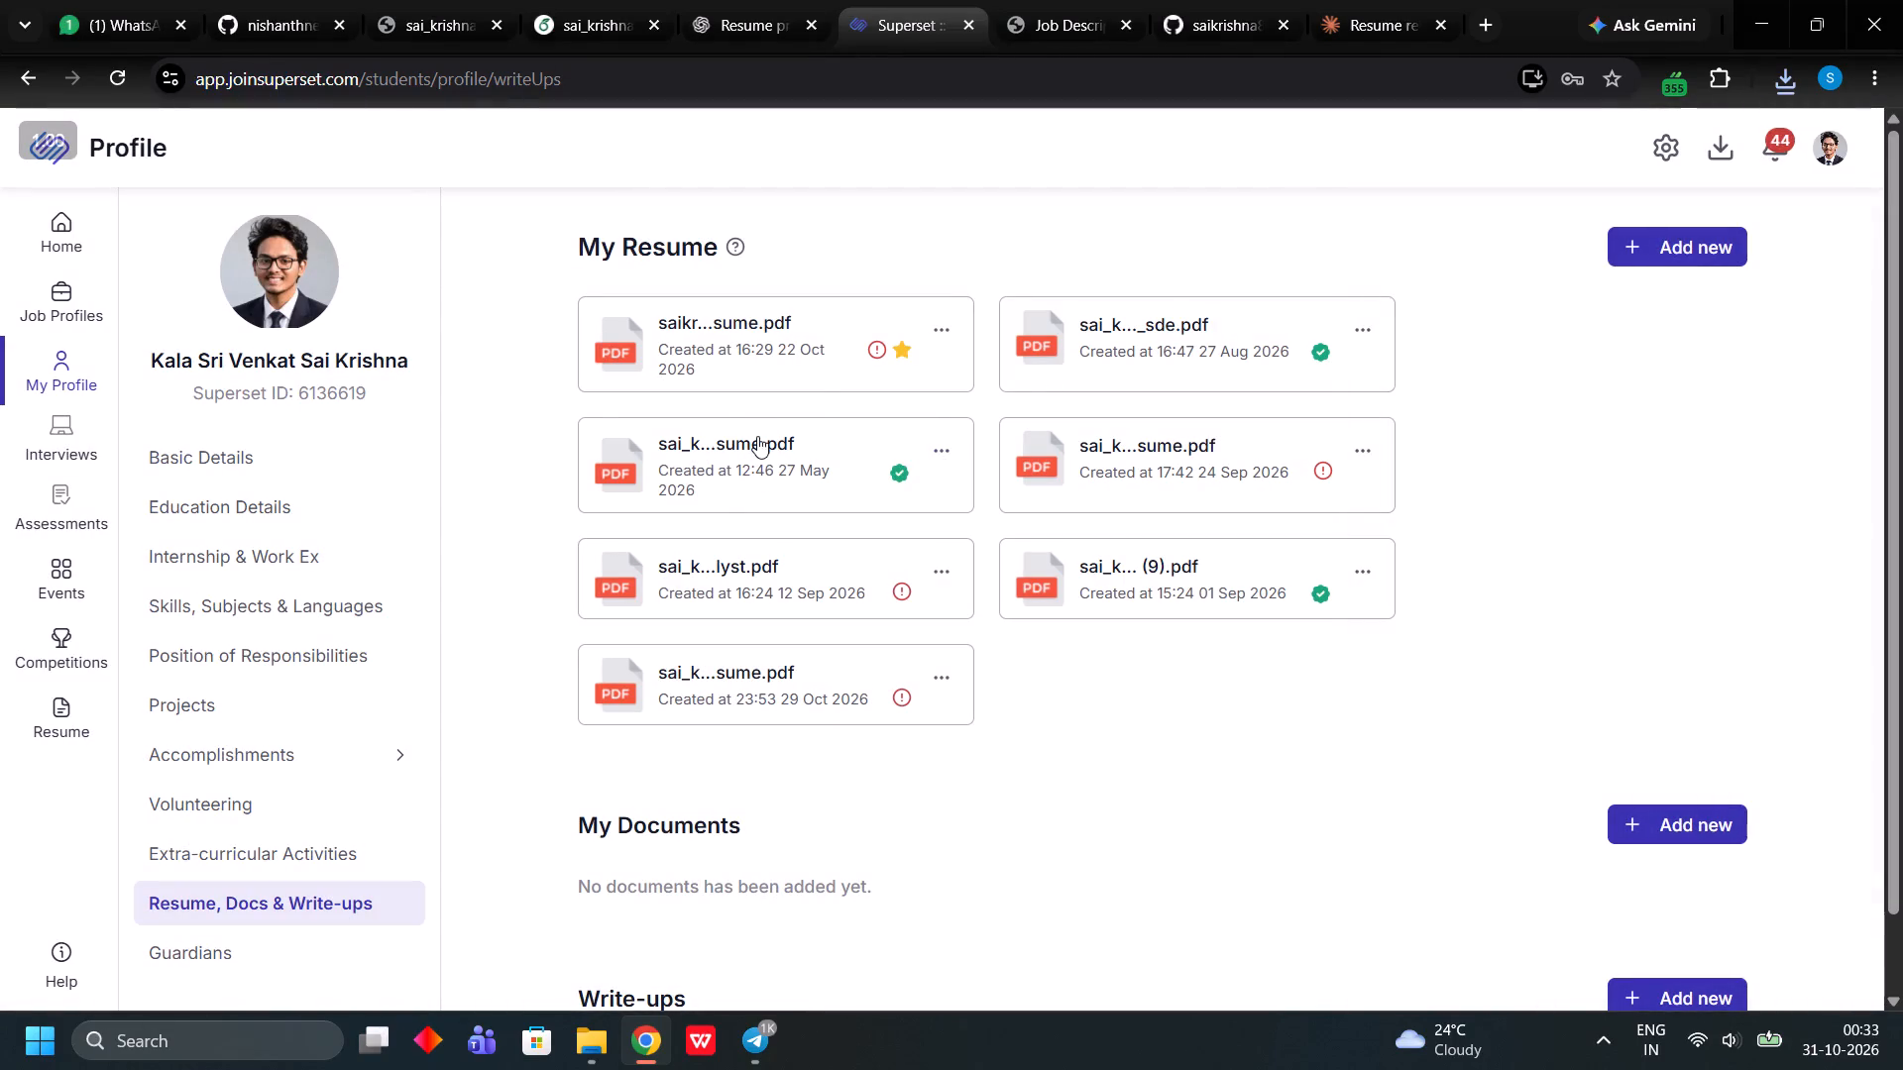
left_click(758, 435)
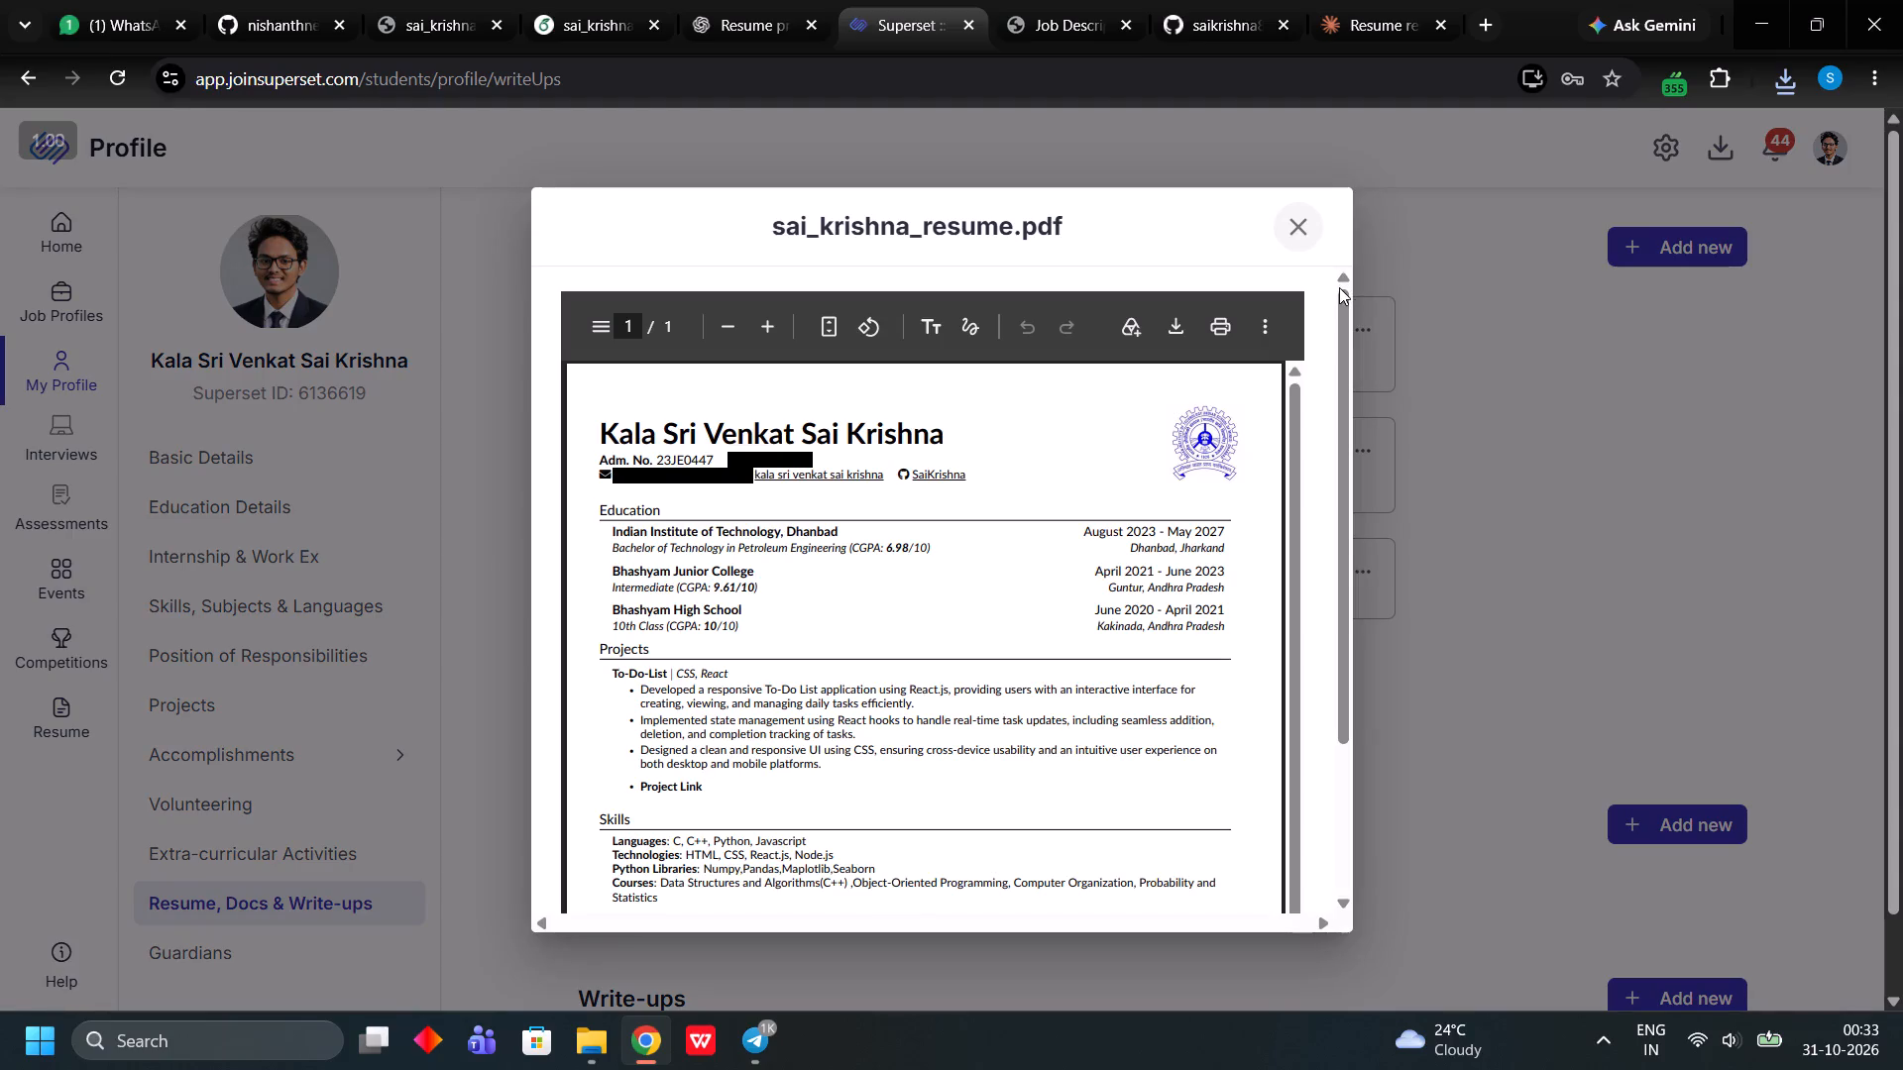
left_click(1291, 232)
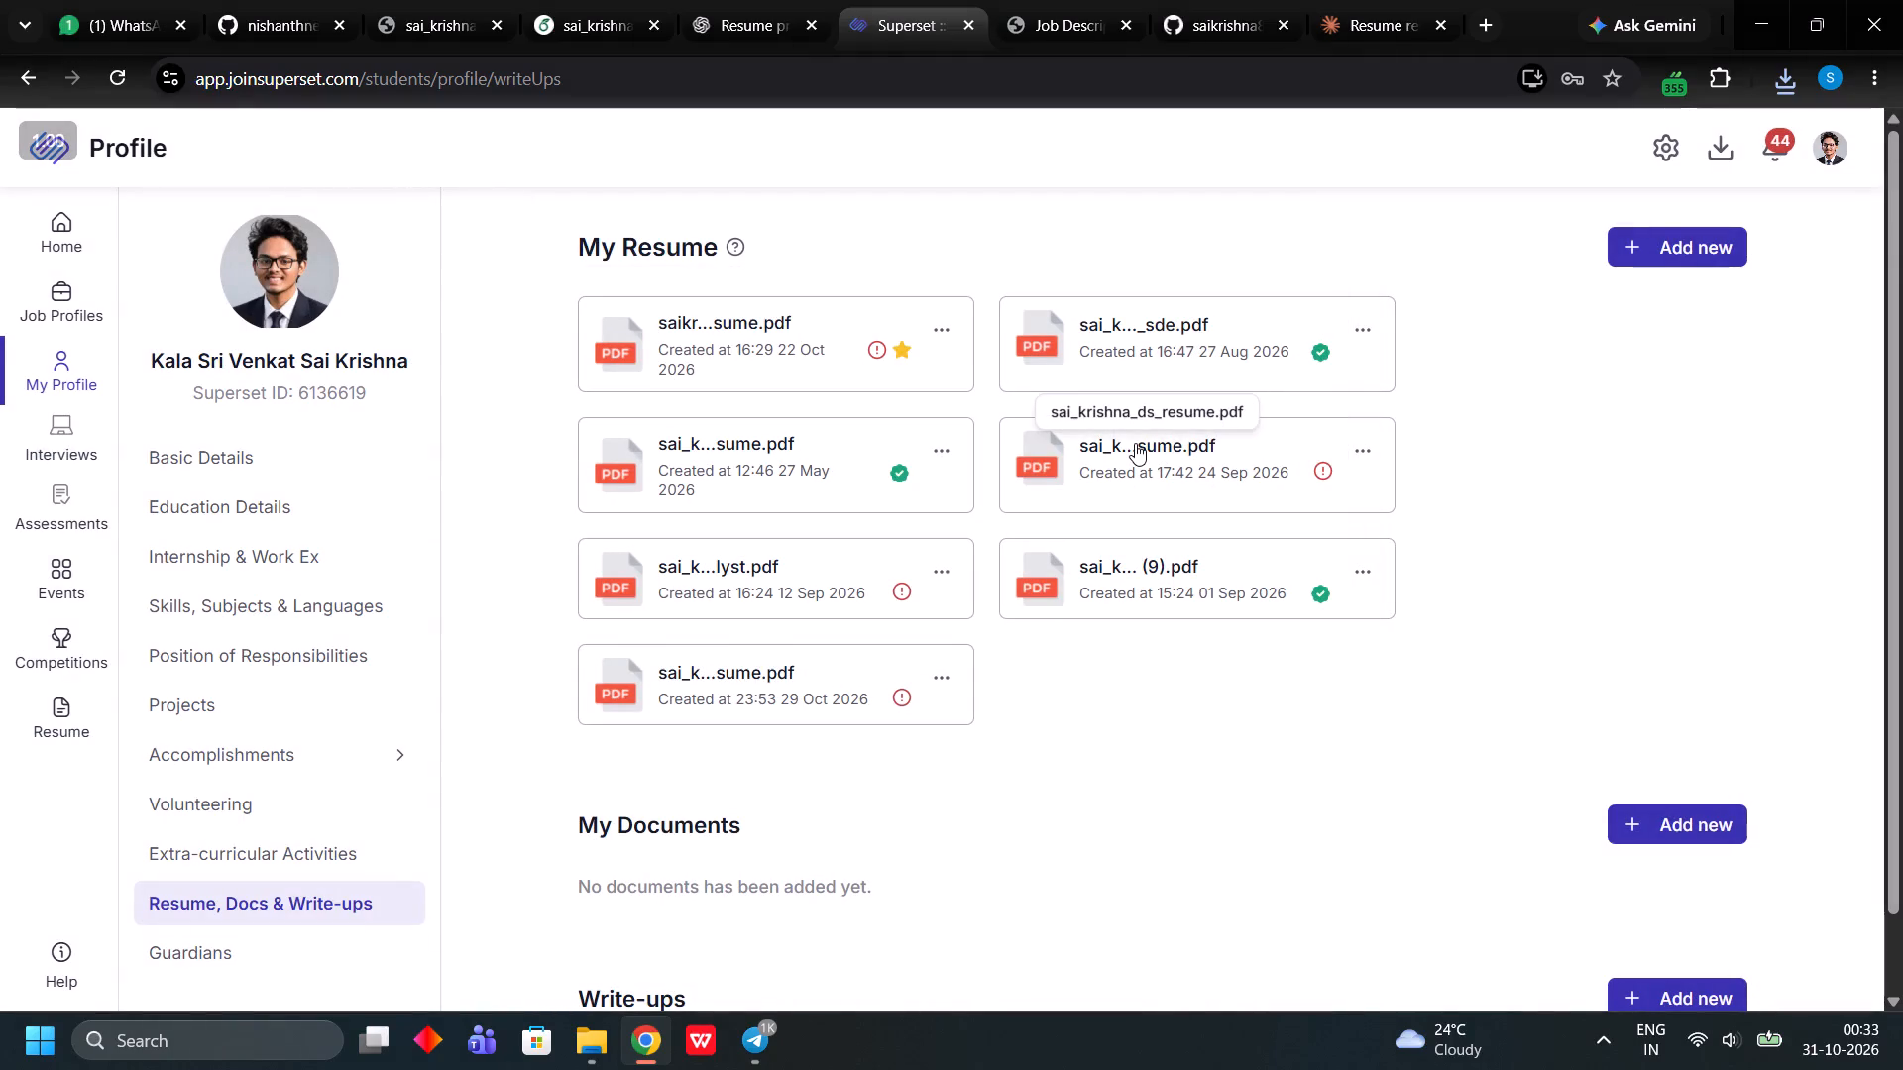
left_click(1135, 443)
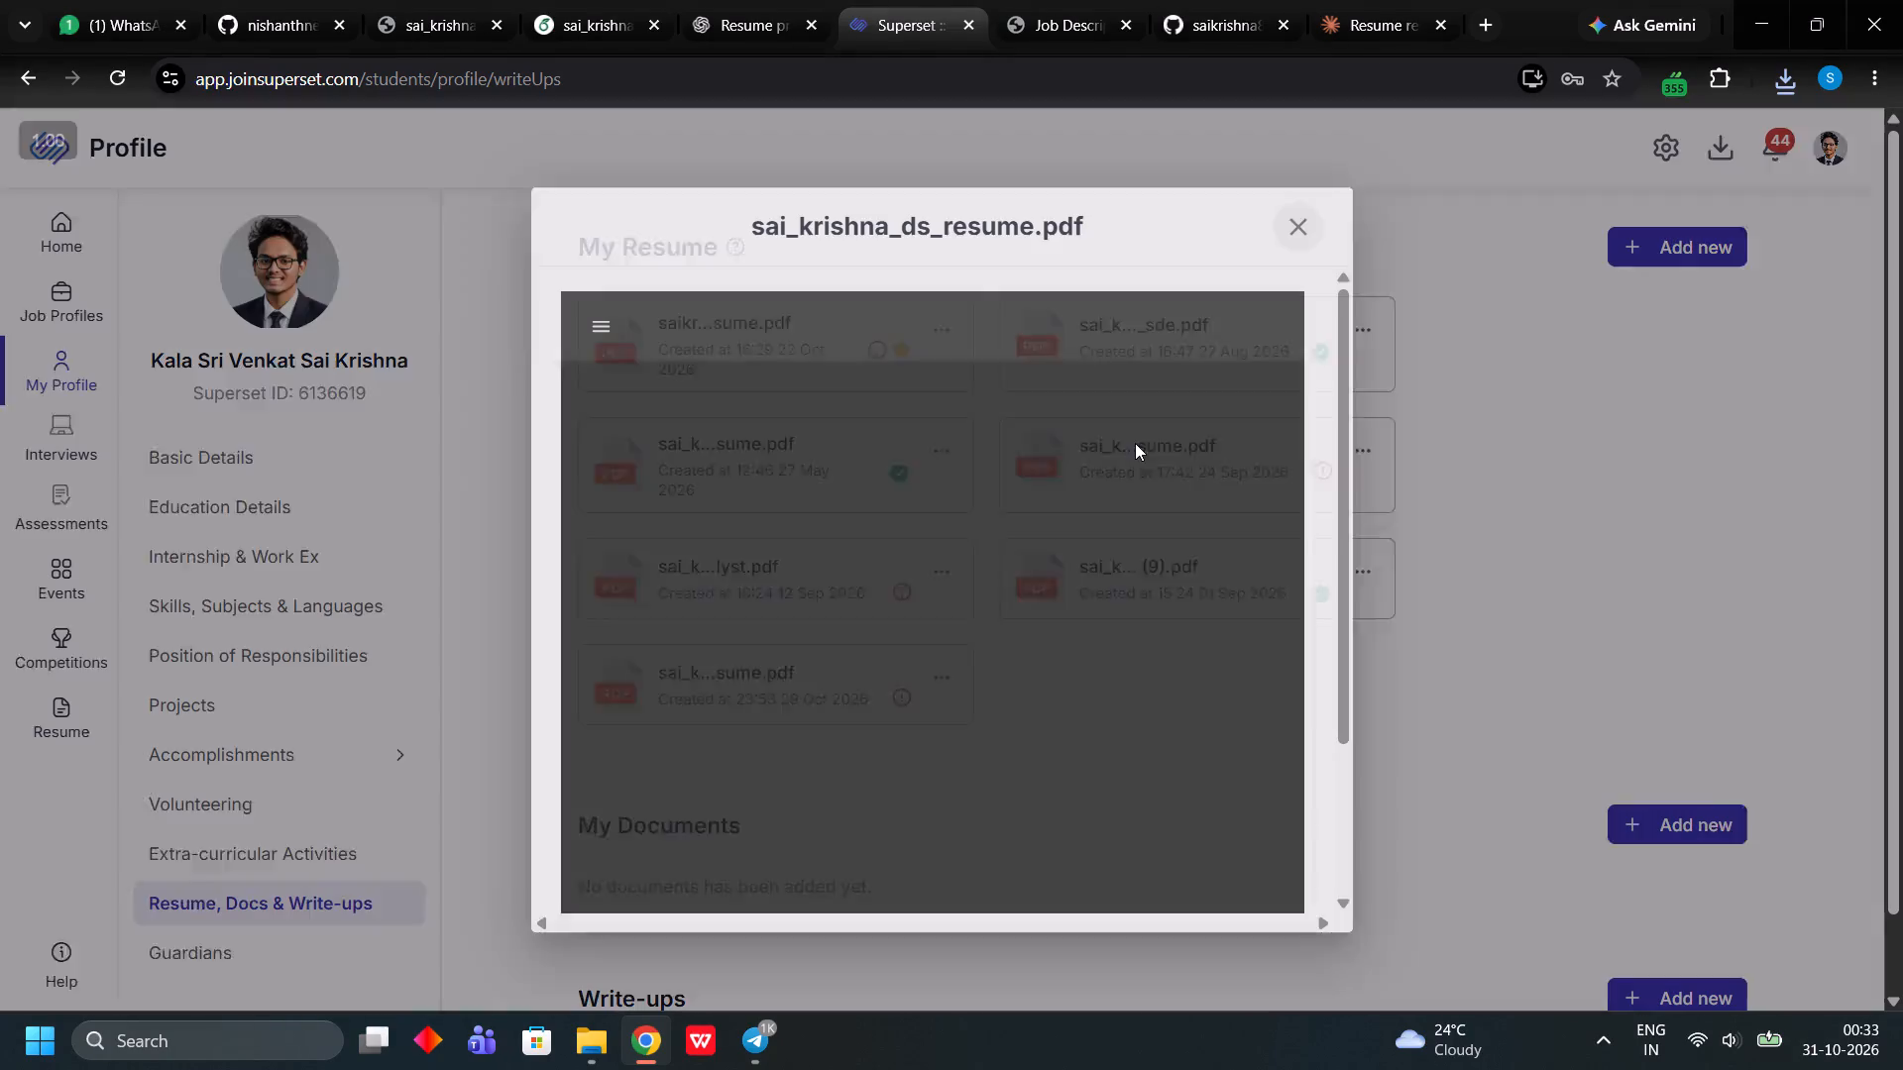
scroll(1095, 512, "down", 1)
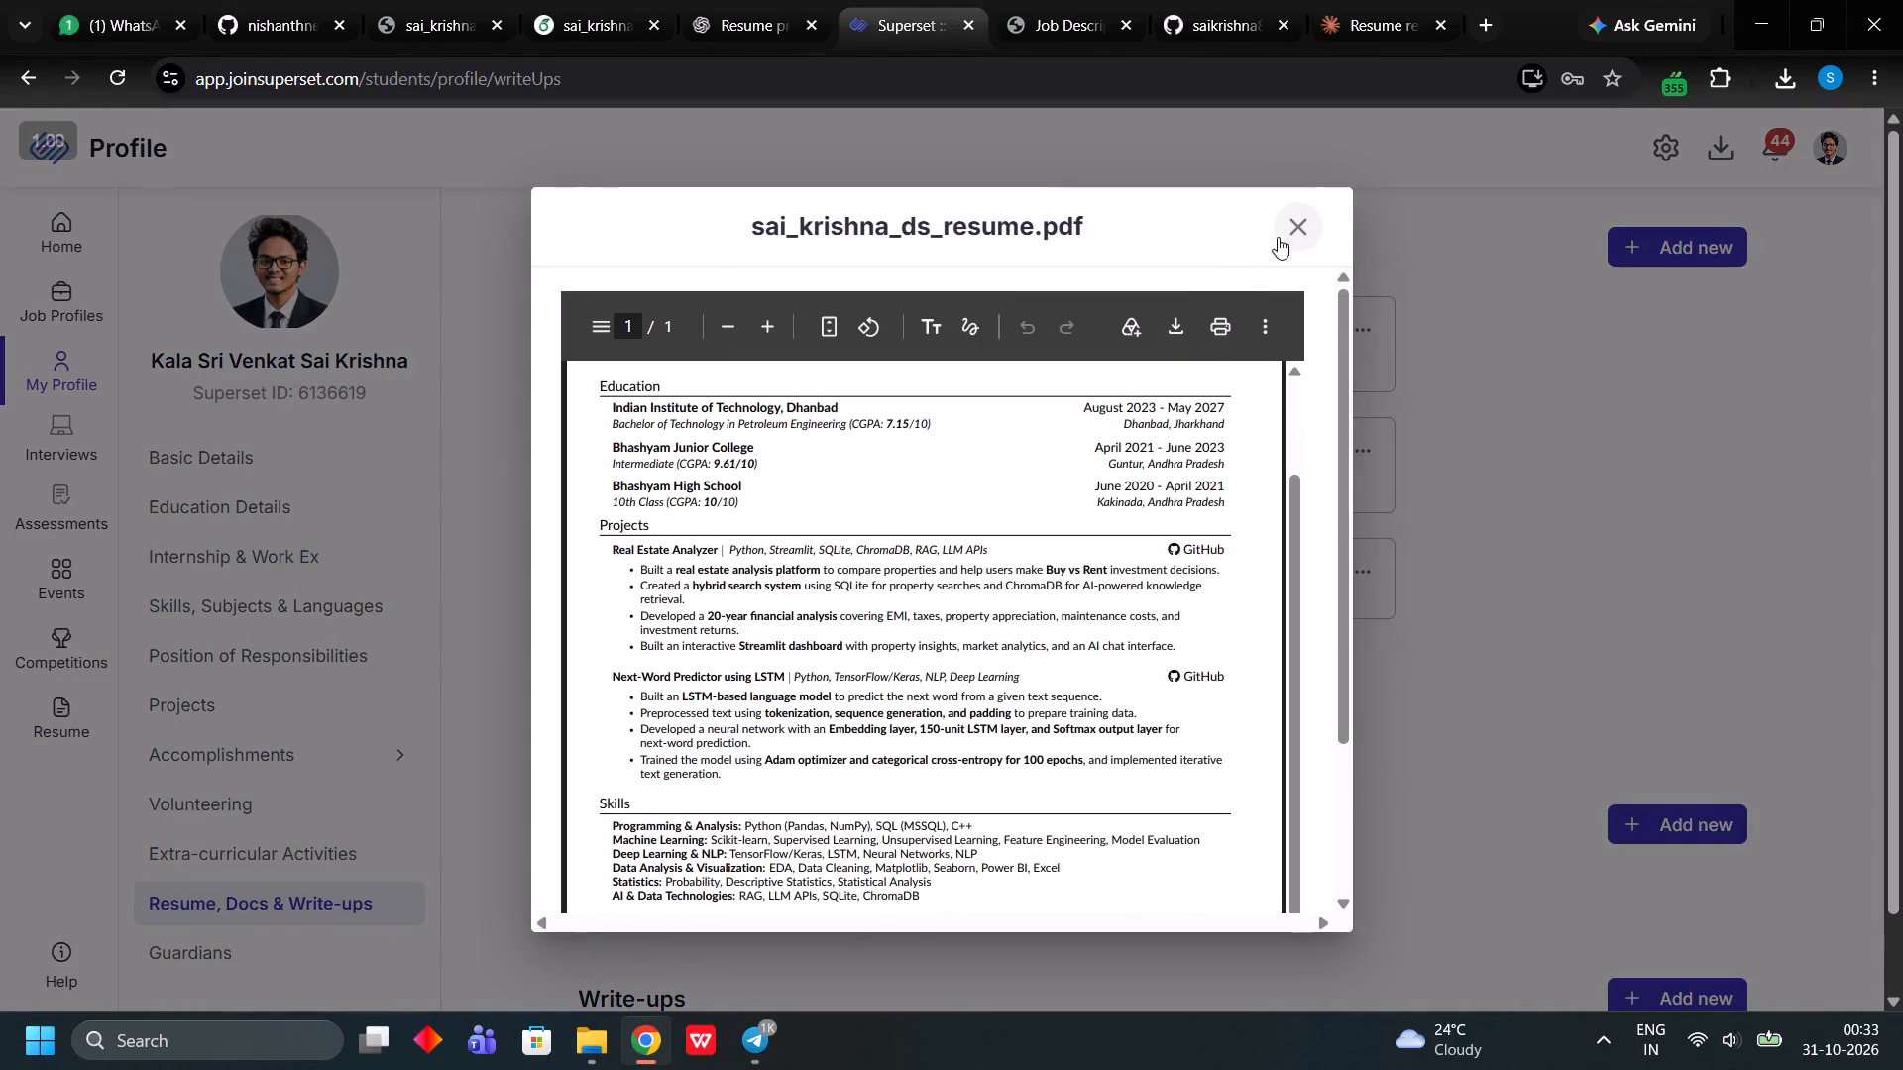
left_click(1299, 235)
left_click(725, 564)
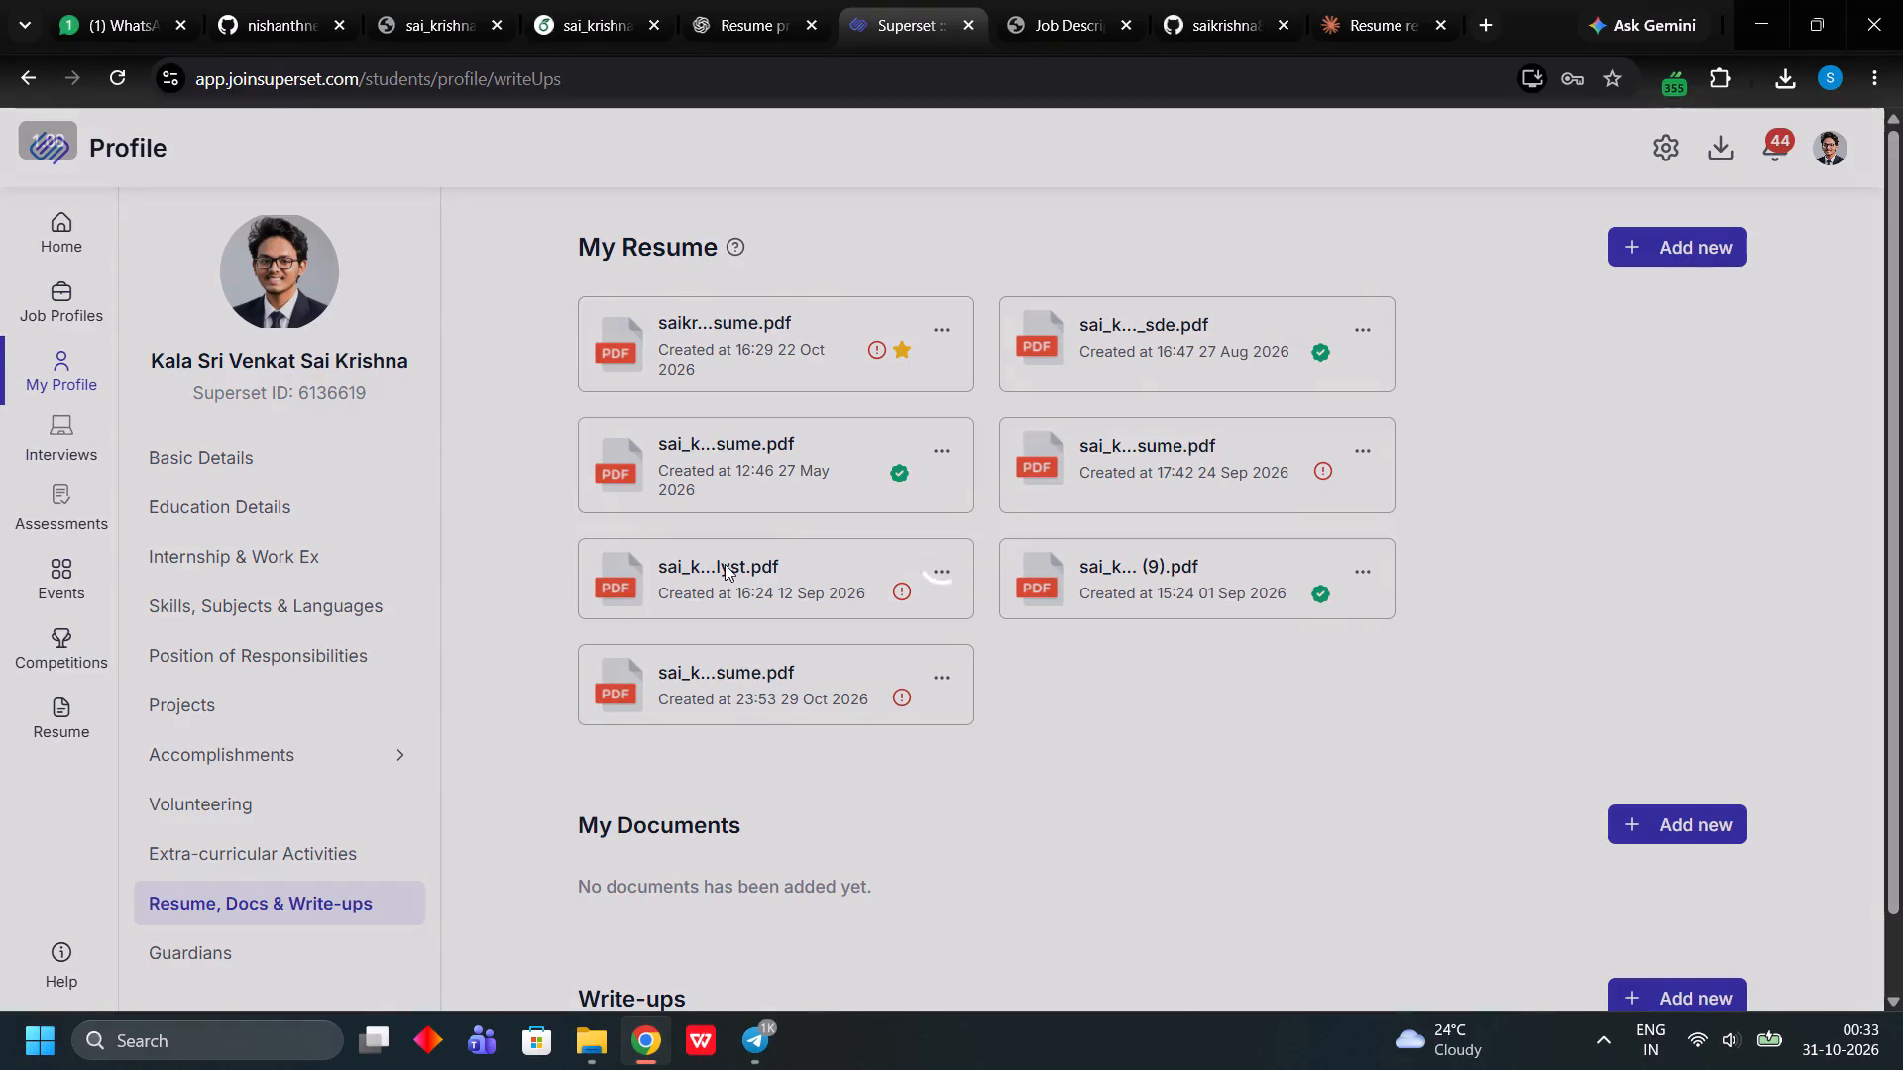
scroll(793, 568, "down", 2)
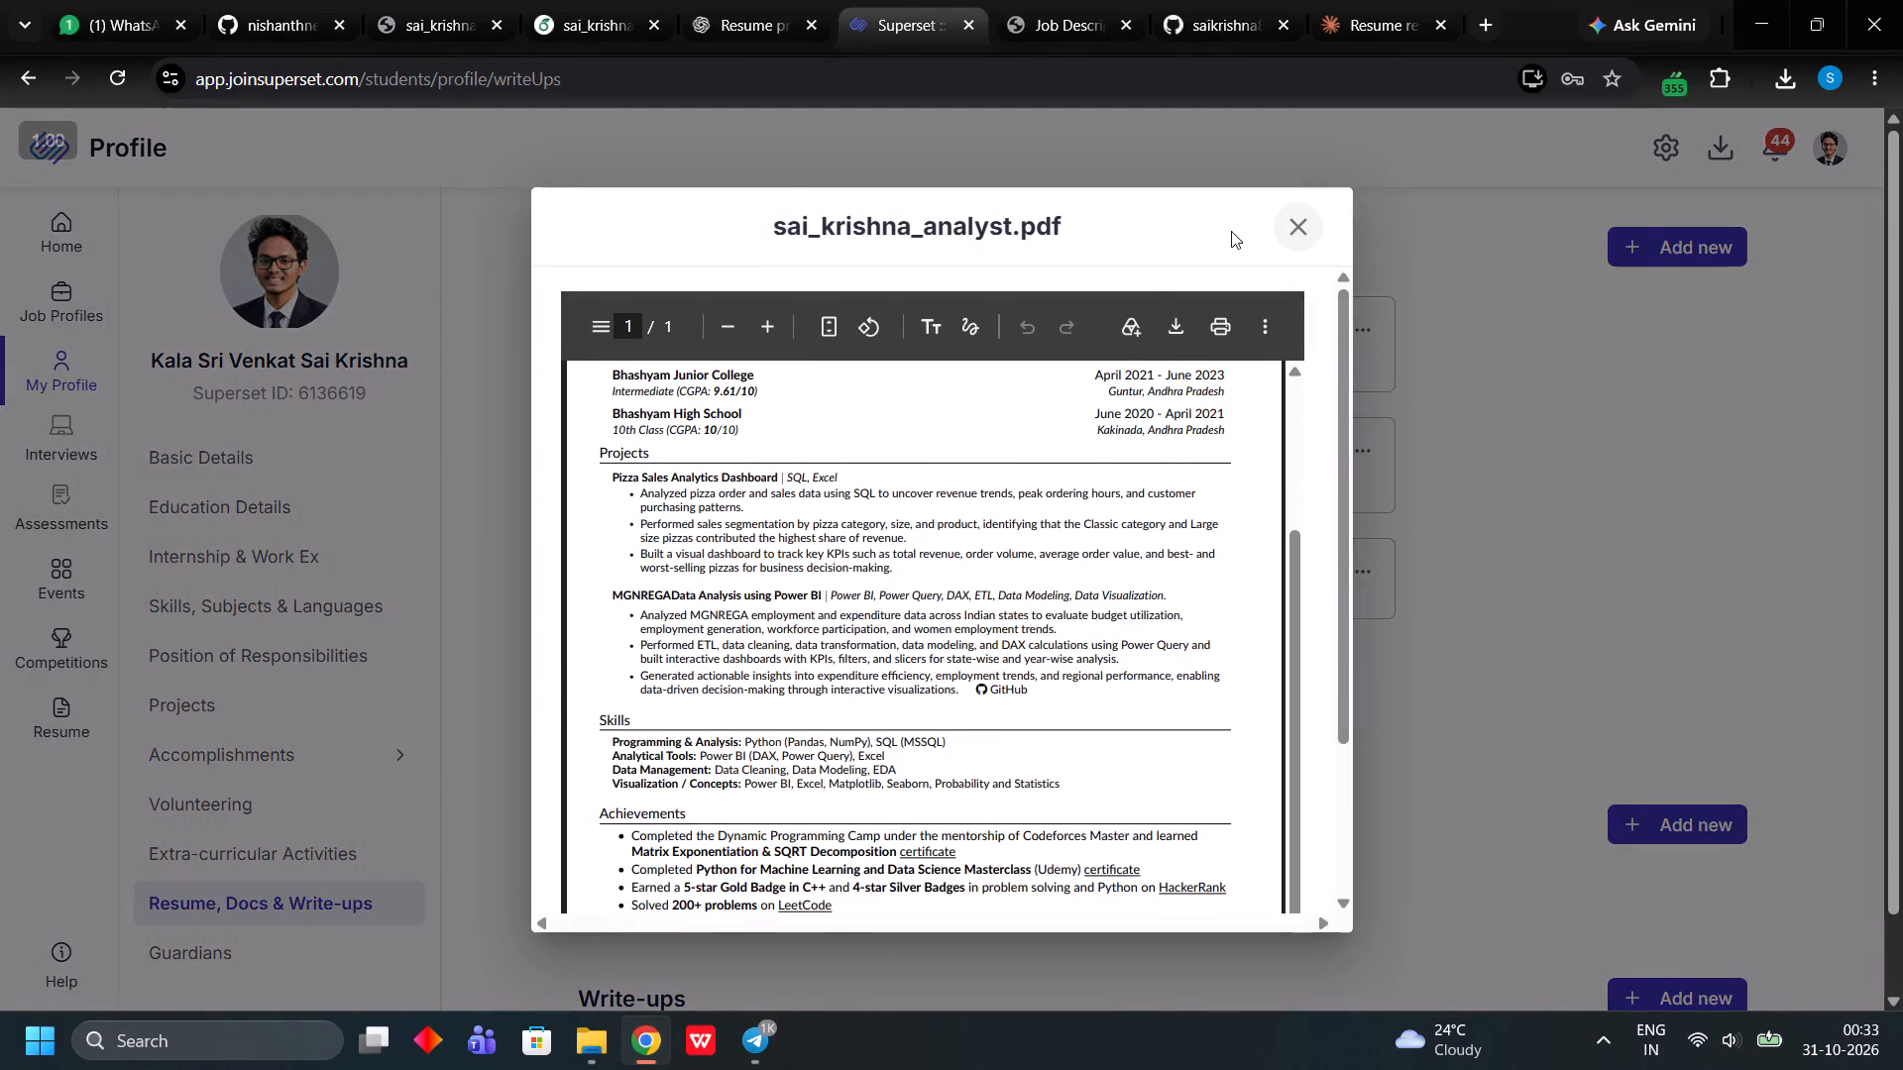
left_click(1313, 236)
left_click(1106, 566)
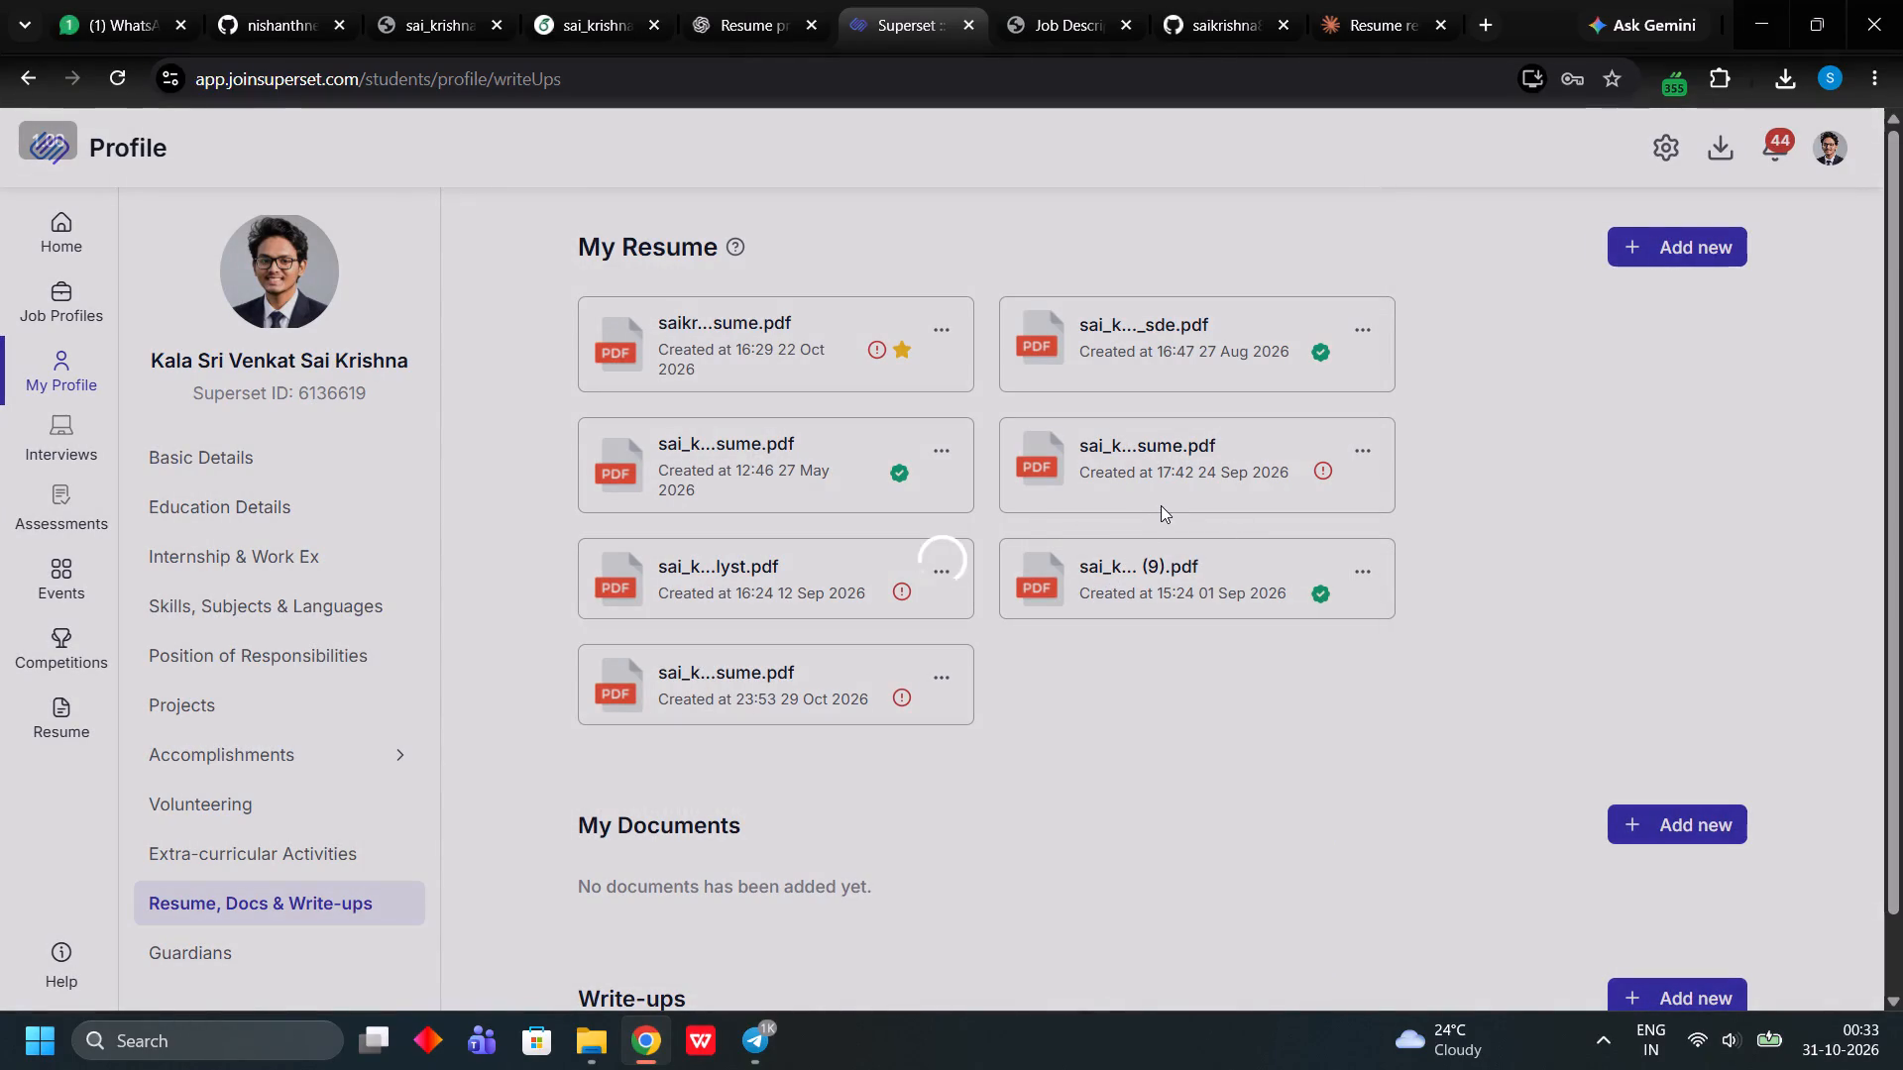
scroll(1161, 505, "down", 2)
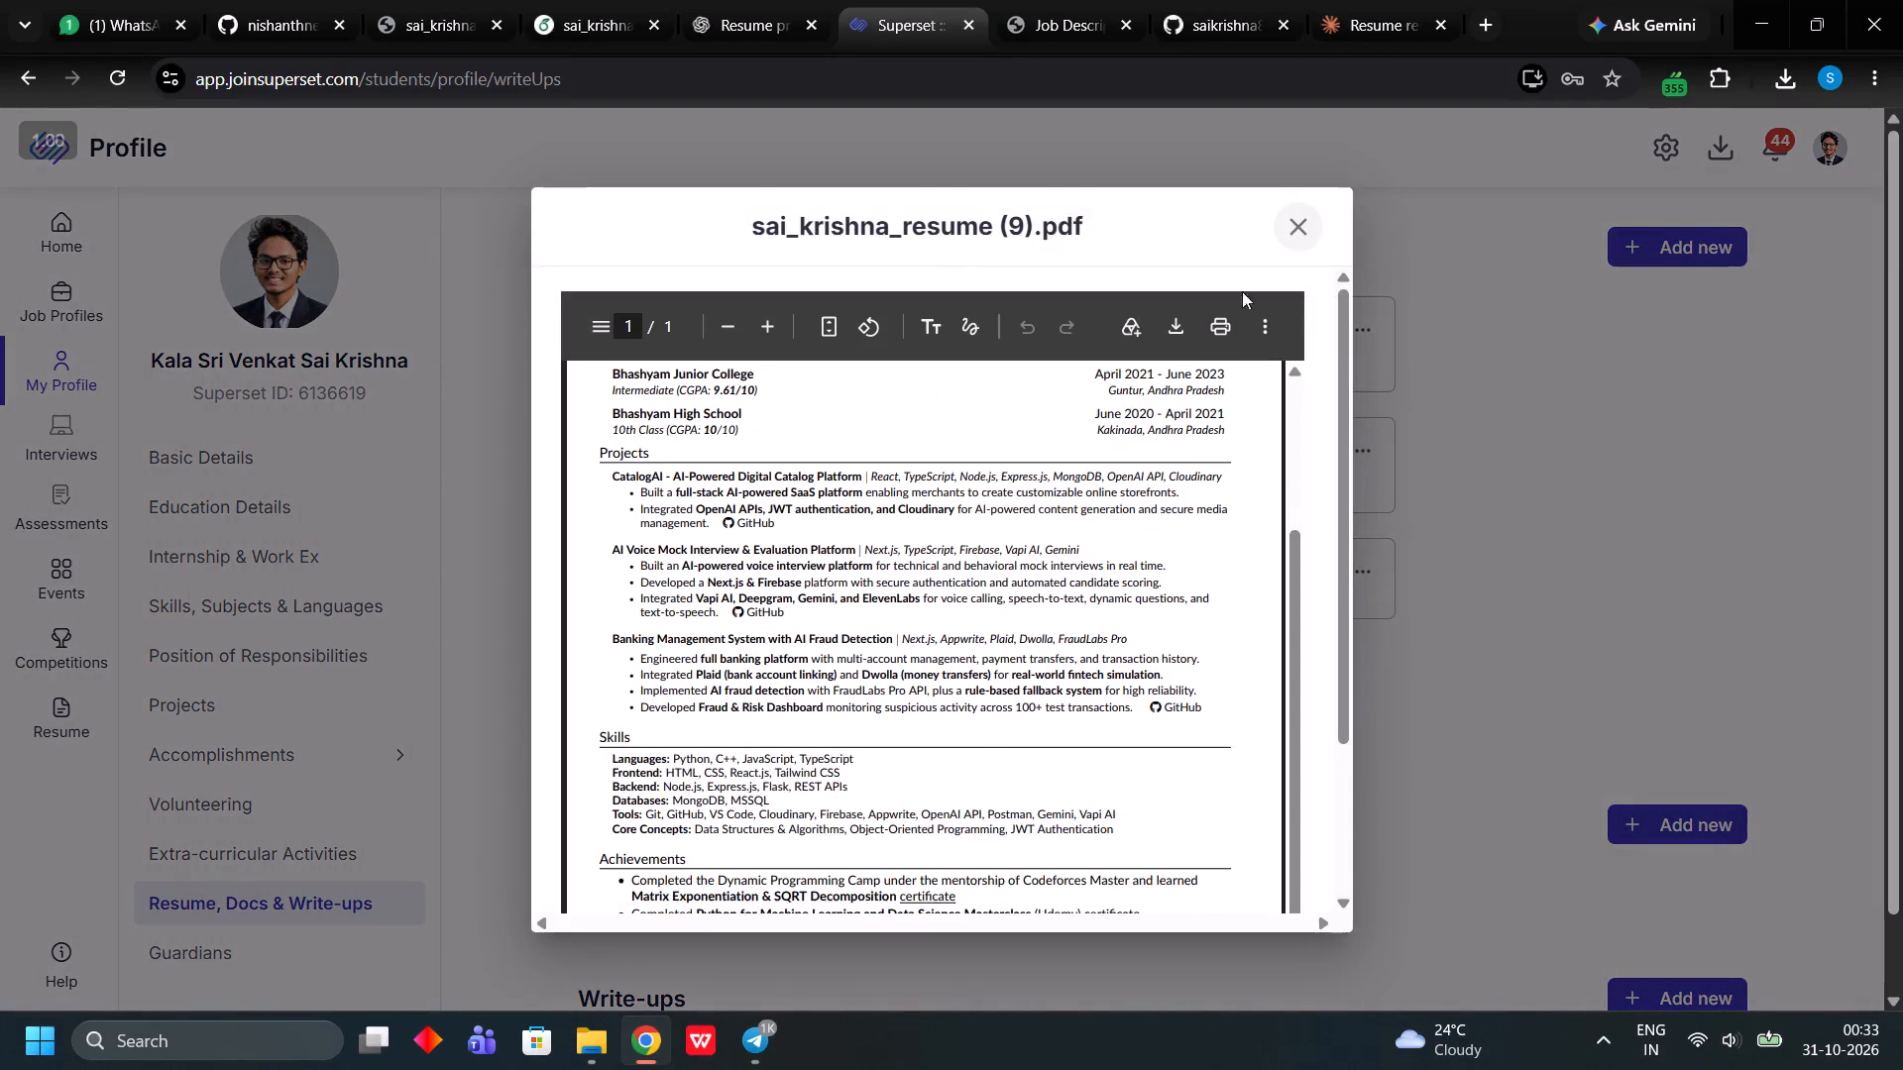
left_click(1310, 239)
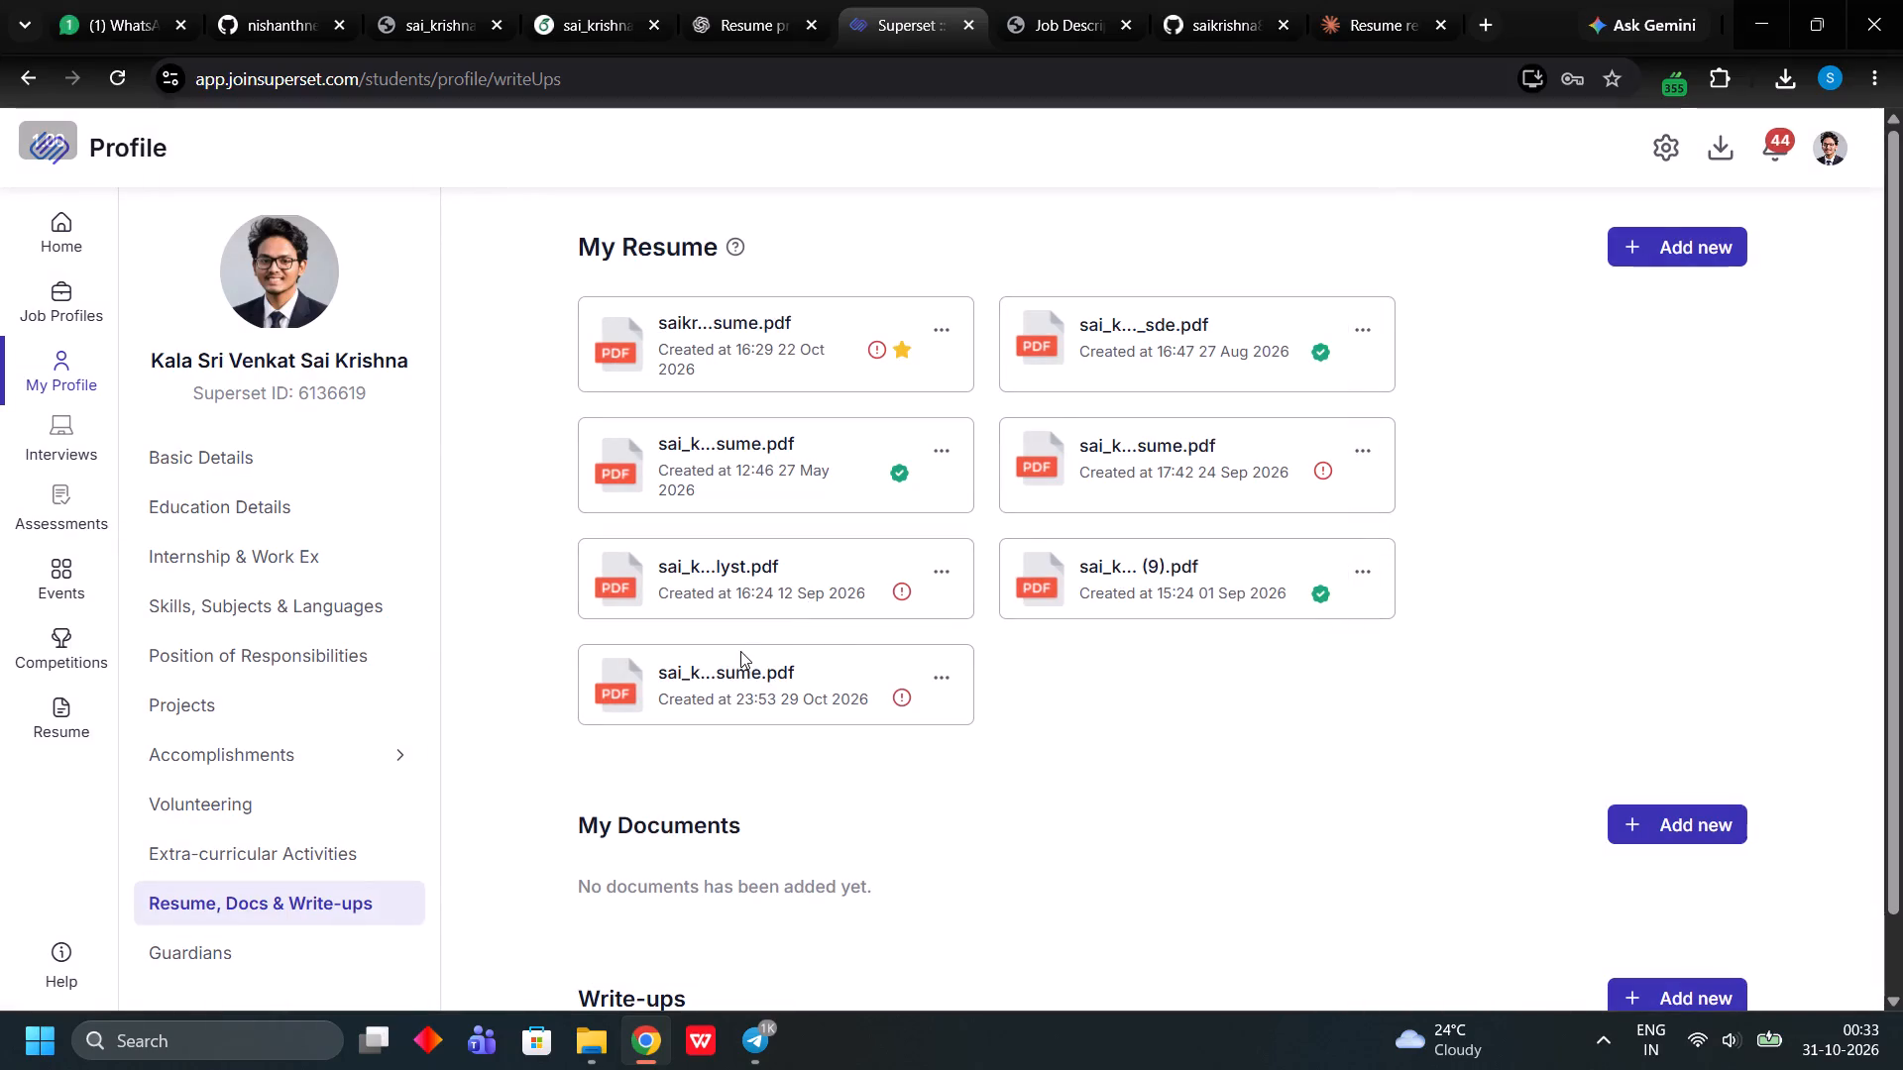
left_click(743, 675)
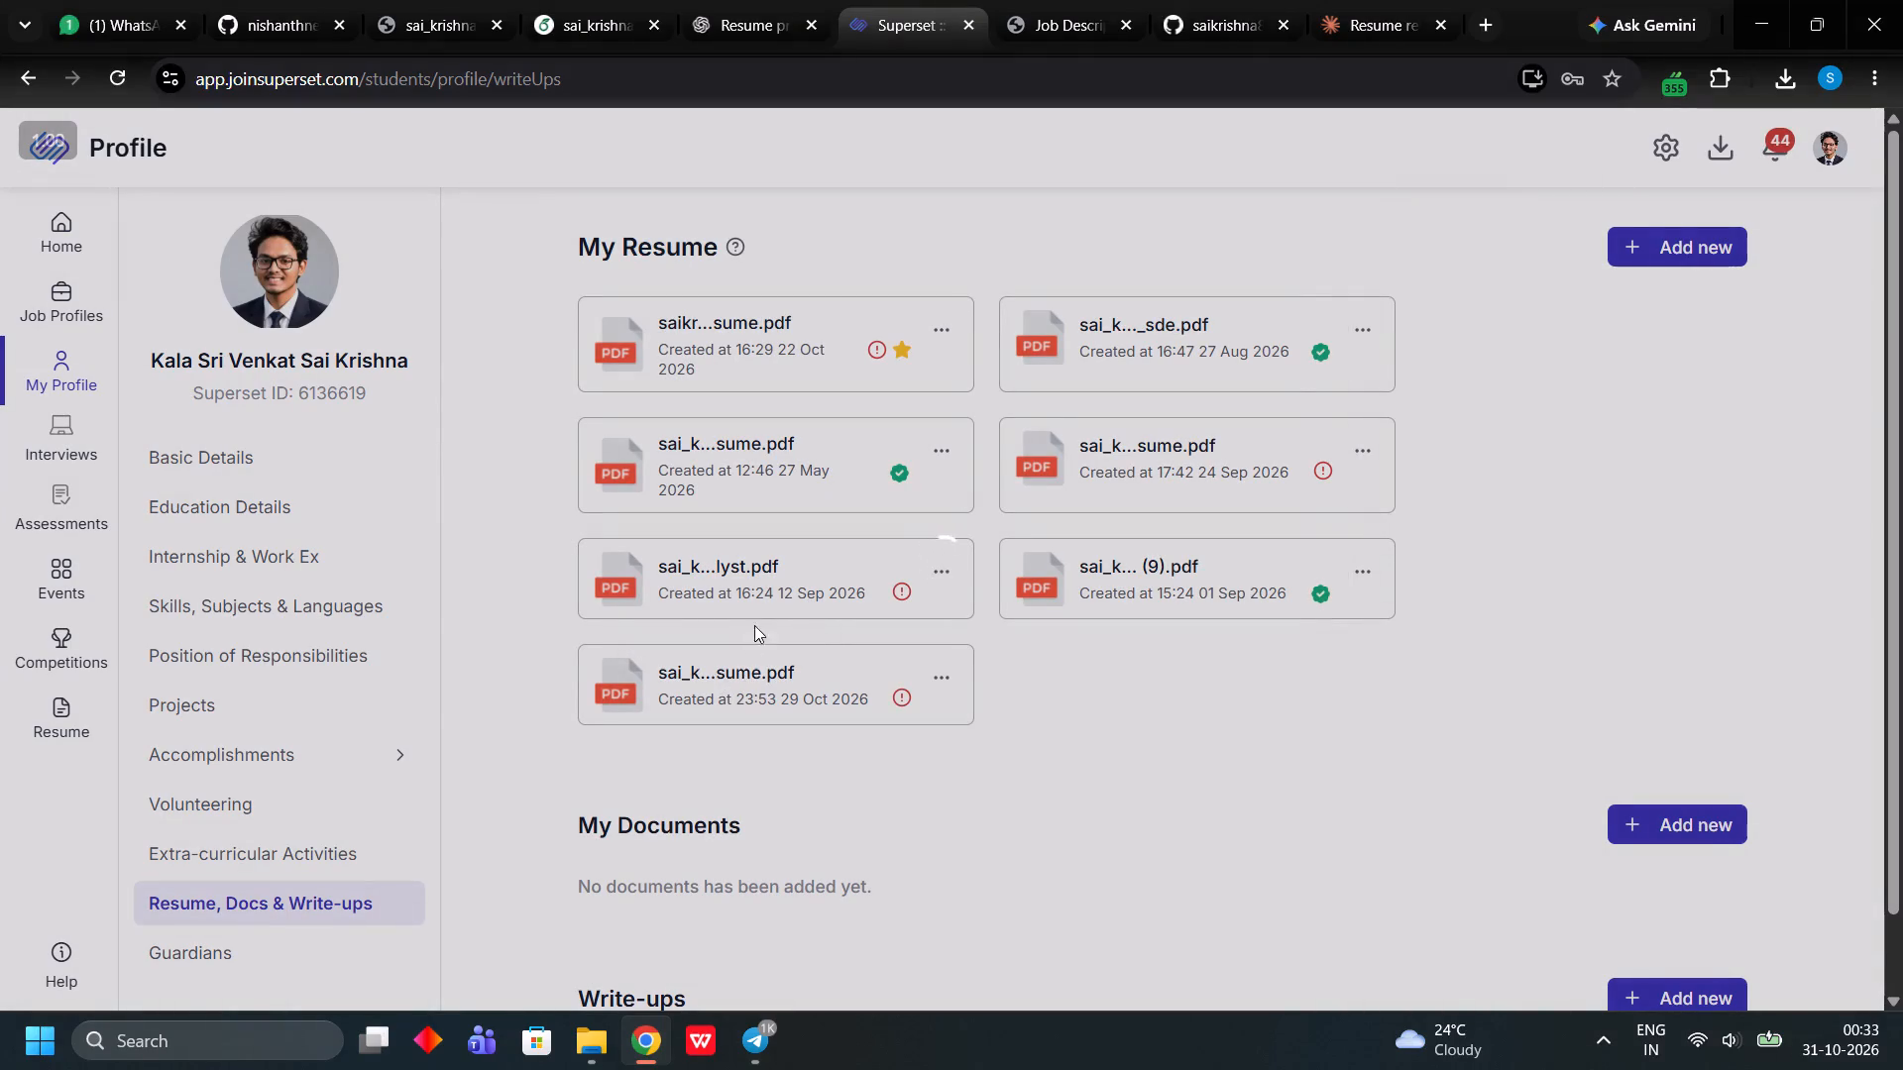
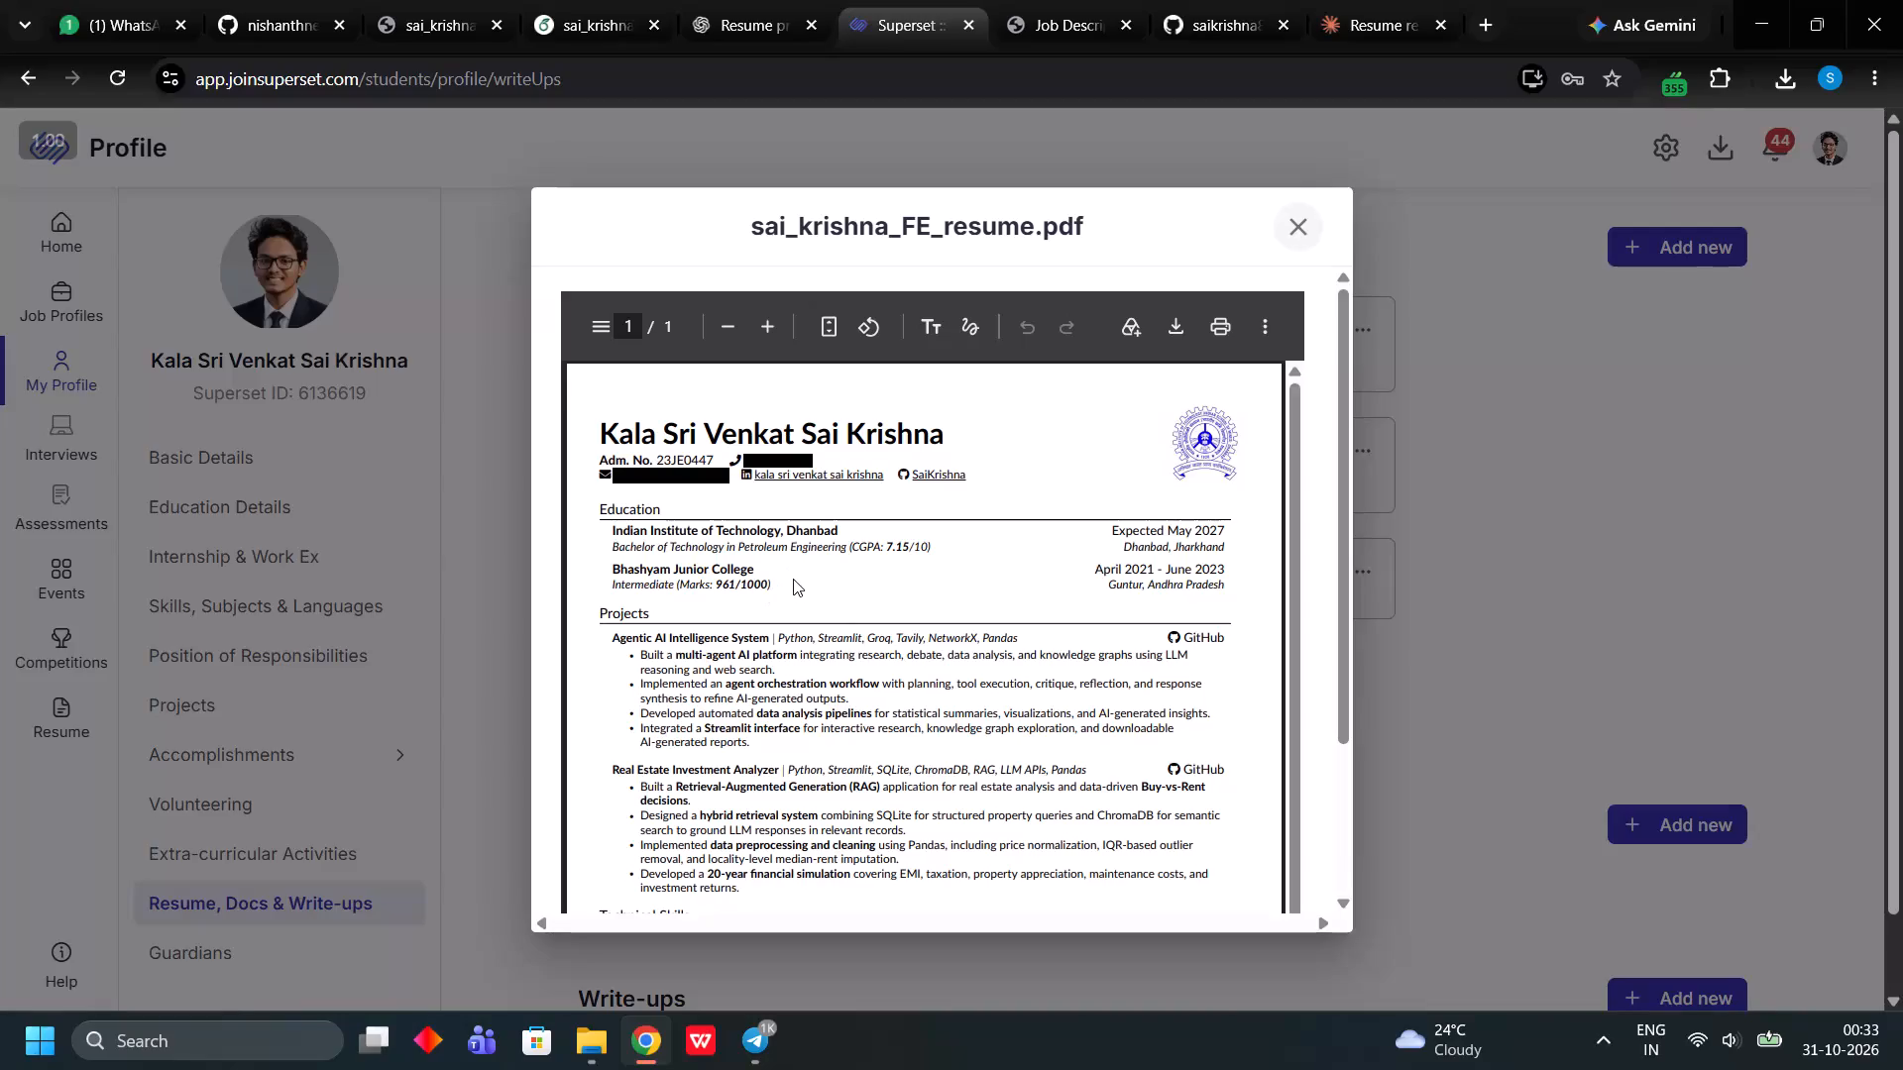
Review the contents of the FE resume in its preview and close it.
scroll(804, 553, "down", 1)
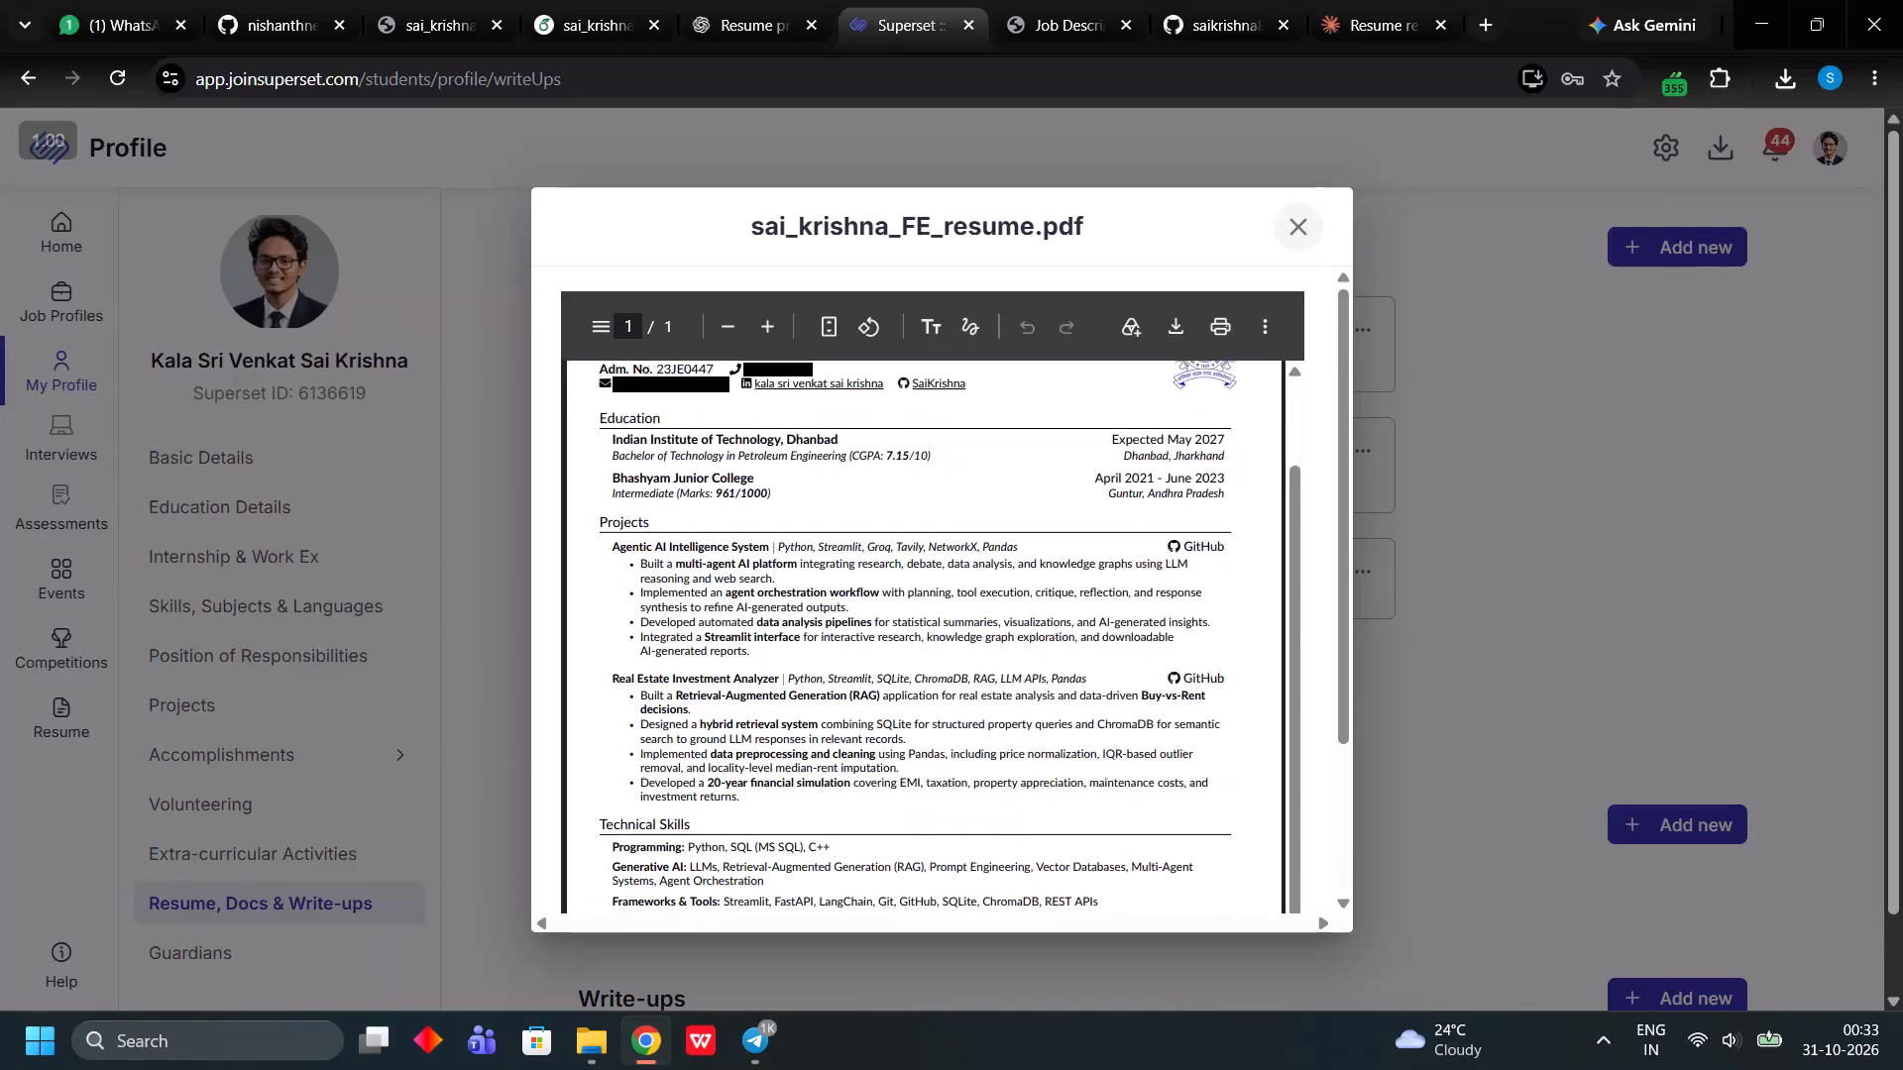
scroll(804, 553, "down", 1)
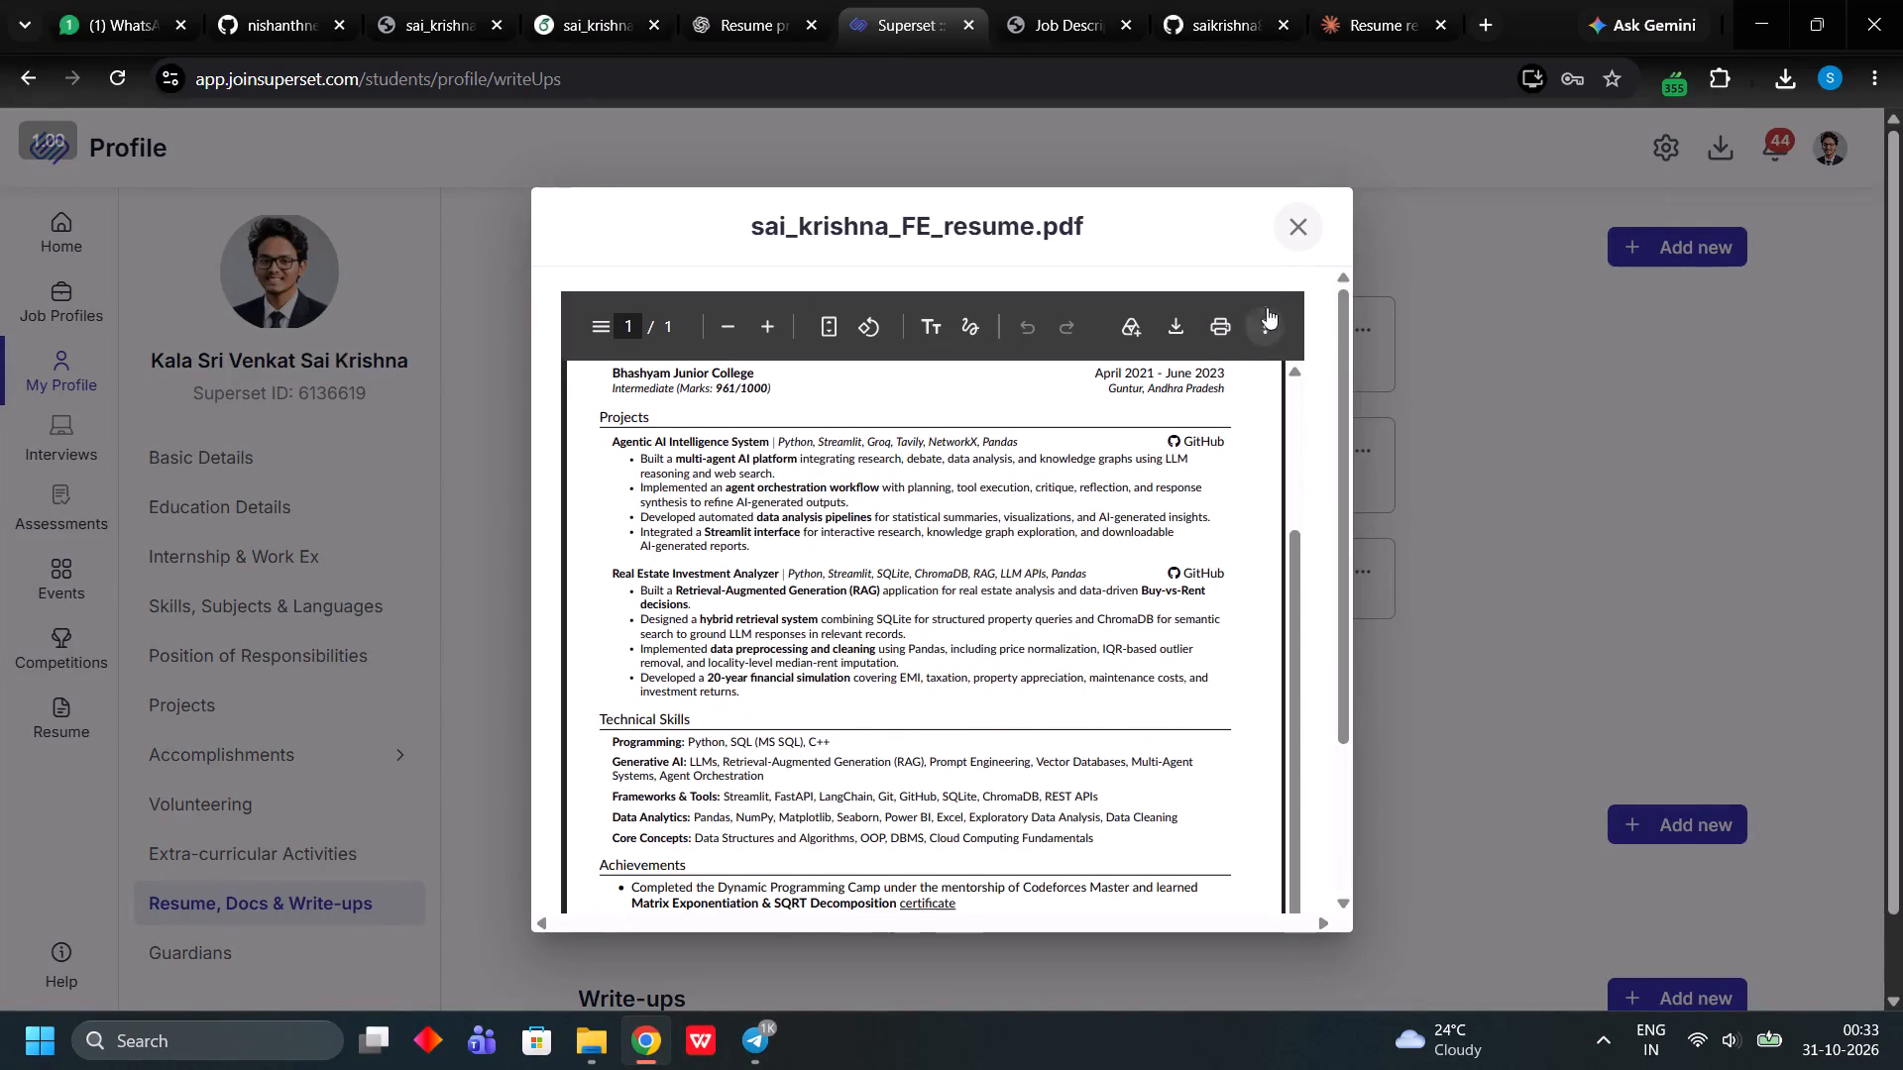
left_click(1309, 221)
Start adding a new resume to the profile's My Resume section.
left_click(1650, 262)
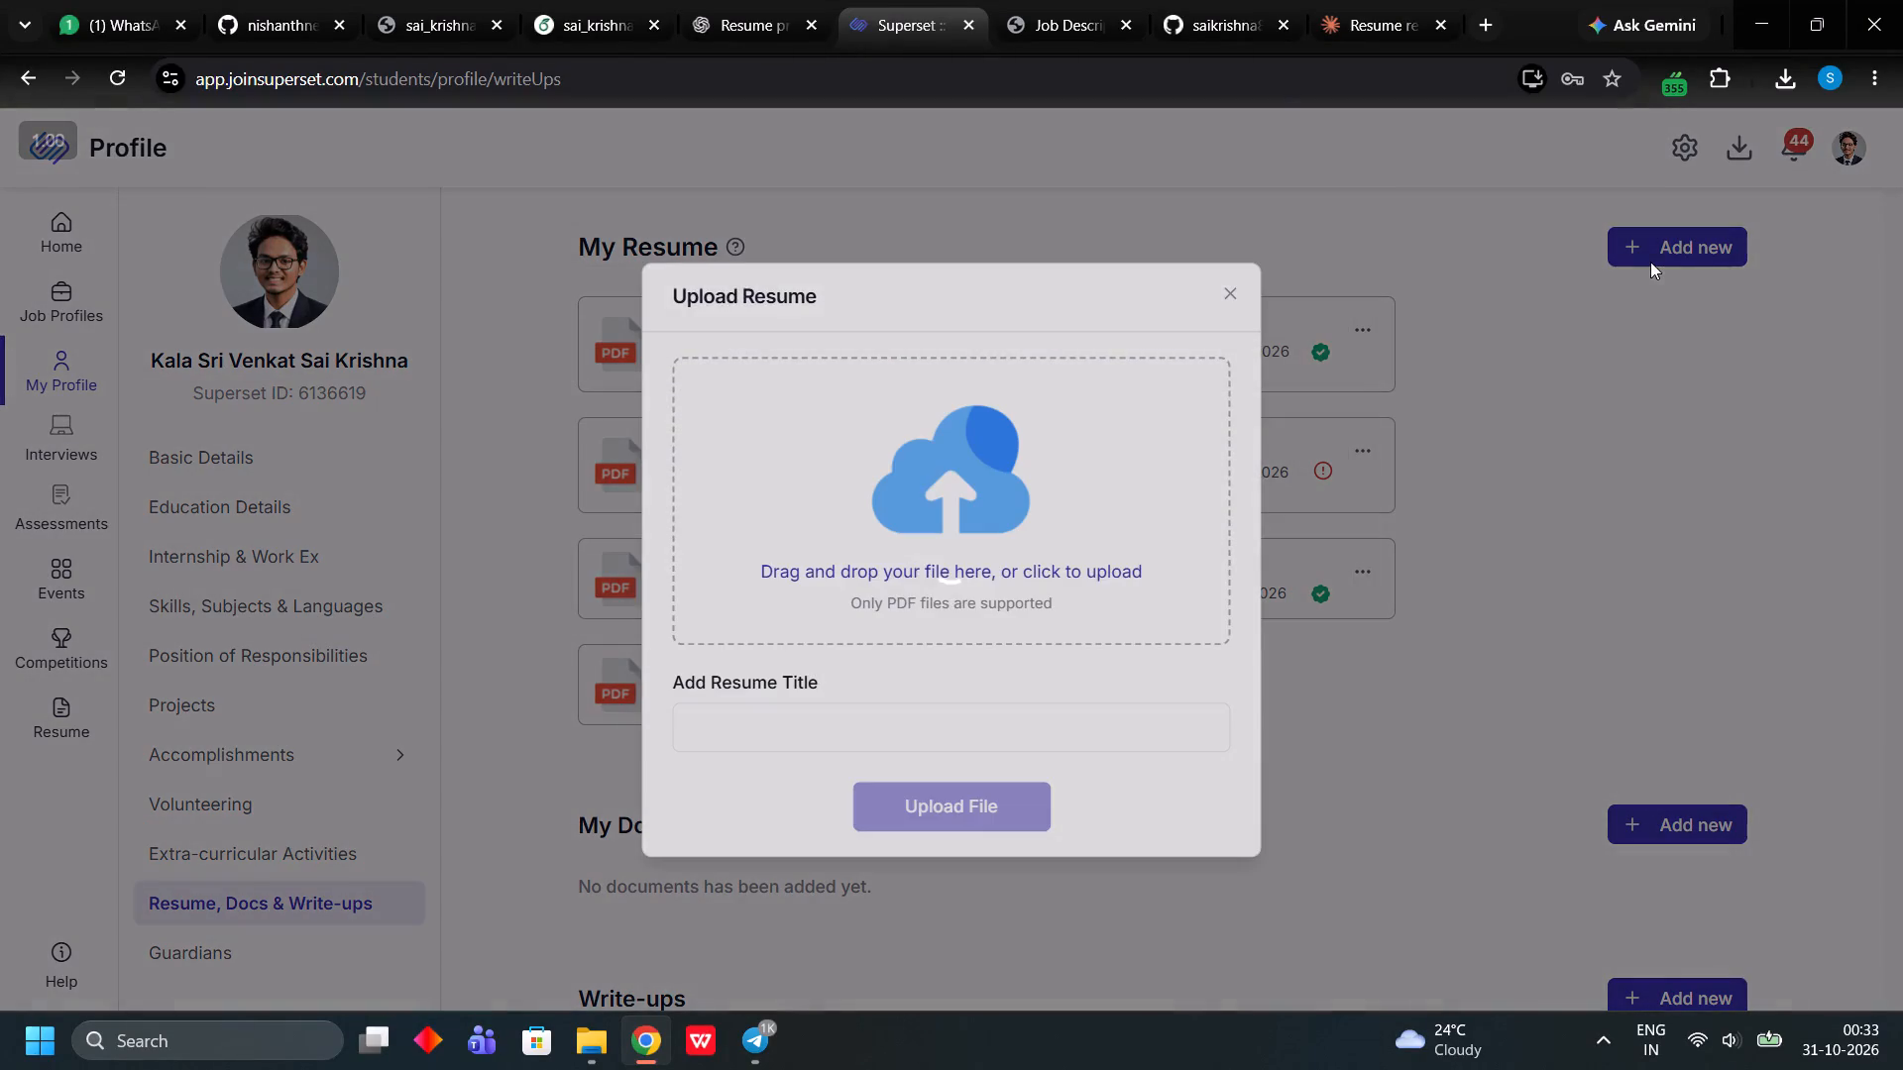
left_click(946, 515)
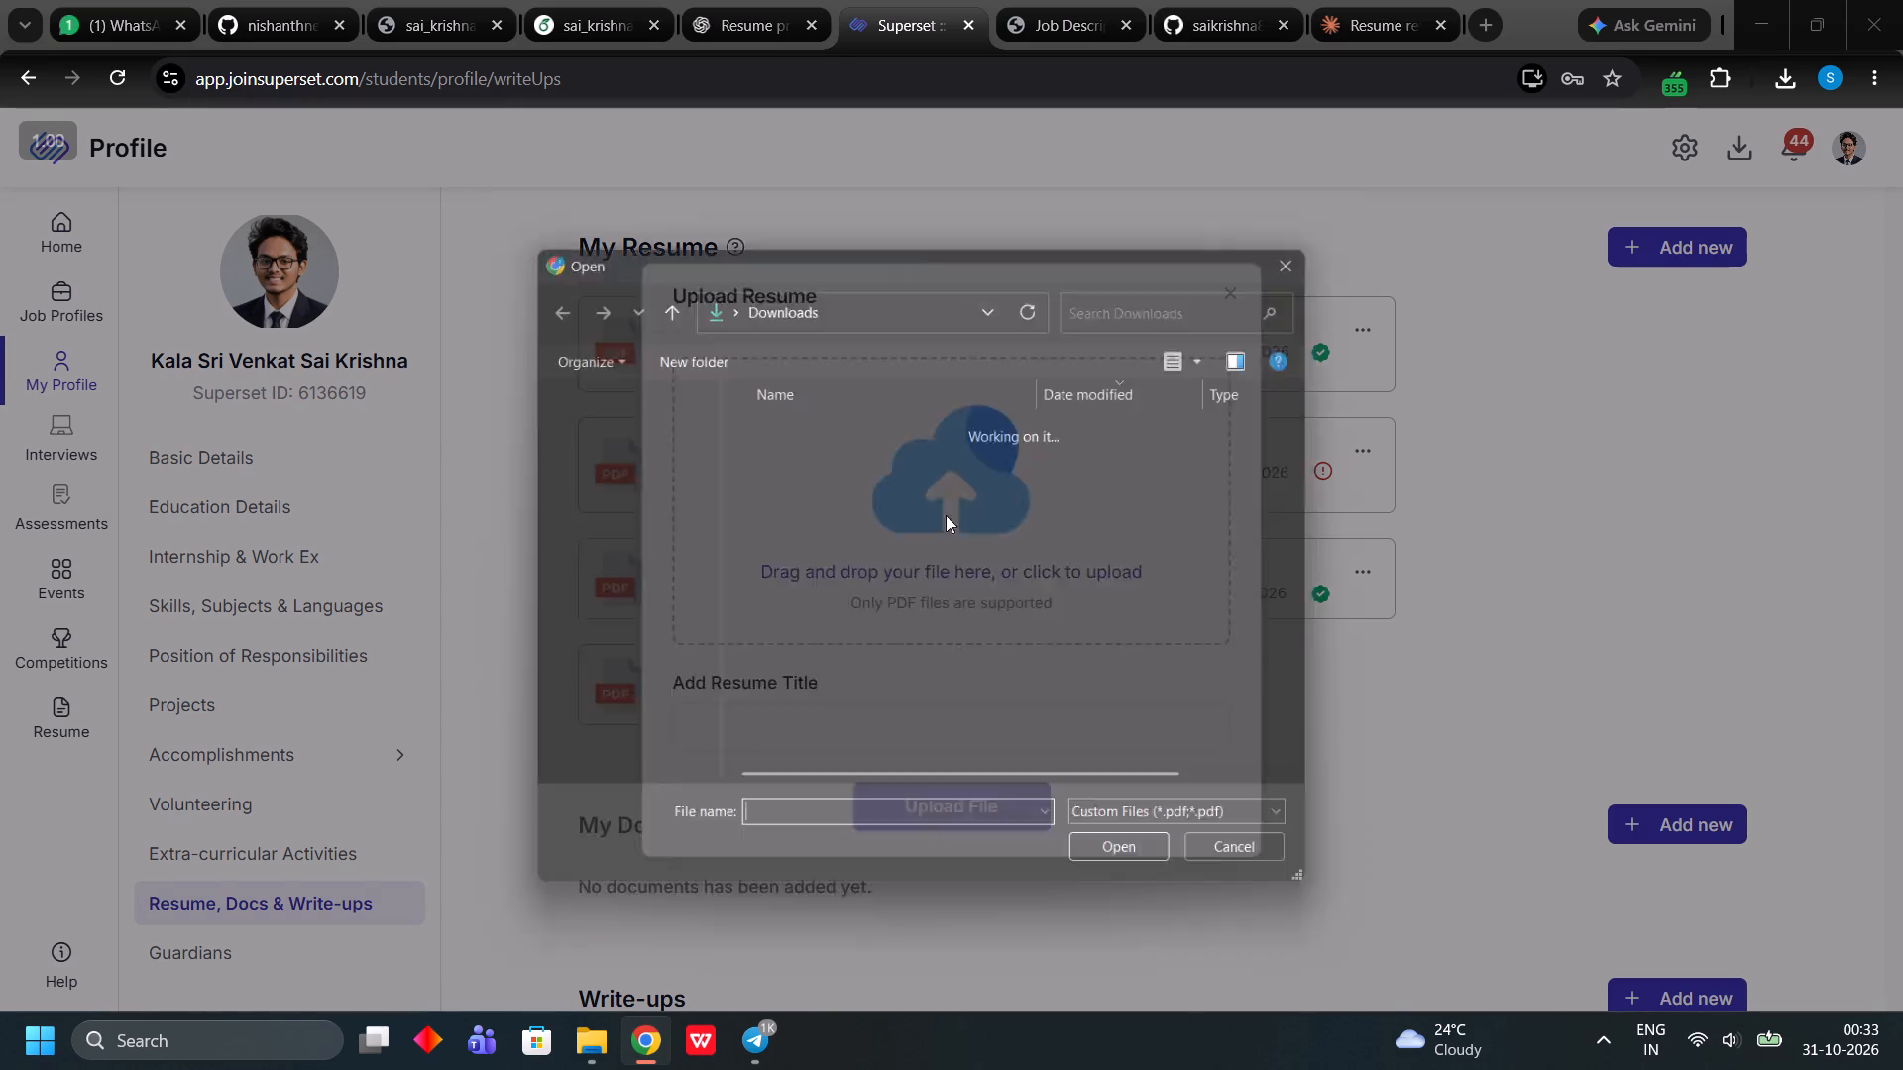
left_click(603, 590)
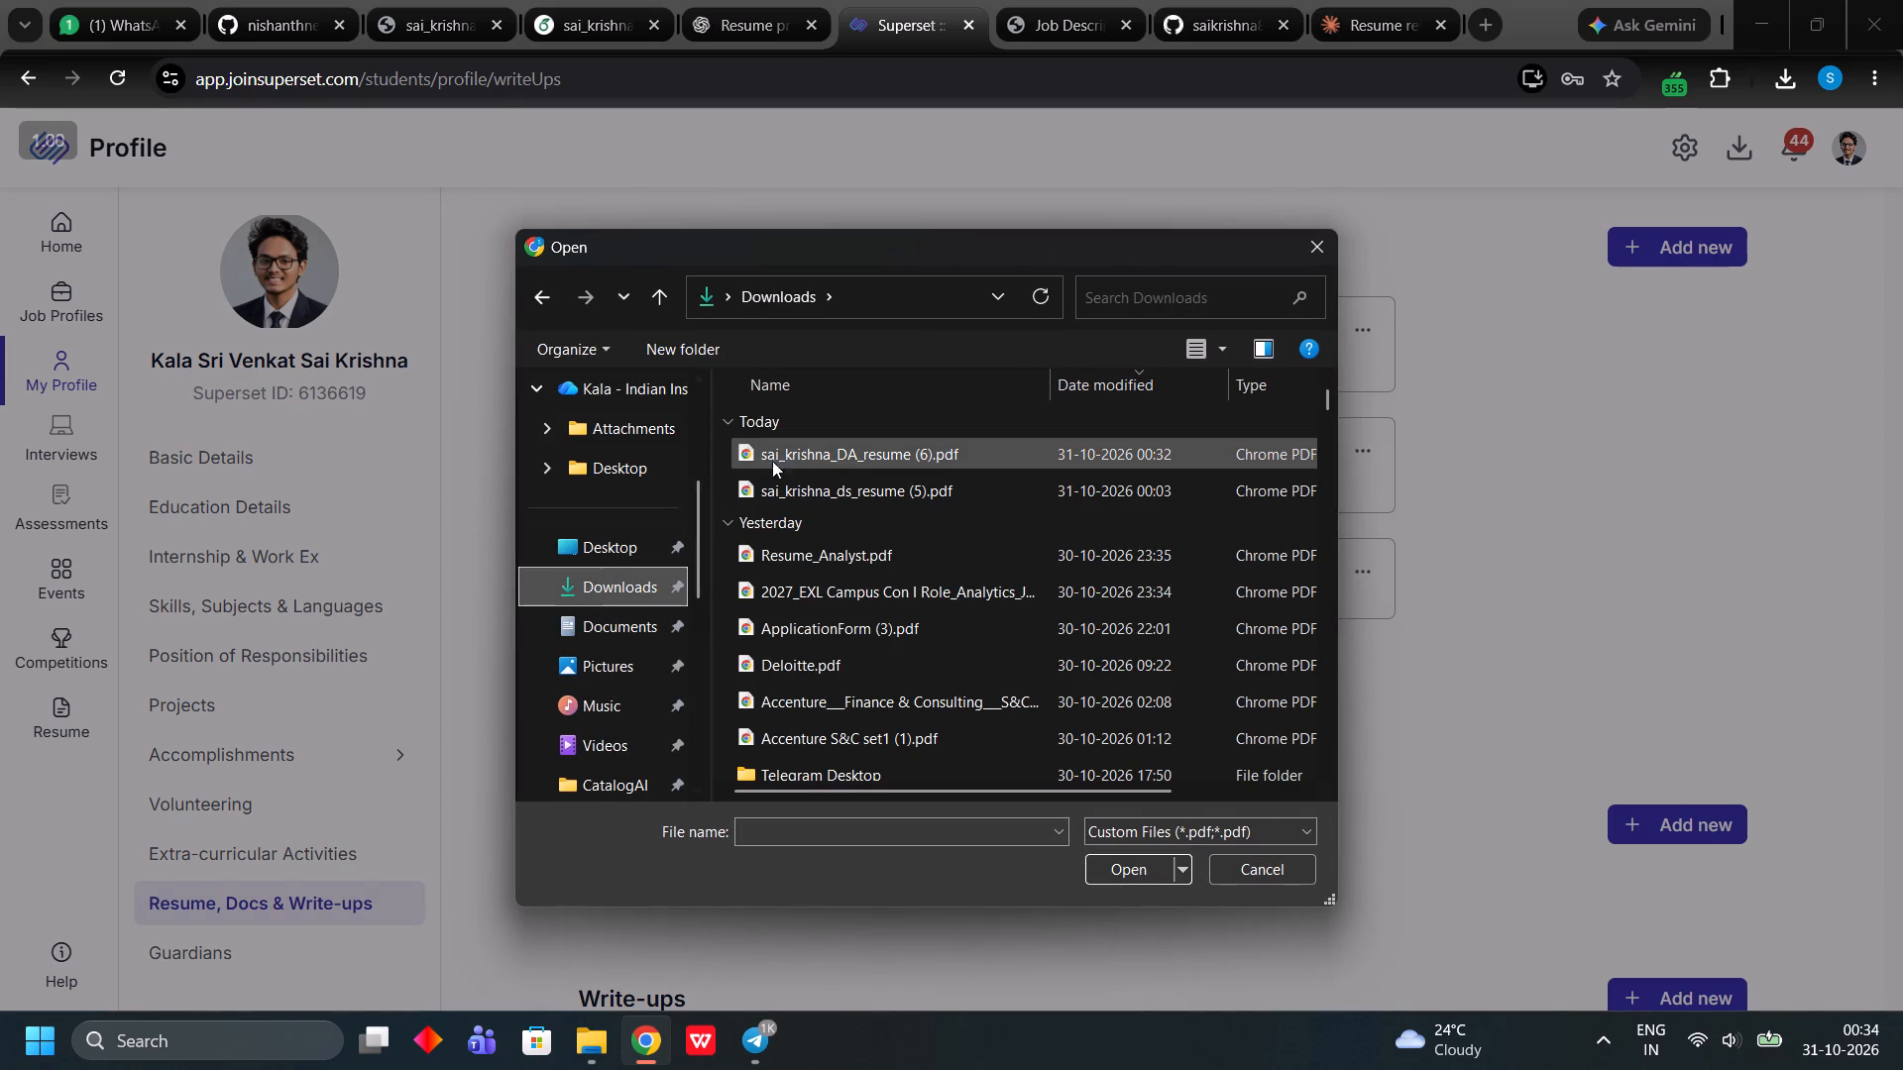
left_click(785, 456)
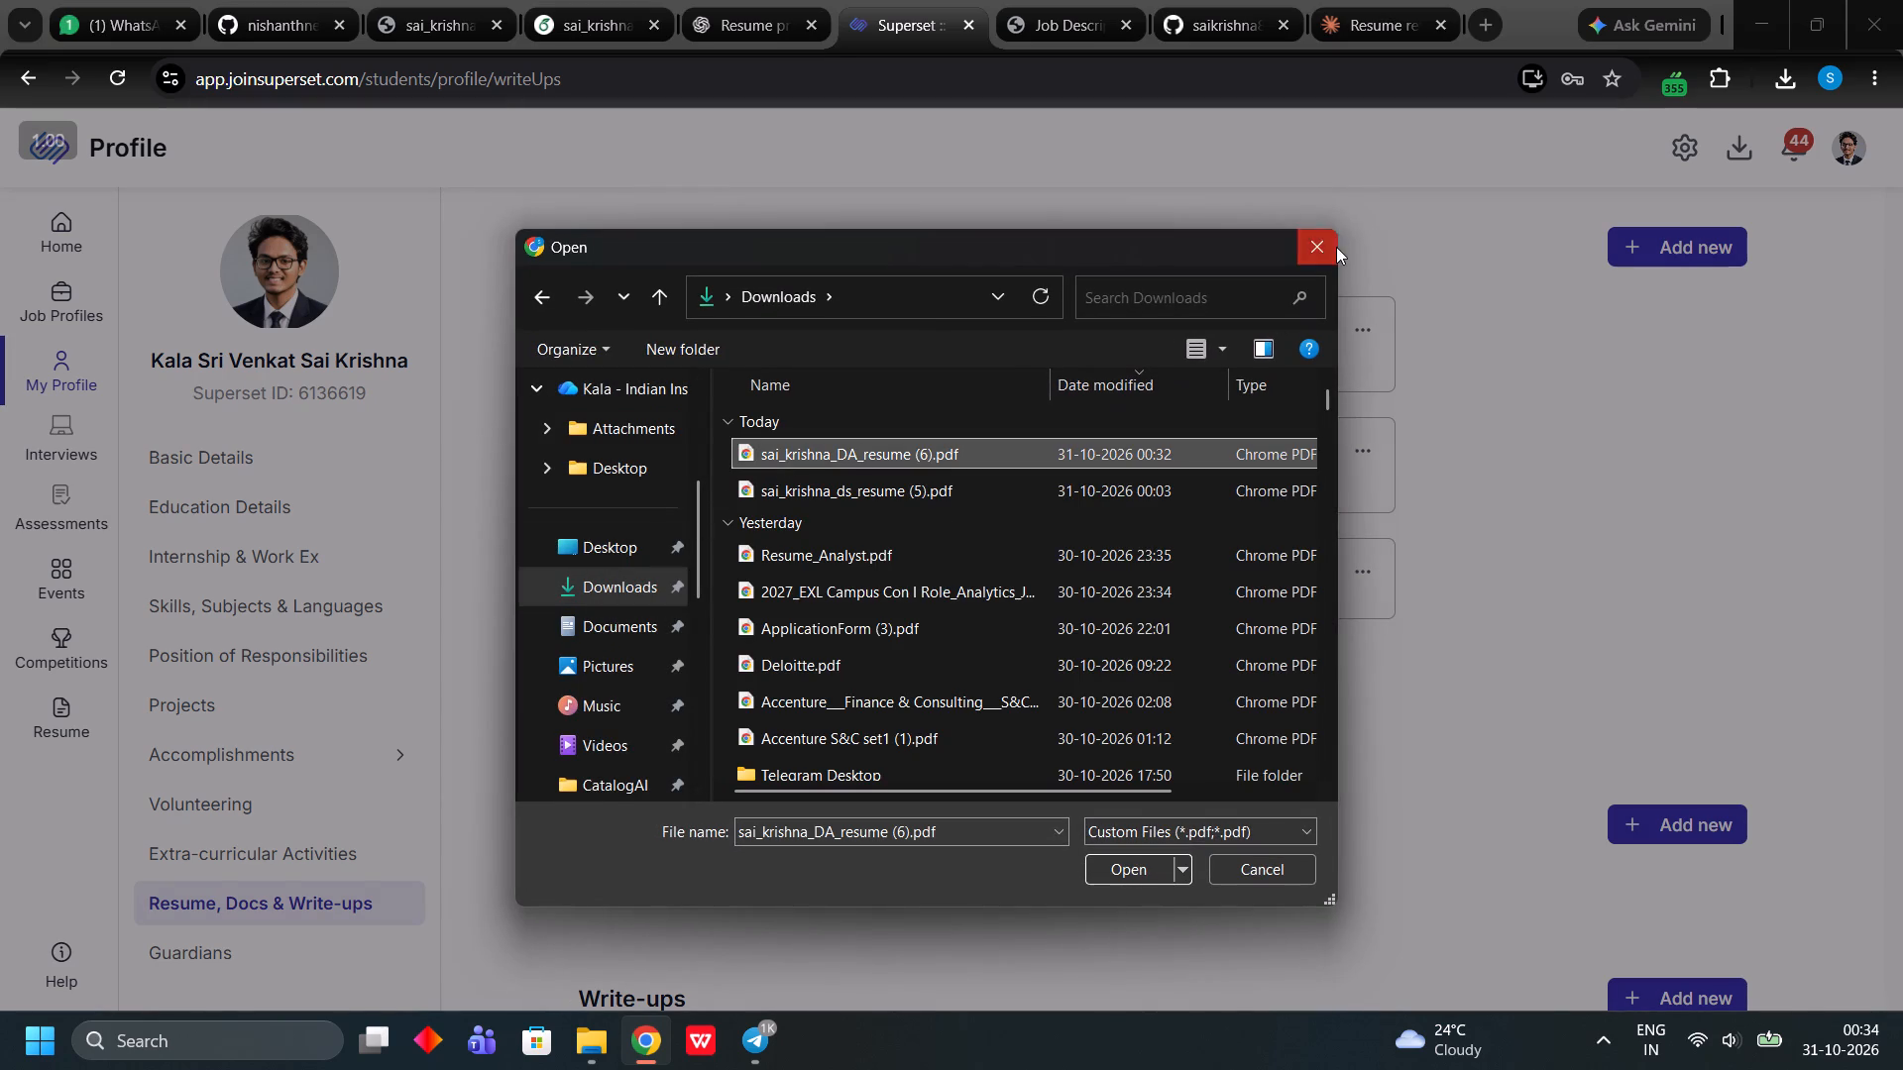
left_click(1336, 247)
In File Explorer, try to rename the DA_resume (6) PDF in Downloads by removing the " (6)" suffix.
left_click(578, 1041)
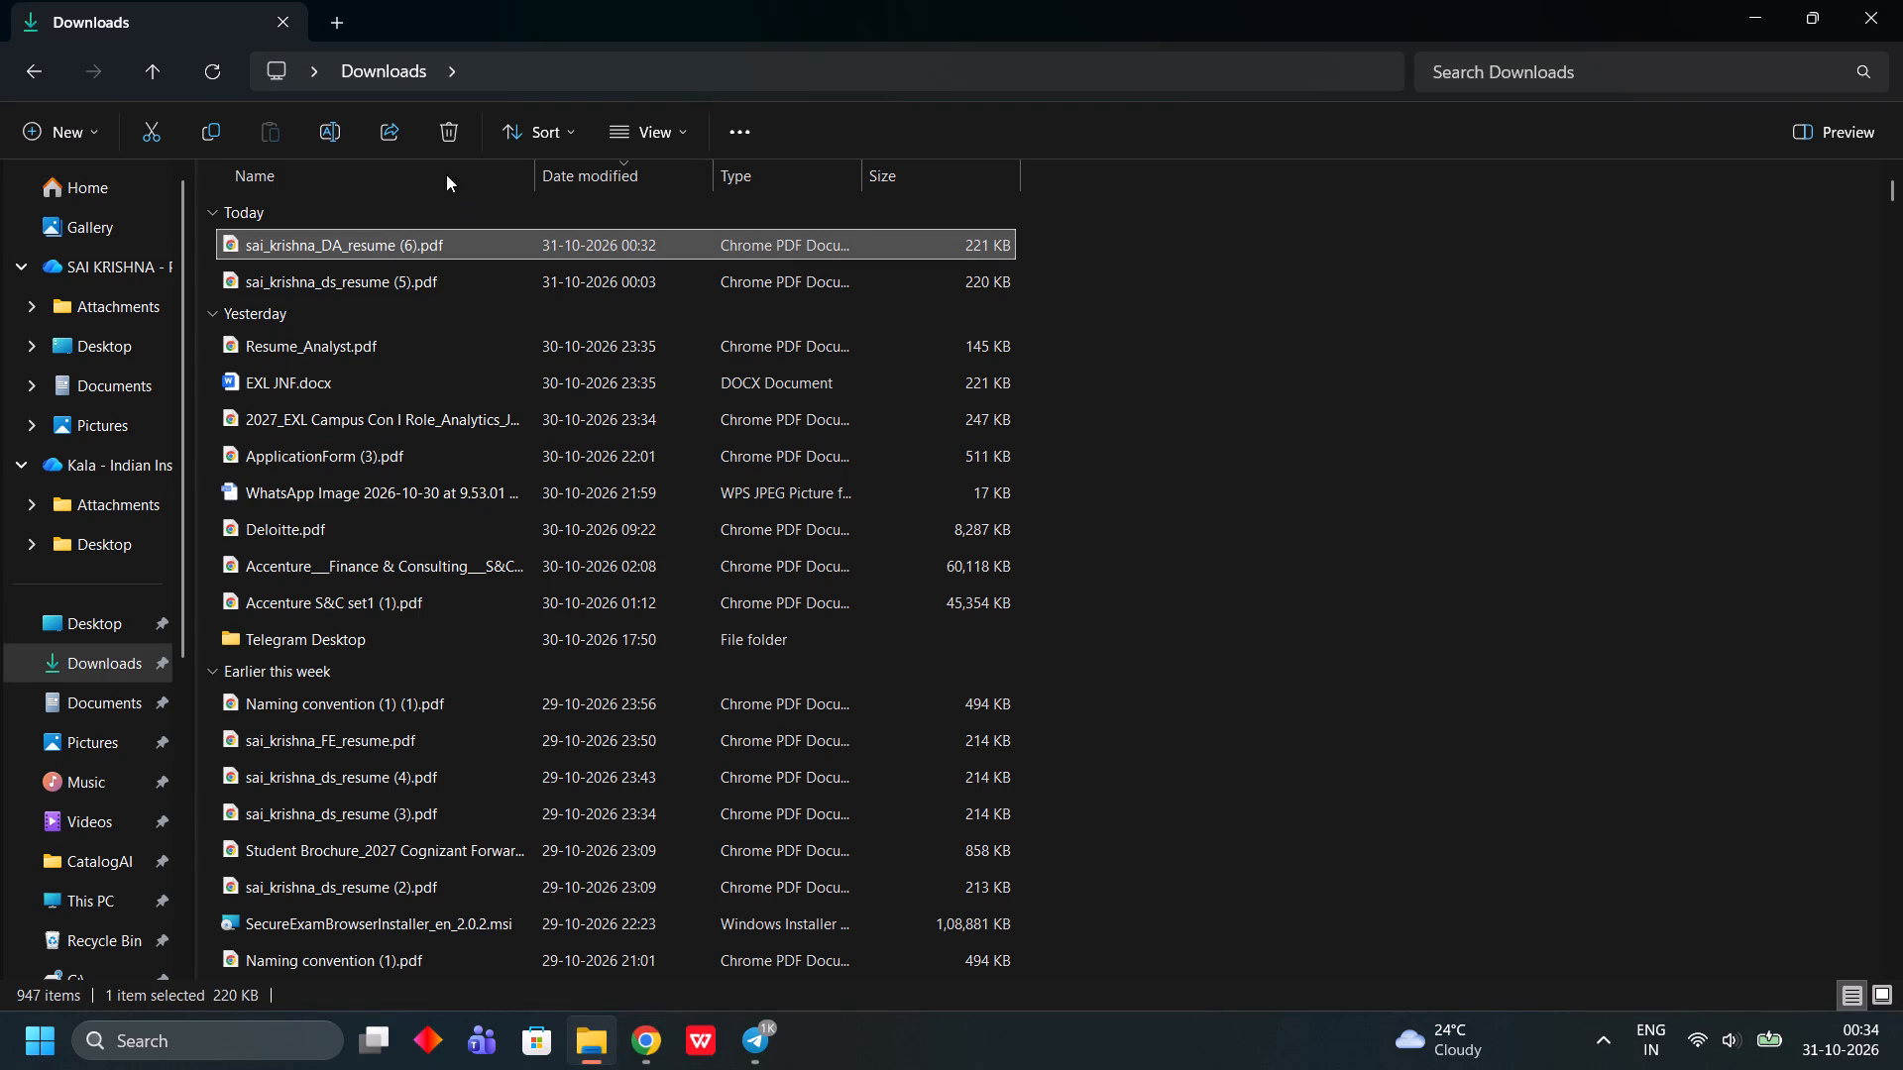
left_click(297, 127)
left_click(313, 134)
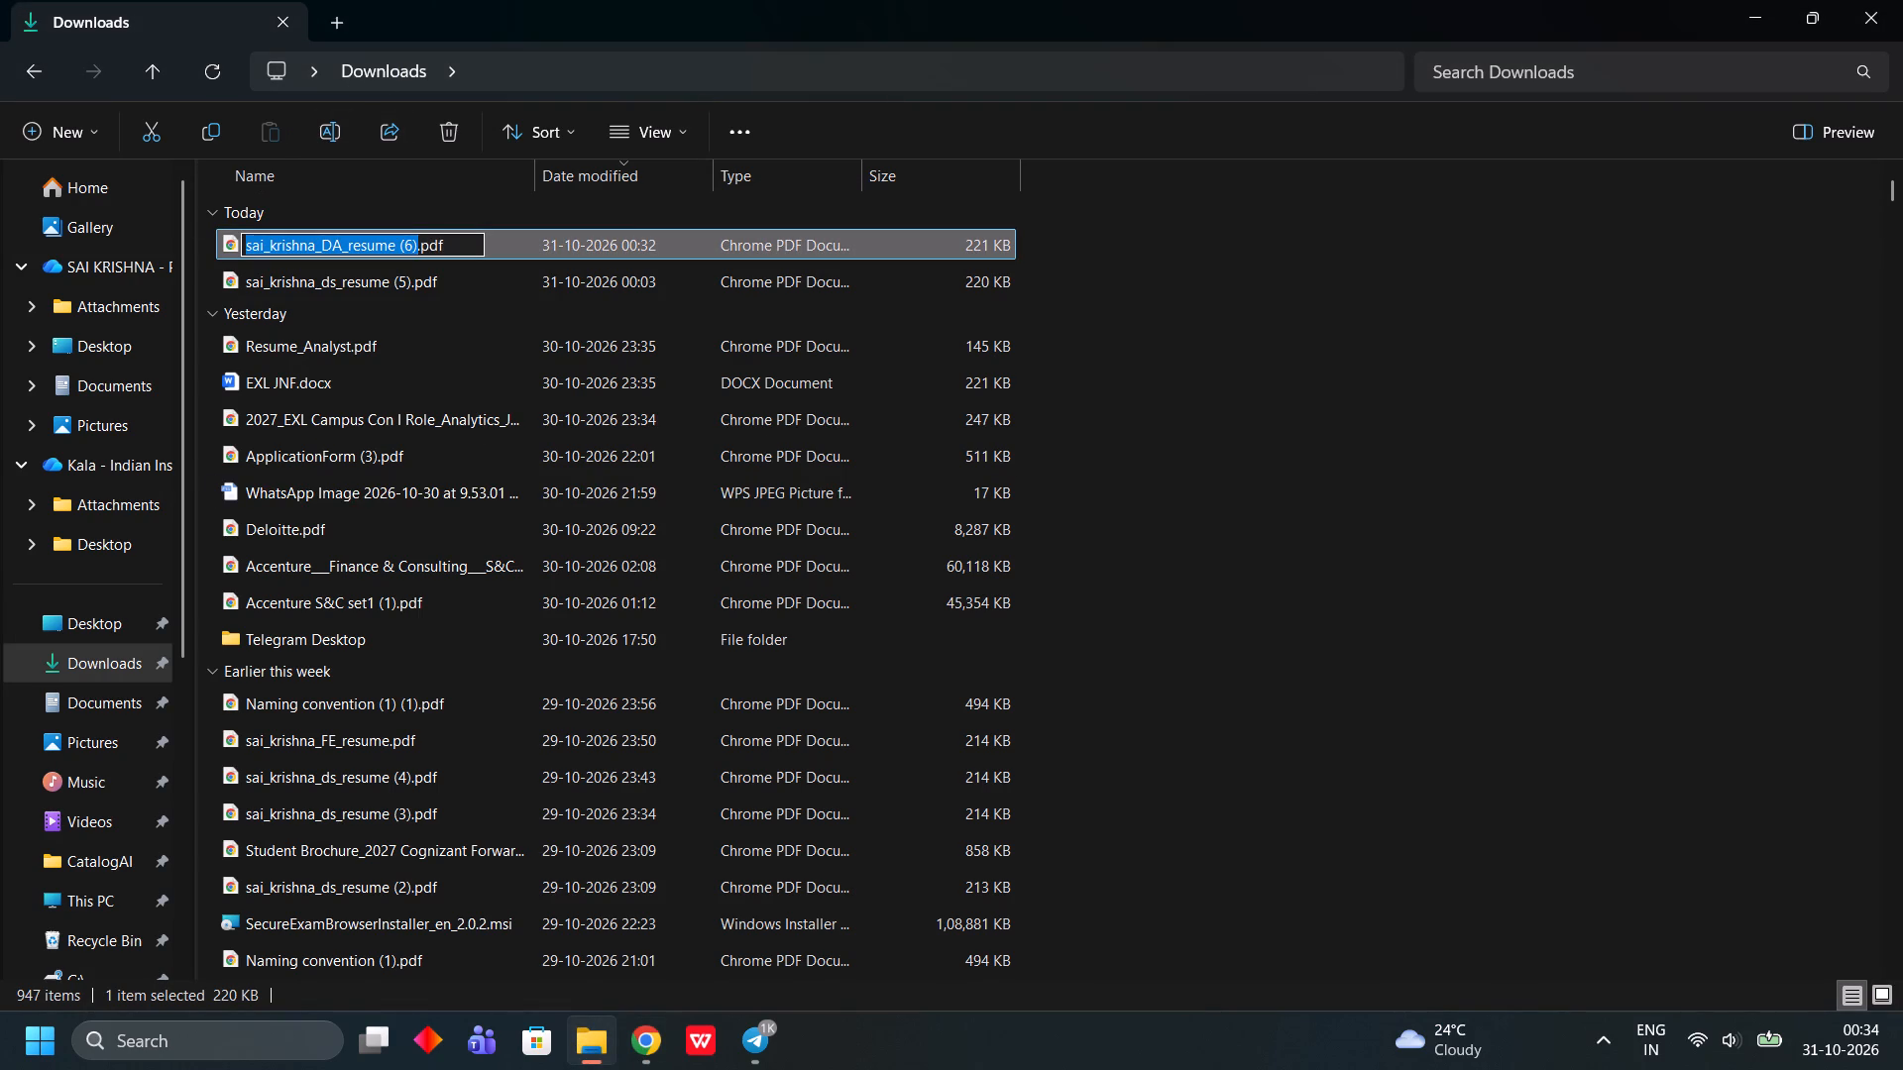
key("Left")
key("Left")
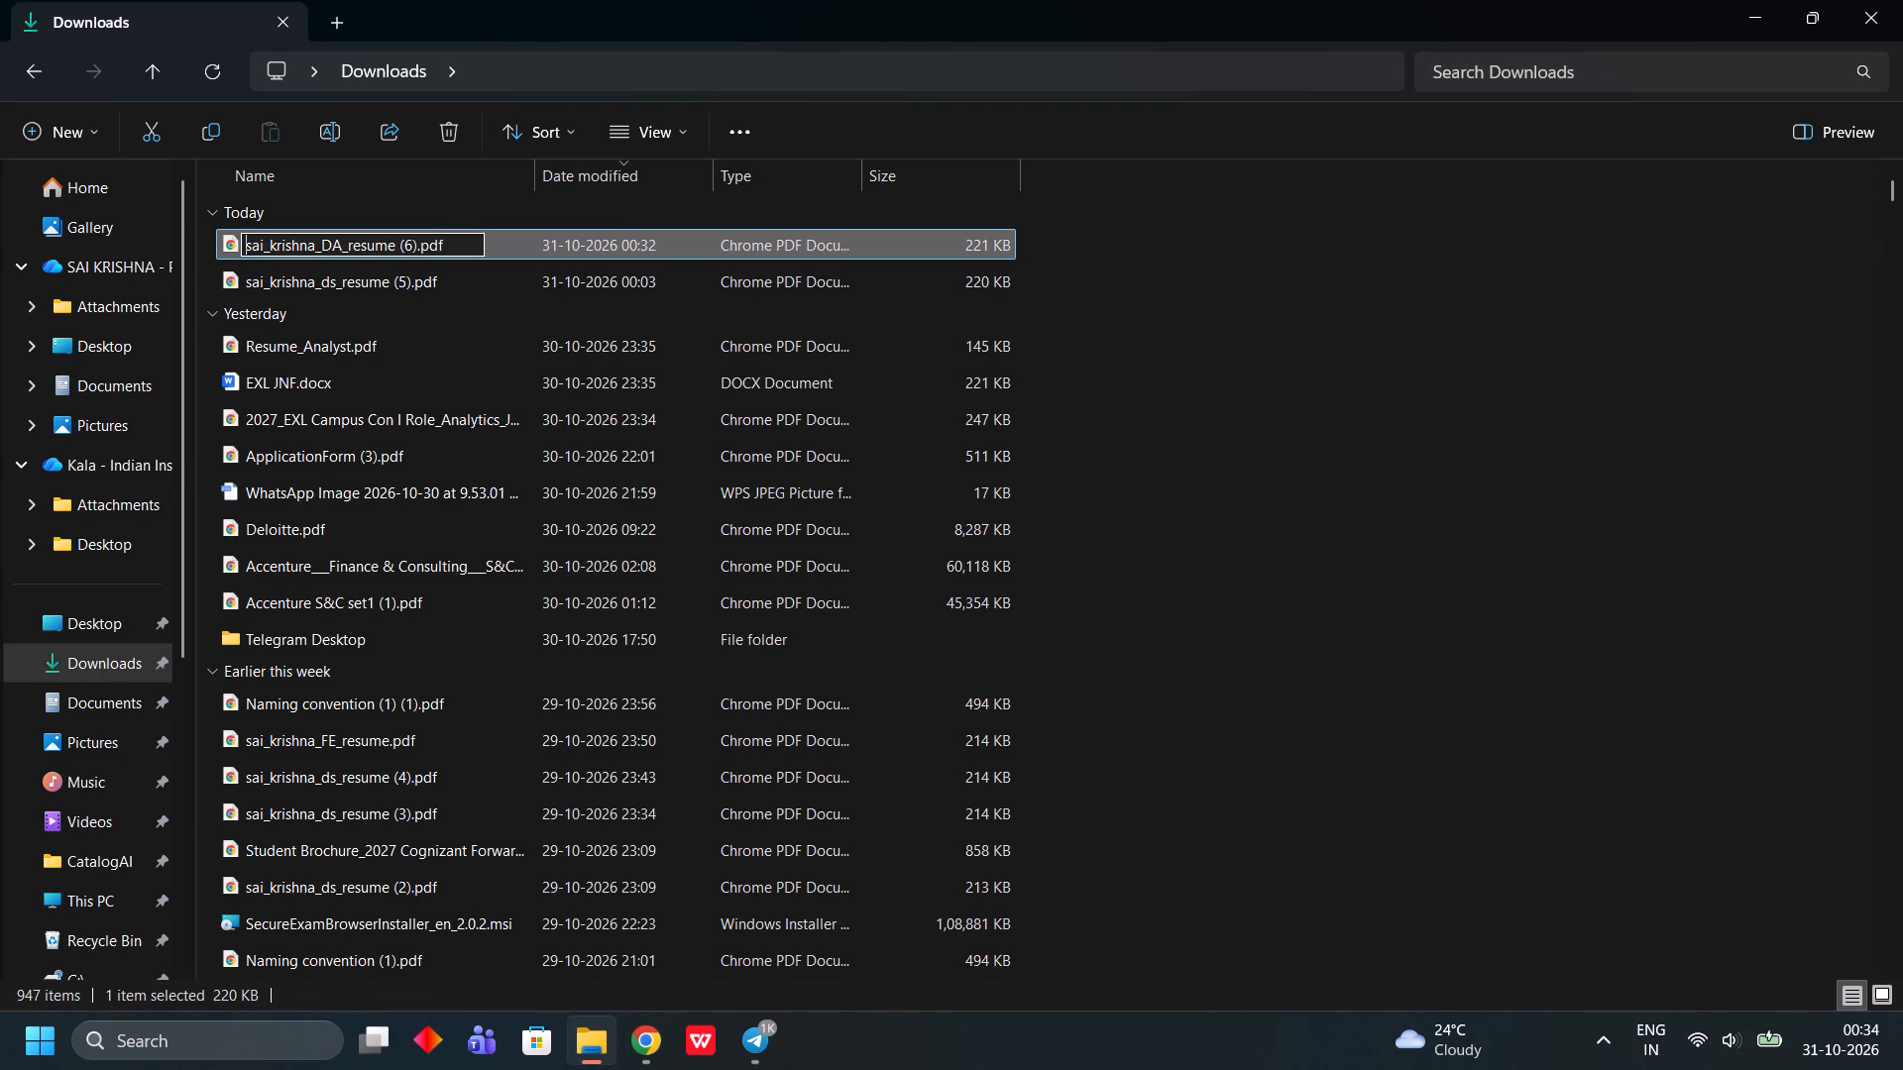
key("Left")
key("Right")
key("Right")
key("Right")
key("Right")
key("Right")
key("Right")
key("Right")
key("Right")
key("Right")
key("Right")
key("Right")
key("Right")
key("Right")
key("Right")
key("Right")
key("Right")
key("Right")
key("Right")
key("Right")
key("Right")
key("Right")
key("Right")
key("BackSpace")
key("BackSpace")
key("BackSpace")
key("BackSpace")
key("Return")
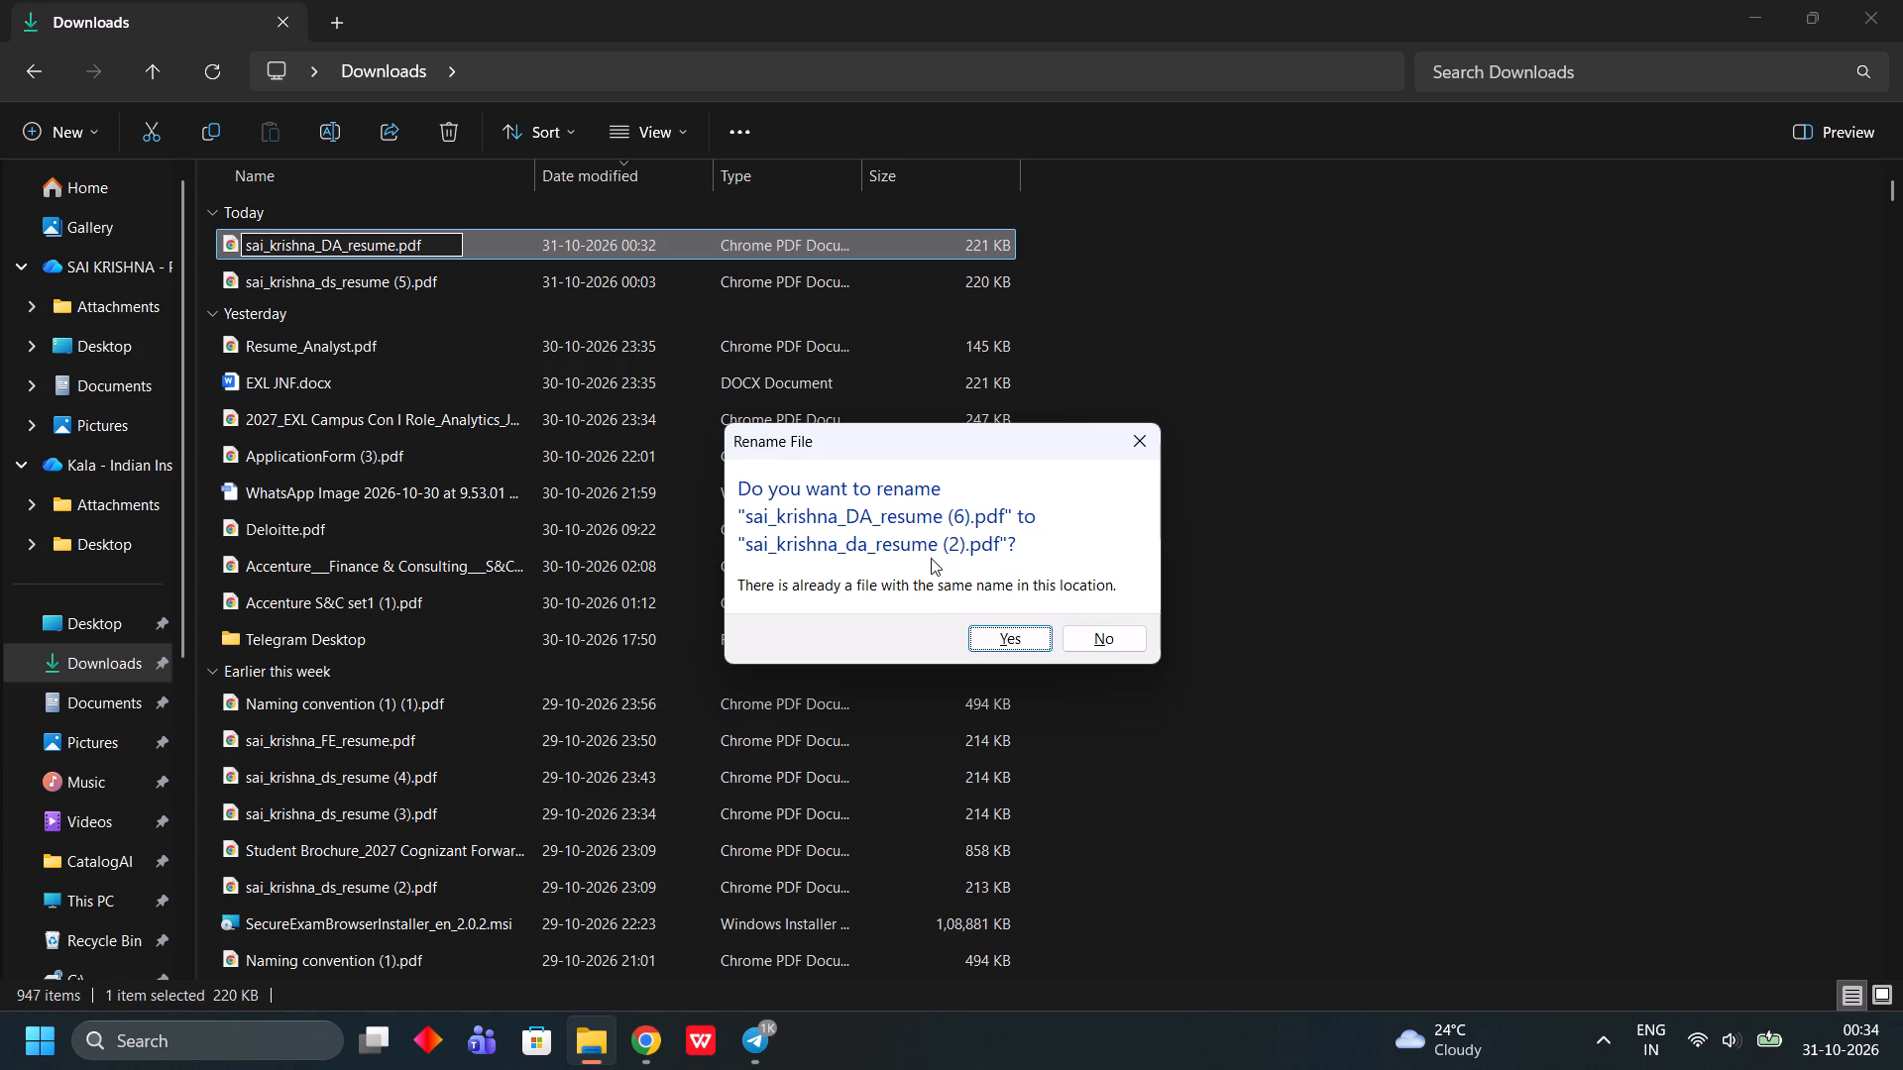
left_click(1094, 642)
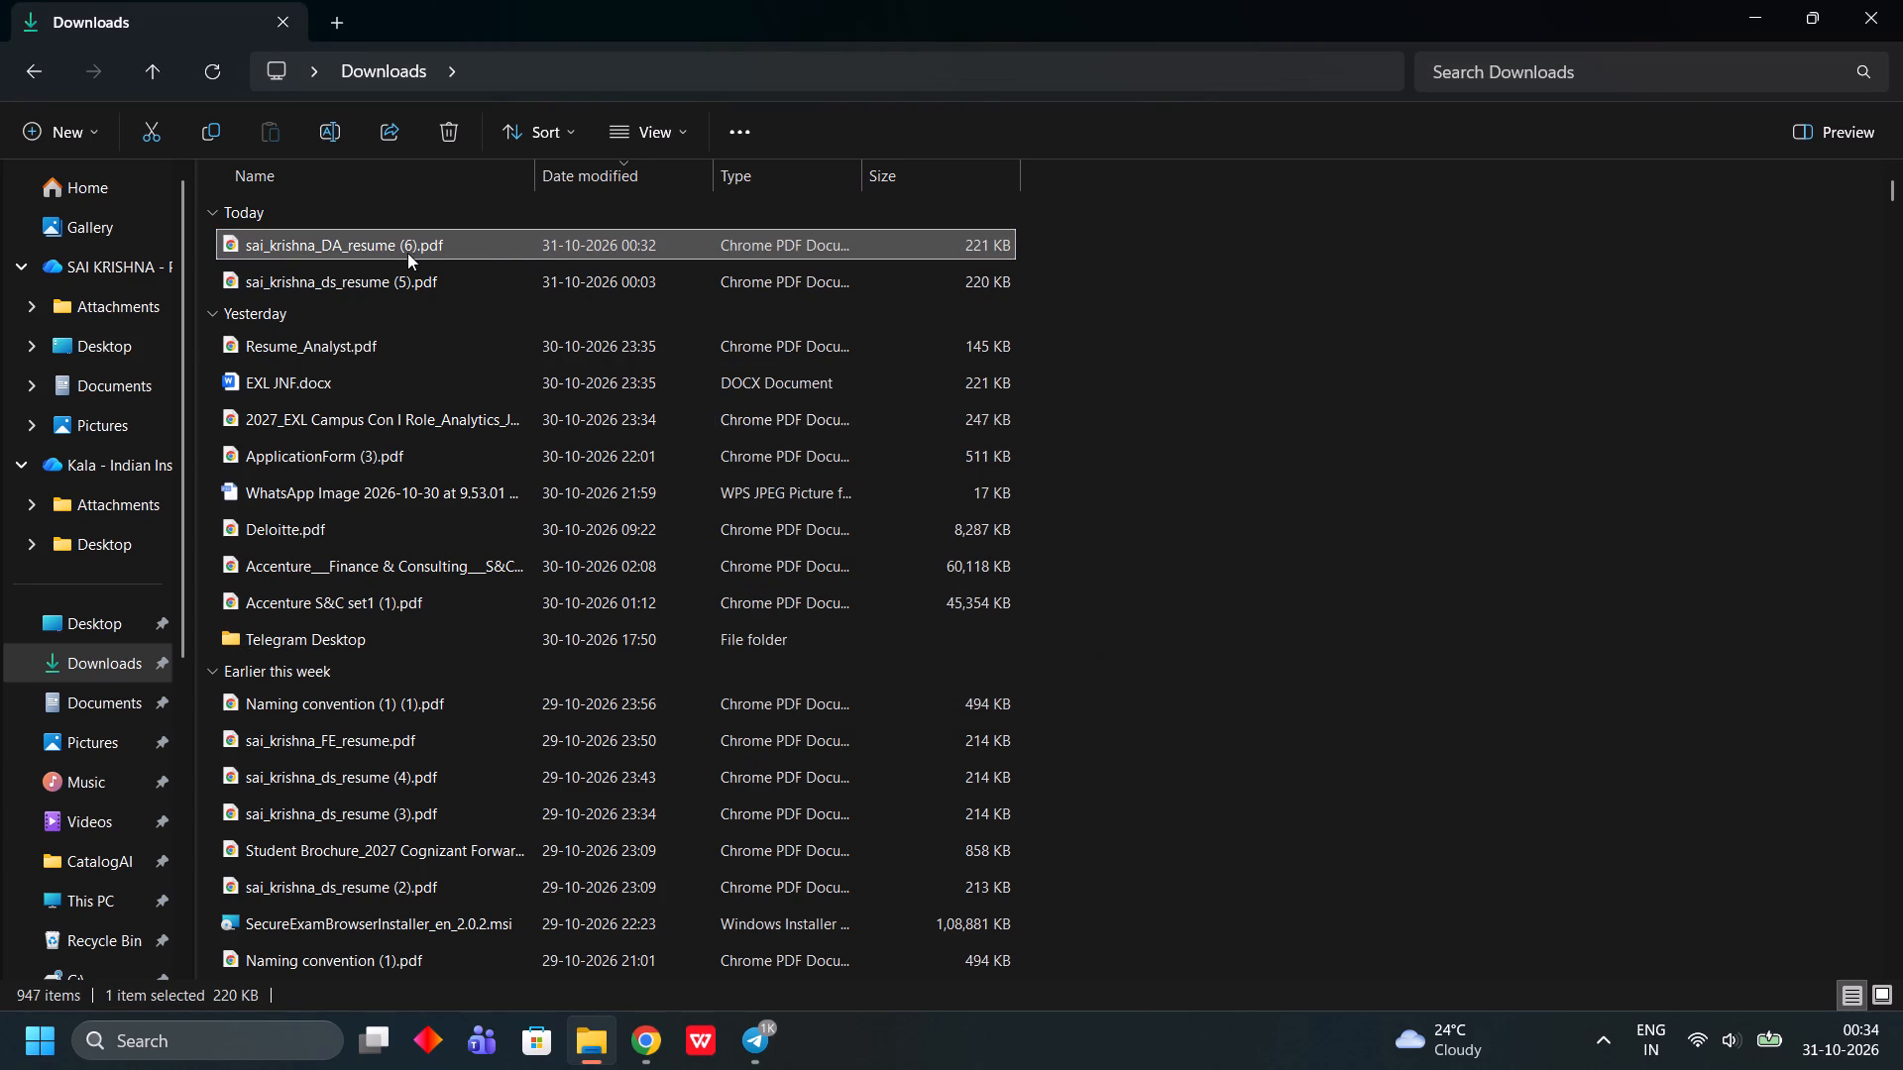
Rename the DA_resume (6) PDF in Downloads, removing the " (6)" suffix and changing DA to DAA.
left_click(336, 135)
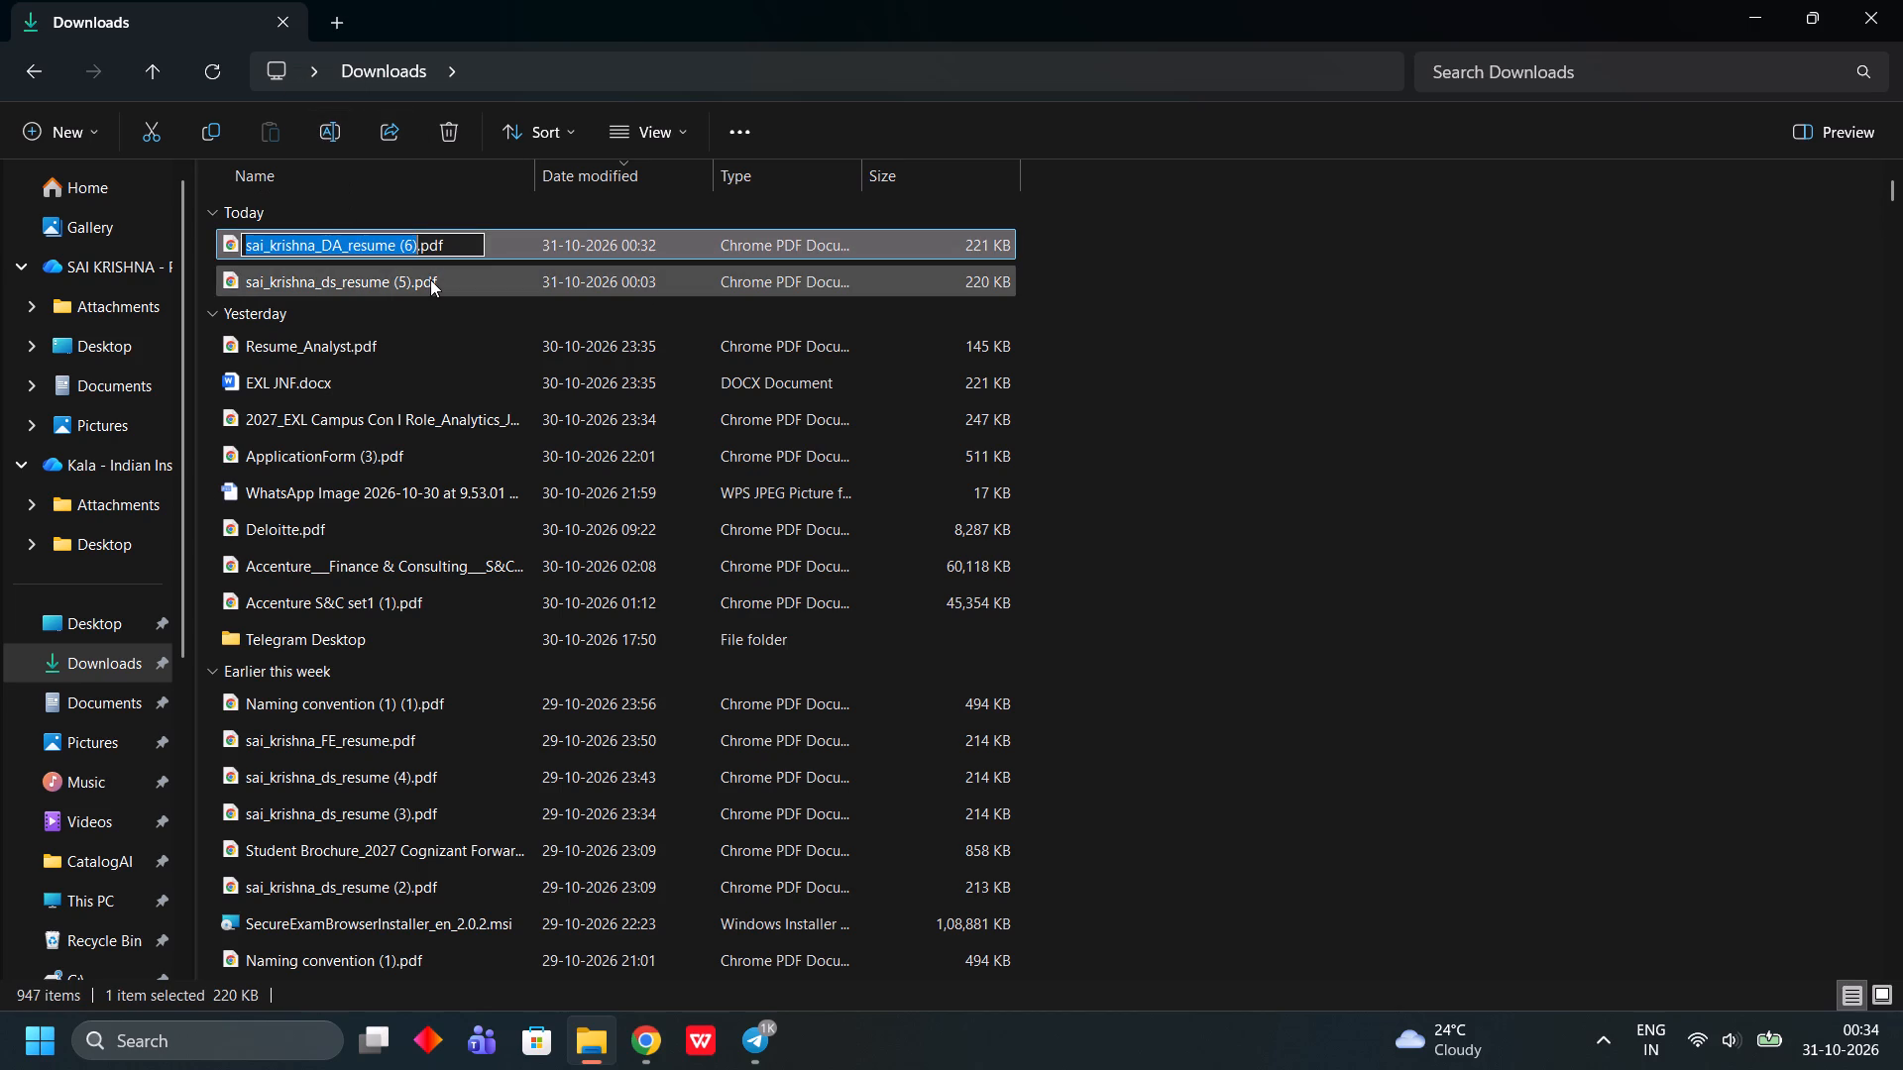
left_click(408, 244)
key("Right")
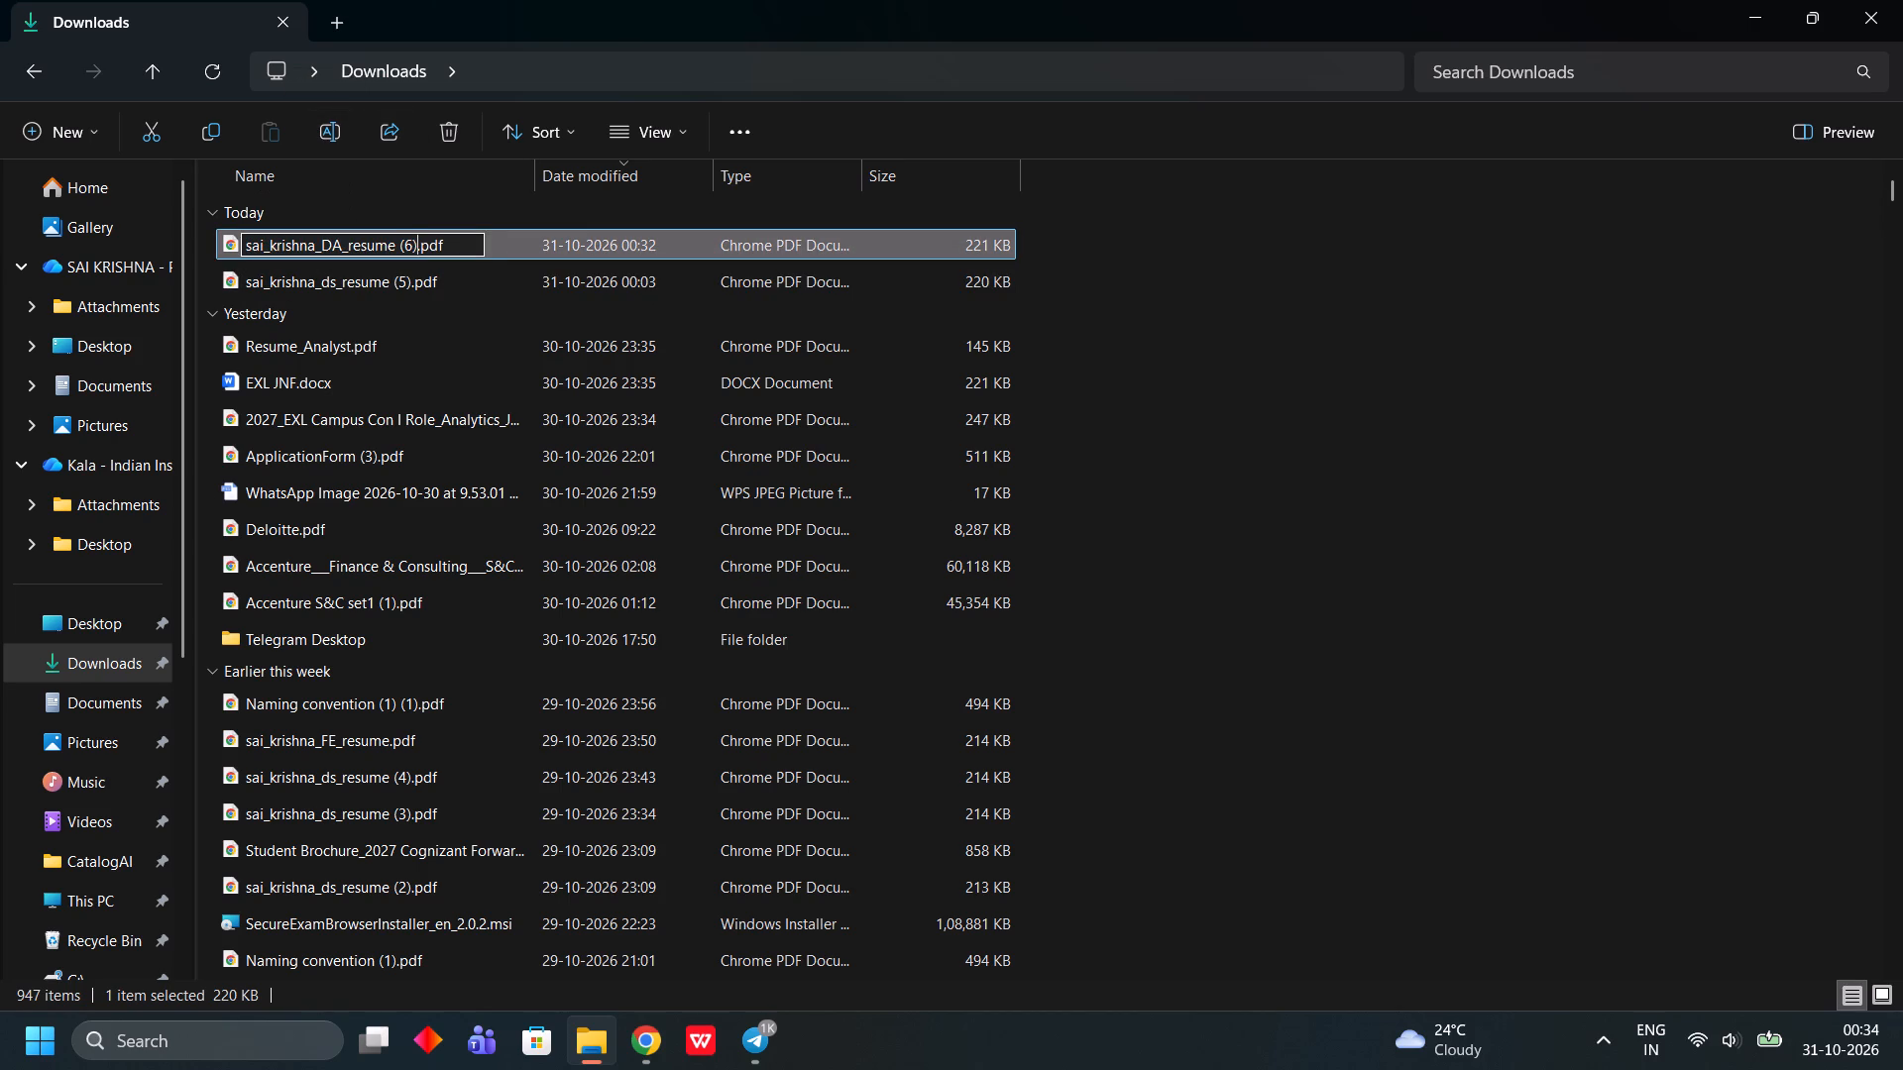
key("BackSpace")
key("BackSpace")
key("BackSpace")
key("BackSpace")
key("Left")
key("Left")
key("Left")
key("Left")
key("Left")
key("Left")
key("Left")
key("shift+a")
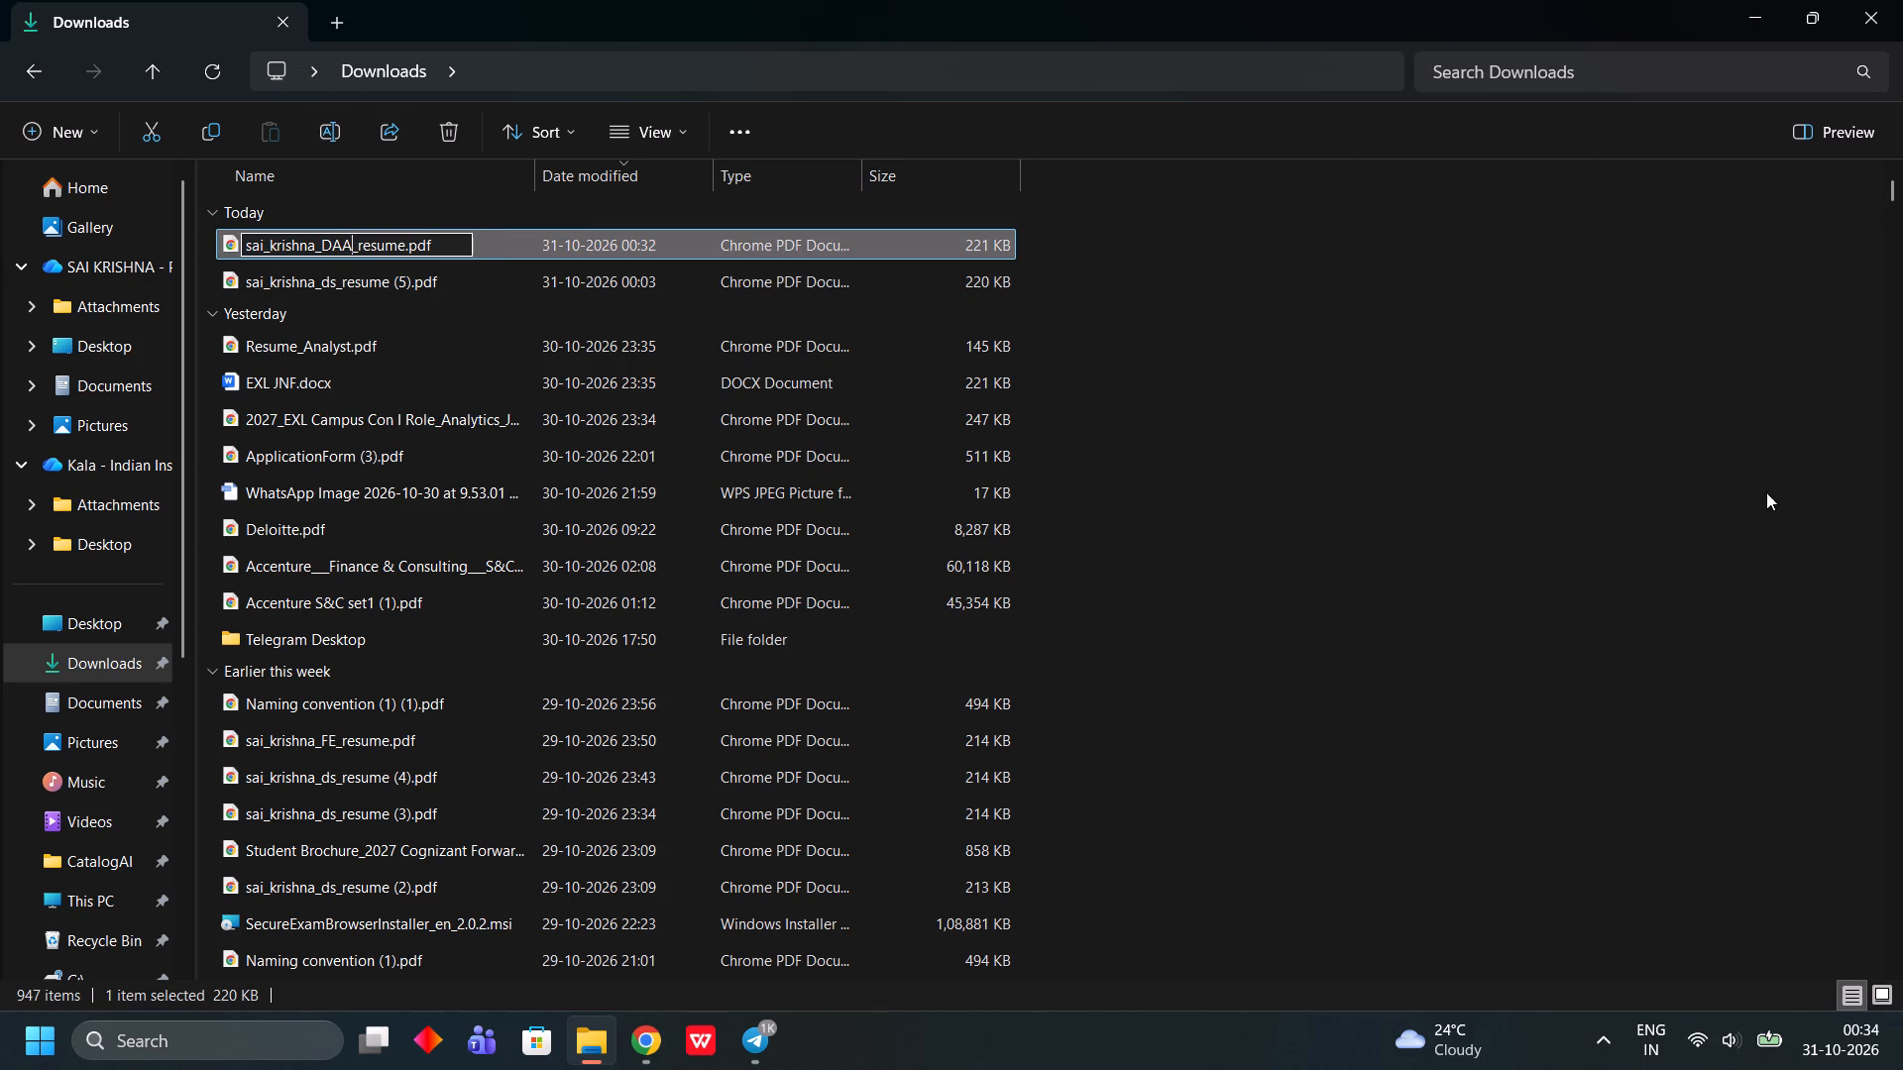
key("Return")
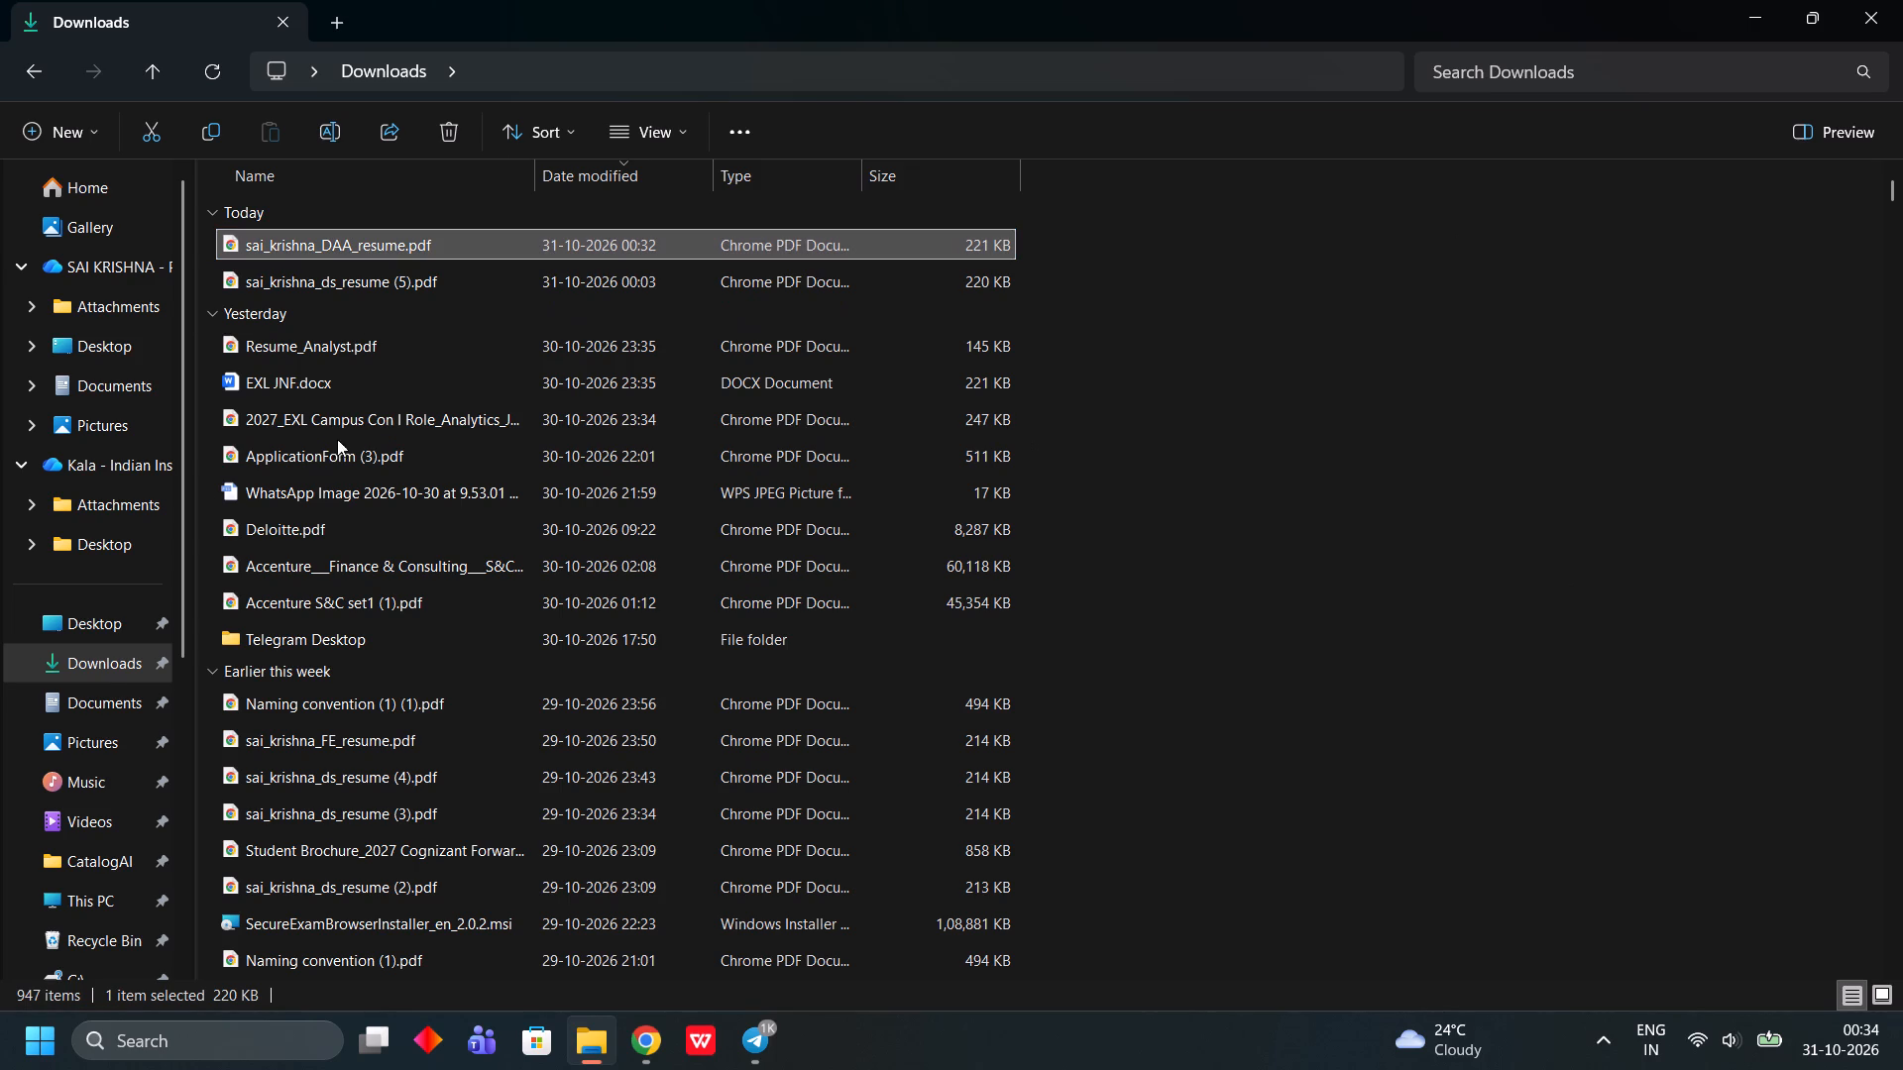
Switch back to Chrome and upload the DAA_resume PDF from Downloads as a new resume.
left_click(642, 1053)
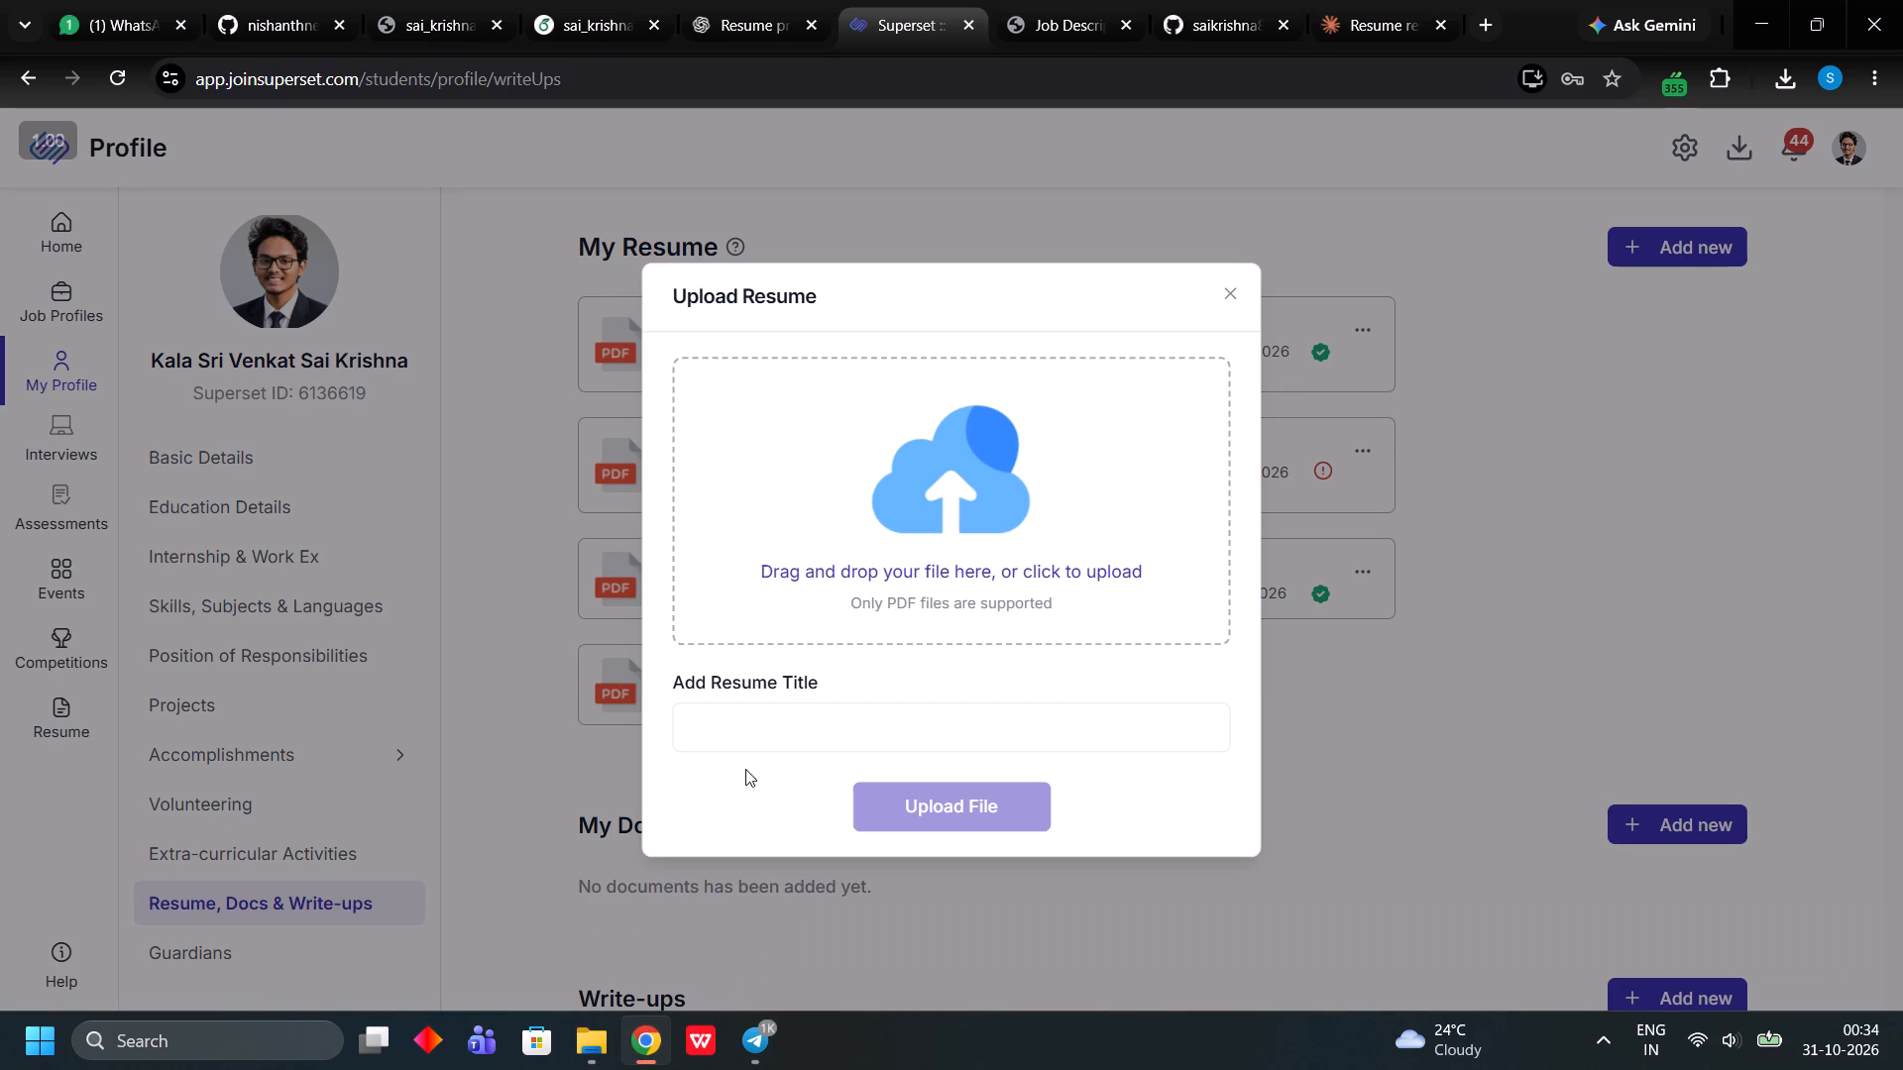
left_click(935, 511)
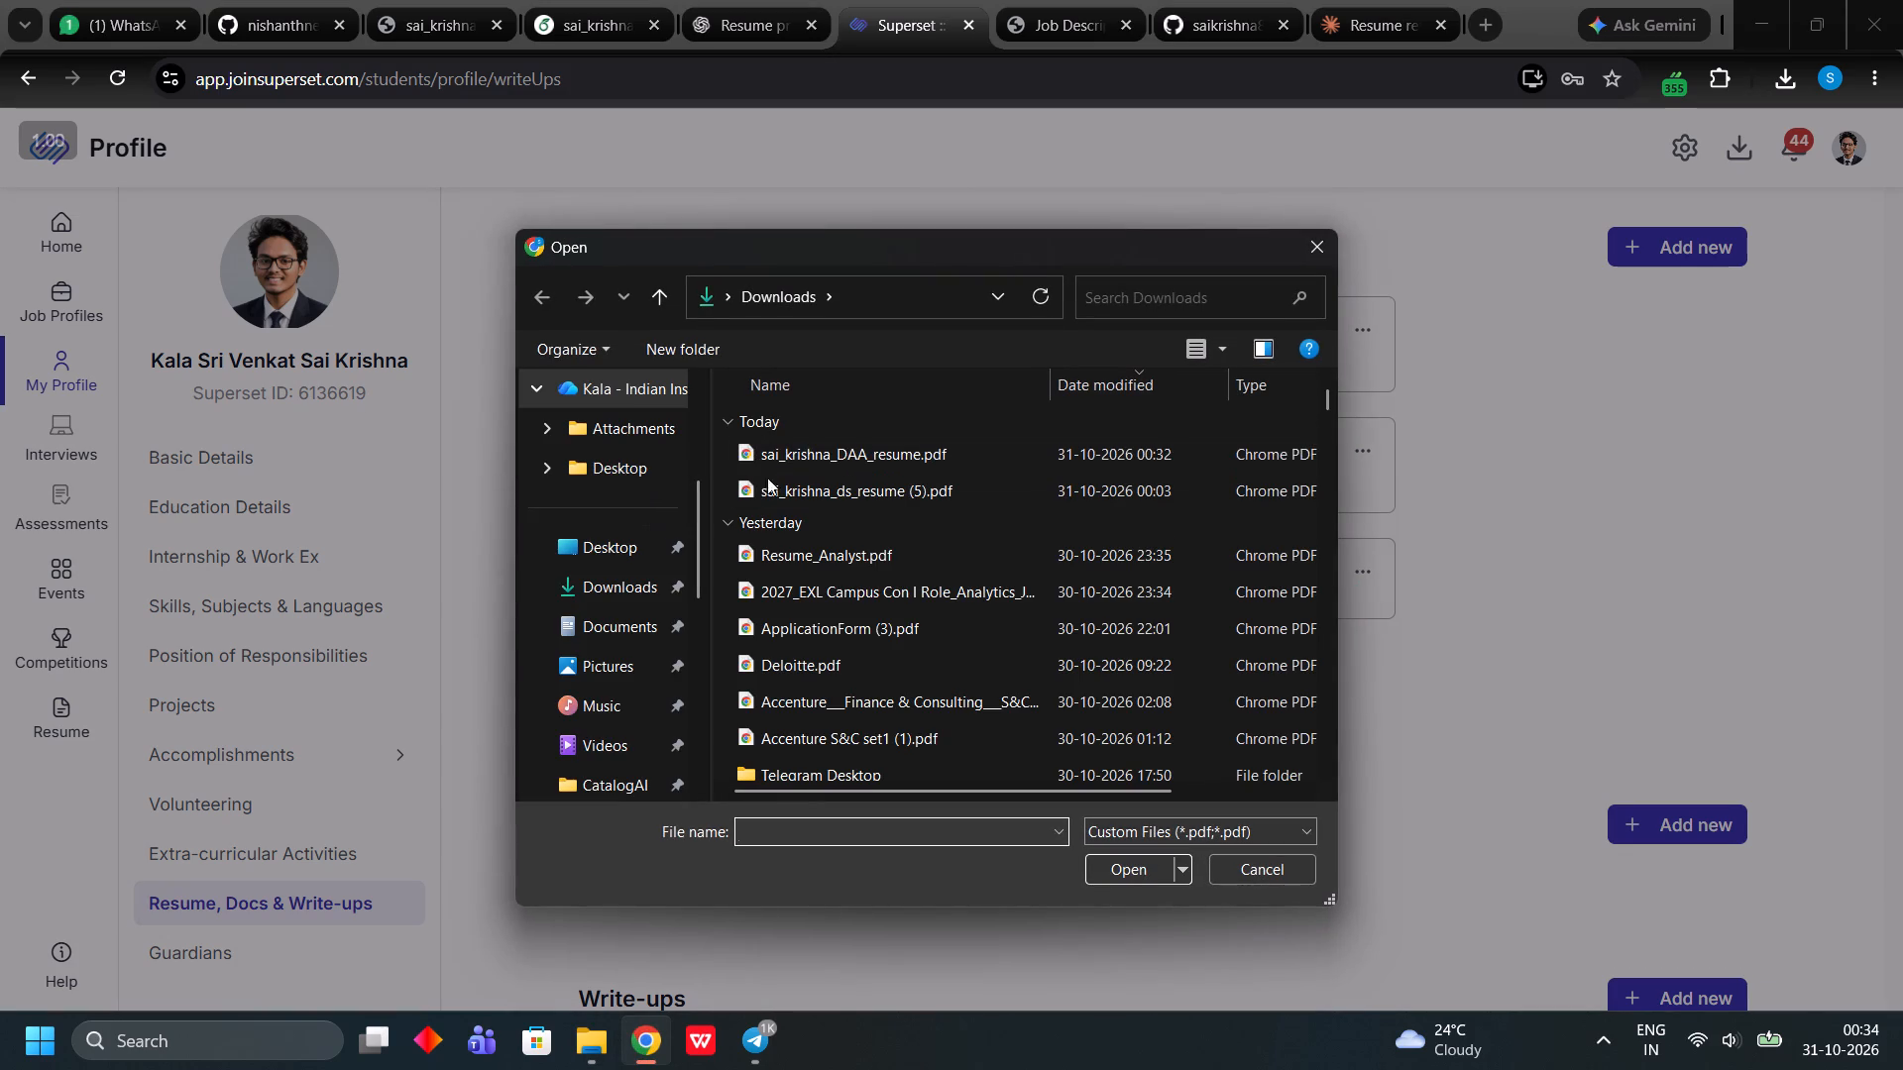
double_click(940, 443)
left_click(929, 812)
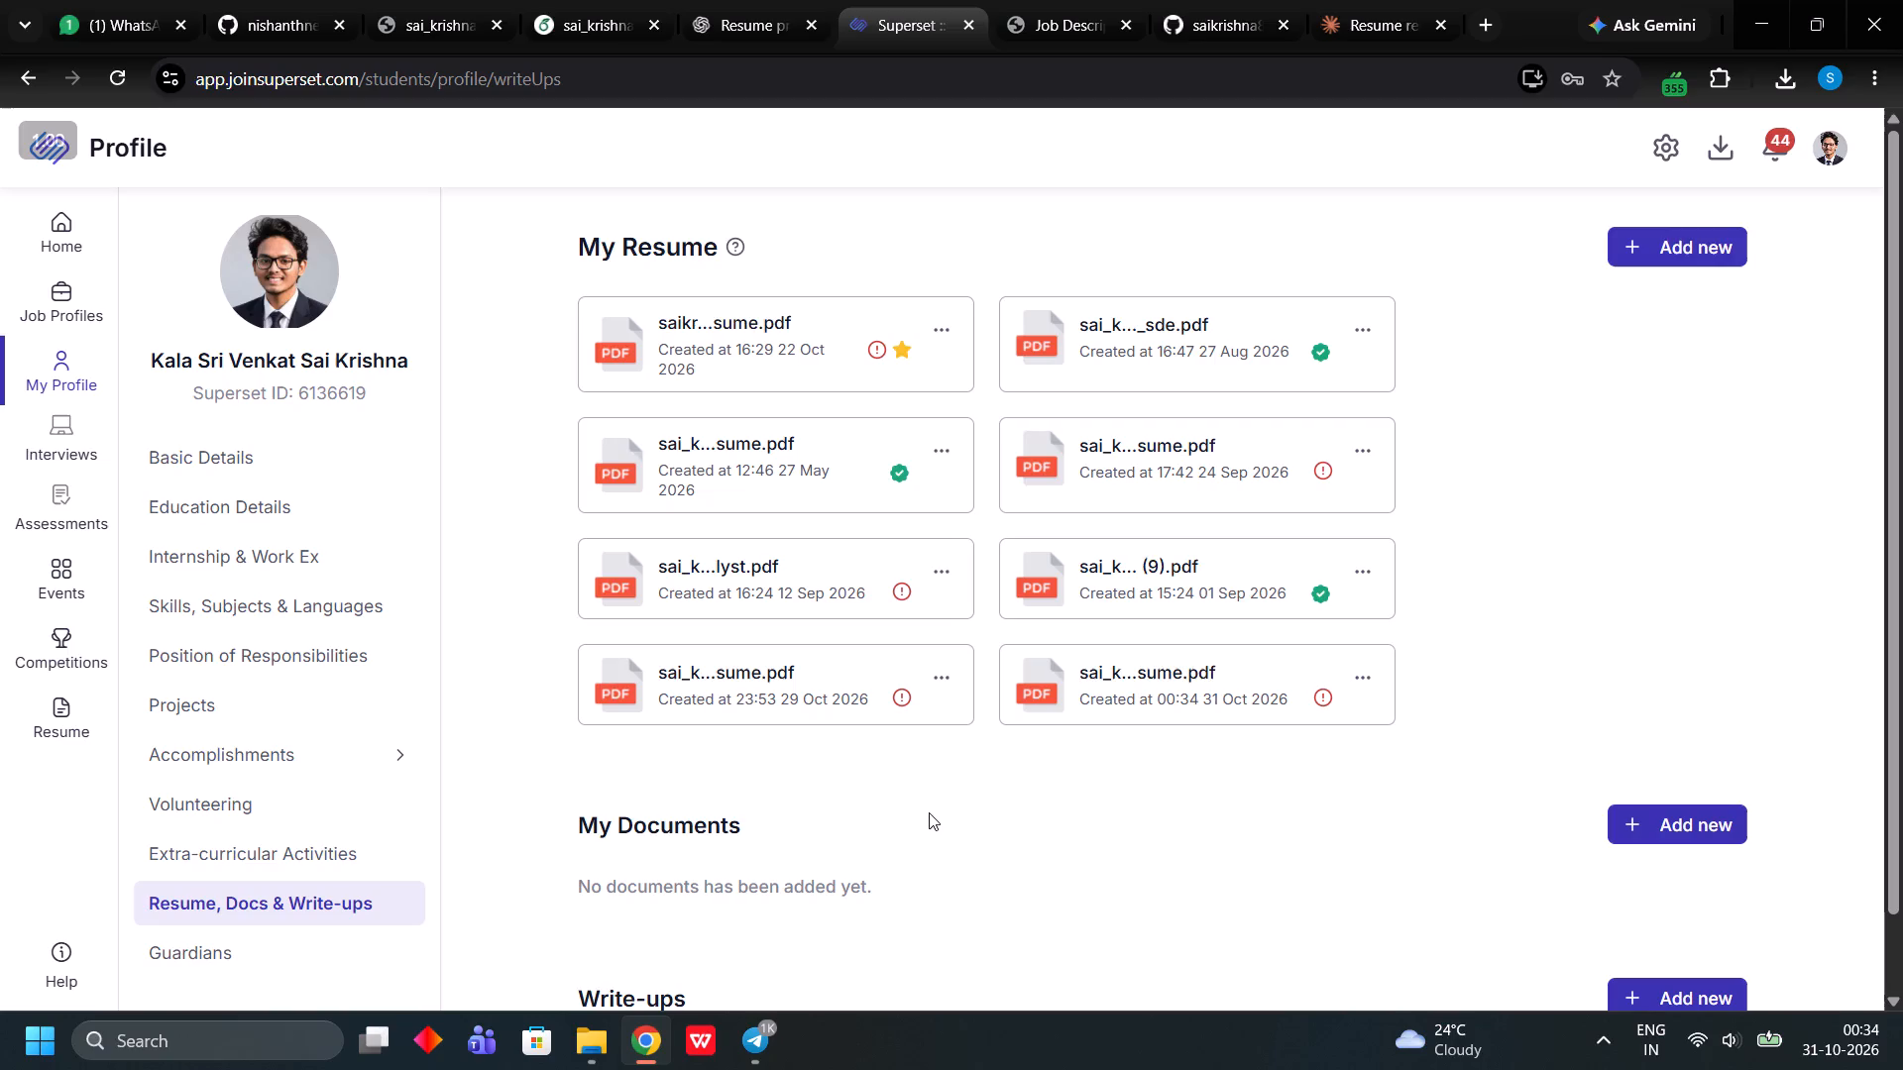
Preview the uploaded DAA resume, test the AxioraAI project's GitHub link, and return to the resume list.
left_click(1100, 669)
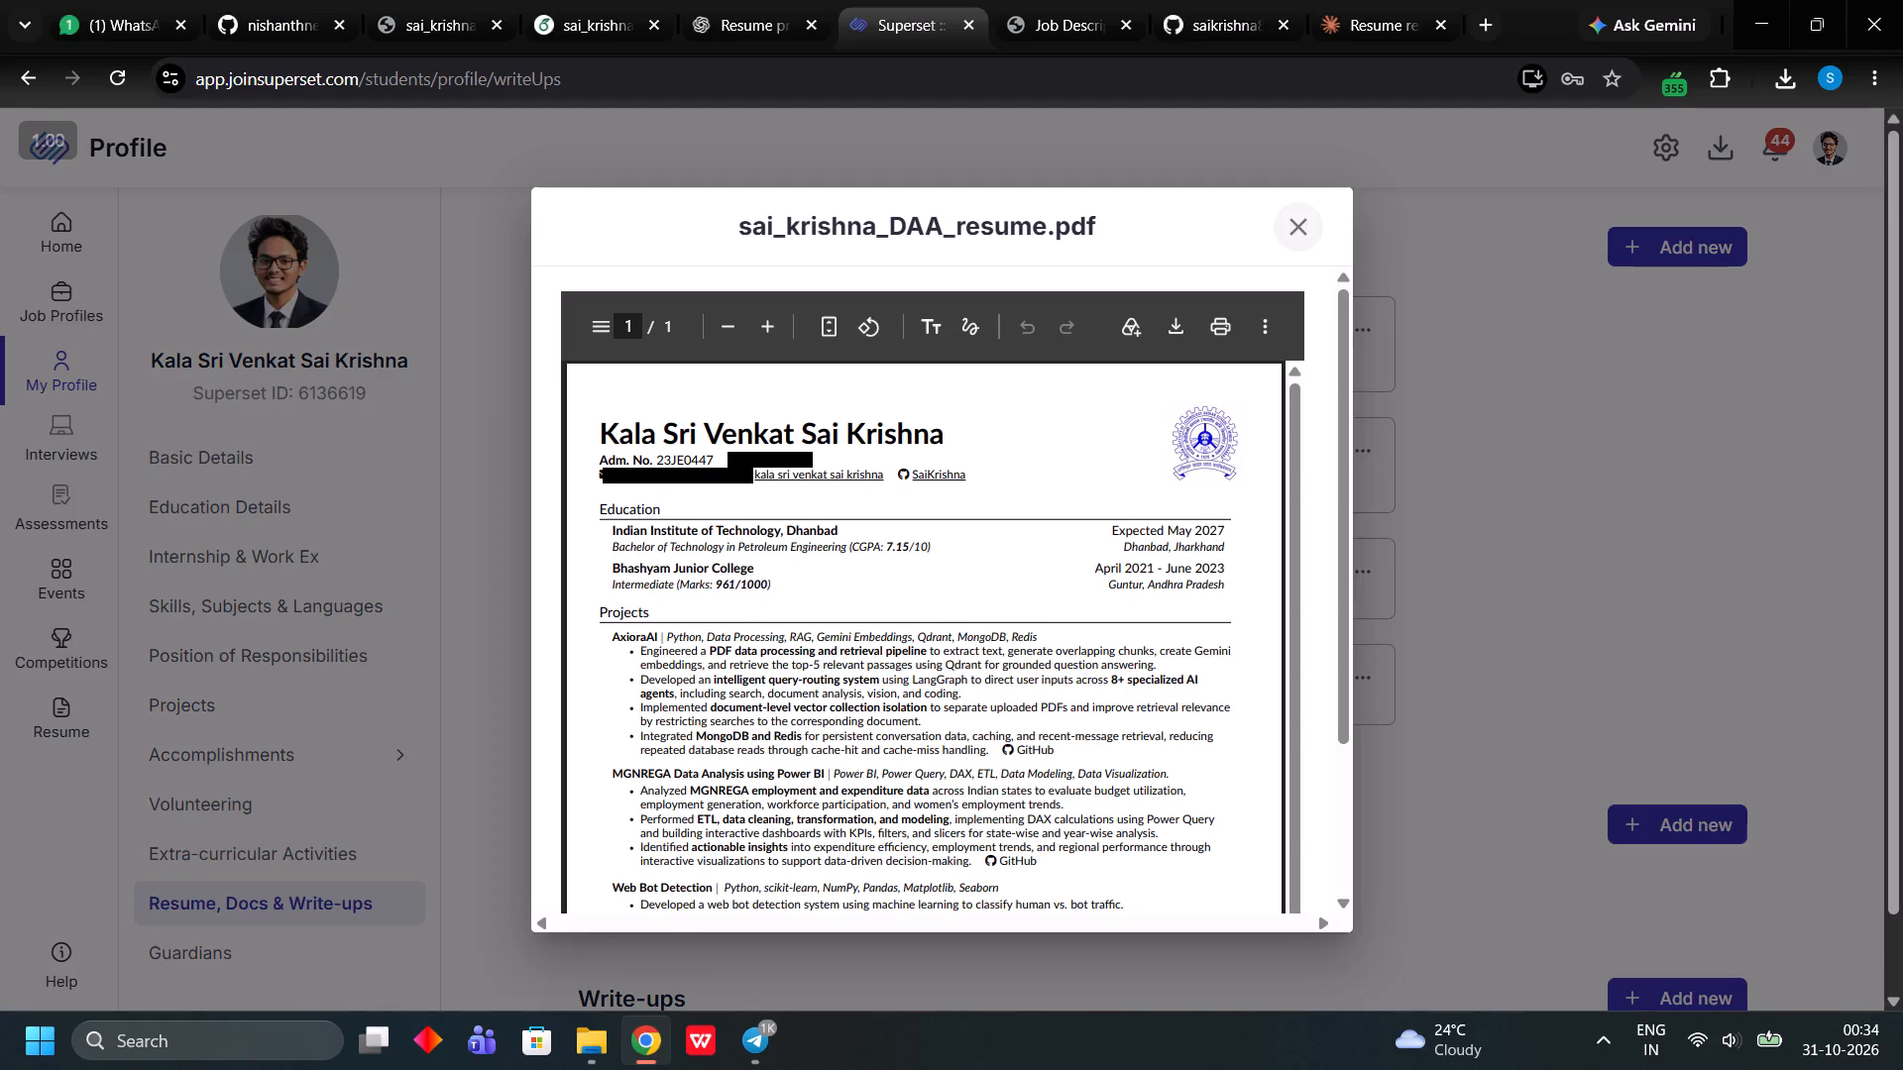
scroll(888, 549, "down", 1)
left_click(1034, 628)
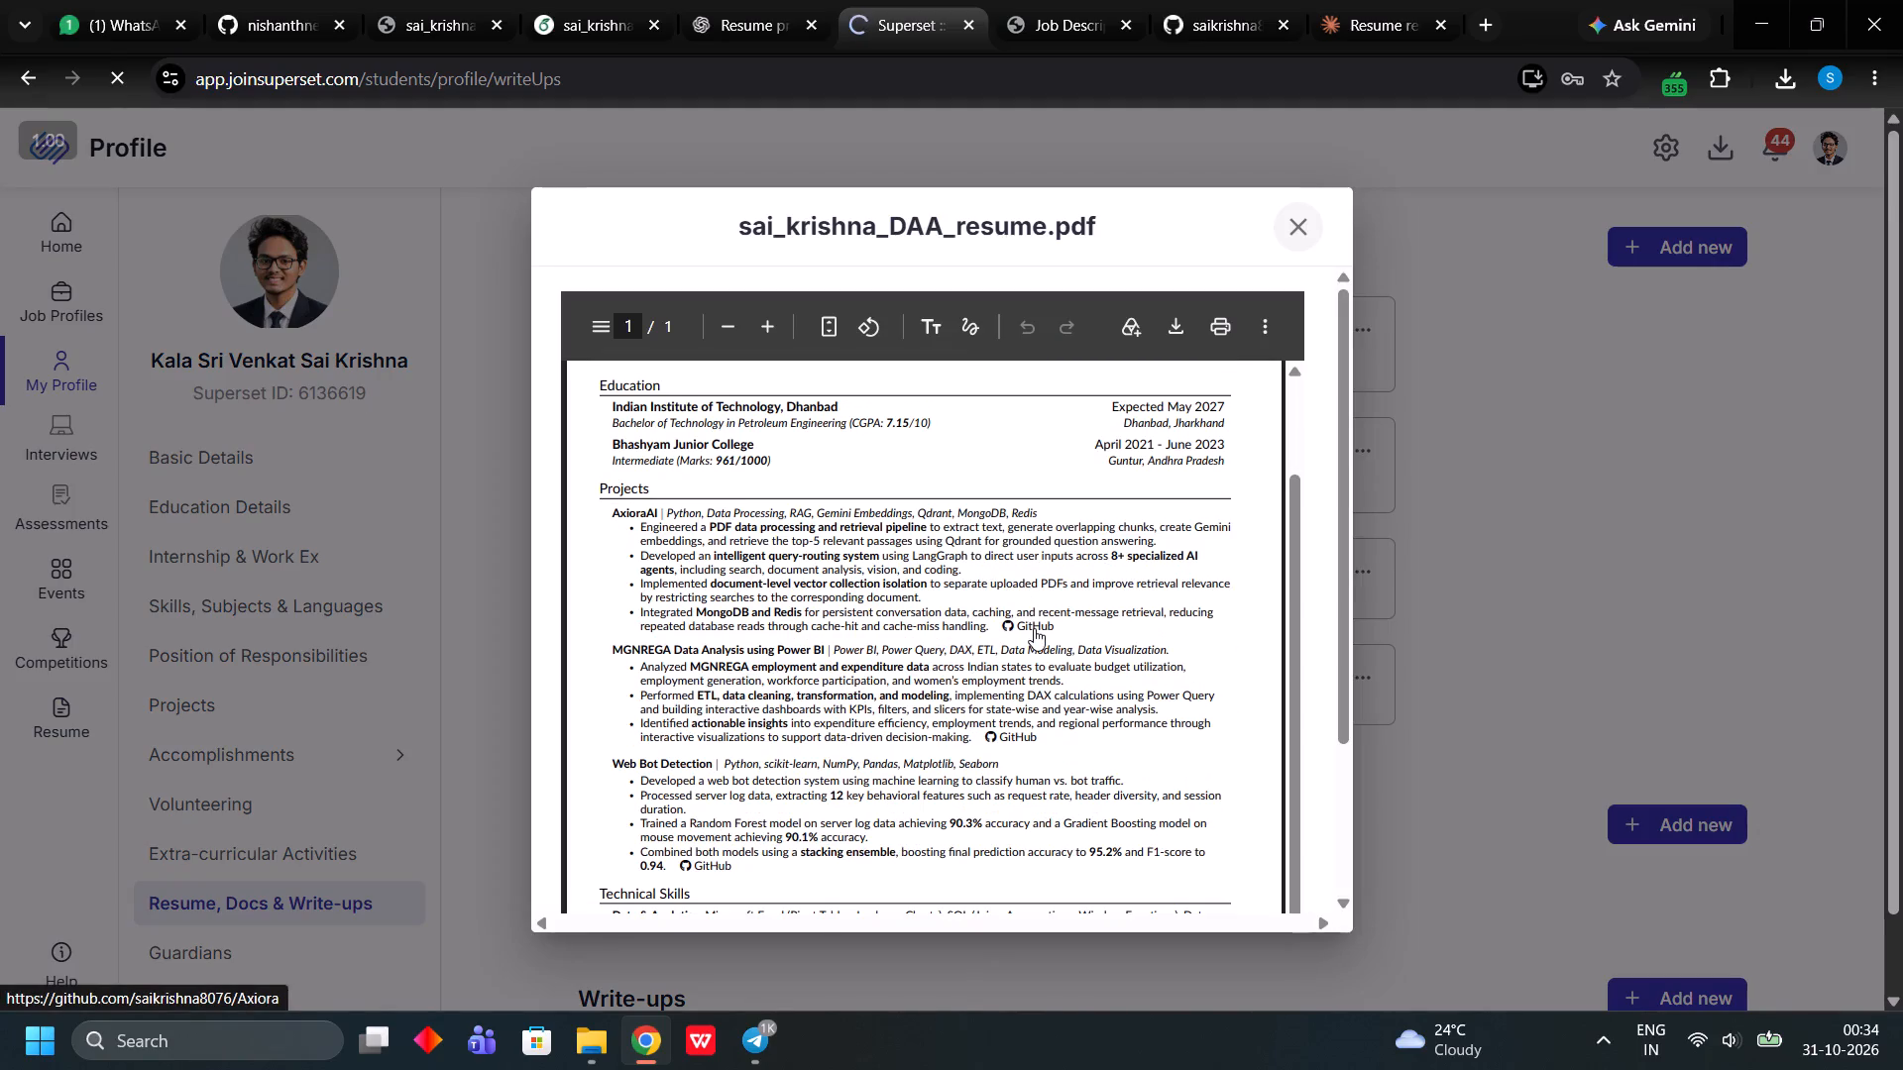
left_click(15, 65)
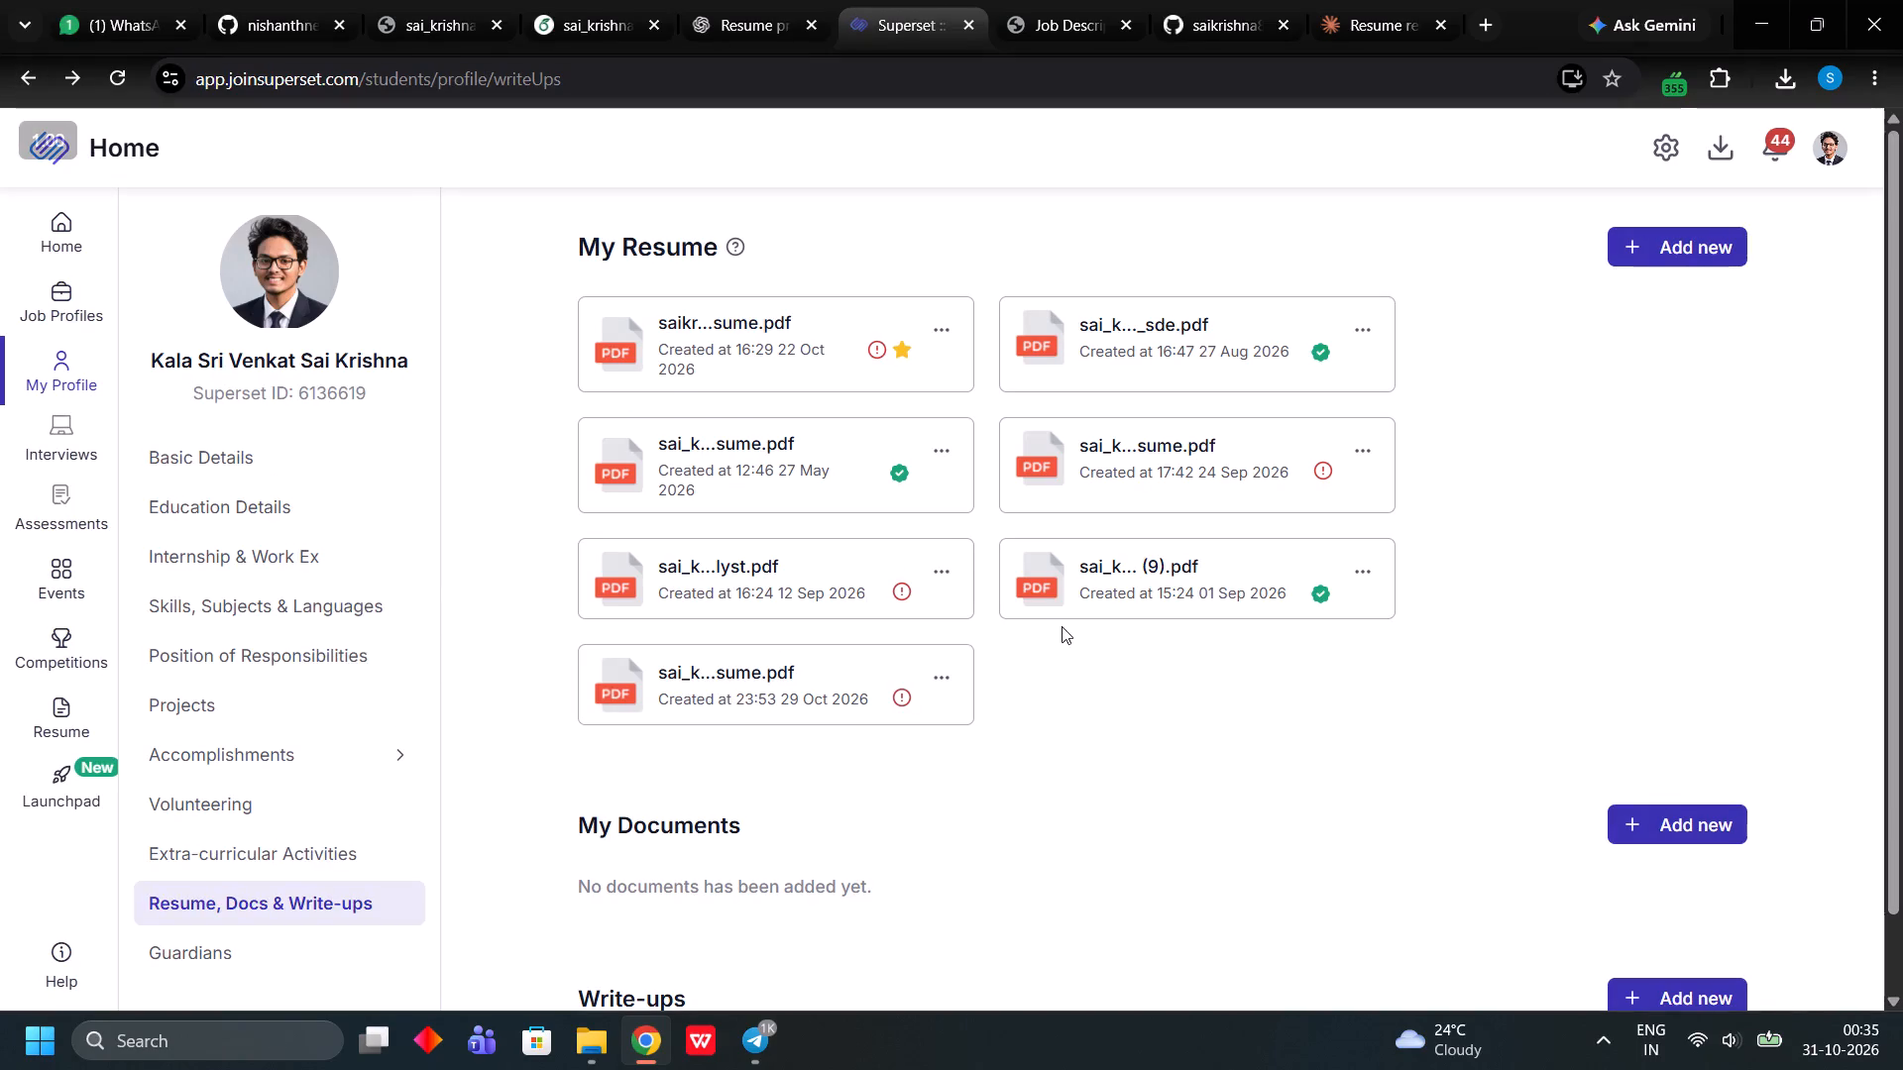
Reload the resume list, test the MGNREGA Data Analysis project's GitHub link in the DAA resume, and return.
left_click(108, 63)
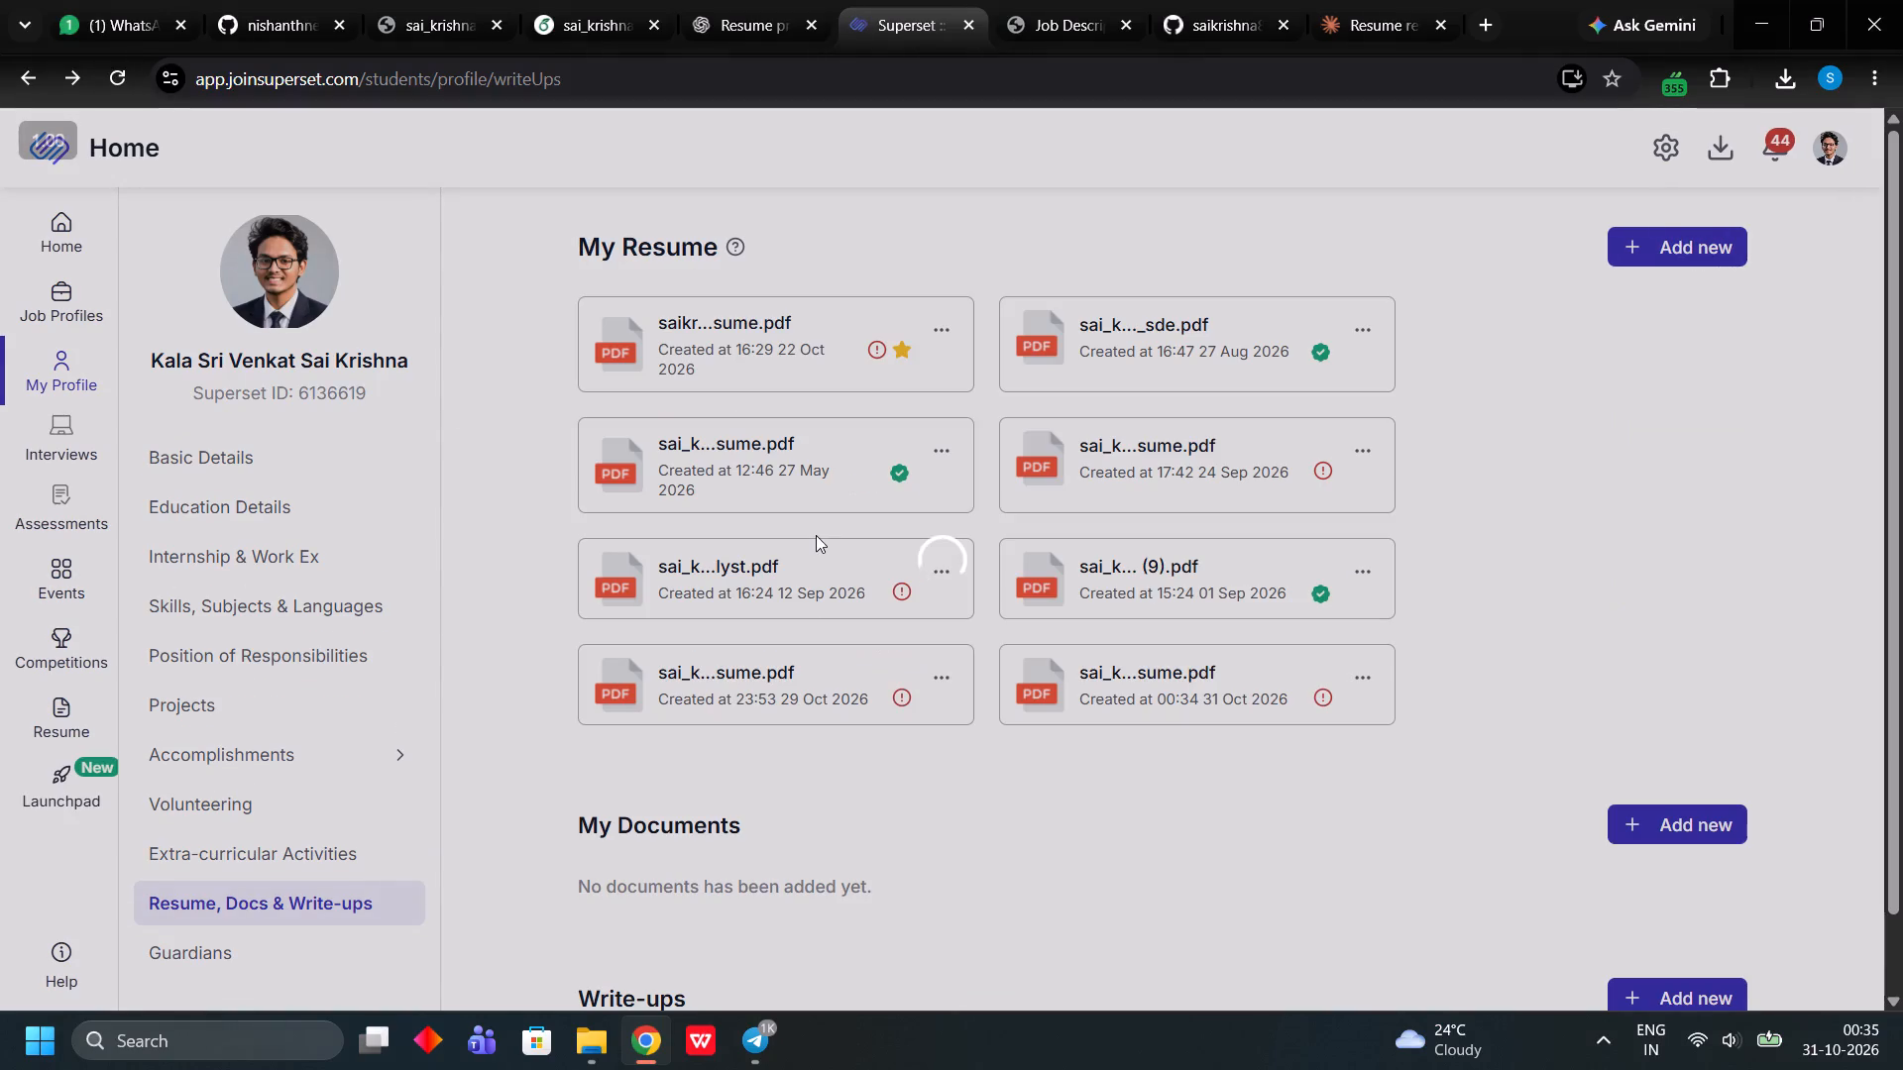
left_click(1145, 661)
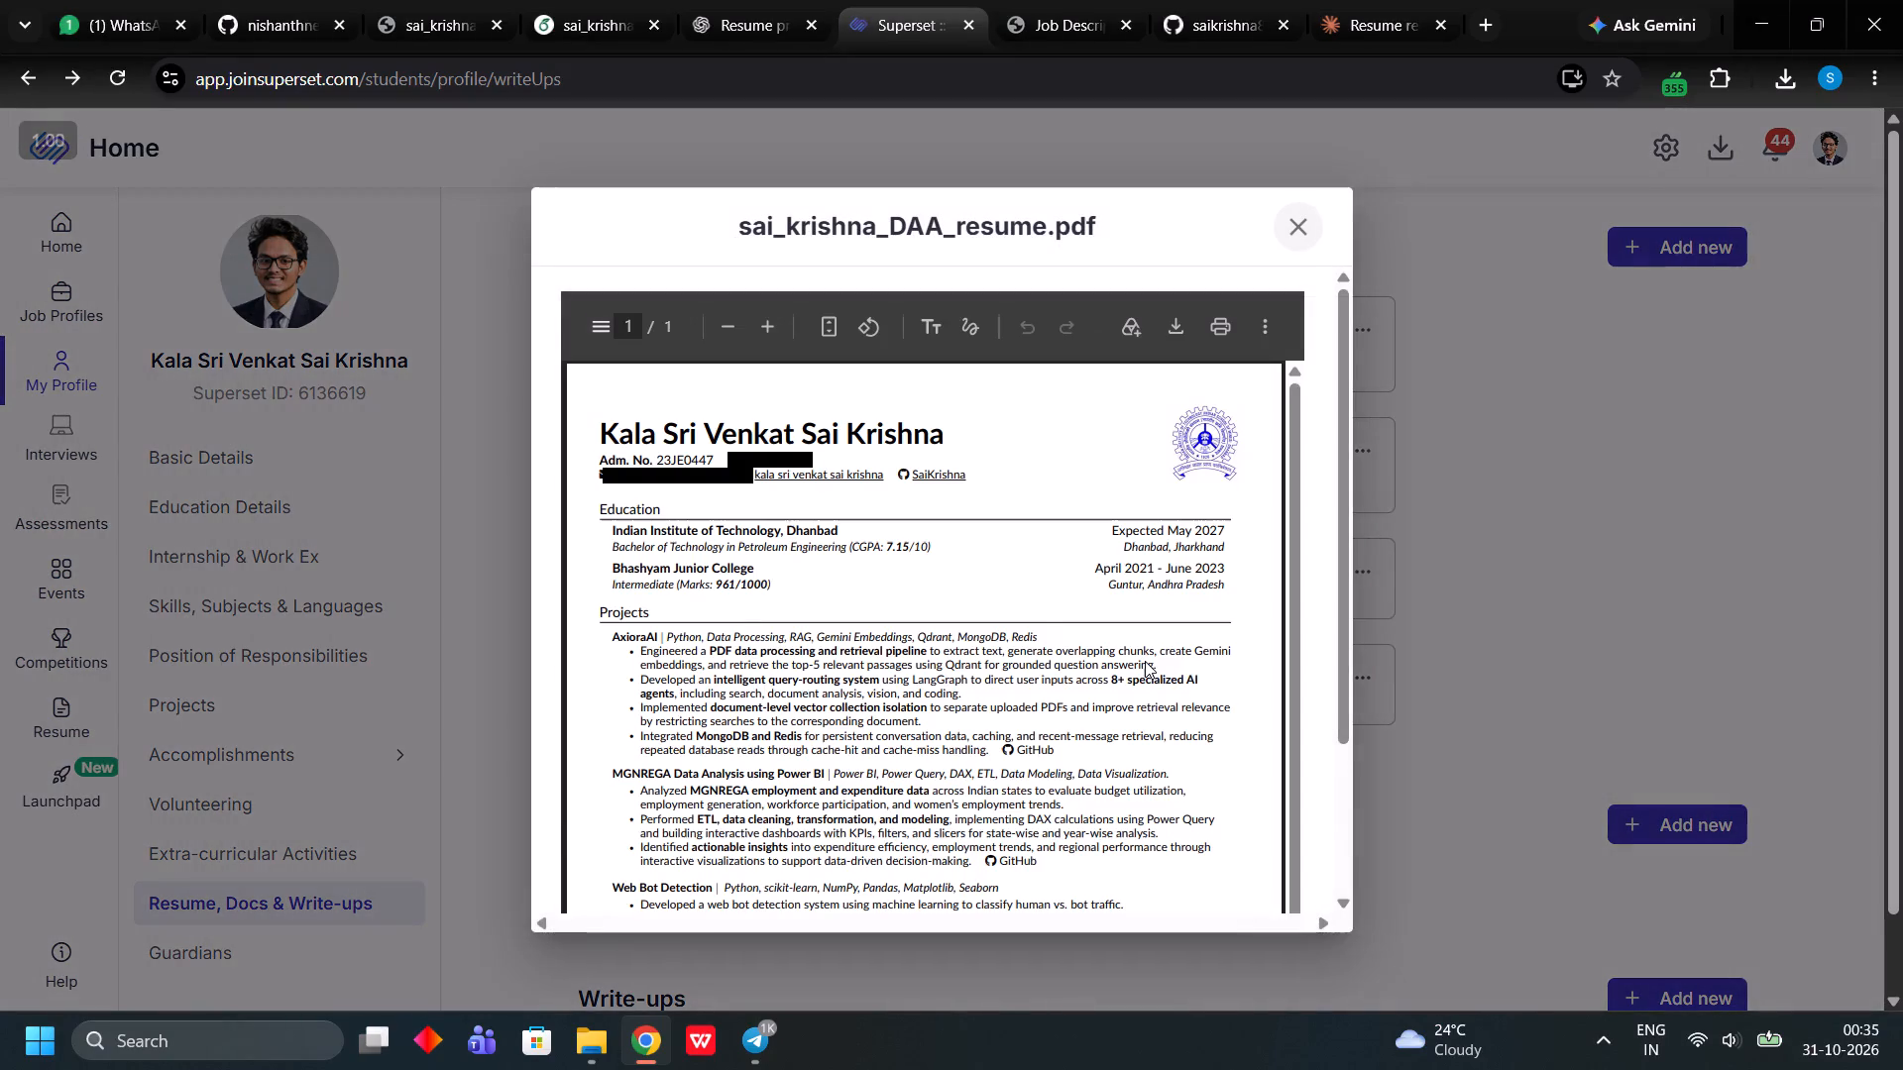
scroll(922, 691, "down", 1)
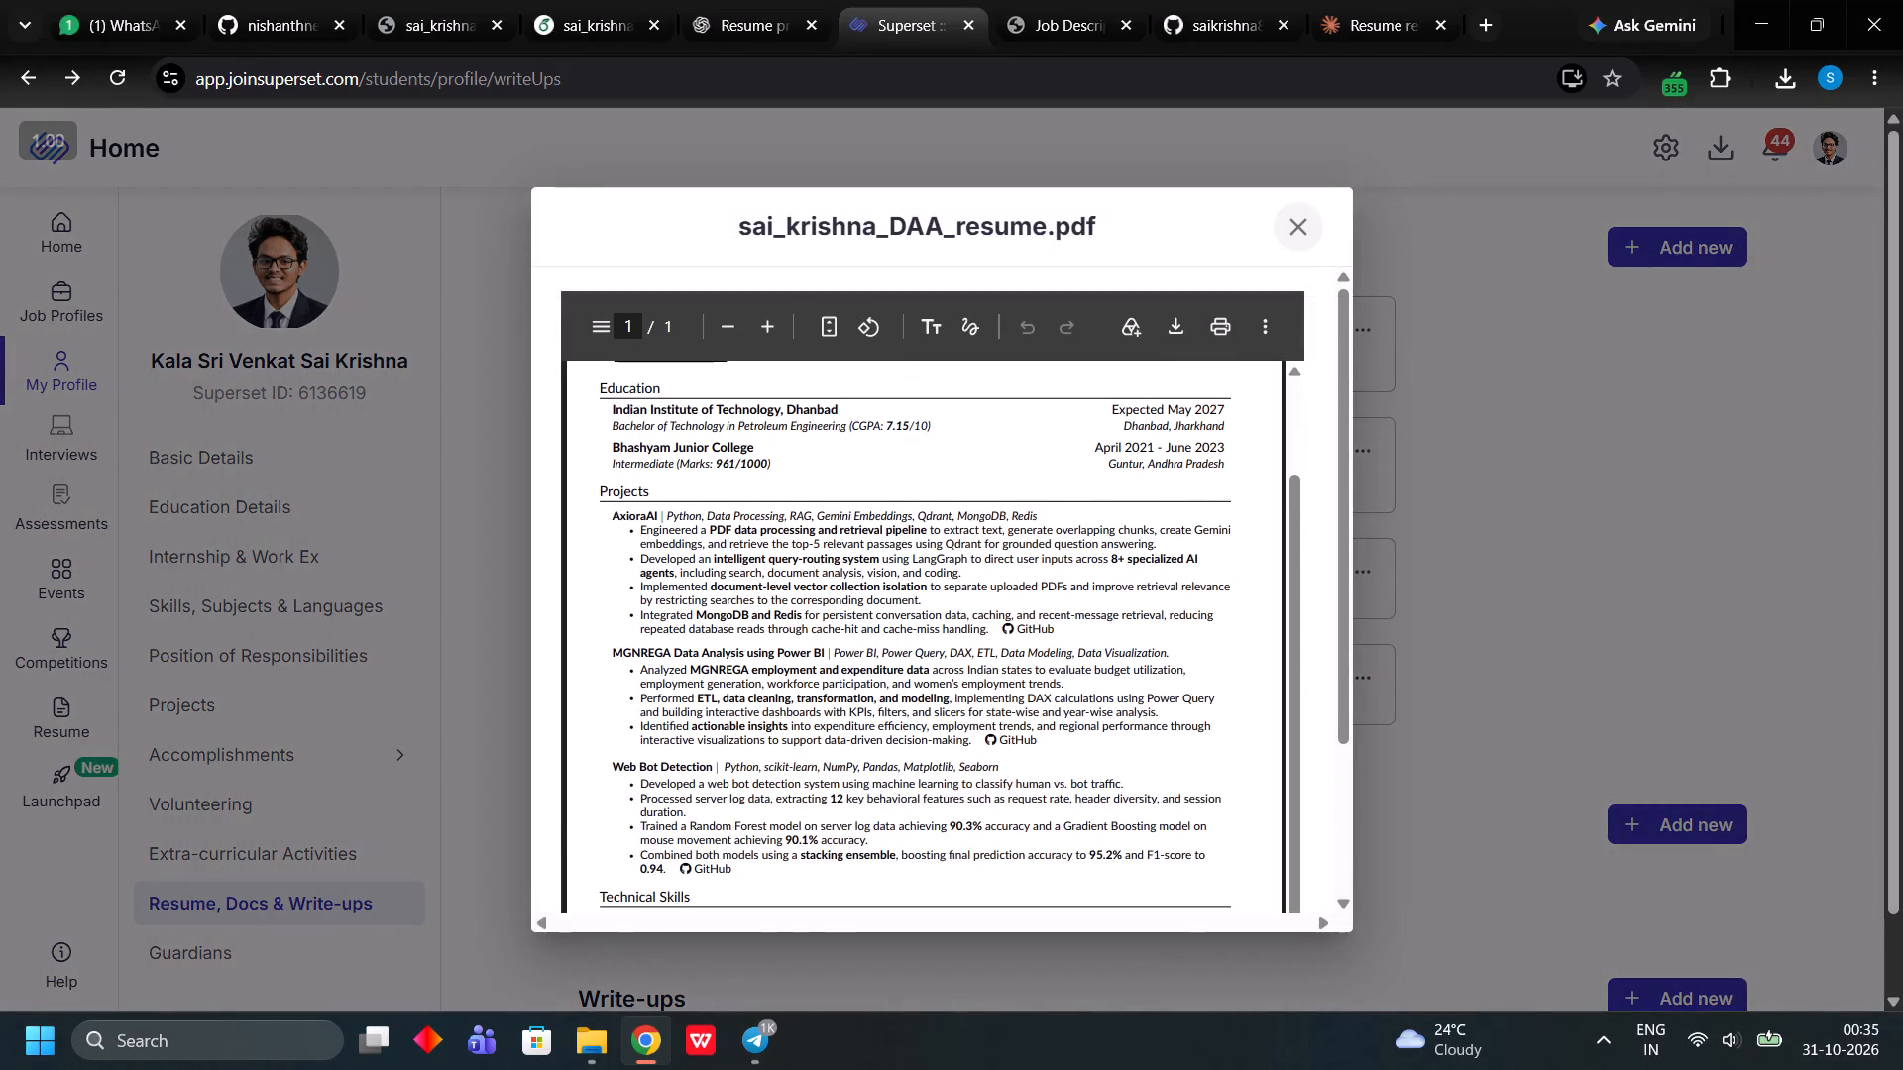
left_click(1009, 736)
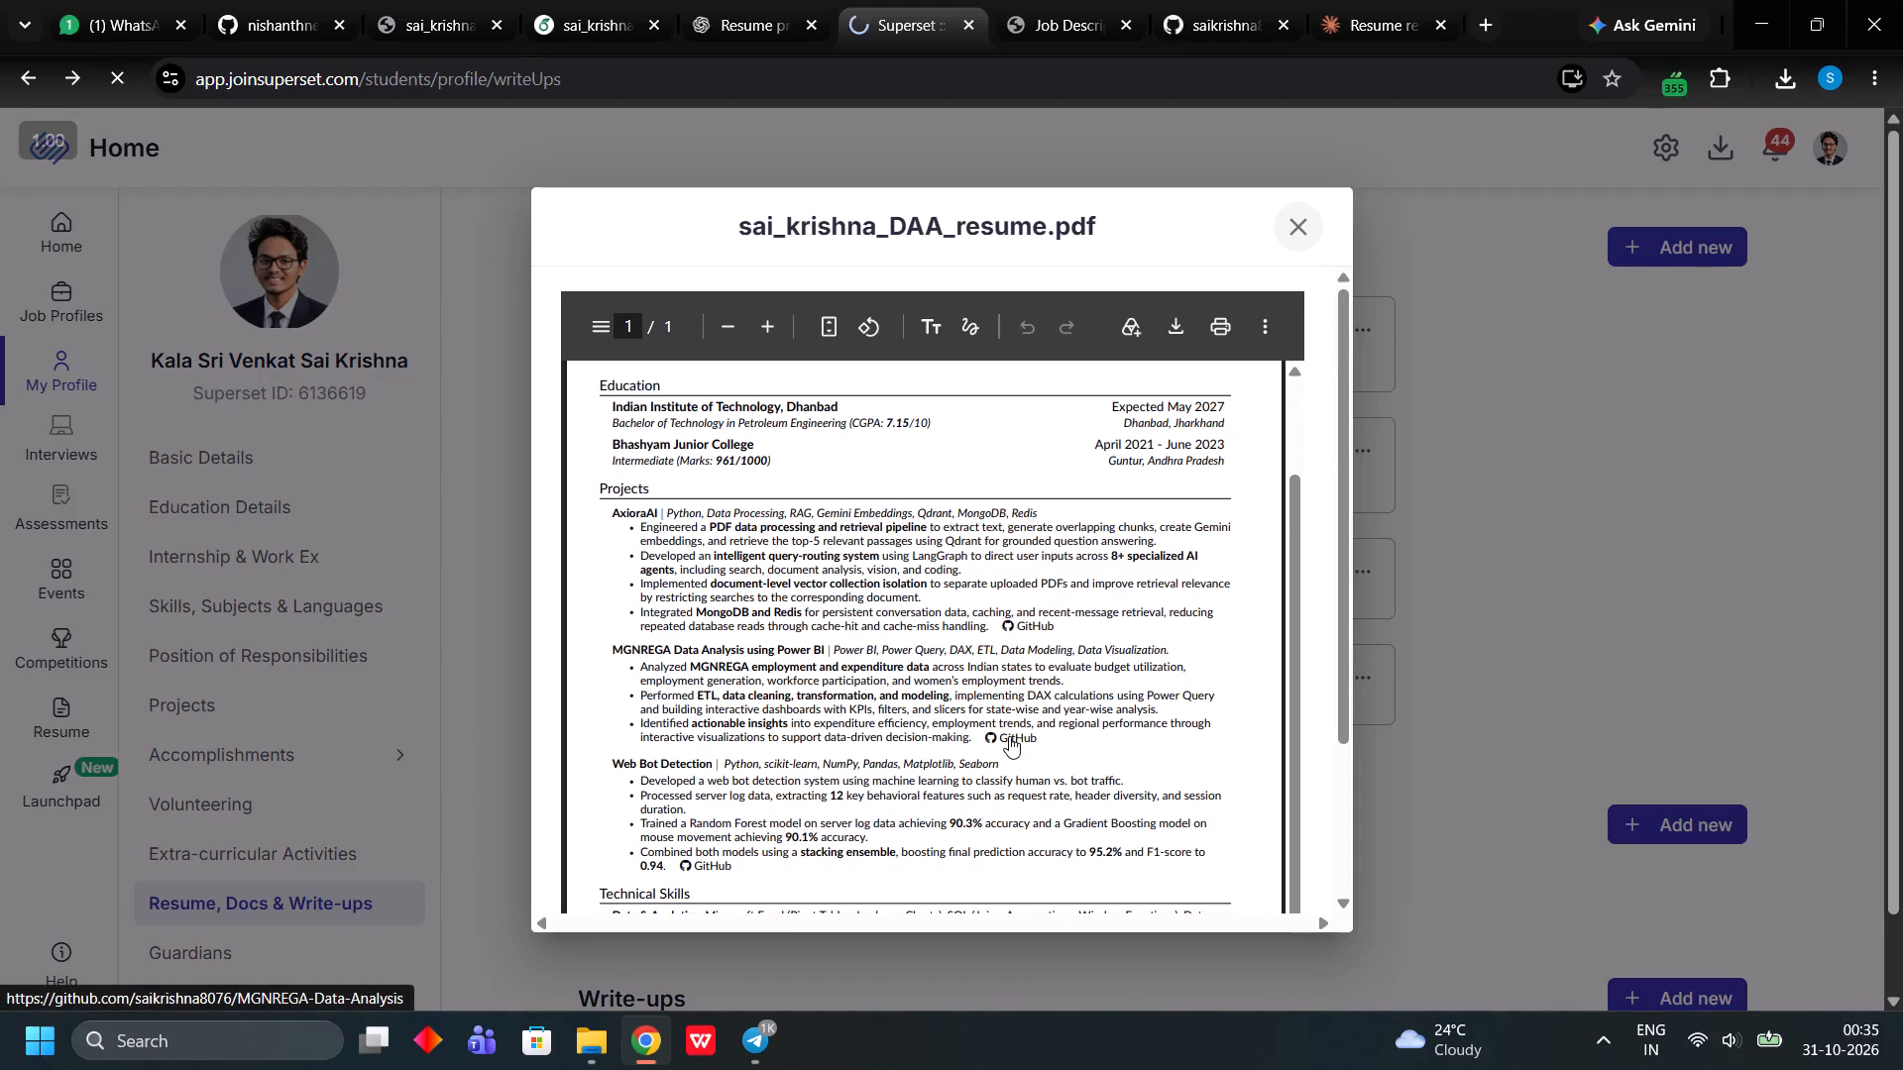
left_click(31, 69)
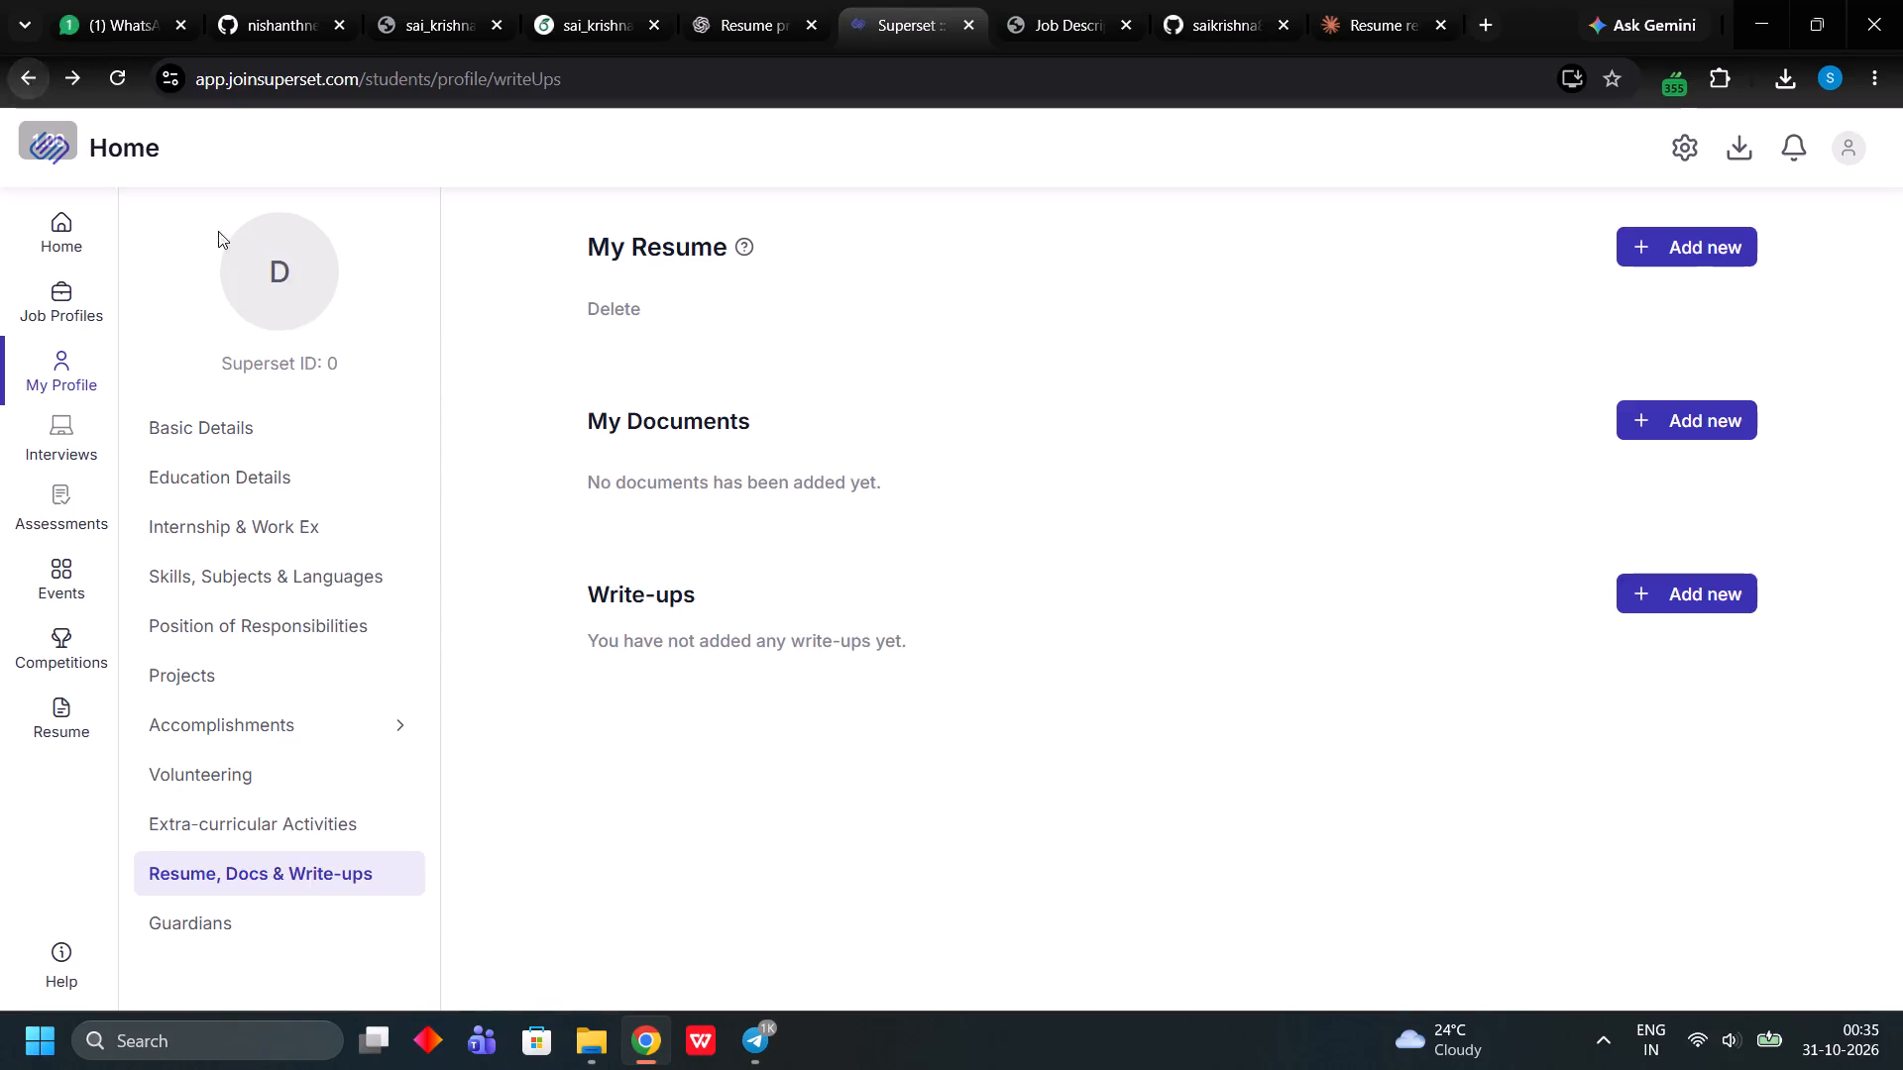
Test the Web Bot Detection project's GitHub link in the DAA resume and return to the resume list.
left_click(1091, 672)
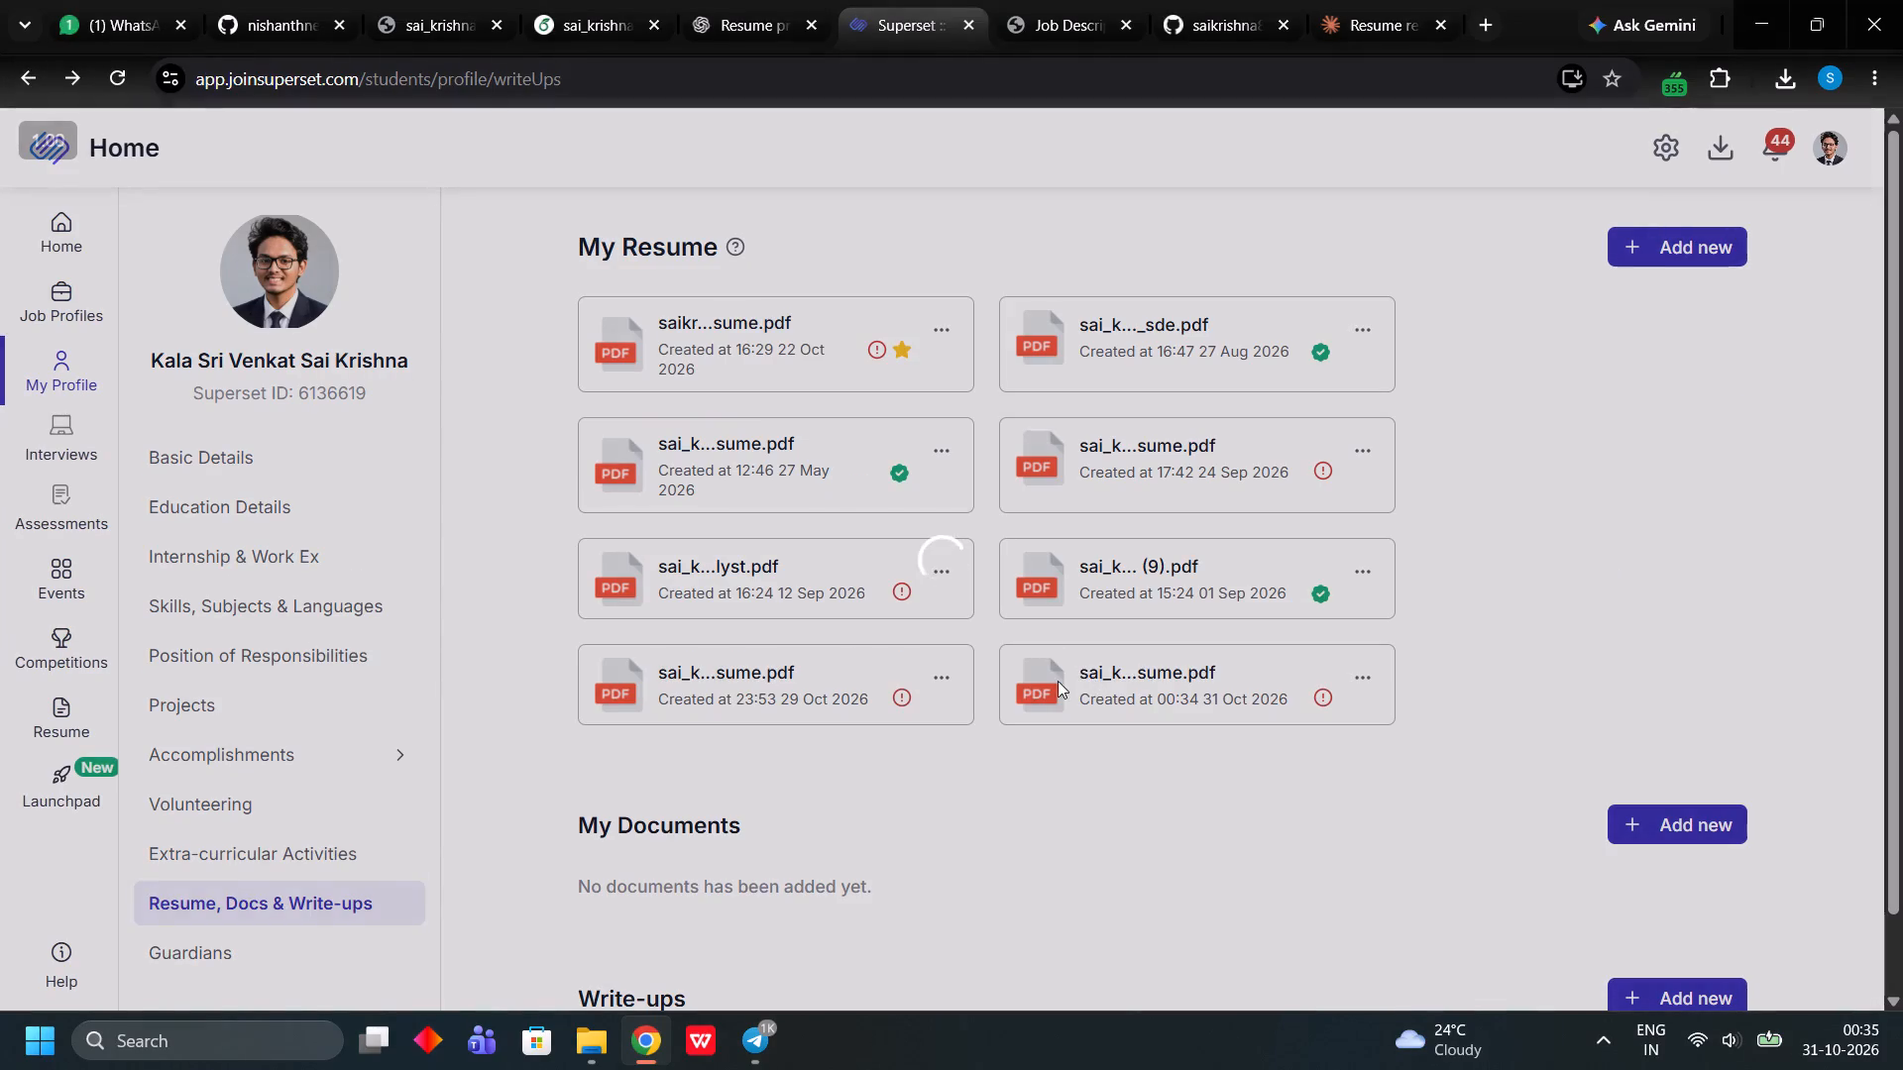
scroll(731, 825, "down", 2)
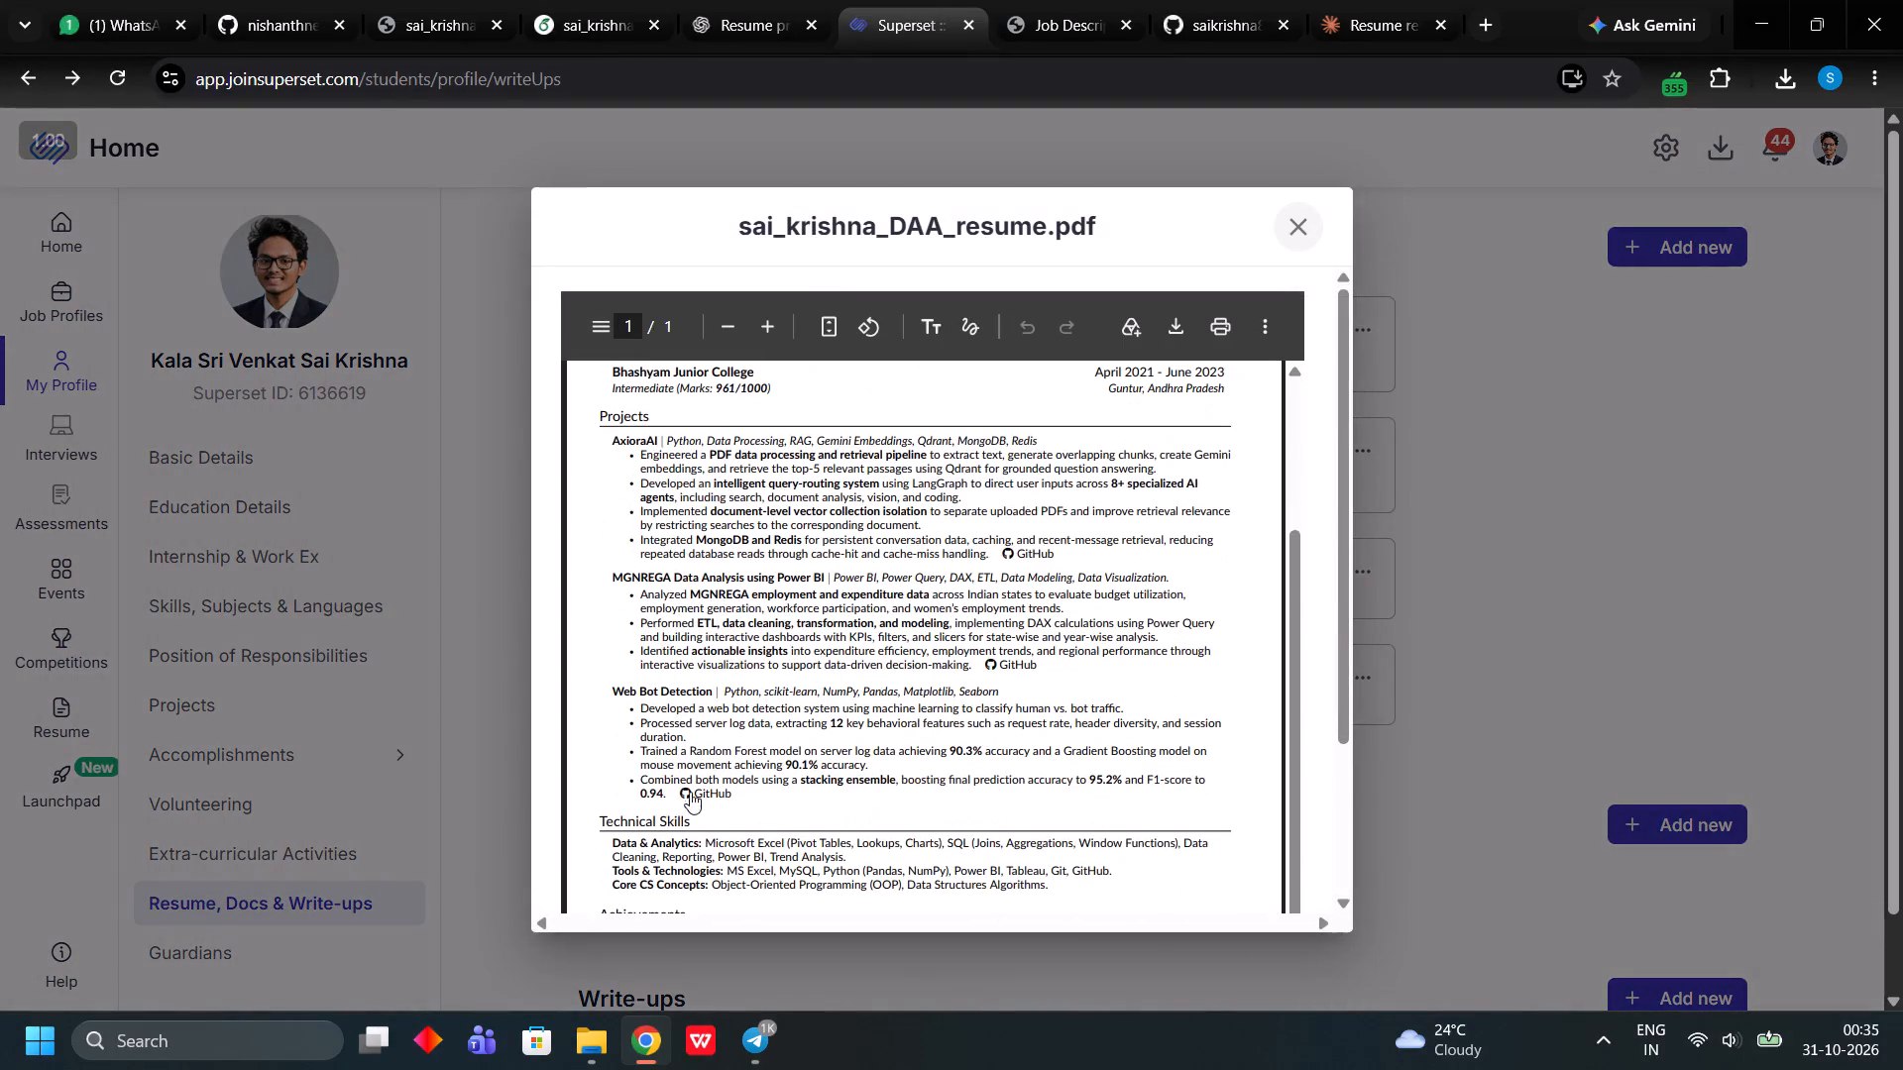
left_click(693, 794)
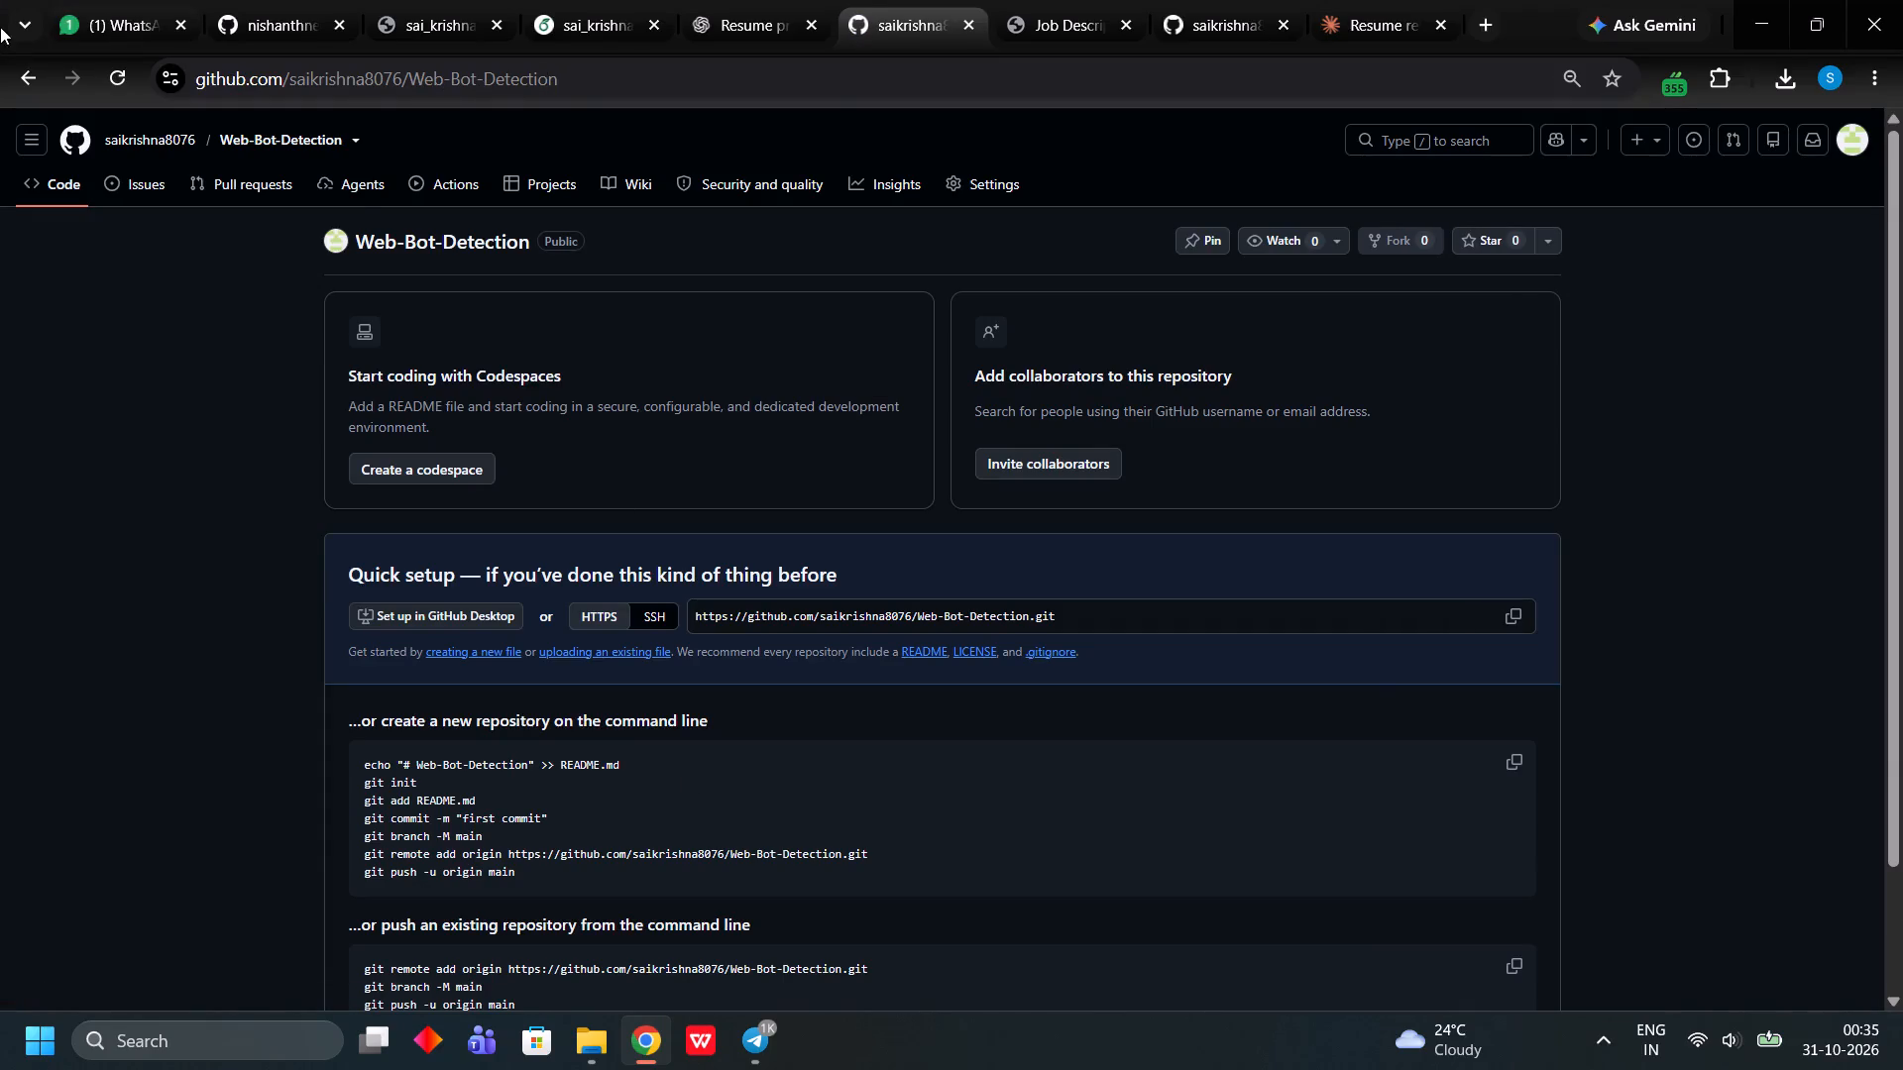
left_click(22, 78)
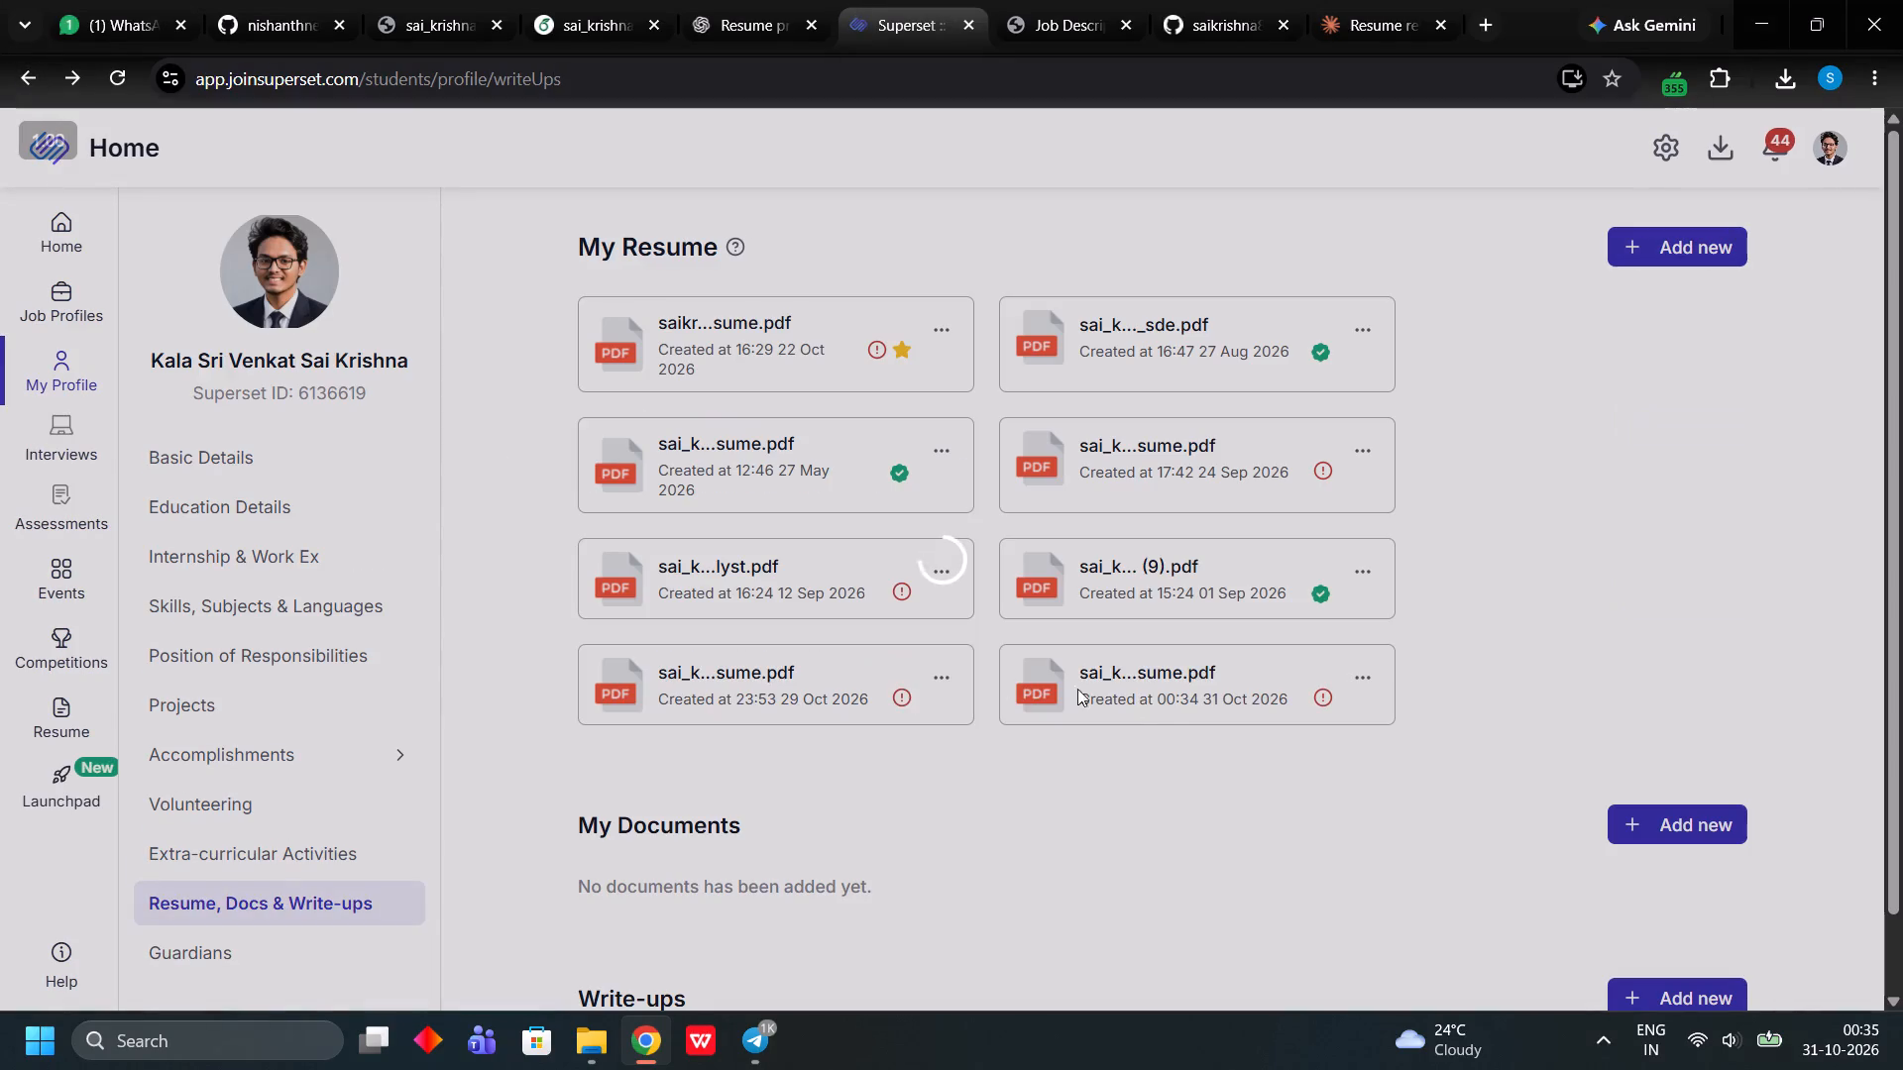
Reopen the DAA resume preview and review its projects and technical skills sections.
left_click(1168, 677)
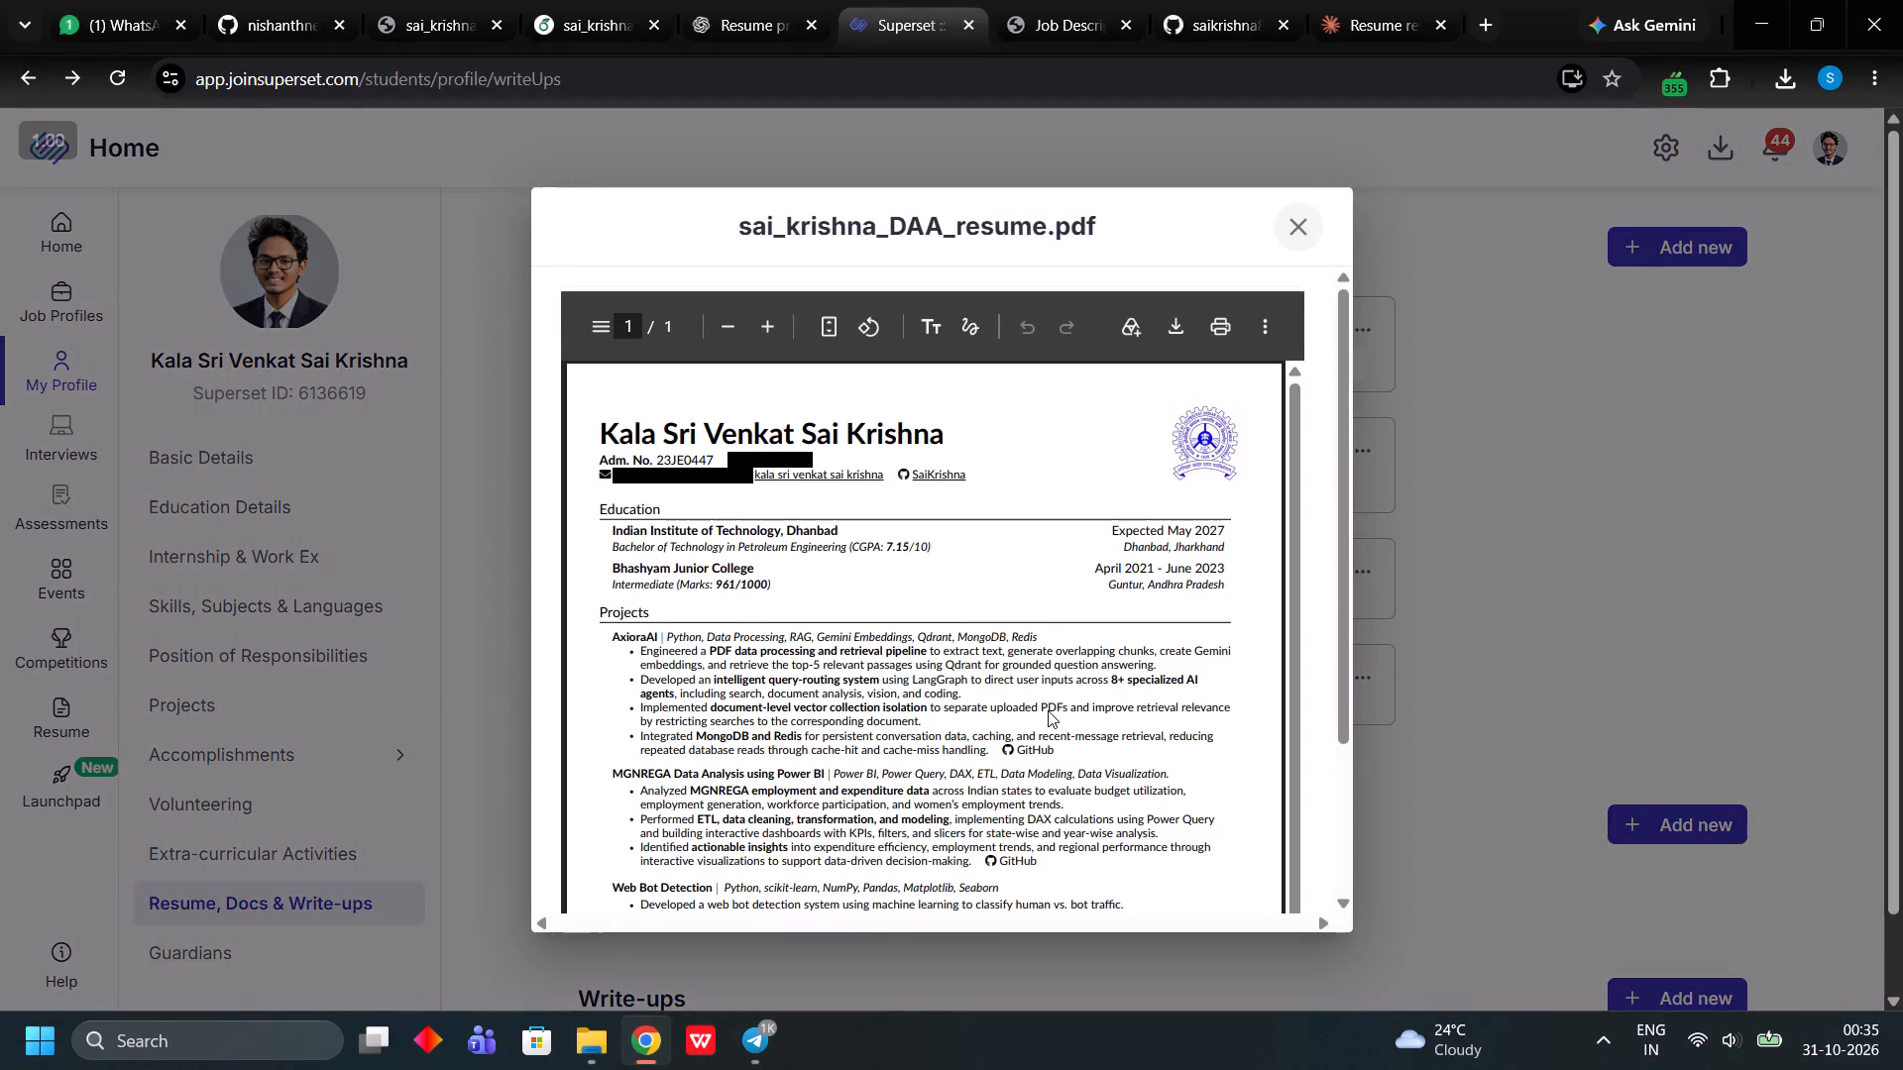
scroll(1048, 710, "down", 3)
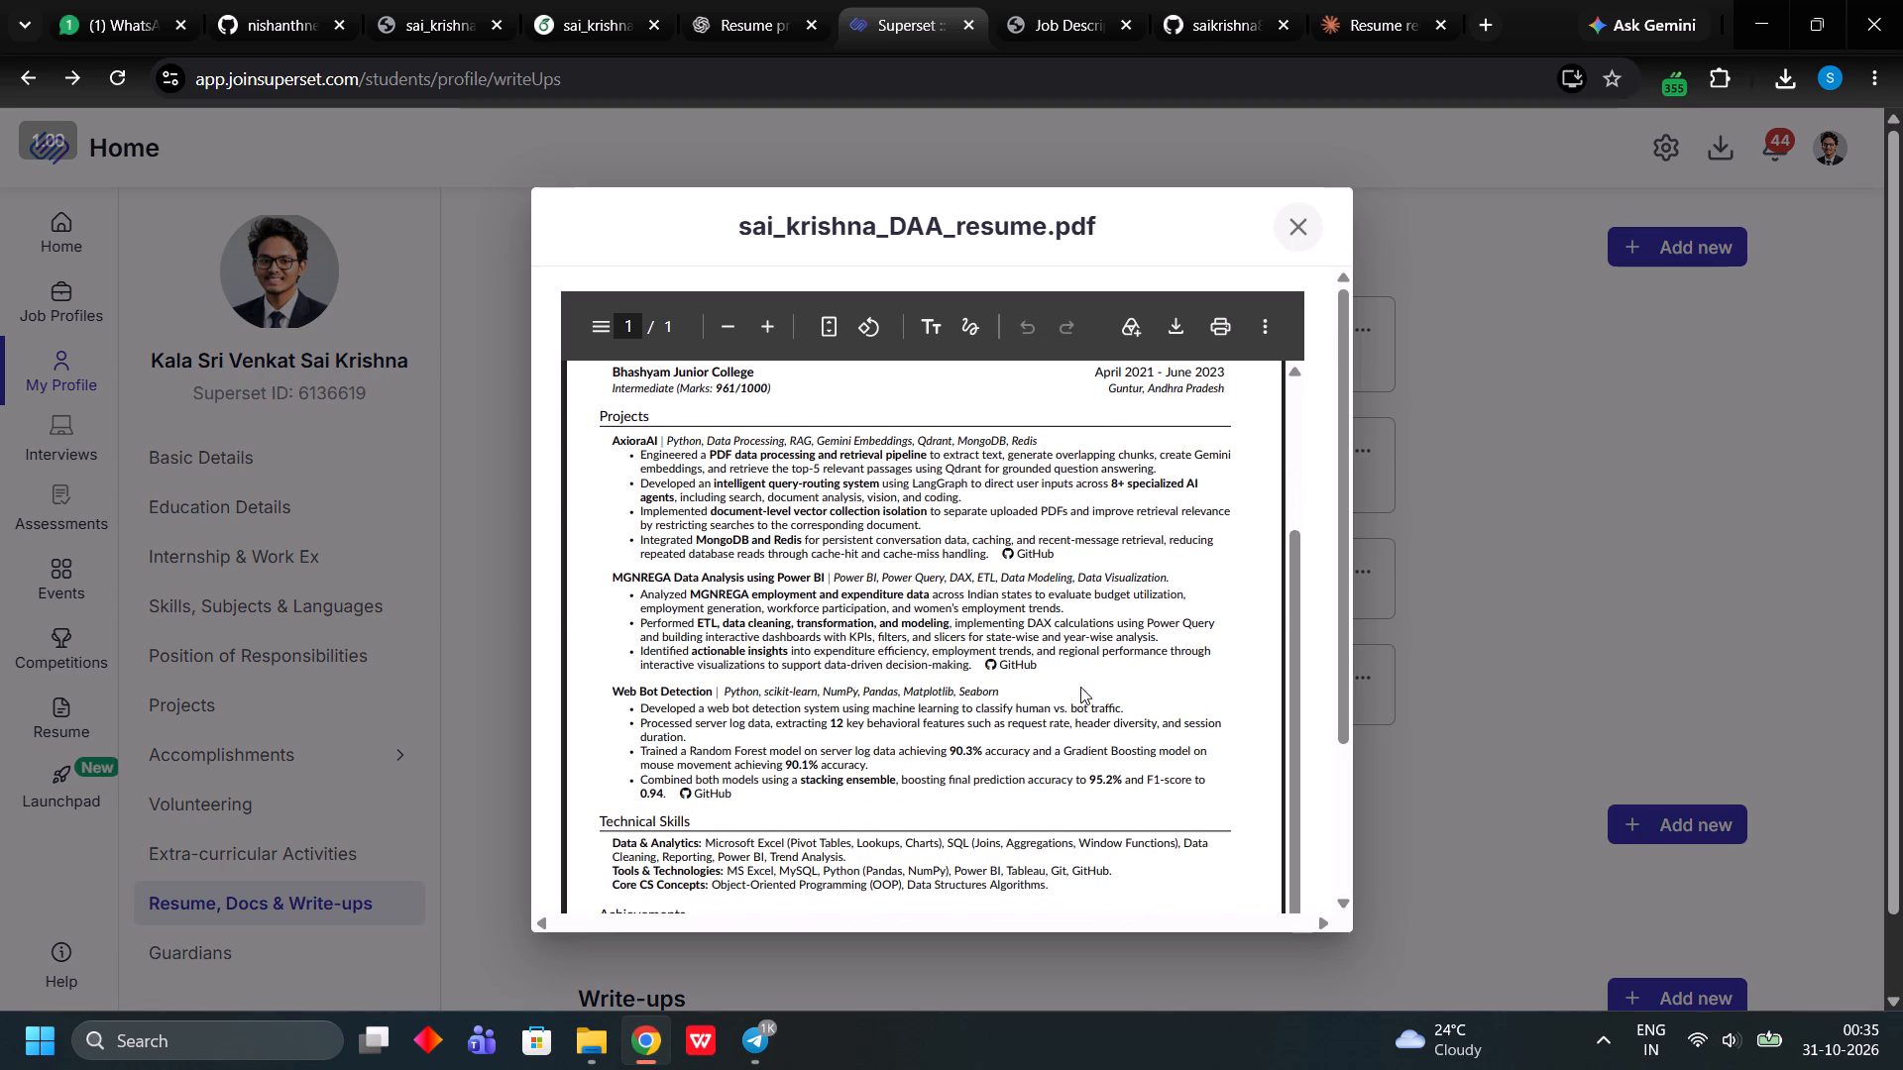
Bring back the Resume_Analyst.pdf reference resume and examine its skills and extra-curriculars sections.
left_click(329, 0)
left_click(20, 83)
scroll(592, 705, "down", 1)
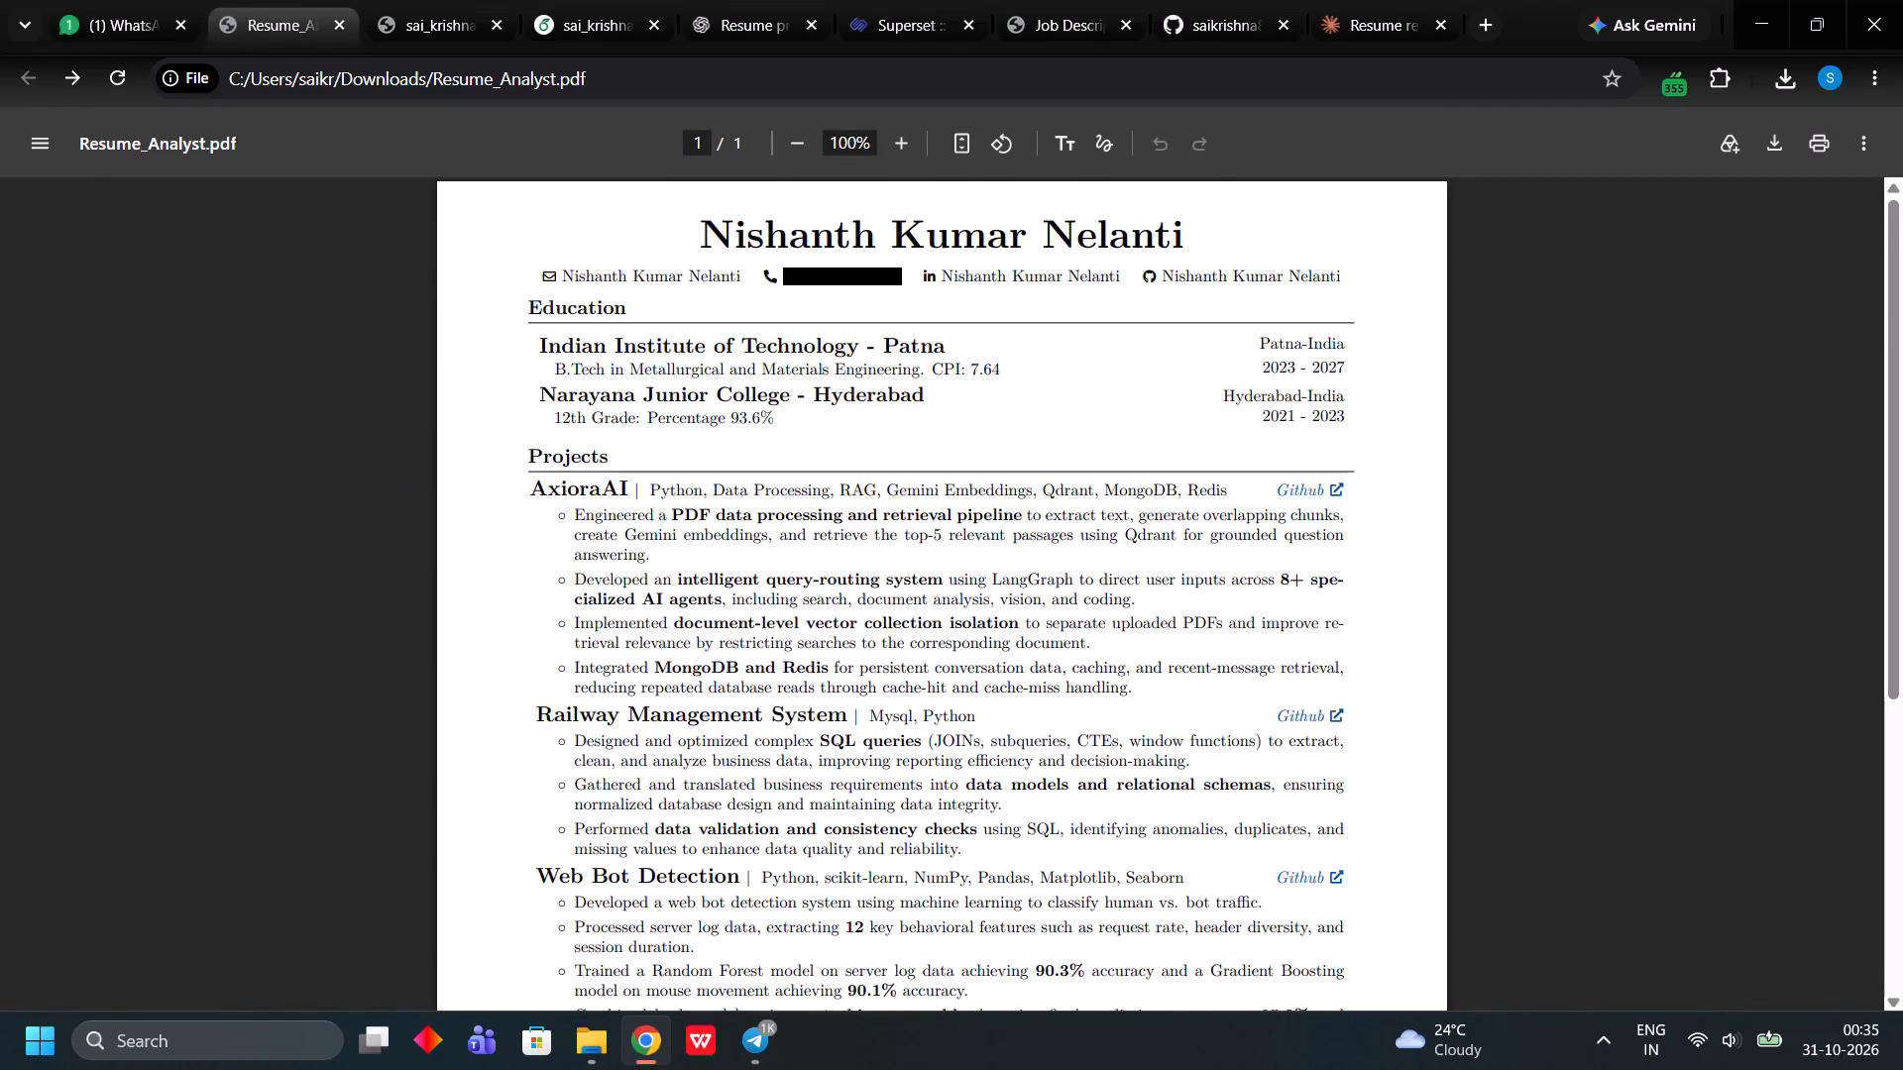
scroll(592, 705, "down", 5)
left_click_drag(559, 806, 812, 829)
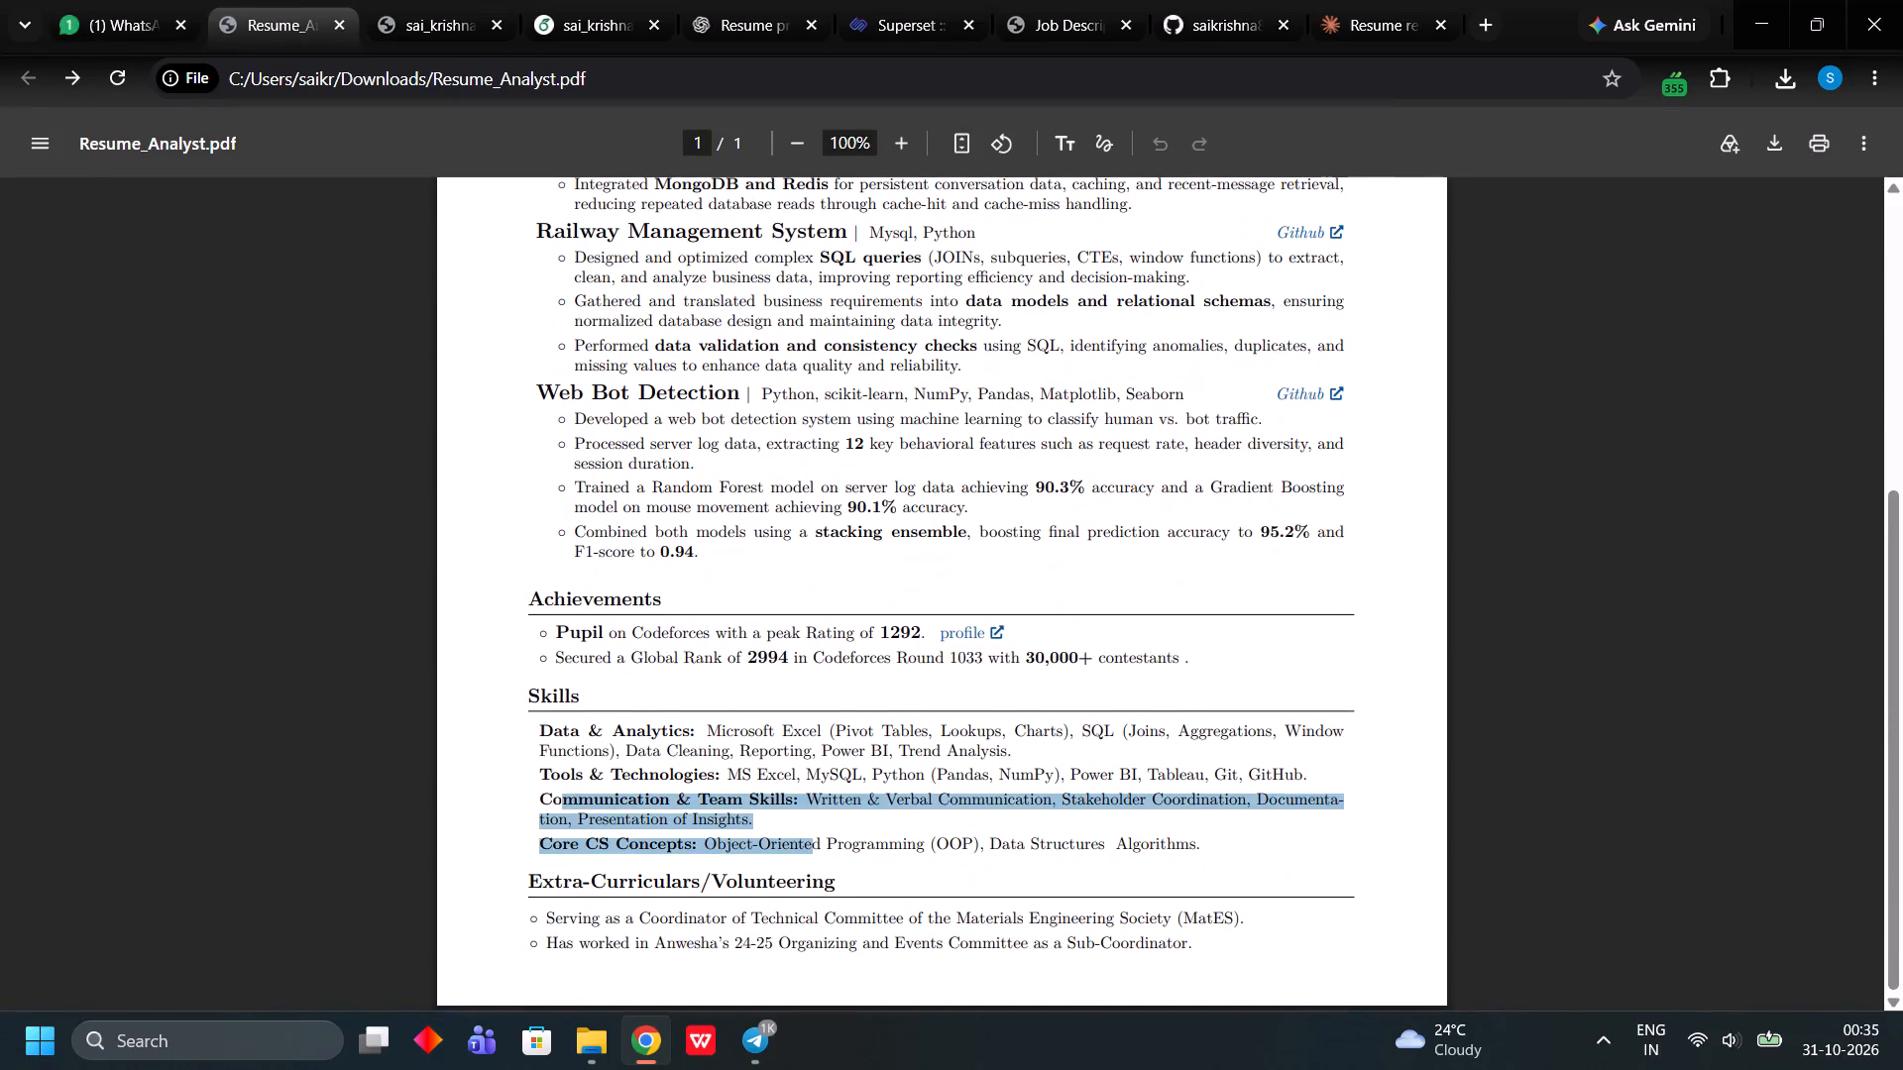
left_click(835, 822)
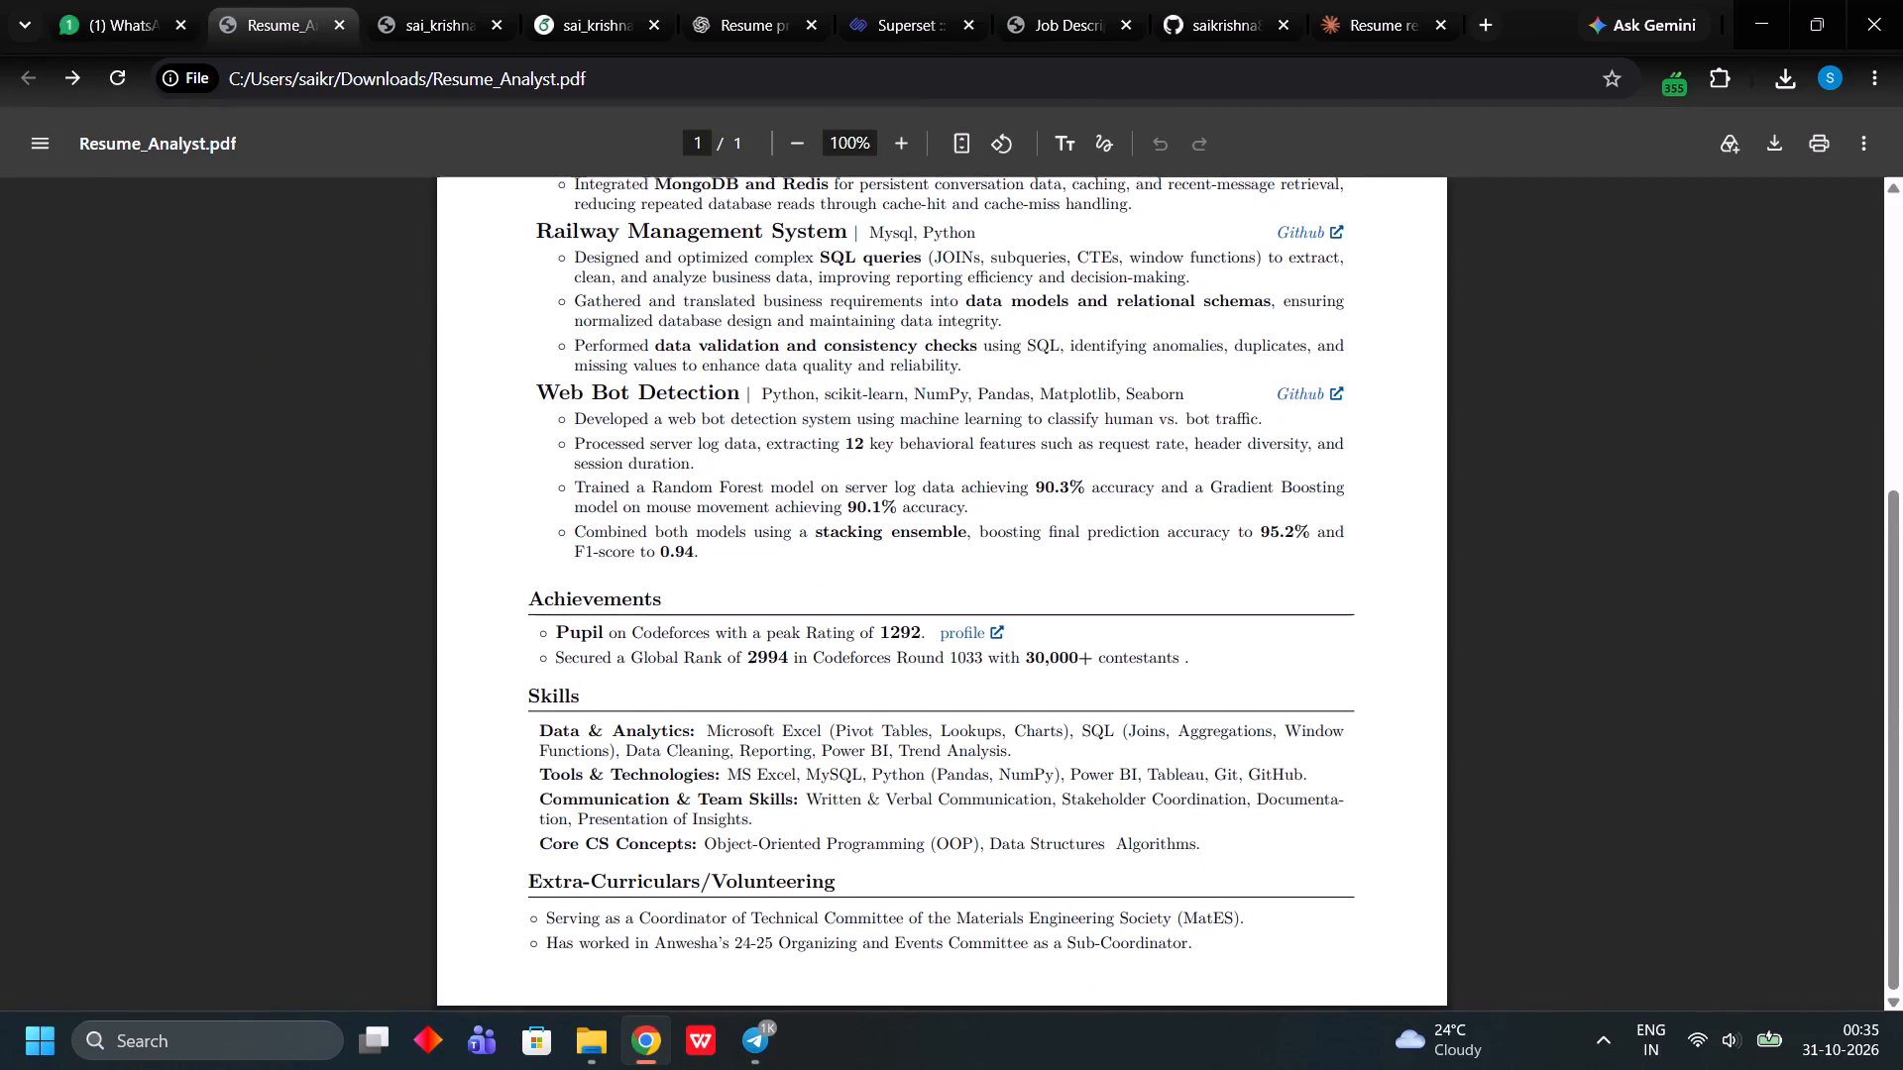
scroll(877, 837, "down", 2)
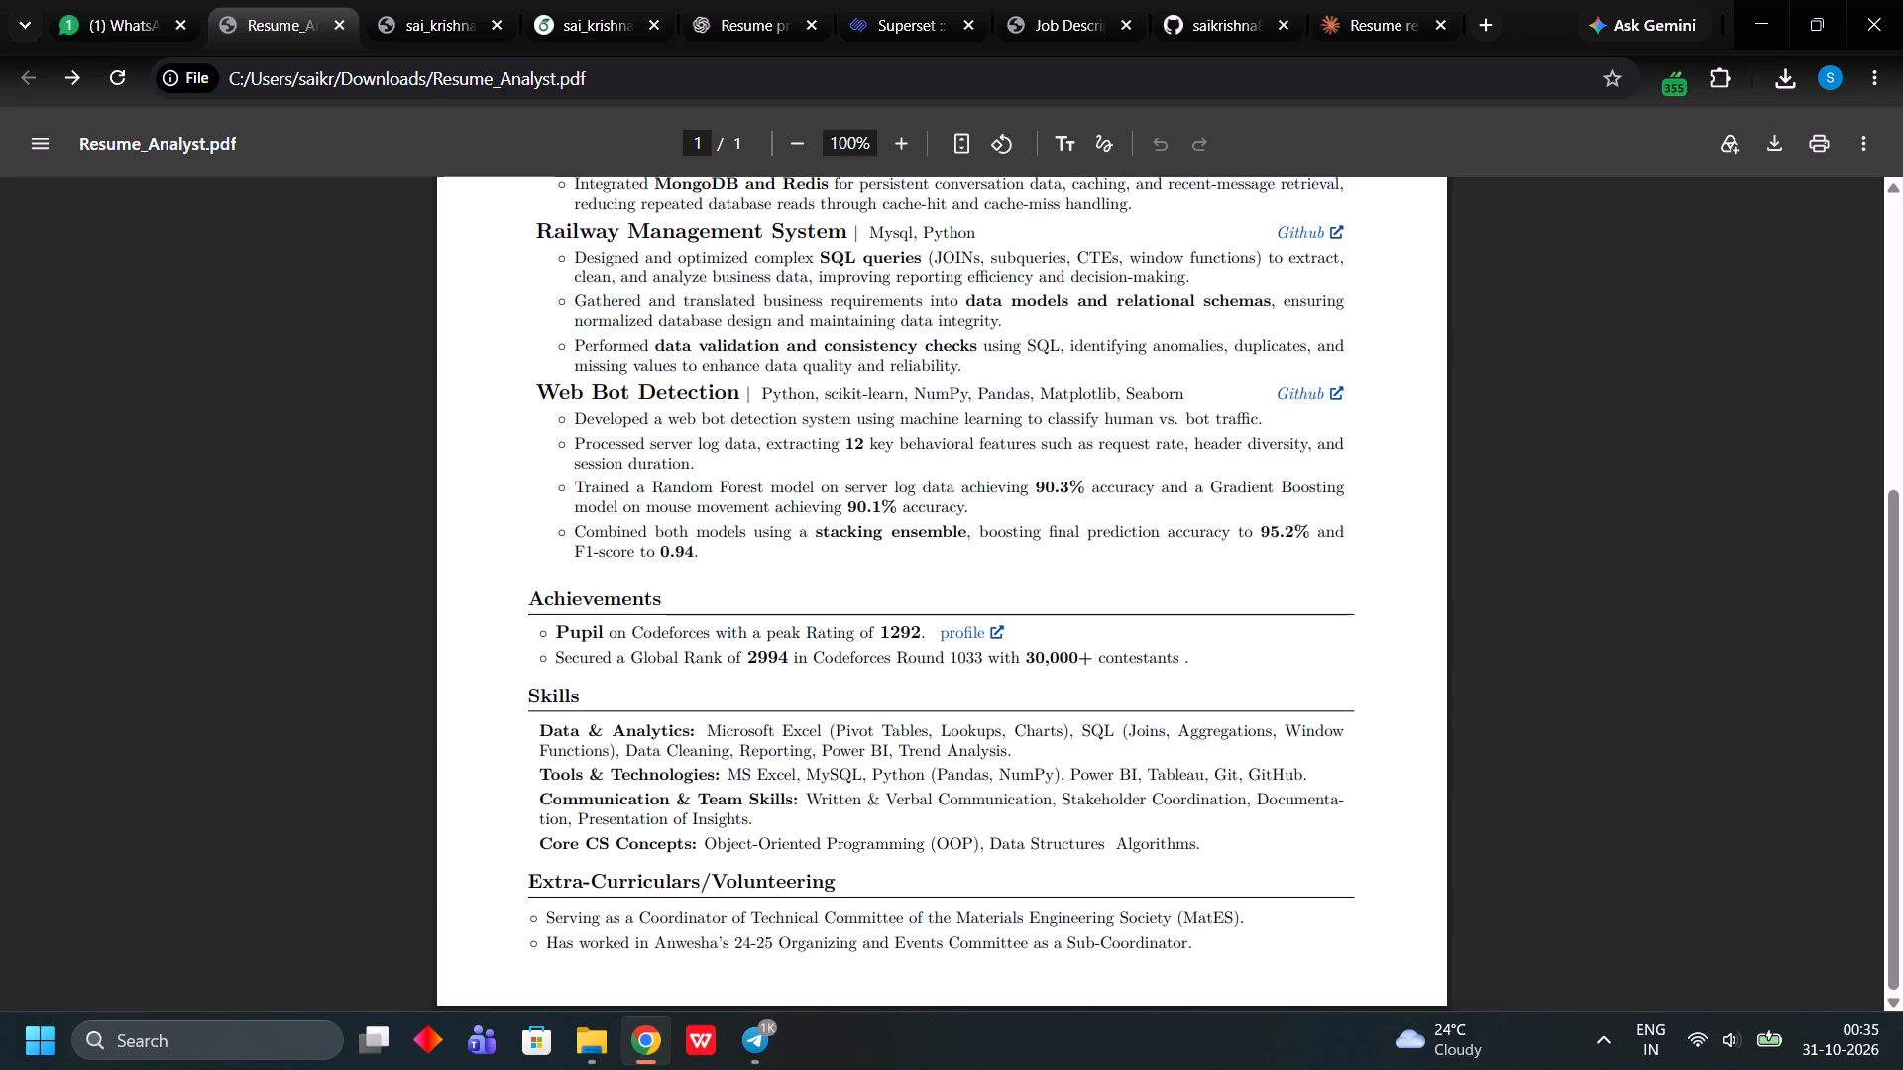
left_click_drag(972, 916, 1125, 916)
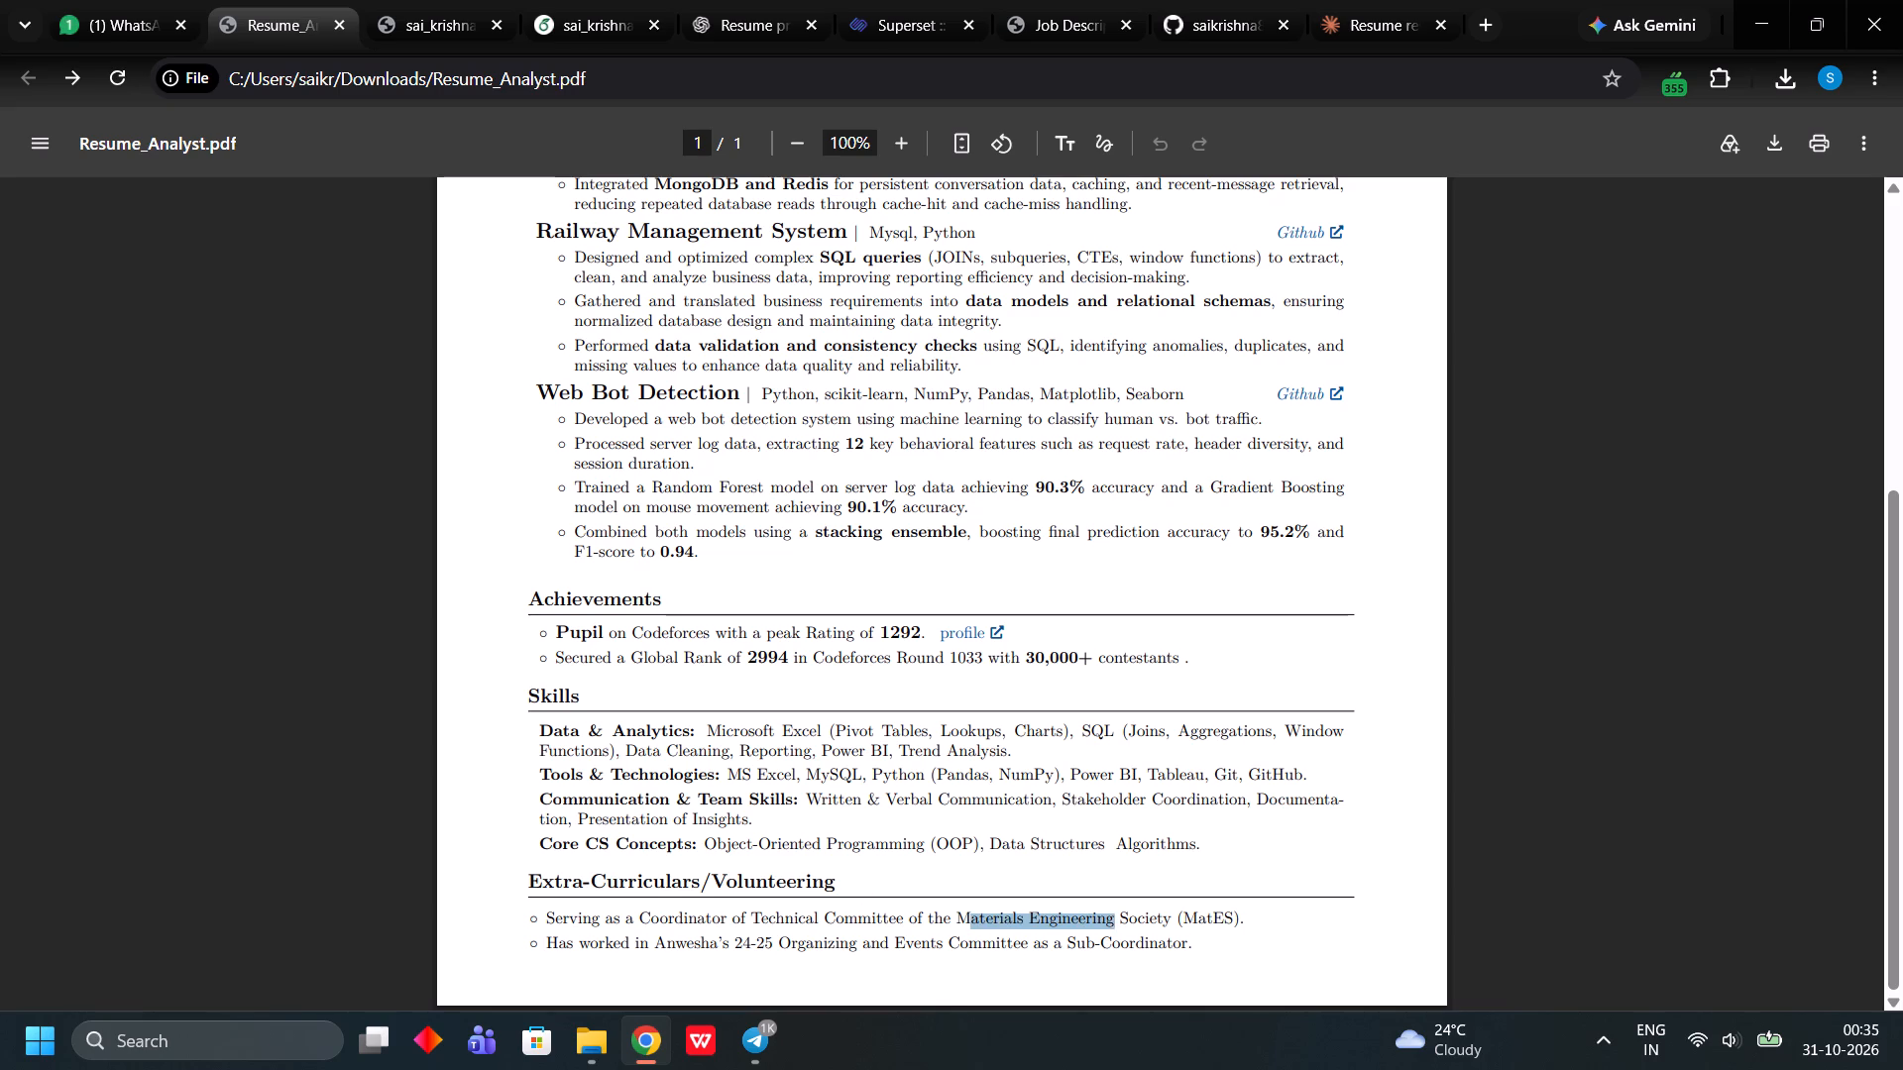
left_click_drag(1125, 916, 1168, 917)
left_click(1190, 846)
Review the education and projects sections of the Resume_Analyst.pdf reference resume.
scroll(1186, 822, "up", 5)
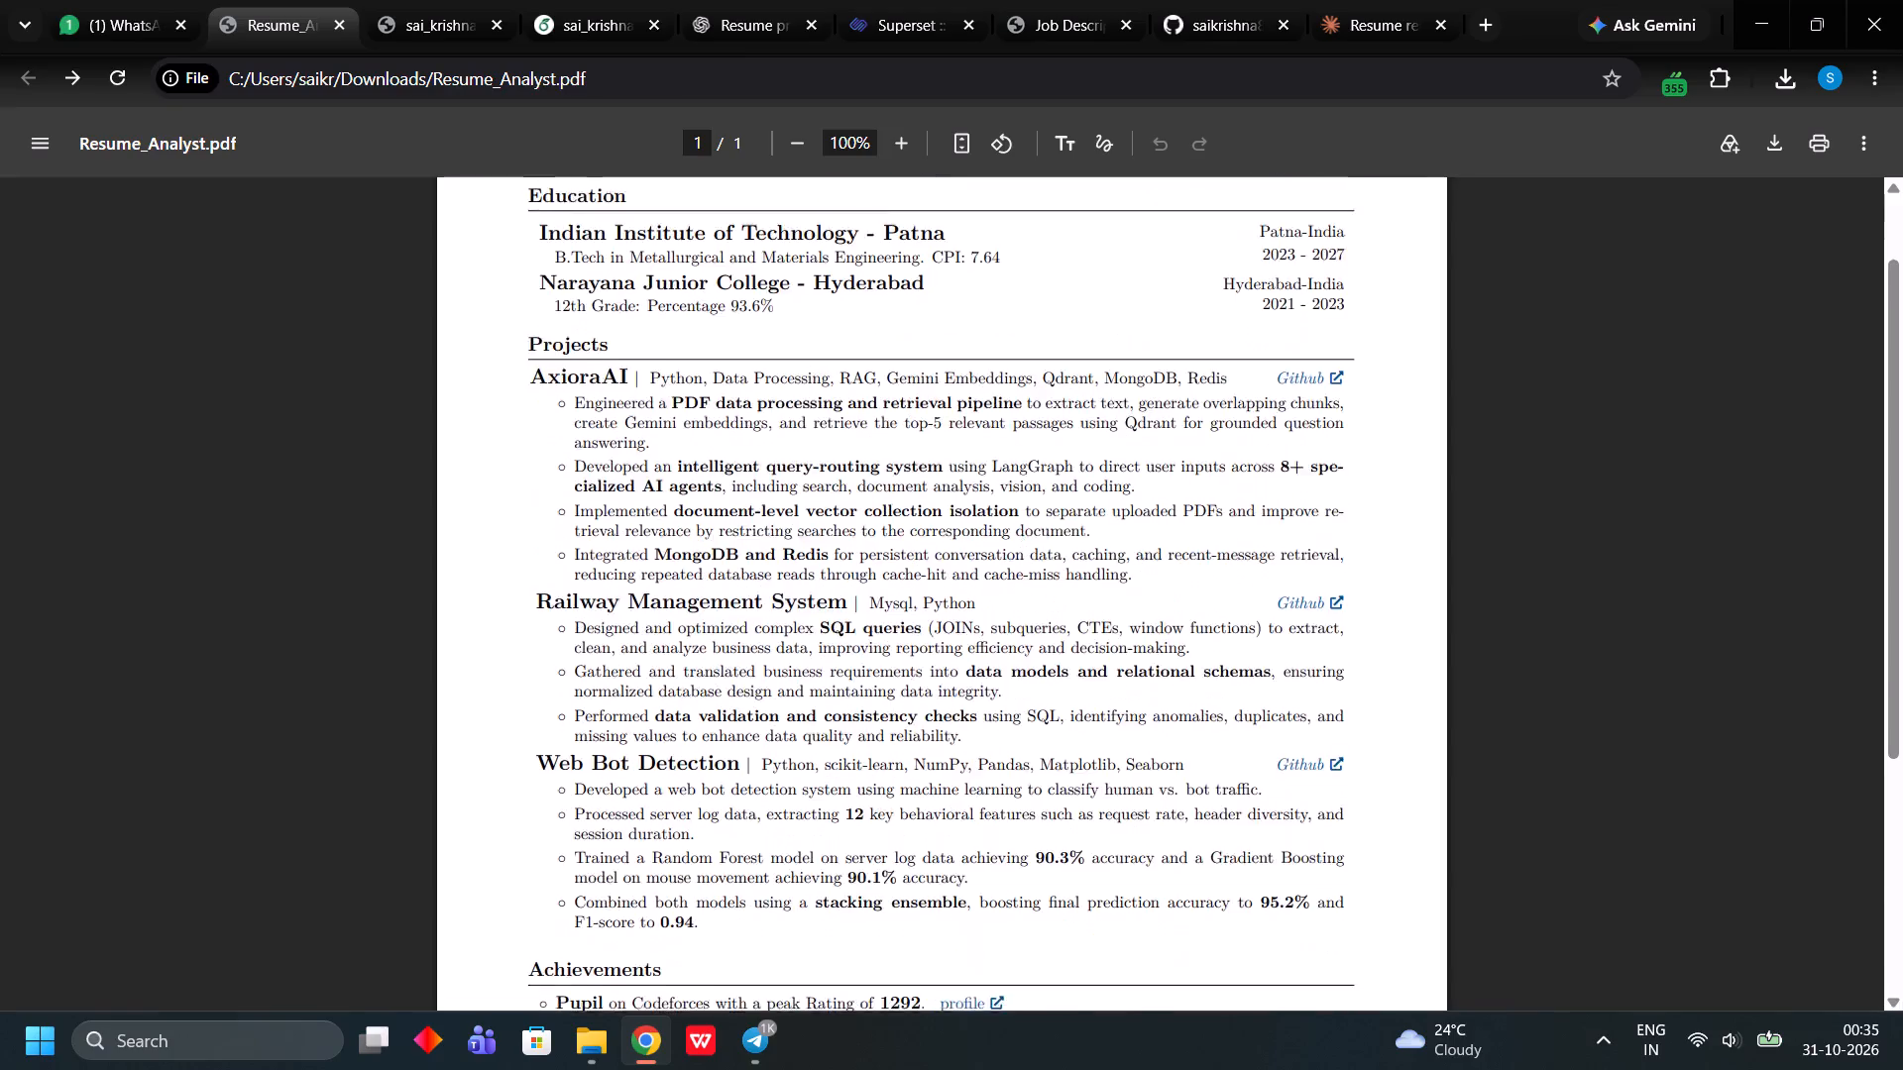
scroll(1186, 822, "up", 1)
left_click_drag(866, 376, 634, 358)
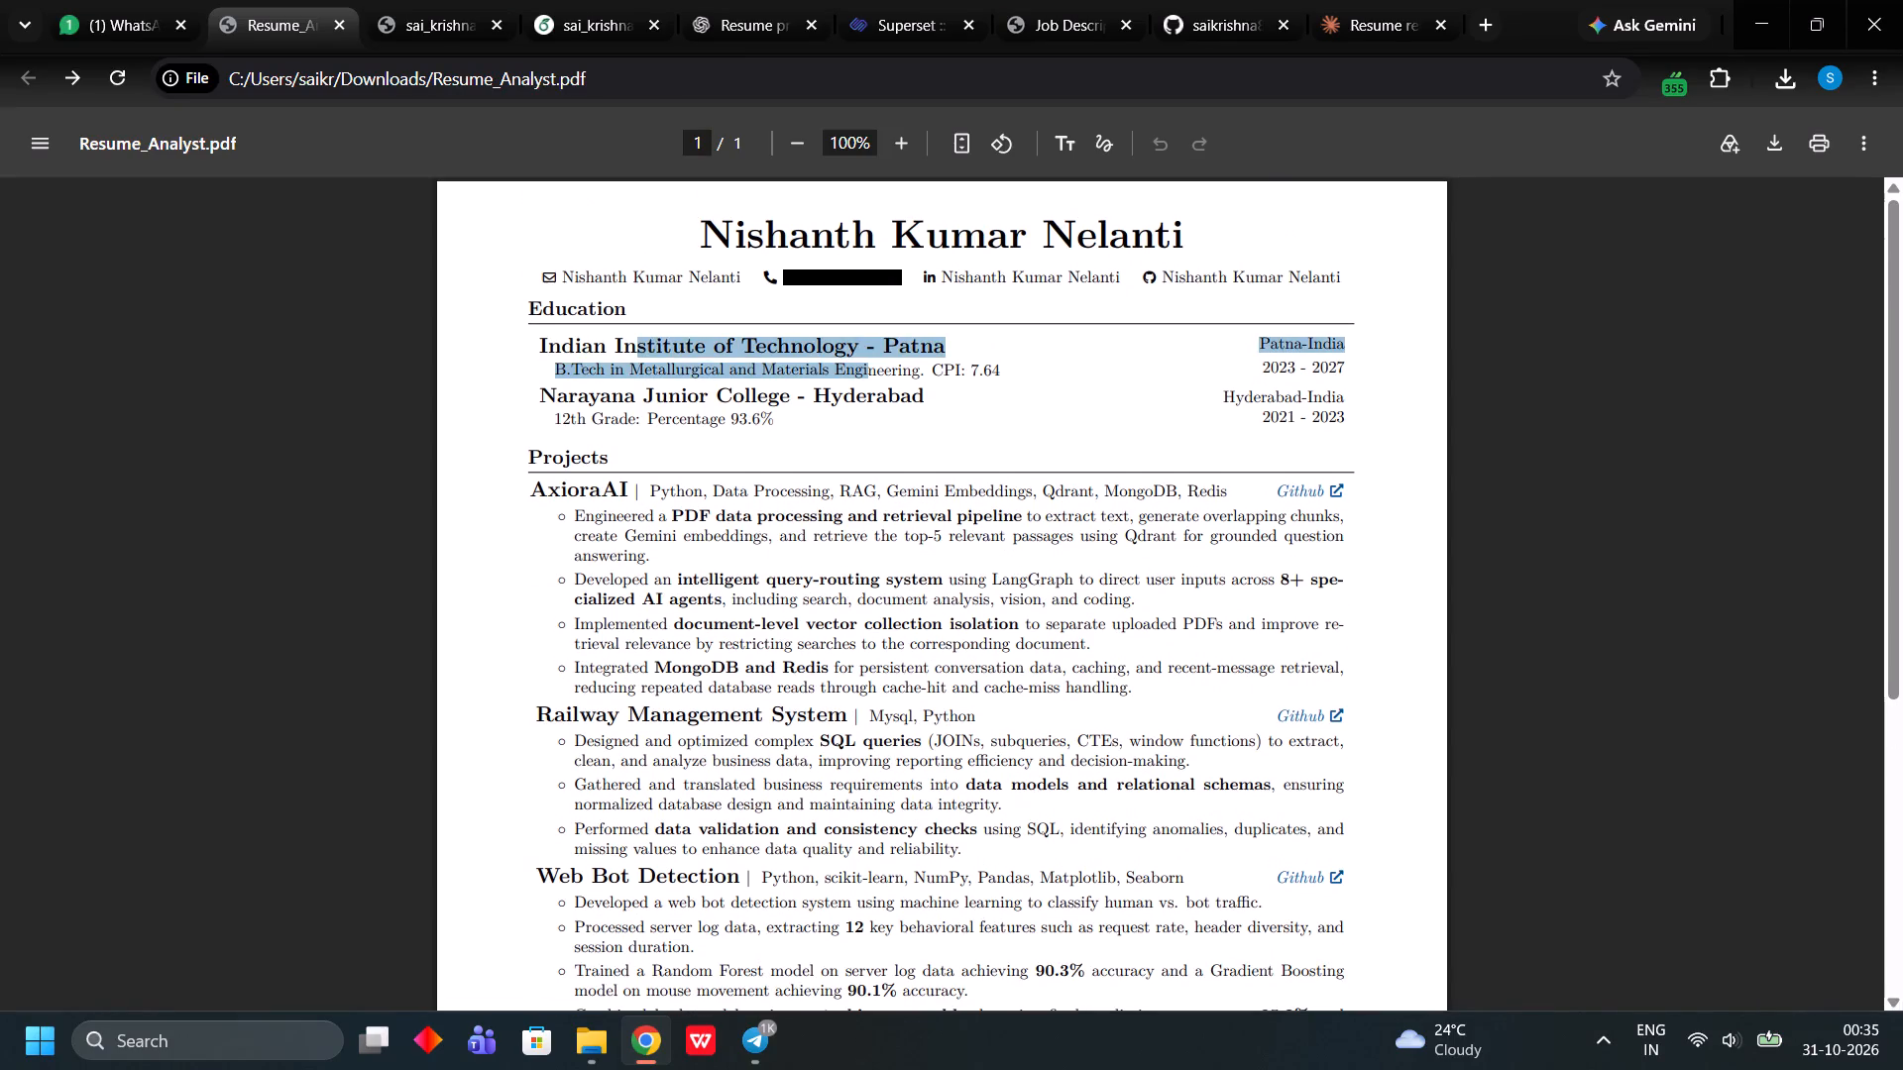
left_click_drag(634, 358, 630, 360)
left_click(736, 454)
scroll(1157, 426, "down", 2)
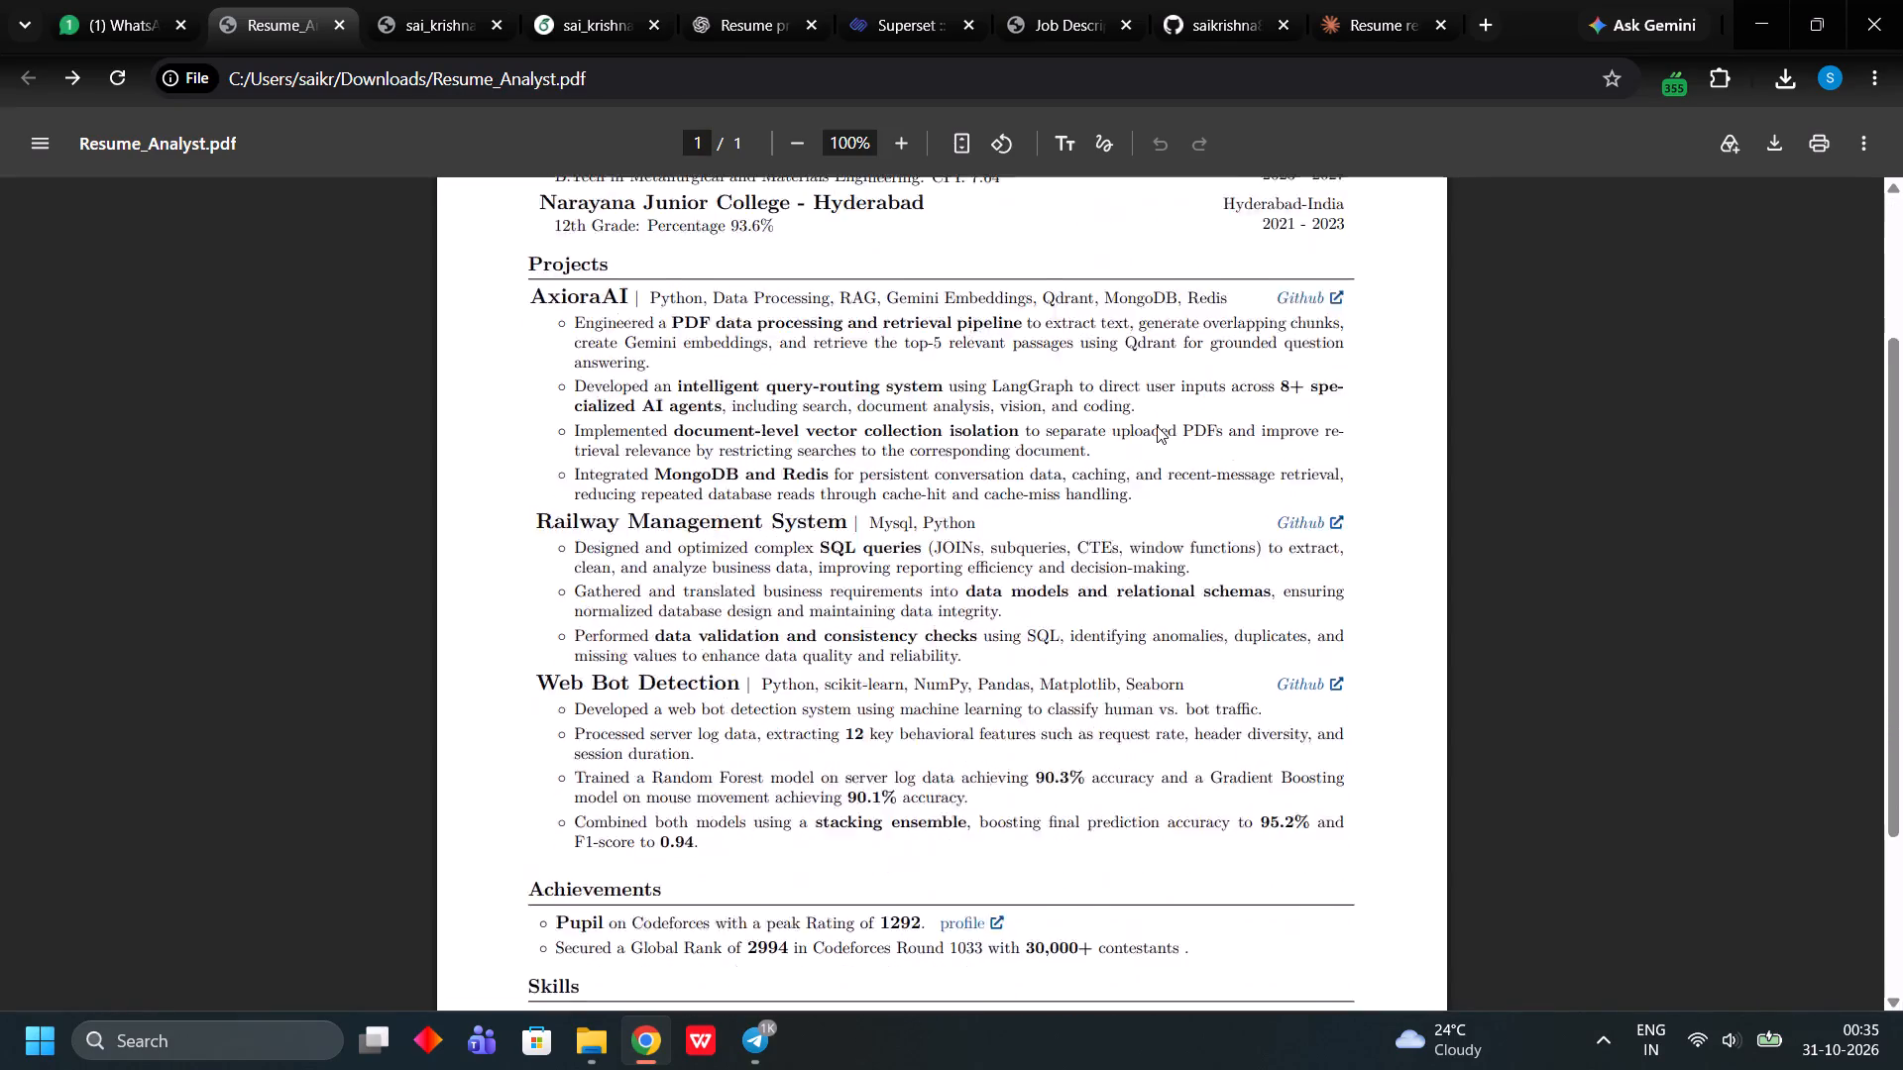
scroll(1157, 426, "down", 2)
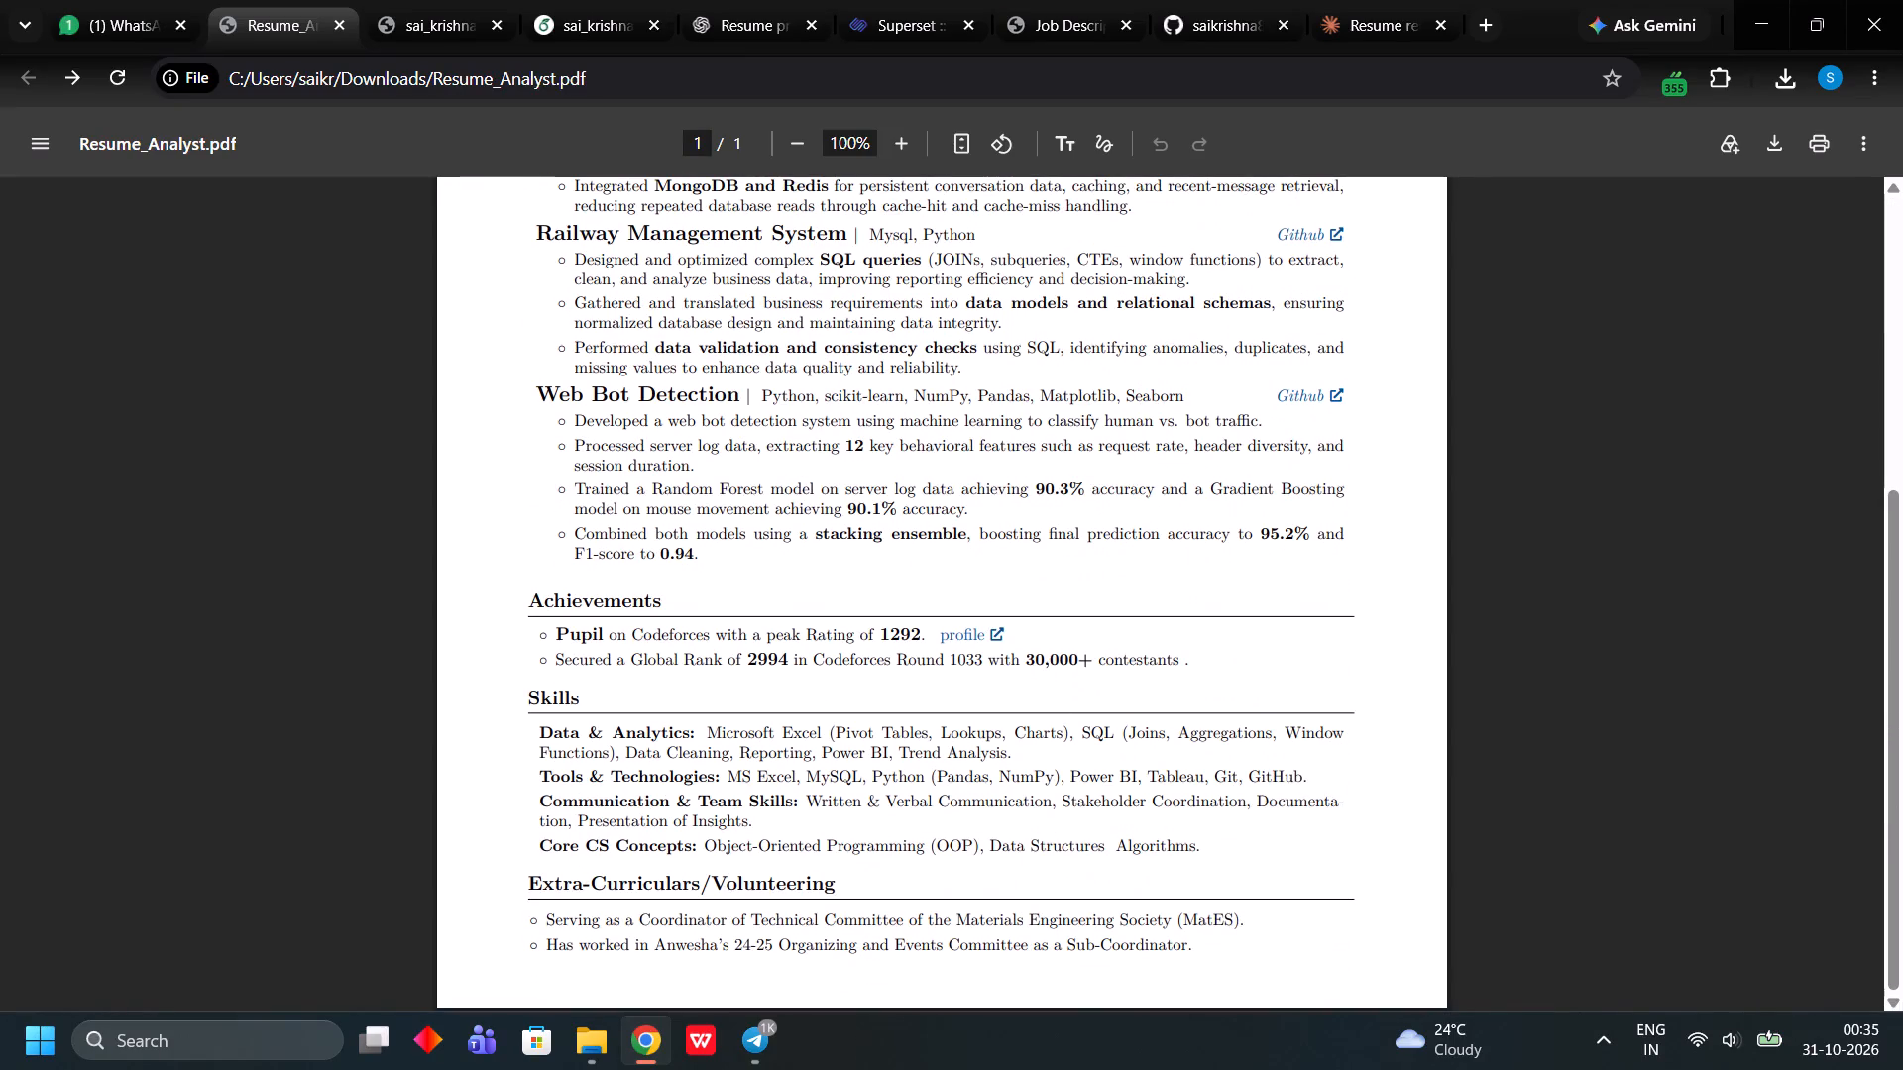
scroll(1064, 547, "up", 3)
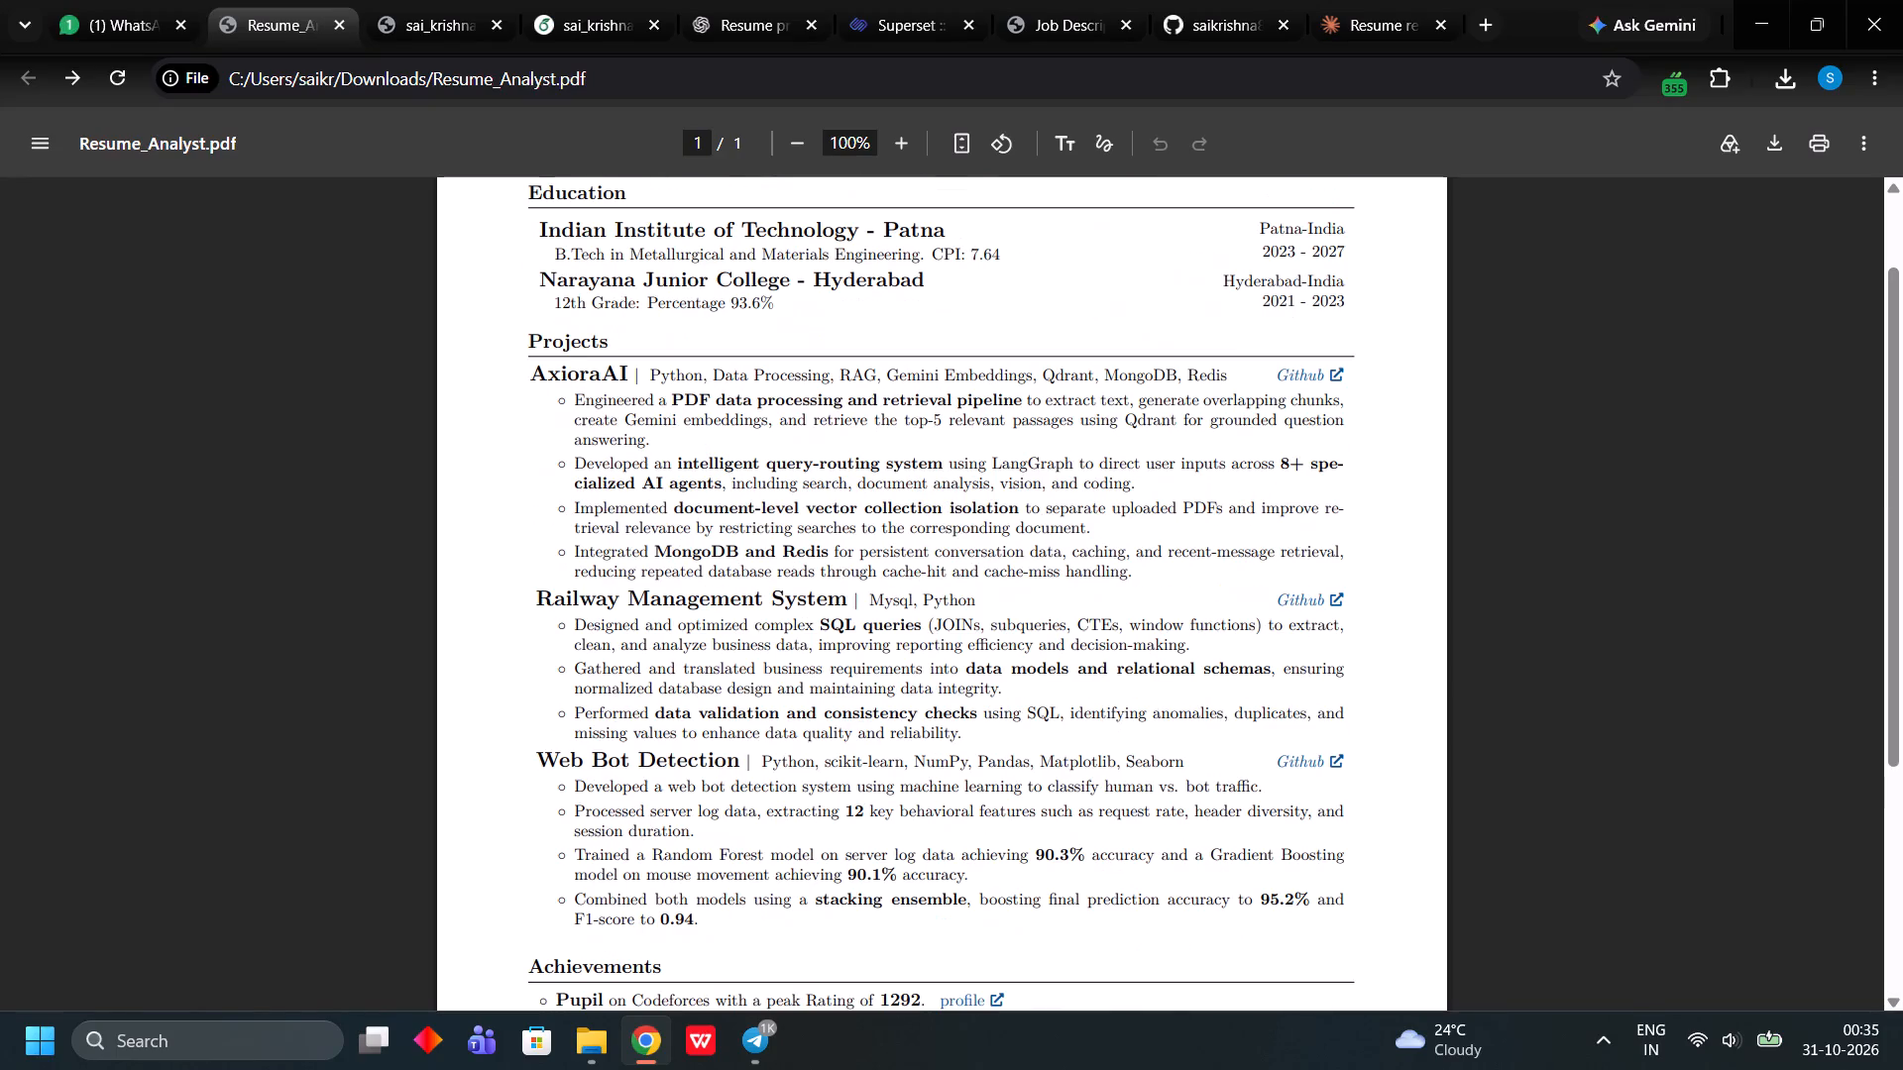
Check the earlier analyst resume PDF, and review the compiled resume in the Overleaf project from header to social engagements.
left_click(509, 0)
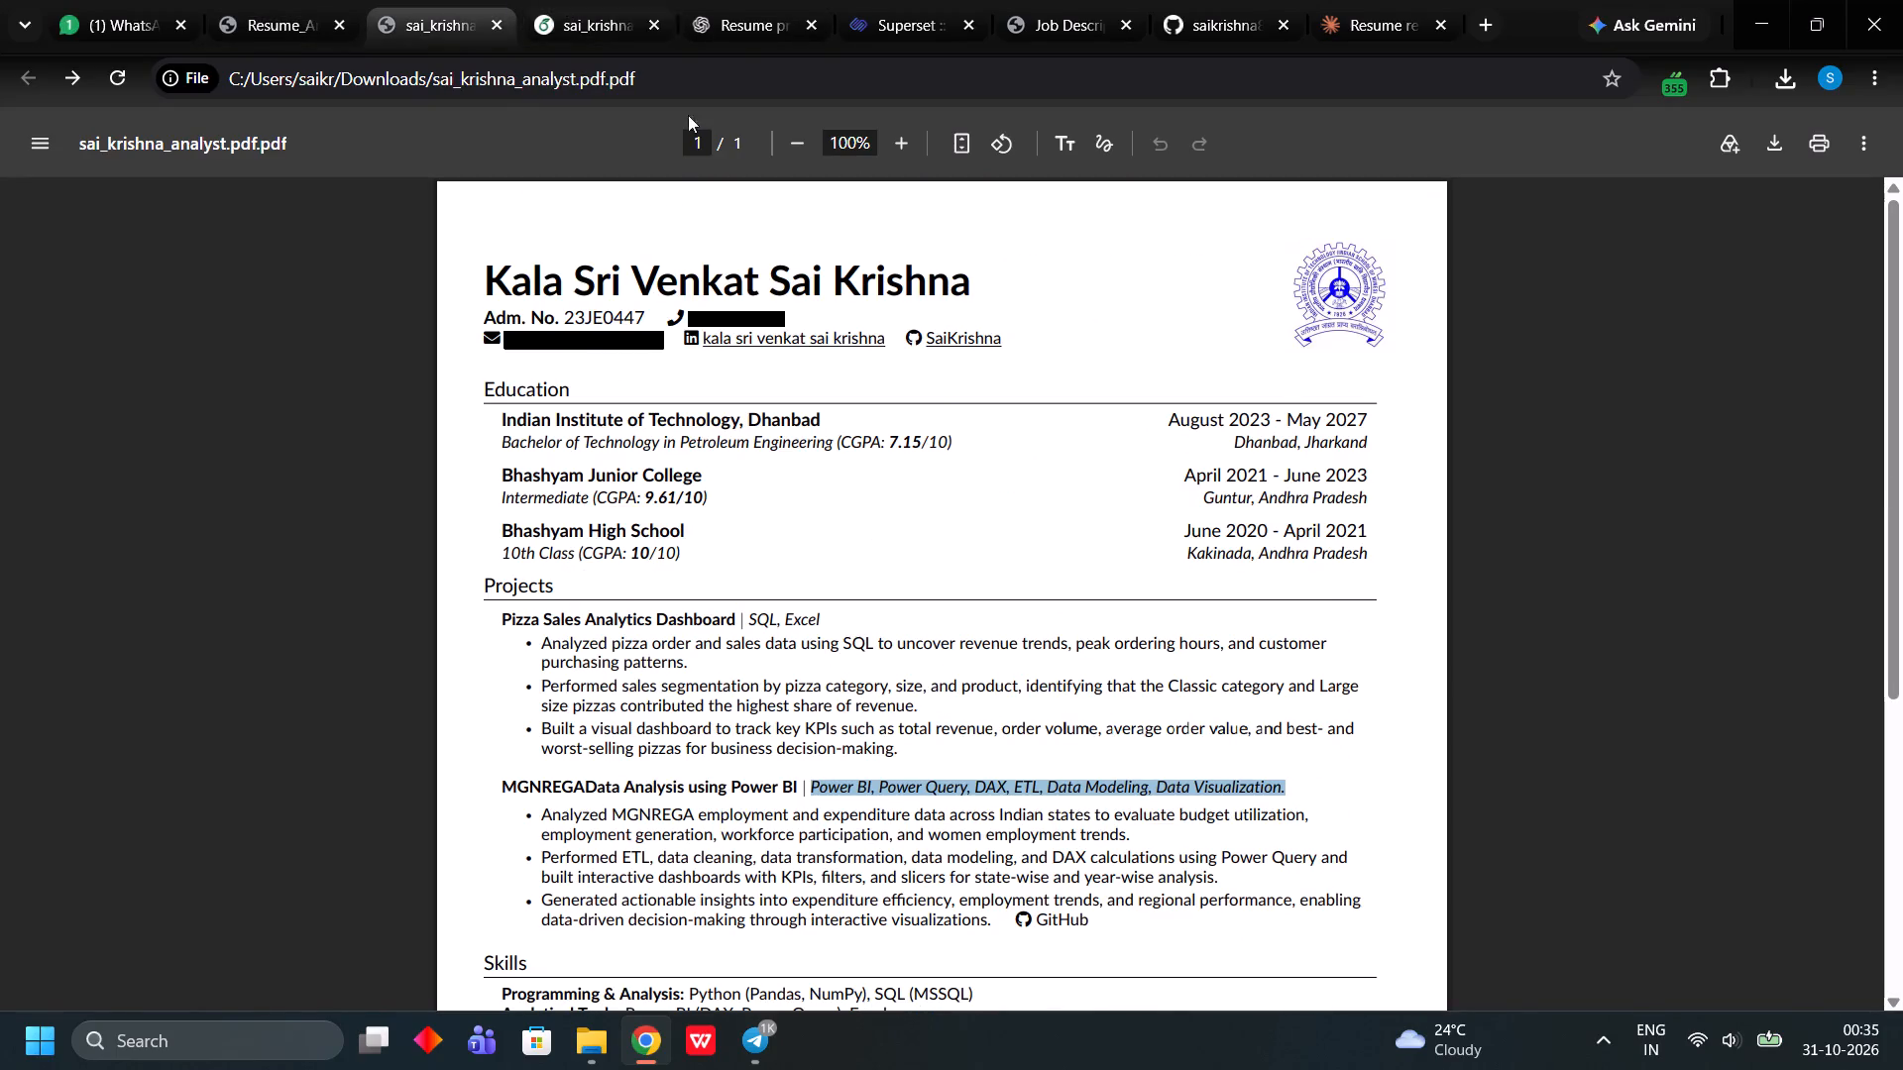
left_click(614, 0)
scroll(838, 369, "down", 5)
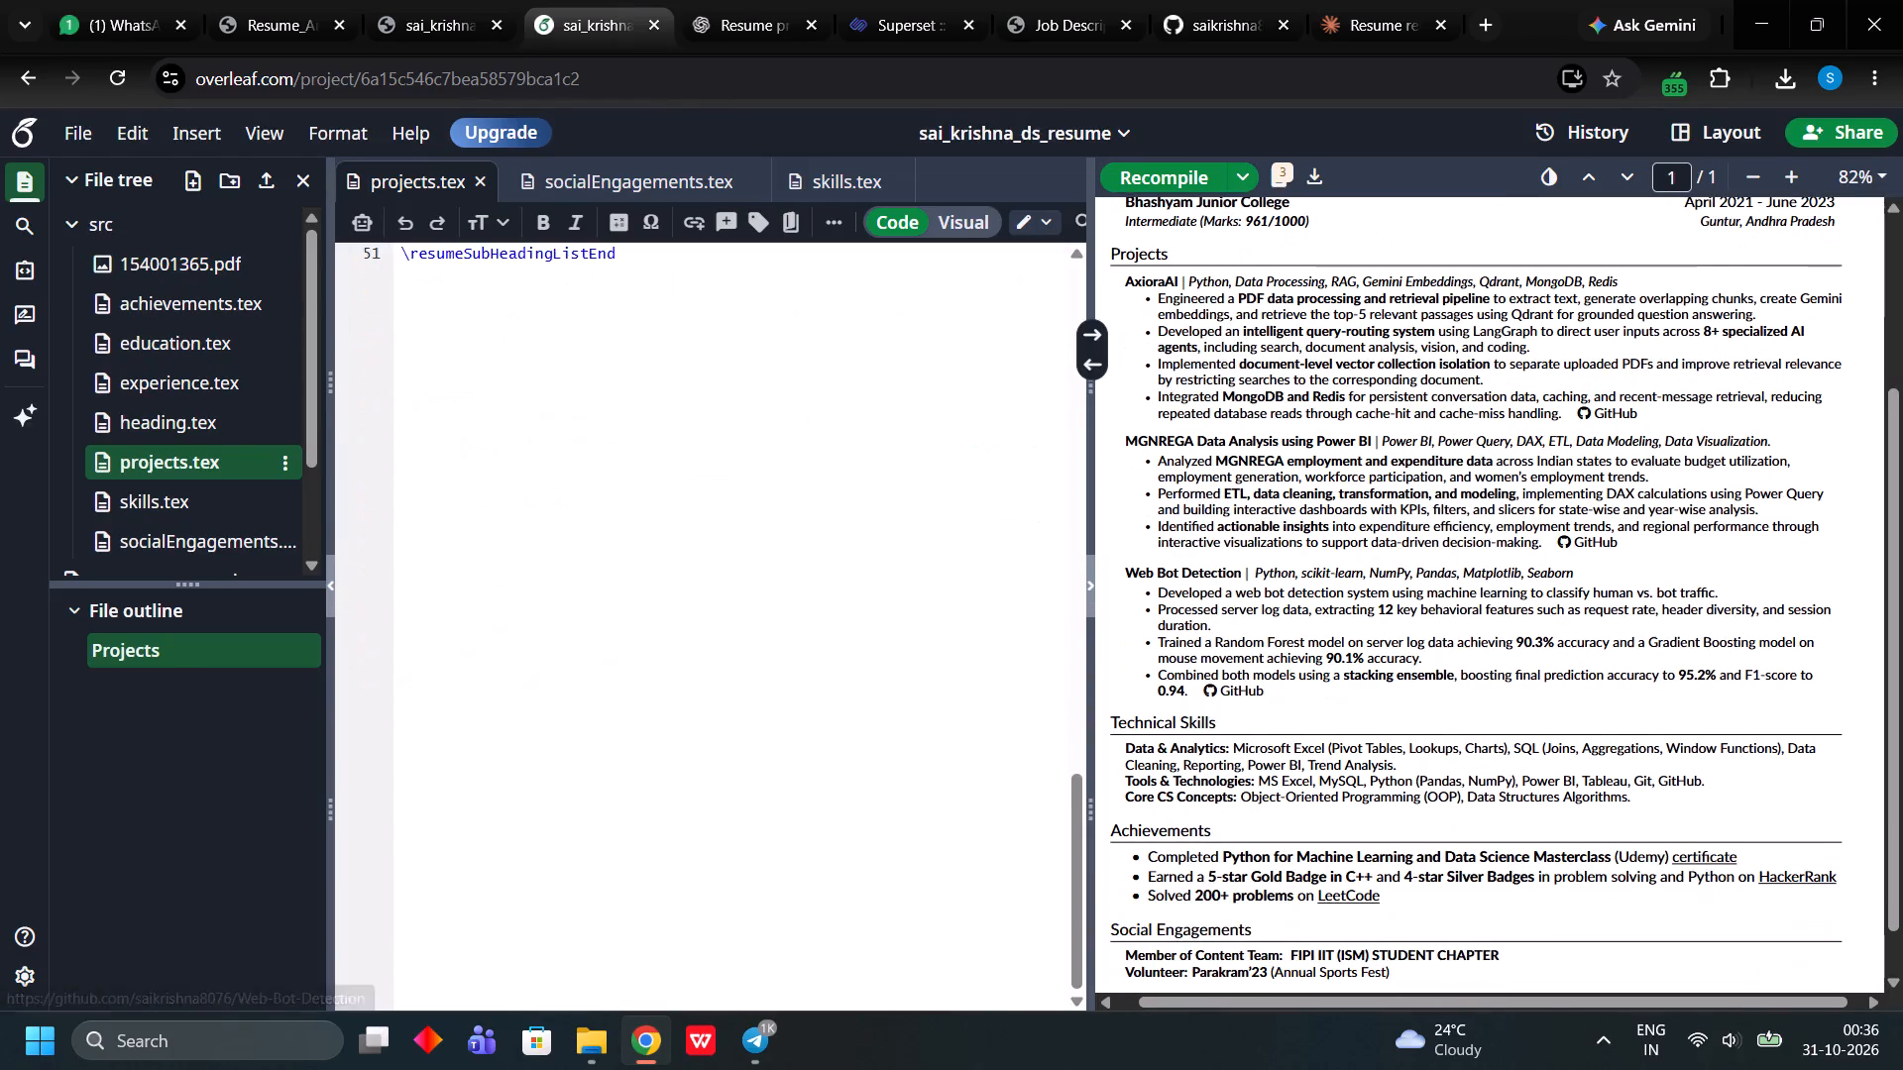
scroll(757, 707, "up", 4)
scroll(1172, 742, "down", 4)
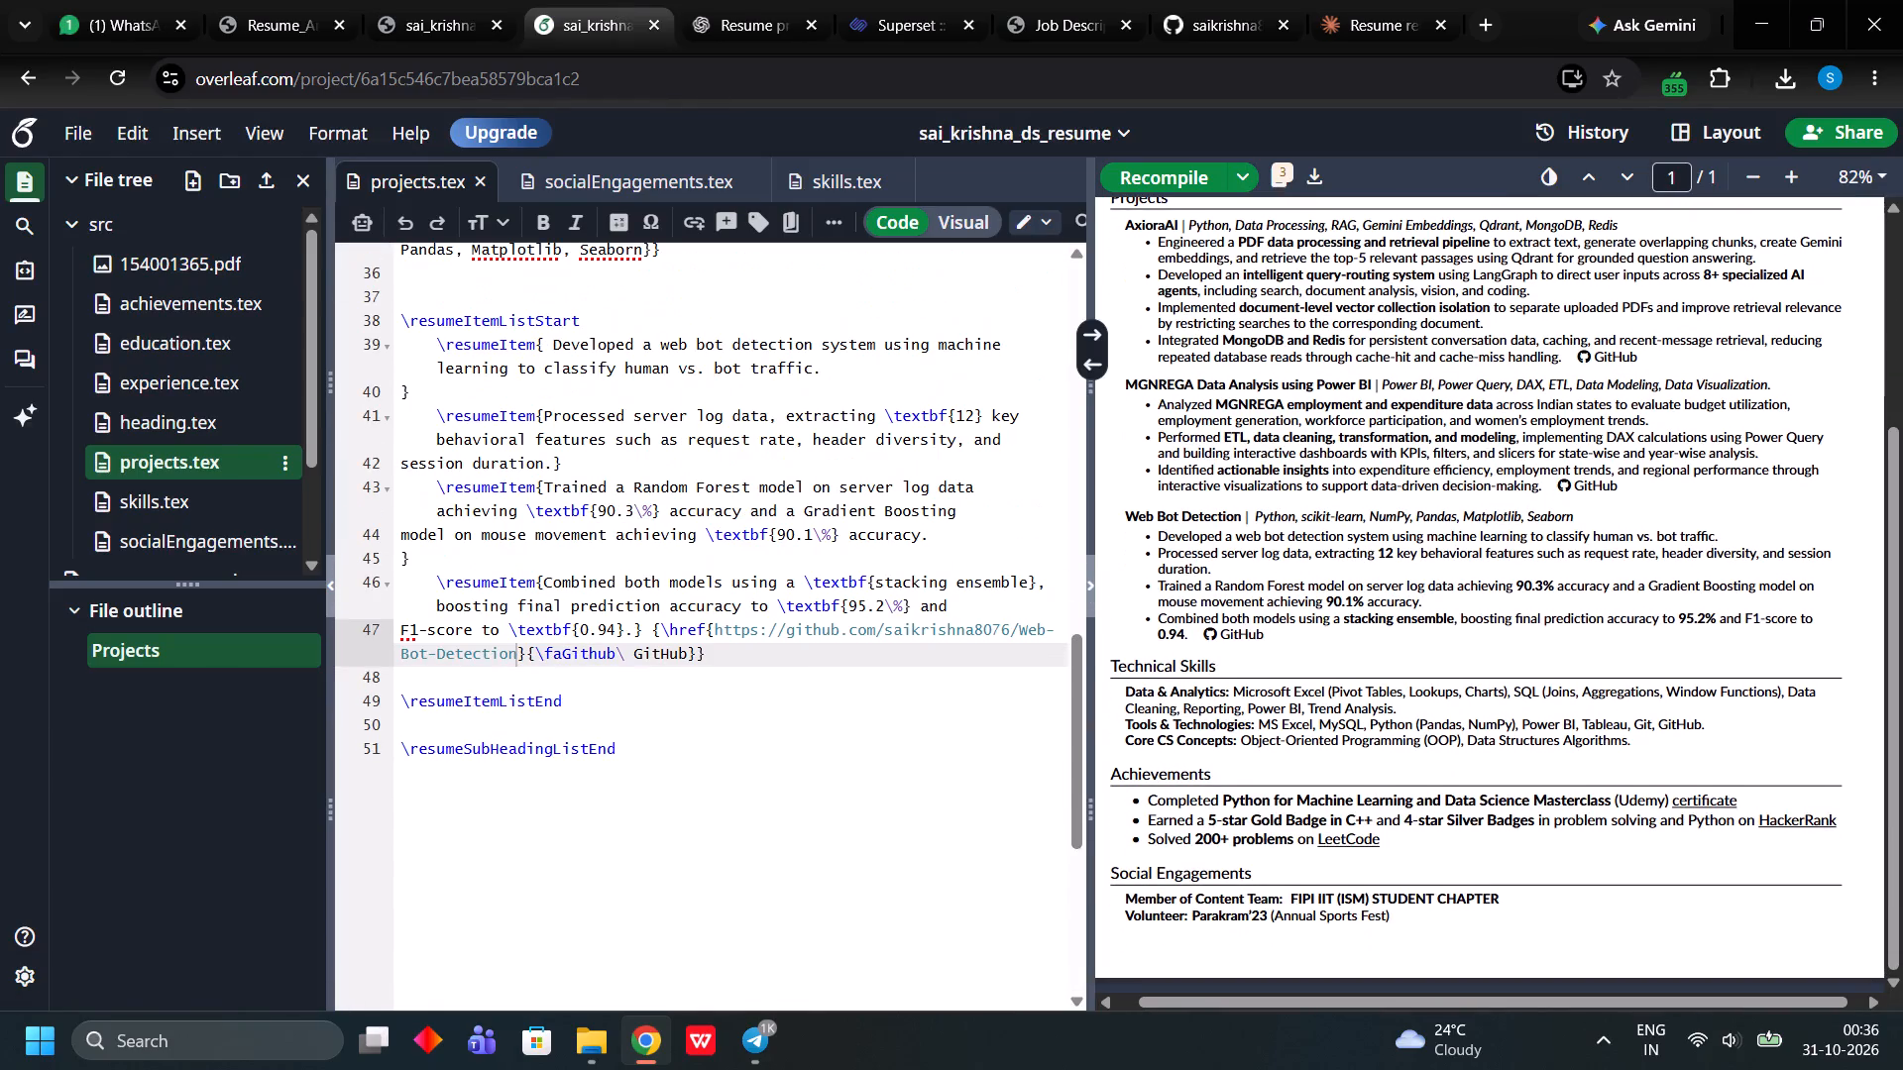
scroll(1172, 742, "down", 1)
scroll(1172, 742, "up", 4)
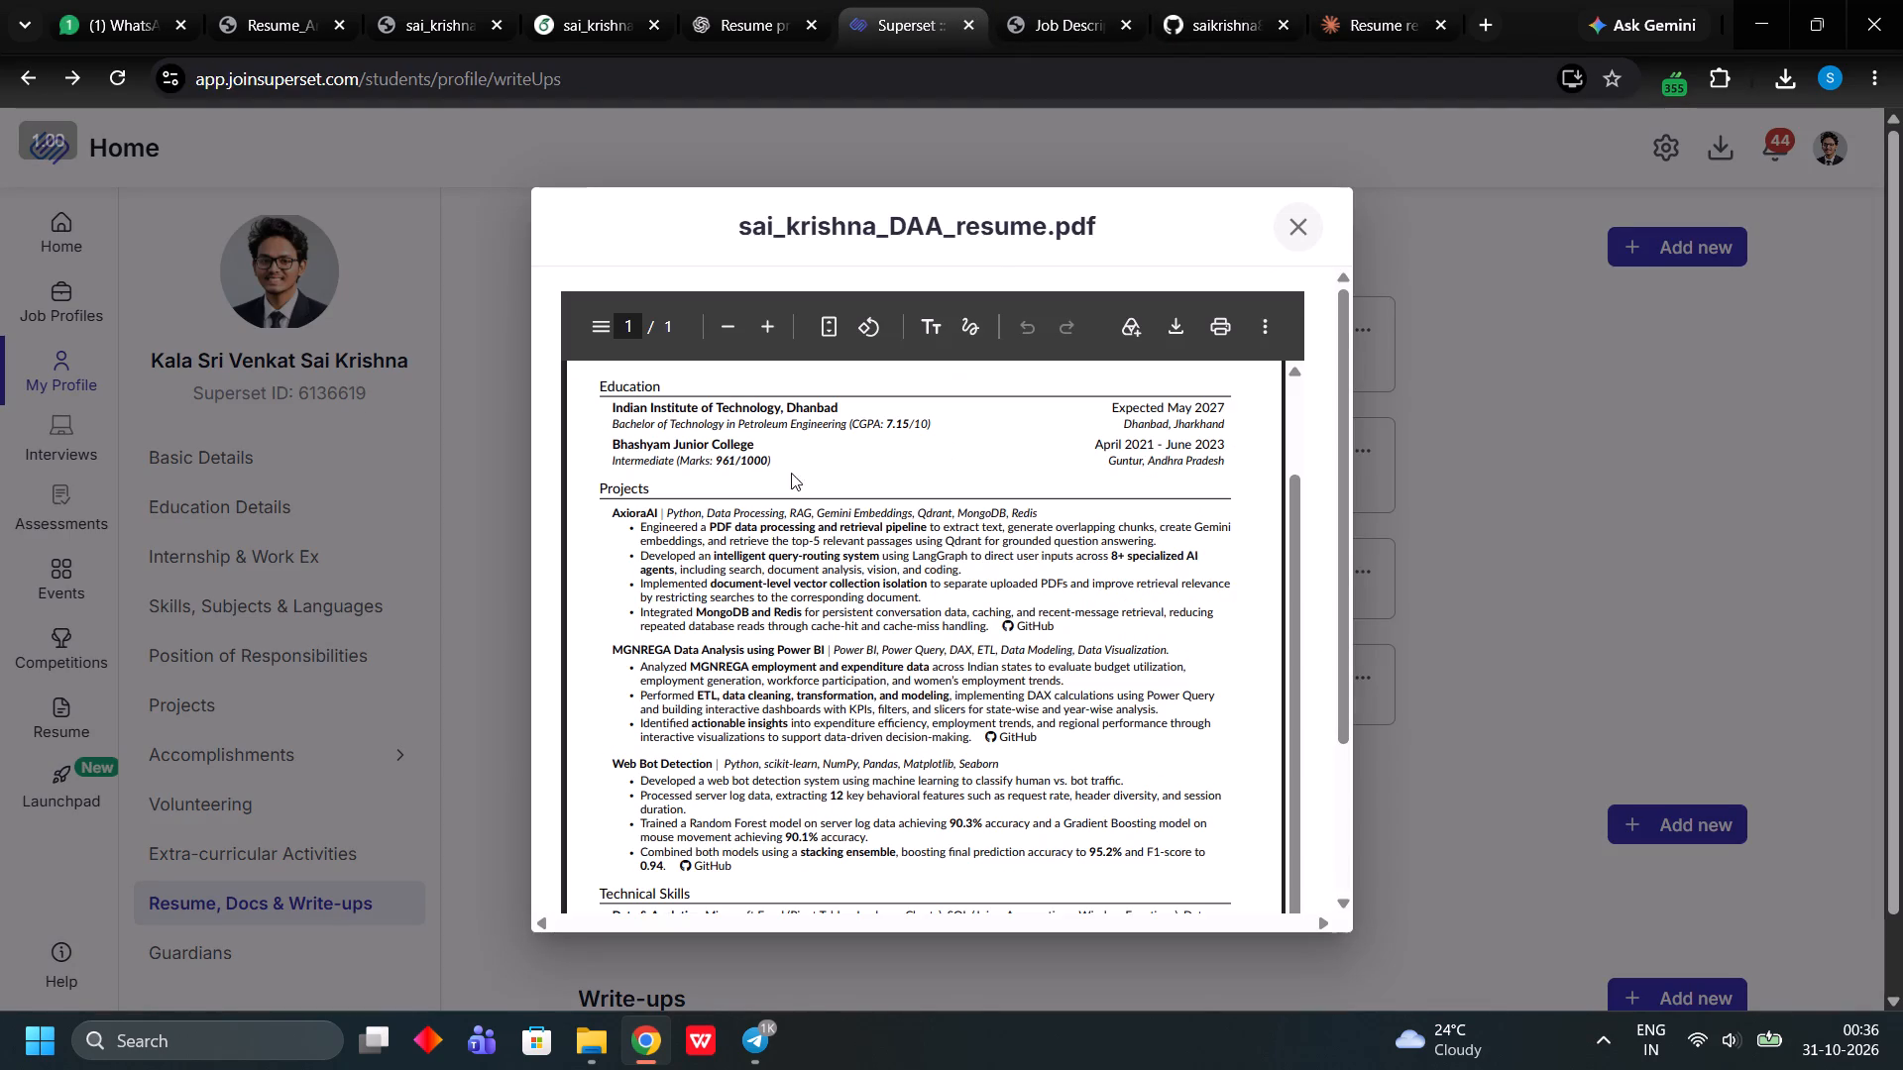
Read the DAA resume preview through its projects, technical skills, achievements and social engagements, and close it.
scroll(636, 526, "down", 1)
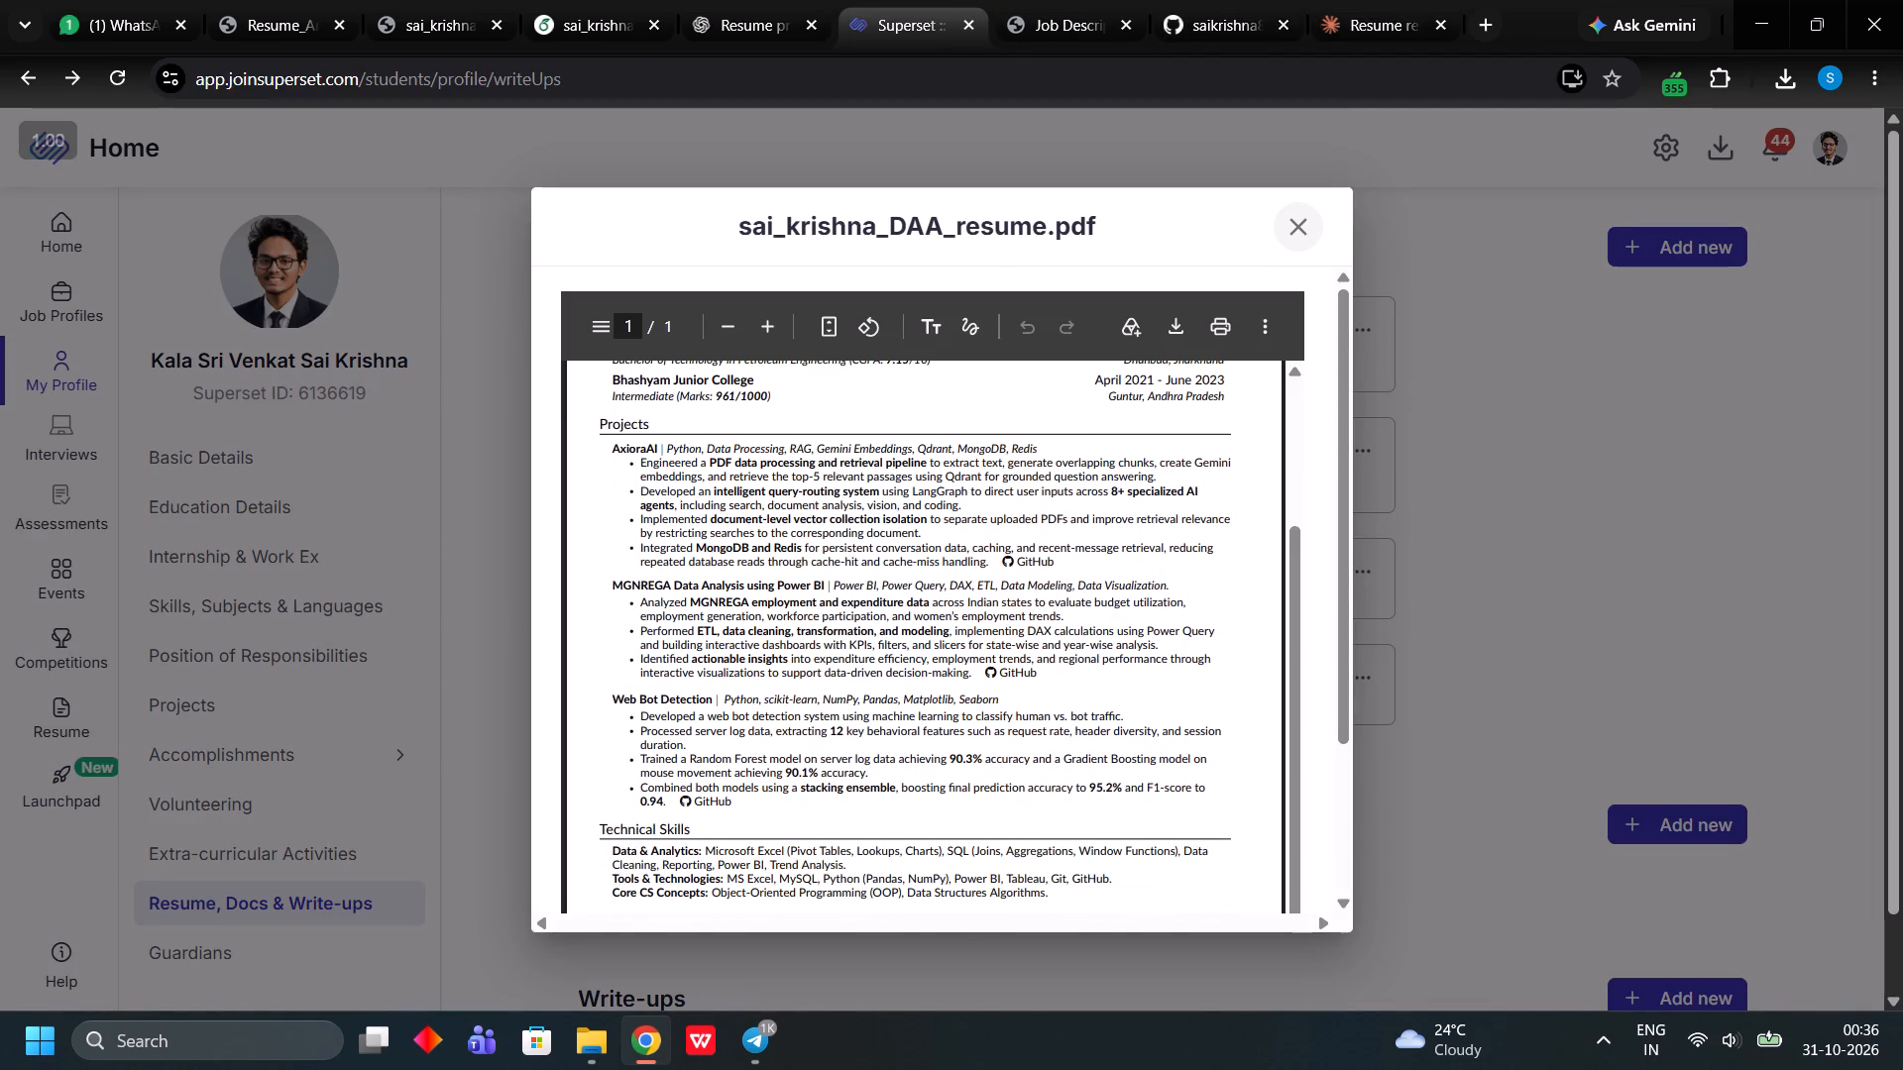
scroll(753, 578, "down", 1)
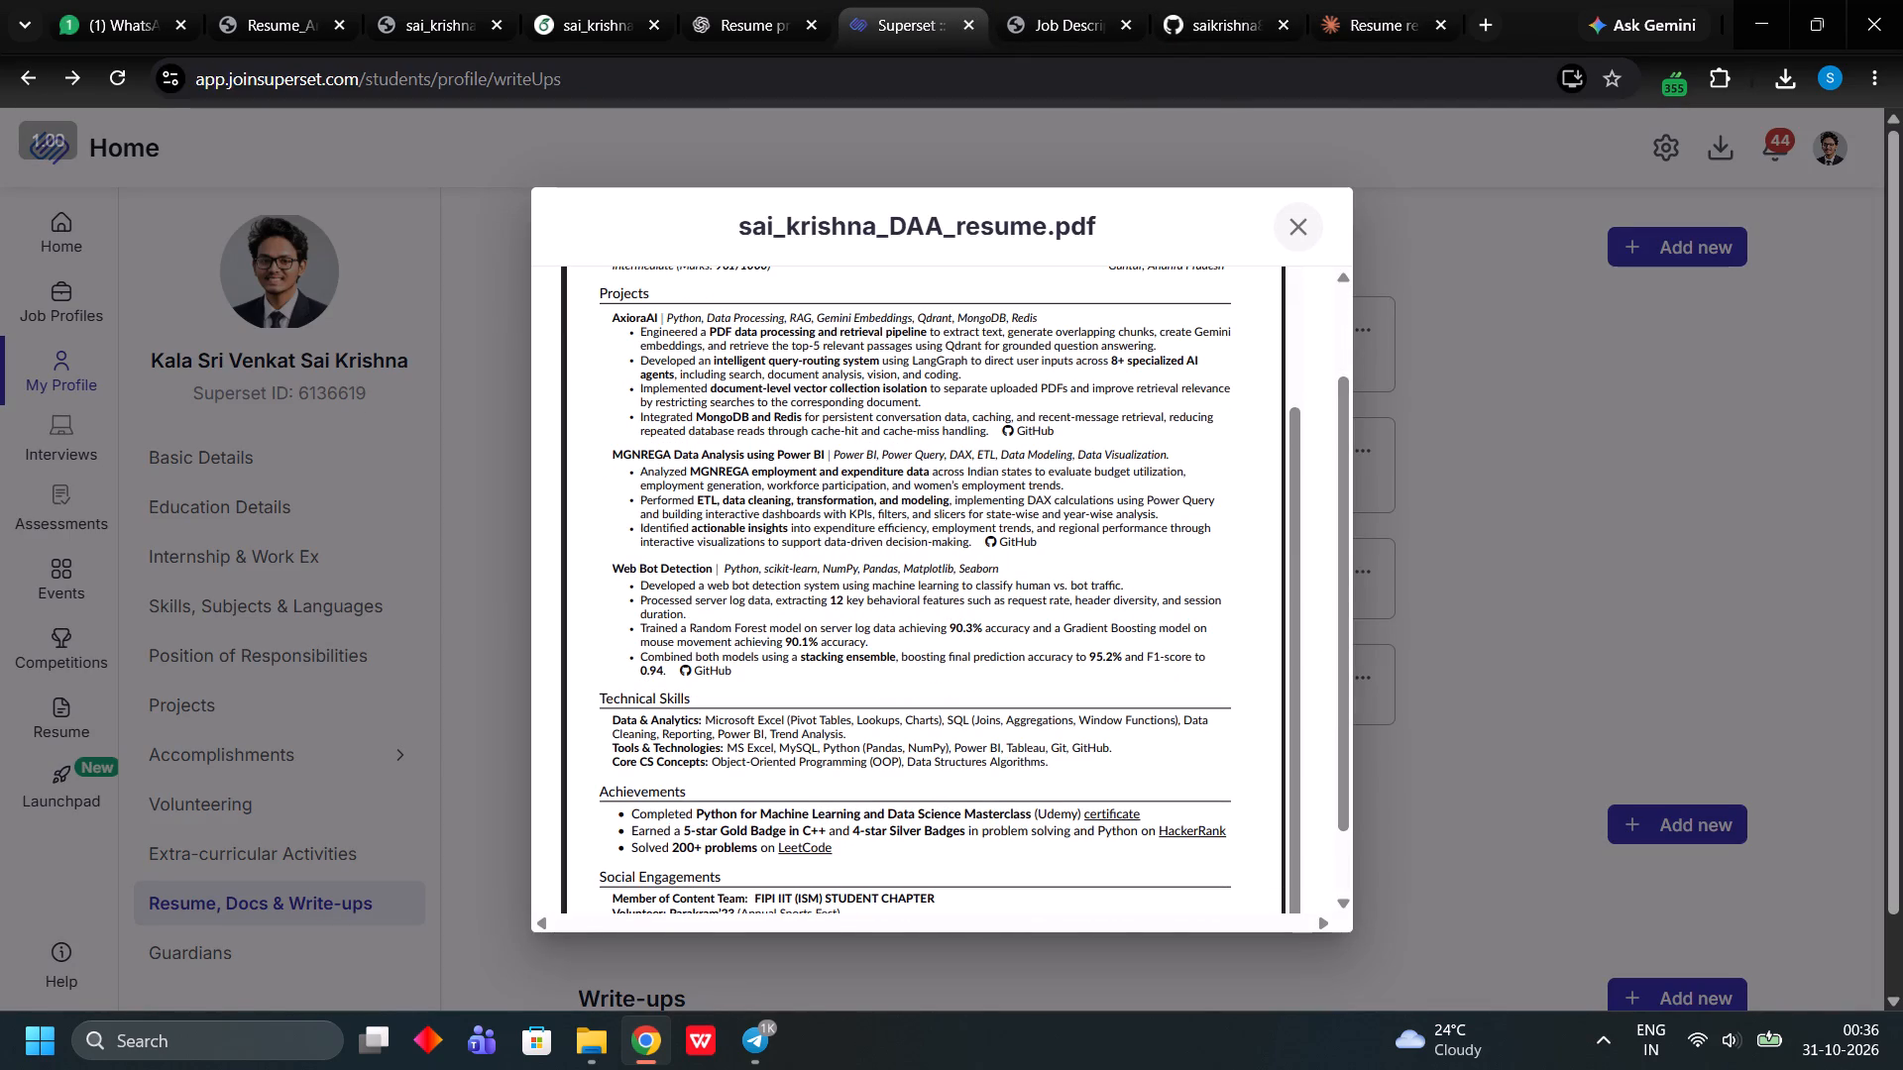
scroll(781, 560, "down", 1)
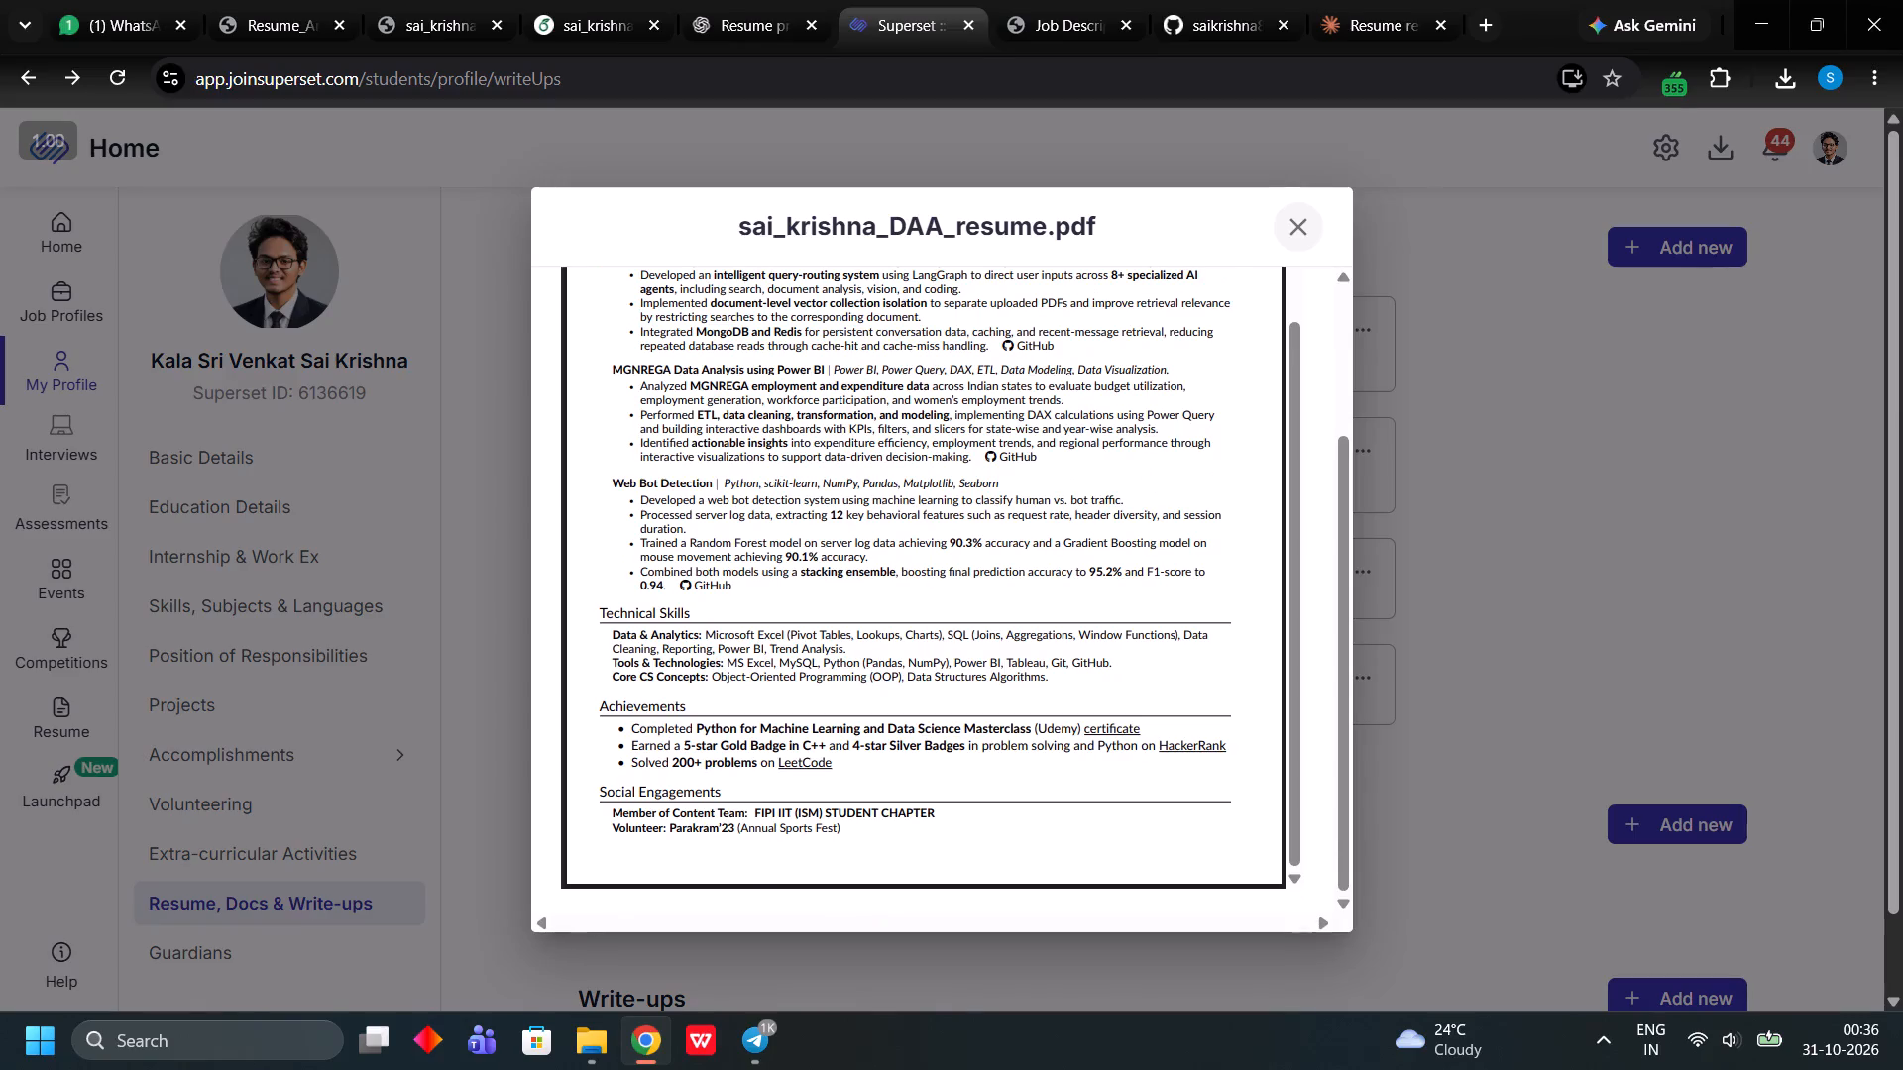
scroll(958, 777, "up", 9)
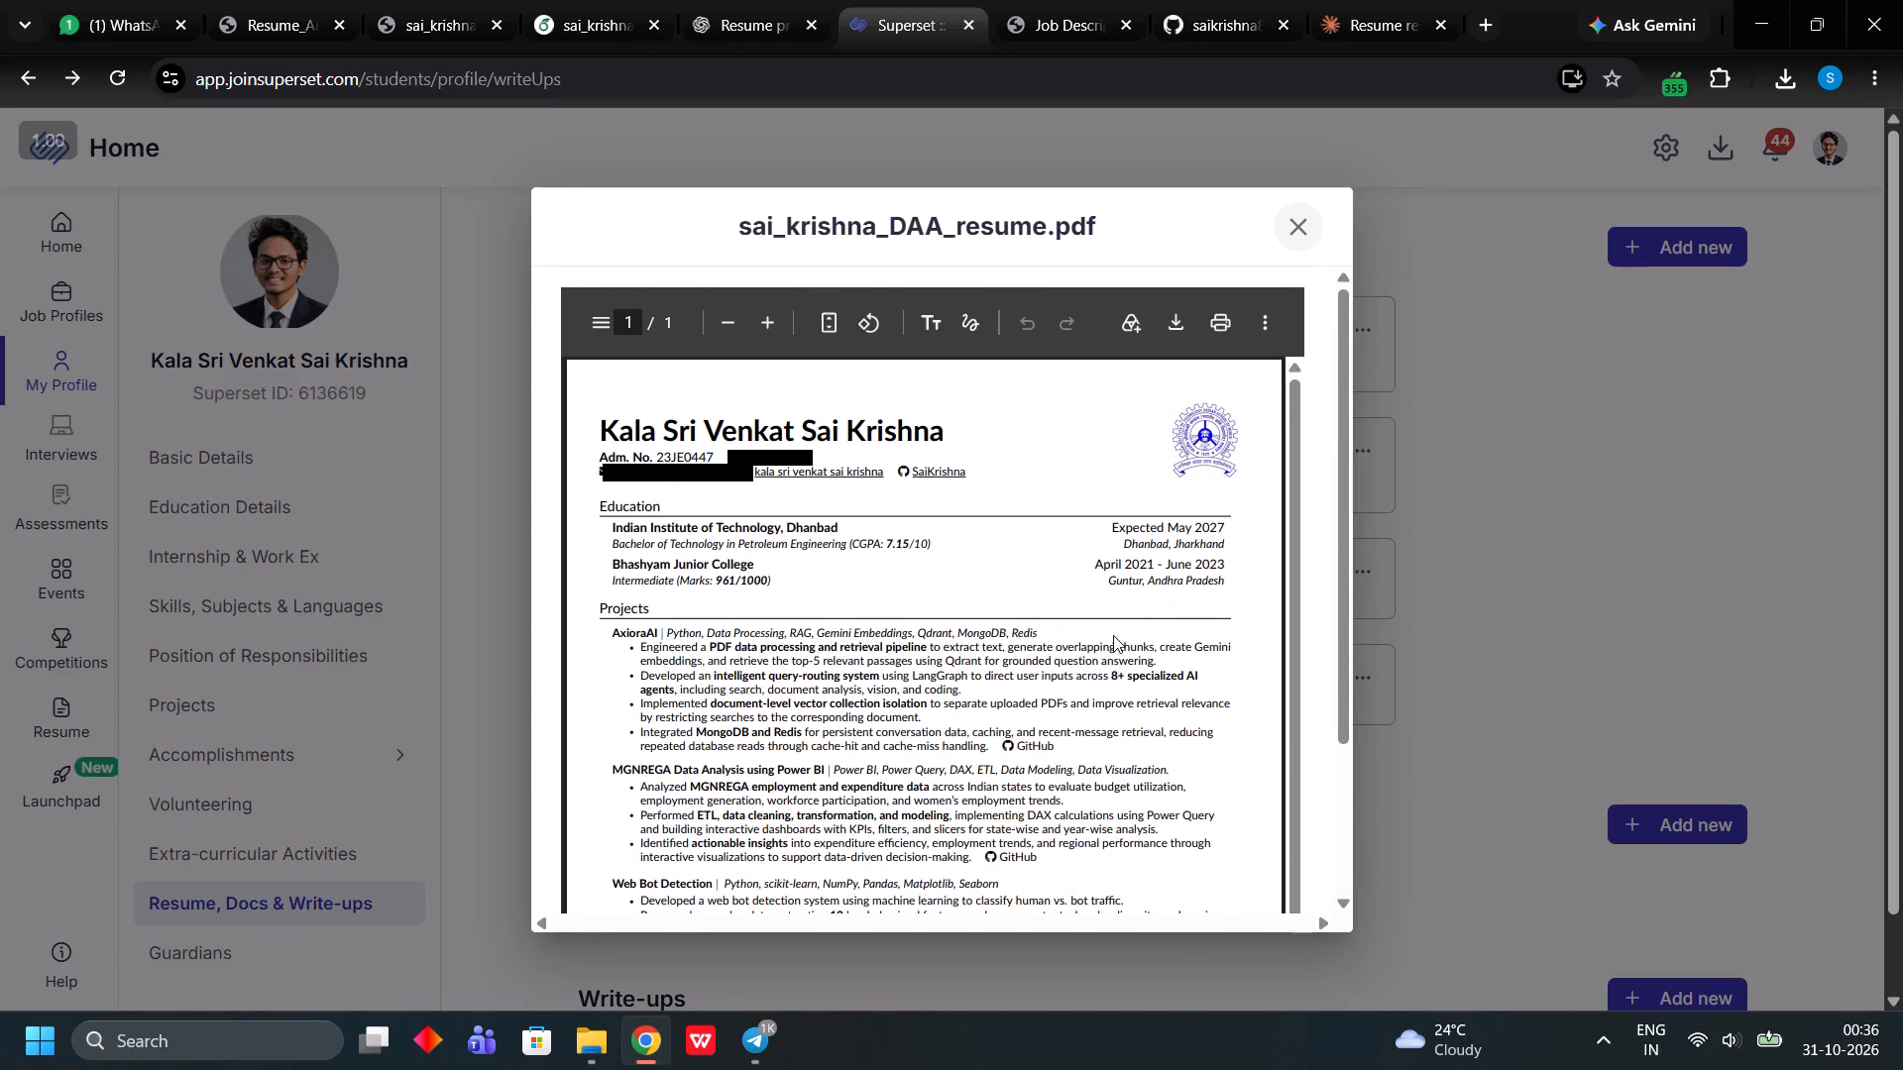
scroll(1113, 635, "down", 5)
scroll(1113, 635, "up", 1)
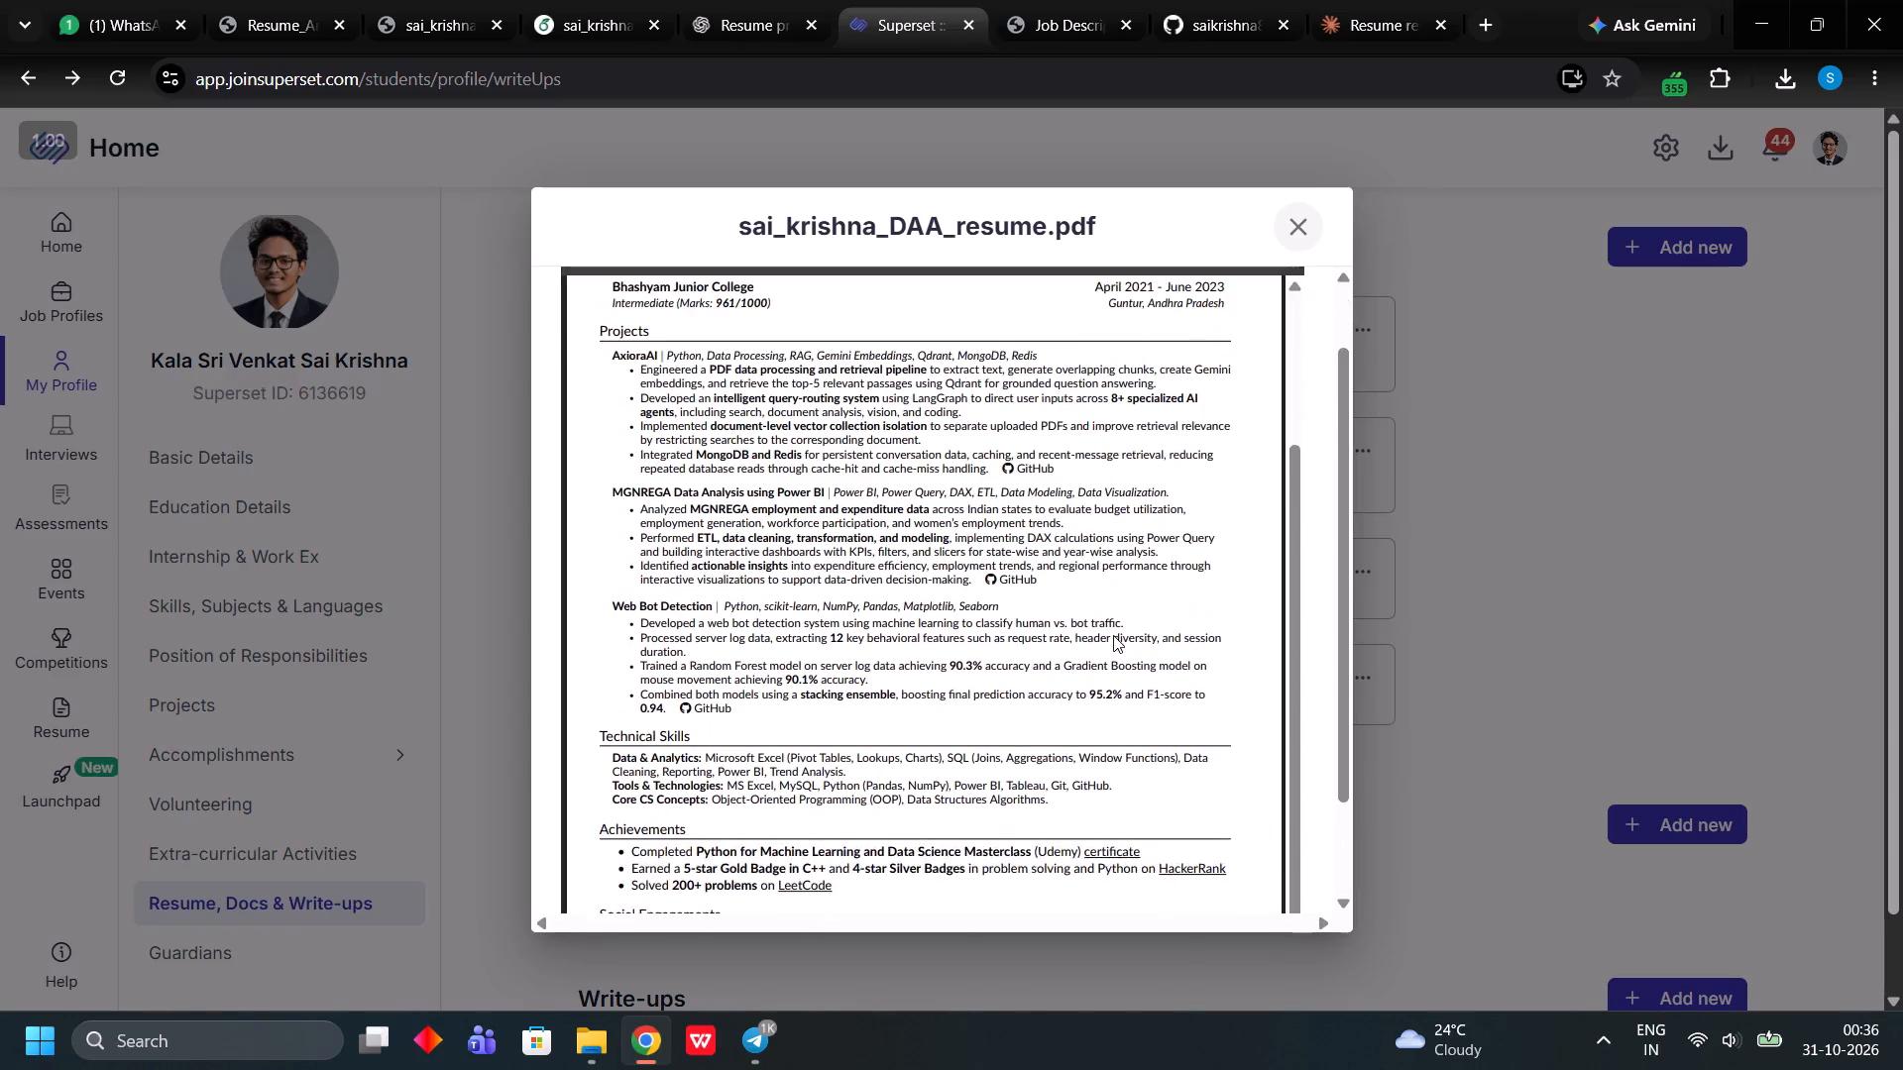
scroll(1113, 635, "down", 6)
scroll(1113, 635, "up", 6)
scroll(1113, 635, "down", 3)
scroll(1113, 635, "up", 5)
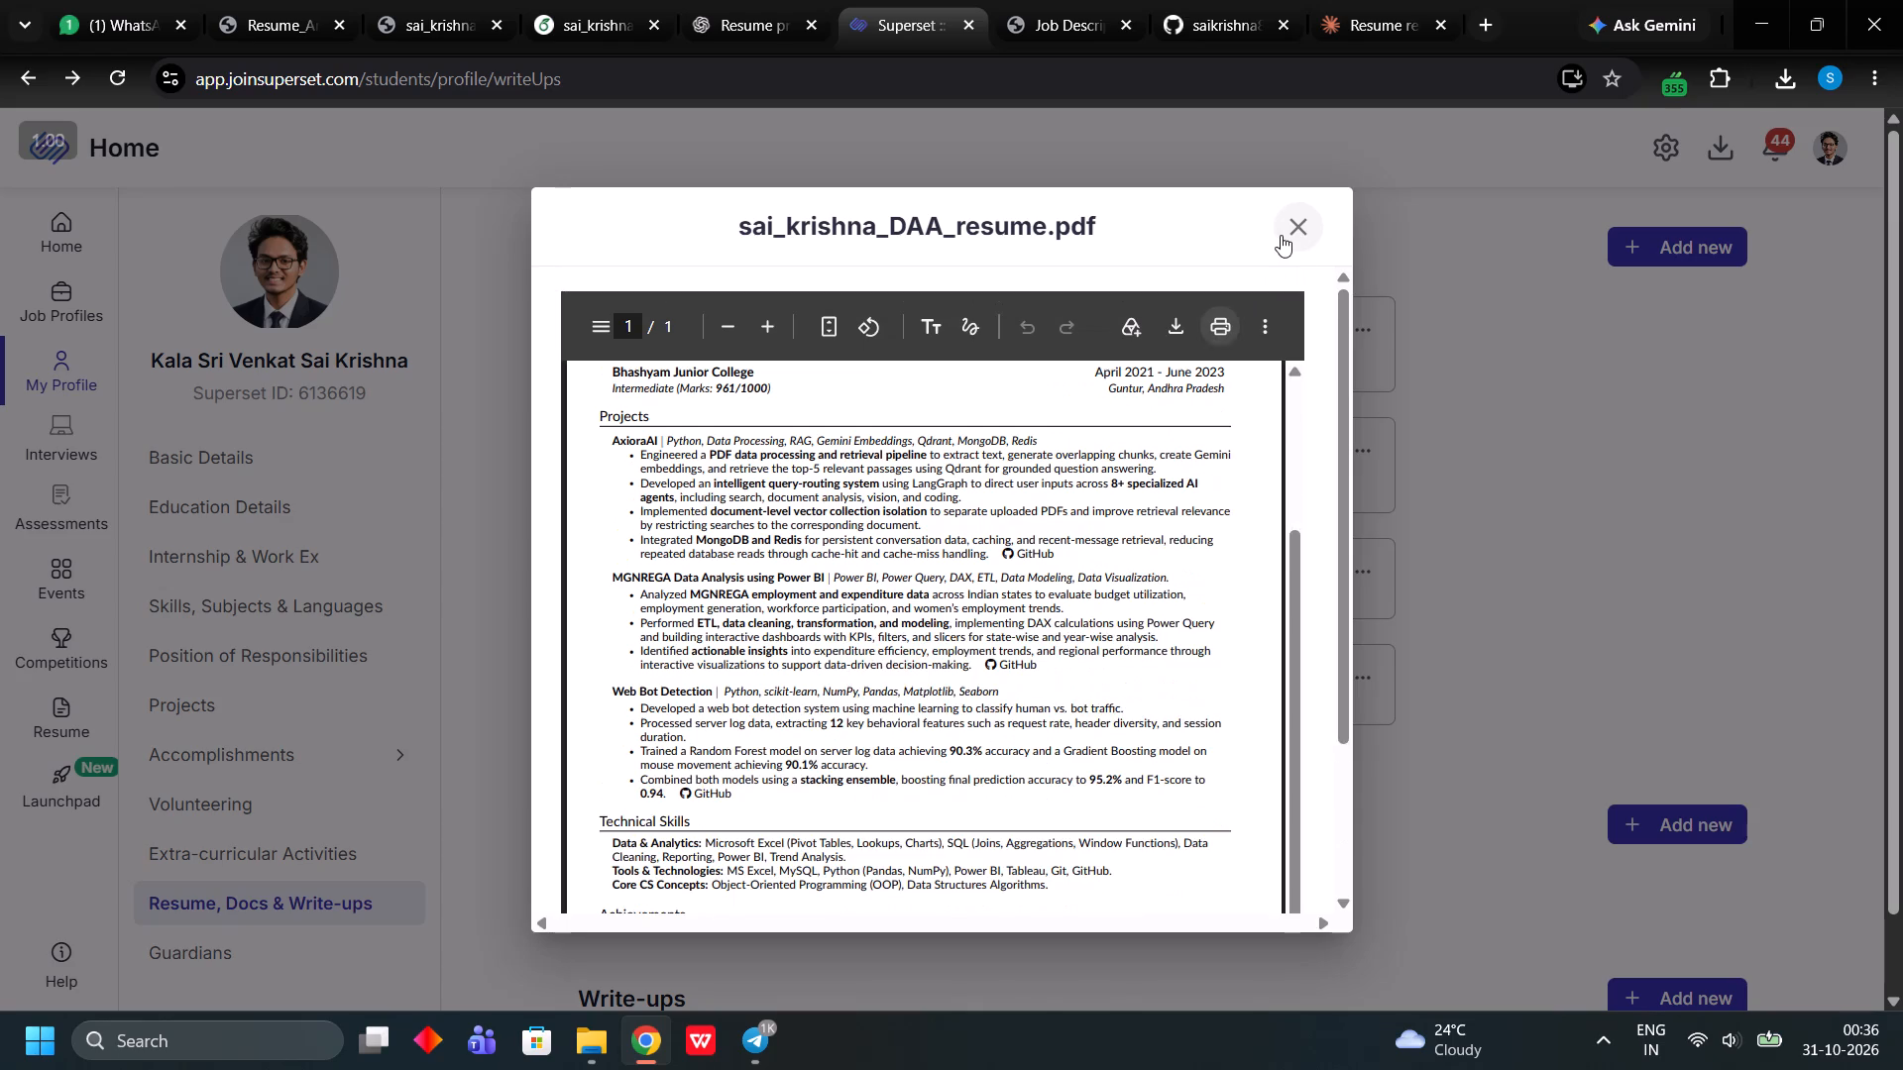
left_click(1281, 235)
Open the EXL Service Analytics - Consultant I (Band- B1) job profile and review its salary details, description and required skills.
left_click(63, 308)
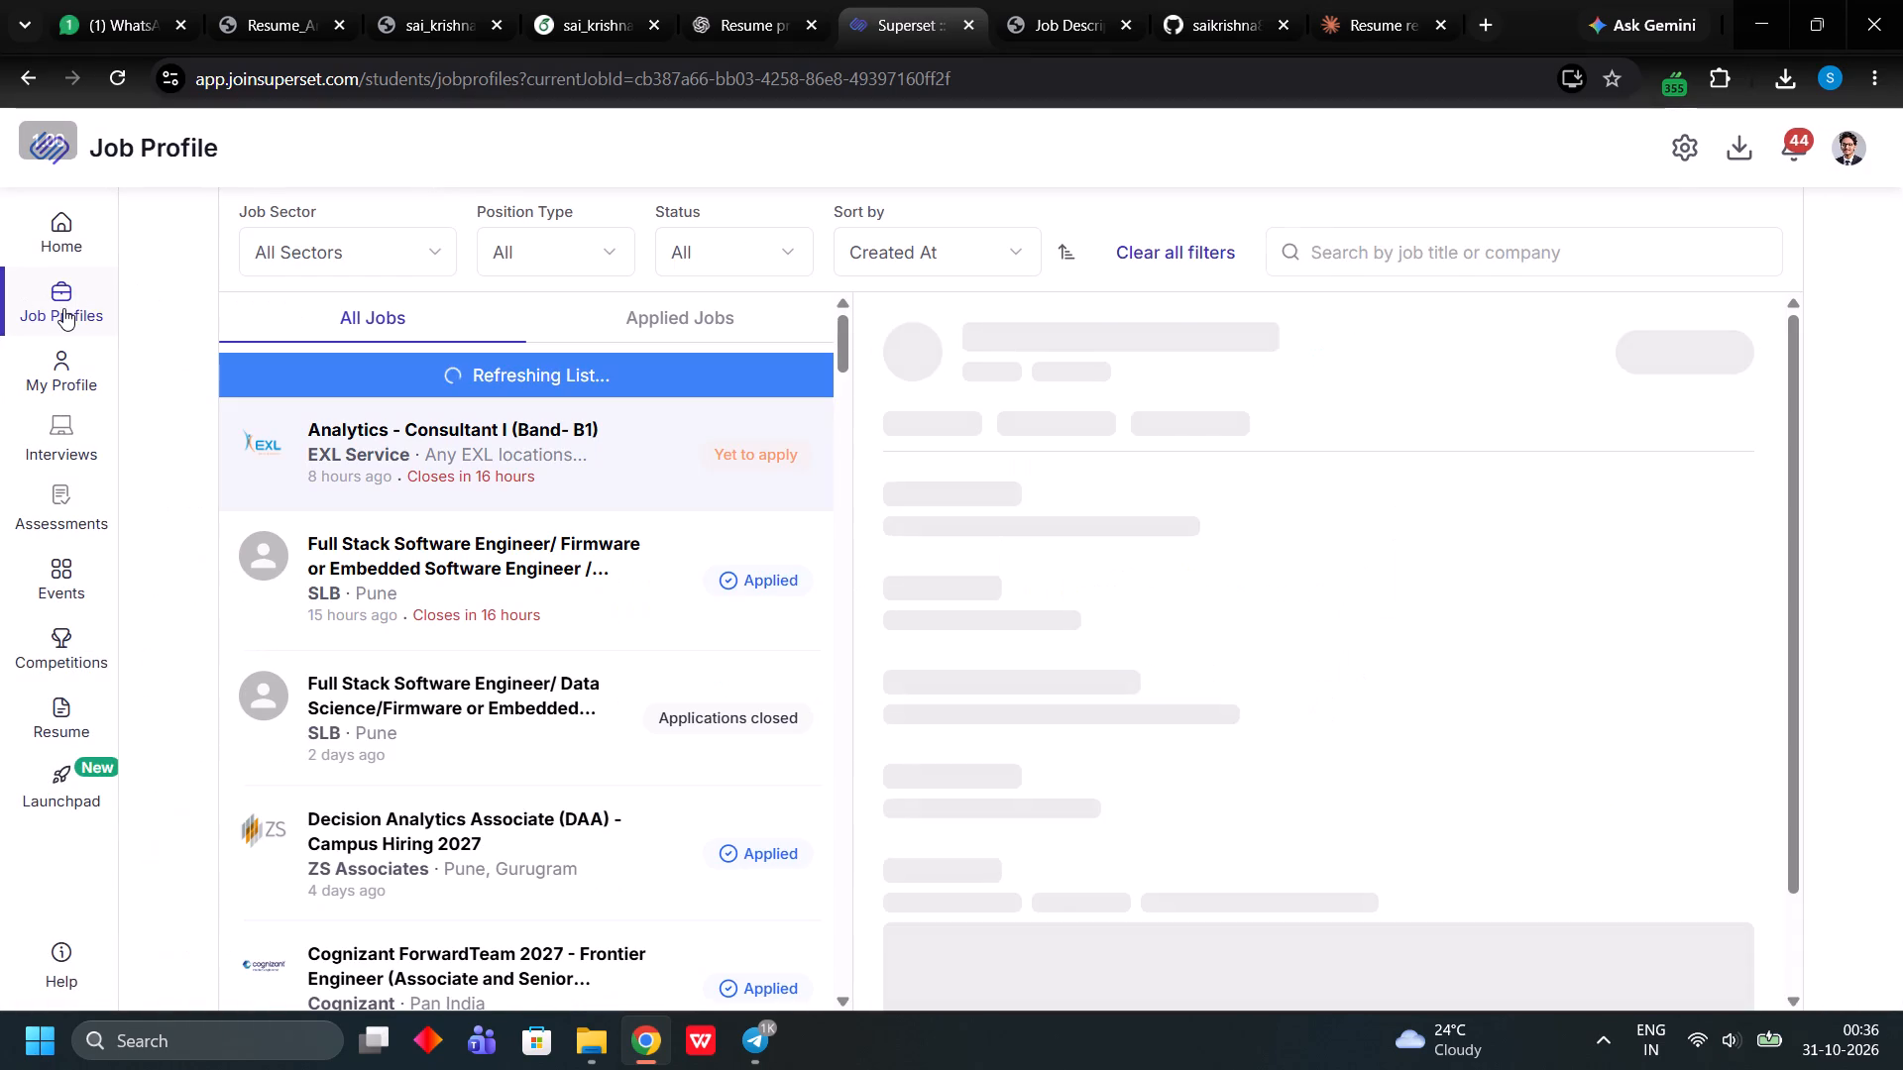
left_click(664, 449)
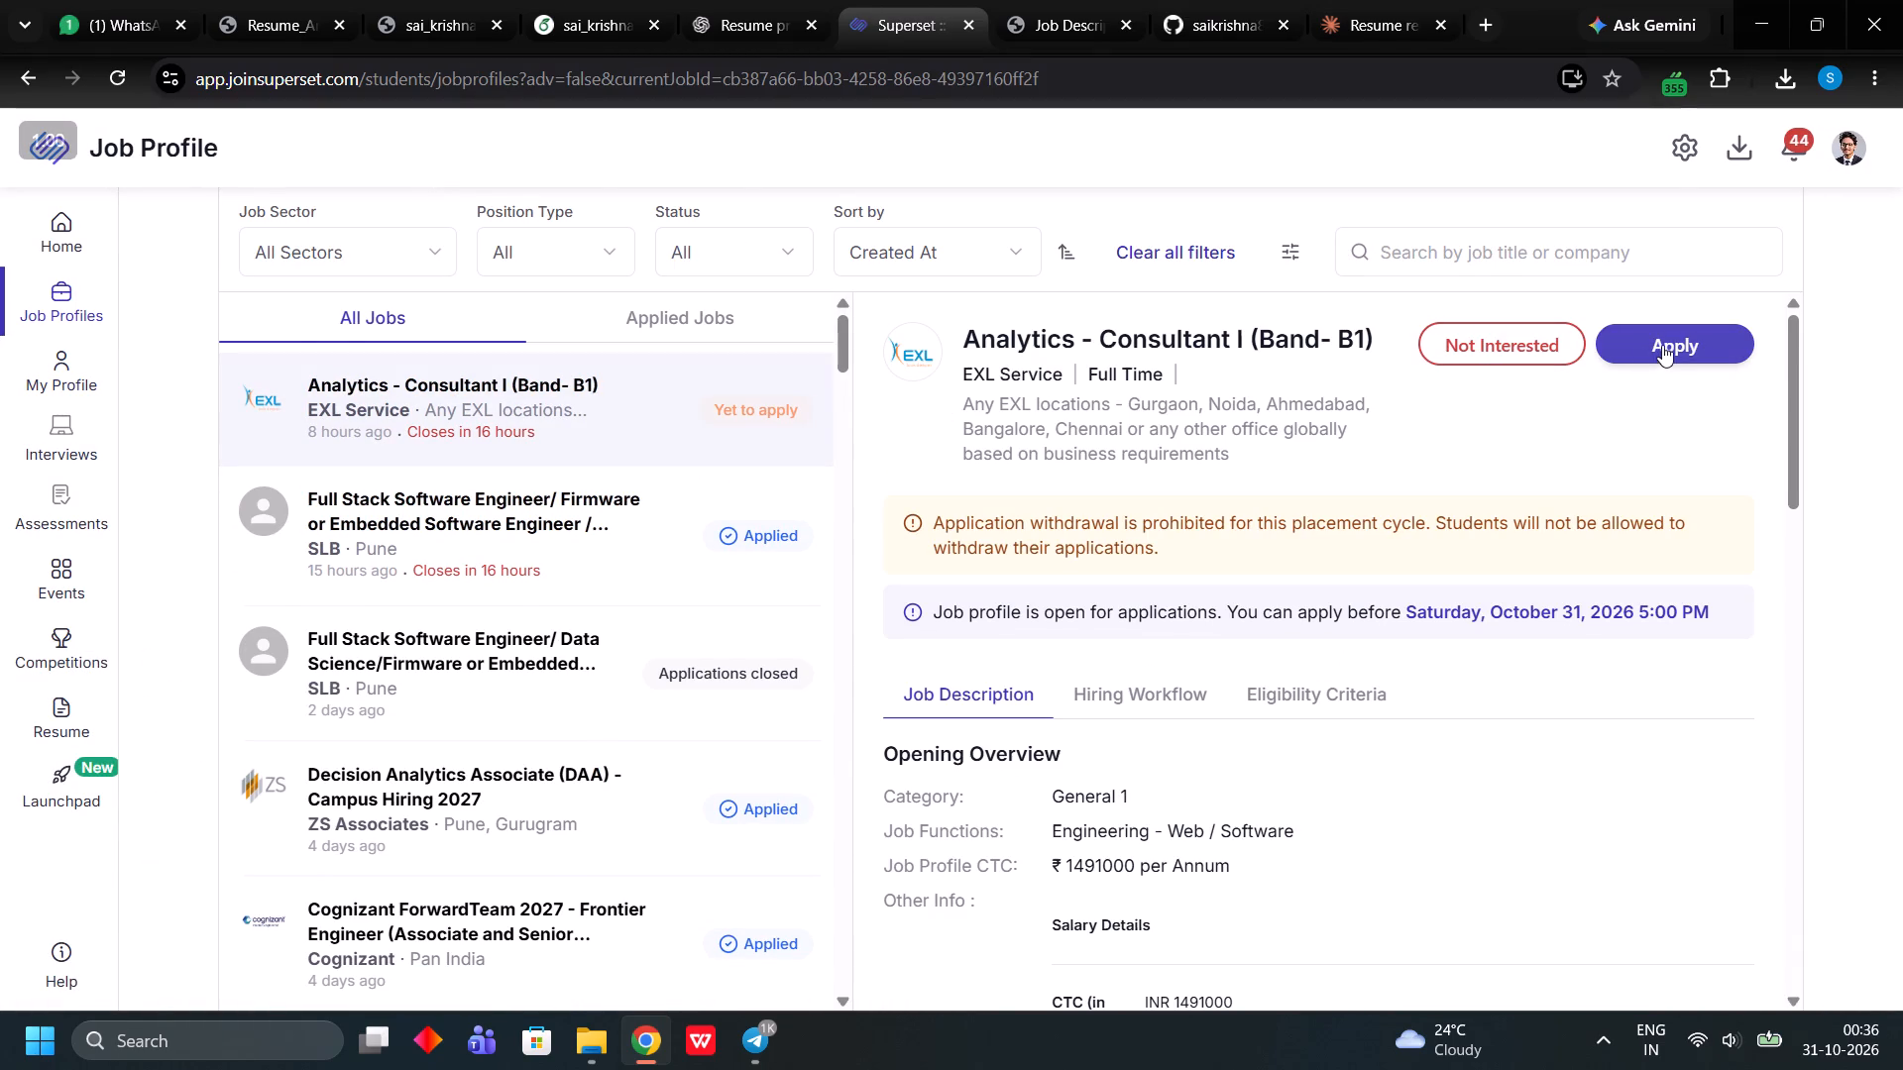
scroll(1283, 577, "down", 8)
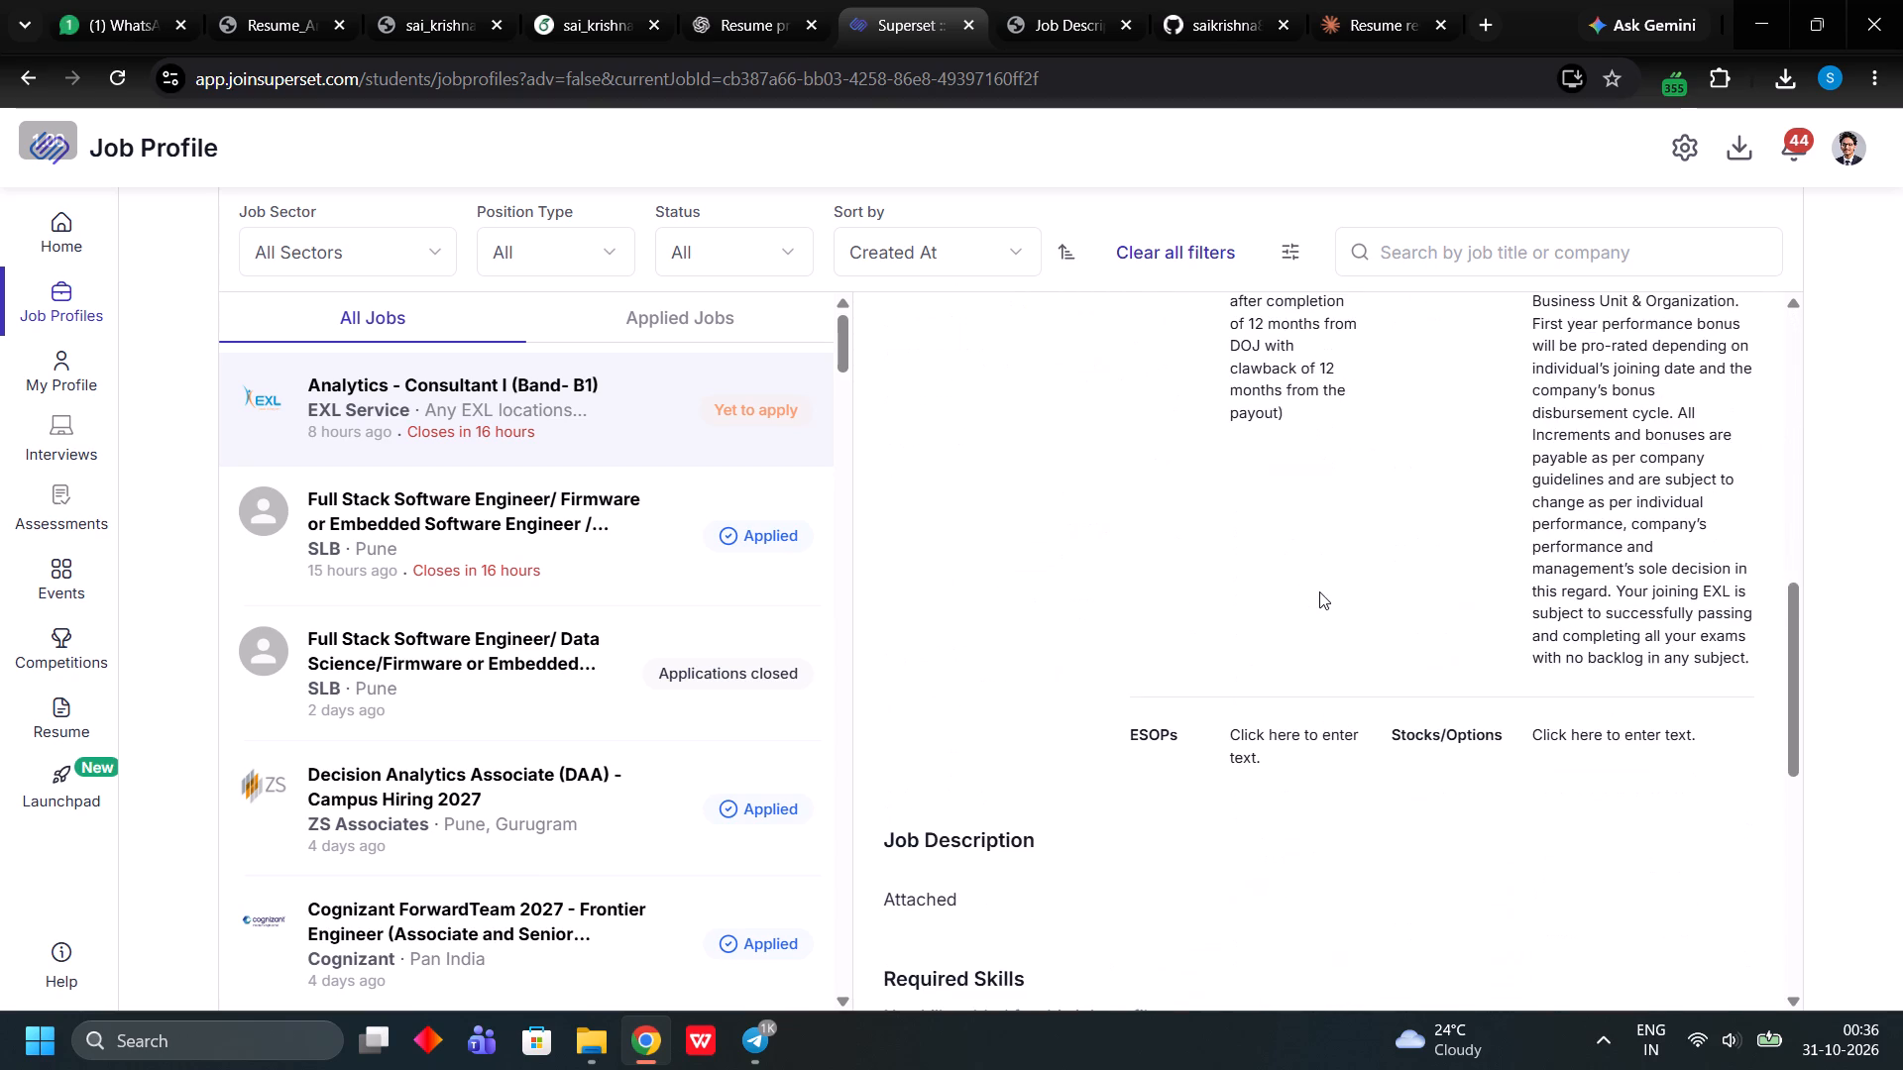
scroll(1319, 591, "down", 12)
scroll(1319, 591, "up", 8)
scroll(1319, 591, "down", 1)
scroll(1319, 591, "up", 4)
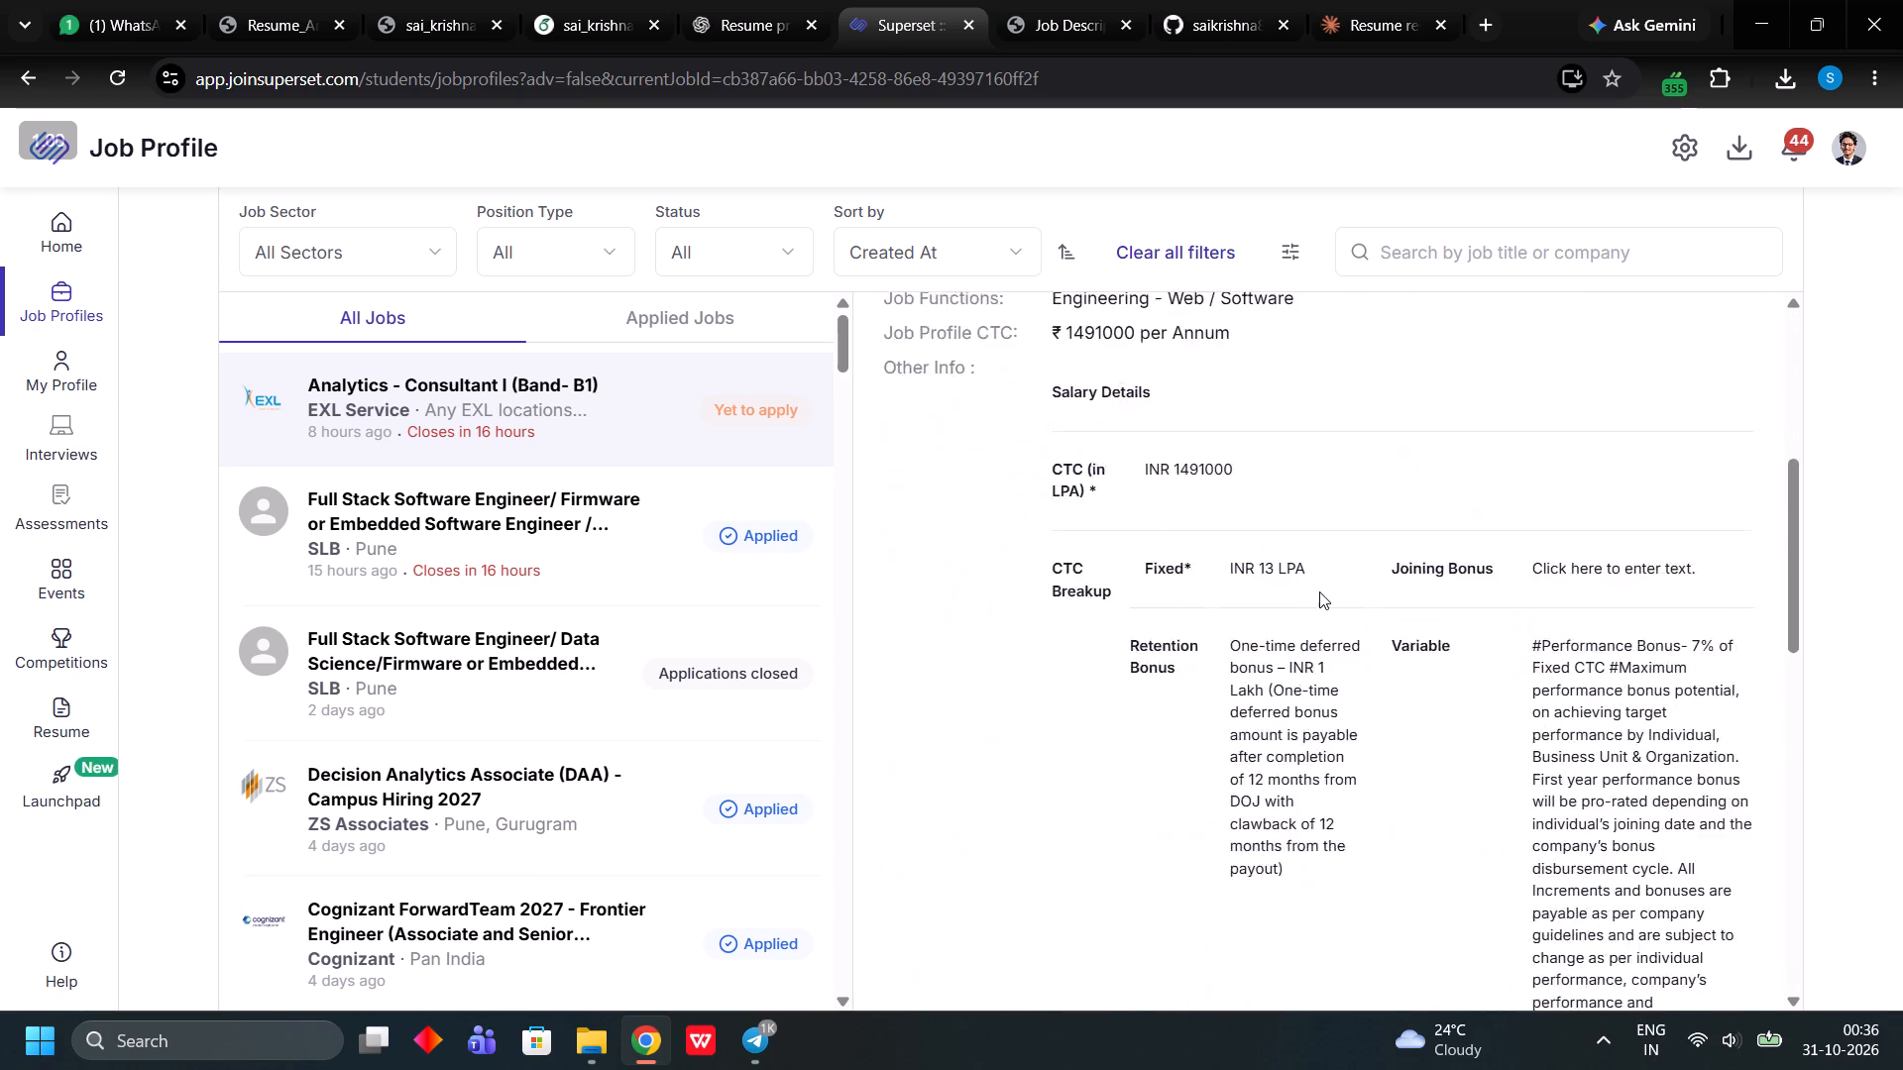
scroll(1319, 591, "up", 3)
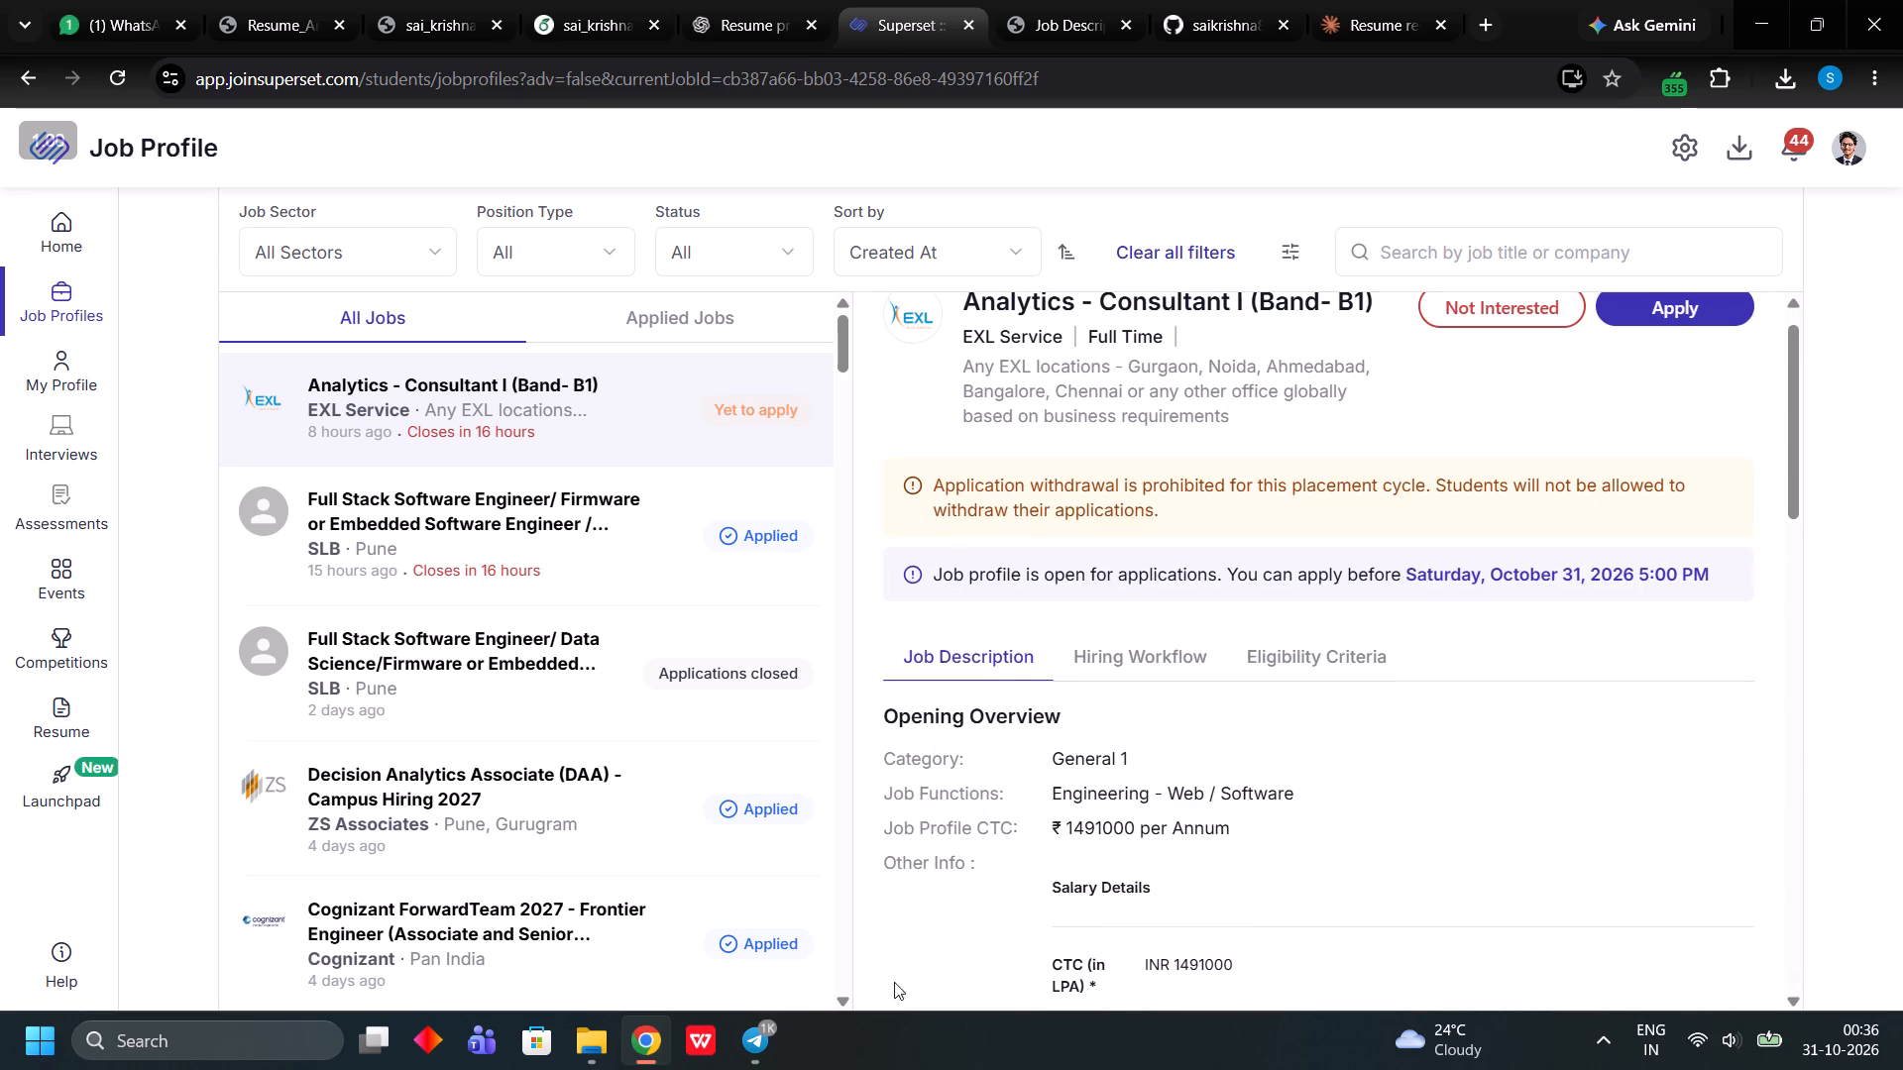
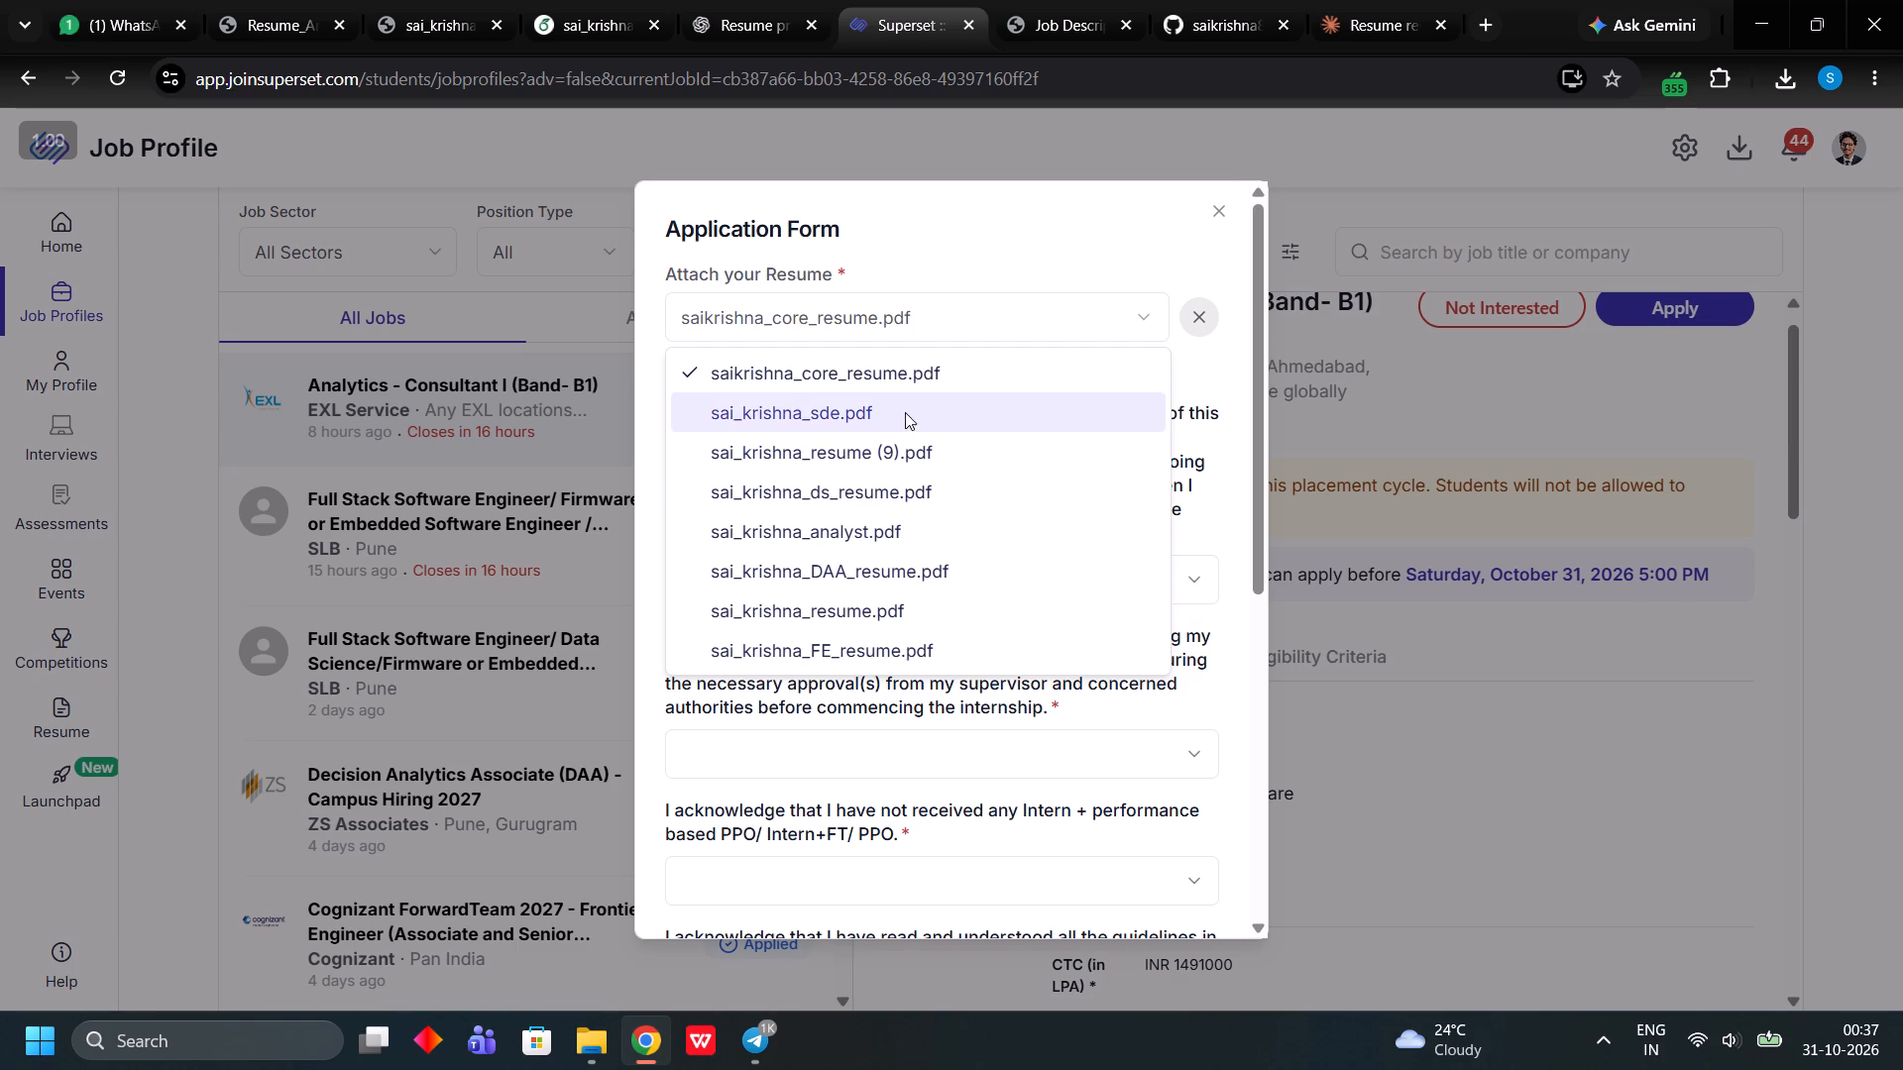
Attach the DAA resume PDF to the EXL Service application form.
left_click(894, 584)
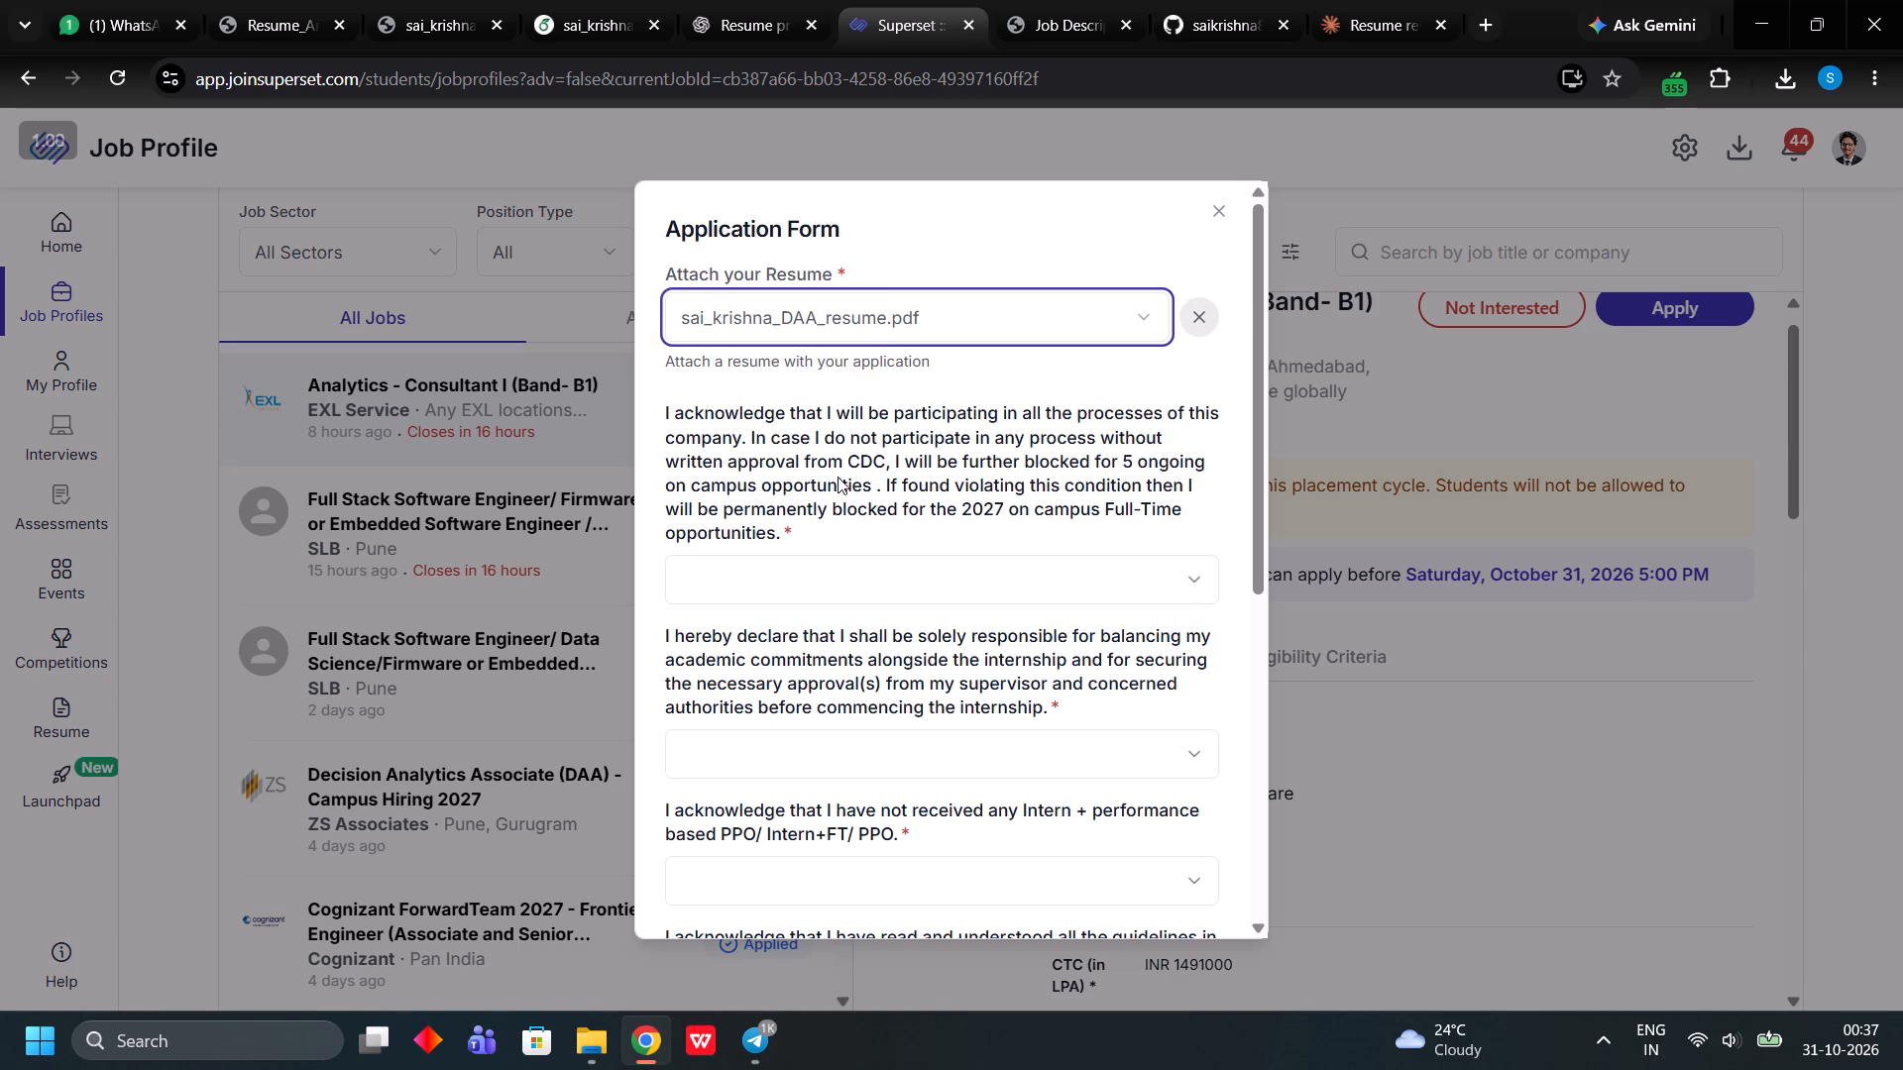
Answer Yes to the process participation, academic responsibility, no-PPO and Placement Policy acknowledgements.
left_click(885, 578)
left_click(873, 616)
left_click(831, 758)
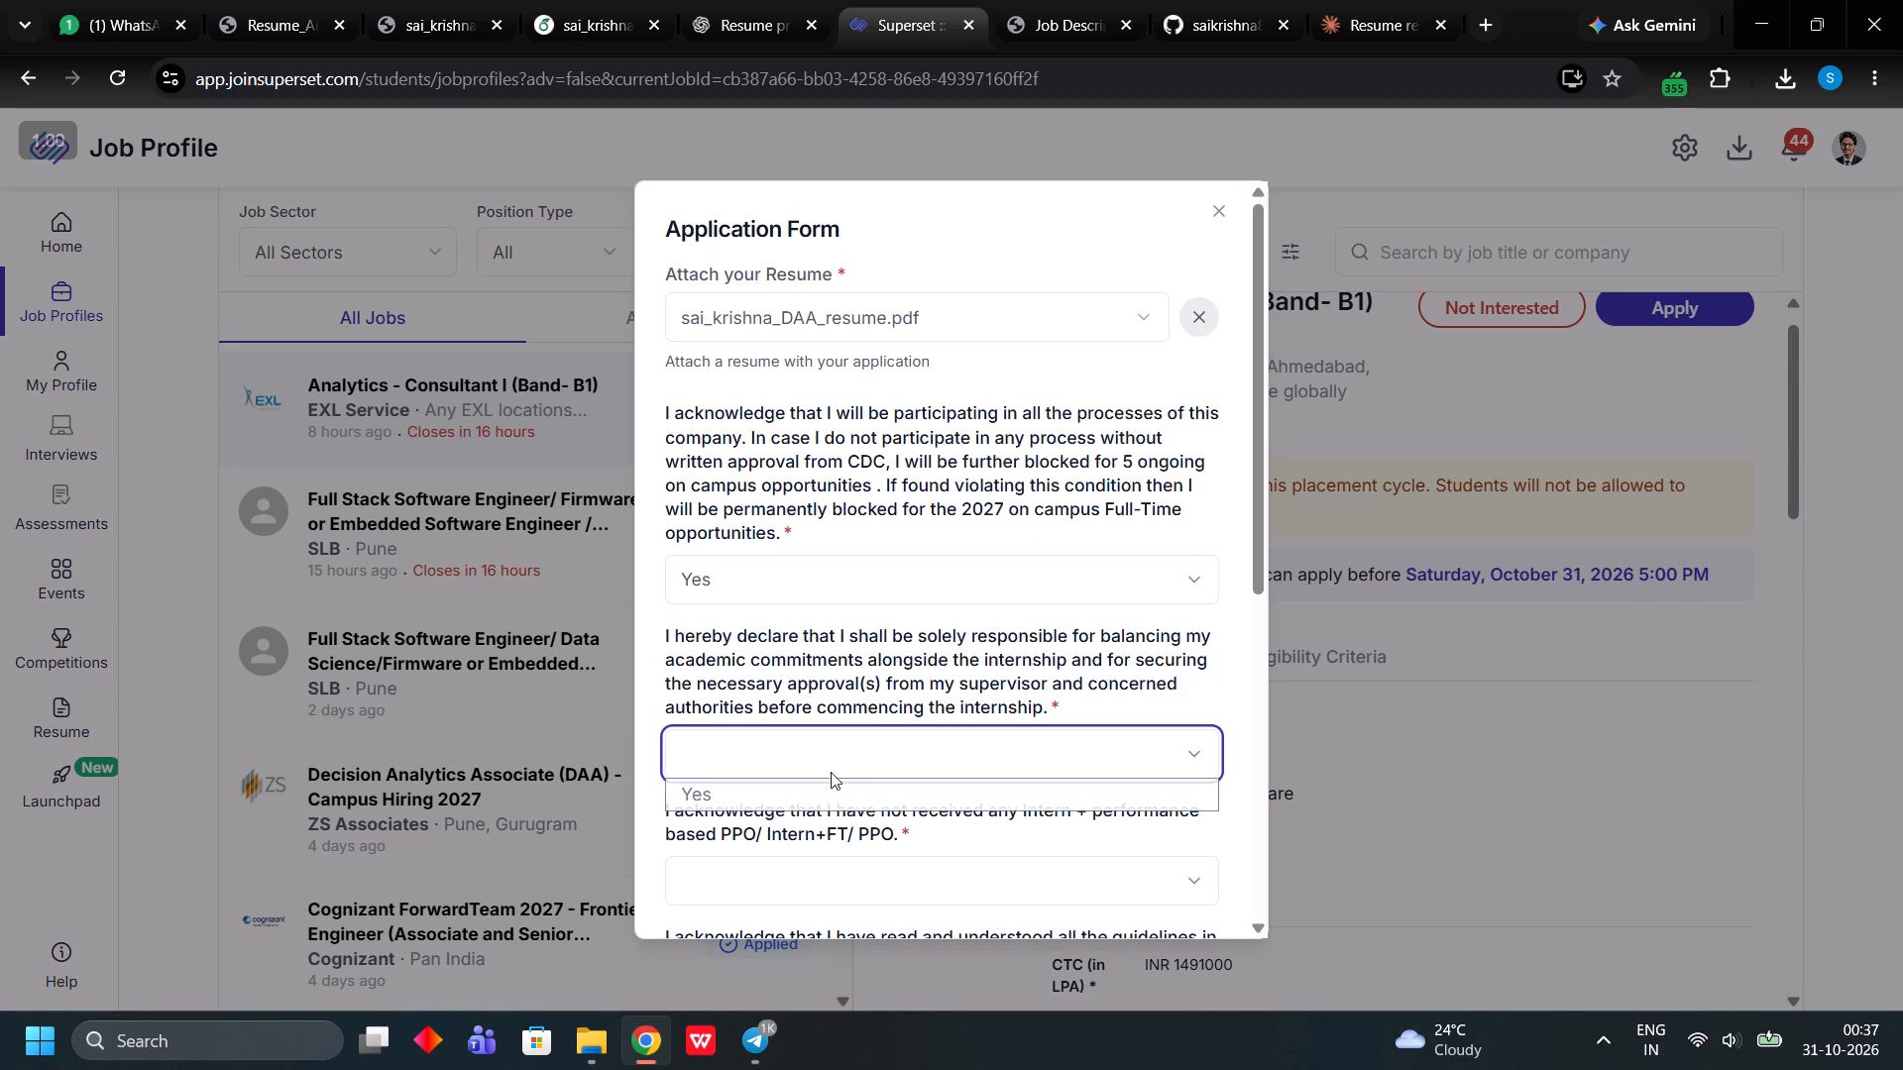
left_click(818, 805)
scroll(864, 690, "down", 2)
left_click(902, 629)
left_click(867, 682)
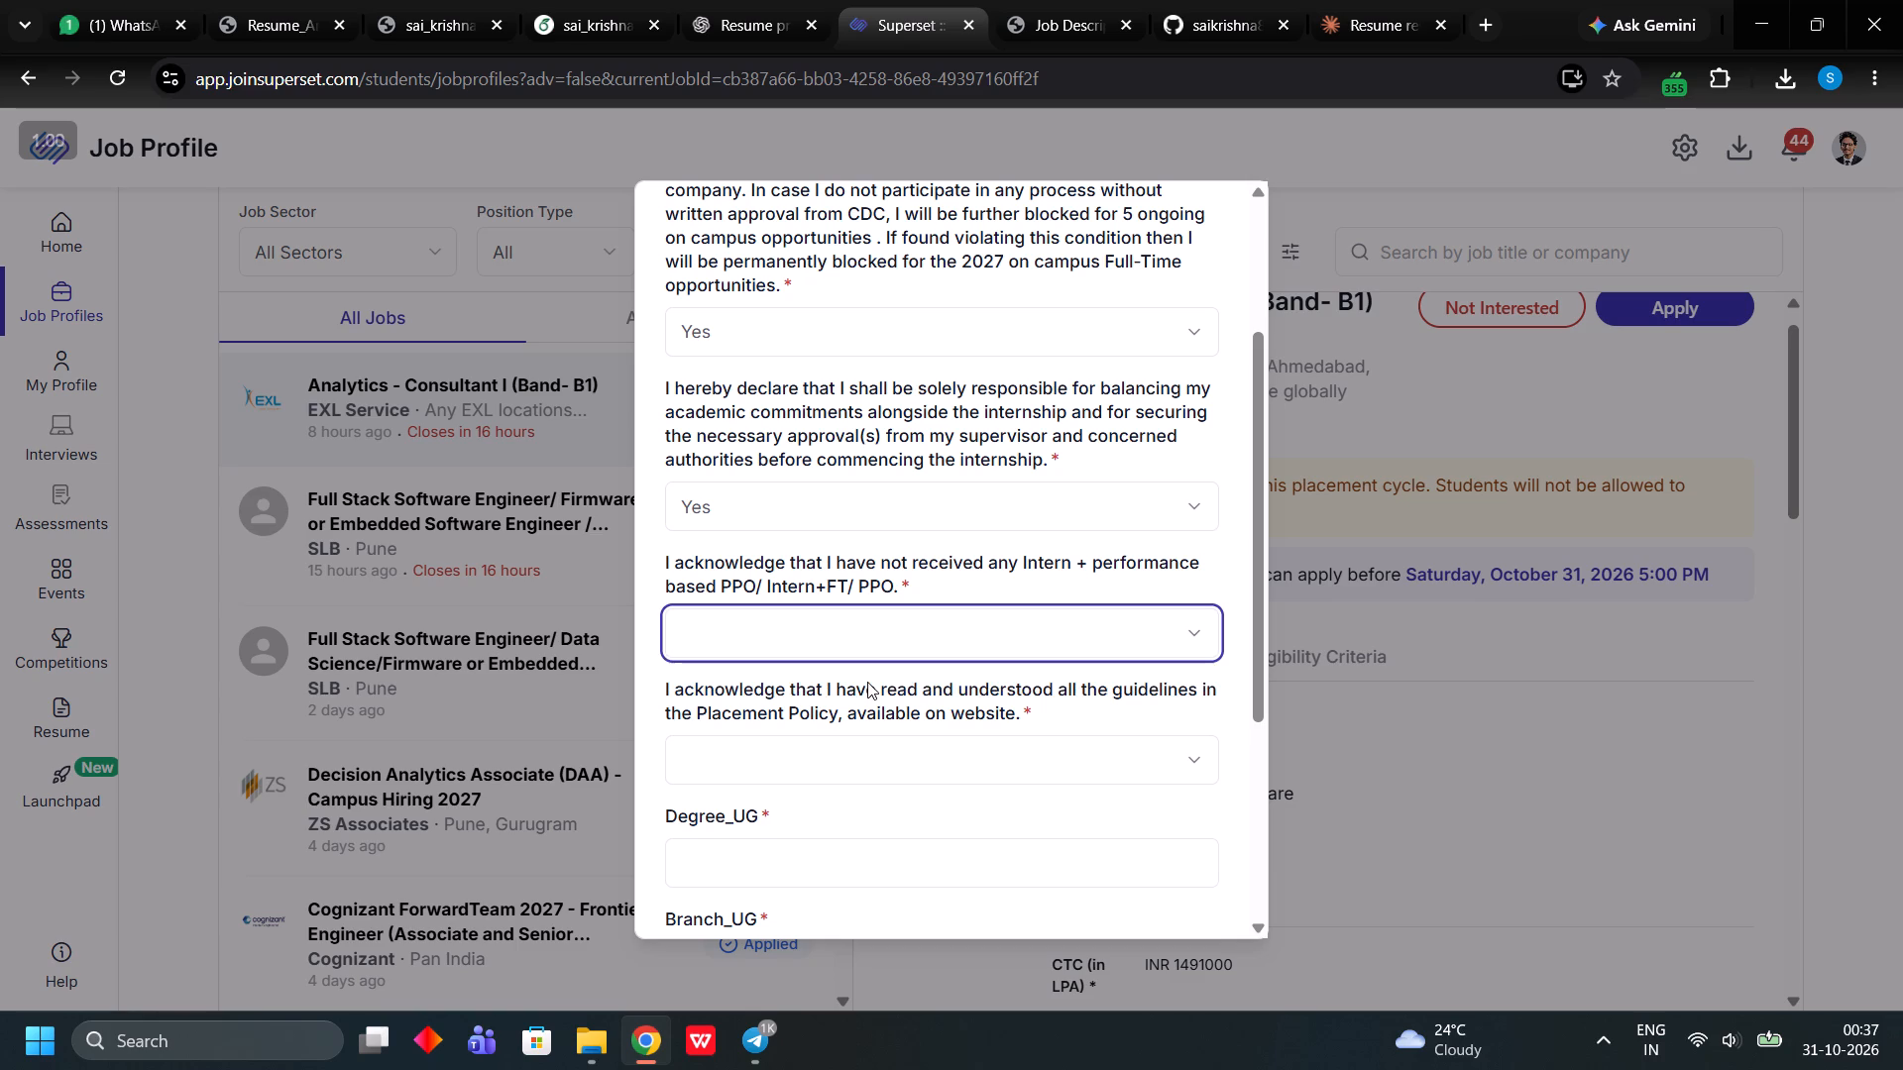
left_click(837, 752)
left_click(813, 792)
Enter Btech as the Degree_UG in the application form.
left_click(800, 863)
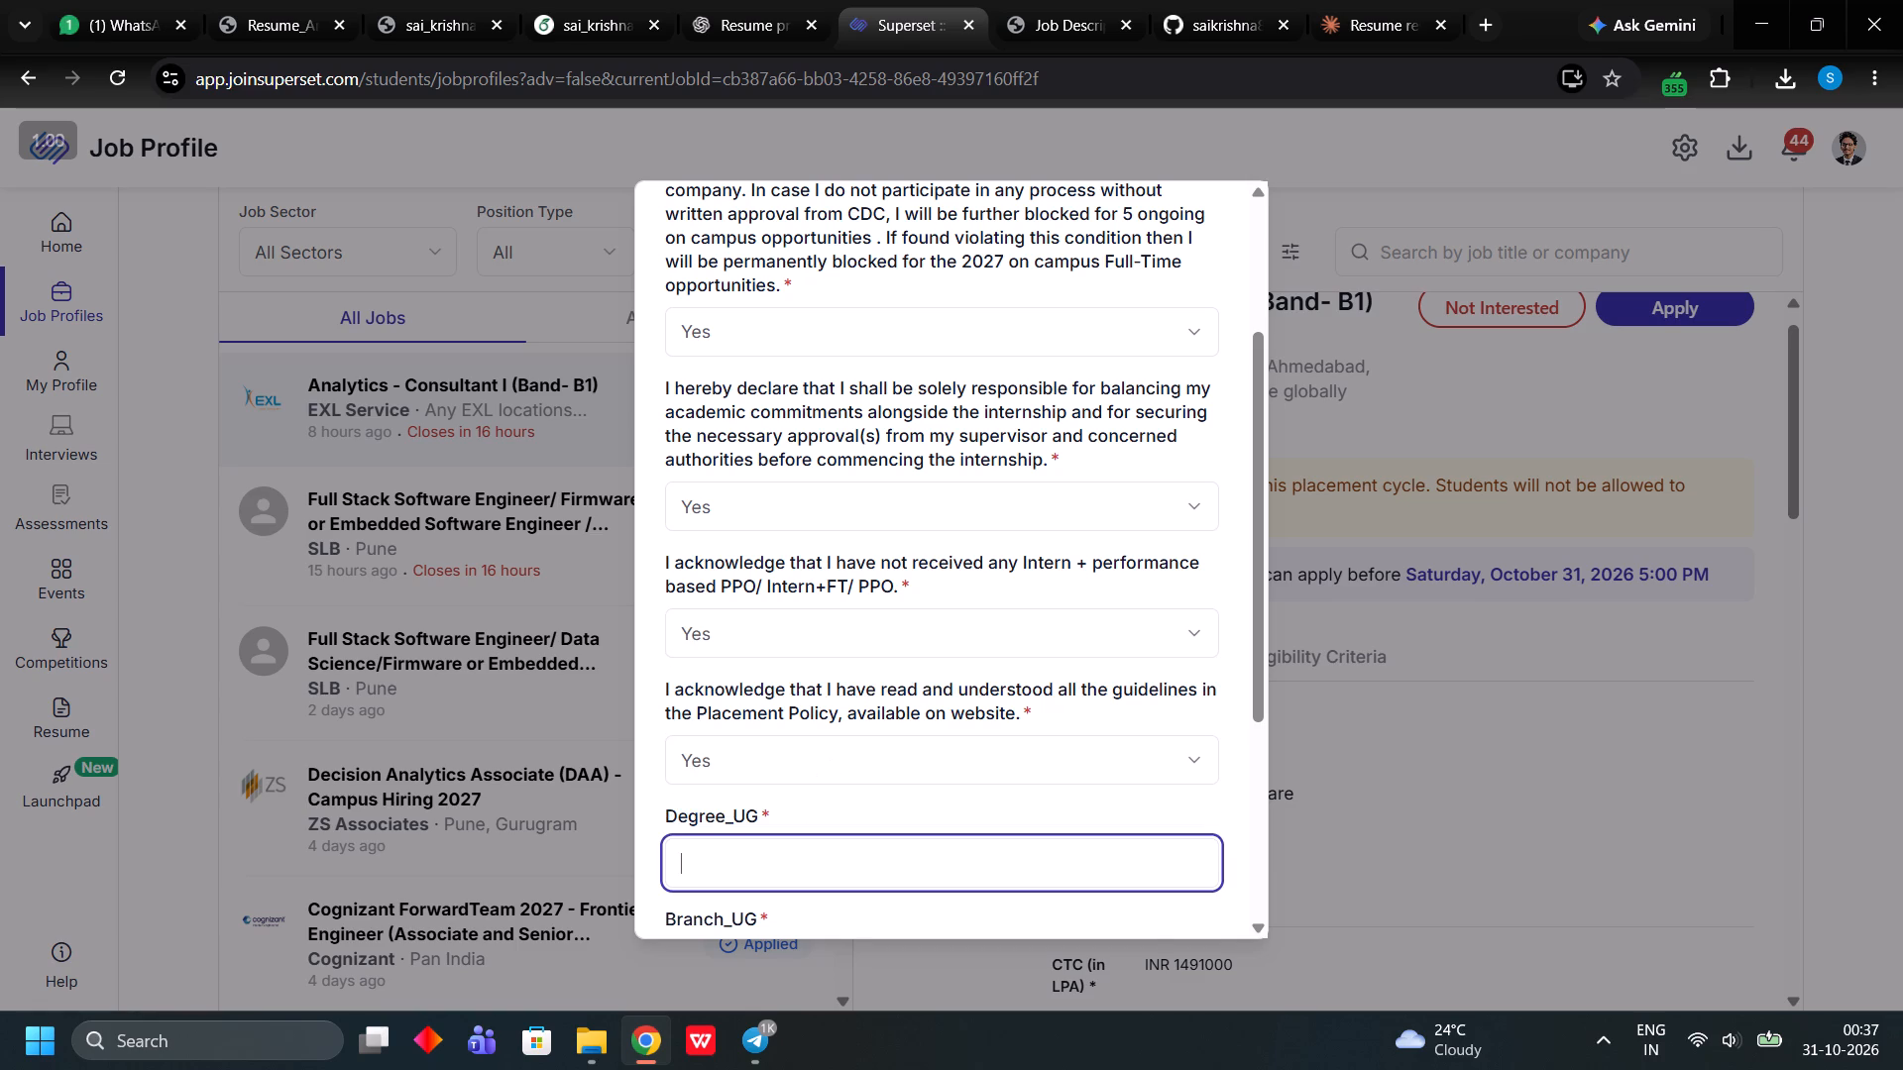
scroll(895, 706, "down", 4)
scroll(696, 546, "down", 3)
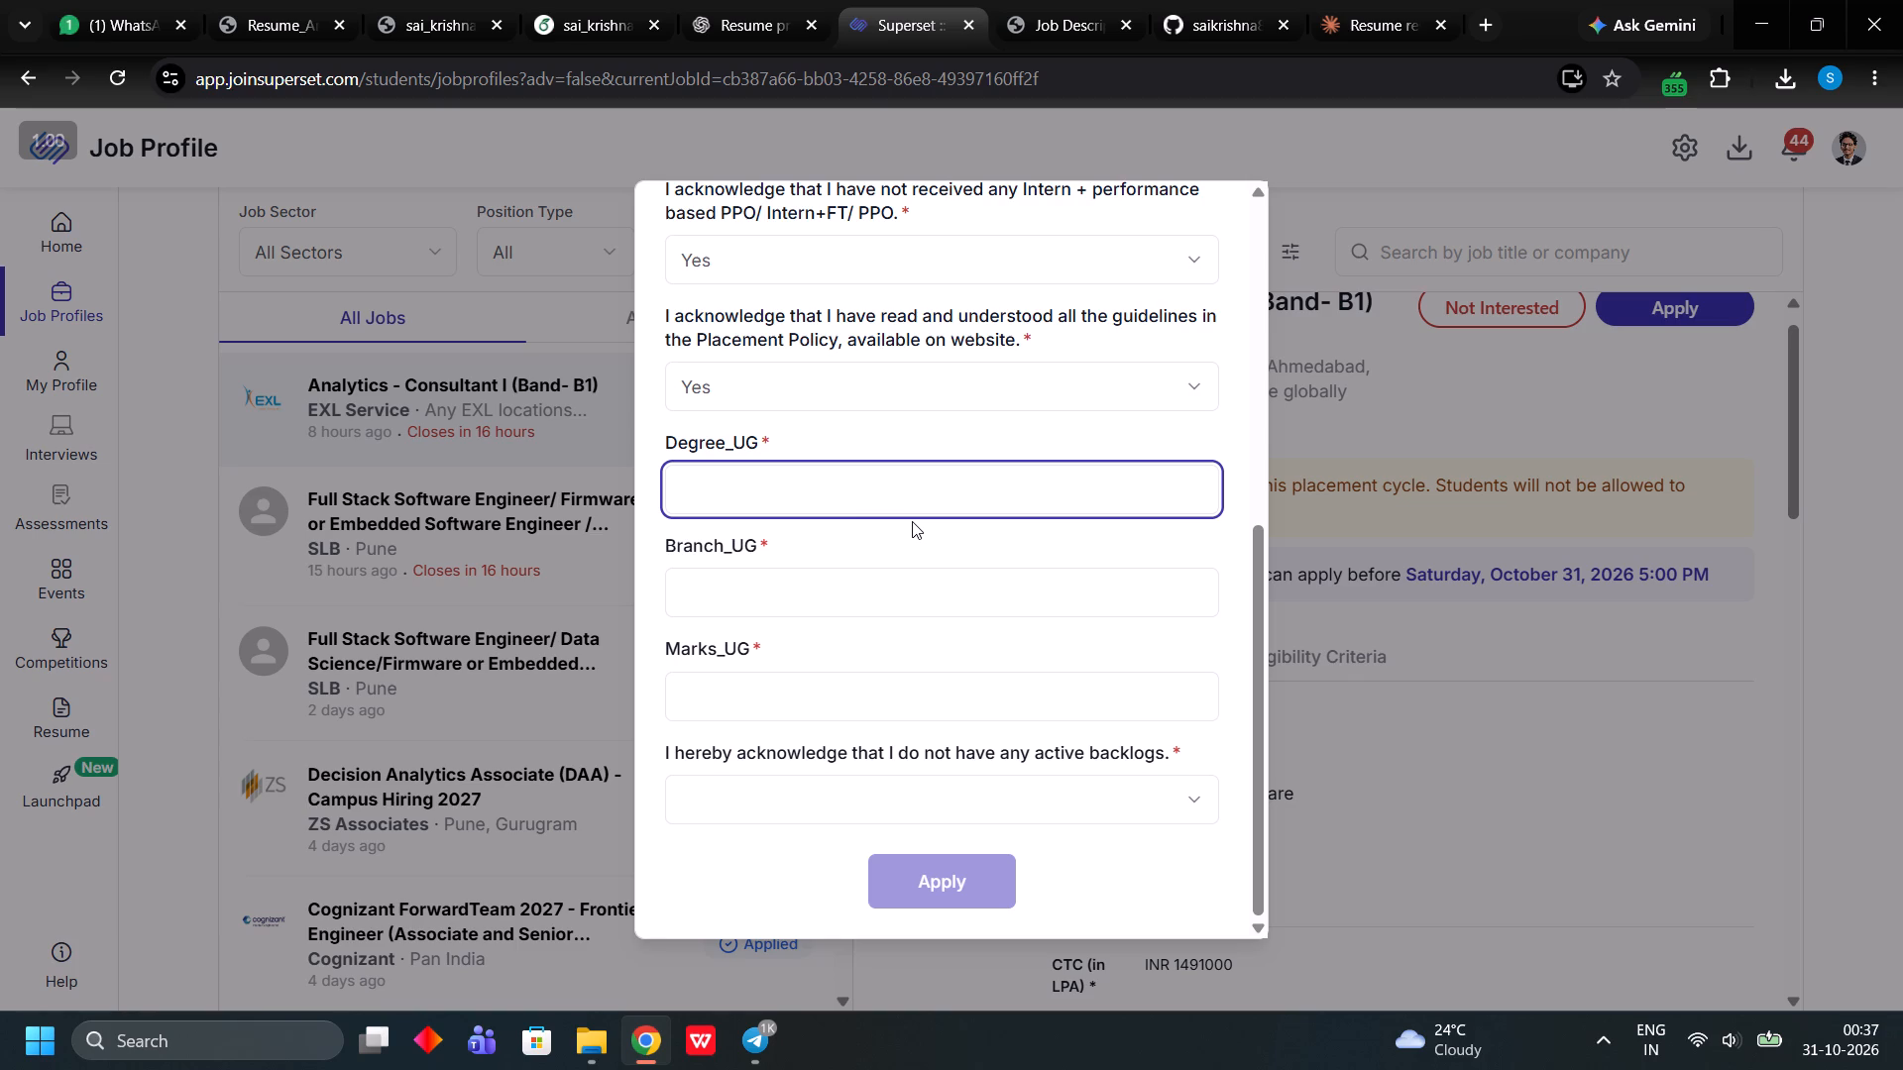
key("shift+b")
type("tech")
Enter petroleum engineering as the Branch_UG in the application form.
left_click(930, 582)
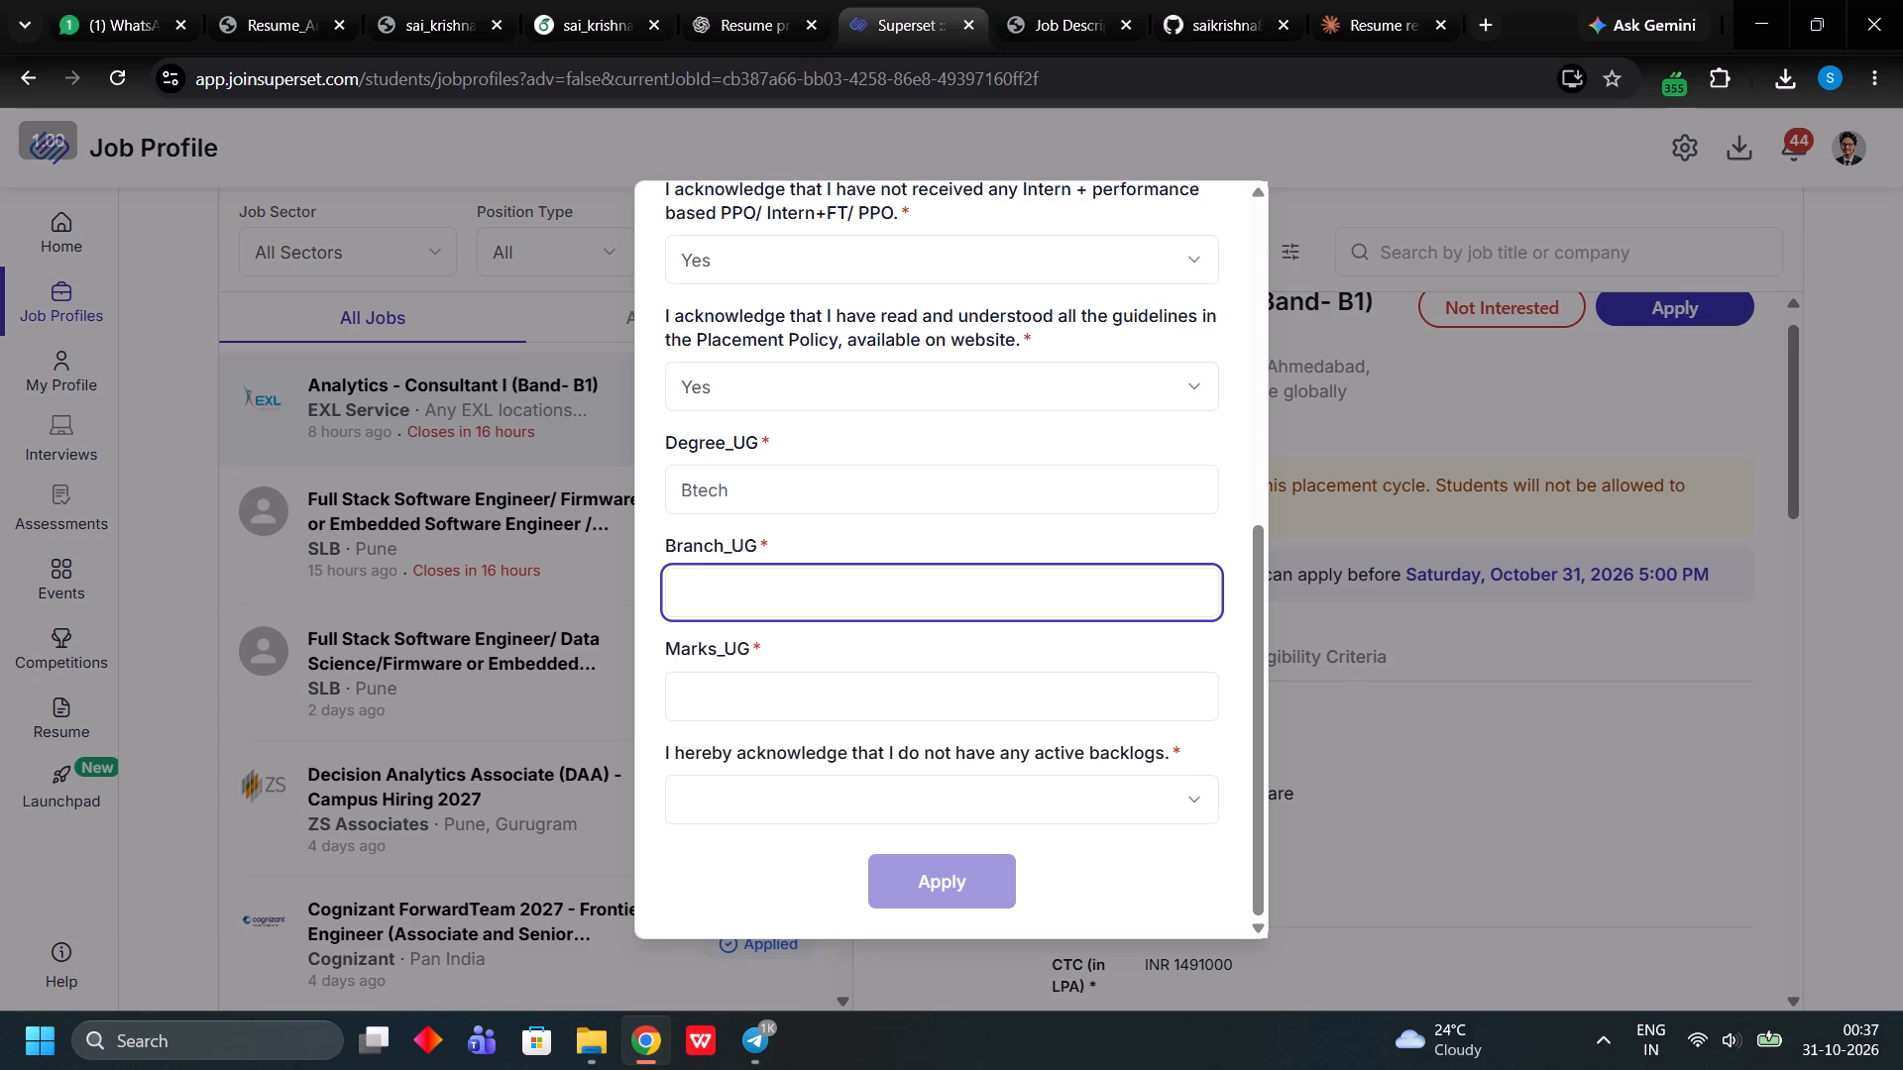
type("petroleun engineer")
type("ing")
key("Left")
key("Left")
key("Left")
key("Left")
key("Left")
key("Left")
key("Left")
key("Left")
key("Left")
key("Left")
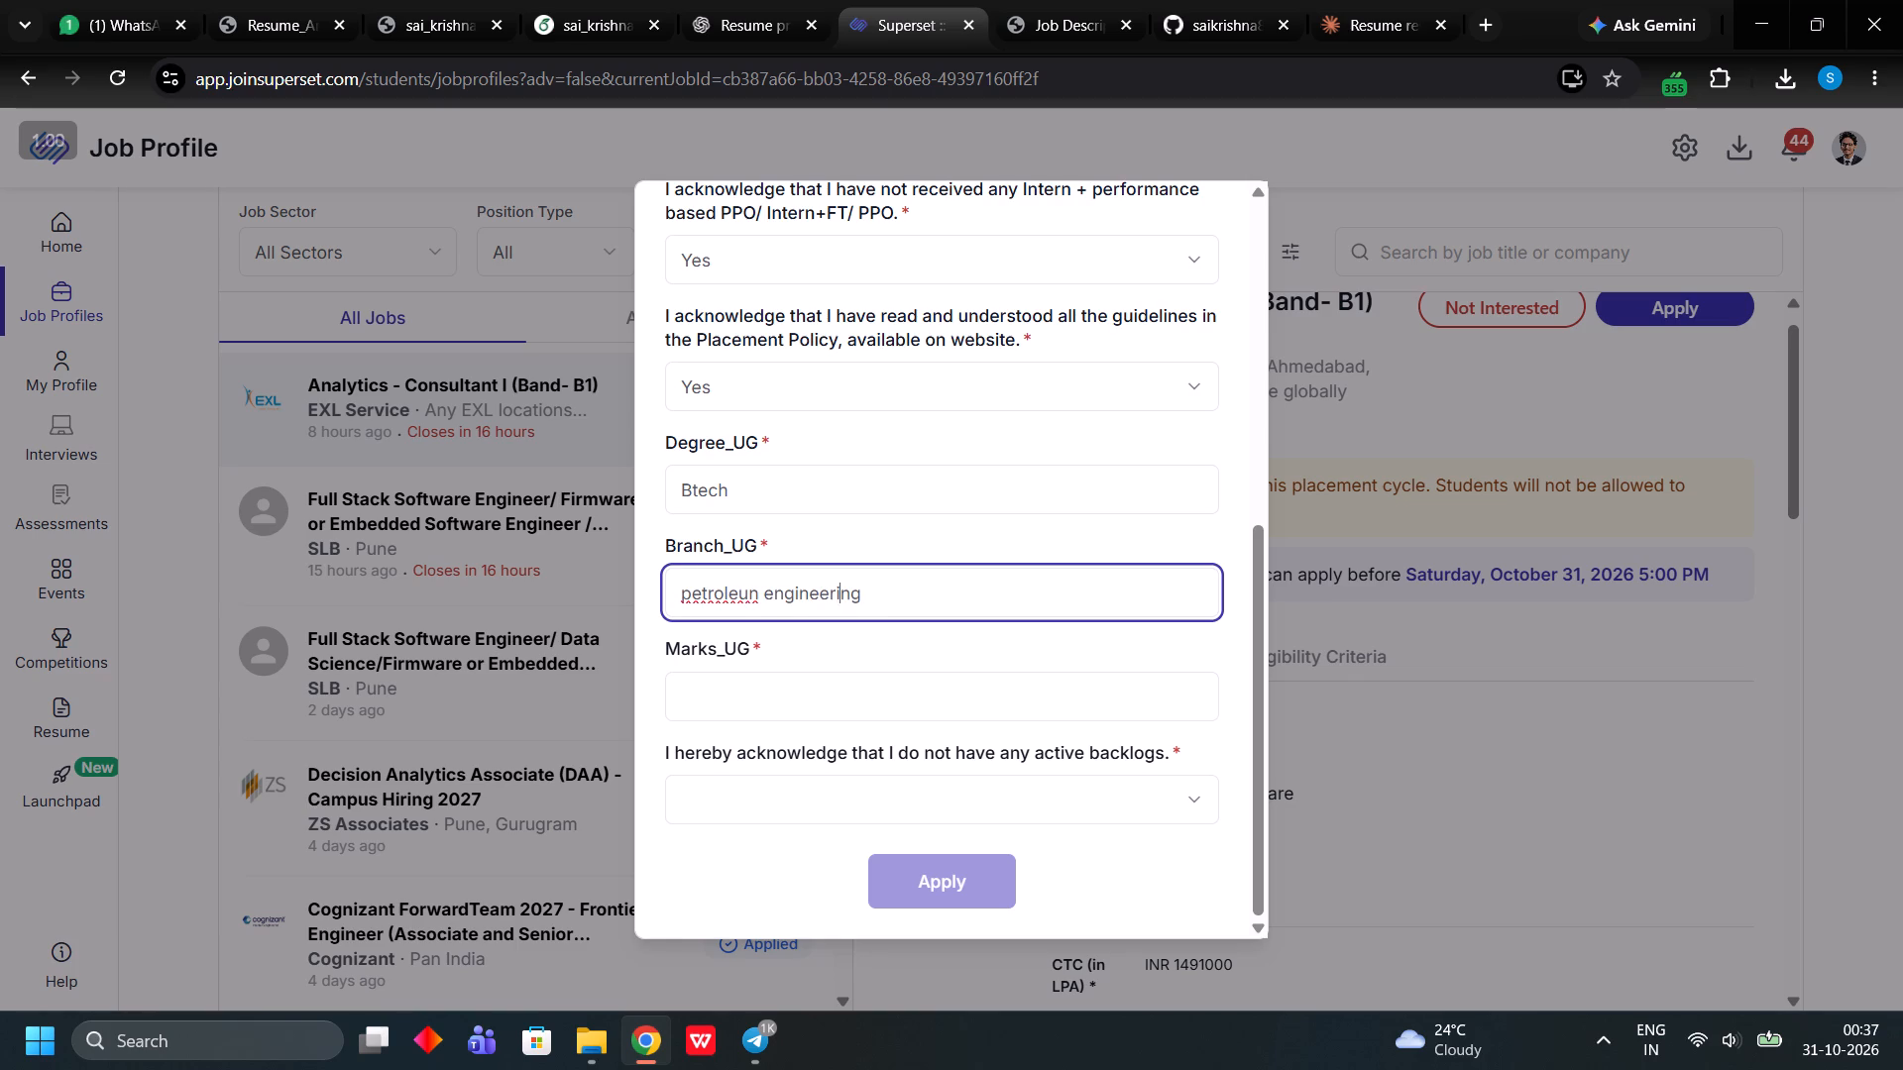
key("Left")
key("Left")
key("BackSpace")
key("m")
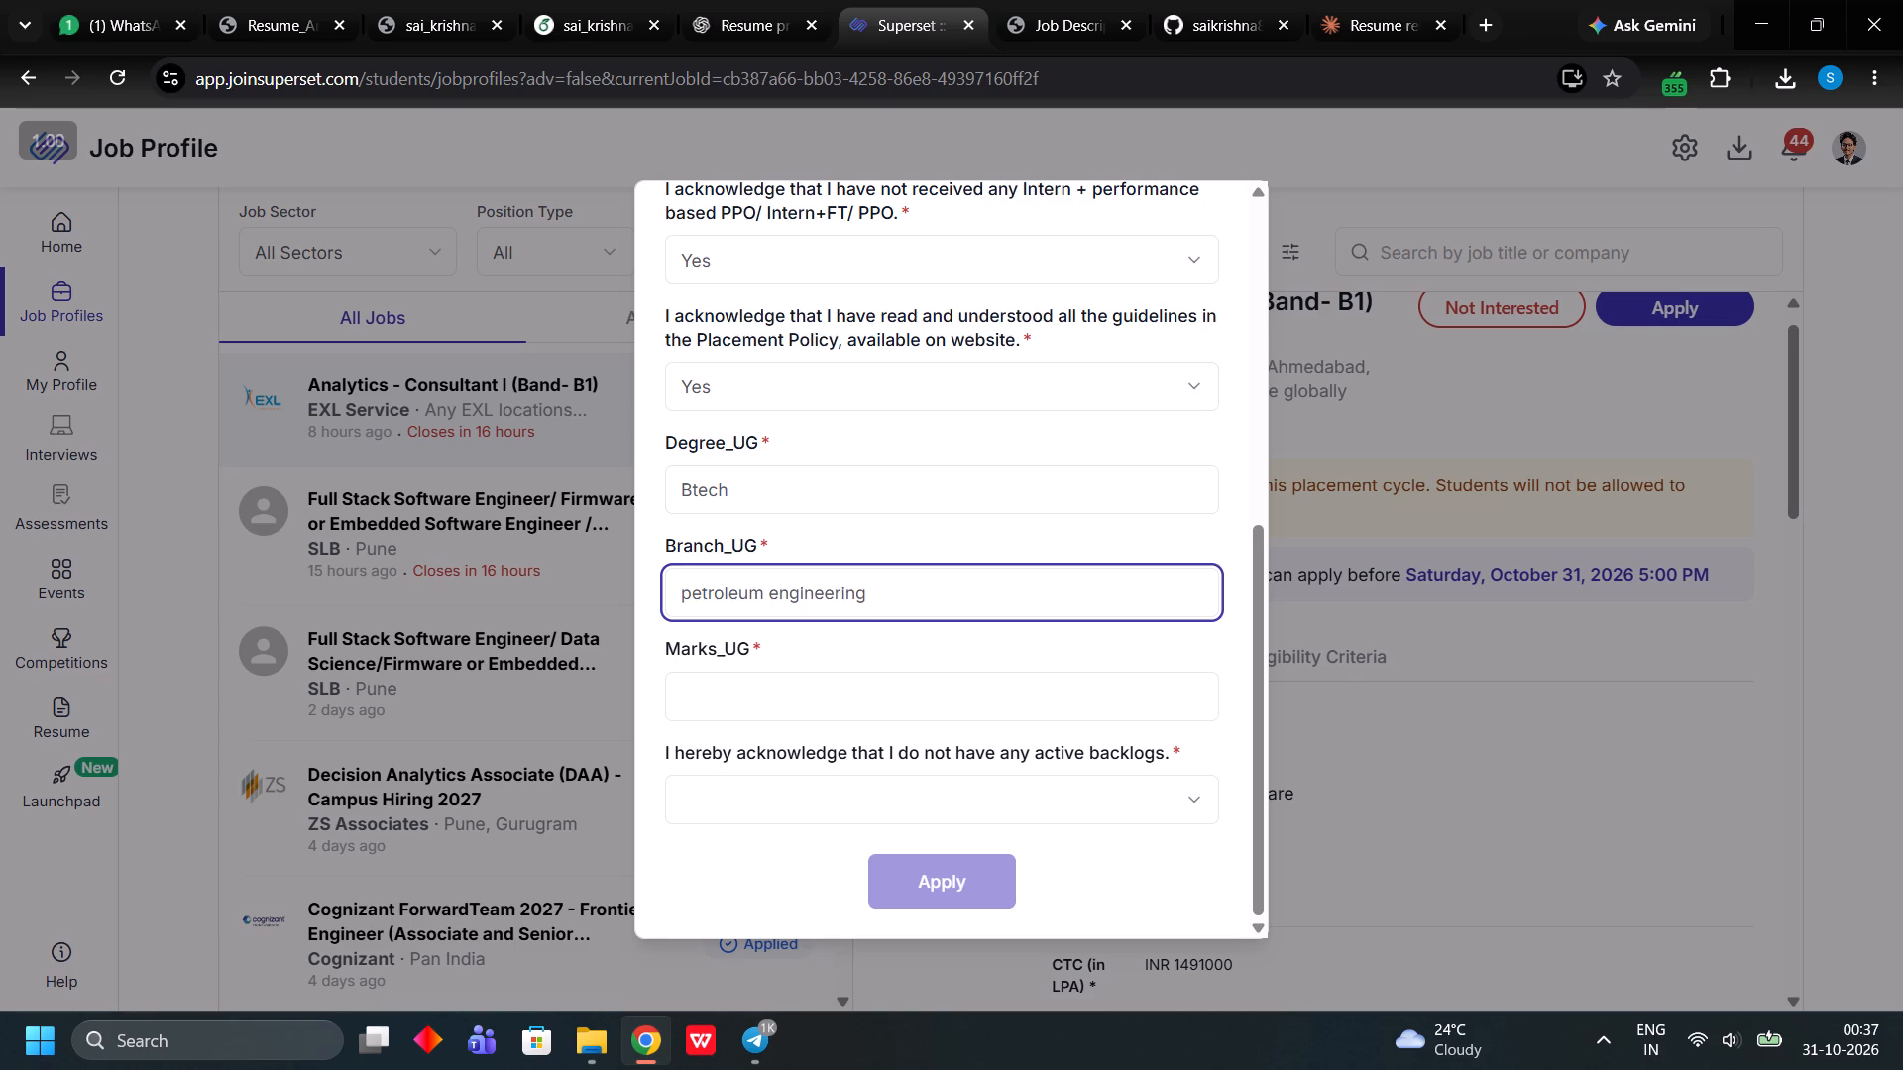
Enter 7.15 as the Marks_UG and answer Yes to the acknowledgement of having no active backlogs.
left_click(940, 702)
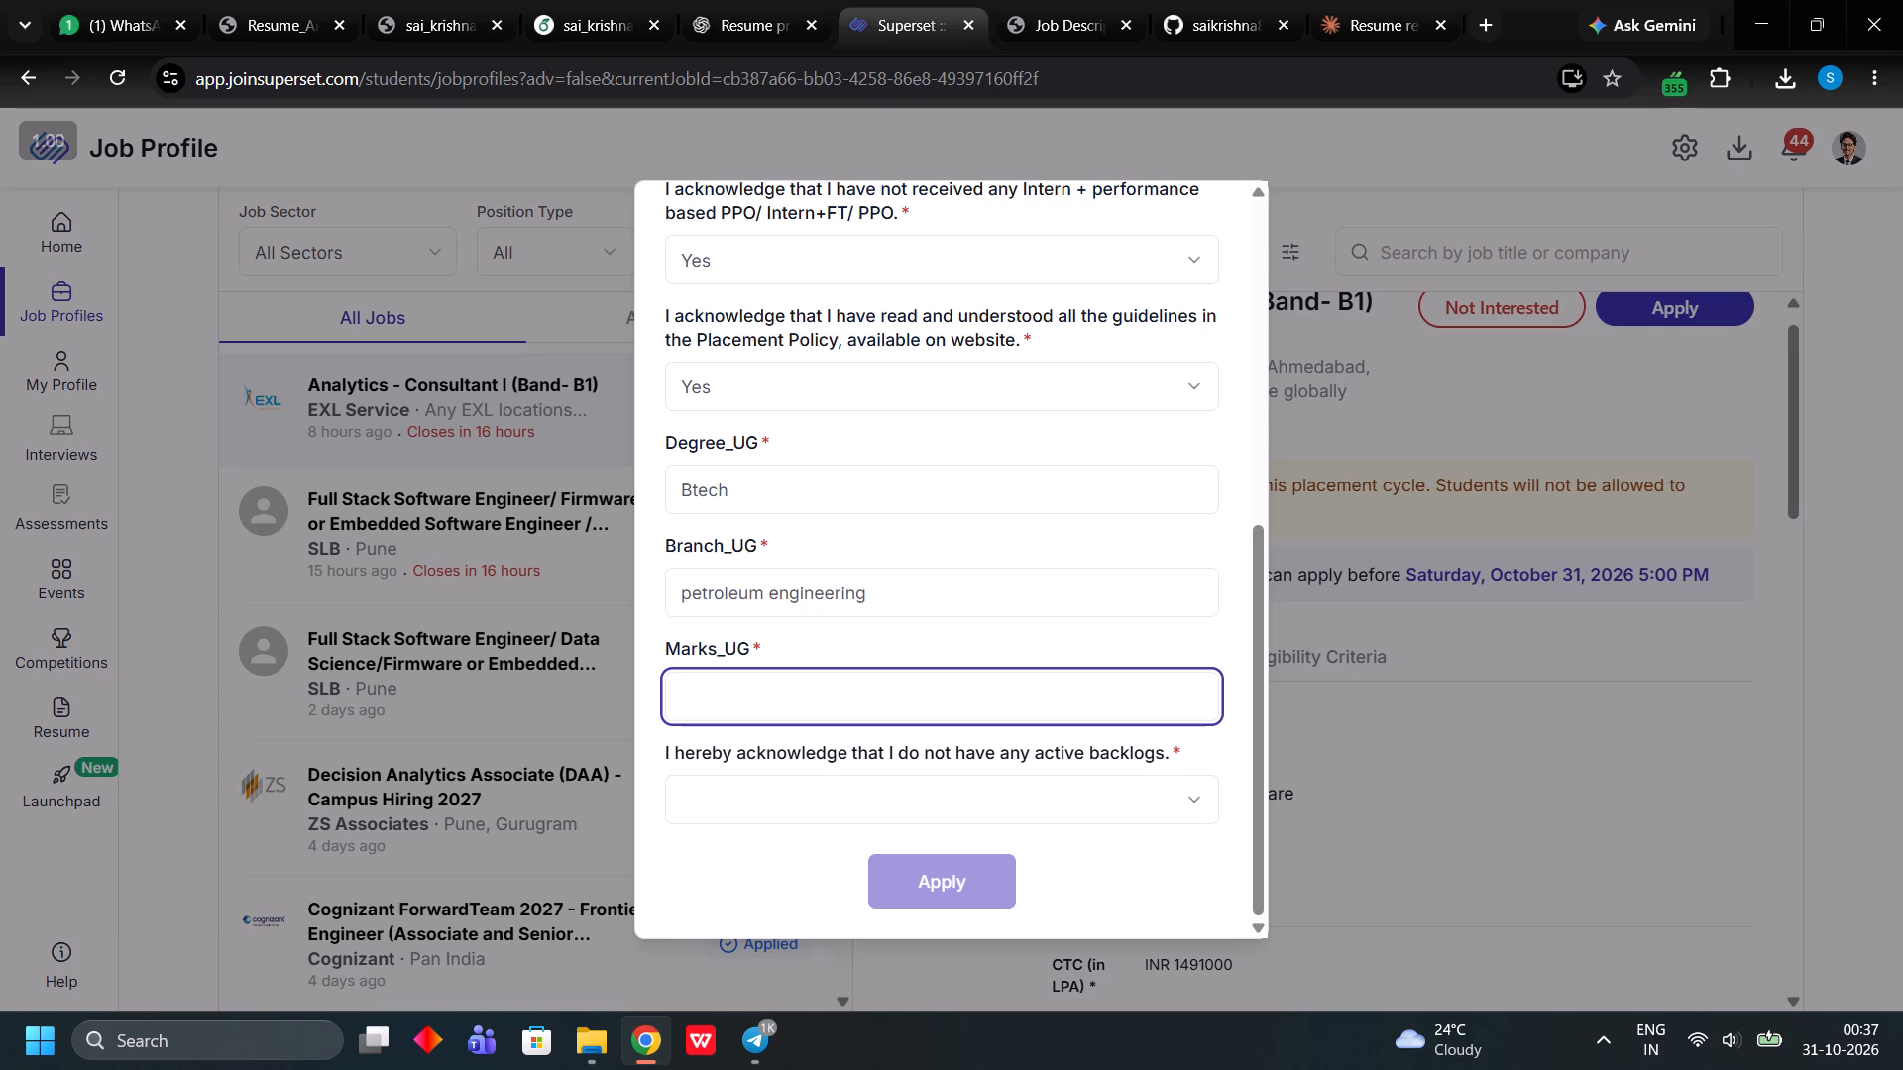
type("7.15")
scroll(940, 702, "up", 1)
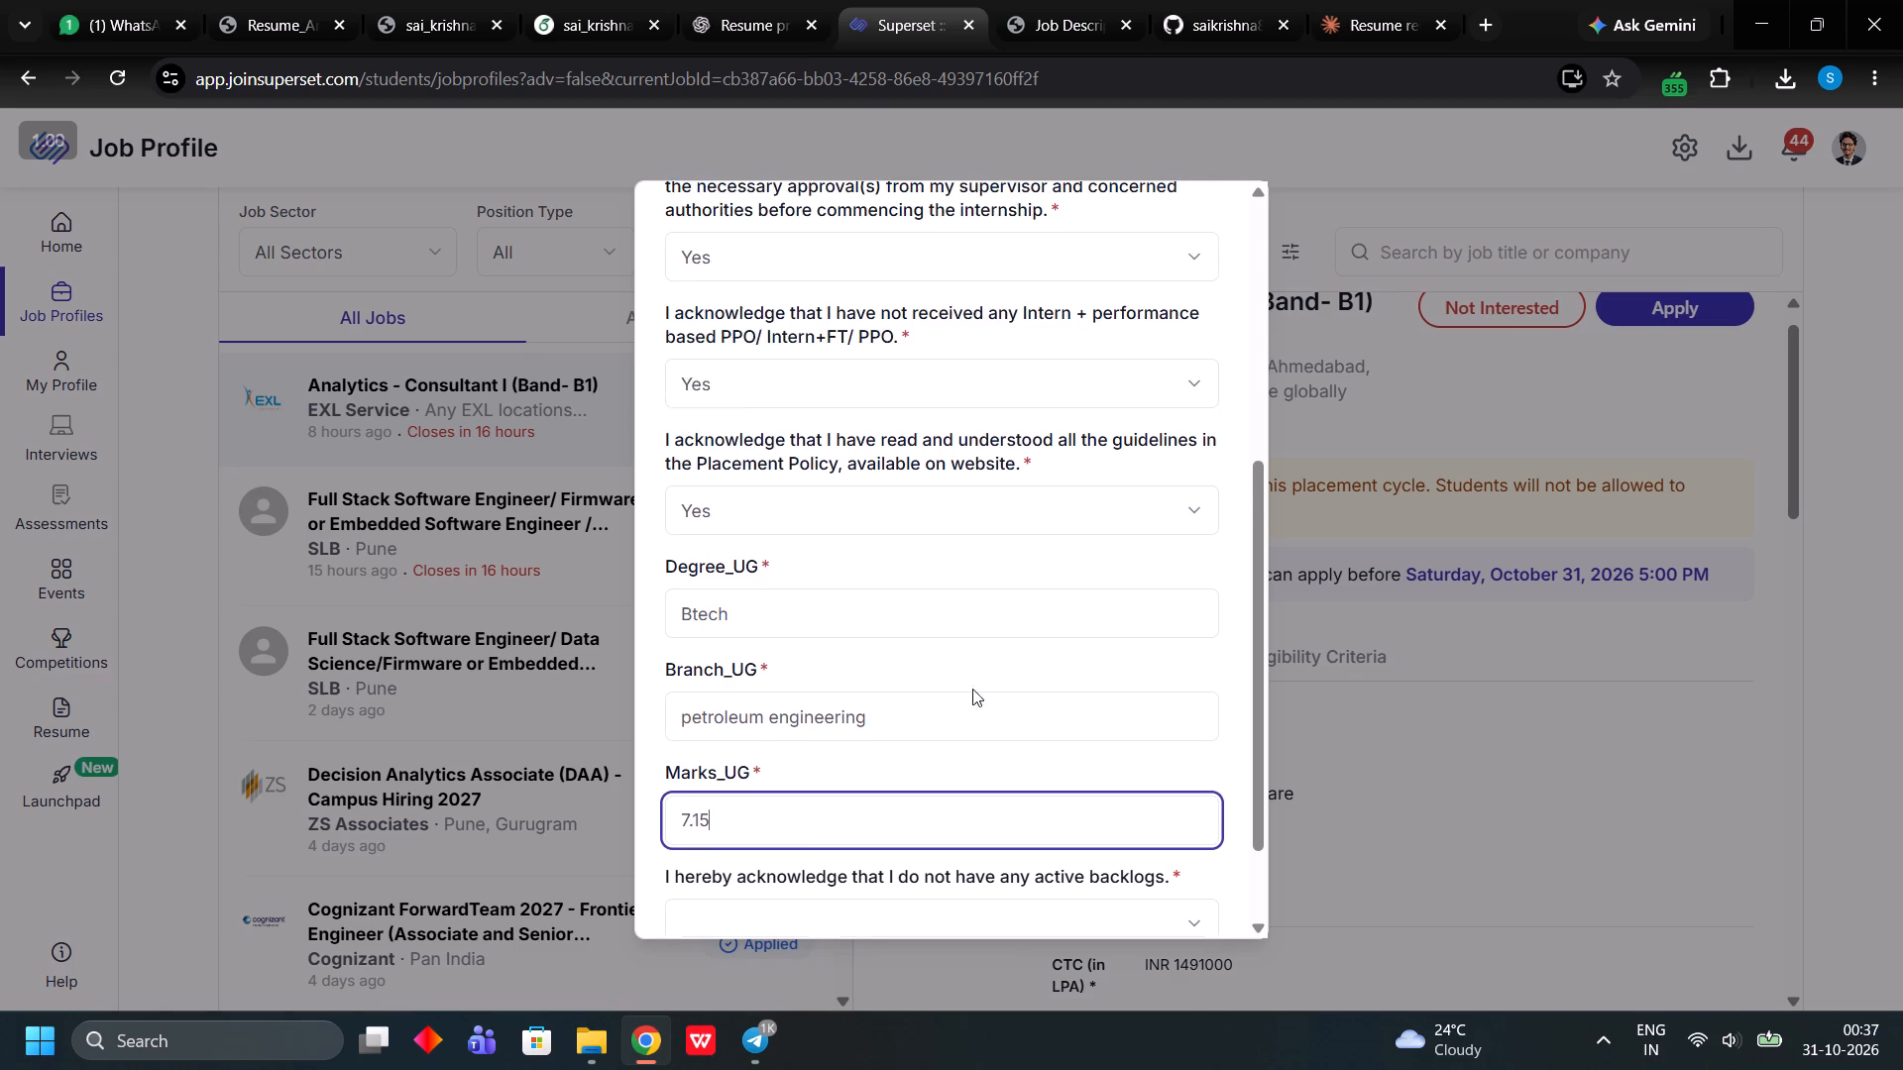
scroll(1009, 712, "down", 2)
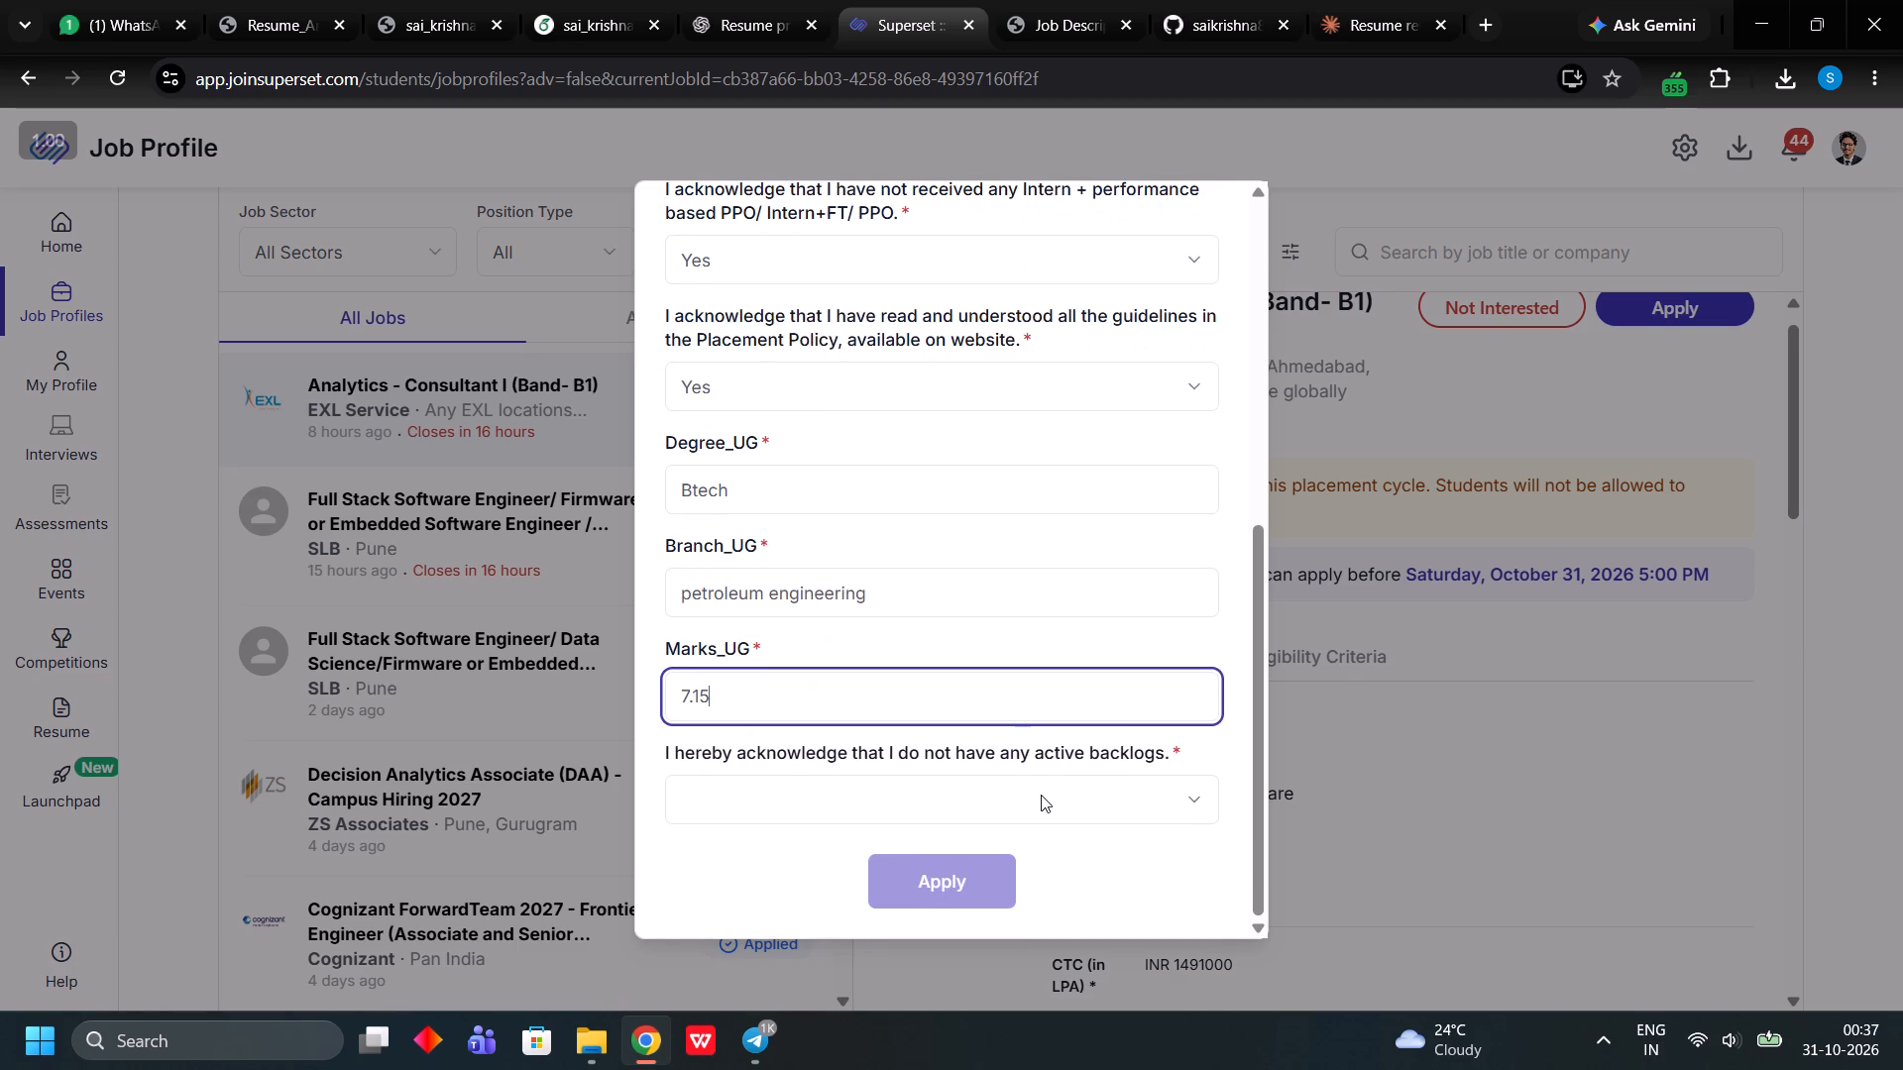
left_click(1041, 795)
left_click(1034, 846)
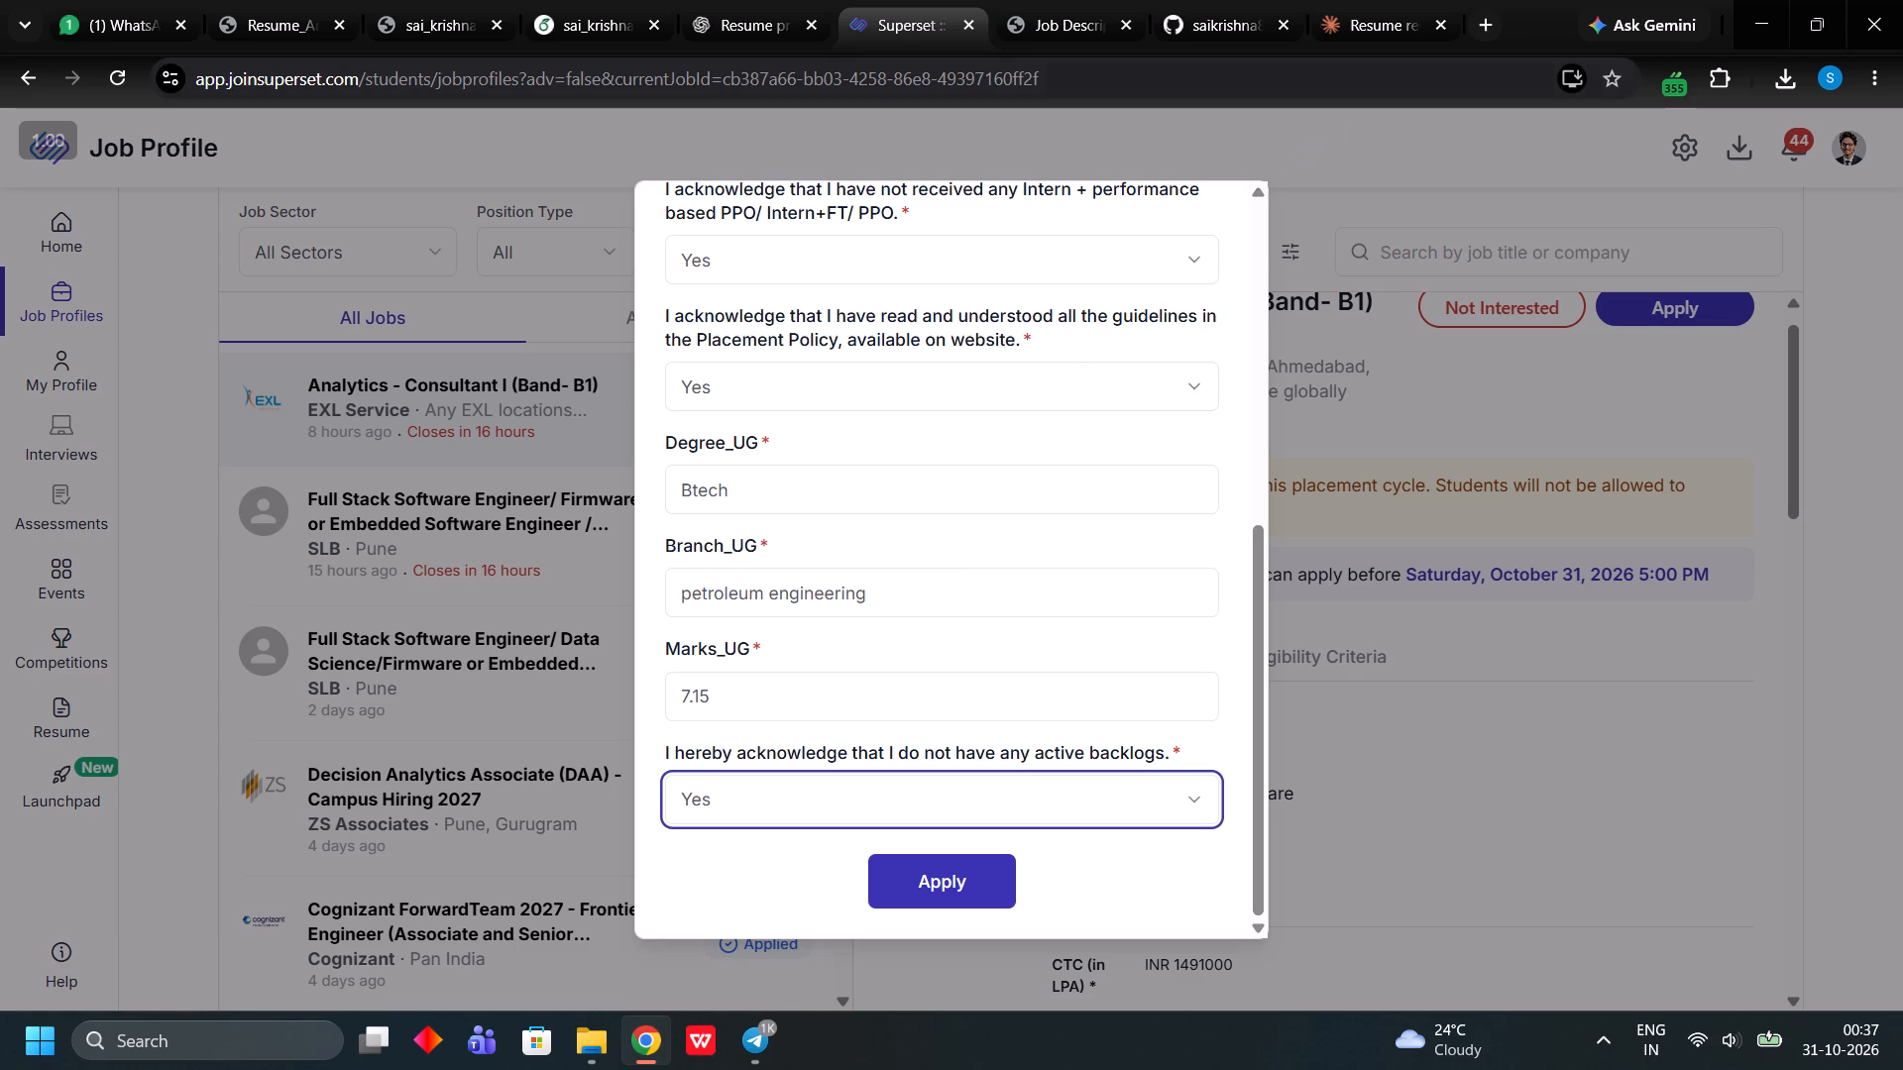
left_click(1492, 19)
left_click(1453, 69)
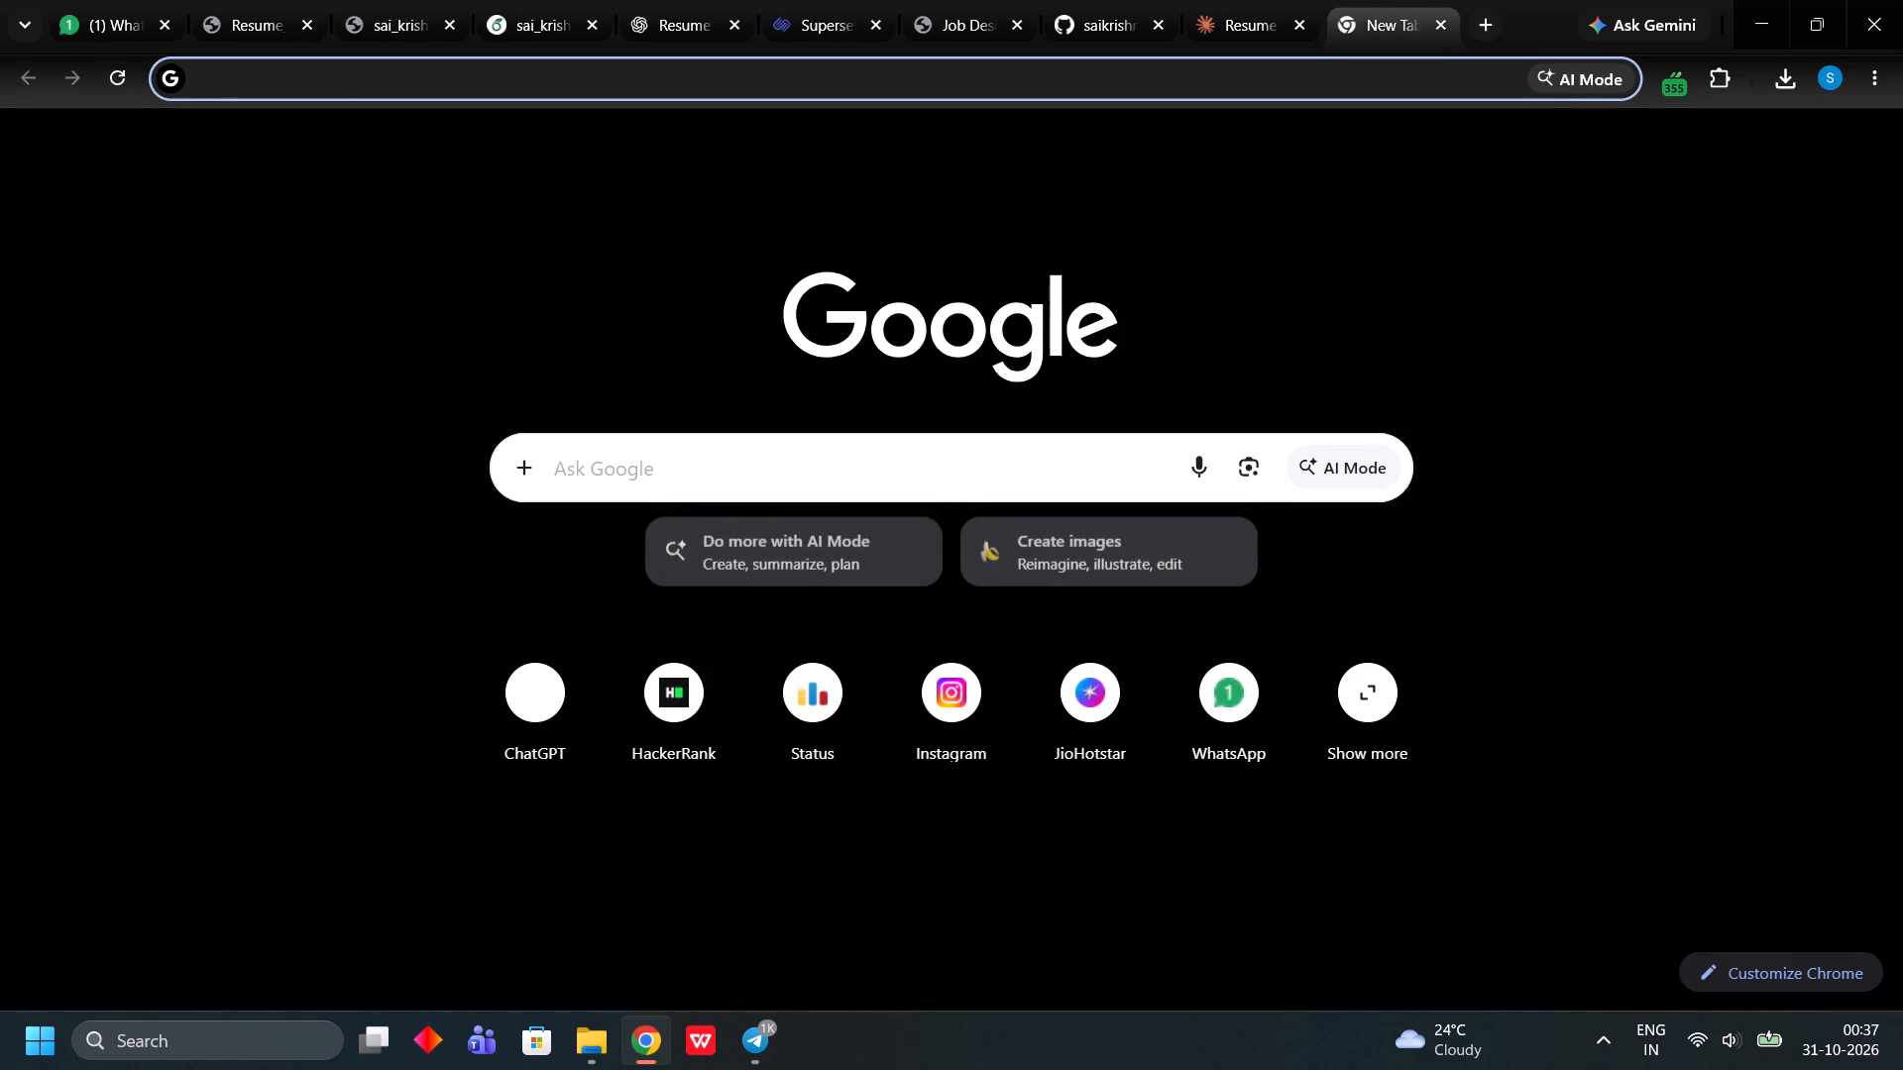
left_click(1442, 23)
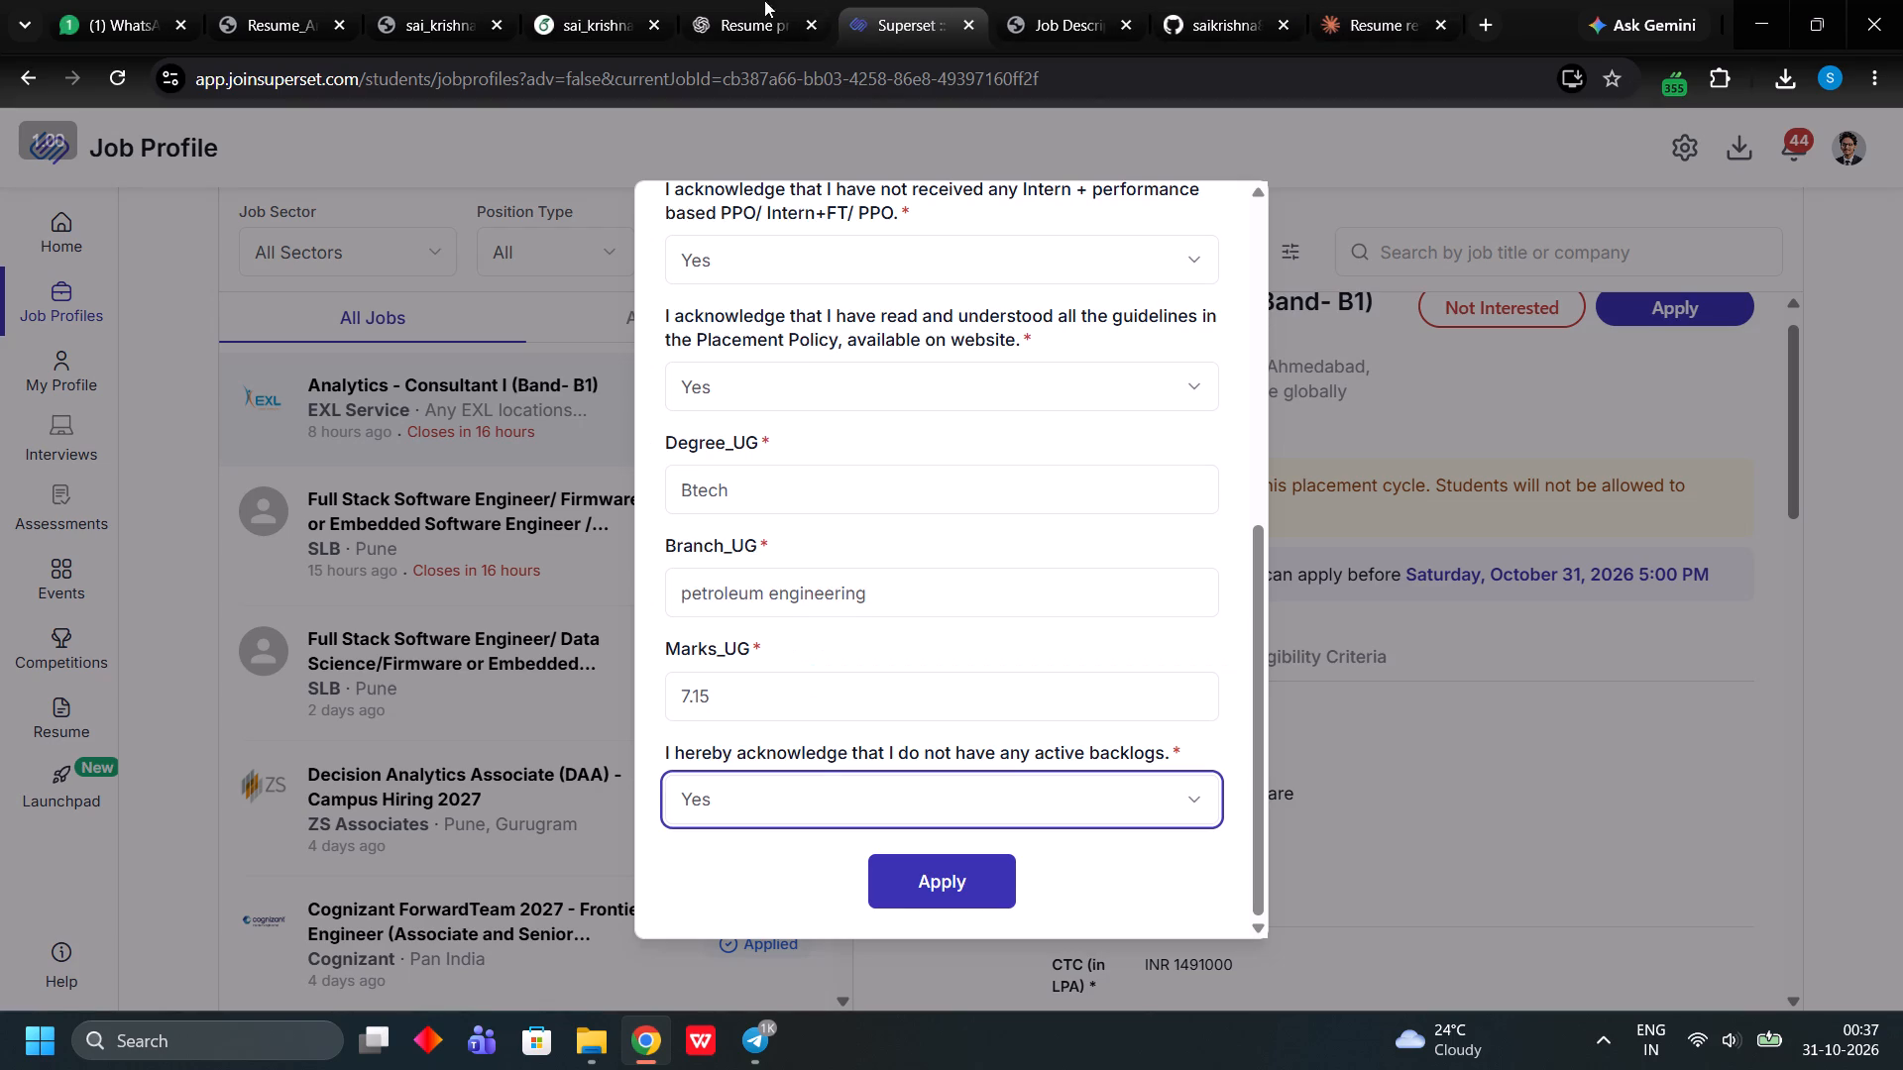
Check the attached resume and all answers in the application form, and submit the application for Analytics - Consultant I.
left_click(994, 488)
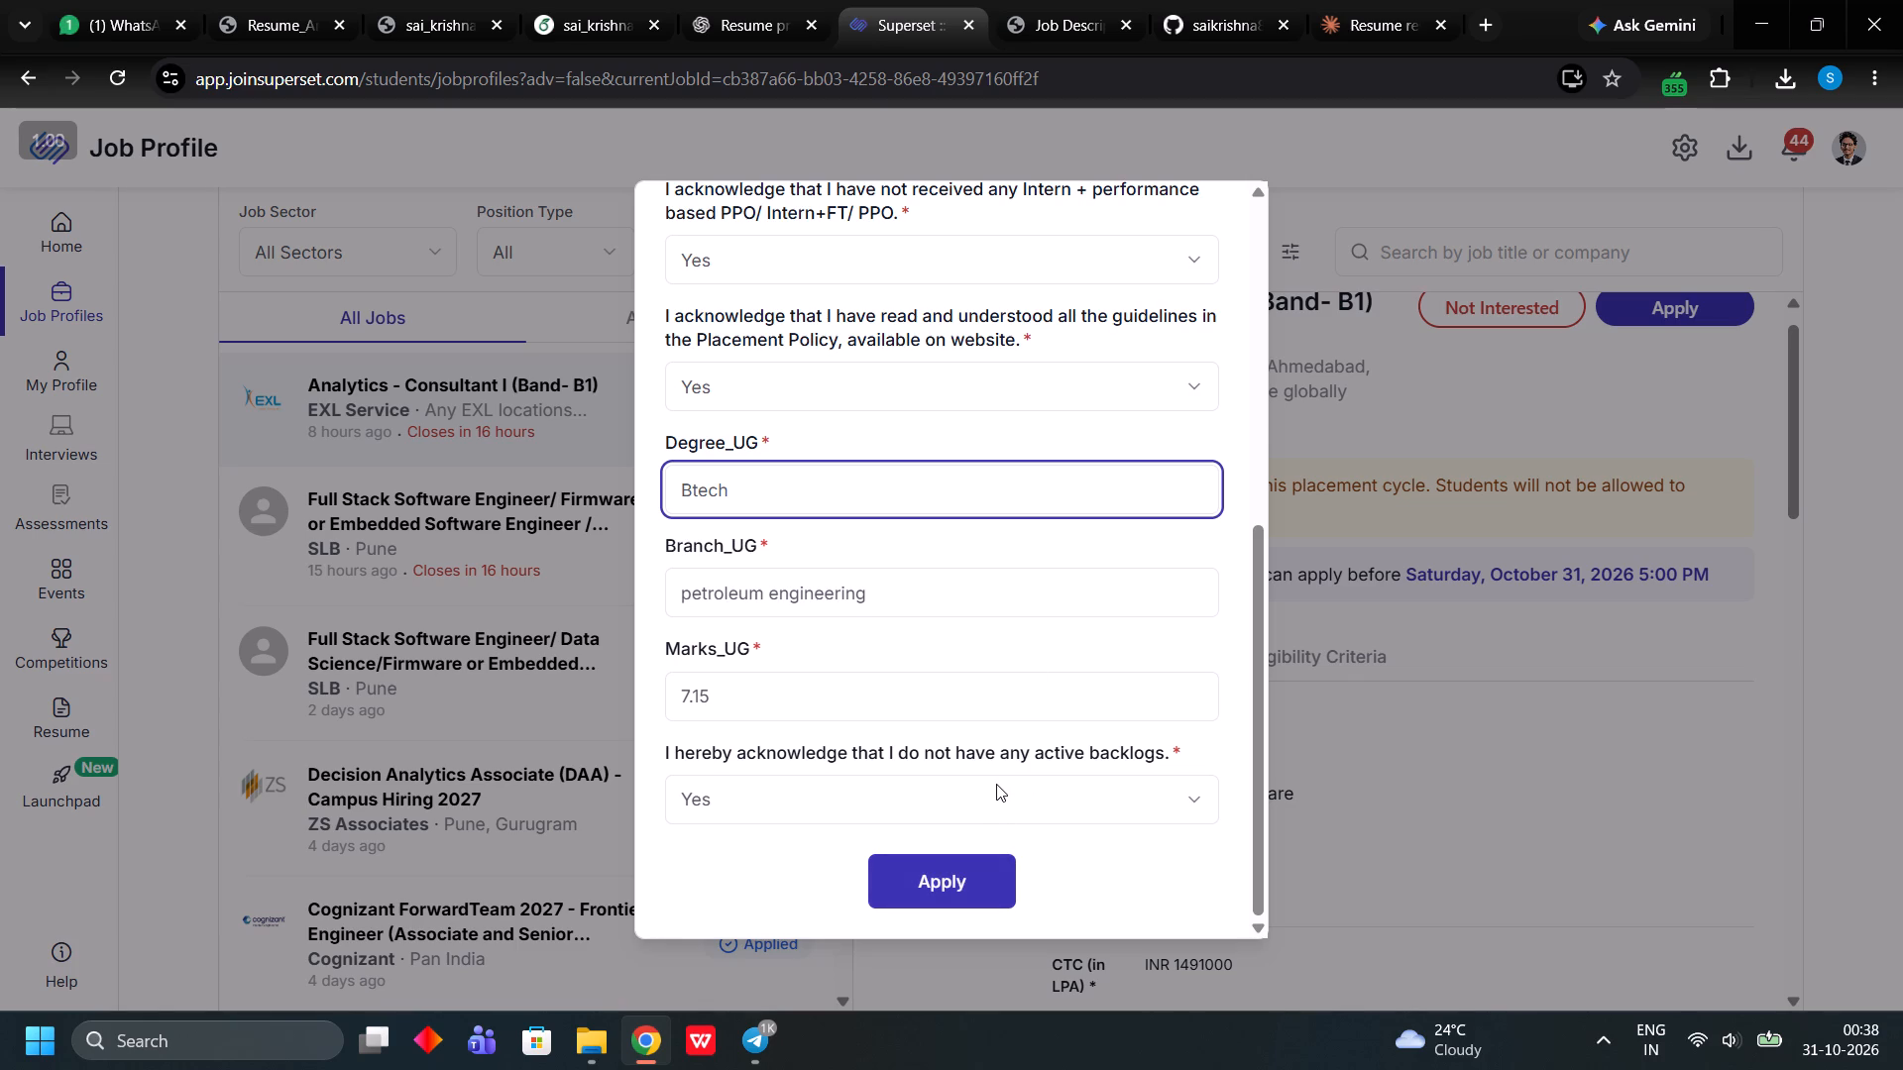
scroll(996, 784, "up", 5)
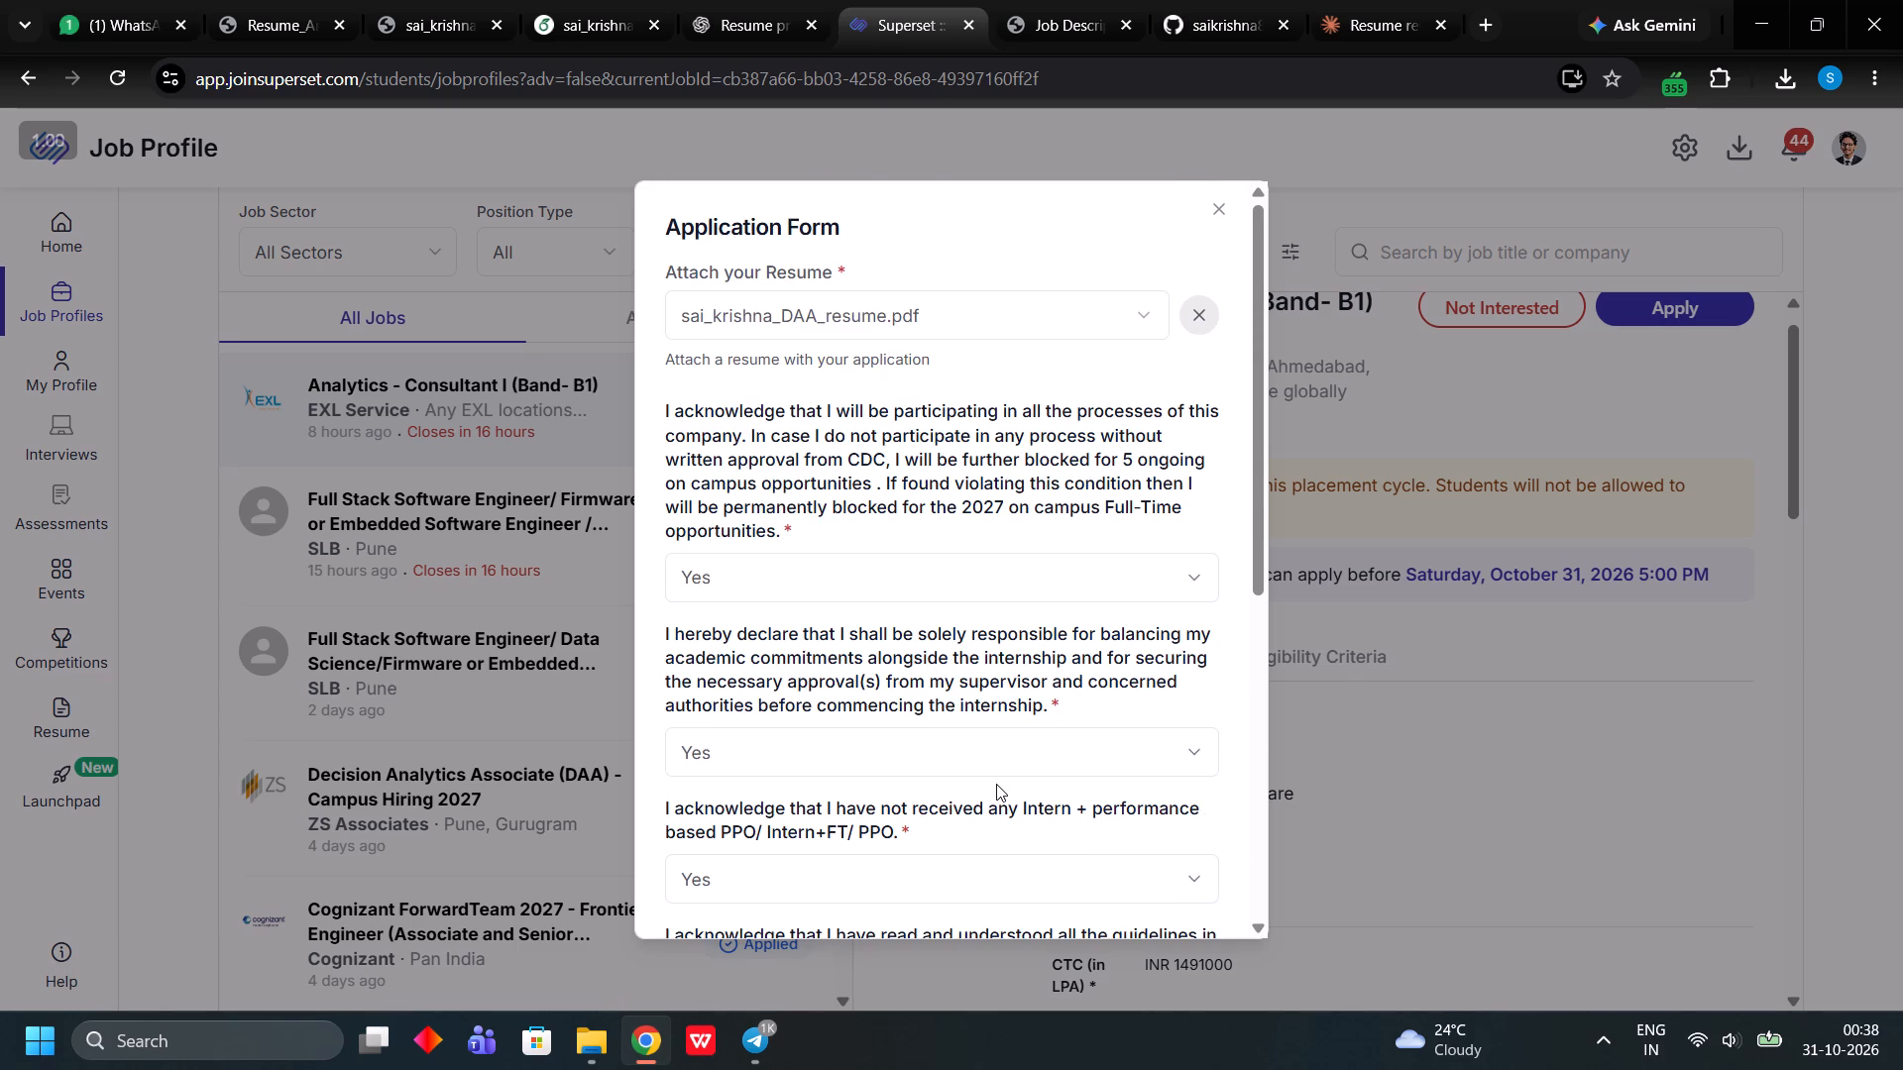
scroll(996, 784, "up", 1)
scroll(996, 784, "down", 8)
left_click(1021, 792)
left_click(1024, 794)
left_click(1024, 794)
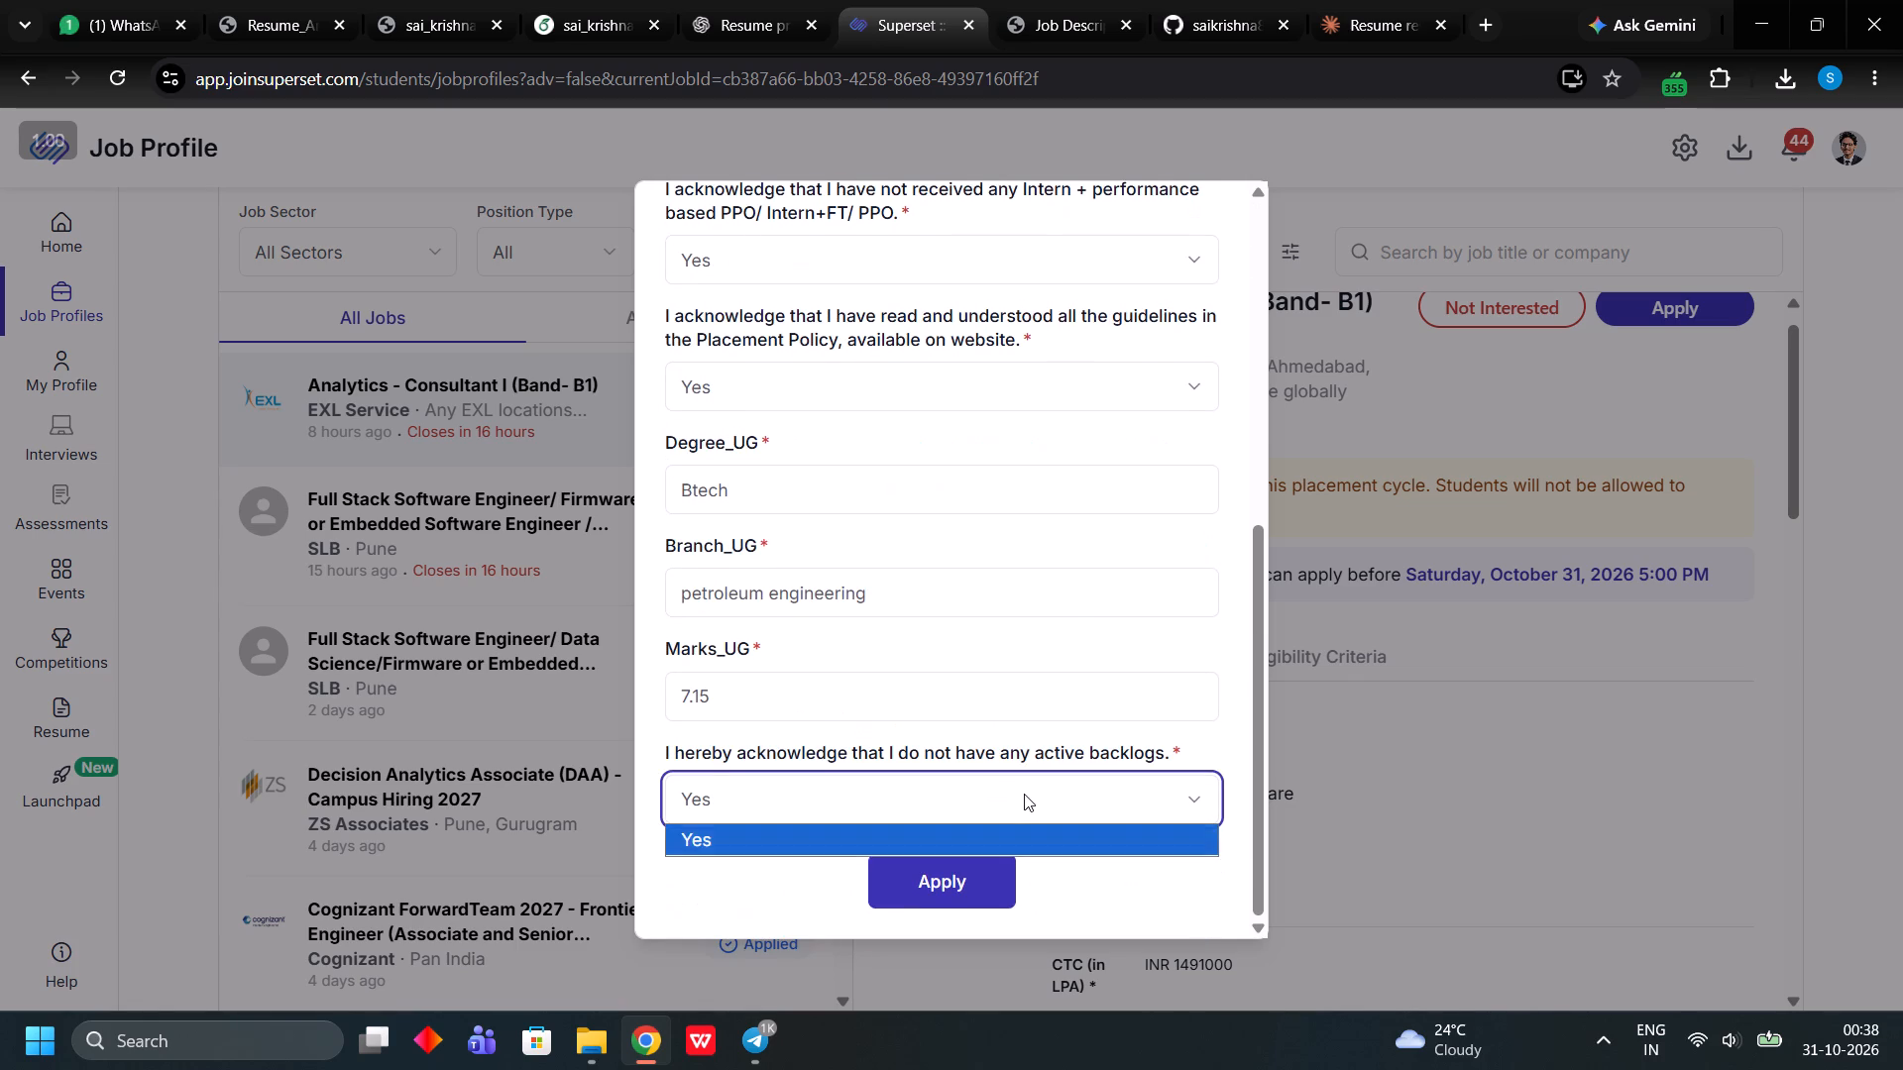
left_click(950, 889)
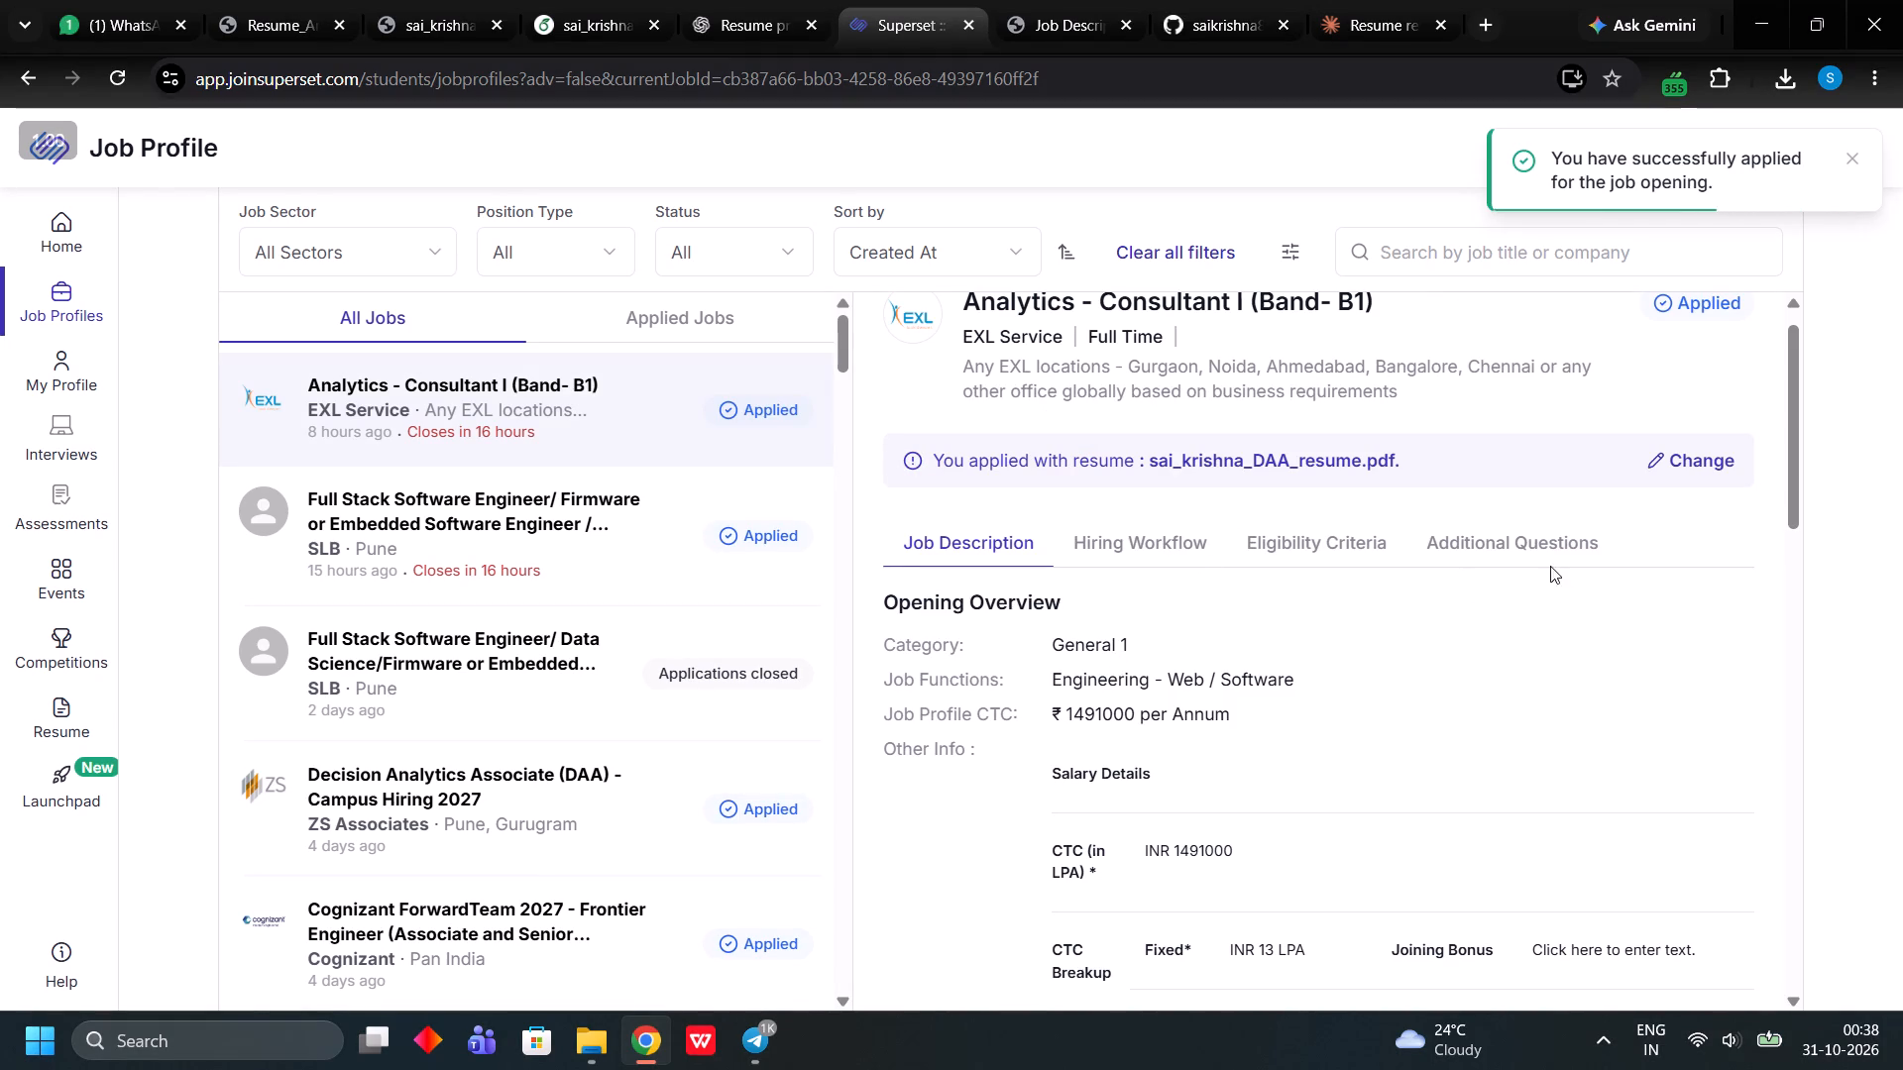
Review the submitted answers to the additional questions of the EXL Service application.
left_click(1536, 550)
scroll(1352, 607, "down", 6)
scroll(1037, 823, "down", 1)
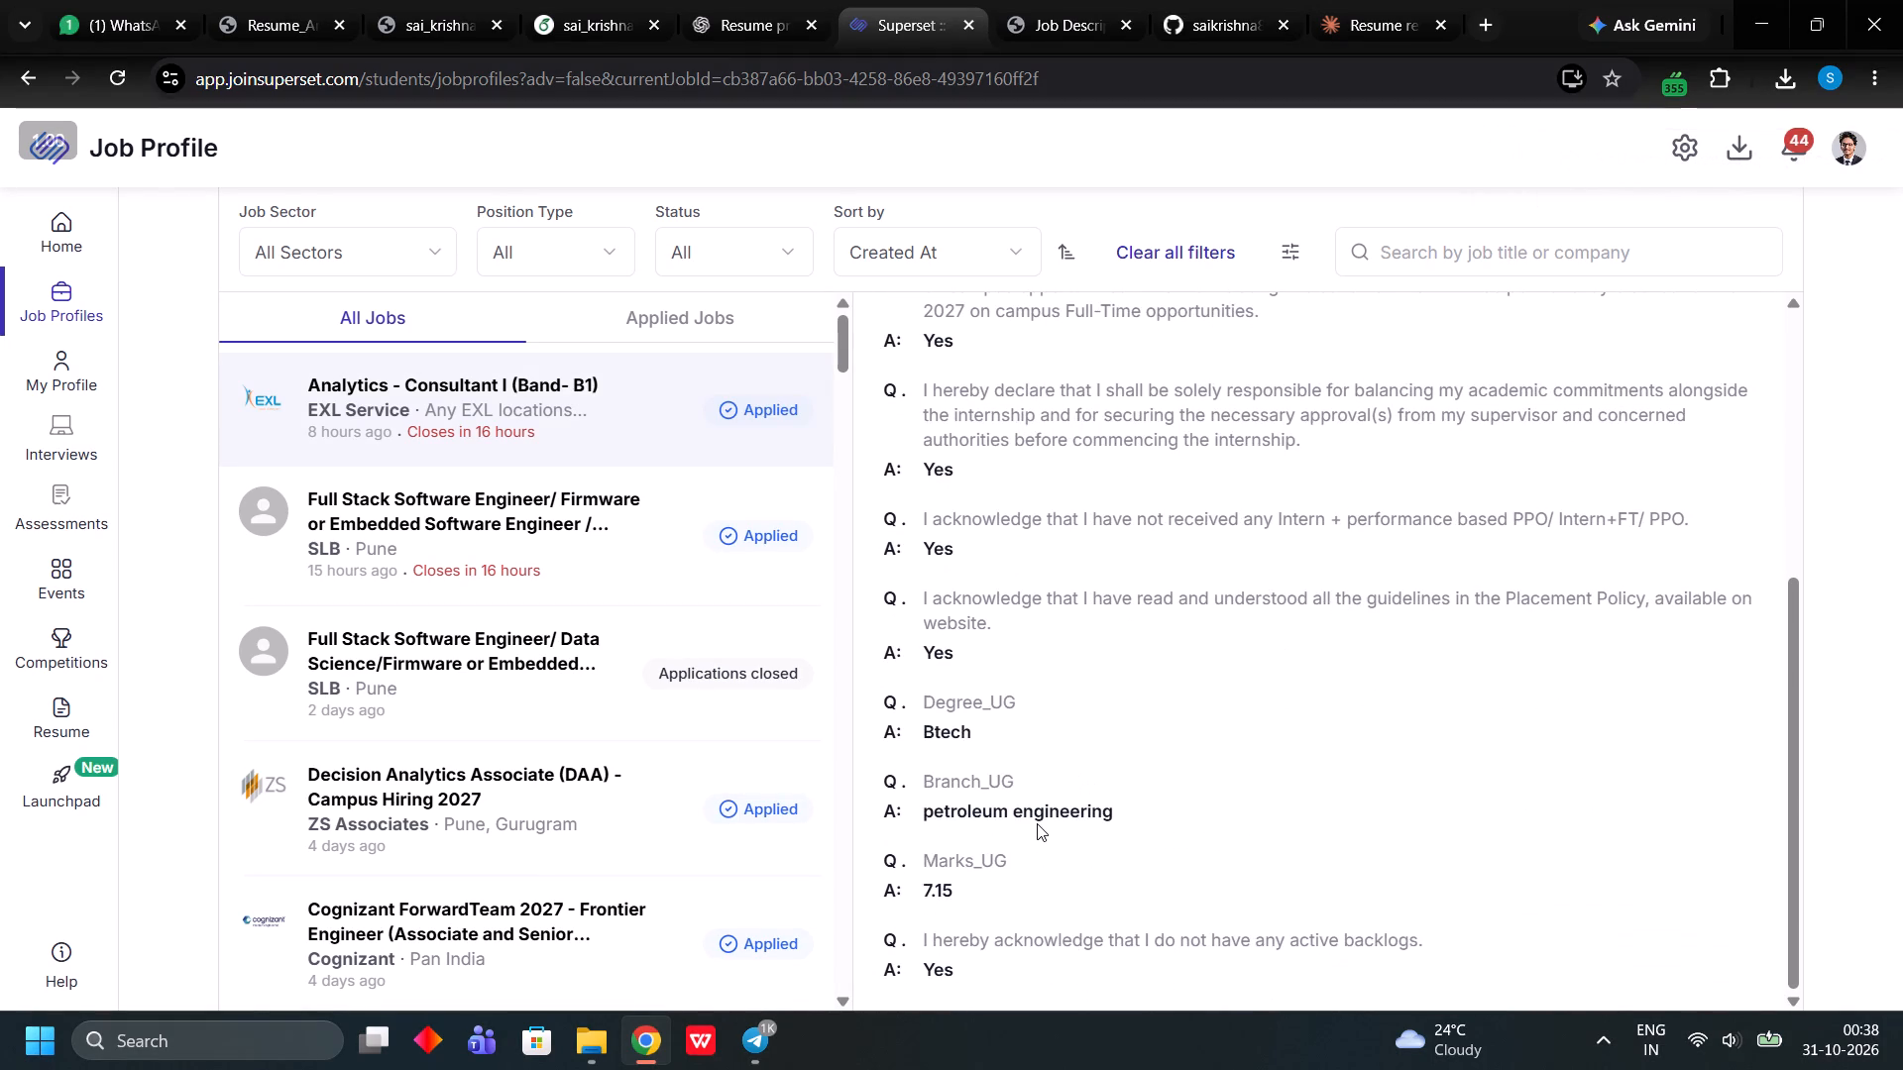
scroll(1037, 823, "up", 3)
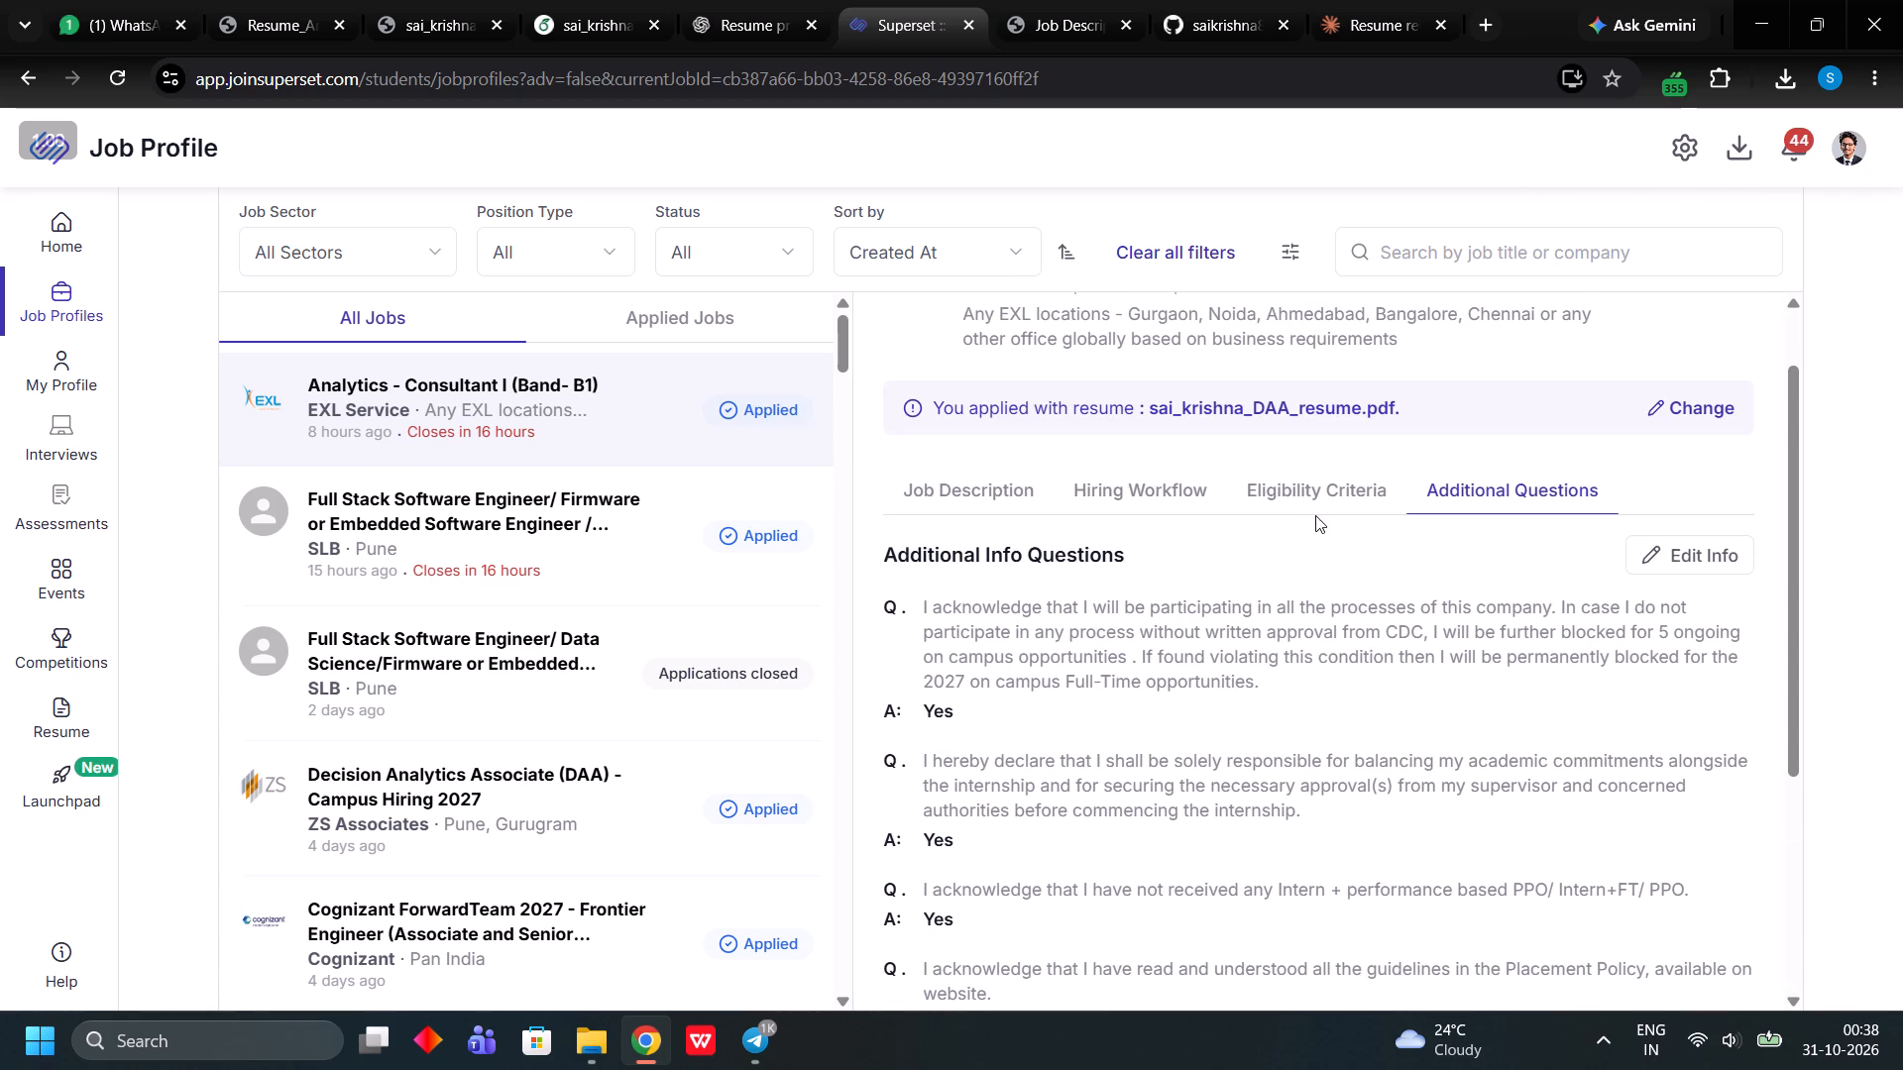
scroll(1161, 460, "up", 2)
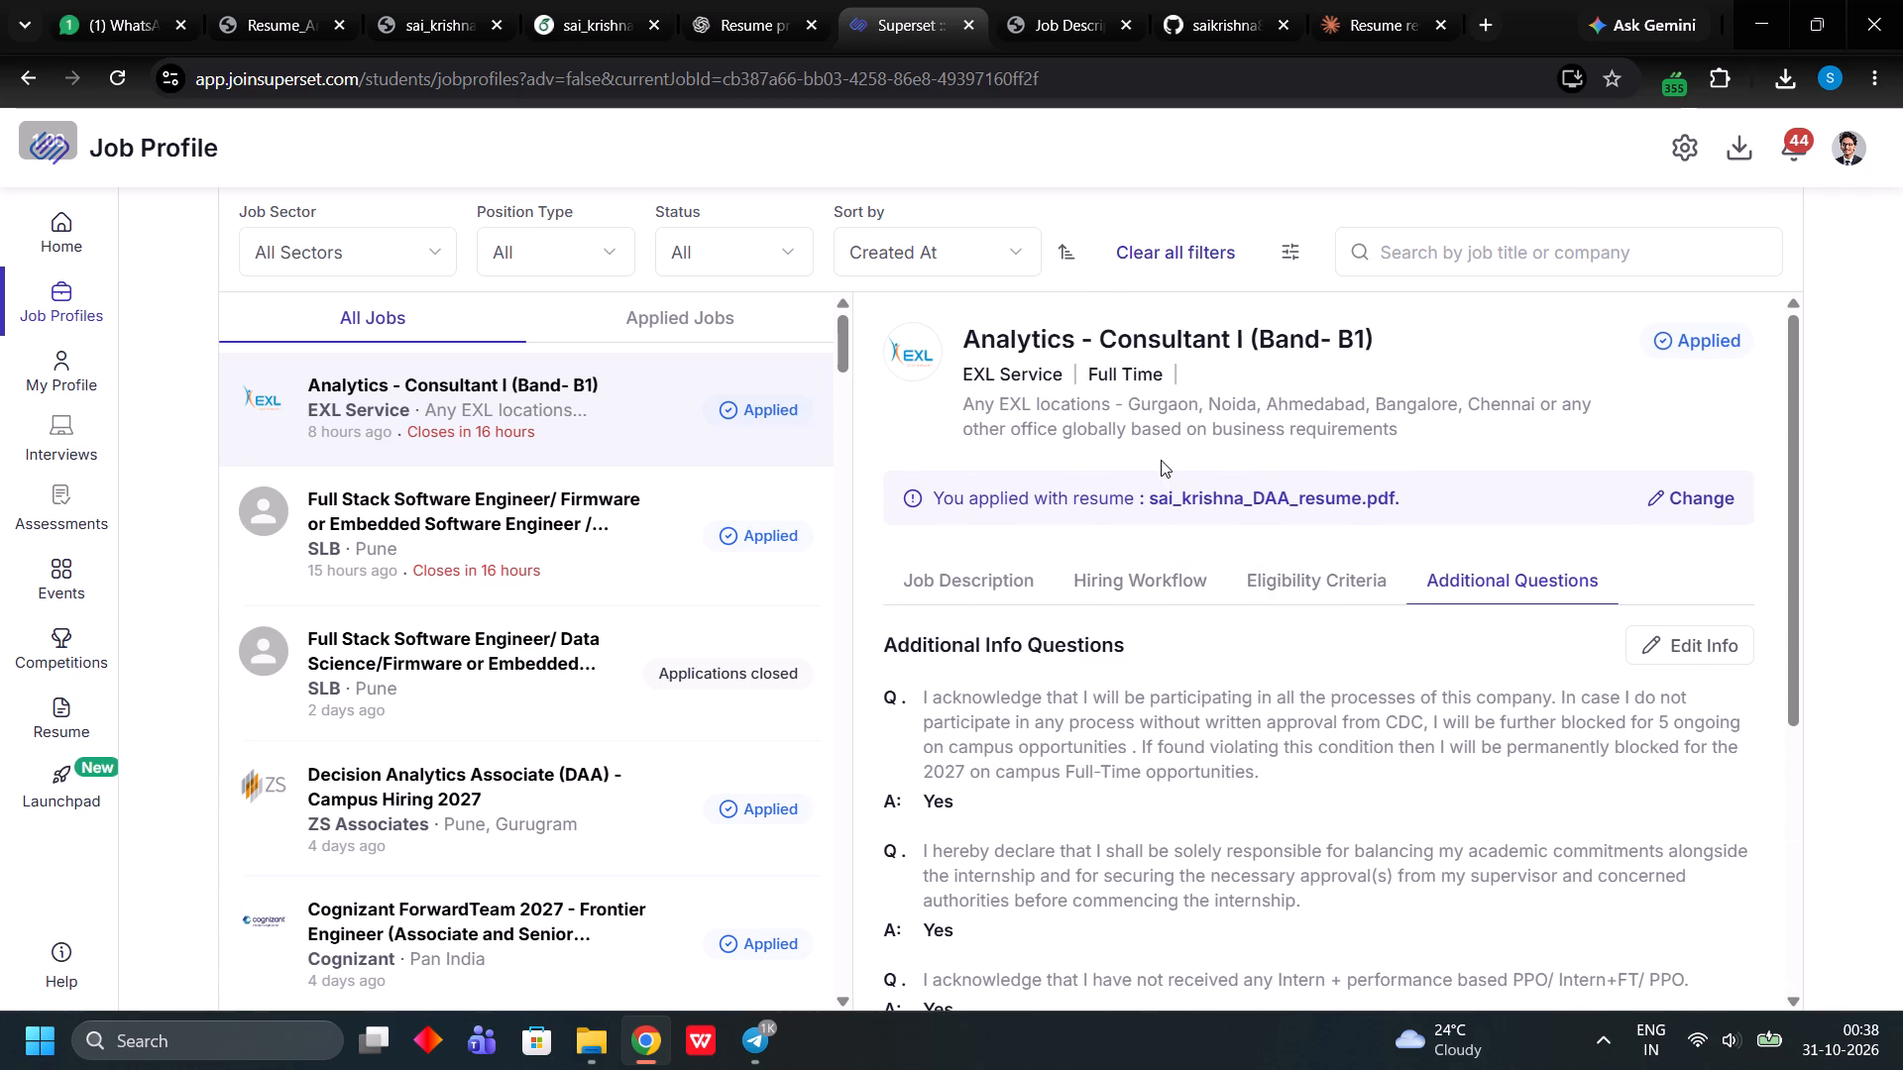
Review the EXL job description again, covering the salary details, additional information and attached documents.
left_click(992, 573)
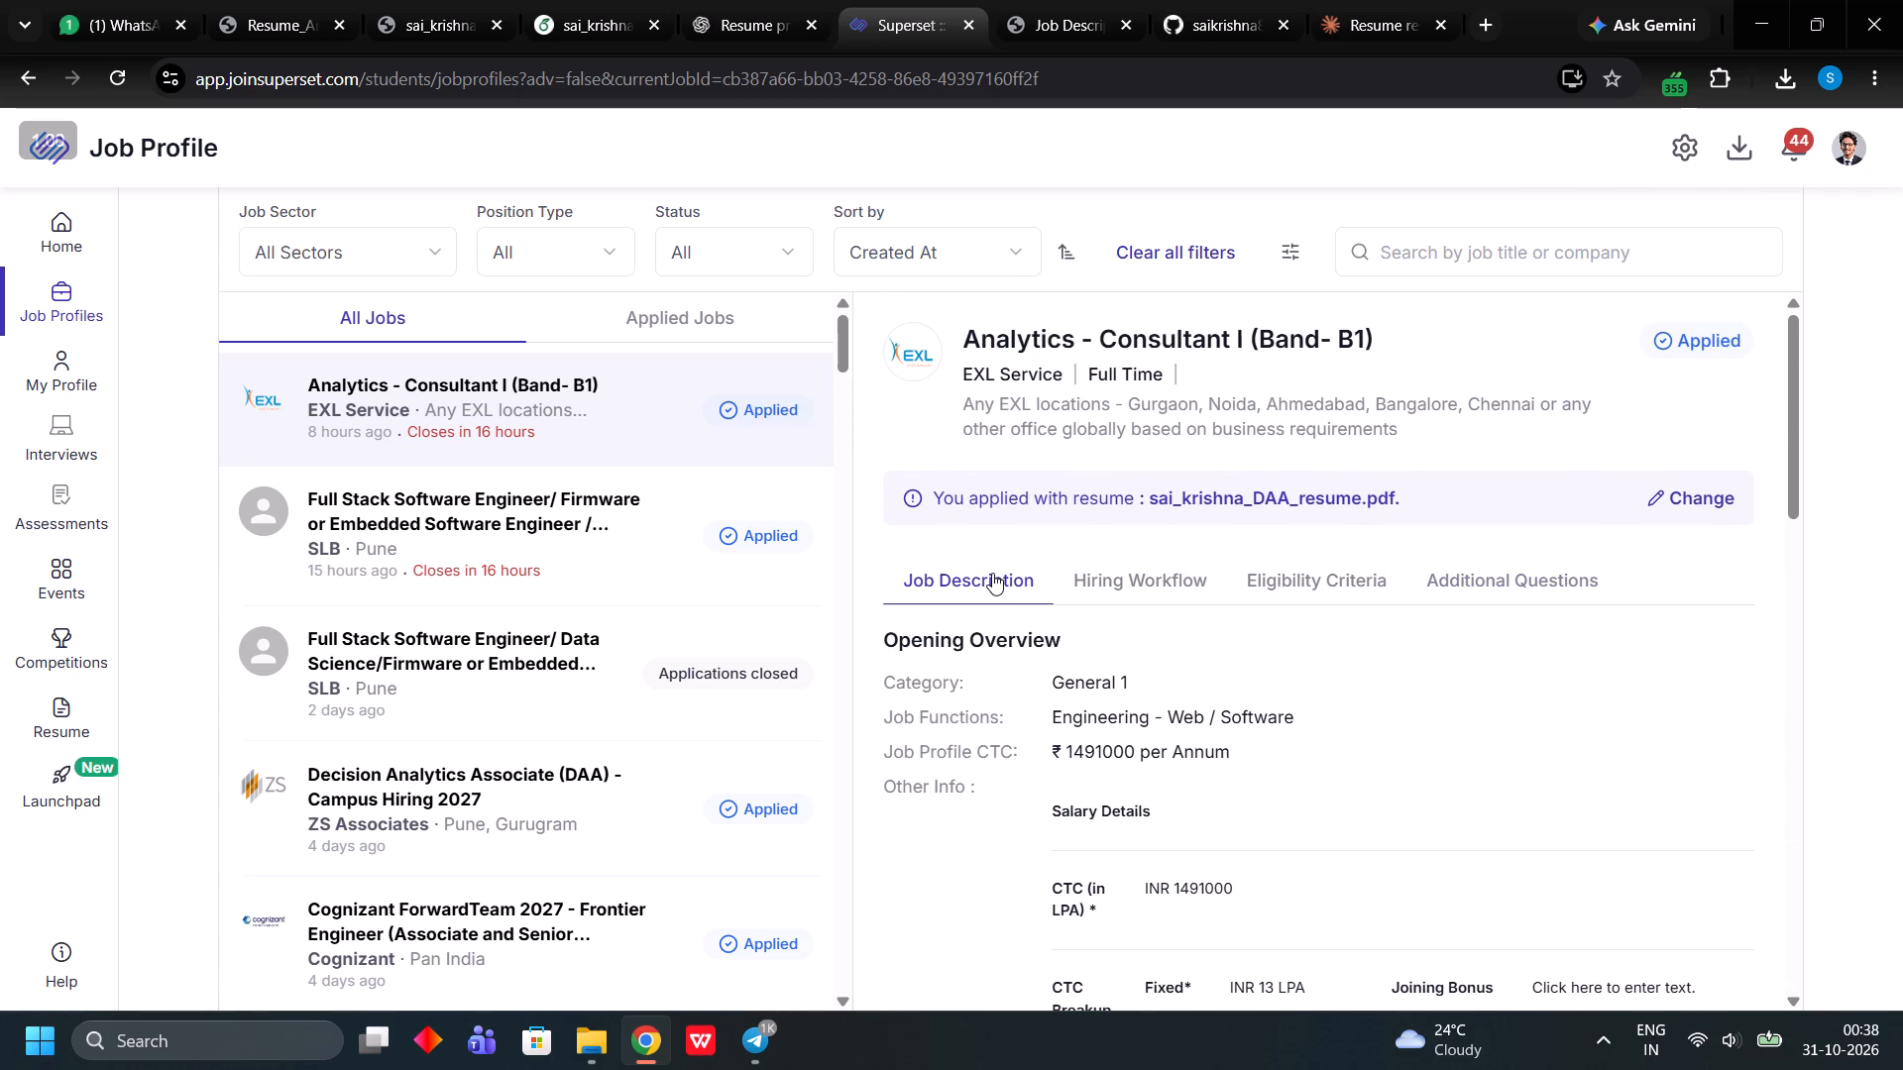
scroll(1015, 541, "down", 4)
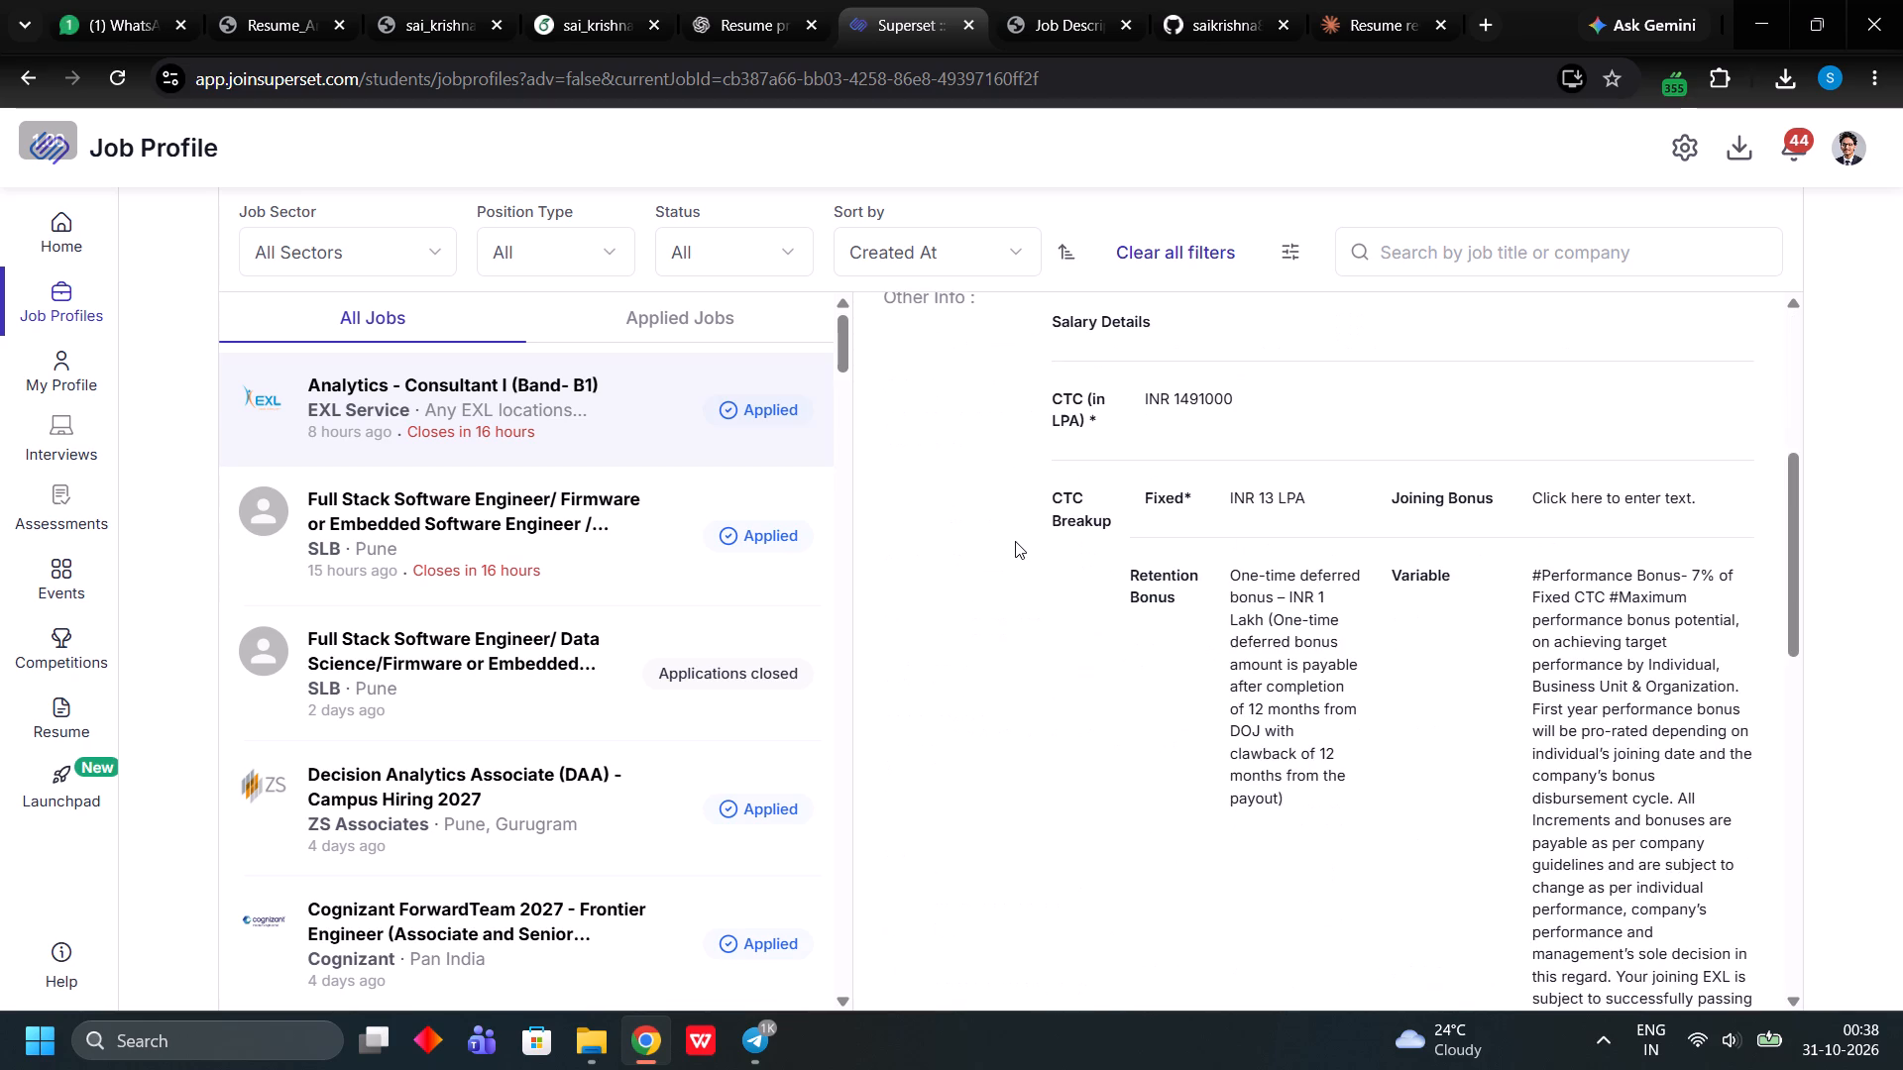
scroll(1015, 541, "down", 4)
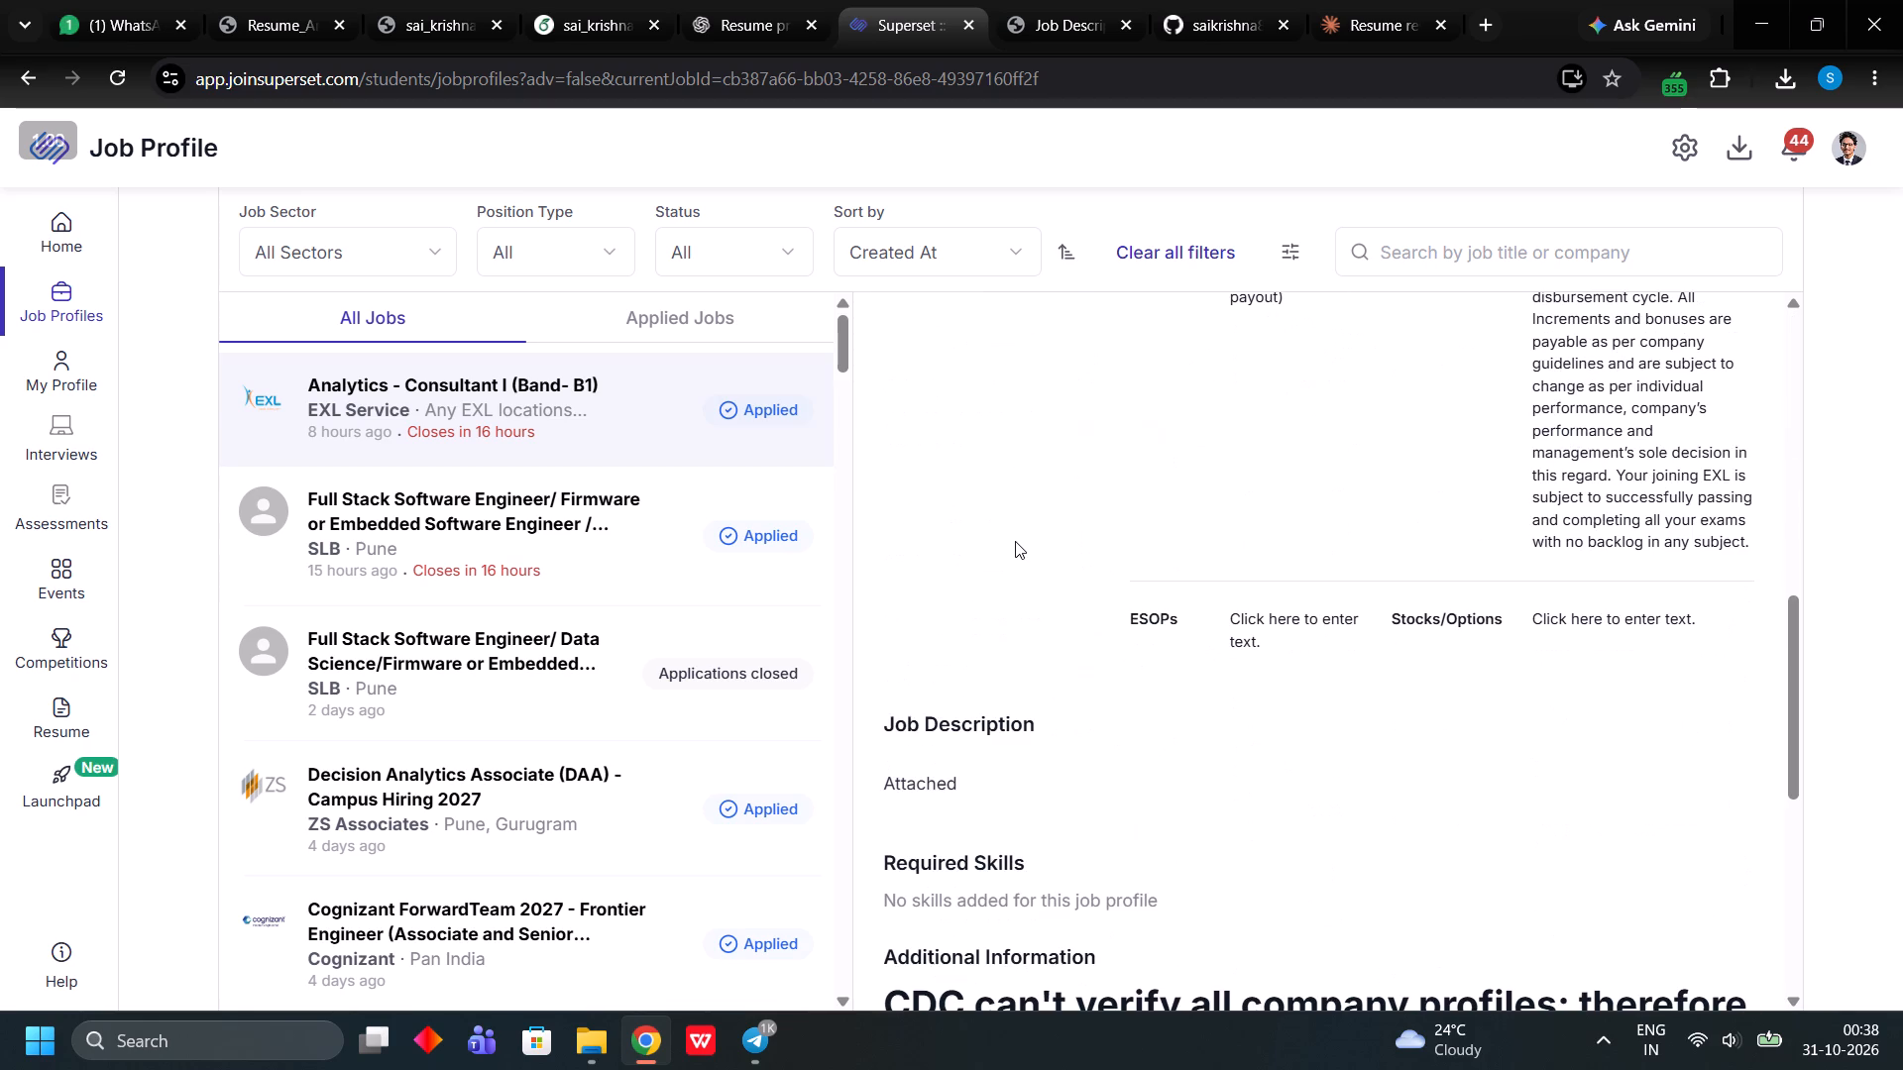
scroll(1015, 541, "down", 8)
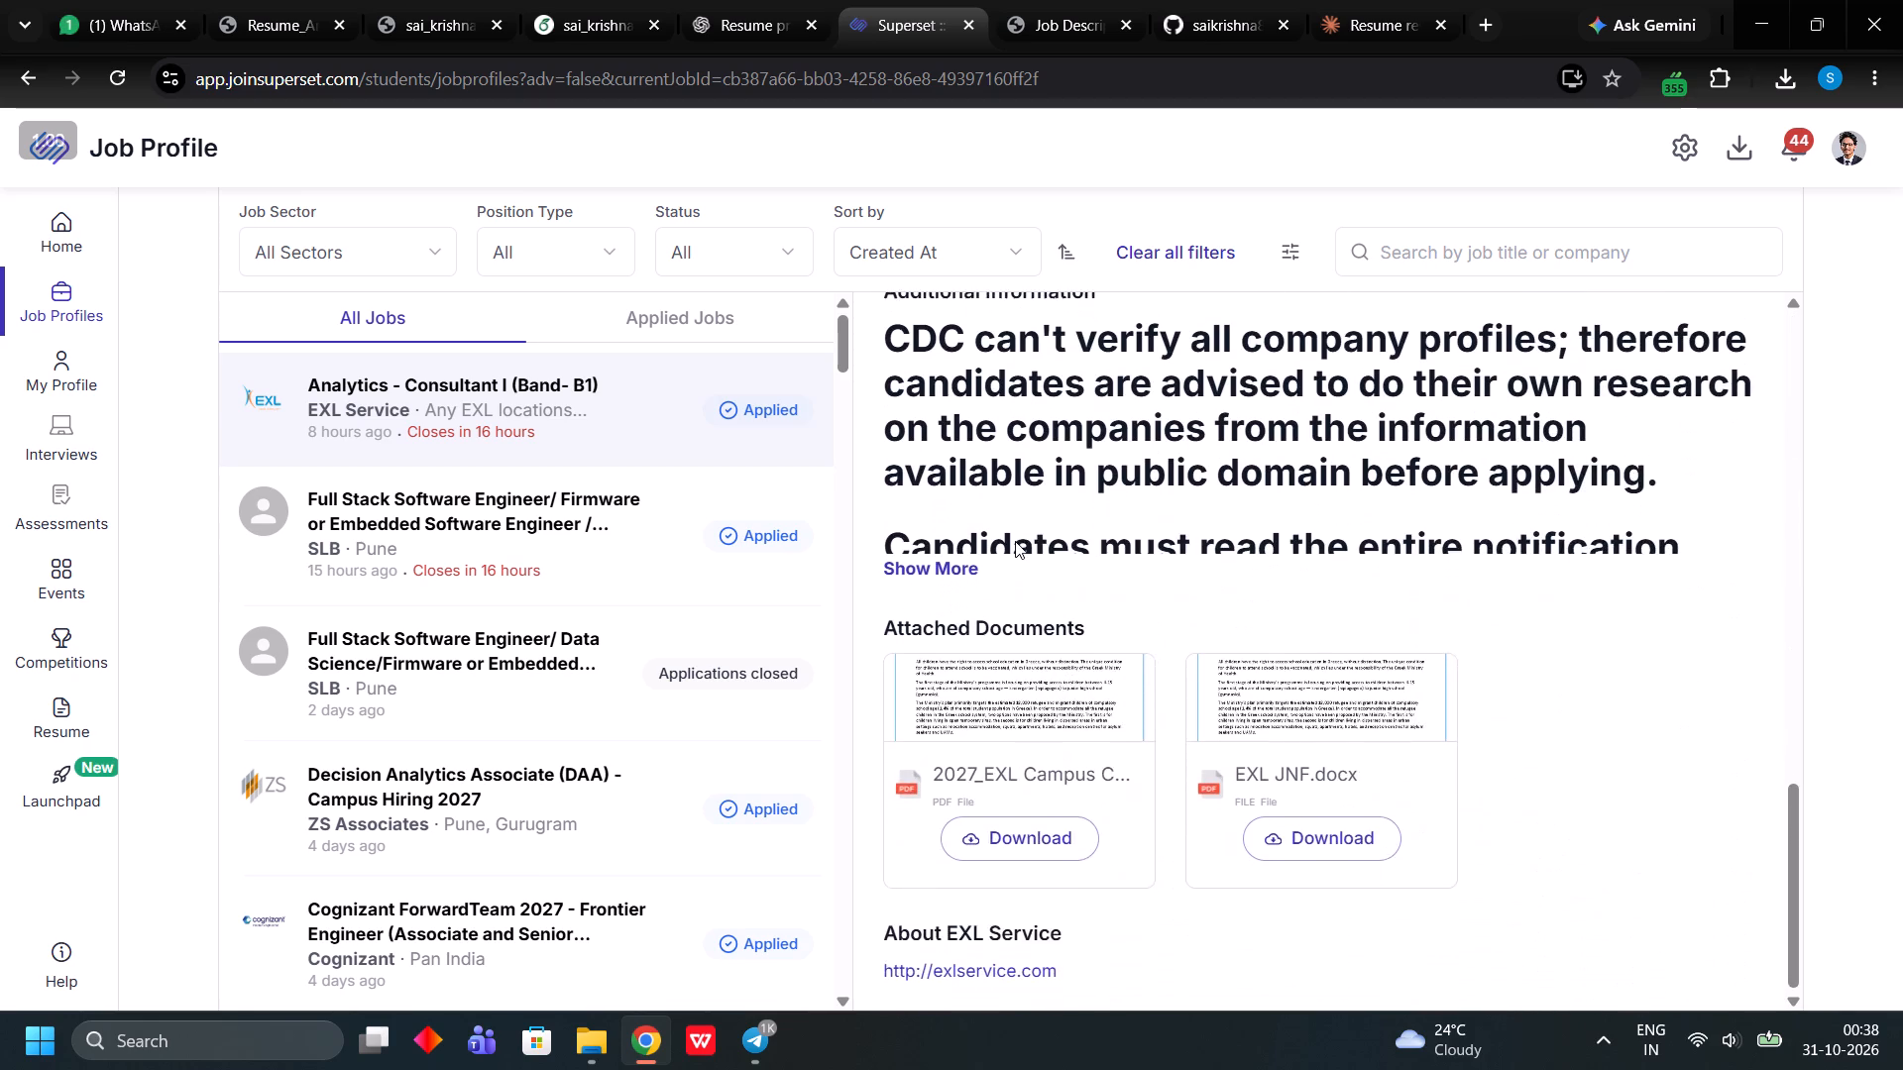
scroll(1015, 541, "up", 16)
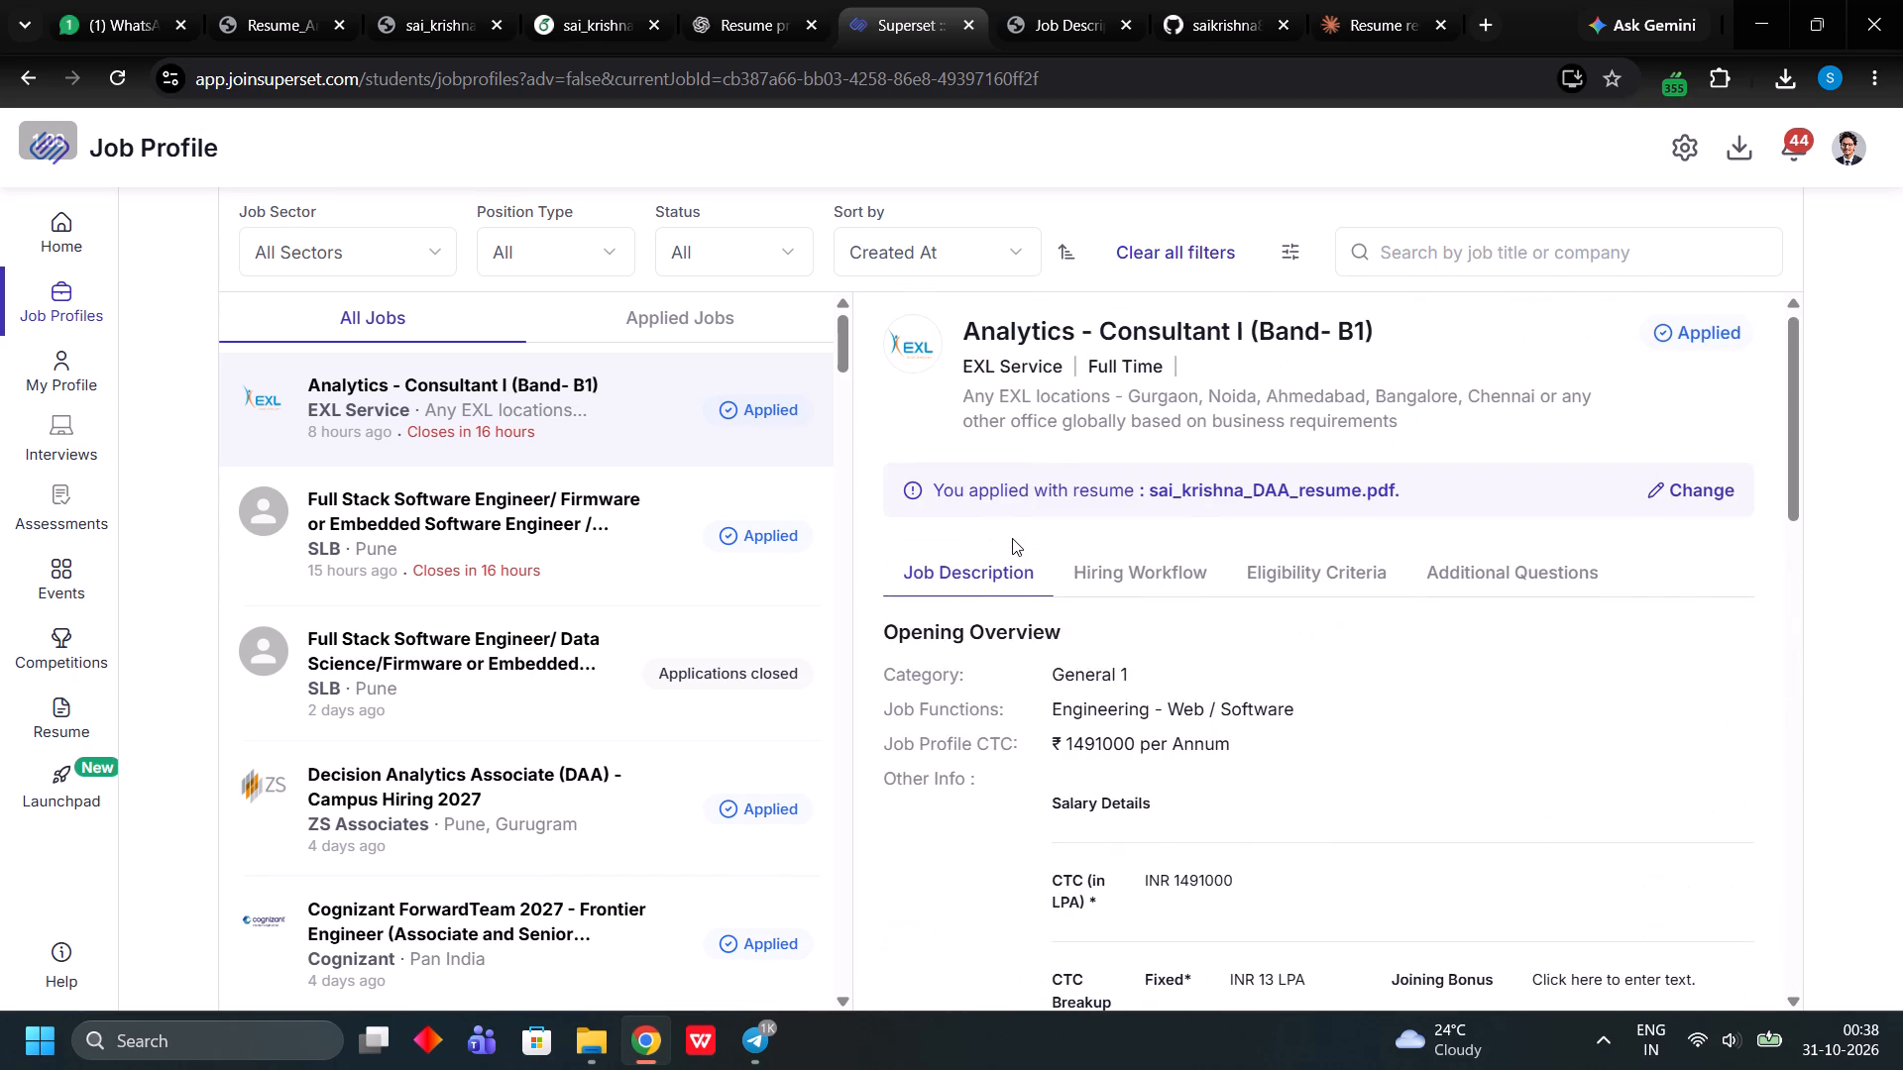